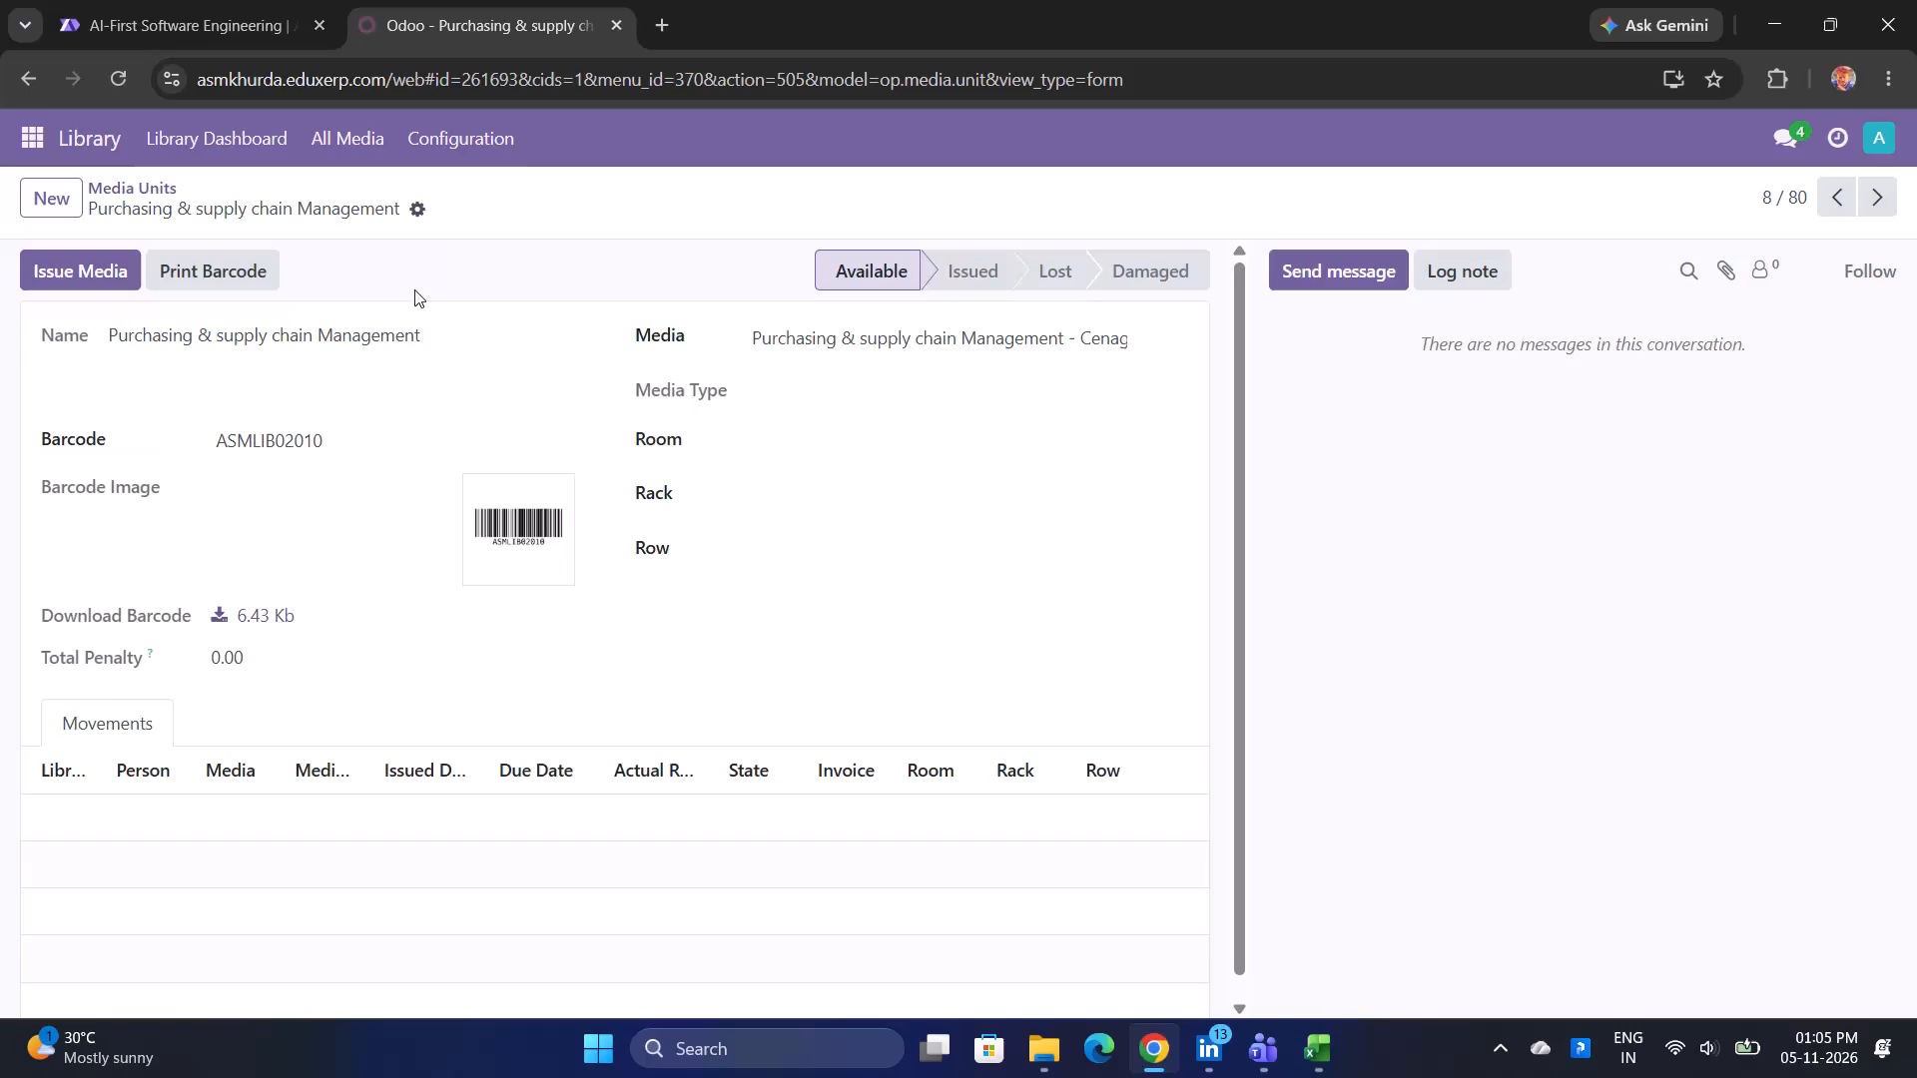
Generate the barcode image for media unit 9 of 80 by saving barcode ASMLIB0200 and re-saving it as ASMLIB02004.
{"action": "left_click", "coordinate": [389, 434]}
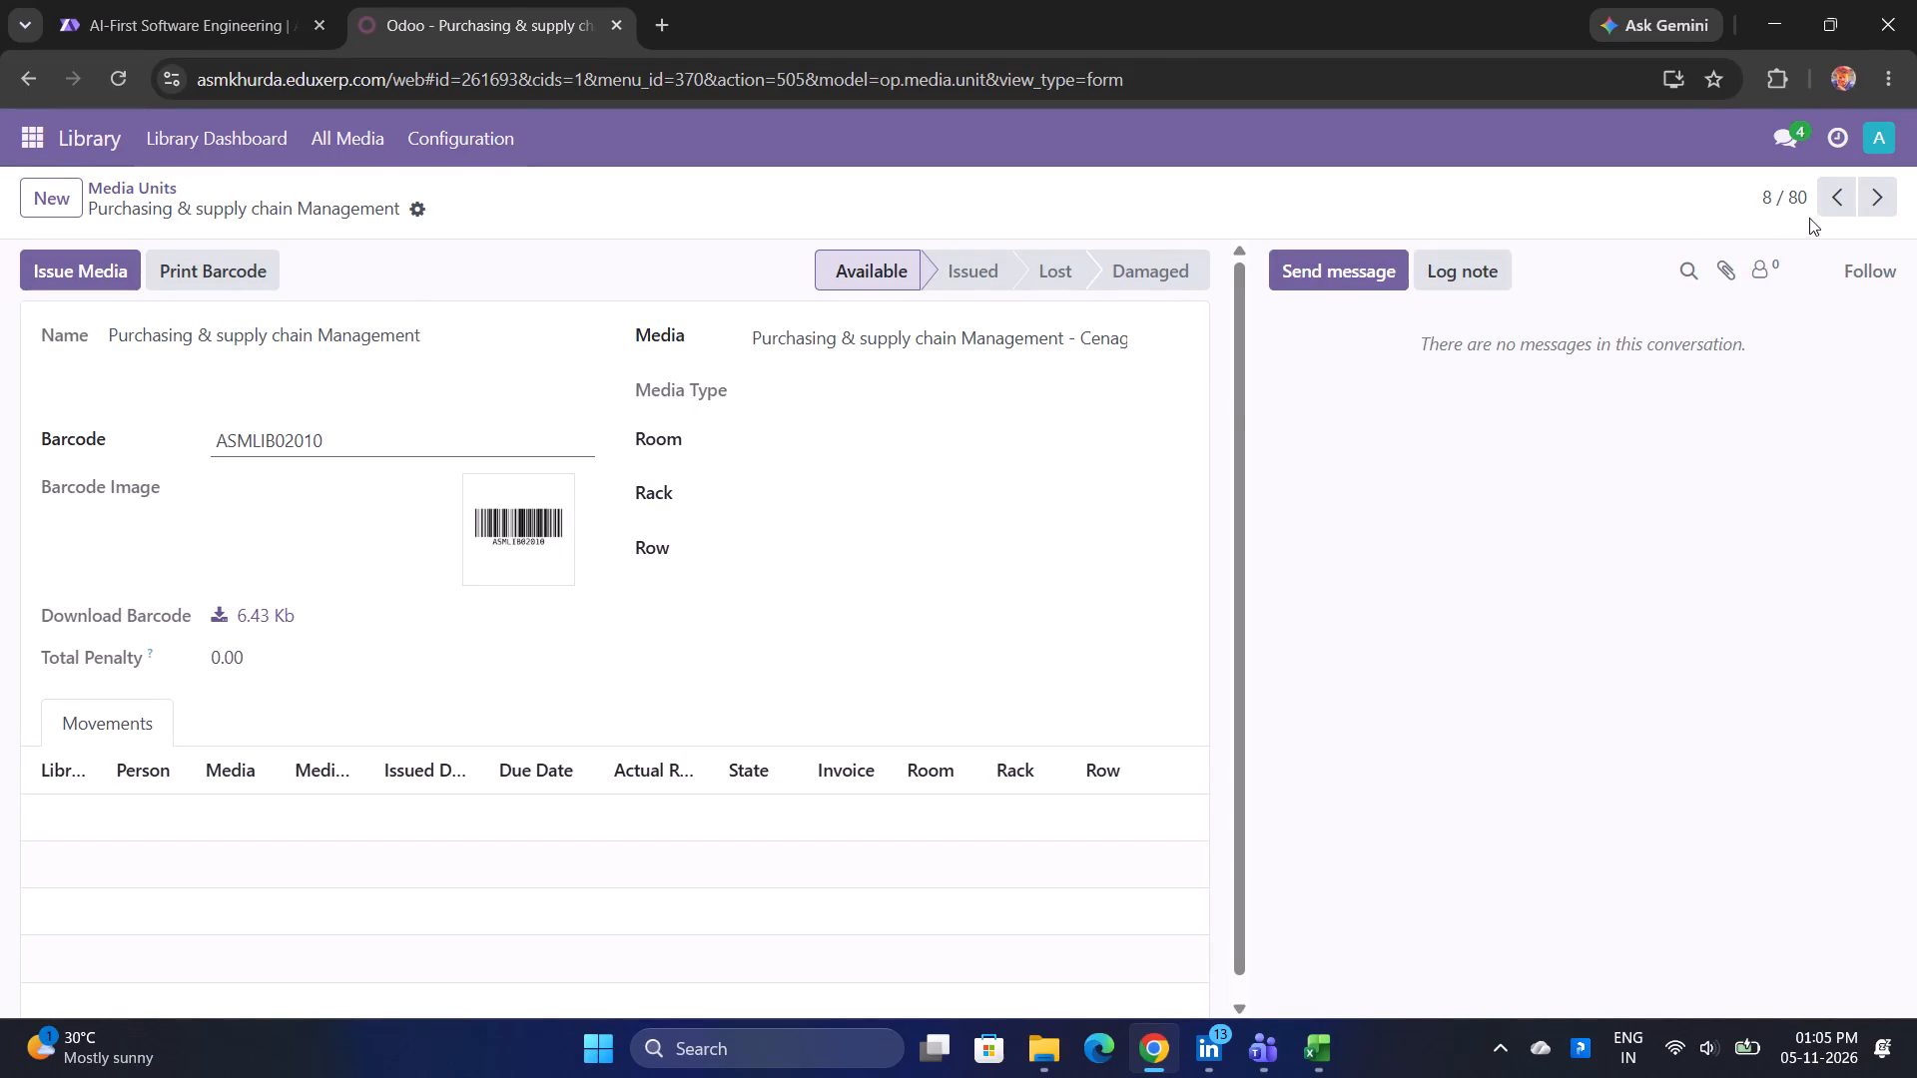
{"action": "left_click", "coordinate": [1883, 188]}
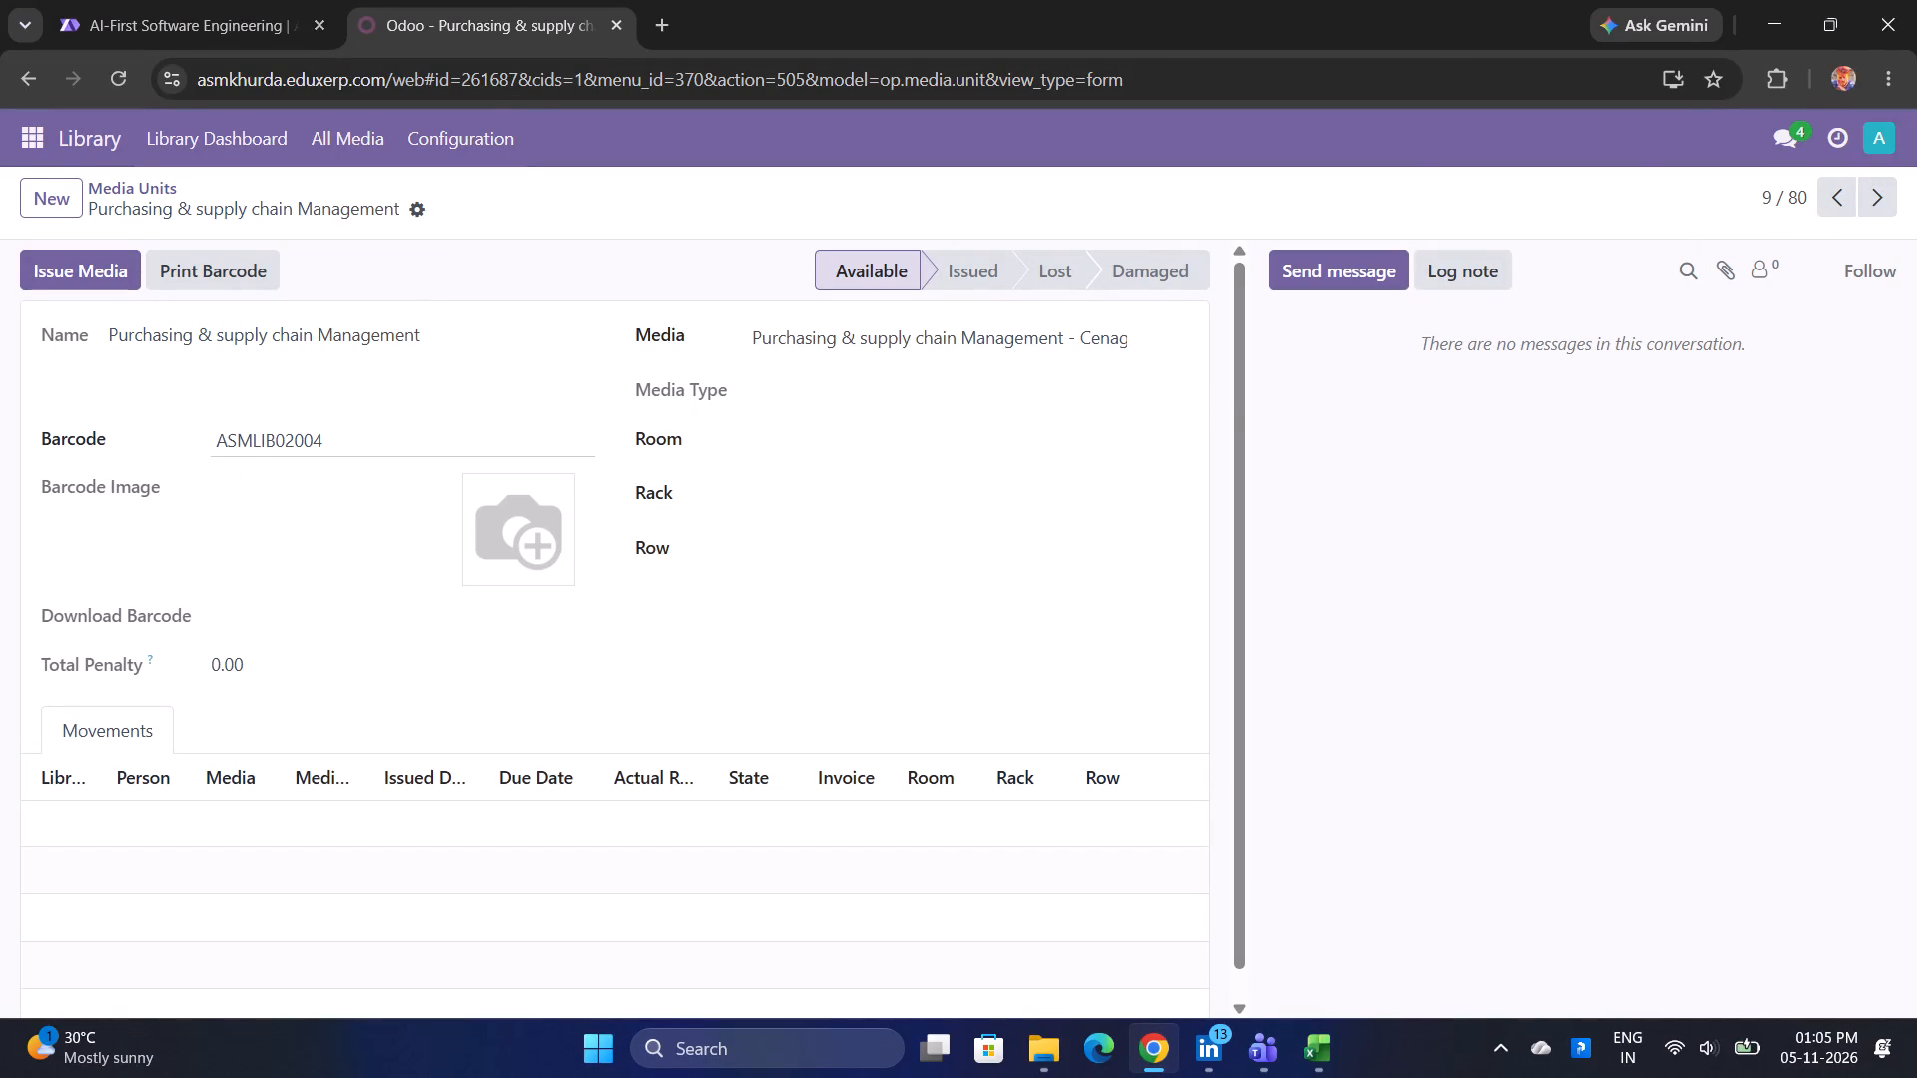
{"action": "left_click", "coordinate": [354, 439]}
{"action": "key", "text": "BackSpace"}
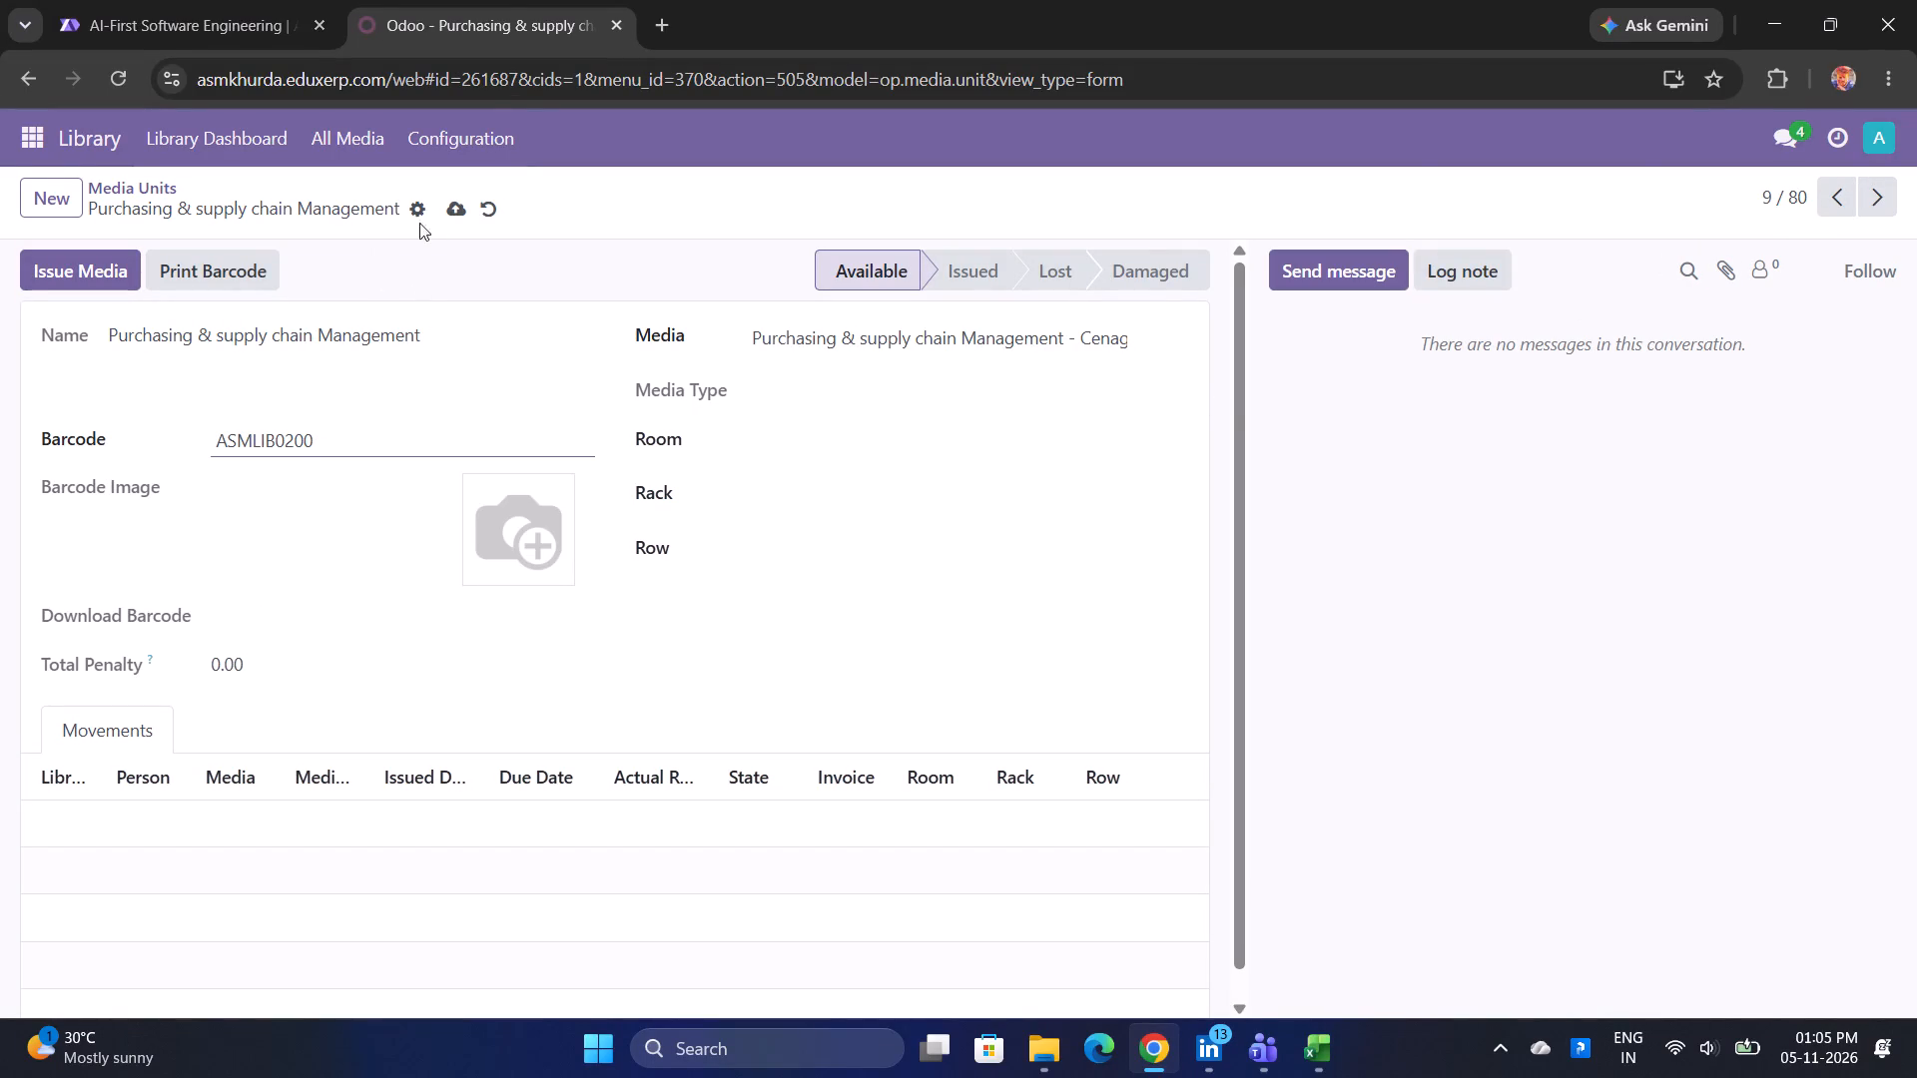
{"action": "left_click", "coordinate": [457, 202]}
{"action": "left_click", "coordinate": [355, 431]}
{"action": "key", "text": "4"}
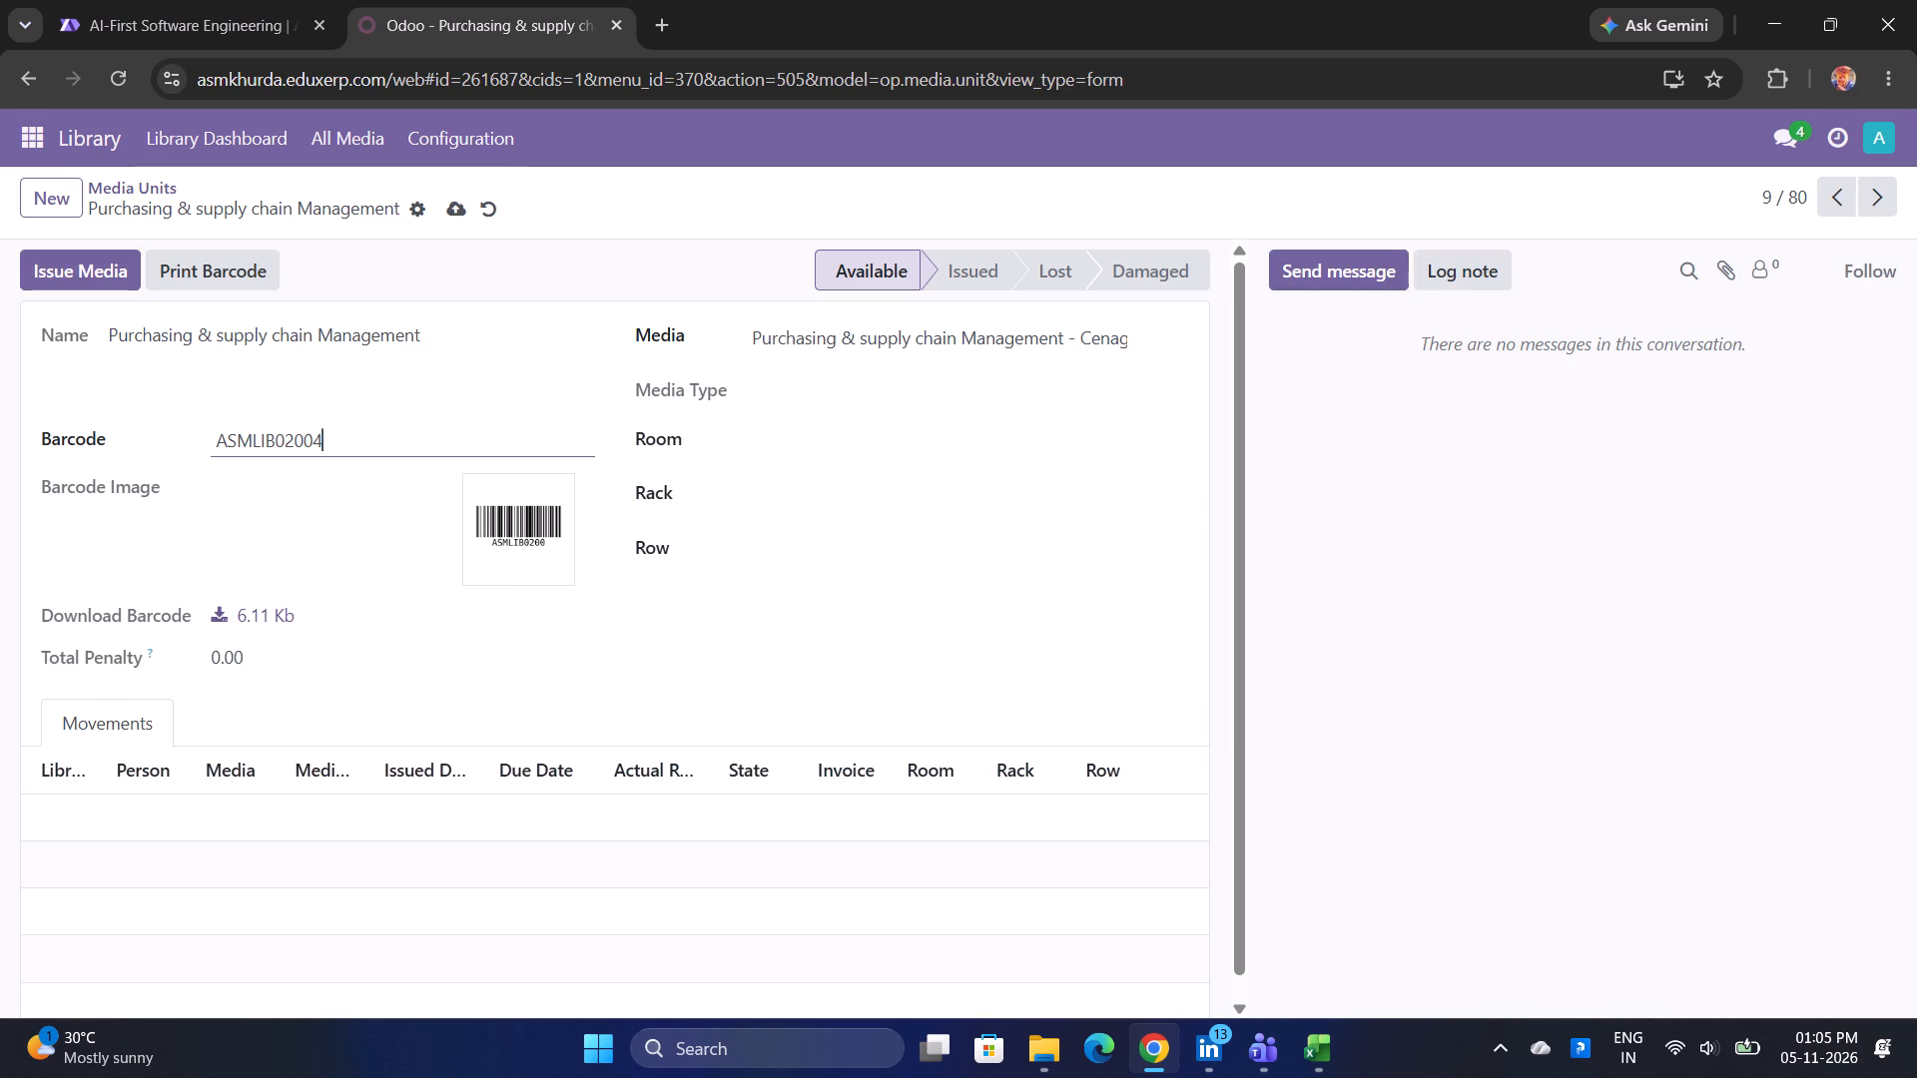
{"action": "left_click", "coordinate": [455, 215]}
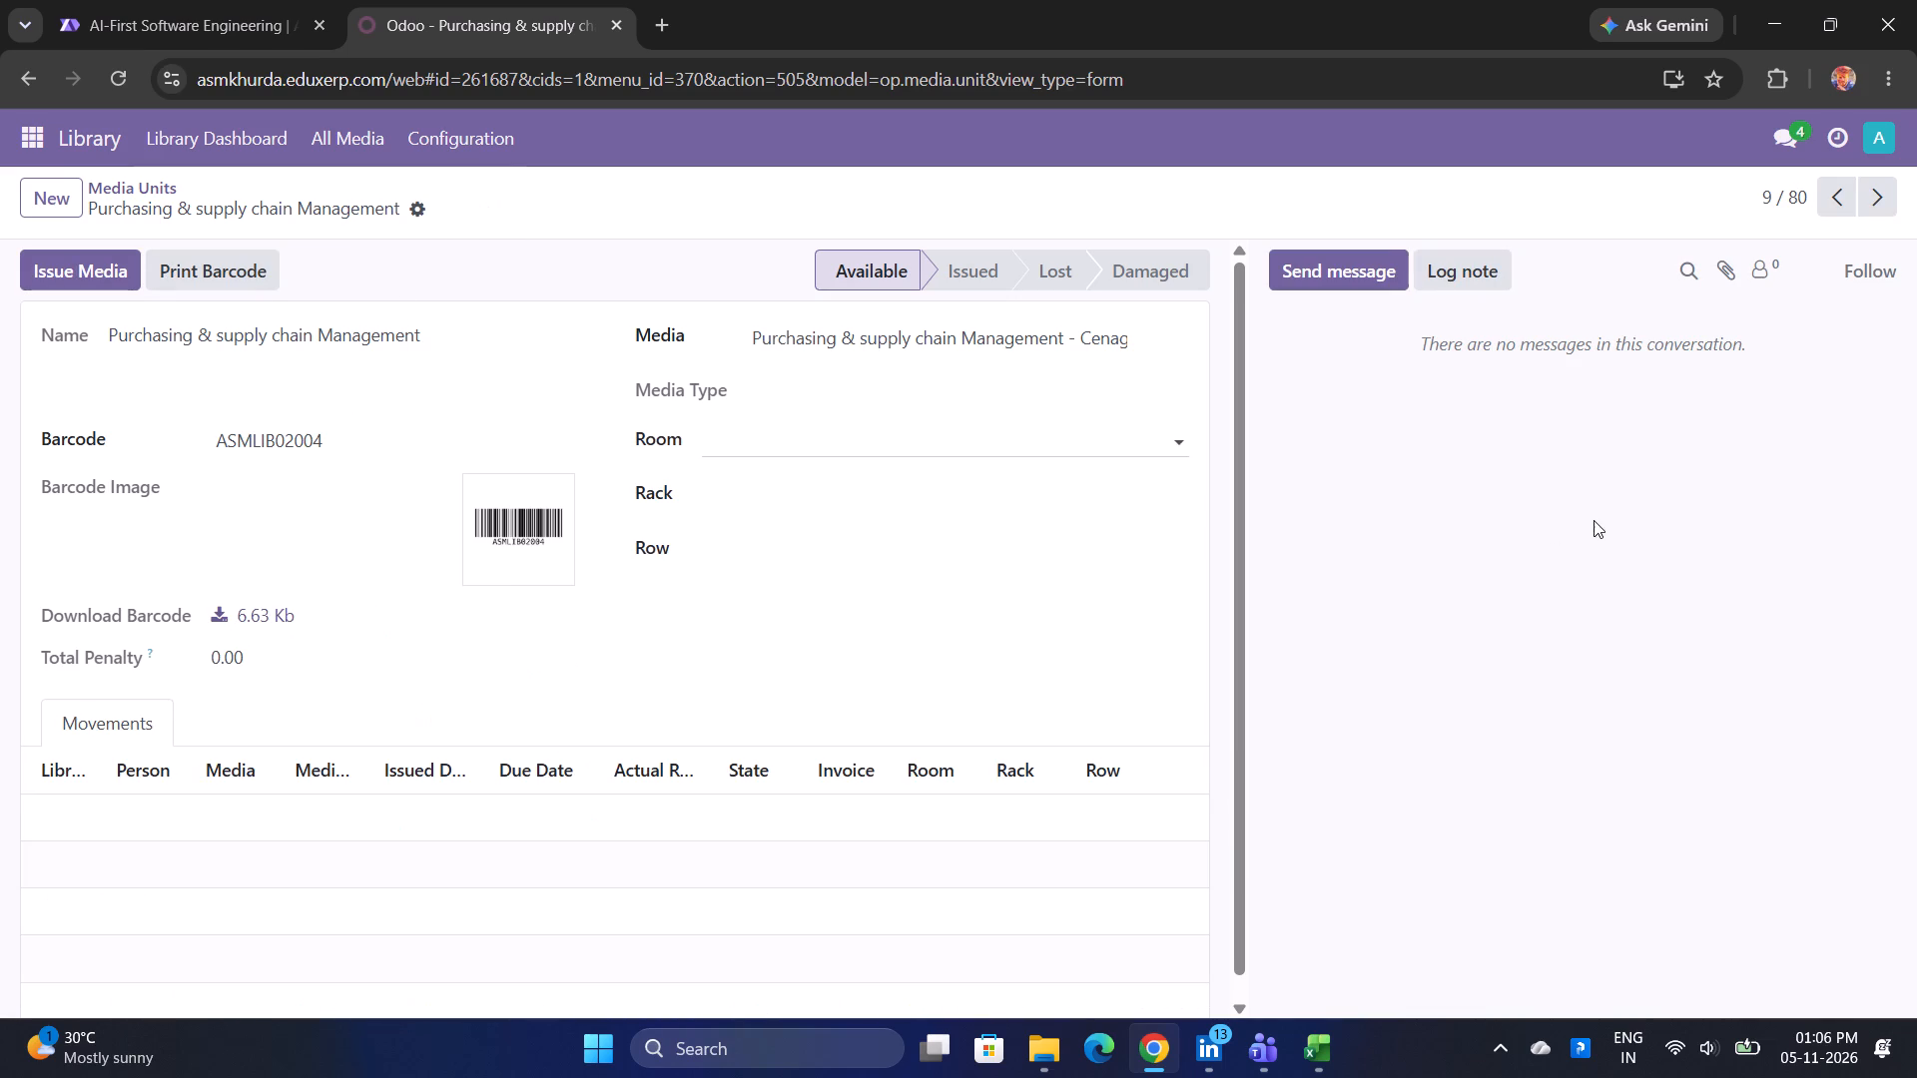
Generate the barcode image for media unit 10 of 80 by saving barcode ASMLIB0200 and re-saving it as ASMLIB02005.
{"action": "left_click", "coordinate": [1879, 203]}
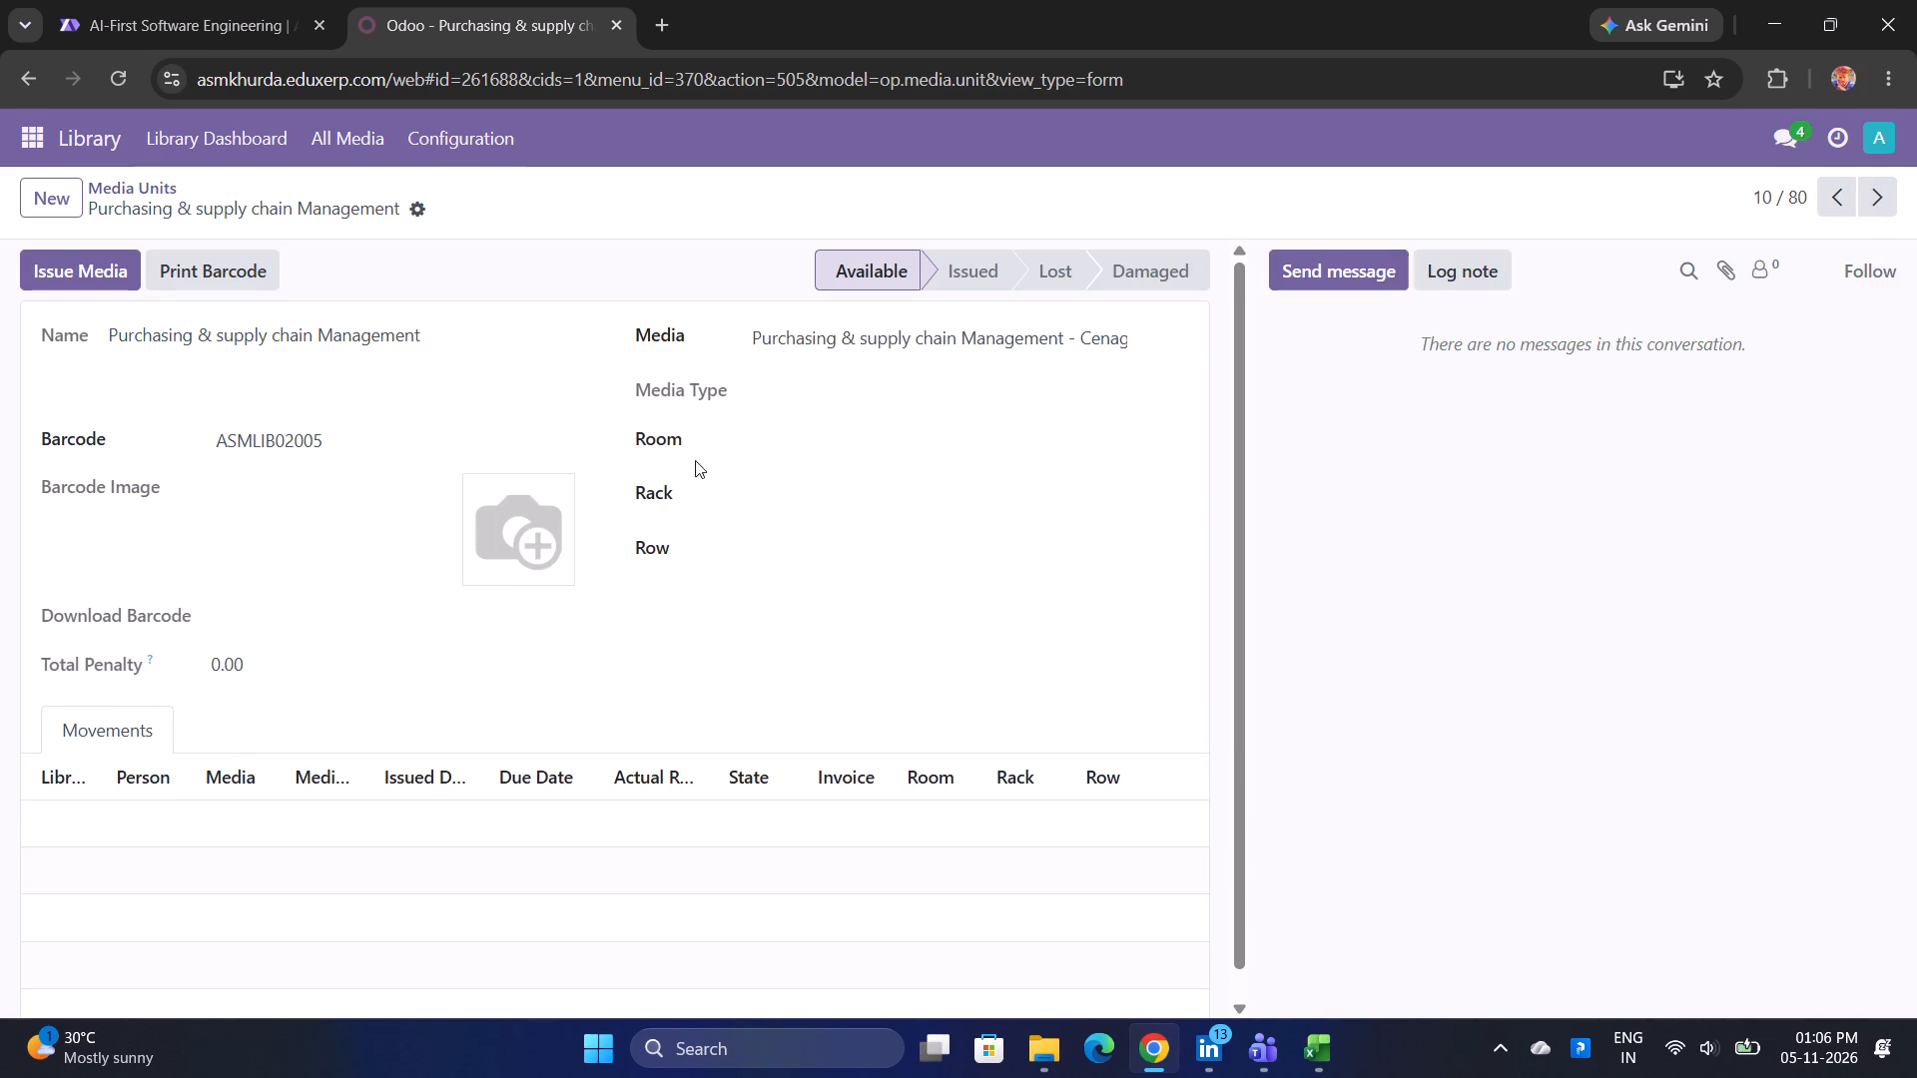
{"action": "left_click", "coordinate": [495, 448]}
{"action": "key", "text": "BackSpace"}
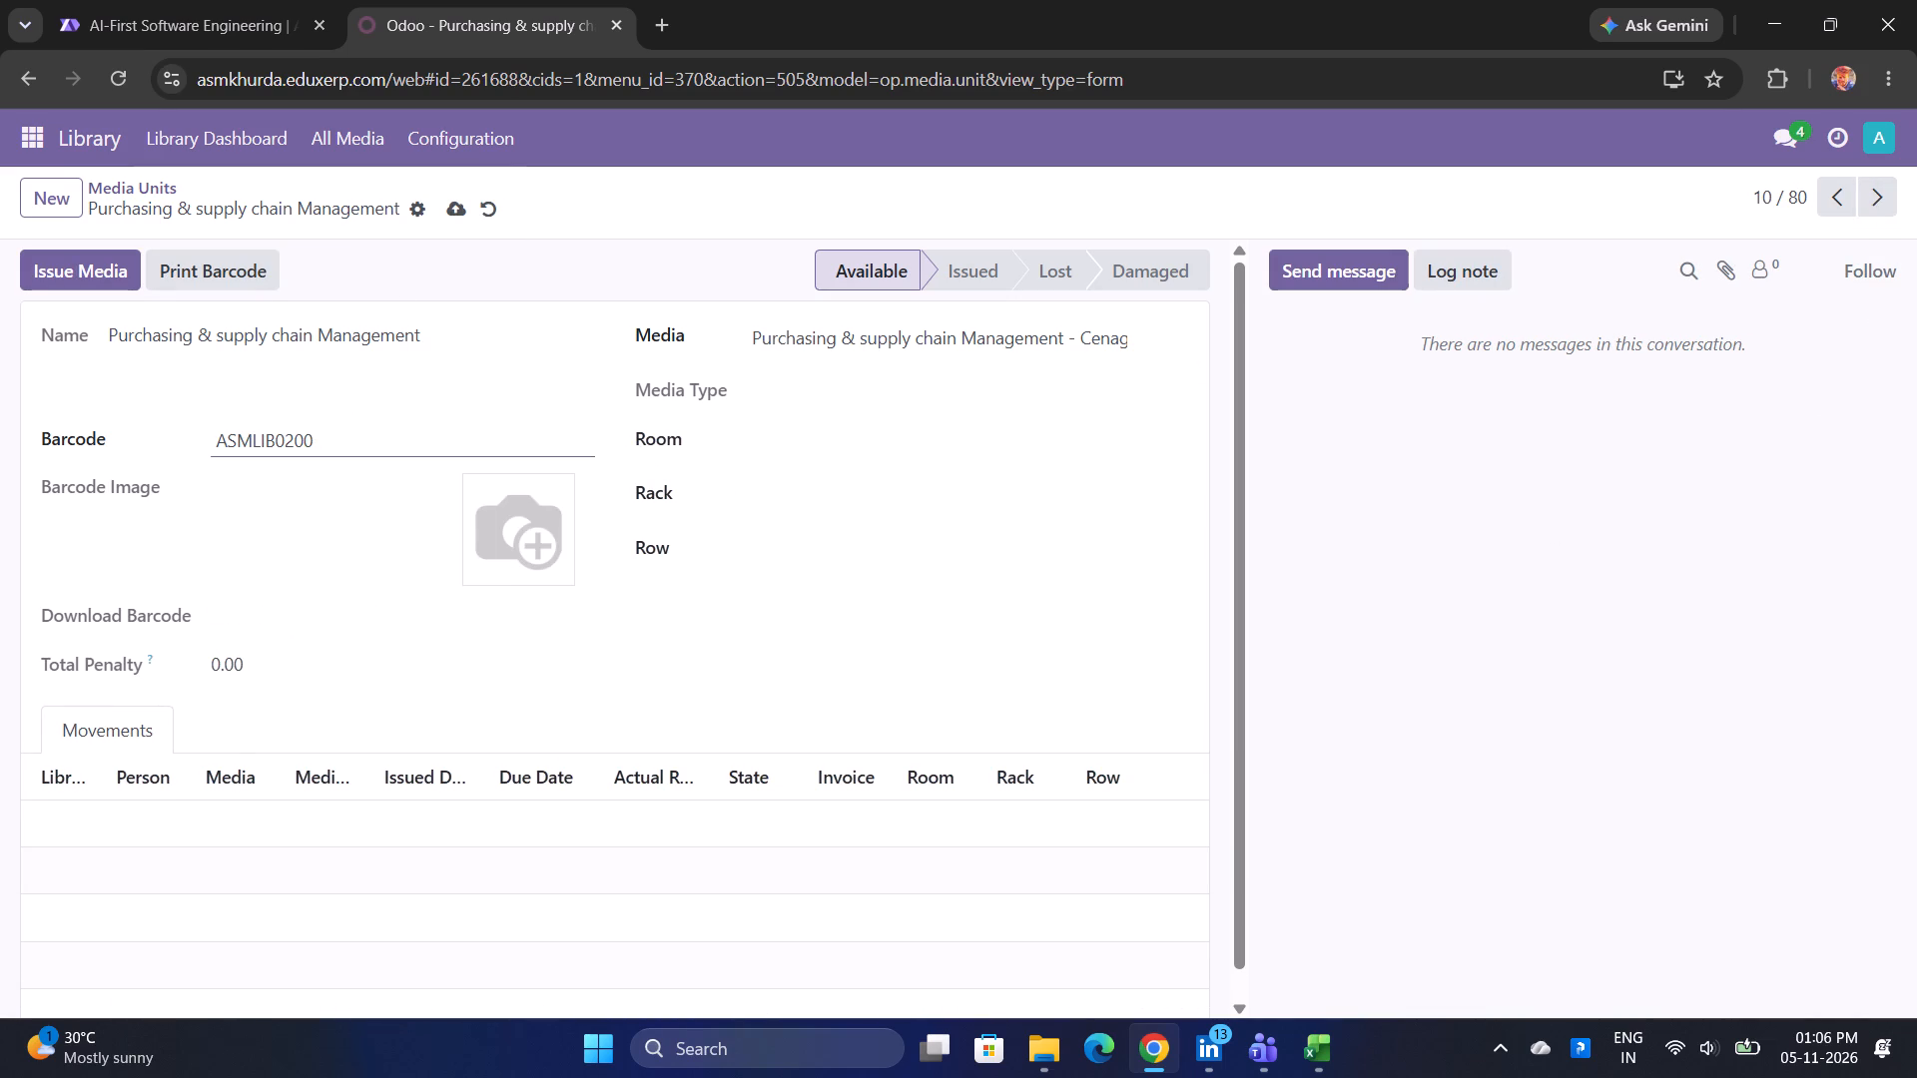
{"action": "left_click", "coordinate": [445, 204]}
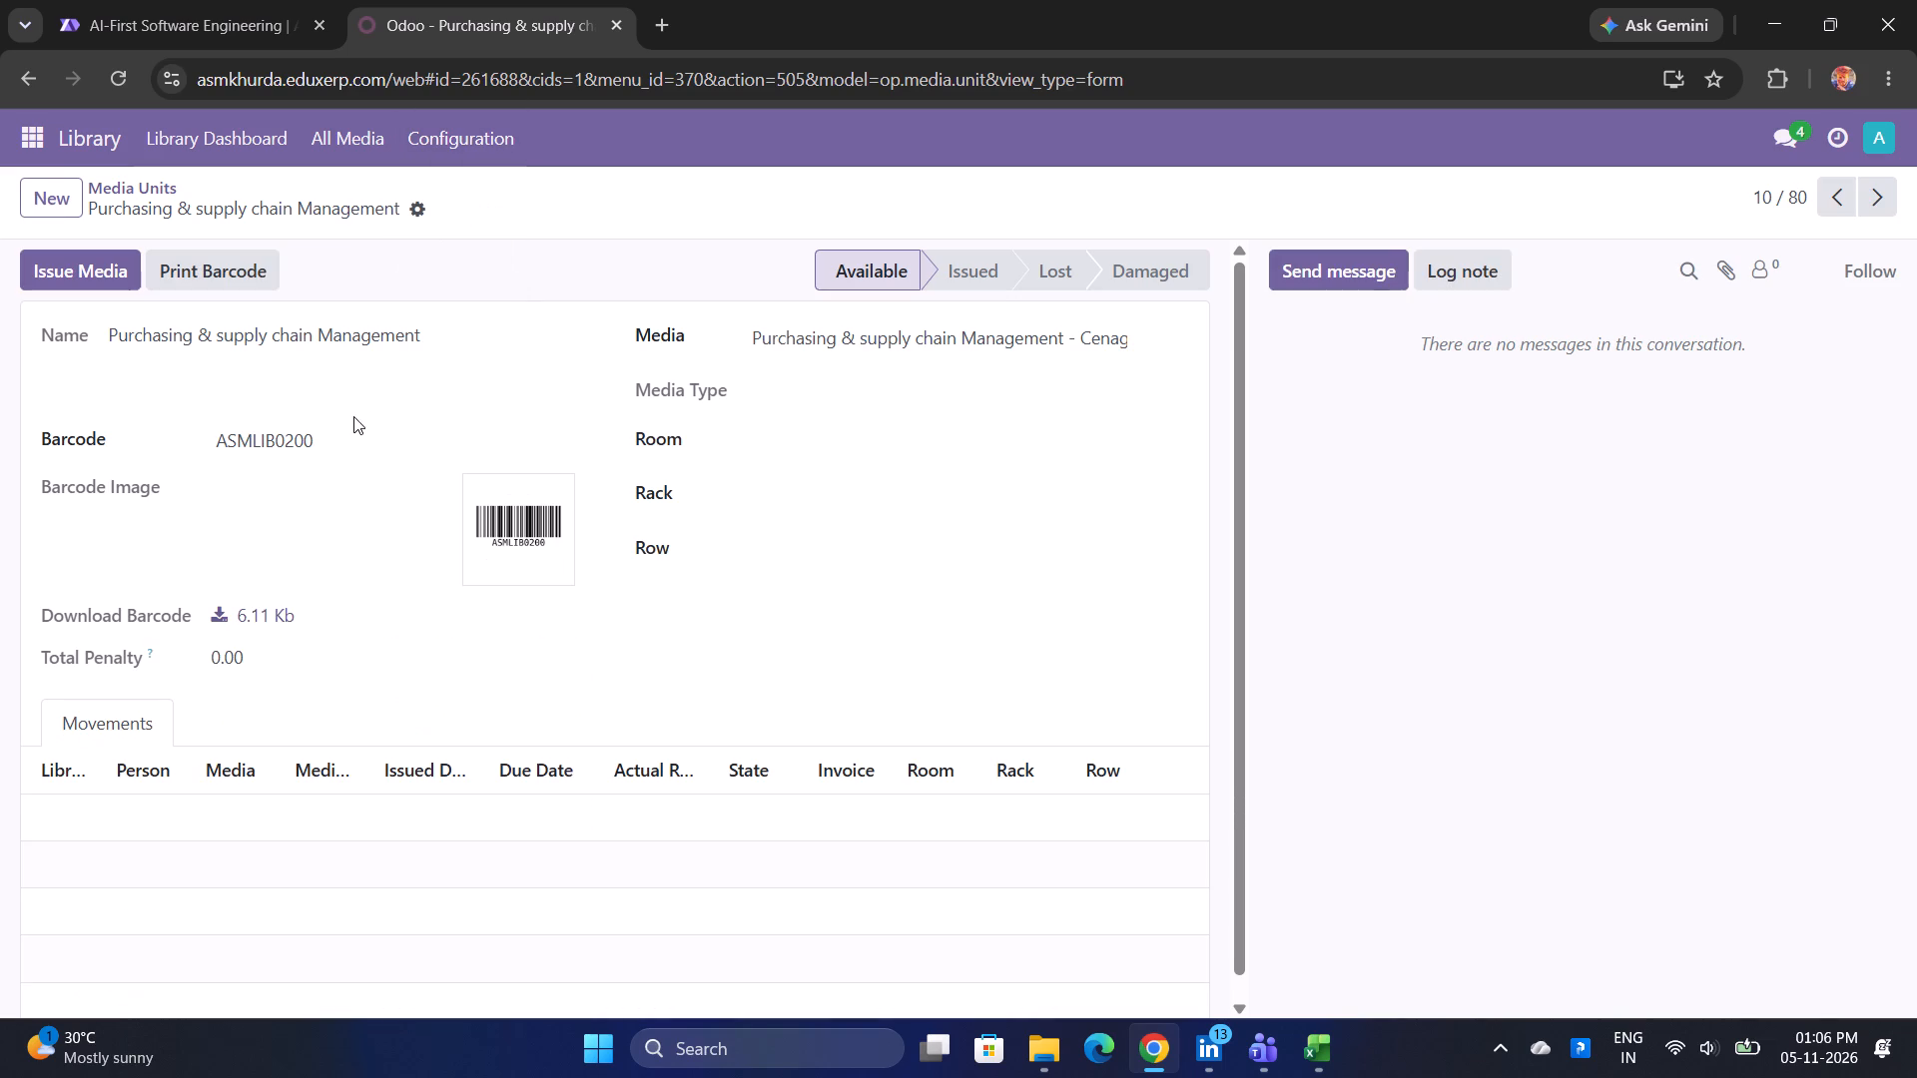
{"action": "left_click", "coordinate": [355, 426]}
{"action": "key", "text": "5"}
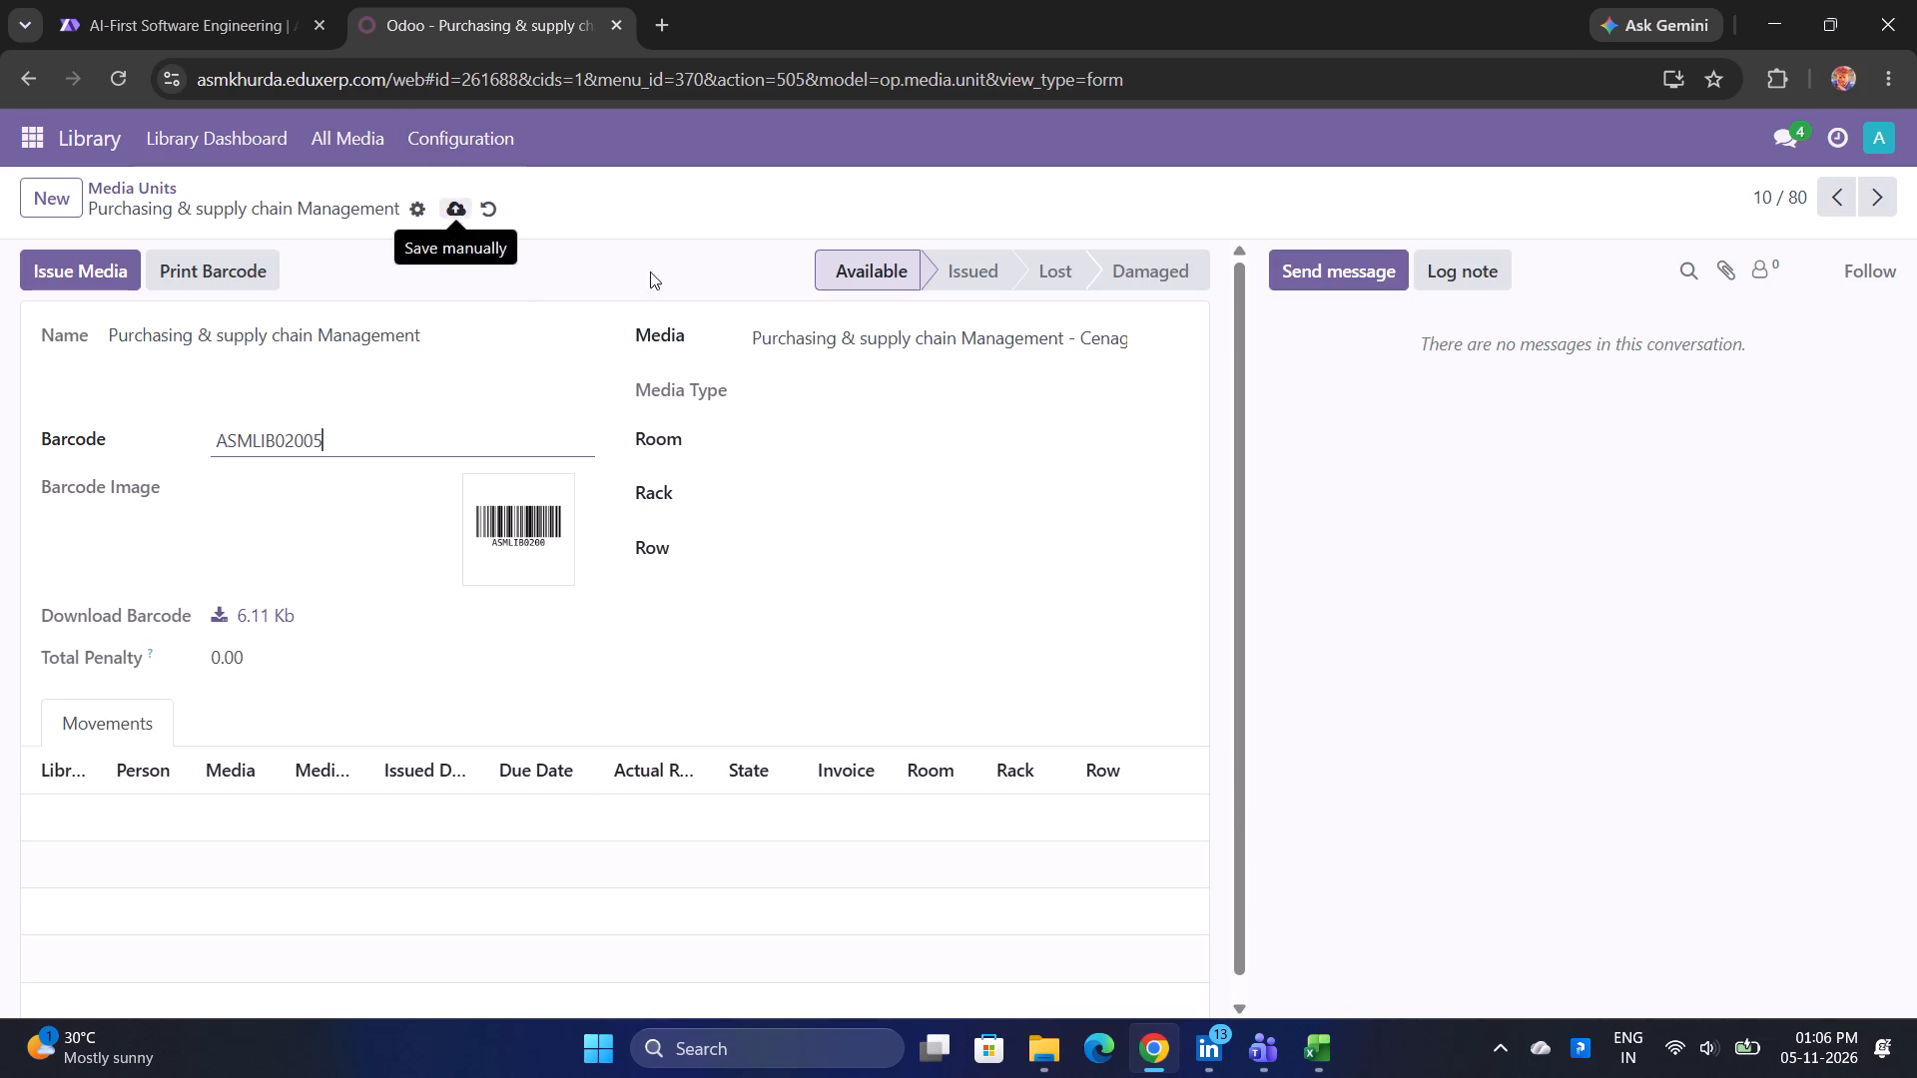
{"action": "left_click", "coordinate": [455, 204]}
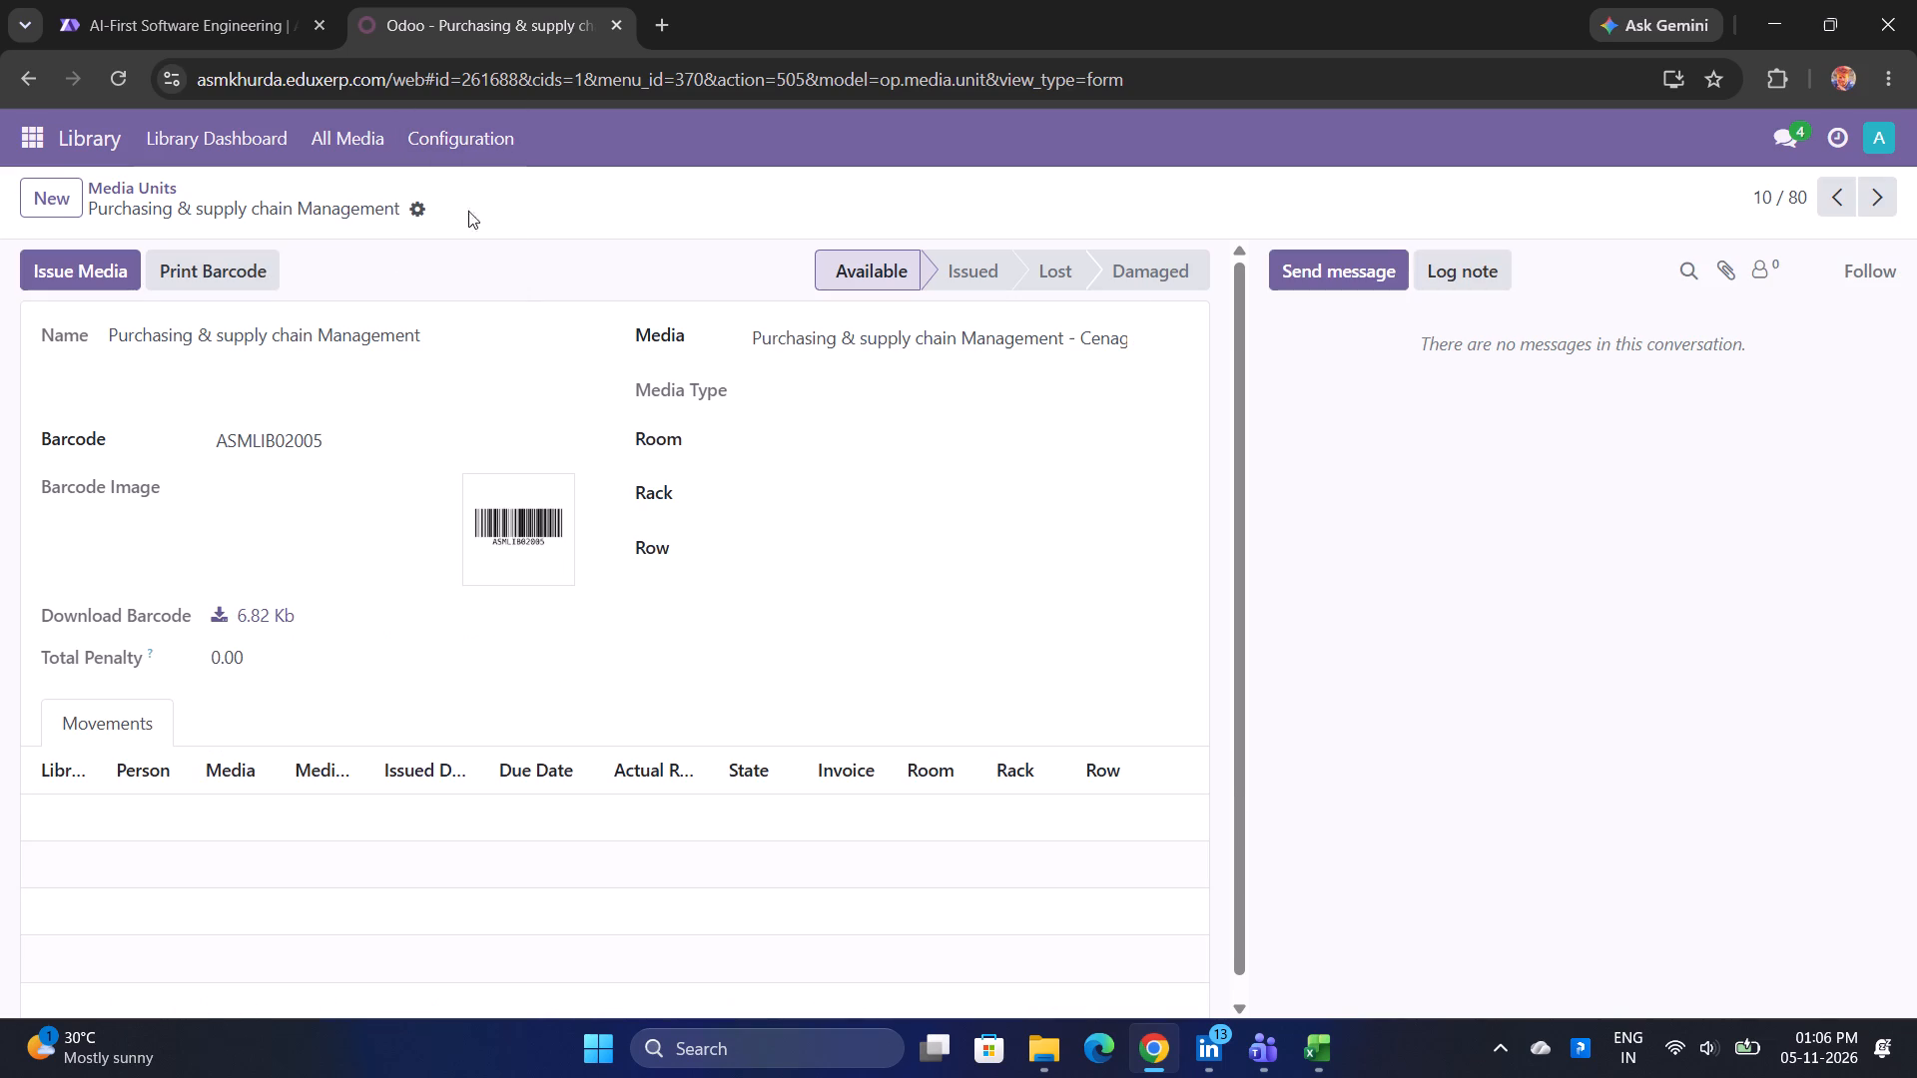
Generate the barcode image for media unit 11 of 80 by saving barcode ASMLIB0200 and re-saving it as ASMLIB02006.
{"action": "left_click", "coordinate": [1882, 184]}
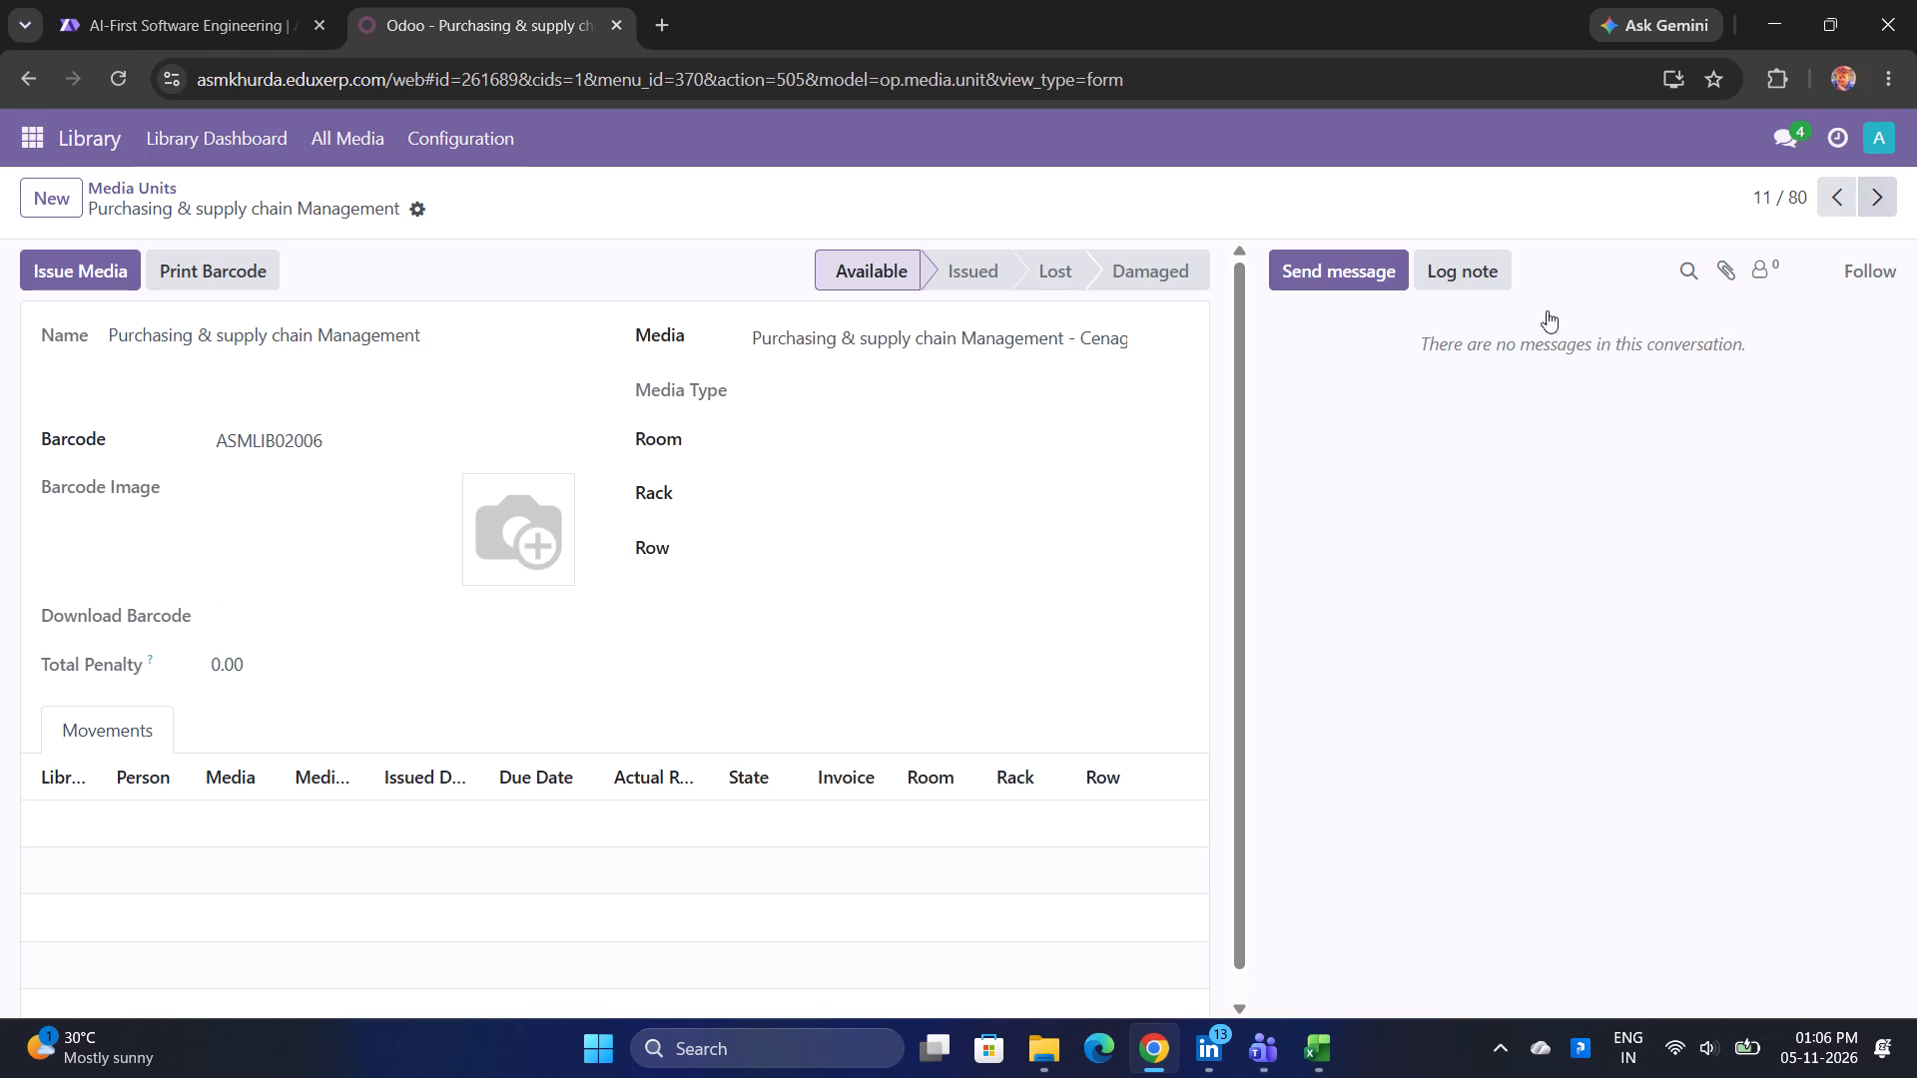
{"action": "left_click", "coordinate": [472, 456]}
{"action": "key", "text": "BackSpace"}
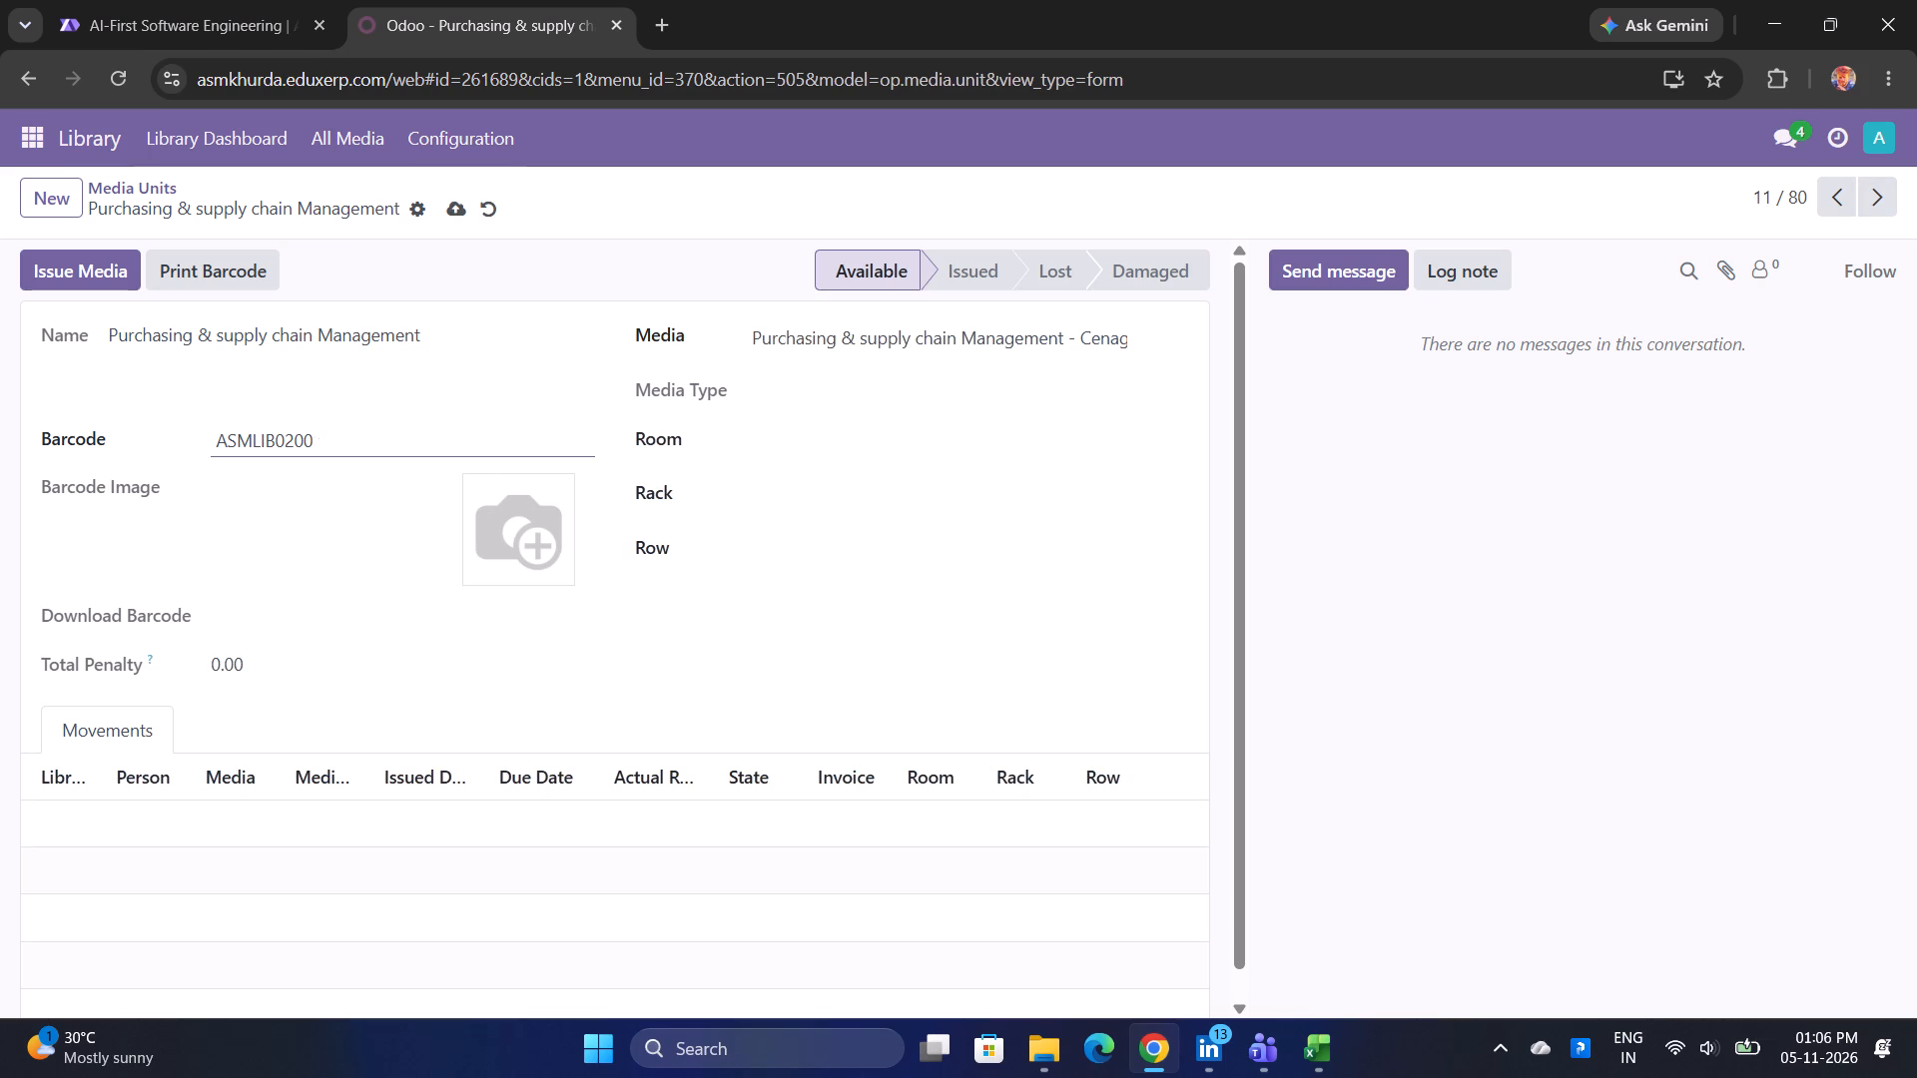
{"action": "left_click", "coordinate": [447, 196]}
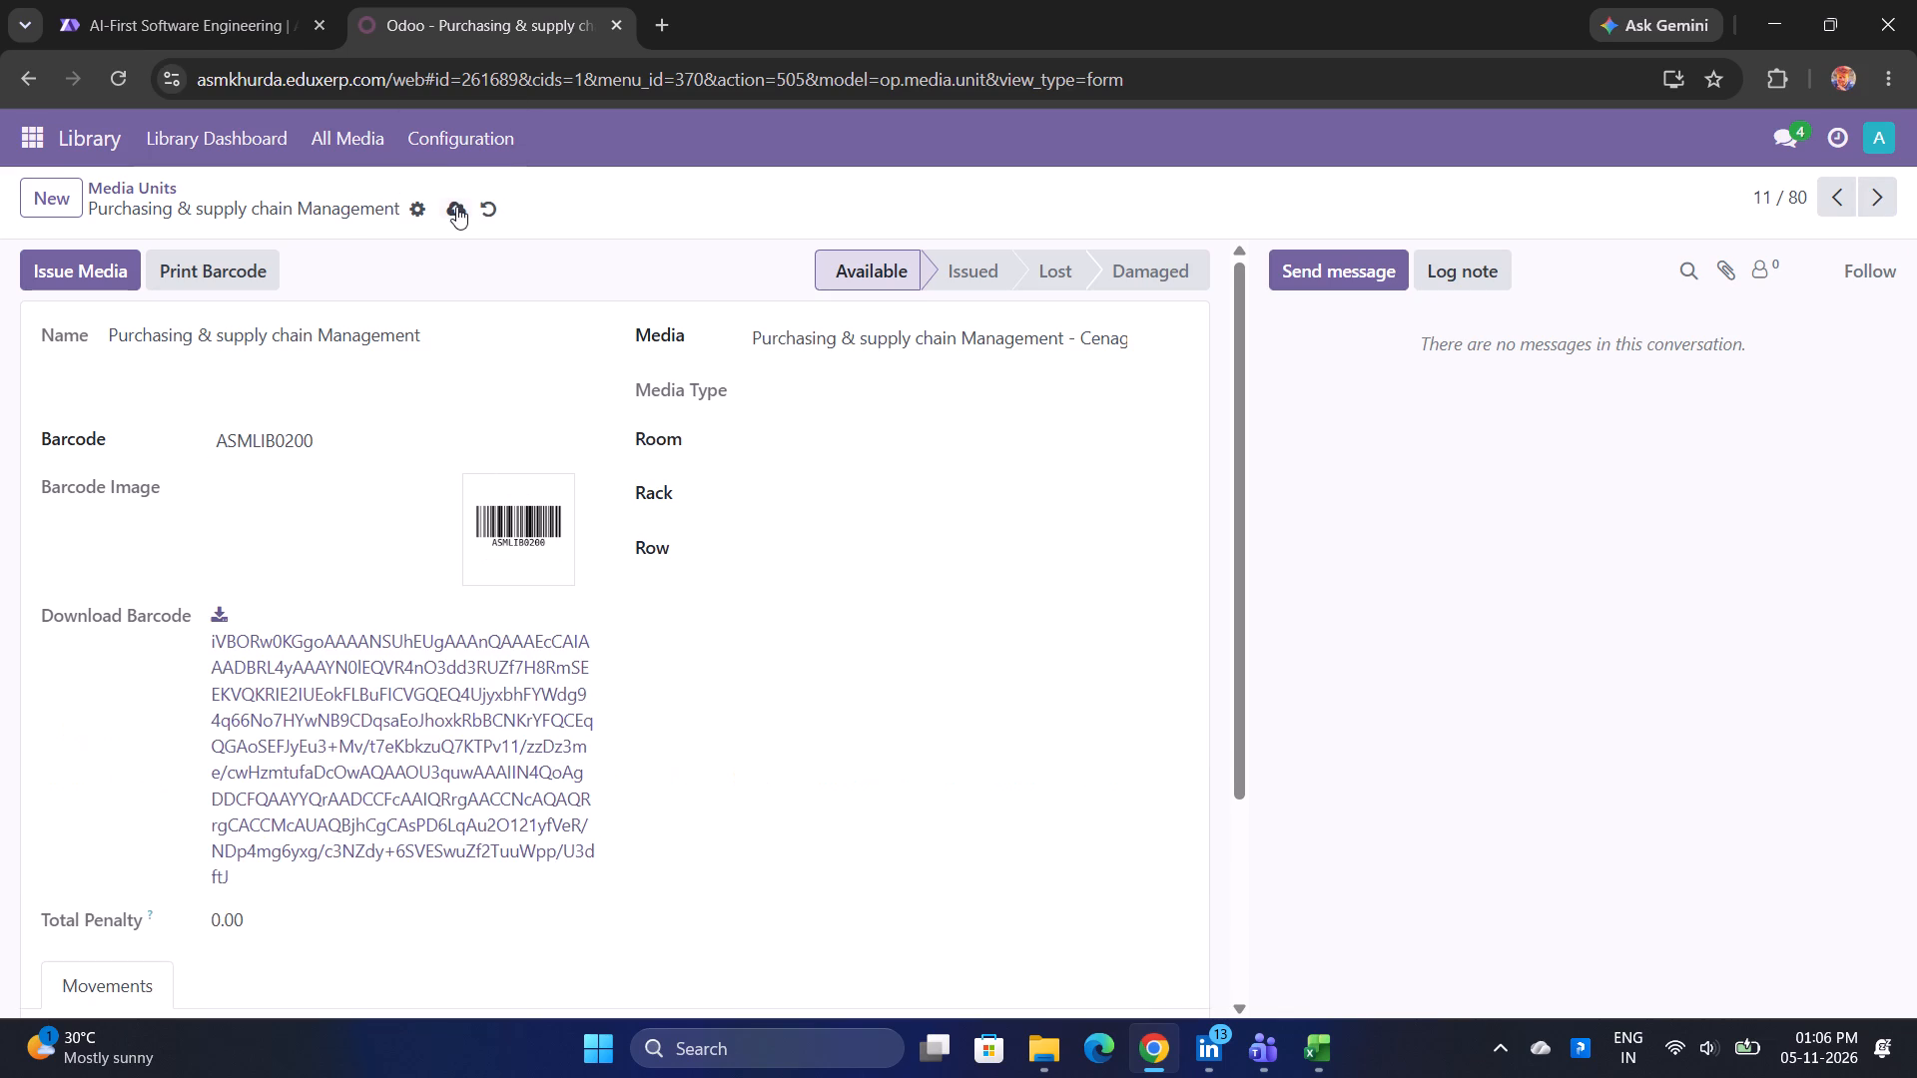
{"action": "left_click", "coordinate": [456, 207]}
{"action": "left_click", "coordinate": [351, 437]}
{"action": "key", "text": "6"}
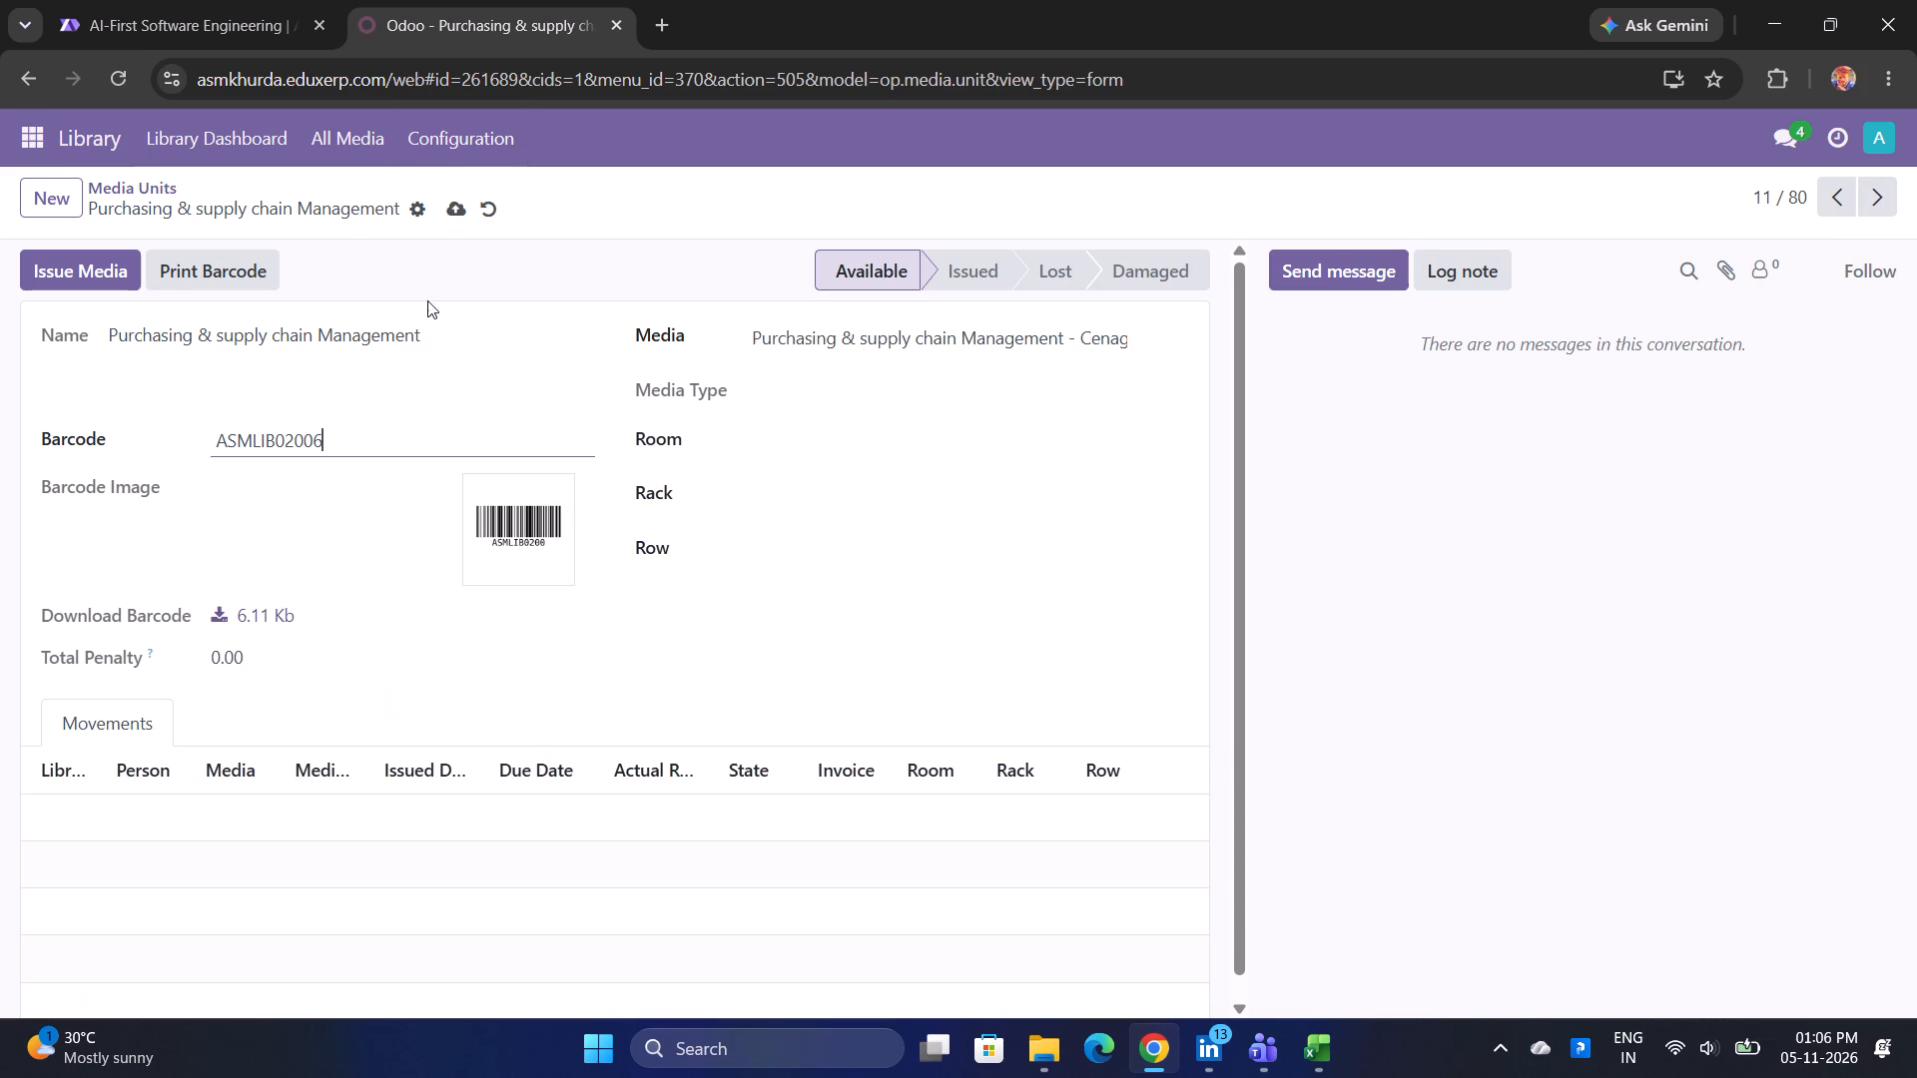
{"action": "left_click", "coordinate": [452, 213]}
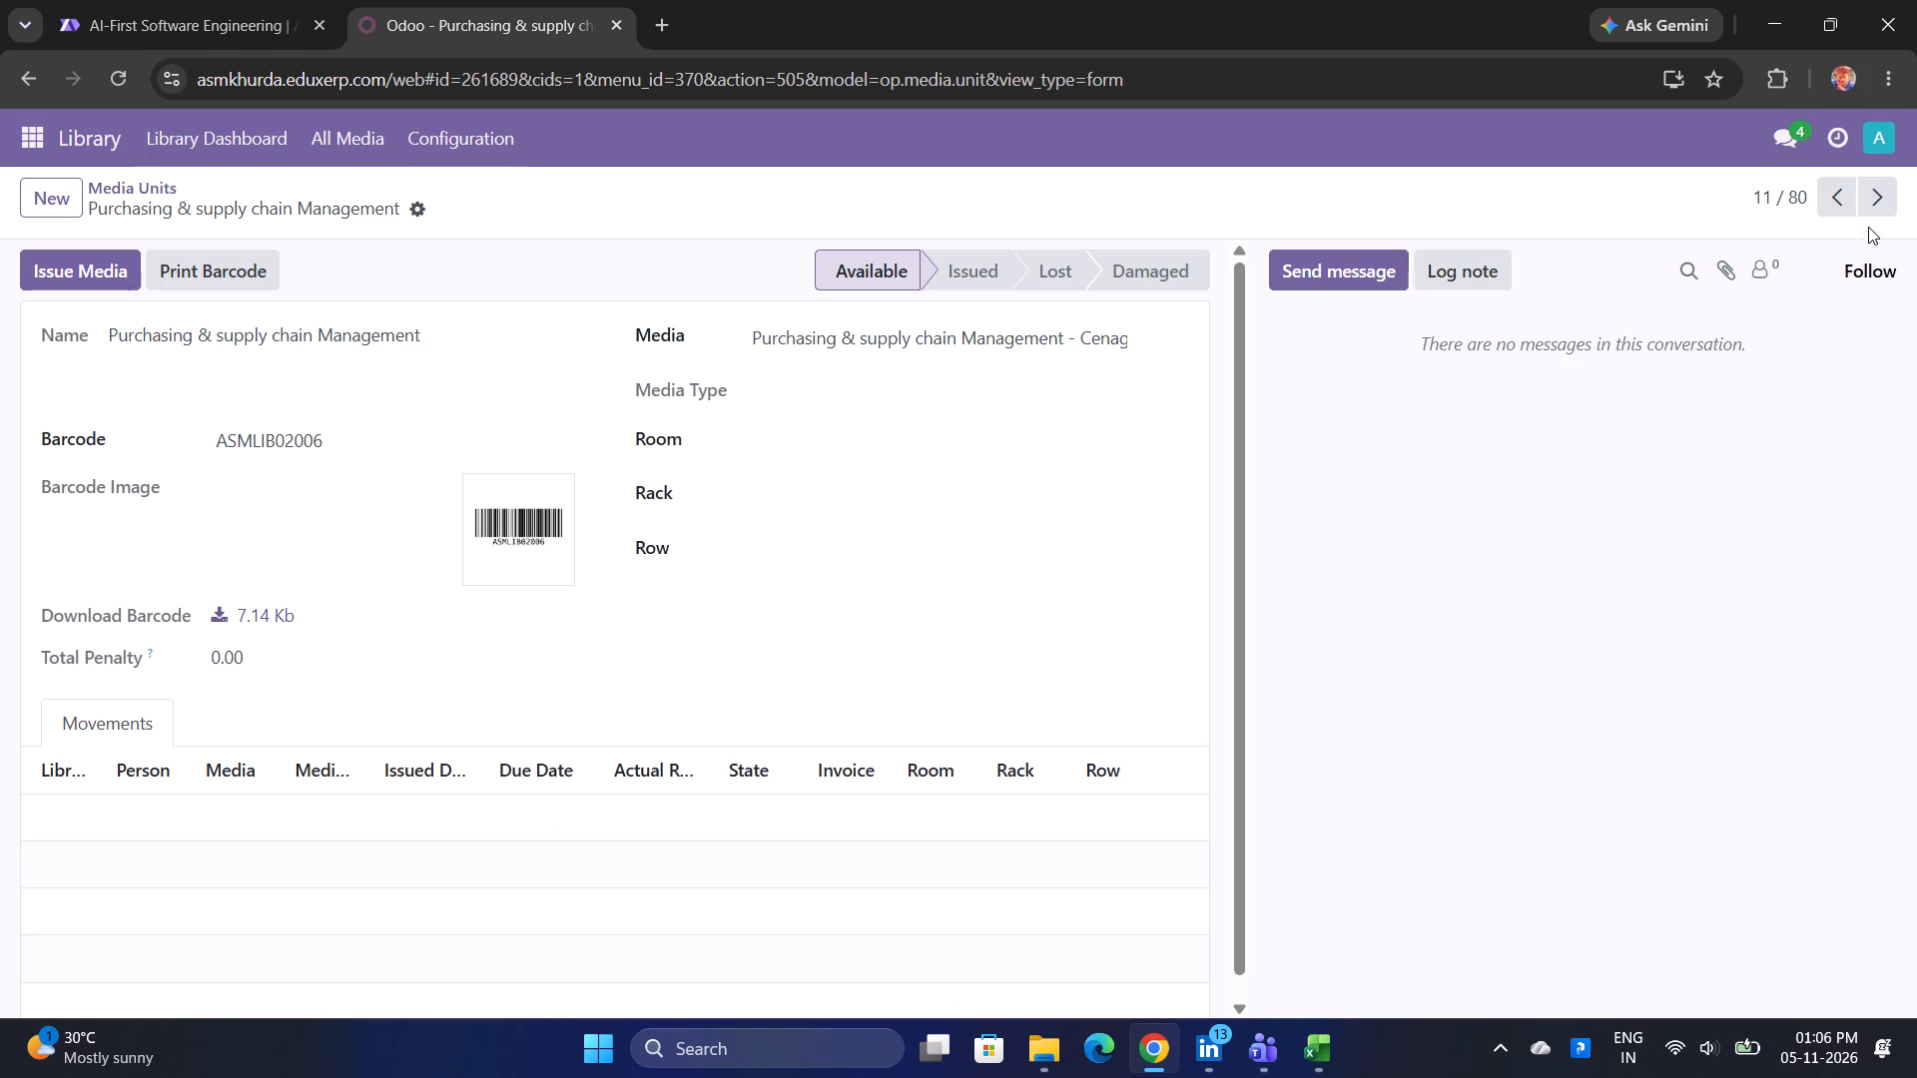
Generate the barcode image for media unit 12 of 80 by saving barcode ASMLIB0205 and re-saving it as ASMLIB02053.
{"action": "left_click", "coordinate": [1872, 185]}
{"action": "left_click", "coordinate": [434, 438]}
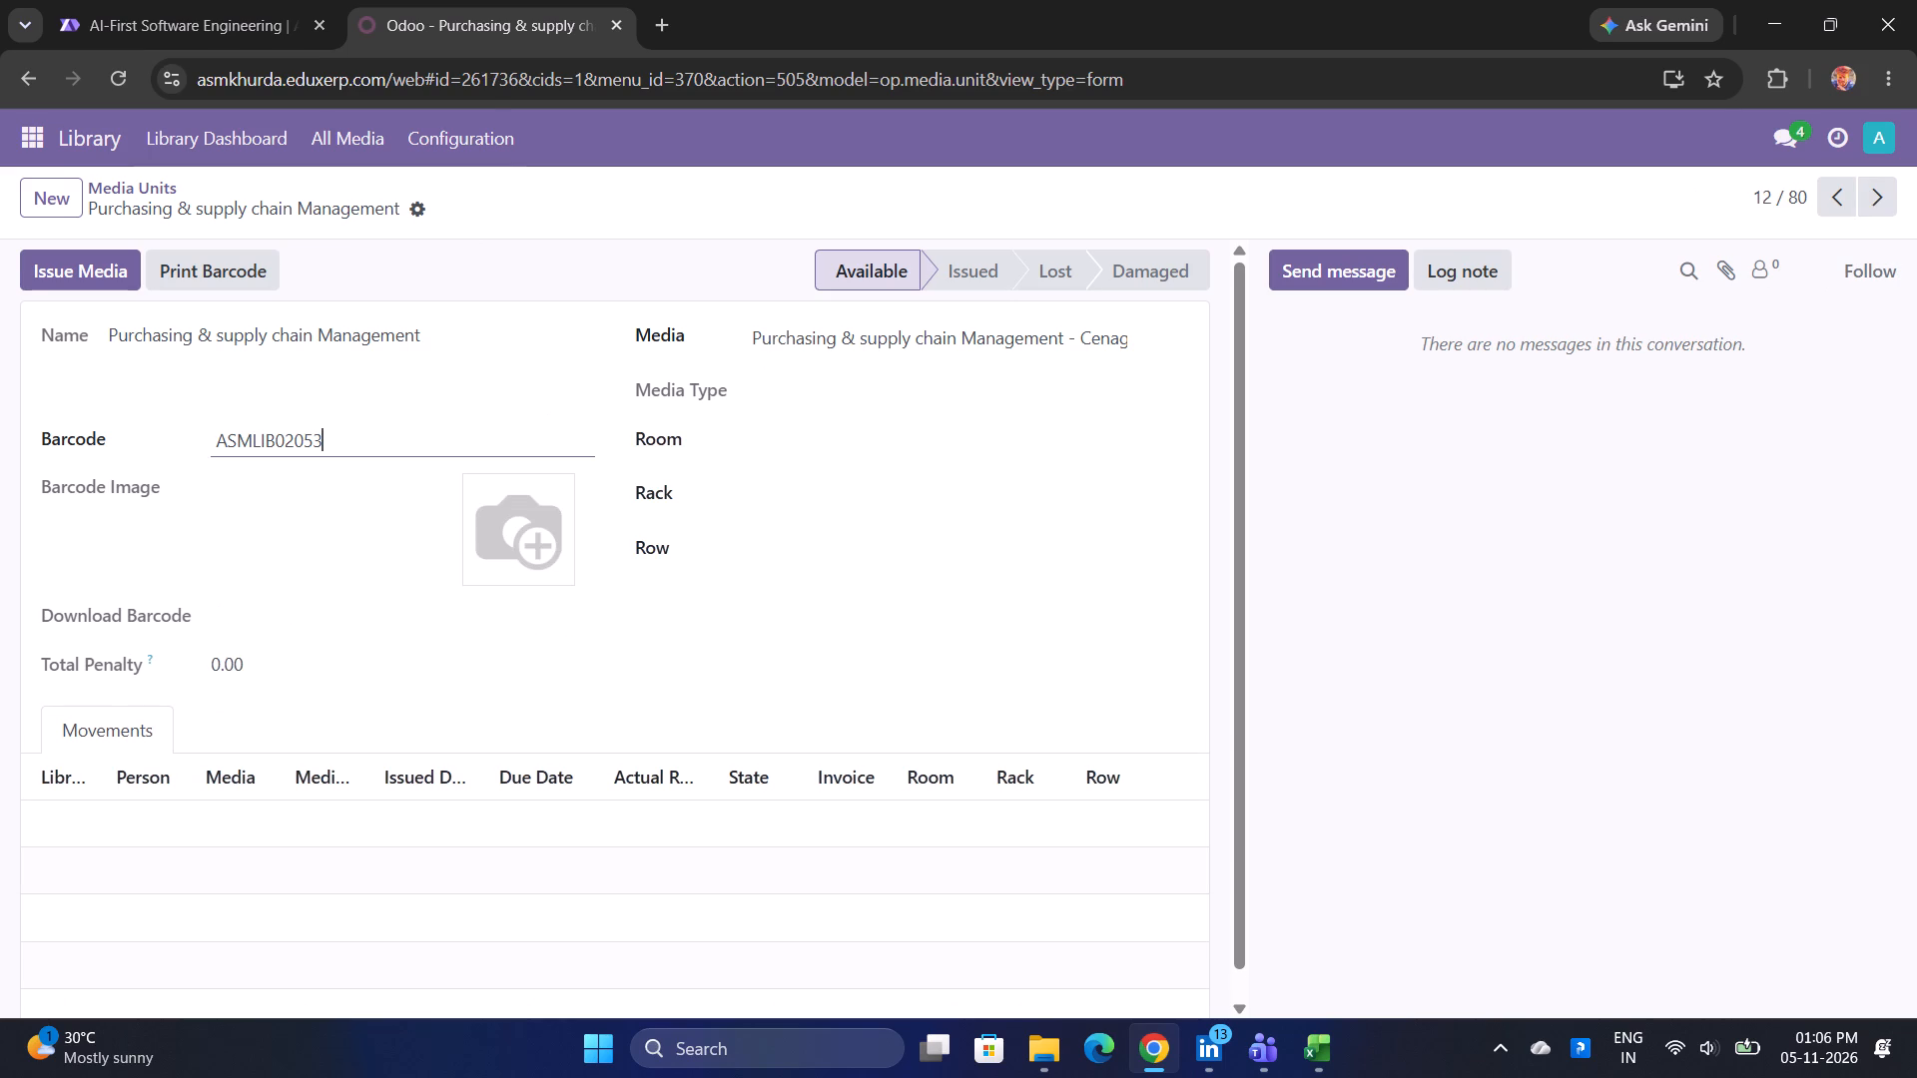
{"action": "key", "text": "BackSpace"}
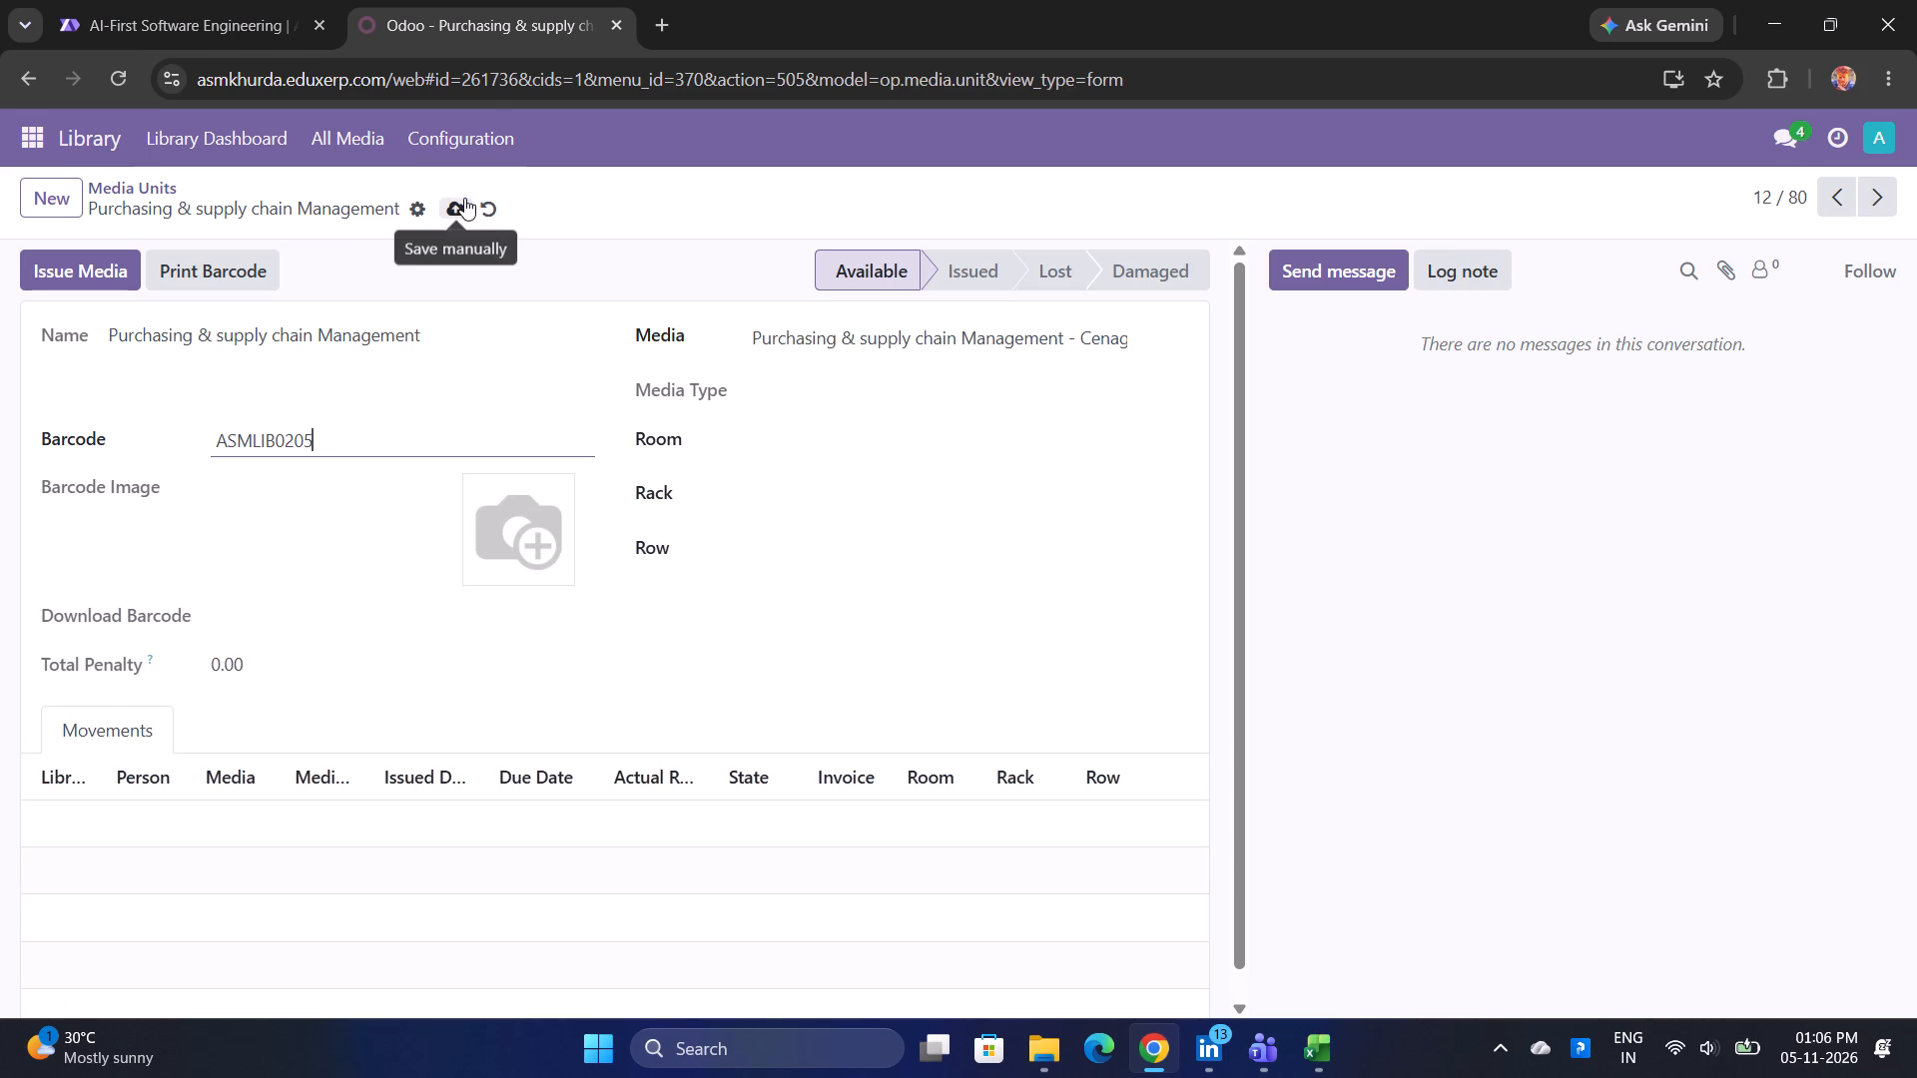
{"action": "left_click", "coordinate": [459, 204]}
{"action": "left_click", "coordinate": [348, 441]}
{"action": "key", "text": "3"}
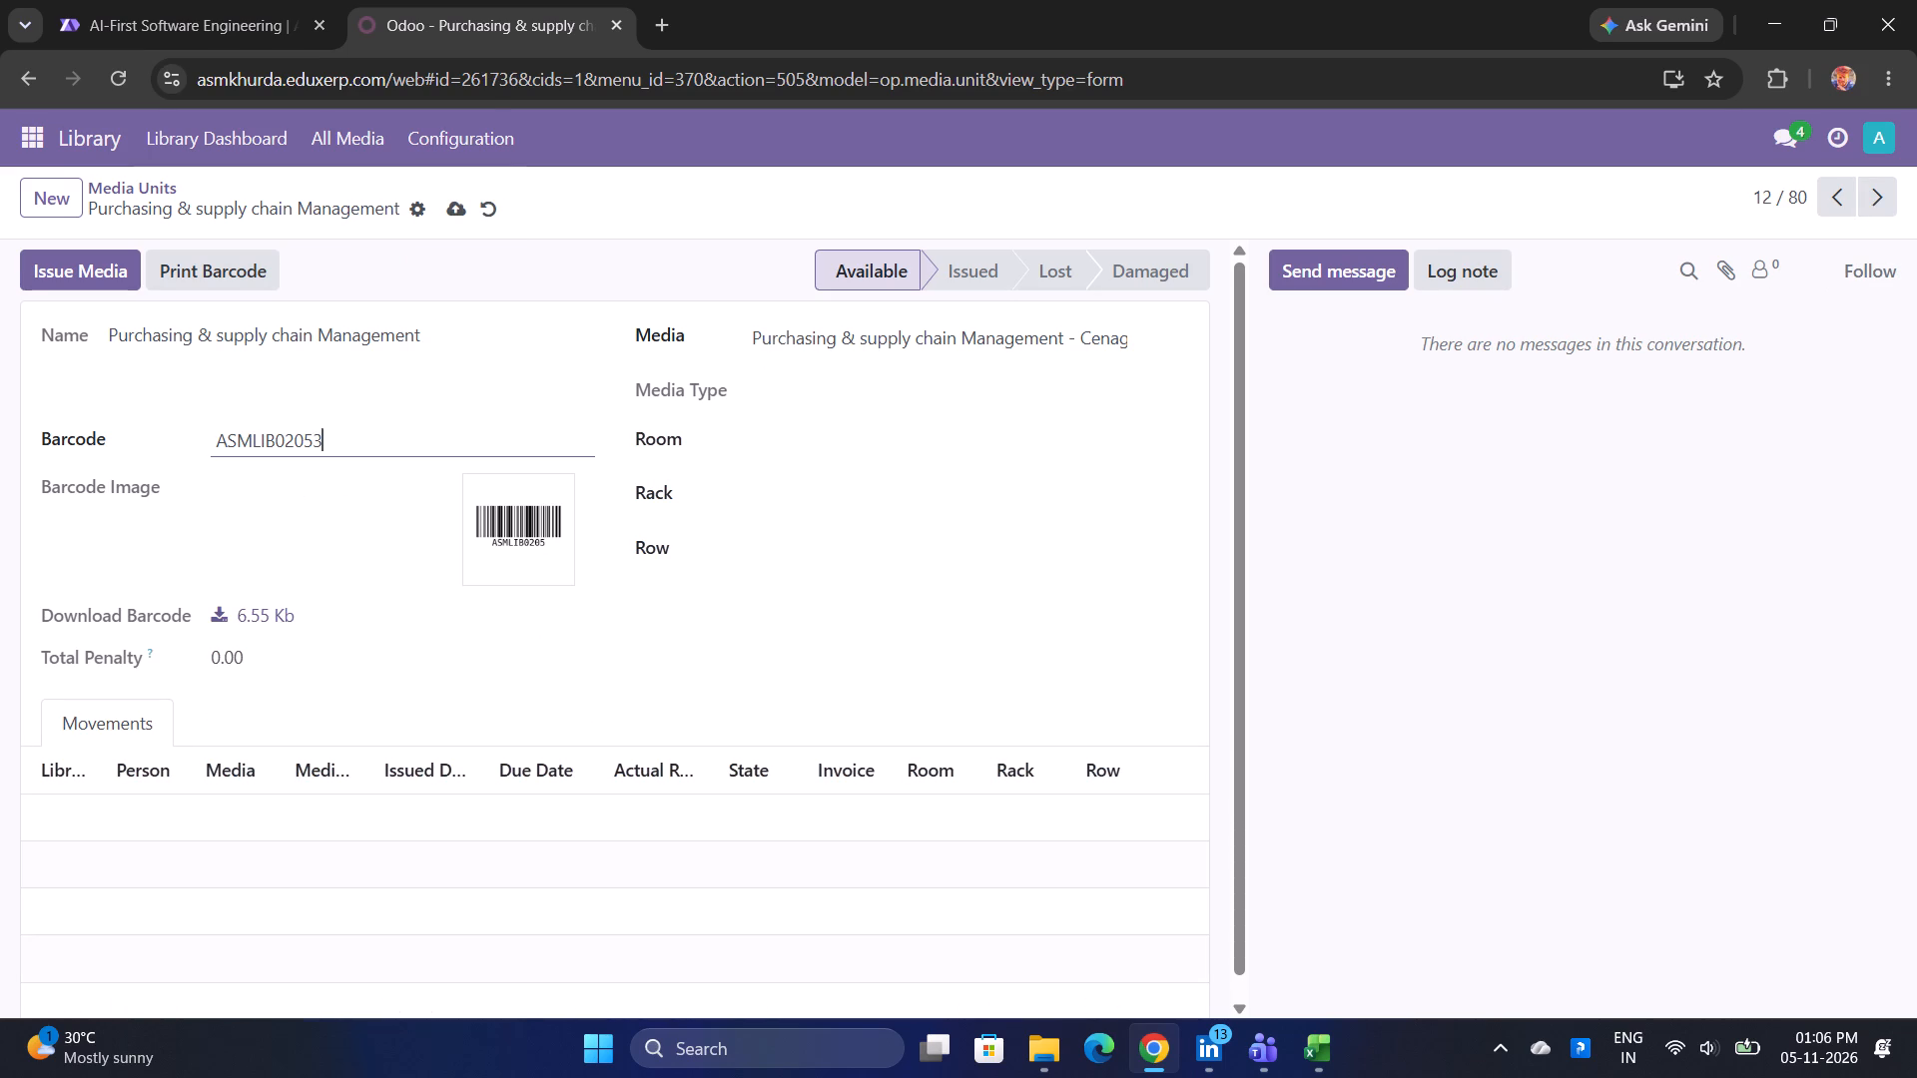
{"action": "left_click", "coordinate": [458, 212]}
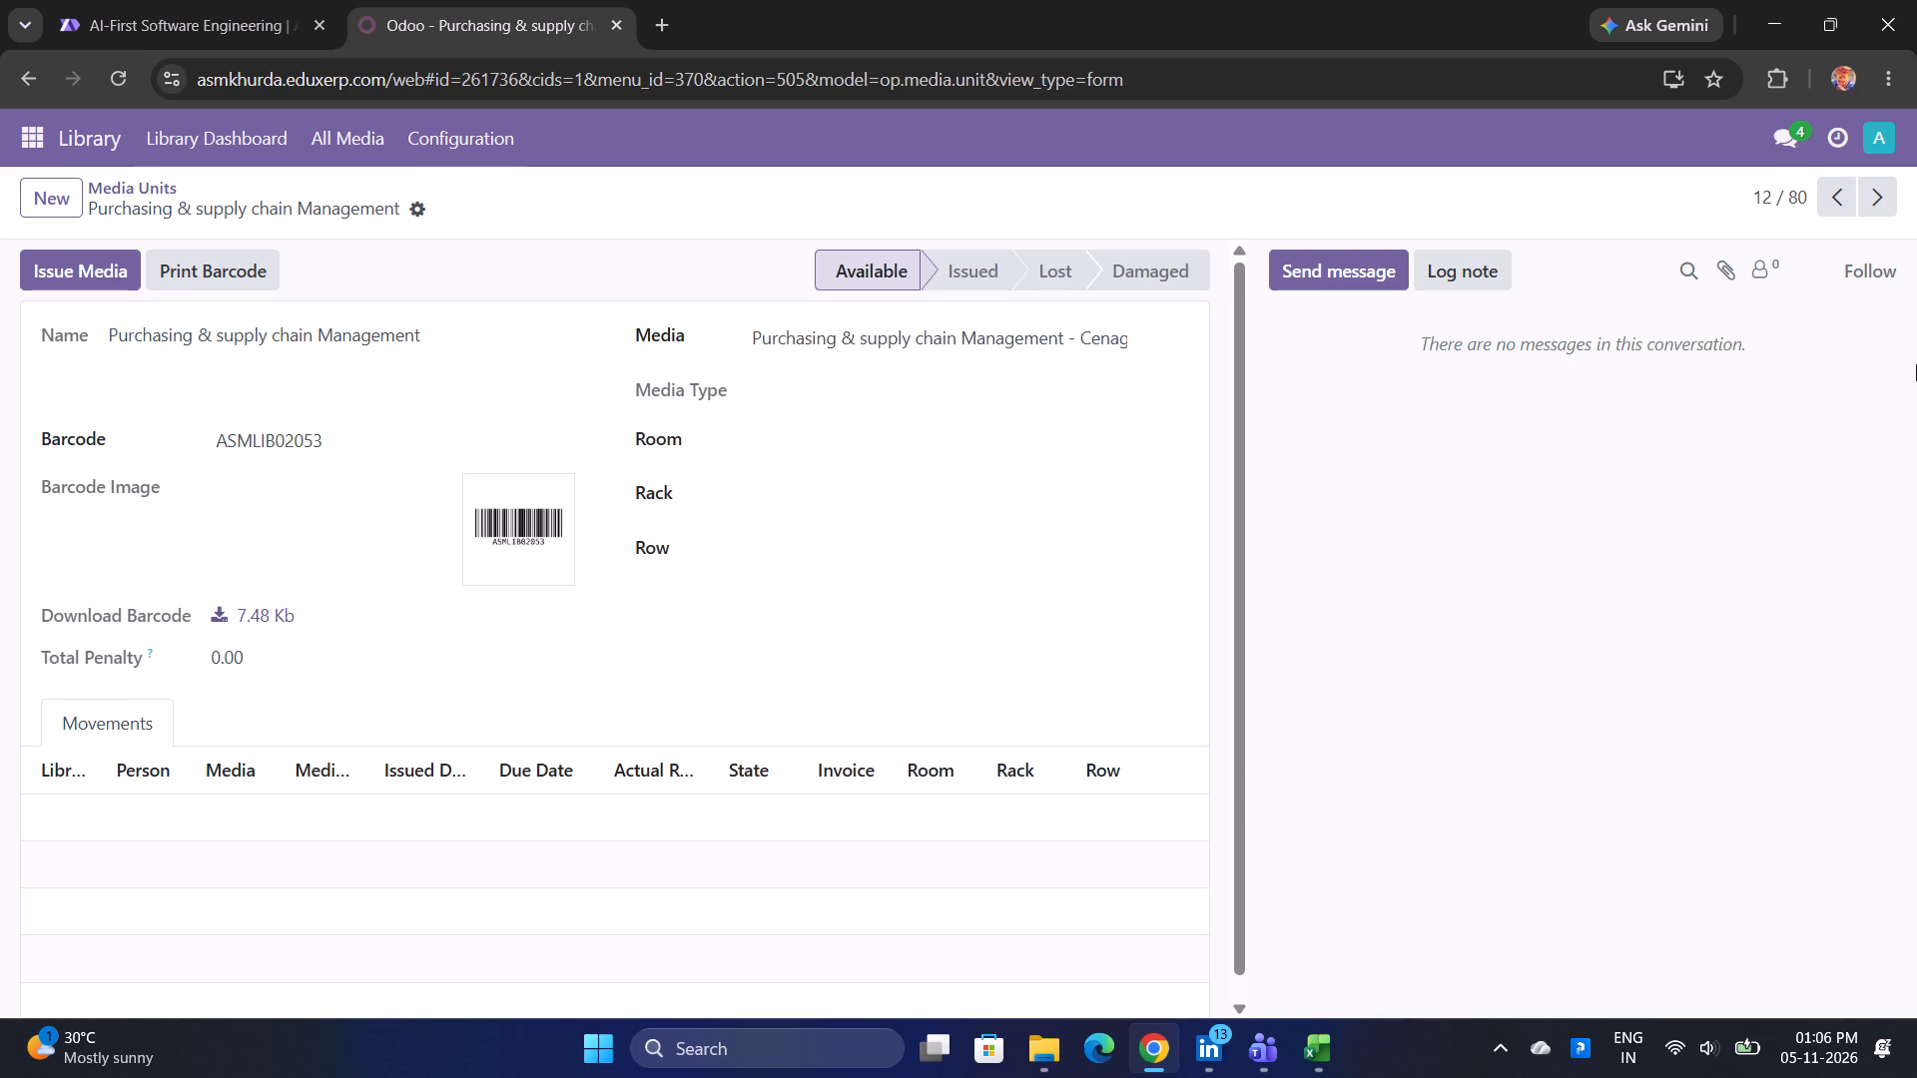
Generate the barcode image for media unit 13 of 80 by saving barcode ASMLIB0205 and re-saving it as ASMLIB02052.
{"action": "left_click", "coordinate": [1884, 191]}
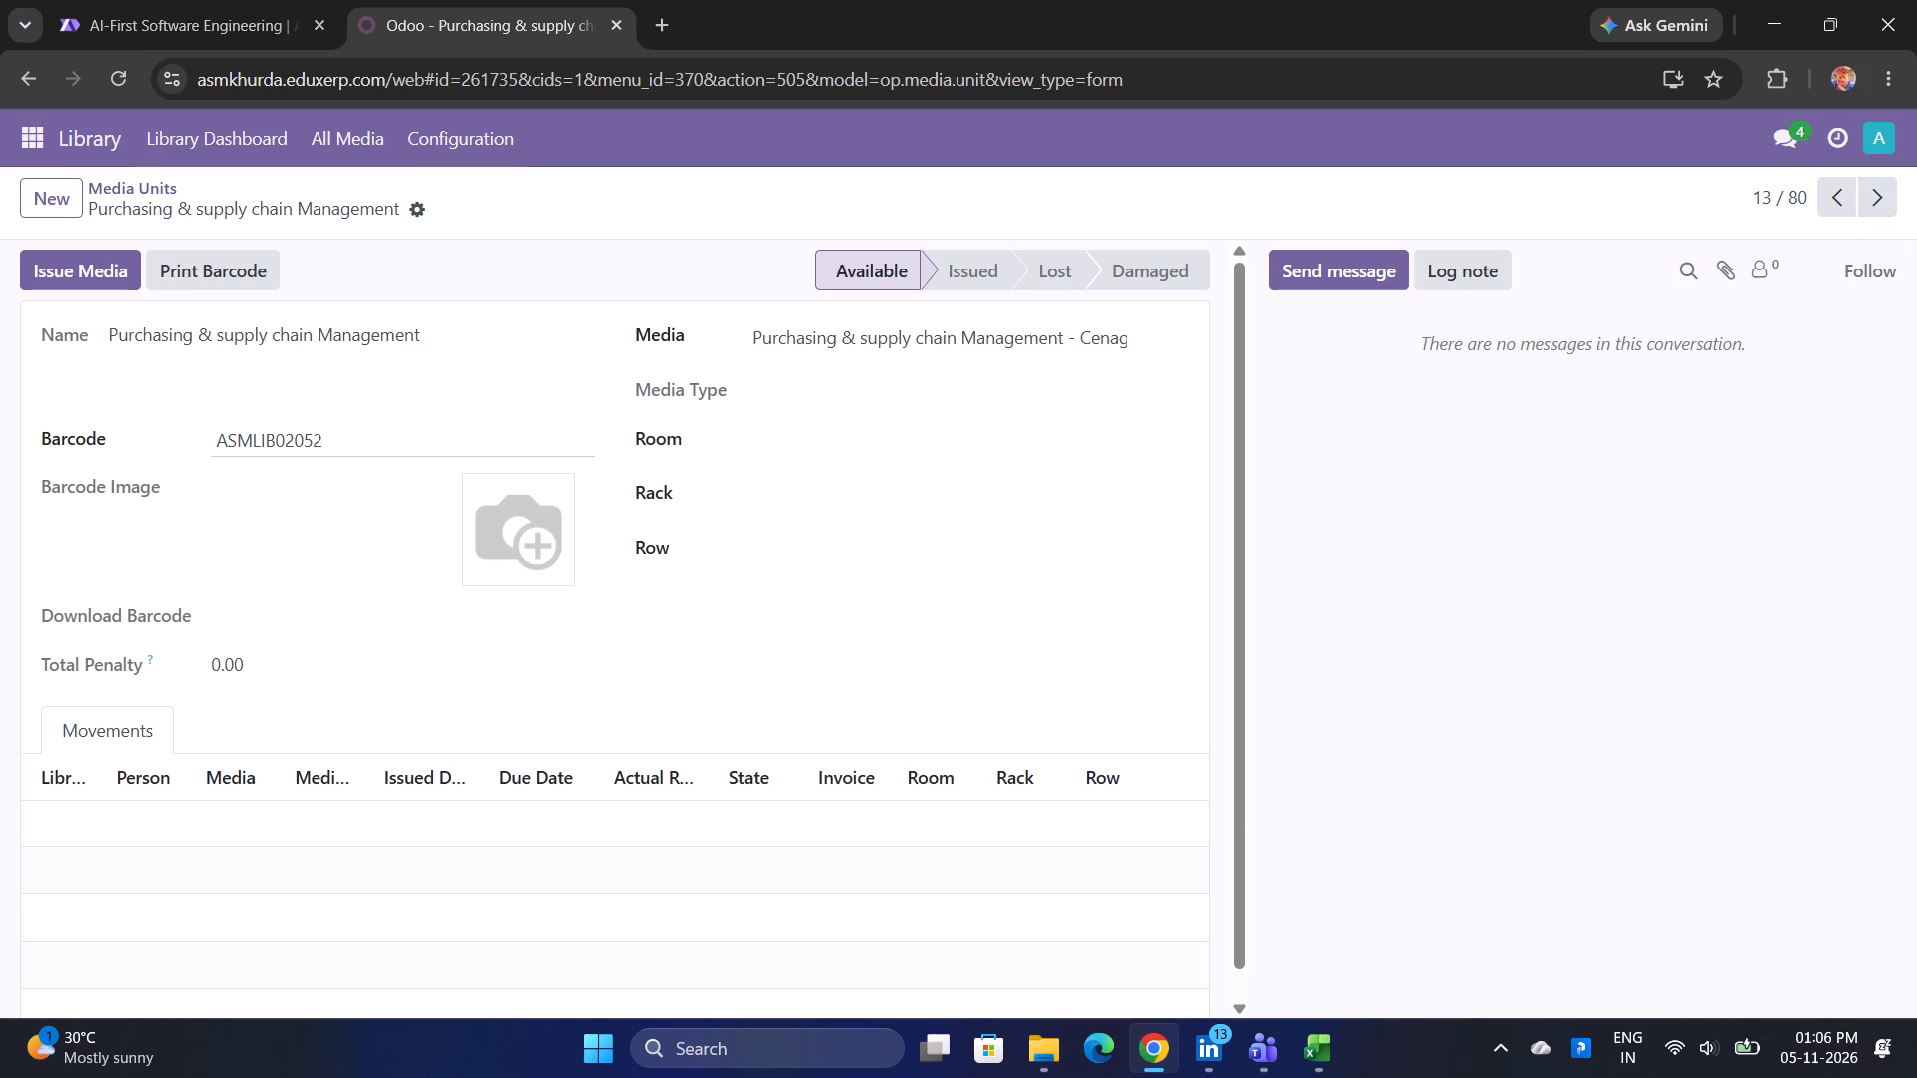
{"action": "left_click", "coordinate": [568, 436]}
{"action": "key", "text": "BackSpace"}
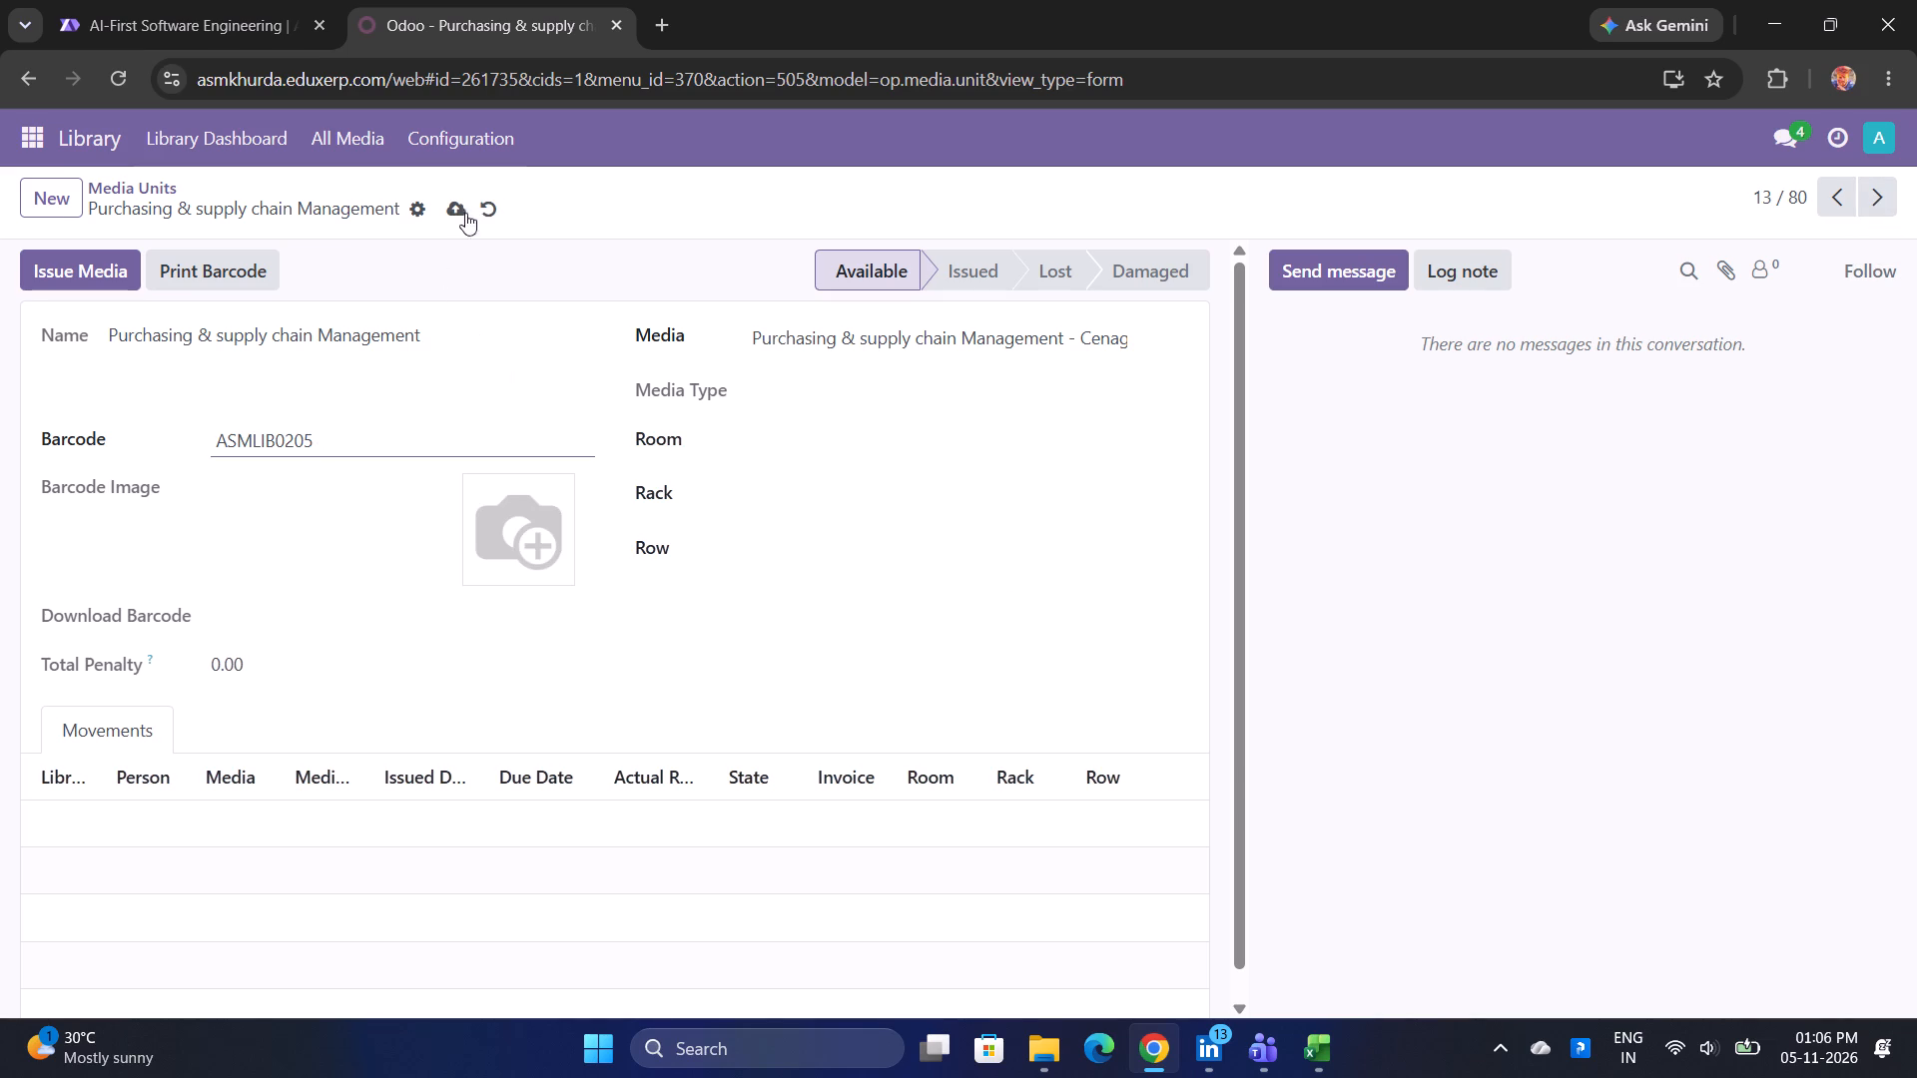
{"action": "left_click", "coordinate": [466, 201]}
{"action": "left_click", "coordinate": [382, 452]}
{"action": "key", "text": "2"}
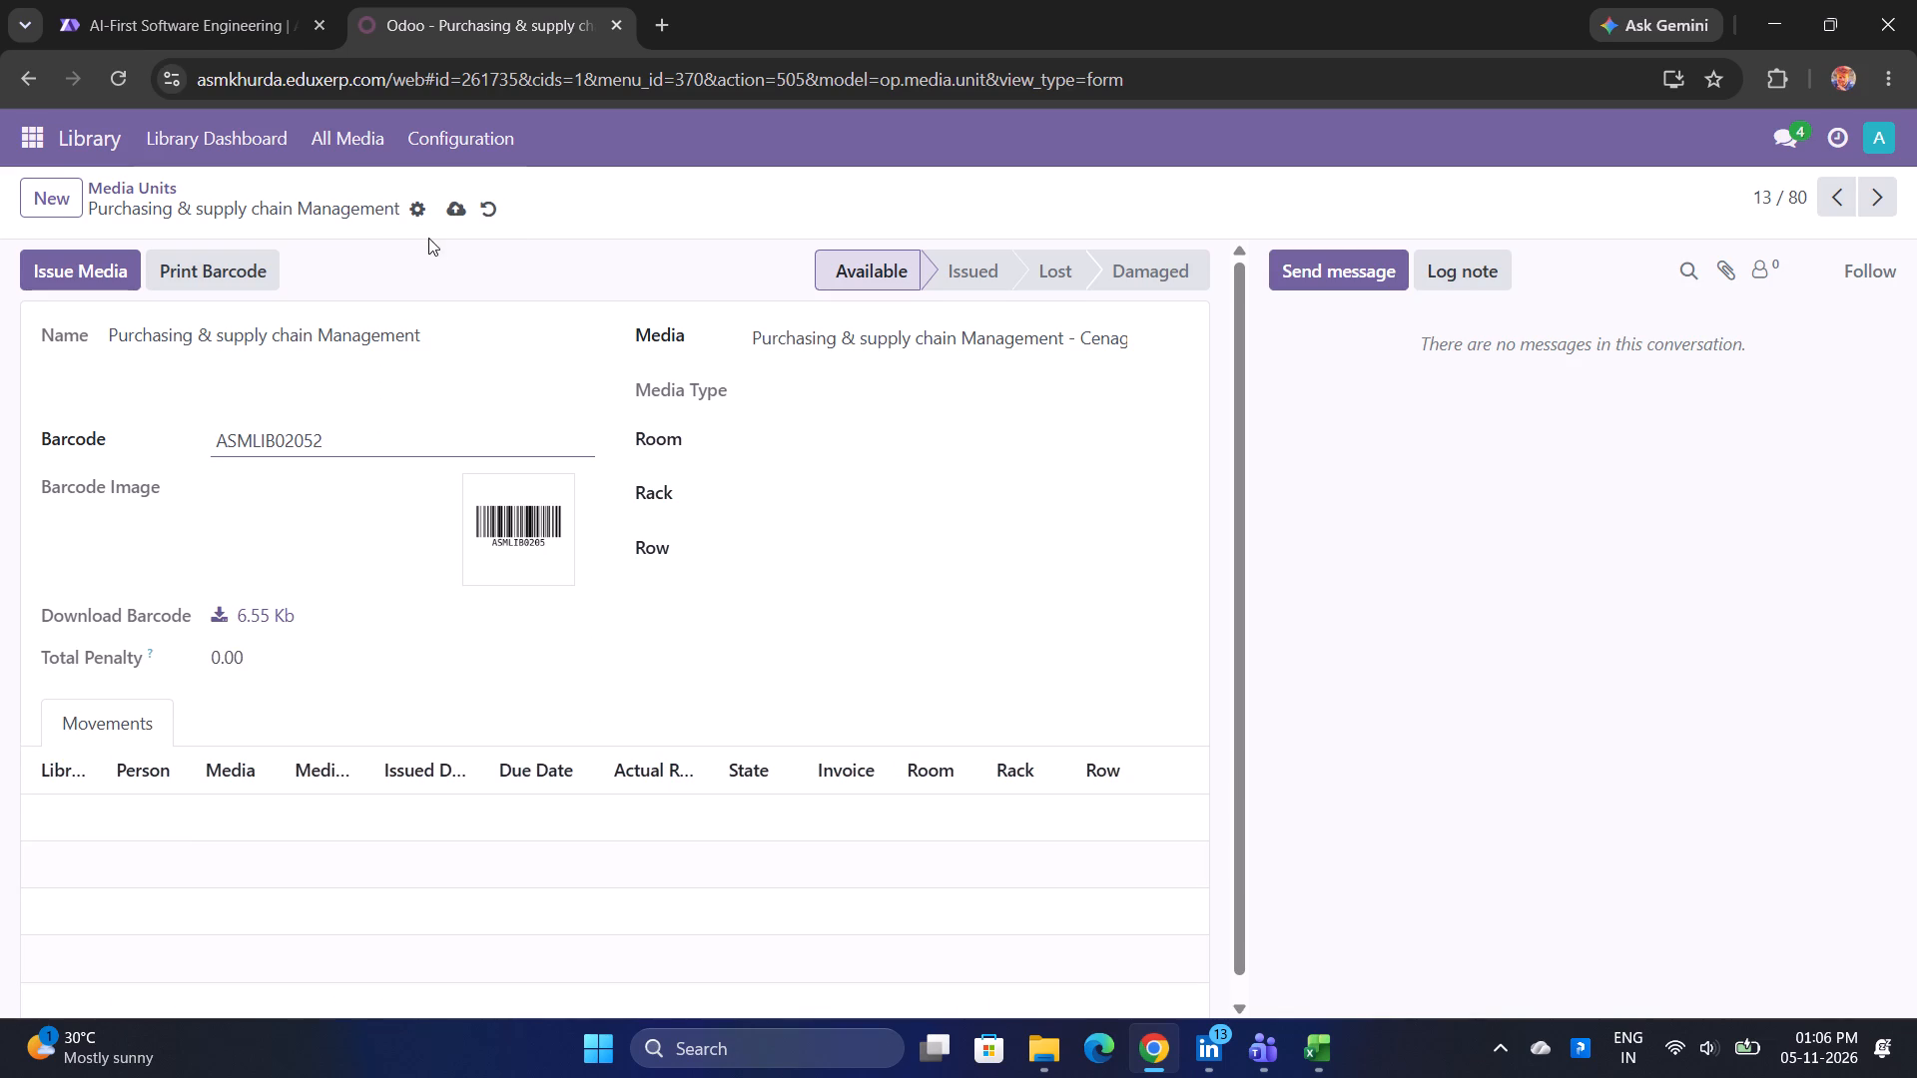
{"action": "left_click", "coordinate": [463, 203]}
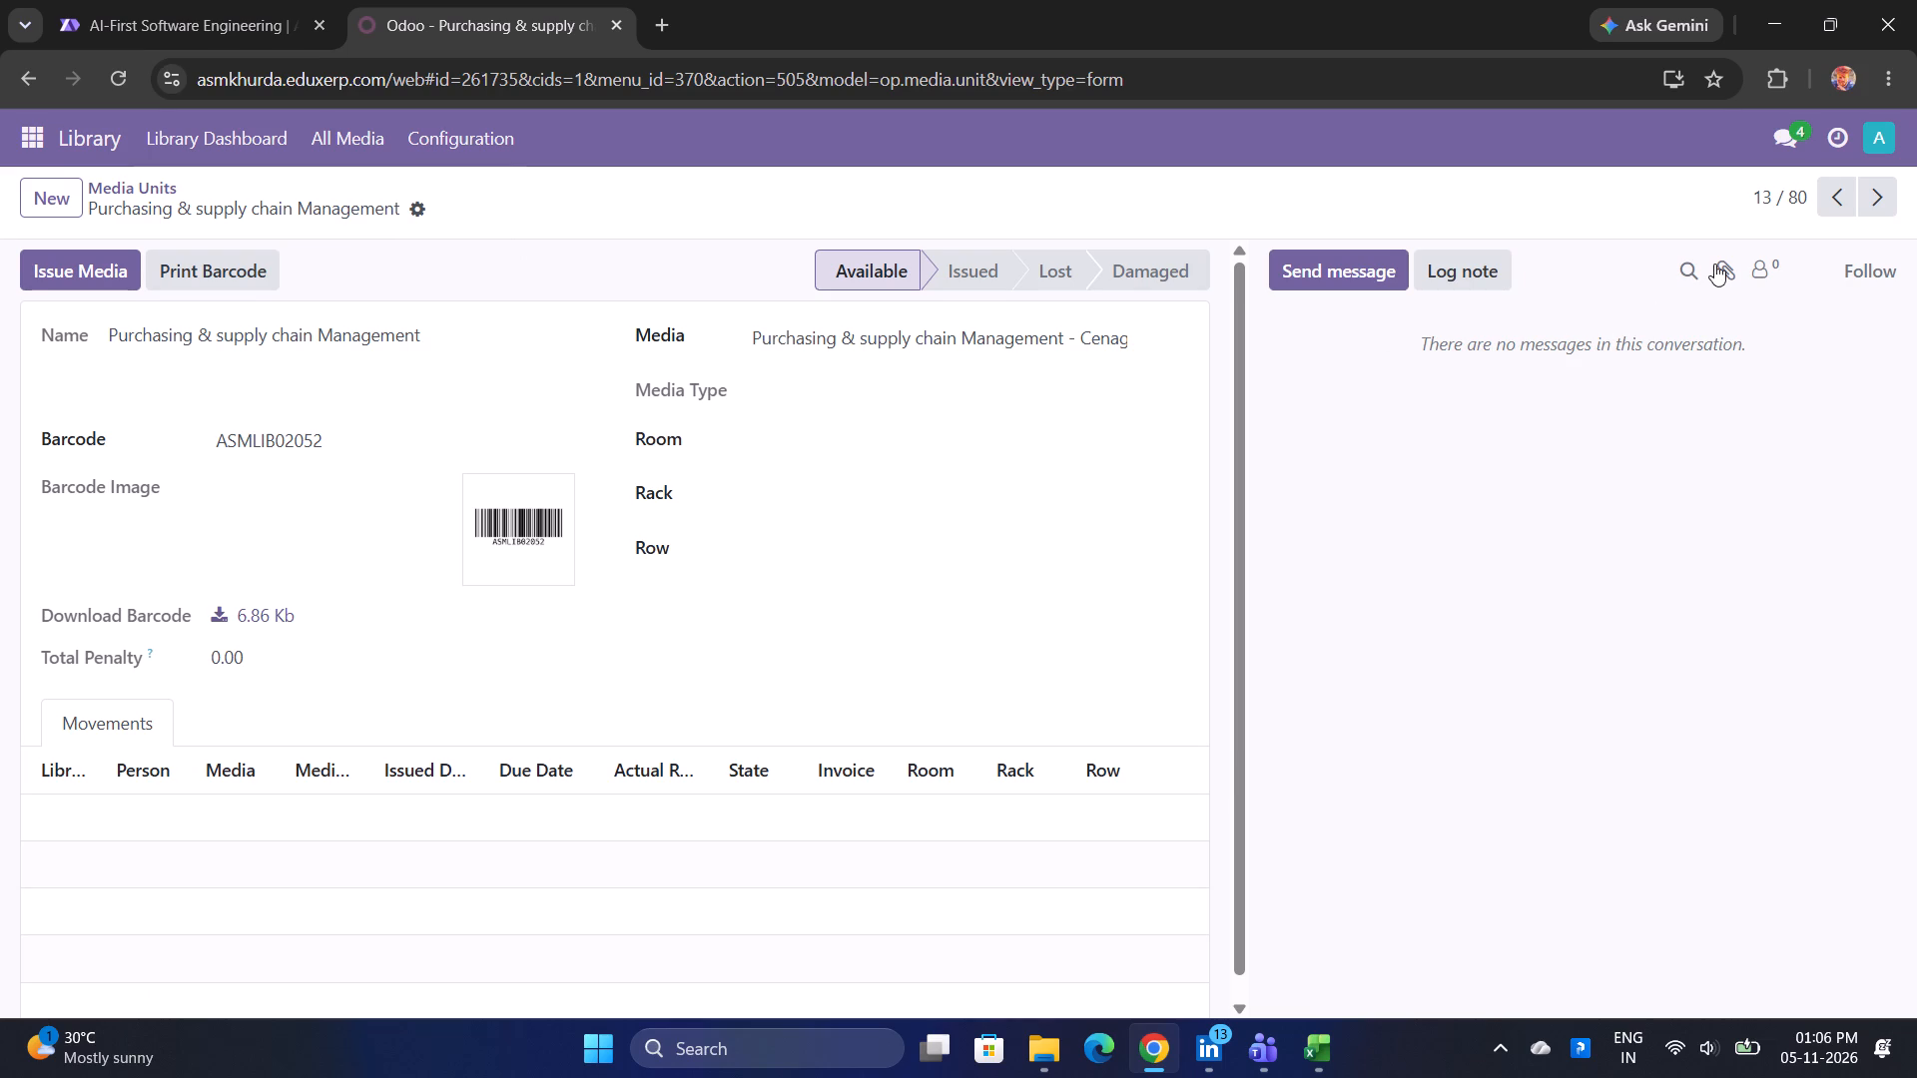
Generate the barcode image for media unit 14 of 80 by saving barcode ASMLIB0200 and re-saving it as ASMLIB02007.
{"action": "left_click", "coordinate": [1871, 209]}
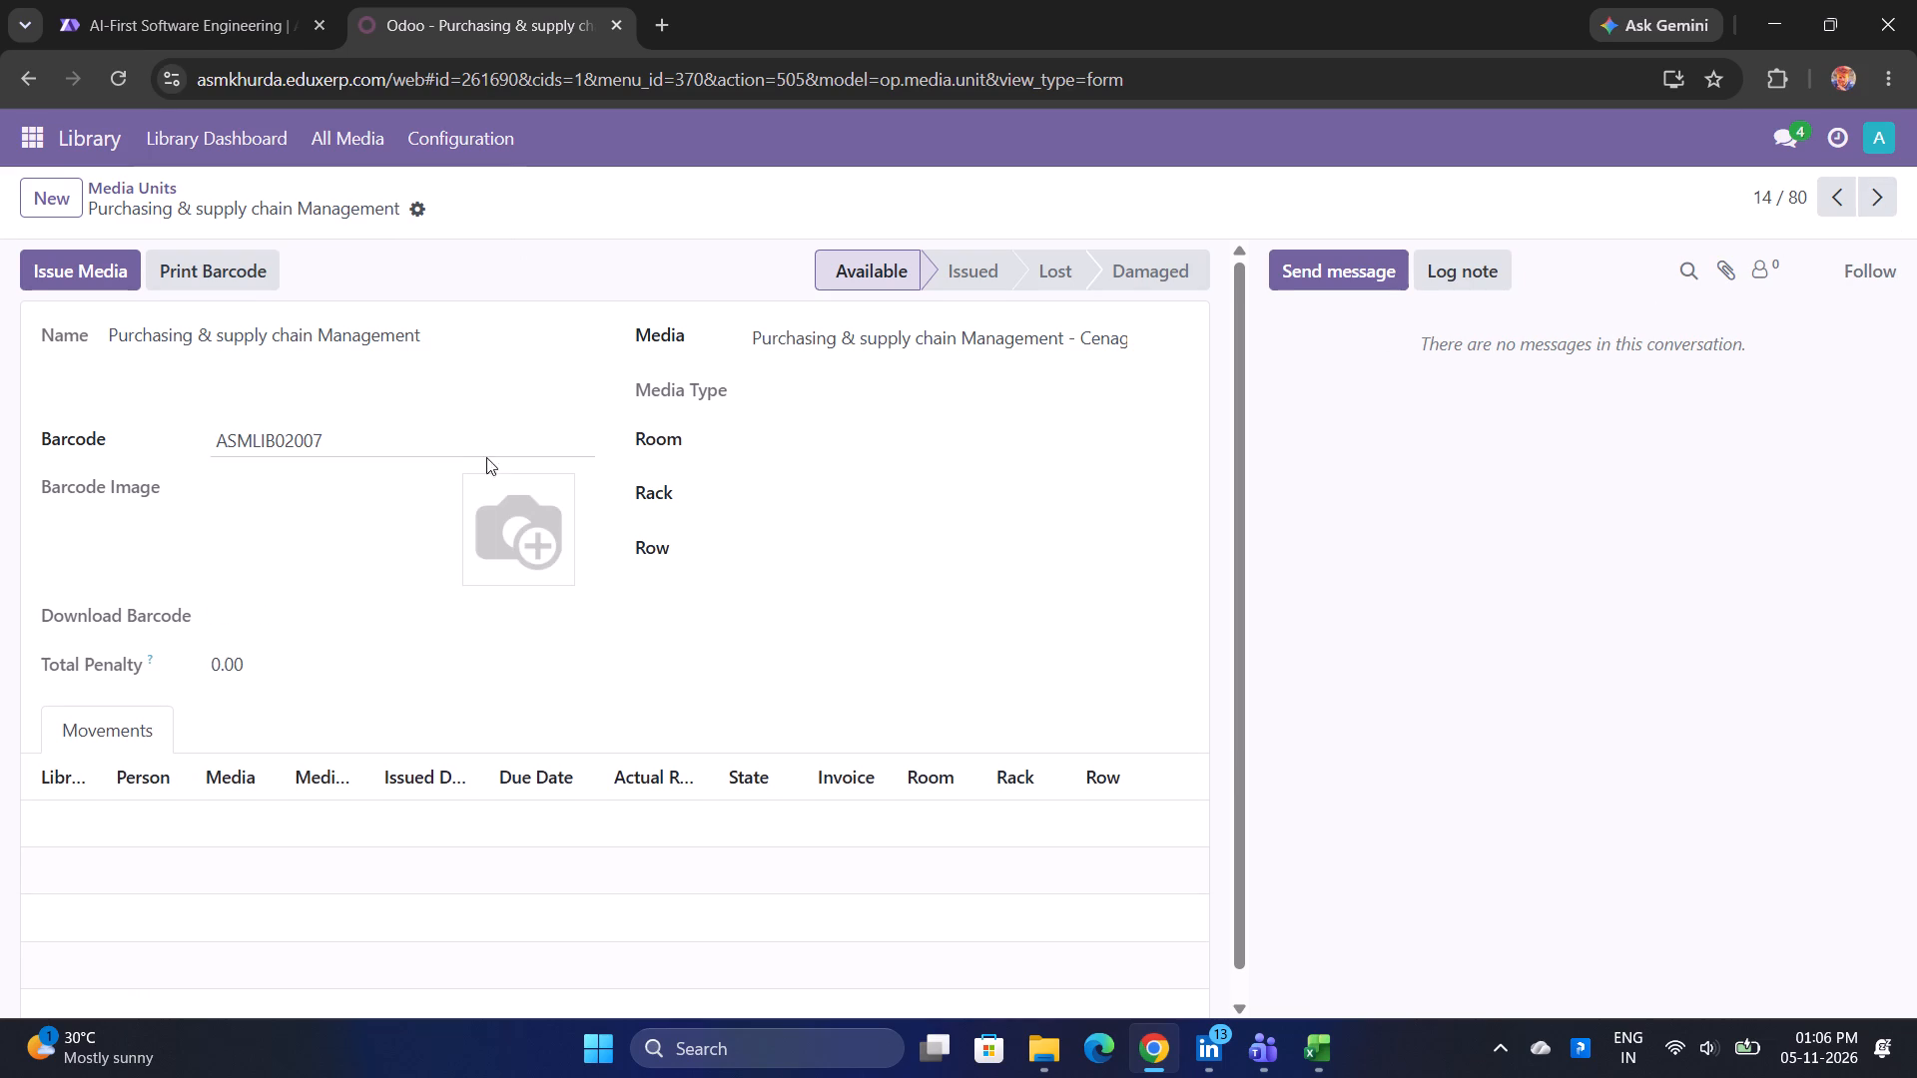
{"action": "left_click", "coordinate": [474, 457]}
{"action": "left_click", "coordinate": [468, 447]}
{"action": "key", "text": "BackSpace"}
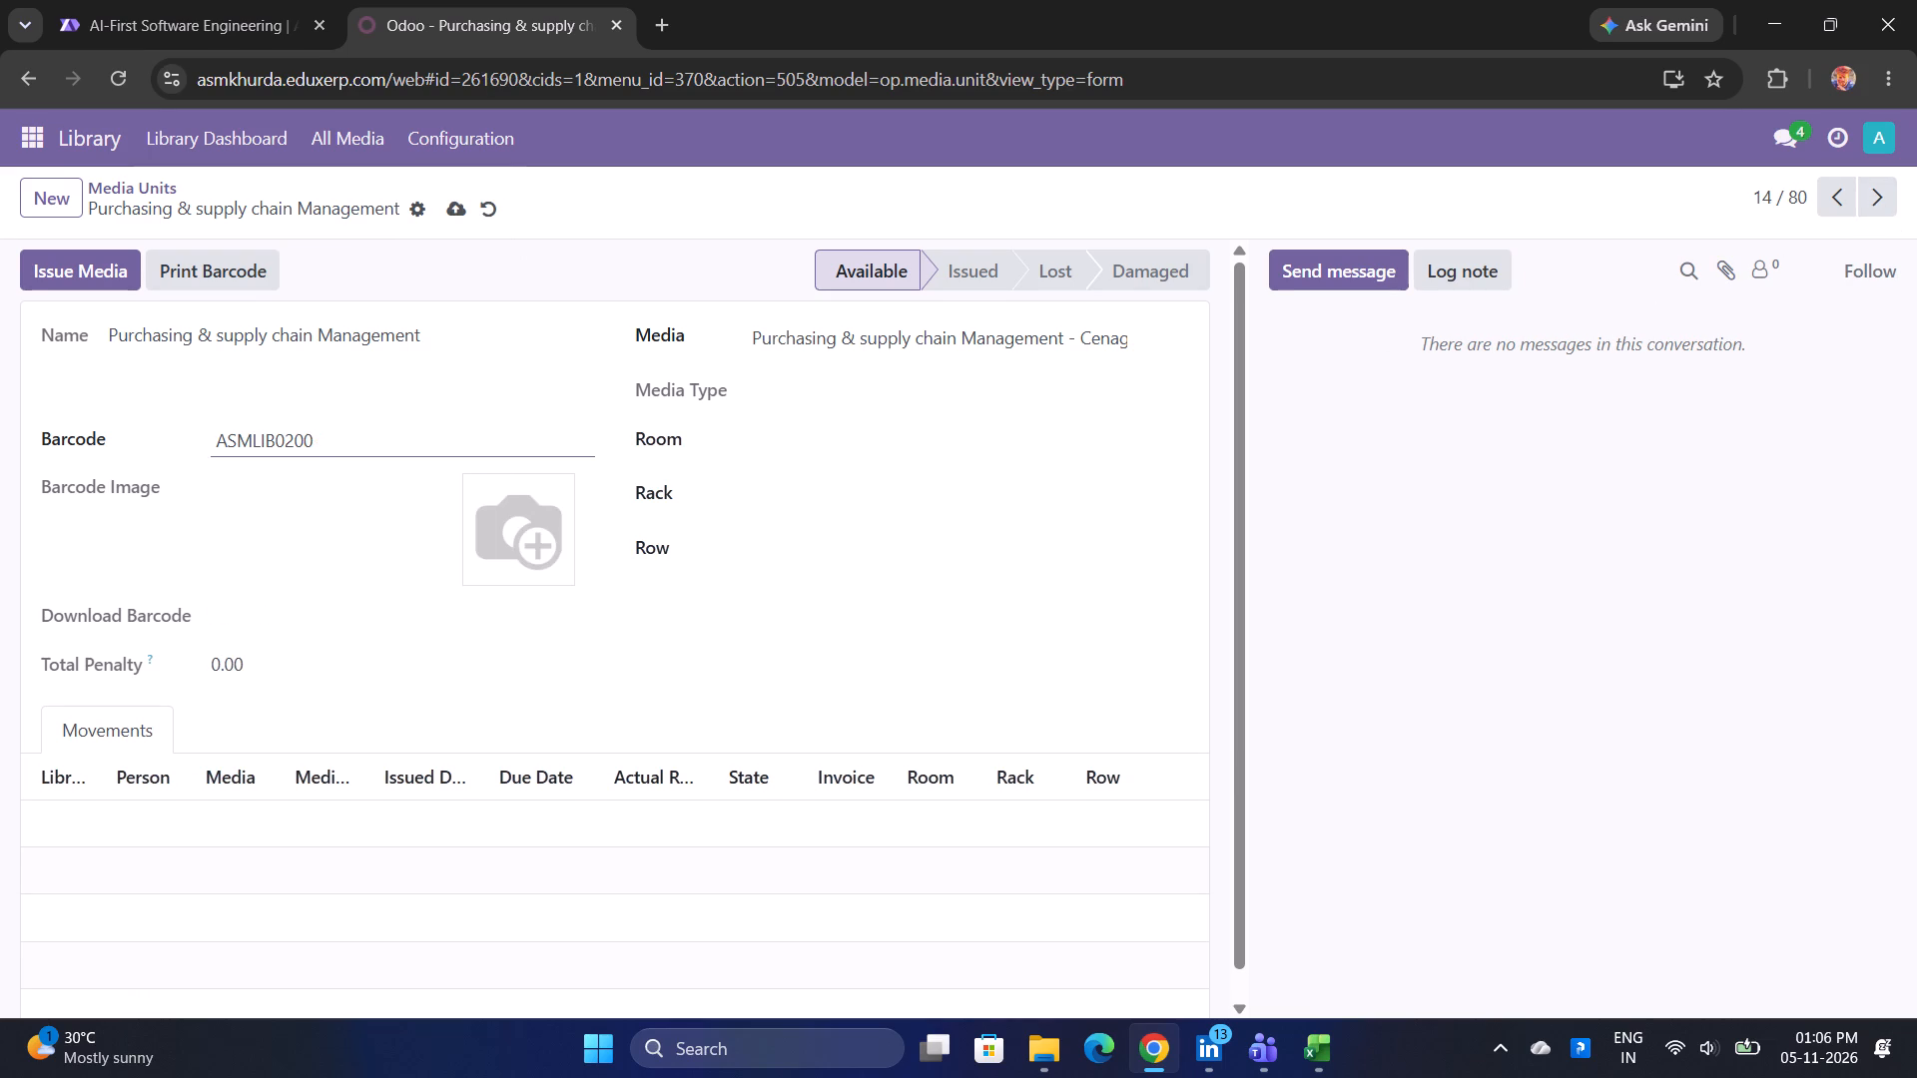
{"action": "left_click", "coordinate": [457, 212]}
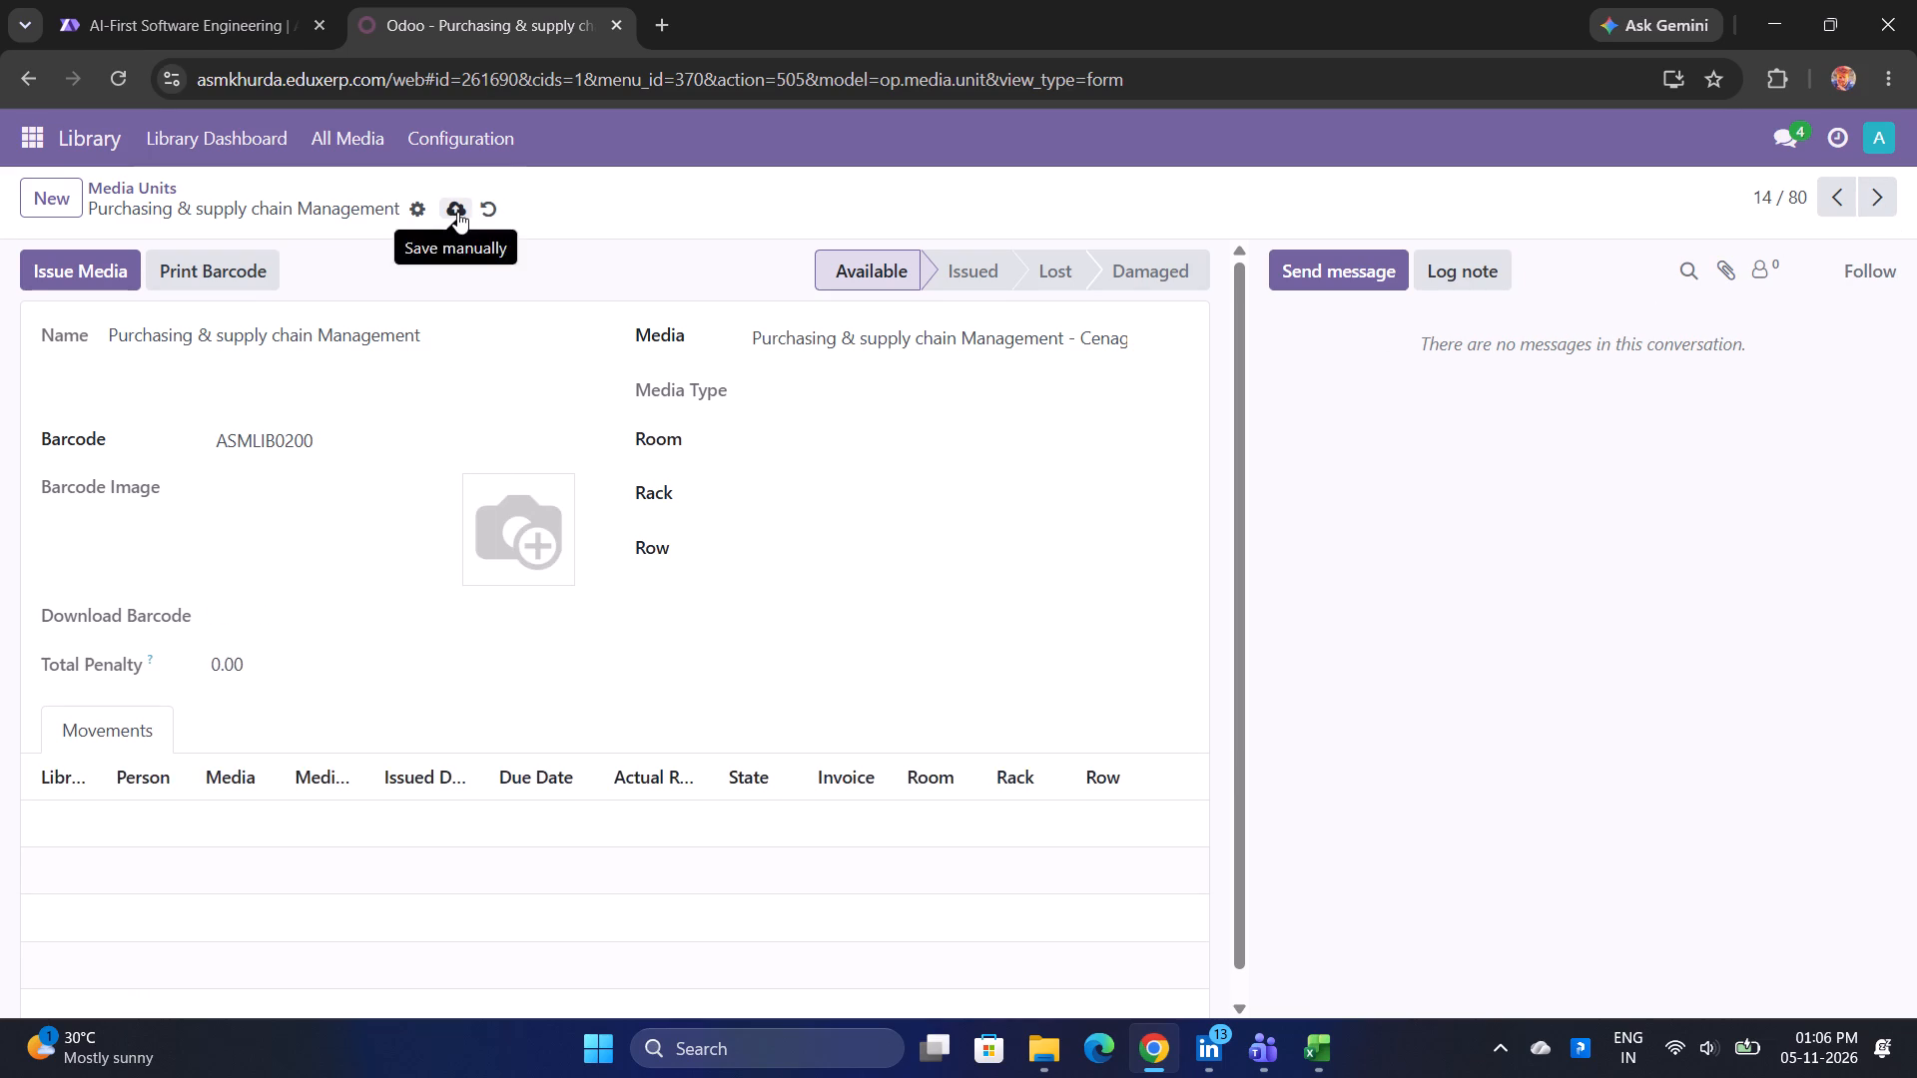
{"action": "left_click", "coordinate": [352, 455]}
{"action": "key", "text": "7"}
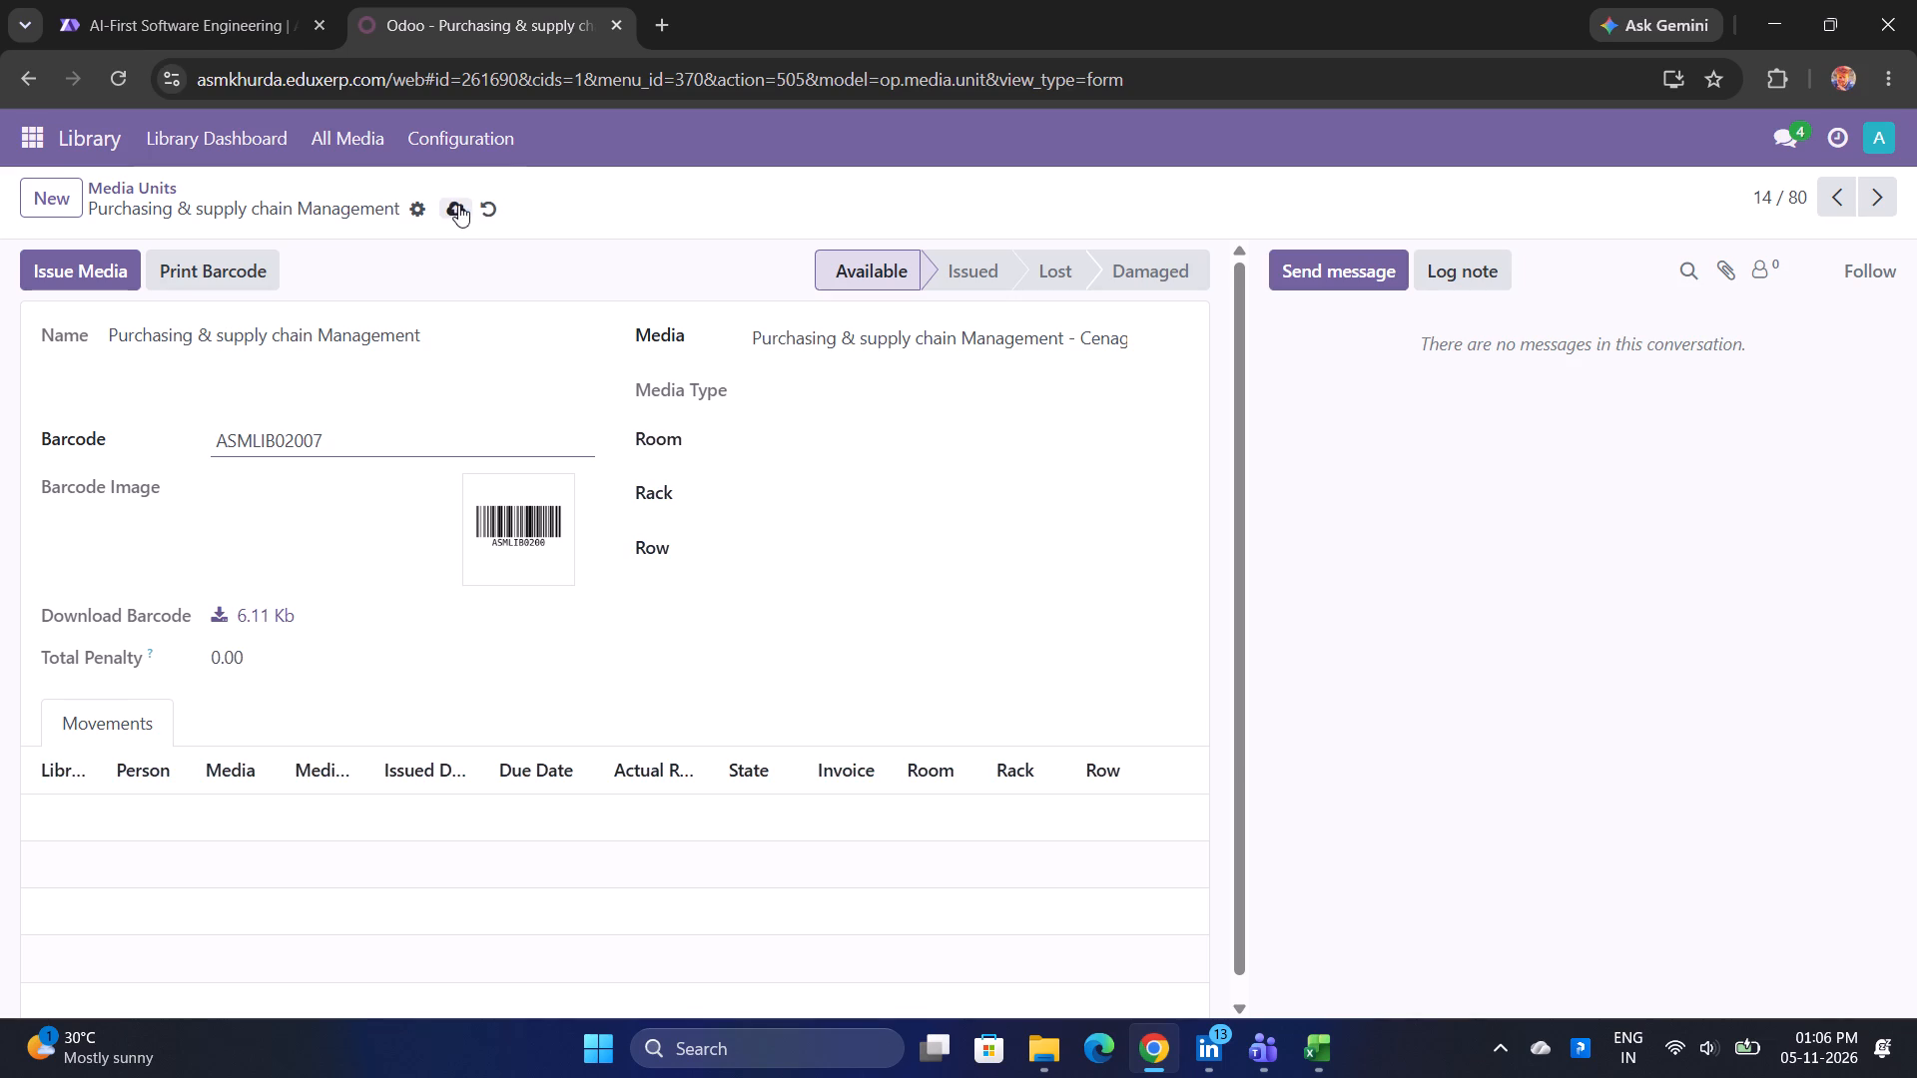
{"action": "left_click", "coordinate": [458, 205]}
Generate the barcode image for media unit 15 of 80 by saving barcode ASMLIB0200 and re-saving it as ASMLIB02008.
{"action": "left_click", "coordinate": [1870, 199]}
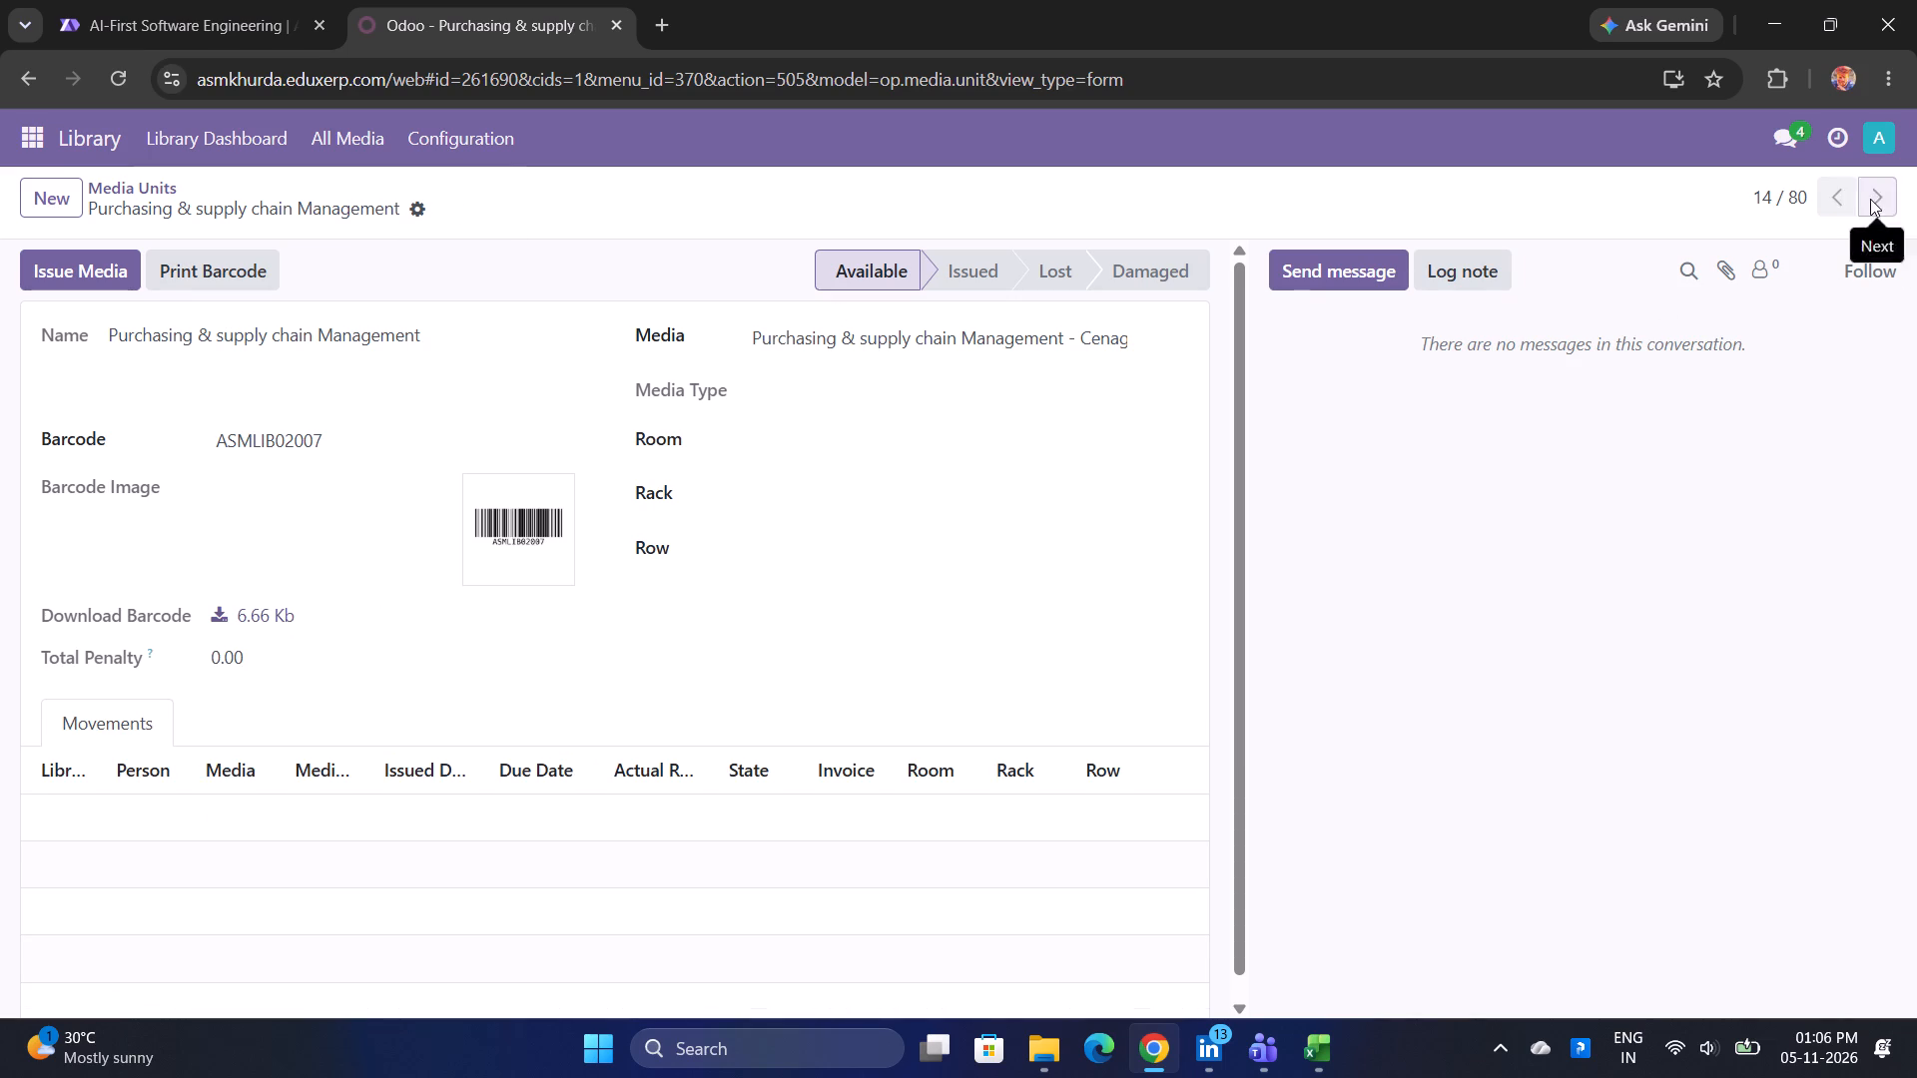
{"action": "left_click", "coordinate": [401, 450]}
{"action": "key", "text": "BackSpace"}
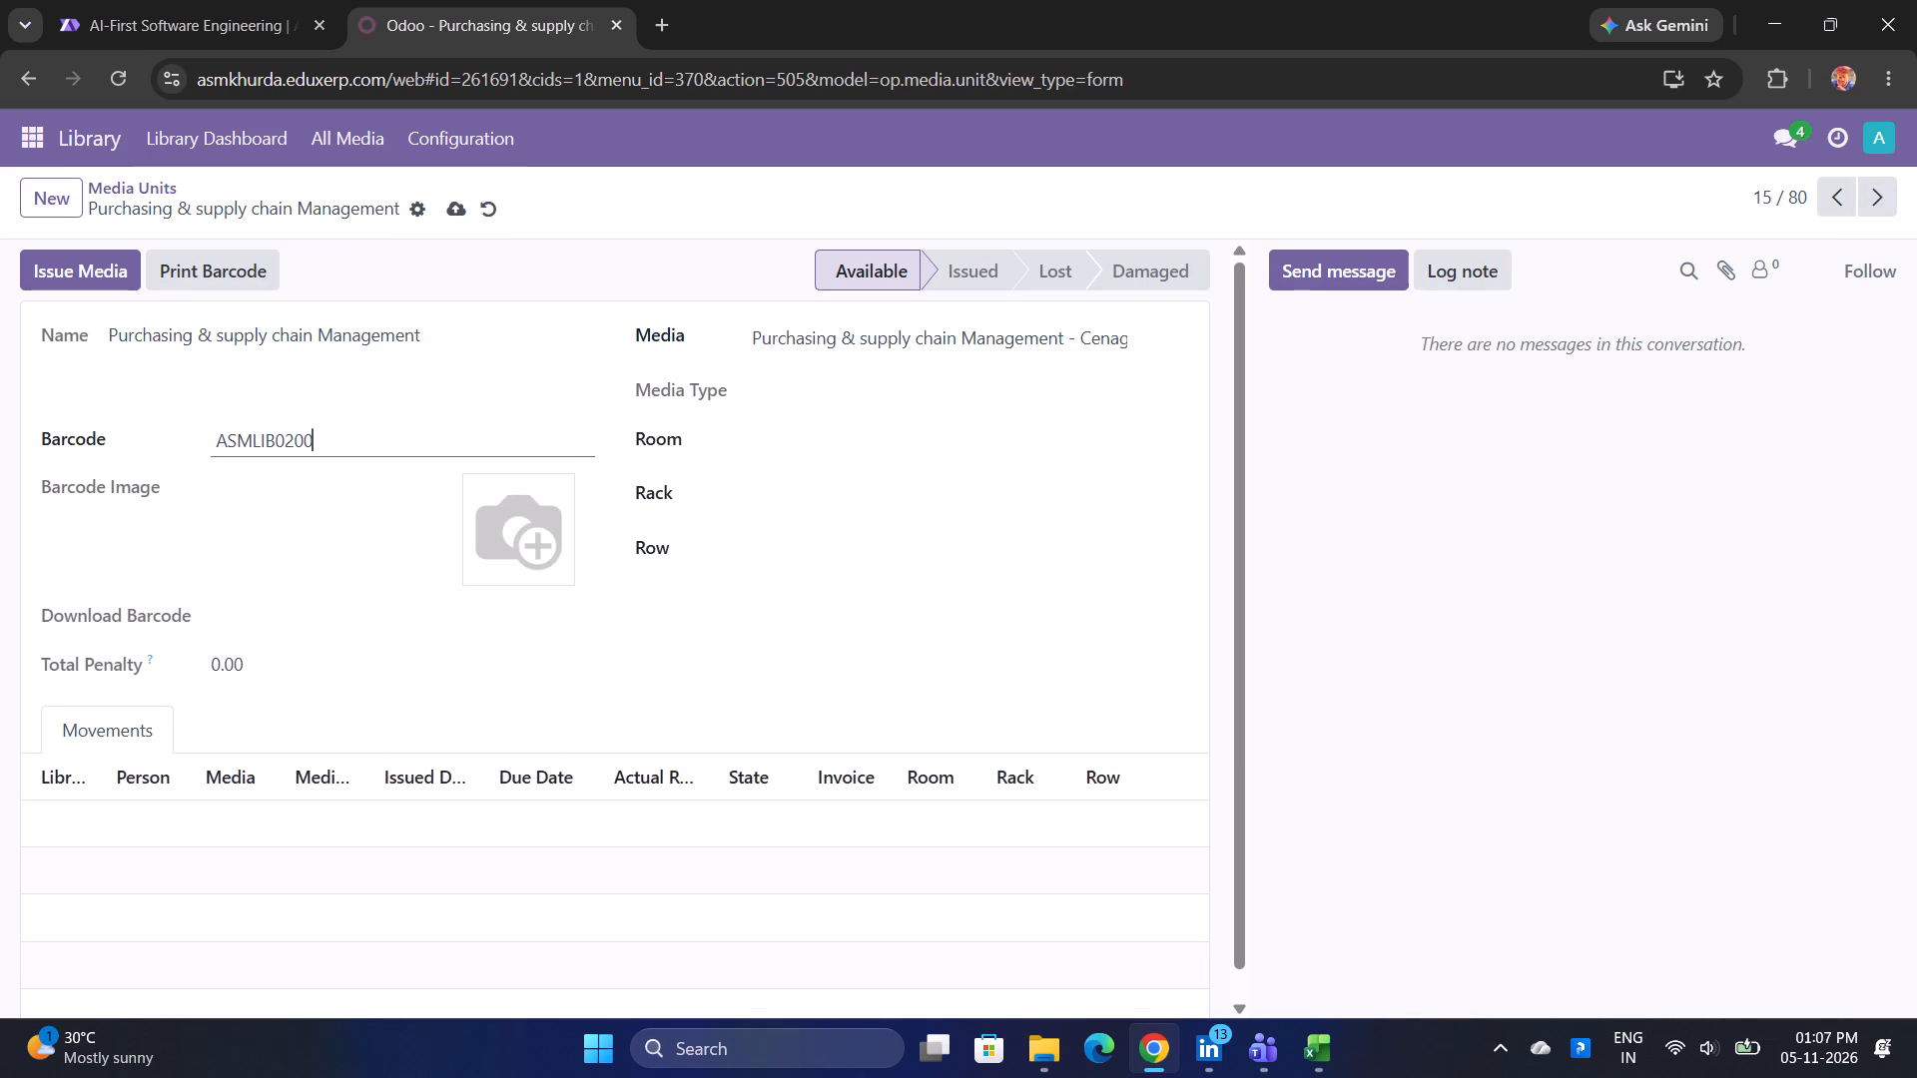
{"action": "left_click", "coordinate": [447, 205]}
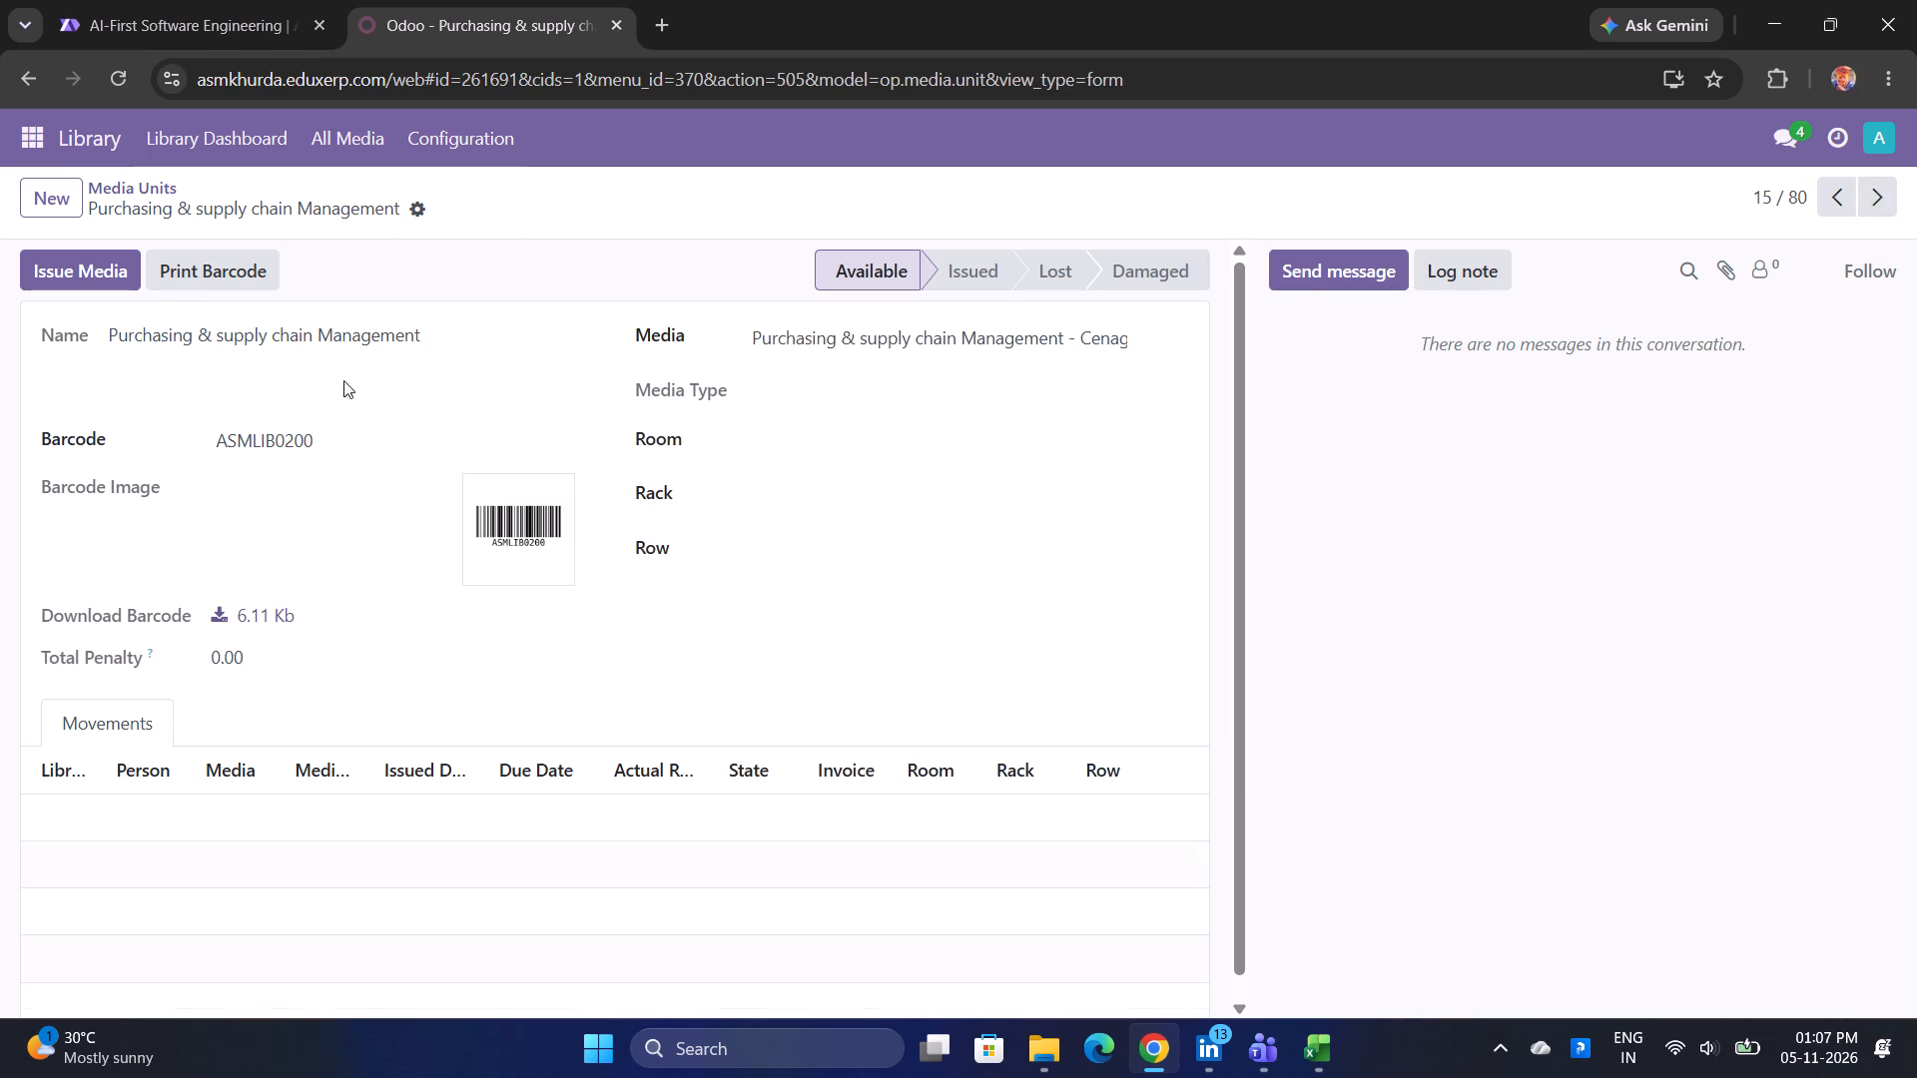
{"action": "left_click", "coordinate": [318, 450]}
{"action": "key", "text": "8"}
{"action": "left_click", "coordinate": [456, 200]}
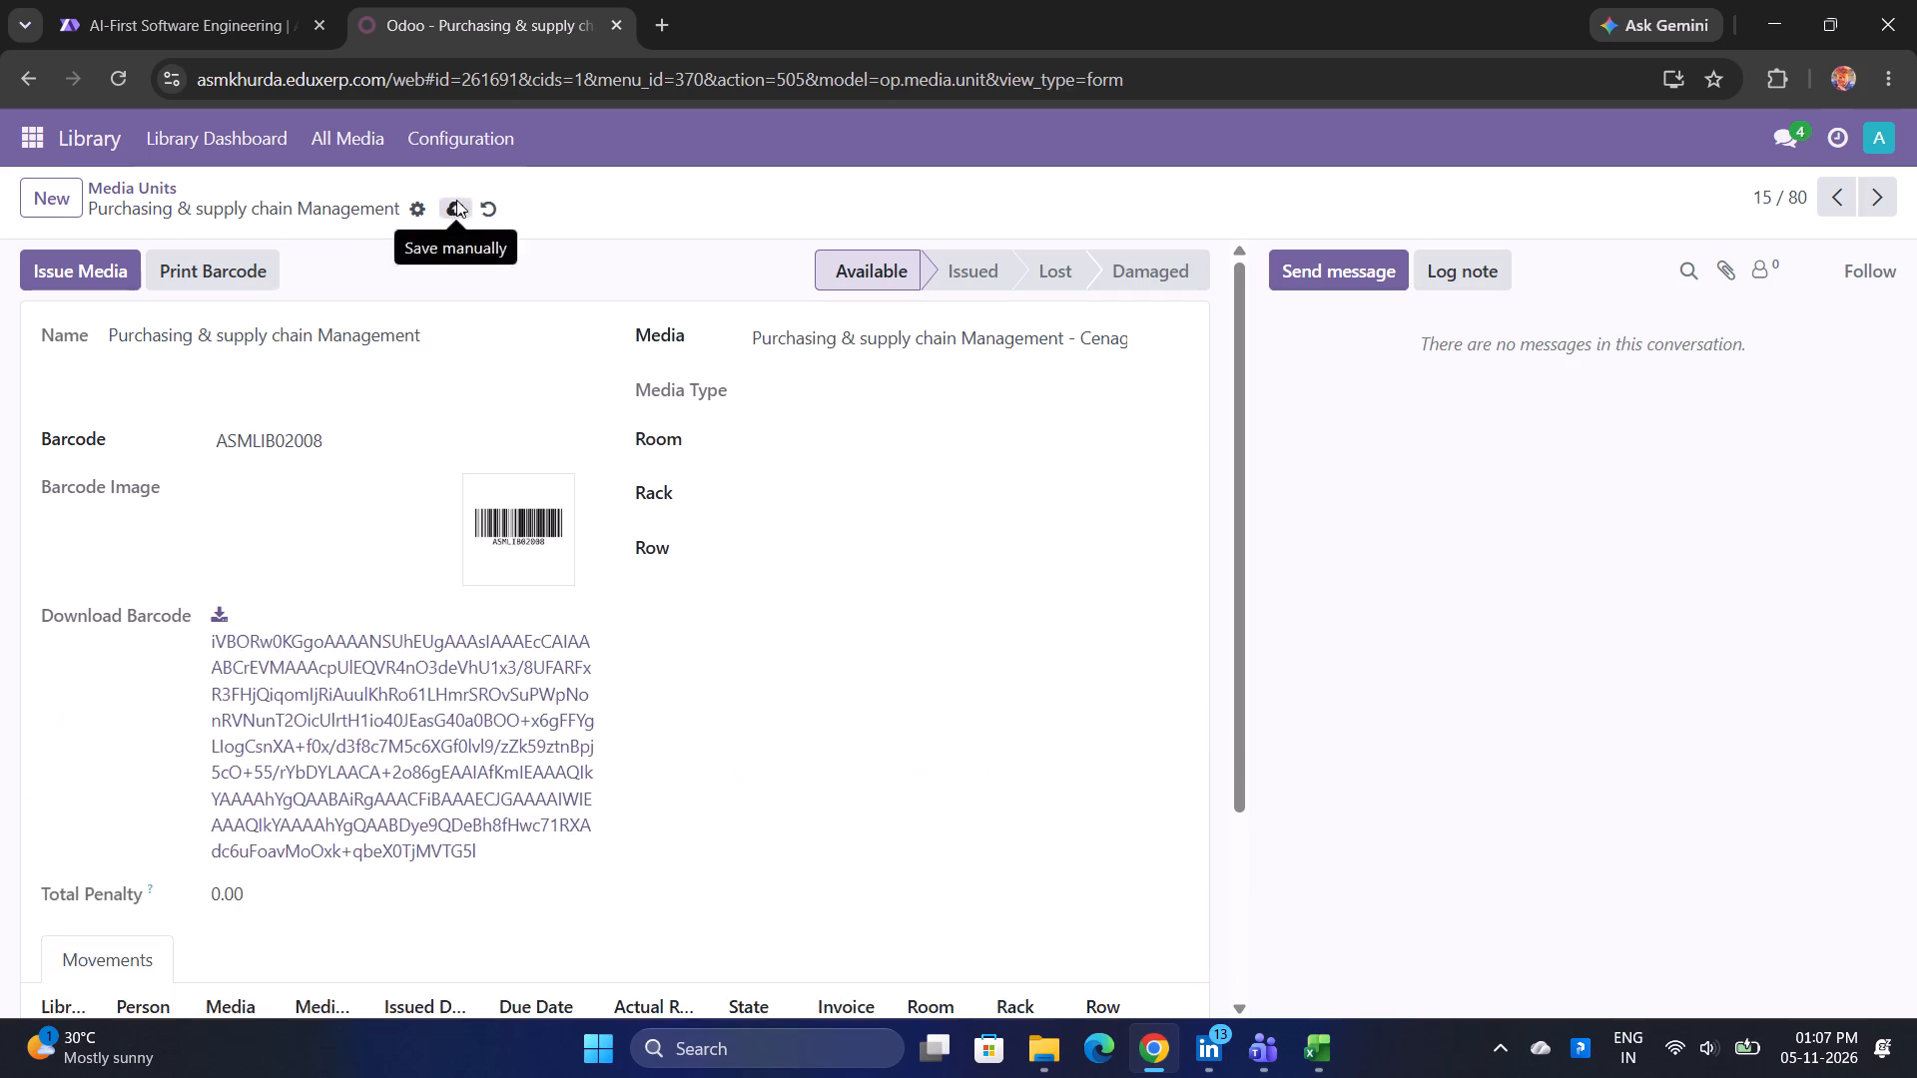
Generate the barcode image for media unit 16 of 80 by saving barcode ASMLIB0201 and re-saving it as ASMLIB02011.
{"action": "left_click", "coordinate": [1874, 203]}
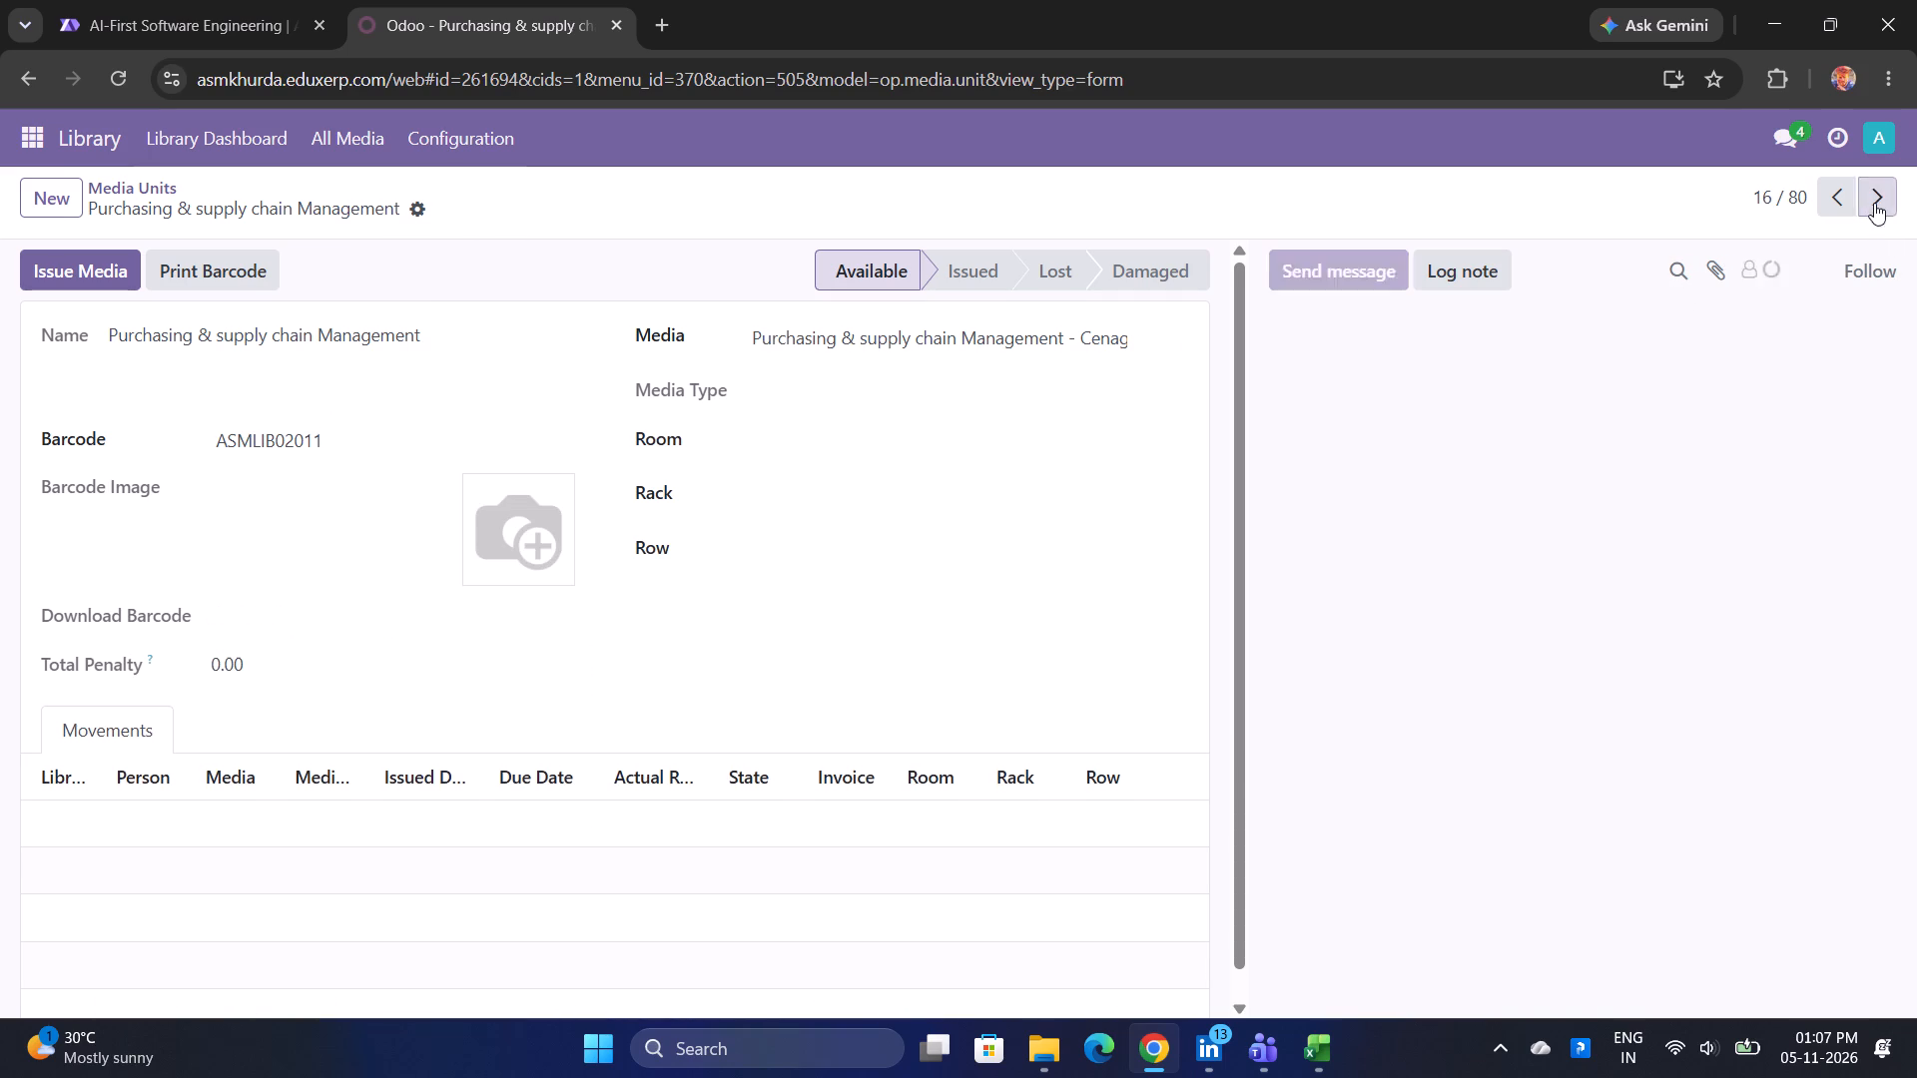
{"action": "left_click", "coordinate": [330, 443]}
{"action": "key", "text": "BackSpace"}
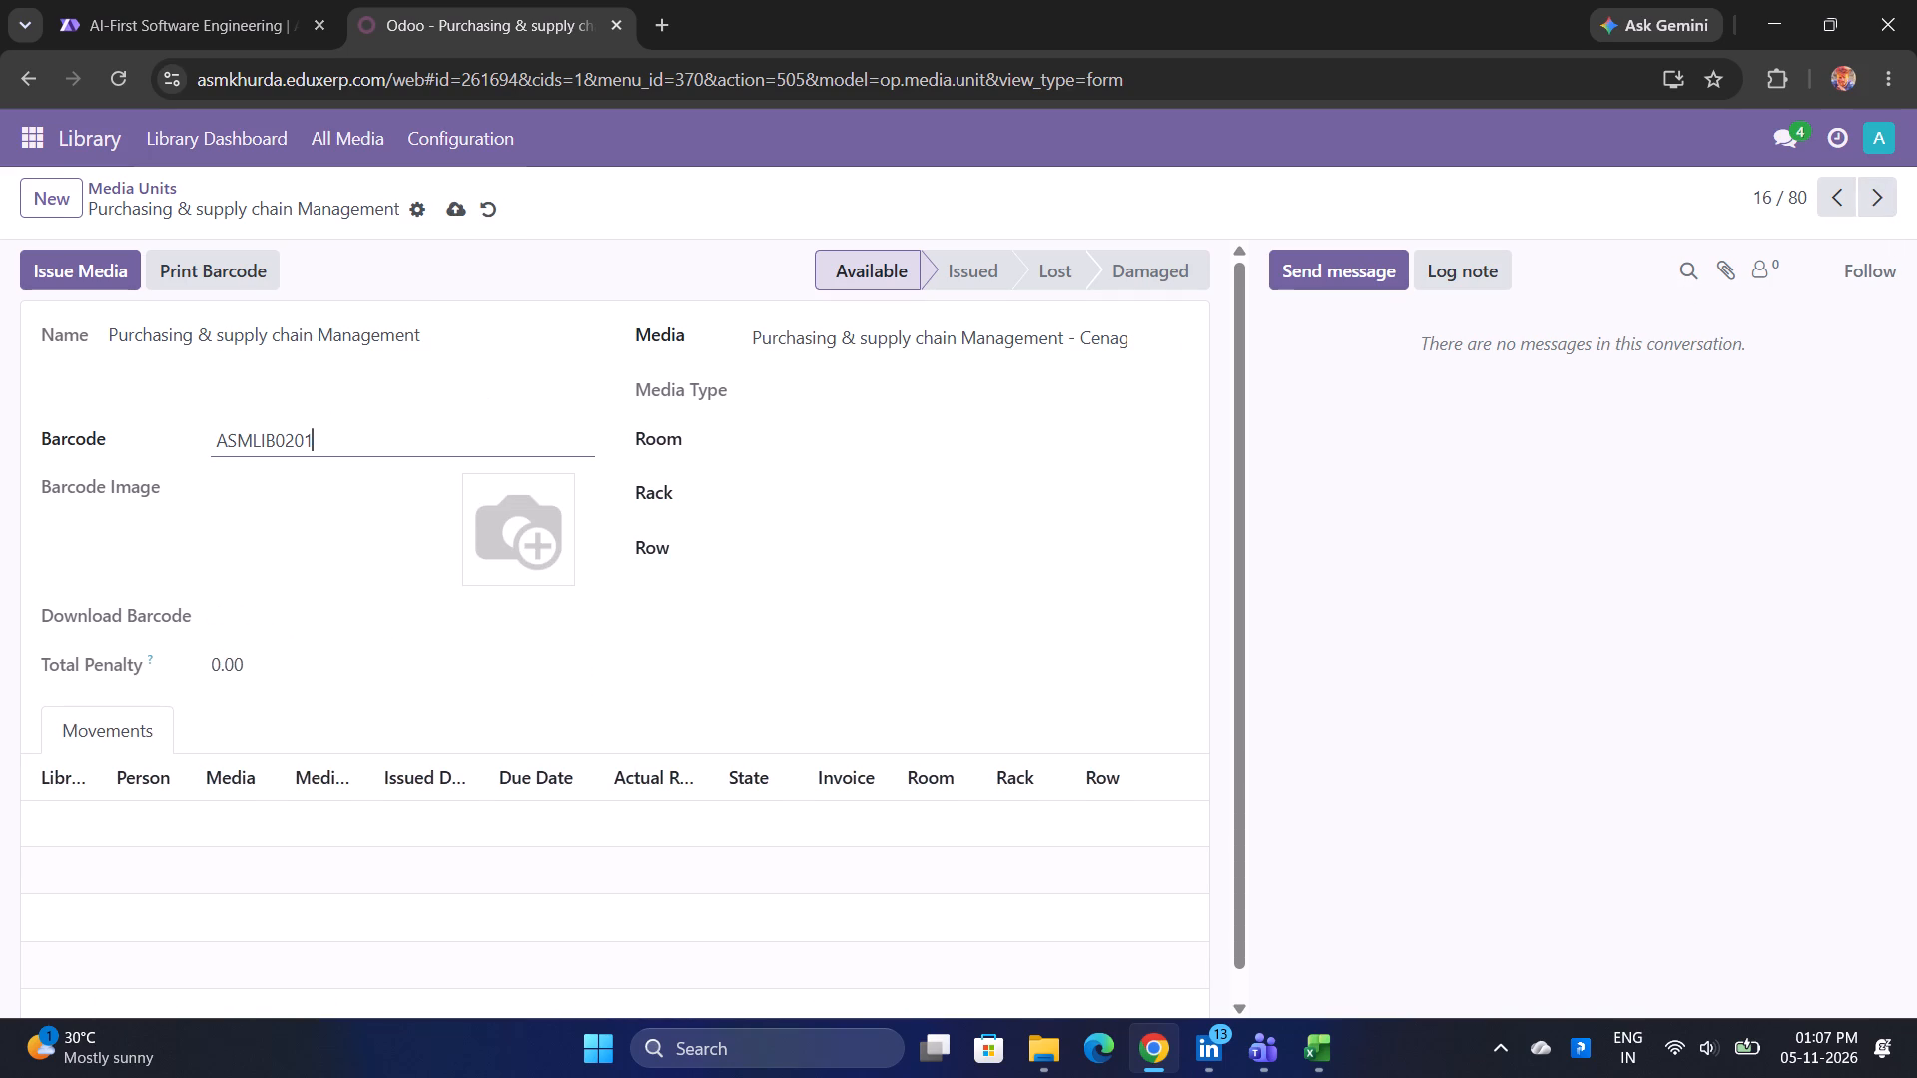
{"action": "left_click", "coordinate": [456, 208]}
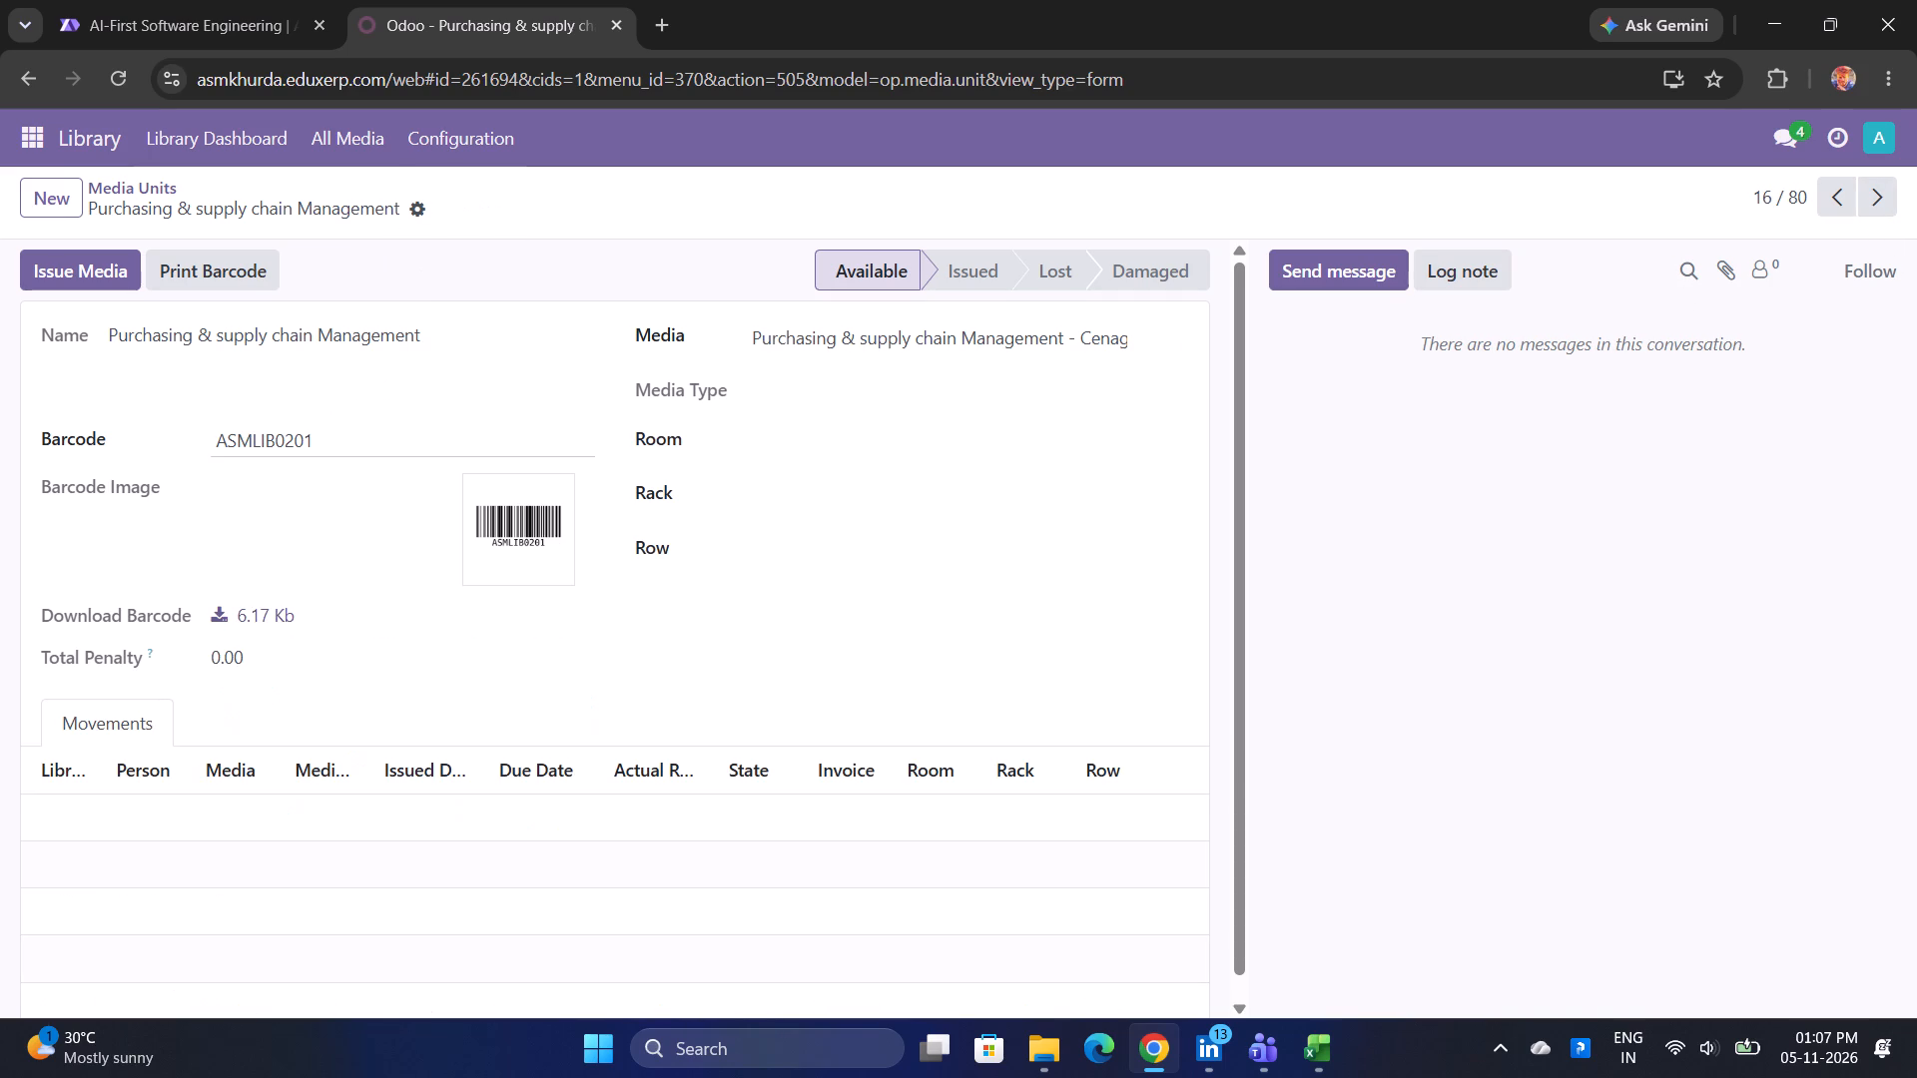
{"action": "left_click", "coordinate": [366, 444]}
{"action": "key", "text": "1"}
{"action": "left_click", "coordinate": [455, 204]}
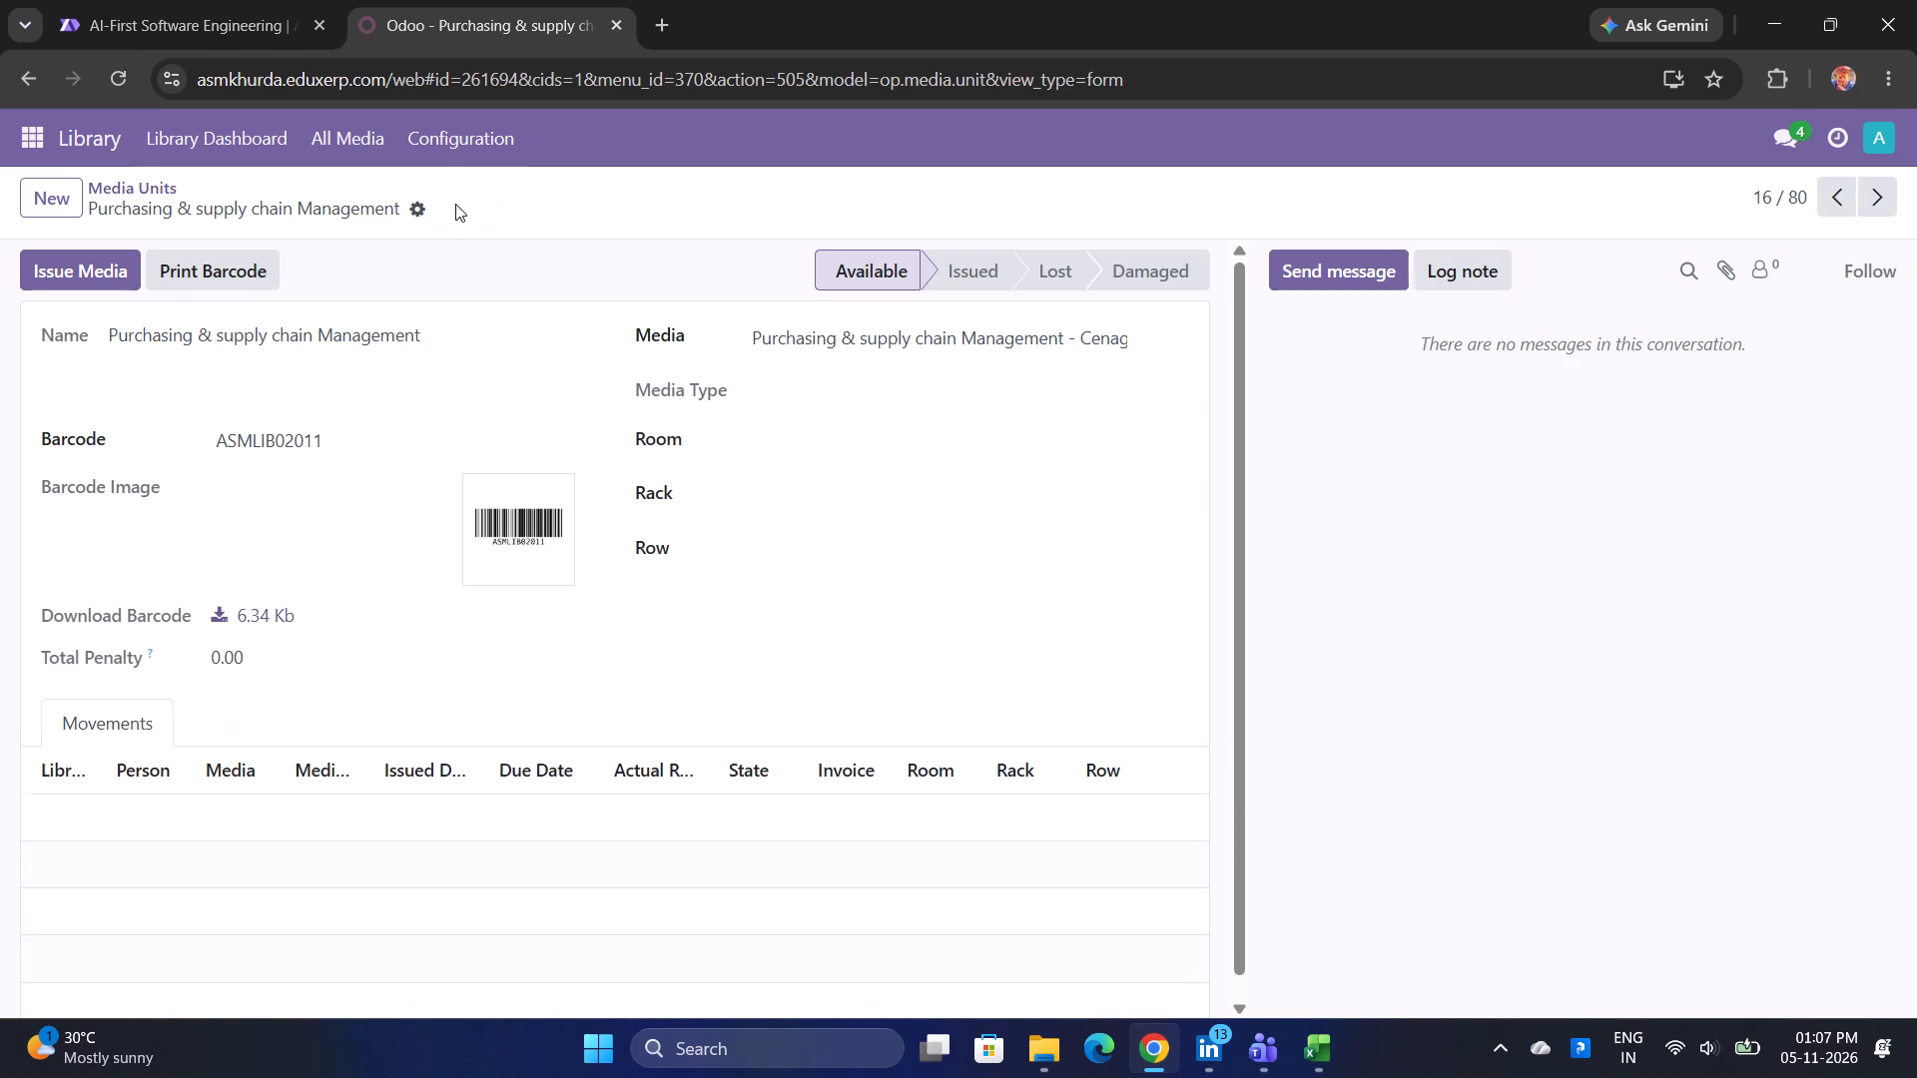
Regenerate the barcode image for media unit 17 of 80 by saving barcode ASMLIB0093 and re-saving it as ASMLIB00937.
{"action": "left_click", "coordinate": [1875, 192]}
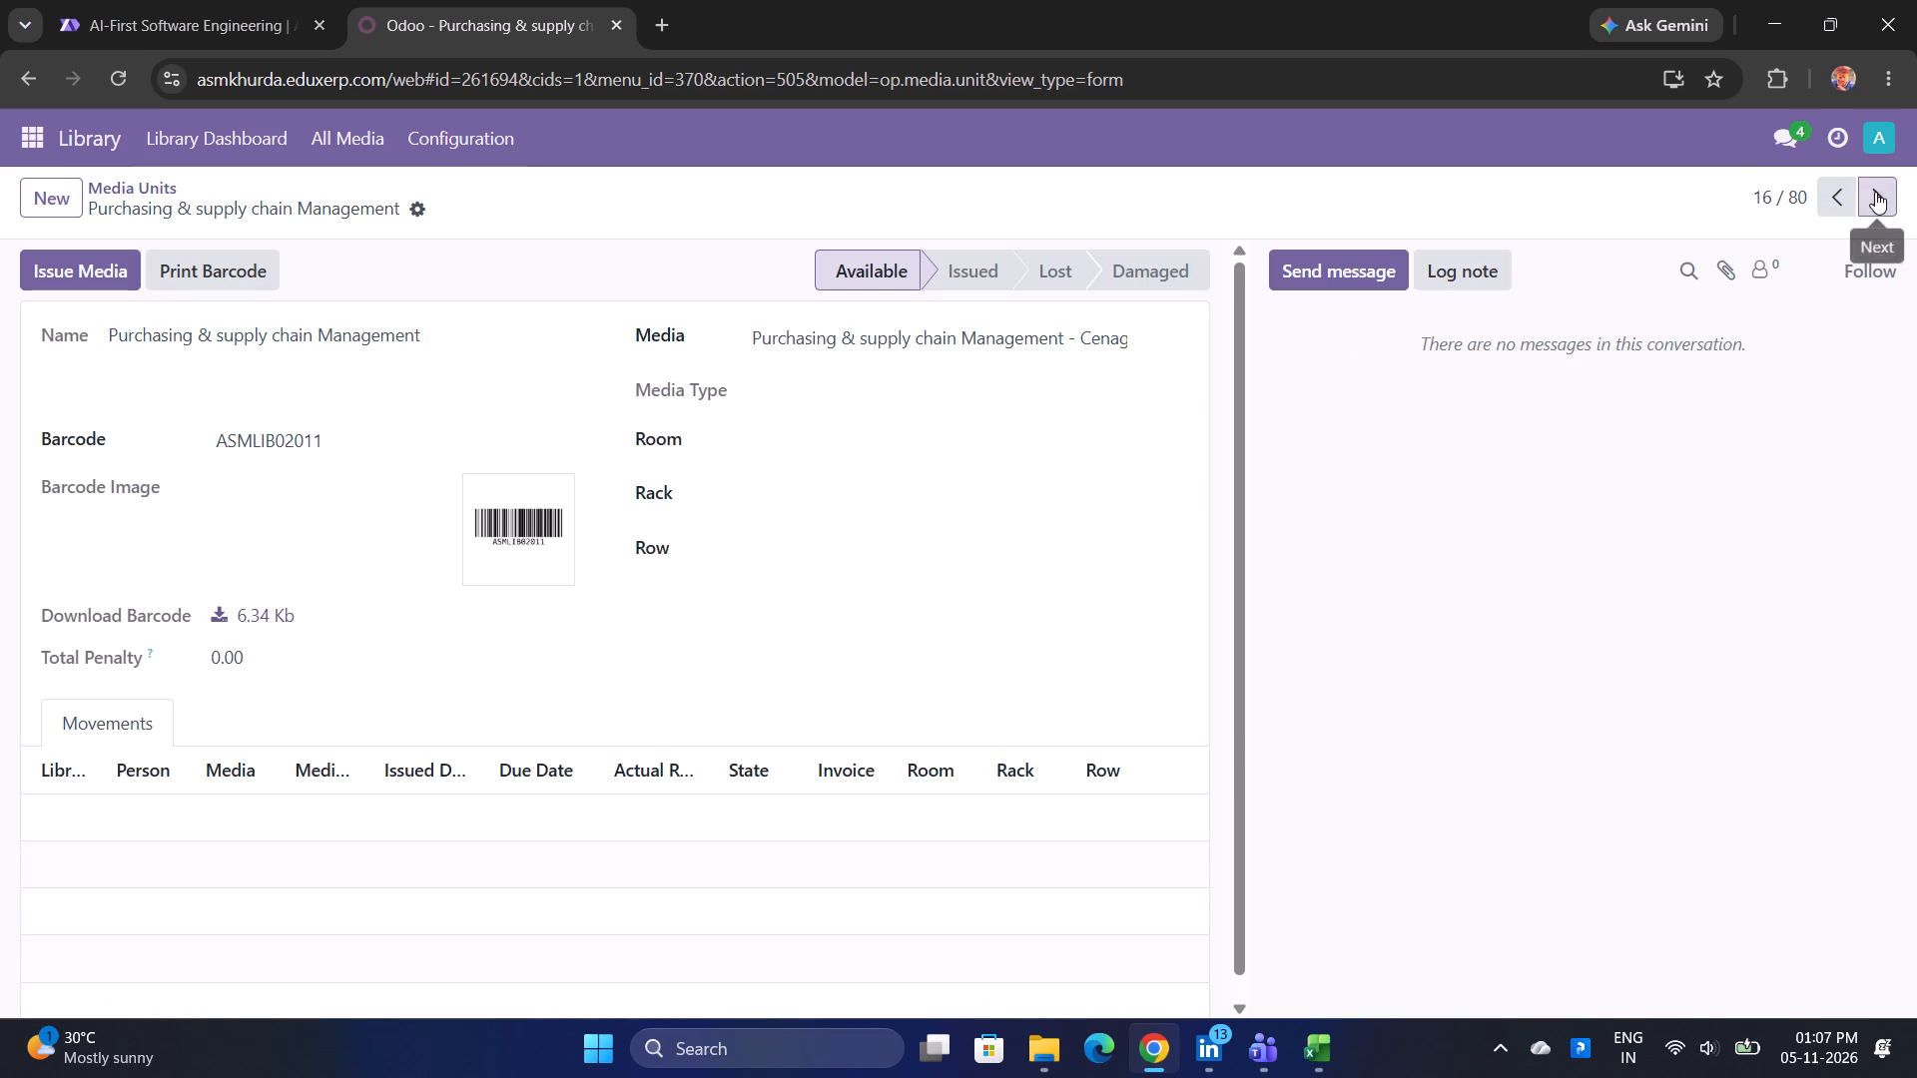
{"action": "left_click_drag", "start_coordinate": [451, 416], "coordinate": [421, 452]}
{"action": "left_click", "coordinate": [421, 452]}
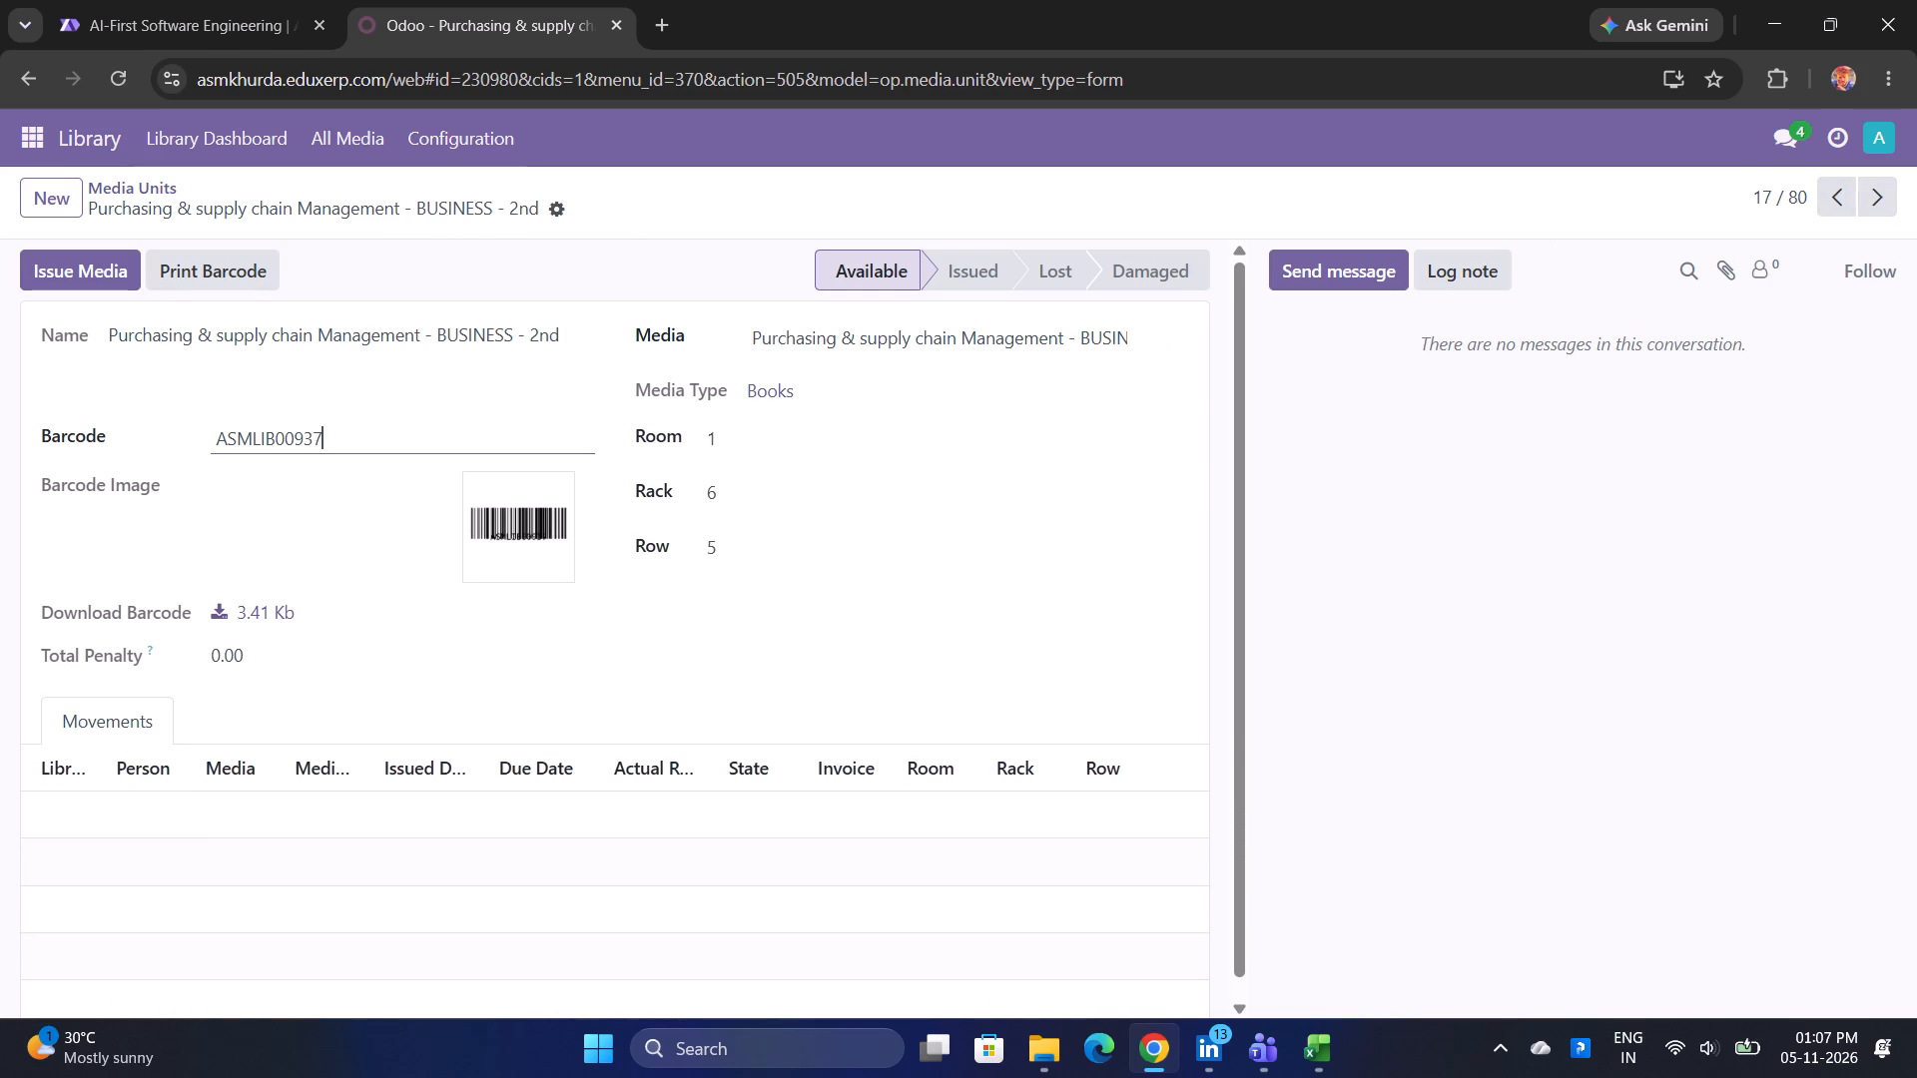
{"action": "key", "text": "BackSpace"}
{"action": "left_click", "coordinate": [585, 210]}
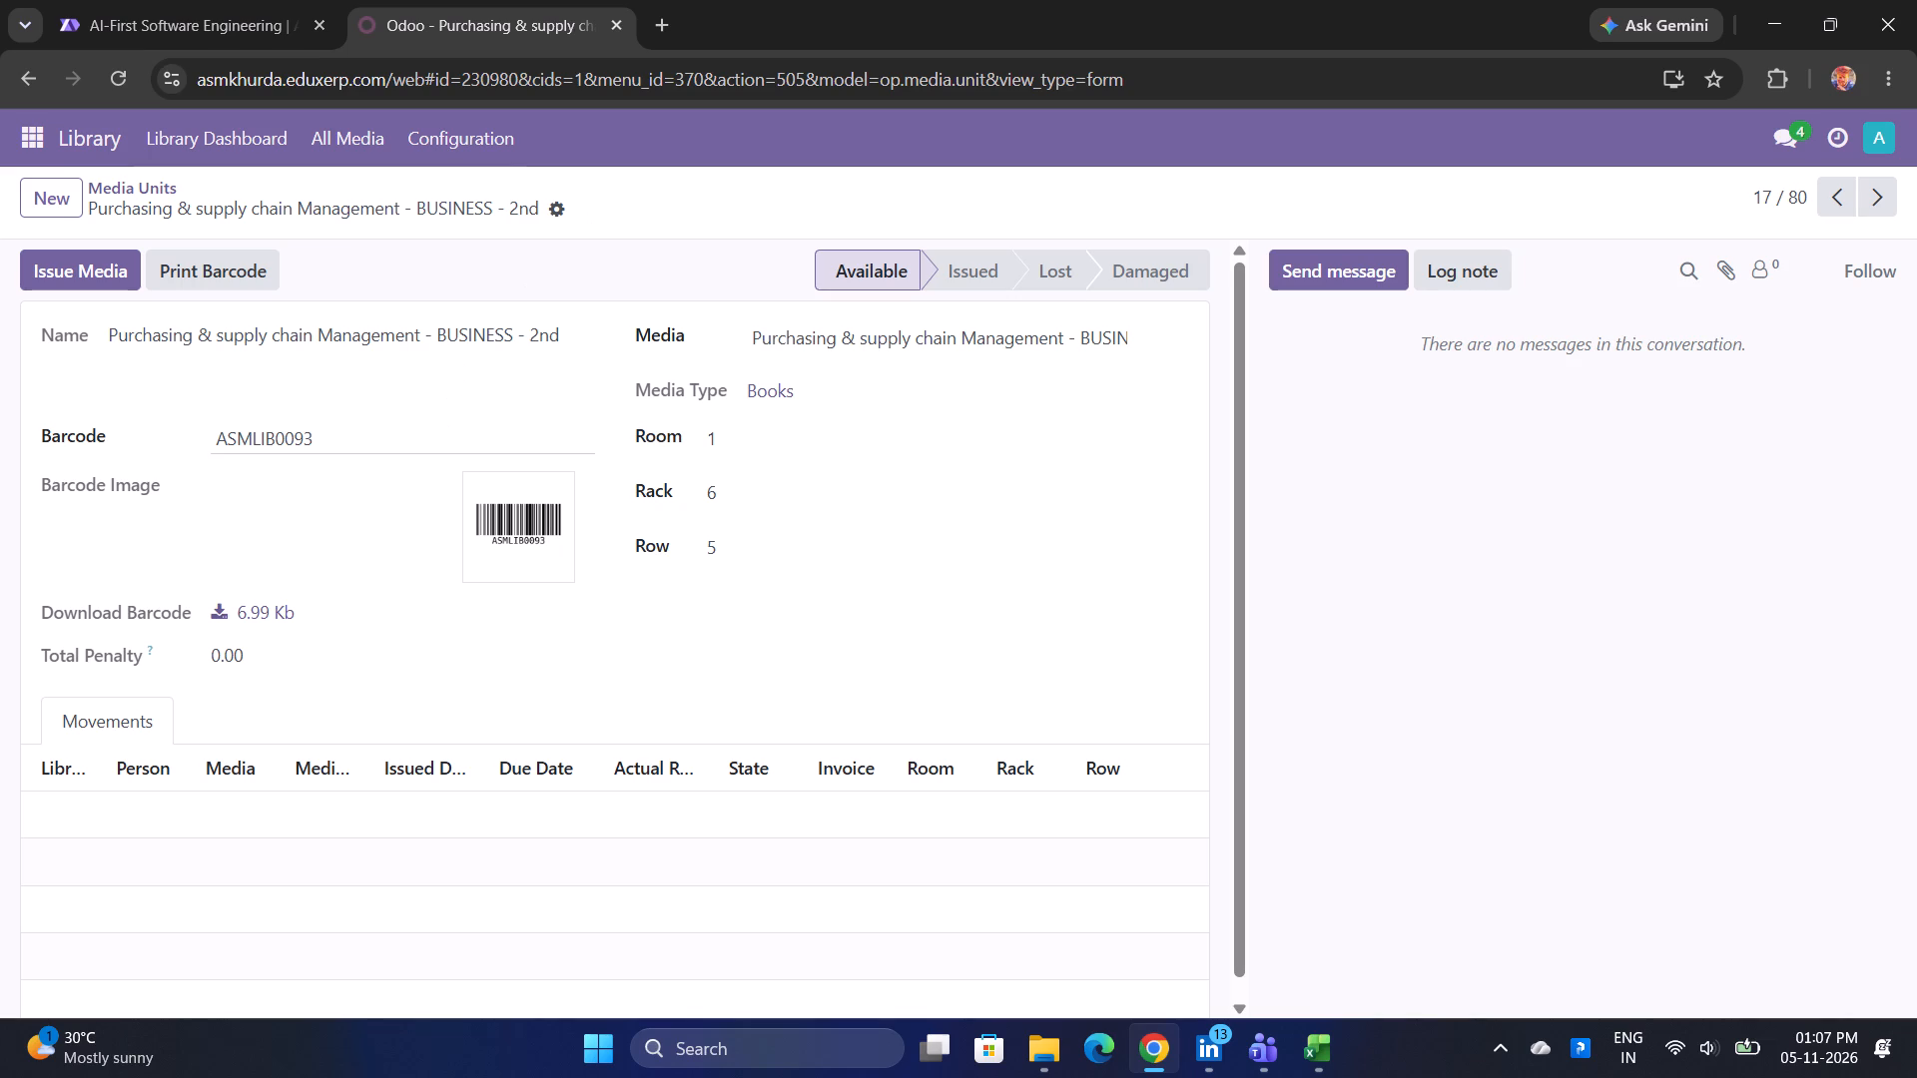
{"action": "left_click", "coordinate": [432, 430]}
{"action": "key", "text": "7"}
{"action": "left_click", "coordinate": [593, 214]}
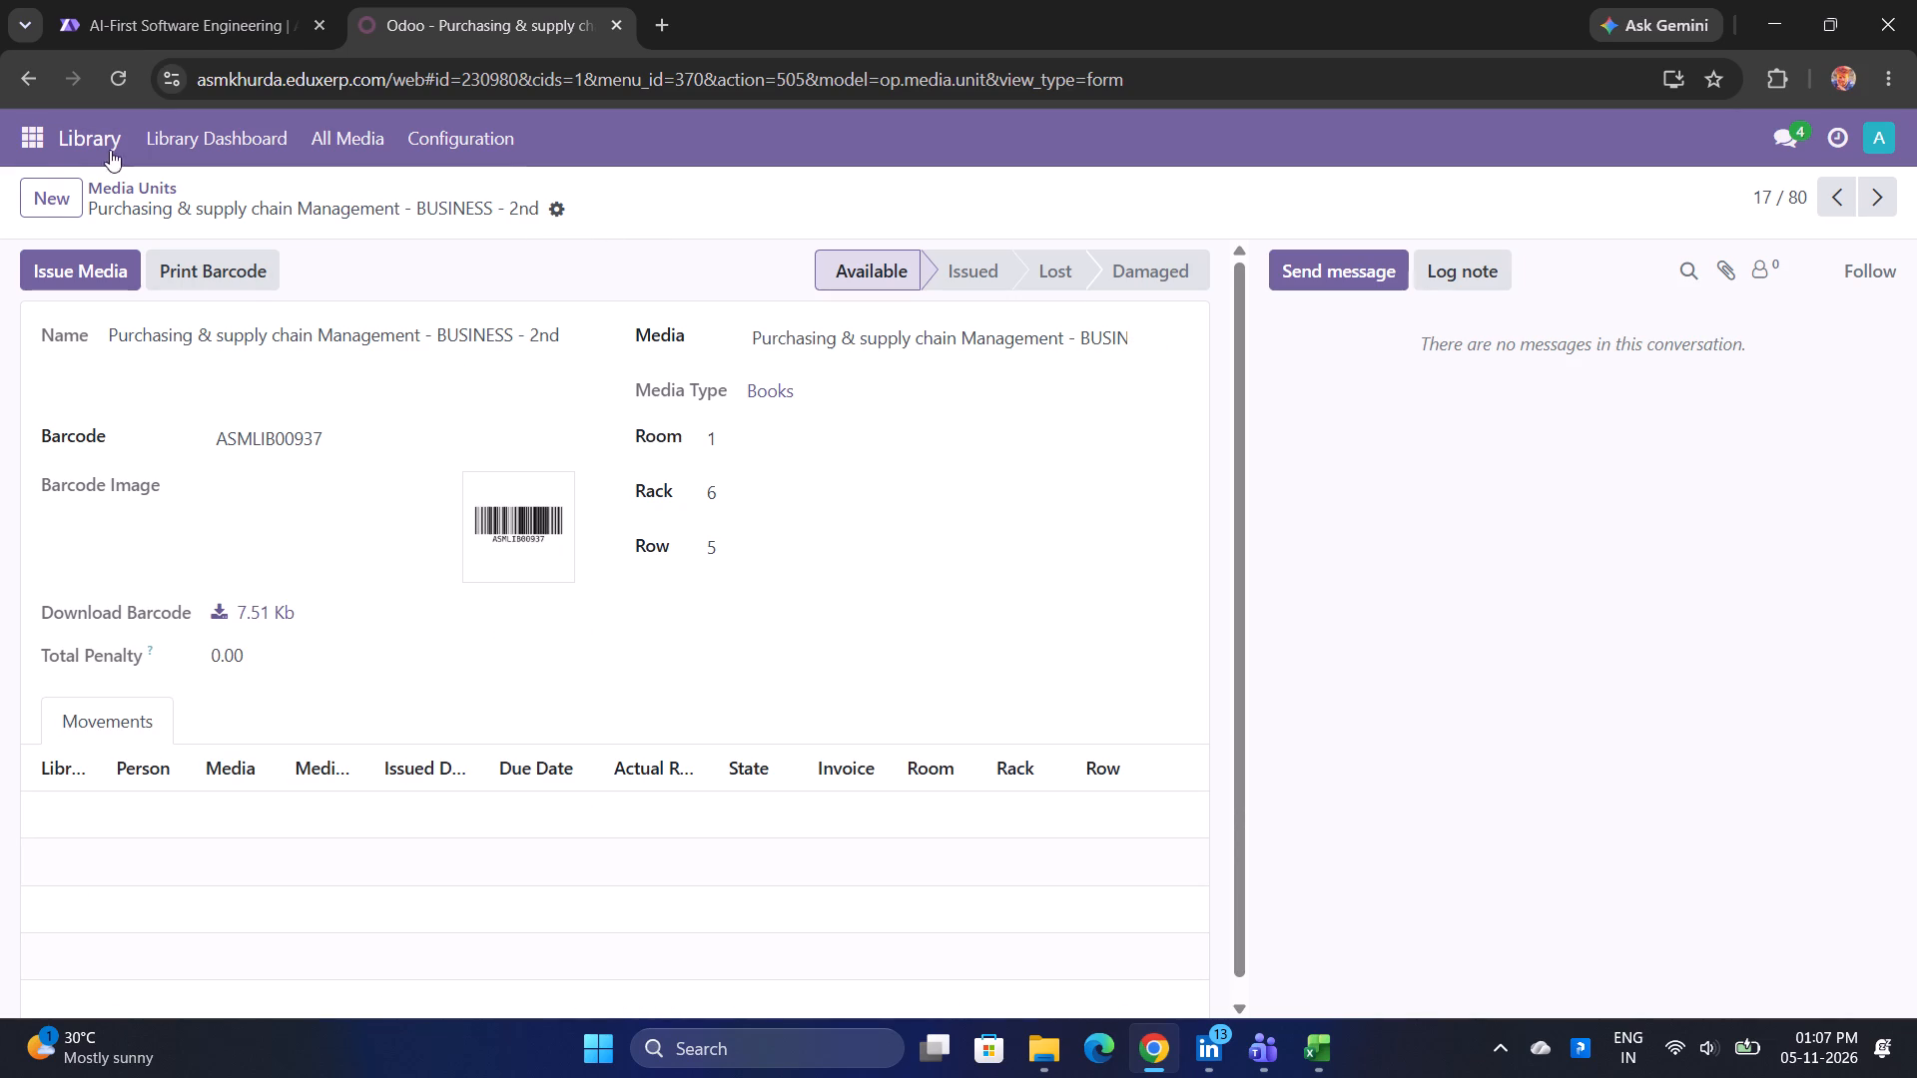
Return to the Media Units list.
{"action": "left_click", "coordinate": [132, 189]}
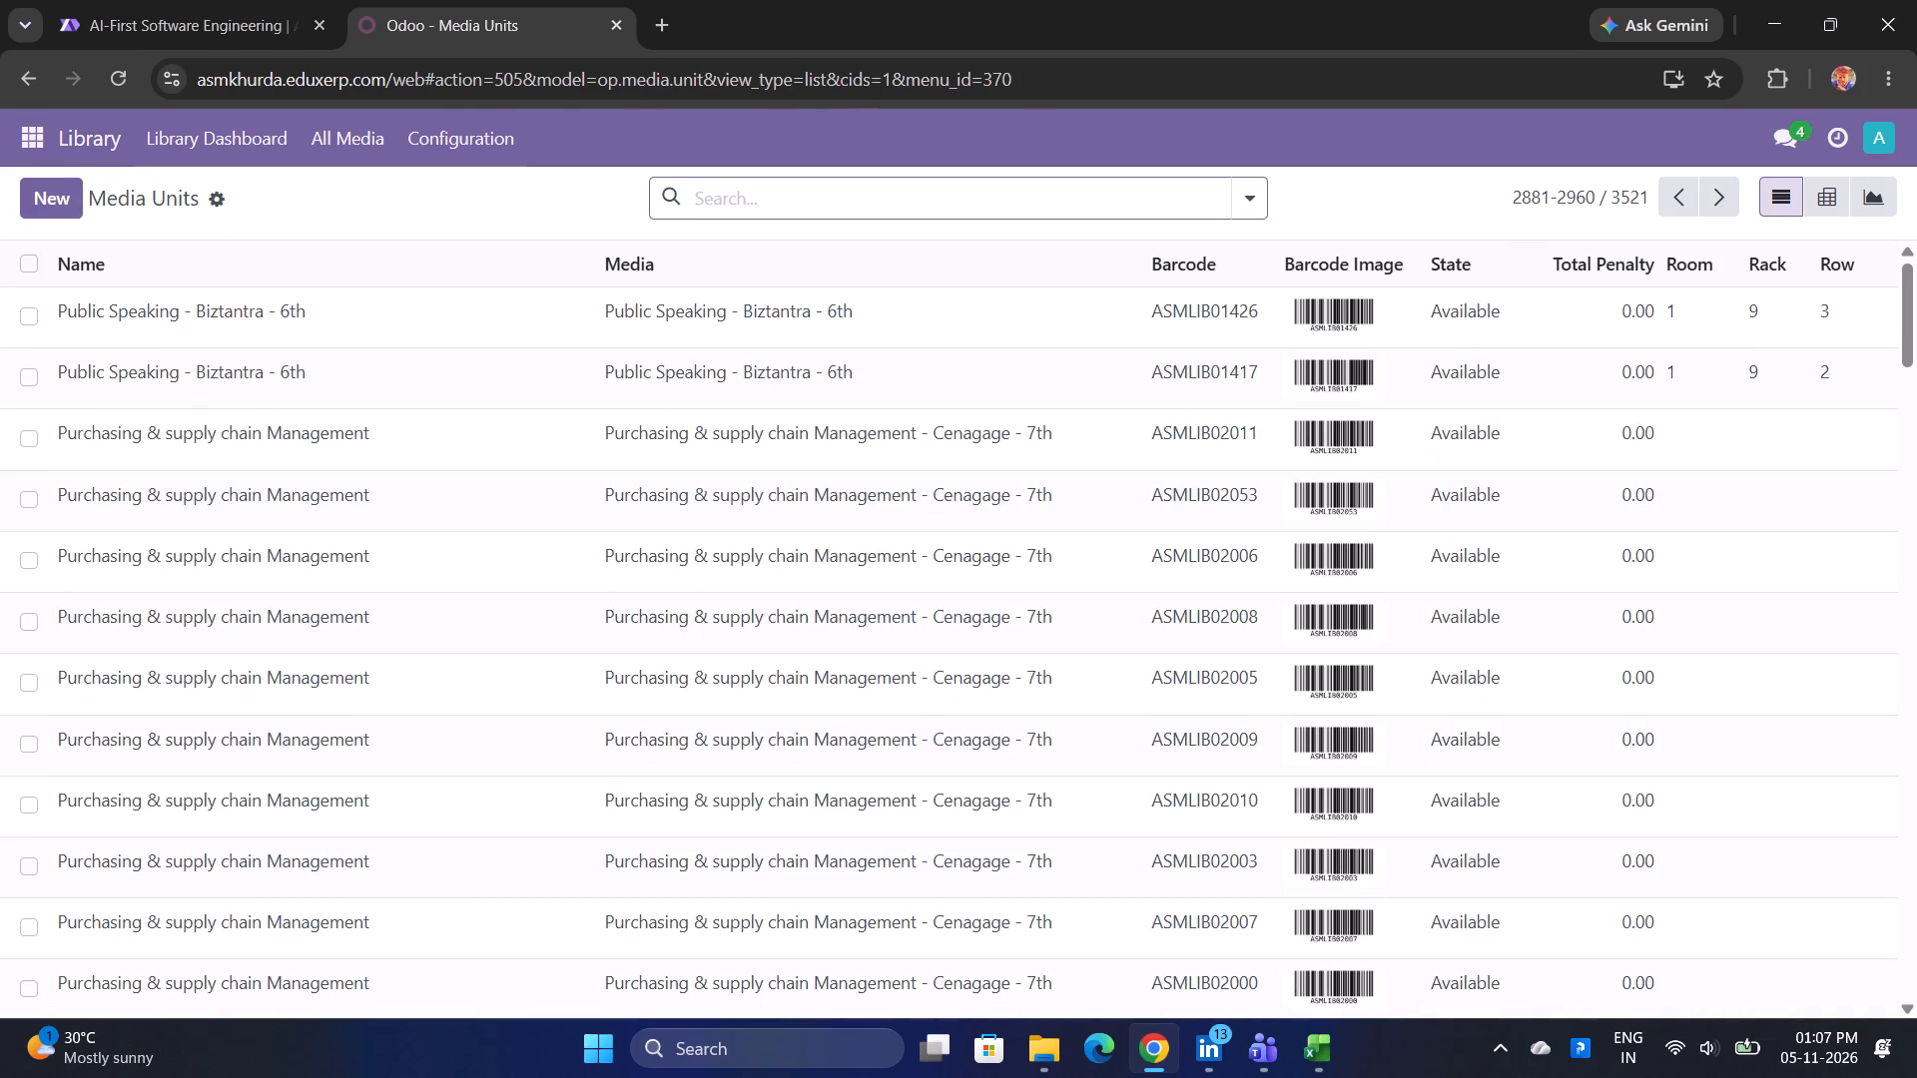
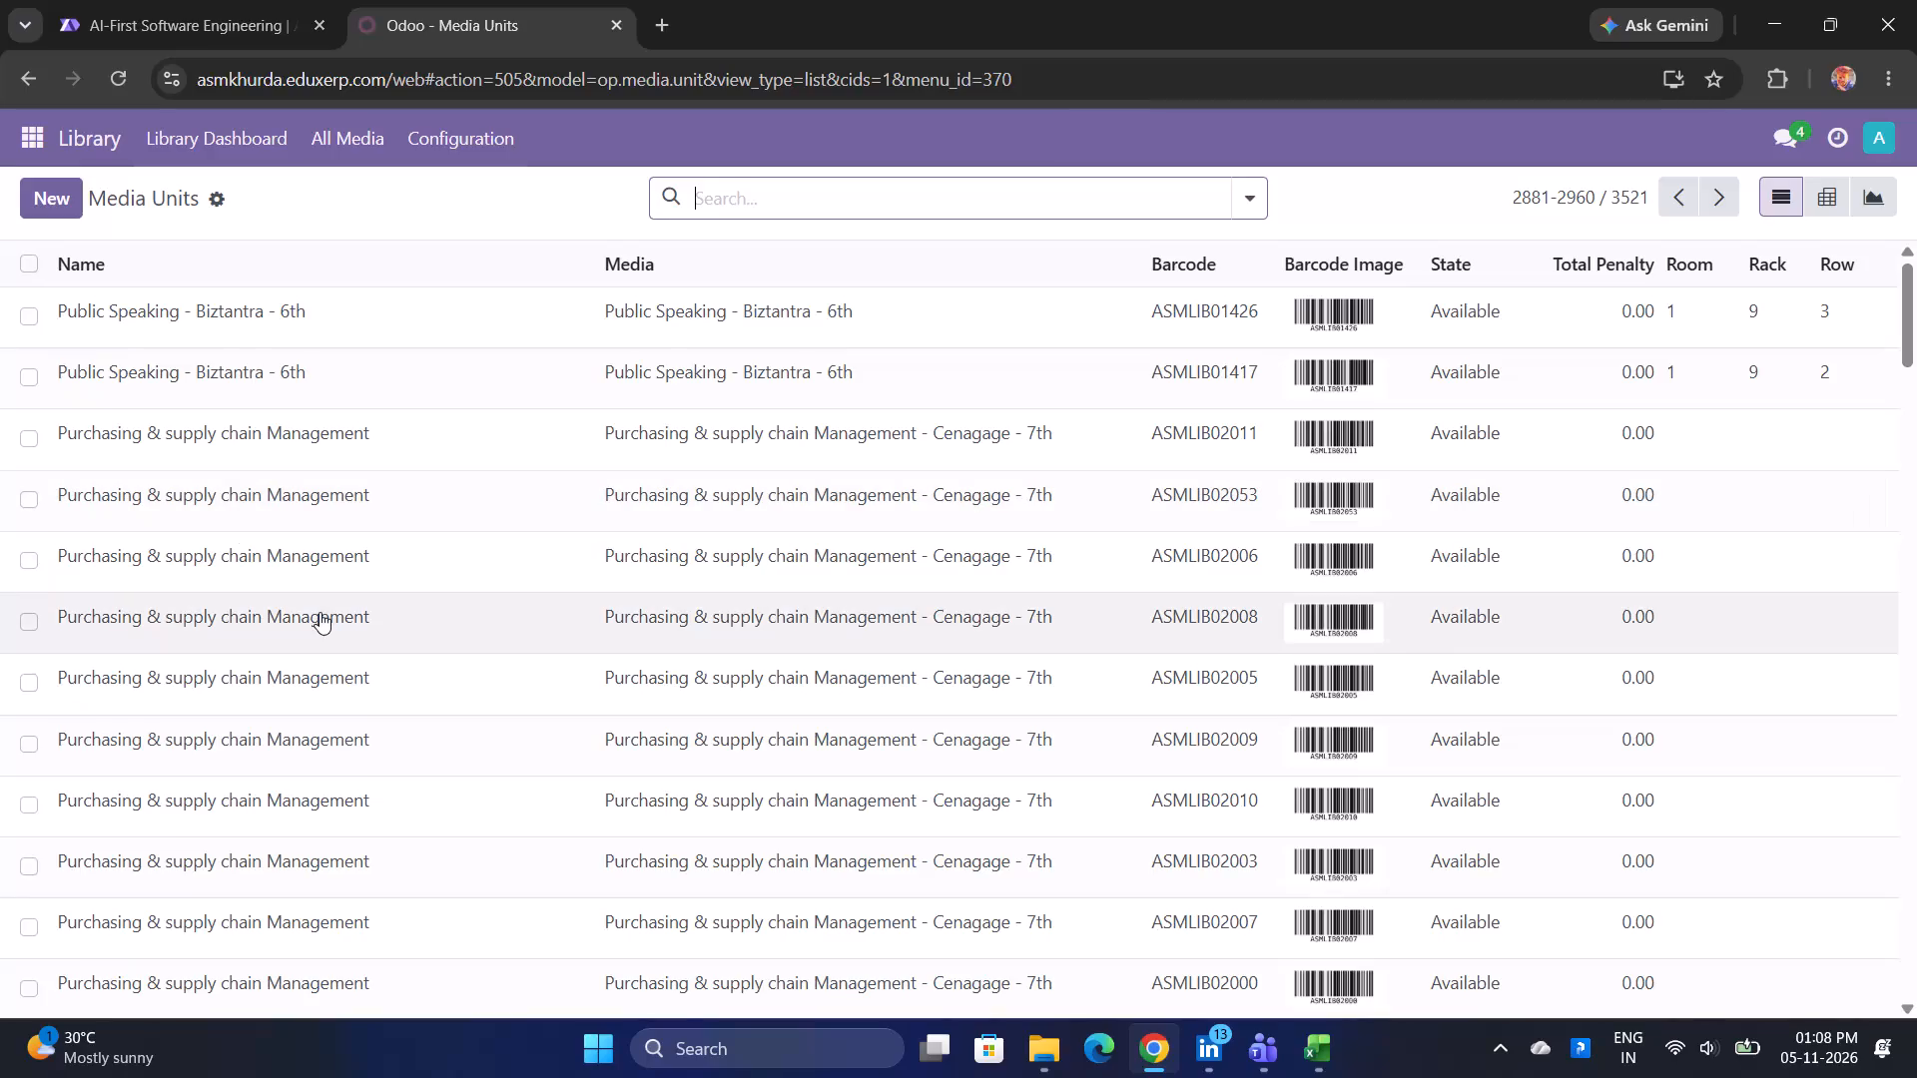
Regenerate the barcode image for the Purchasing and Supply Management - TMH - 13th unit by saving barcode ASMLIB0042 and re-saving it as ASMLIB00428.
{"action": "scroll", "coordinate": [319, 612], "scroll_direction": "up", "scroll_amount": 5}
{"action": "scroll", "coordinate": [319, 612], "scroll_direction": "down", "scroll_amount": 4}
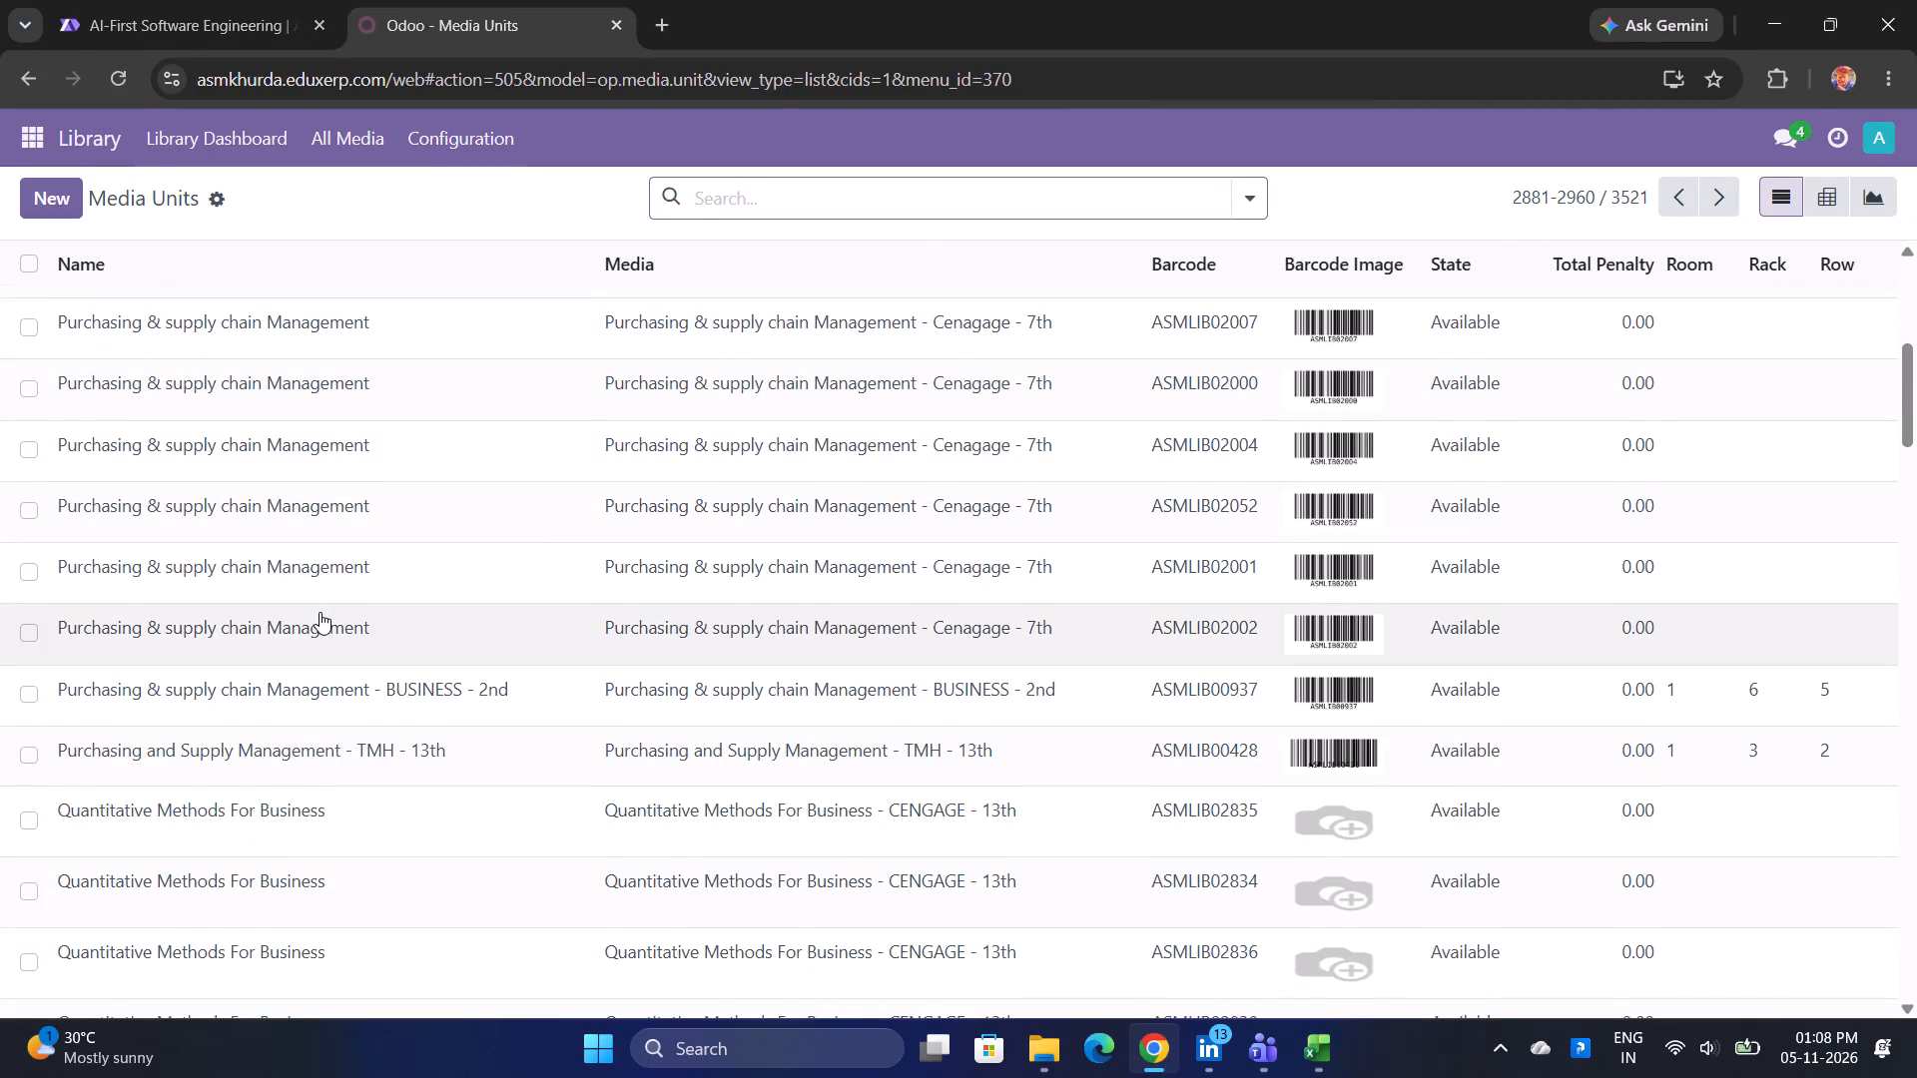
{"action": "scroll", "coordinate": [319, 612], "scroll_direction": "right", "scroll_amount": 1}
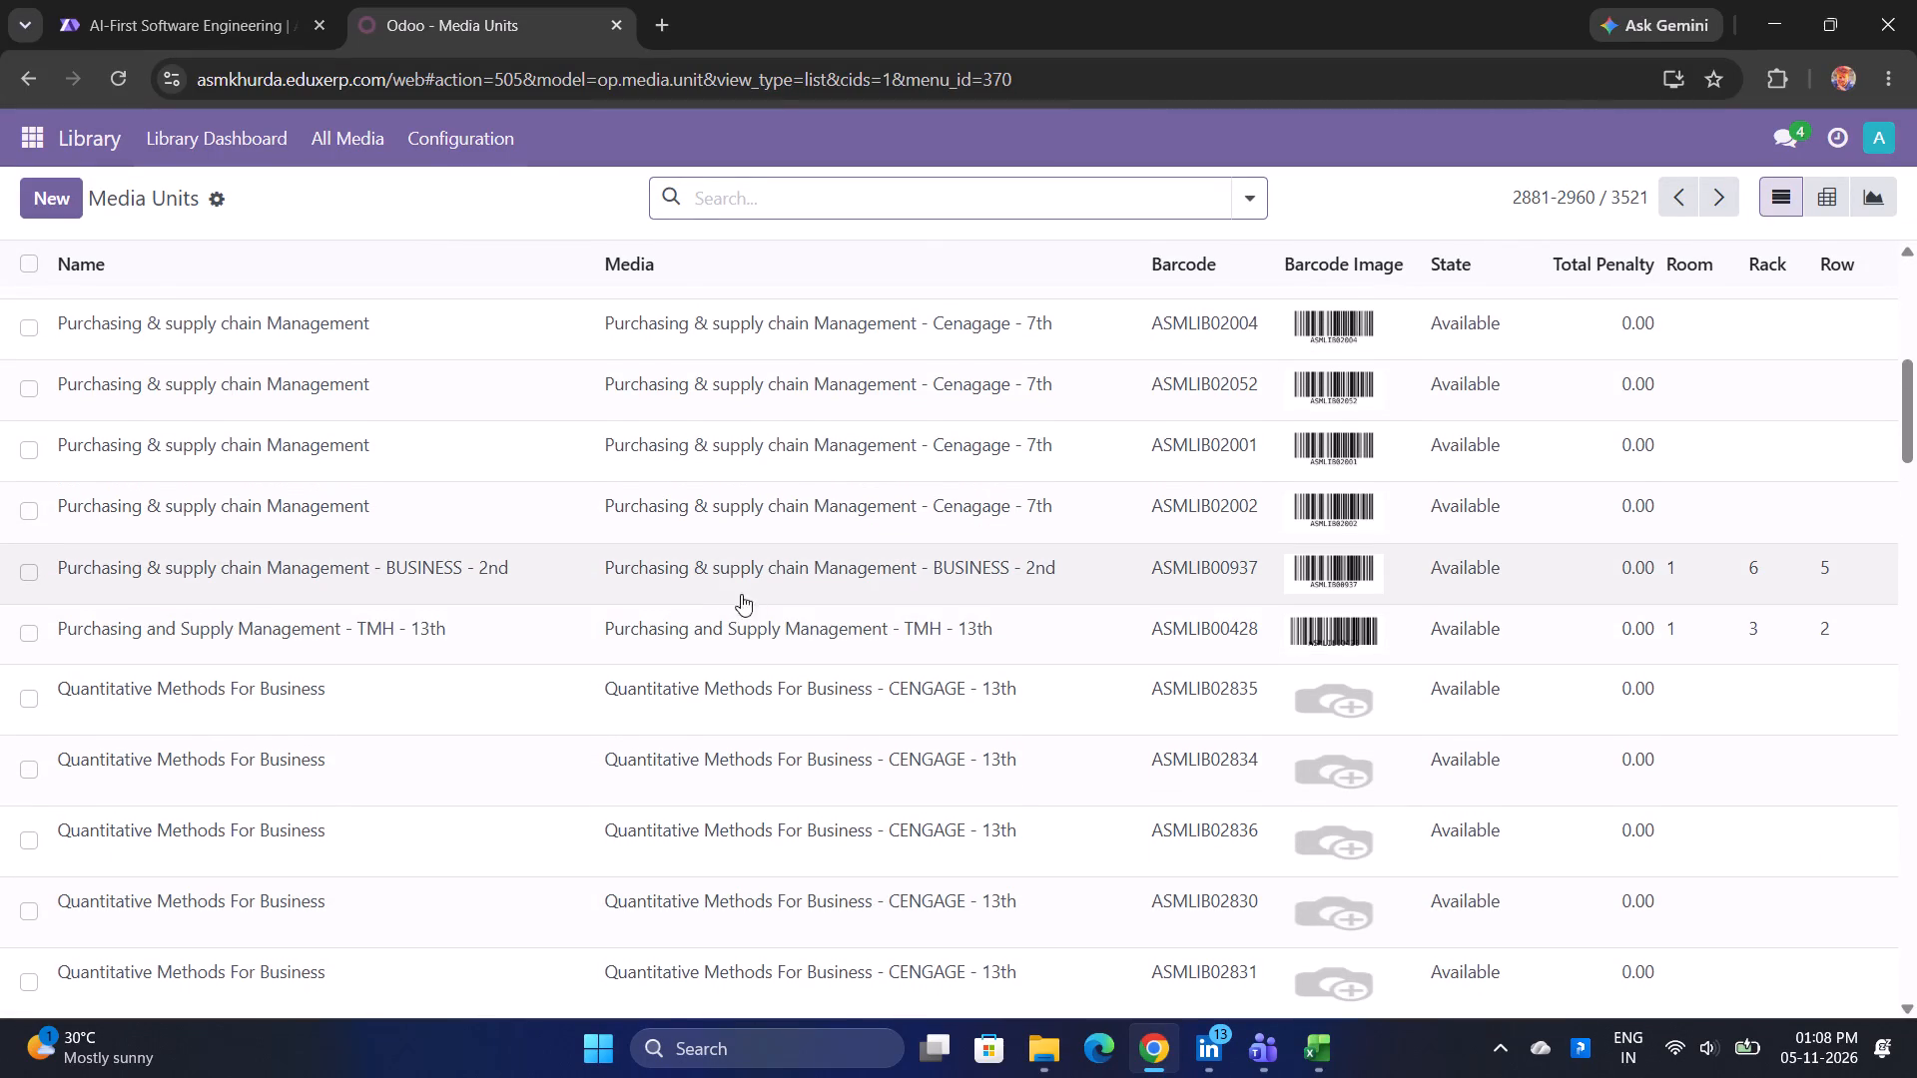
{"action": "left_click", "coordinate": [1021, 619]}
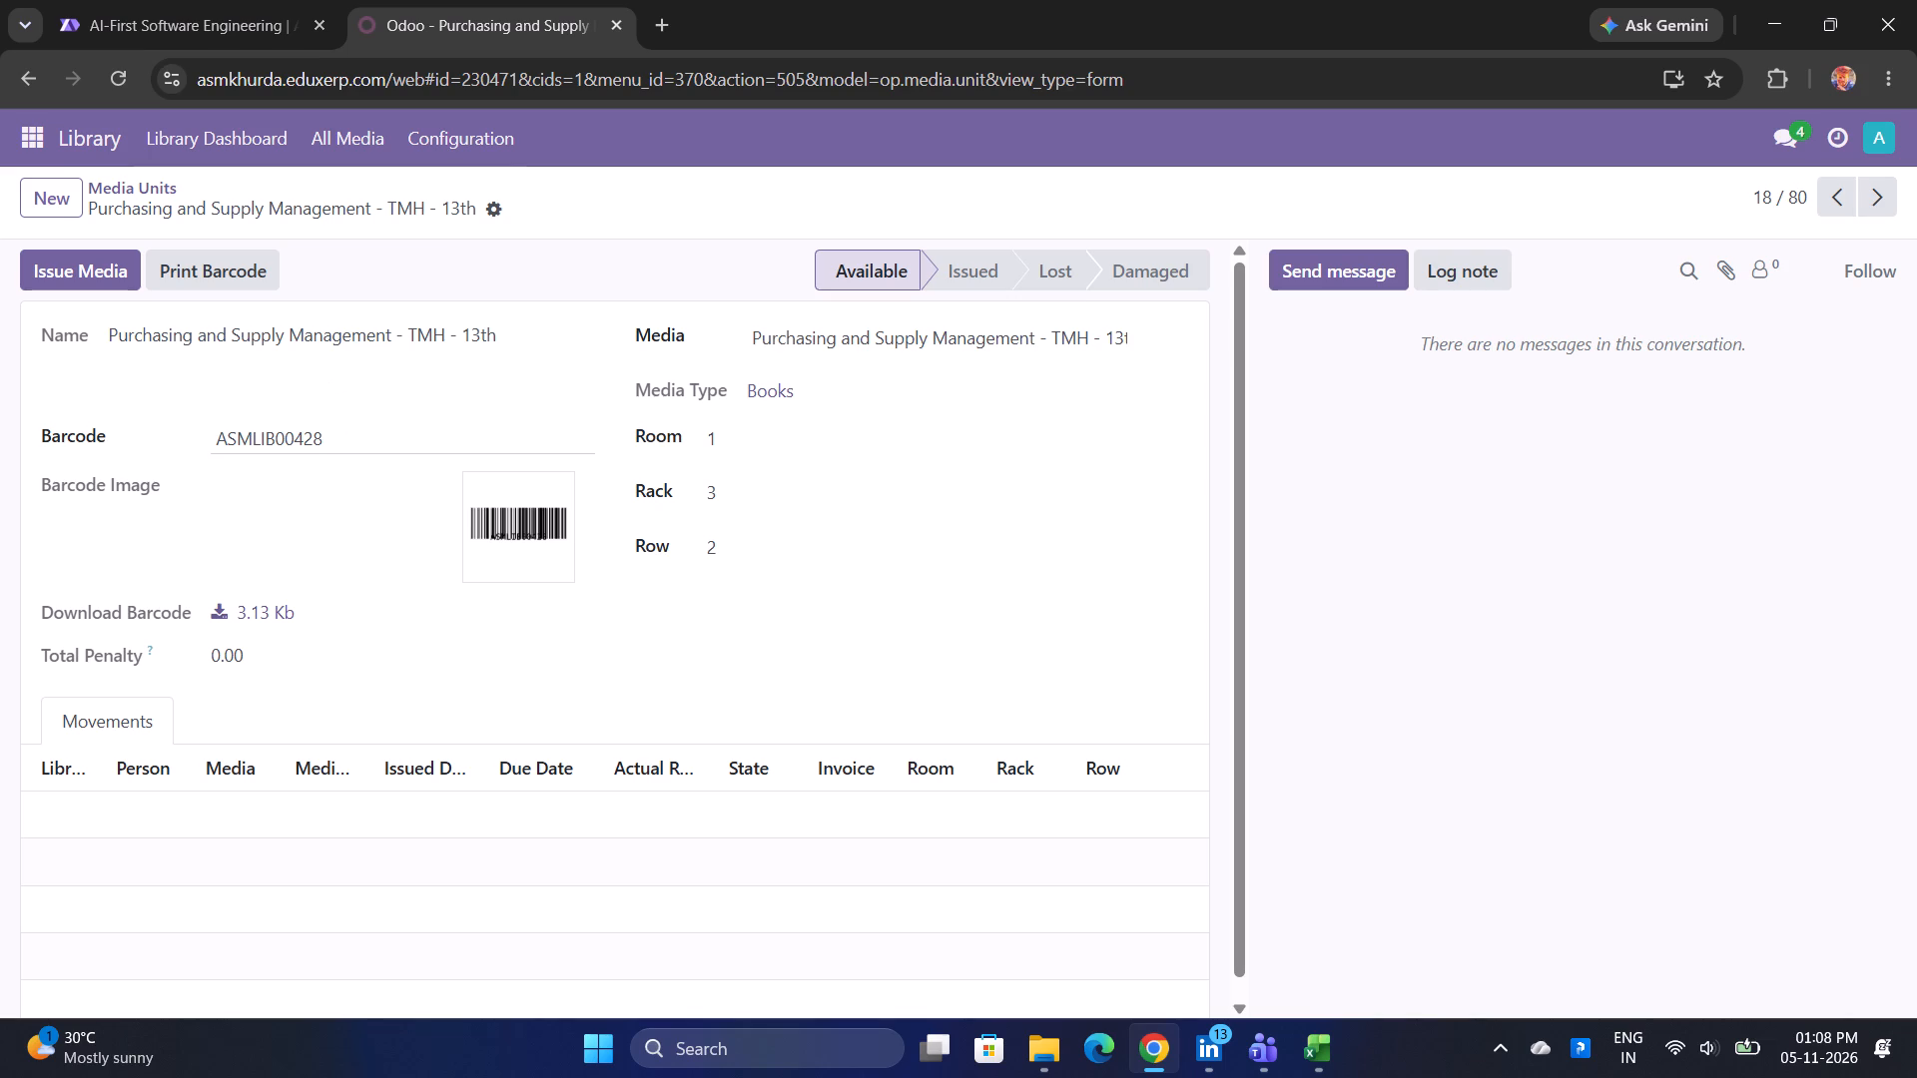
{"action": "left_click", "coordinate": [355, 454]}
{"action": "key", "text": "BackSpace"}
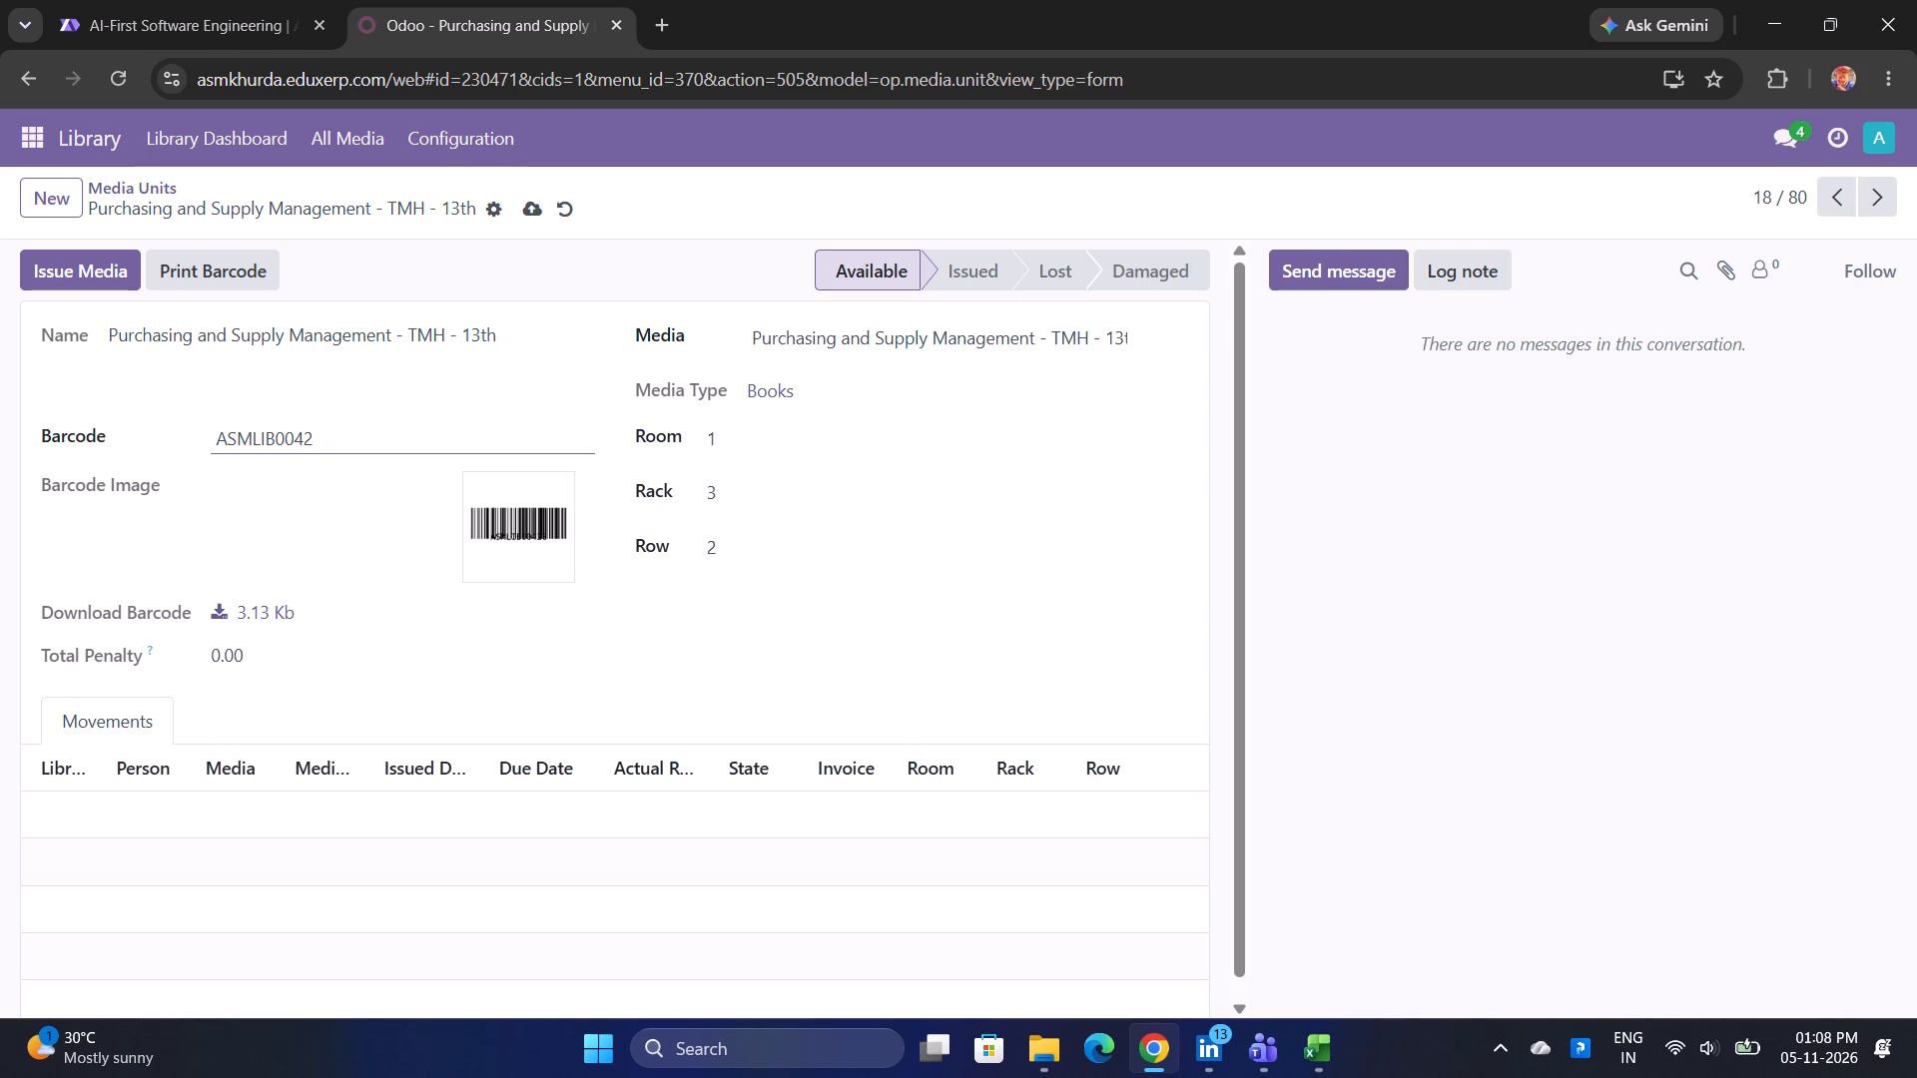
{"action": "left_click", "coordinate": [535, 196]}
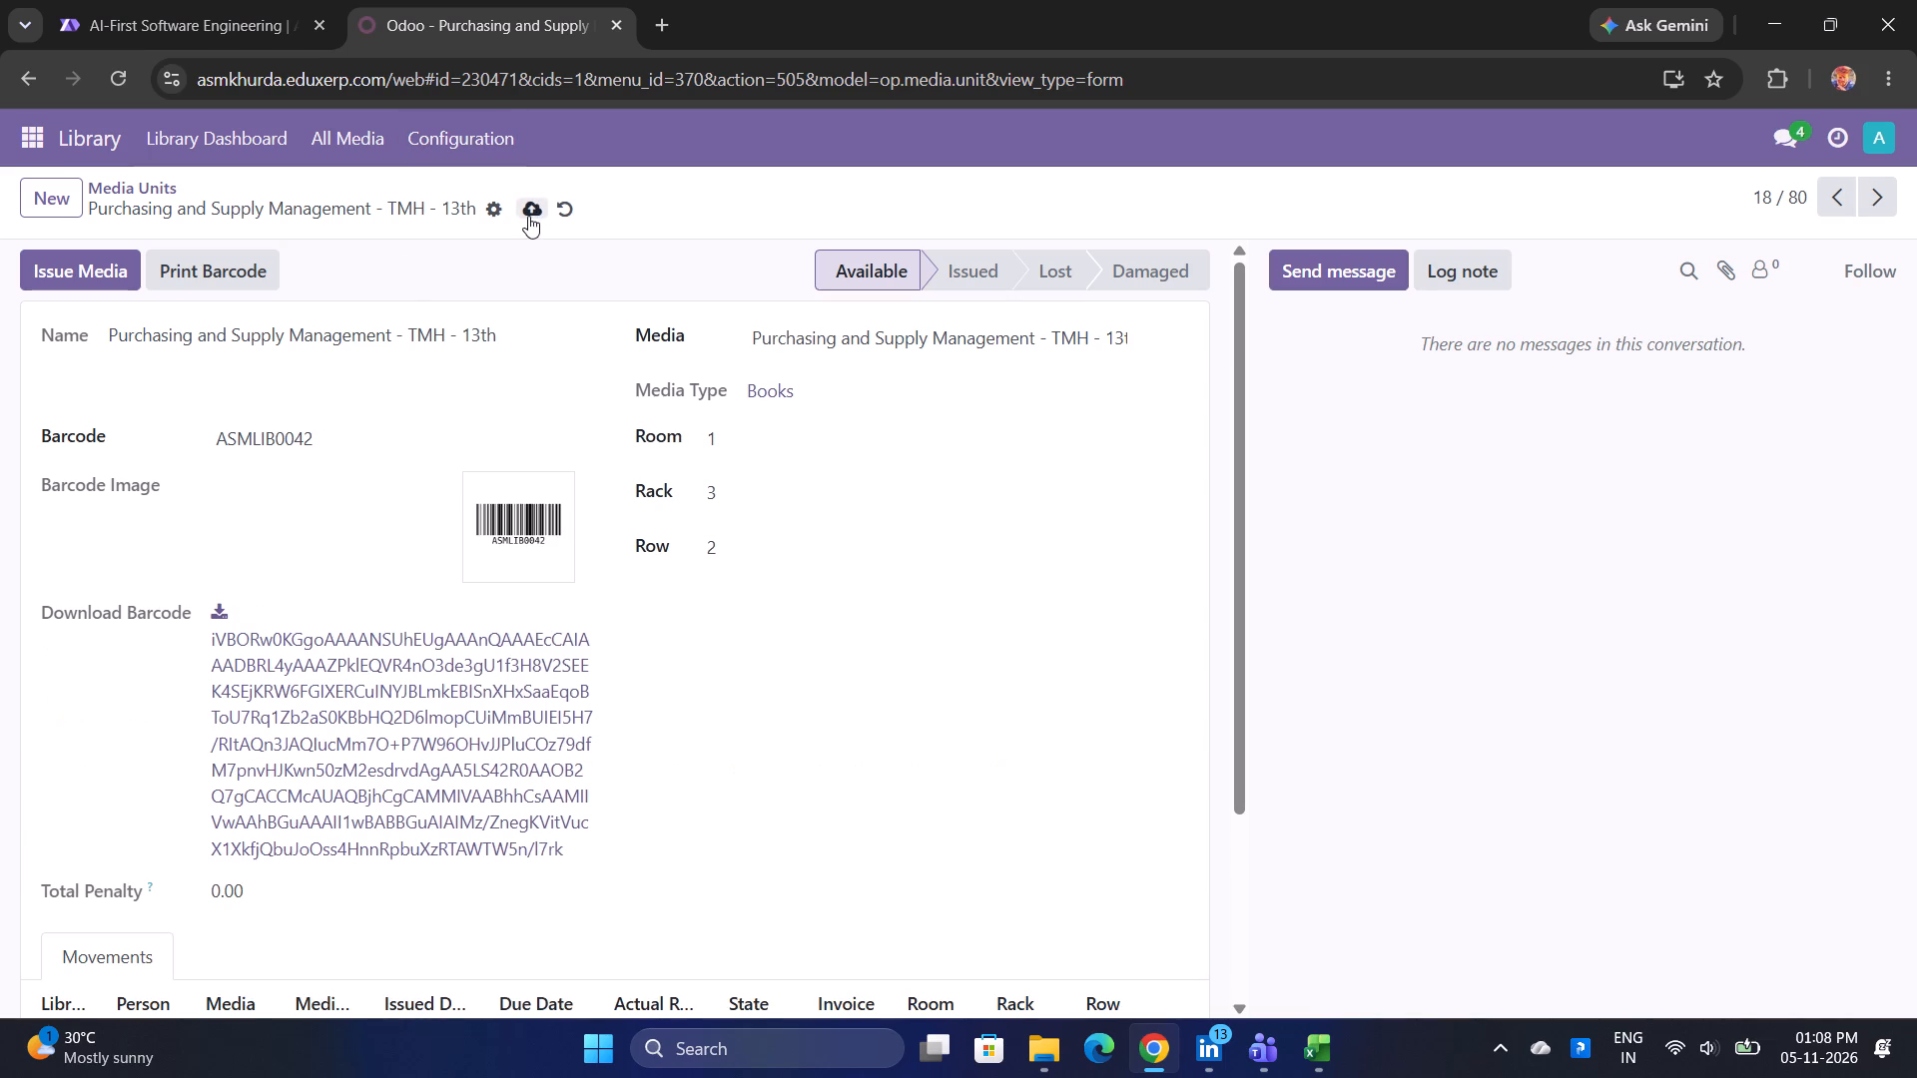
{"action": "left_click", "coordinate": [528, 216]}
{"action": "left_click", "coordinate": [400, 433]}
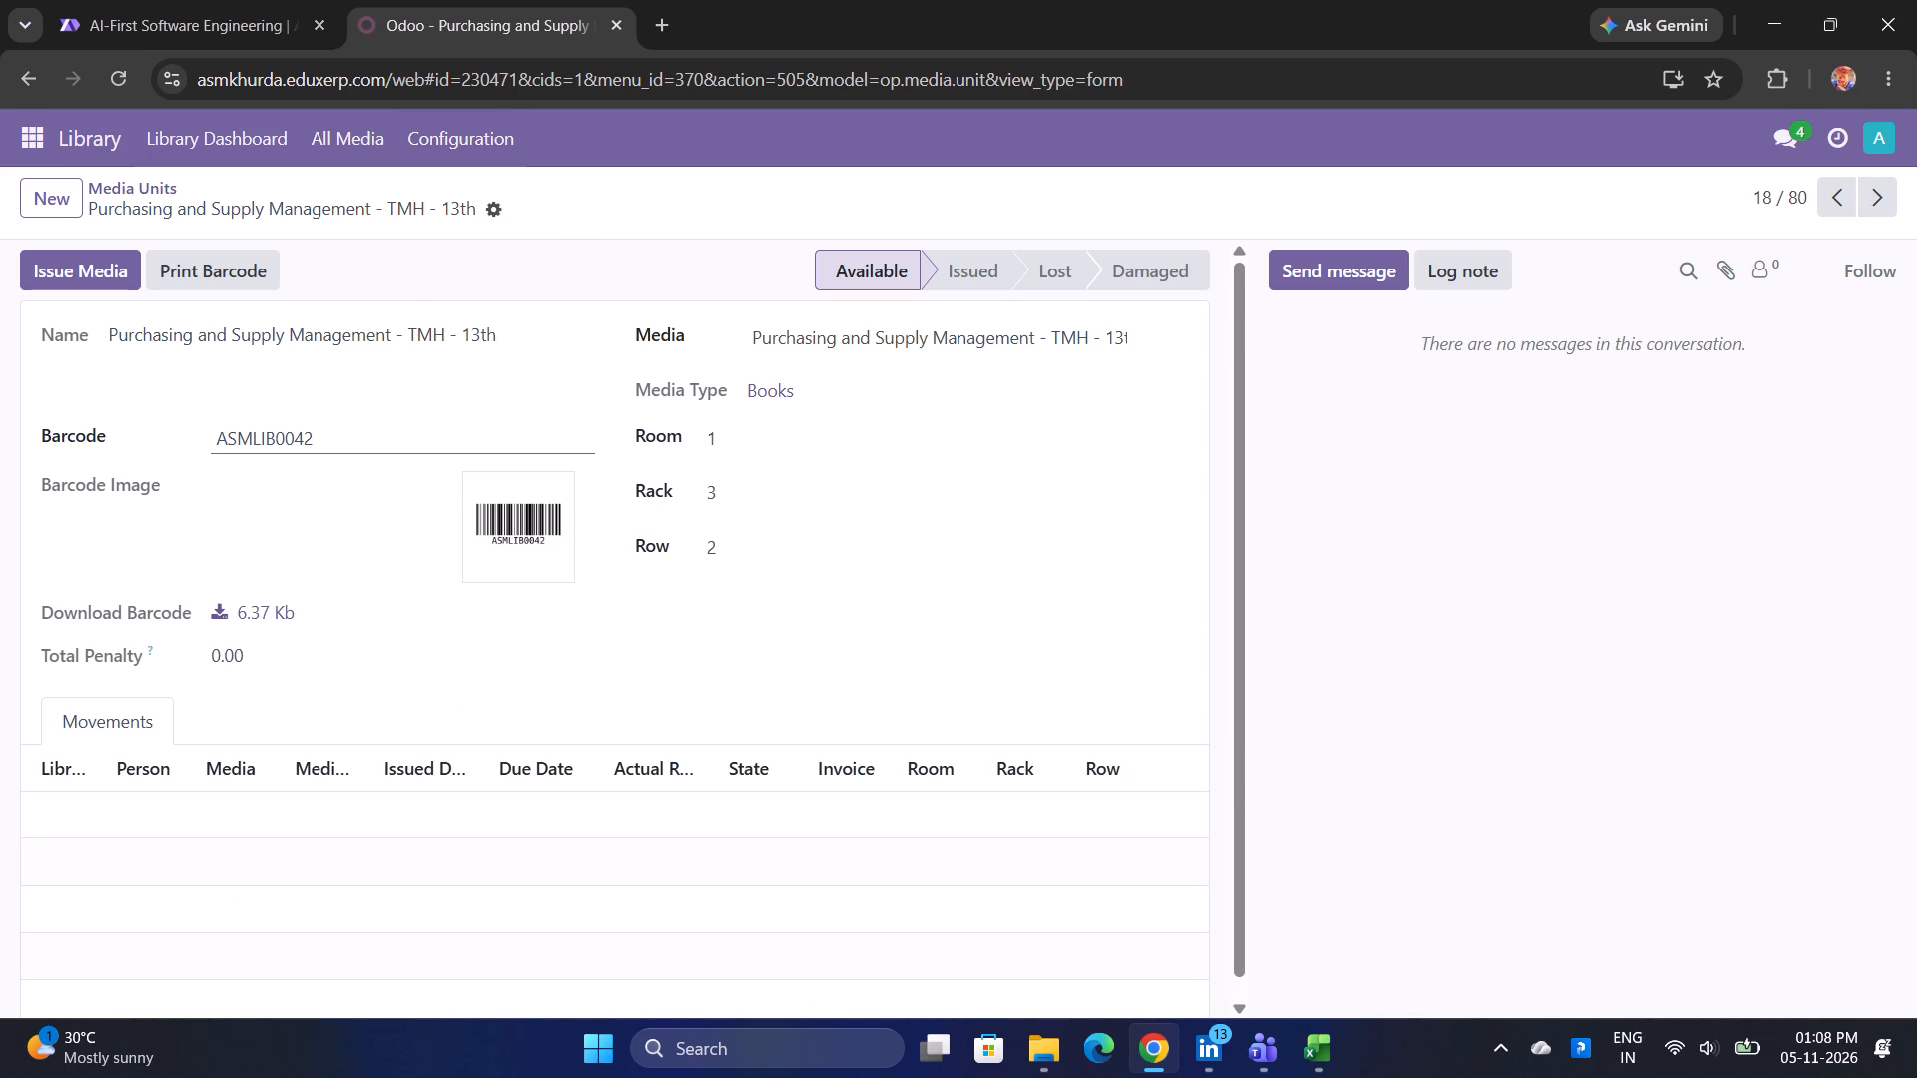
{"action": "key", "text": "8"}
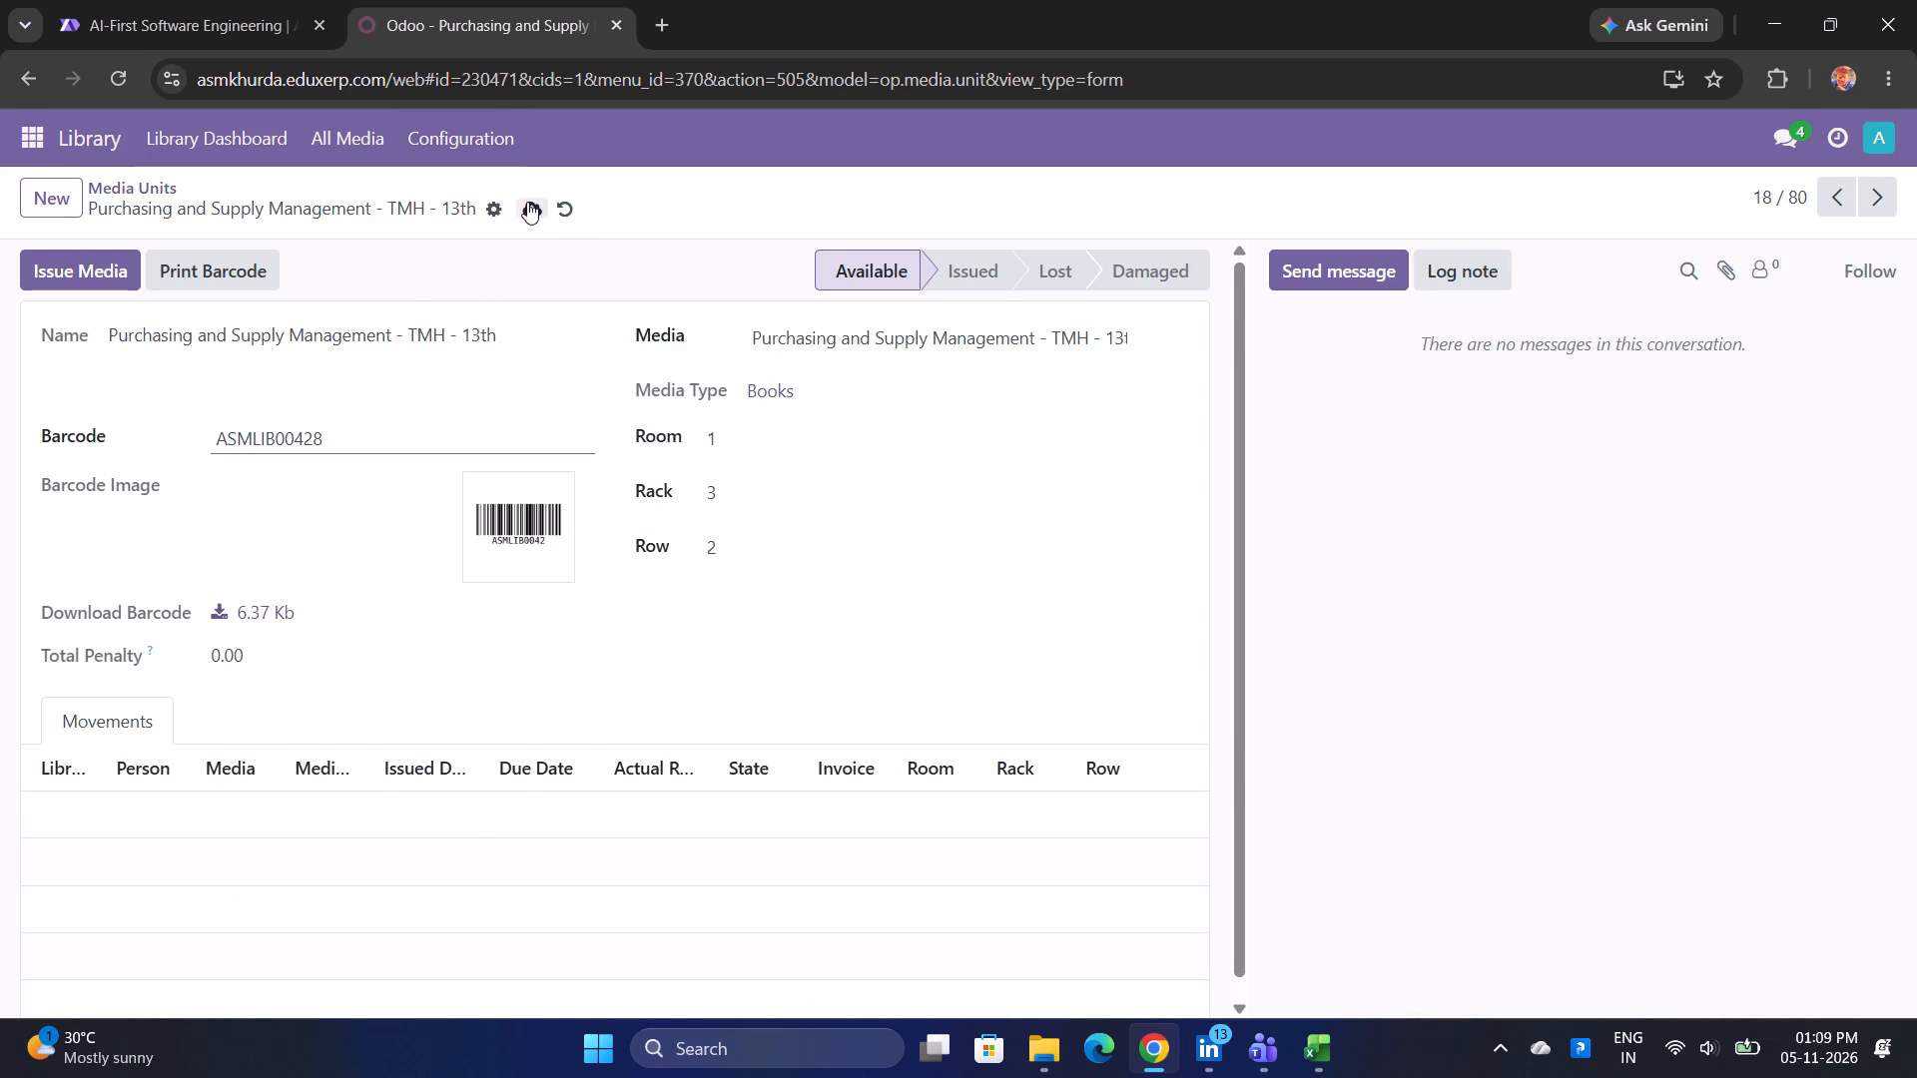
{"action": "left_click", "coordinate": [527, 202]}
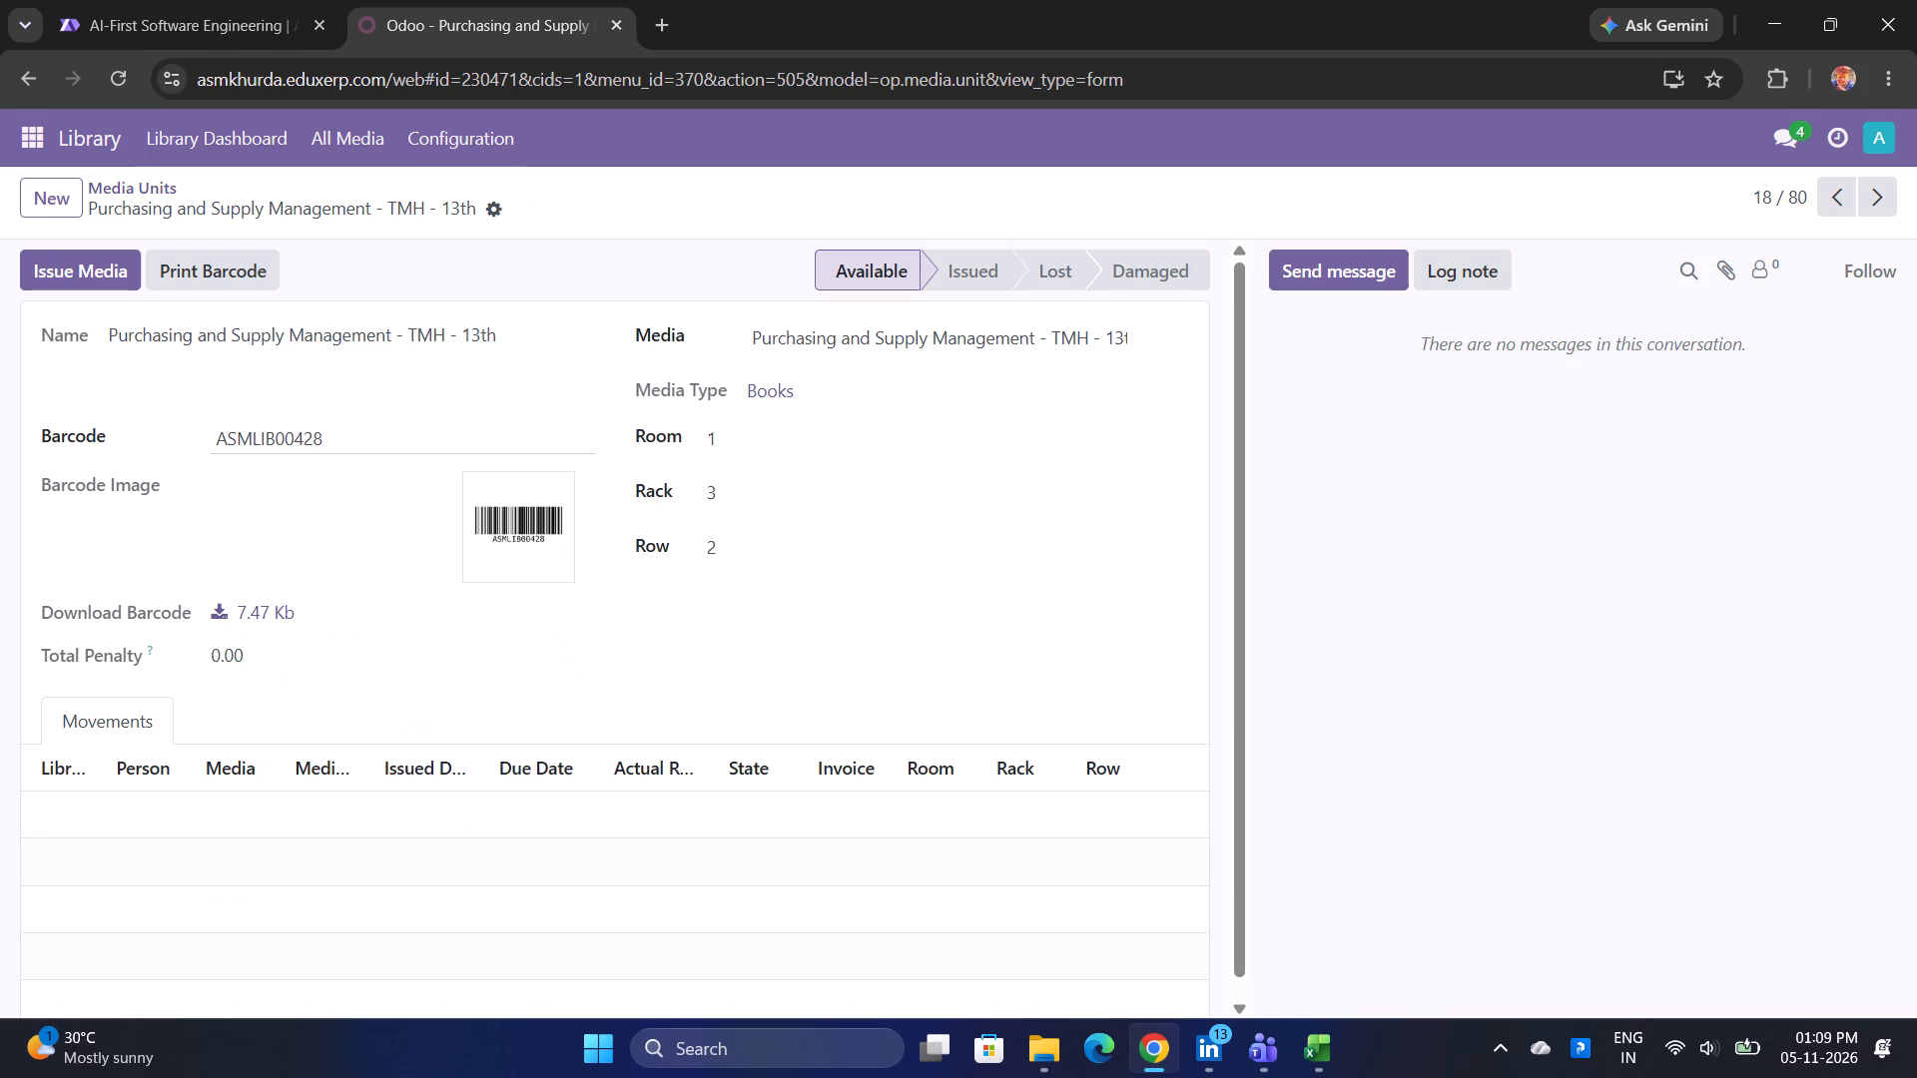
Generate the barcode image for media unit 19 of 80 by saving barcode ASMLIB0283 and re-saving it as ASMLIB02835.
{"action": "left_click", "coordinate": [1884, 206]}
{"action": "double_click", "coordinate": [470, 432]}
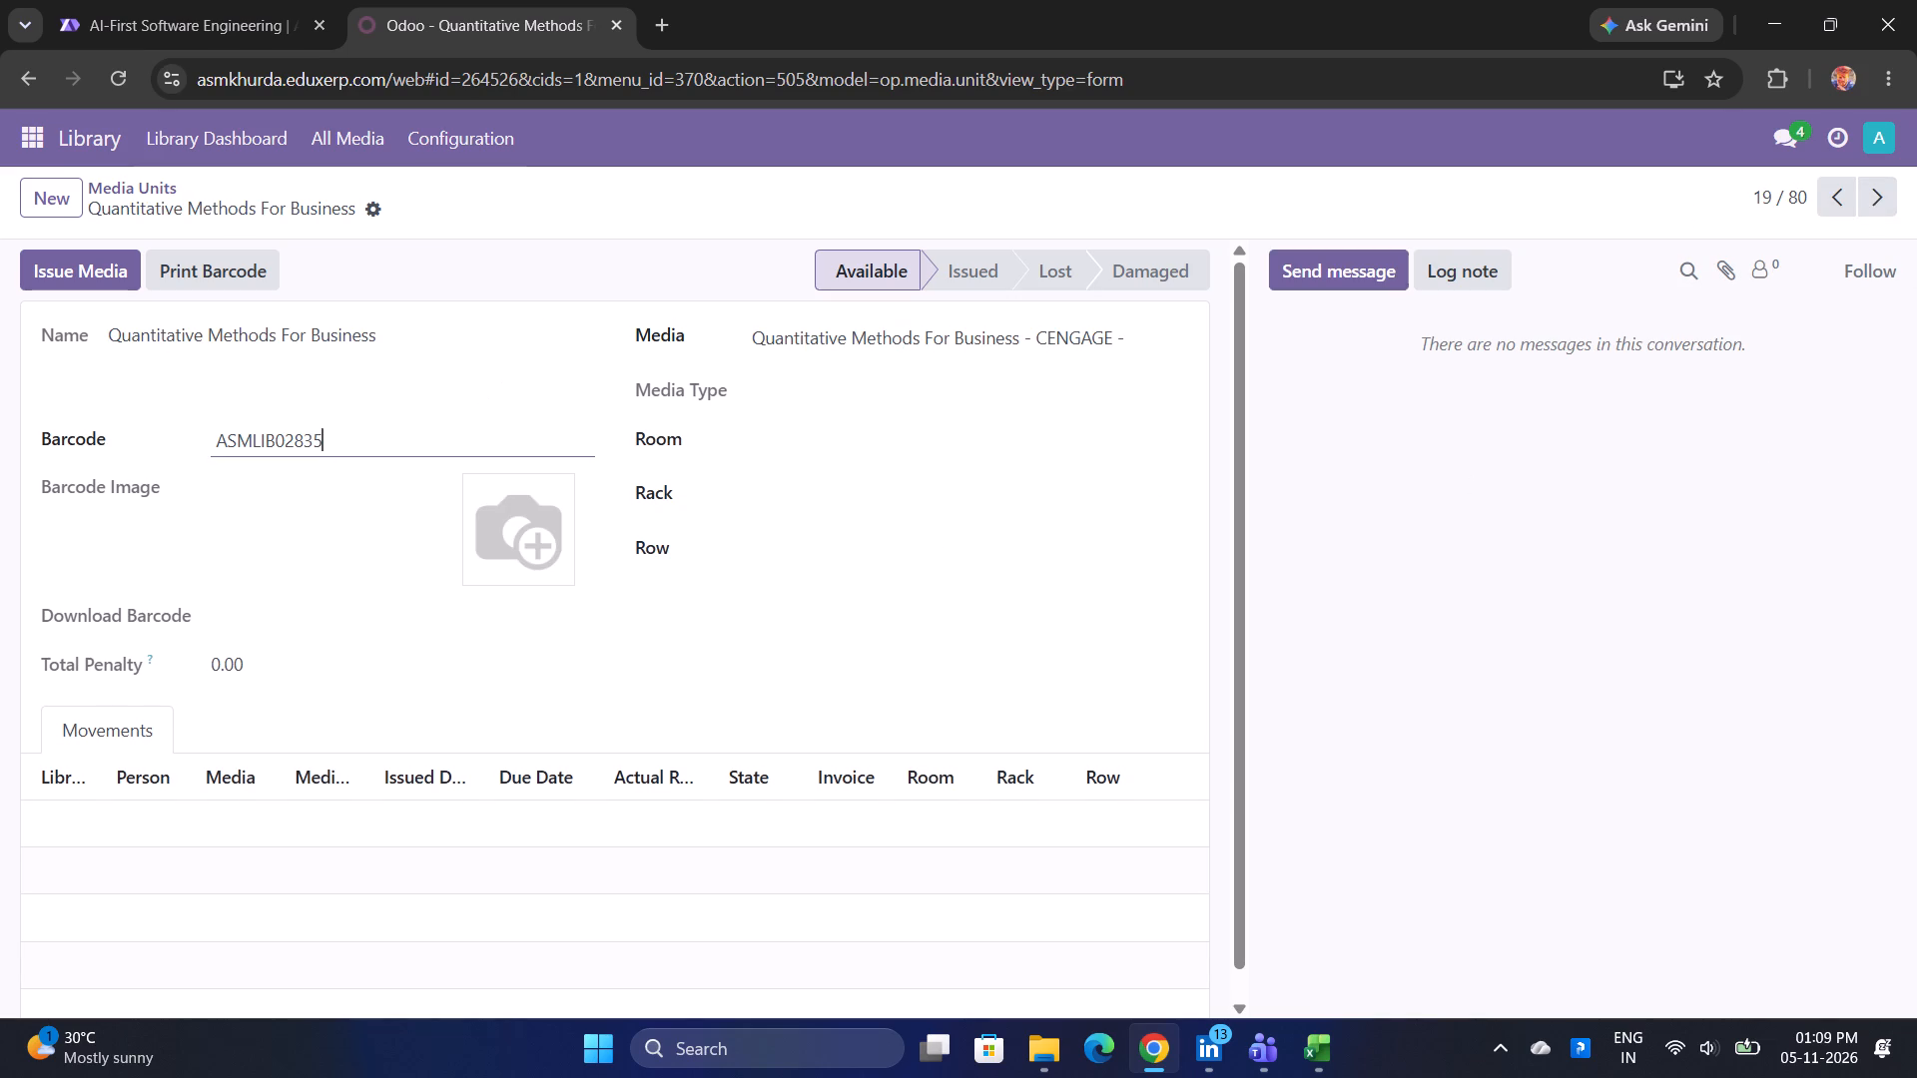
{"action": "left_click", "coordinate": [470, 432]}
{"action": "left_click", "coordinate": [470, 432]}
{"action": "key", "text": "BackSpace"}
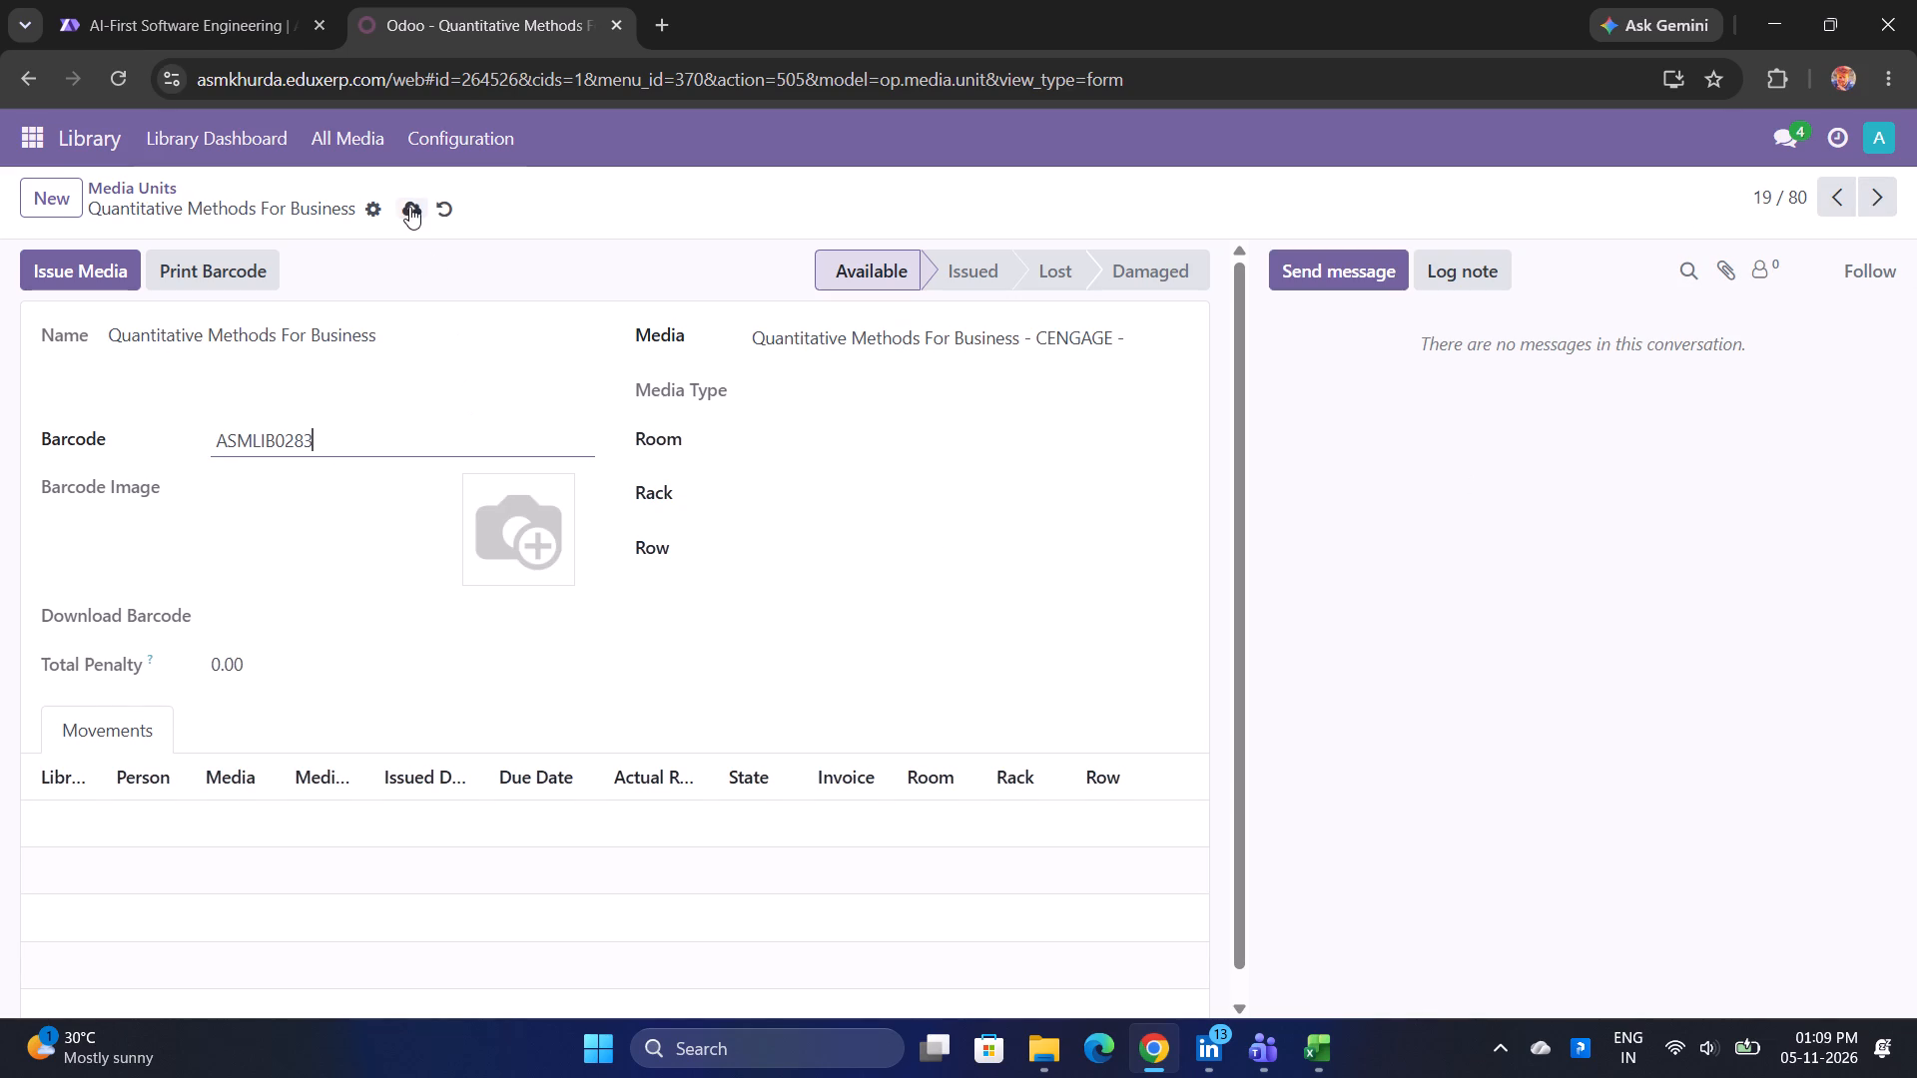
{"action": "left_click", "coordinate": [409, 207]}
{"action": "left_click", "coordinate": [354, 442]}
{"action": "key", "text": "5"}
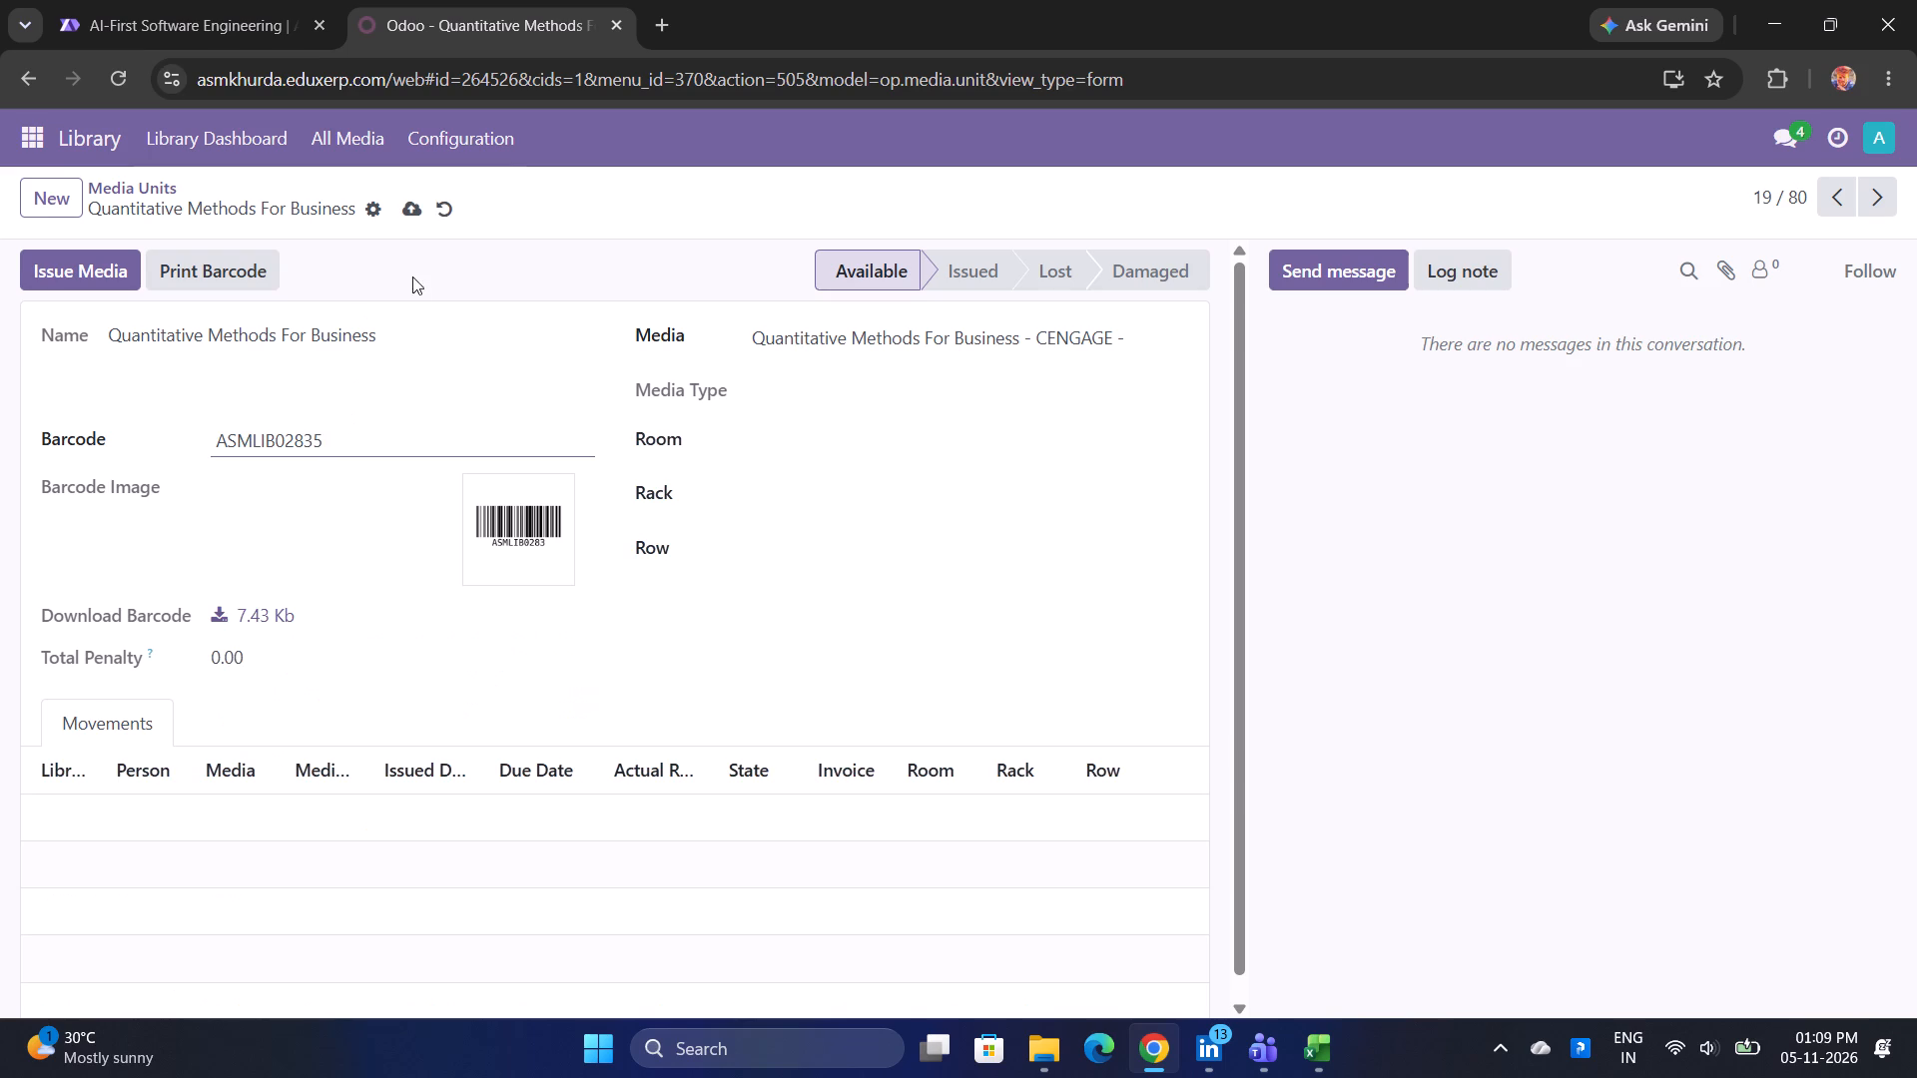
{"action": "left_click", "coordinate": [410, 208]}
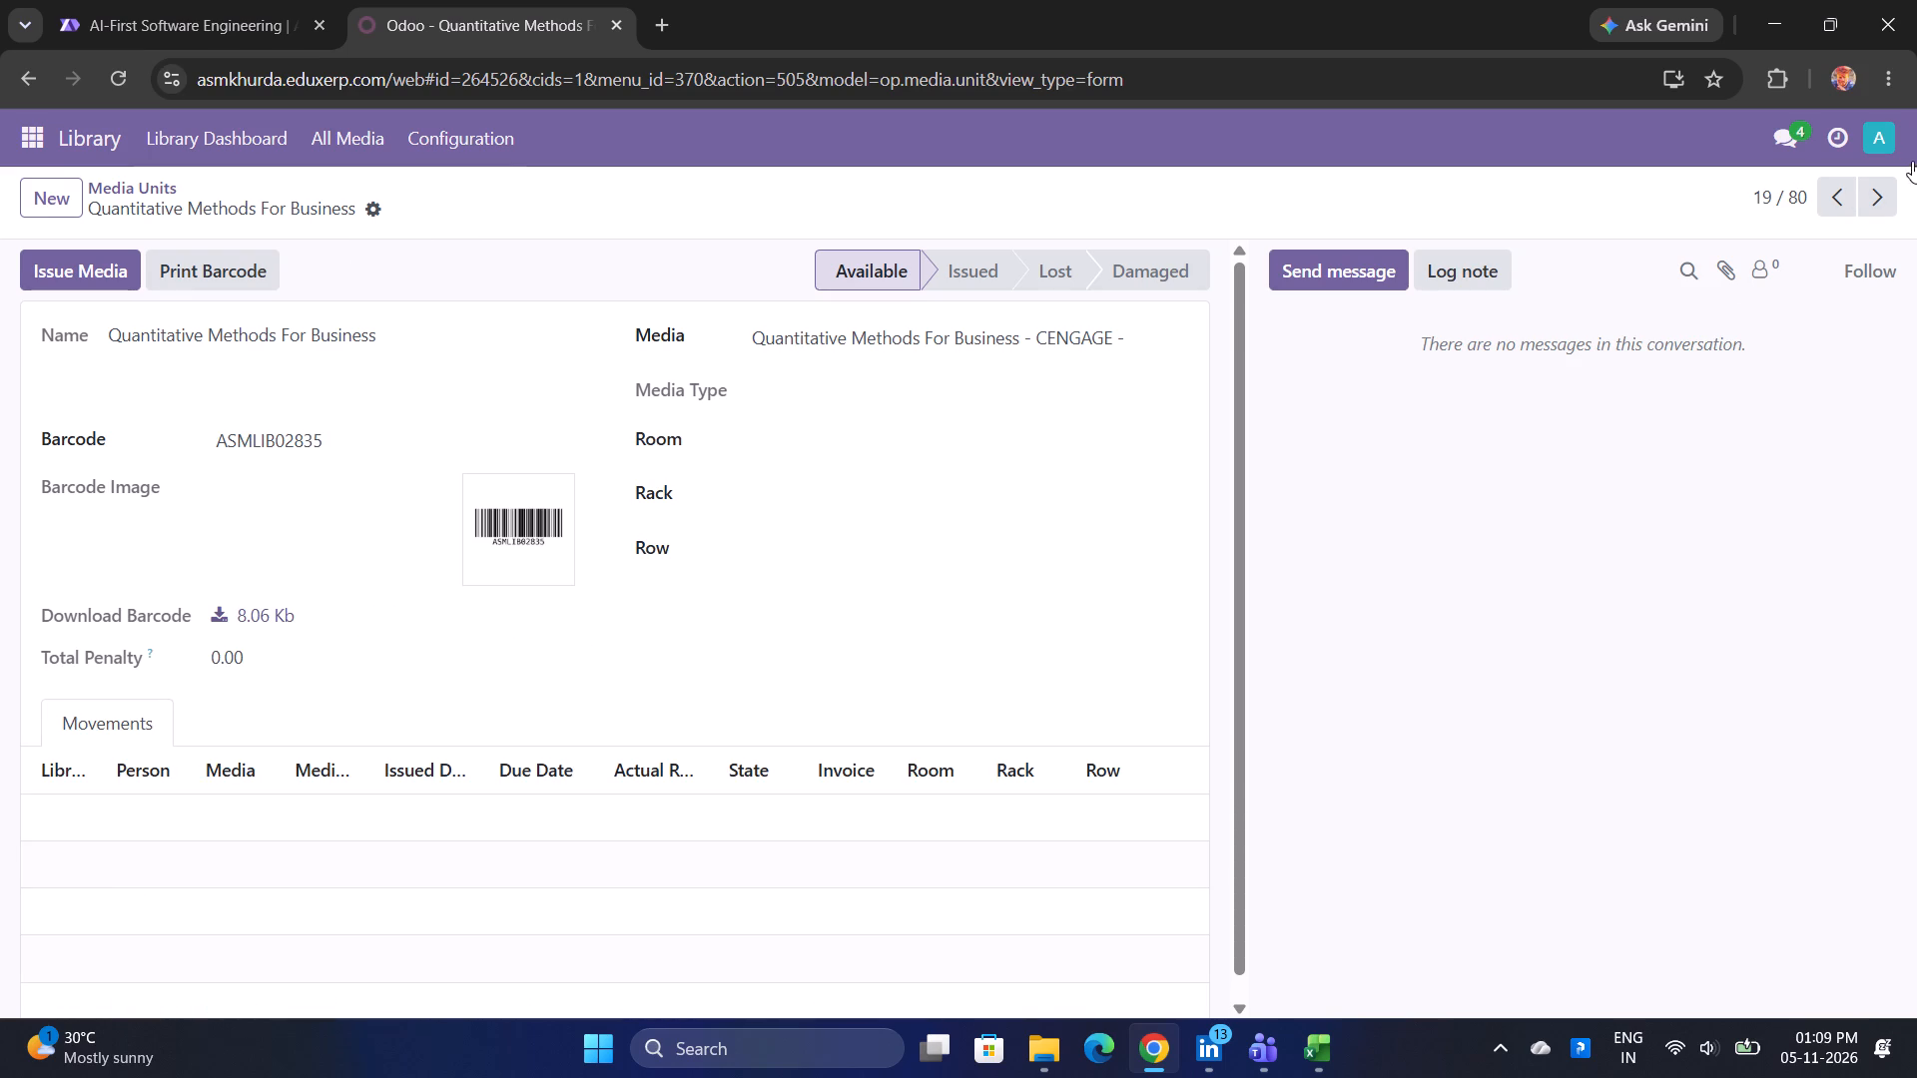
Generate the barcode image for media unit 20 of 80 by saving barcode ASMLIB0283 and re-saving it as ASMLIB02834.
{"action": "left_click", "coordinate": [1874, 193]}
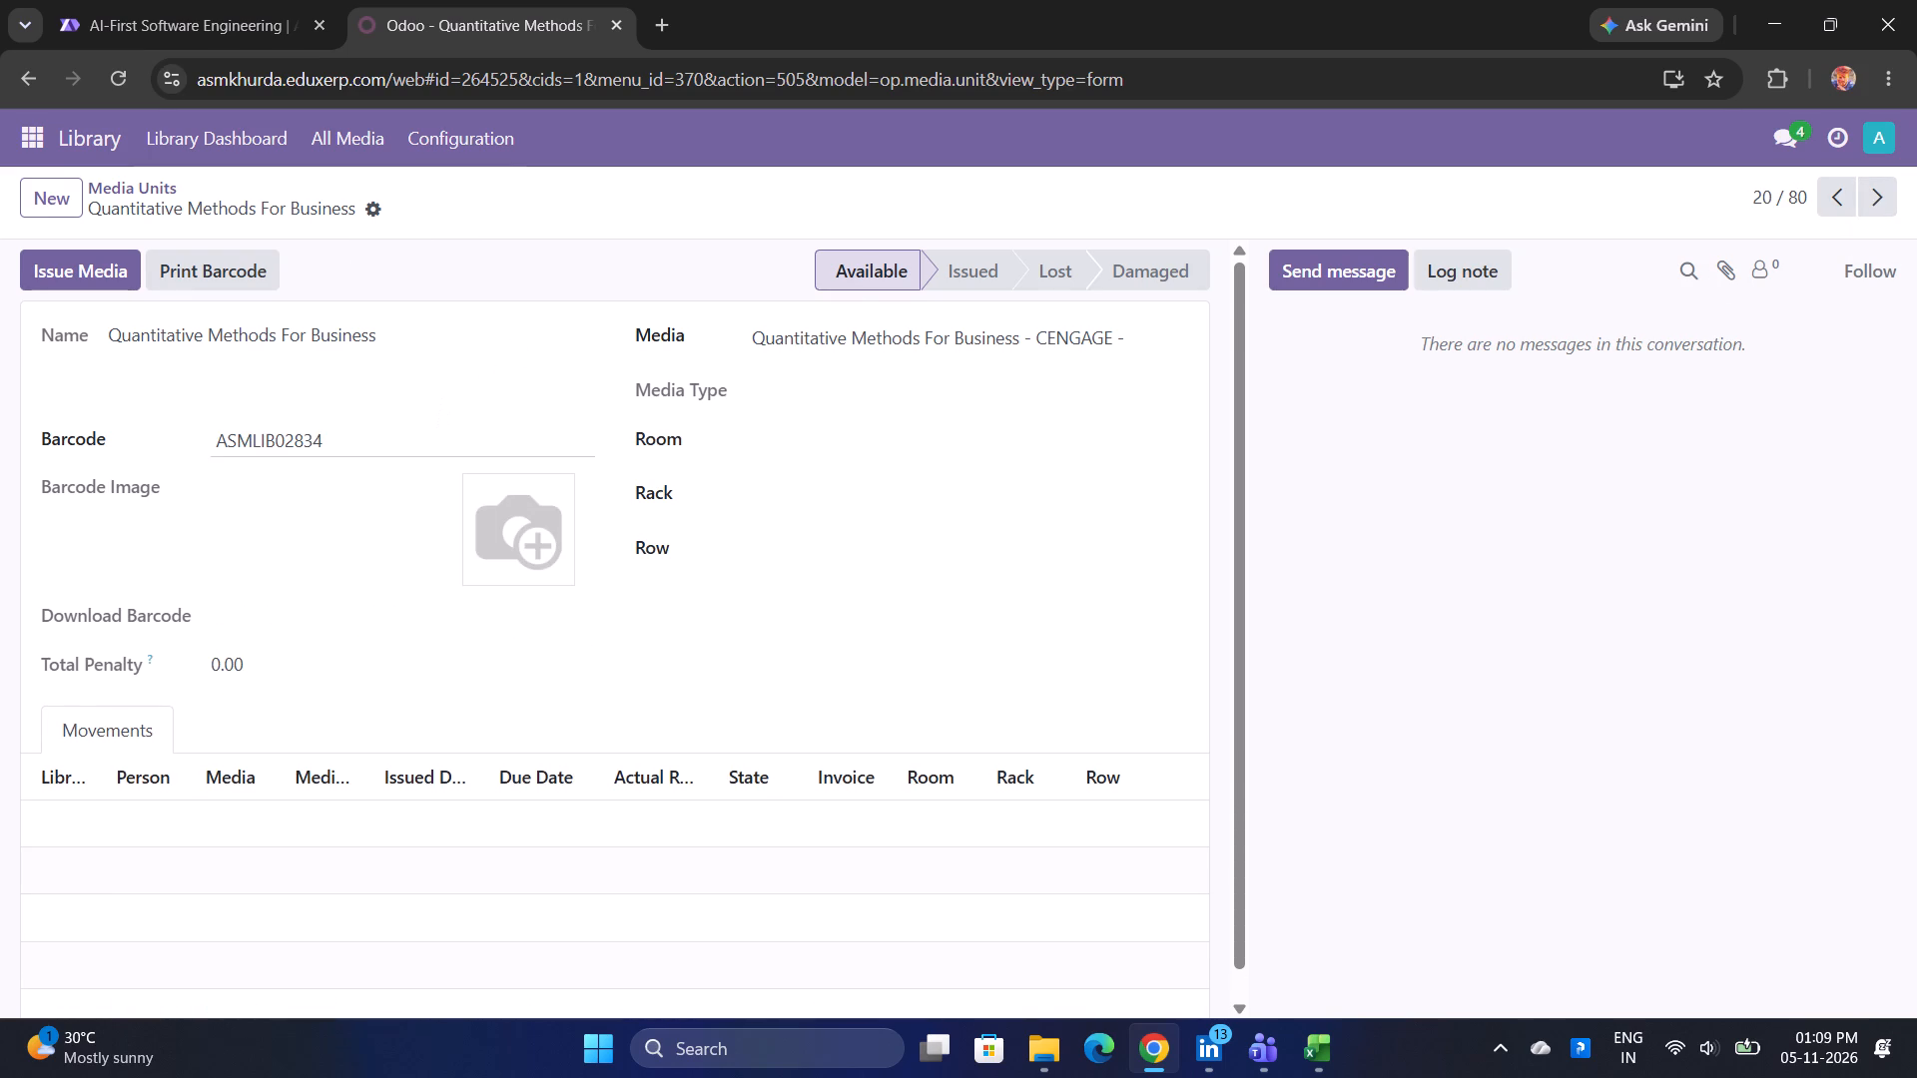
{"action": "left_click", "coordinate": [432, 427]}
{"action": "key", "text": "BackSpace"}
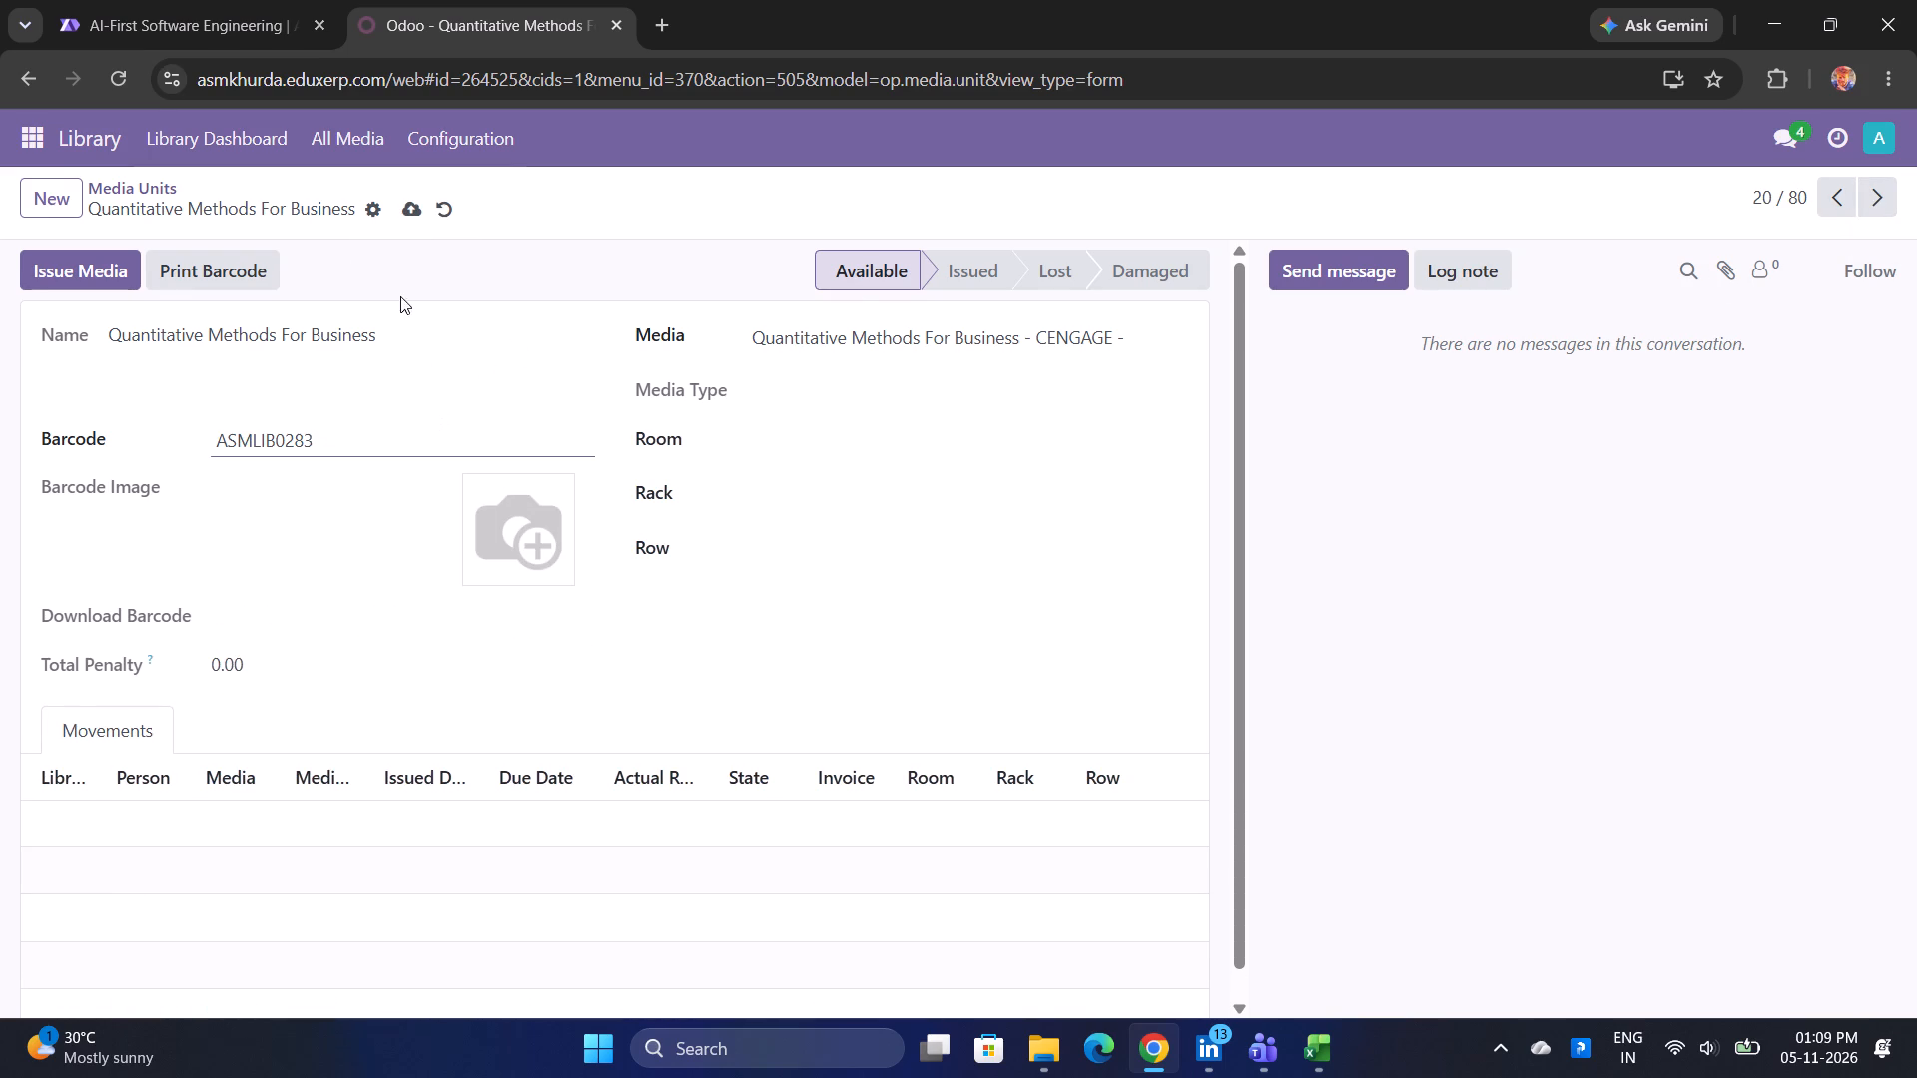
{"action": "left_click", "coordinate": [407, 209]}
{"action": "left_click_drag", "start_coordinate": [353, 457], "coordinate": [371, 442]}
{"action": "left_click", "coordinate": [371, 442]}
{"action": "key", "text": "4"}
{"action": "left_click", "coordinate": [410, 206]}
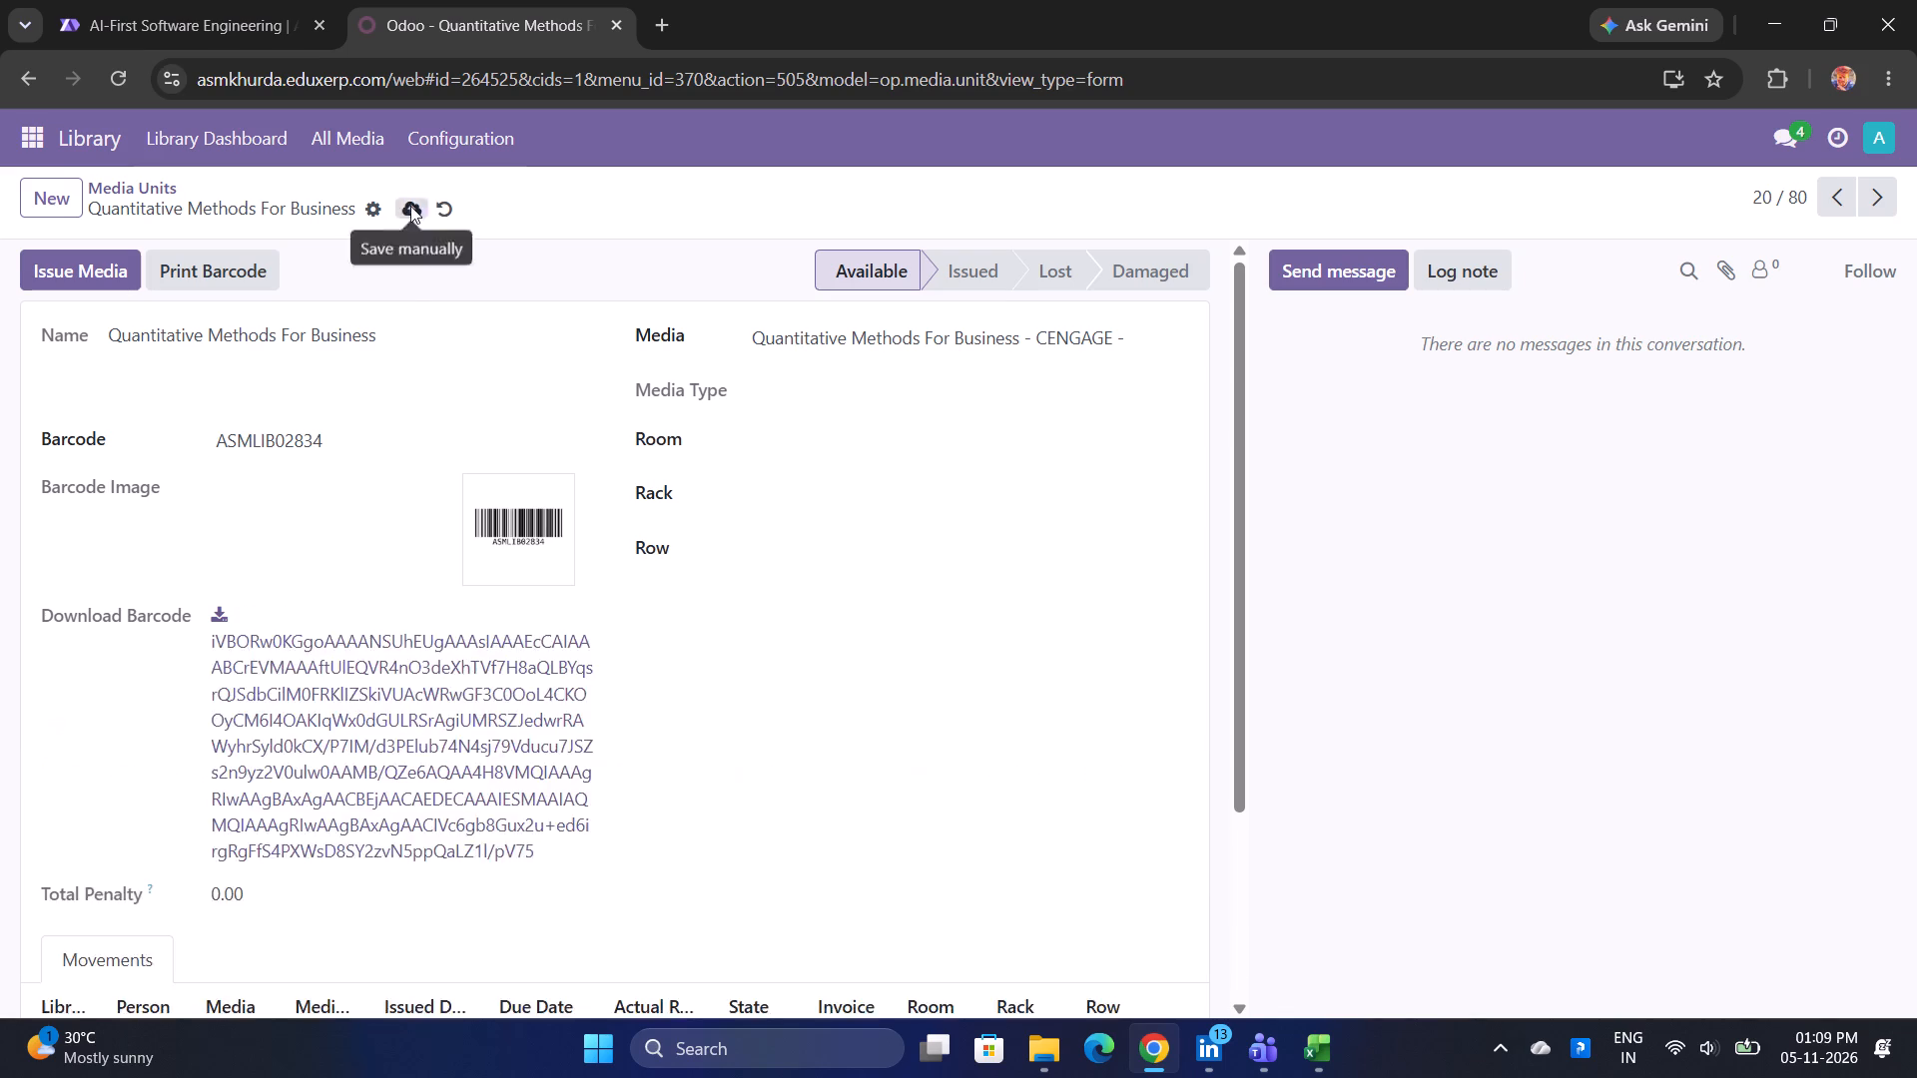
Generate the barcode image for media unit 21 of 80 by saving barcode ASMLIB0283 and re-saving it as ASMLIB02836.
{"action": "left_click", "coordinate": [1875, 190]}
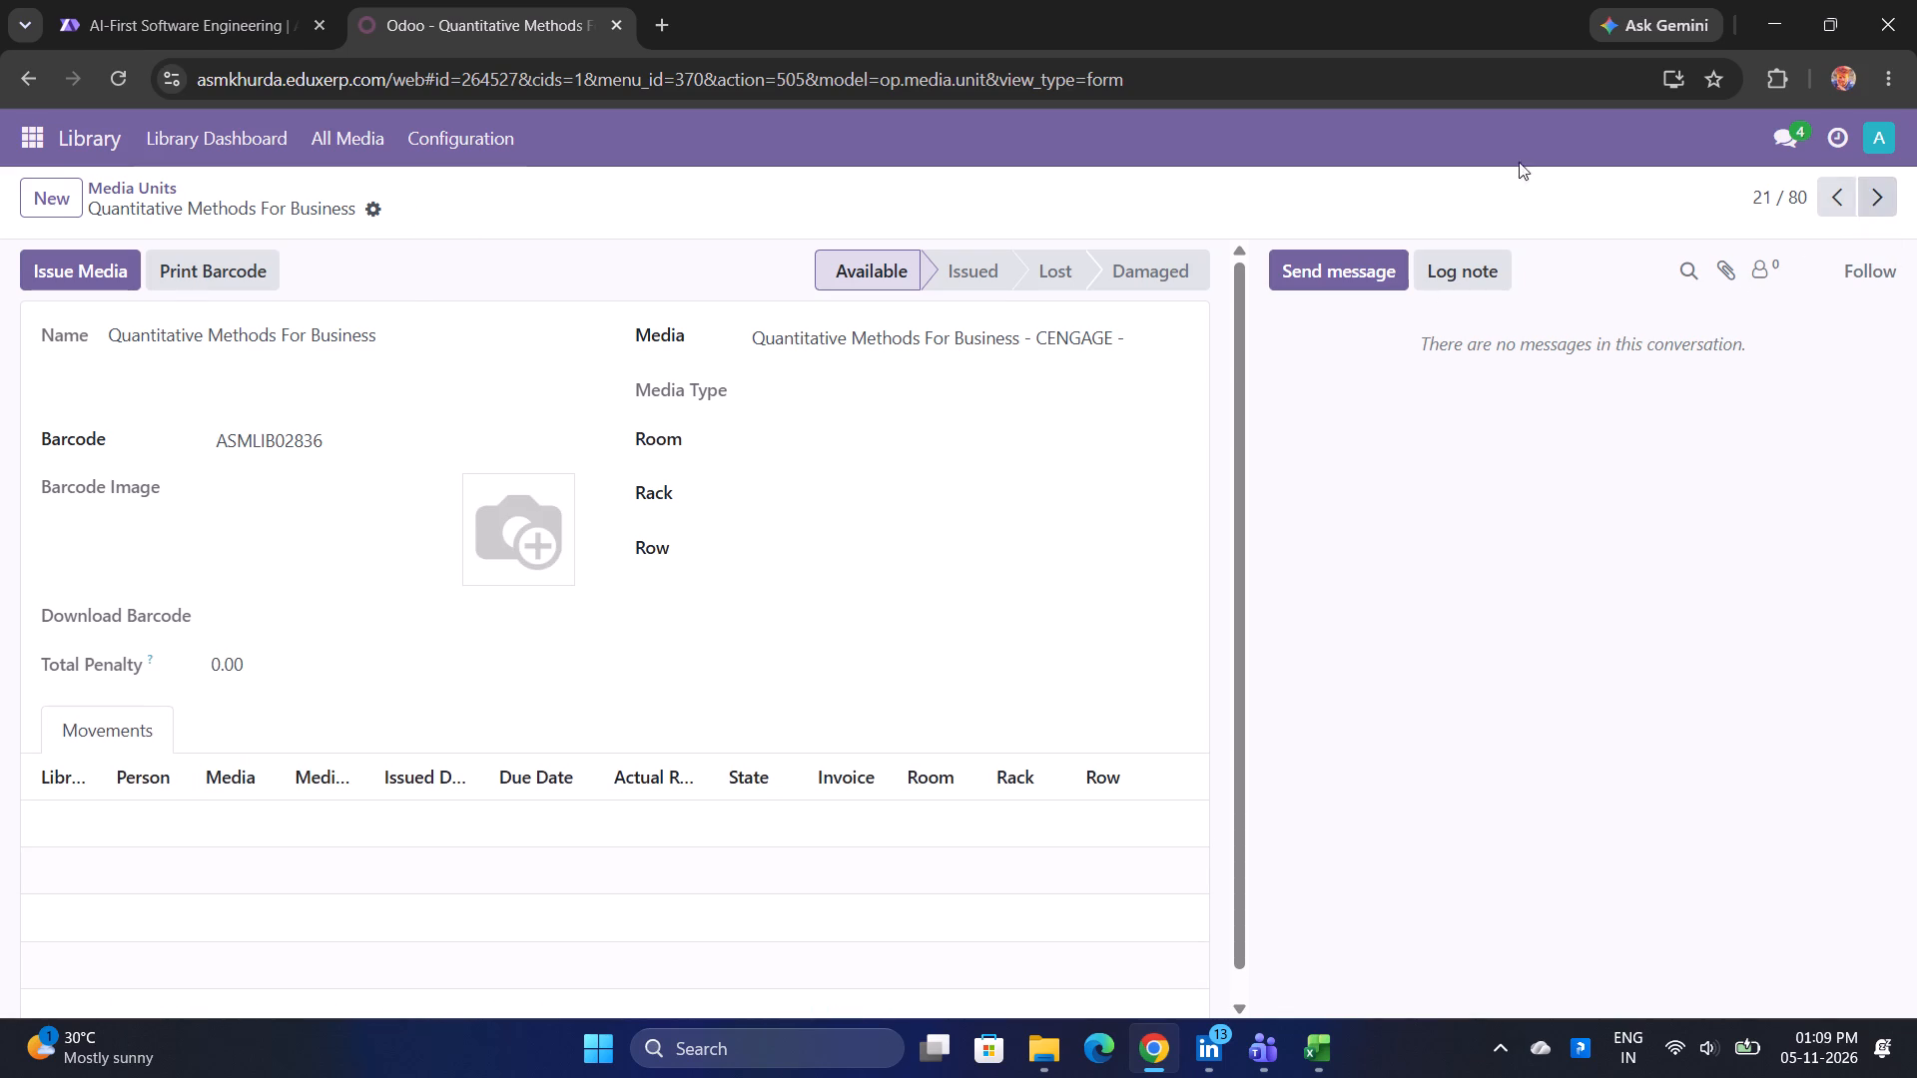
{"action": "left_click", "coordinate": [386, 440]}
{"action": "key", "text": "BackSpace"}
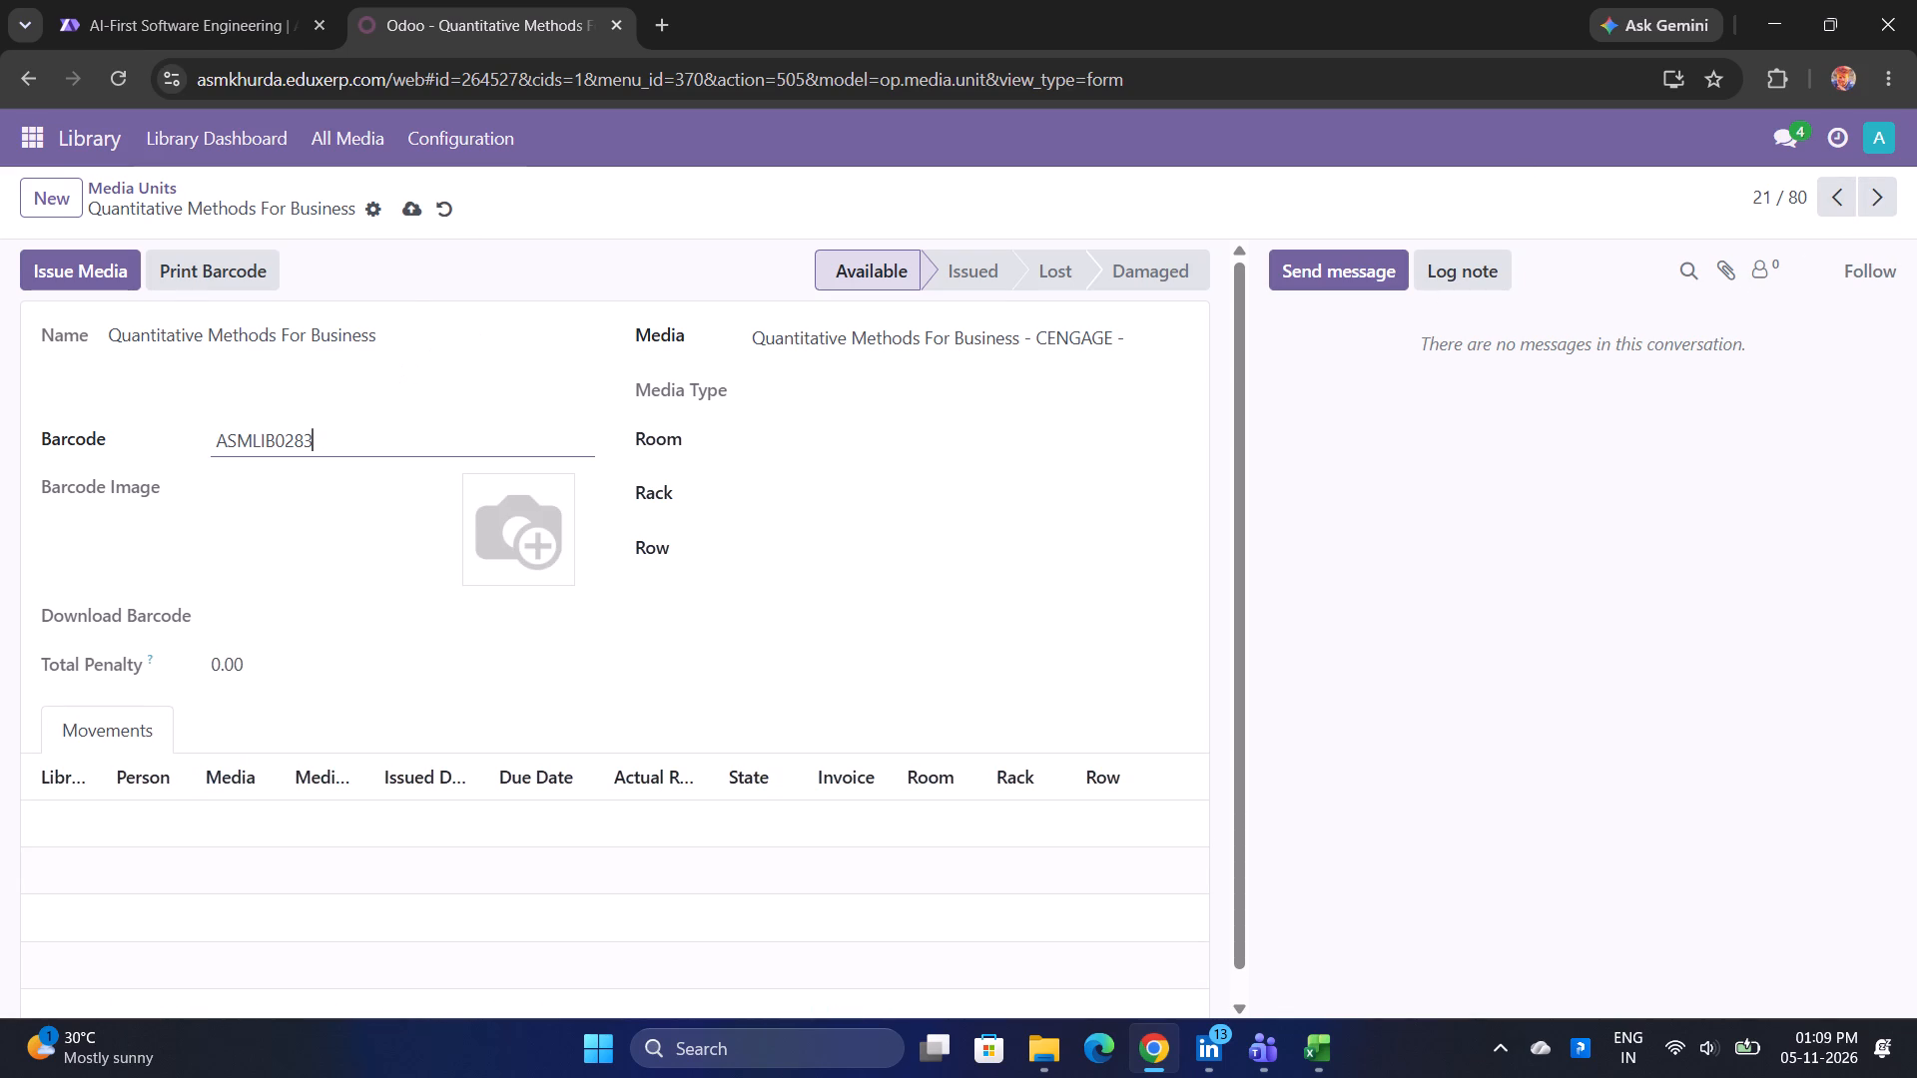
{"action": "left_click", "coordinate": [401, 209]}
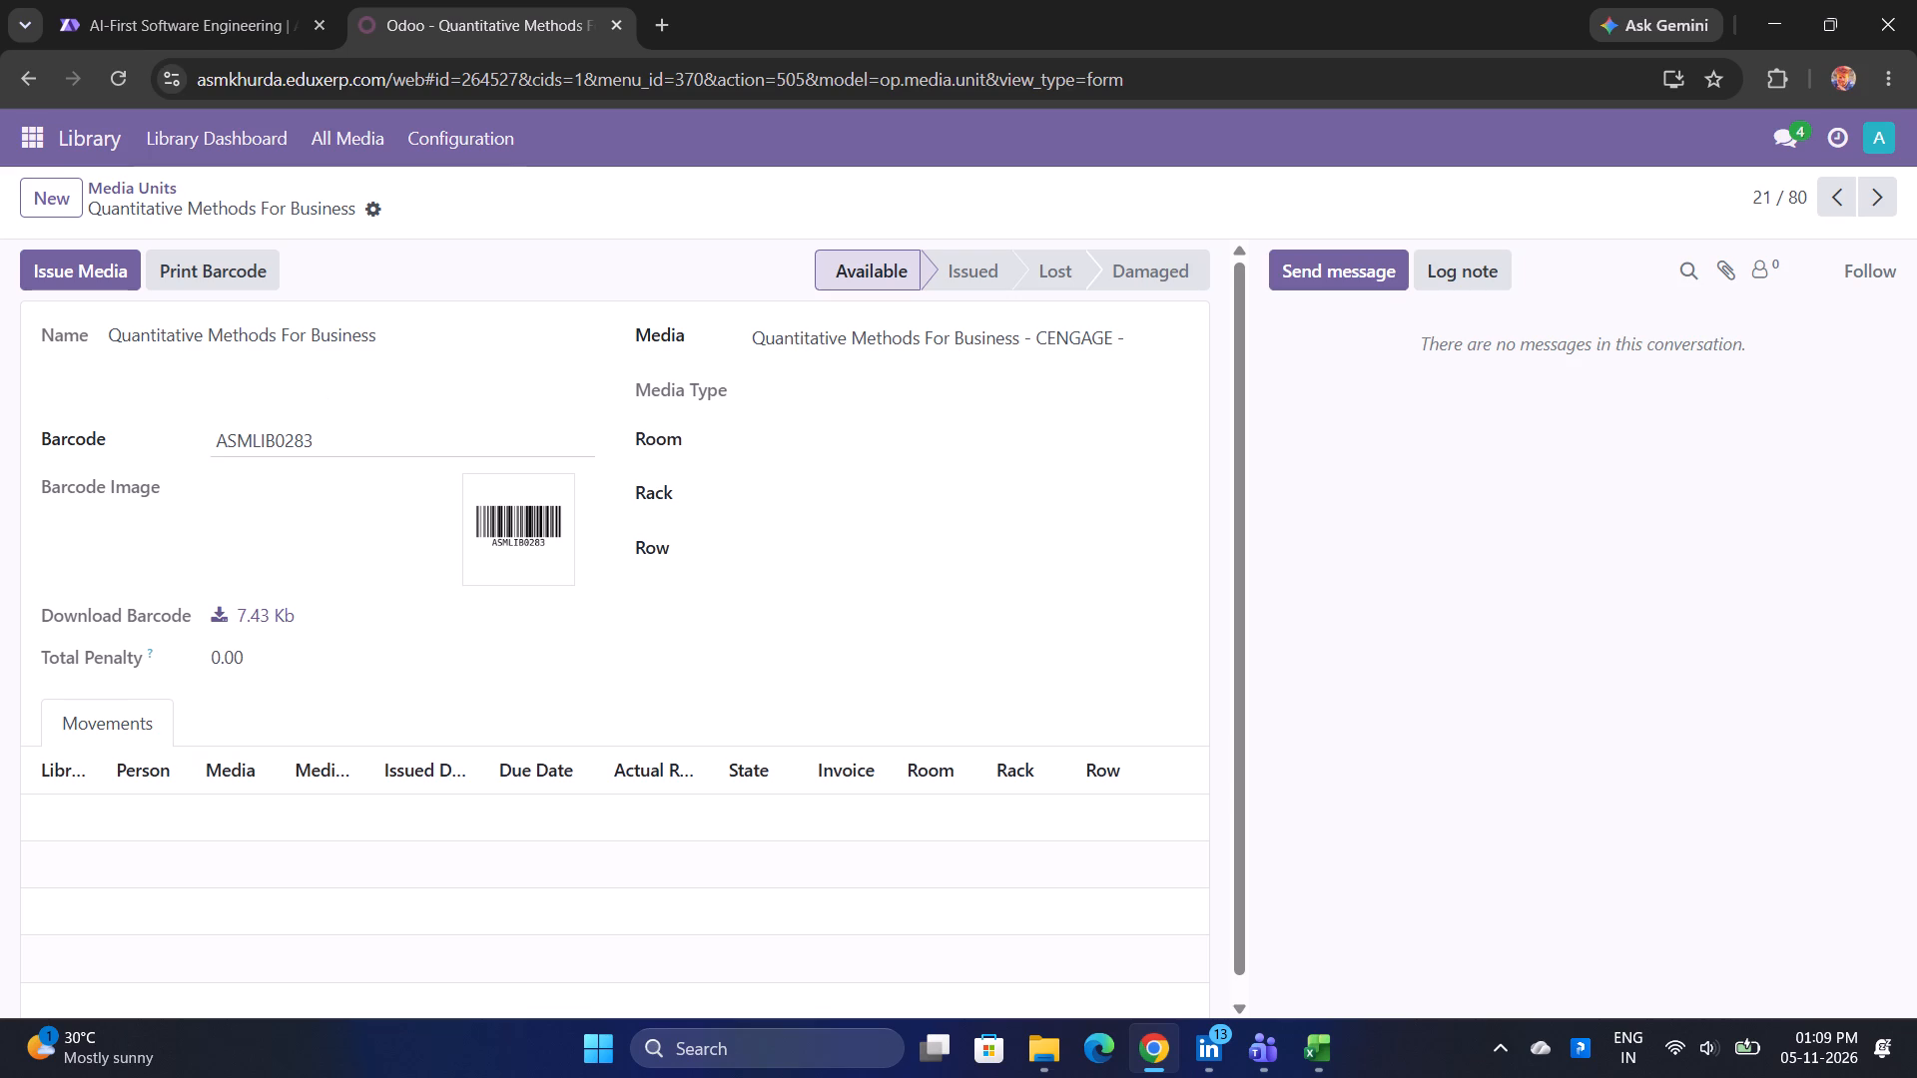
{"action": "left_click", "coordinate": [336, 448]}
{"action": "key", "text": "6"}
{"action": "left_click", "coordinate": [409, 205]}
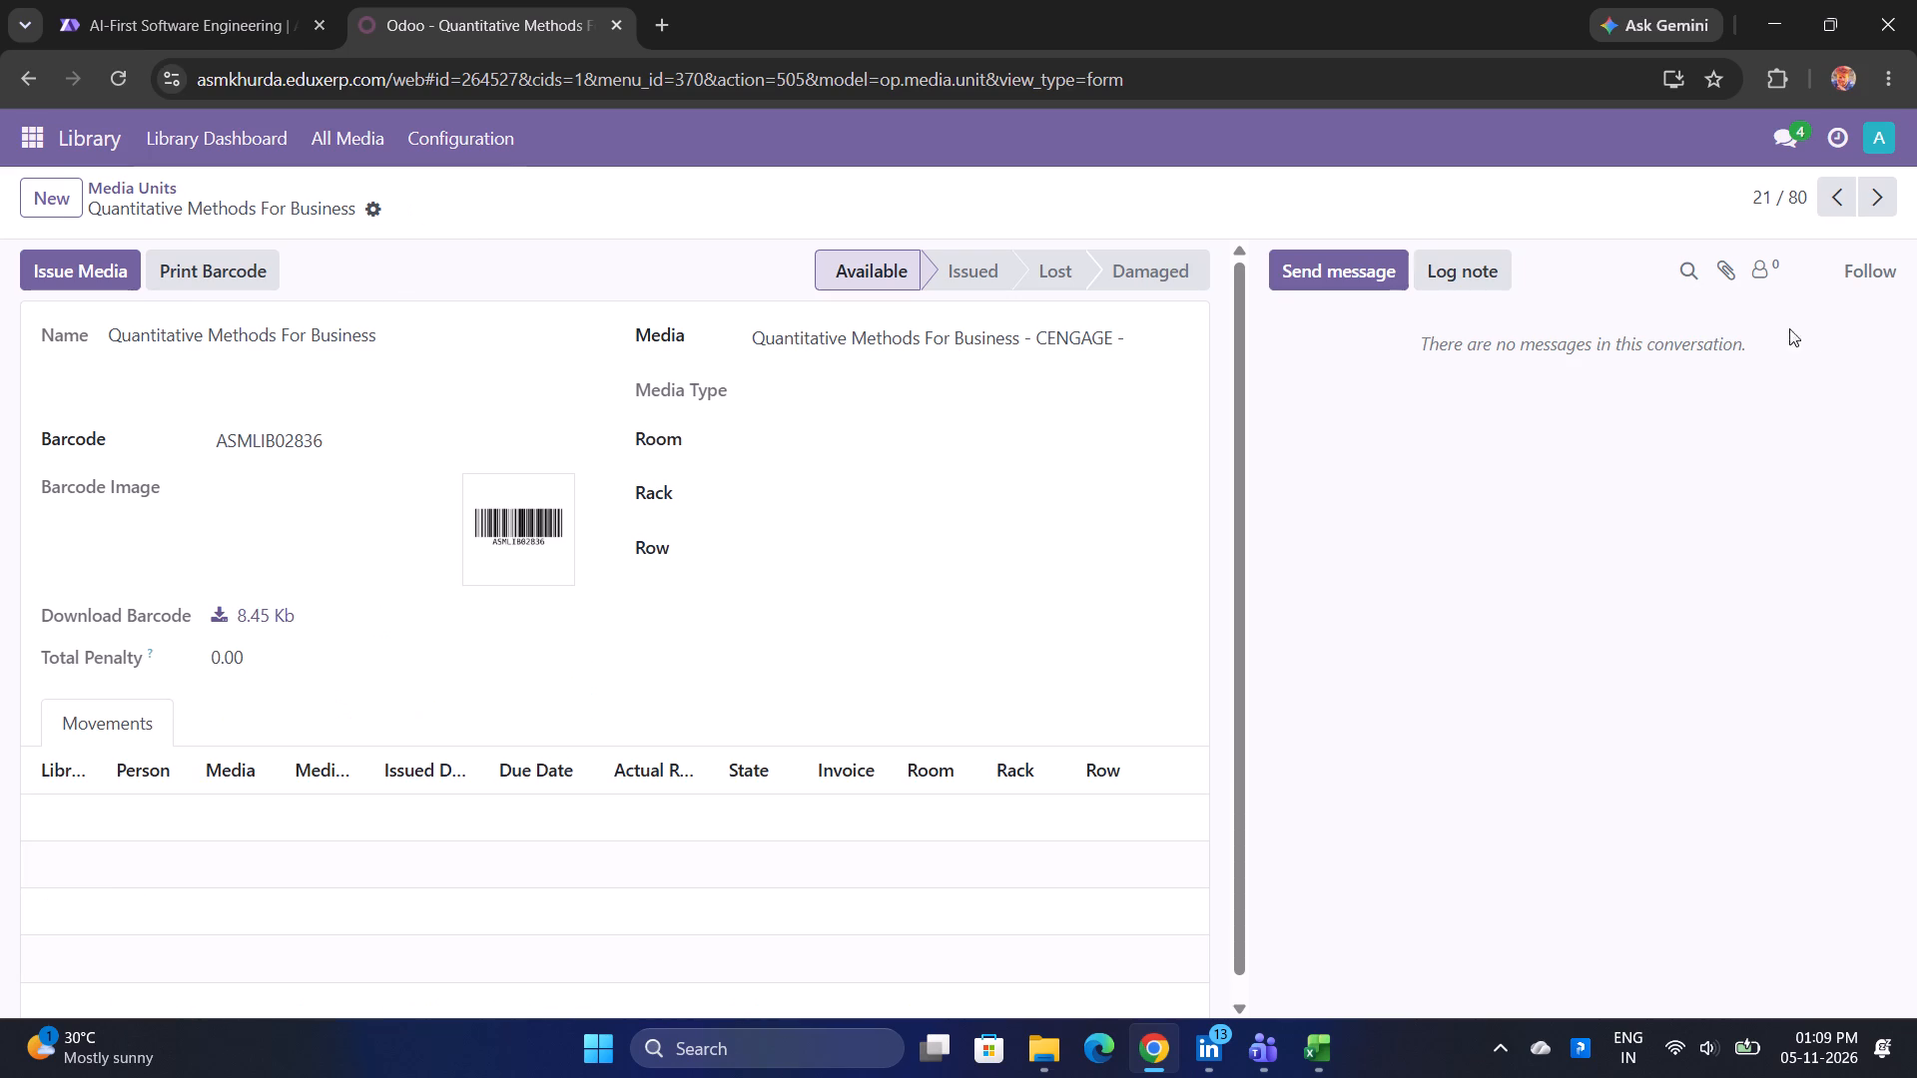
Generate the barcode image for media unit 22 of 80 by saving barcode ASMLIB0283 and re-saving it as ASMLIB02830.
{"action": "left_click", "coordinate": [1882, 187]}
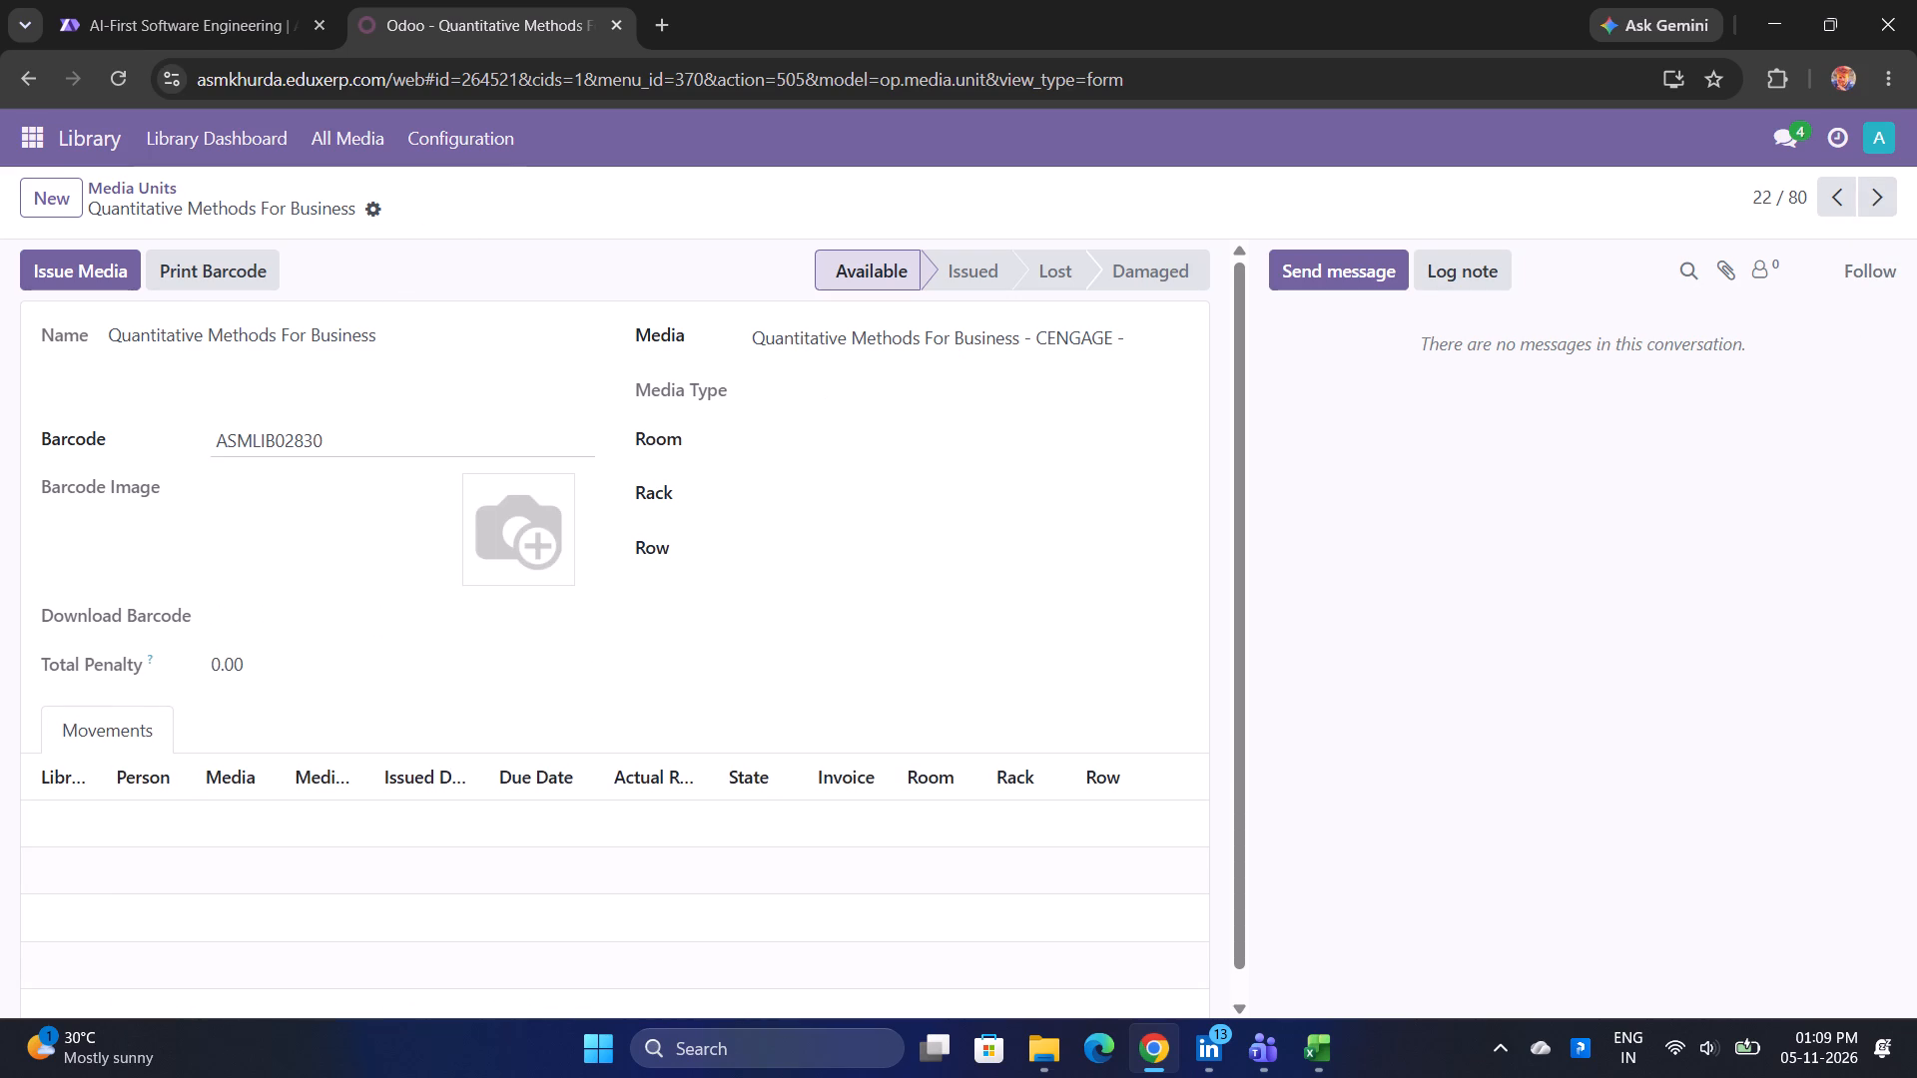
{"action": "left_click", "coordinate": [557, 424]}
{"action": "key", "text": "BackSpace"}
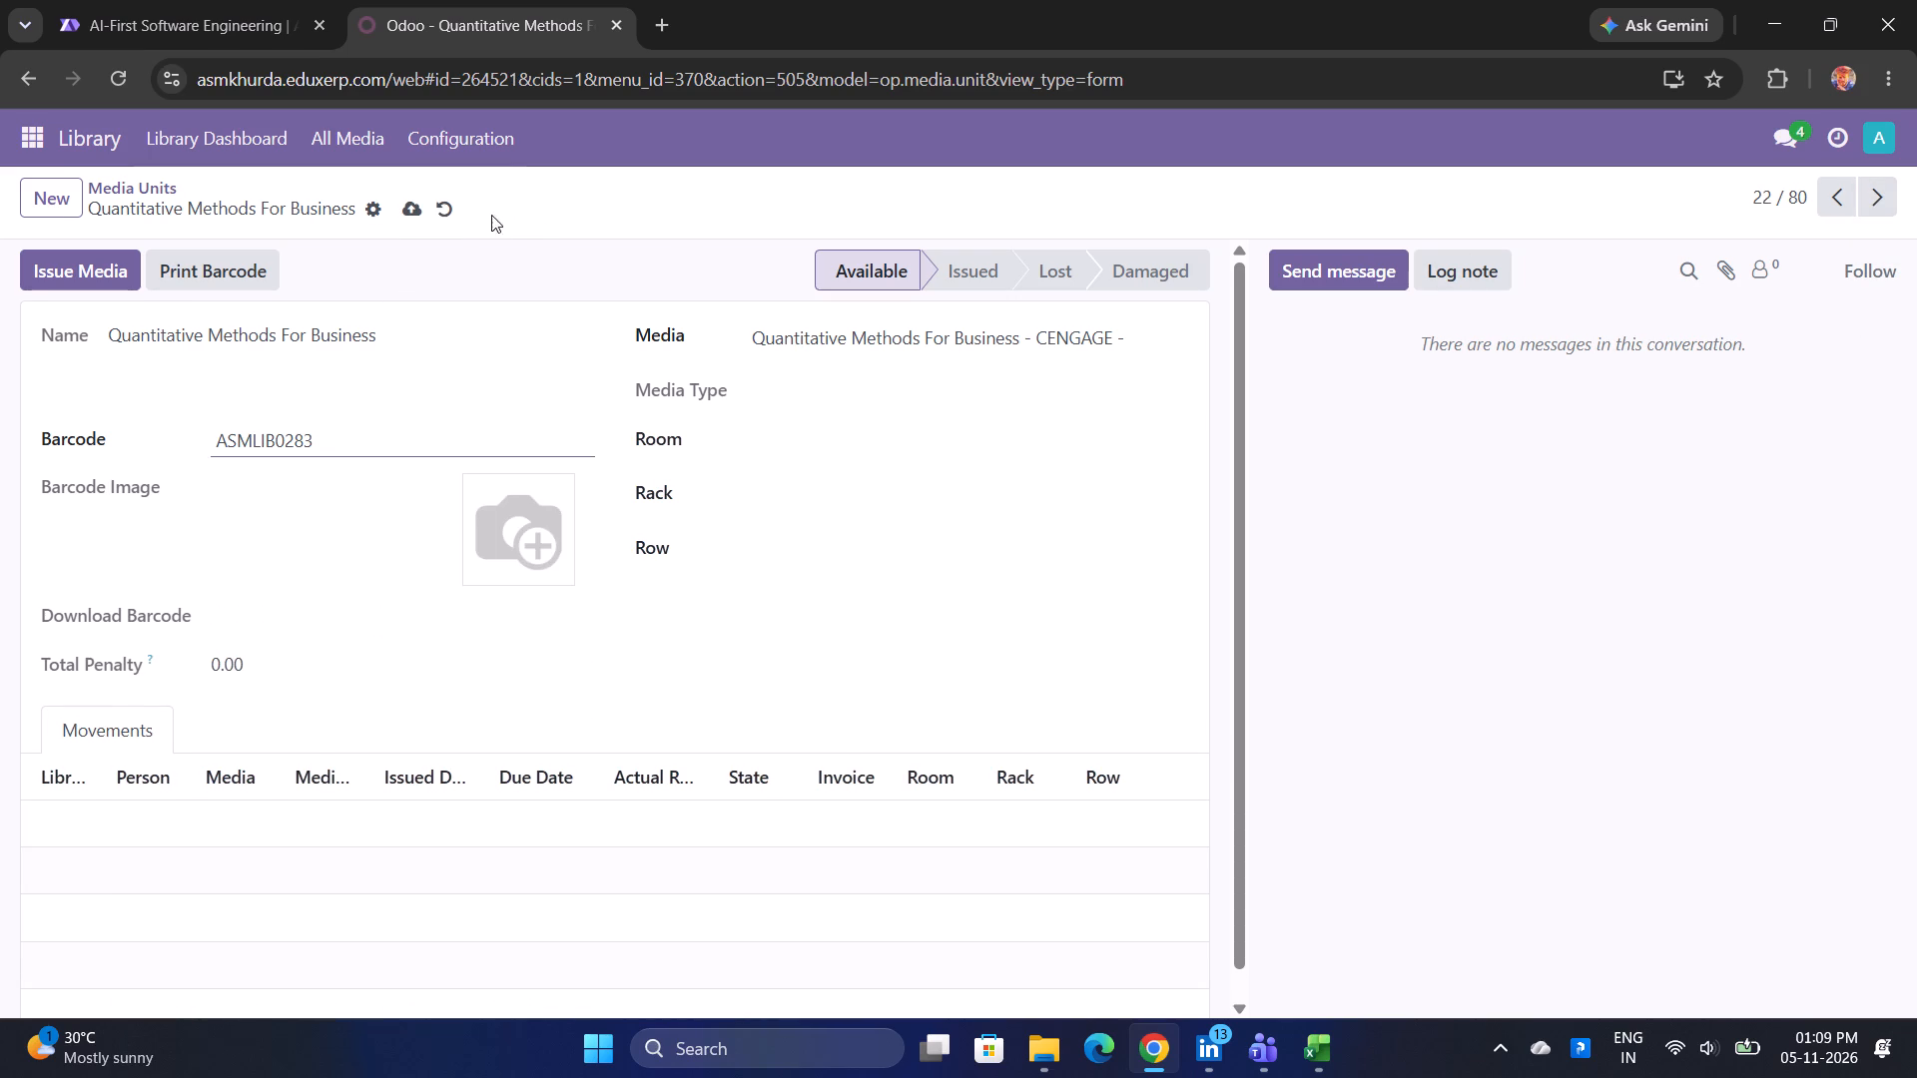
{"action": "left_click", "coordinate": [414, 204]}
{"action": "left_click", "coordinate": [344, 427]}
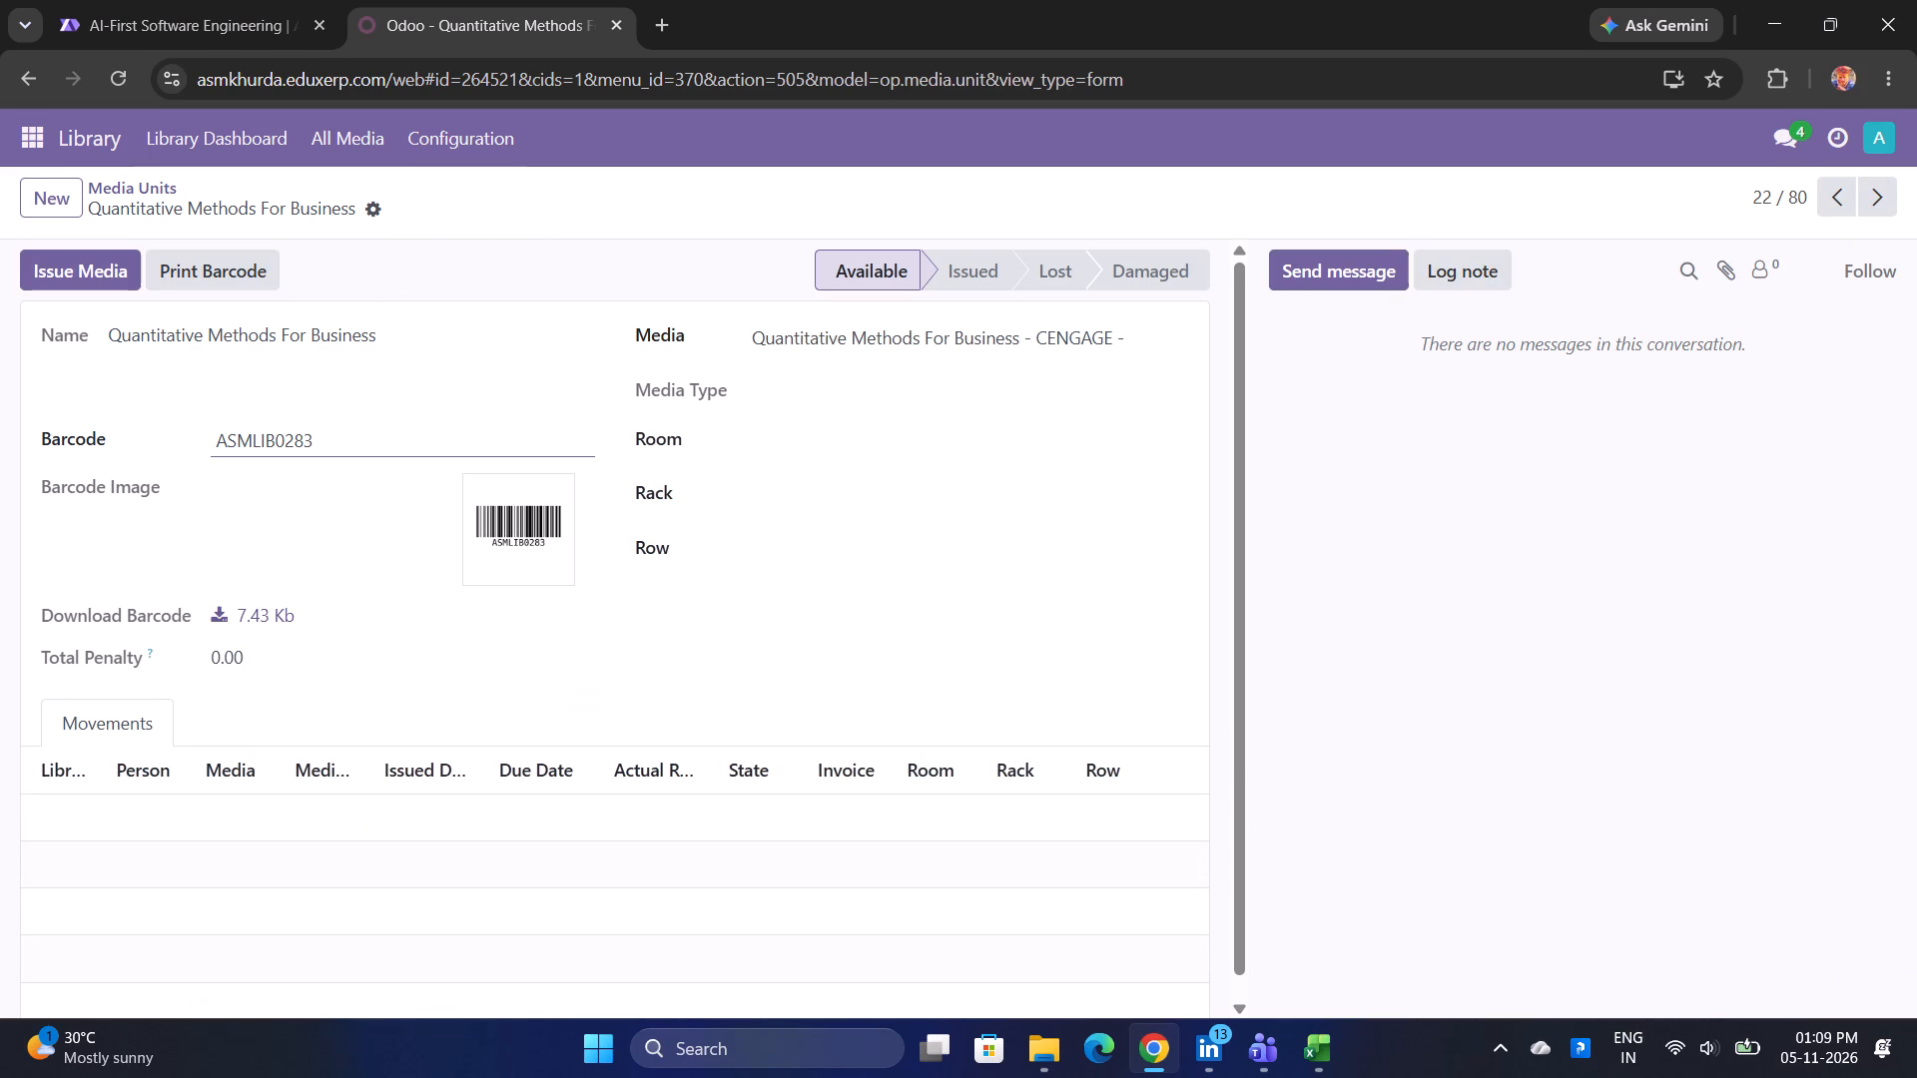
{"action": "key", "text": "0"}
{"action": "left_click", "coordinate": [407, 203]}
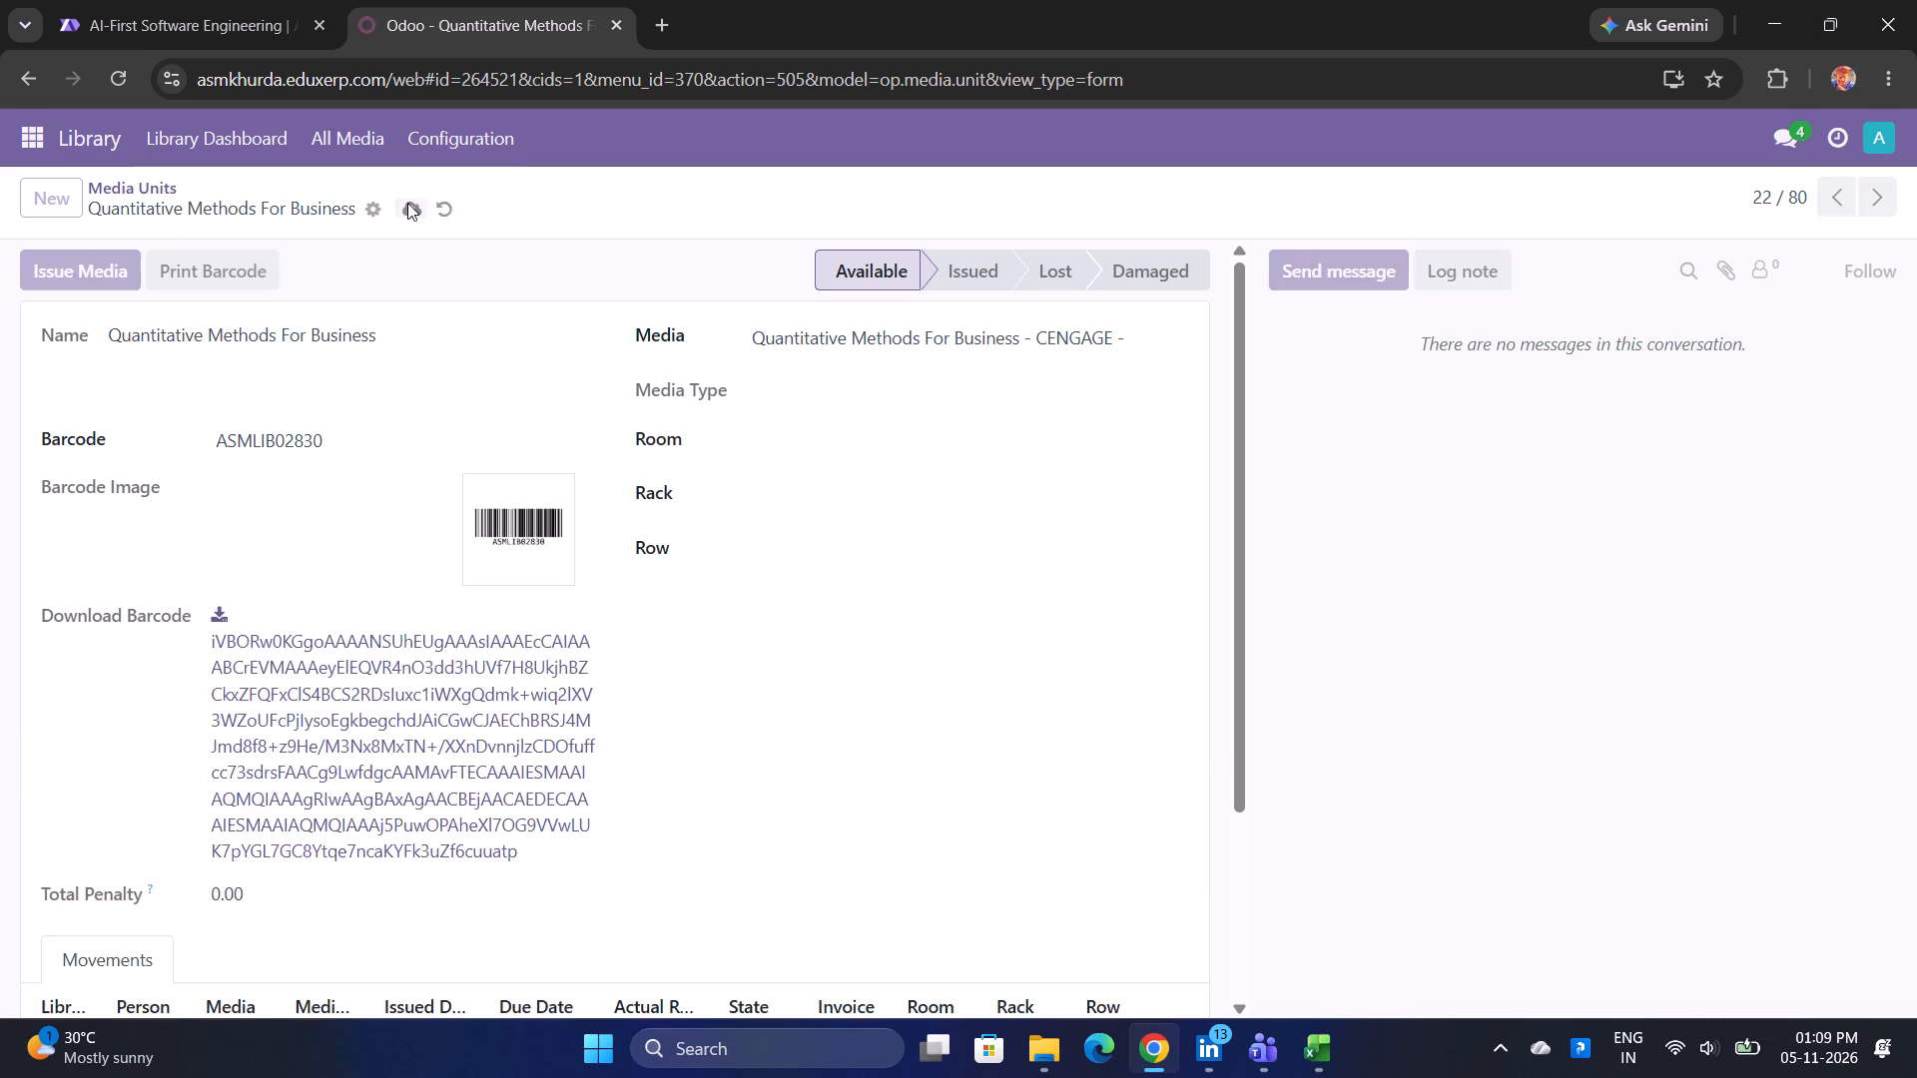
Generate the barcode image for media unit 23 of 80 by saving barcode ASMLIB0283 and re-saving it as ASMLIB02831.
{"action": "left_click", "coordinate": [1872, 200]}
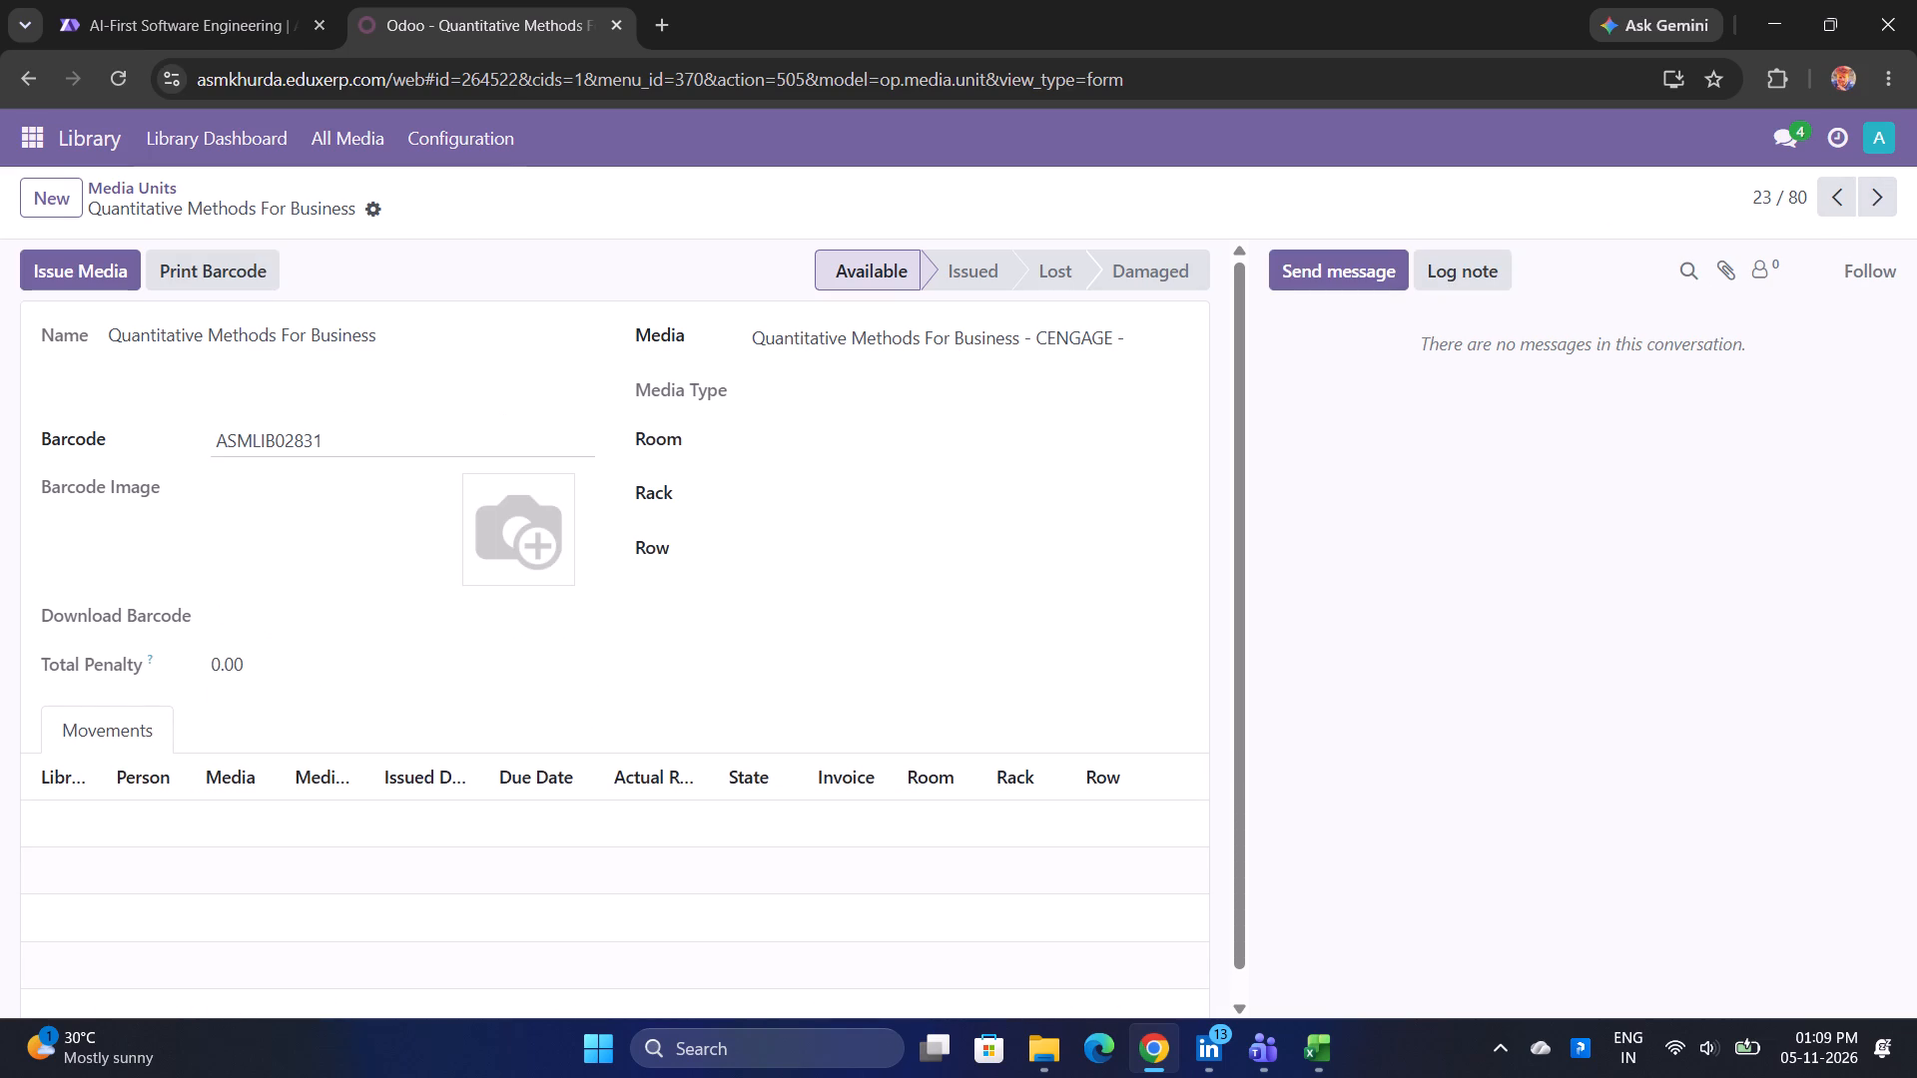
{"action": "left_click", "coordinate": [392, 438]}
{"action": "key", "text": "BackSpace"}
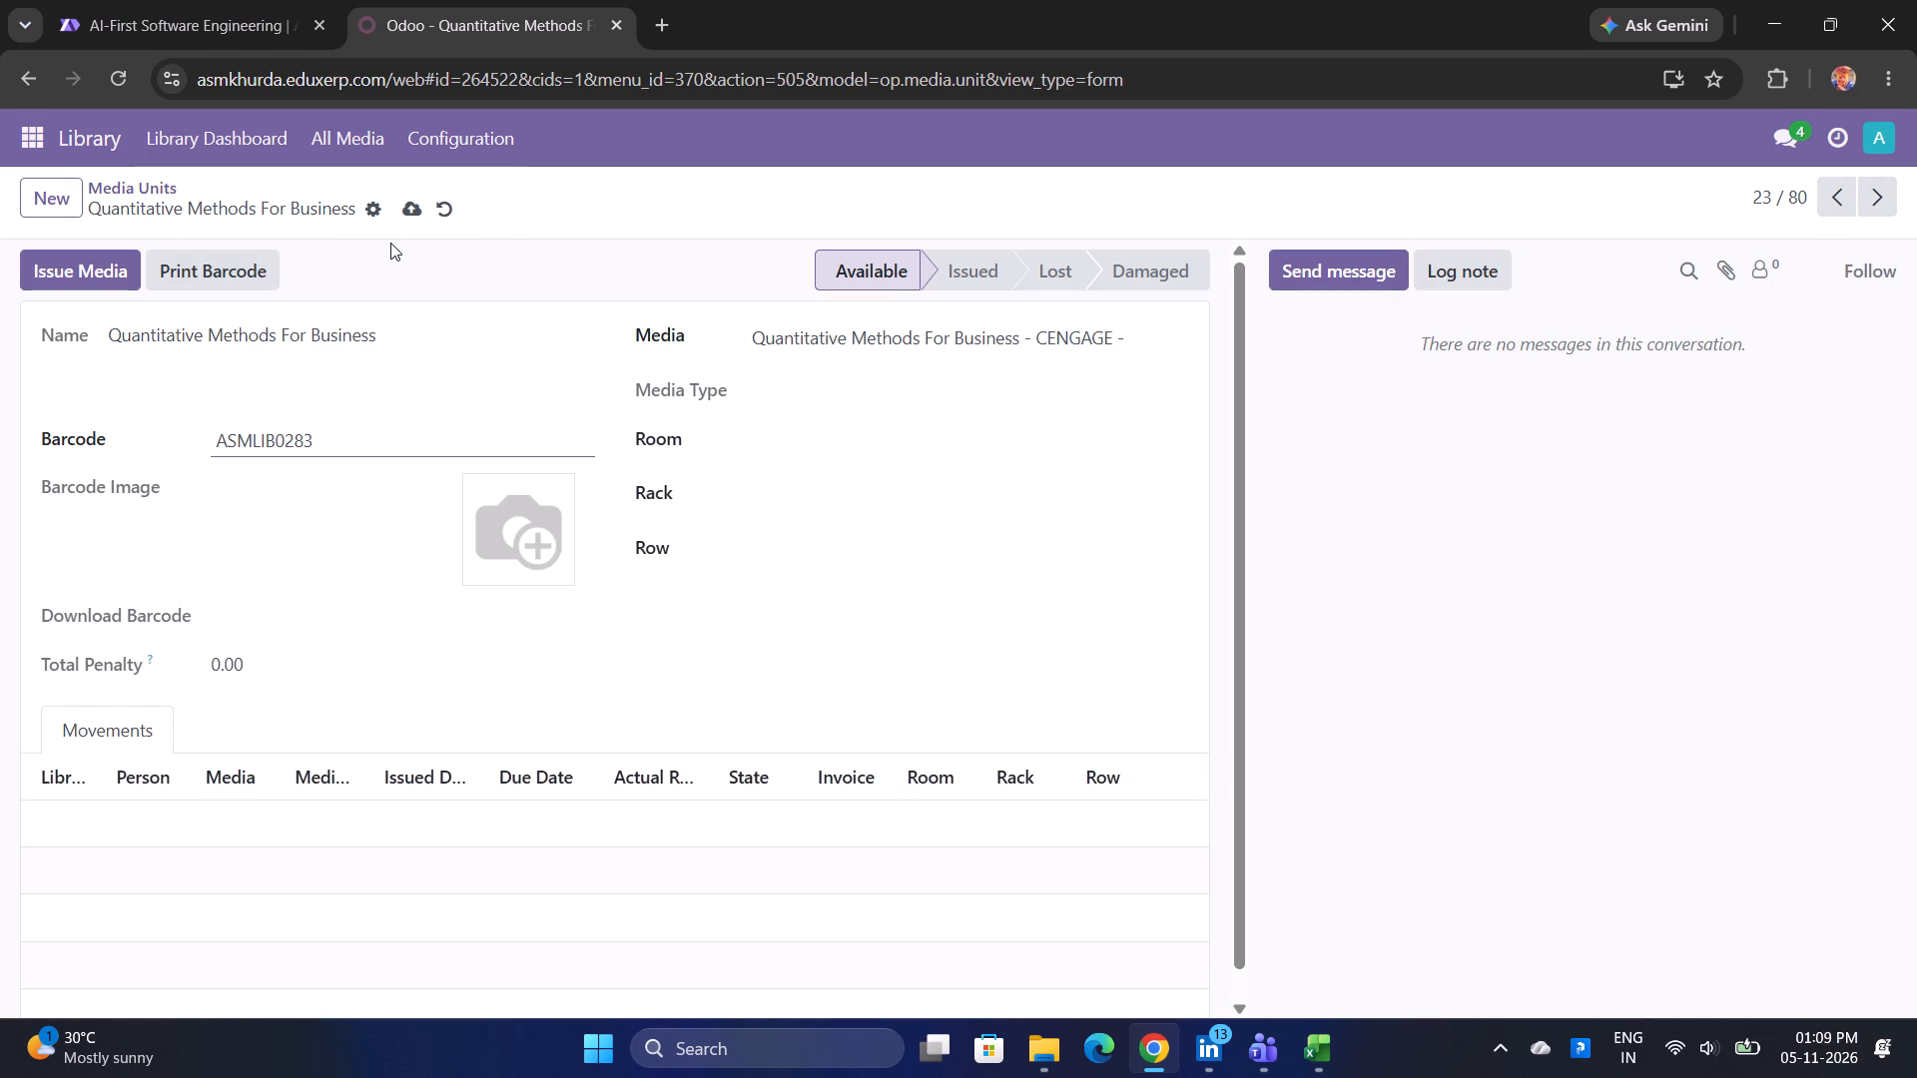
{"action": "left_click", "coordinate": [406, 210]}
{"action": "left_click", "coordinate": [383, 446]}
{"action": "key", "text": "1"}
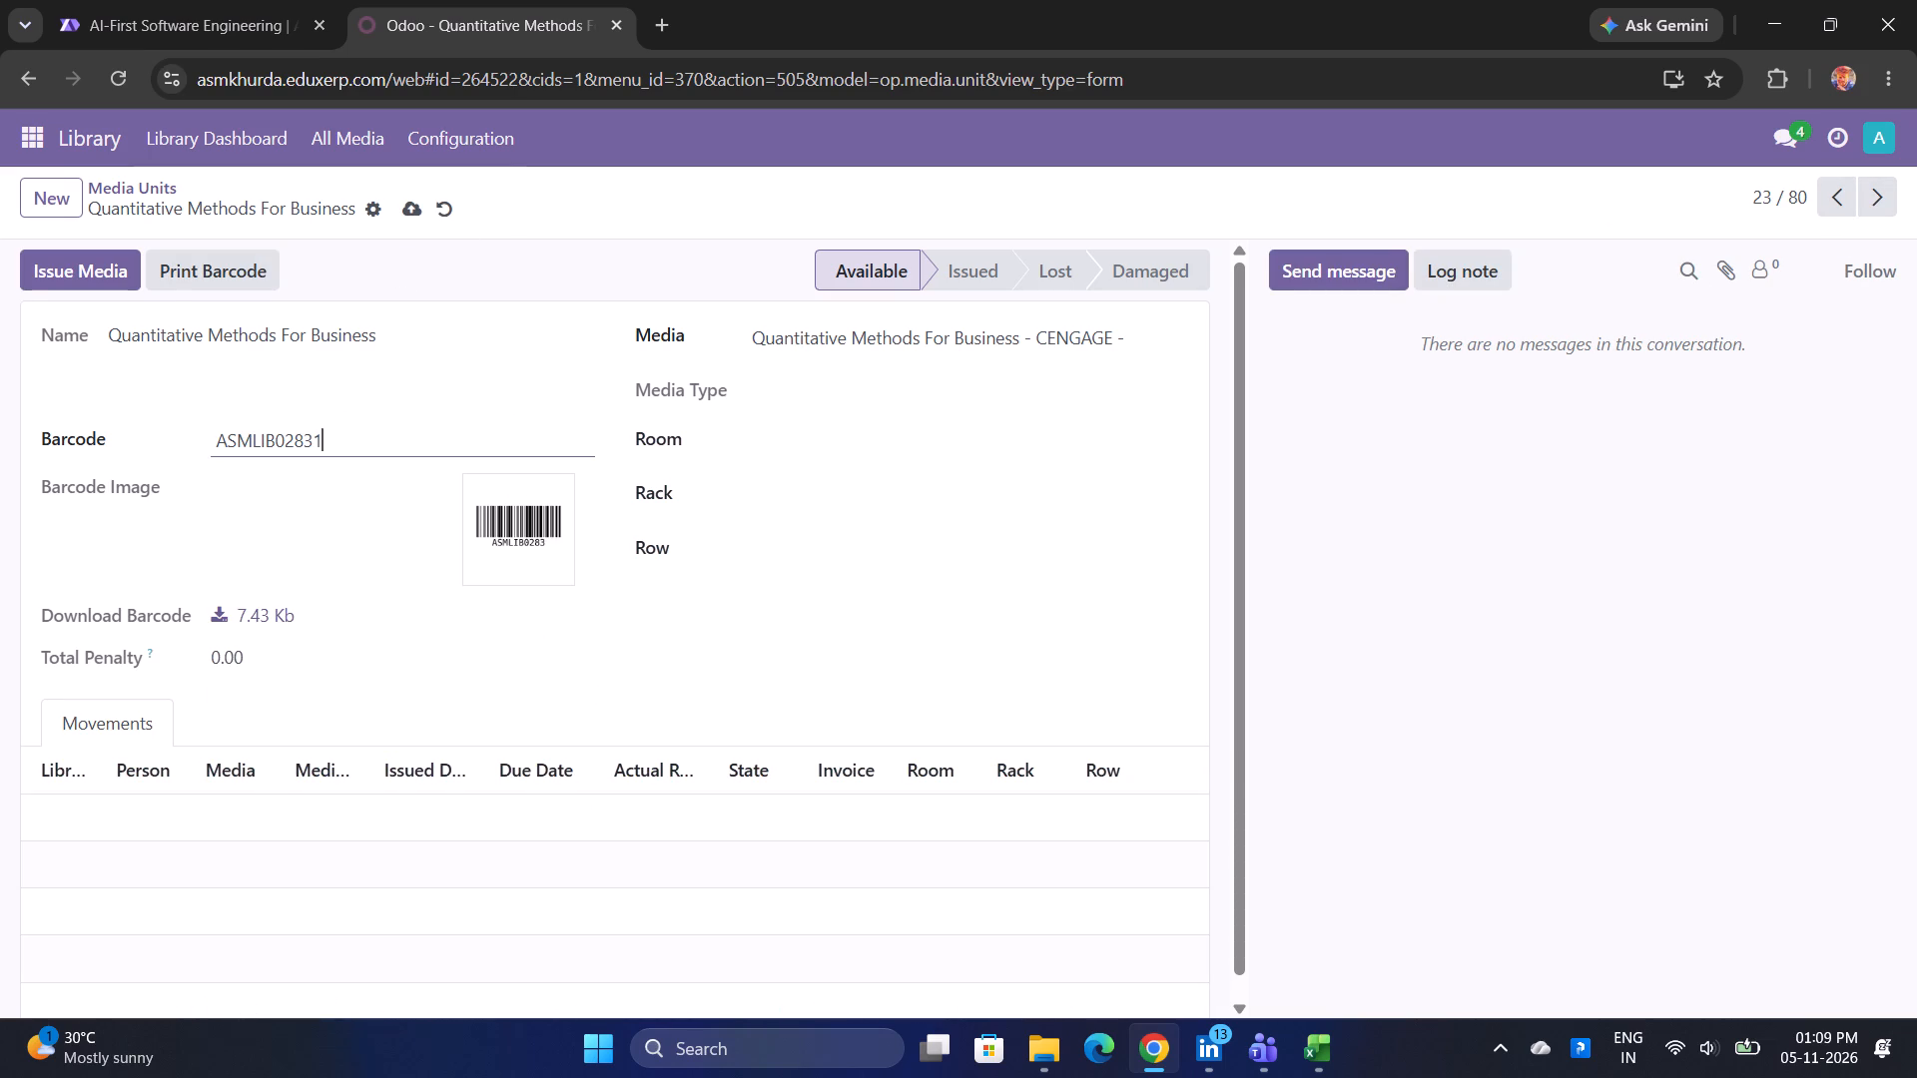
{"action": "left_click", "coordinate": [407, 206]}
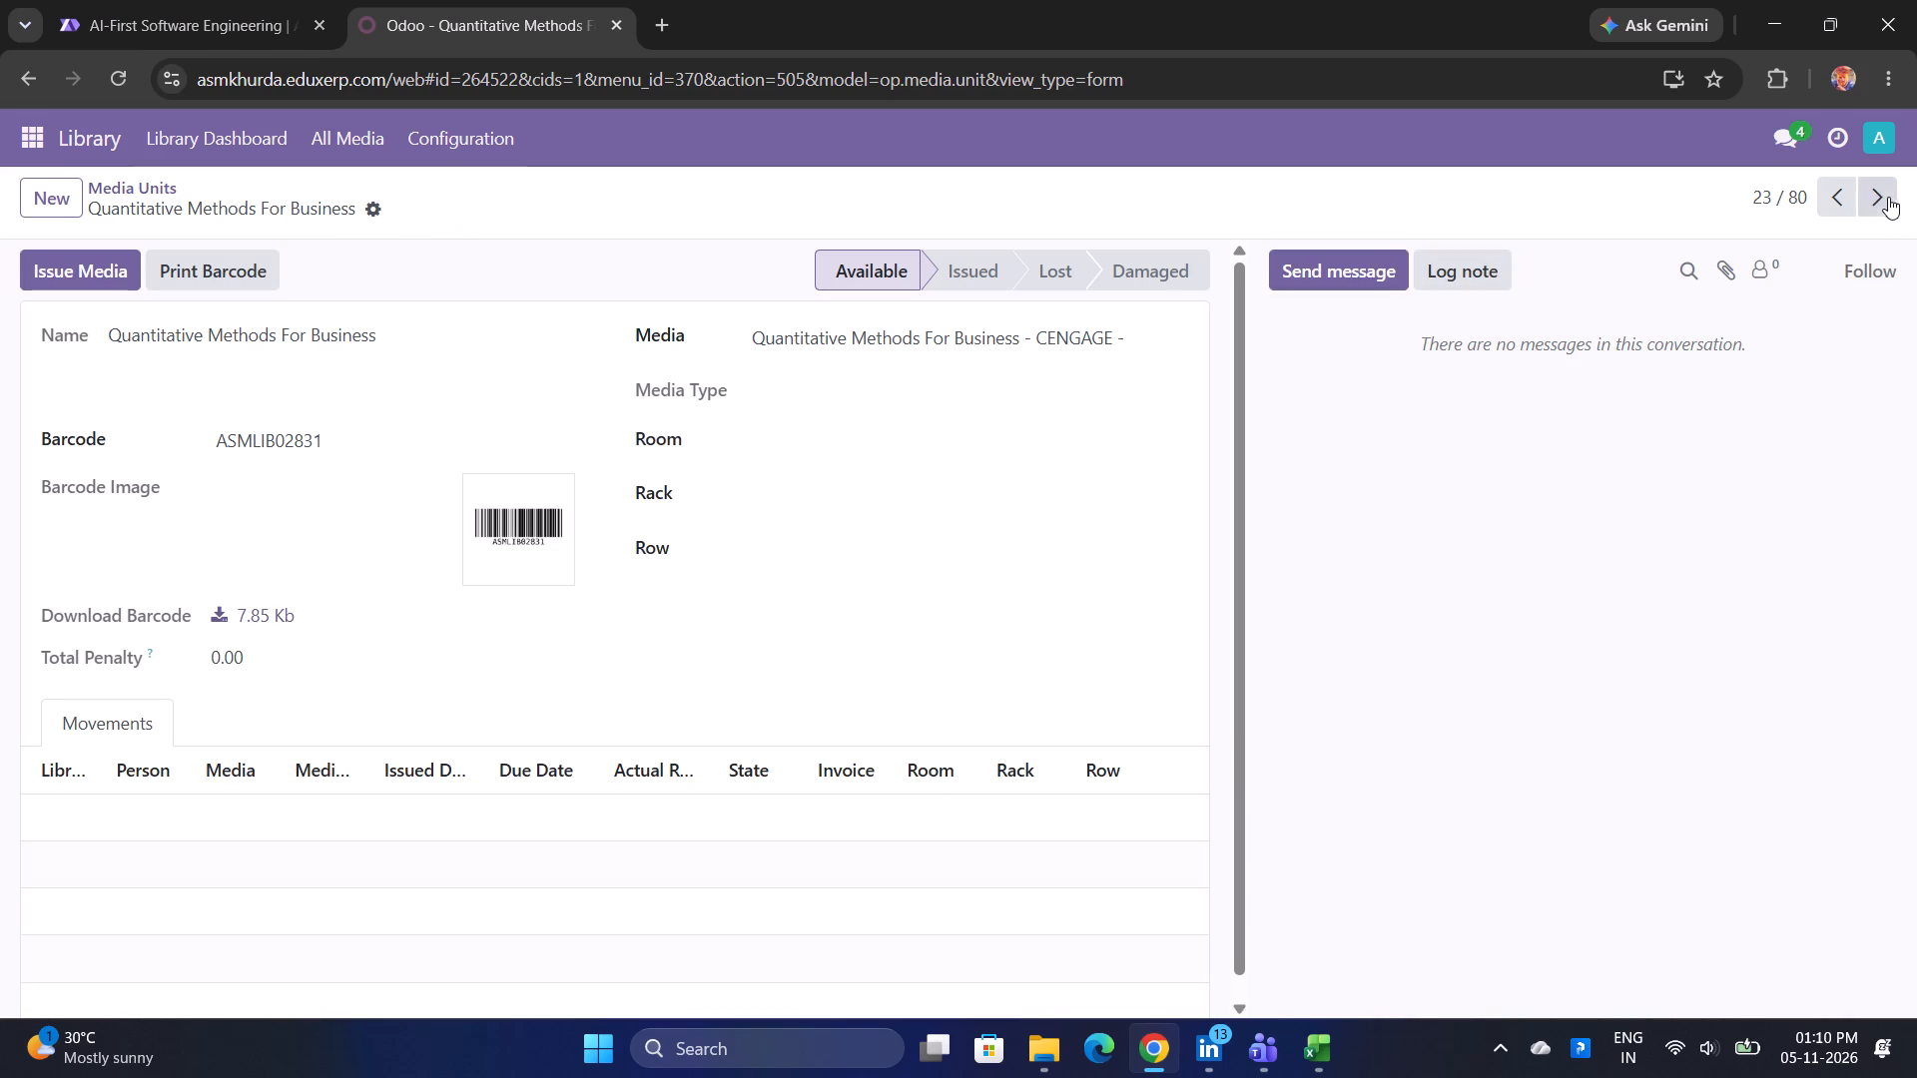
Generate the barcode image for media unit 24 of 80 by saving barcode ASMLIB0283 and re-saving it as ASMLIB02832.
{"action": "left_click", "coordinate": [1883, 194]}
{"action": "left_click", "coordinate": [365, 459]}
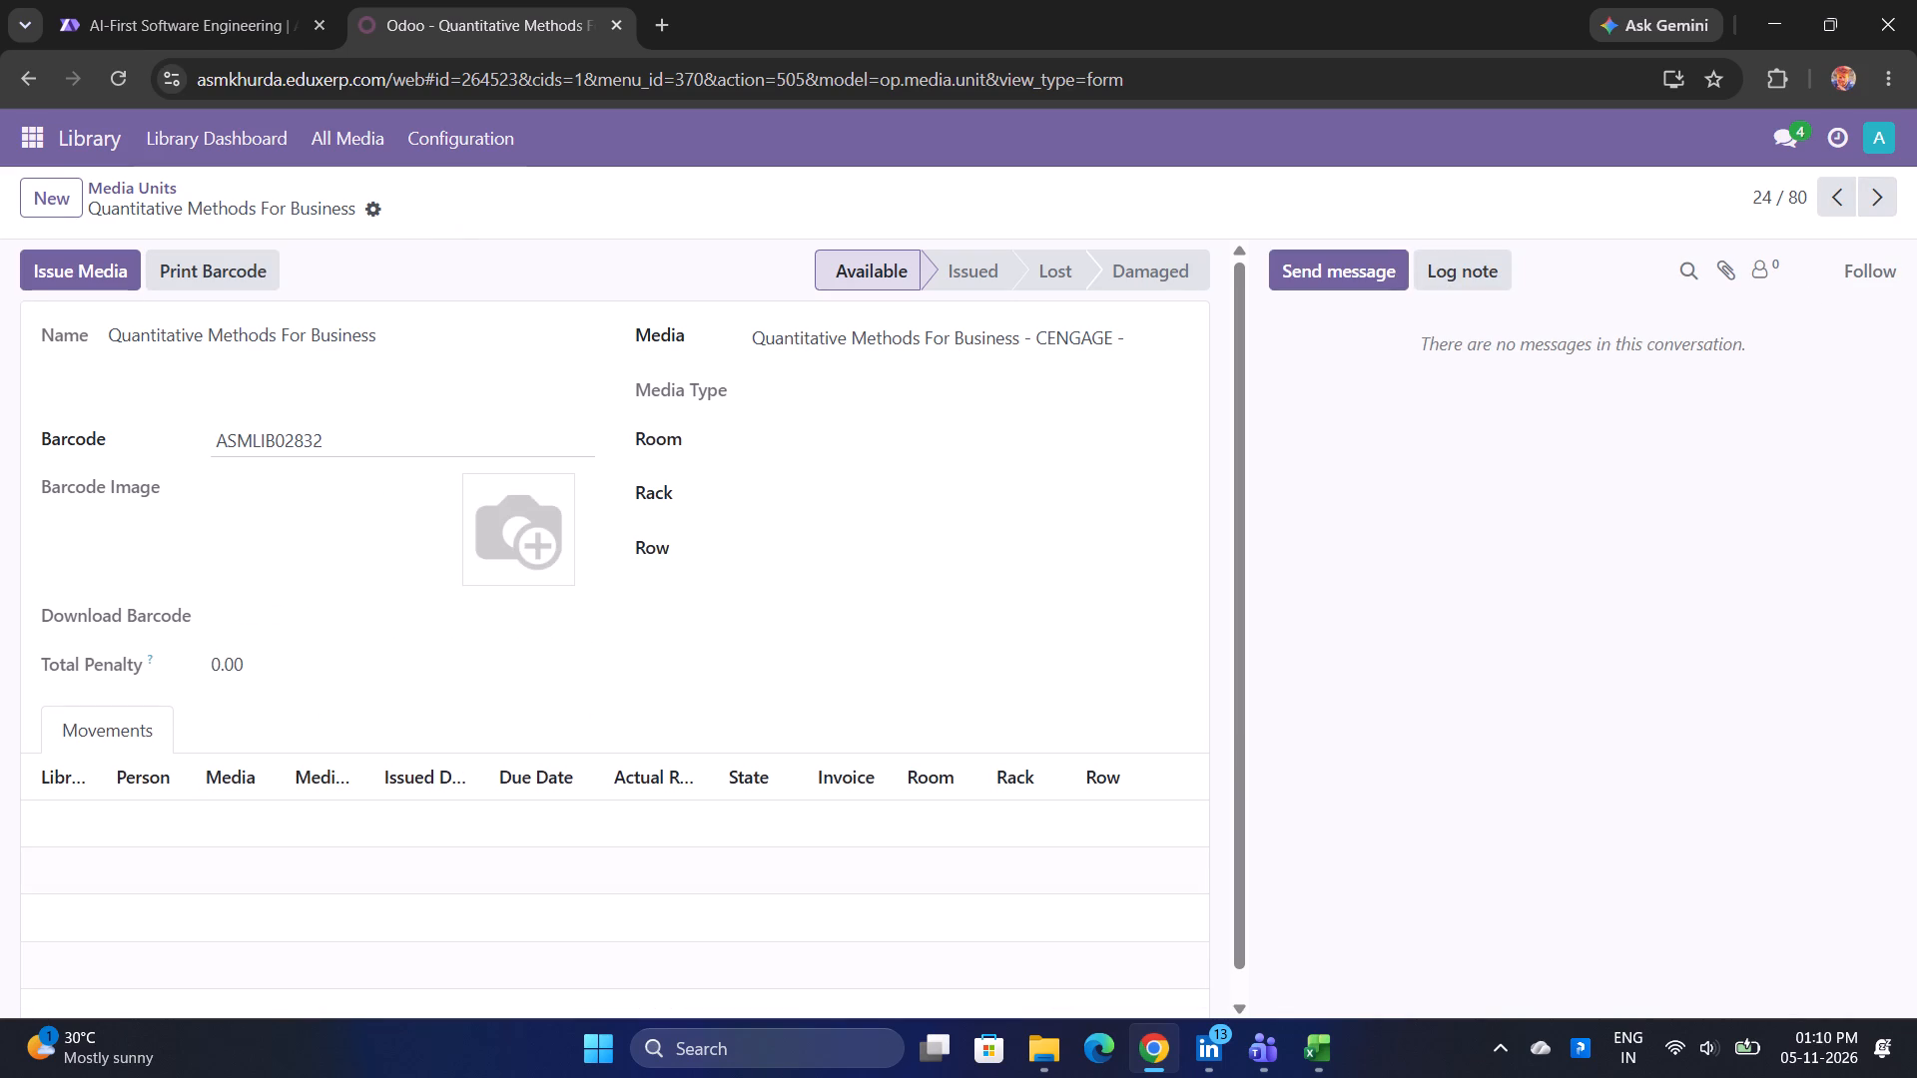
{"action": "left_click", "coordinate": [372, 446]}
{"action": "key", "text": "BackSpace"}
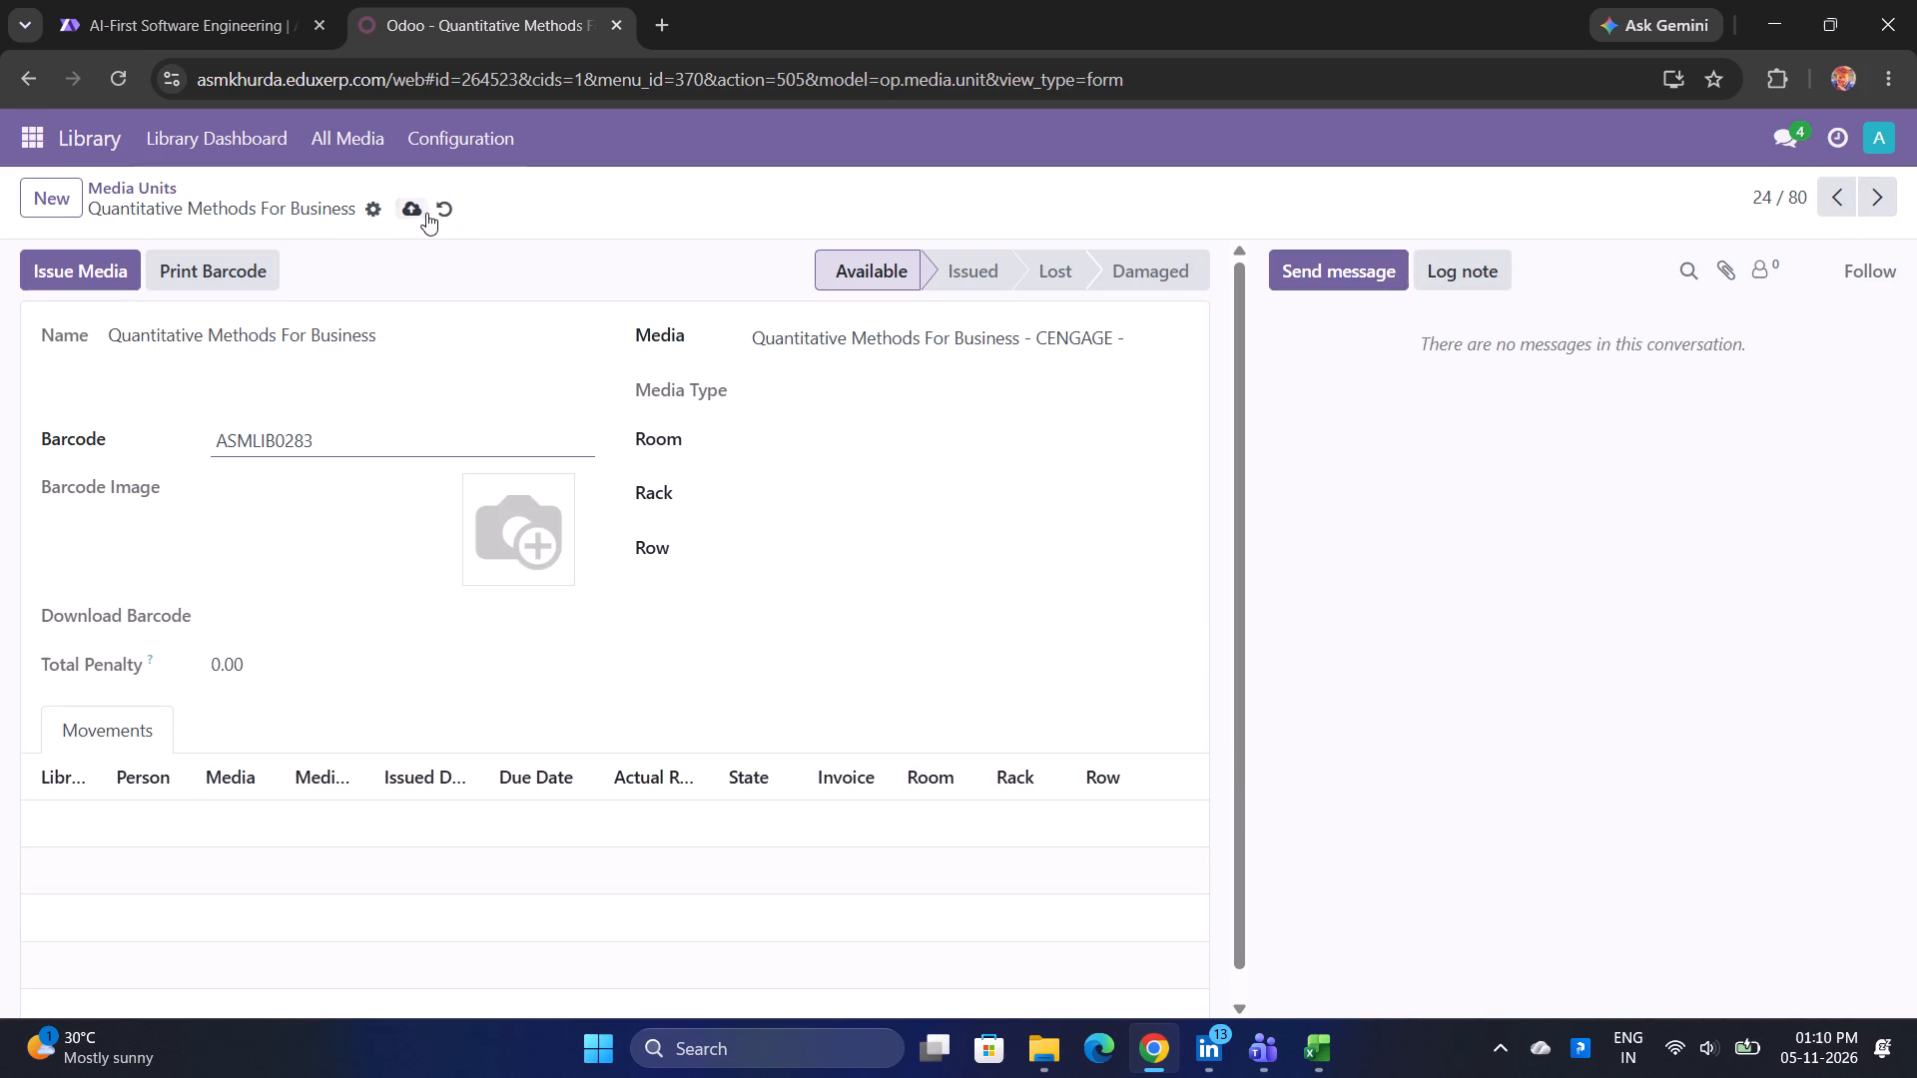
{"action": "left_click", "coordinate": [420, 213]}
{"action": "left_click", "coordinate": [353, 457]}
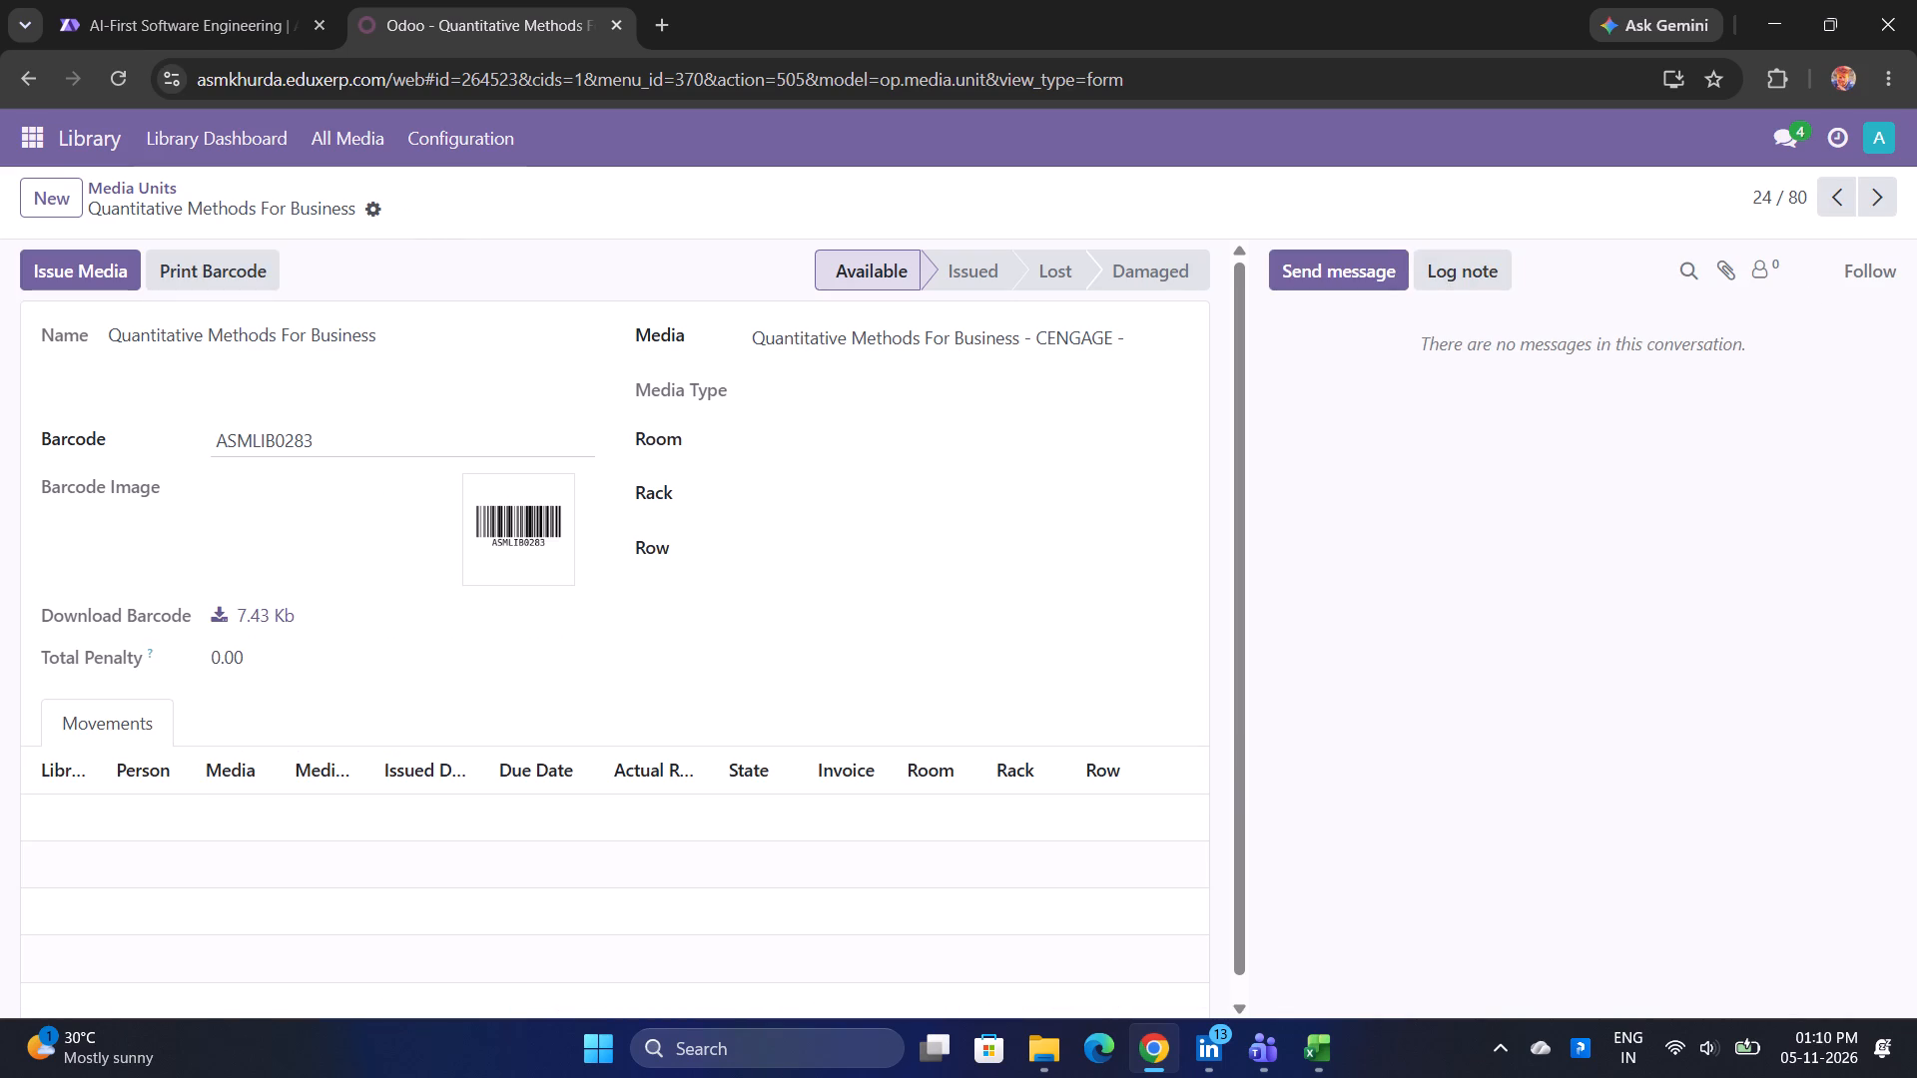
{"action": "left_click", "coordinate": [370, 442]}
{"action": "key", "text": "2"}
{"action": "left_click", "coordinate": [417, 198]}
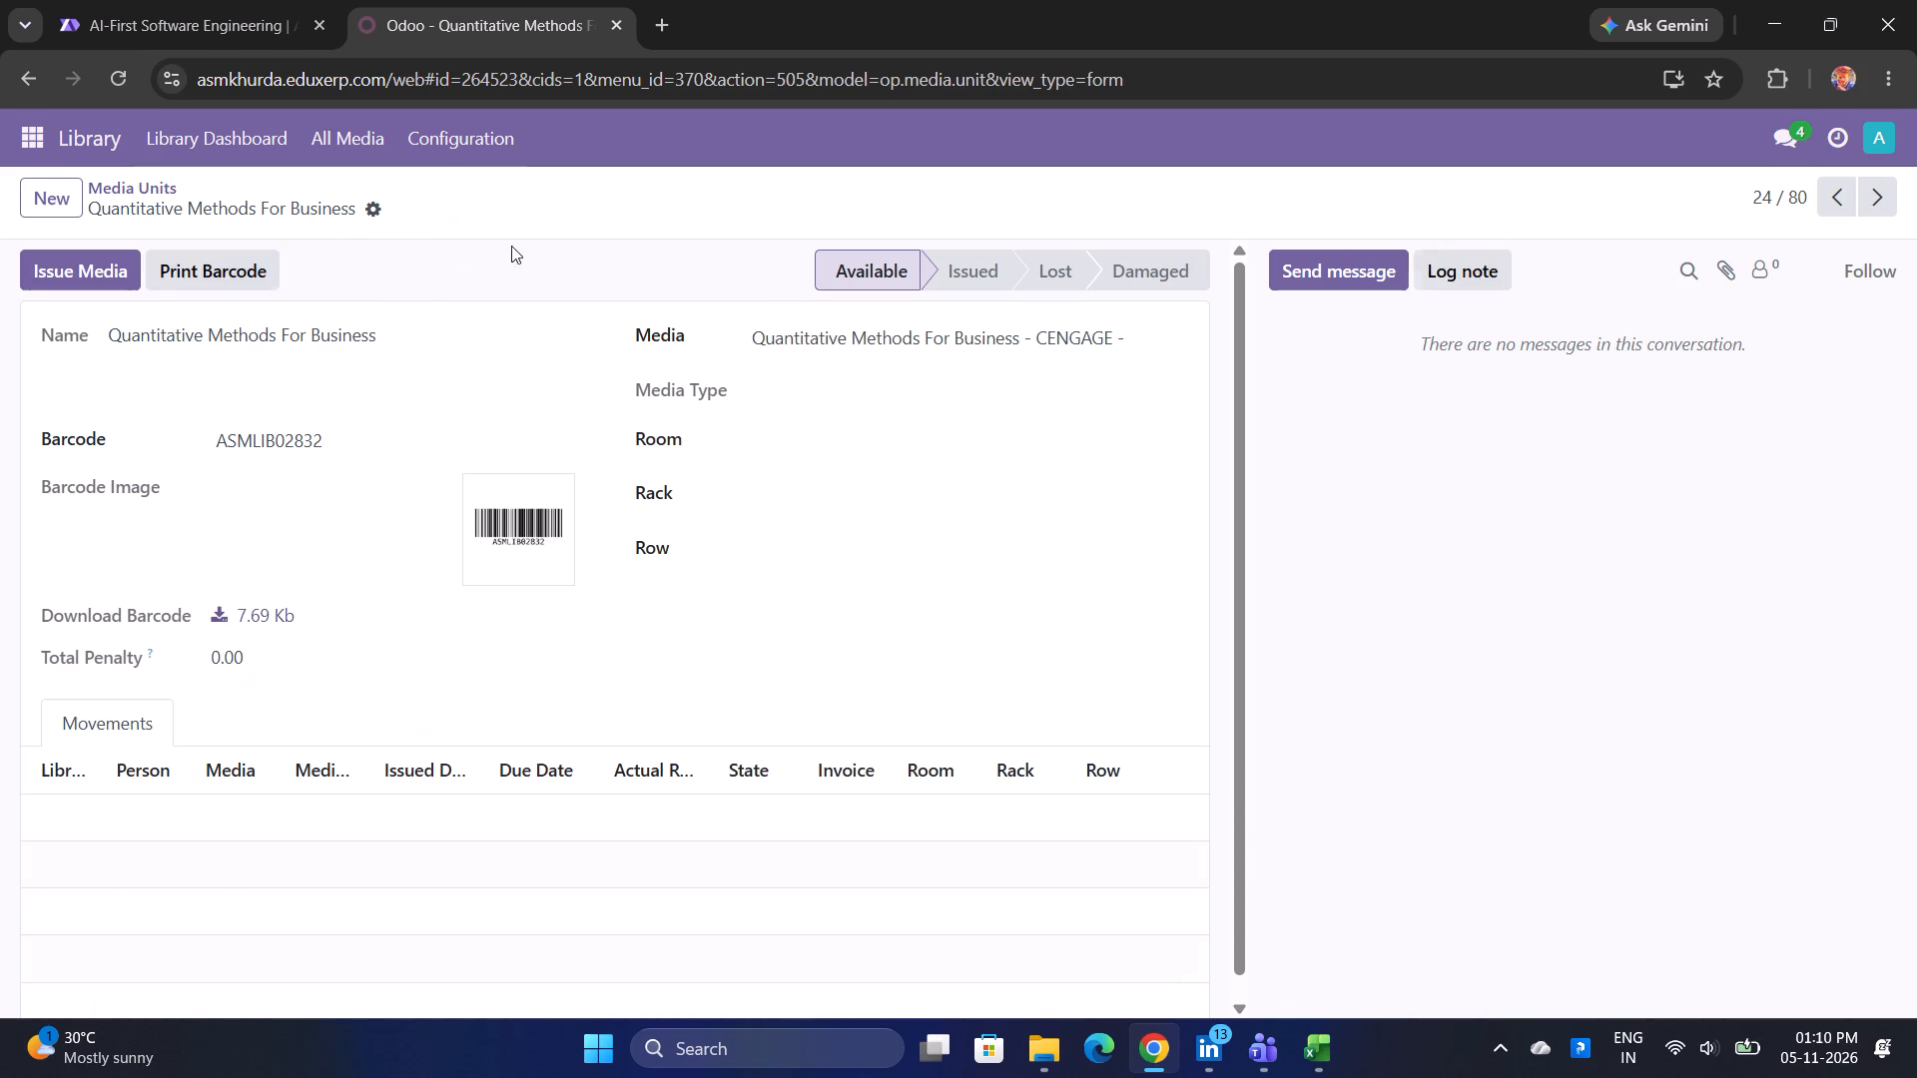
Generate the barcode image for media unit 25 of 80 by saving barcode ASMLIB0283 and re-saving it as ASMLIB02833.
{"action": "left_click", "coordinate": [1873, 198]}
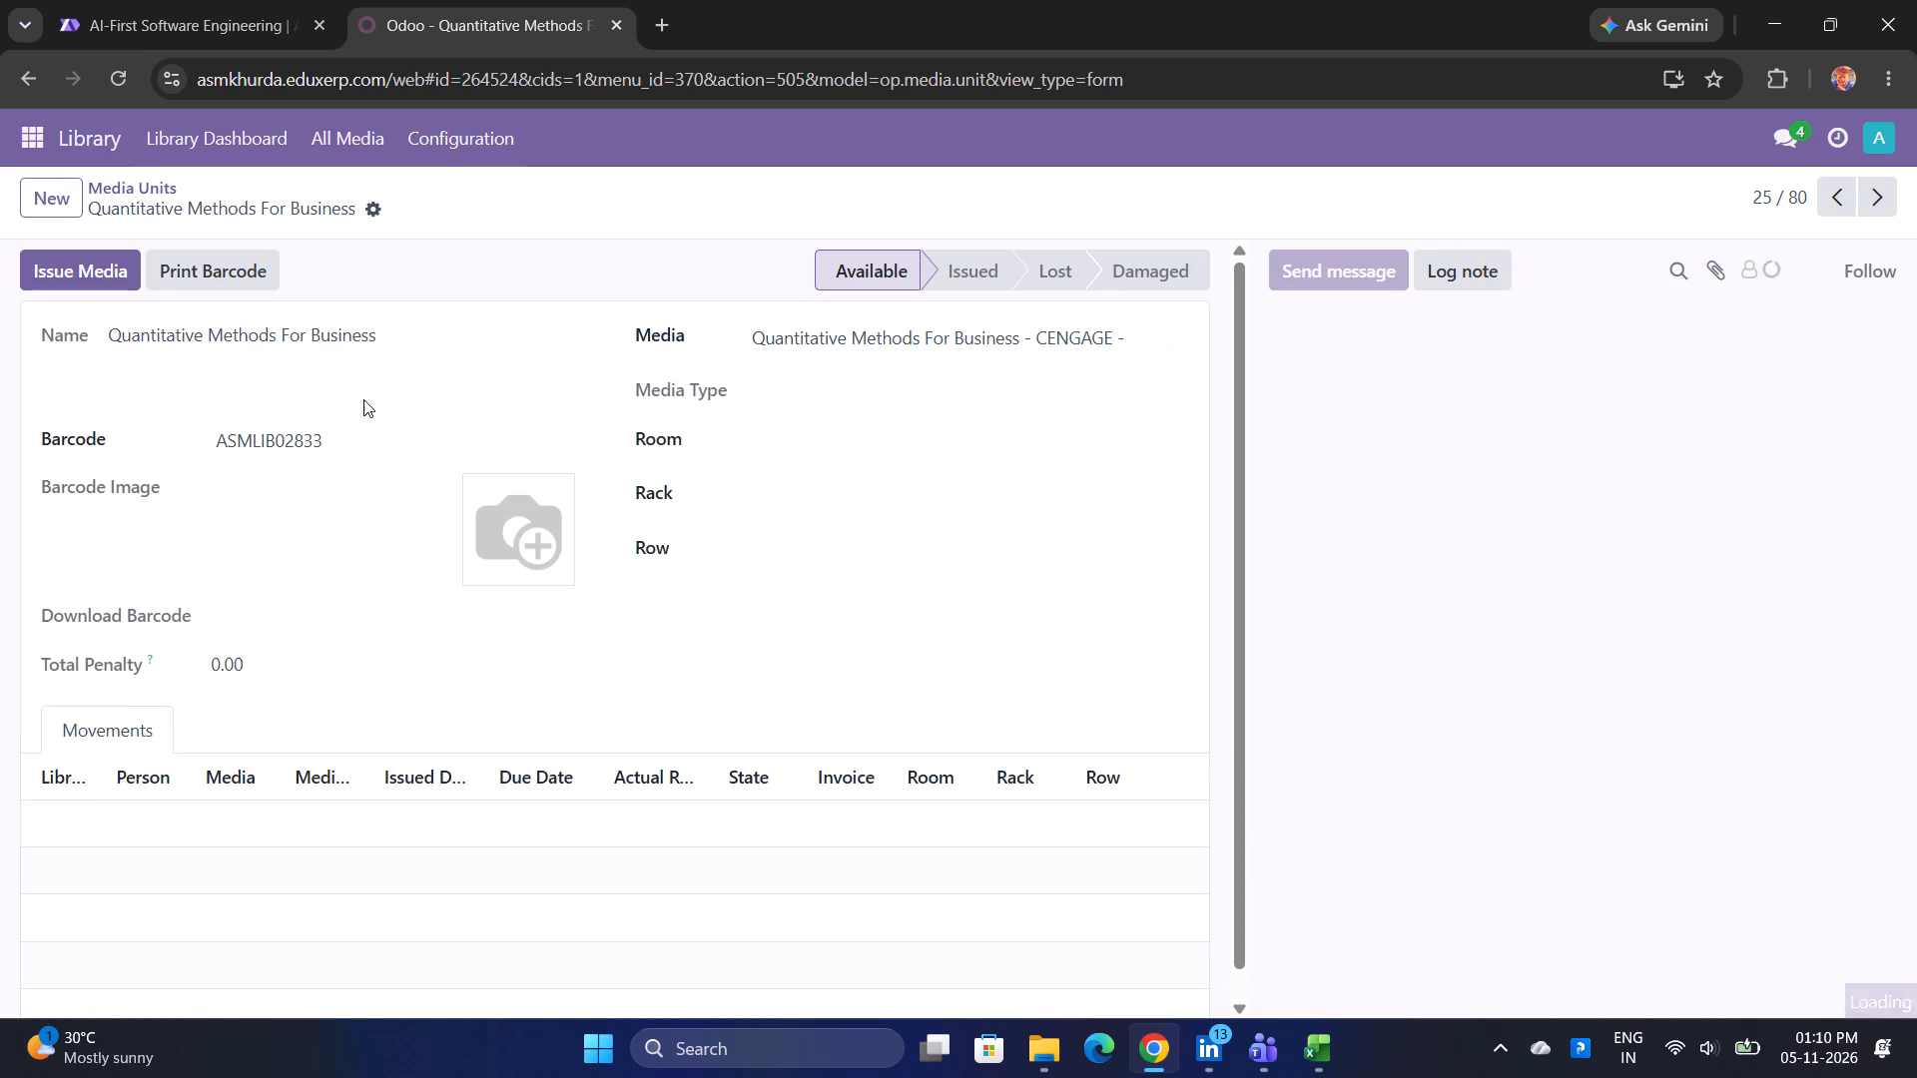
{"action": "left_click", "coordinate": [351, 437]}
{"action": "key", "text": "BackSpace"}
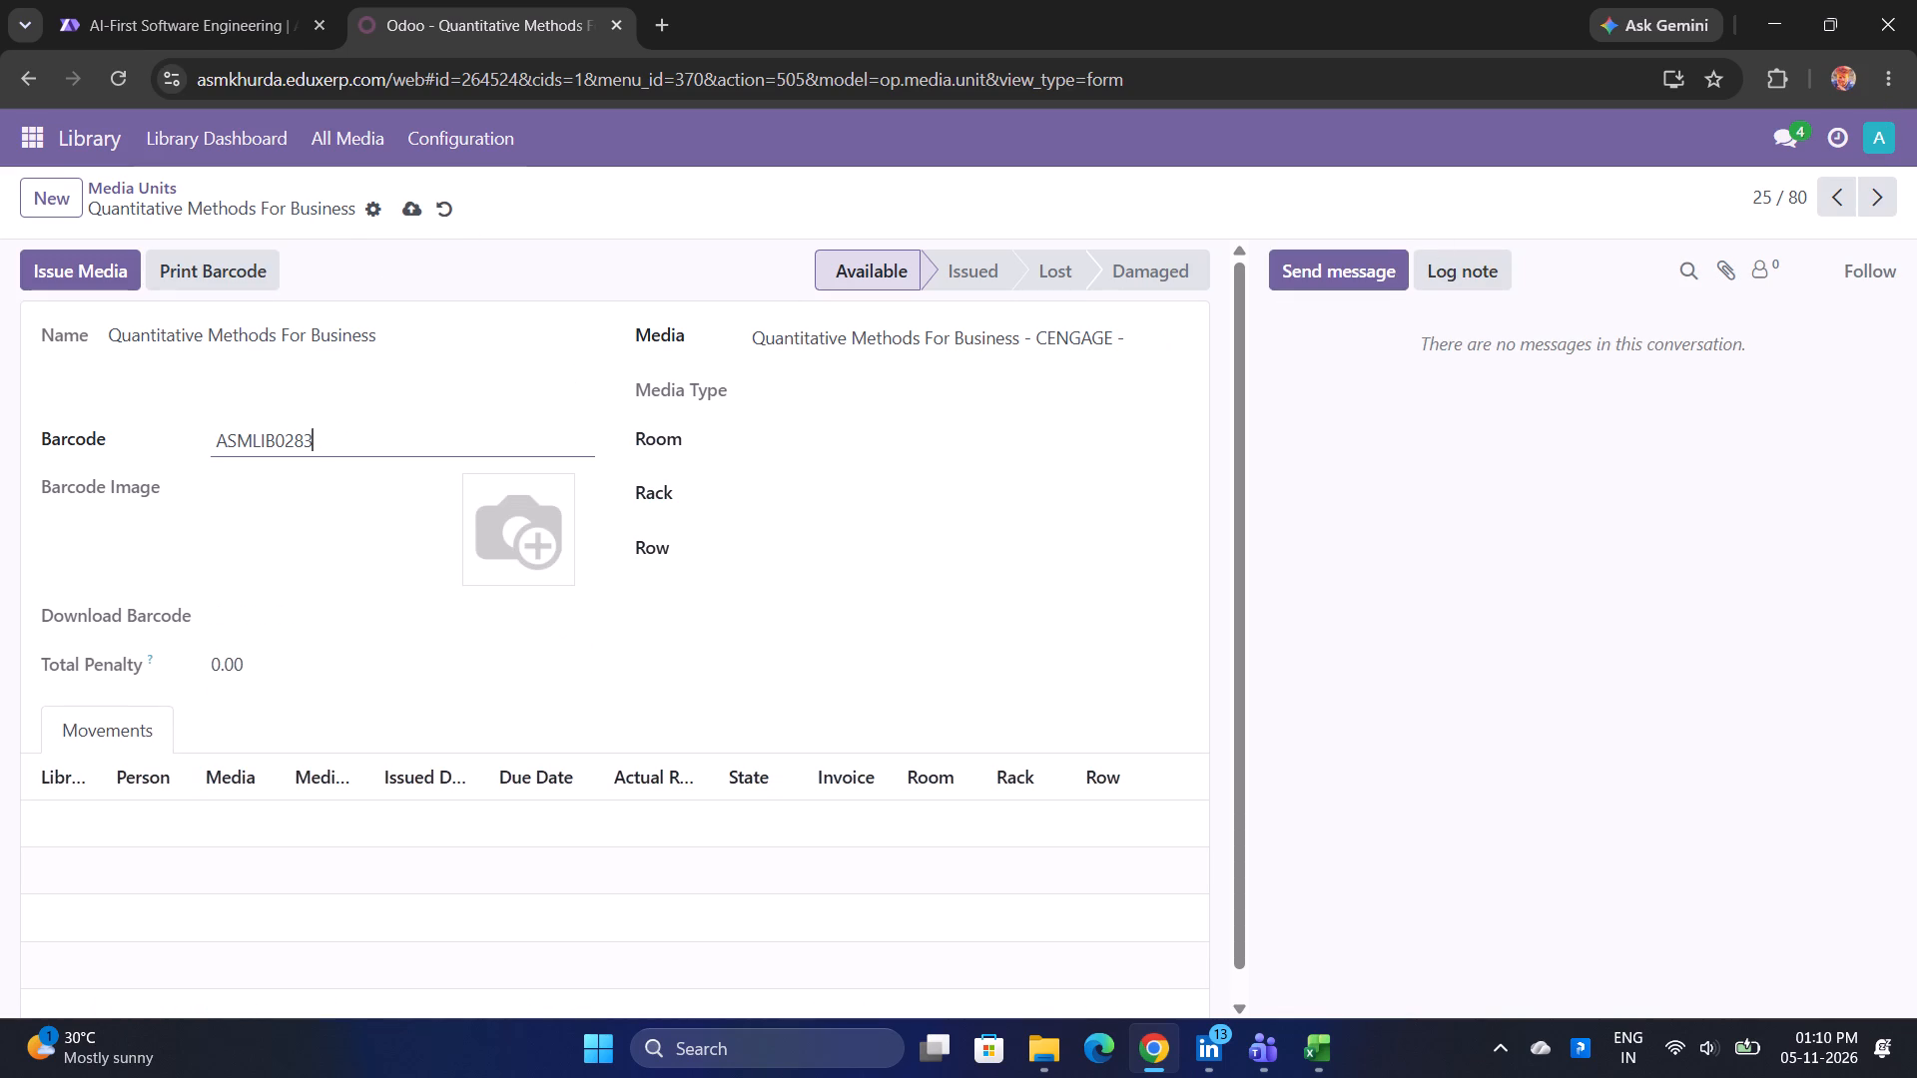
{"action": "left_click", "coordinate": [421, 200]}
{"action": "left_click", "coordinate": [338, 441]}
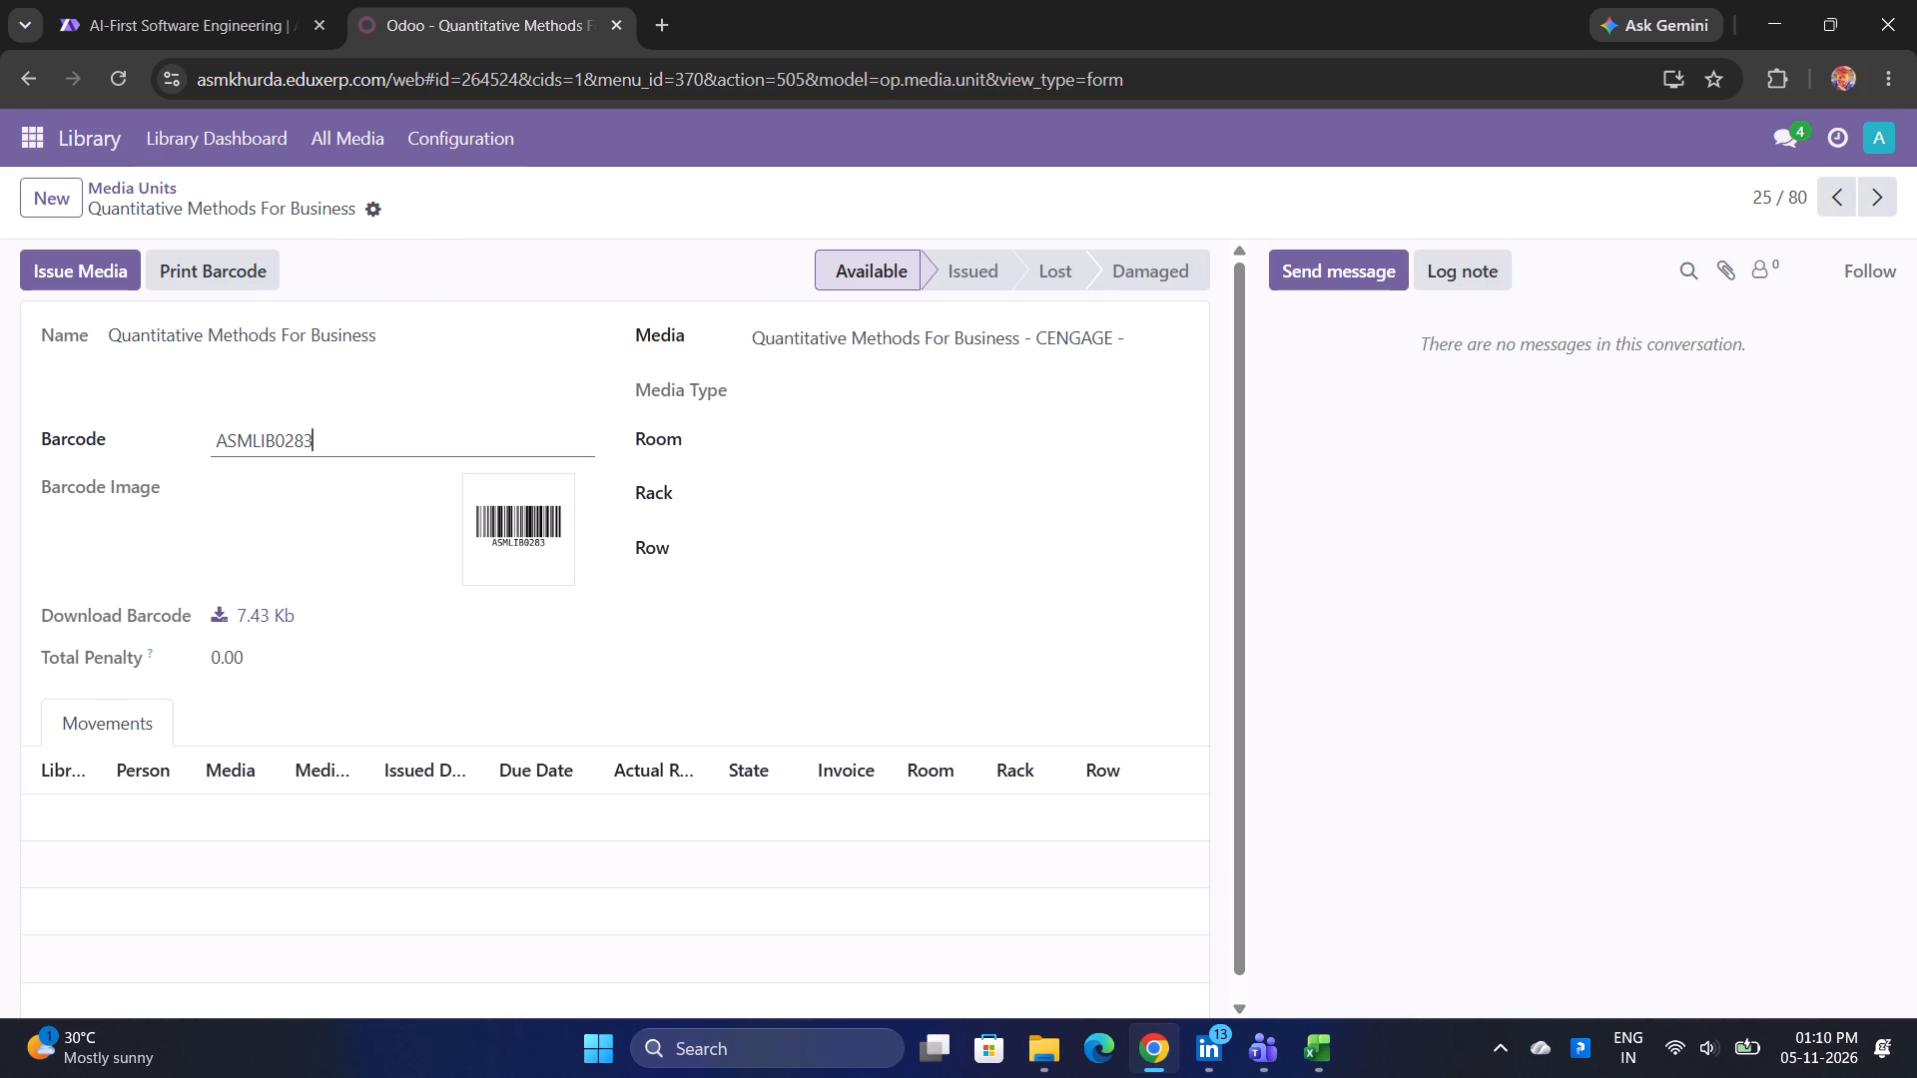
{"action": "key", "text": "3"}
{"action": "left_click", "coordinate": [411, 205]}
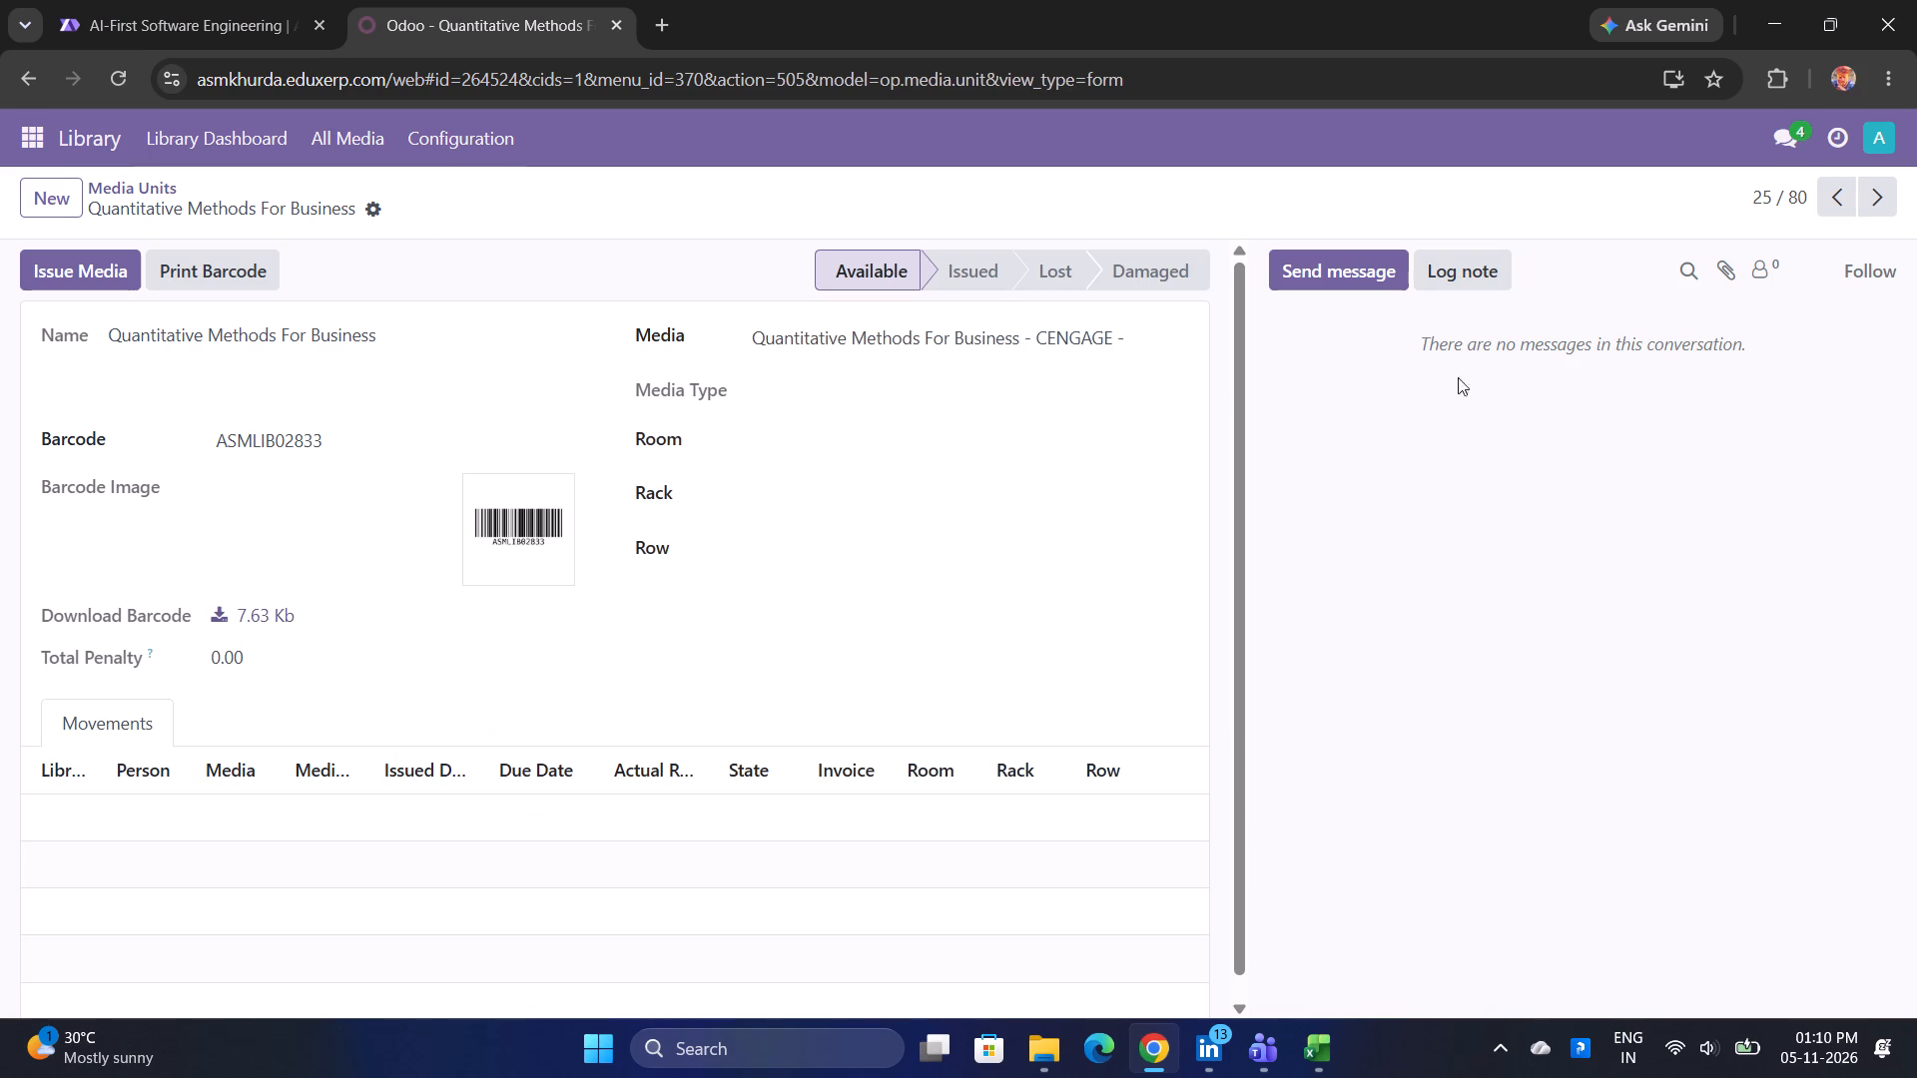
Generate the barcode image for media unit 26 of 80 by saving barcode ASMLIB0283 and re-saving it as ASMLIB02837.
{"action": "left_click", "coordinate": [1882, 198]}
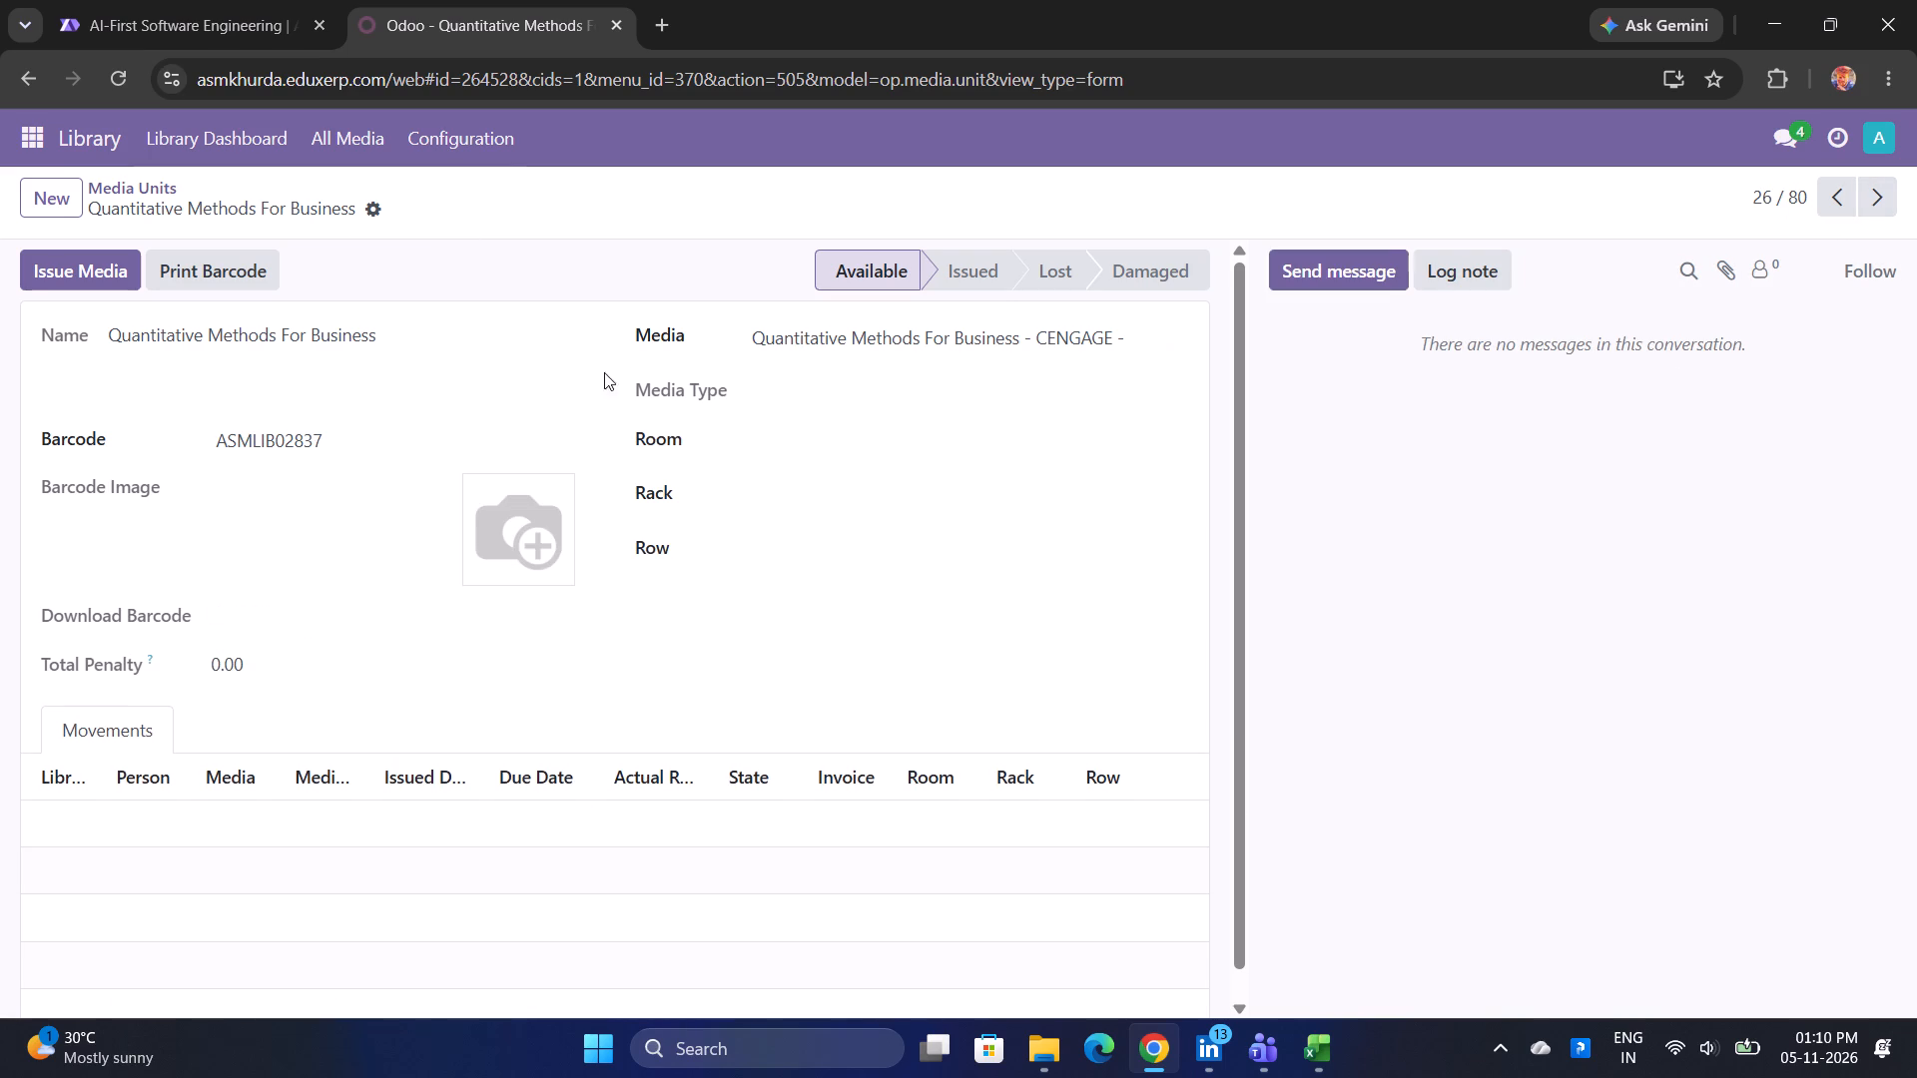
{"action": "left_click_drag", "start_coordinate": [496, 420], "coordinate": [460, 450]}
{"action": "left_click", "coordinate": [460, 450]}
{"action": "key", "text": "BackSpace"}
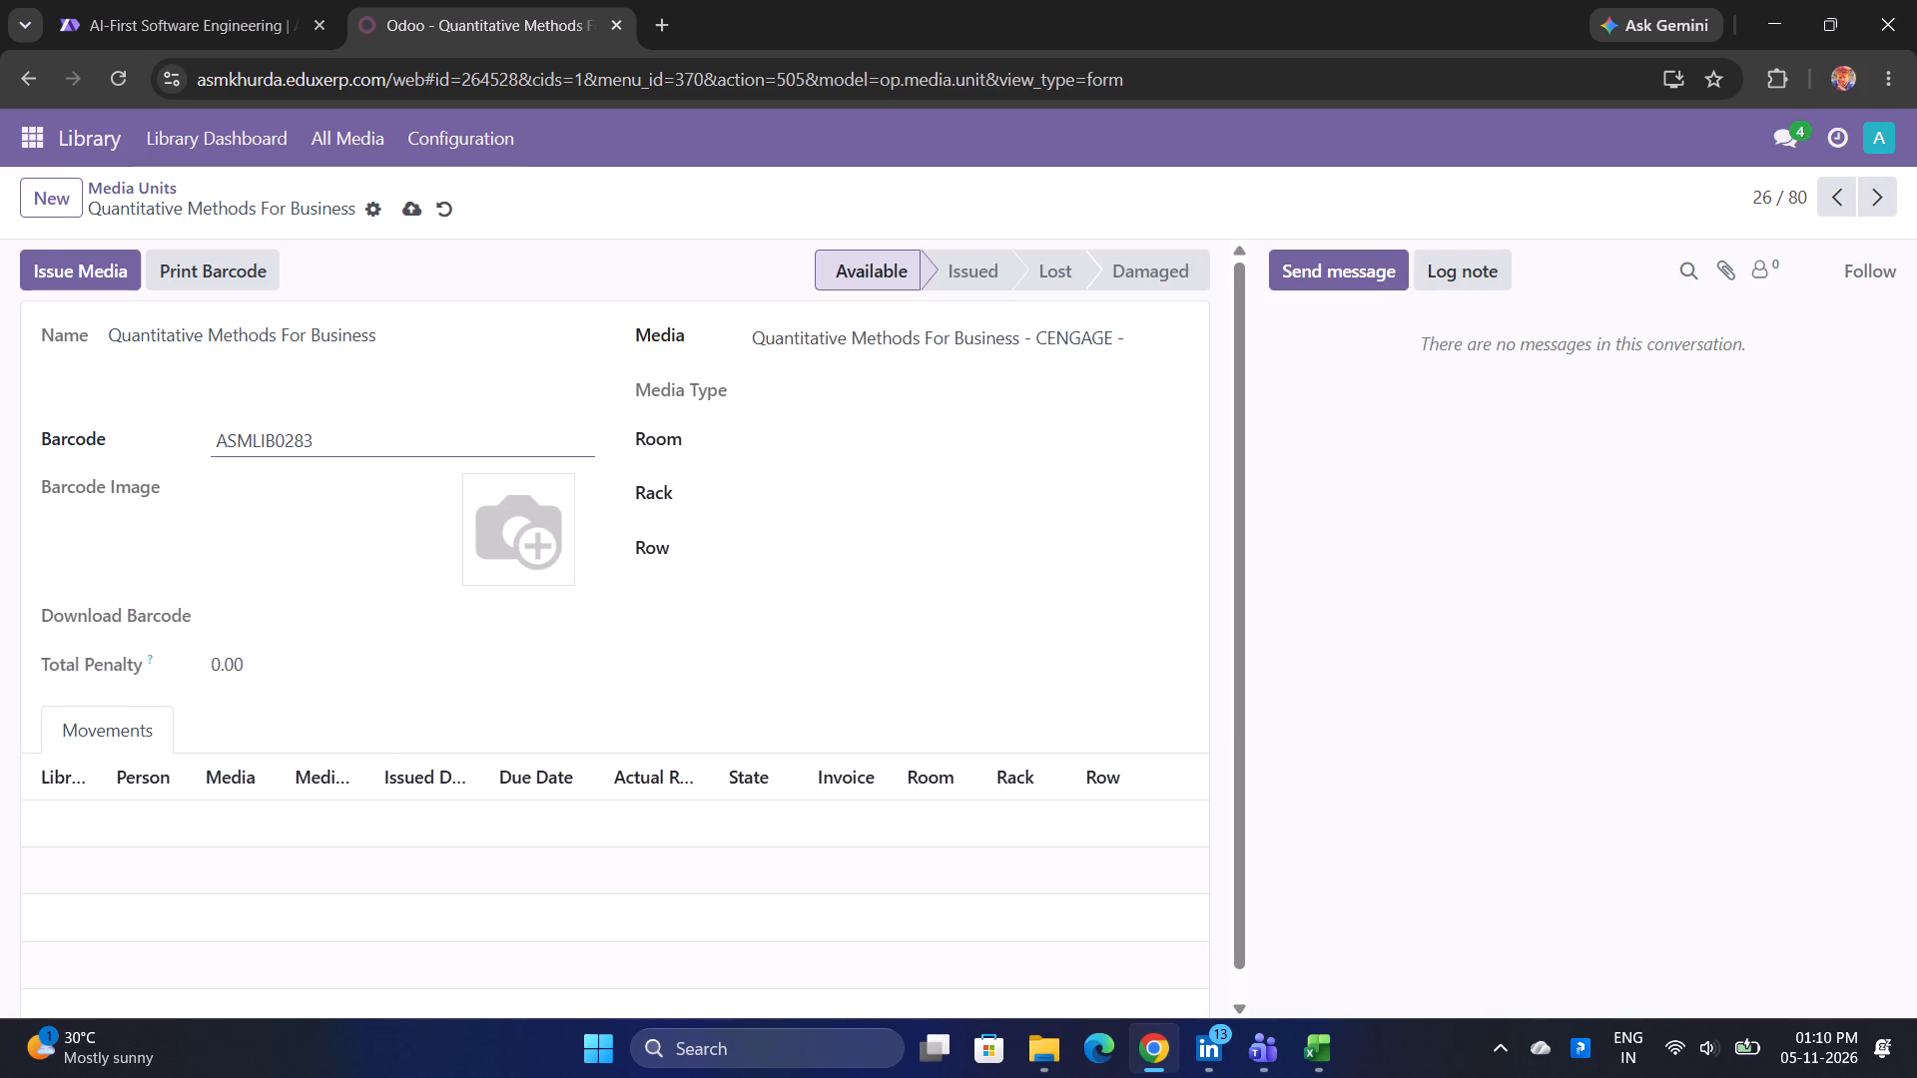
{"action": "left_click", "coordinate": [409, 209]}
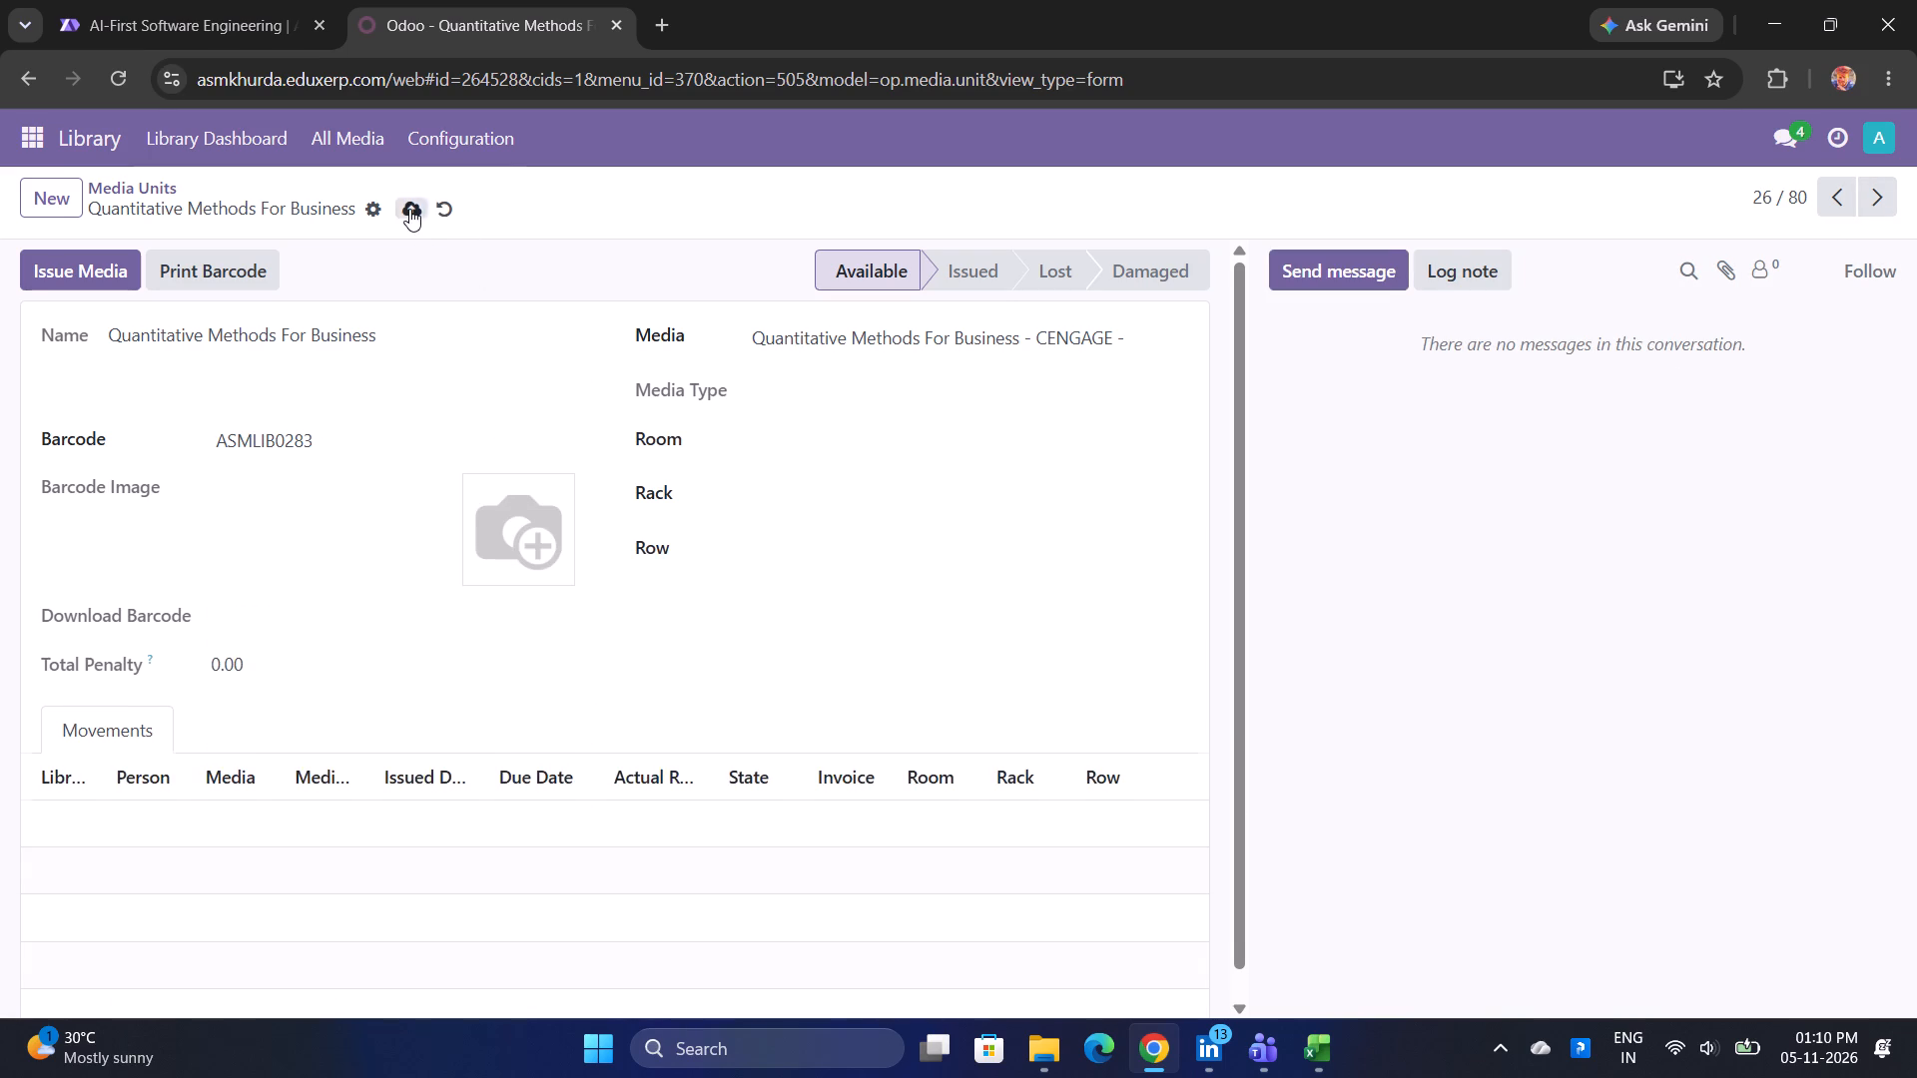
{"action": "left_click", "coordinate": [387, 439]}
{"action": "key", "text": "7"}
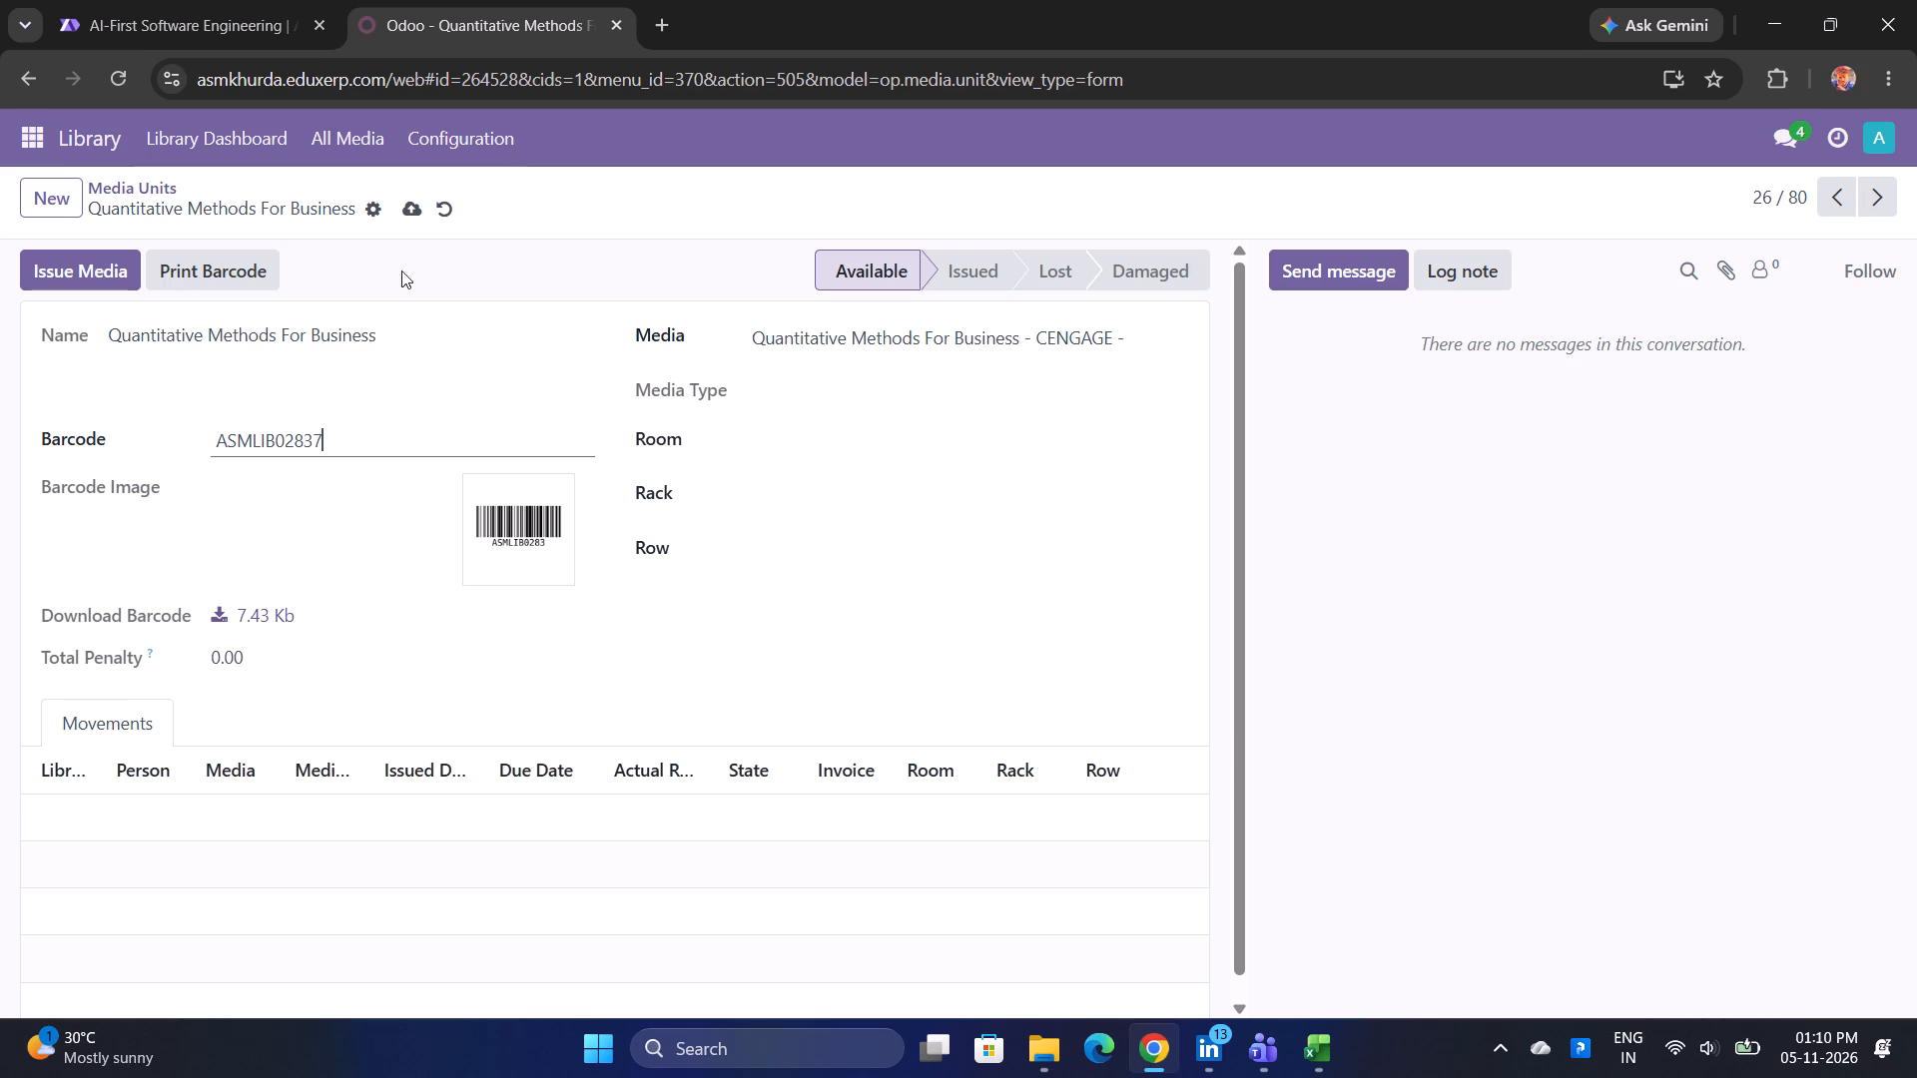
{"action": "left_click", "coordinate": [408, 207]}
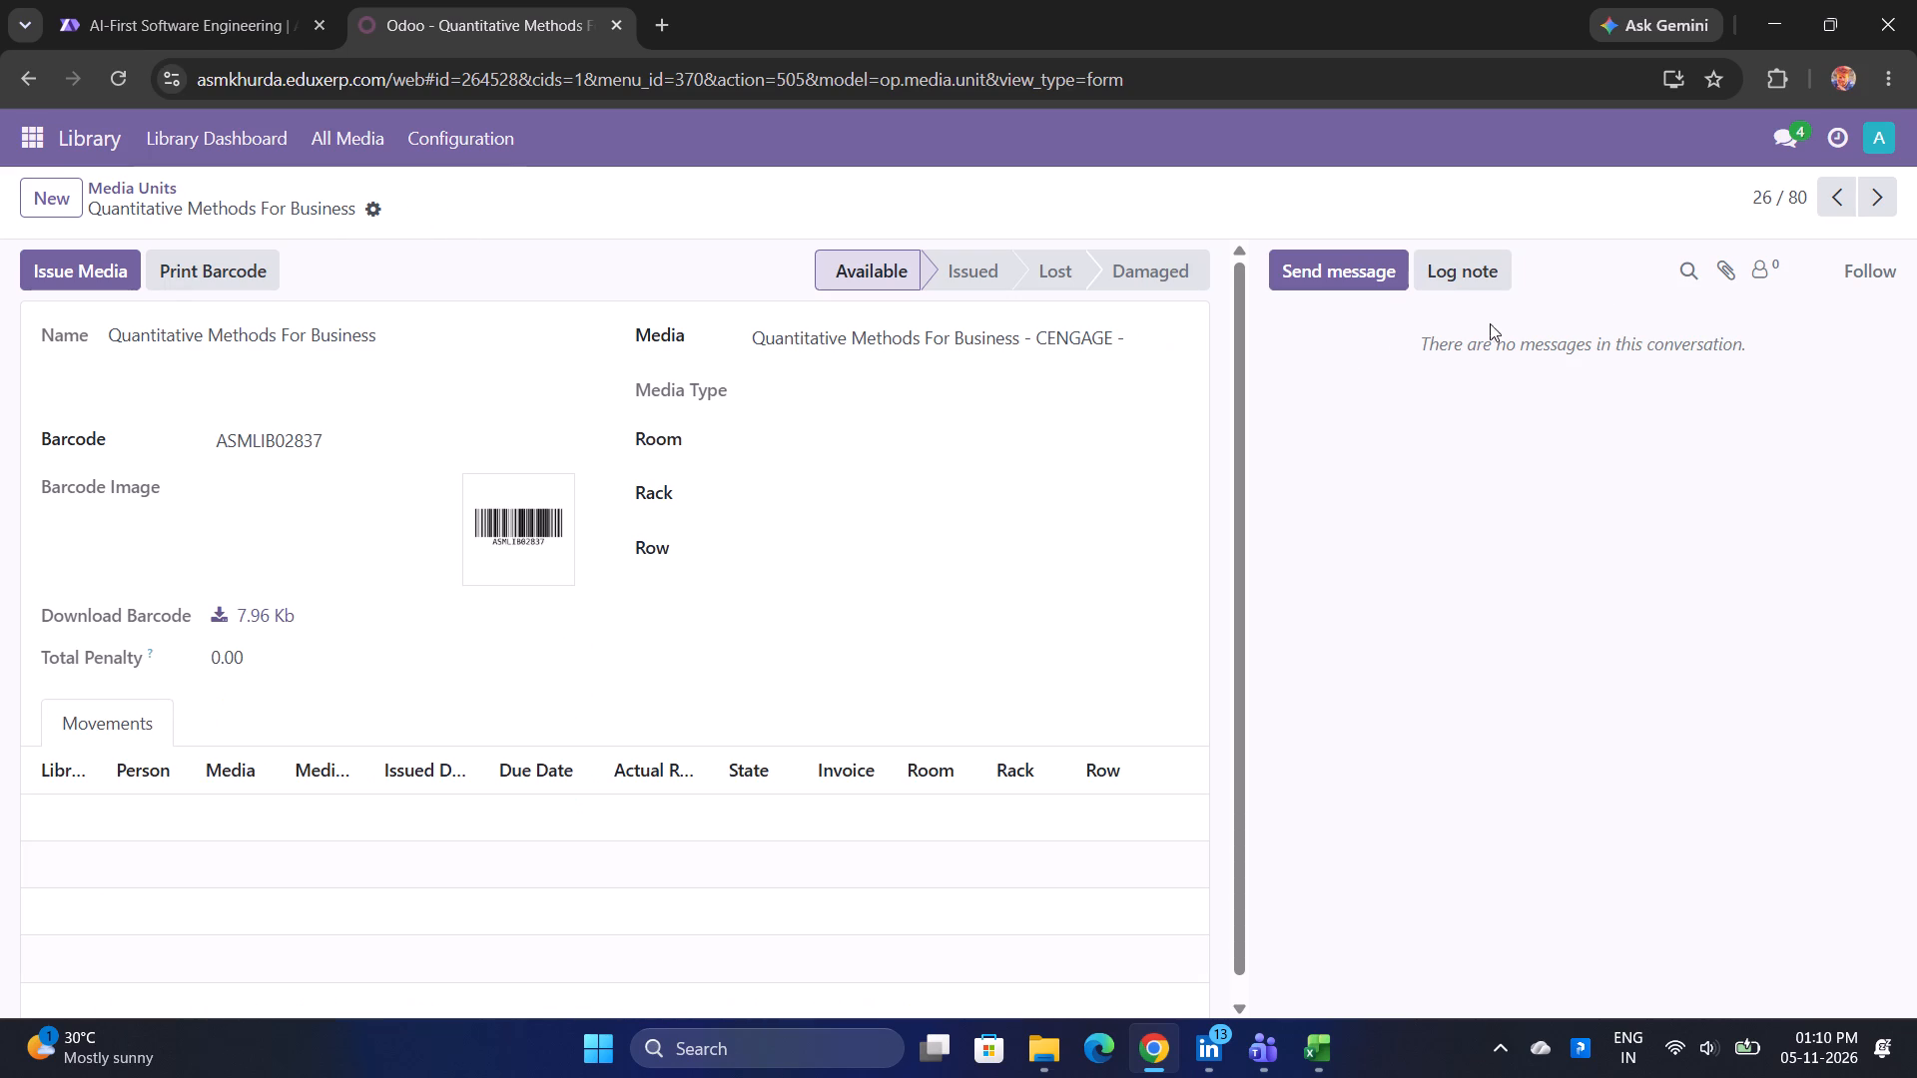
Regenerate the barcode image for media unit 27 of 80, Quantitative Methods in Management, by saving barcode ASMLIB0049 and re-saving it as ASMLIB00498.
{"action": "left_click", "coordinate": [1864, 188]}
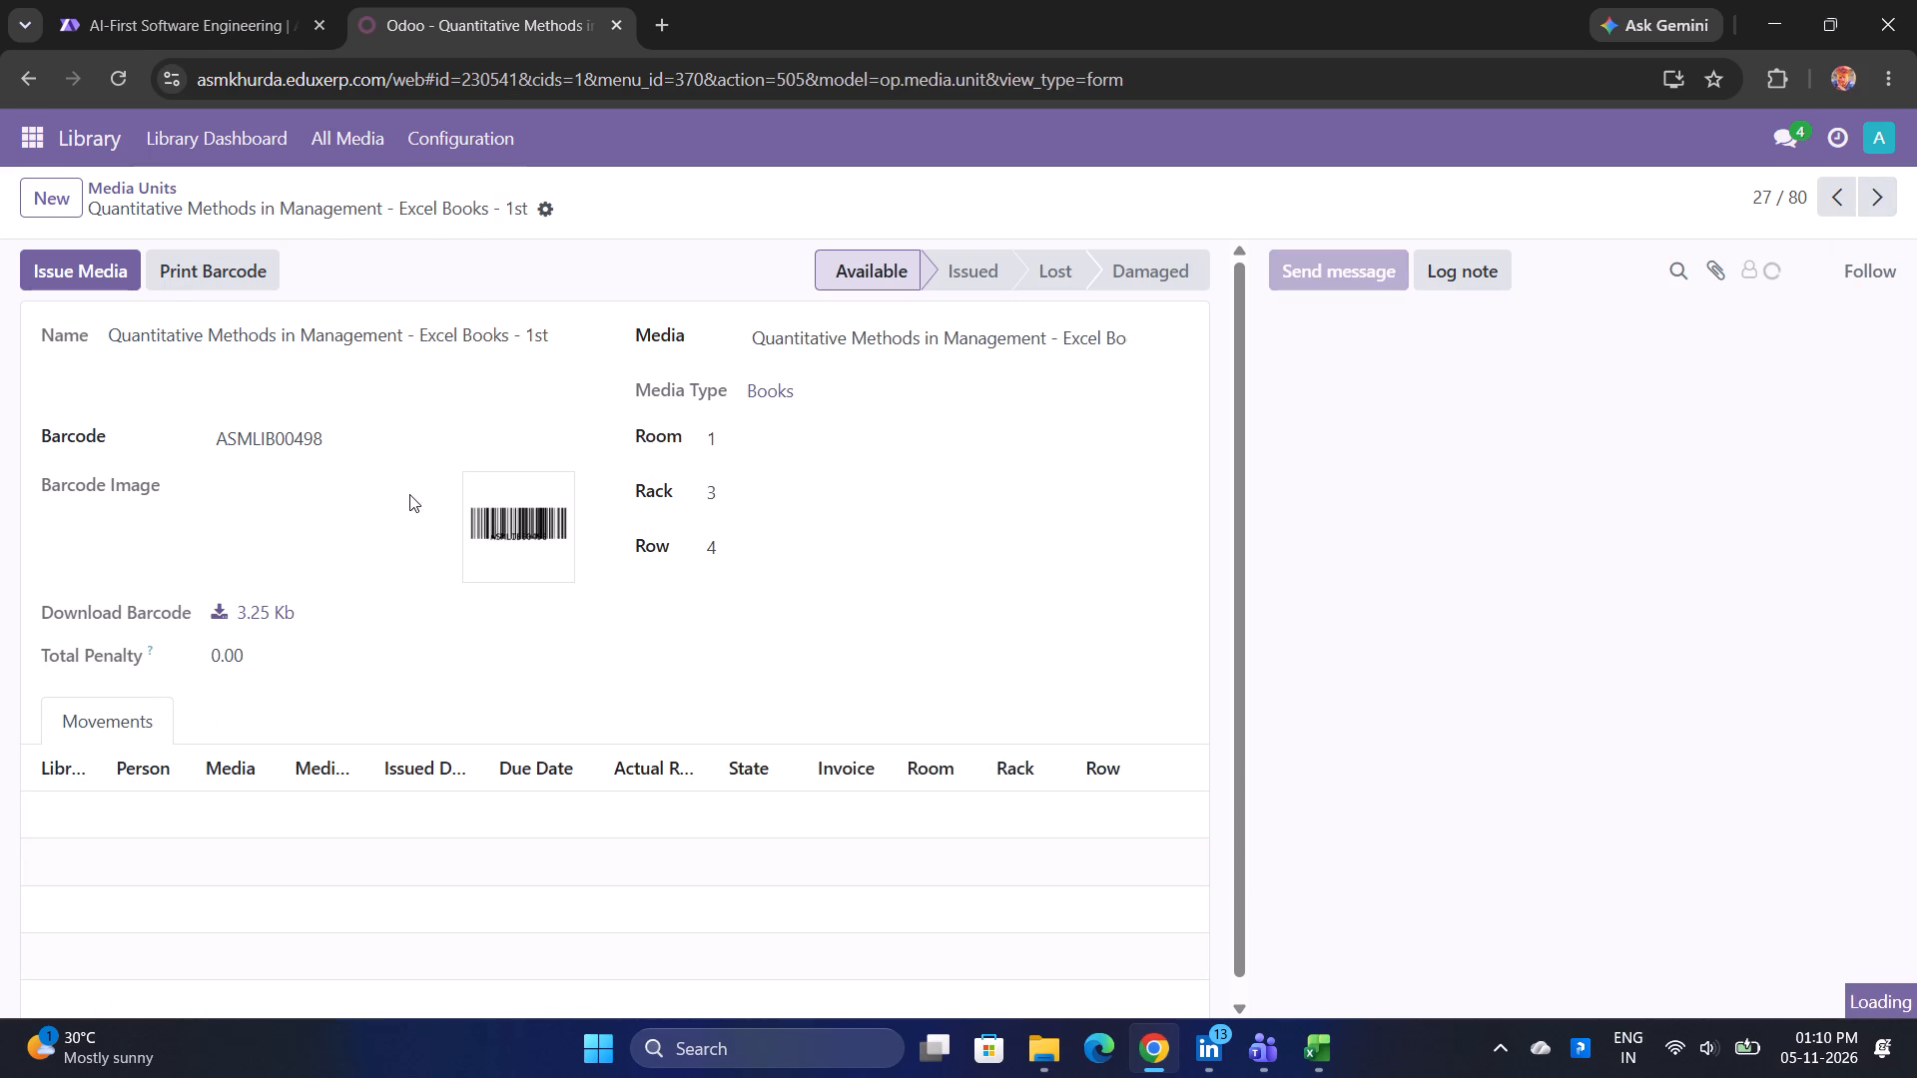
{"action": "left_click", "coordinate": [403, 463]}
{"action": "left_click", "coordinate": [406, 456]}
{"action": "left_click", "coordinate": [409, 449]}
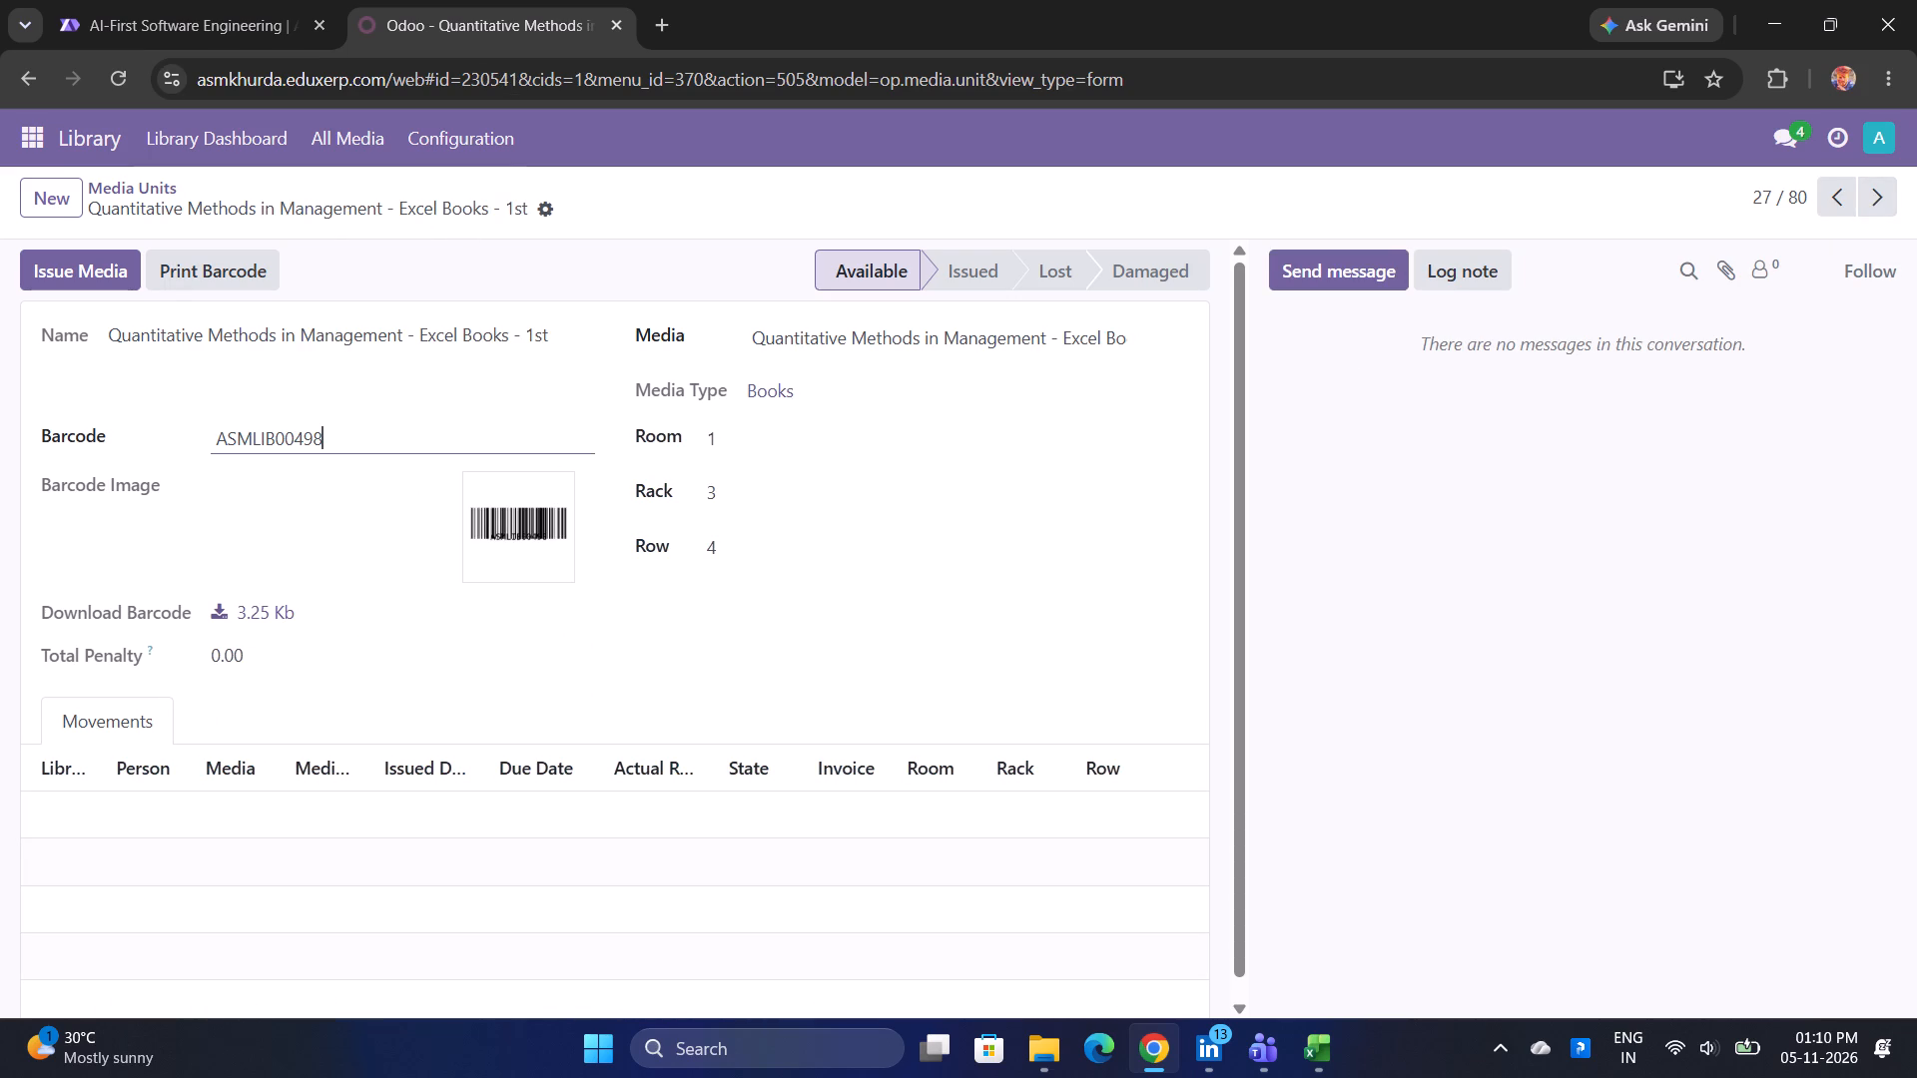
{"action": "key", "text": "BackSpace"}
{"action": "double_click", "coordinate": [581, 202]}
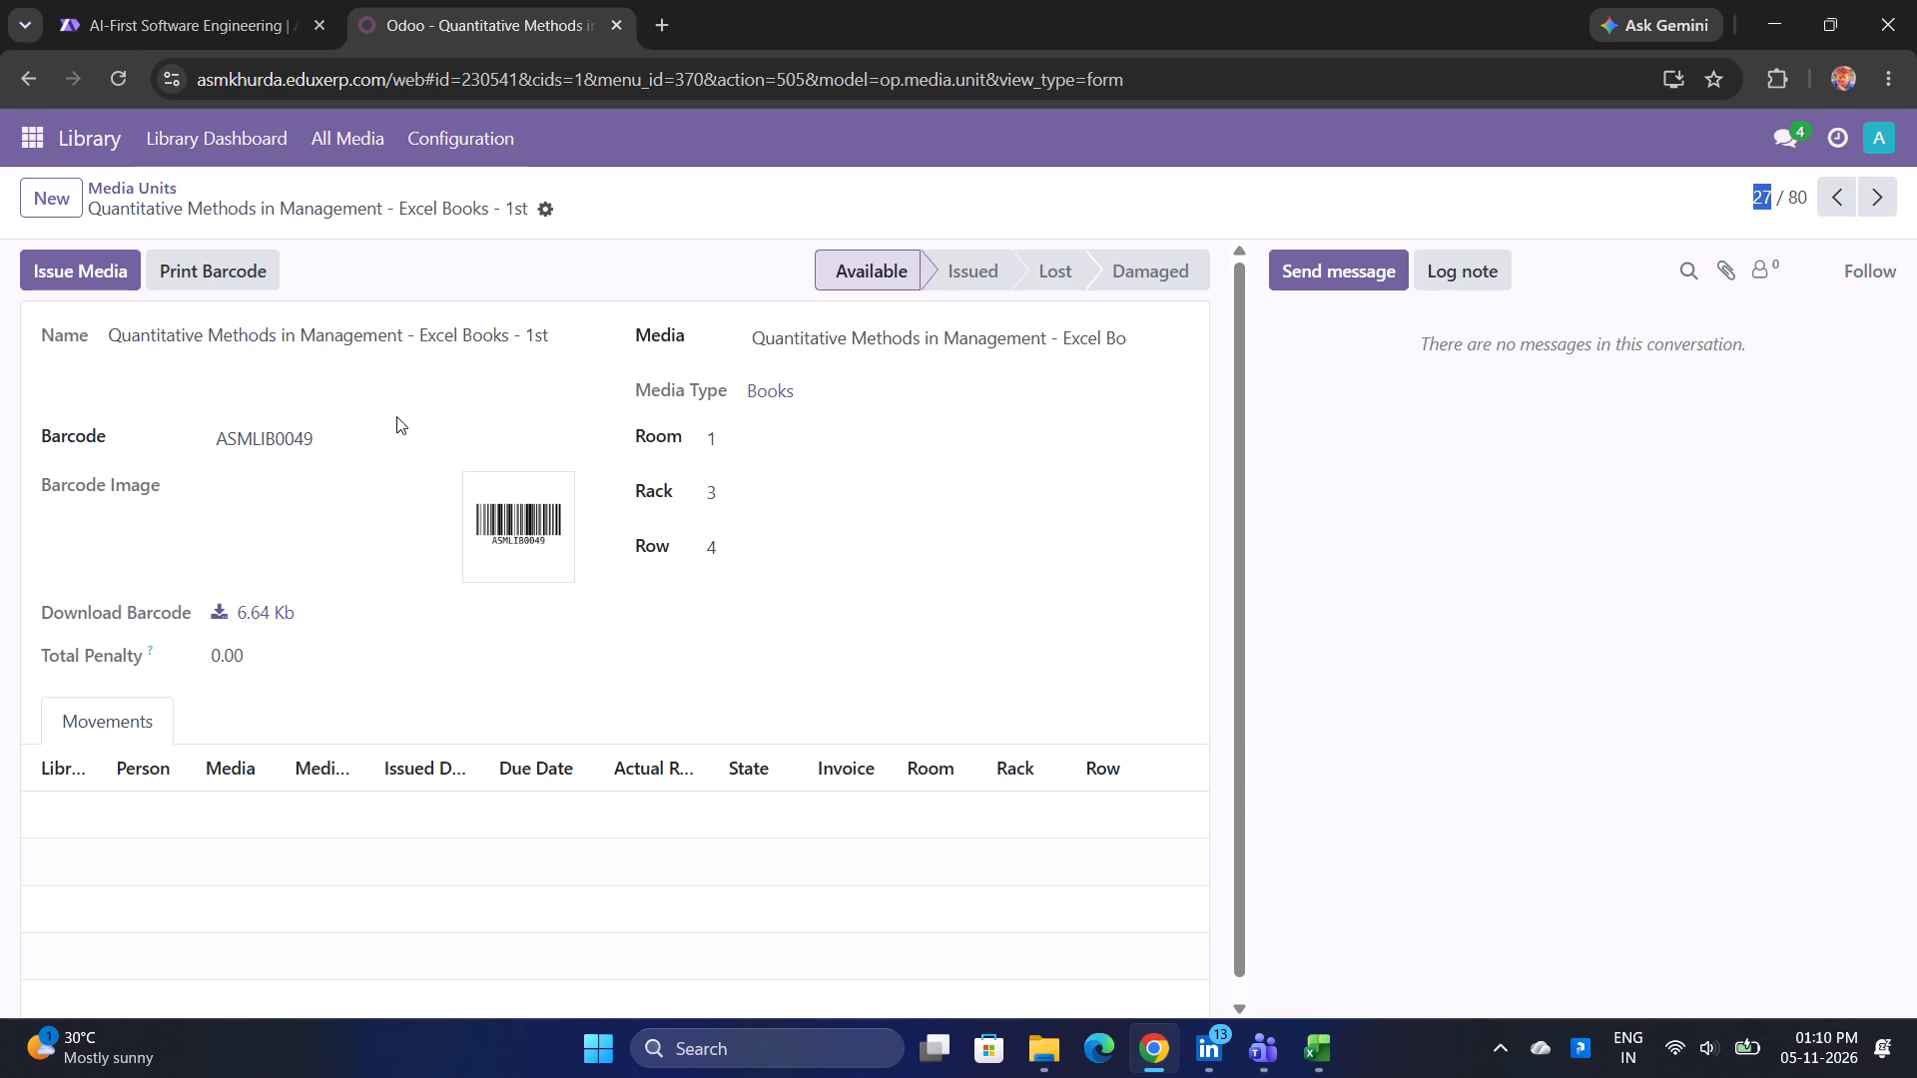
{"action": "left_click", "coordinate": [396, 437]}
{"action": "key", "text": "8"}
{"action": "left_click", "coordinate": [578, 213]}
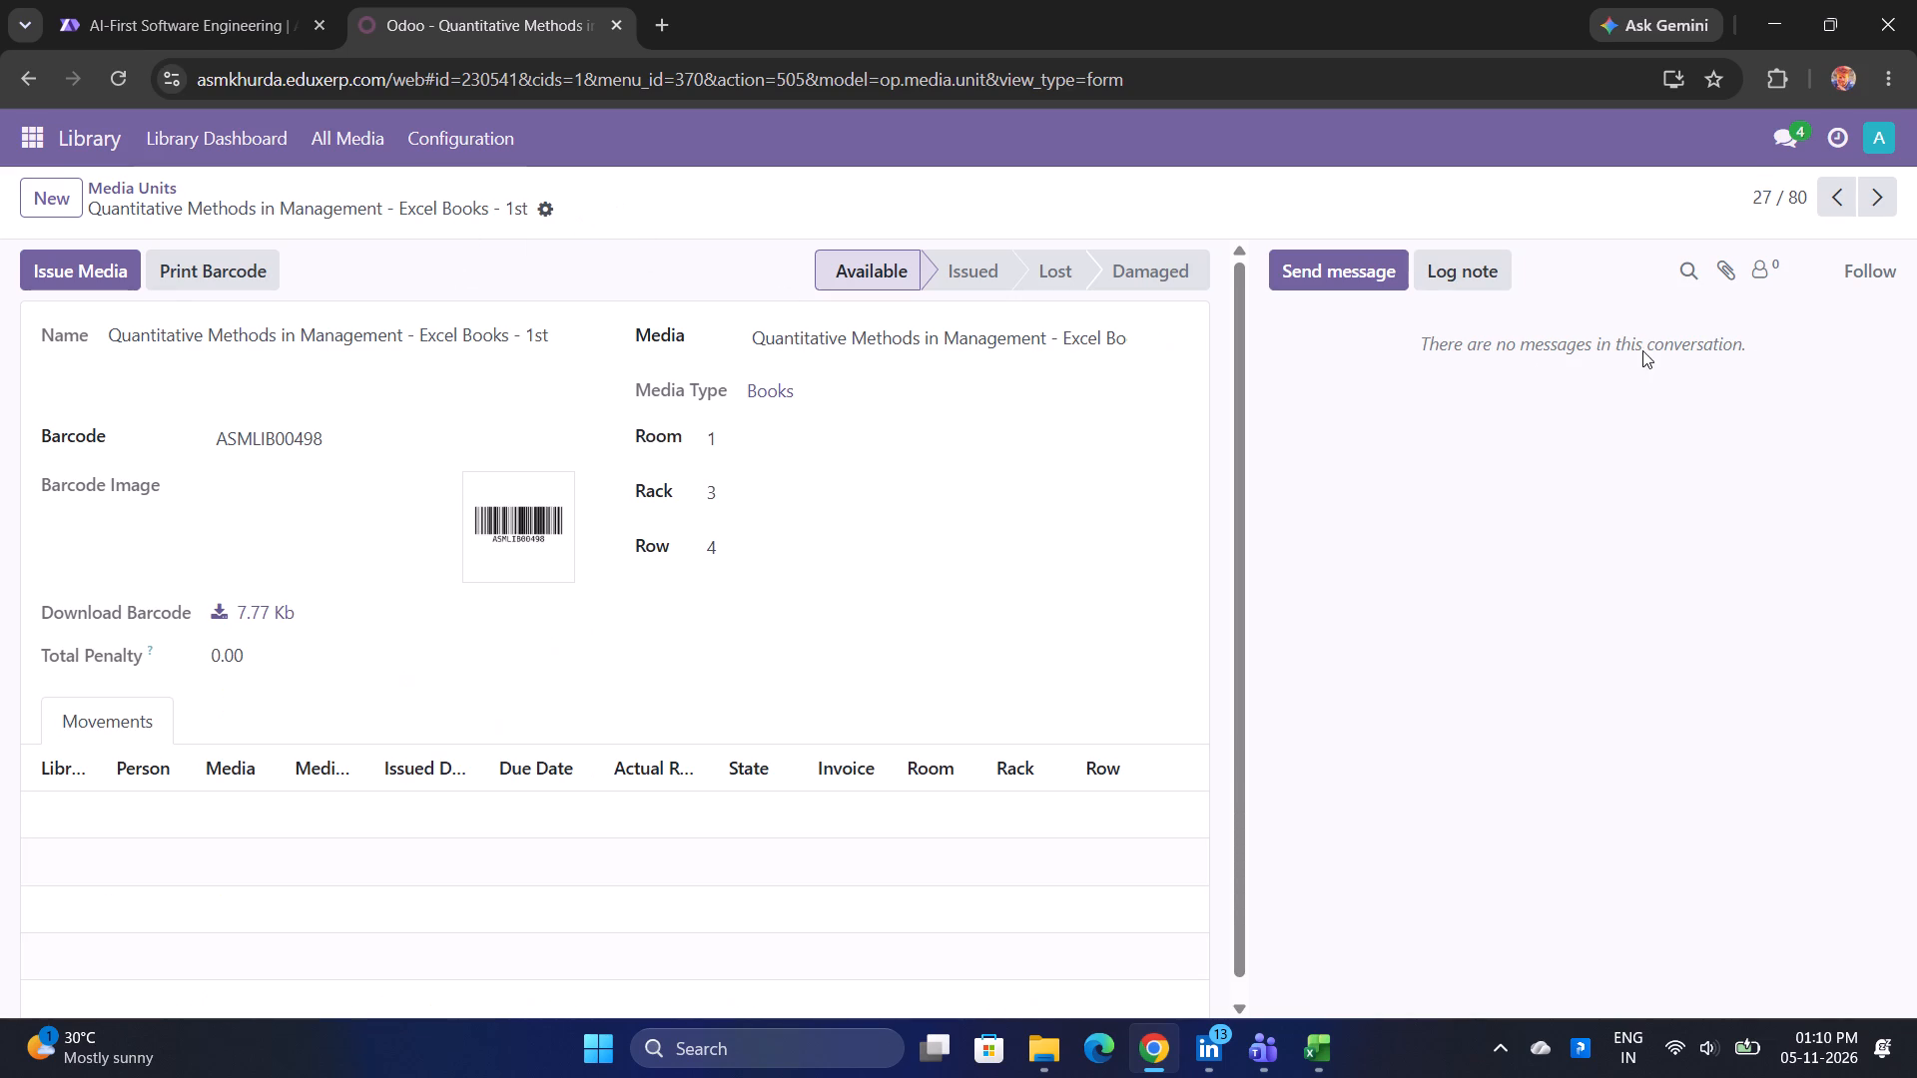
Regenerate the barcode image for media unit 28 of 80, Quantitative Techniques for Decision Making, by saving barcode ASMLIB0077 and re-saving it as ASMLIB00771.
{"action": "left_click", "coordinate": [1878, 189]}
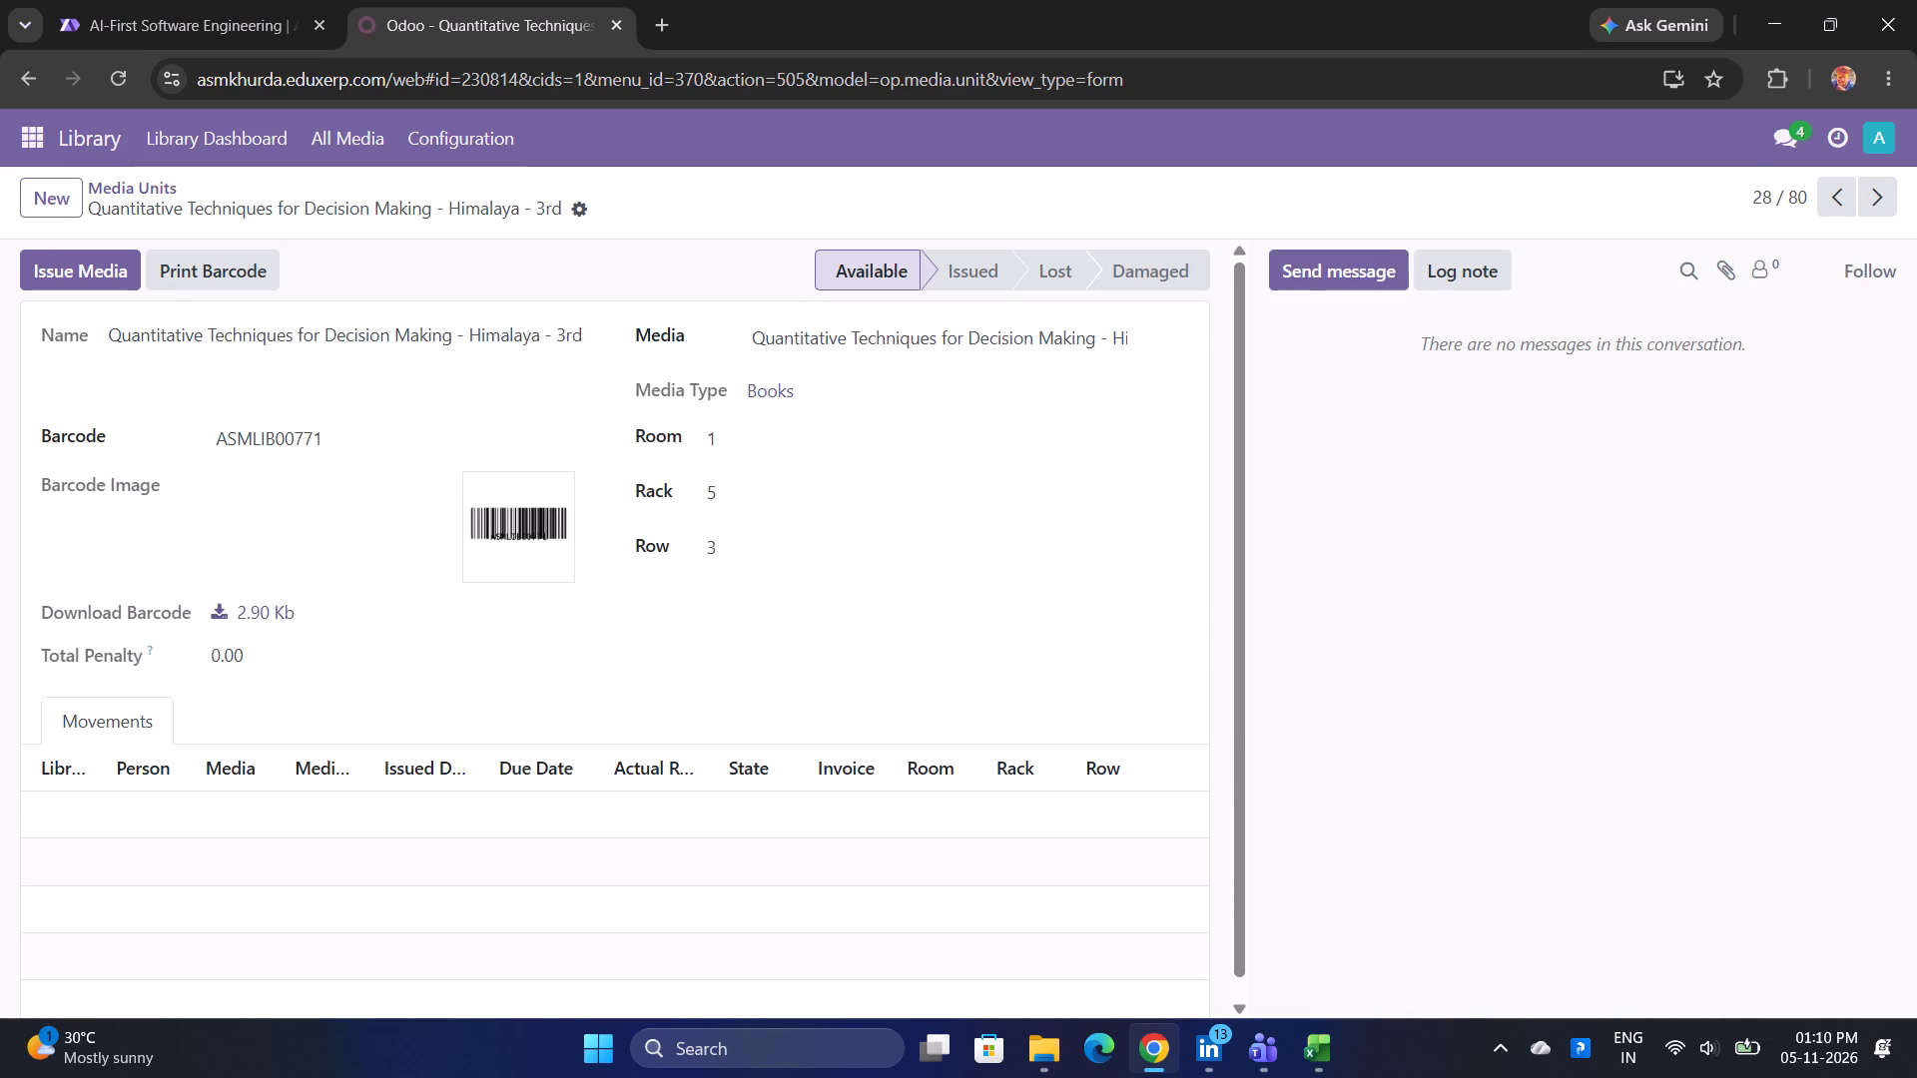
{"action": "left_click", "coordinate": [503, 426]}
{"action": "key", "text": "BackSpace"}
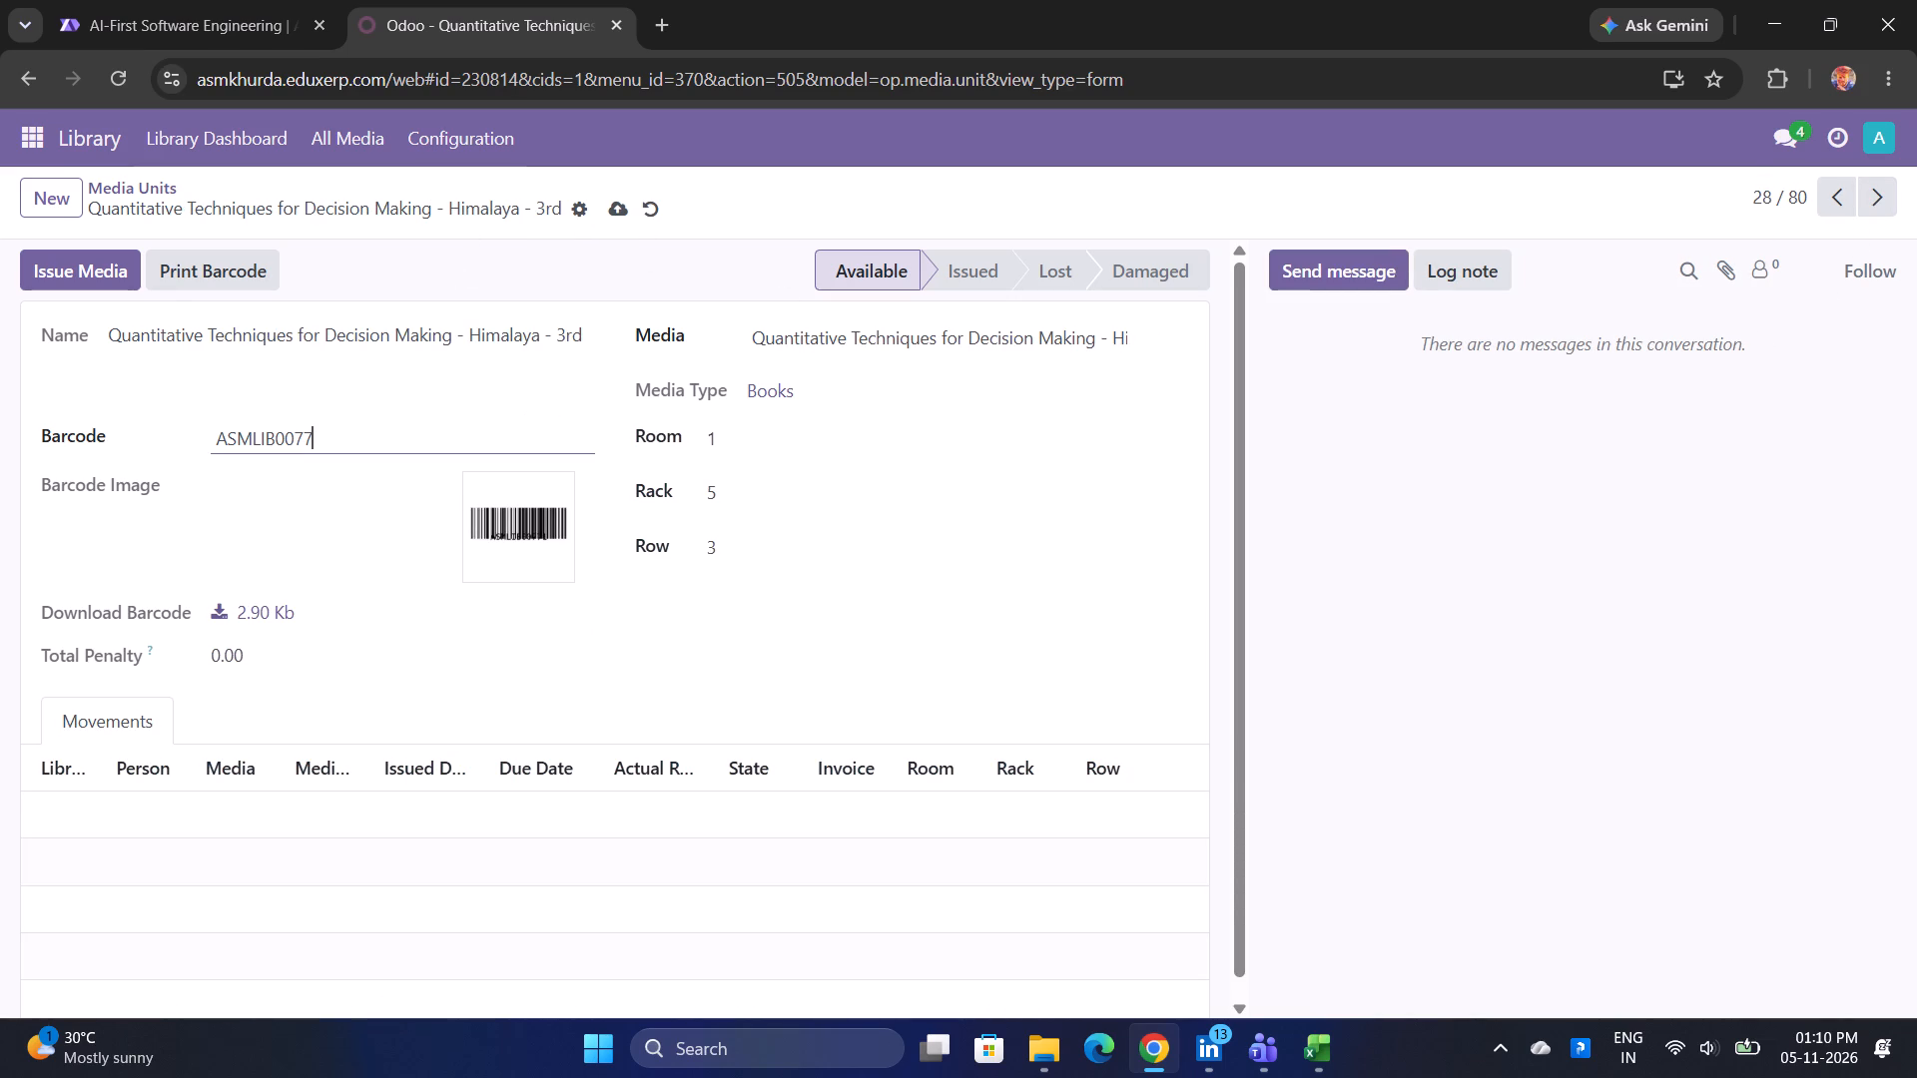
{"action": "left_click", "coordinate": [611, 219]}
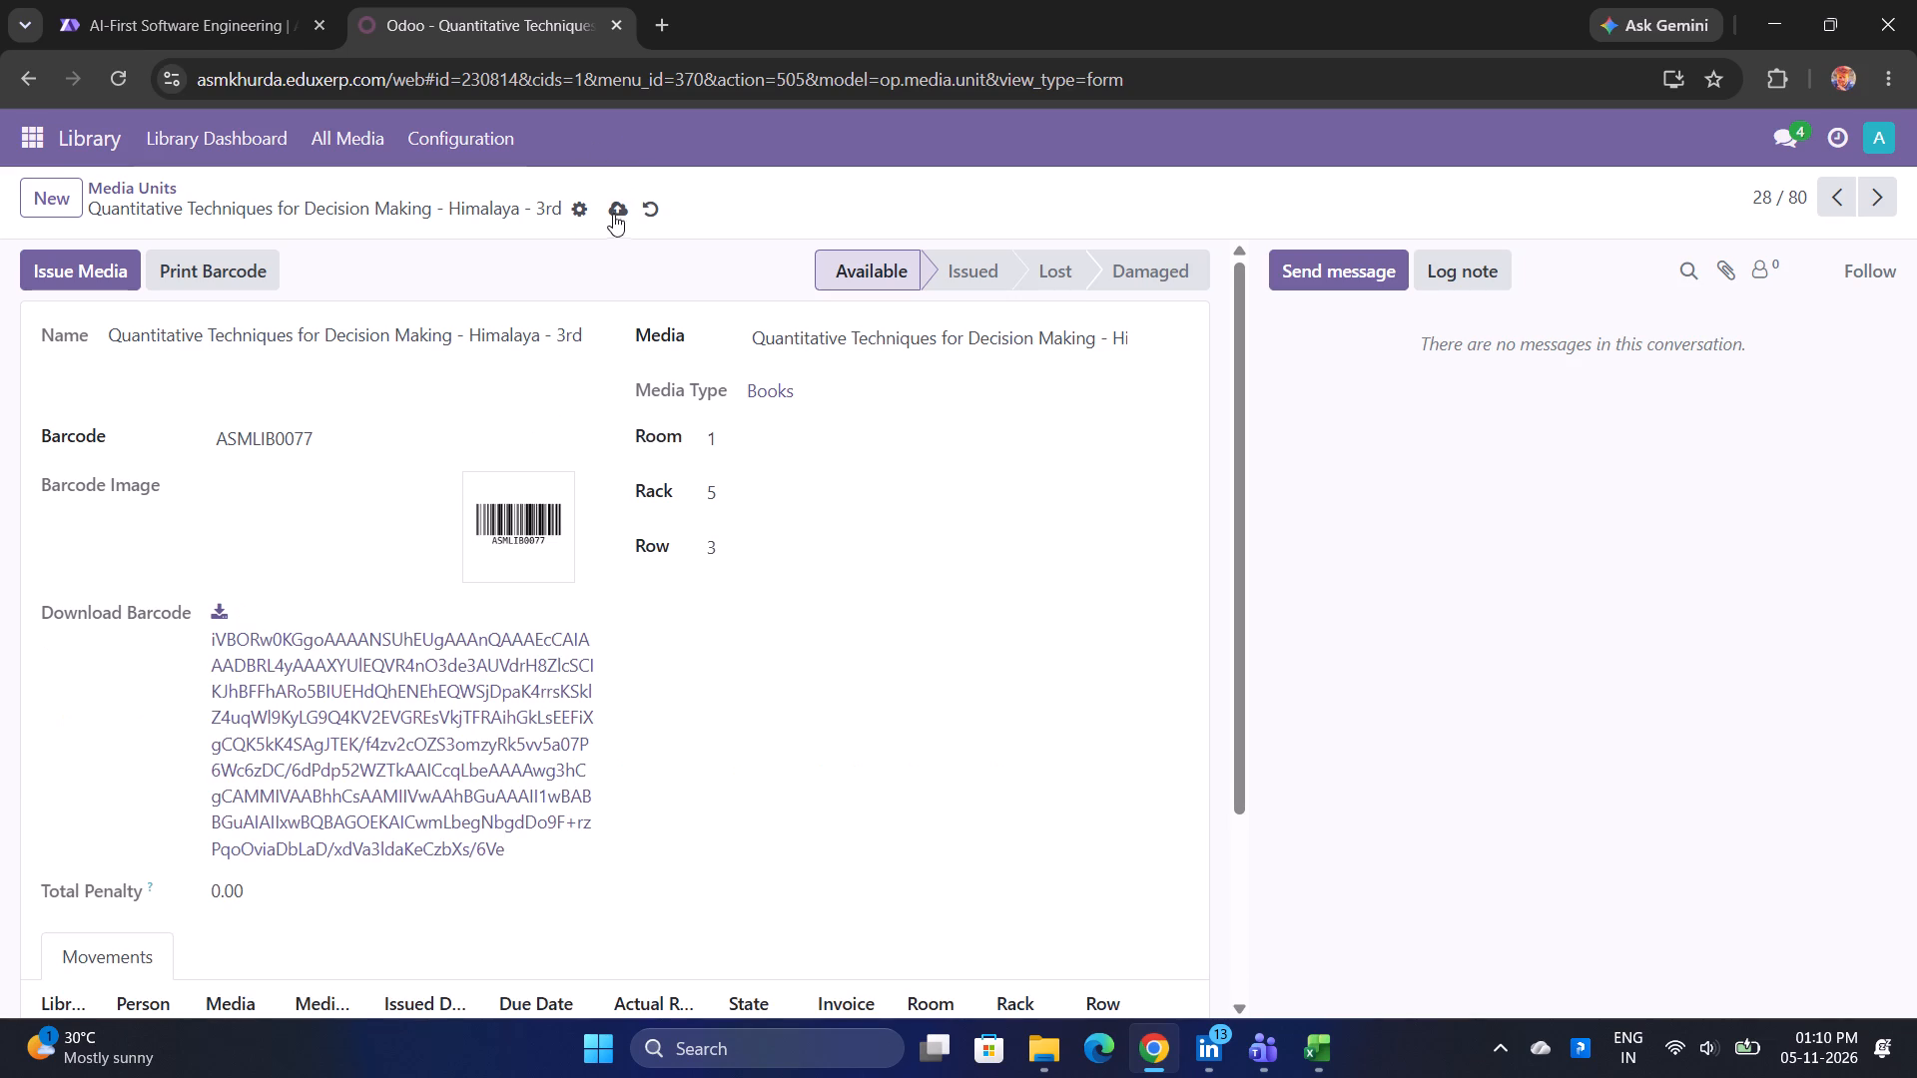
{"action": "left_click", "coordinate": [449, 427]}
{"action": "key", "text": "1"}
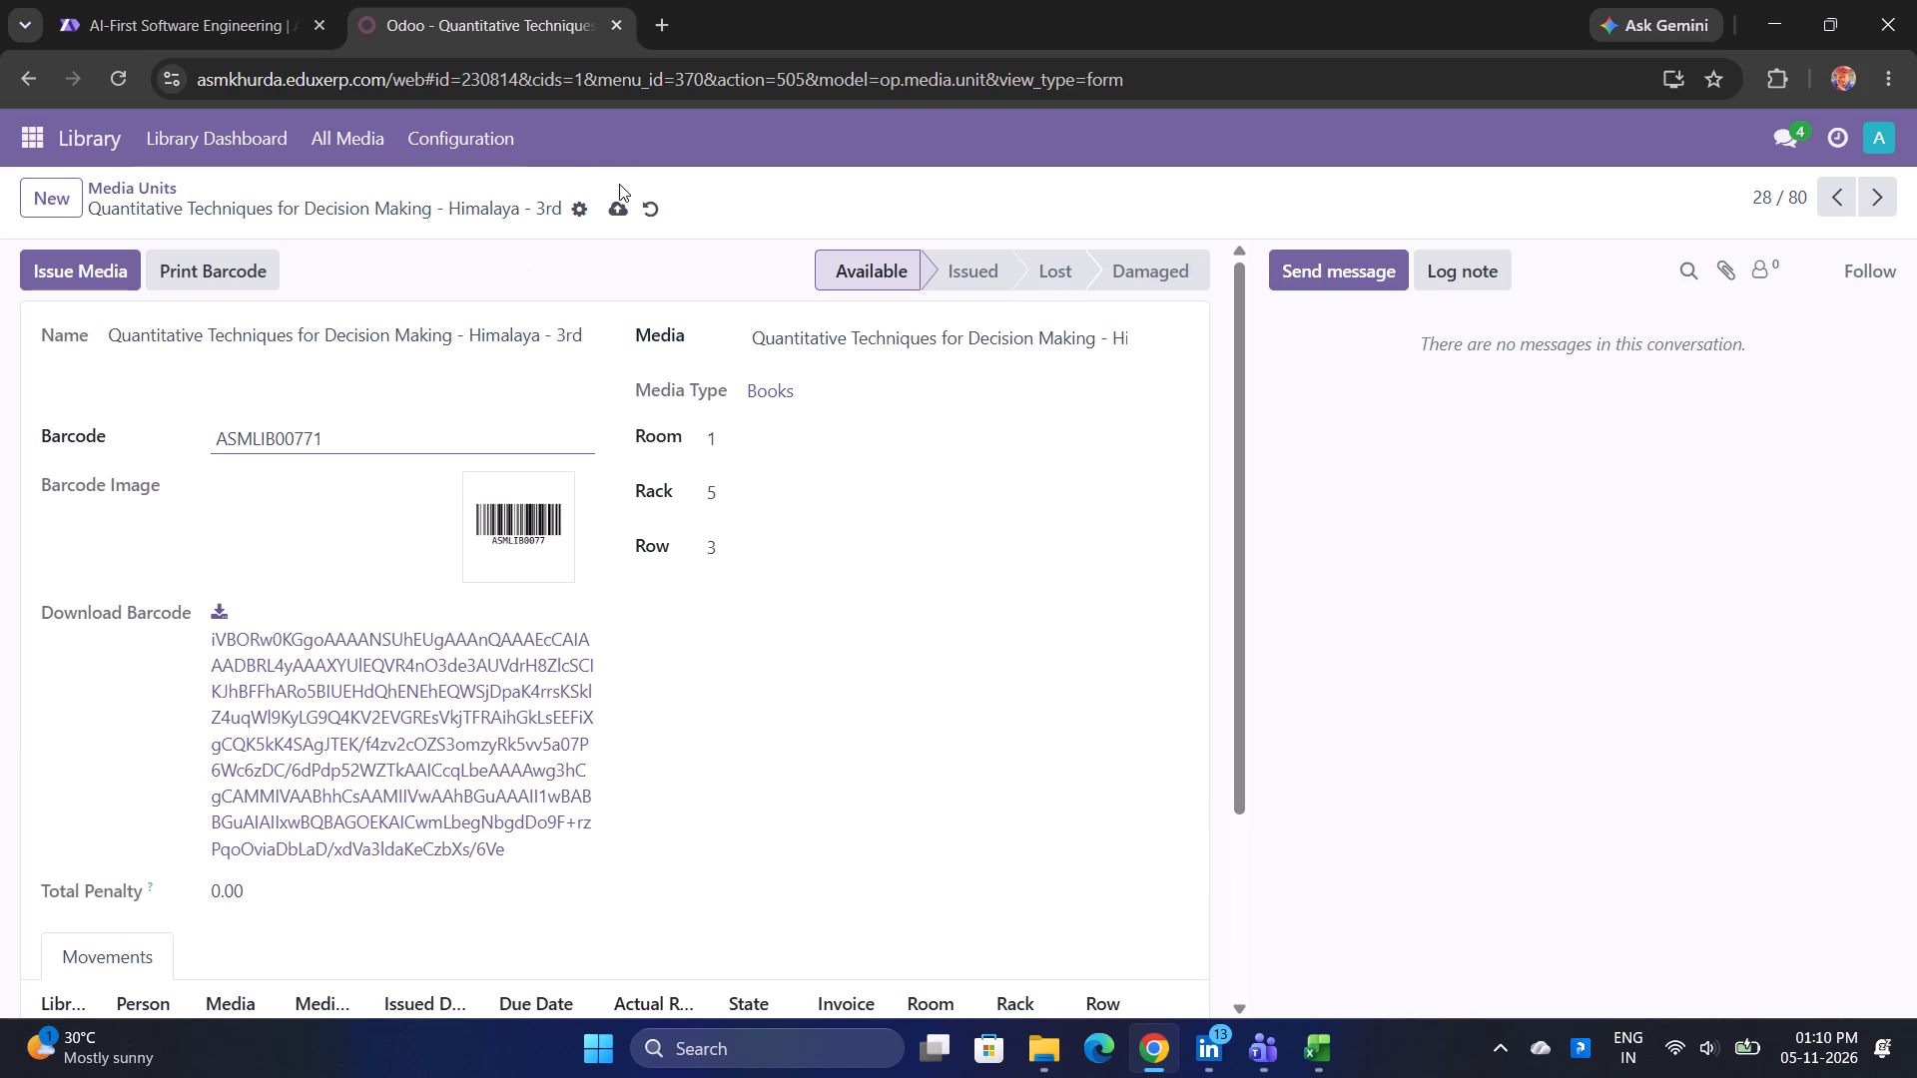
{"action": "left_click", "coordinate": [618, 204]}
Regenerate the barcode image for media unit 29 of 80, Quantitive Methods for Decision Makers, by saving barcode ASMLIB0016 and re-saving it as ASMLIB00163.
{"action": "left_click", "coordinate": [1887, 199]}
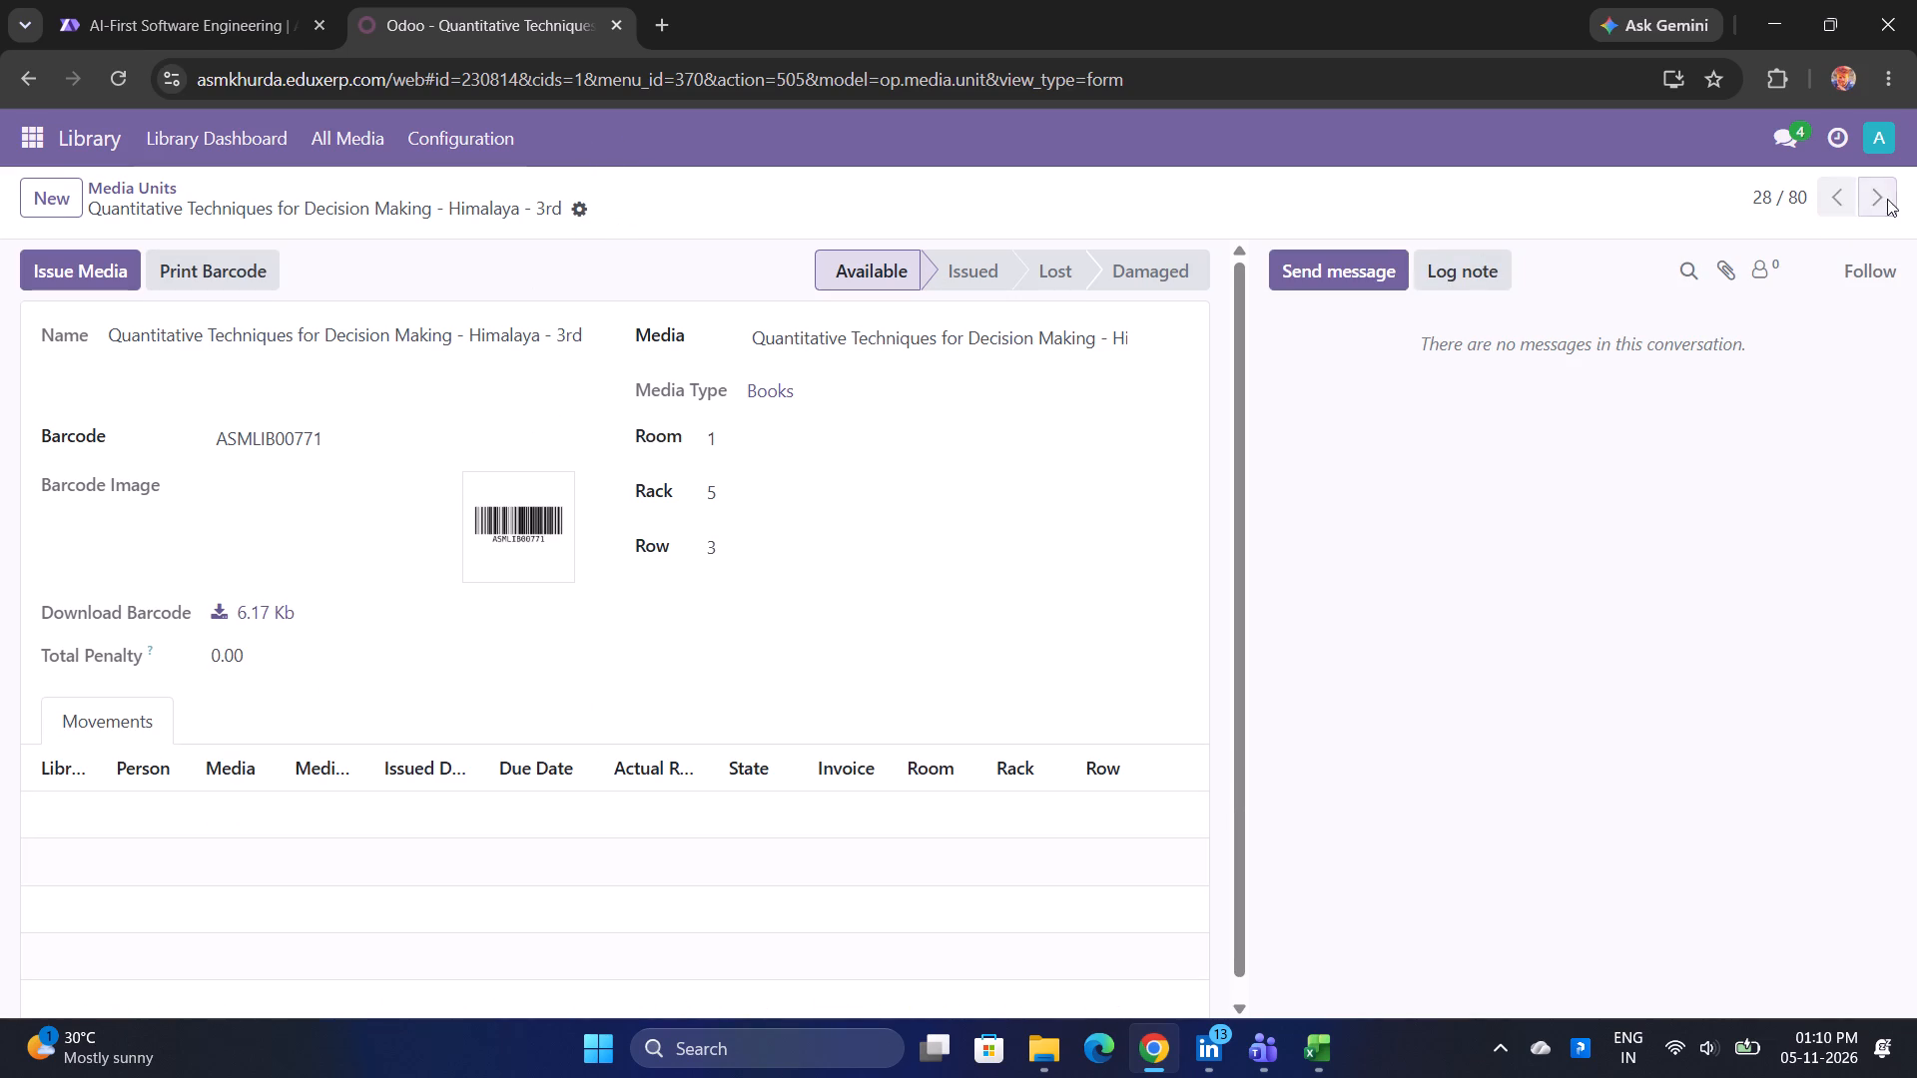
{"action": "left_click", "coordinate": [541, 449]}
{"action": "key", "text": "BackSpace"}
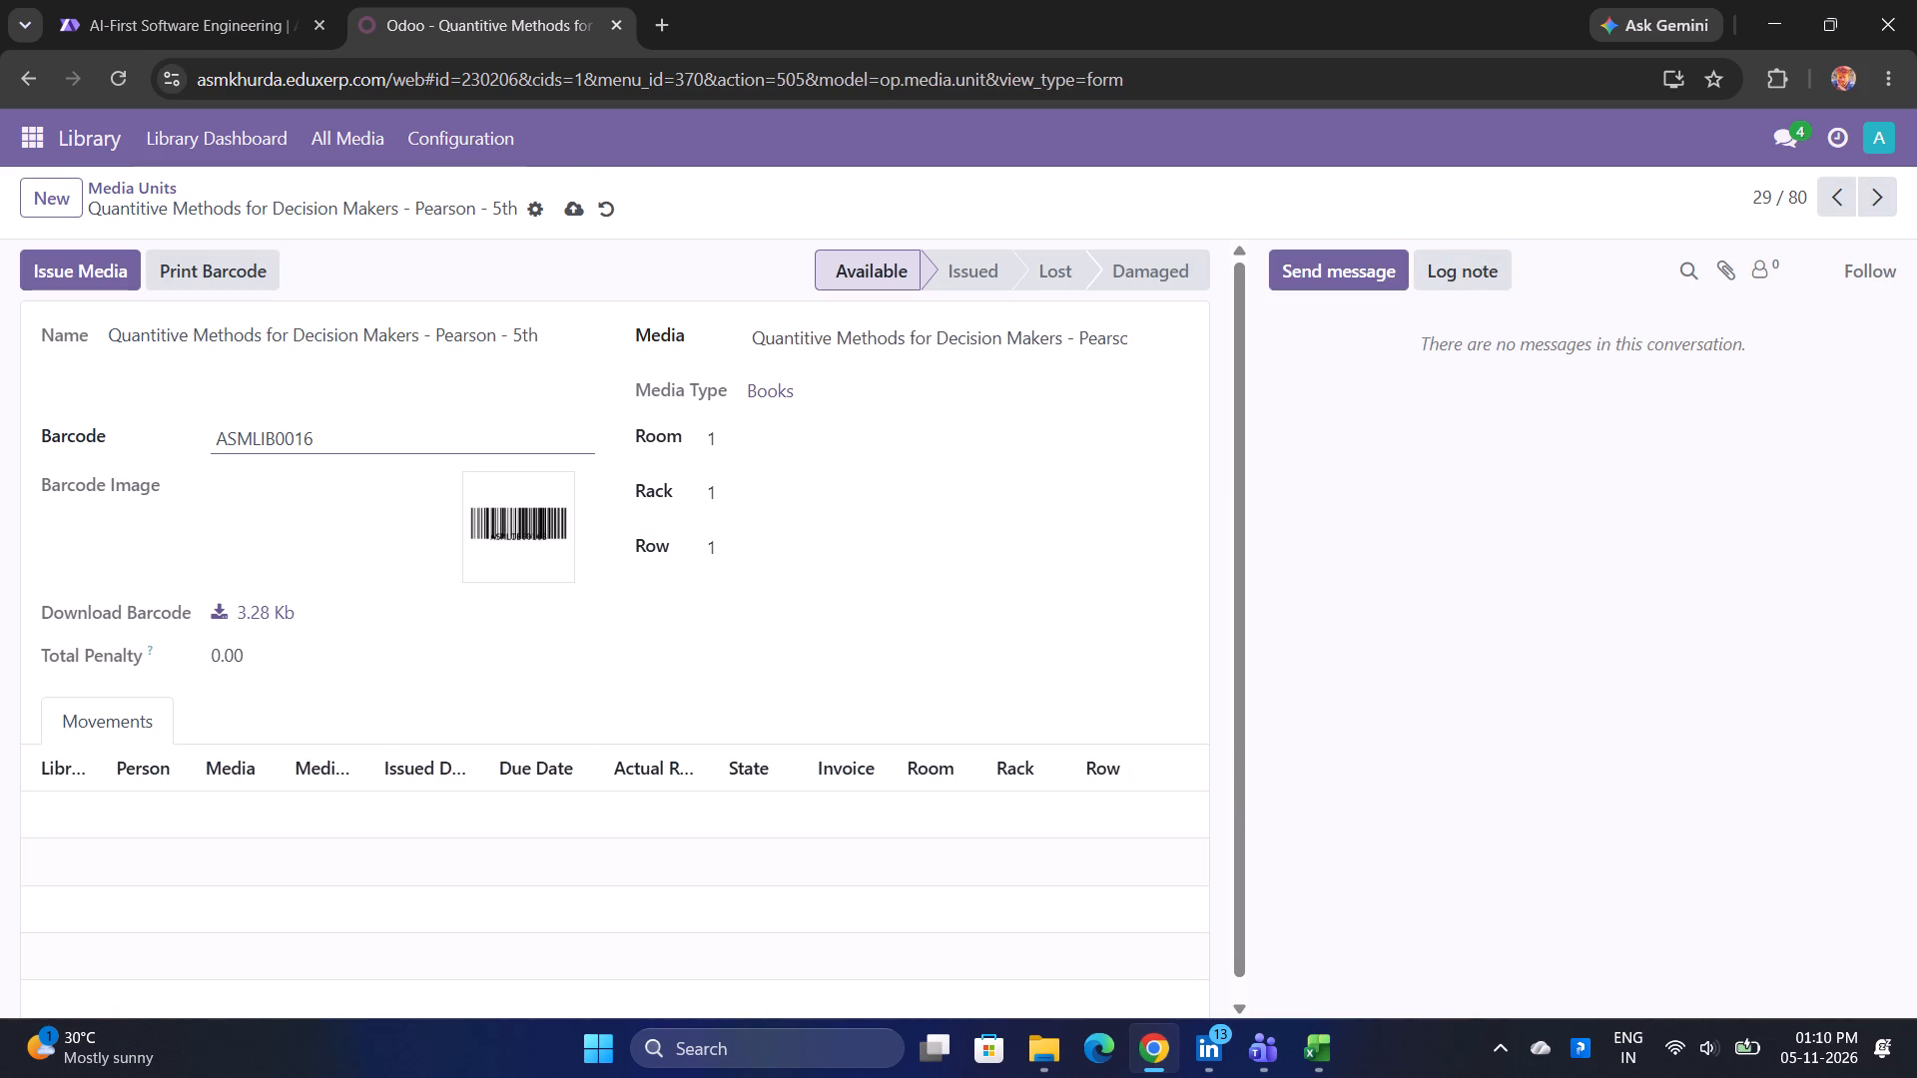
{"action": "left_click", "coordinate": [574, 195]}
{"action": "left_click", "coordinate": [574, 198]}
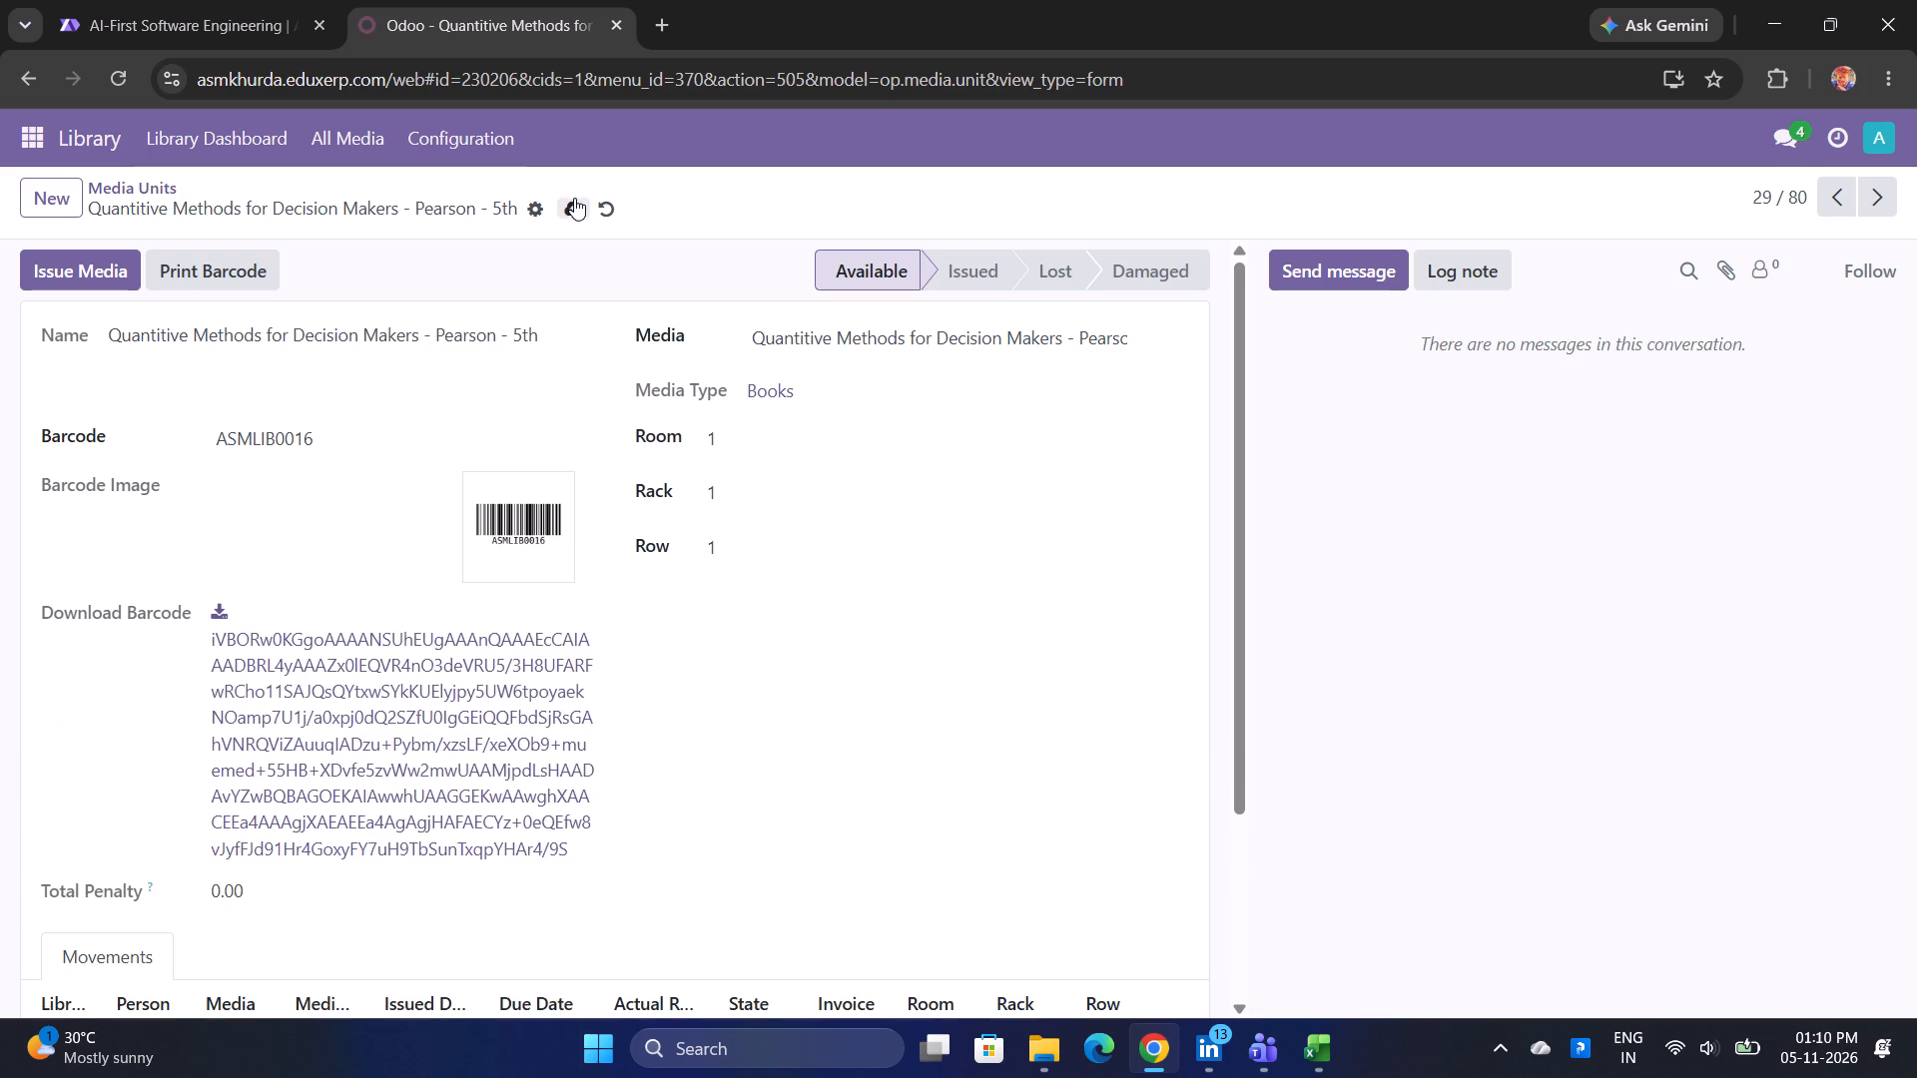
{"action": "left_click", "coordinate": [441, 433]}
{"action": "key", "text": "3"}
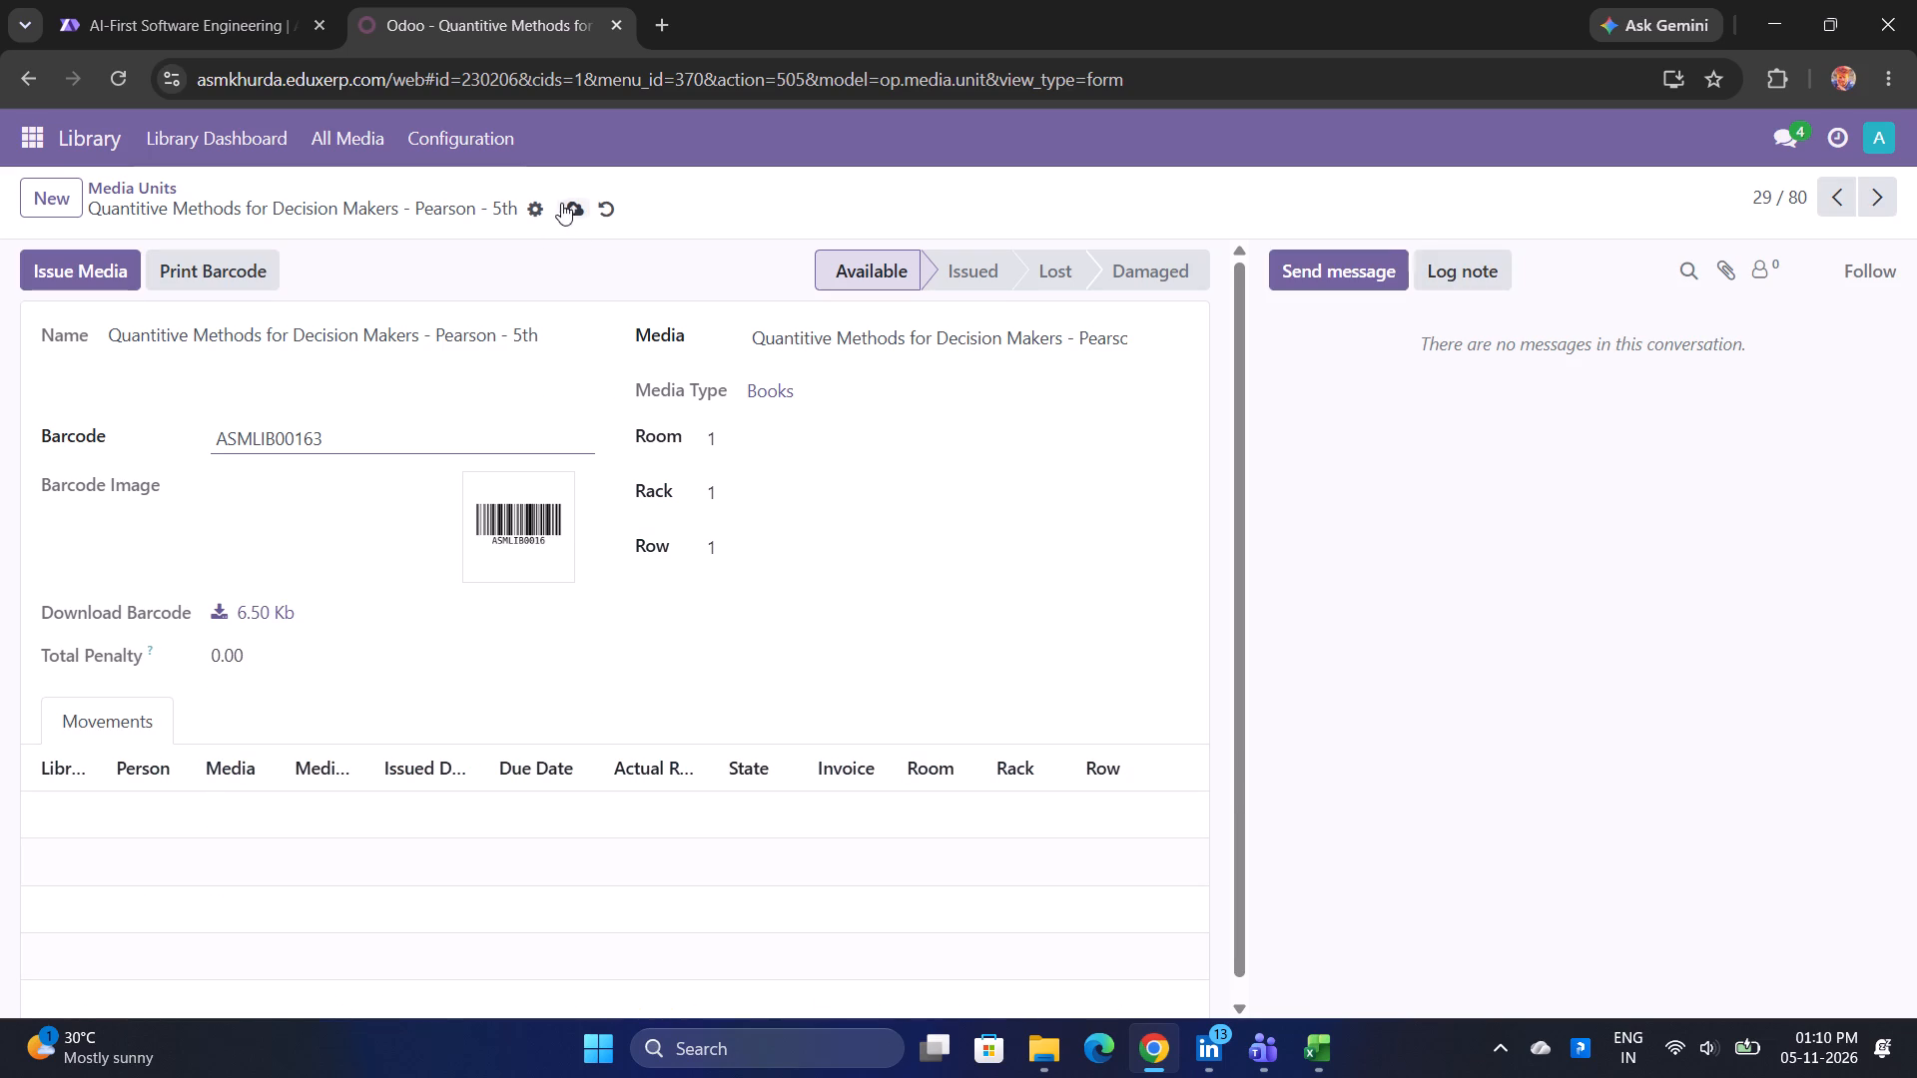
{"action": "left_click", "coordinate": [561, 204]}
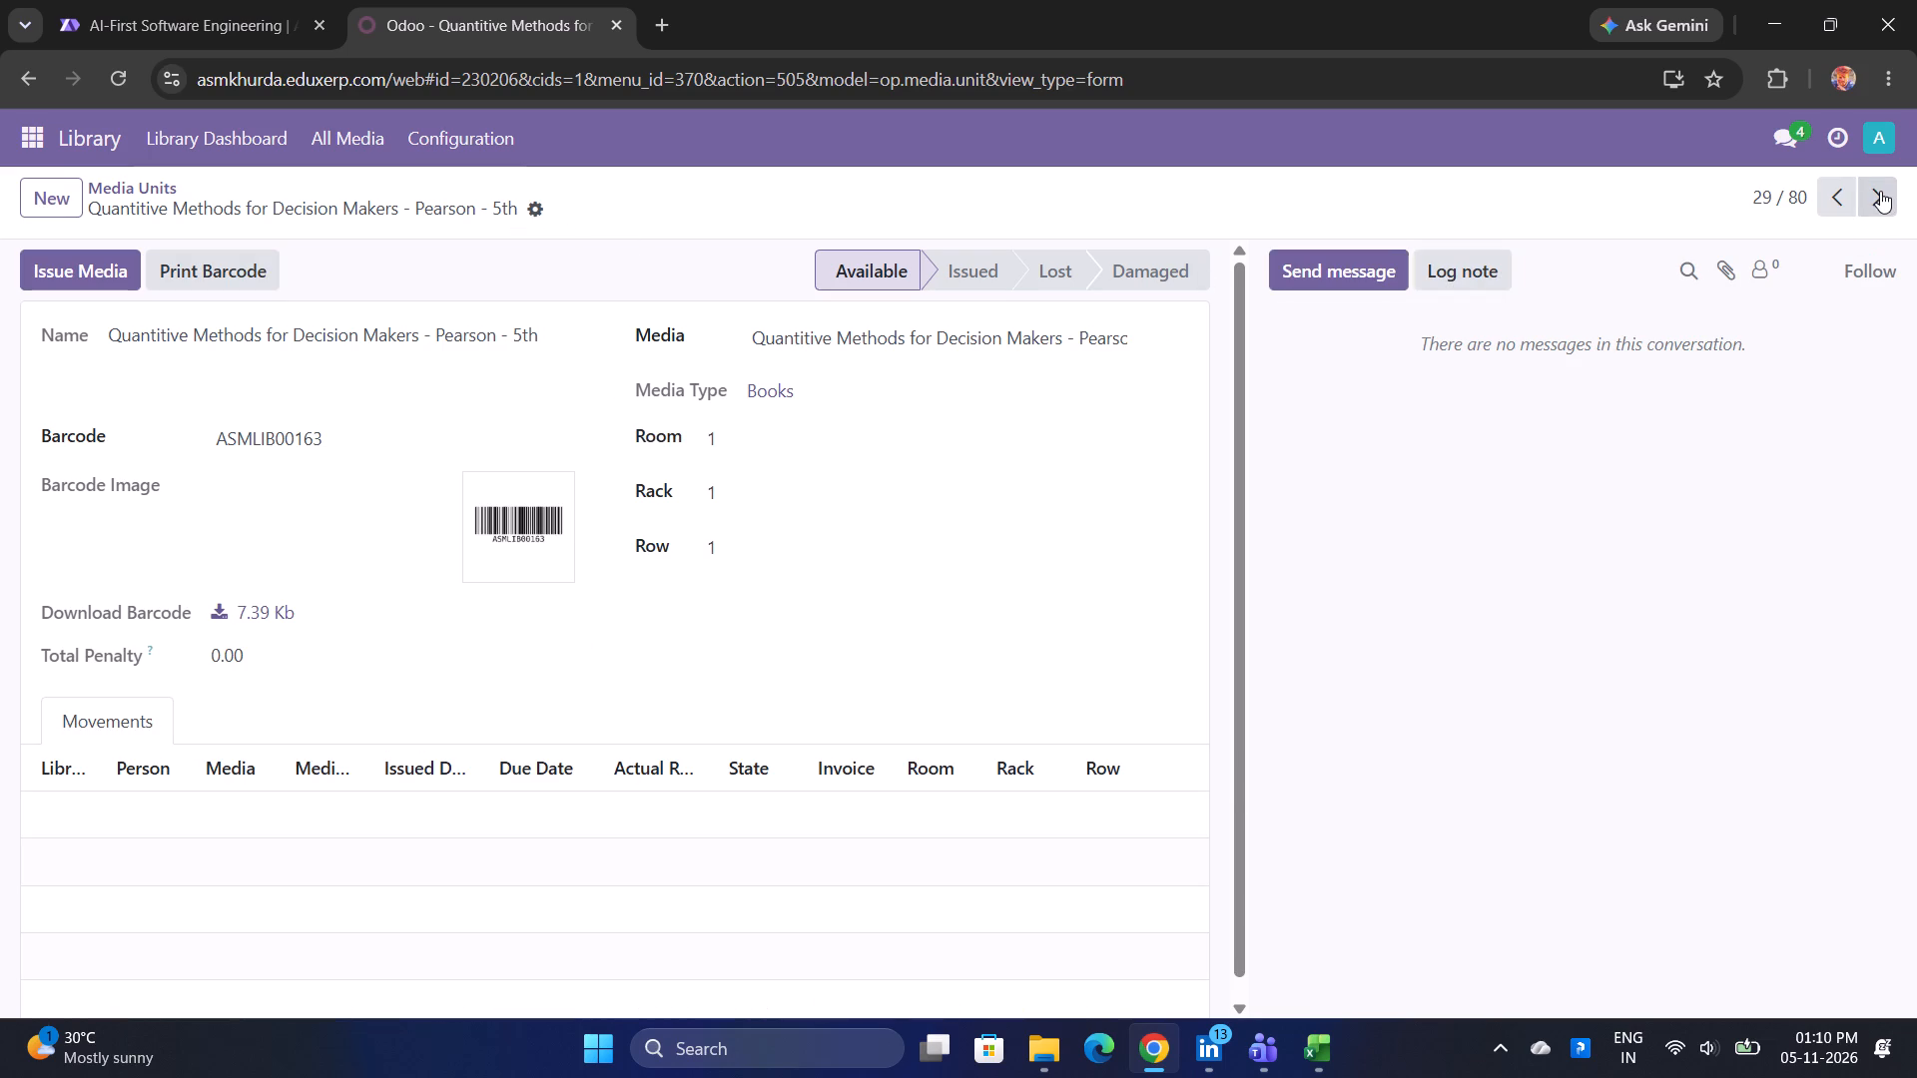
Regenerate the barcode image for media unit 30 of 80, Question Bank Mathematics Series, by saving barcode ASMLIB0125 and re-saving it as ASMLIB01251.
{"action": "left_click", "coordinate": [1880, 191]}
{"action": "left_click", "coordinate": [426, 431]}
{"action": "key", "text": "BackSpace"}
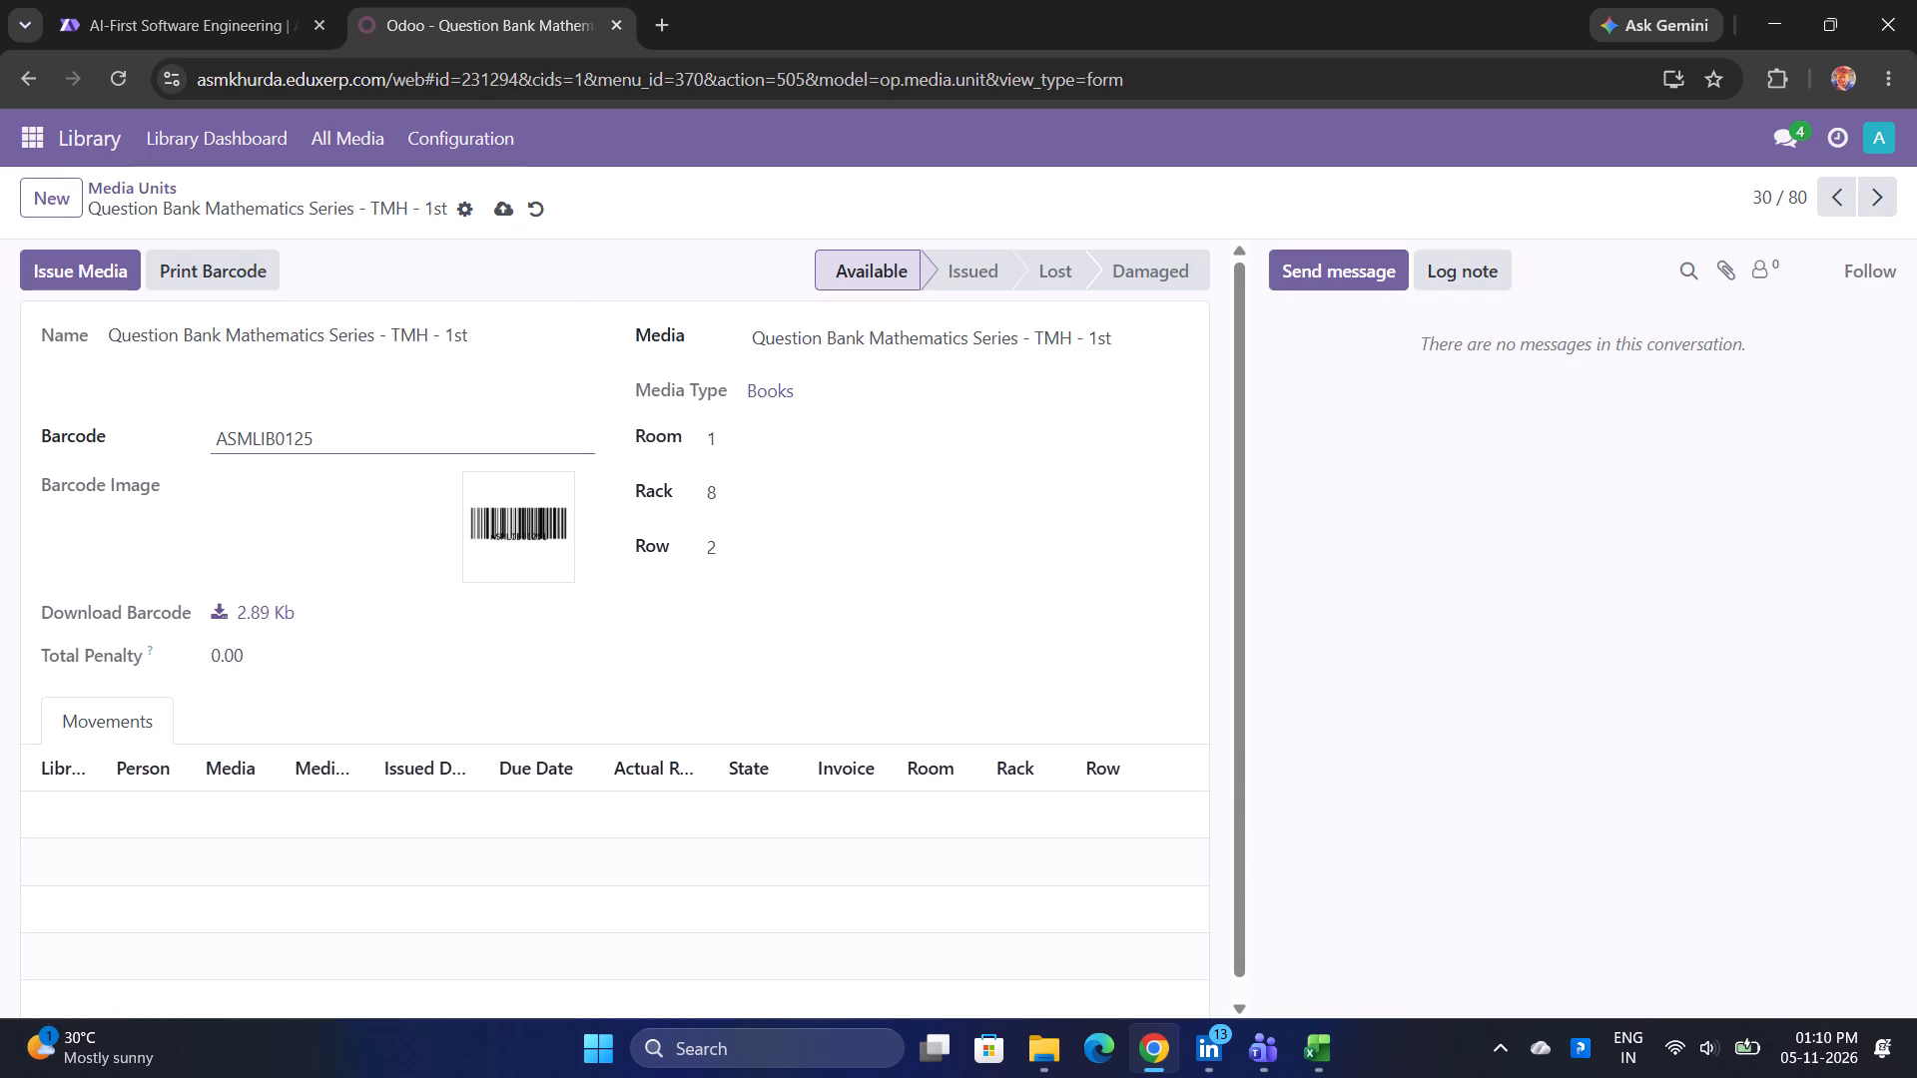
{"action": "left_click", "coordinate": [497, 199]}
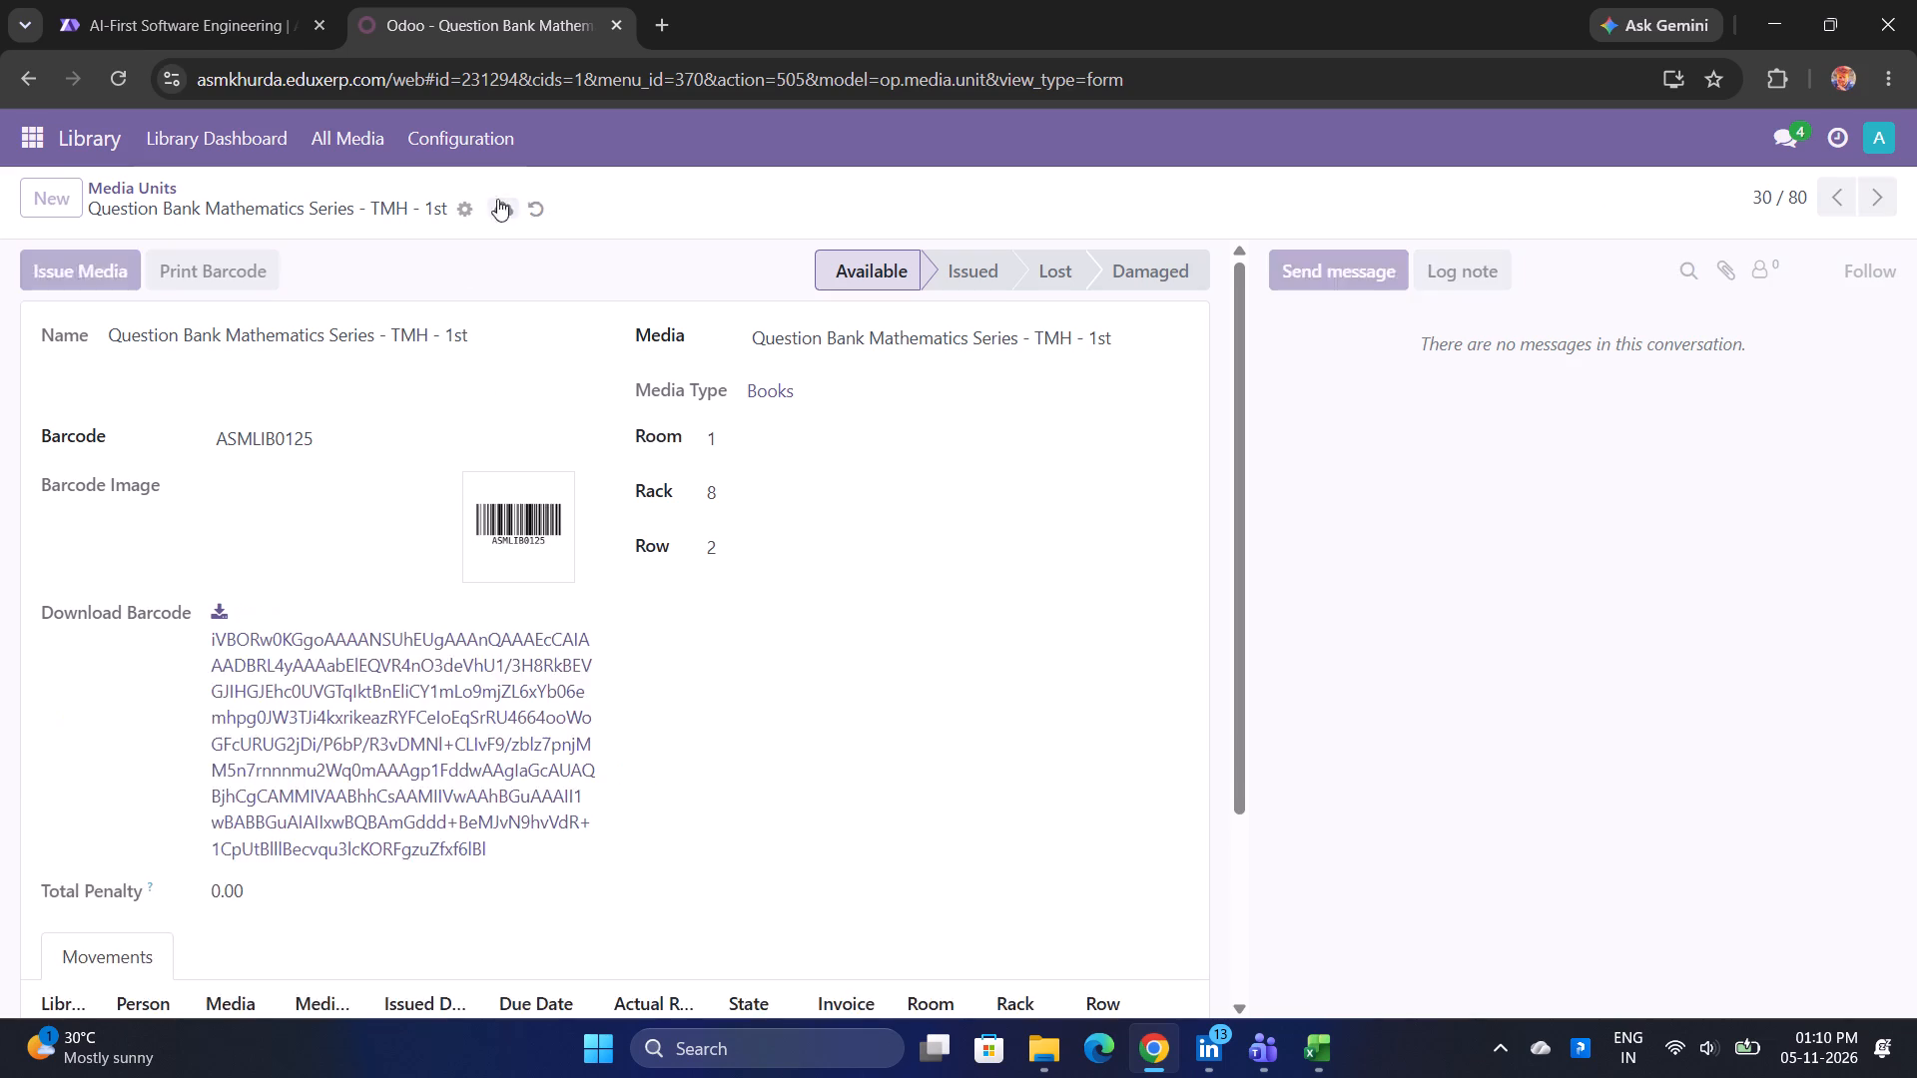
{"action": "left_click", "coordinate": [412, 440]}
{"action": "key", "text": "1"}
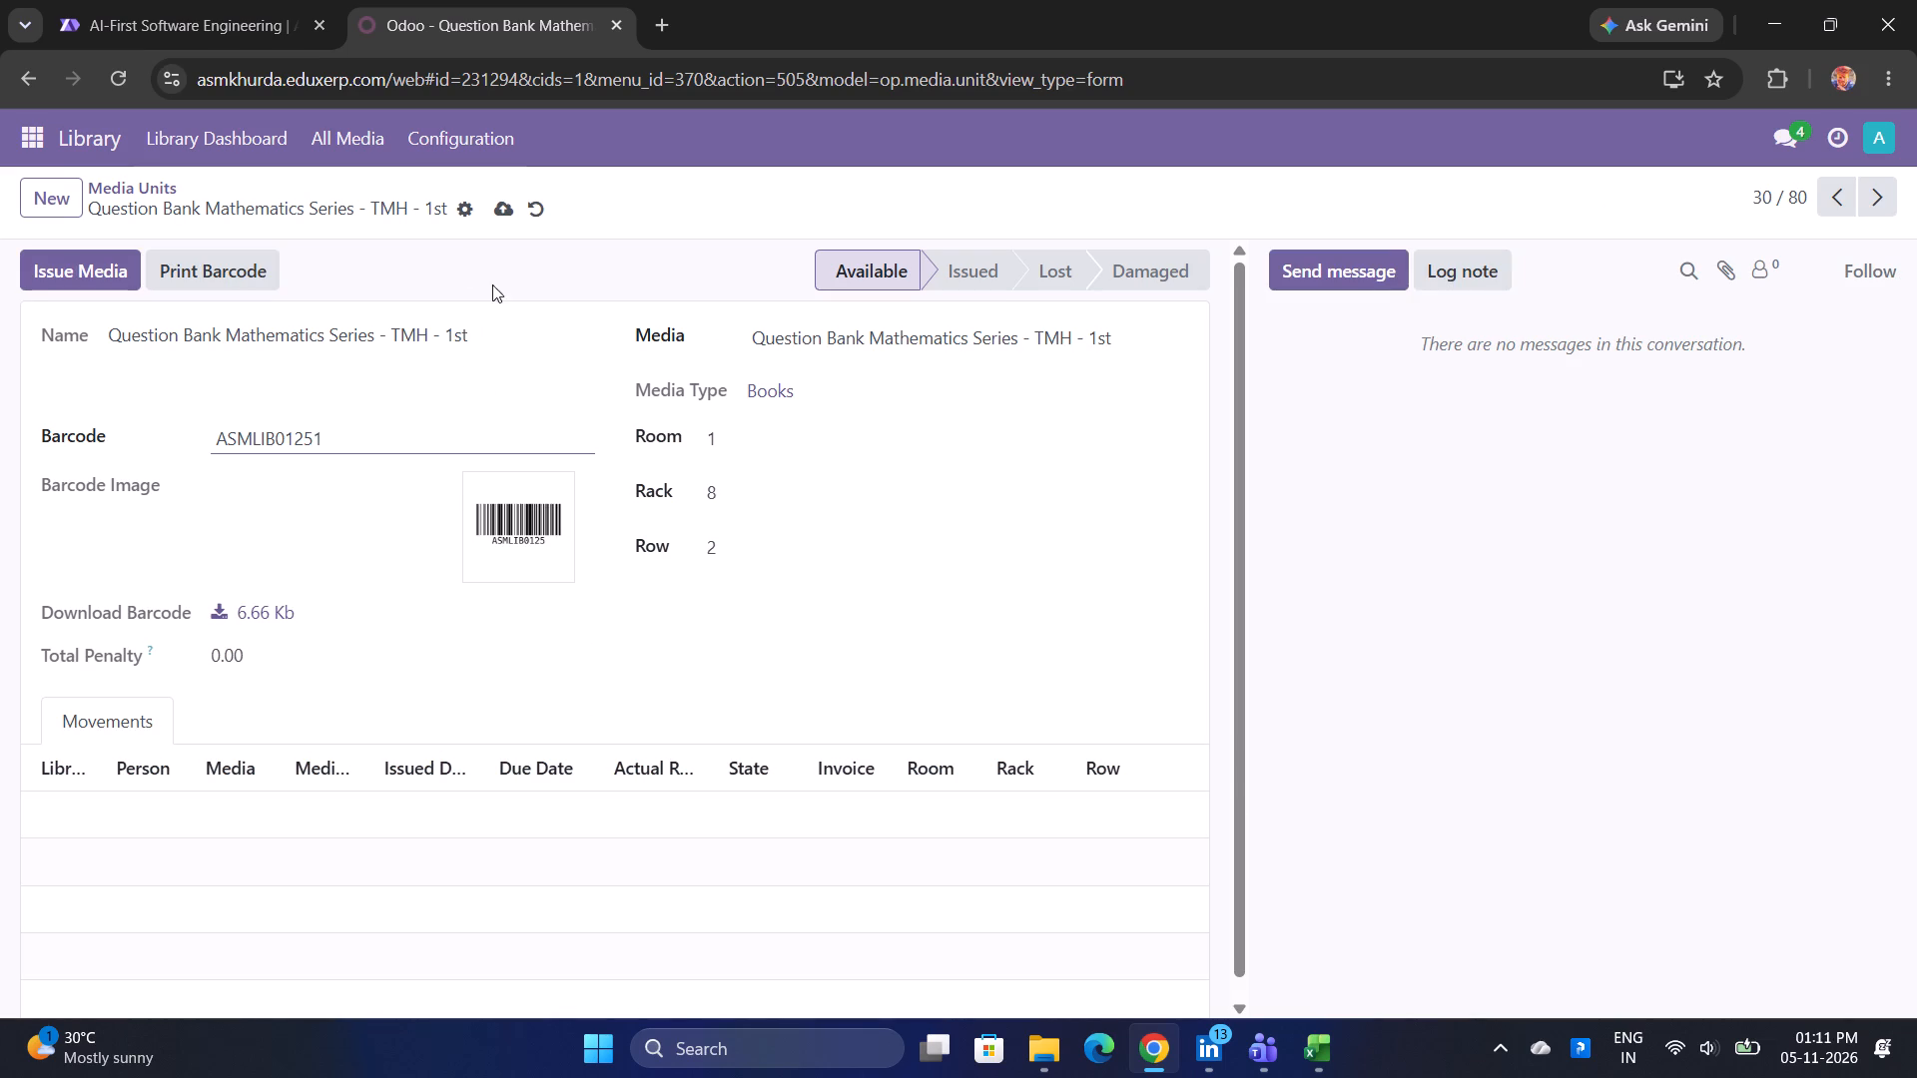
{"action": "left_click", "coordinate": [498, 209]}
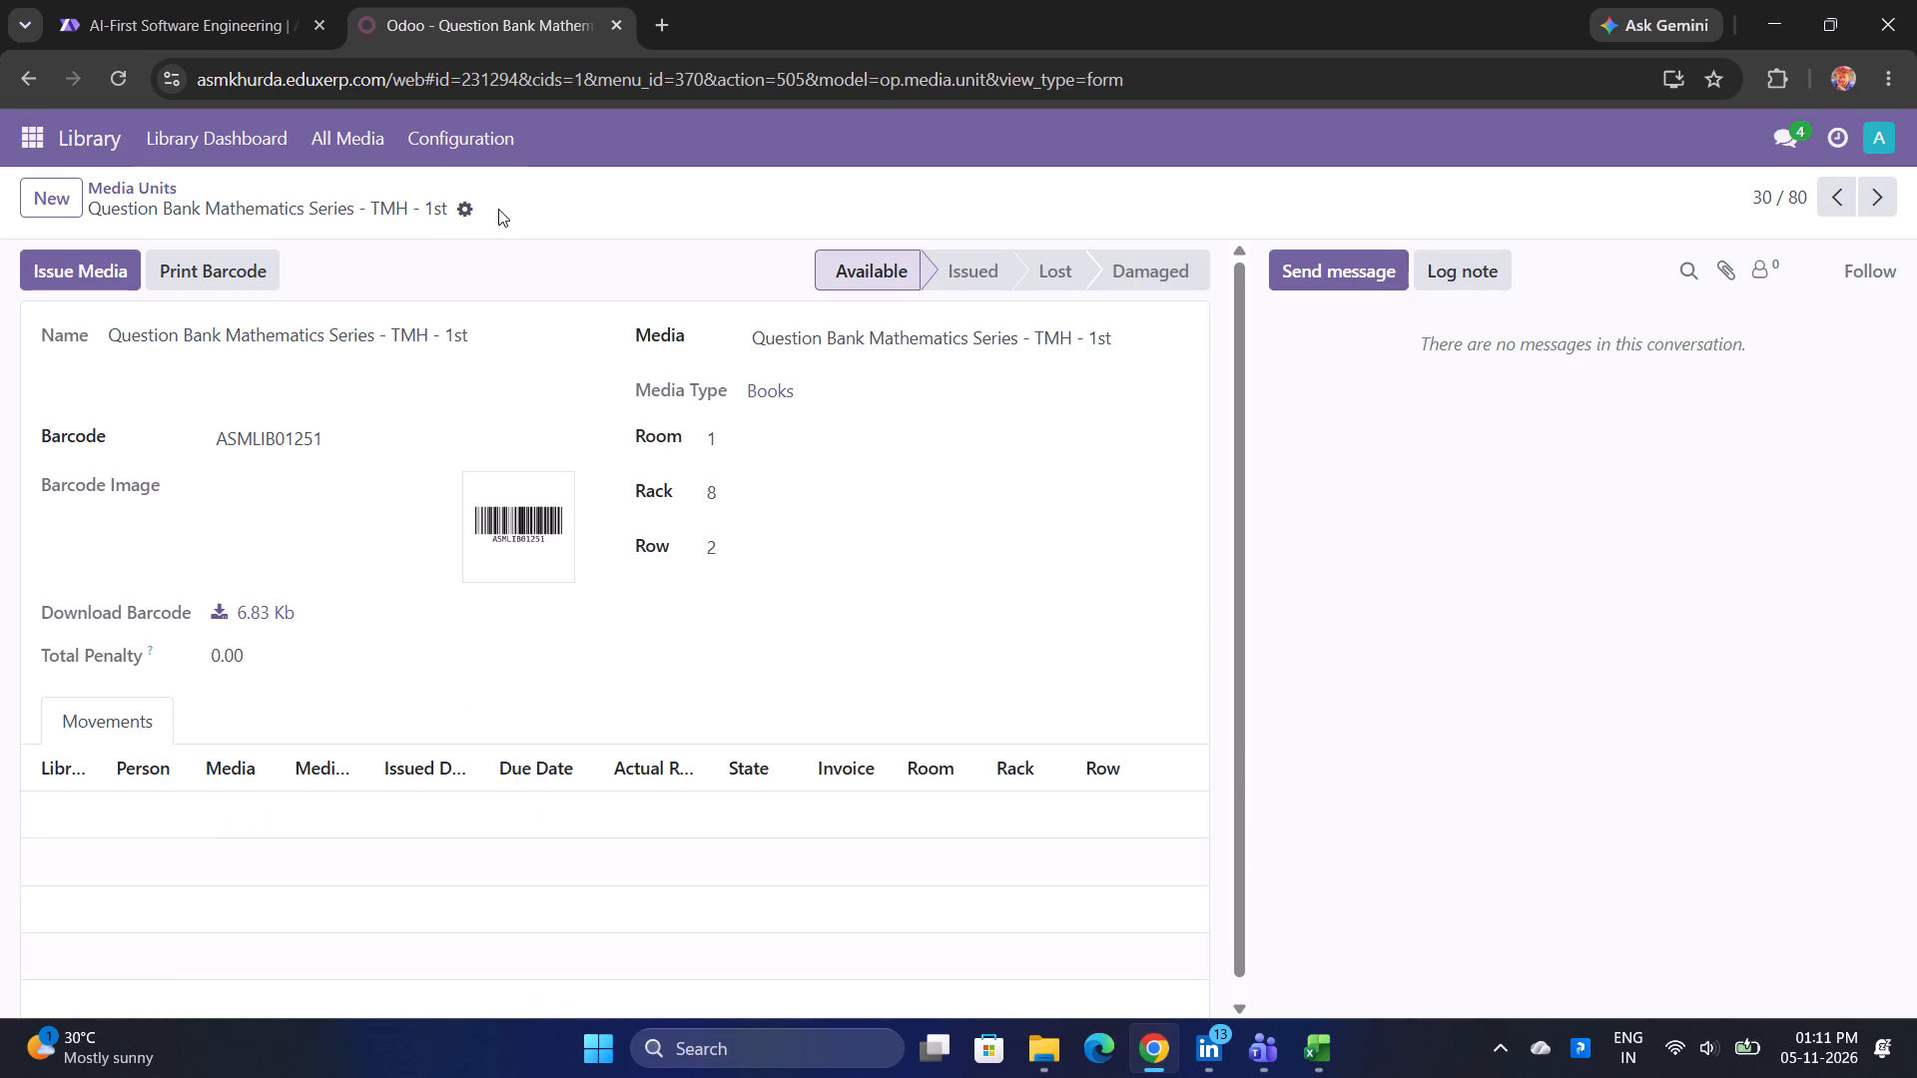
Regenerate the barcode image for media unit 31 of 80, RISK - JAICO, by saving barcode ASMLIB0113 and re-saving it as ASMLIB01139.
{"action": "left_click", "coordinate": [1870, 188]}
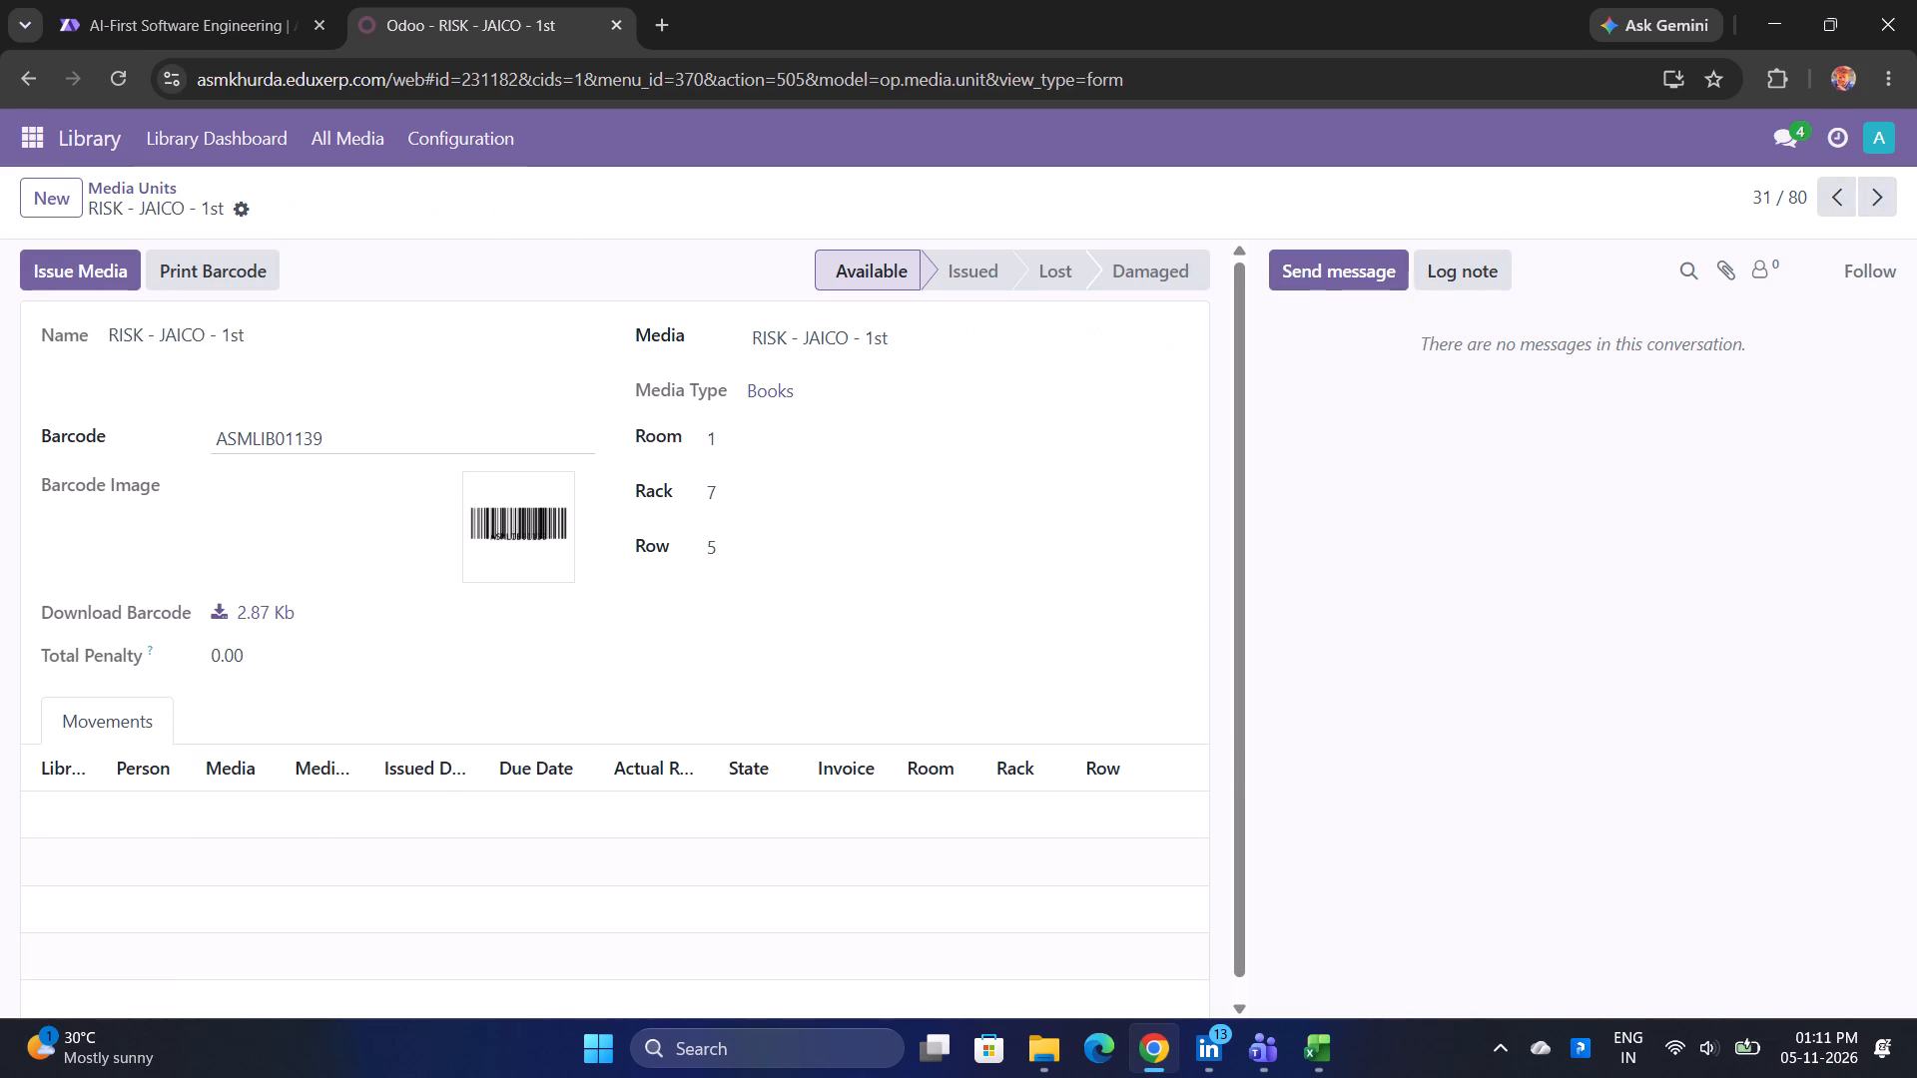
{"action": "left_click", "coordinate": [448, 439]}
{"action": "key", "text": "BackSpace"}
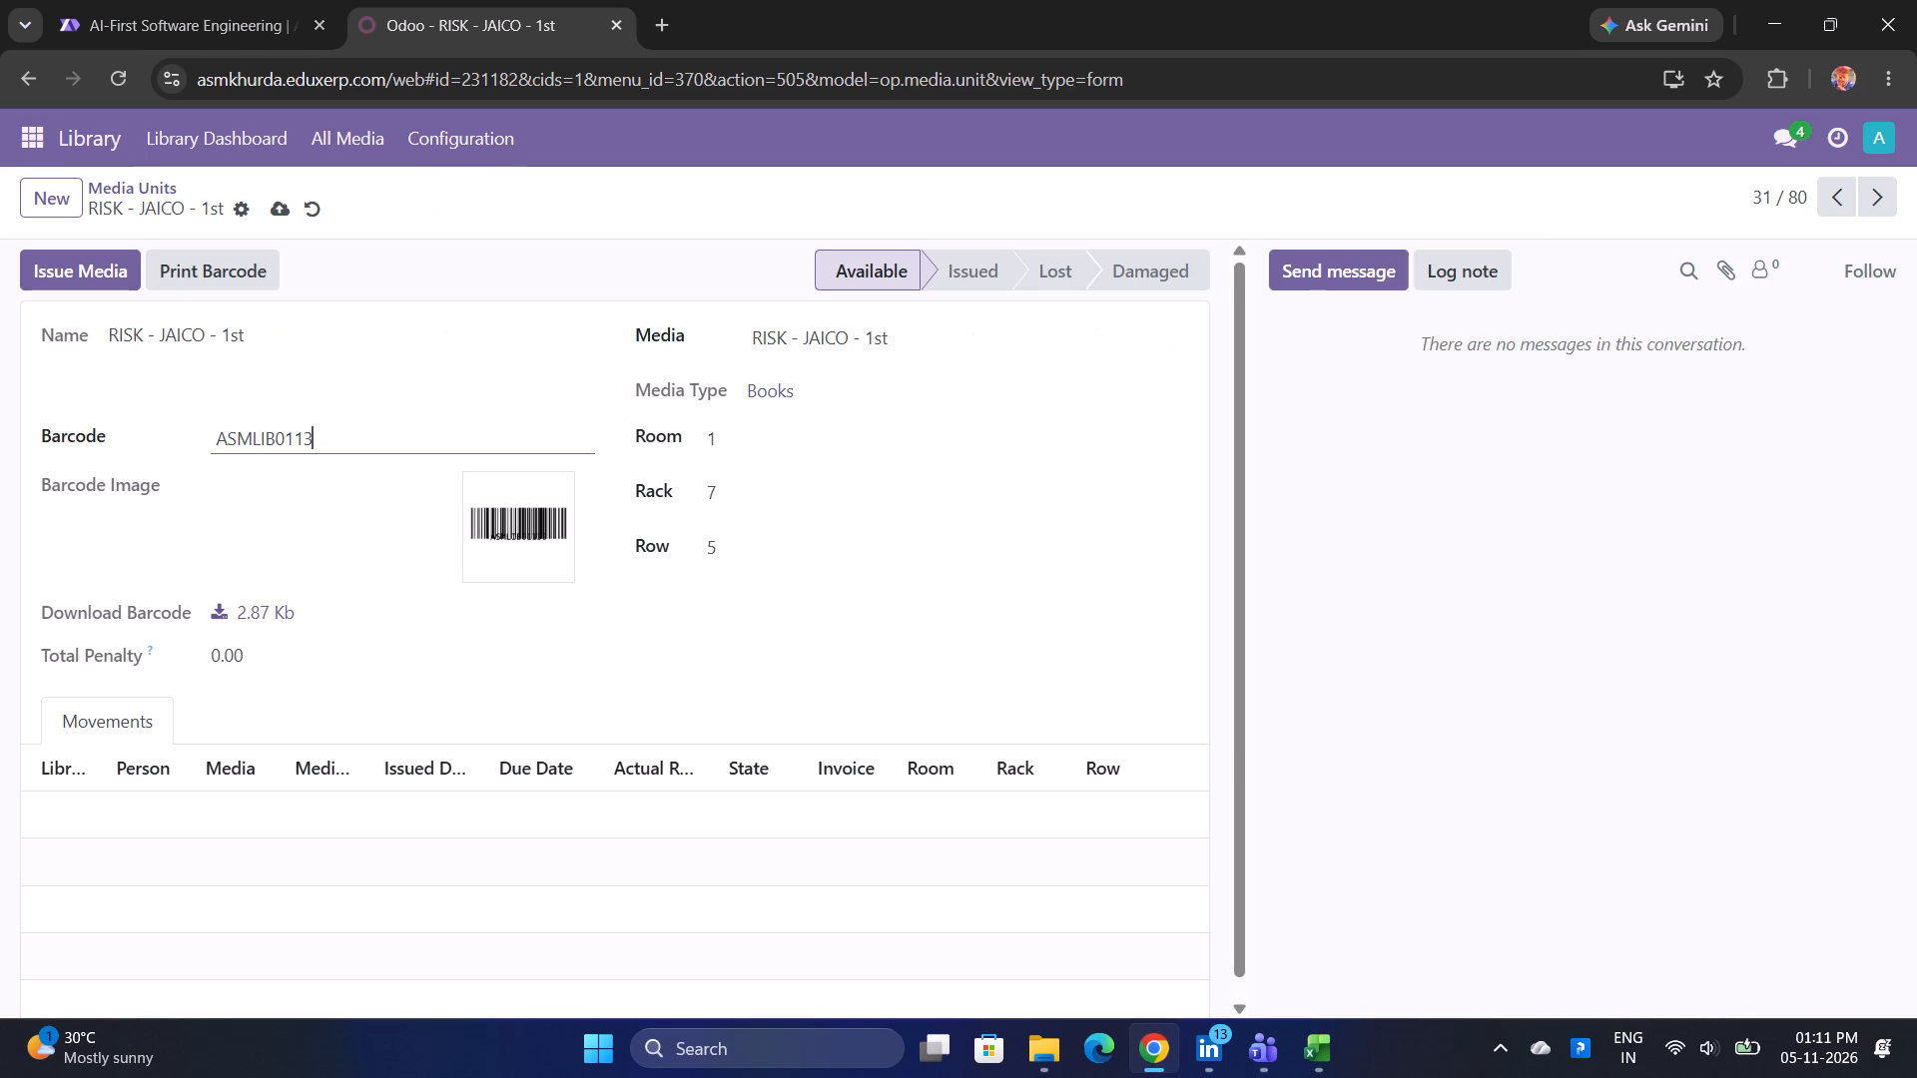
{"action": "left_click", "coordinate": [275, 207]}
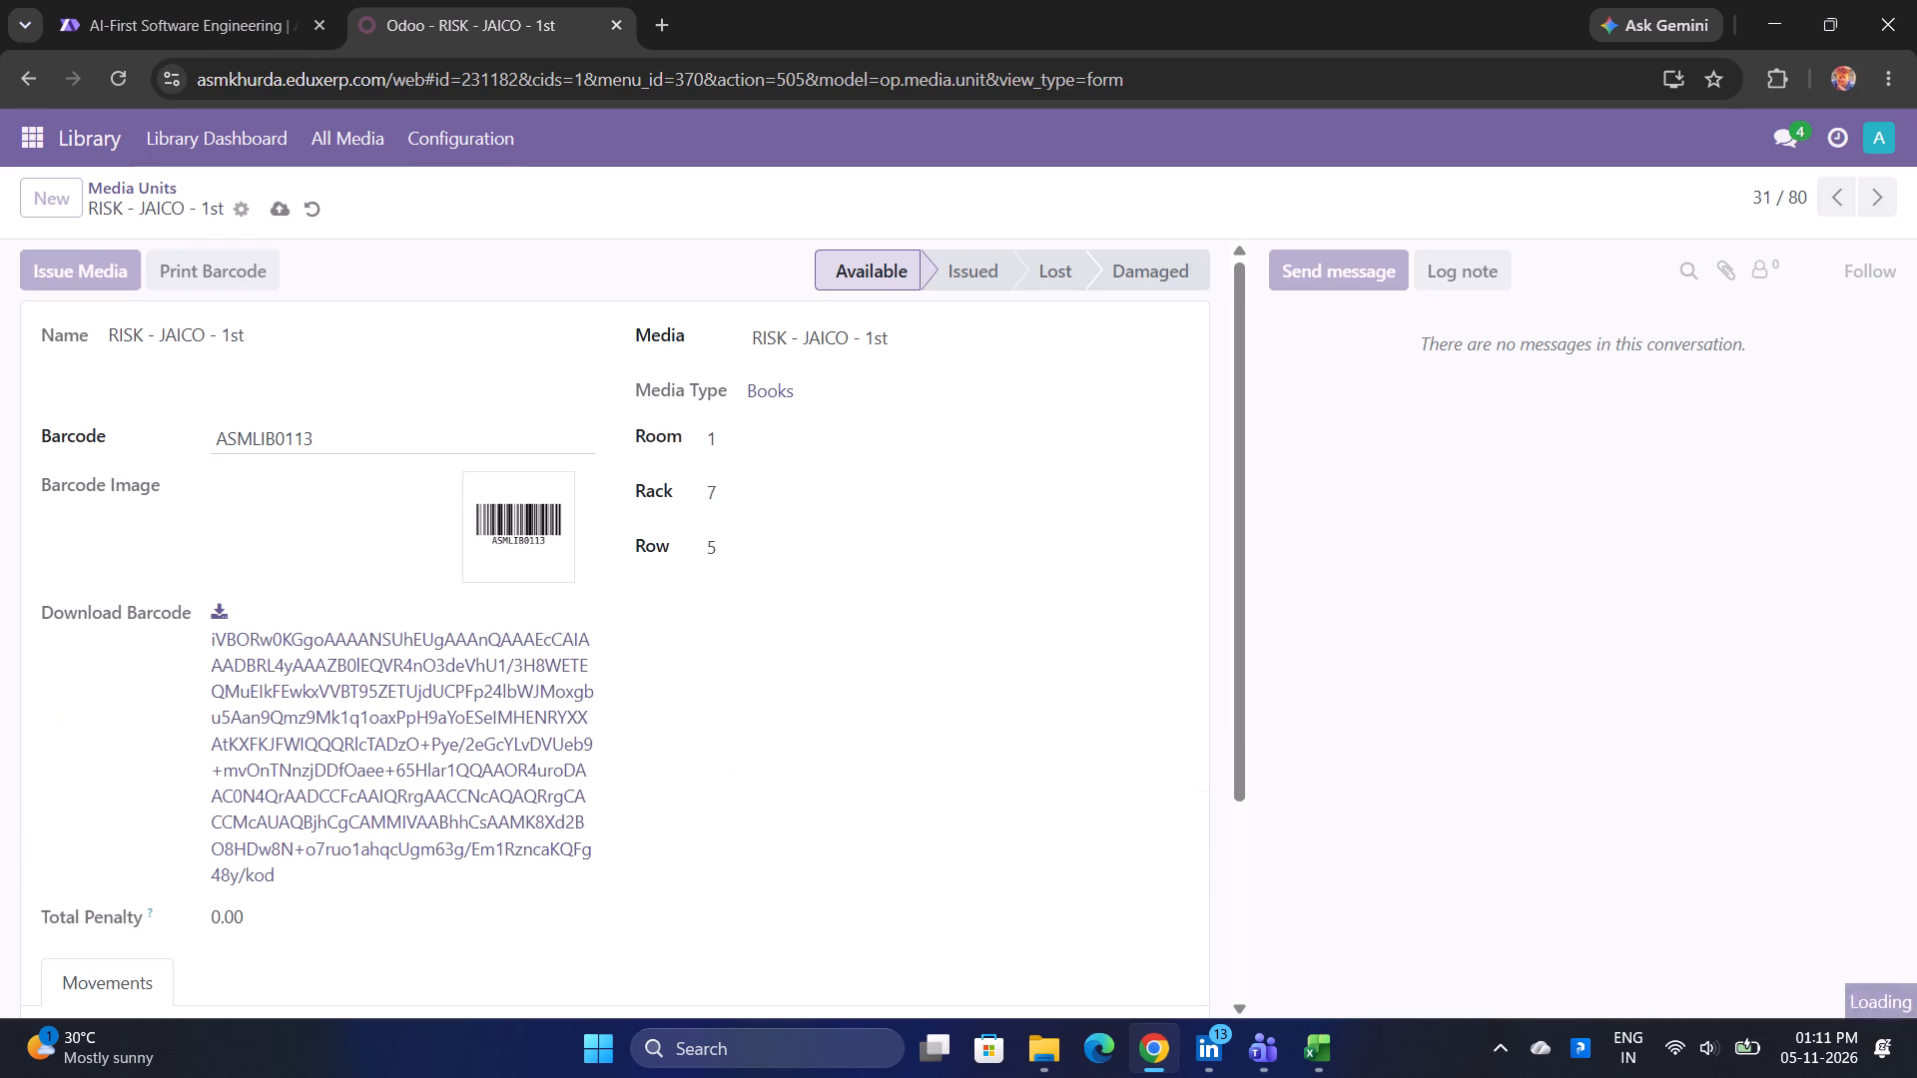
{"action": "left_click", "coordinate": [324, 442]}
{"action": "key", "text": "9"}
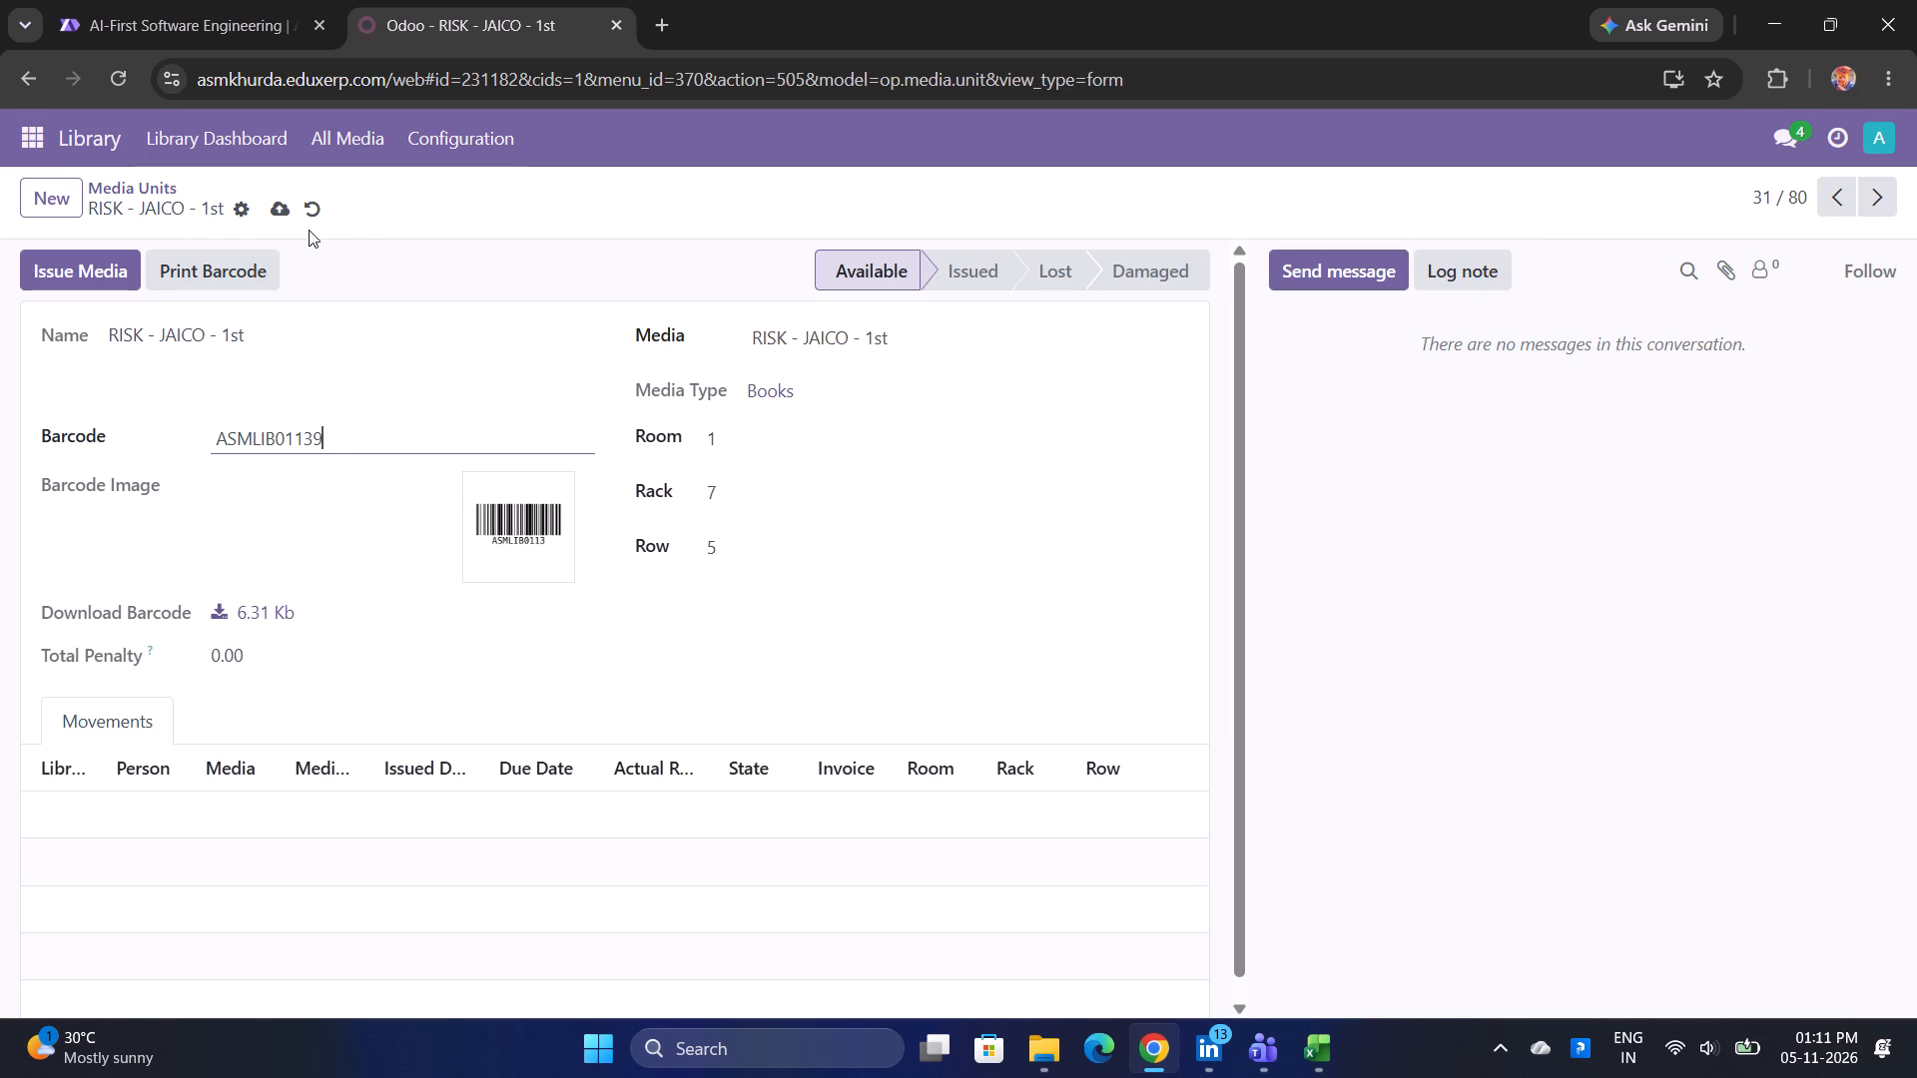
{"action": "left_click", "coordinate": [277, 205]}
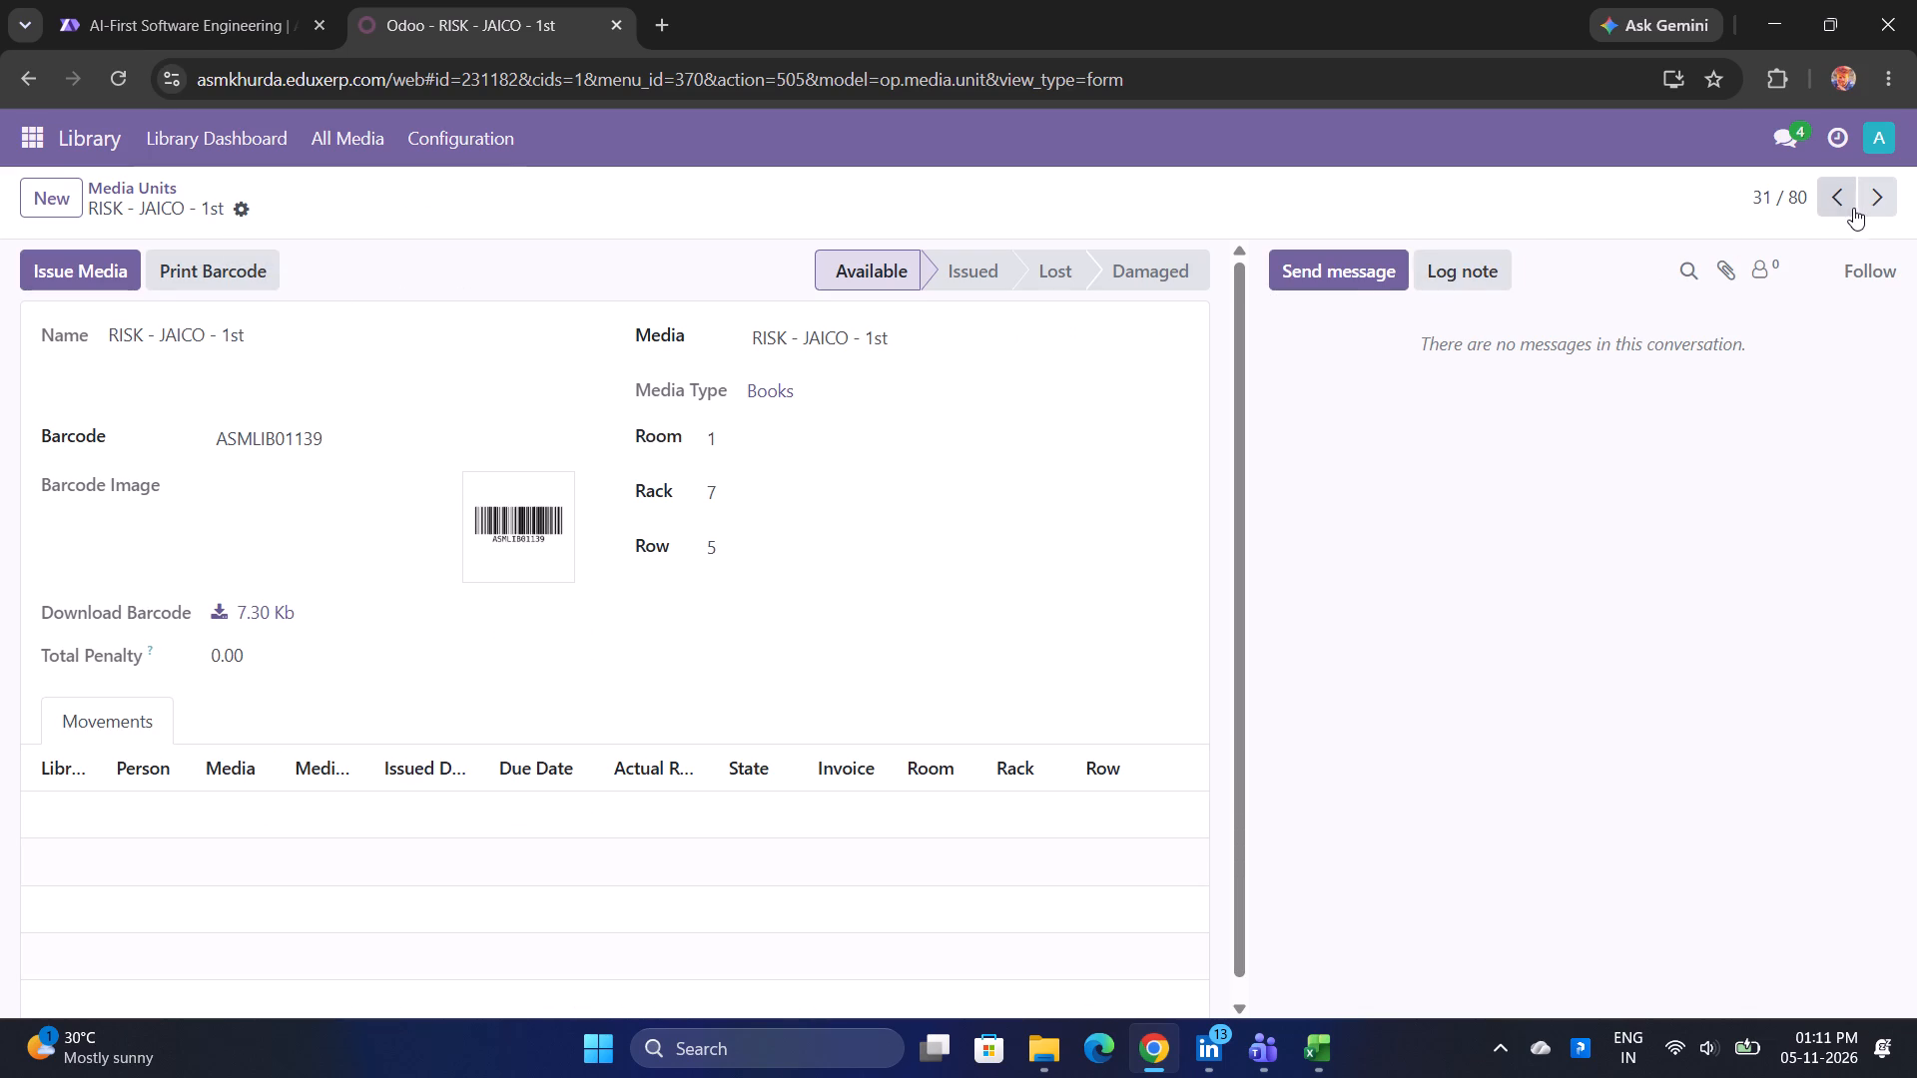
Regenerate the barcode image for media unit 32 of 80, Ready, Set, Go, by saving barcode ASMLIB0125 and re-saving it as ASMLIB01254.
{"action": "left_click", "coordinate": [1868, 197]}
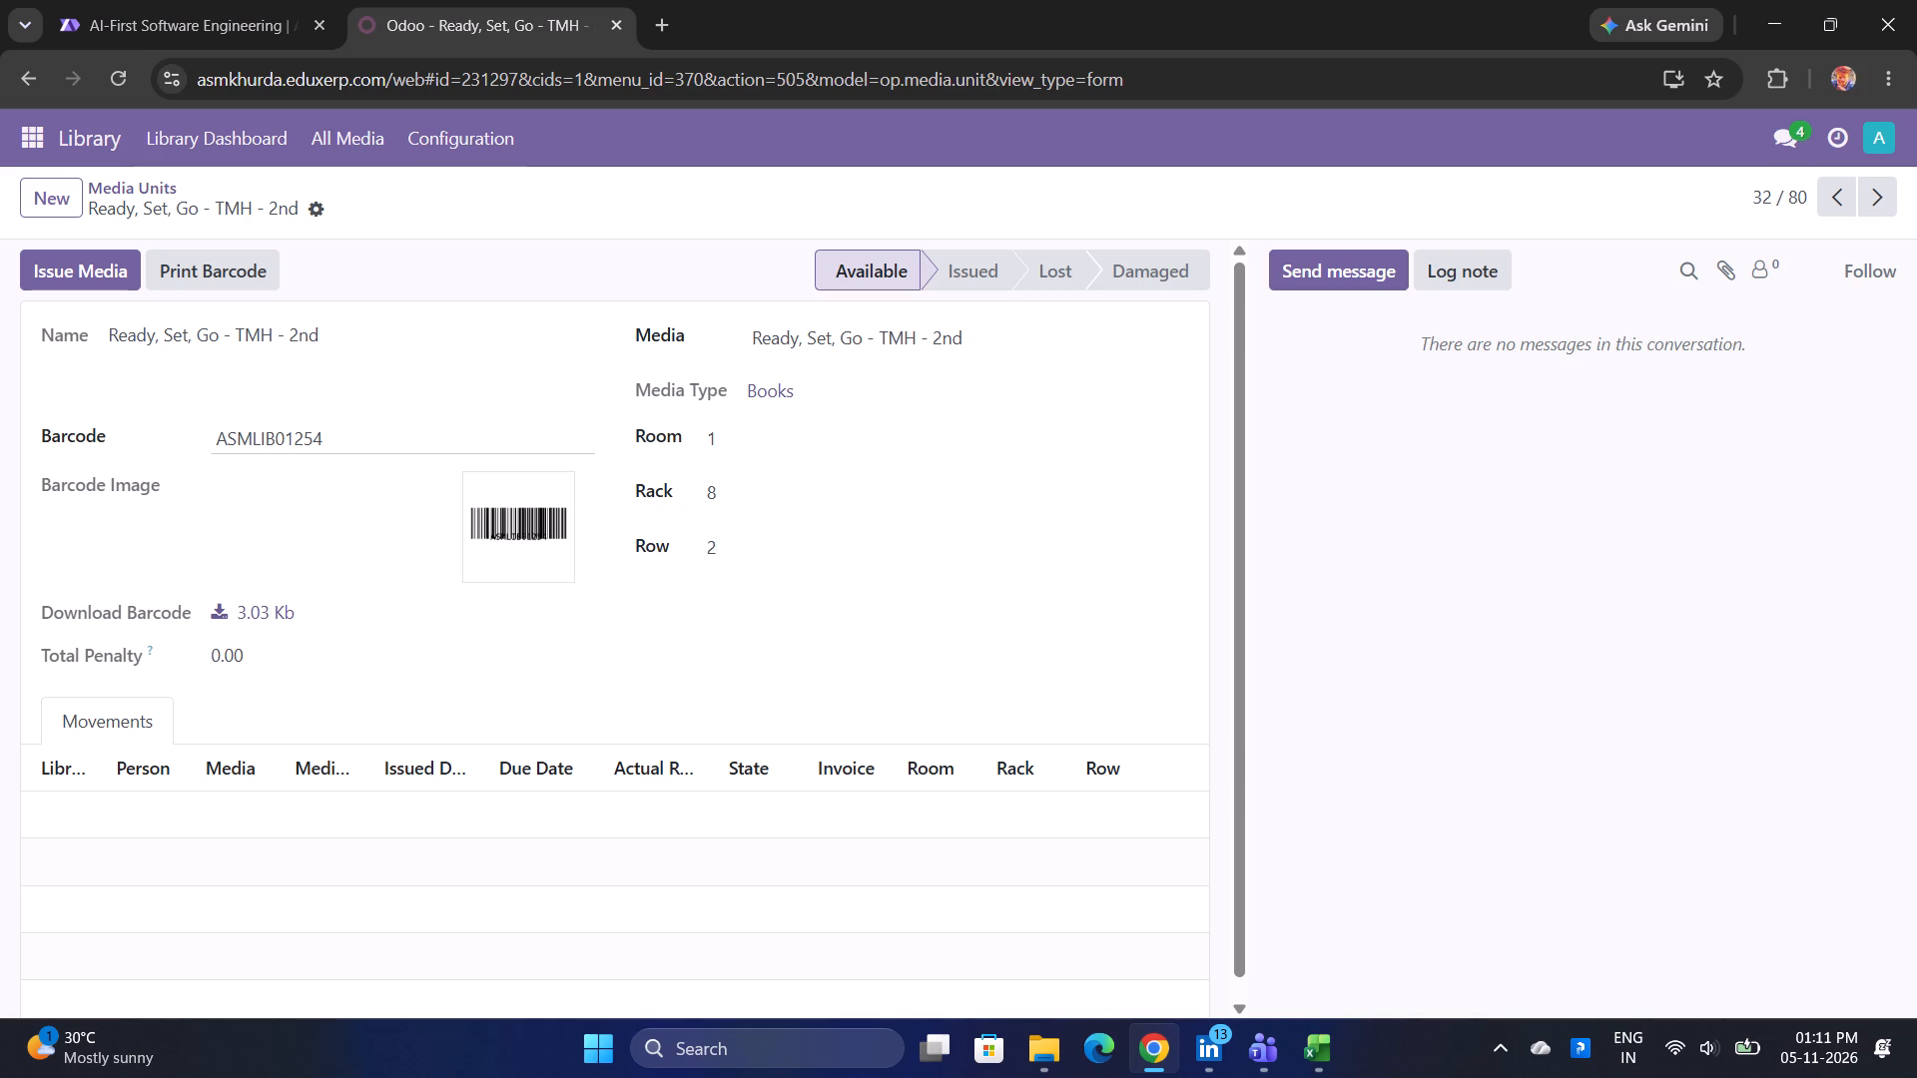
{"action": "left_click", "coordinate": [475, 434]}
{"action": "key", "text": "BackSpace"}
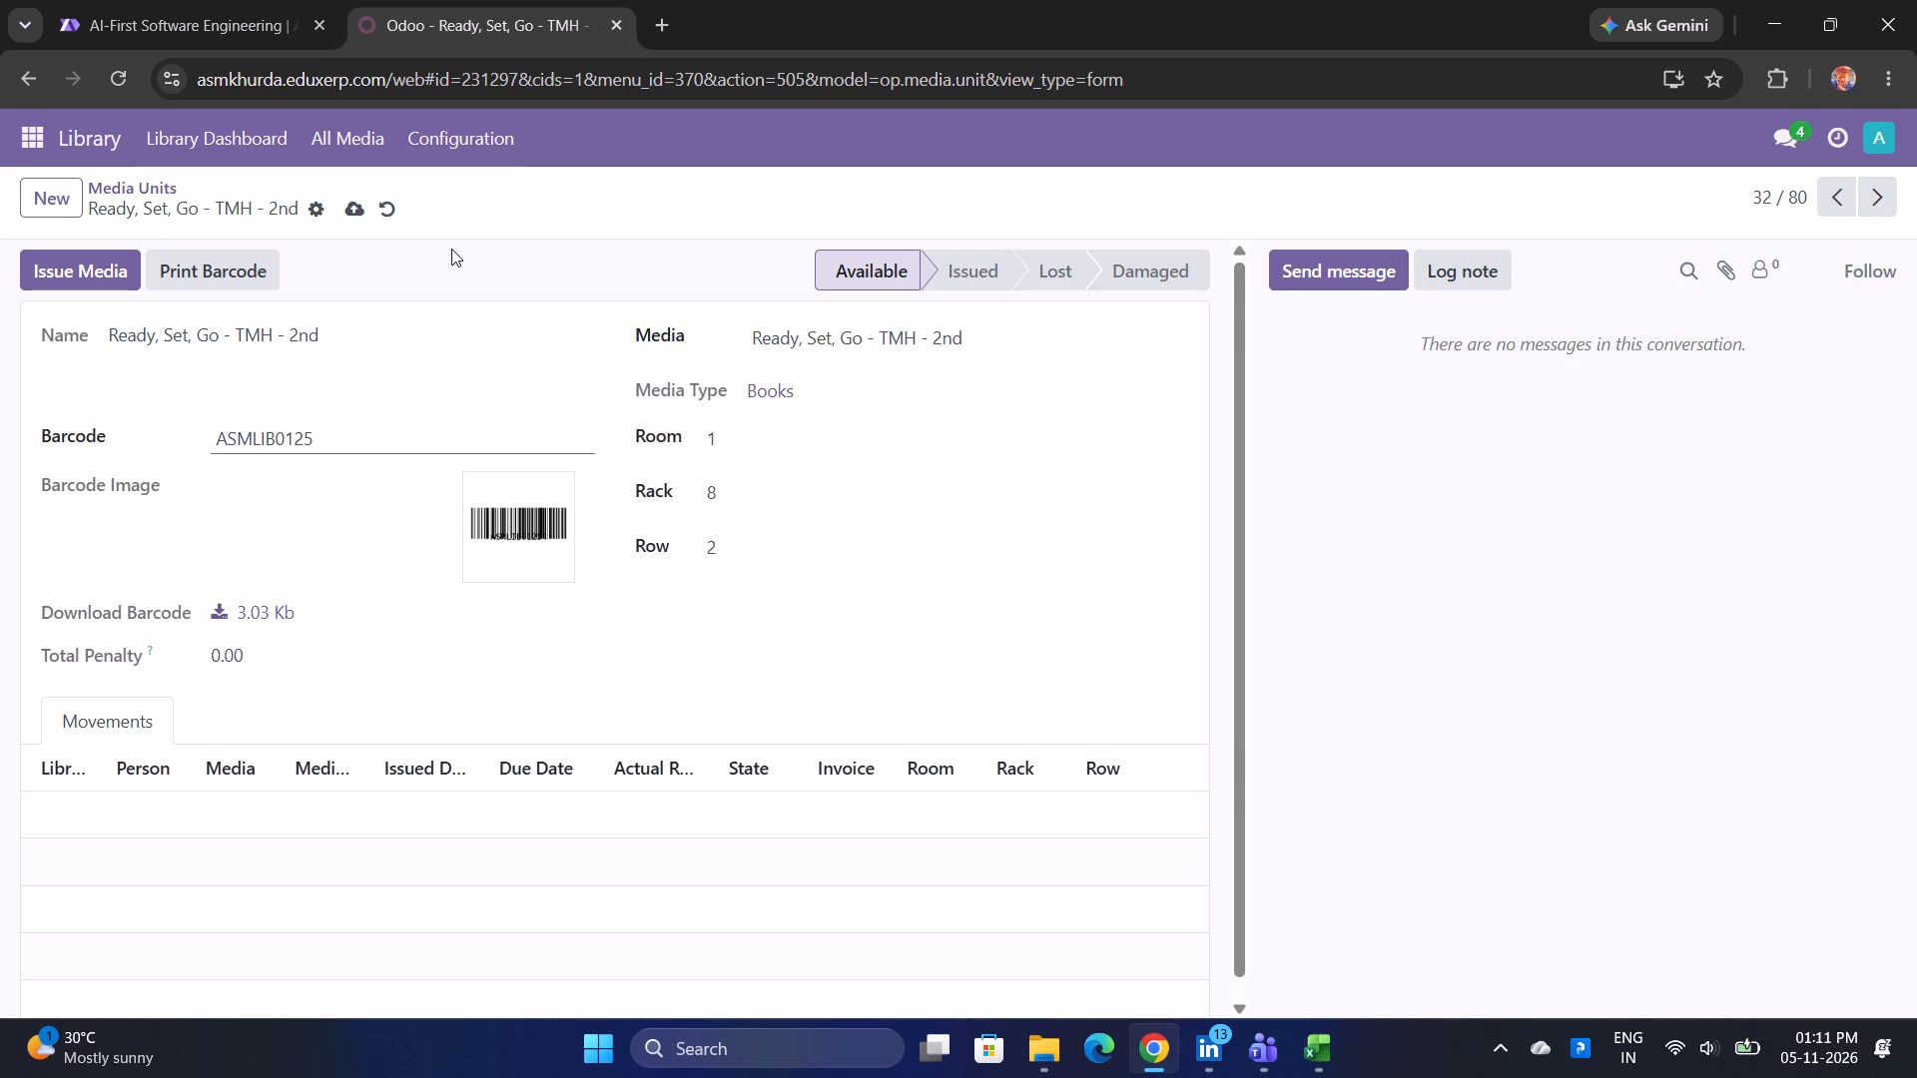
{"action": "left_click", "coordinate": [350, 202]}
{"action": "left_click", "coordinate": [323, 436]}
{"action": "key", "text": "4"}
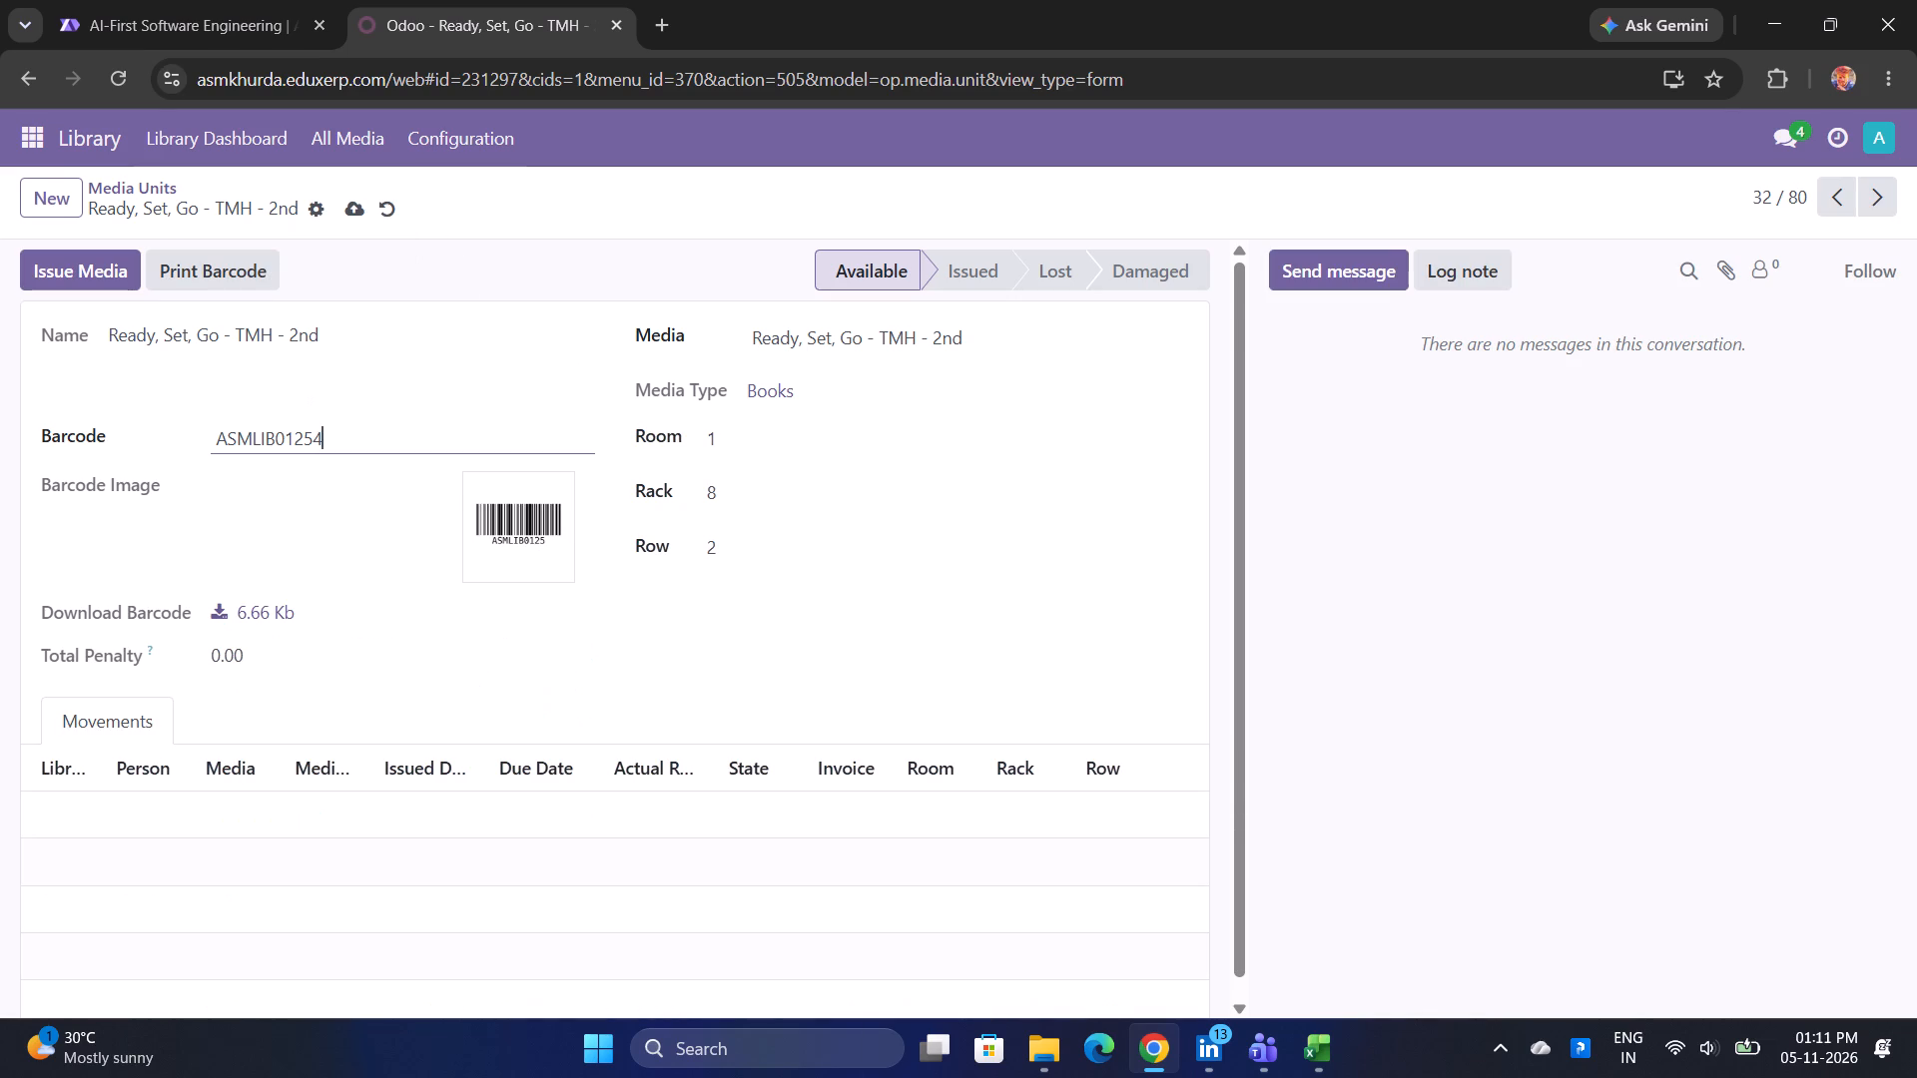
{"action": "left_click", "coordinate": [347, 206]}
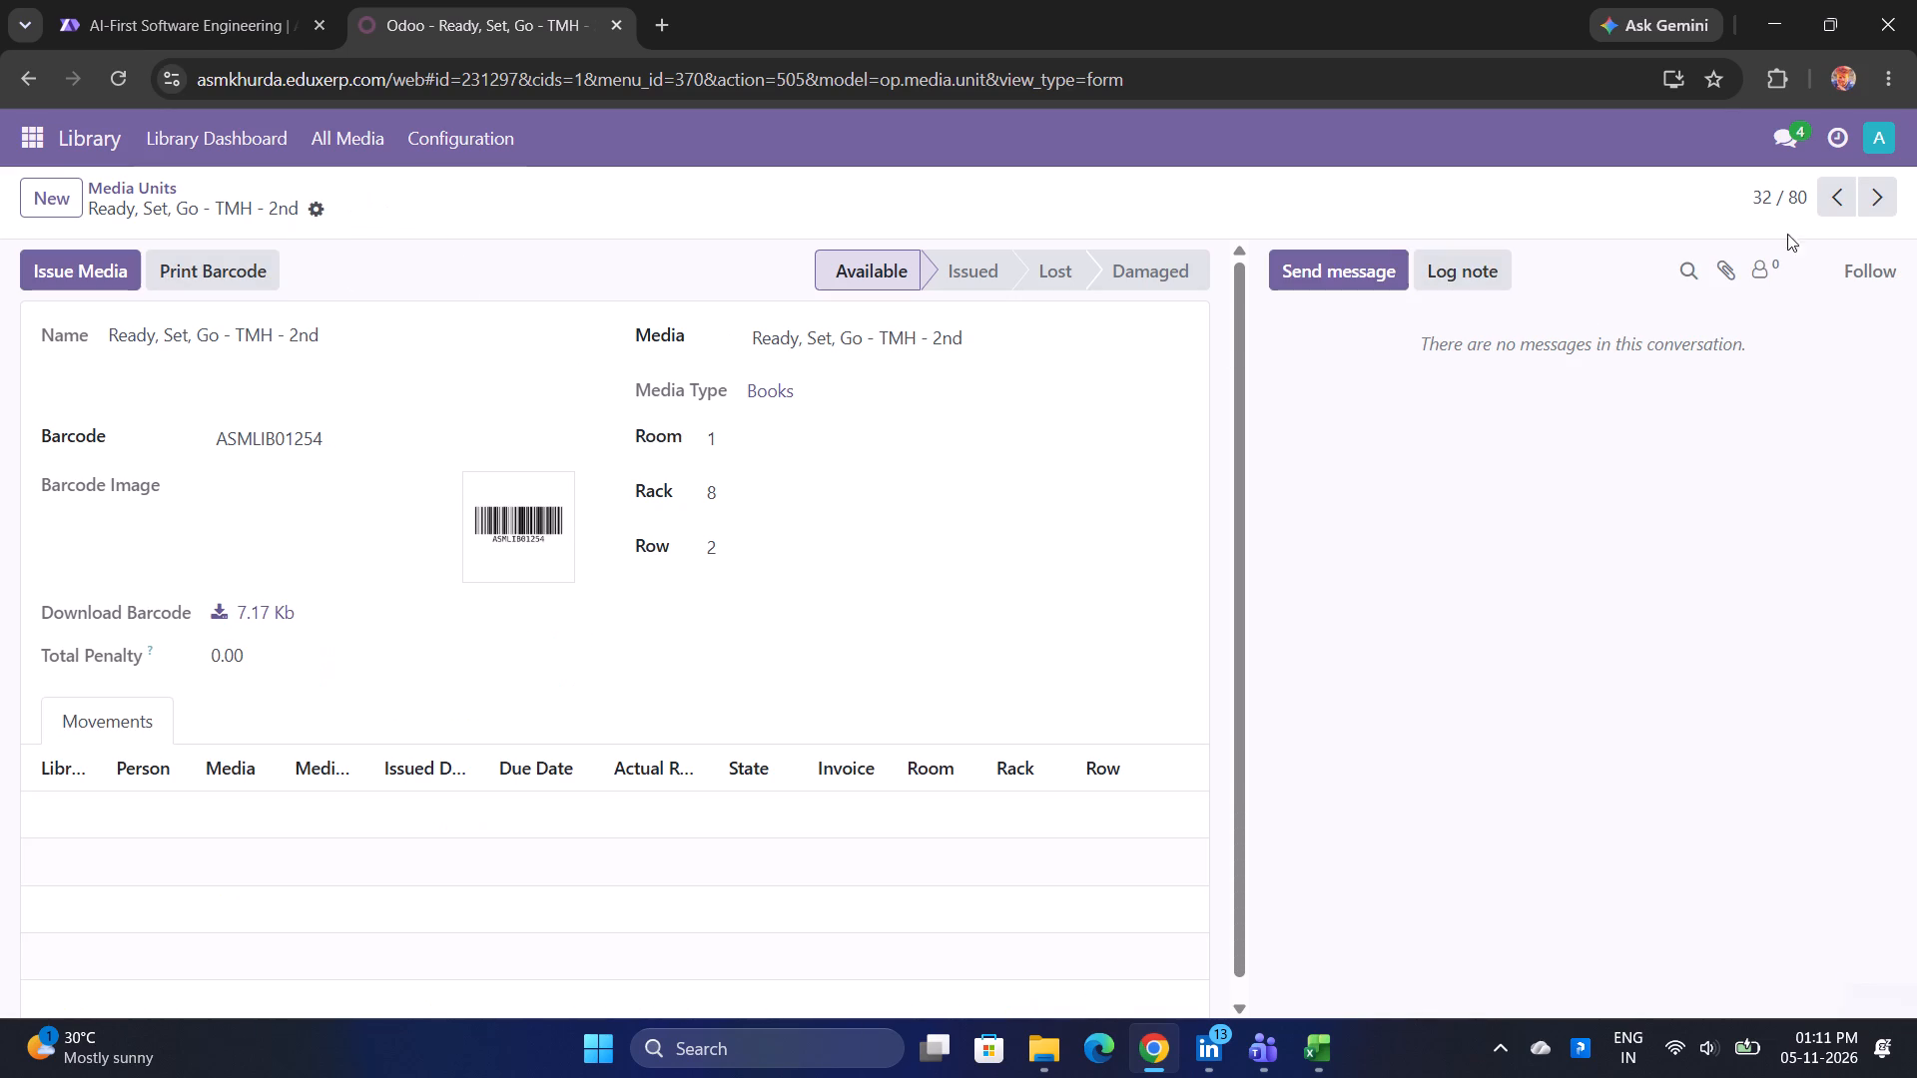
Generate the barcode image for media unit 33 of 80, Recruitment & Selection, by saving barcode ASMLIB0301 and re-saving it as ASMLIB03017.
{"action": "double_click", "coordinate": [1879, 199]}
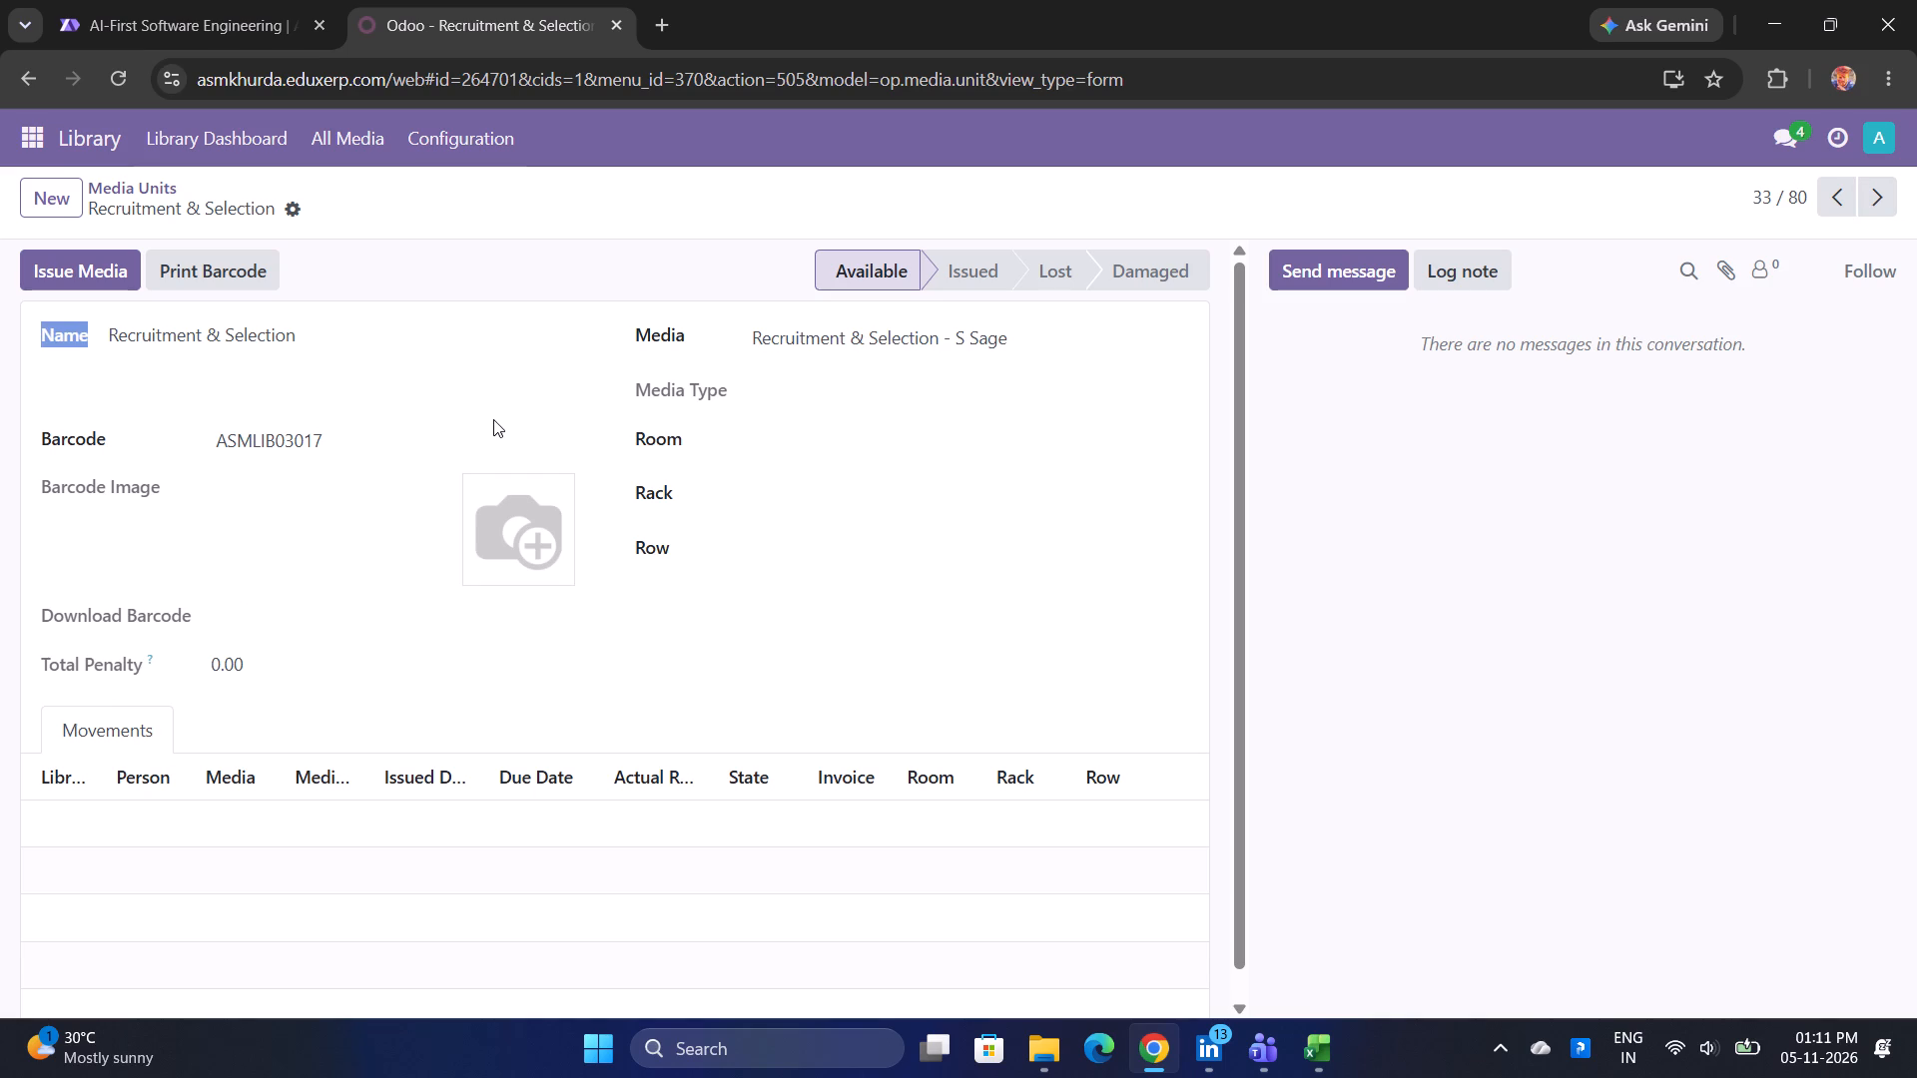
{"action": "left_click", "coordinate": [483, 420]}
{"action": "left_click", "coordinate": [478, 426]}
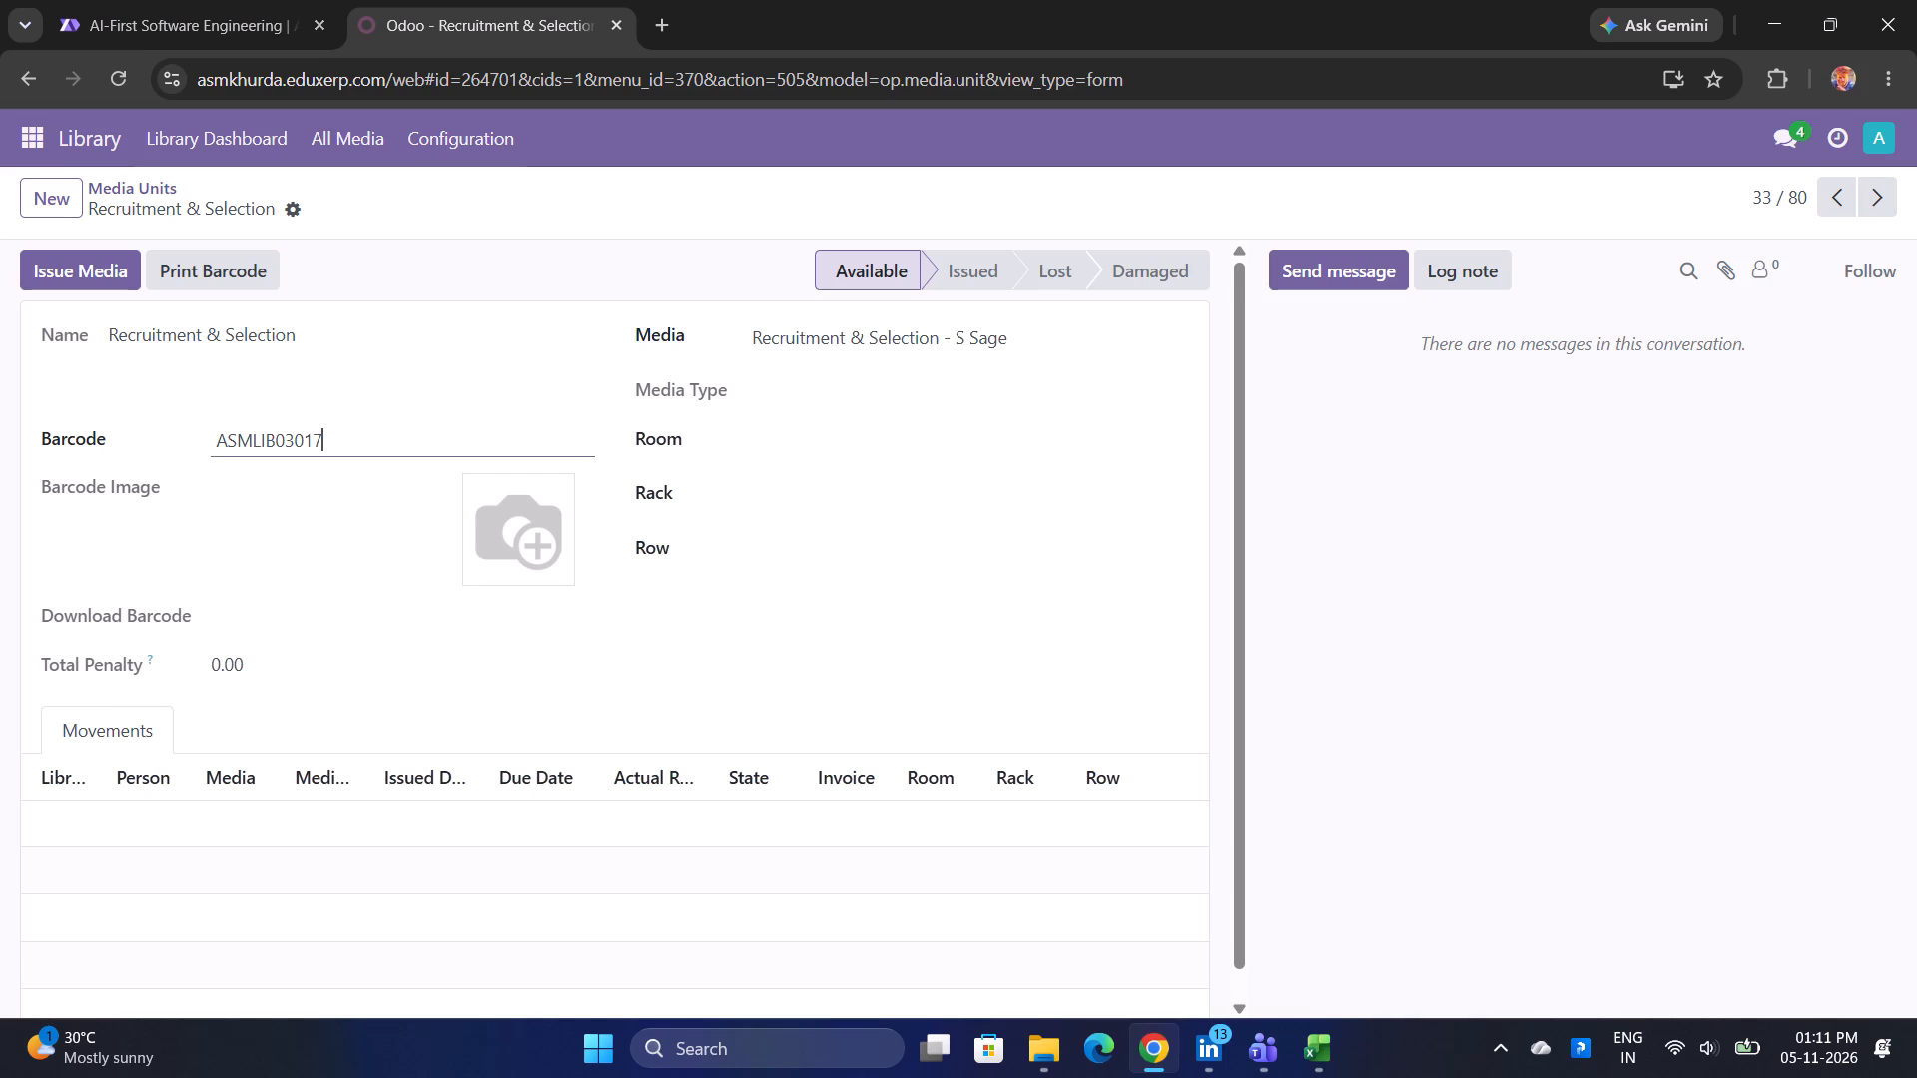
{"action": "key", "text": "BackSpace"}
{"action": "left_click", "coordinate": [319, 205]}
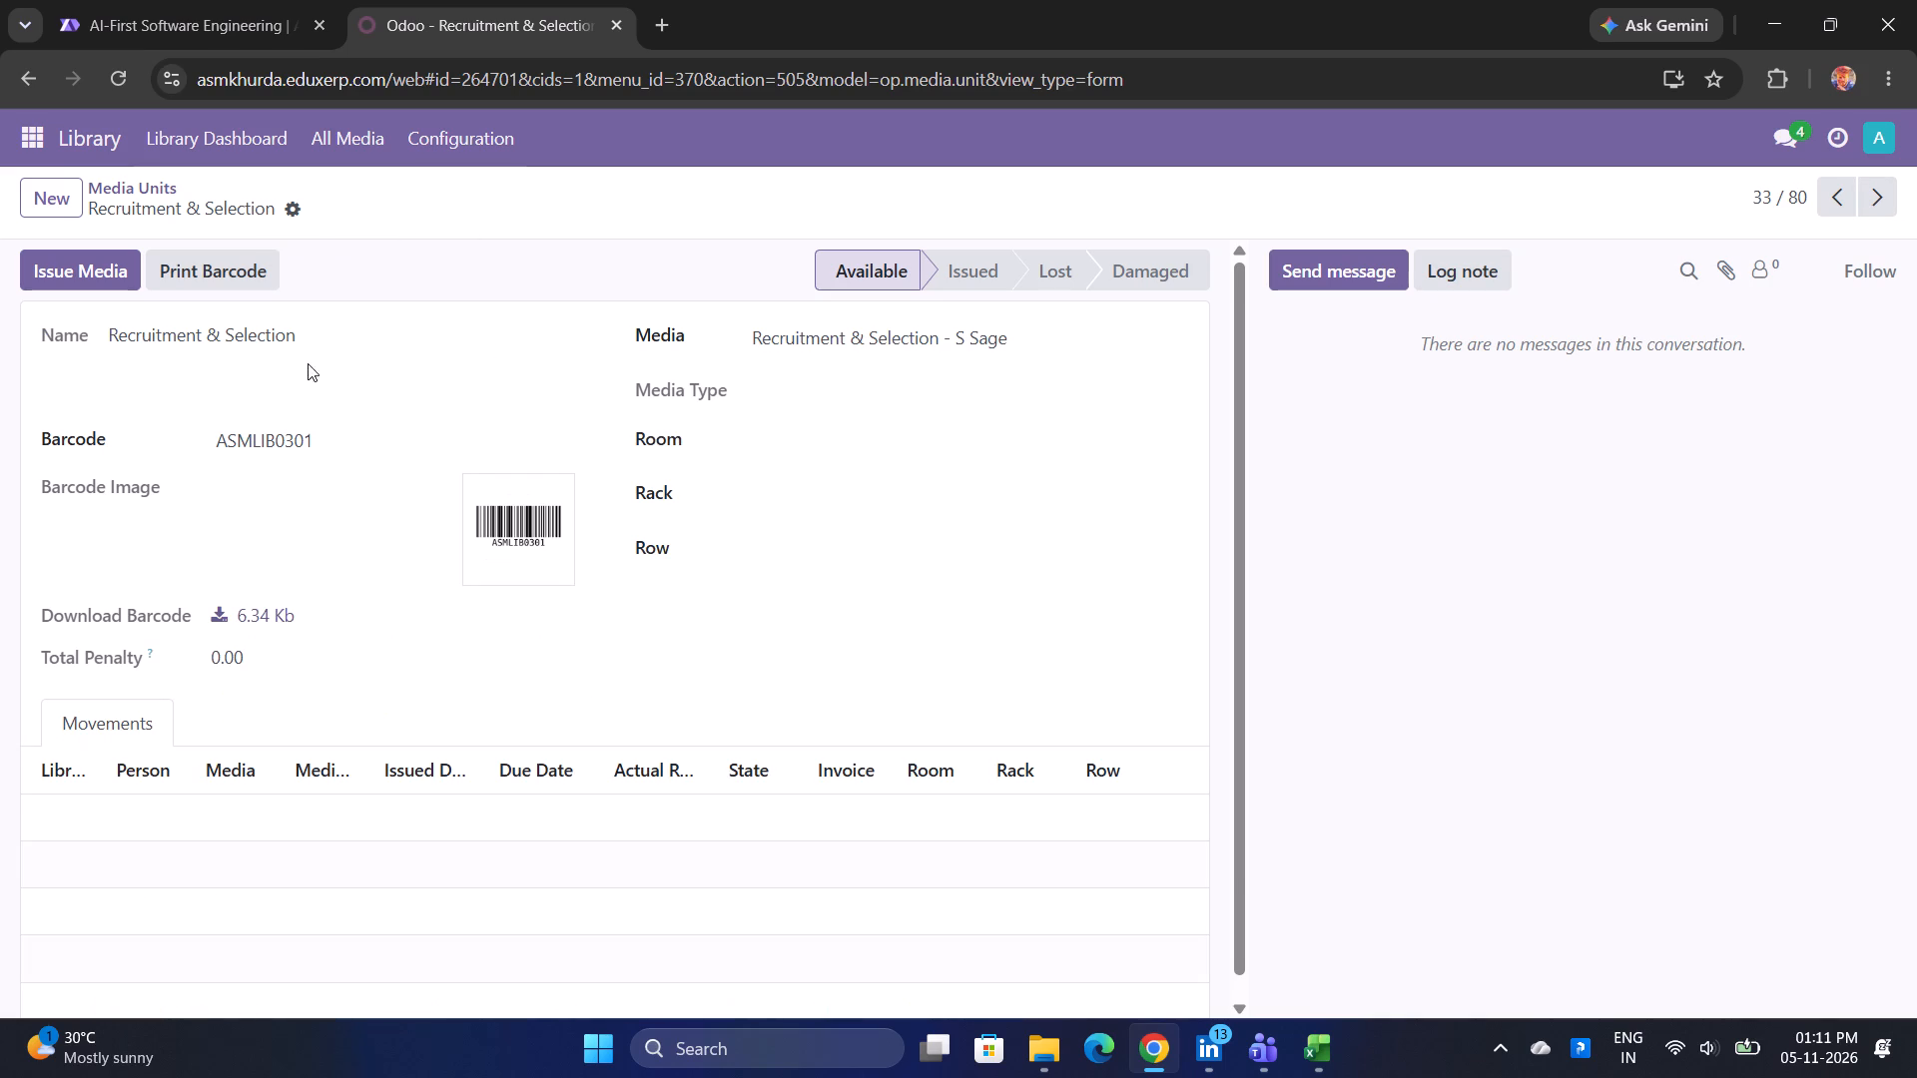
{"action": "left_click", "coordinate": [338, 456]}
{"action": "key", "text": "7"}
{"action": "left_click", "coordinate": [326, 209]}
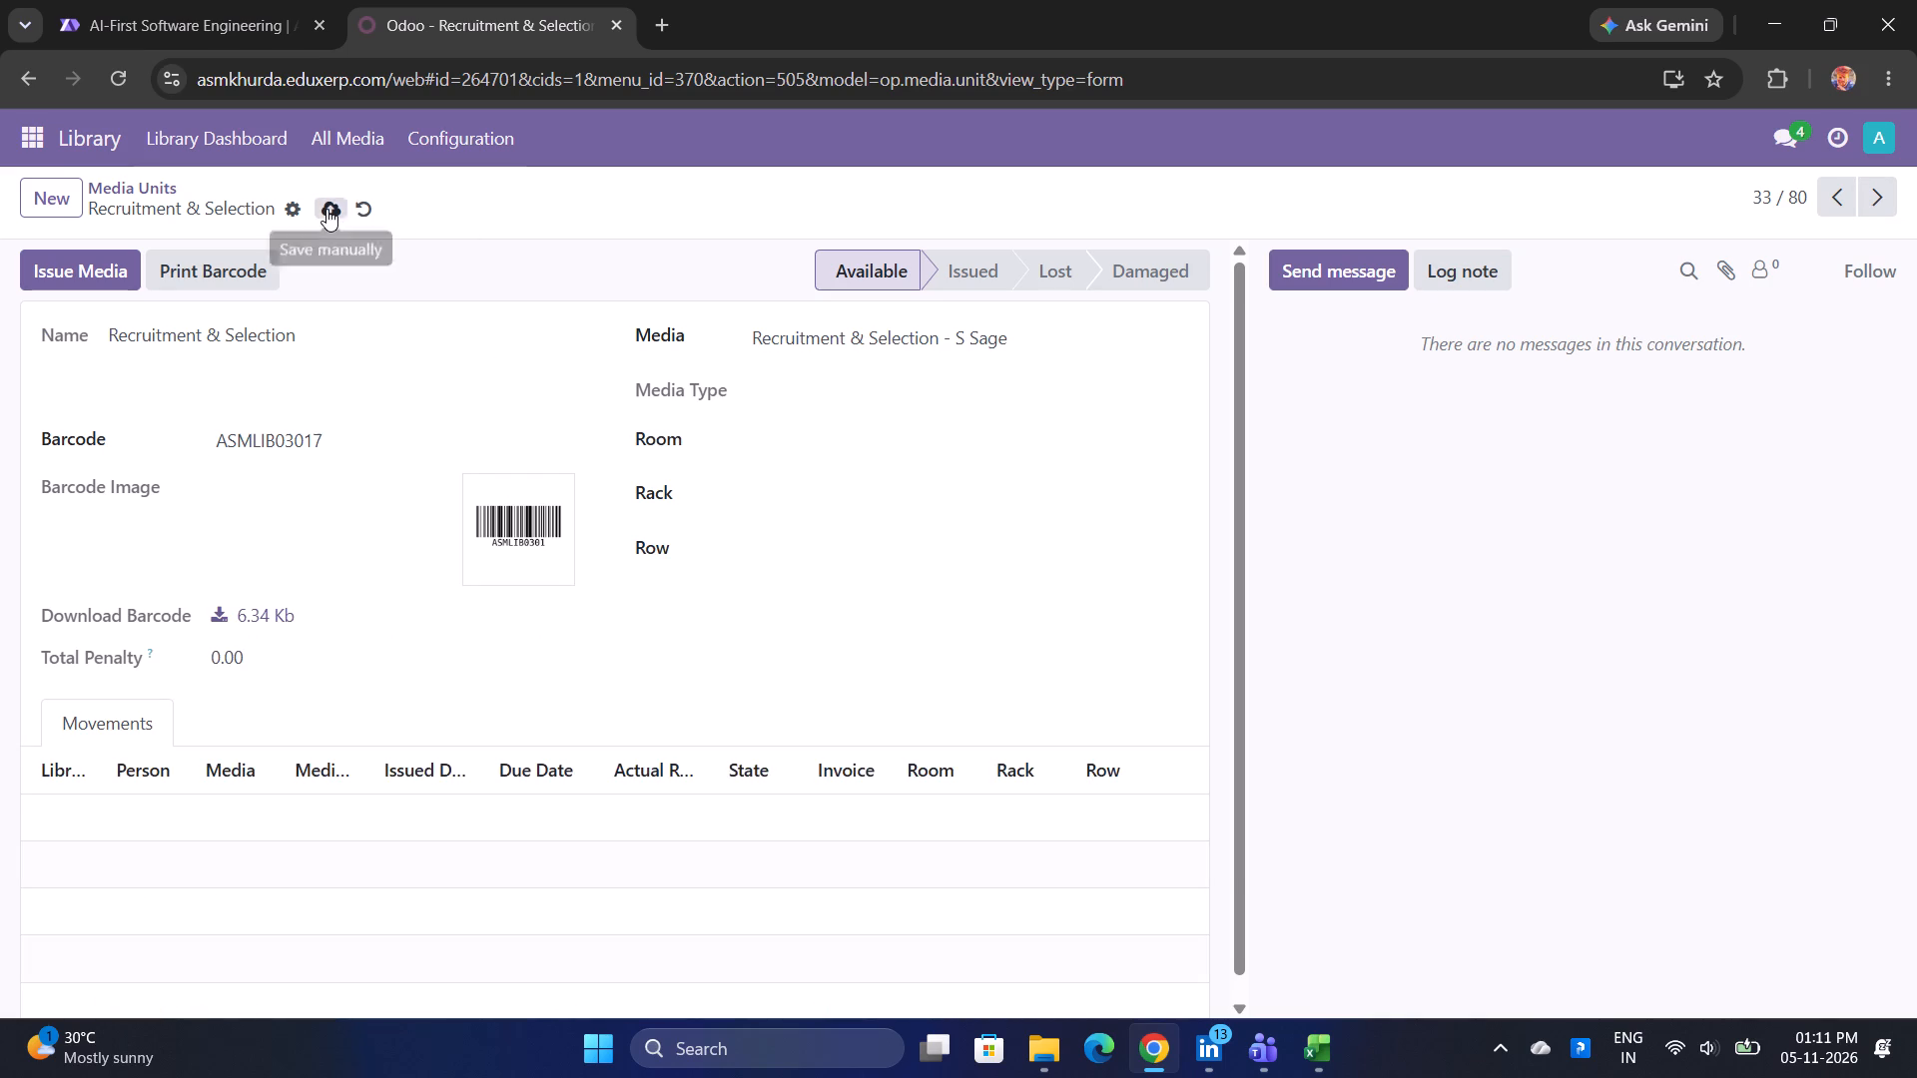
Generate the barcode image for media unit 34 of 80, Recruitment & Selection, by saving barcode ASMLIB0299 and re-saving it as ASMLIB02991.
{"action": "left_click", "coordinate": [1876, 198]}
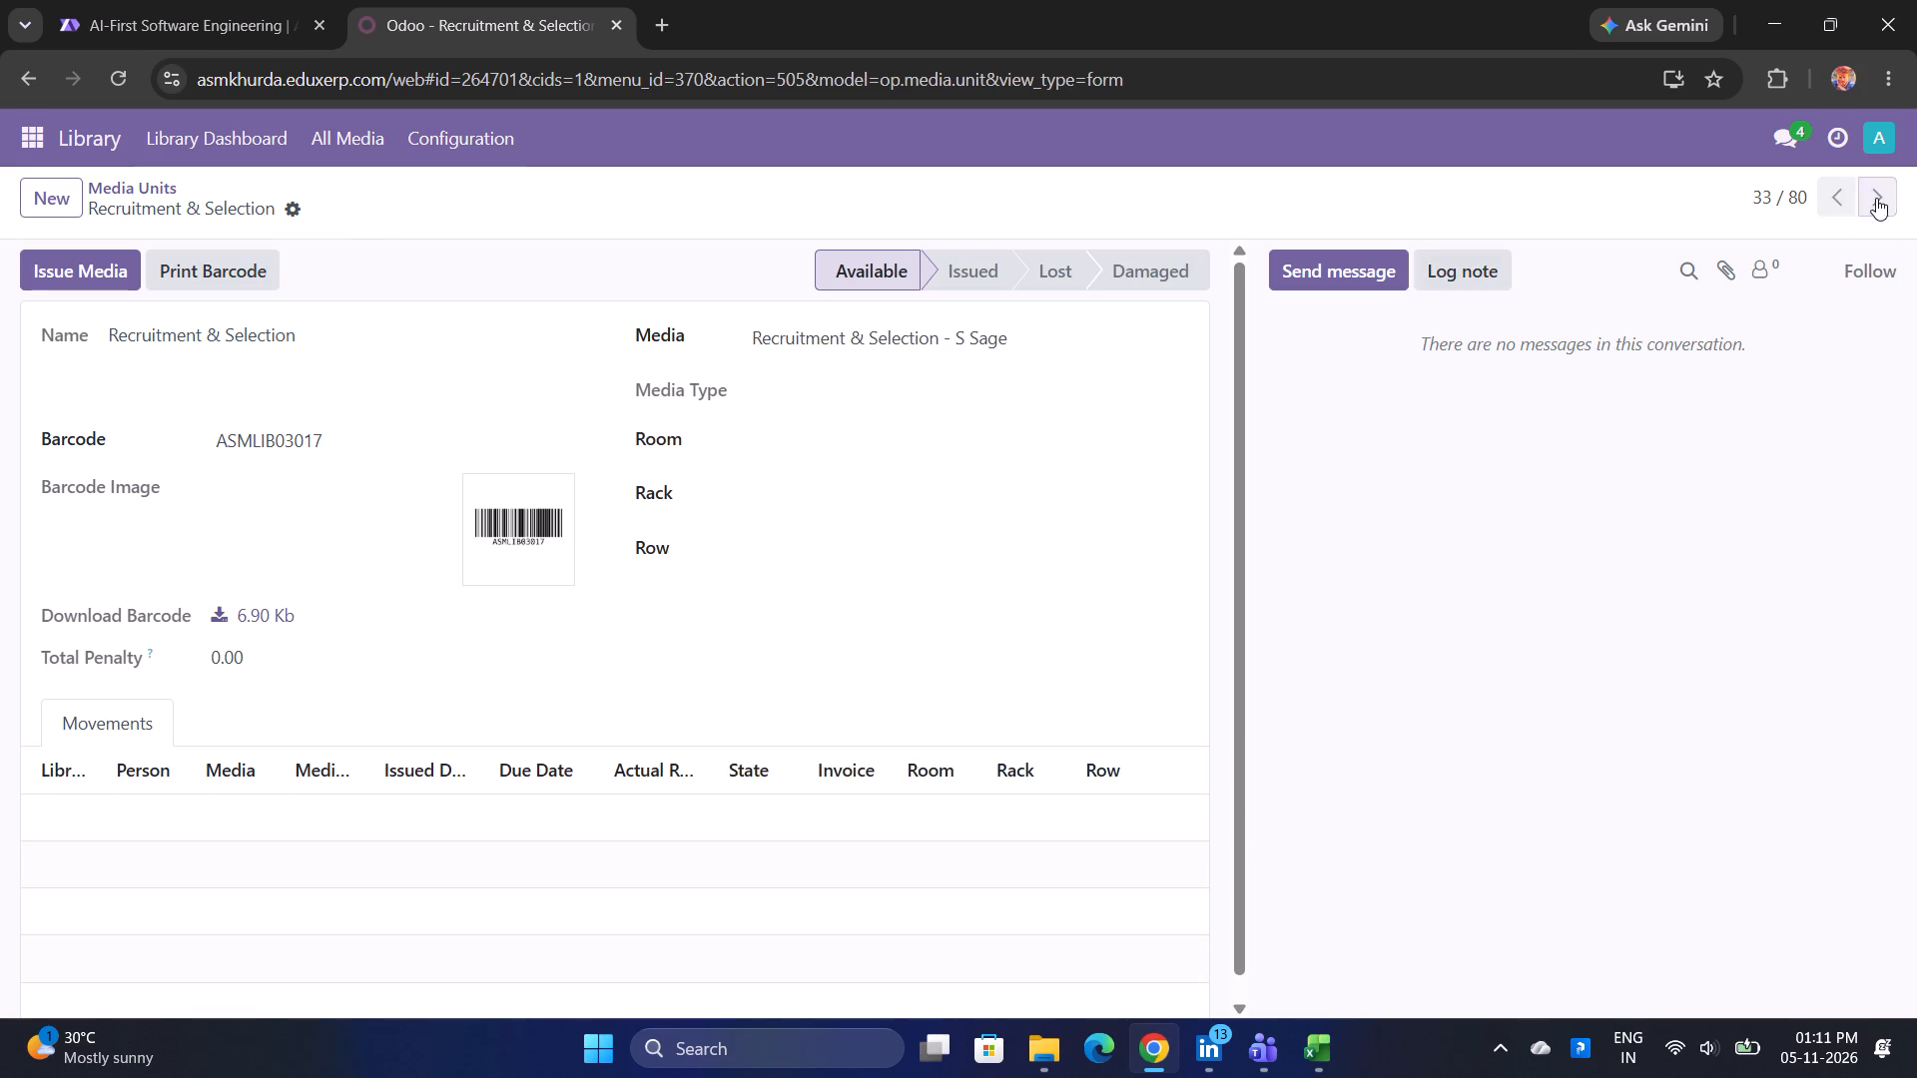
{"action": "left_click", "coordinate": [451, 426]}
{"action": "key", "text": "BackSpace"}
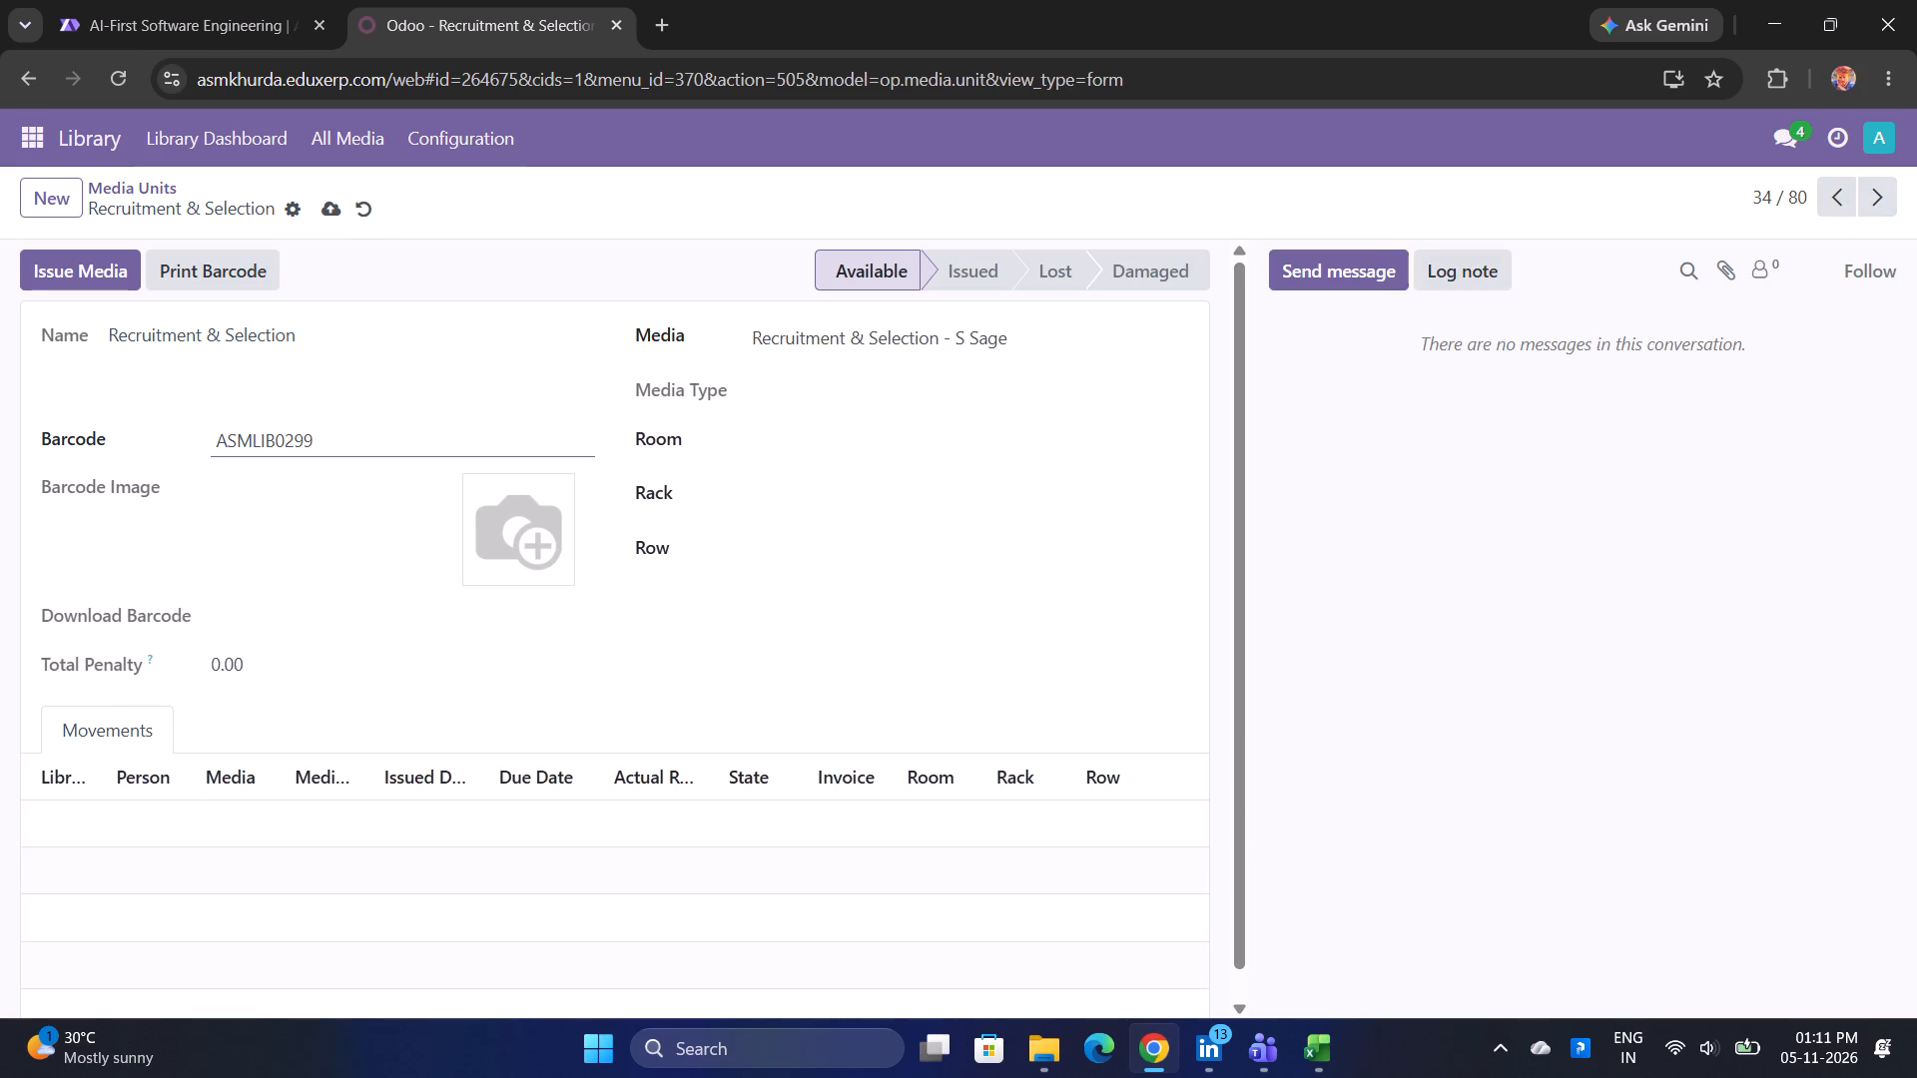
{"action": "left_click", "coordinate": [325, 211]}
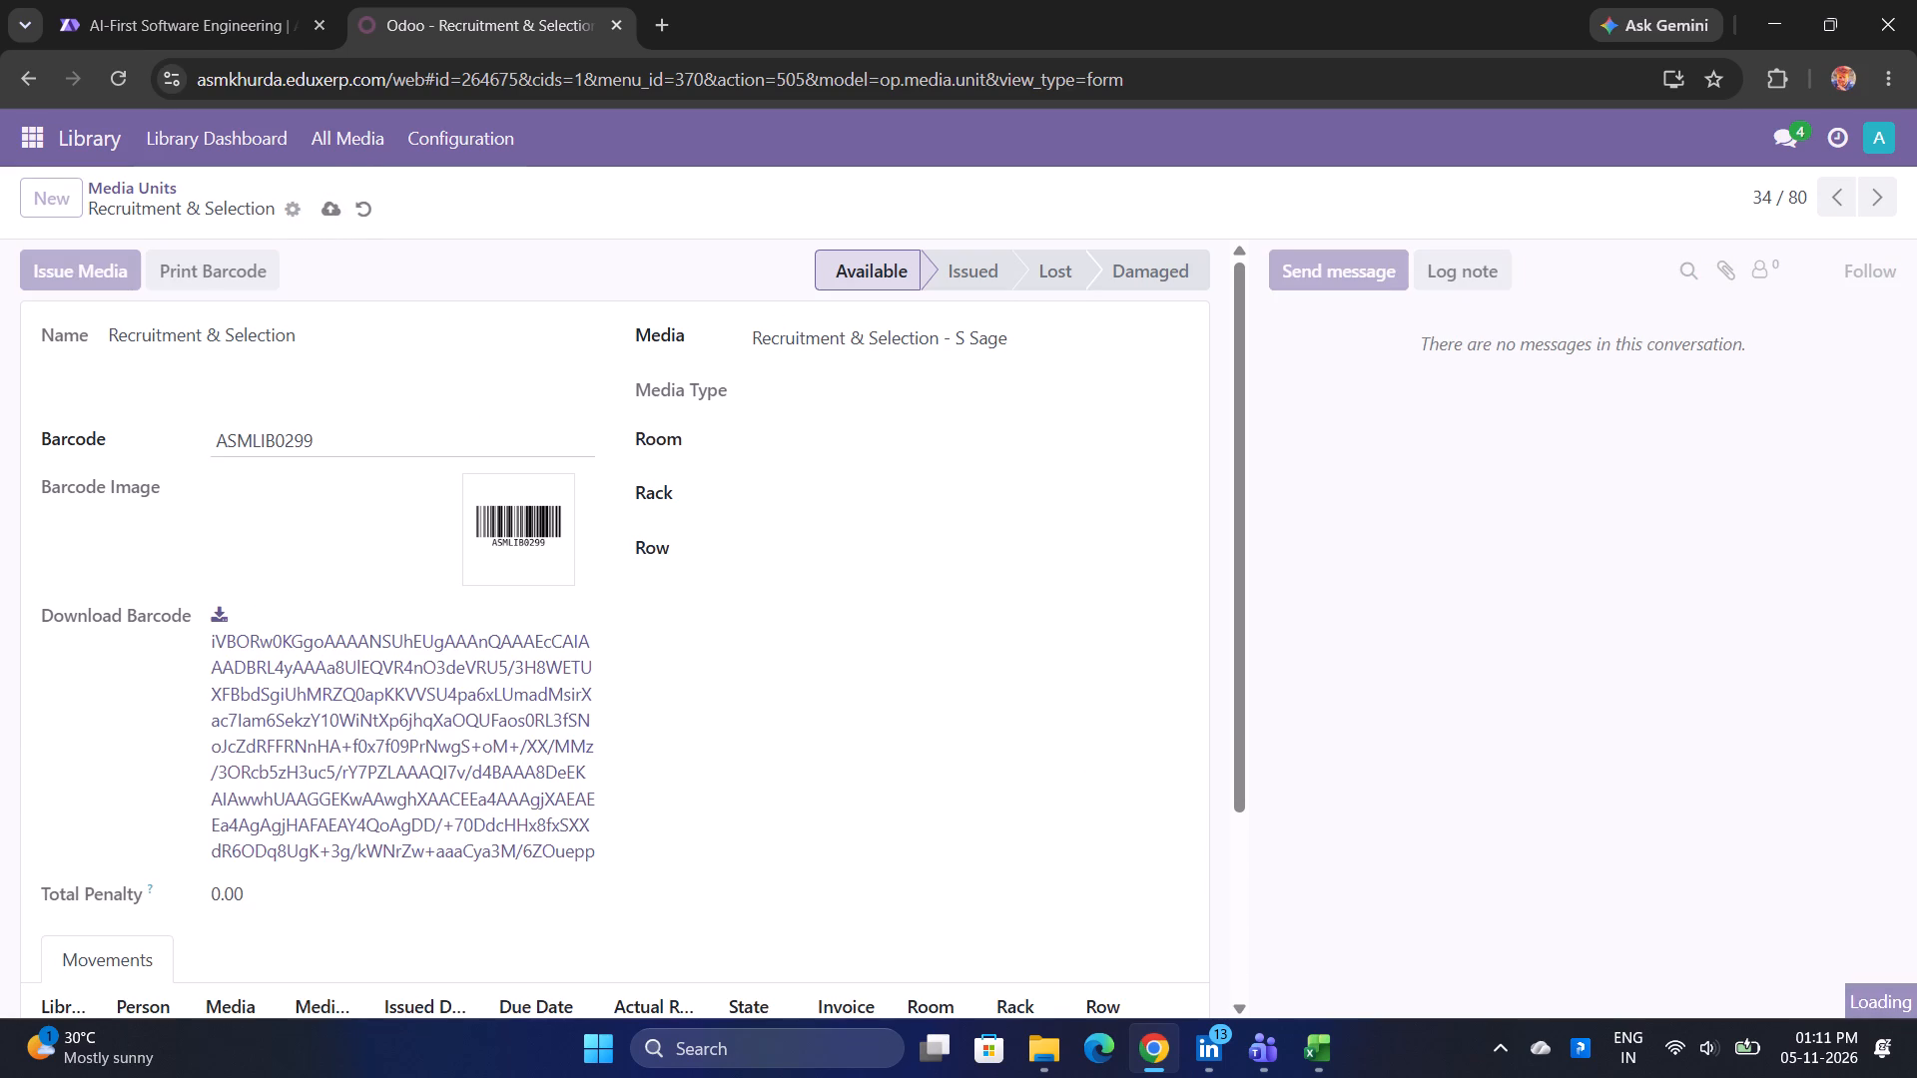
{"action": "left_click", "coordinate": [349, 445]}
{"action": "key", "text": "1"}
{"action": "left_click", "coordinate": [330, 208]}
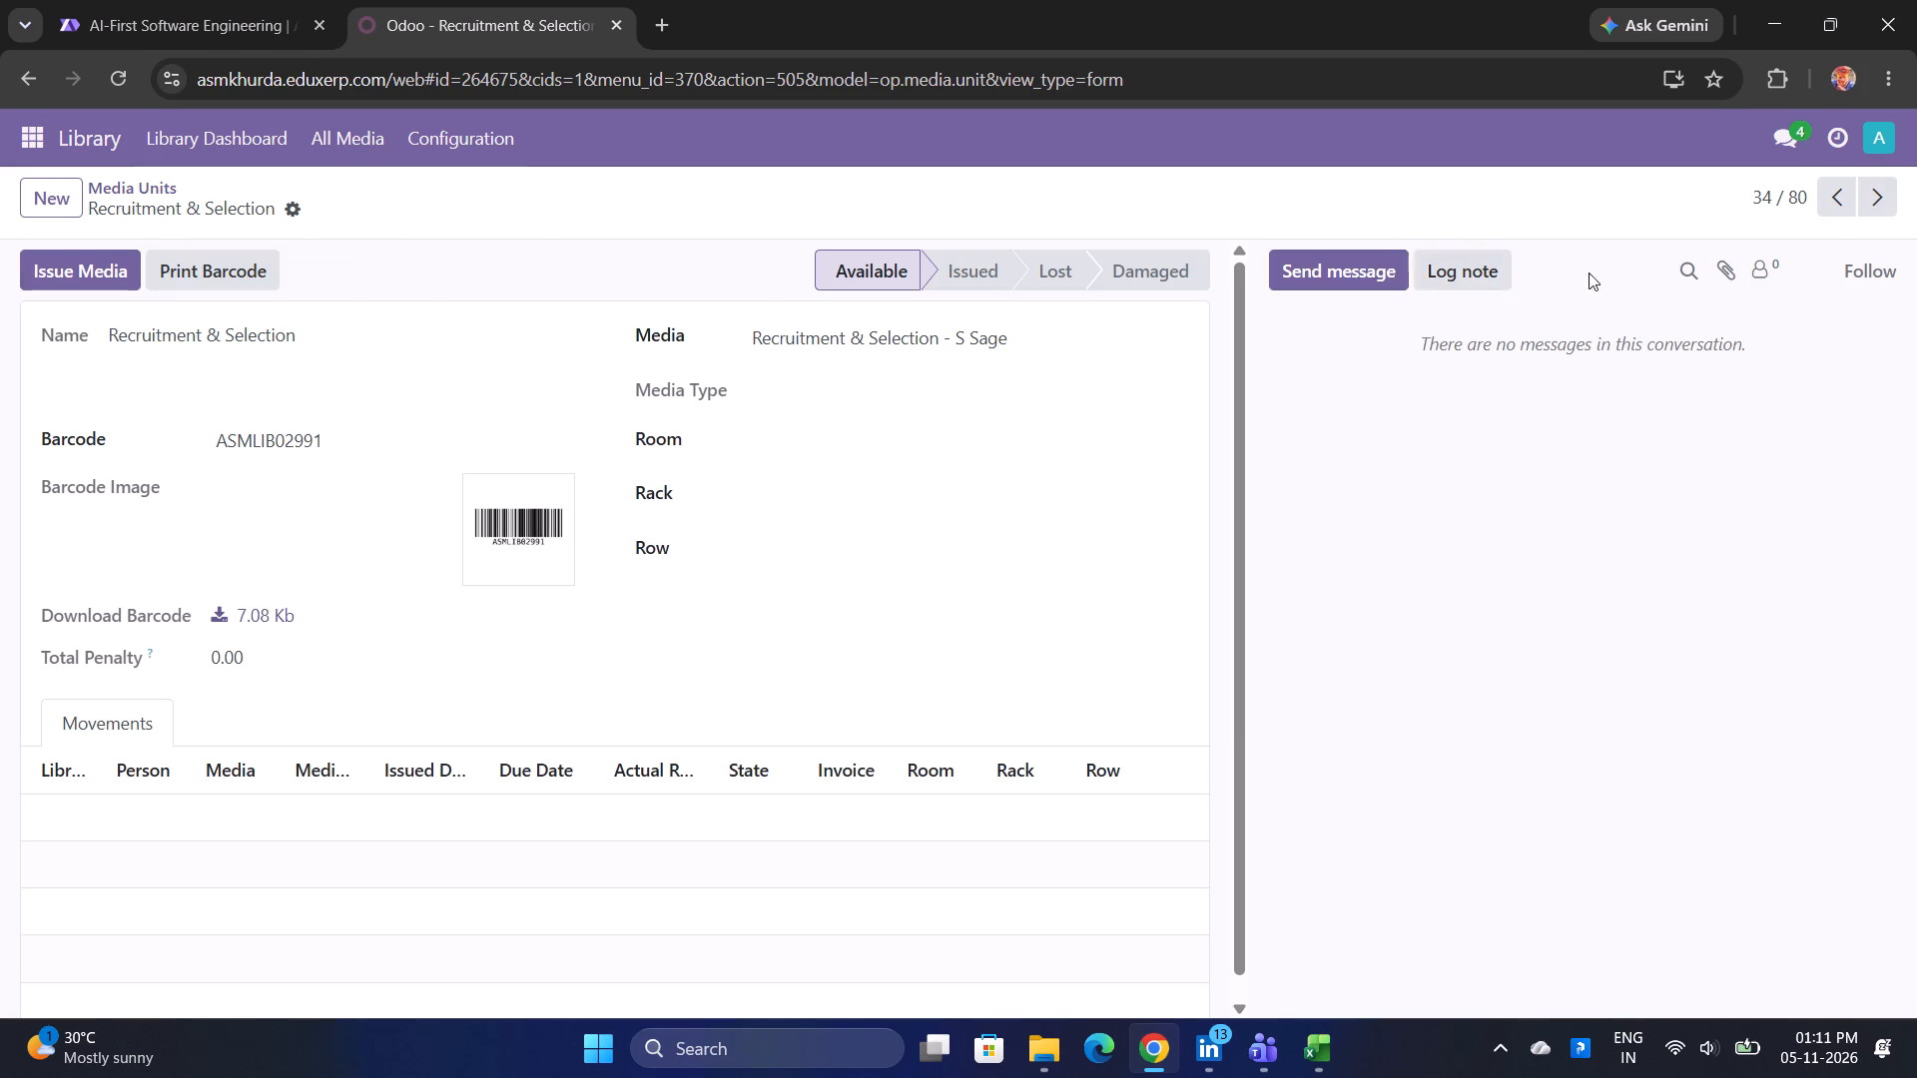
Generate the barcode image for media unit 35 of 80, Recruitment & Selection, by saving barcode ASMLIB0298 and re-saving it as ASMLIB02988.
{"action": "left_click", "coordinate": [1873, 187]}
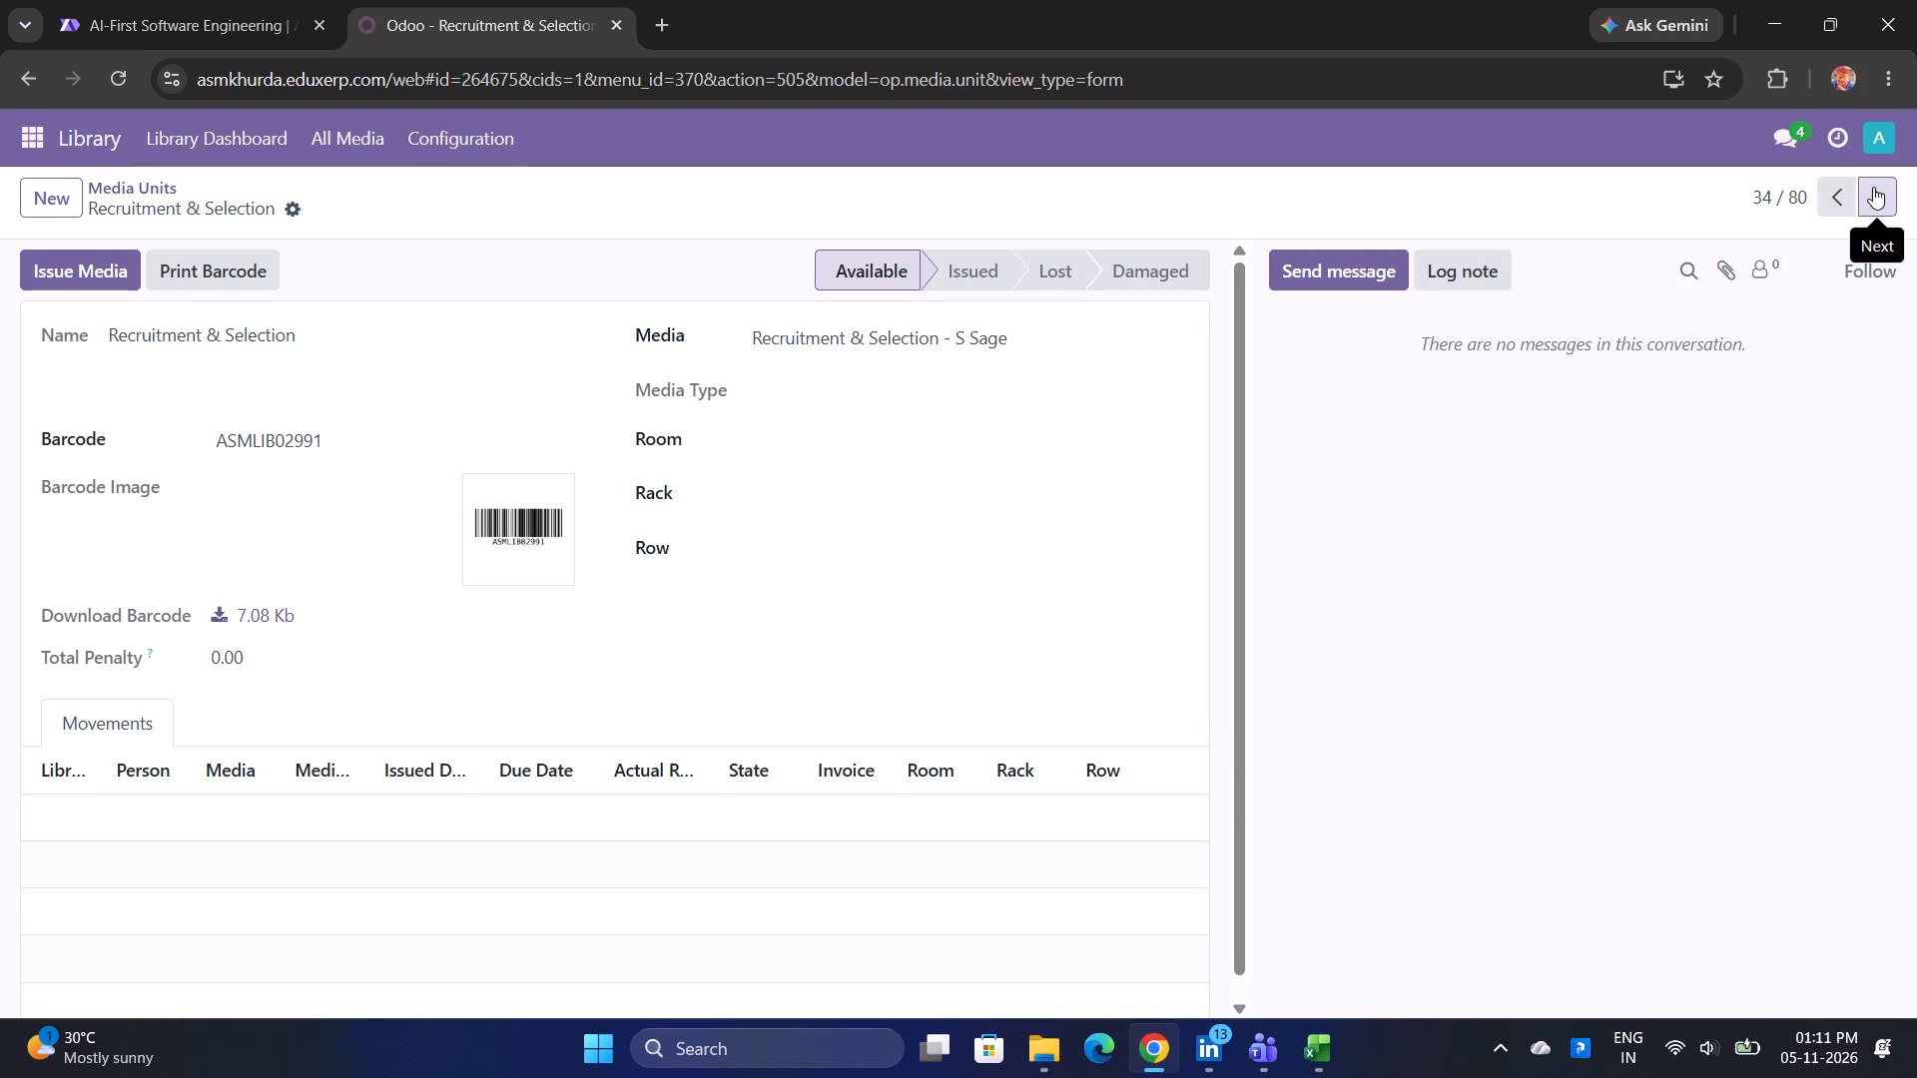
{"action": "left_click", "coordinate": [428, 450]}
{"action": "key", "text": "BackSpace"}
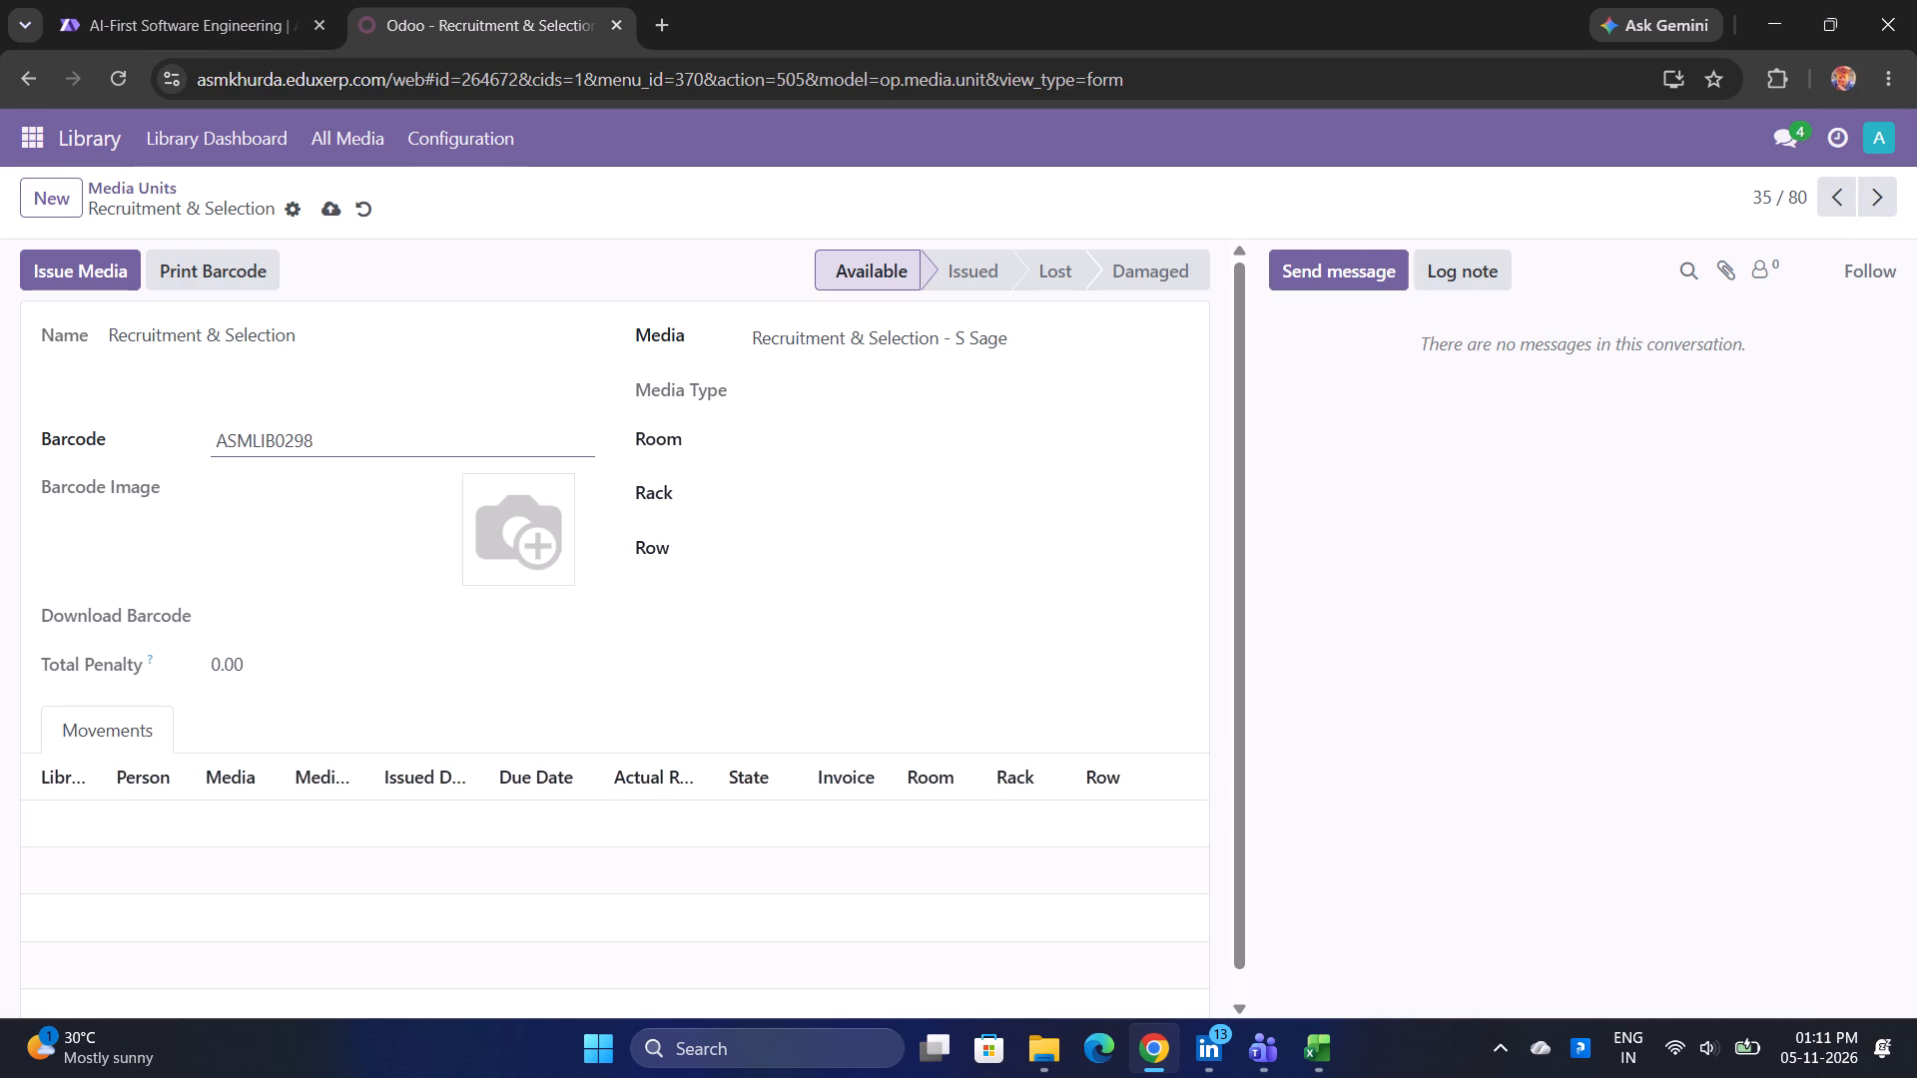
{"action": "left_click", "coordinate": [323, 217]}
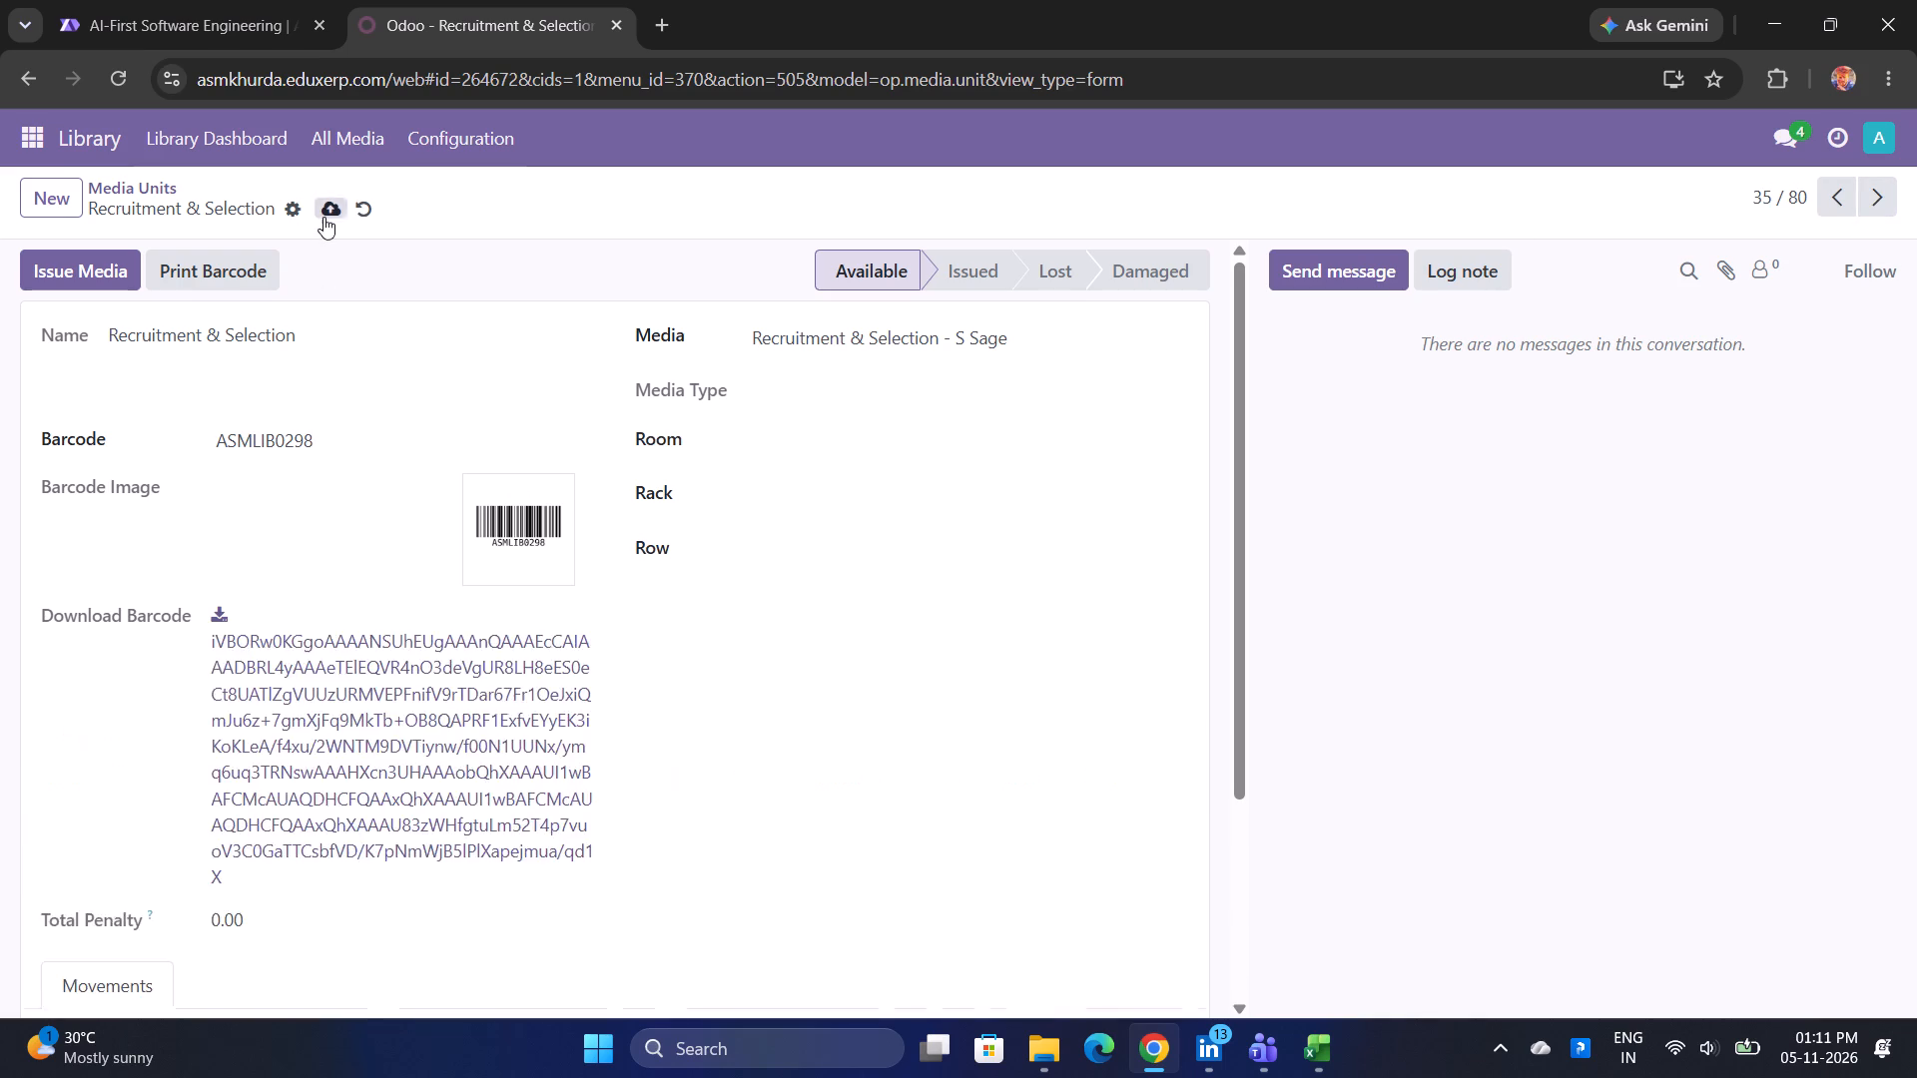
{"action": "left_click", "coordinate": [368, 435]}
{"action": "key", "text": "8"}
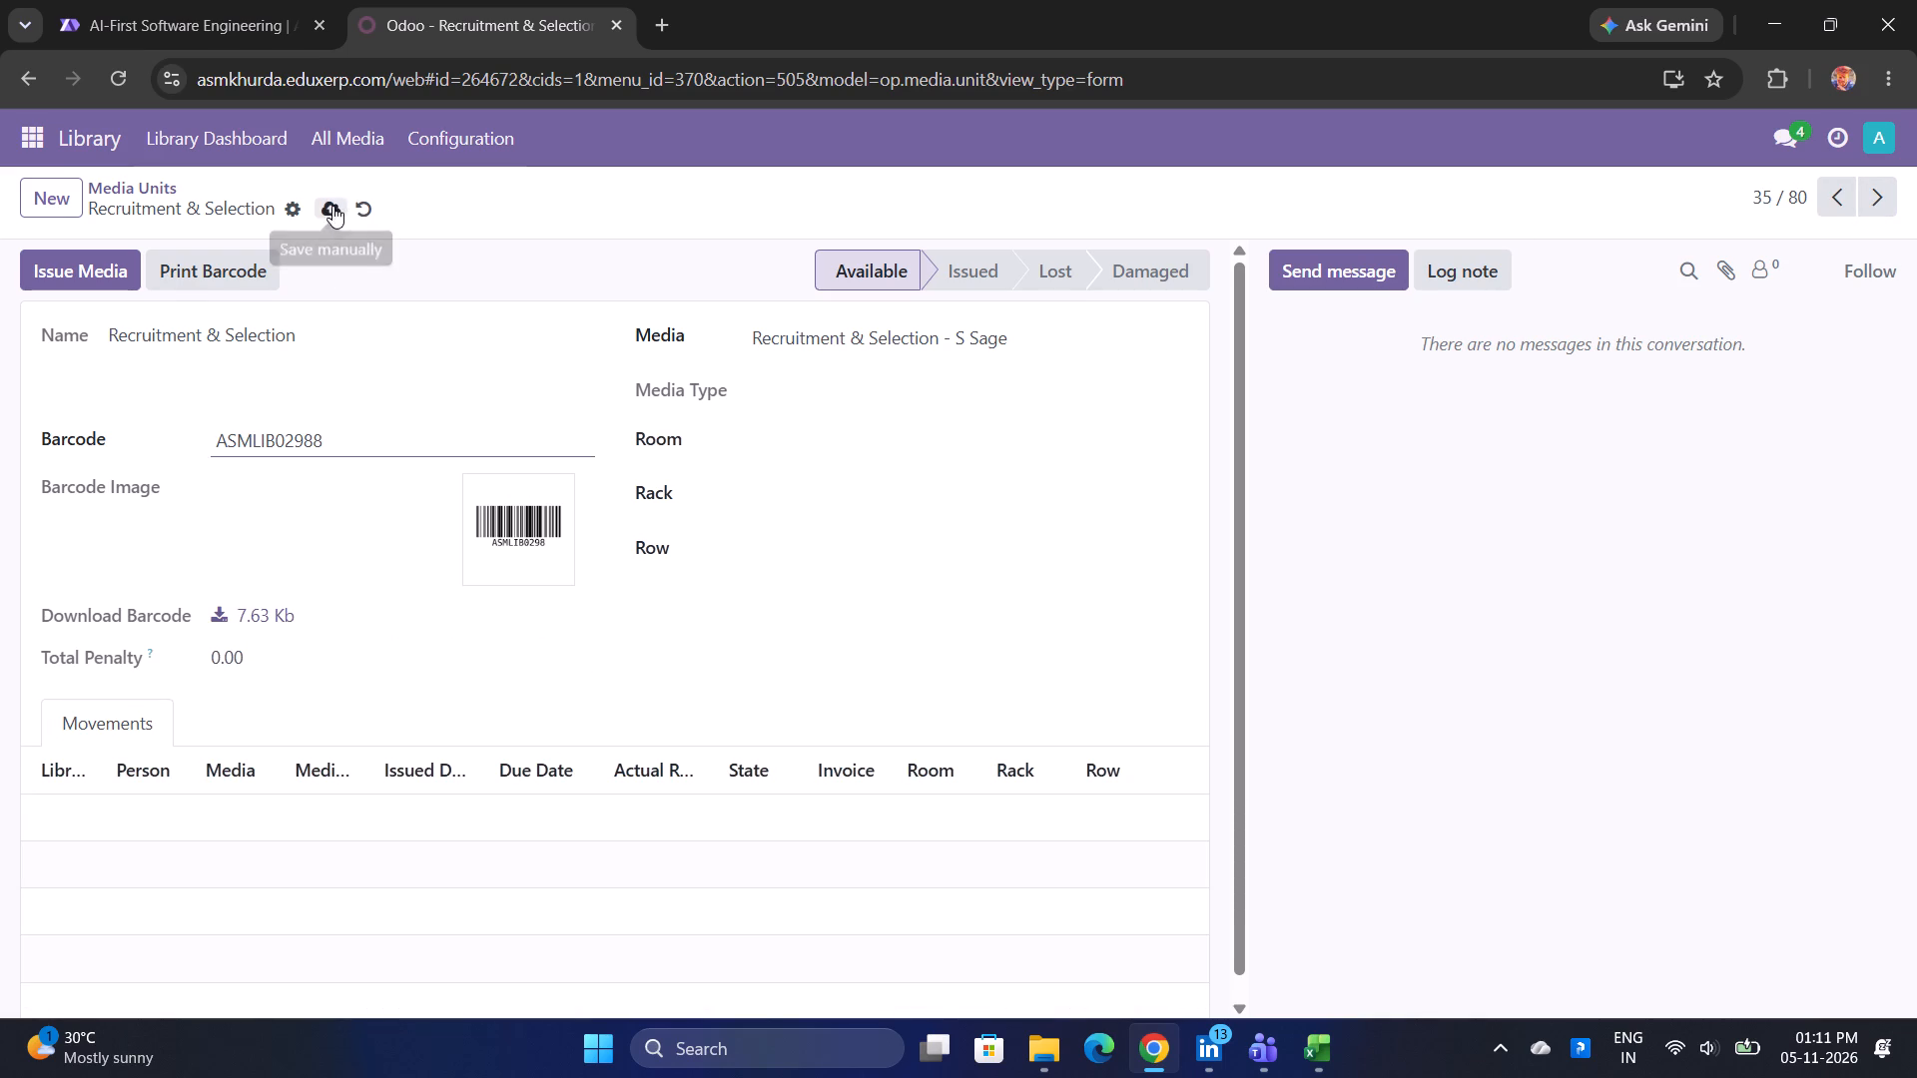
{"action": "left_click", "coordinate": [332, 206]}
Generate the barcode image for media unit 36 of 80, Recruitment & Selection, by saving barcode ASMLIB0298 and re-saving it as ASMLIB02989.
{"action": "left_click", "coordinate": [1880, 198]}
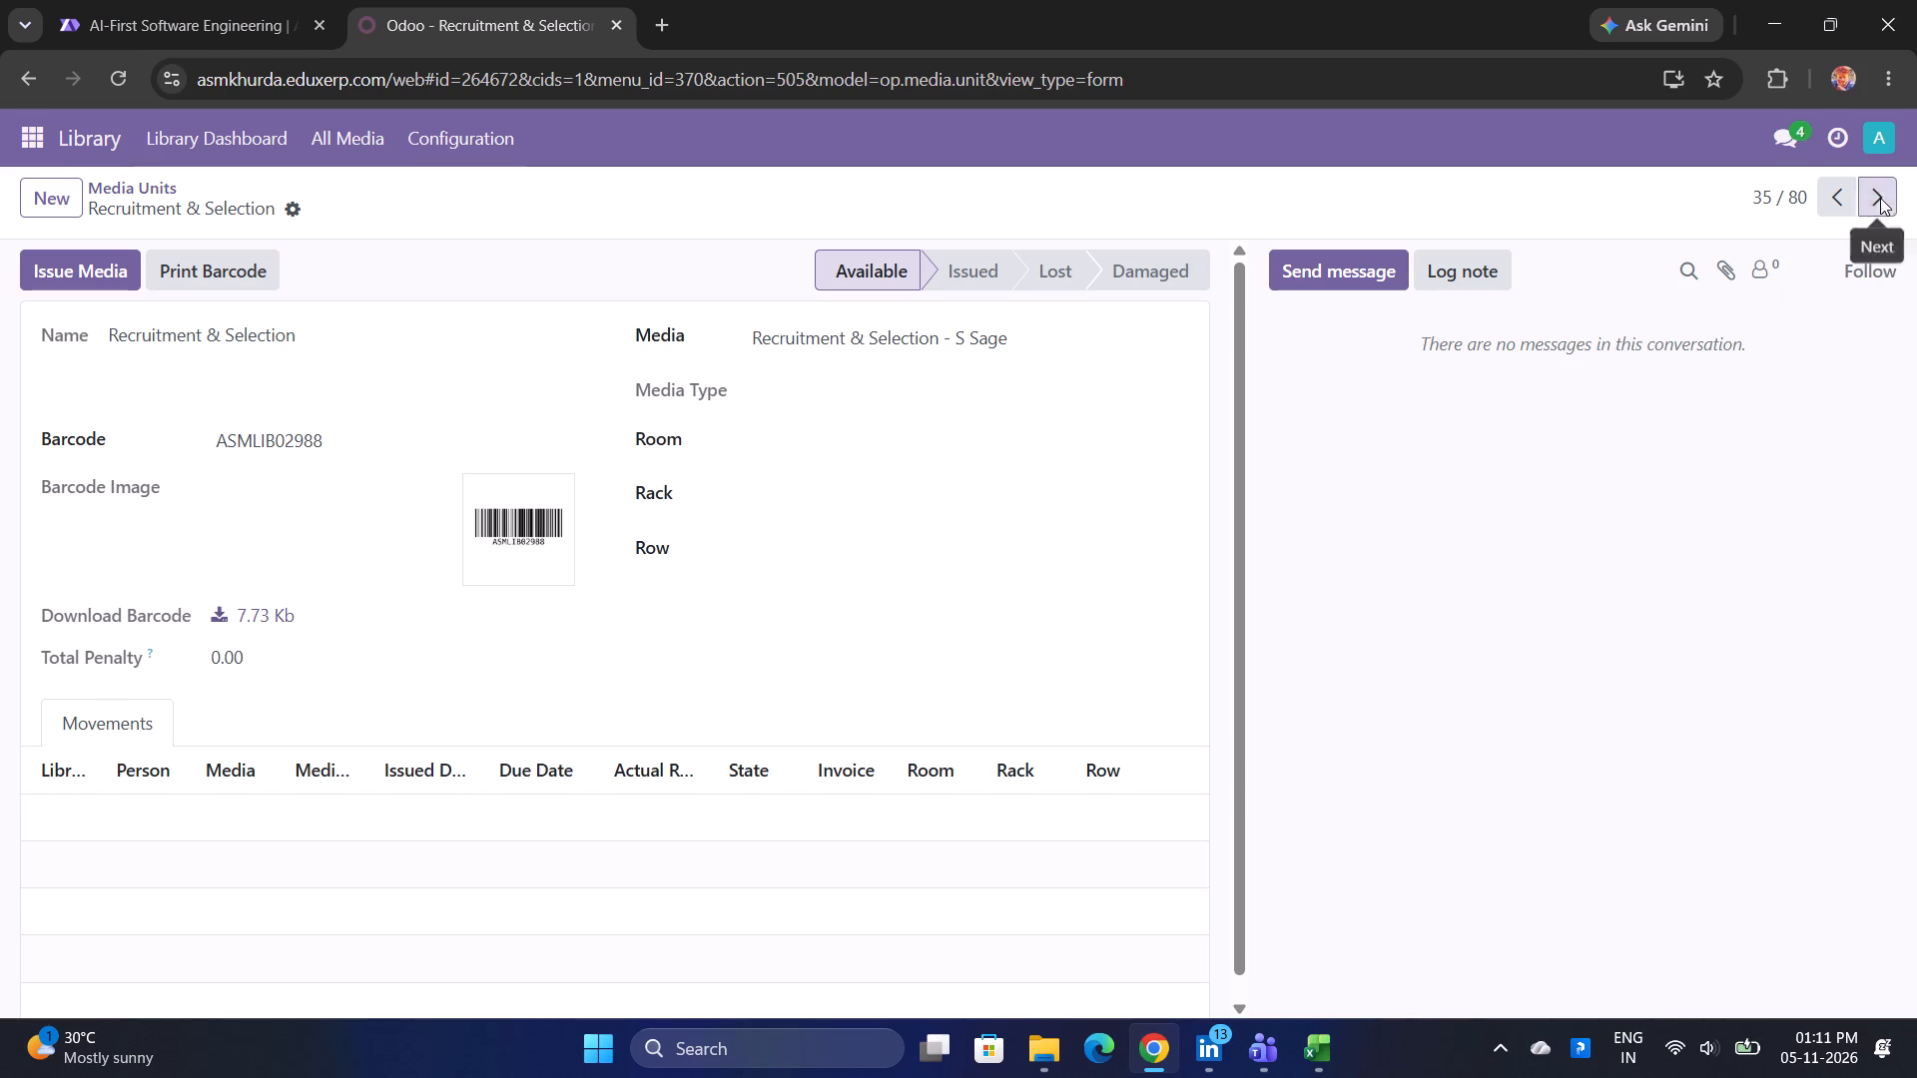
{"action": "left_click", "coordinate": [406, 442]}
{"action": "key", "text": "BackSpace"}
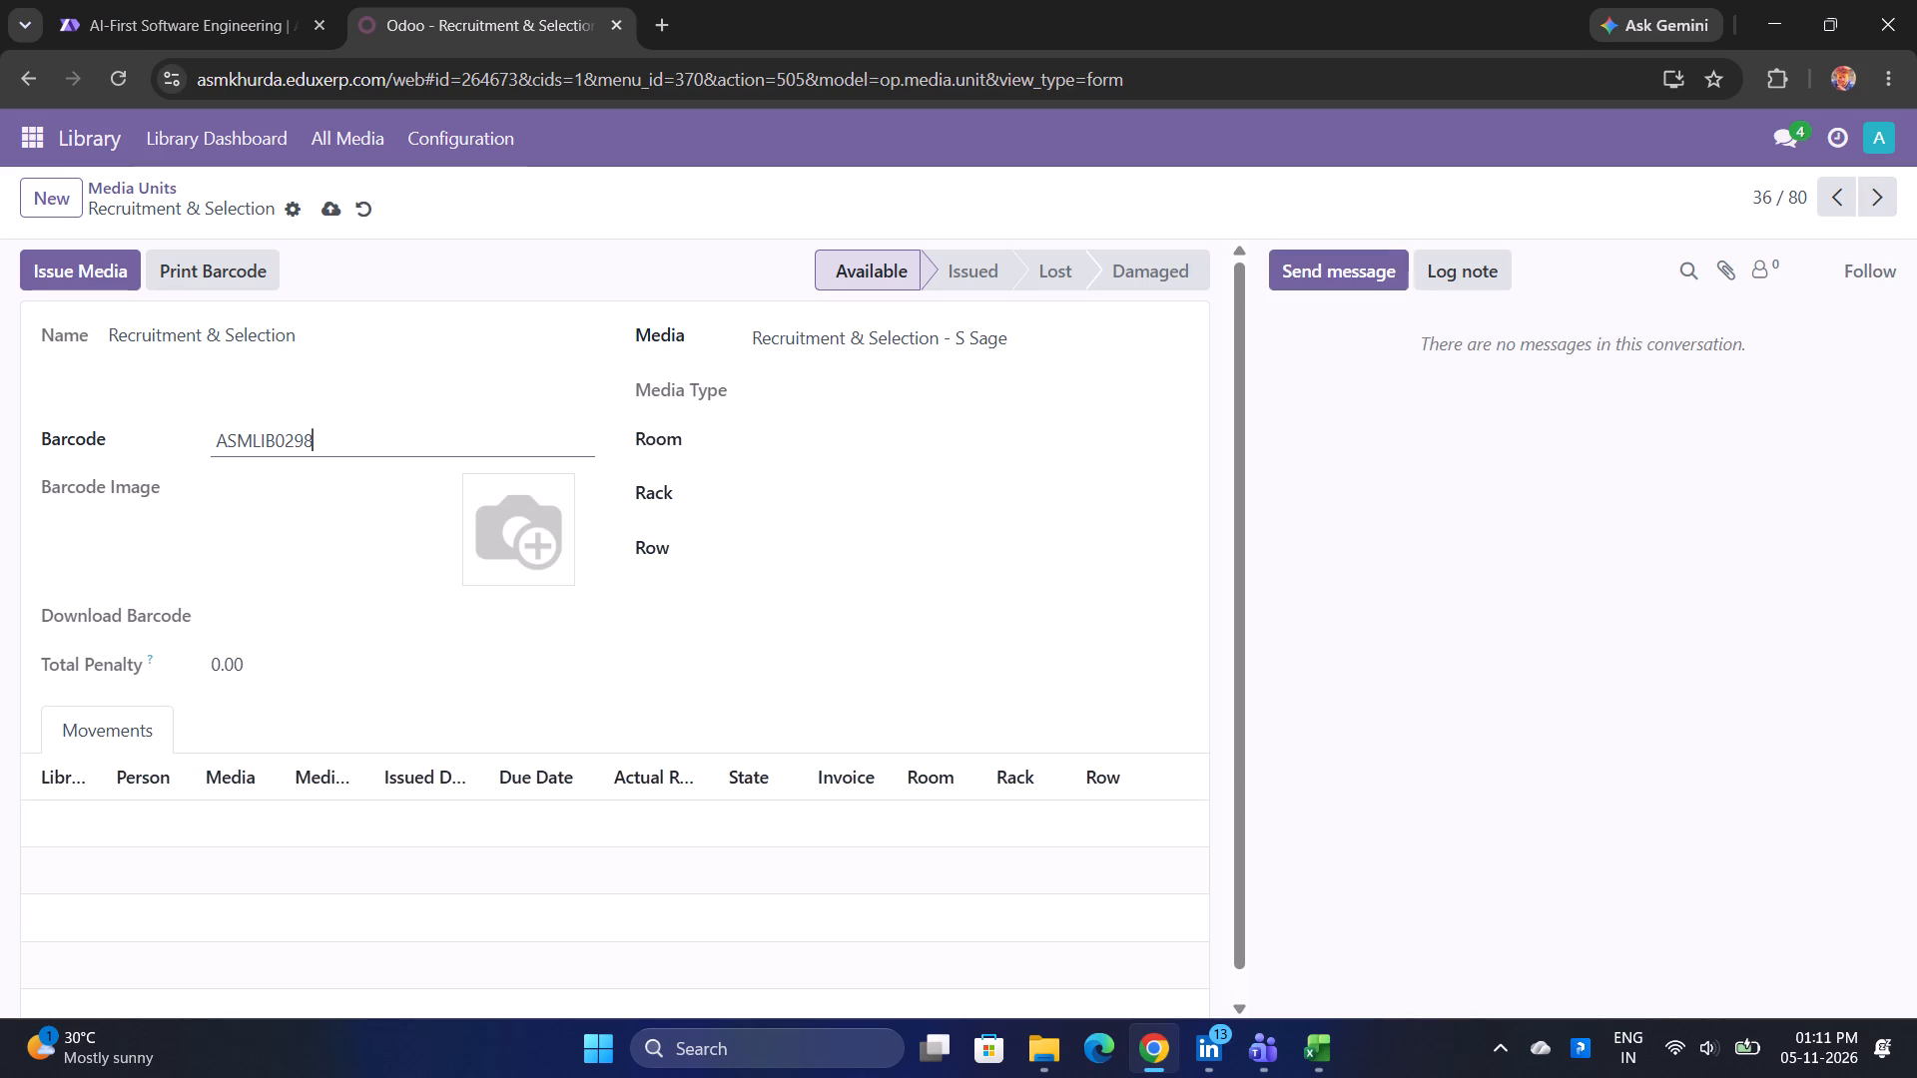
{"action": "left_click", "coordinate": [337, 213]}
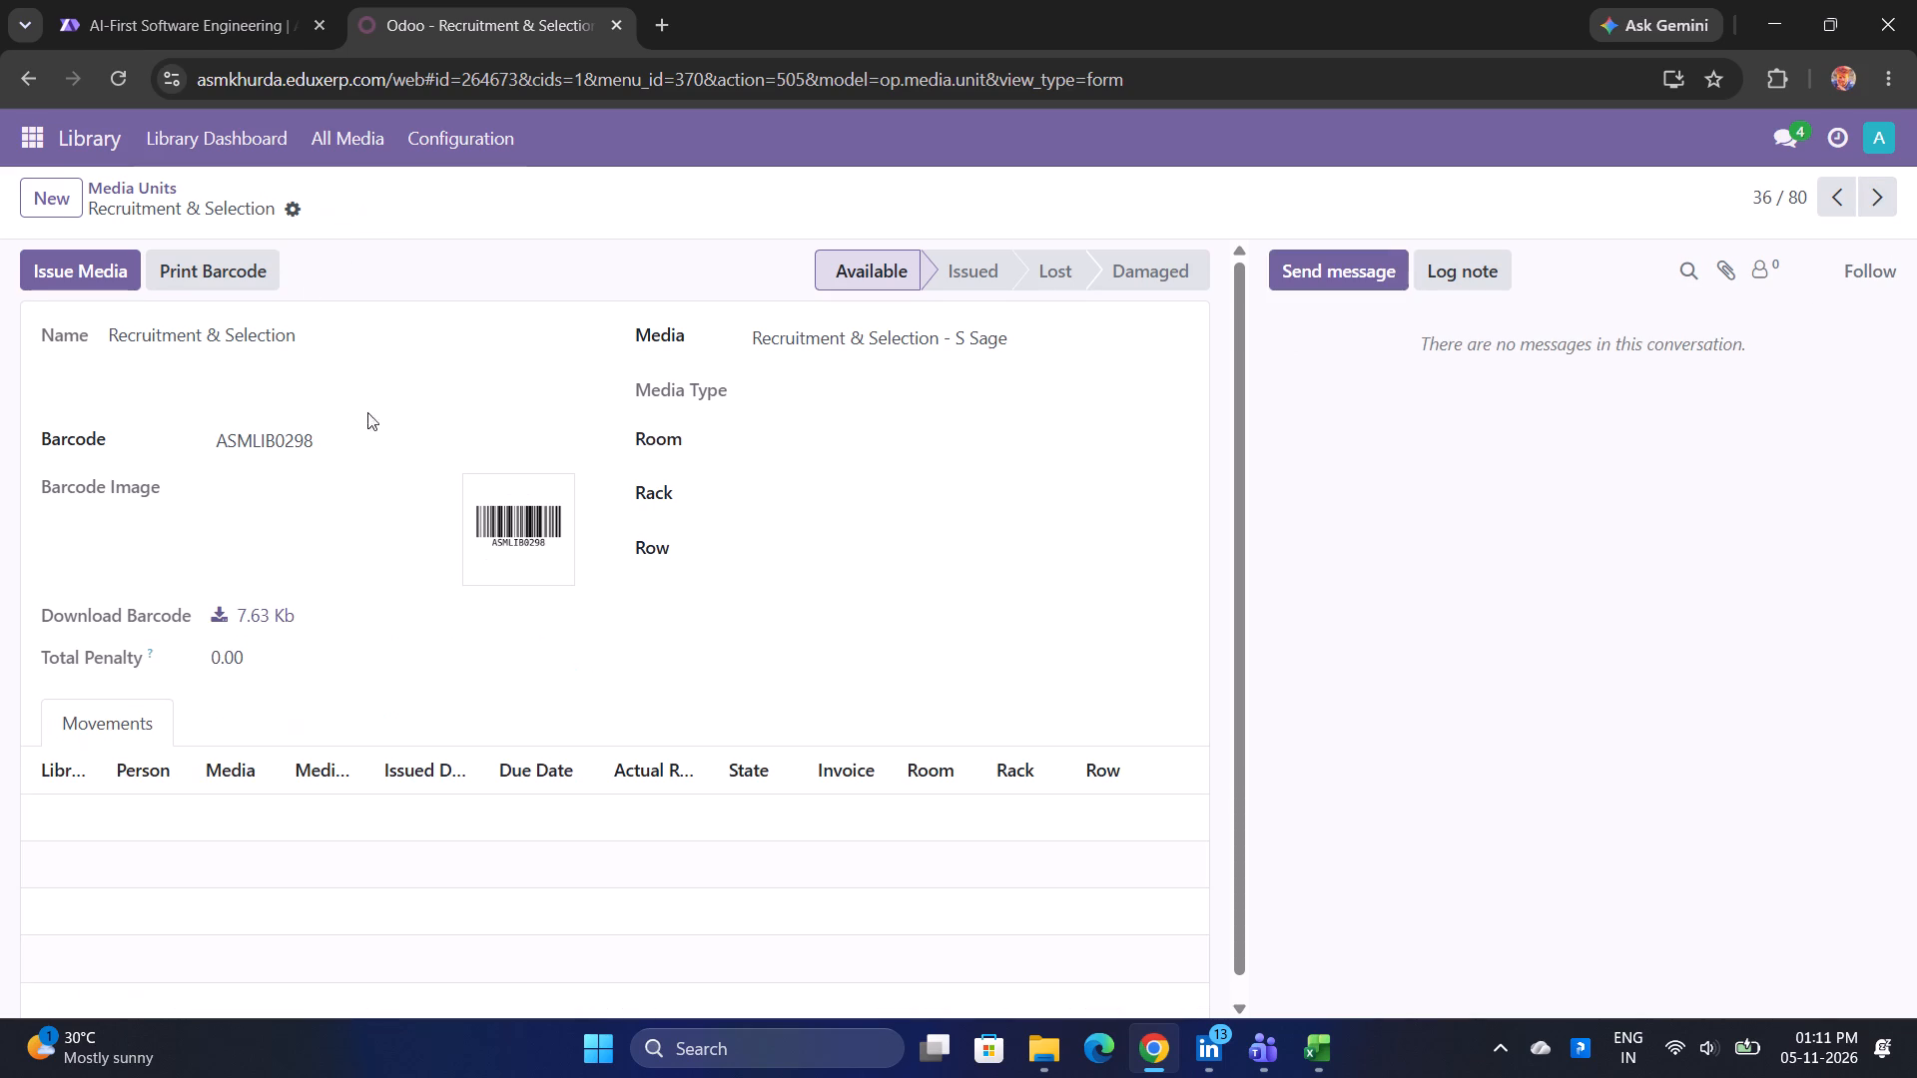
{"action": "key", "text": "9"}
{"action": "left_click", "coordinate": [383, 441]}
{"action": "key", "text": "9"}
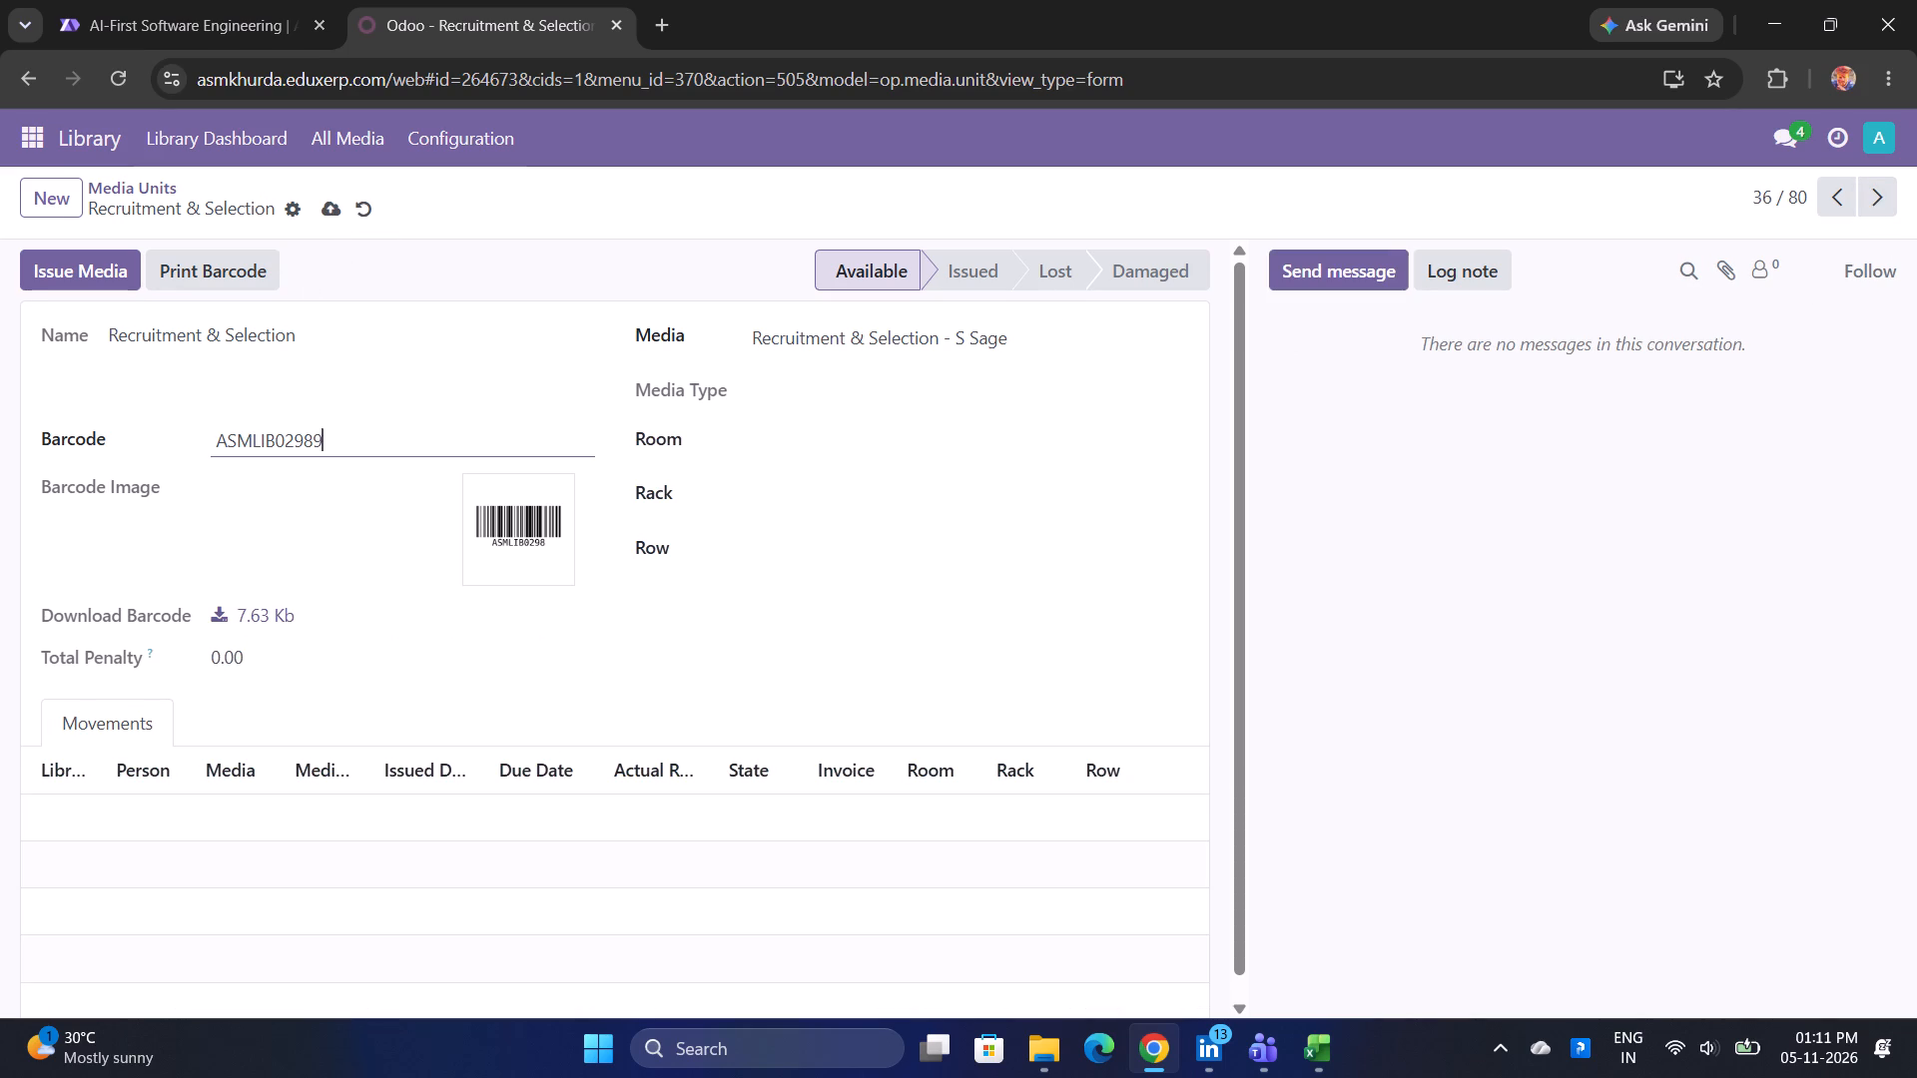
{"action": "left_click", "coordinate": [326, 204]}
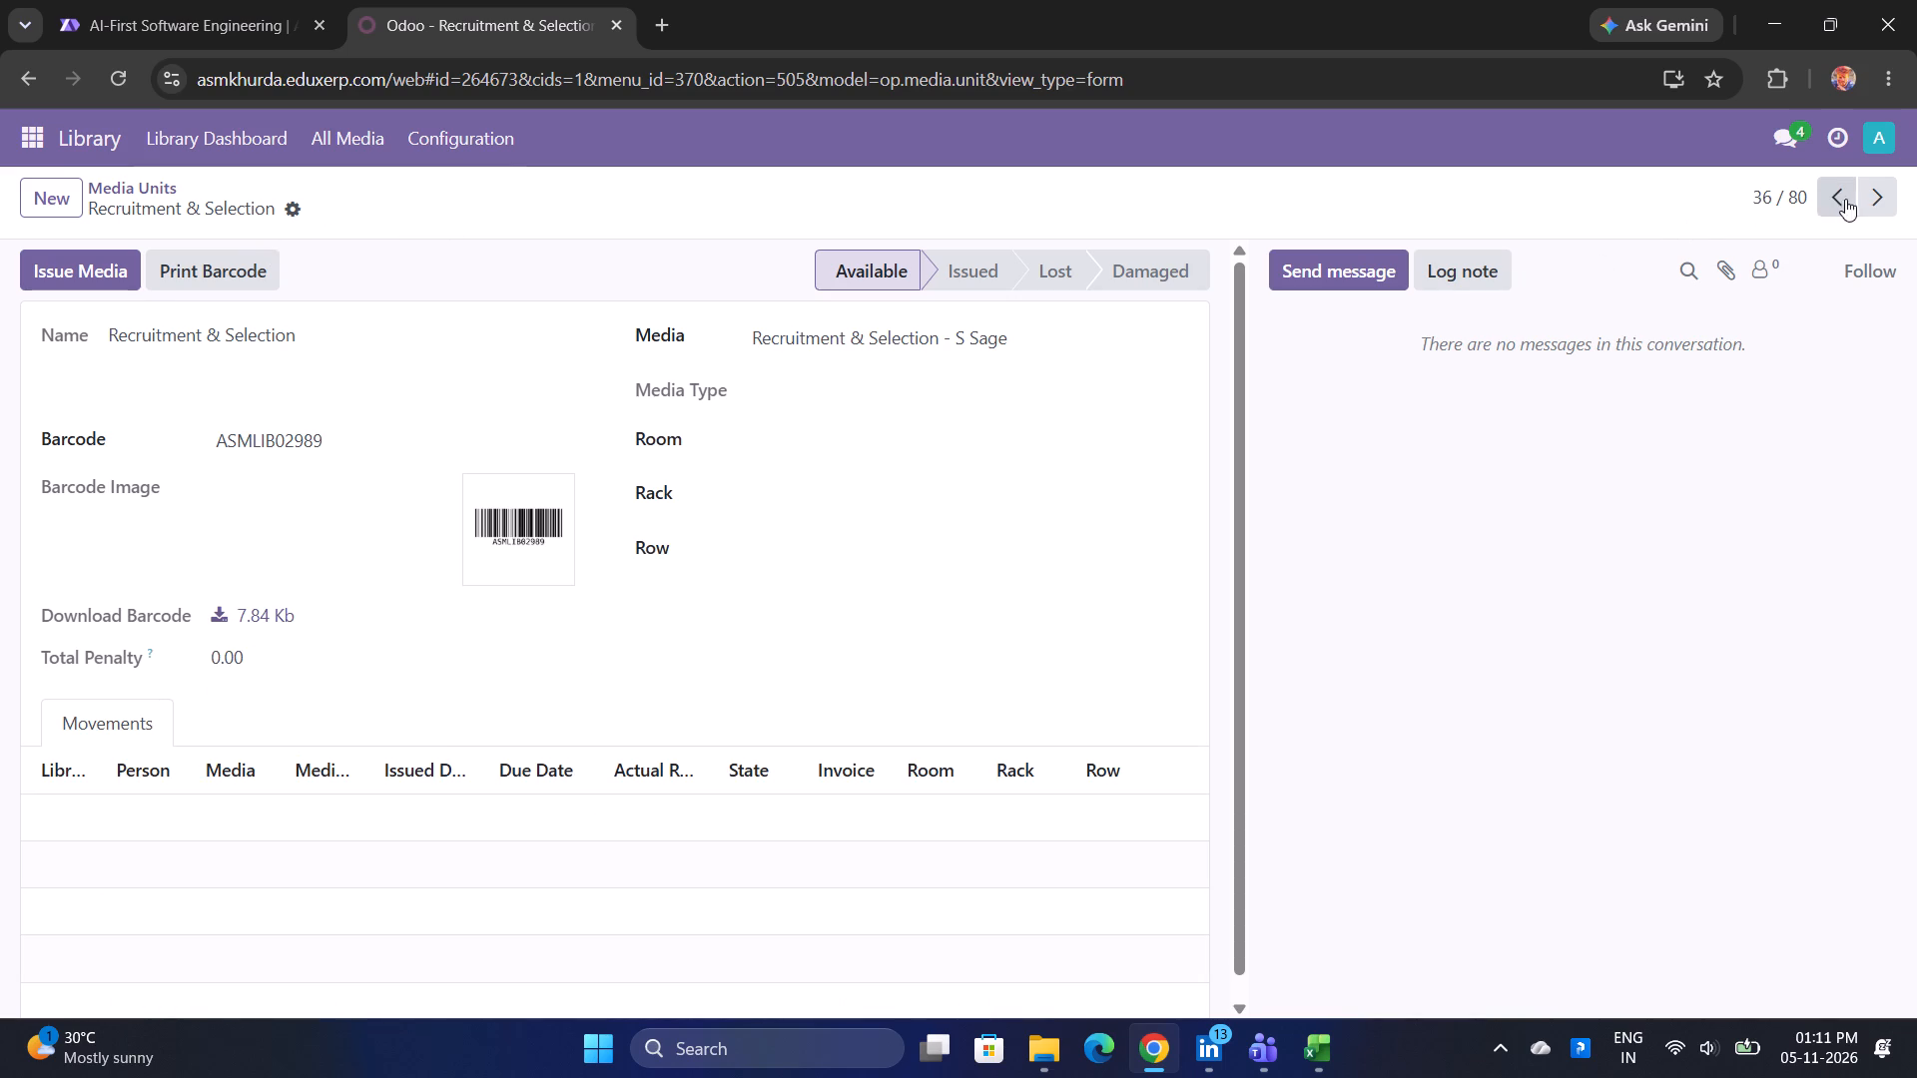
Generate the barcode image for media unit 37 of 80, Recruitment & Selection, by saving barcode ASMLIB0299 and re-saving it as ASMLIB02990.
{"action": "left_click", "coordinate": [1888, 184]}
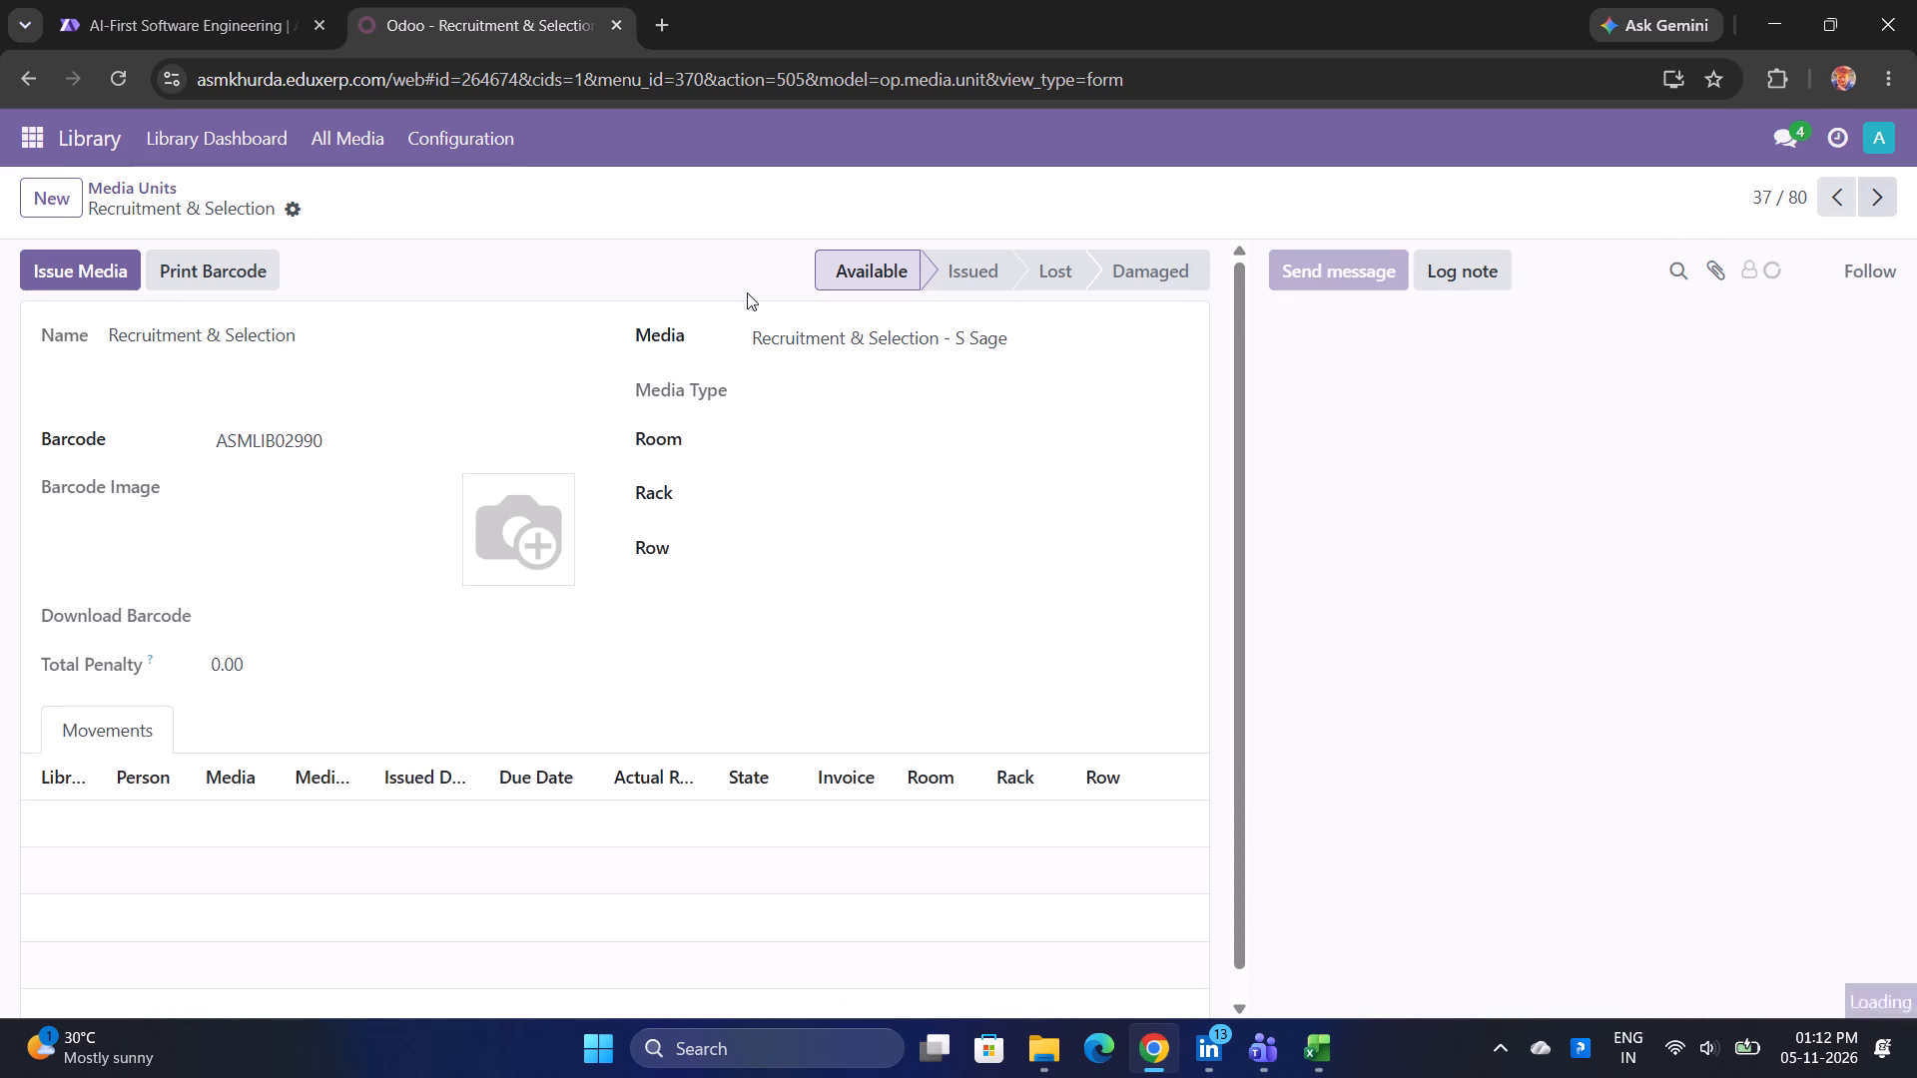
{"action": "left_click", "coordinate": [352, 453]}
{"action": "key", "text": "BackSpace"}
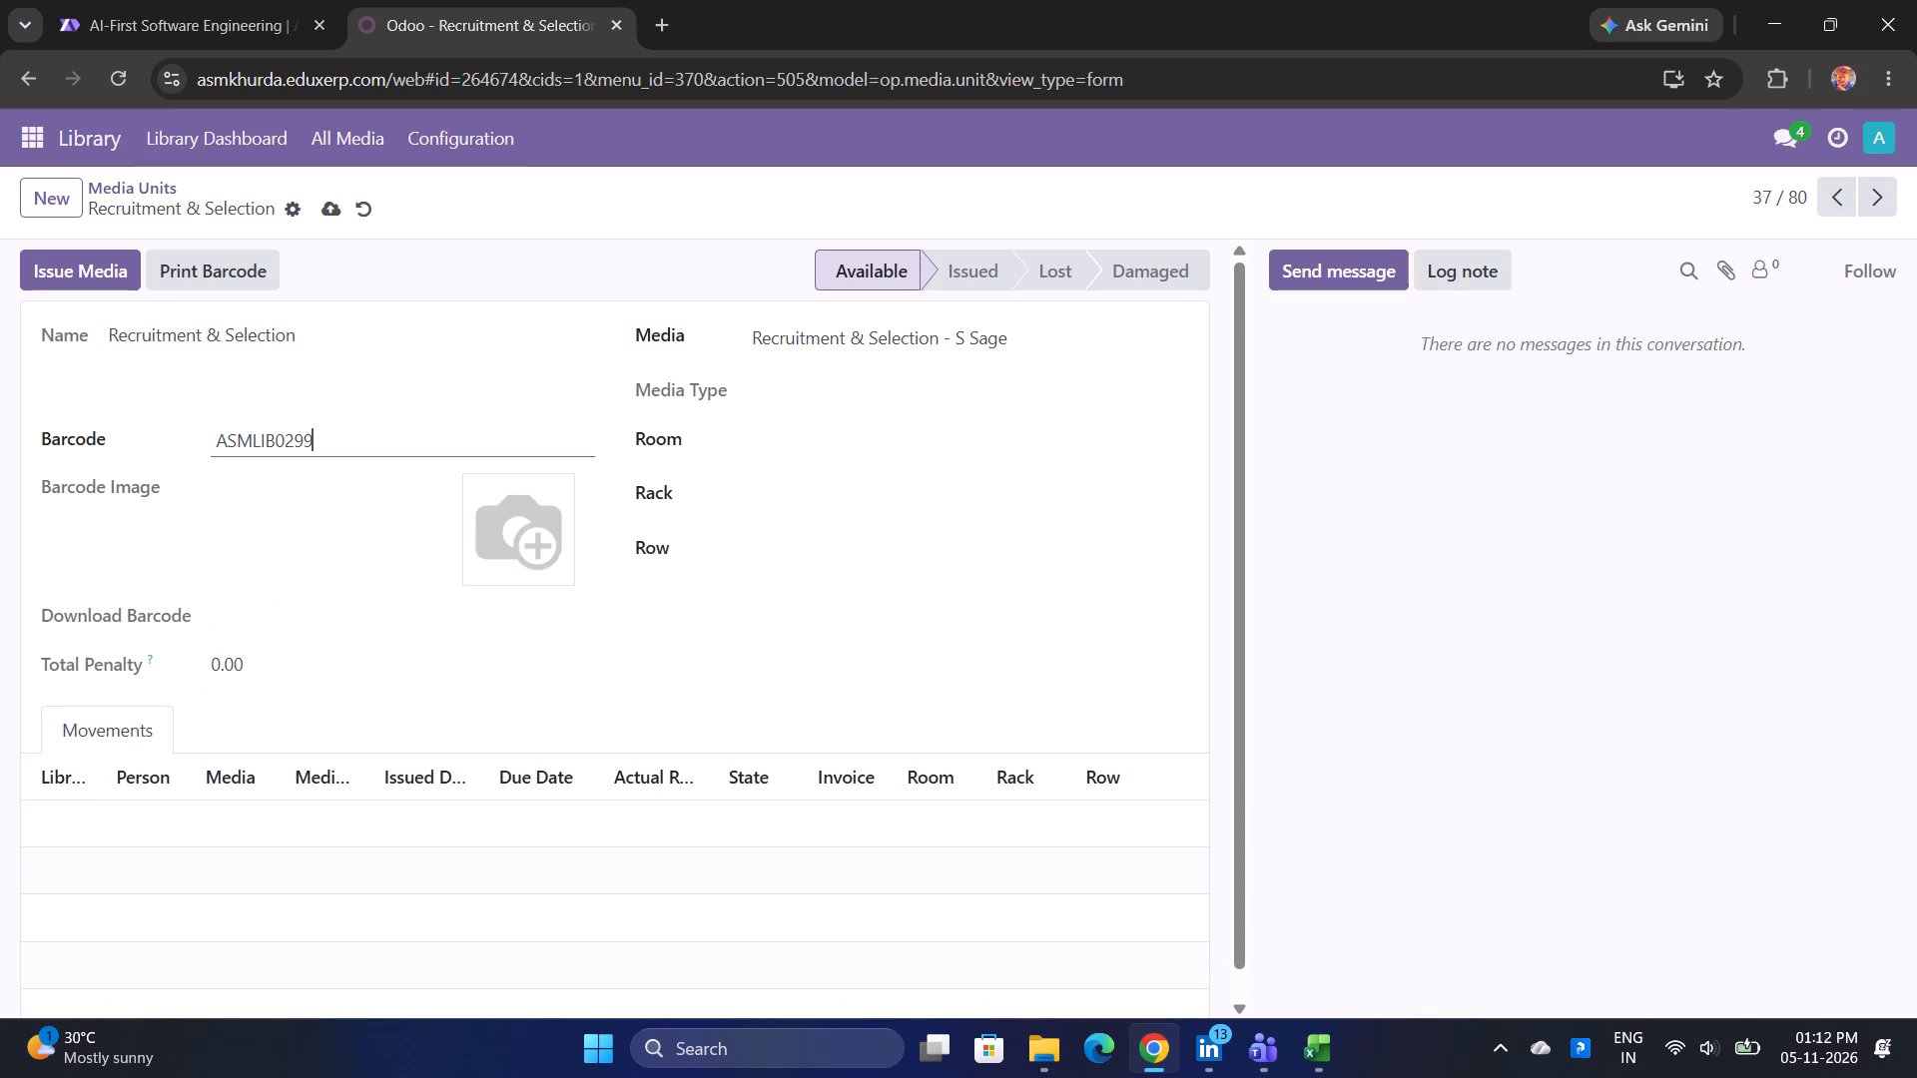
{"action": "left_click", "coordinate": [326, 200]}
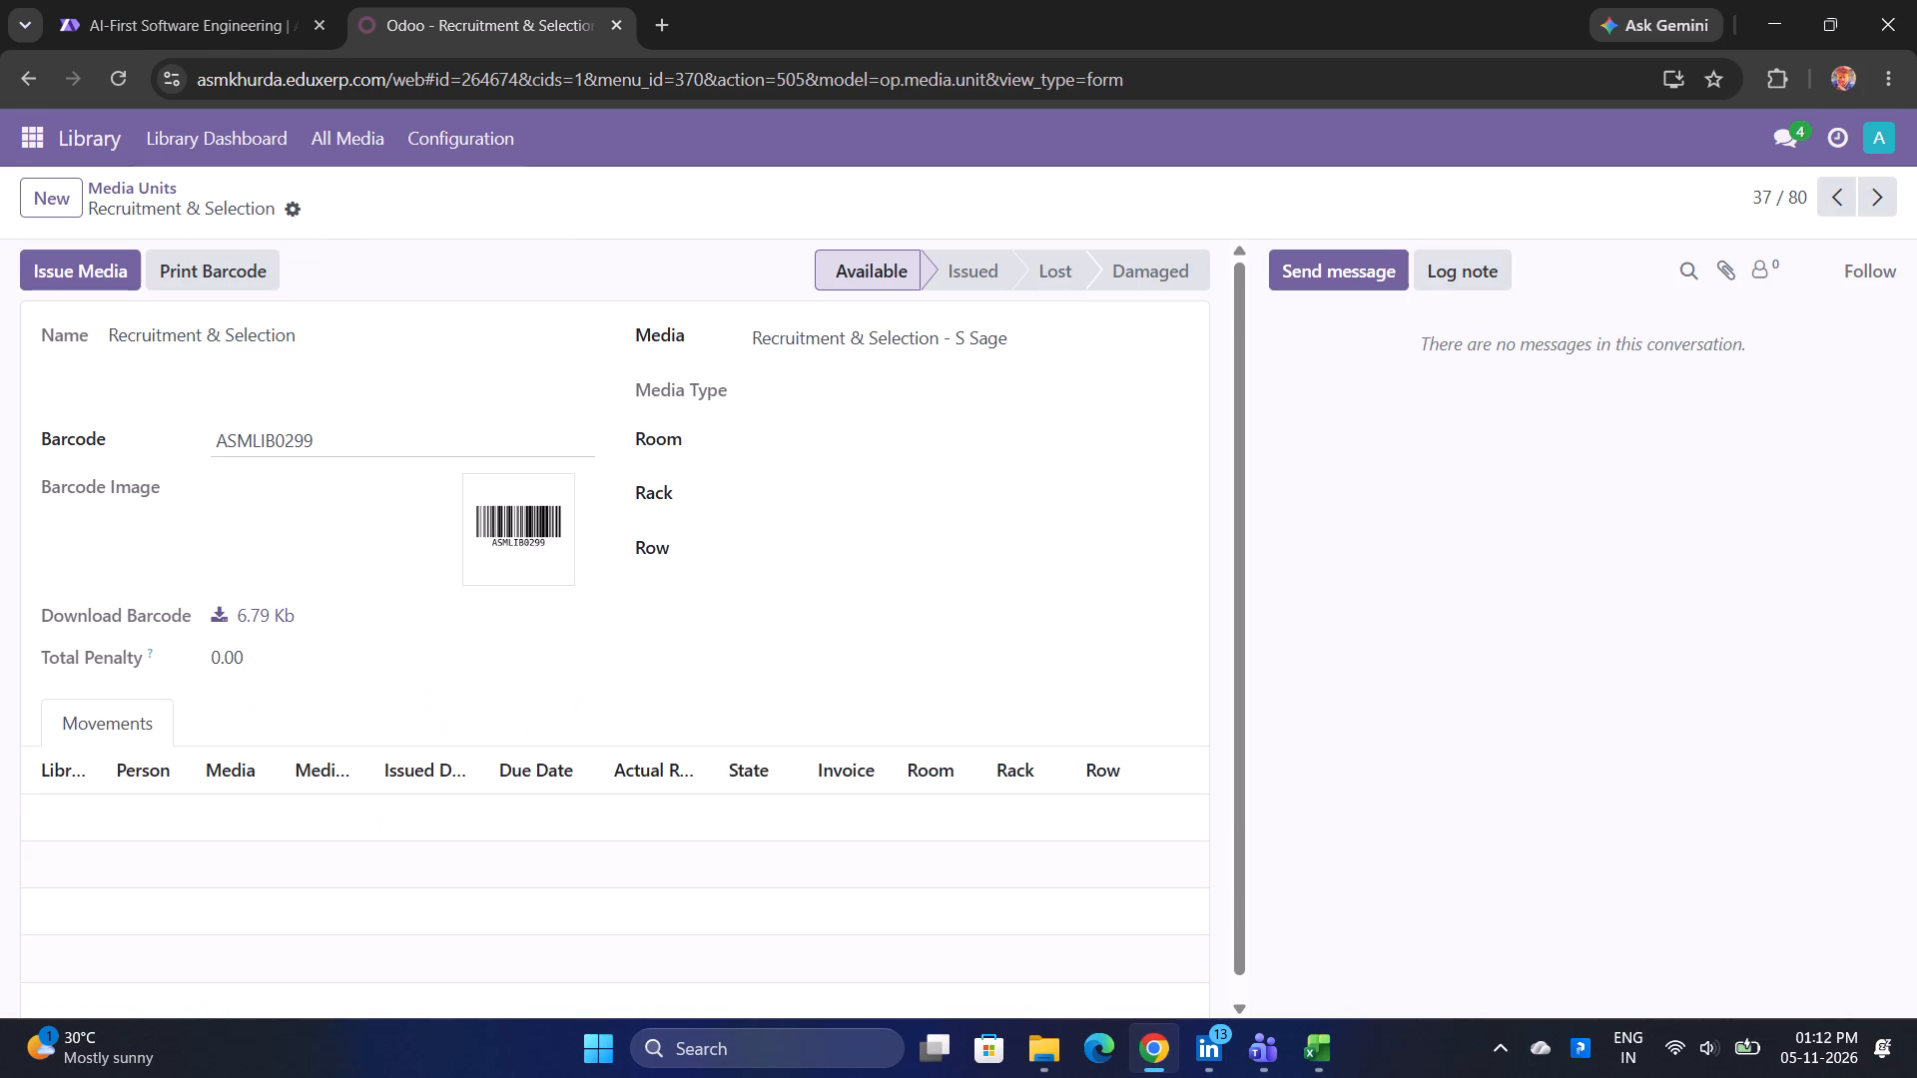
{"action": "left_click", "coordinate": [368, 443]}
{"action": "key", "text": "0"}
{"action": "left_click", "coordinate": [329, 200]}
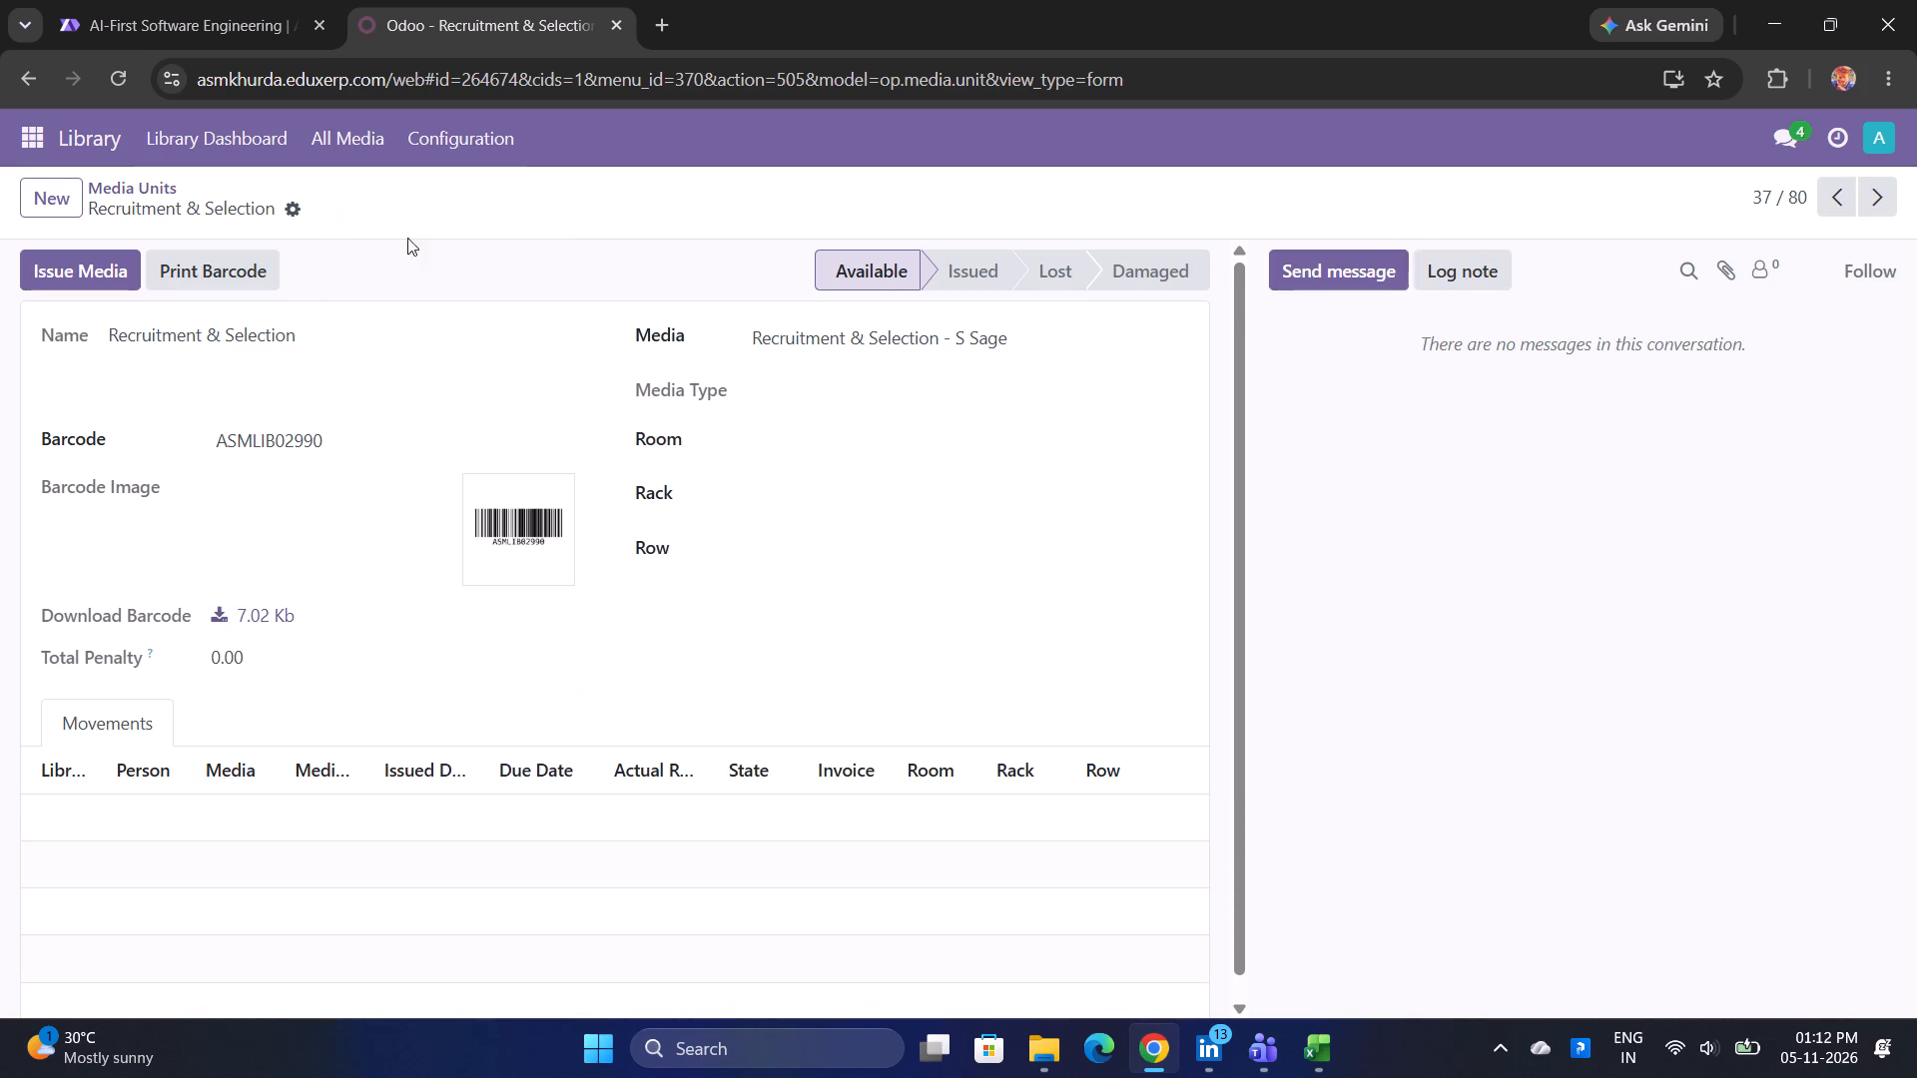
Generate the barcode image for media unit 38 of 80, Recruitment & Selection, by saving barcode ASMLIB0299 and re-saving it as ASMLIB02992.
{"action": "left_click", "coordinate": [1876, 188]}
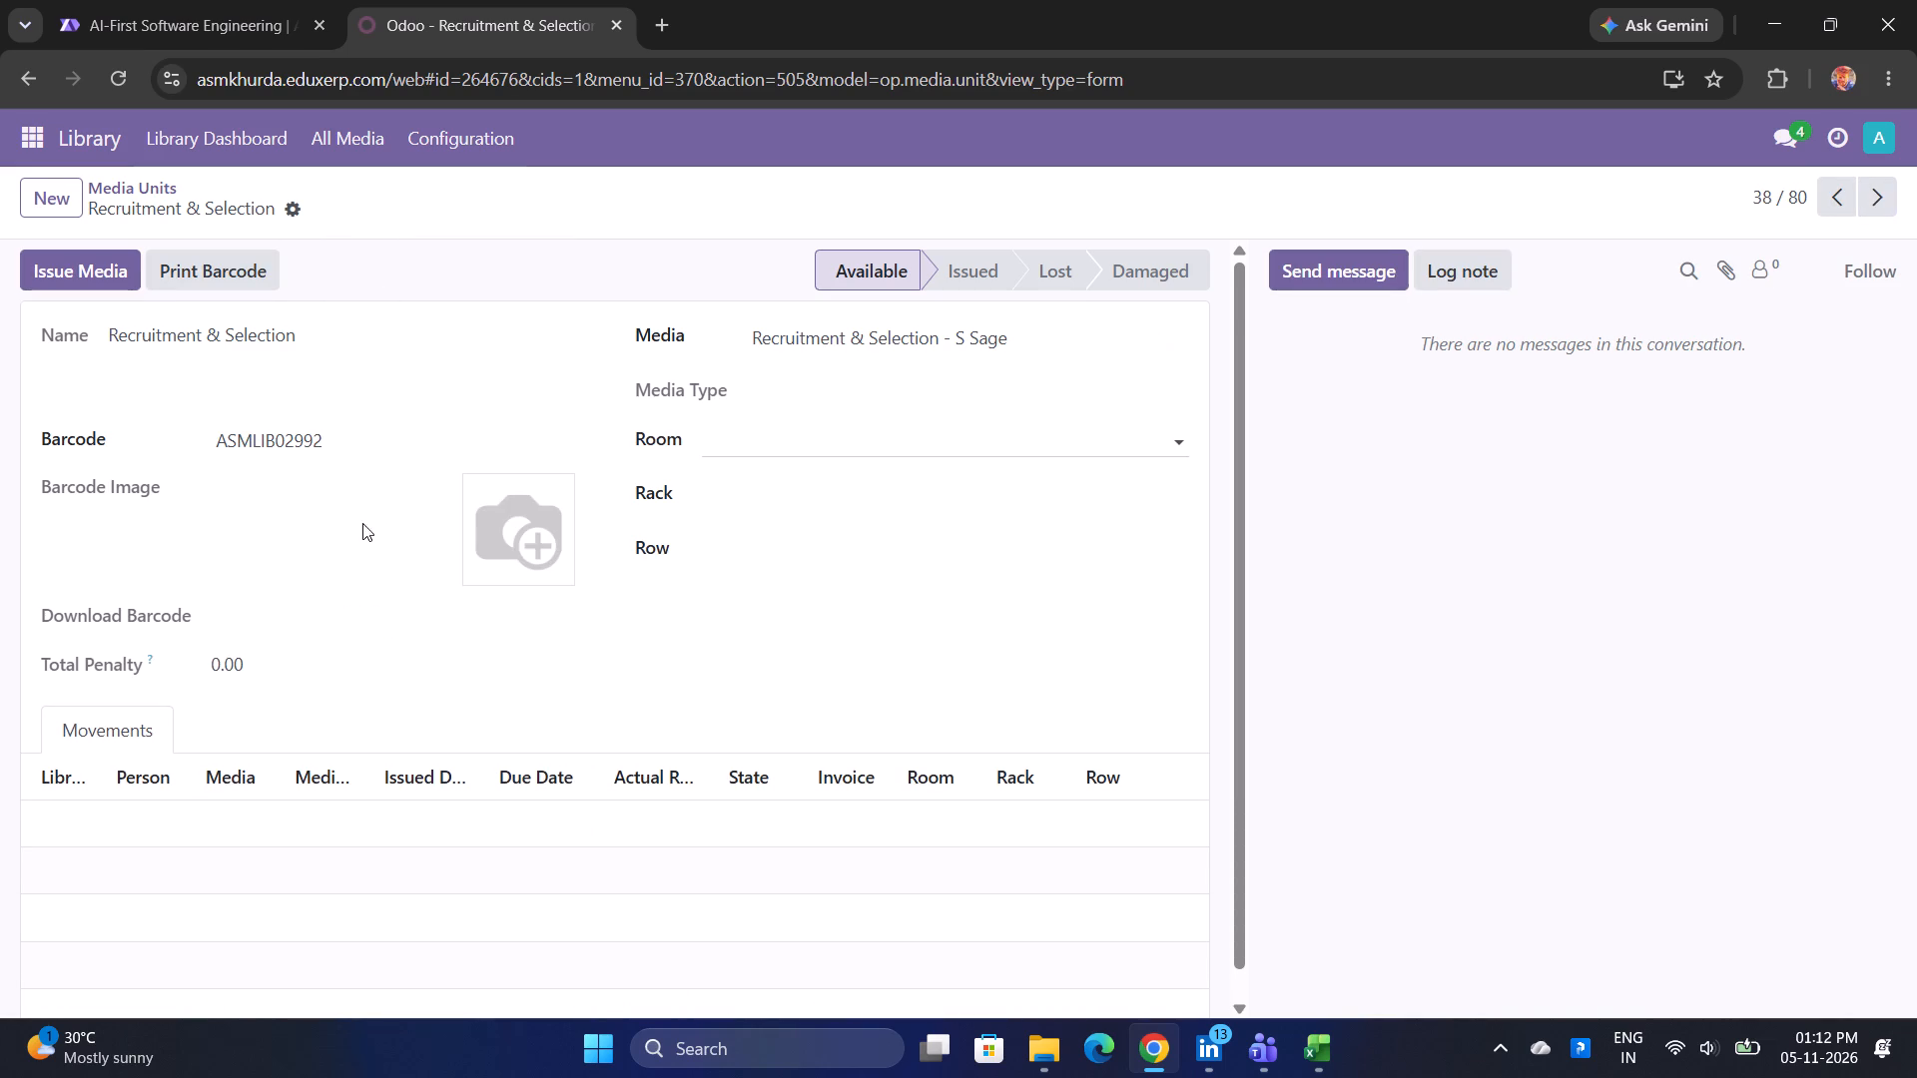
{"action": "left_click", "coordinate": [377, 445]}
{"action": "key", "text": "BackSpace"}
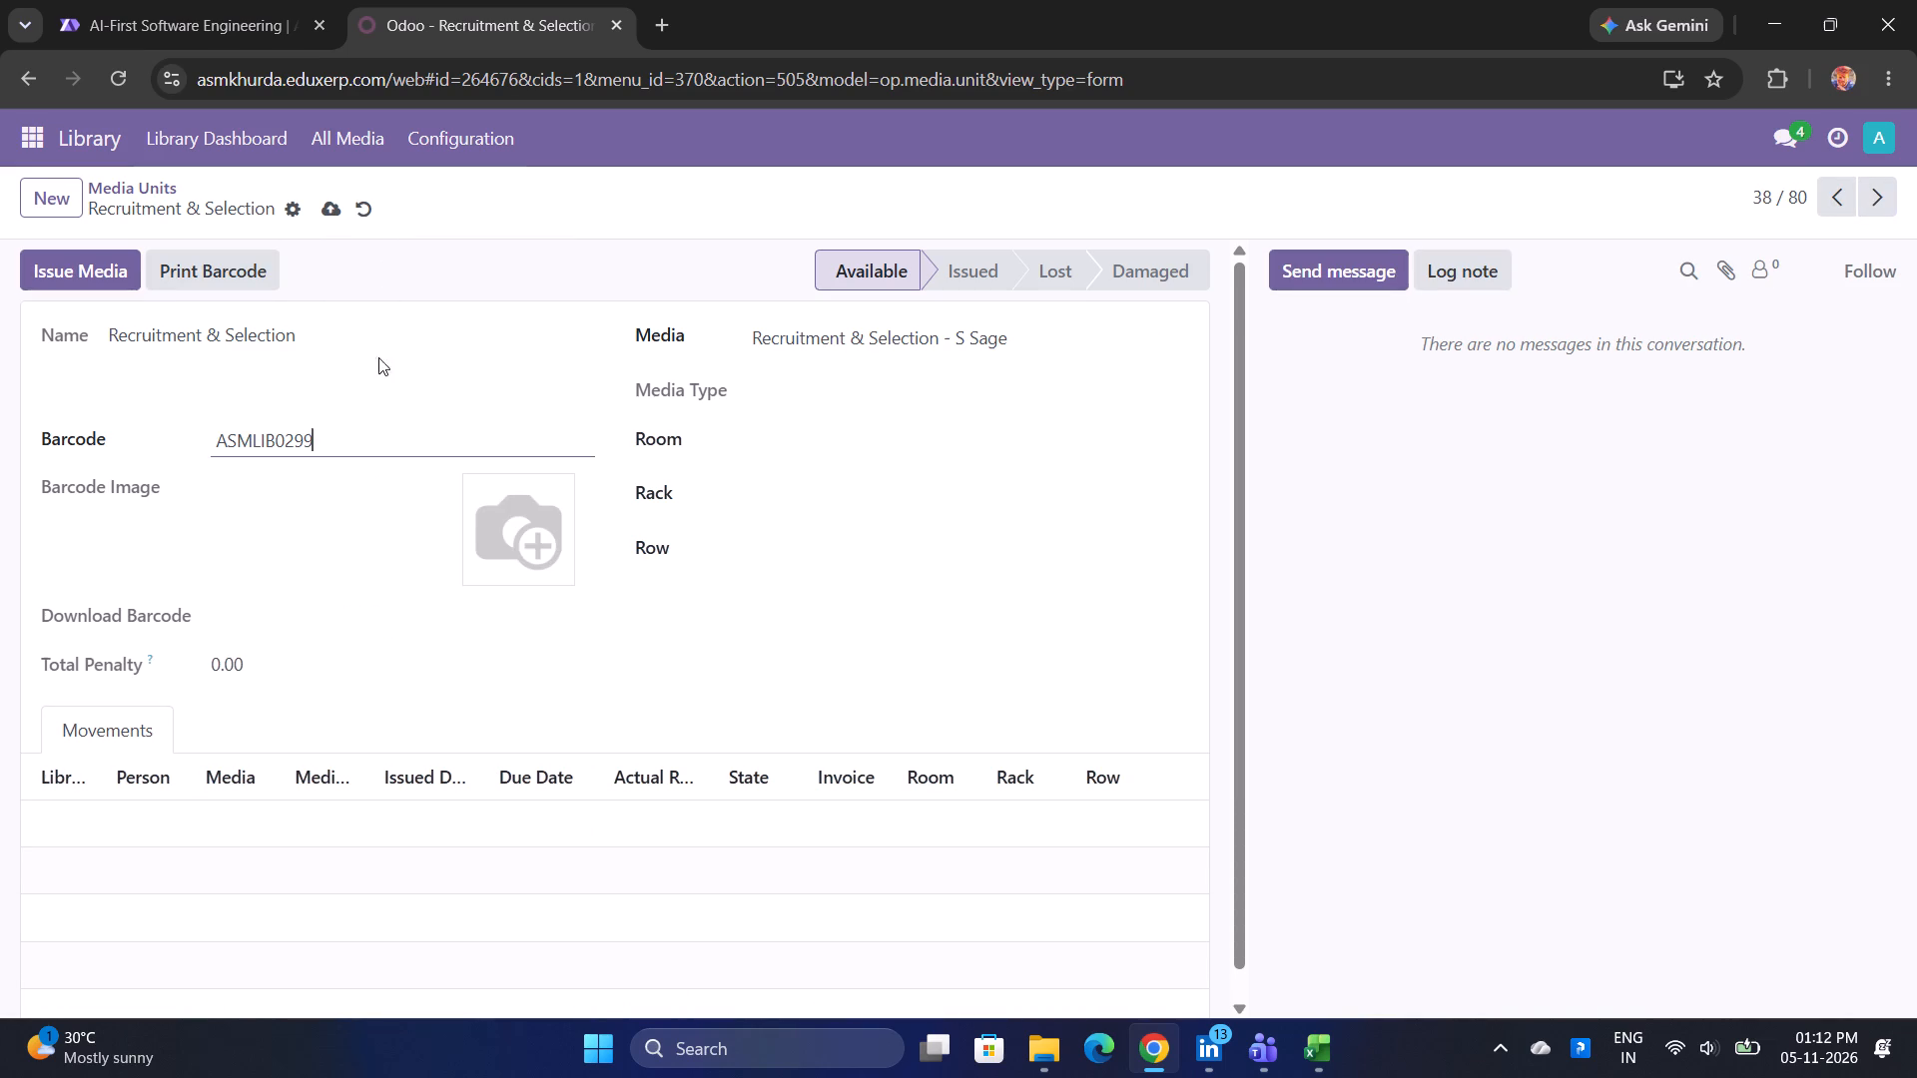
{"action": "left_click", "coordinate": [333, 199]}
{"action": "left_click", "coordinate": [331, 433]}
{"action": "key", "text": "2"}
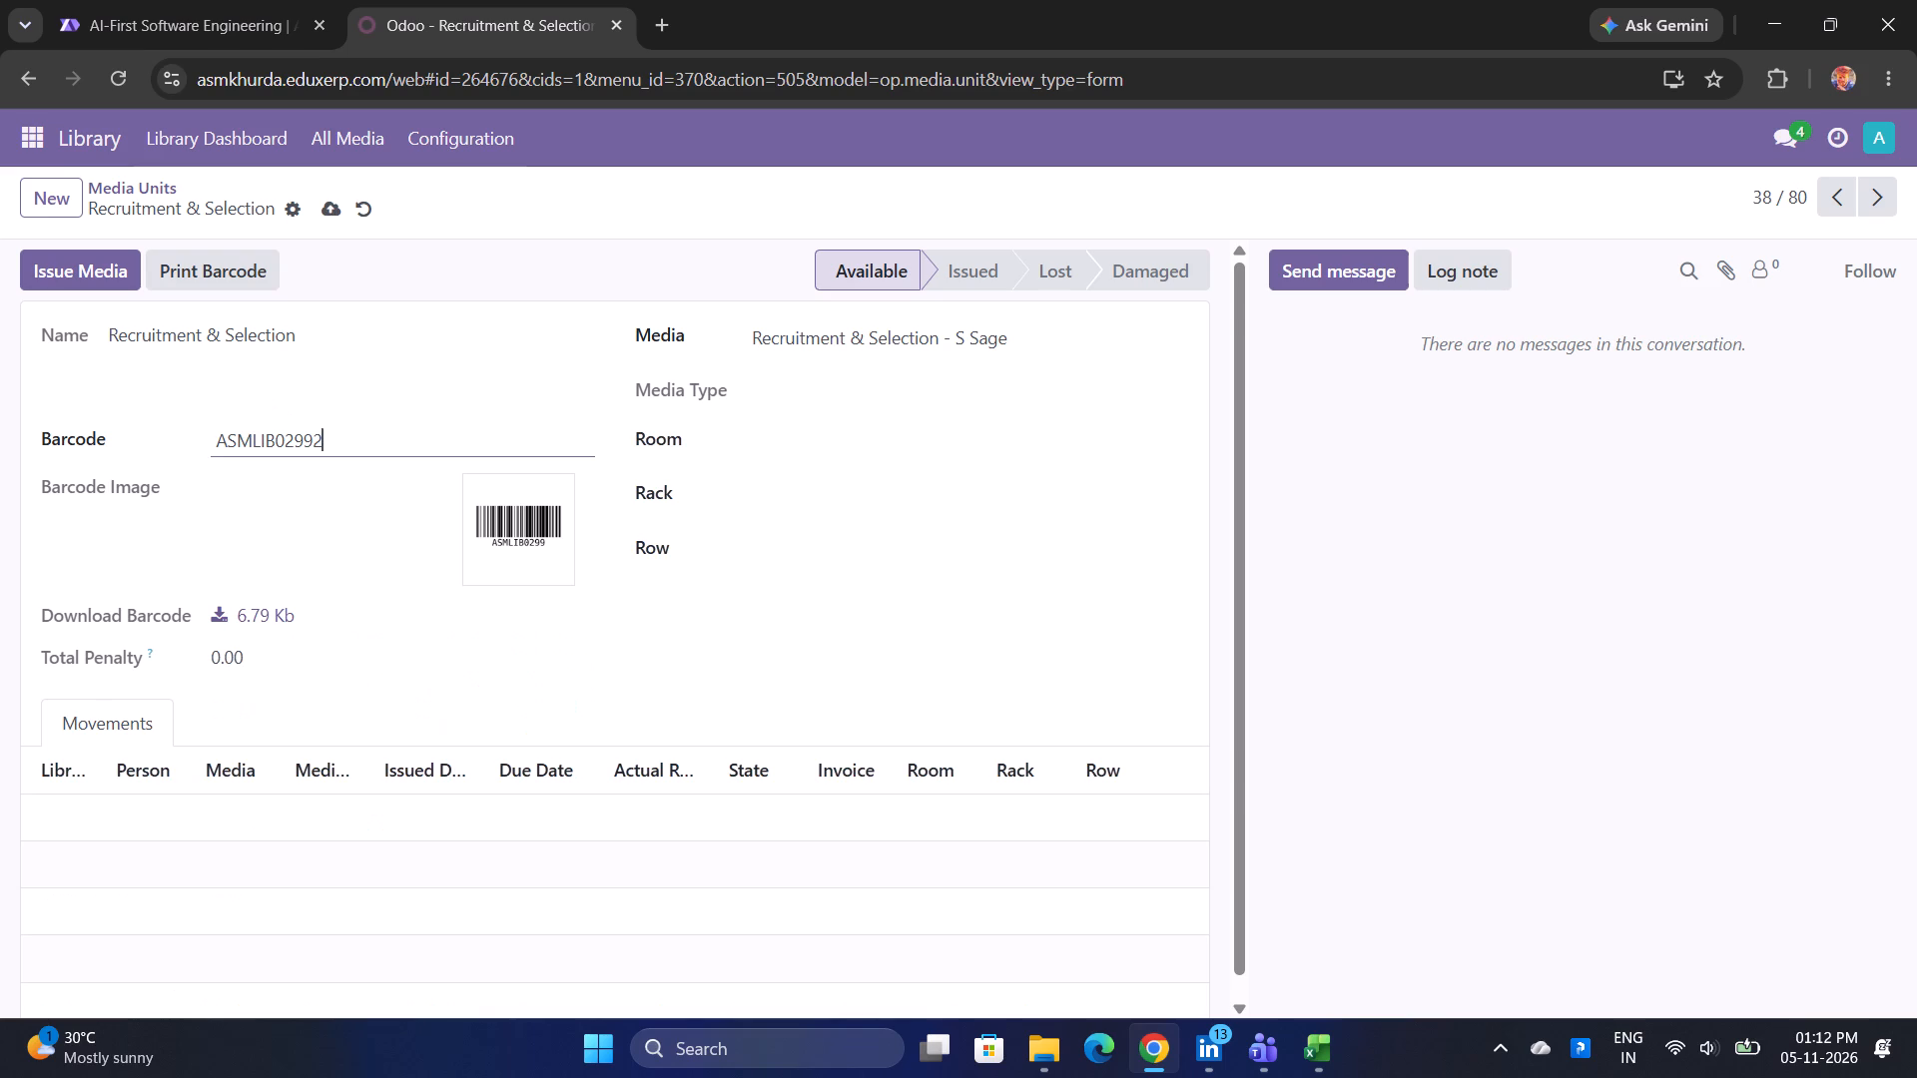
{"action": "left_click", "coordinate": [327, 209]}
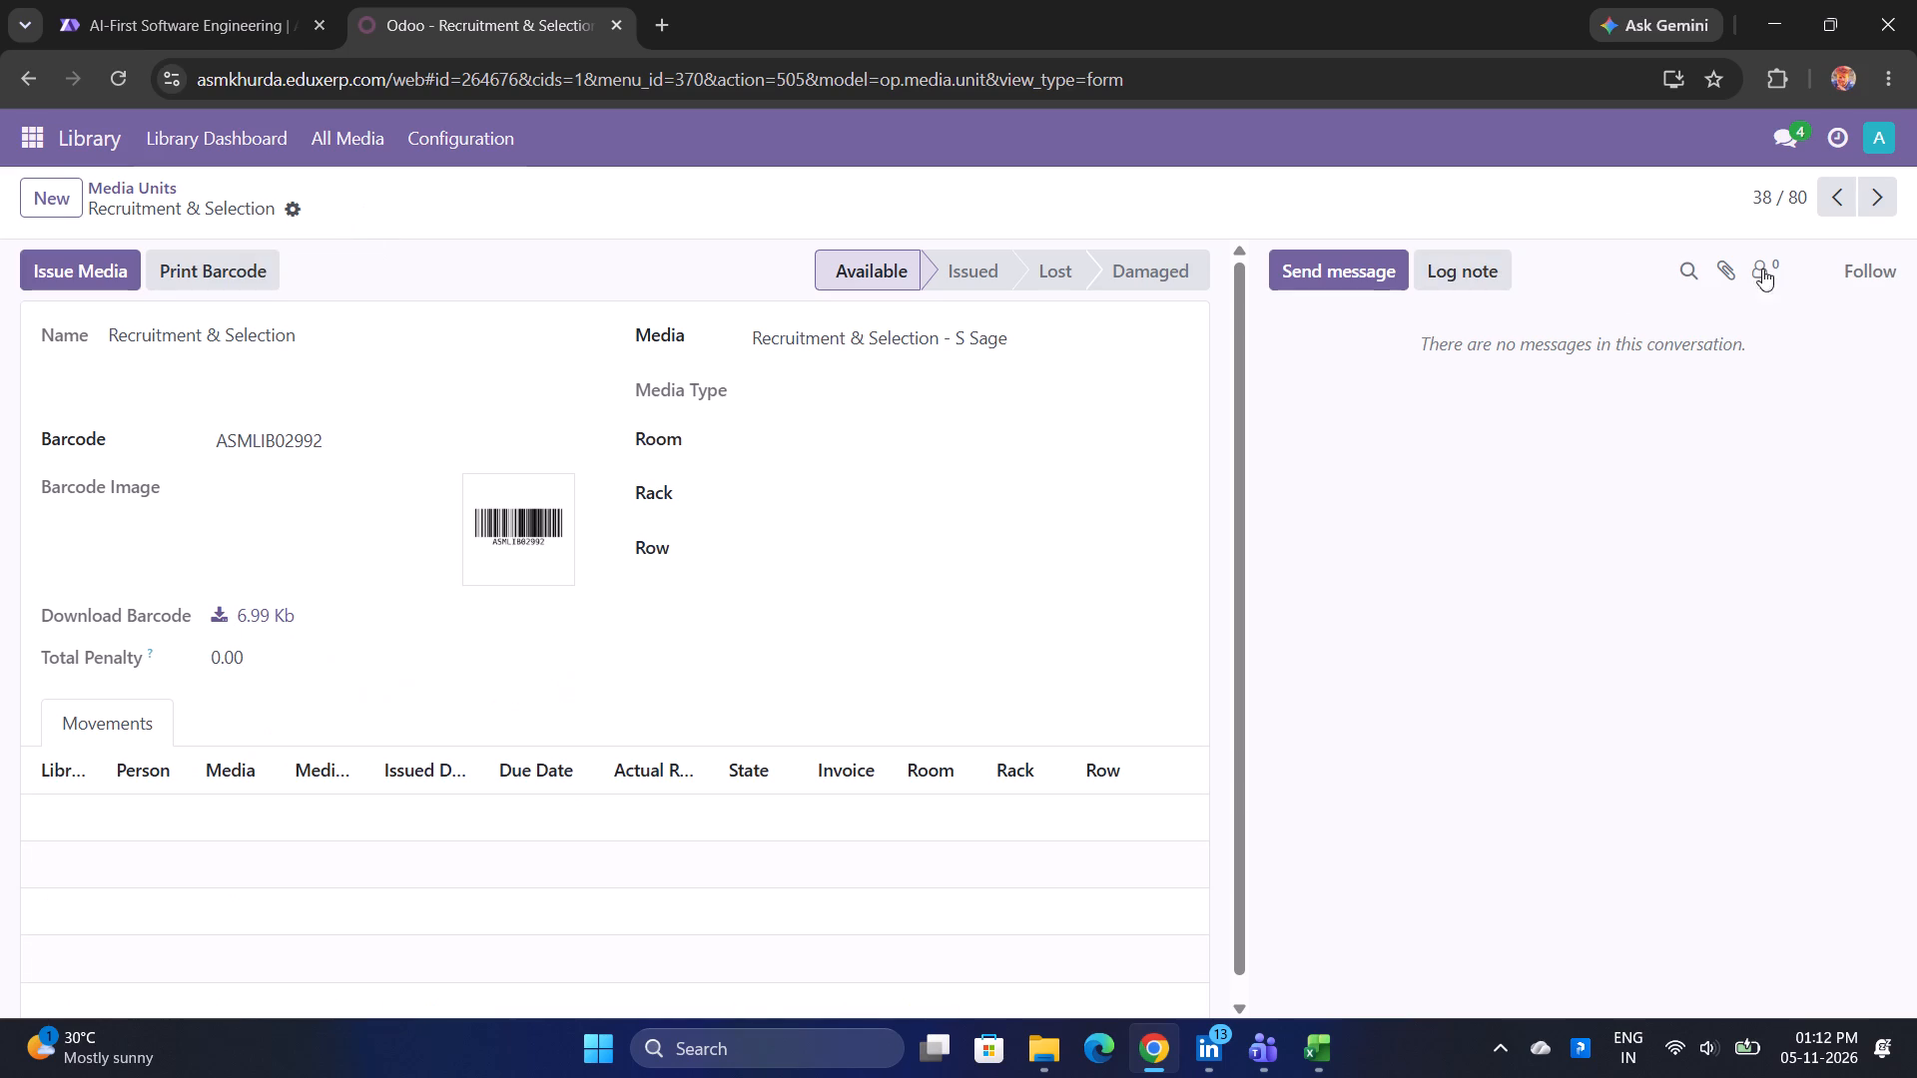
Generate the barcode image for media unit 39 of 80, Recruitment & Selection, by saving barcode ASMLIB0299 and re-saving it as ASMLIB02993.
{"action": "left_click", "coordinate": [1870, 190]}
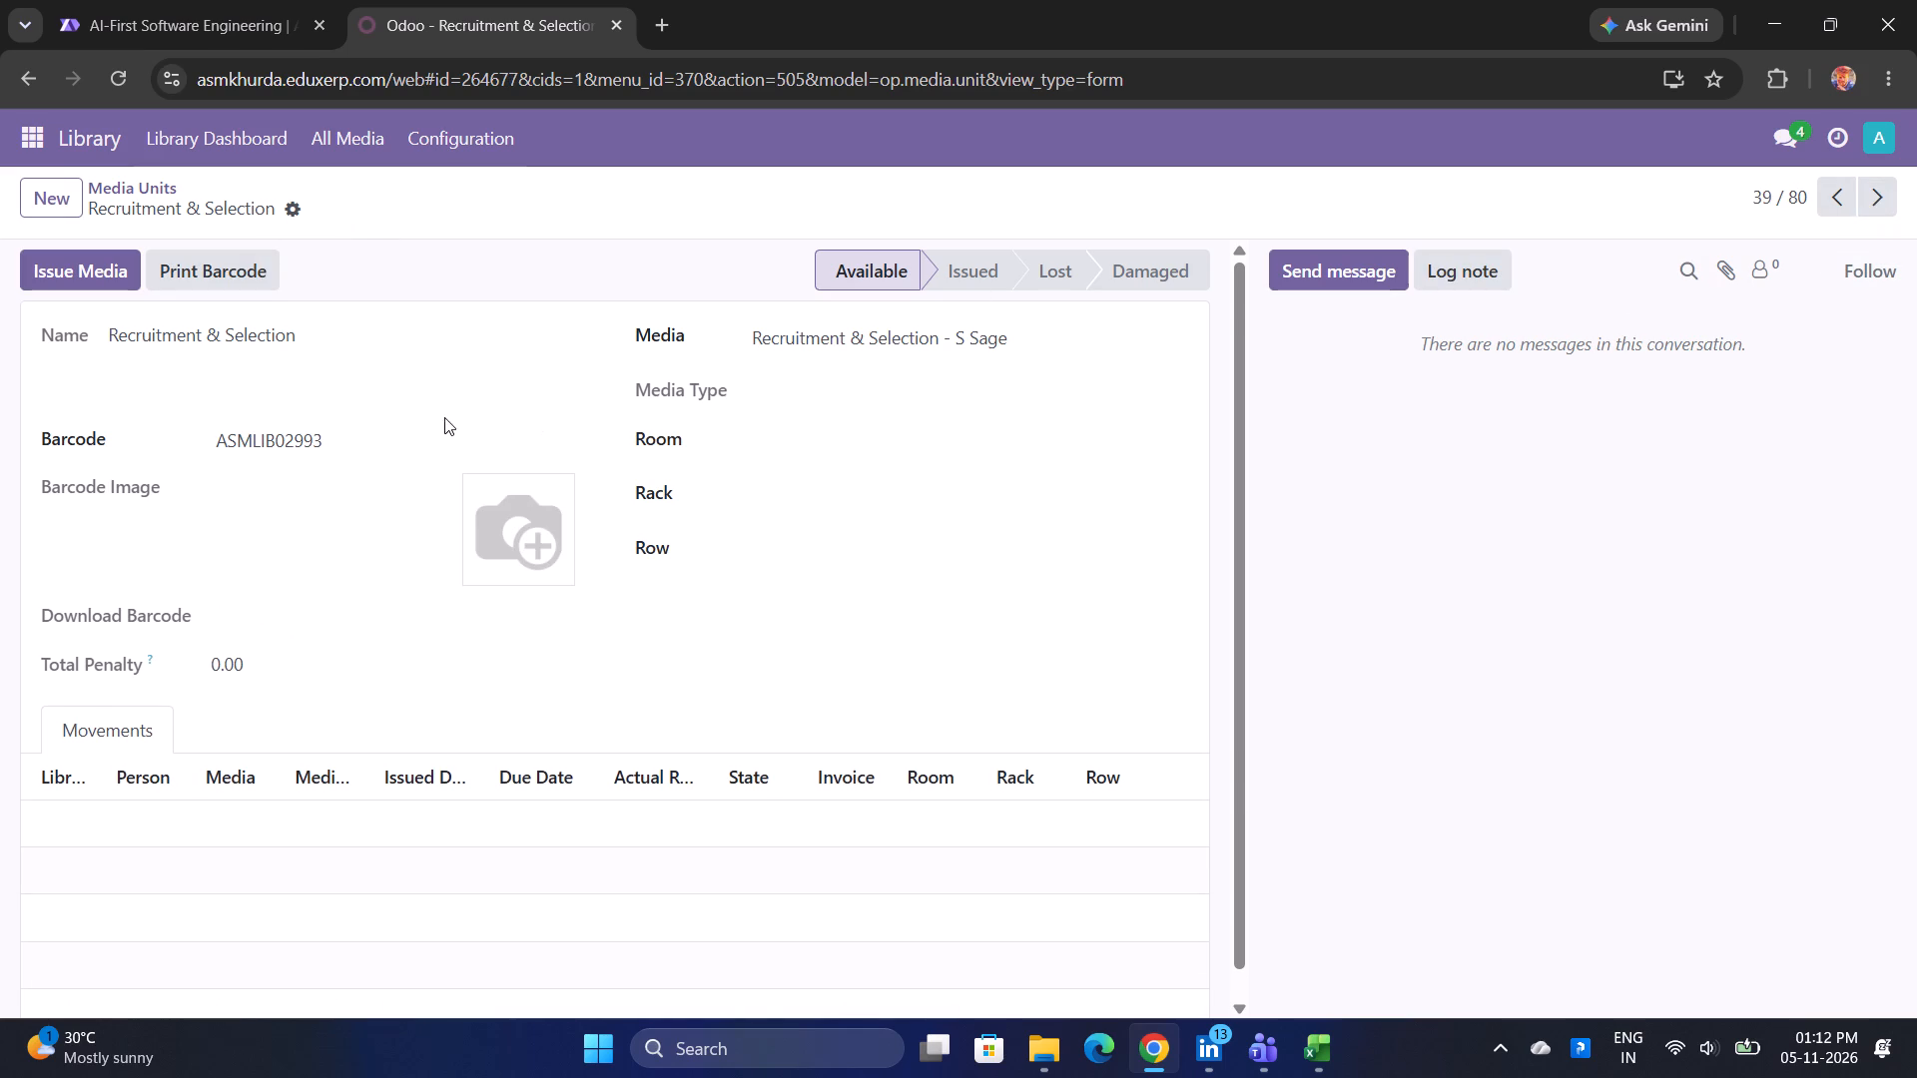
{"action": "left_click", "coordinate": [440, 438]}
{"action": "key", "text": "BackSpace"}
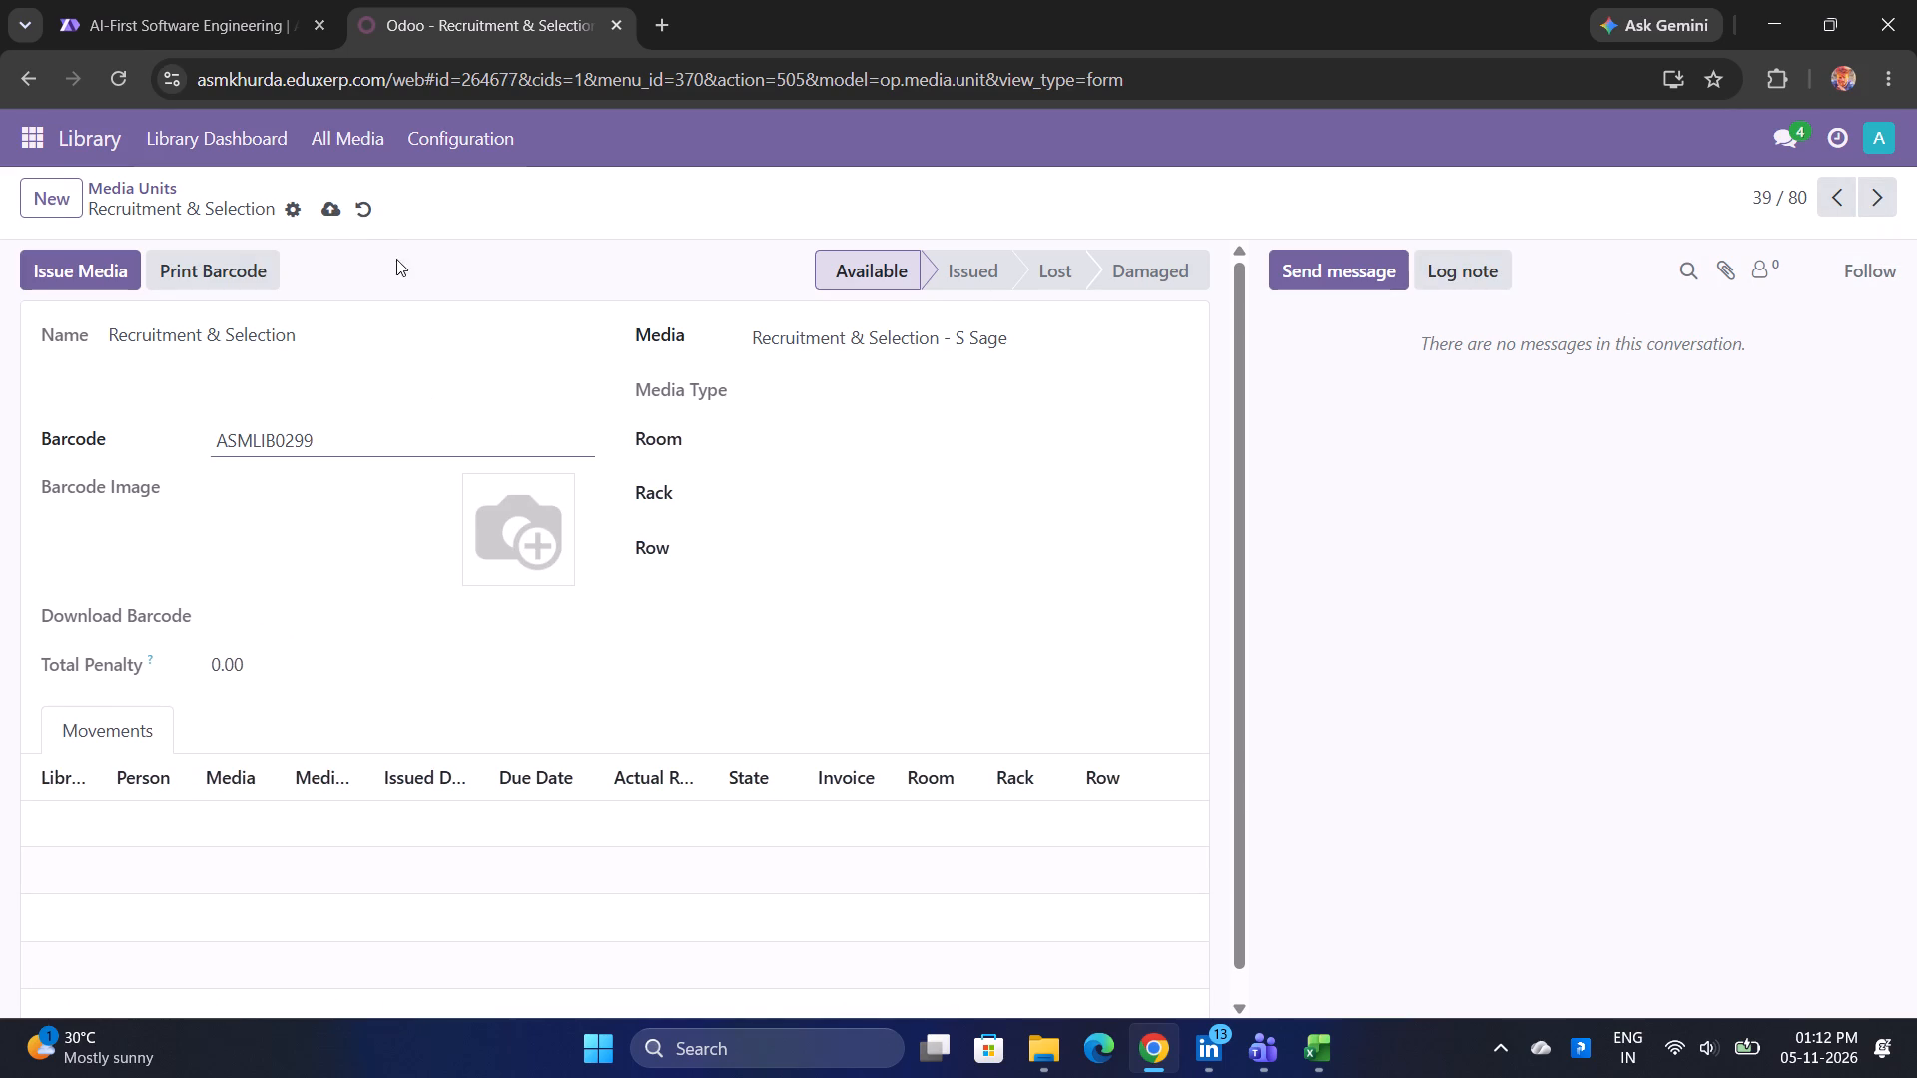
{"action": "left_click", "coordinate": [328, 203]}
{"action": "left_click", "coordinate": [350, 435]}
{"action": "key", "text": "3"}
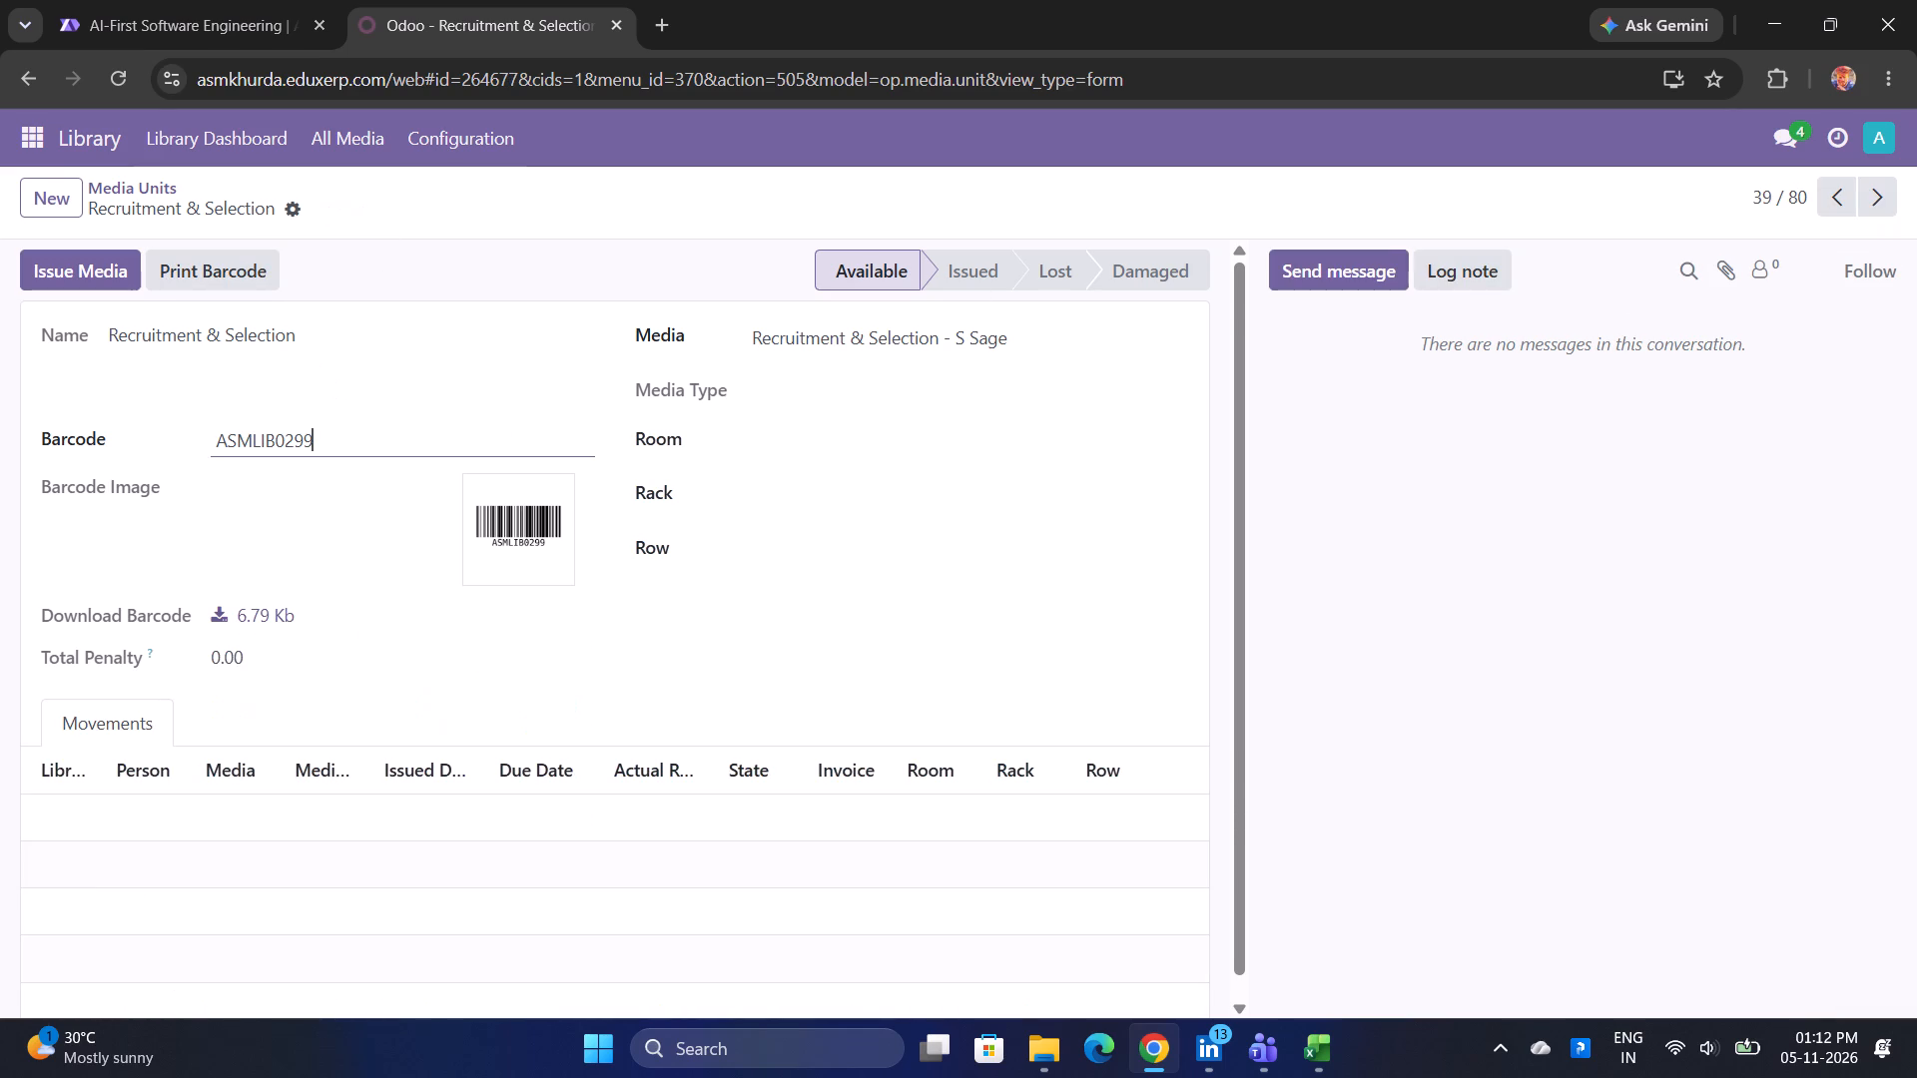
{"action": "left_click", "coordinate": [328, 207]}
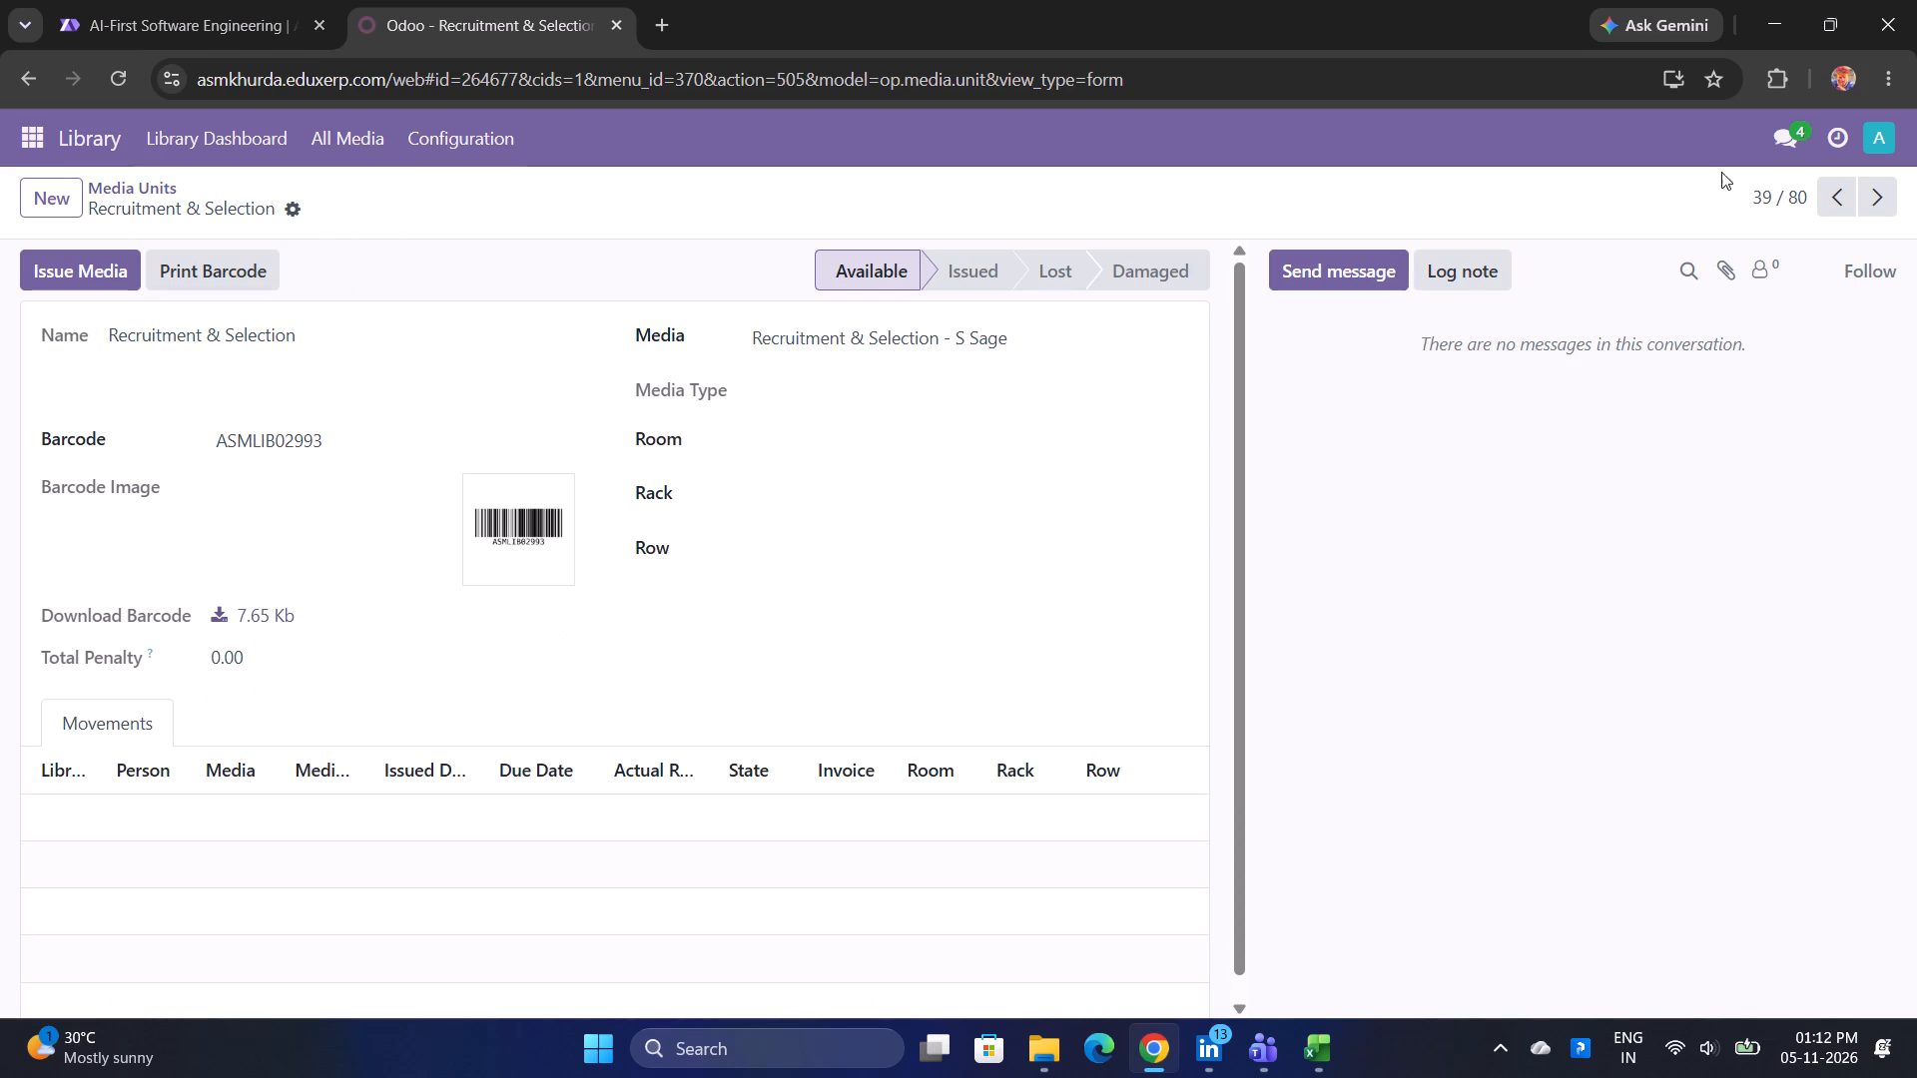
Generate the barcode image for media unit 40 of 80, Recruitment & Selection, by saving barcode ASMLIB0299 and re-saving it as ASMLIB02994.
{"action": "left_click", "coordinate": [1884, 200]}
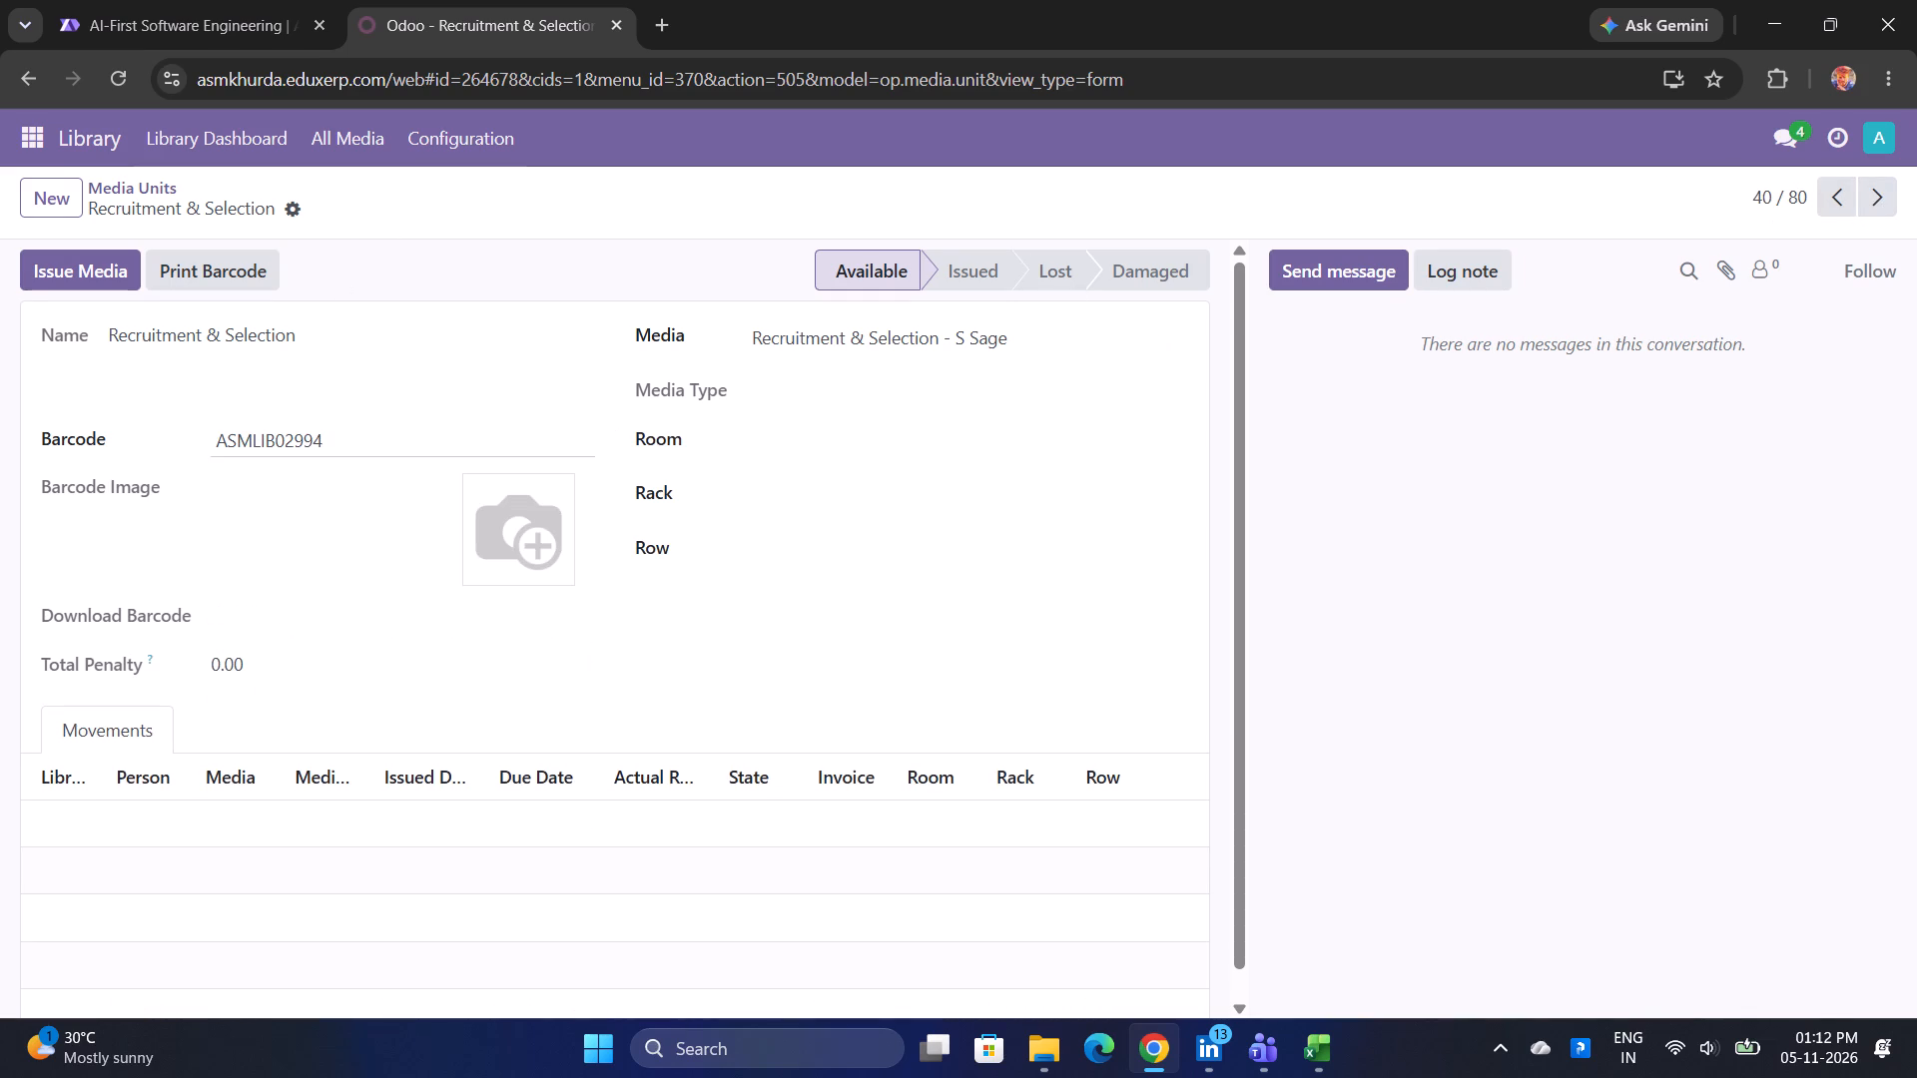
{"action": "left_click", "coordinate": [520, 448]}
{"action": "key", "text": "BackSpace"}
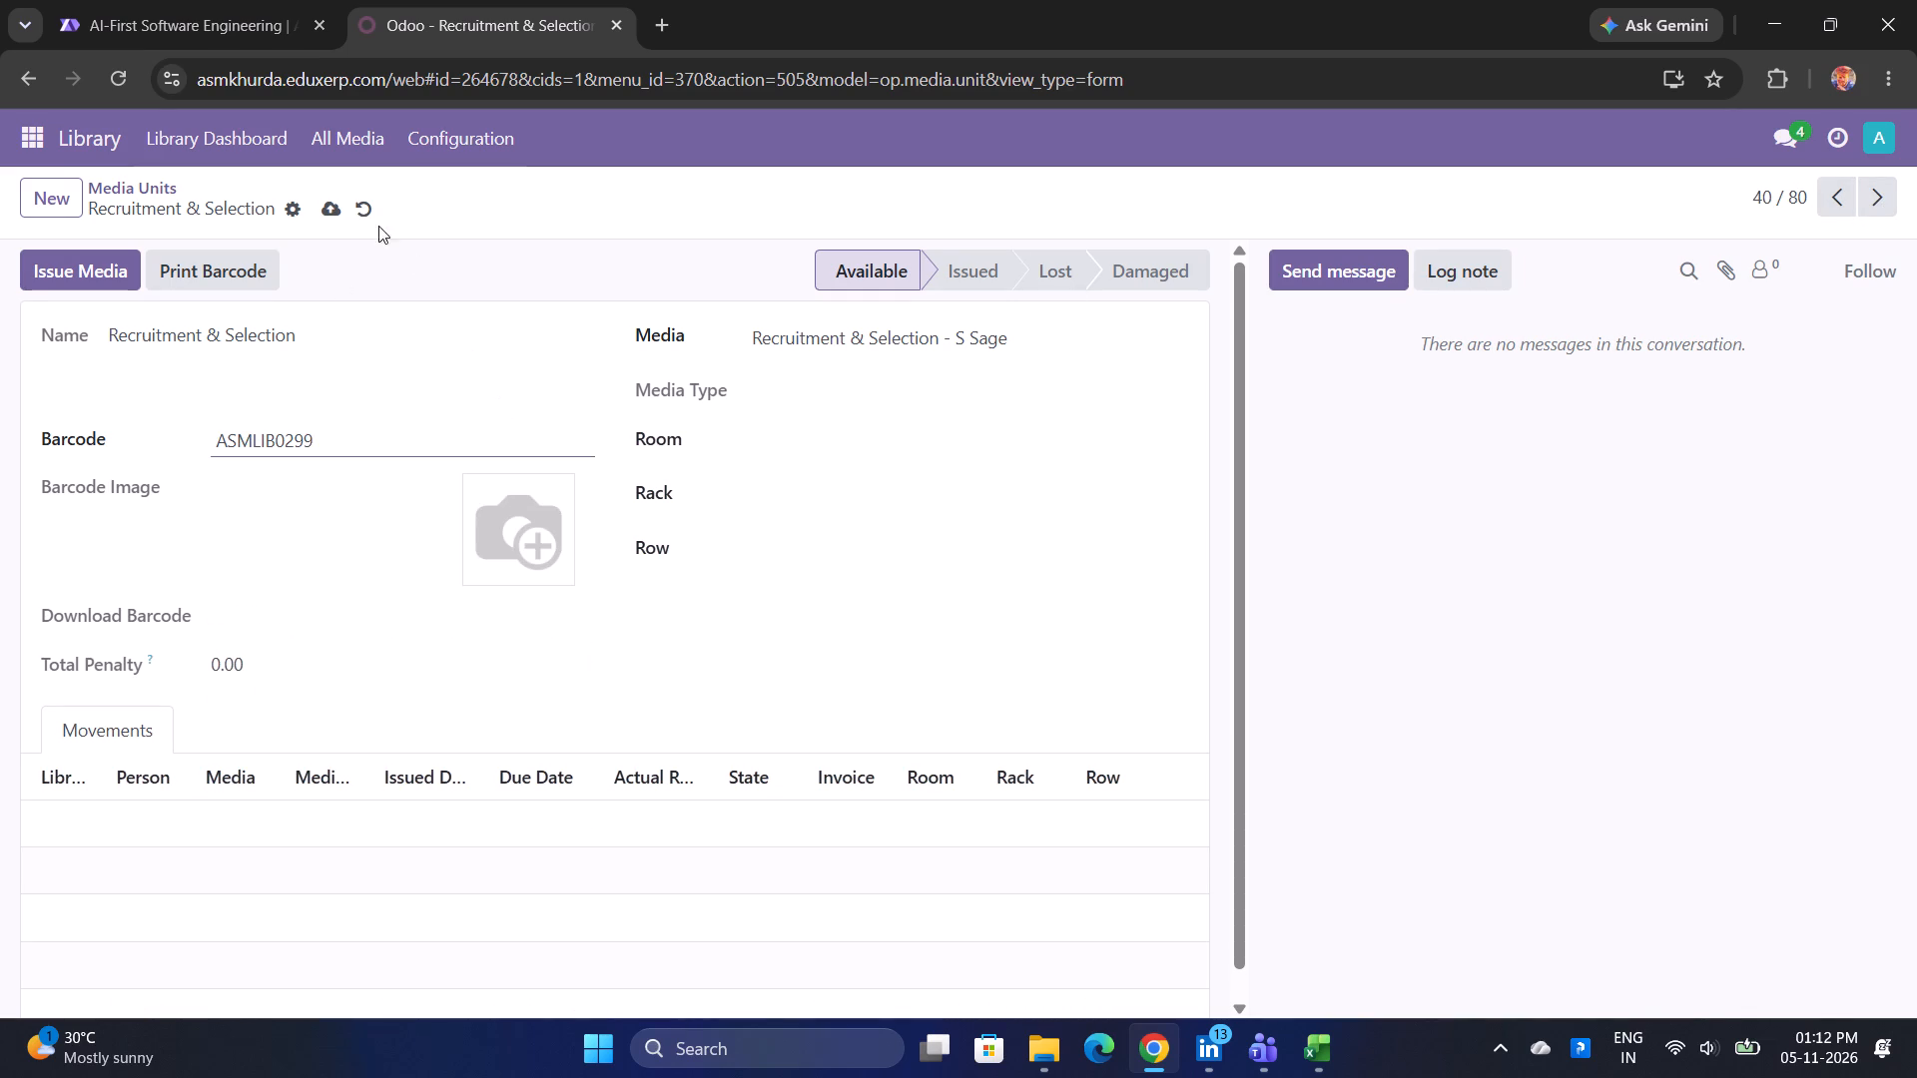
{"action": "left_click", "coordinate": [319, 197]}
{"action": "left_click", "coordinate": [351, 444]}
{"action": "key", "text": "4"}
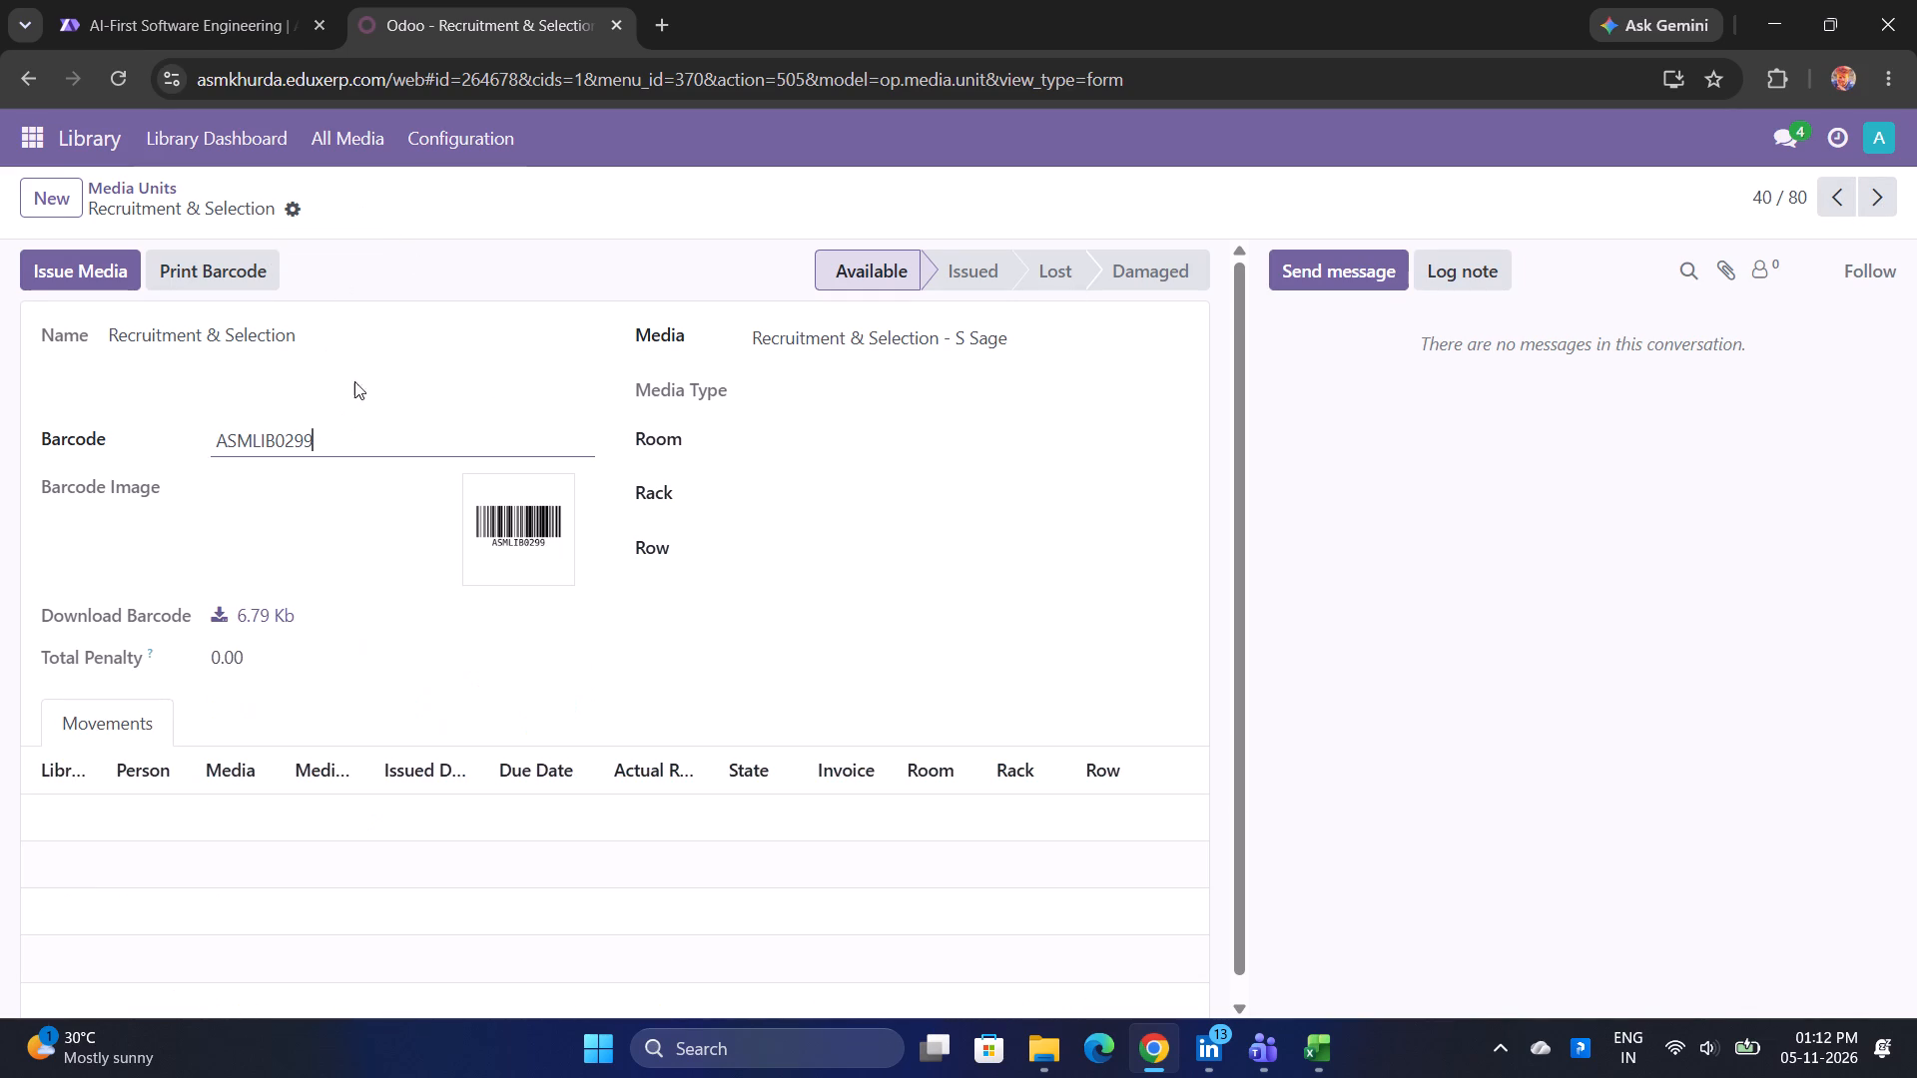
{"action": "left_click", "coordinate": [325, 213]}
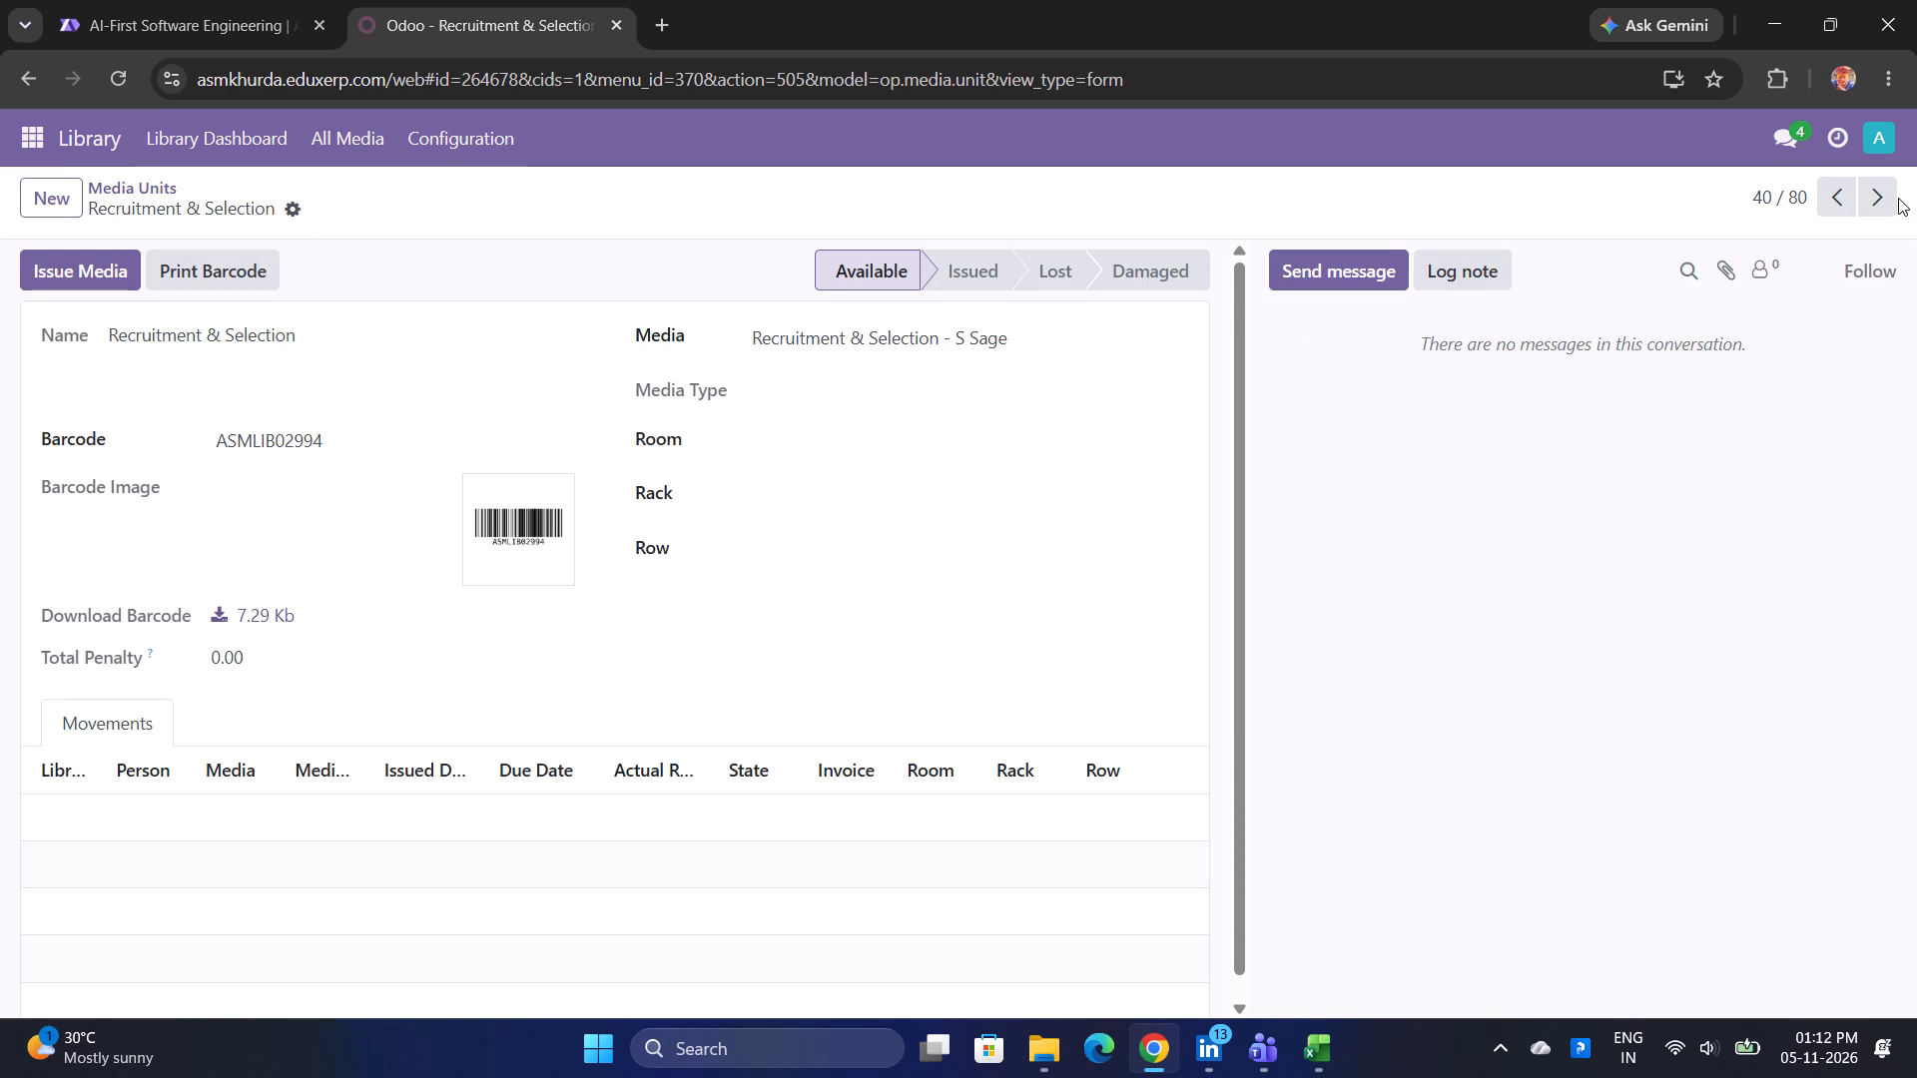
Generate the barcode image for media unit 41 of 80, Recruitment & Selection, by saving barcode ASMLIB0299 and re-saving it as ASMLIB02995.
{"action": "left_click", "coordinate": [1872, 187]}
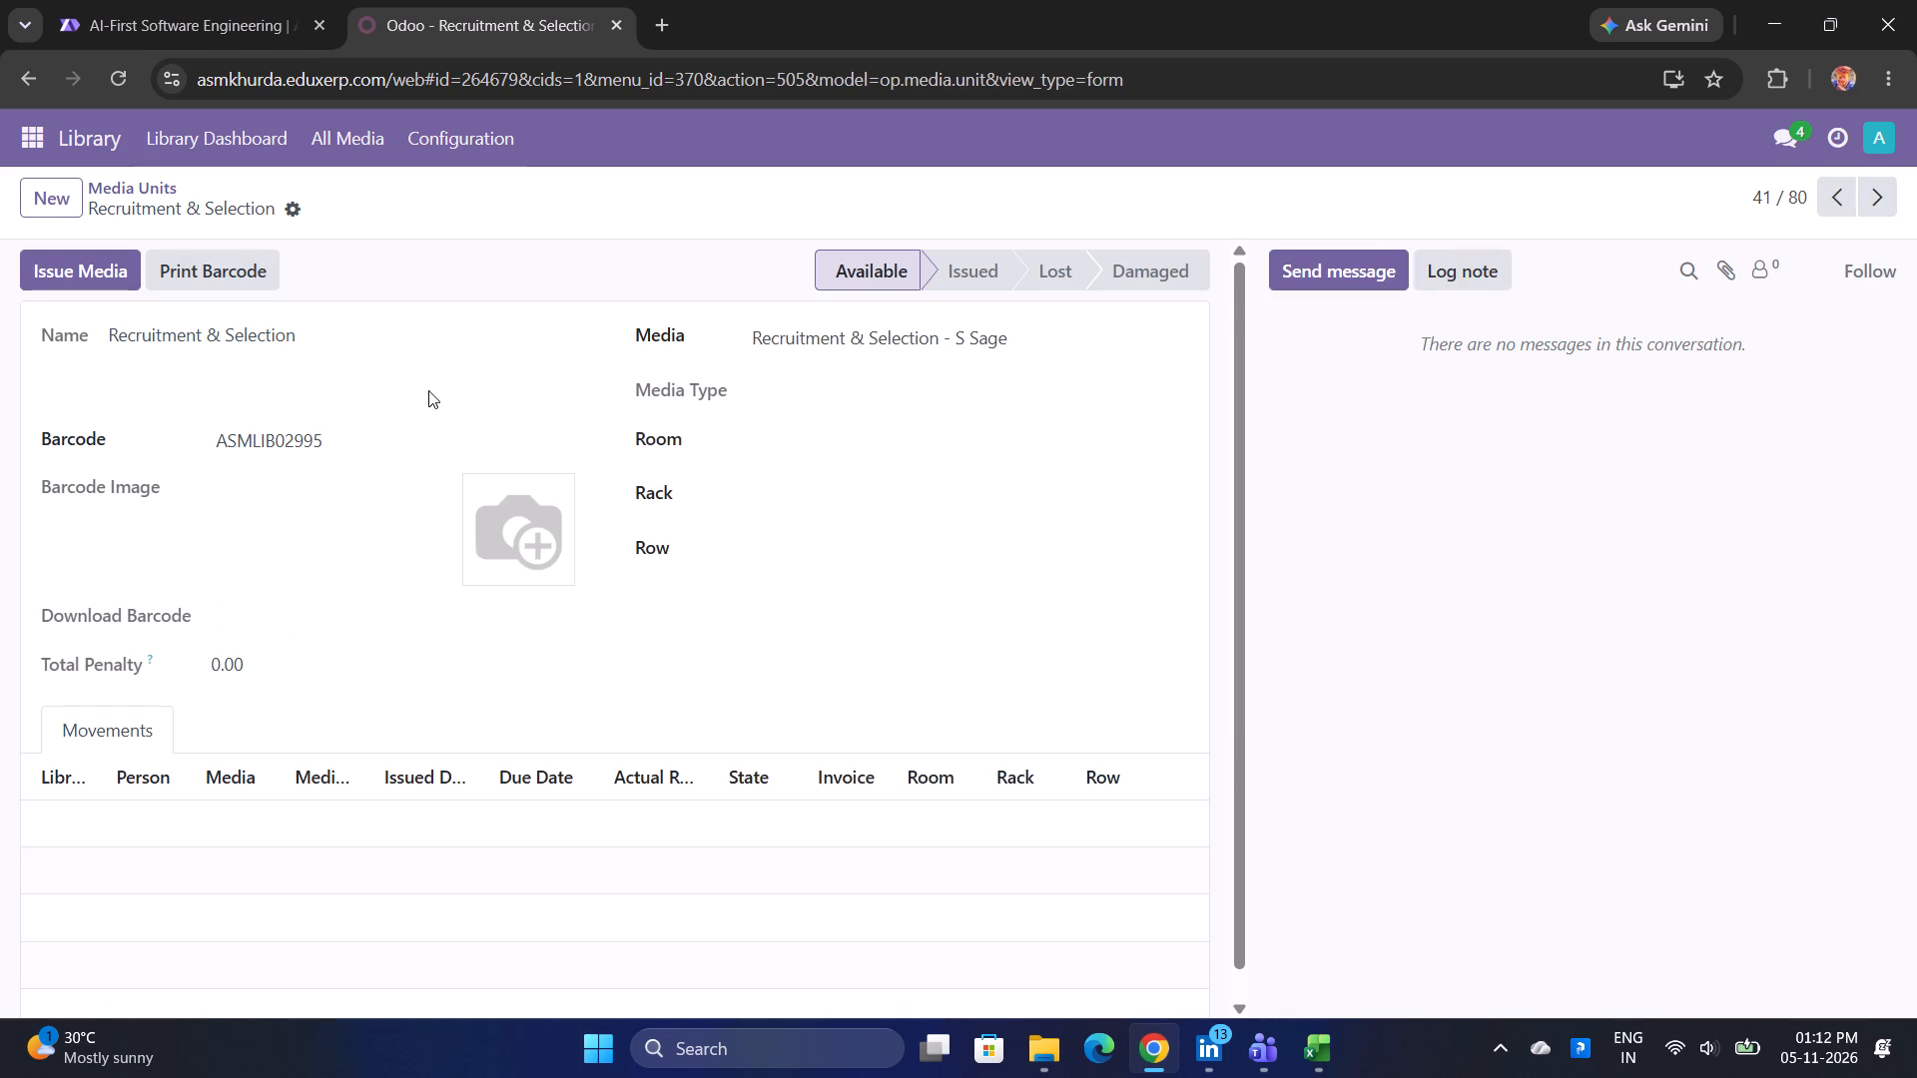
{"action": "left_click", "coordinate": [402, 443]}
{"action": "key", "text": "BackSpace"}
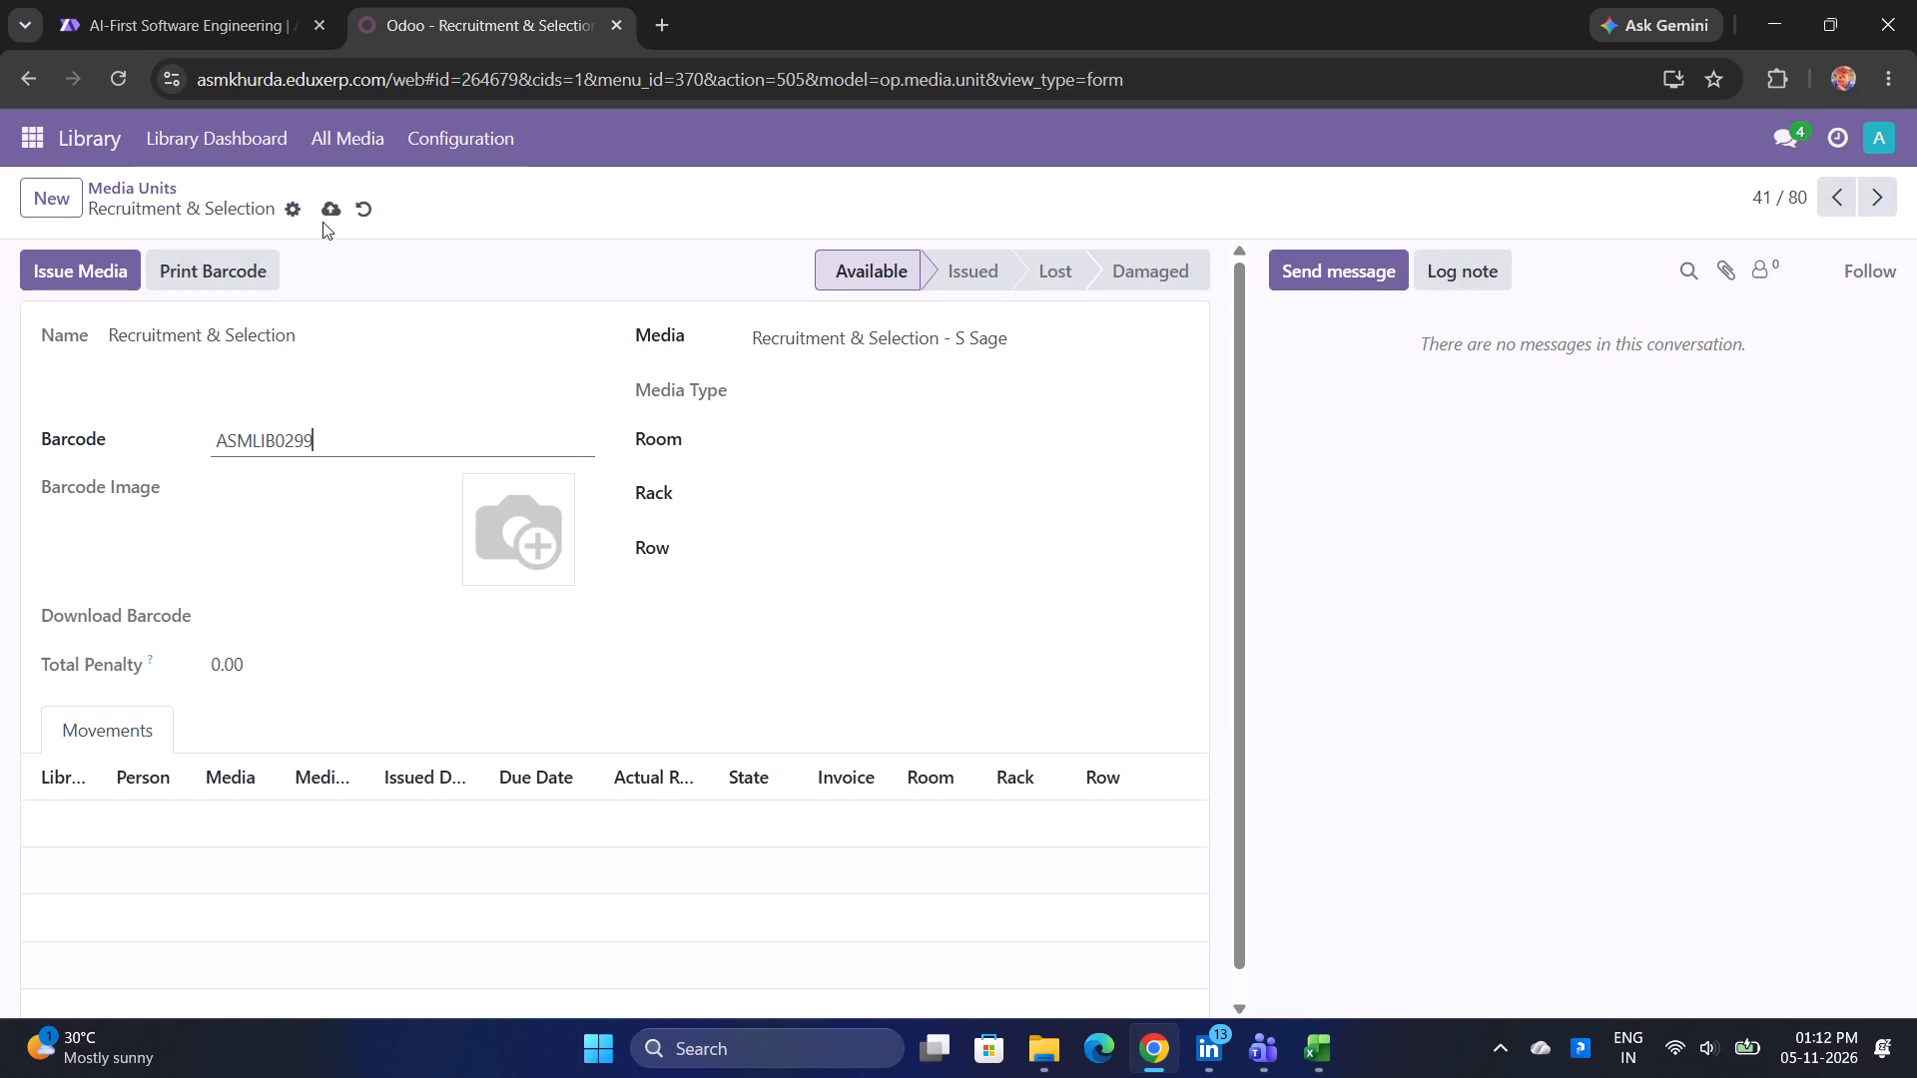
{"action": "left_click", "coordinate": [328, 210]}
{"action": "left_click", "coordinate": [319, 429]}
{"action": "key", "text": "5"}
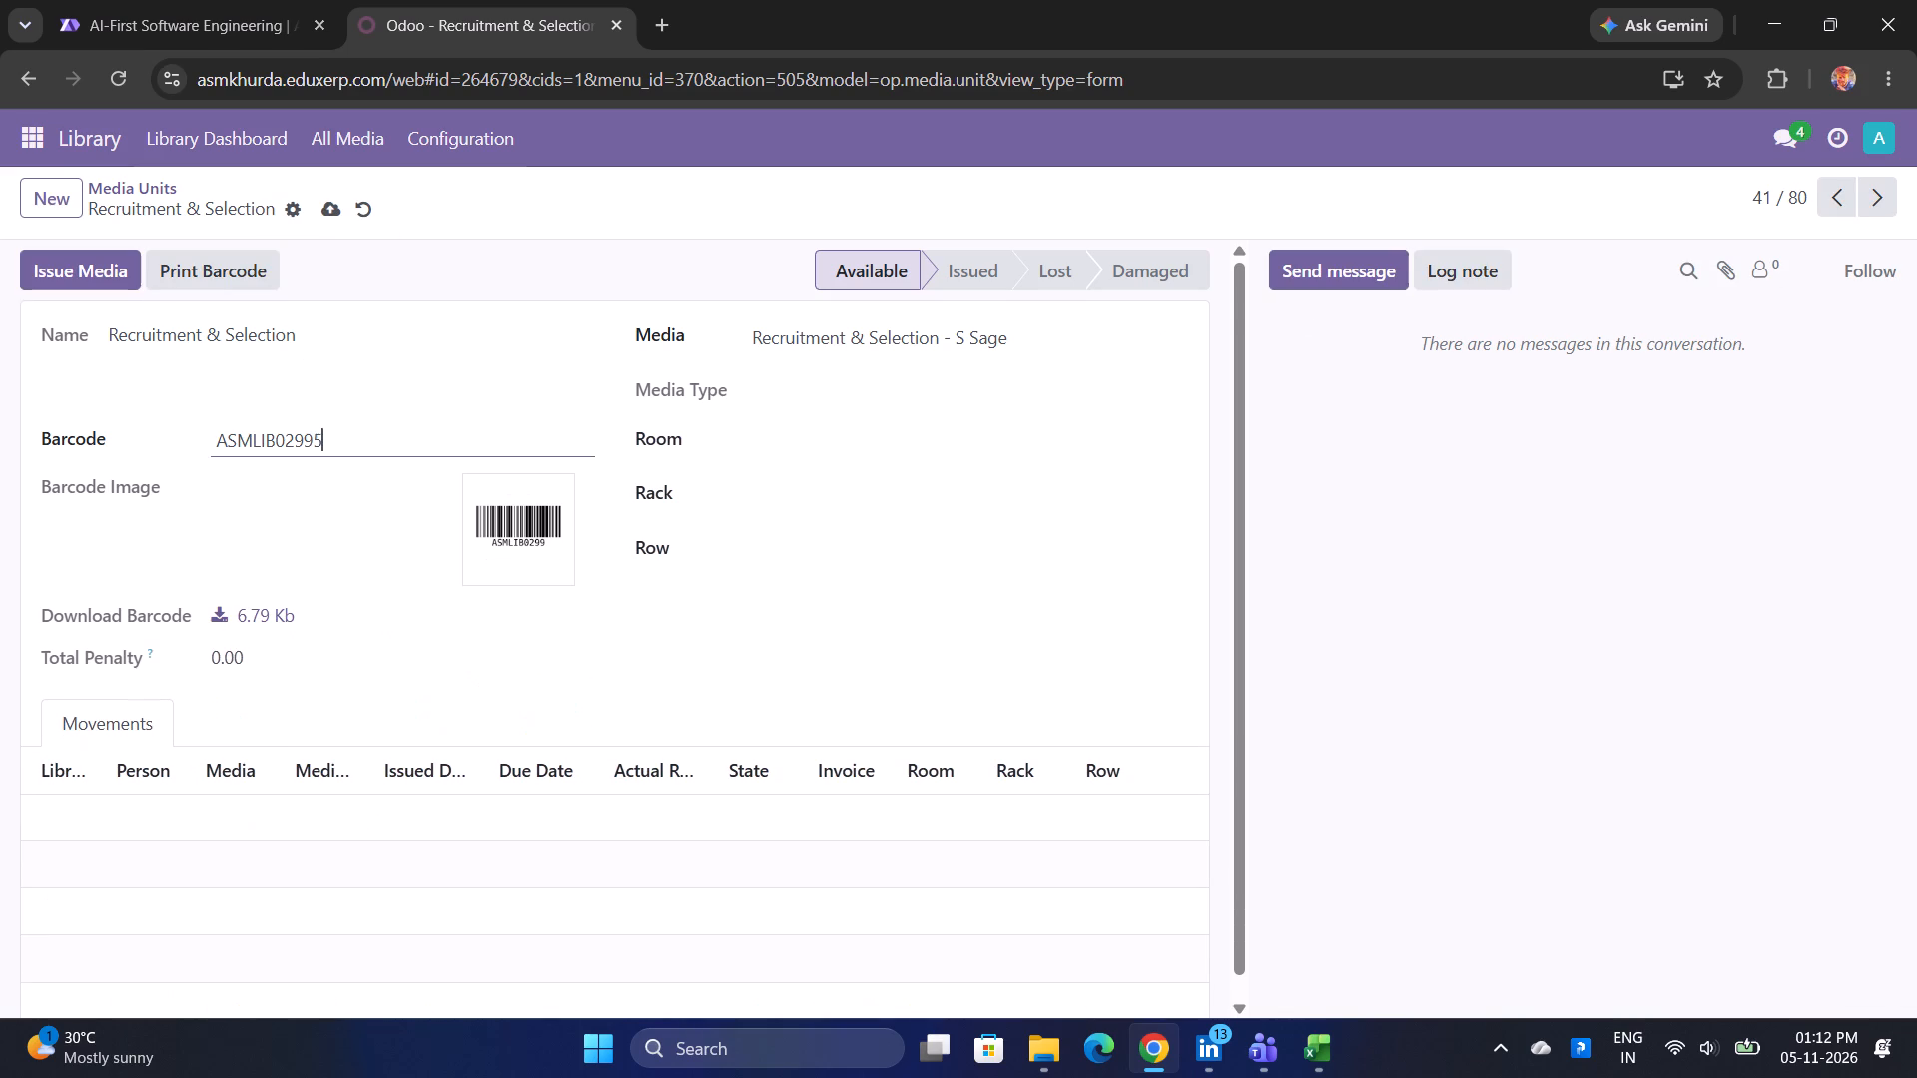
{"action": "left_click", "coordinate": [324, 204]}
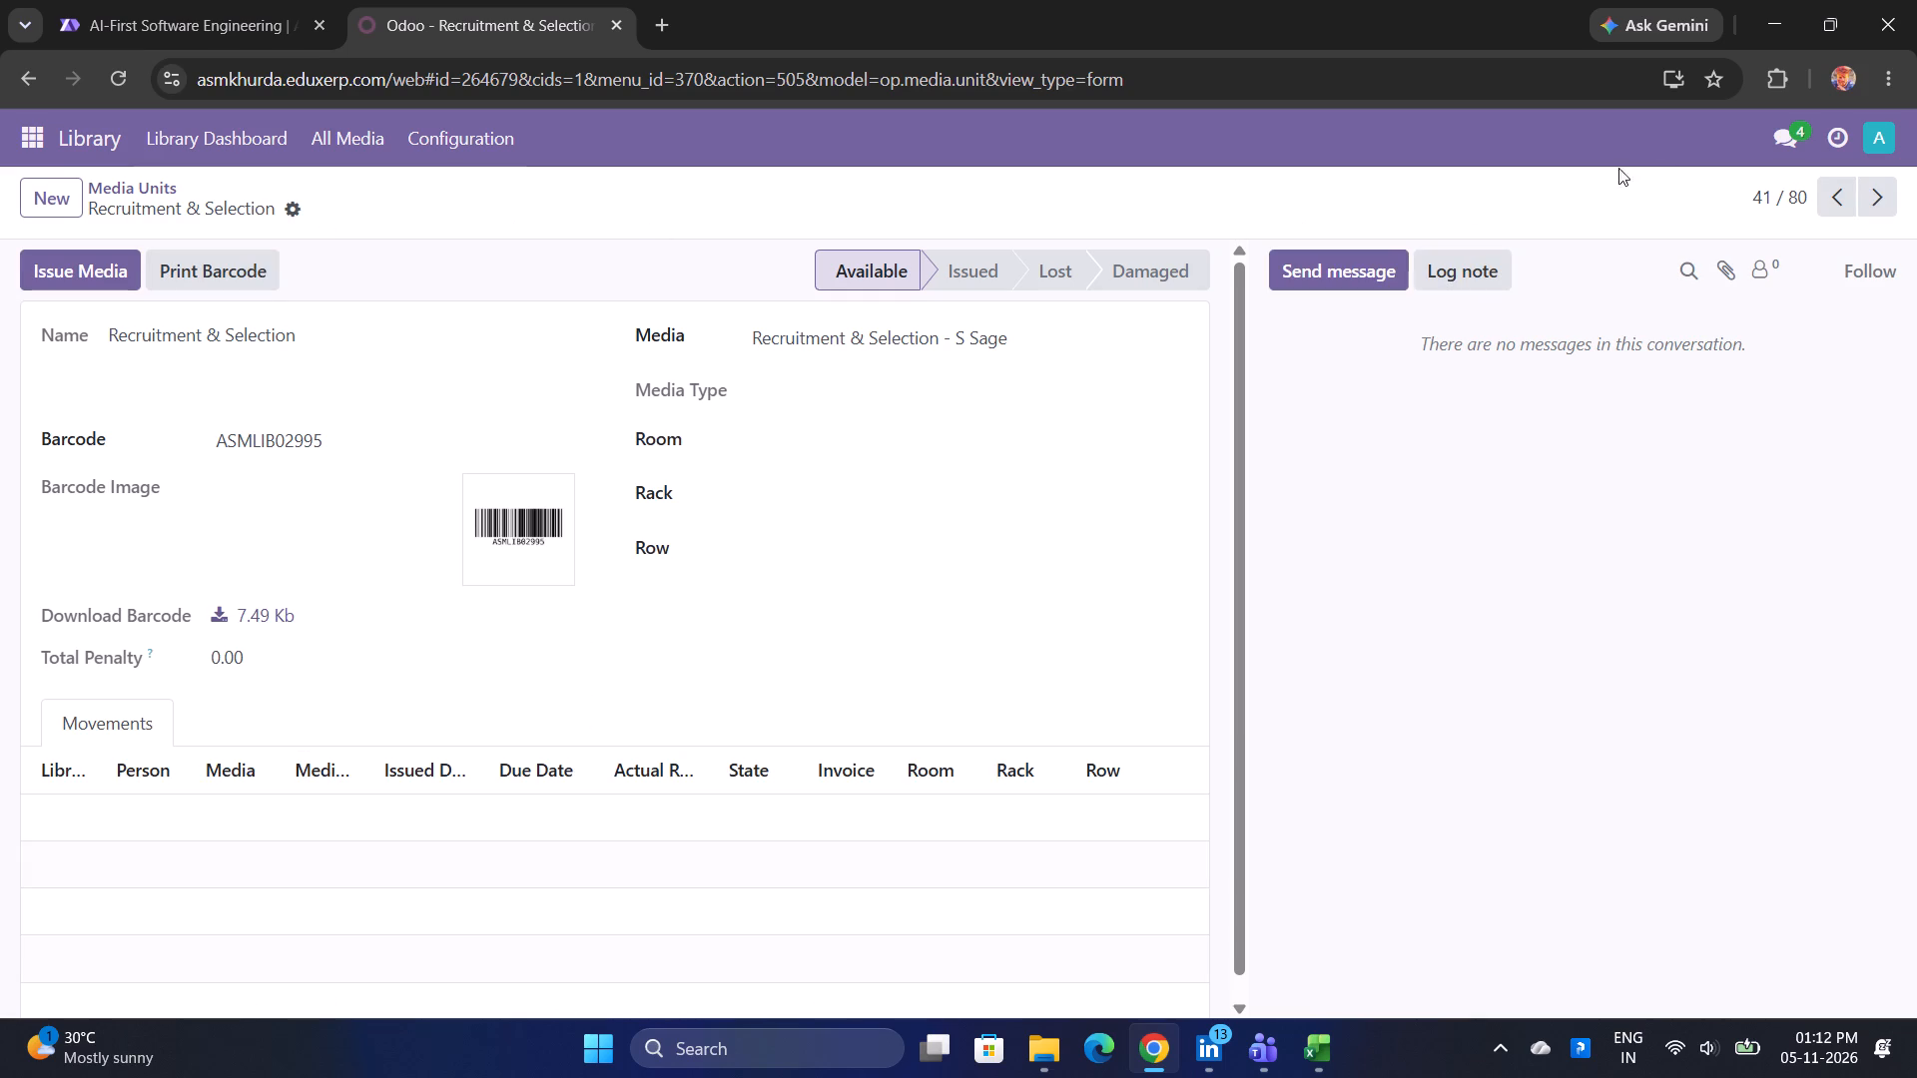
Generate the barcode image for media unit 42 of 80, Recruitment & Selection, by saving barcode ASMLIB0299 and re-saving it as ASMLIB02996.
{"action": "left_click", "coordinate": [1871, 190]}
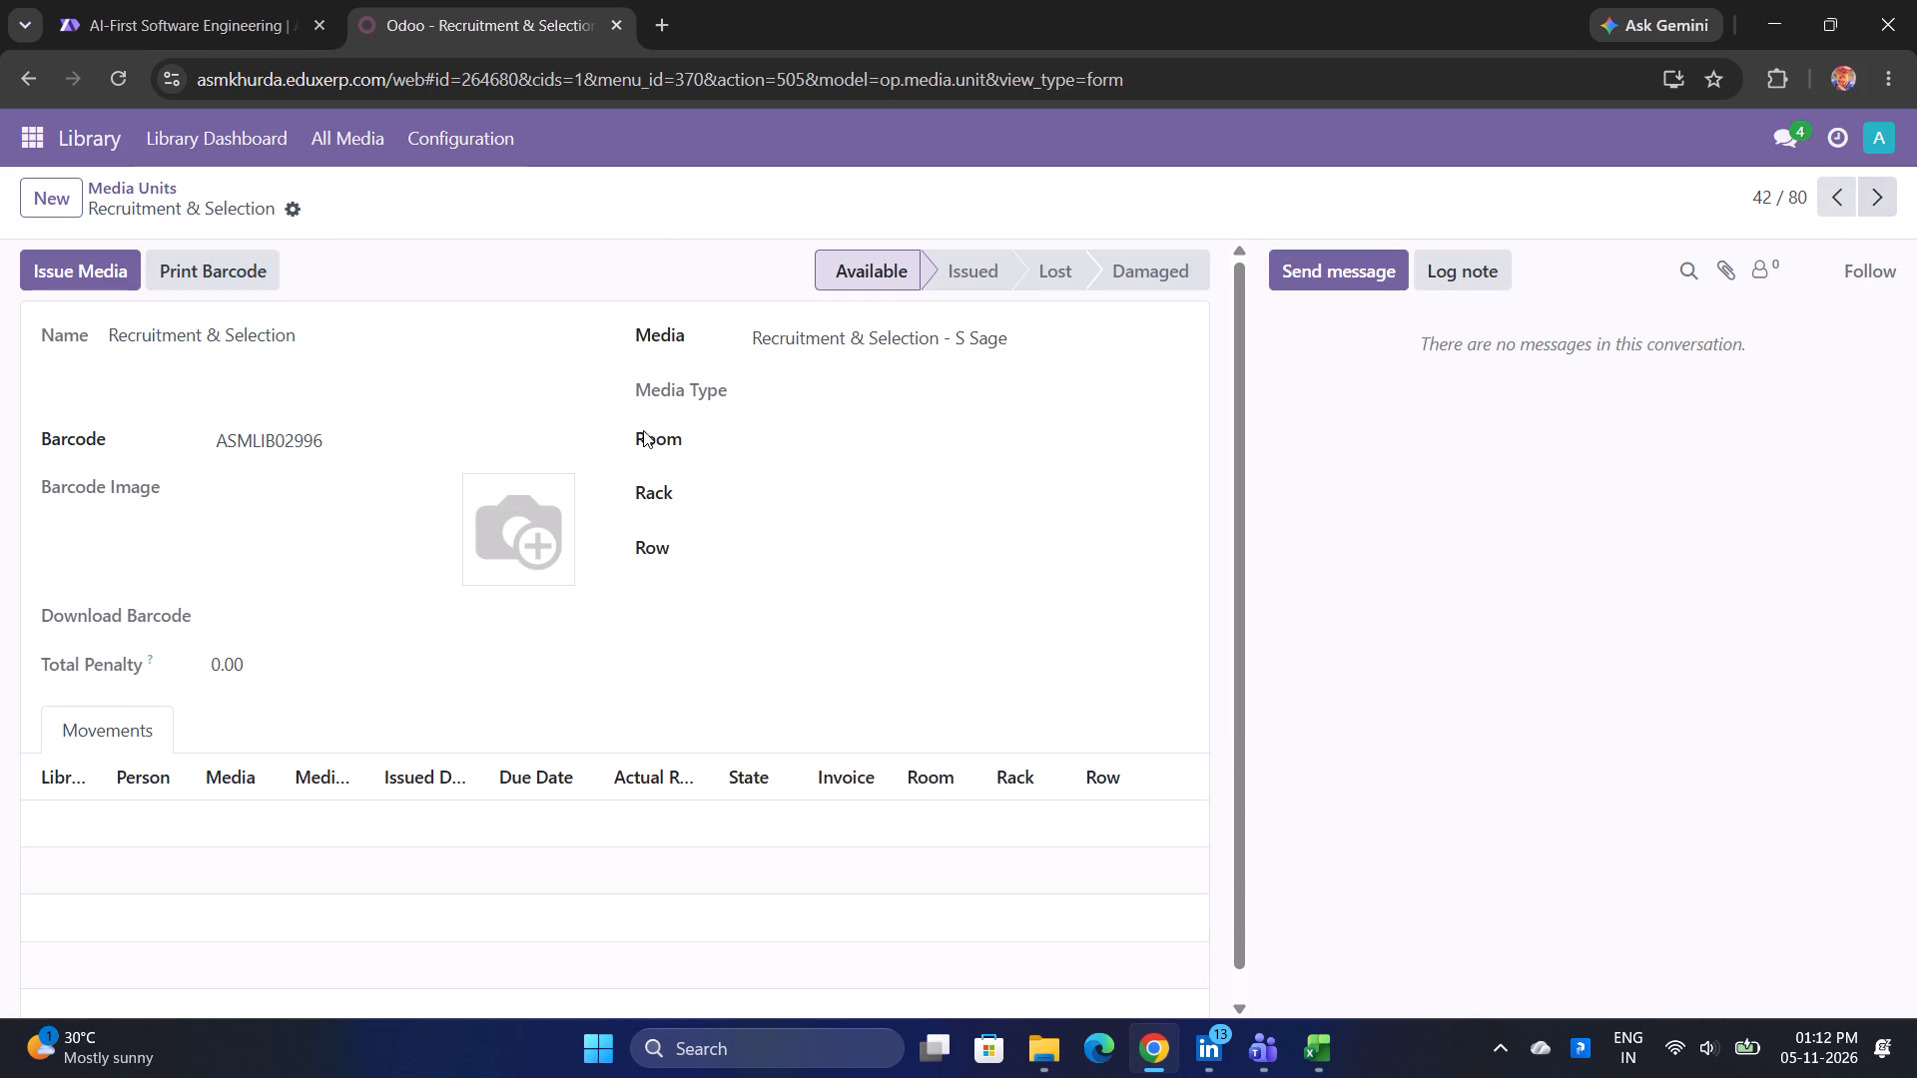
{"action": "left_click", "coordinate": [501, 440]}
{"action": "key", "text": "BackSpace"}
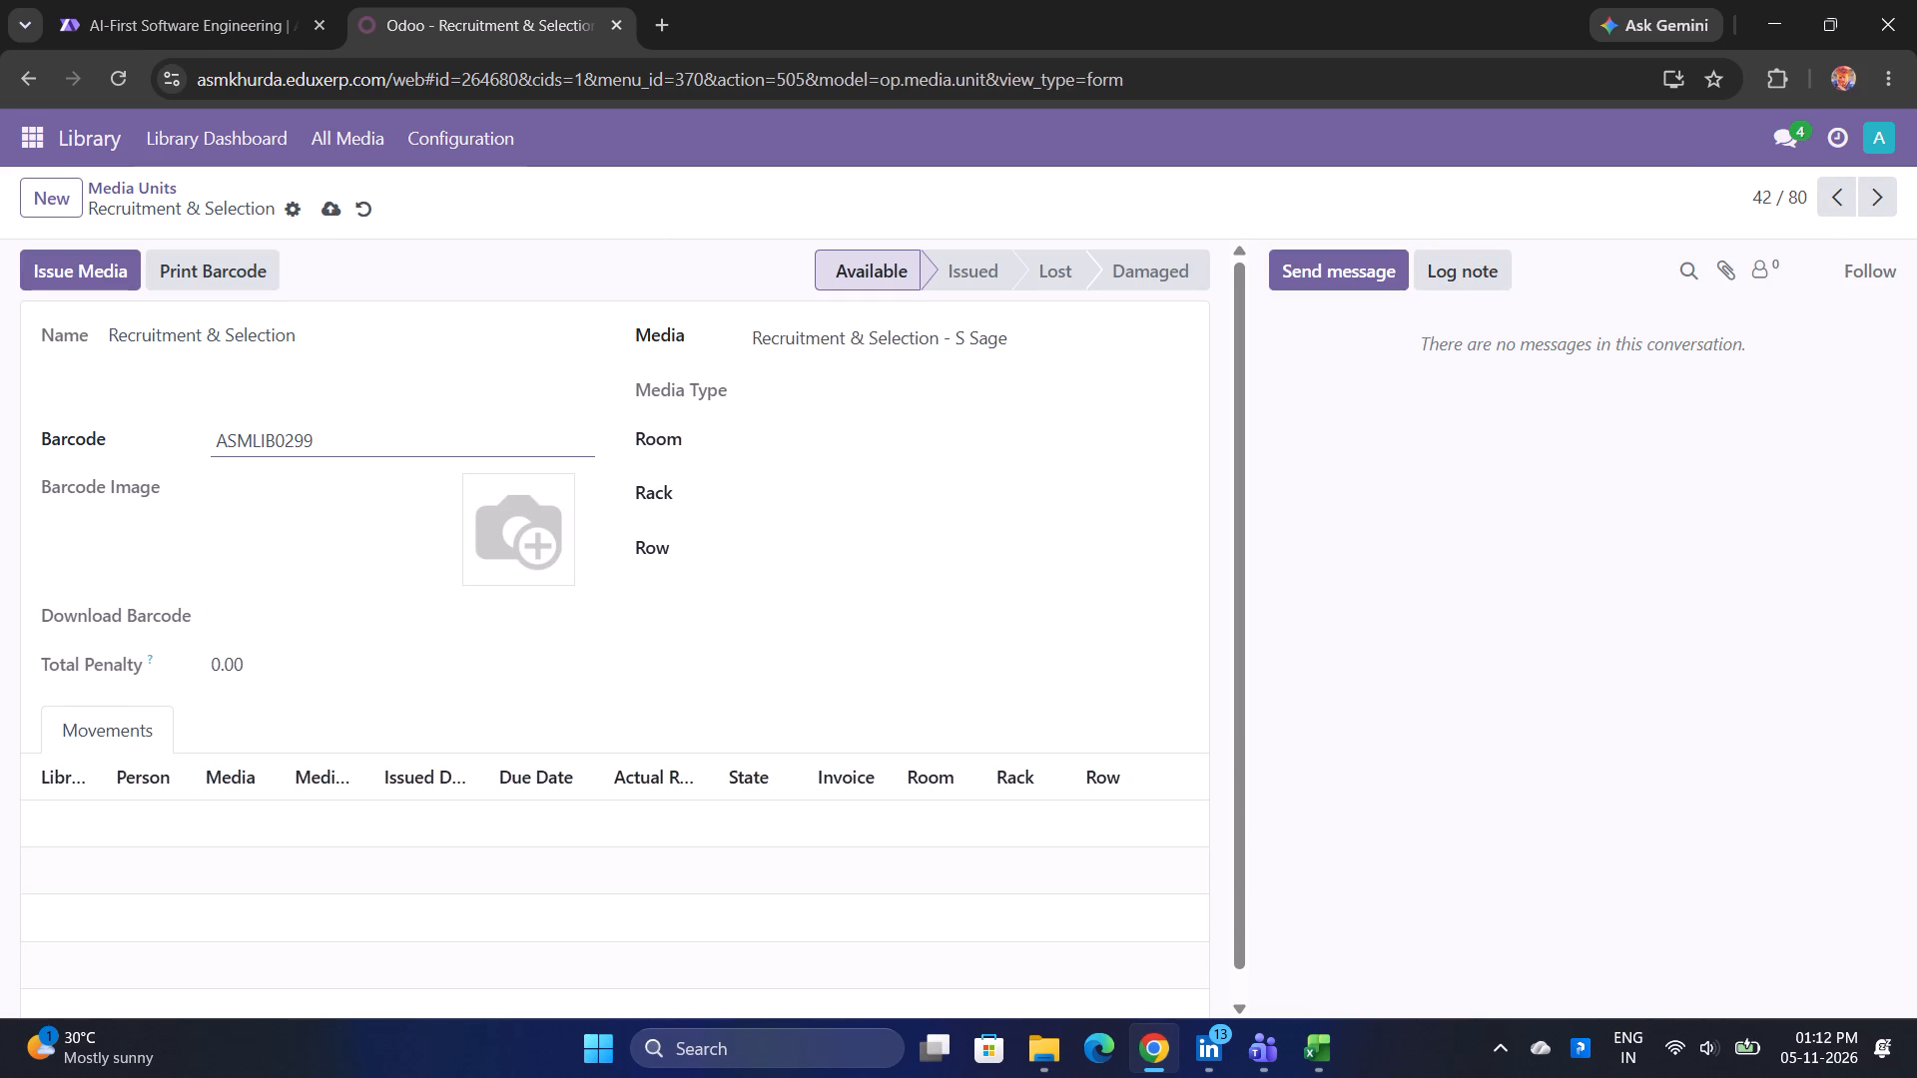
{"action": "left_click", "coordinate": [328, 196]}
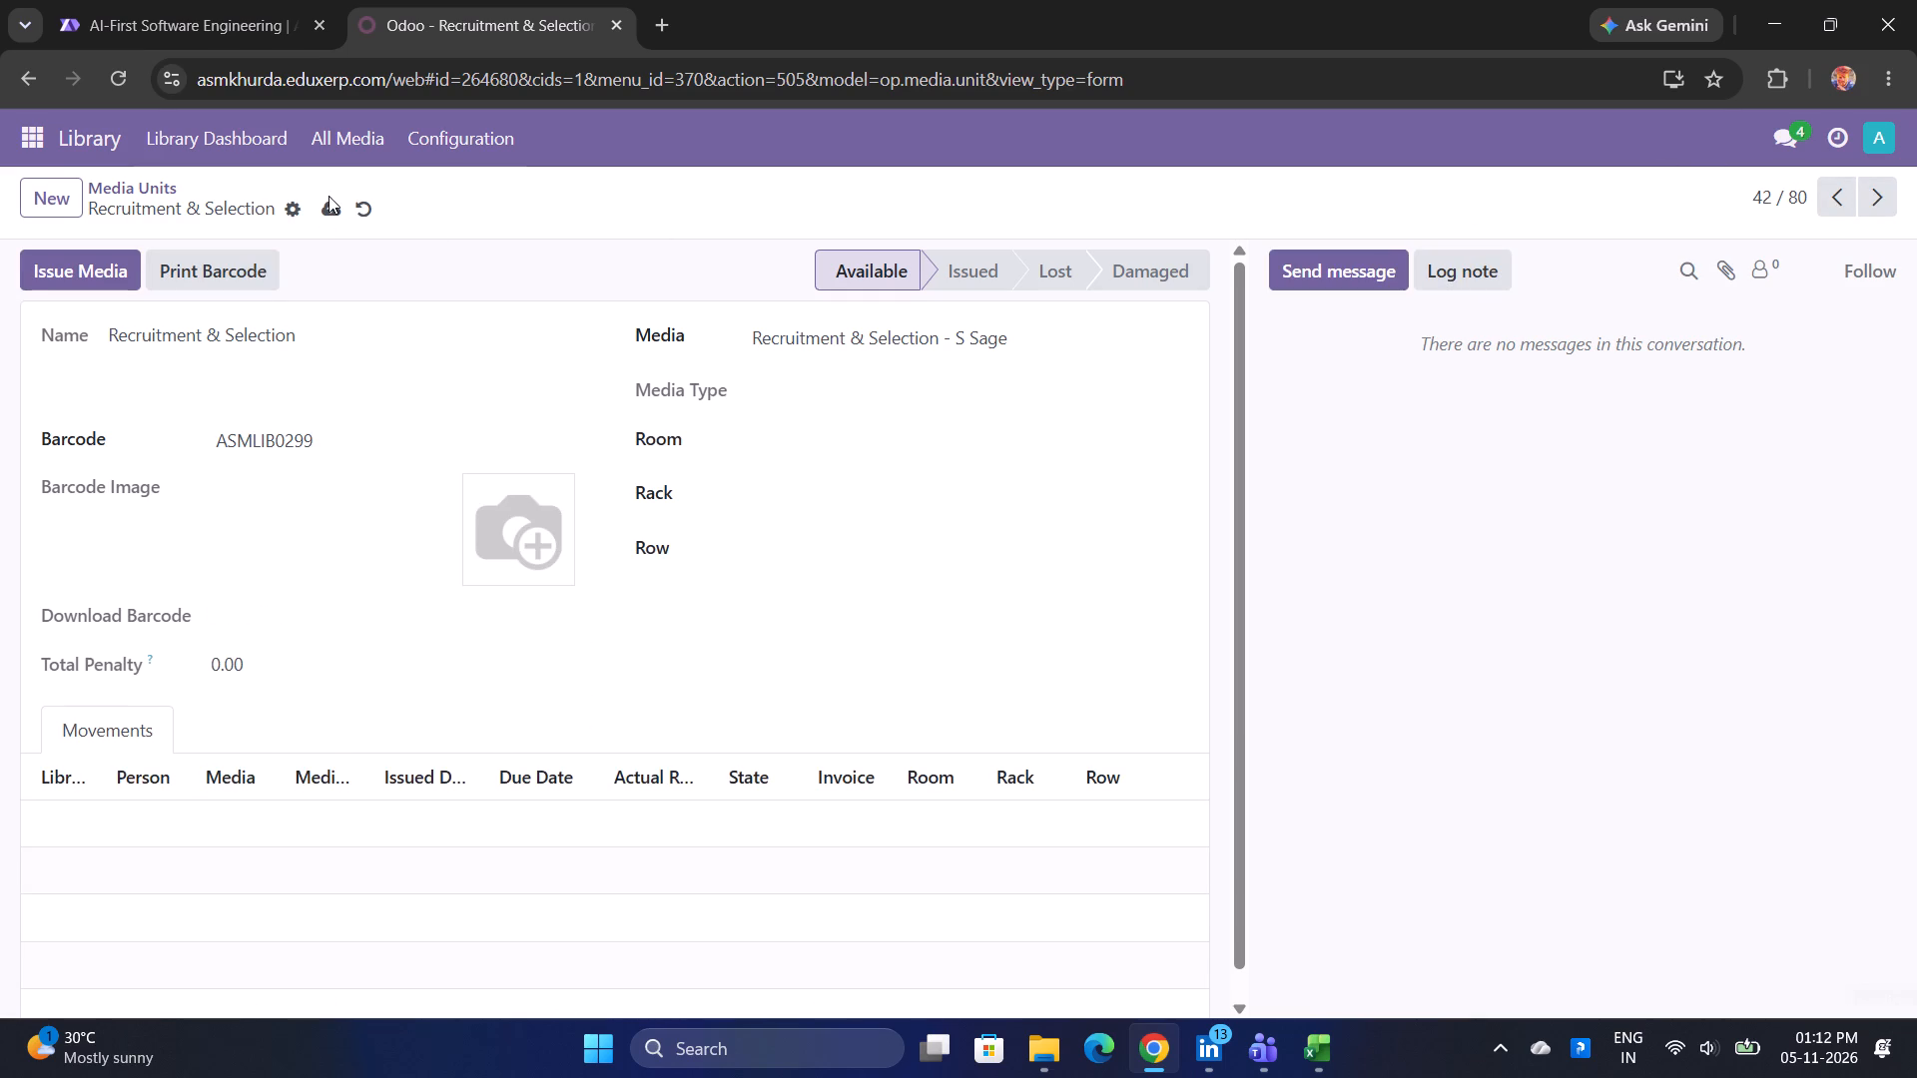
{"action": "left_click", "coordinate": [328, 209]}
{"action": "left_click", "coordinate": [343, 448]}
{"action": "key", "text": "6"}
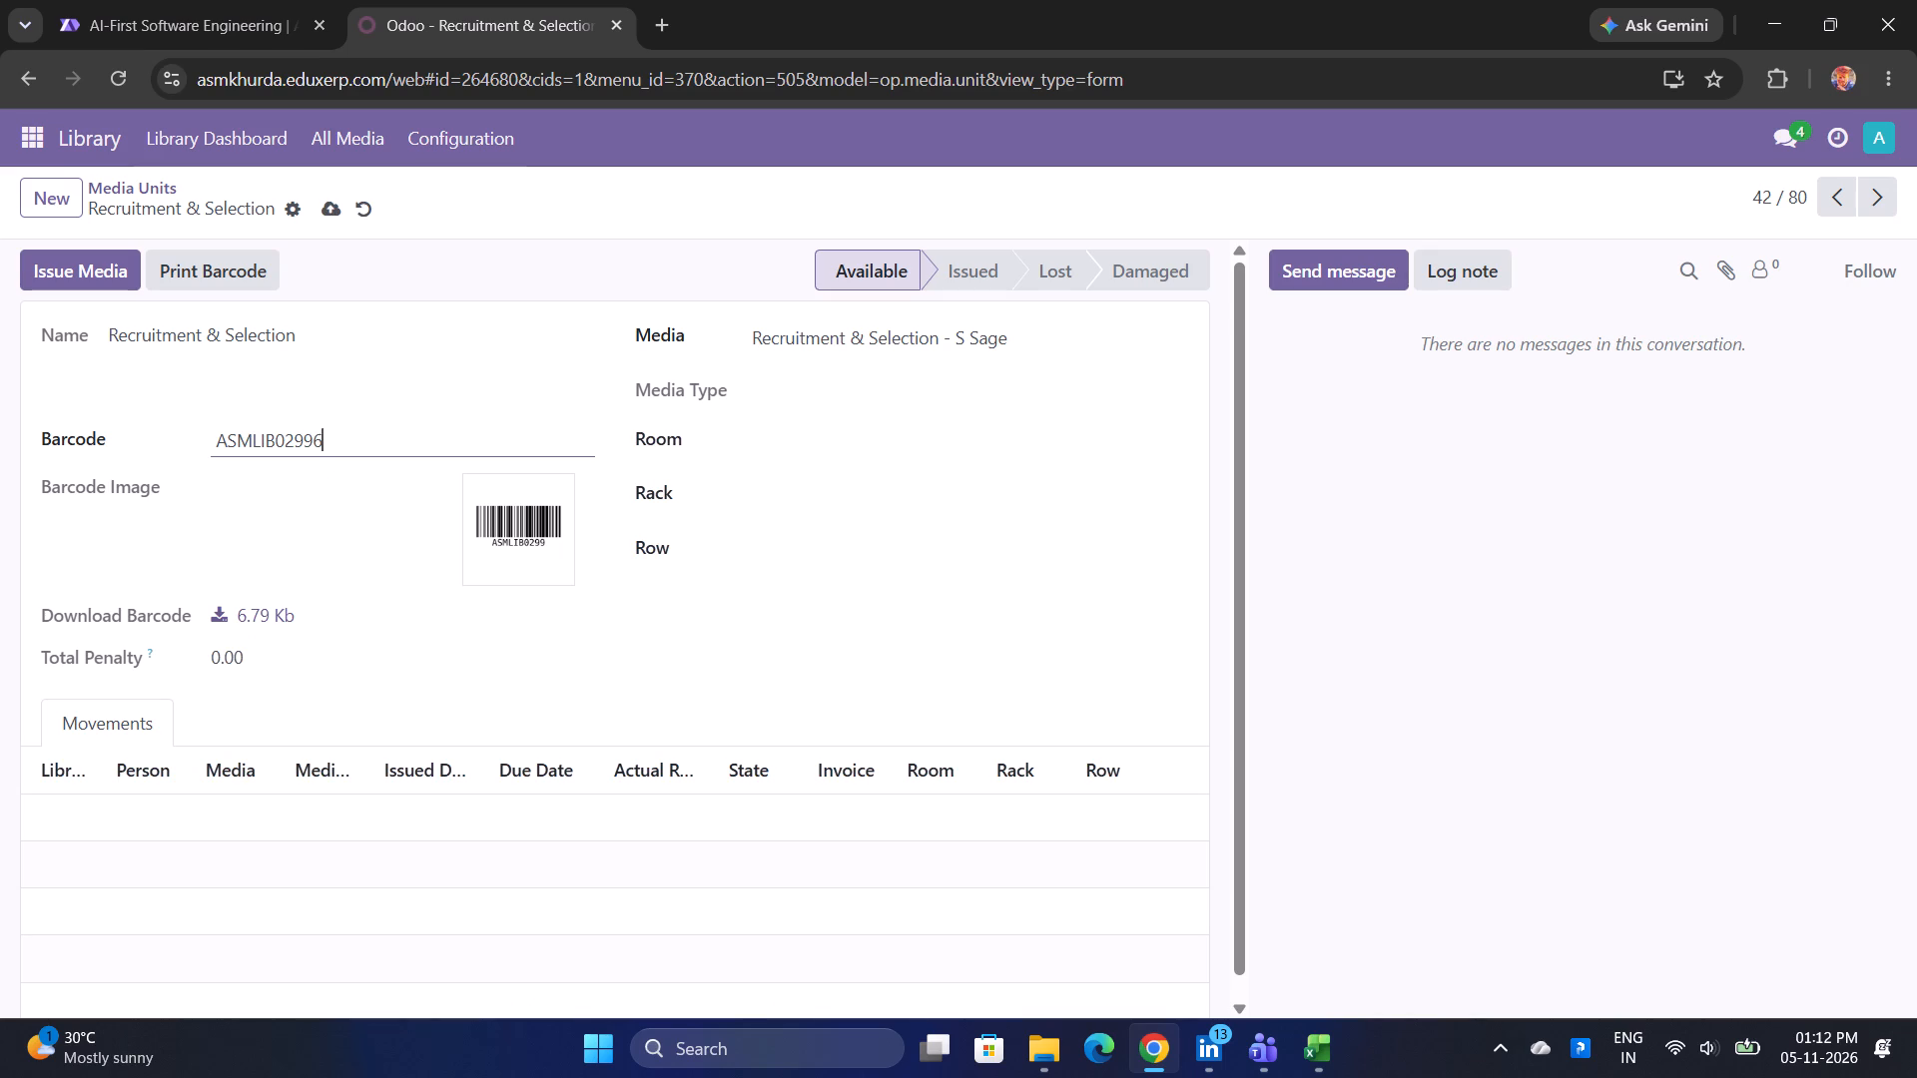
{"action": "left_click", "coordinate": [329, 209]}
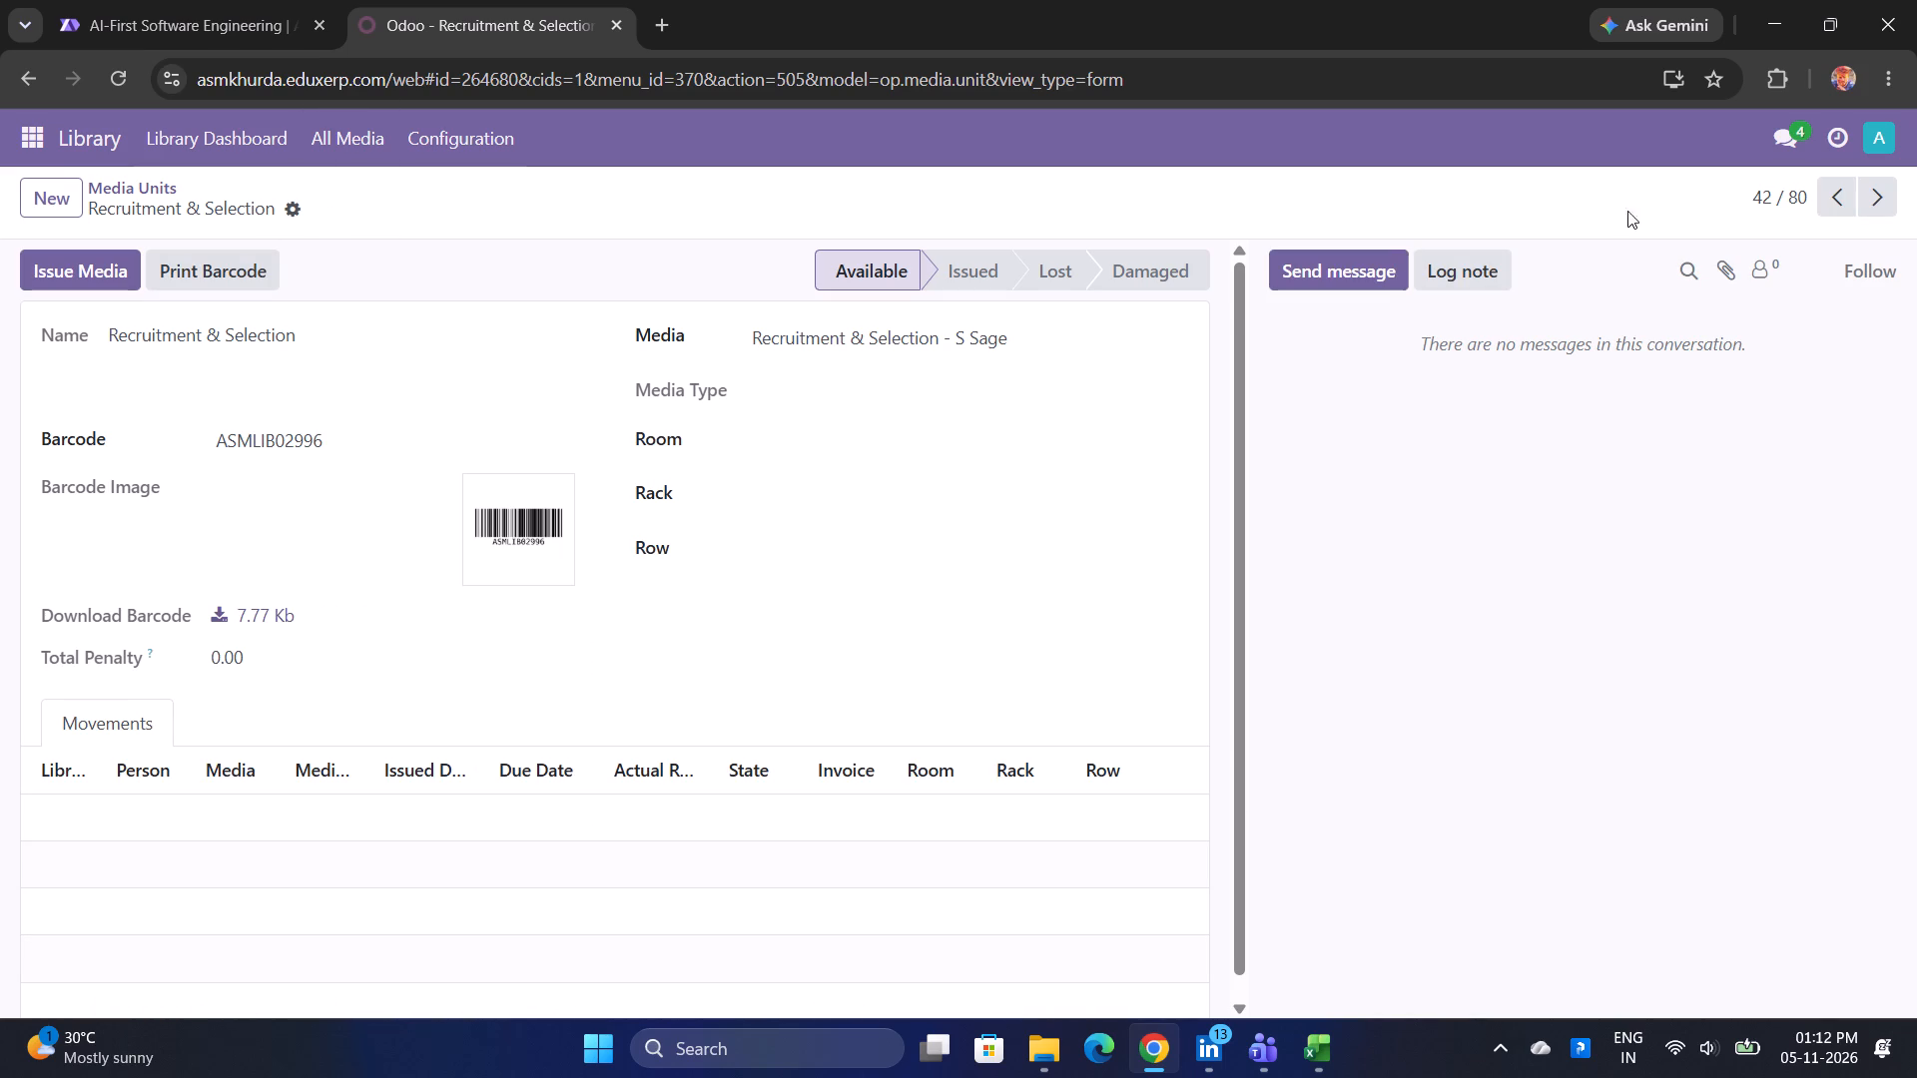
Generate the barcode image for media unit 43 of 80, Recruitment & Selection, by saving barcode ASMLIB0299 and re-saving it as ASMLIB02997.
{"action": "left_click", "coordinate": [1885, 189]}
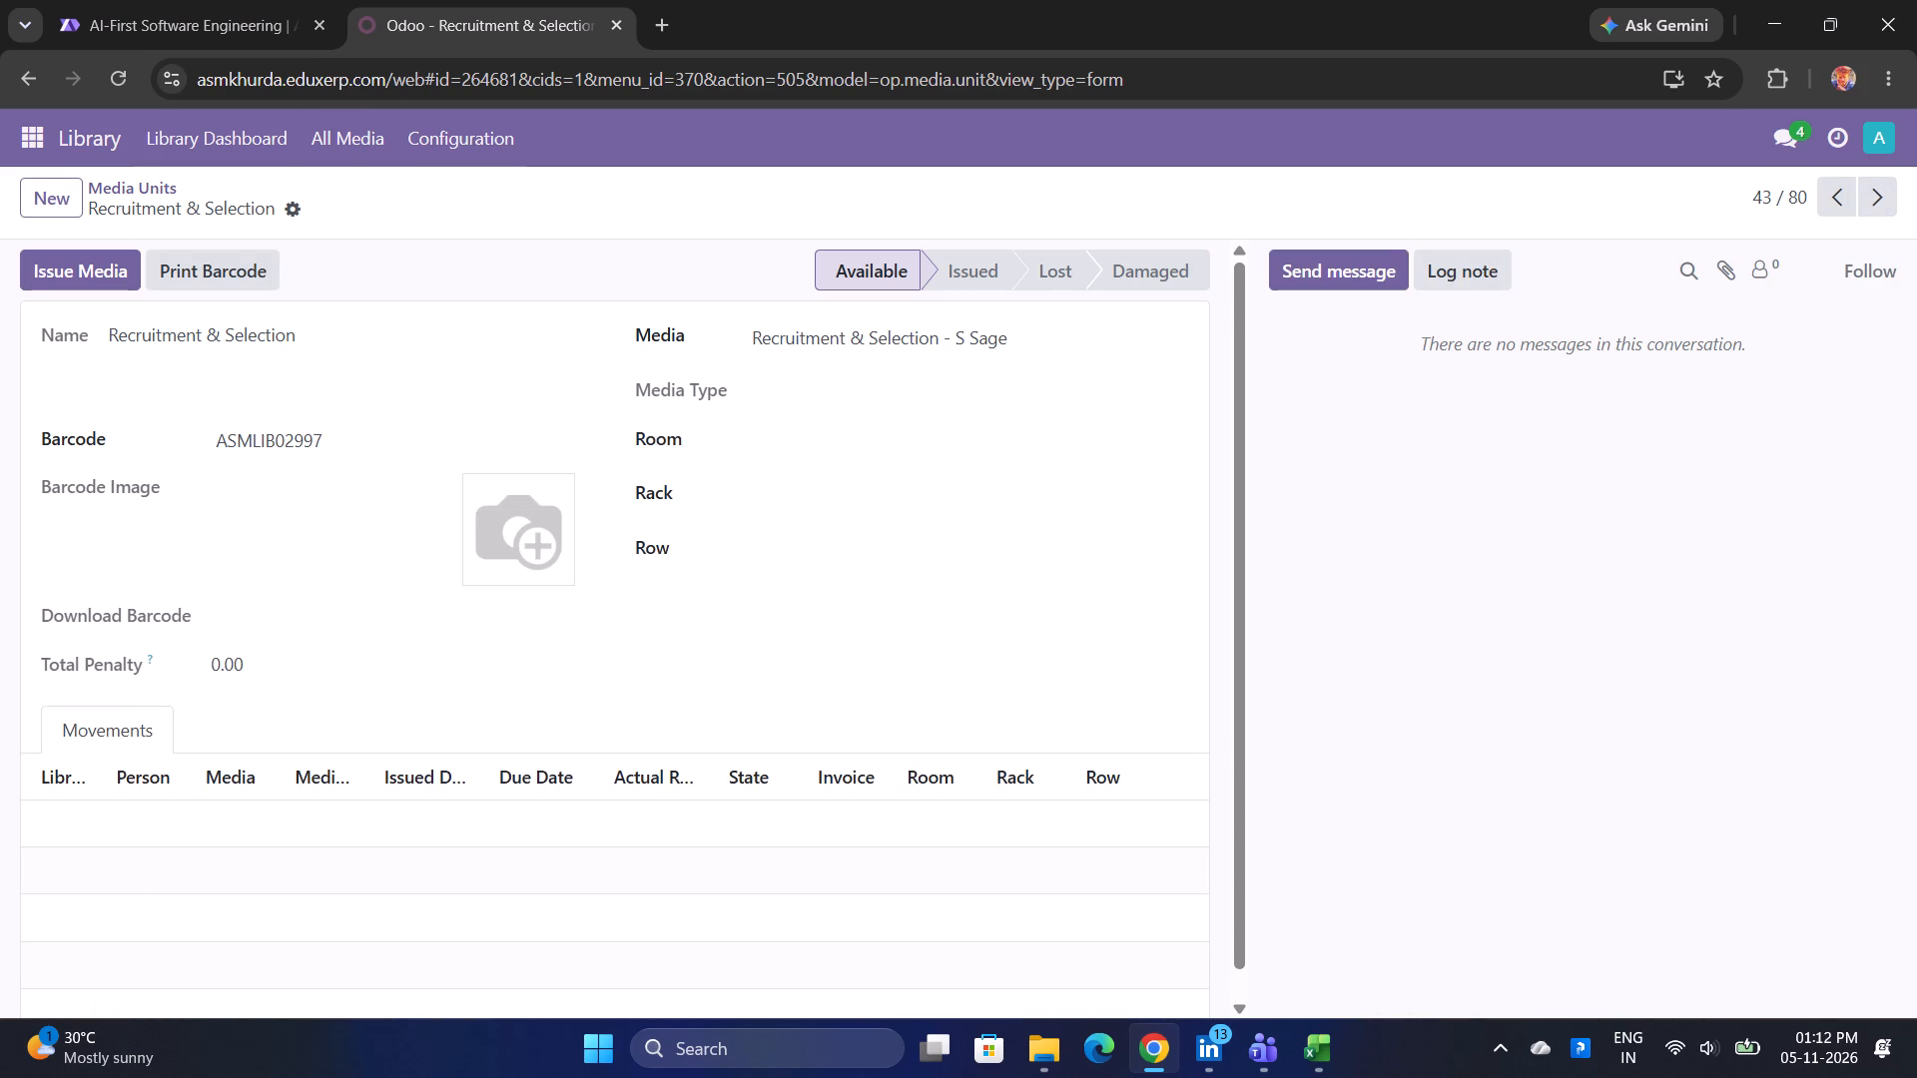
{"action": "left_click", "coordinate": [342, 440]}
{"action": "key", "text": "BackSpace"}
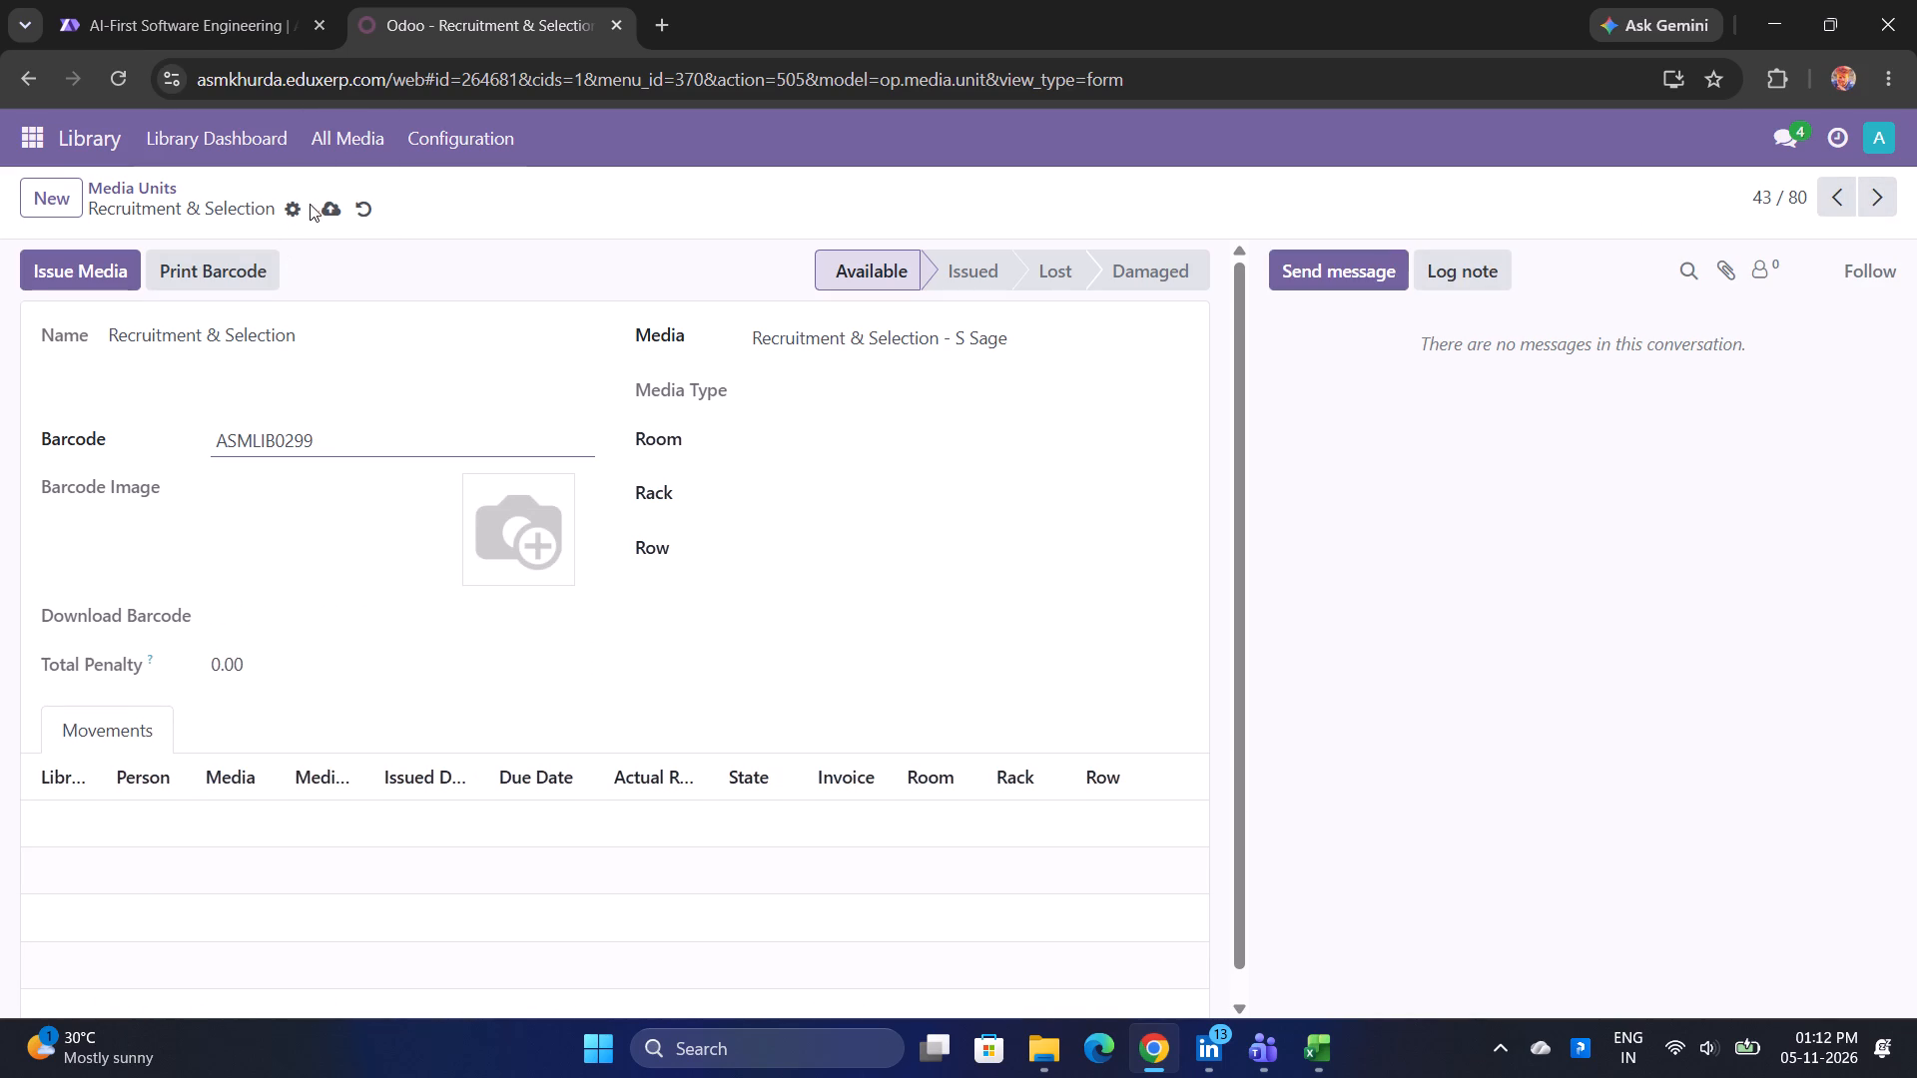
{"action": "left_click", "coordinate": [324, 203]}
{"action": "left_click", "coordinate": [329, 440]}
{"action": "key", "text": "7"}
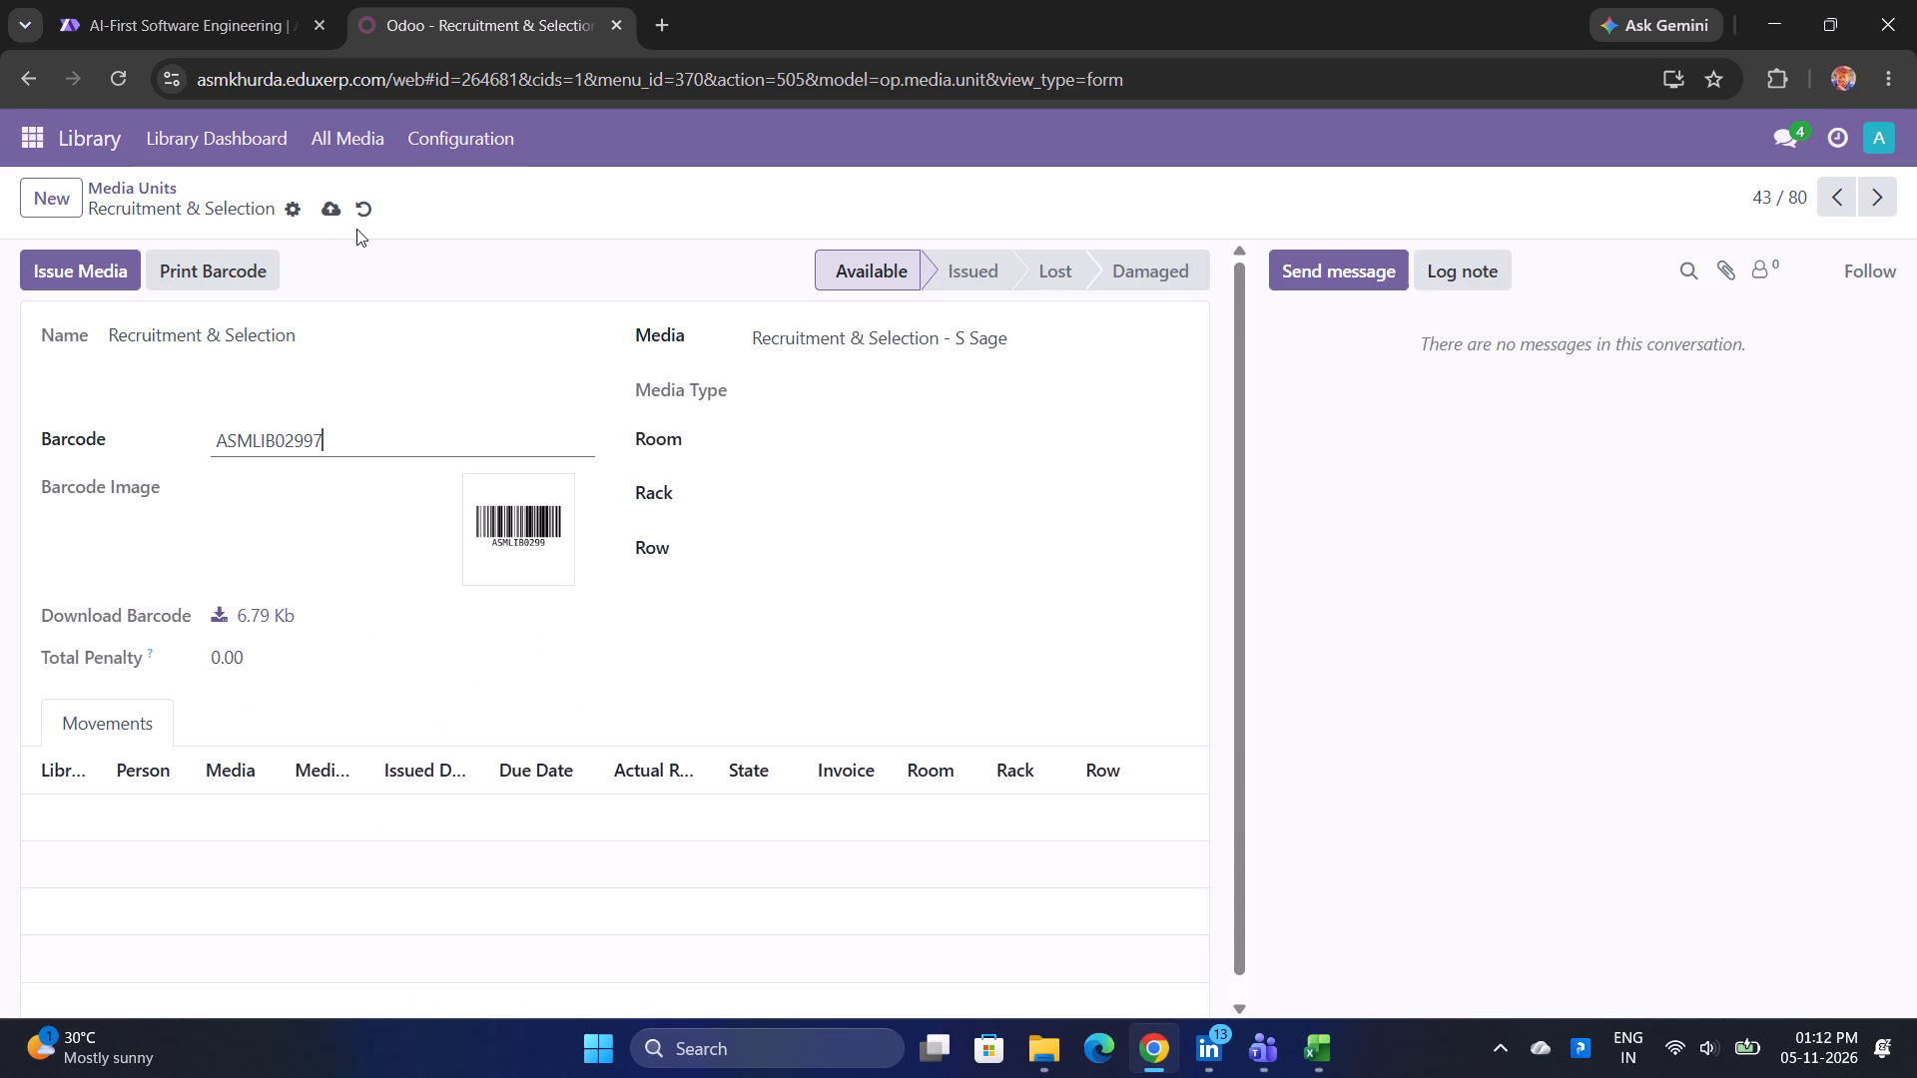
{"action": "left_click", "coordinate": [326, 203]}
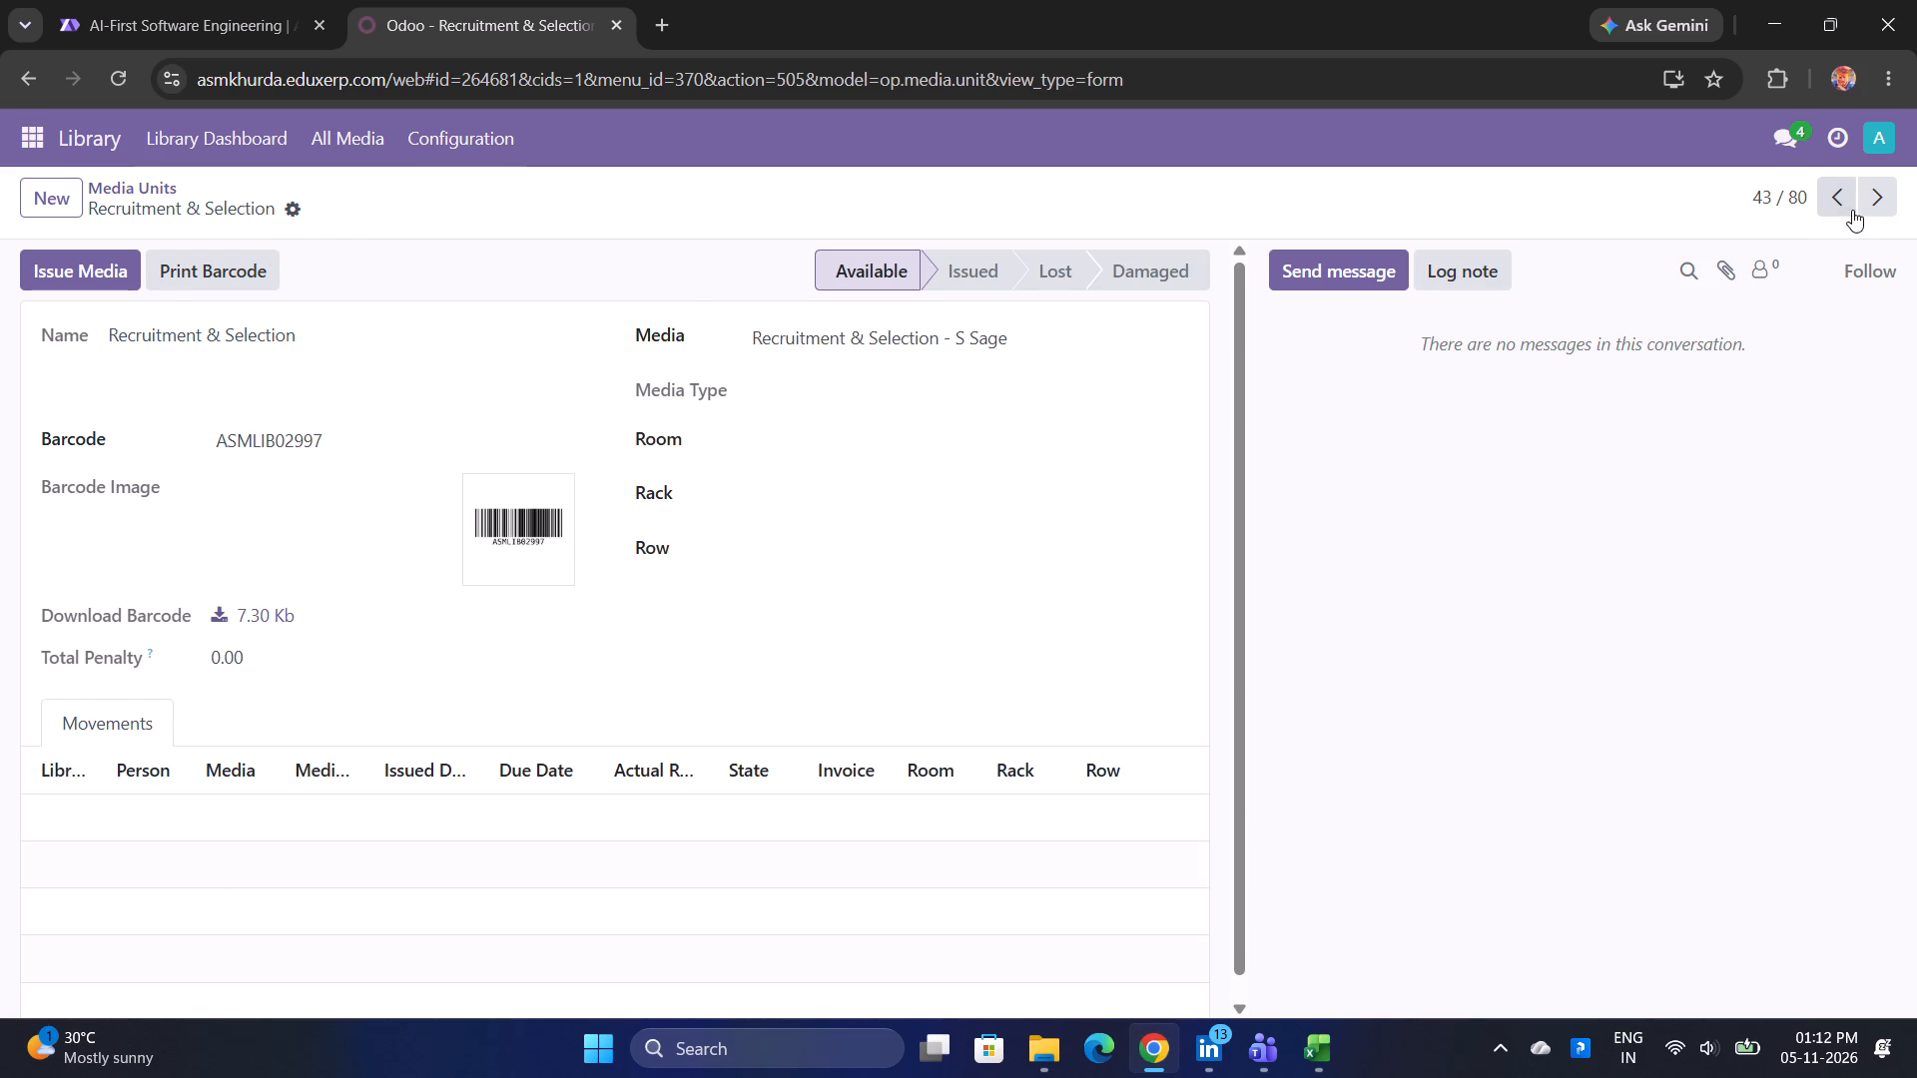
Generate the barcode image for media unit 44 of 80, Recruitment & Selection, by saving barcode ASMLIB0299 and re-saving it as ASMLIB02998.
{"action": "left_click", "coordinate": [1870, 195]}
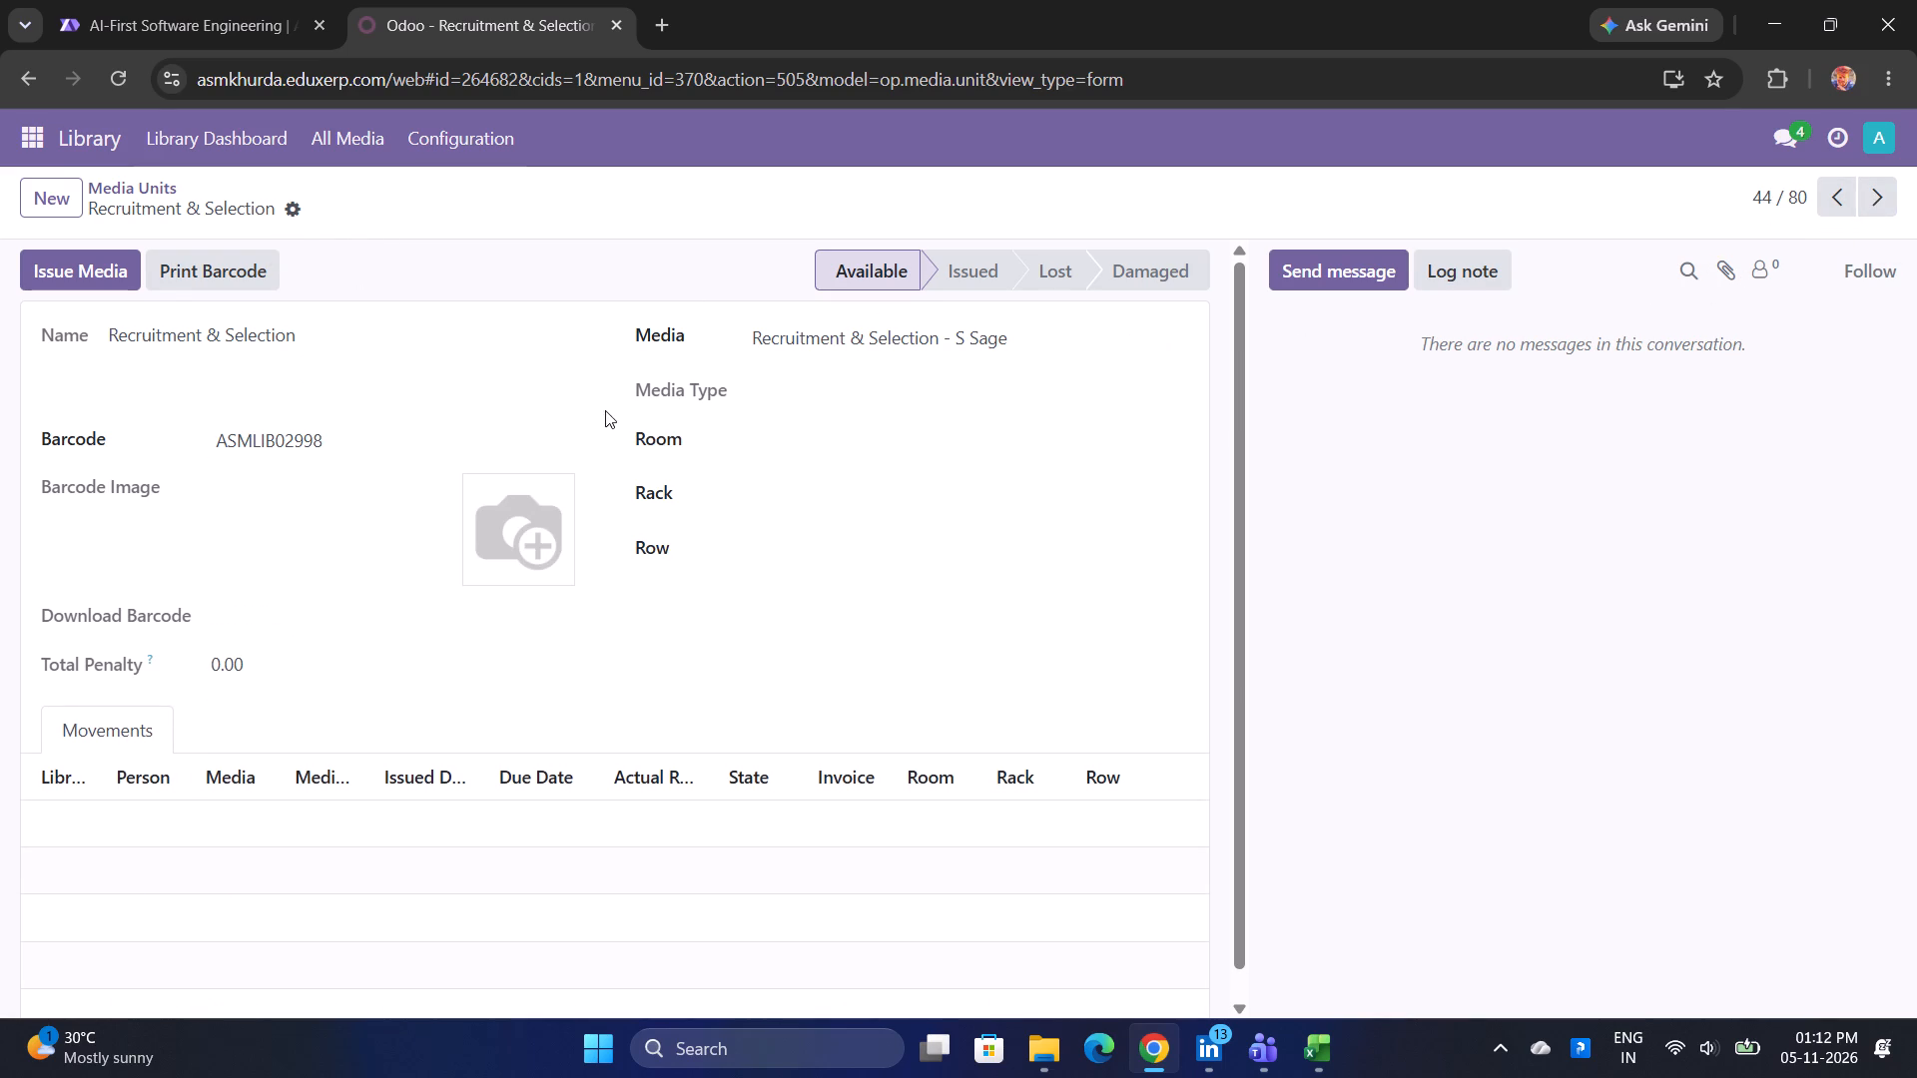
{"action": "left_click", "coordinate": [520, 431]}
{"action": "key", "text": "BackSpace"}
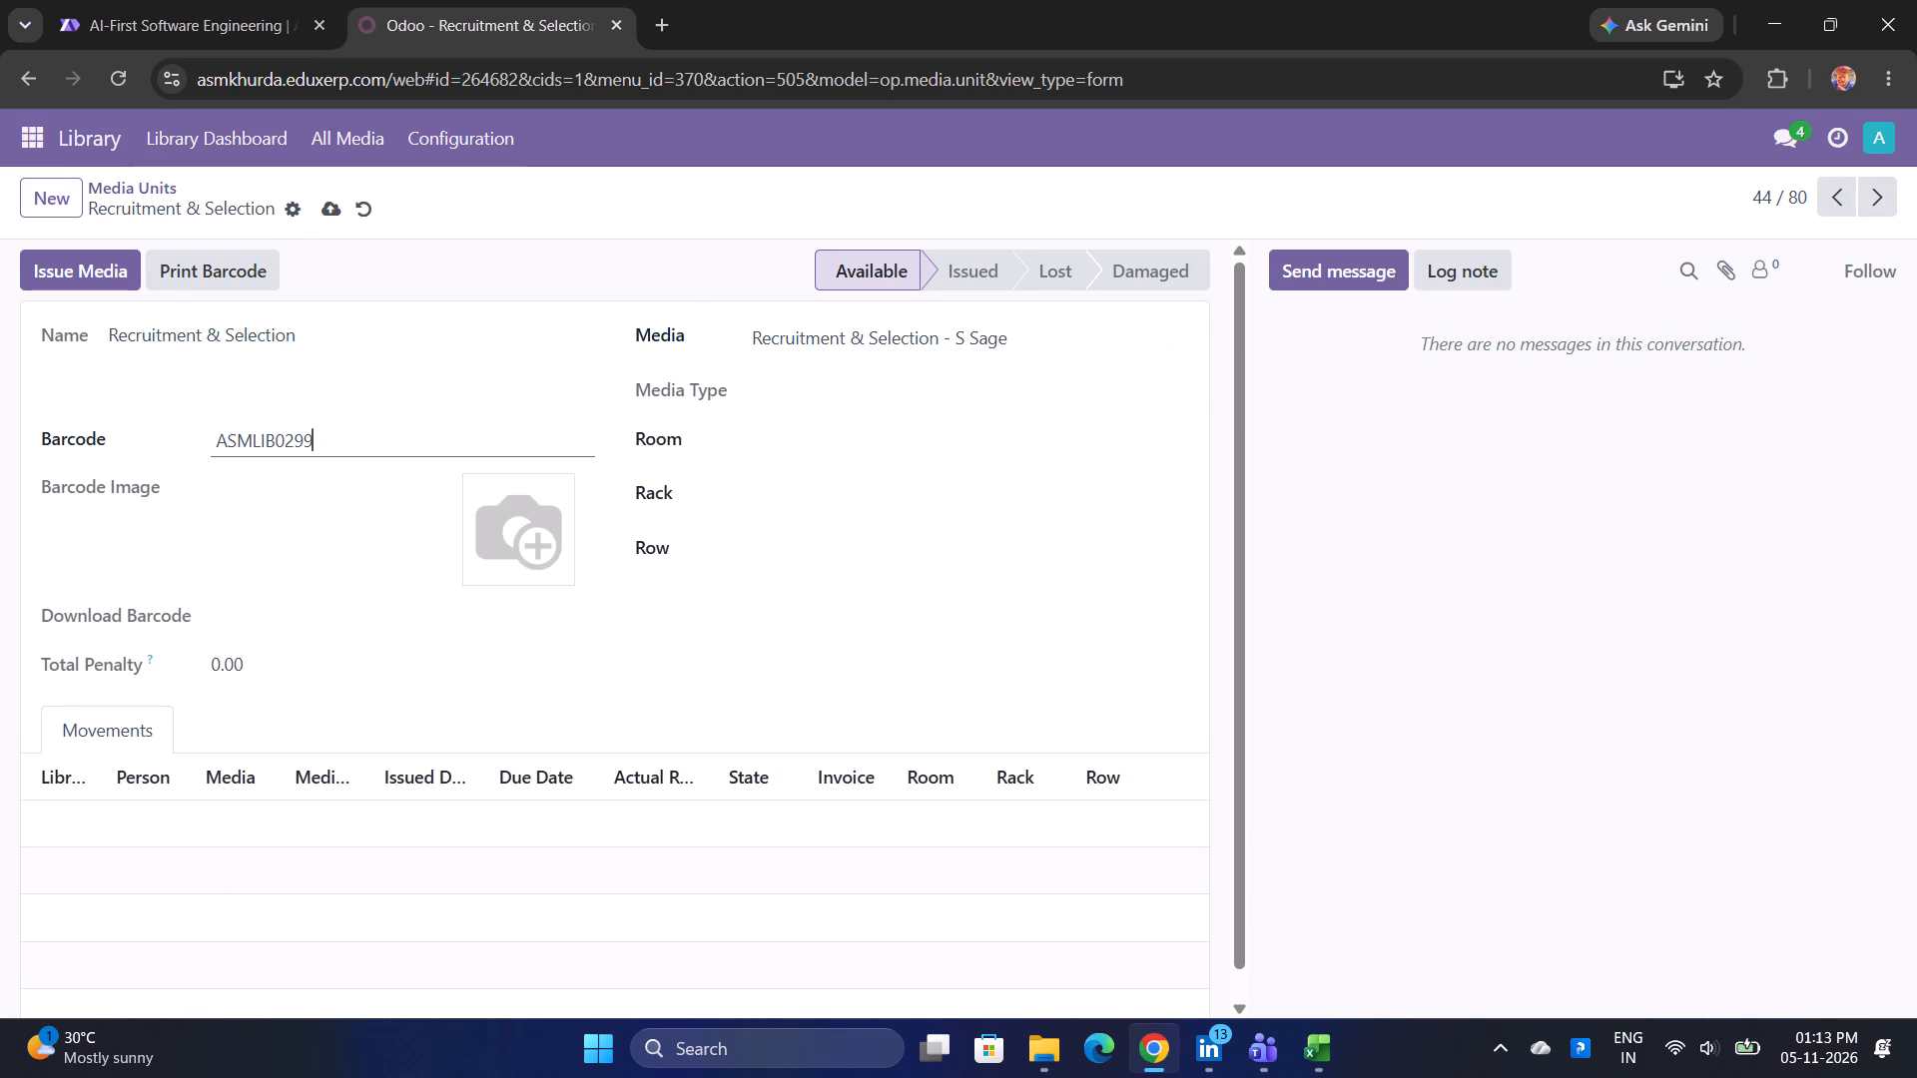
{"action": "left_click", "coordinate": [333, 204]}
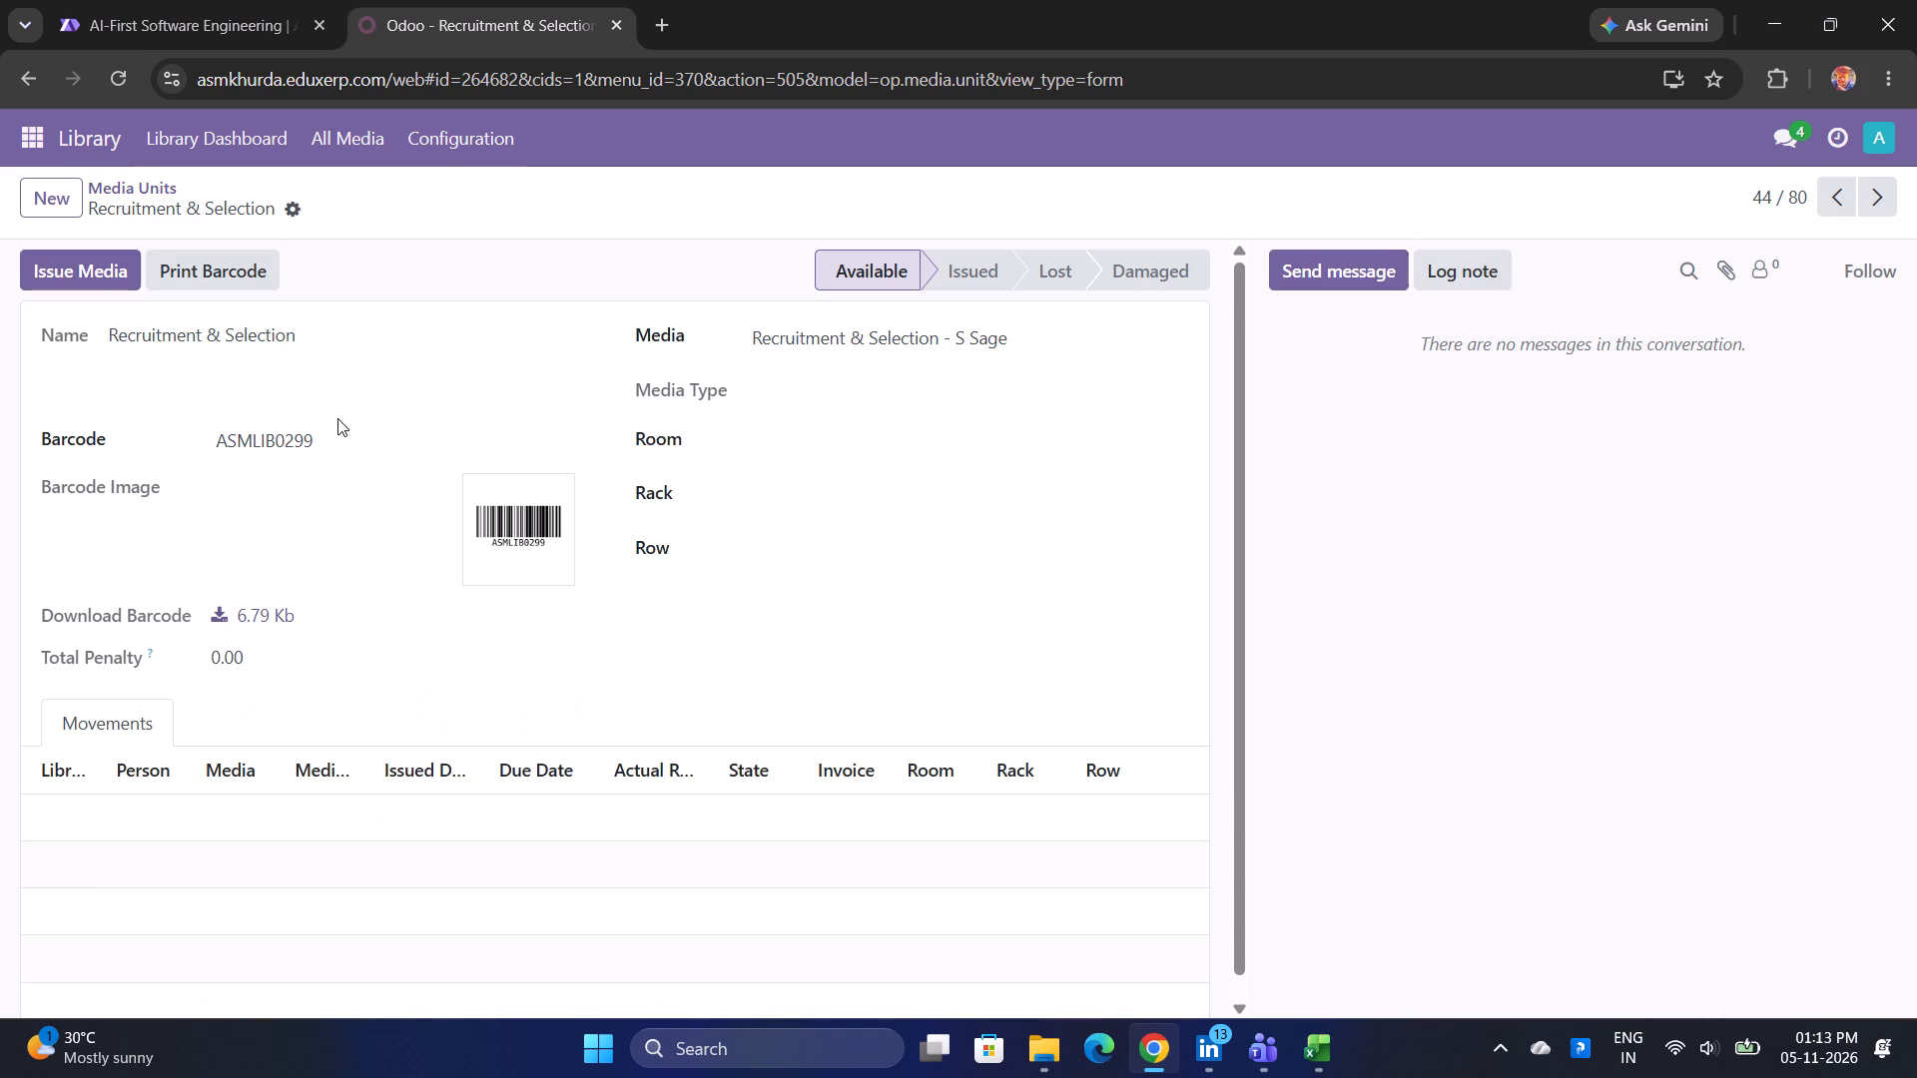
{"action": "left_click", "coordinate": [343, 433]}
{"action": "key", "text": "8"}
{"action": "left_click", "coordinate": [334, 206]}
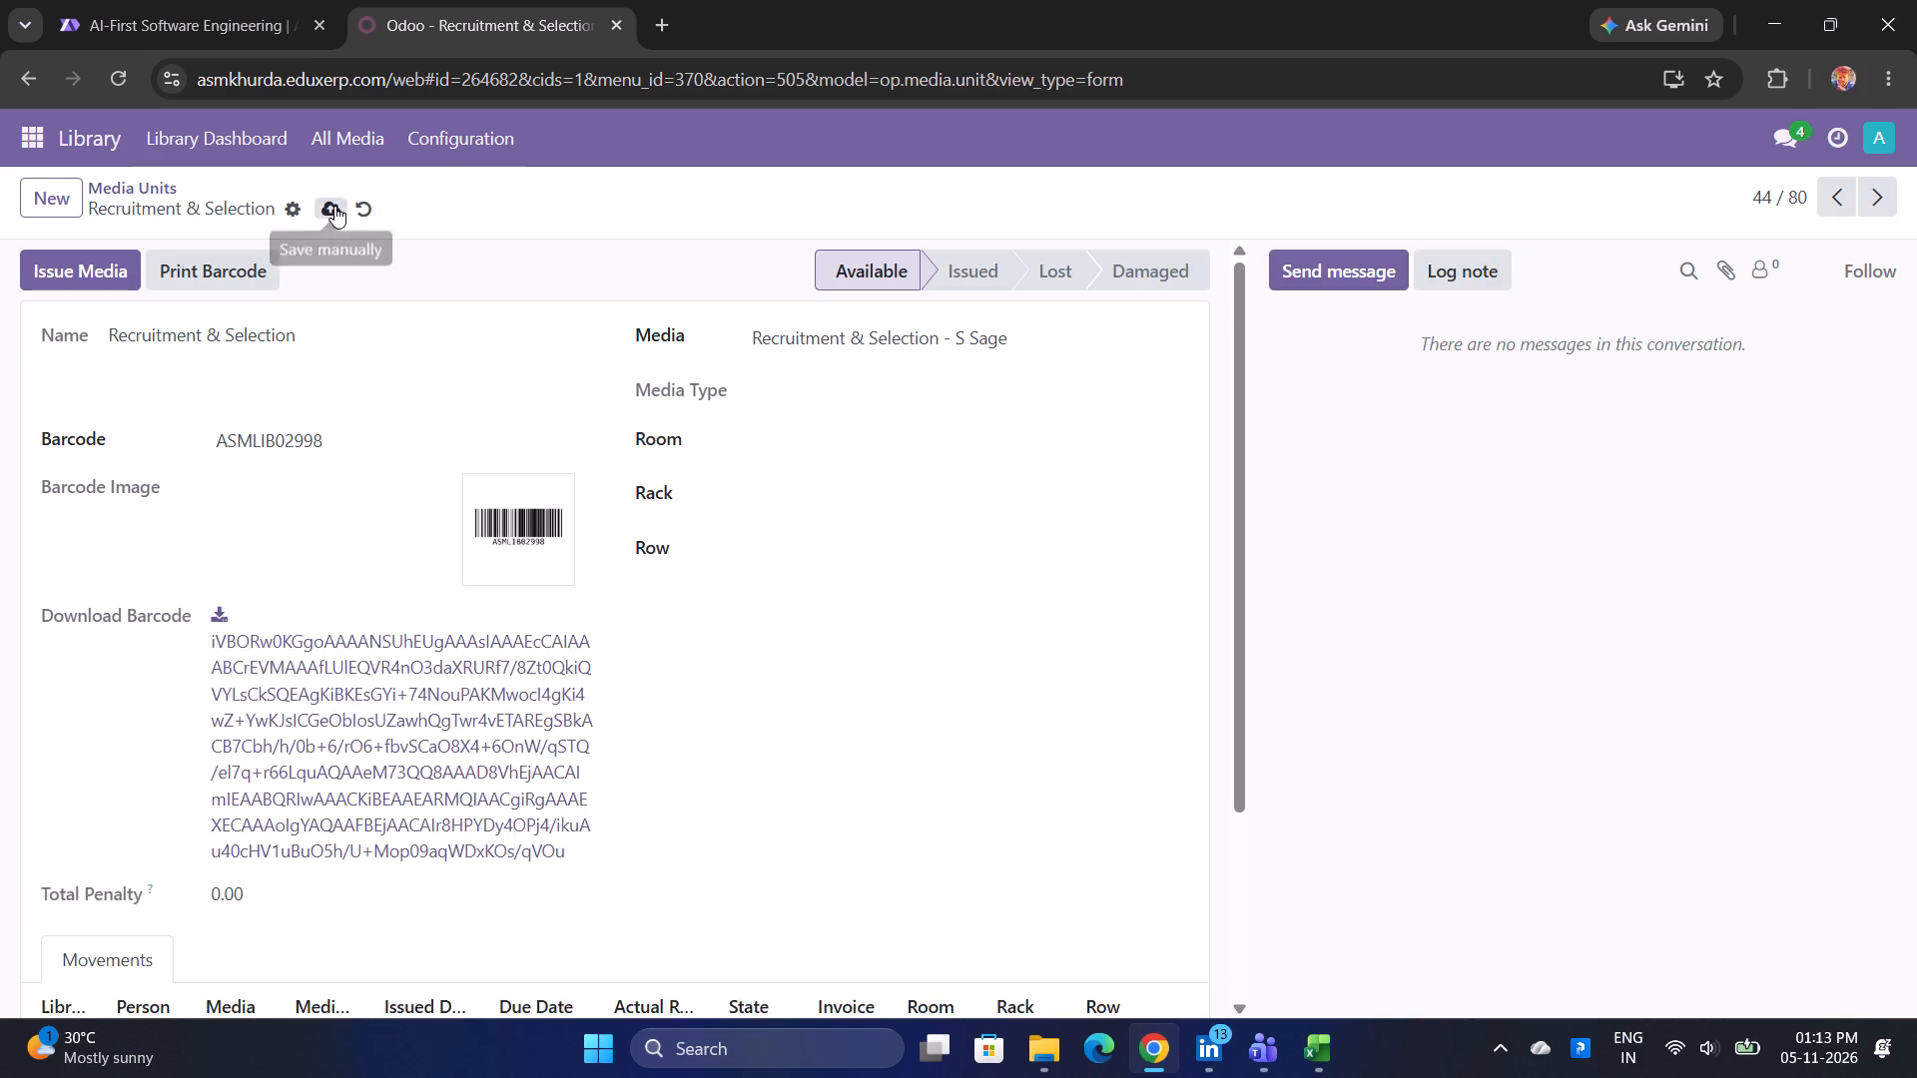
Generate the barcode image for media unit 45 of 80, Recruitment & Selection, by saving barcode ASMLIB0299 and re-saving it as ASMLIB02999.
{"action": "left_click", "coordinate": [1871, 197]}
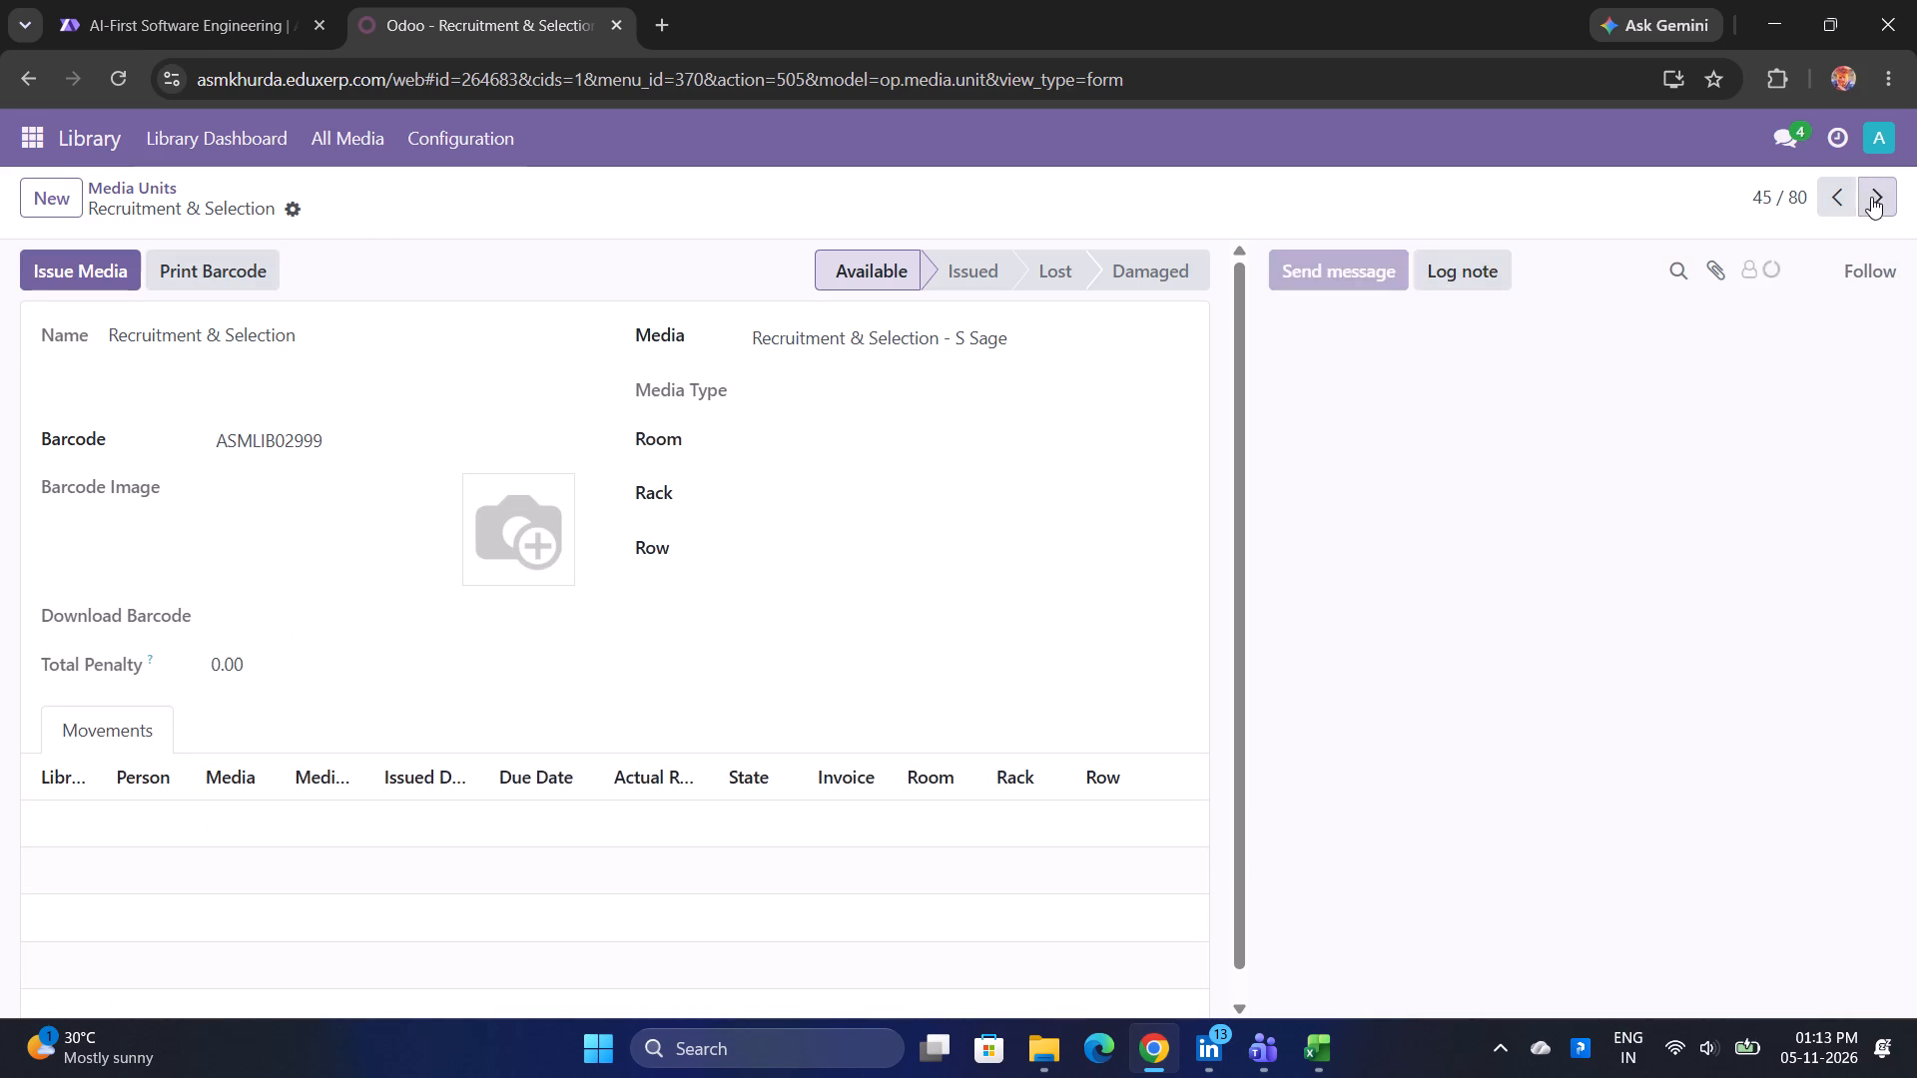
{"action": "left_click", "coordinate": [506, 424]}
{"action": "key", "text": "BackSpace"}
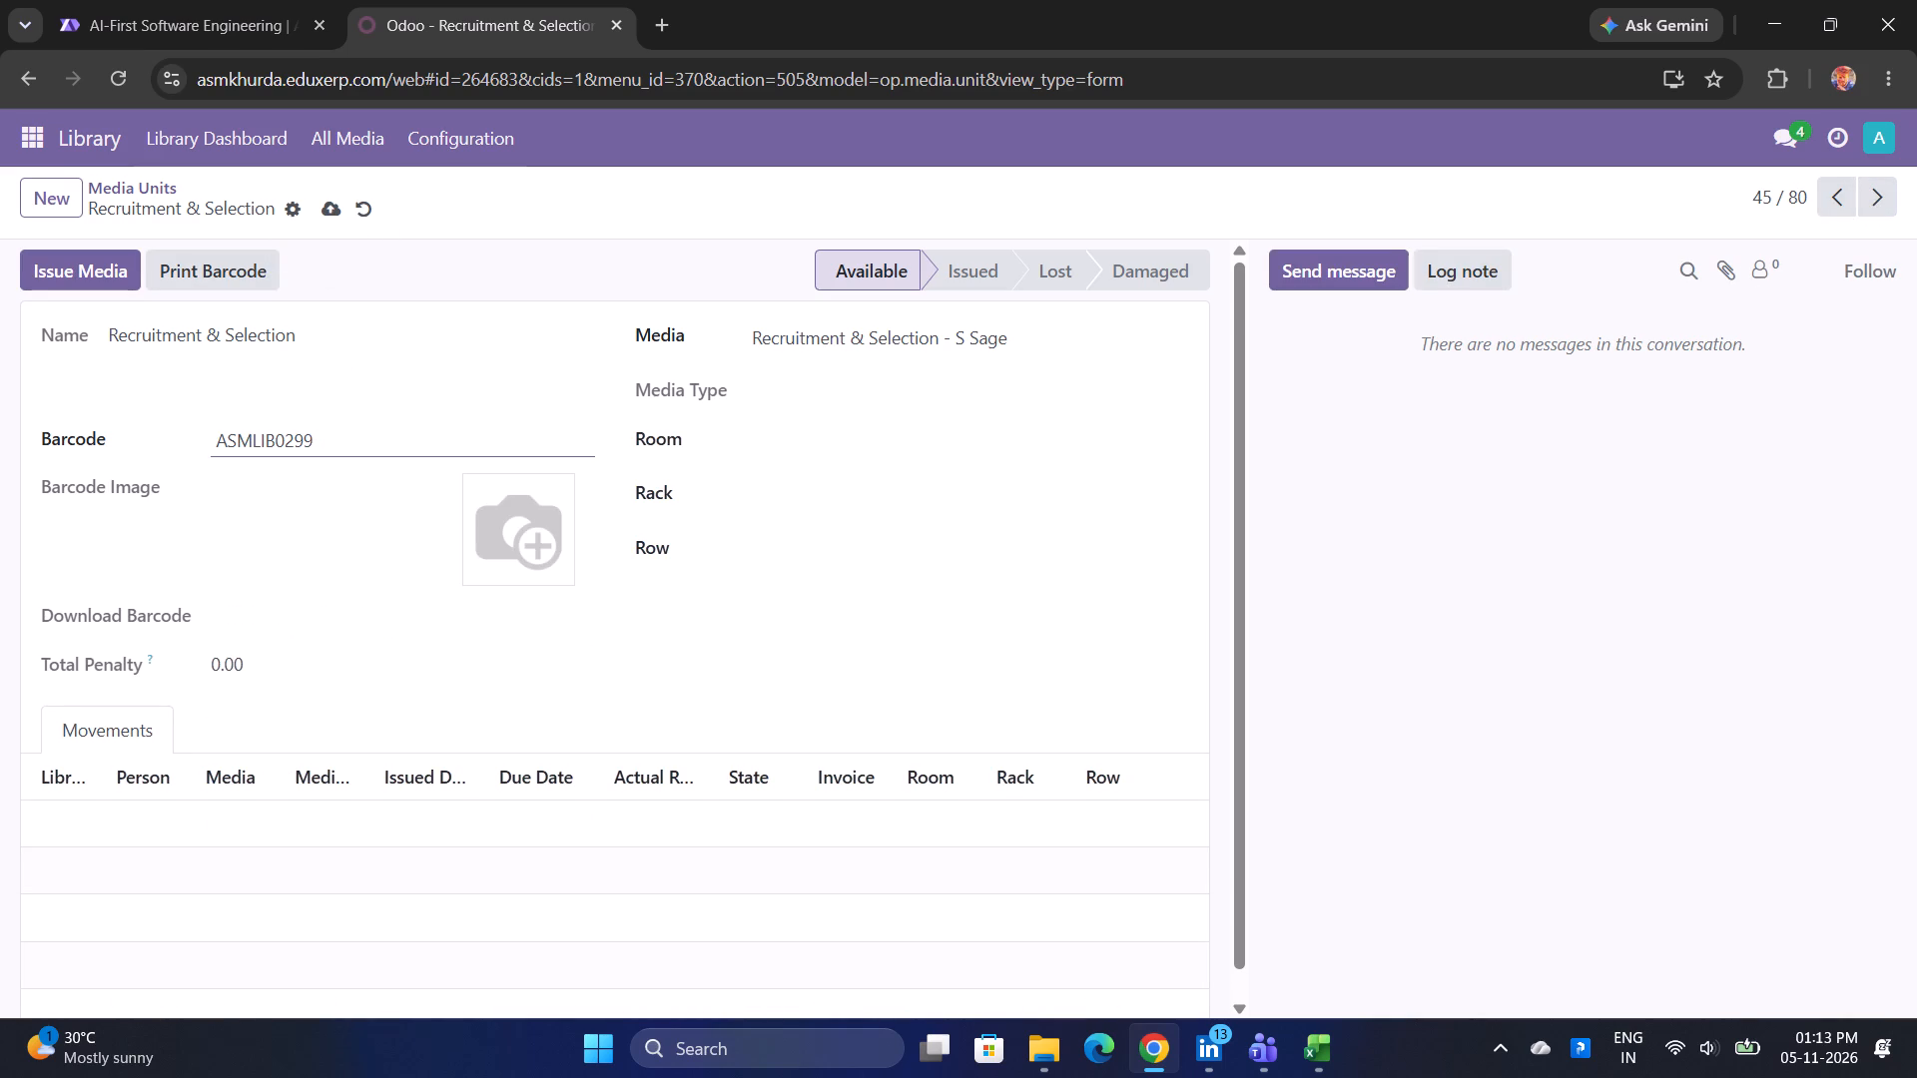
{"action": "double_click", "coordinate": [325, 207]}
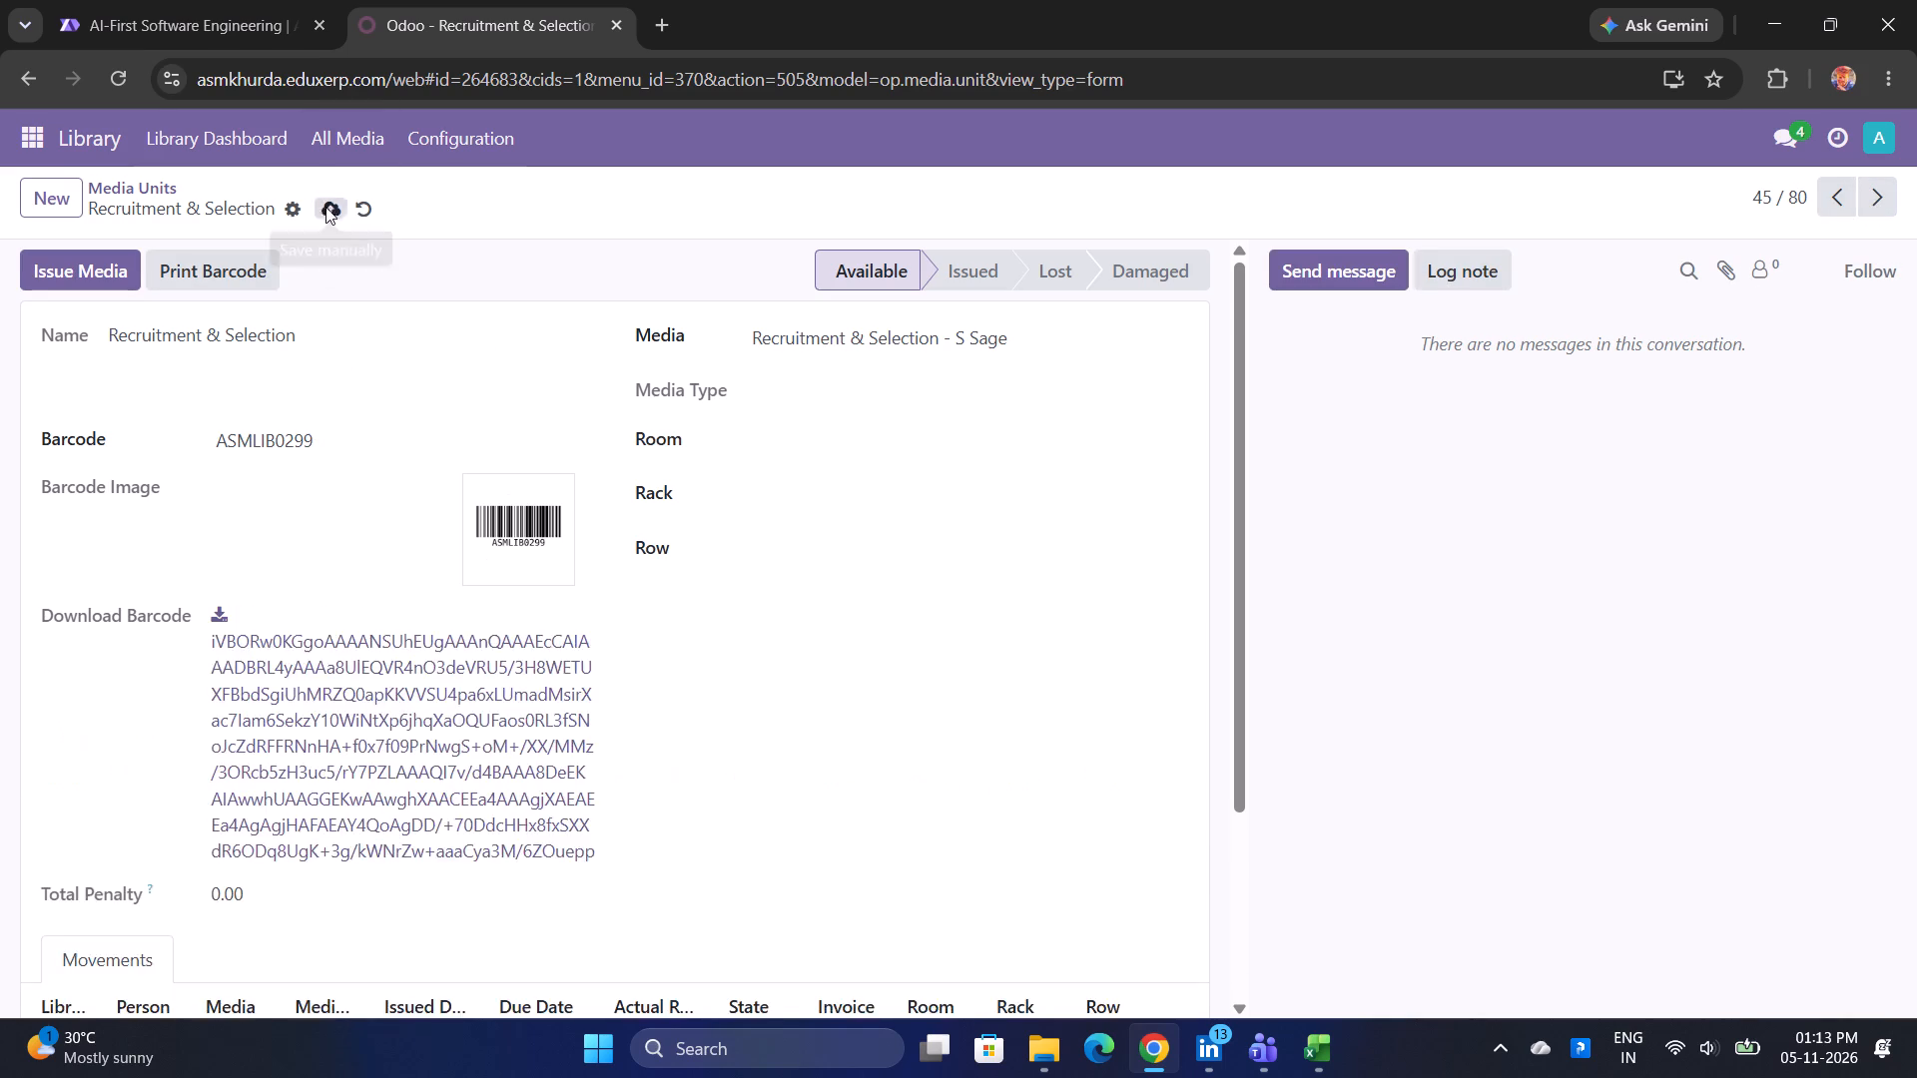
{"action": "left_click", "coordinate": [355, 448]}
{"action": "key", "text": "9"}
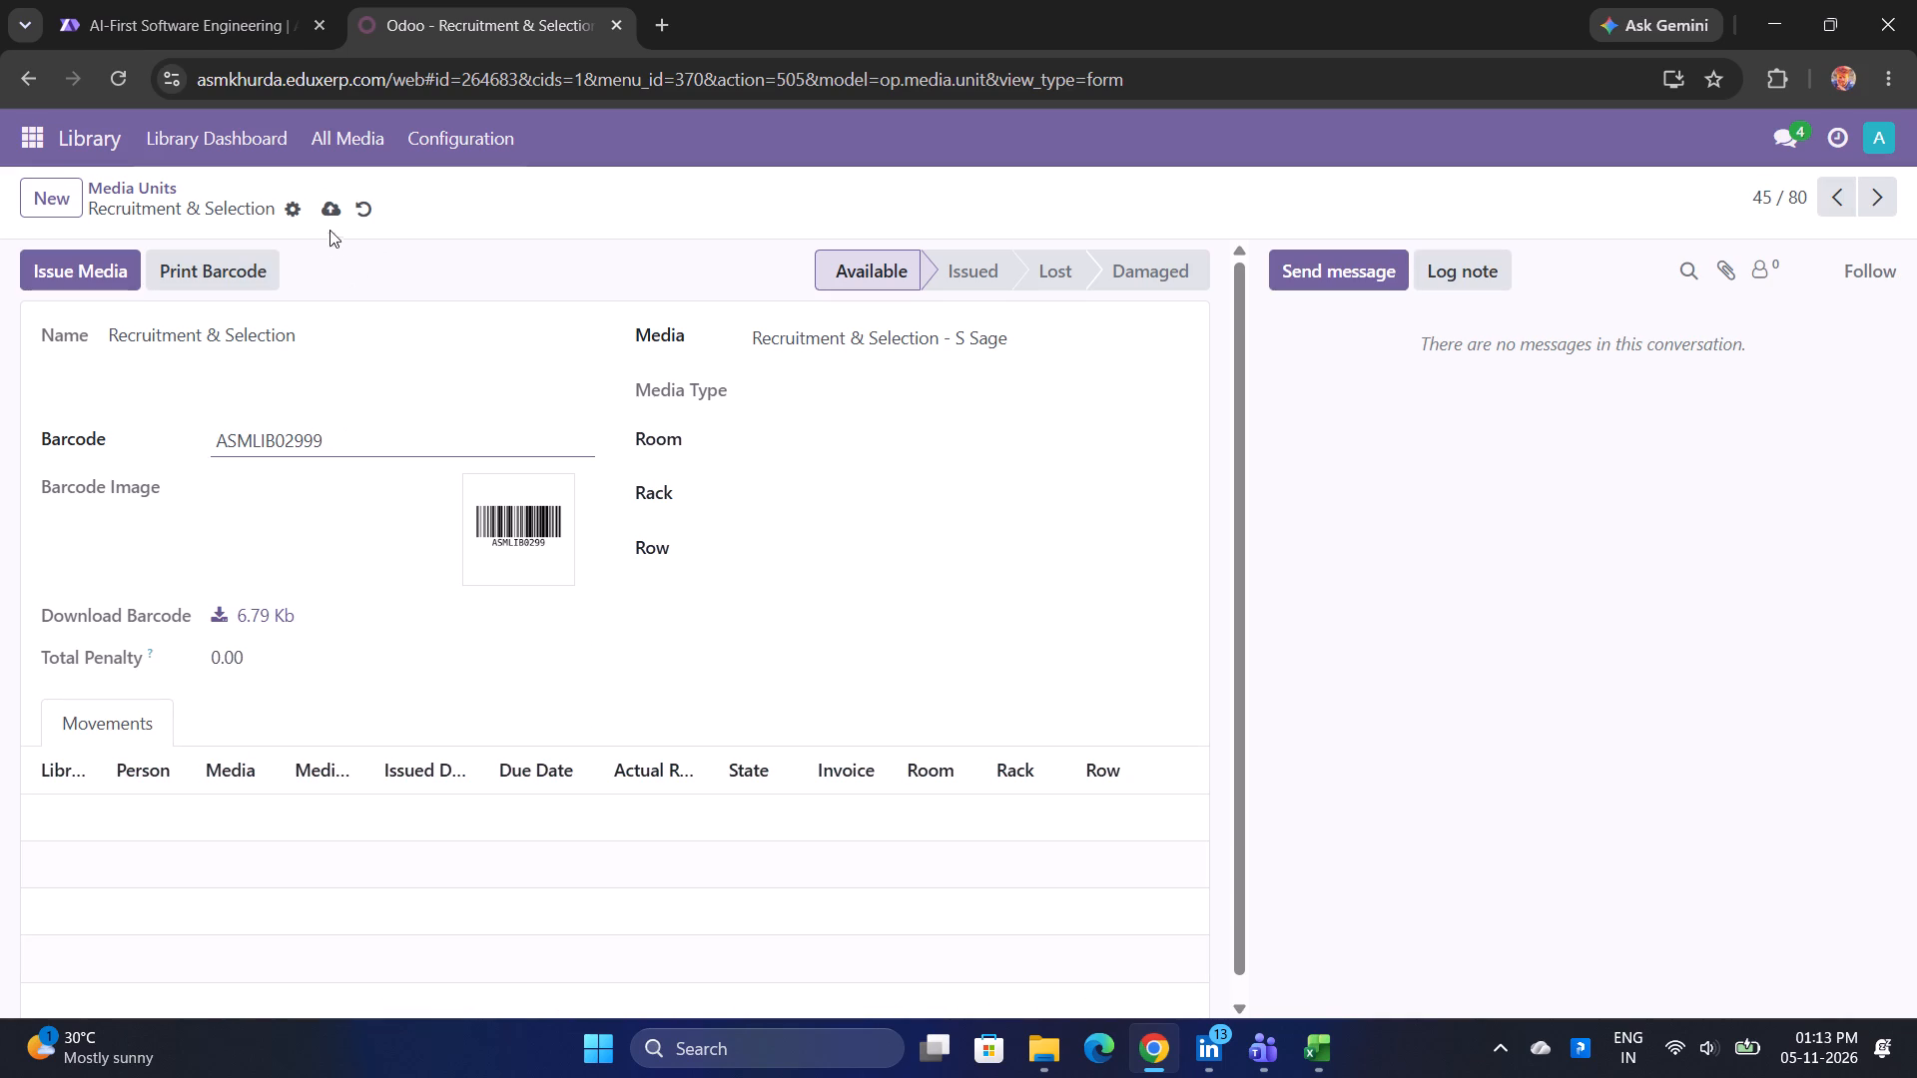
{"action": "left_click", "coordinate": [318, 210]}
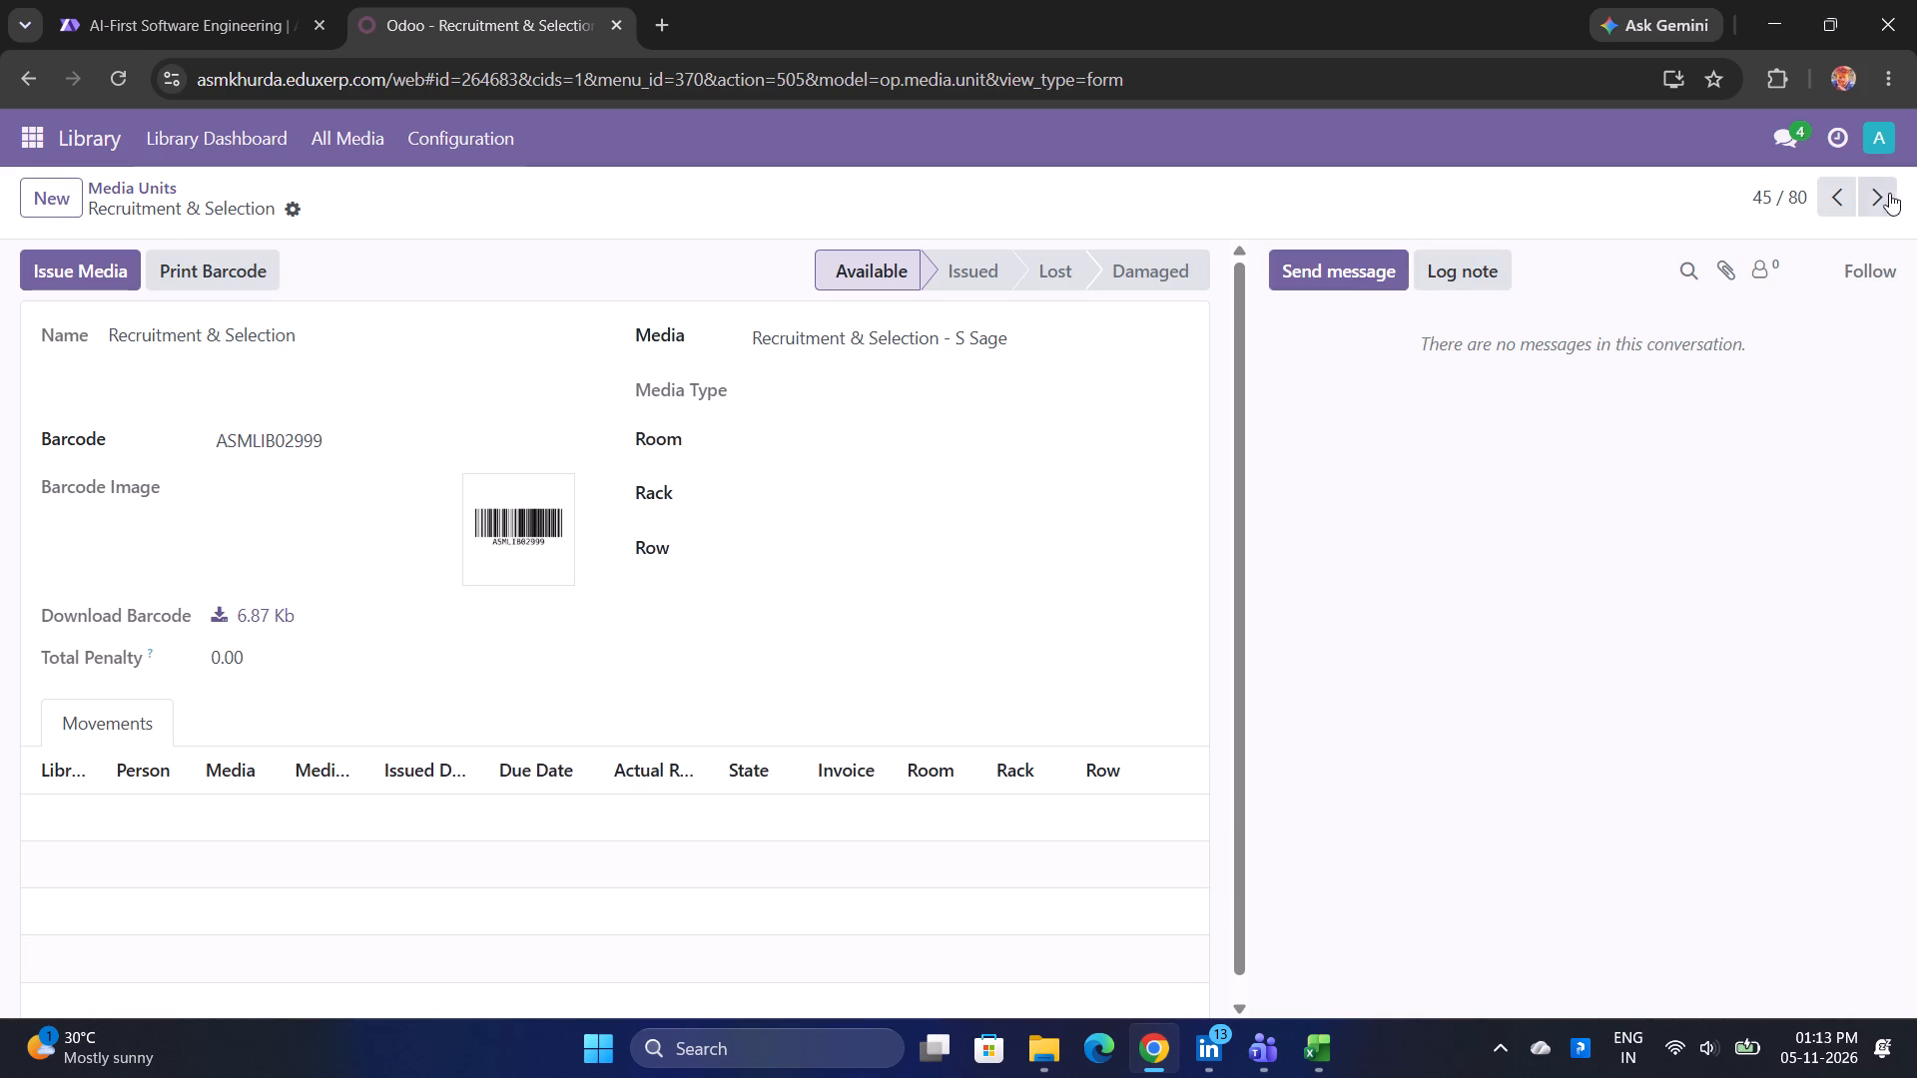
Generate the barcode image for media unit 46 of 80, Recruitment & Selection, by saving barcode ASMLIB0300 and re-saving it as ASMLIB03000.
{"action": "left_click", "coordinate": [1874, 195]}
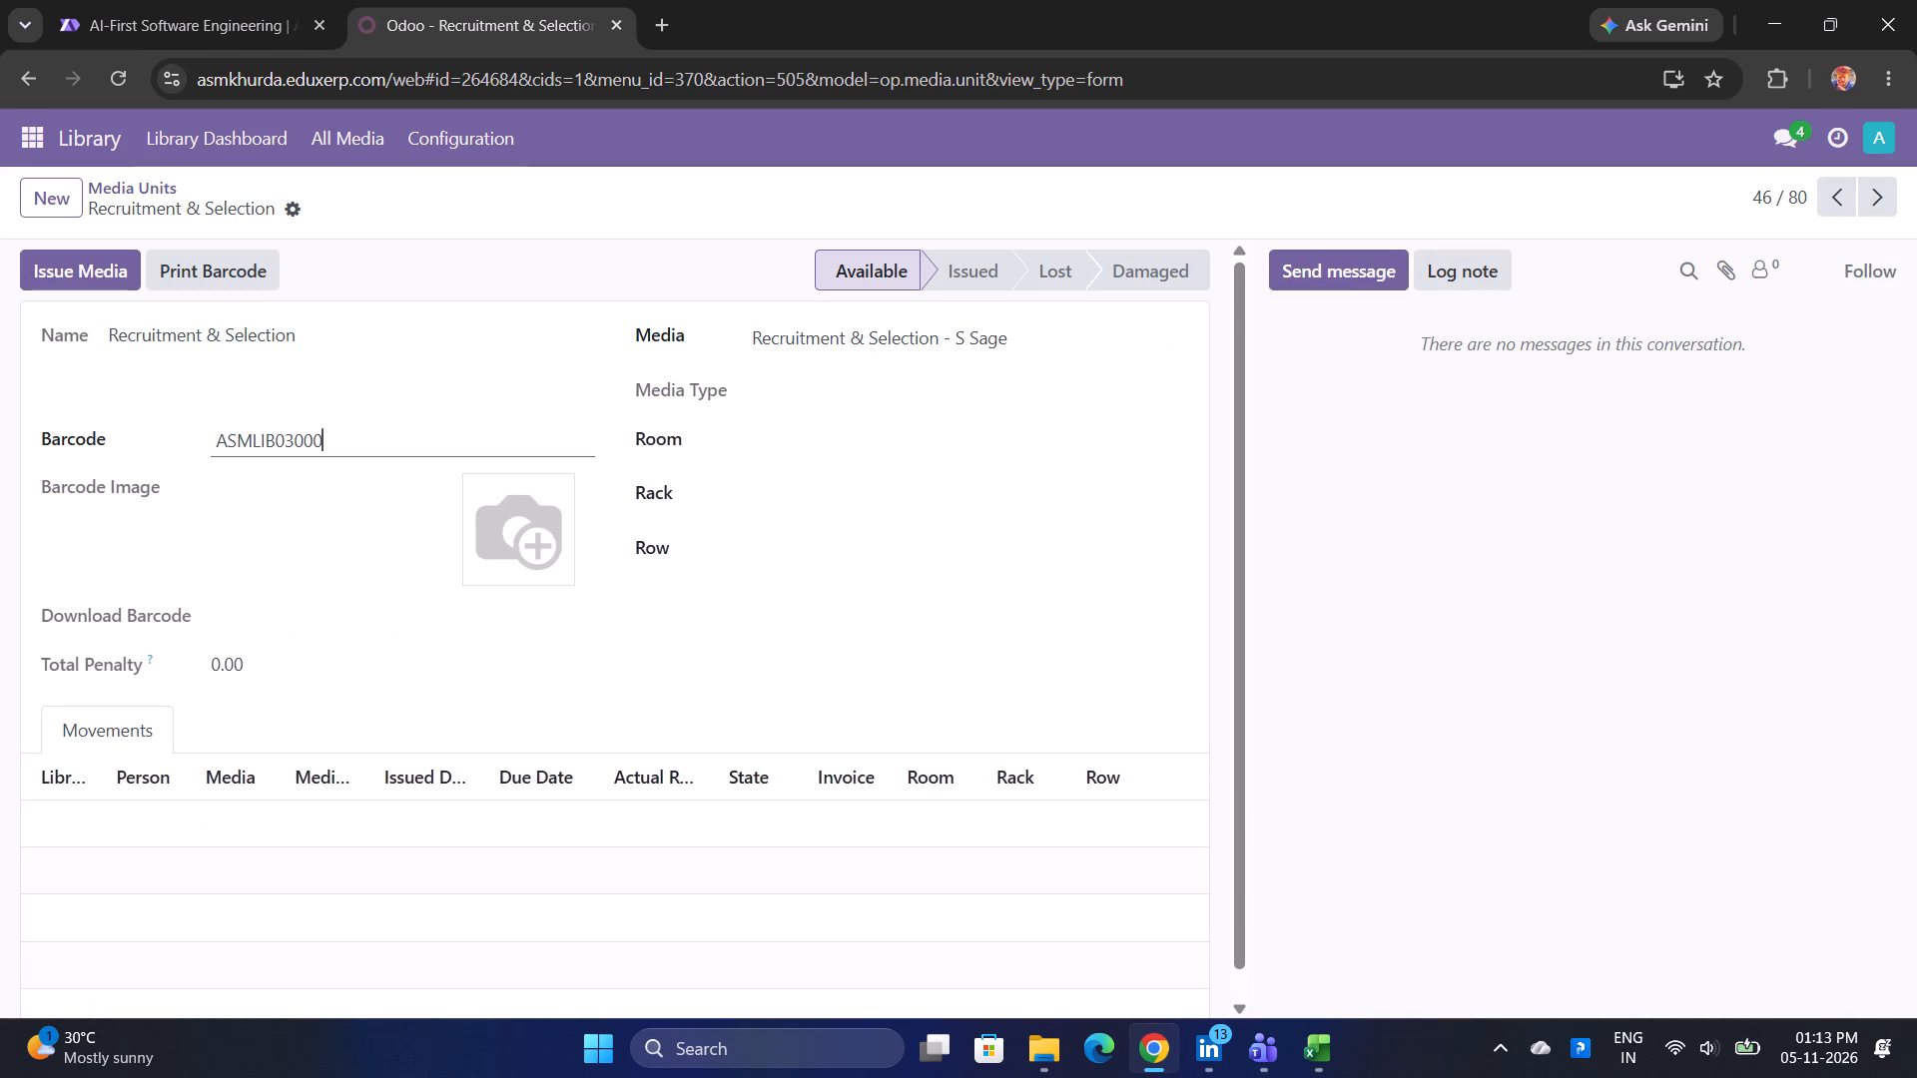
{"action": "left_click", "coordinate": [427, 433]}
{"action": "key", "text": "BackSpace"}
{"action": "left_click", "coordinate": [323, 211]}
{"action": "left_click", "coordinate": [341, 435]}
{"action": "key", "text": "0"}
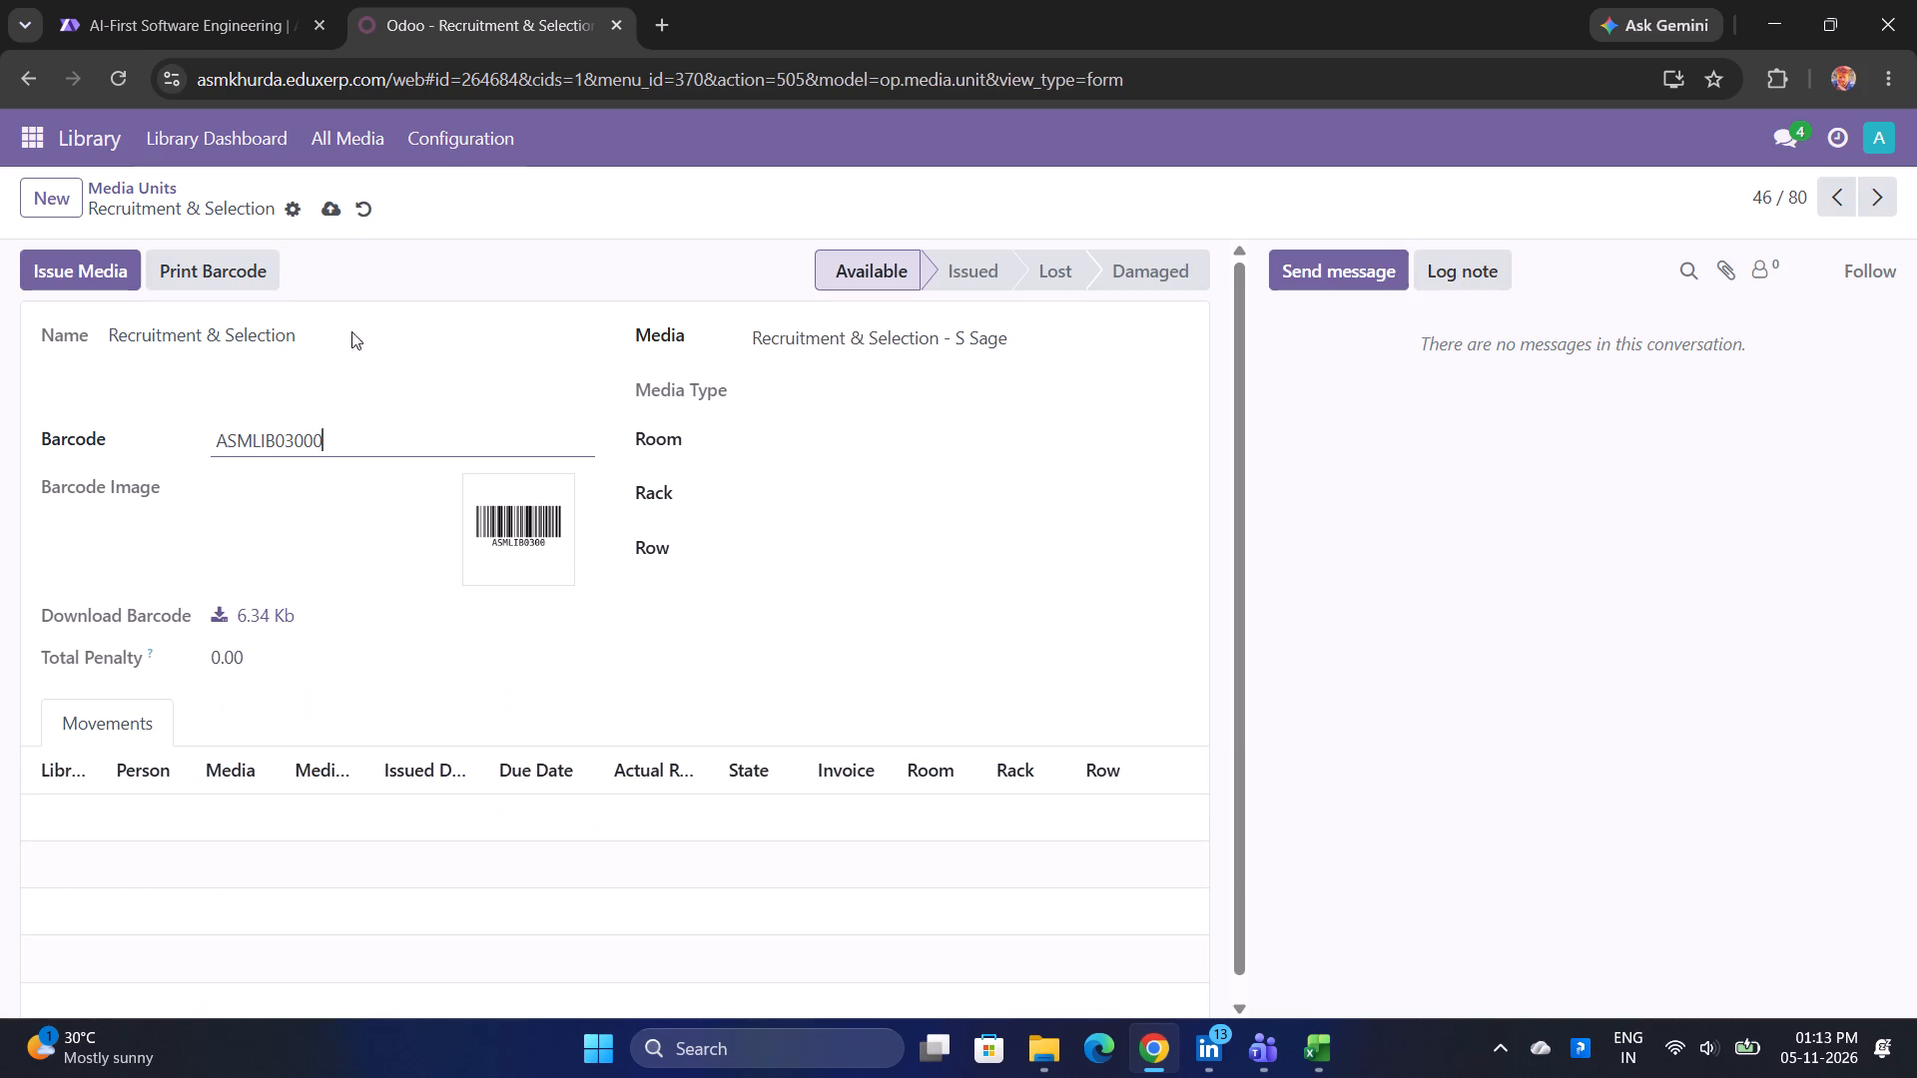
{"action": "left_click", "coordinate": [326, 200]}
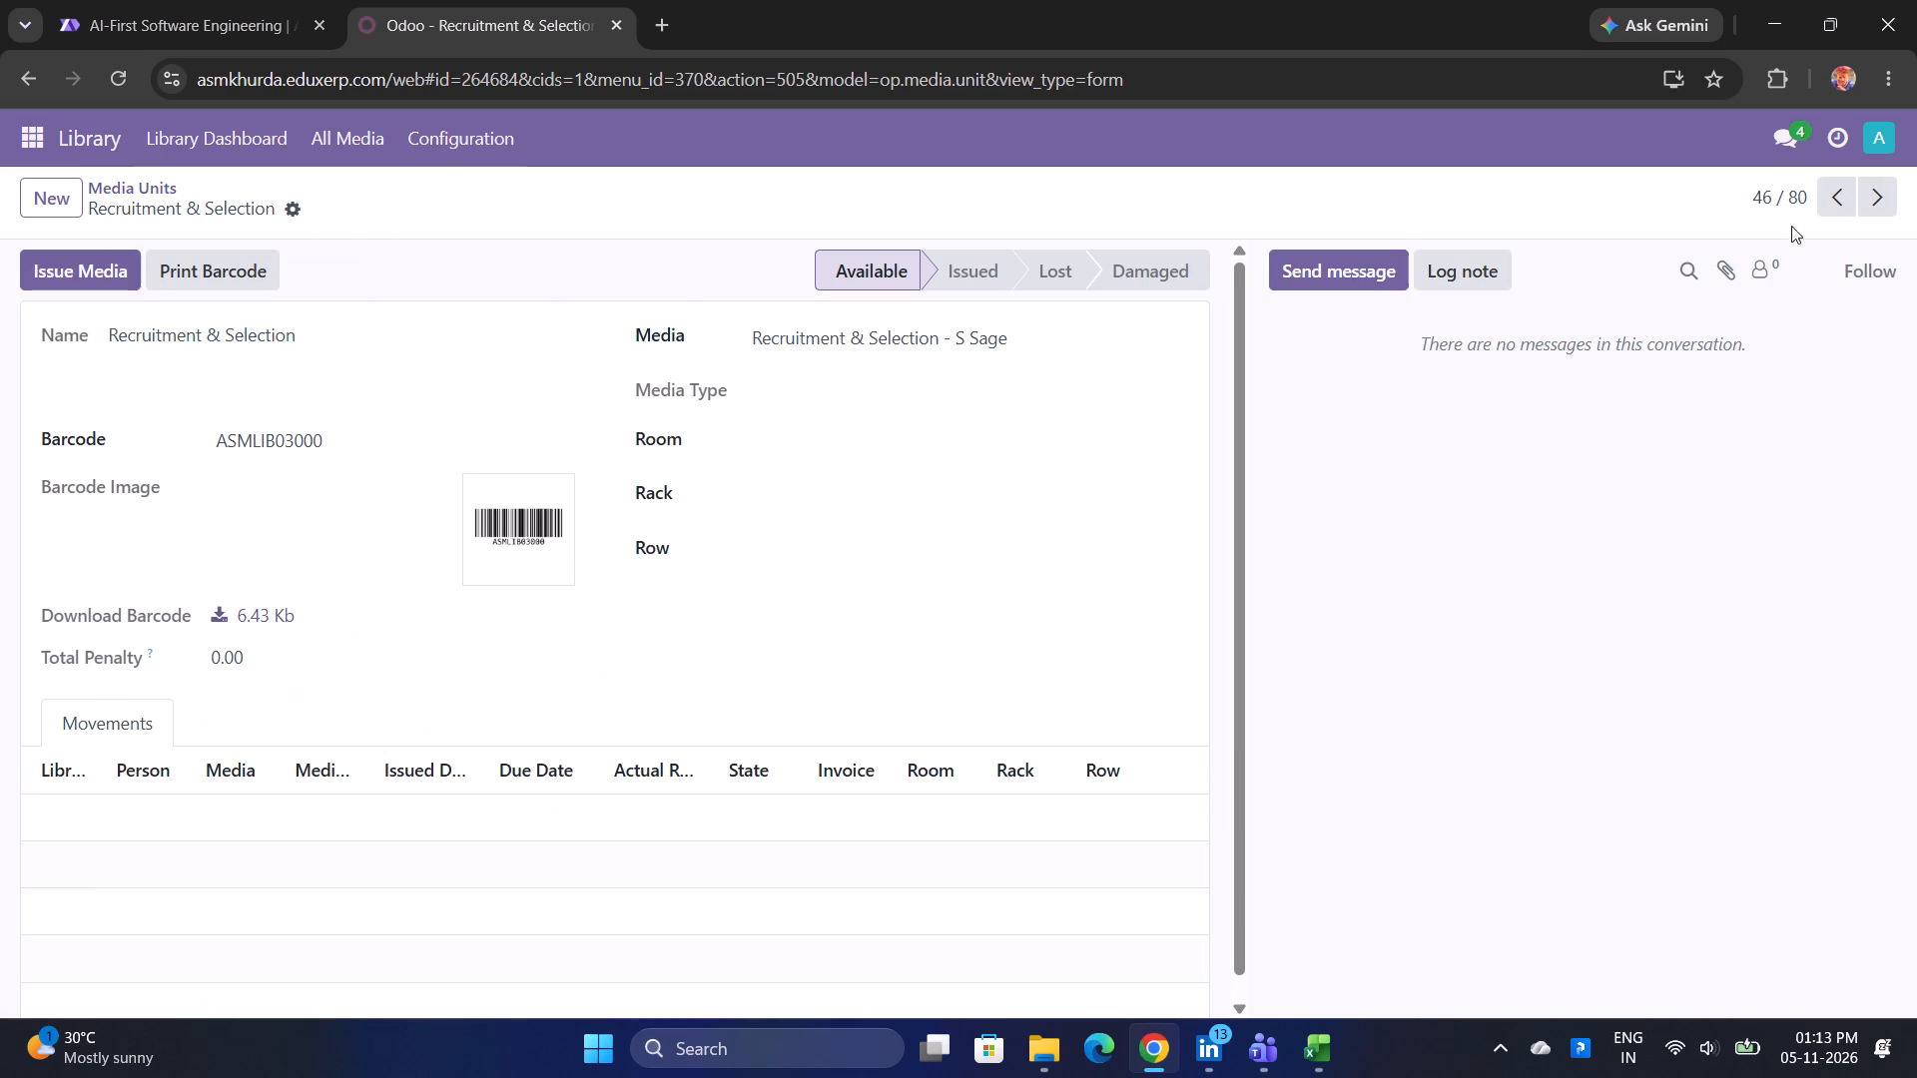
Generate the barcode image for media unit 47 of 80, Recruitment & Selection, by saving barcode ASMLIB0300 and re-saving it as ASMLIB03001.
{"action": "left_click", "coordinate": [1877, 200]}
{"action": "left_click", "coordinate": [569, 433]}
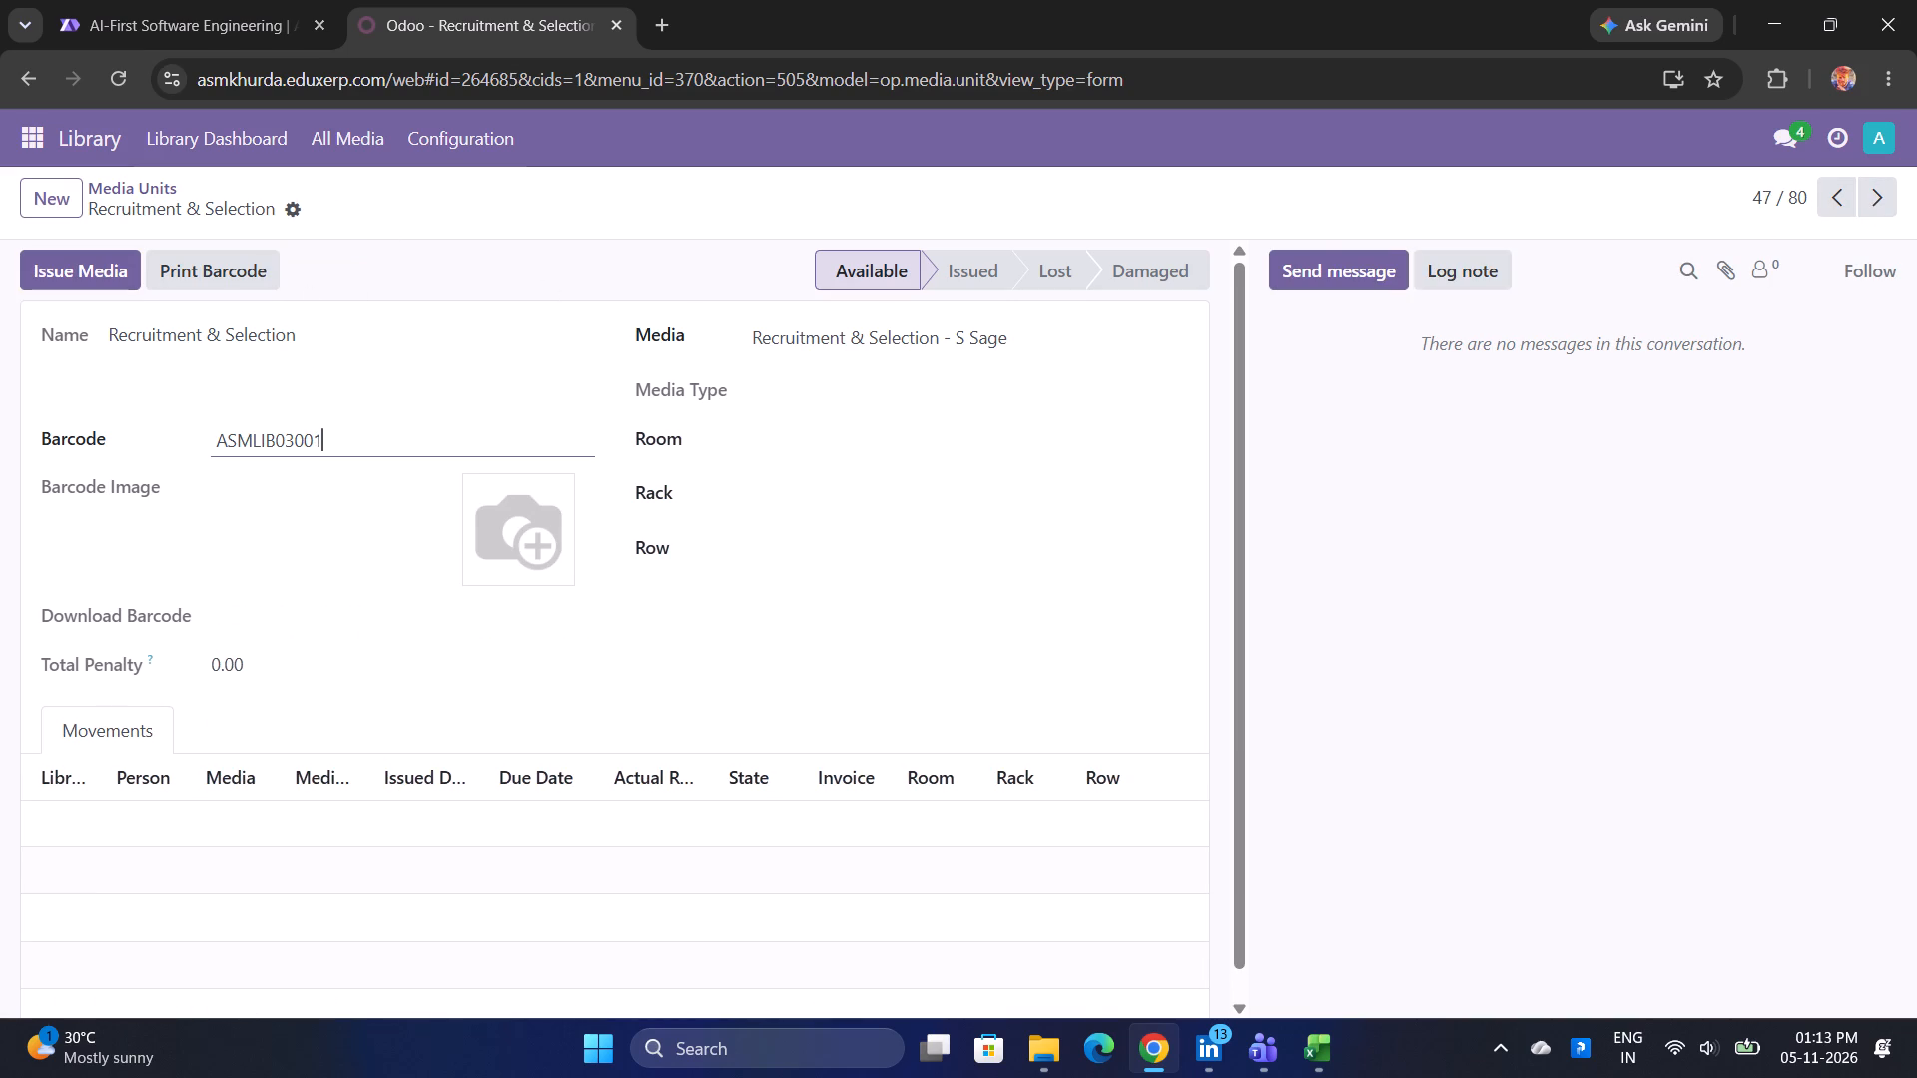
{"action": "key", "text": "BackSpace"}
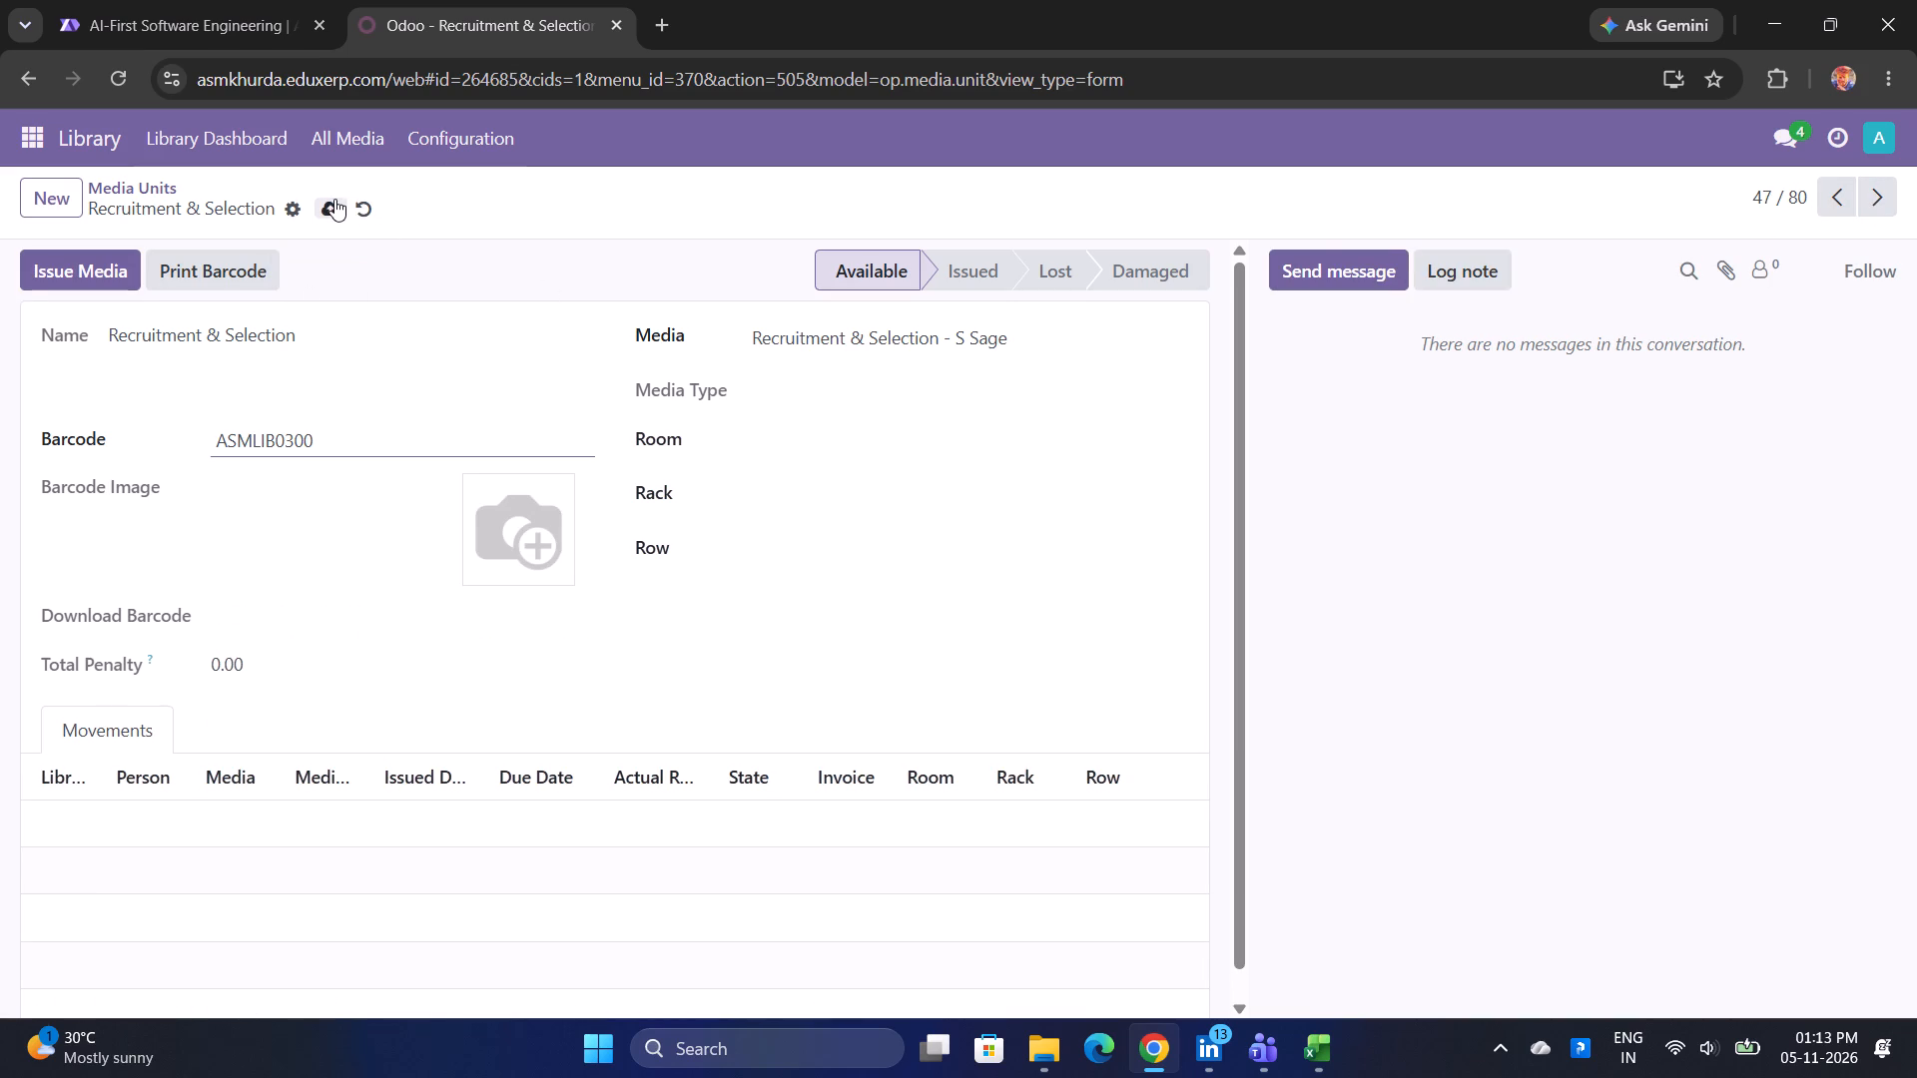
{"action": "left_click", "coordinate": [334, 199]}
{"action": "type", "text": "11"}
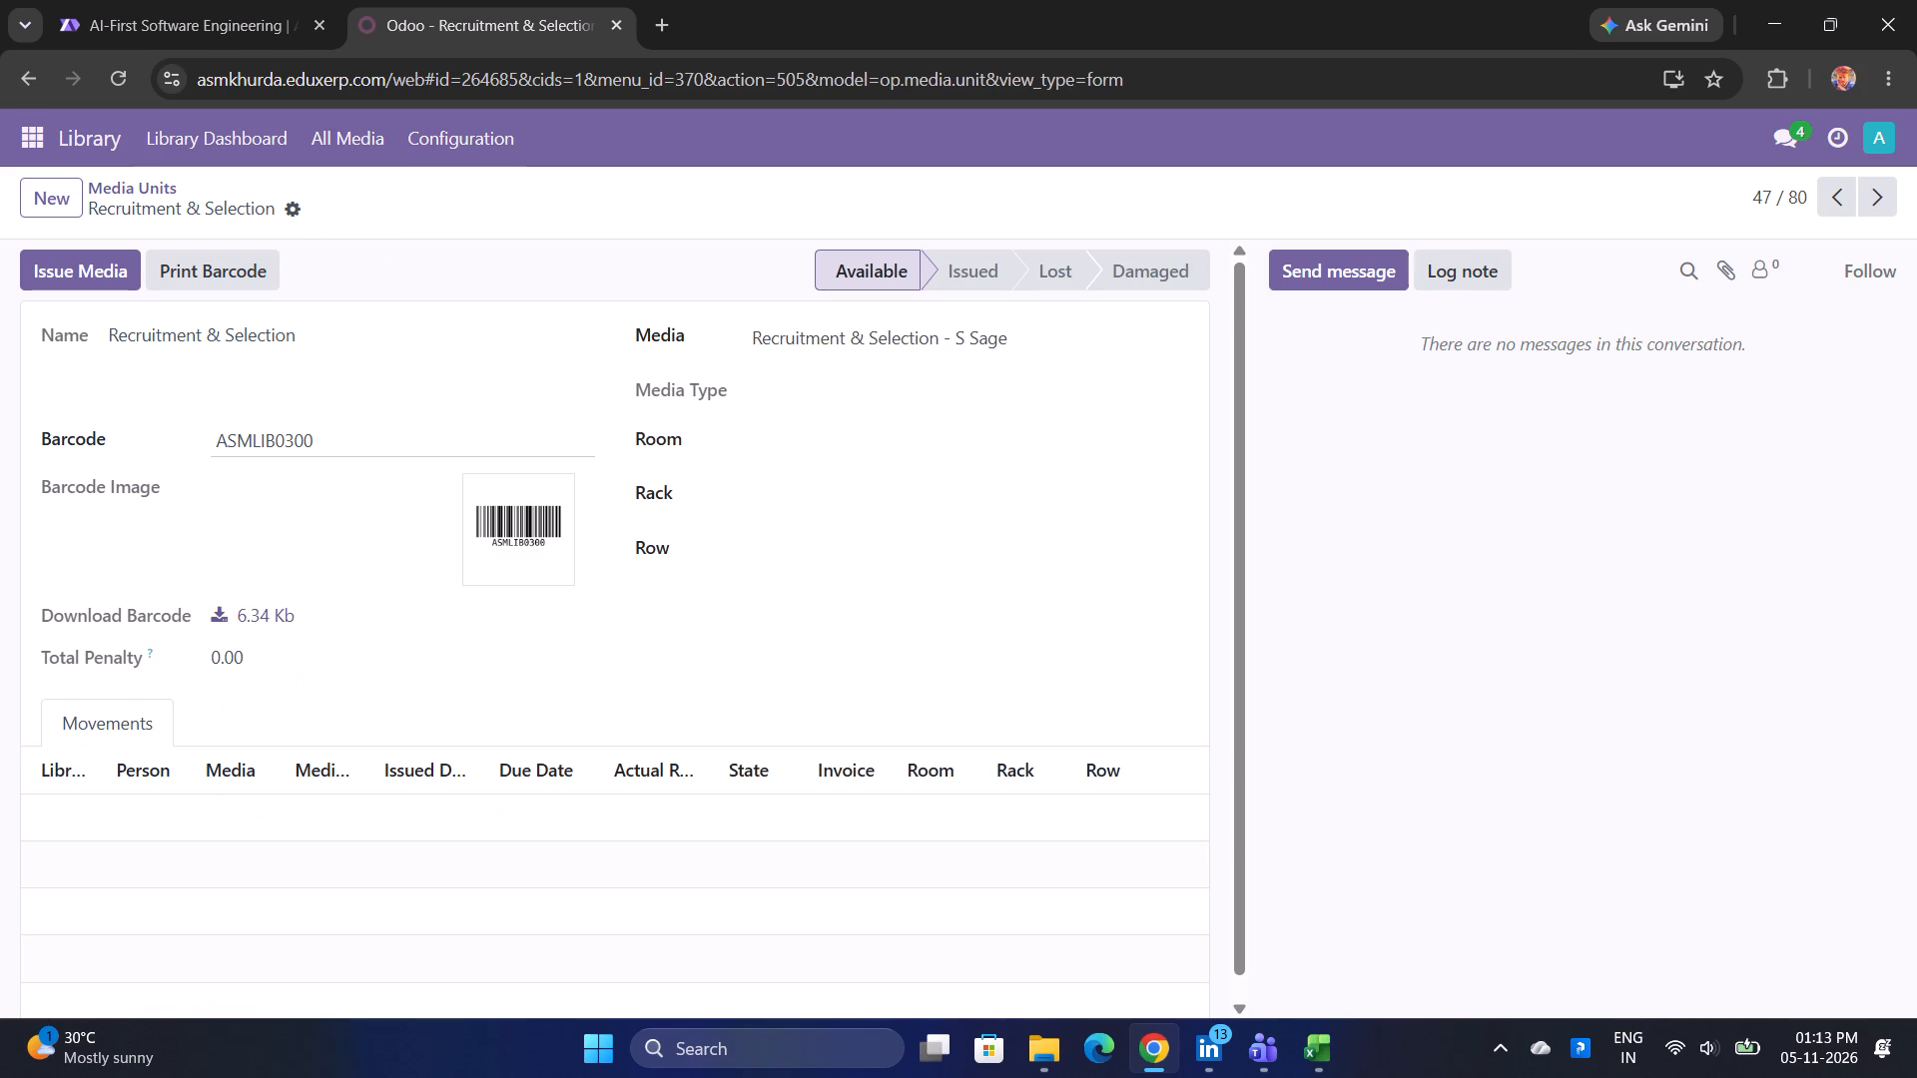
{"action": "left_click", "coordinate": [331, 436]}
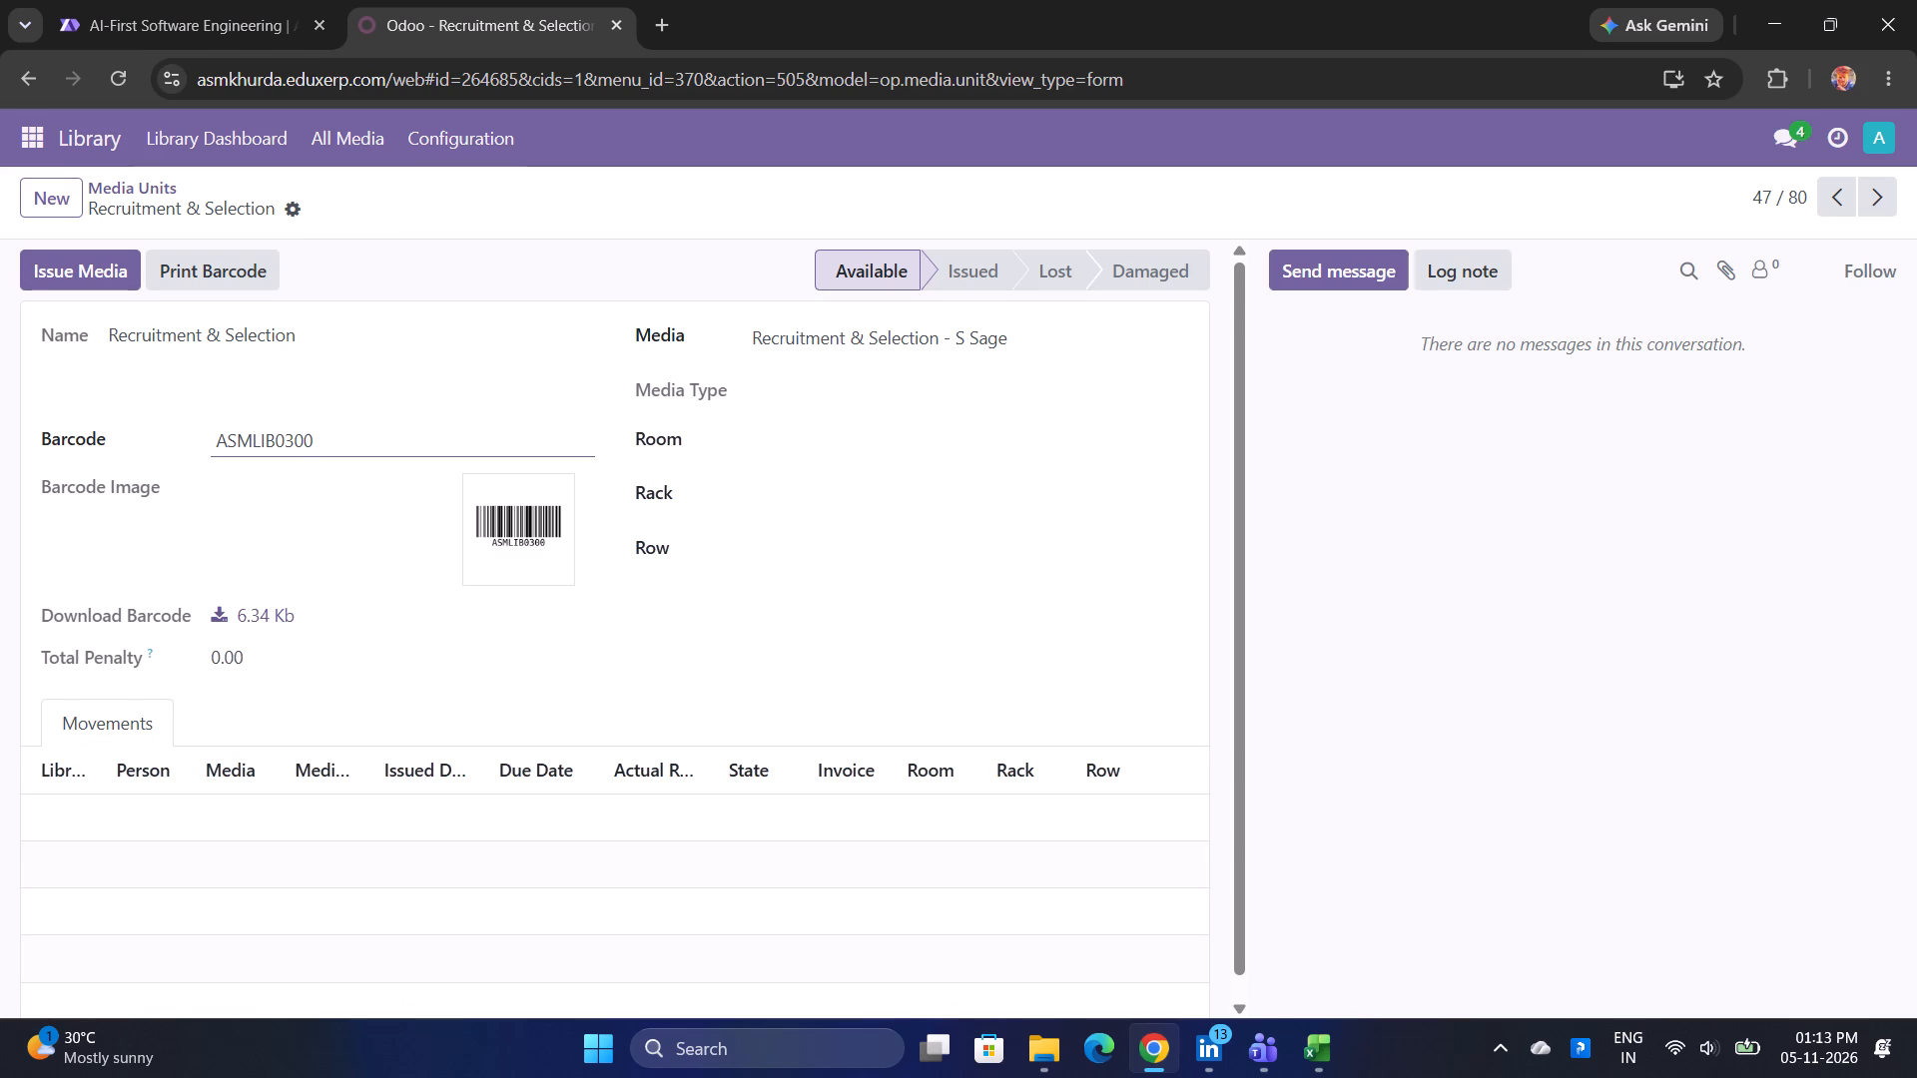
{"action": "key", "text": "1"}
{"action": "left_click", "coordinate": [323, 210]}
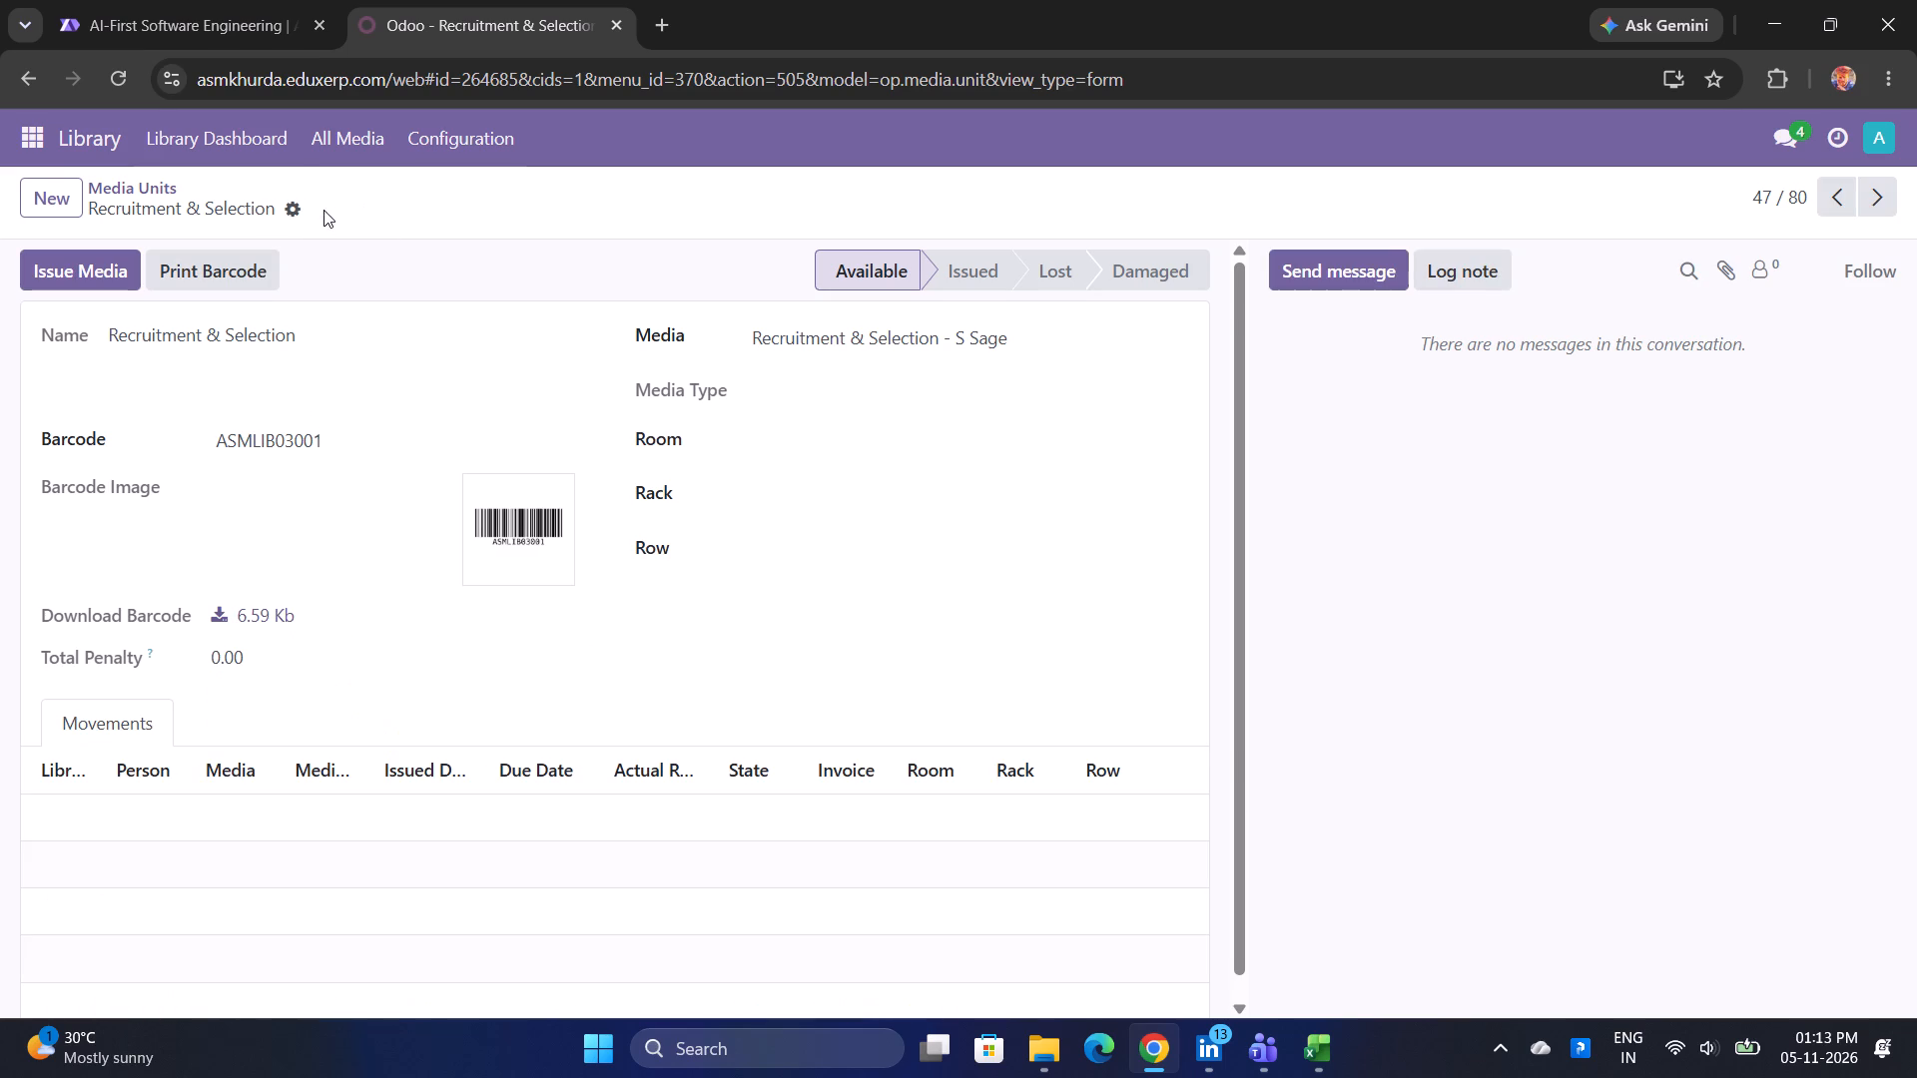
Generate the barcode image for media unit 48 of 80, Recruitment & Selection, by saving barcode ASMLIB0300 and re-saving it as ASMLIB03002.
{"action": "left_click", "coordinate": [1885, 193]}
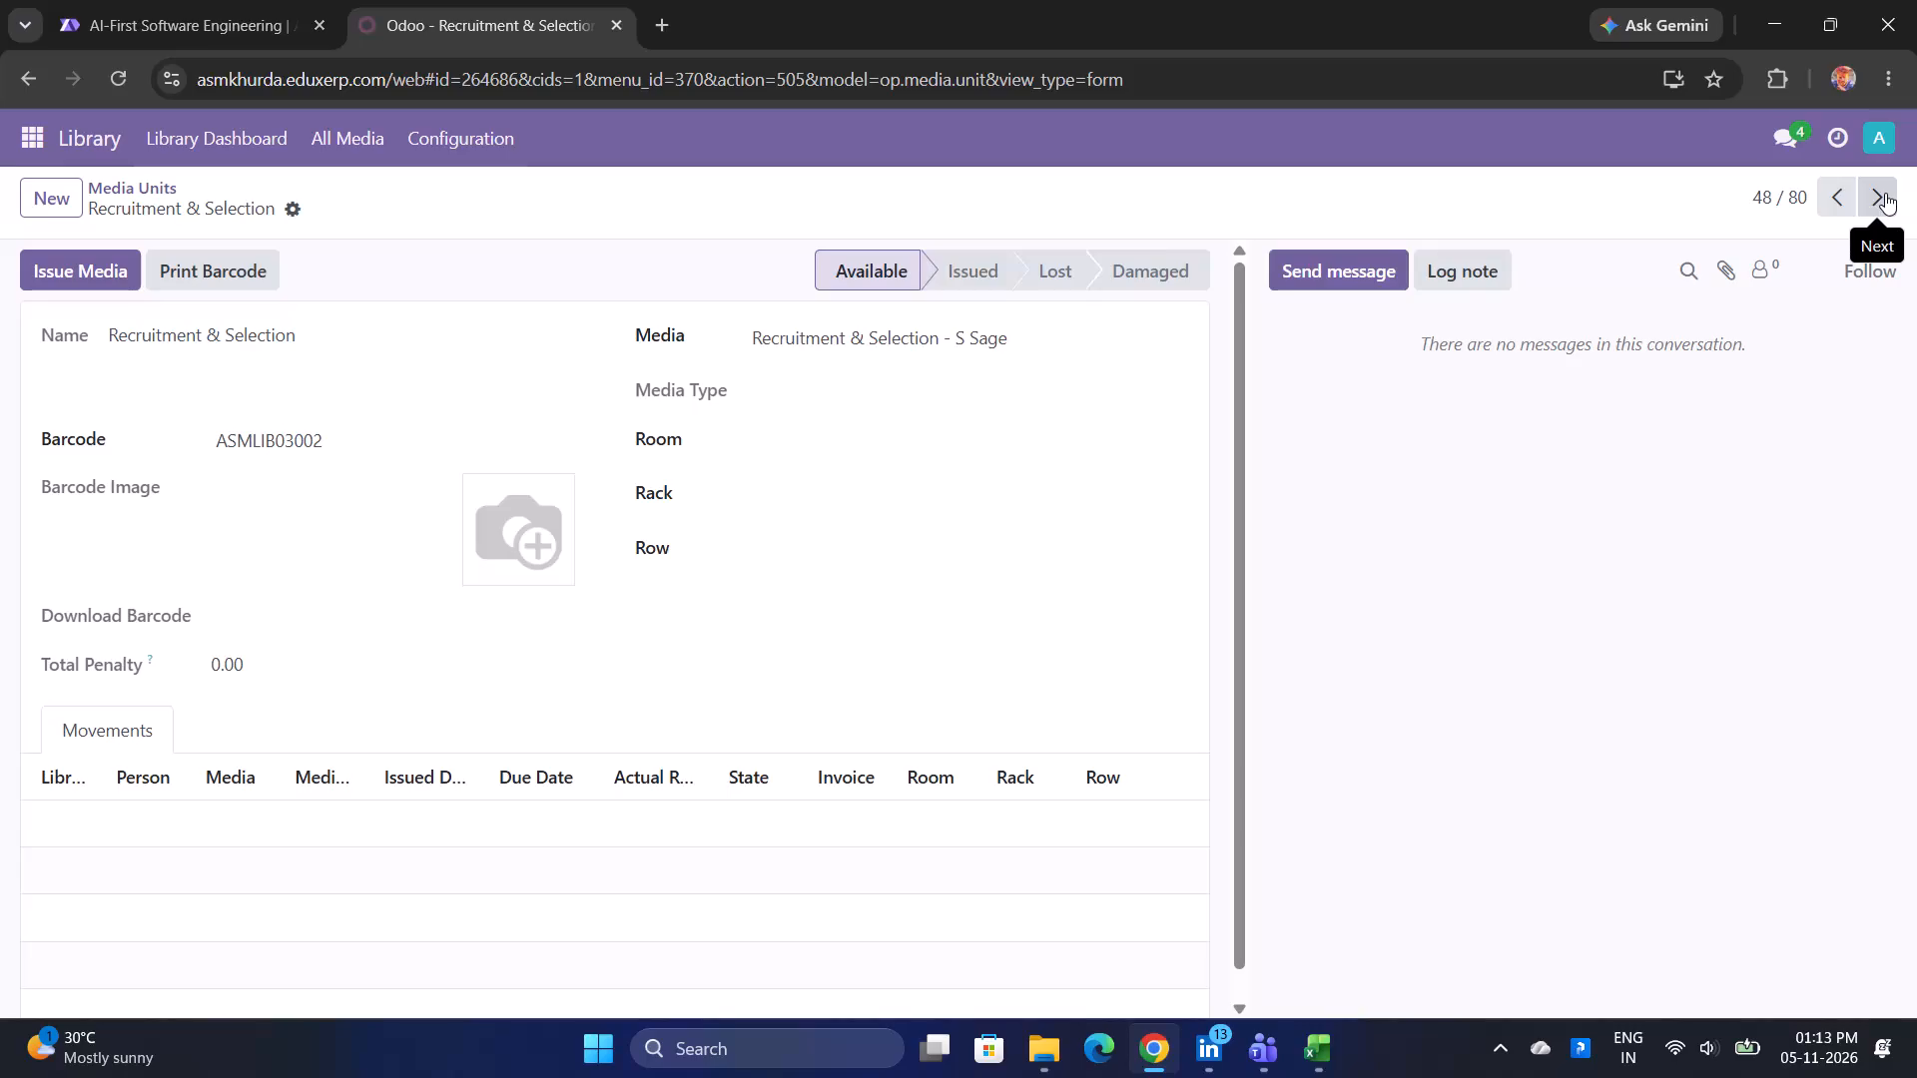
{"action": "left_click", "coordinate": [385, 440]}
{"action": "key", "text": "BackSpace"}
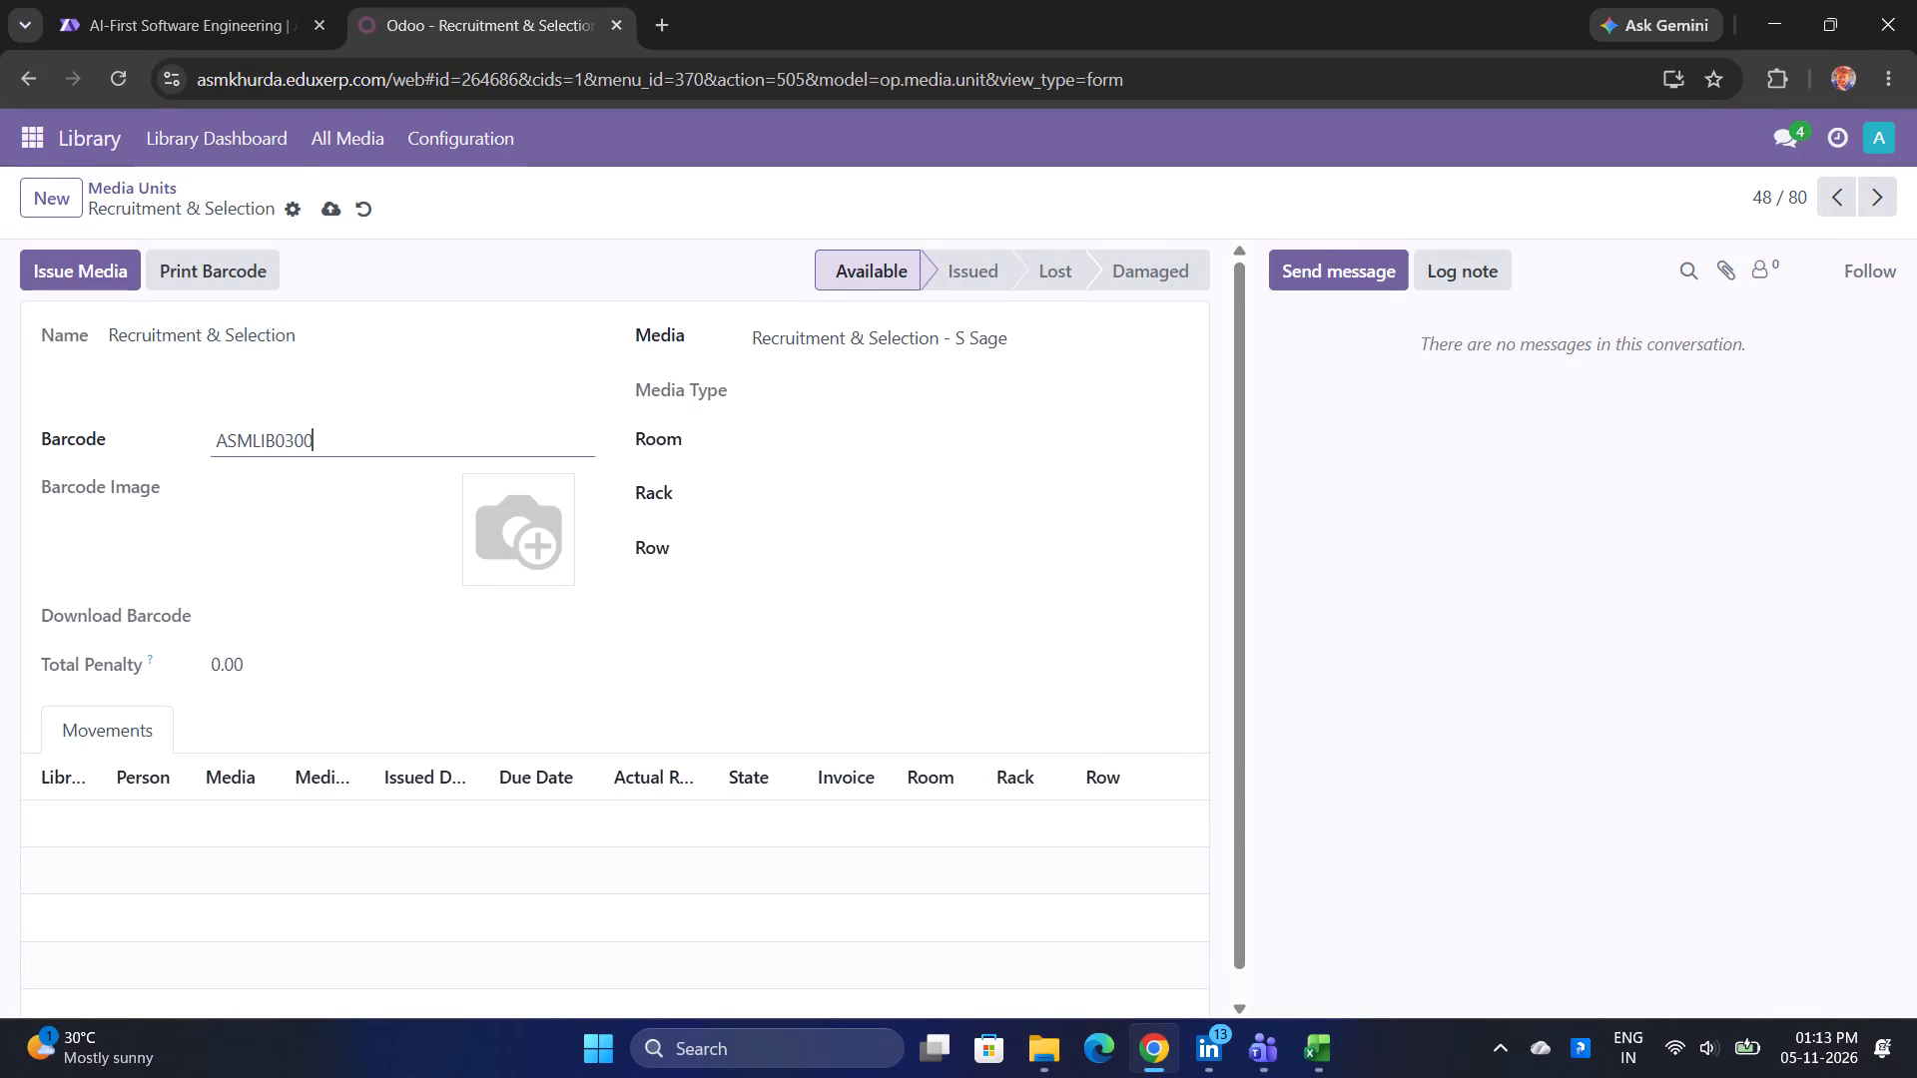
{"action": "left_click", "coordinate": [336, 200]}
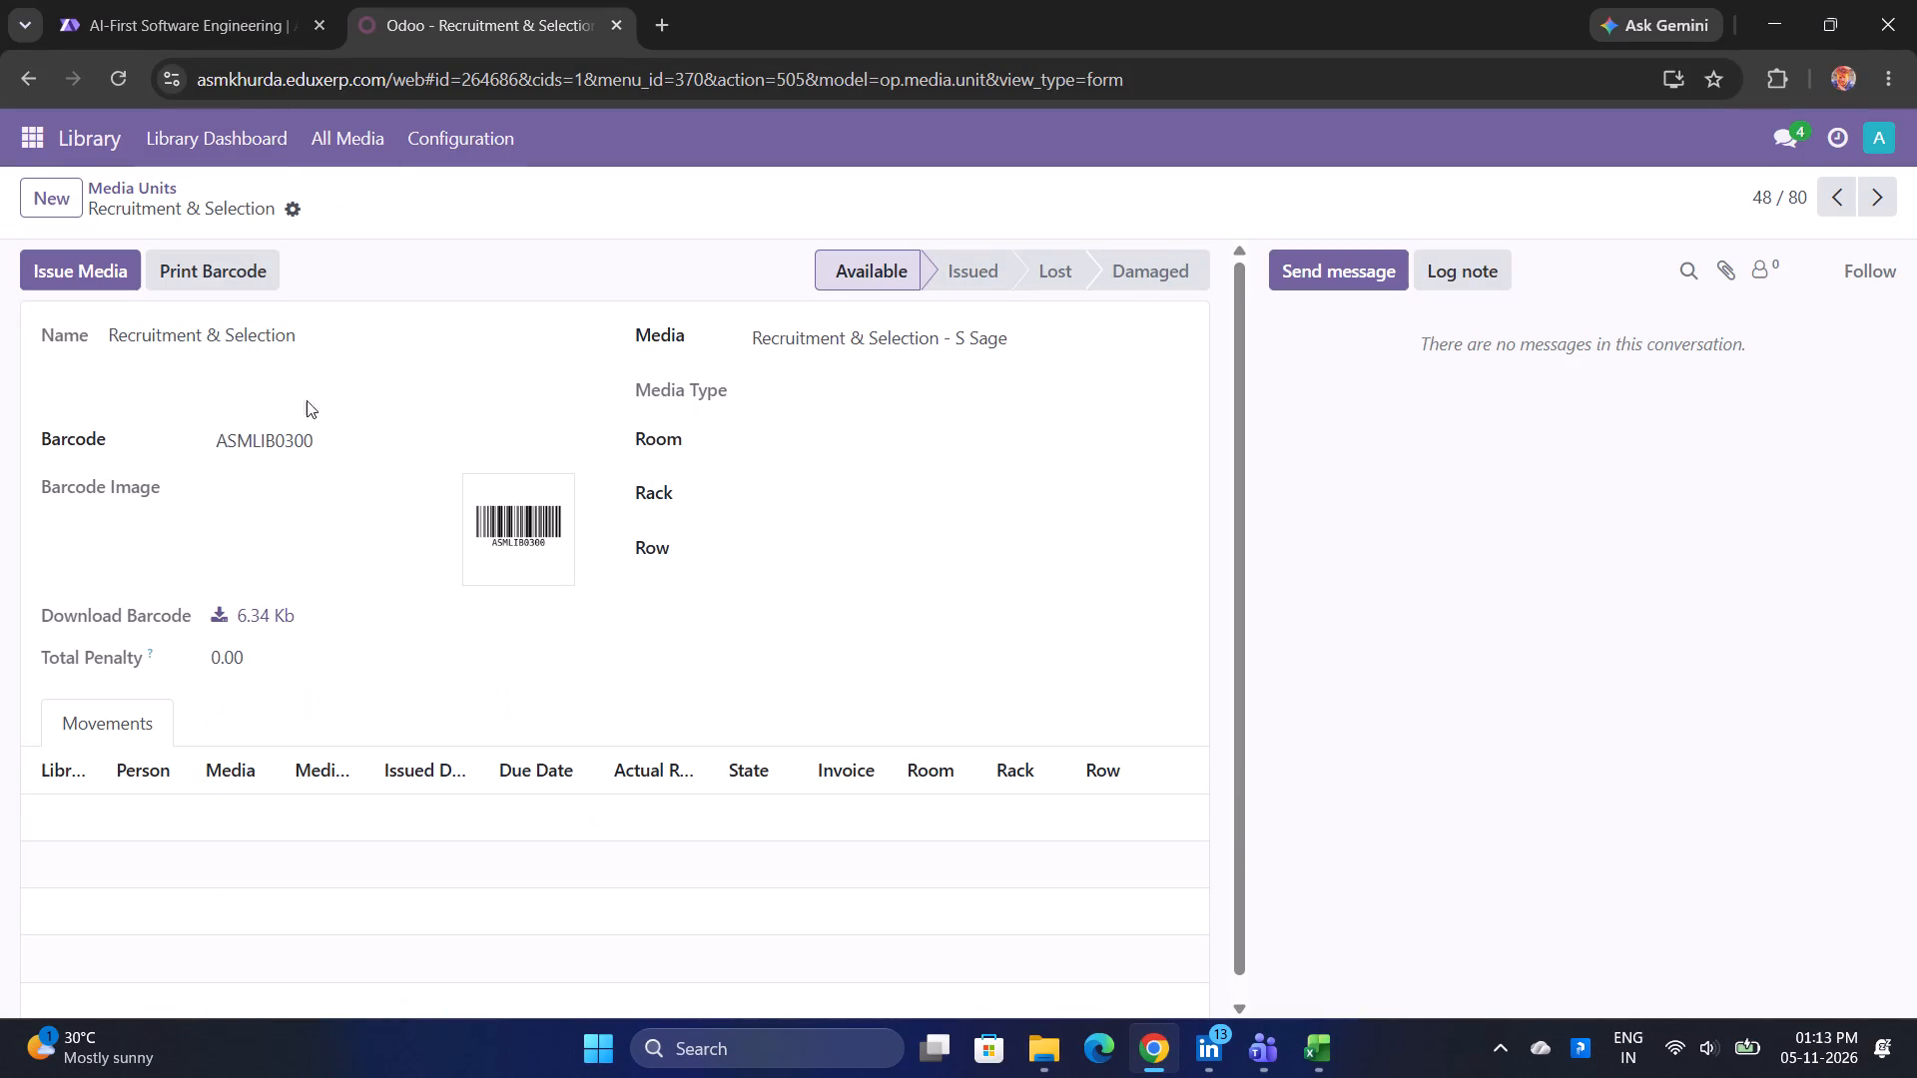
{"action": "left_click", "coordinate": [322, 432]}
{"action": "key", "text": "2"}
{"action": "left_click", "coordinate": [319, 212]}
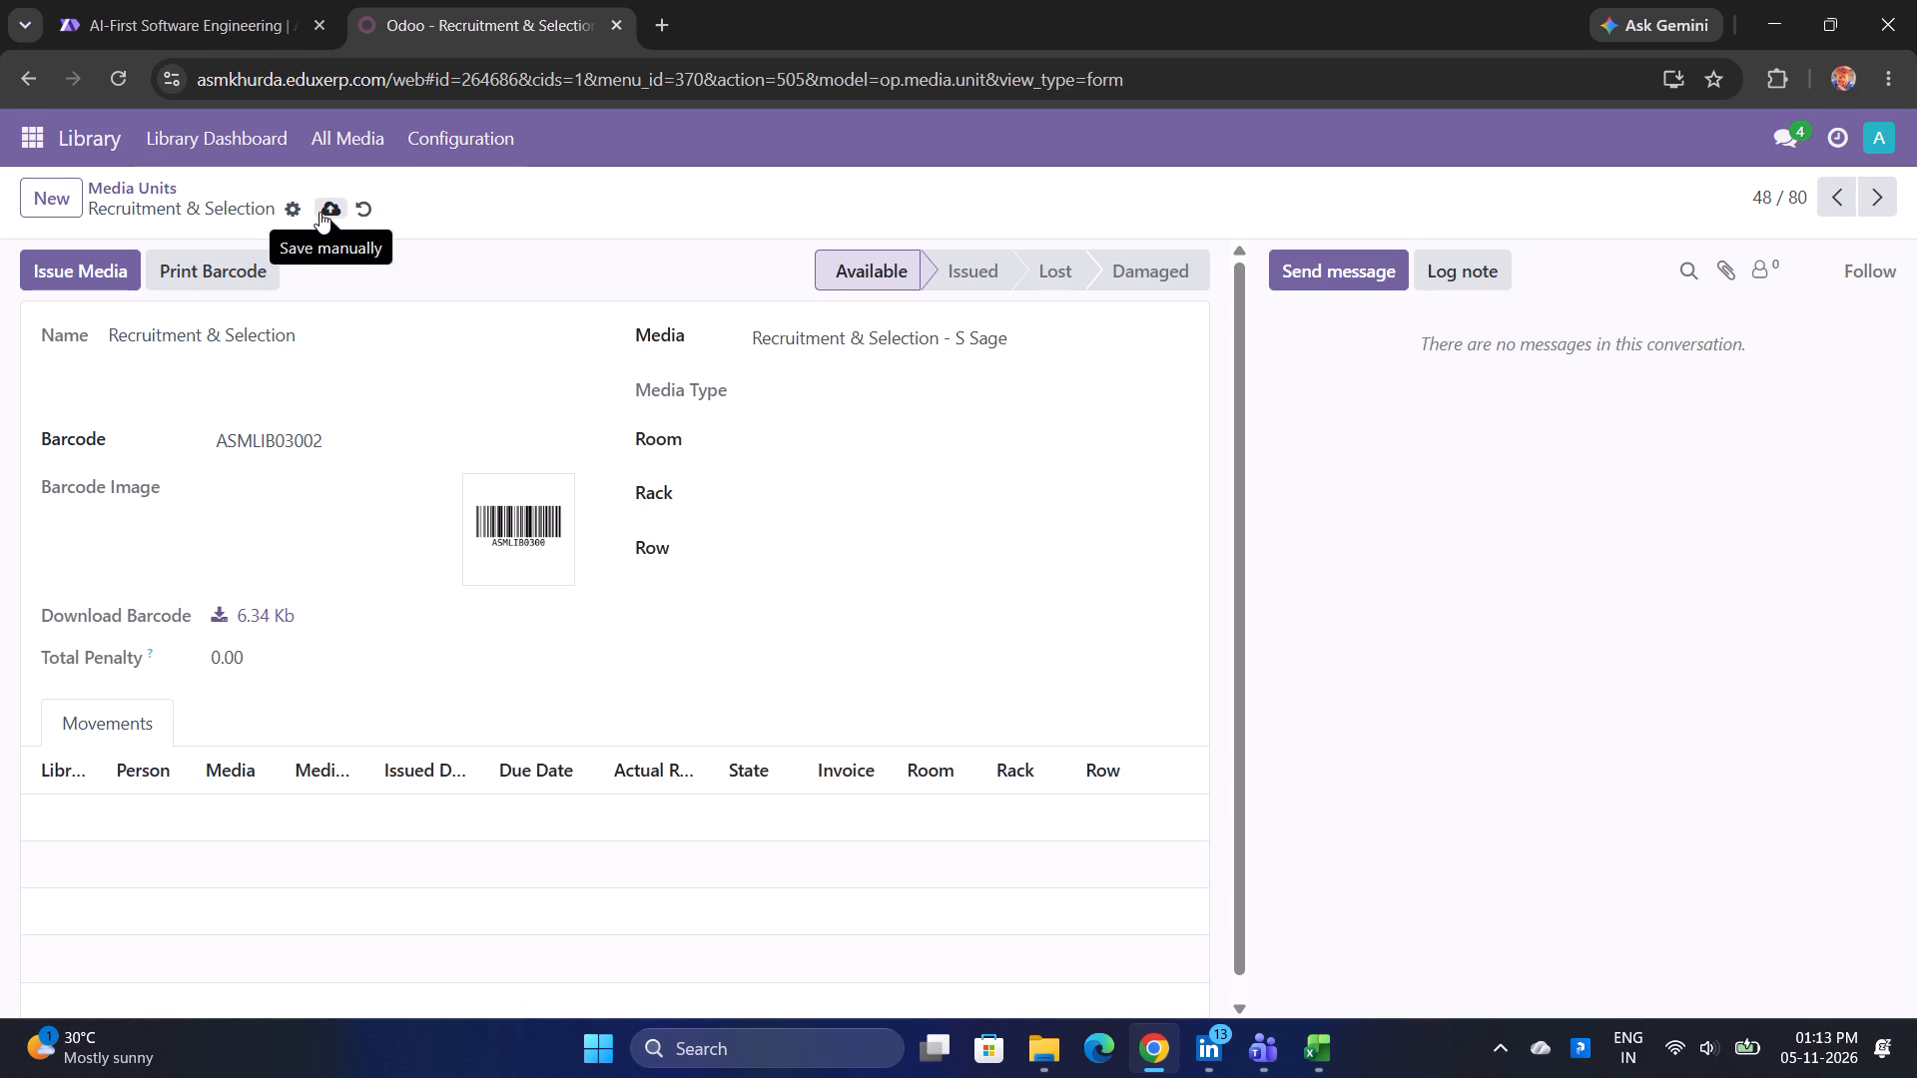
Generate the barcode image for media unit 49 of 80, Recruitment & Selection, by saving barcode ASMLIB0300 and re-saving it as ASMLIB03003.
{"action": "left_click", "coordinate": [1874, 207]}
{"action": "left_click", "coordinate": [482, 449]}
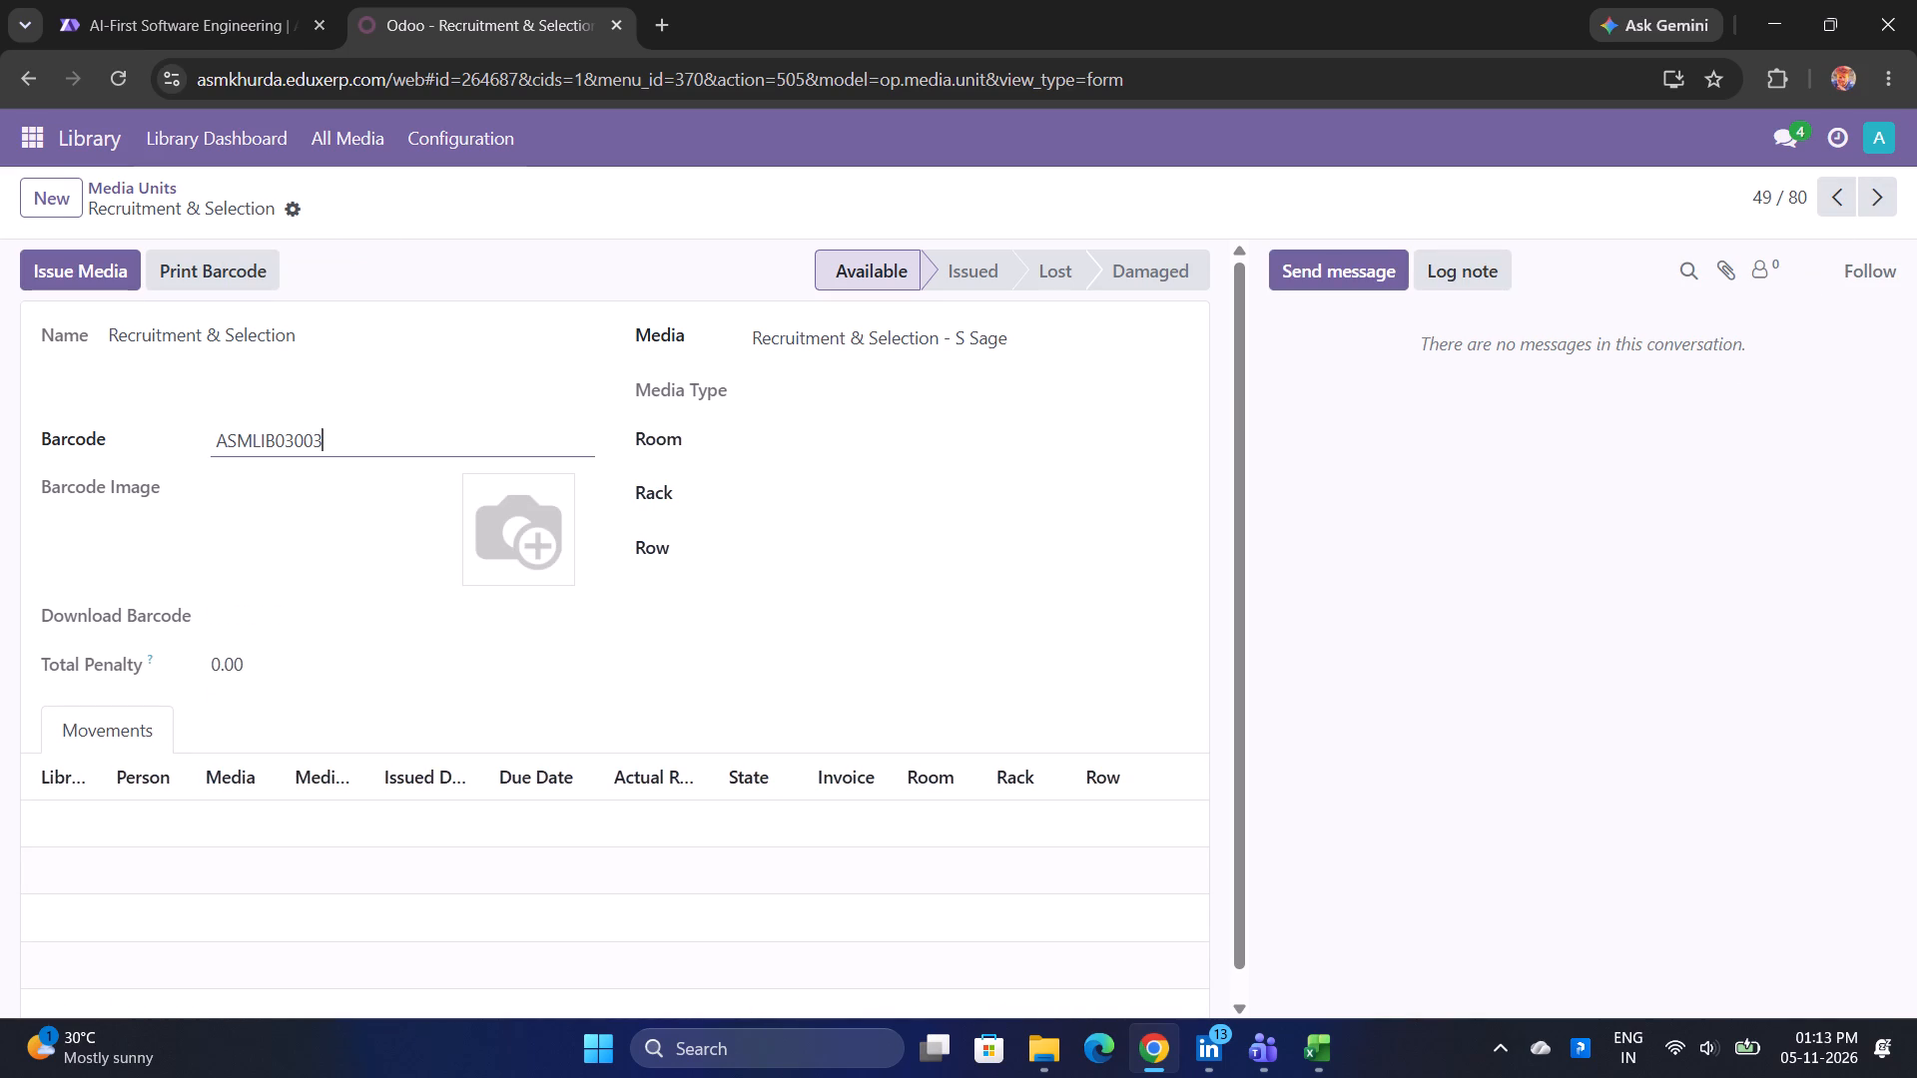
{"action": "key", "text": "BackSpace"}
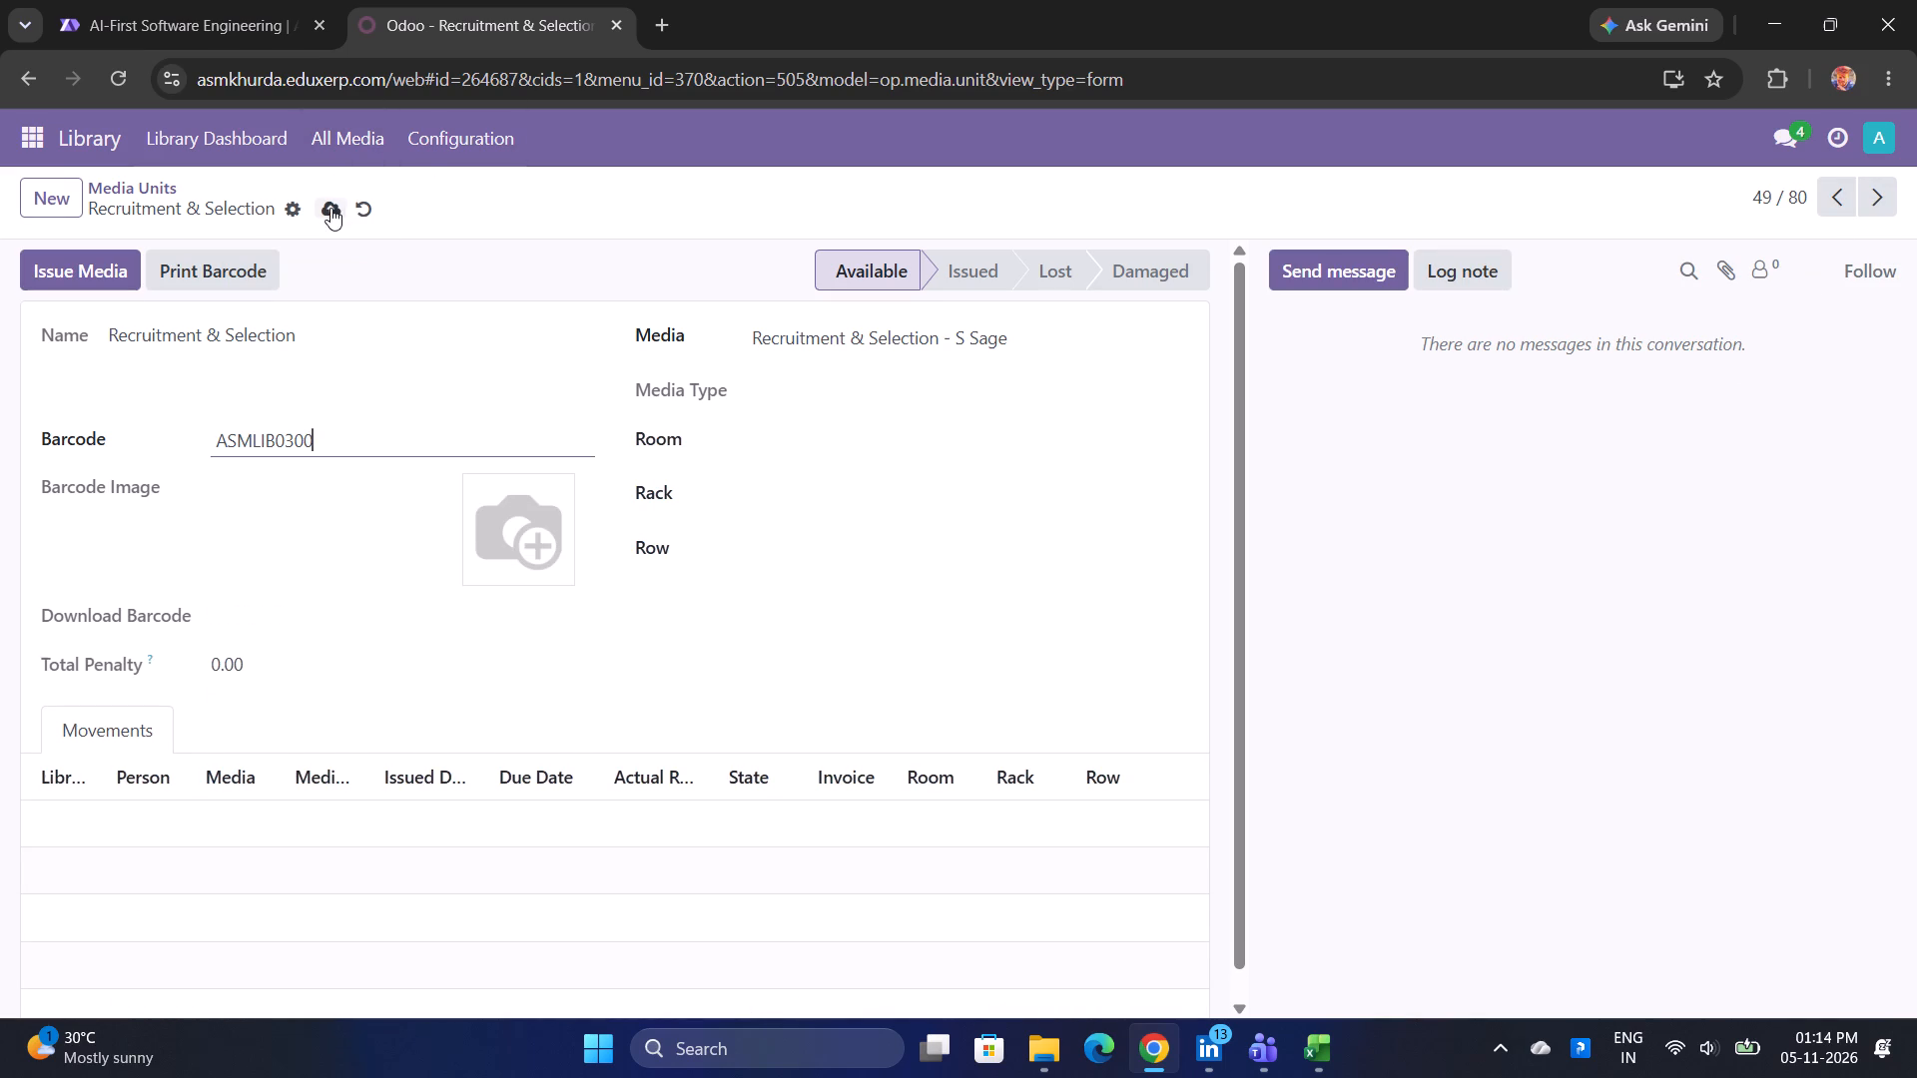
{"action": "left_click", "coordinate": [330, 208]}
{"action": "left_click_drag", "start_coordinate": [352, 457], "coordinate": [361, 450]}
{"action": "left_click", "coordinate": [361, 450]}
{"action": "key", "text": "3"}
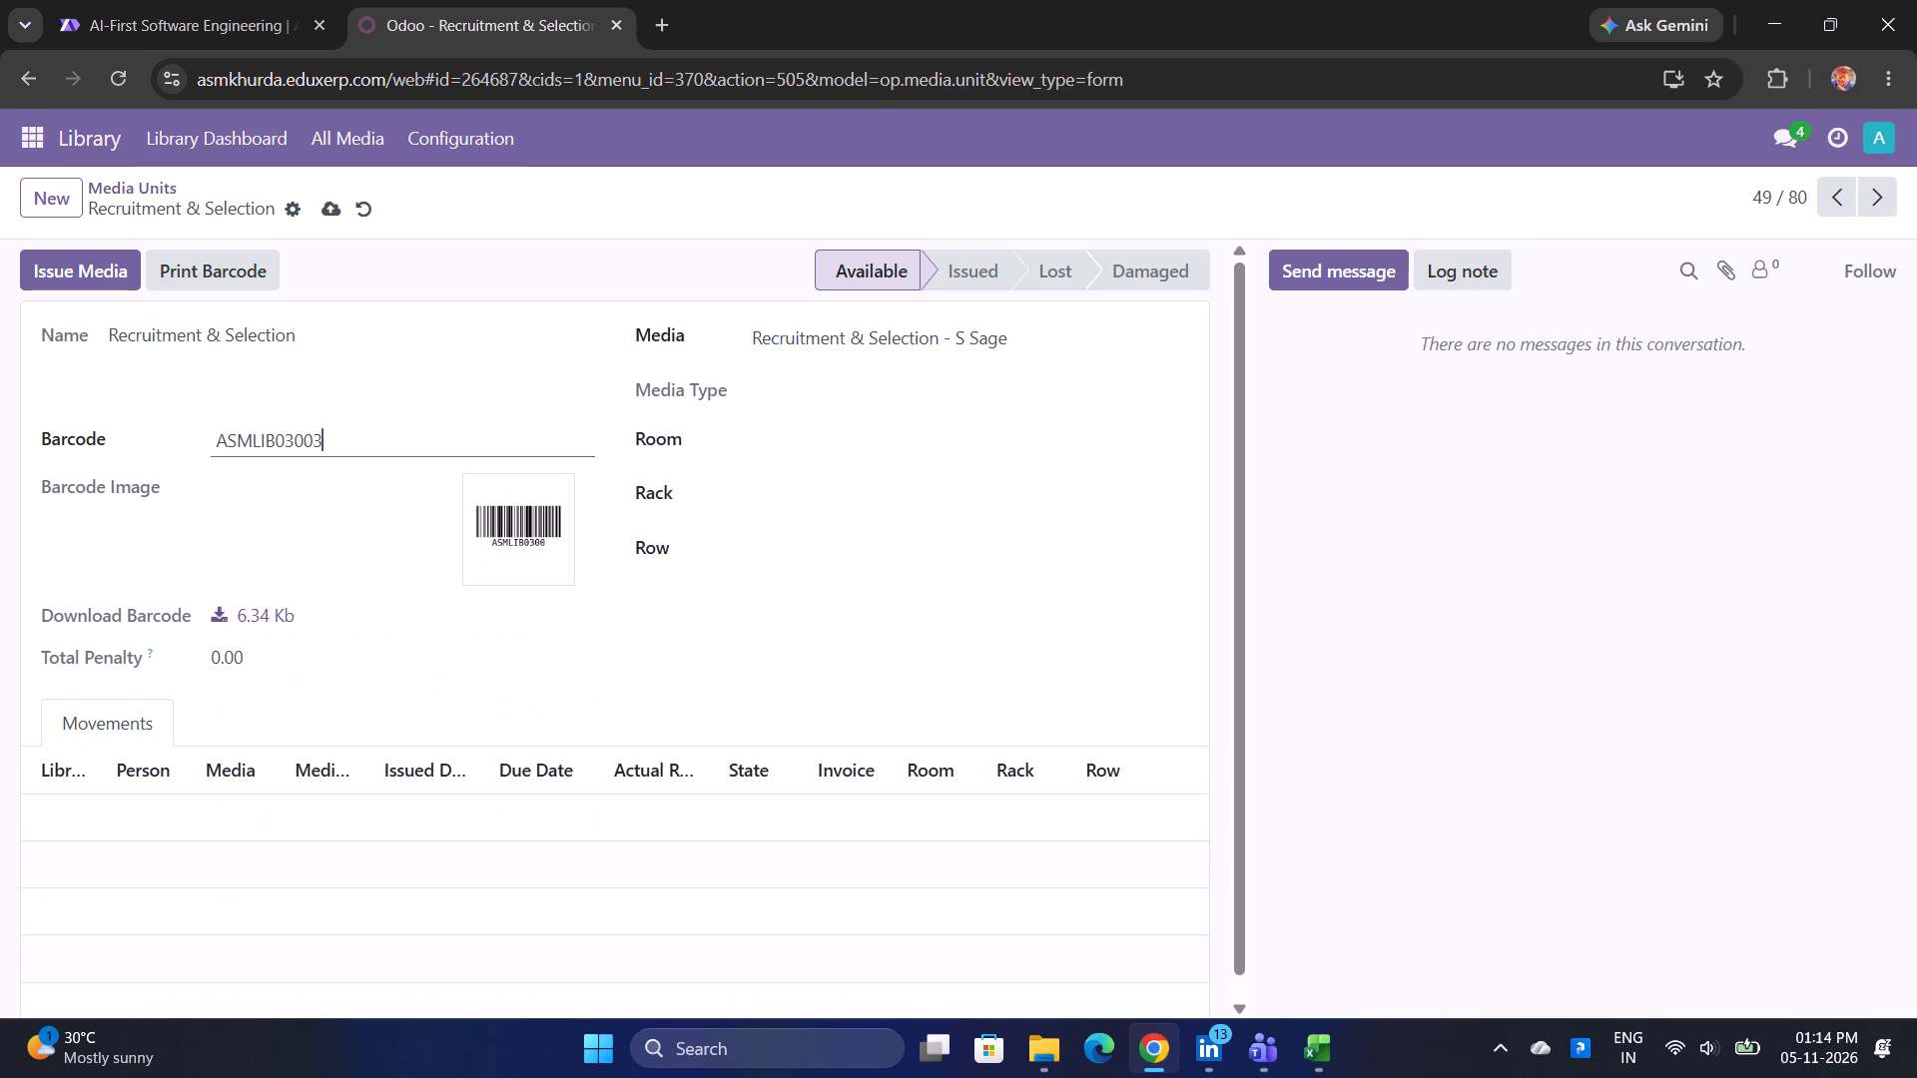
{"action": "left_click", "coordinate": [326, 205]}
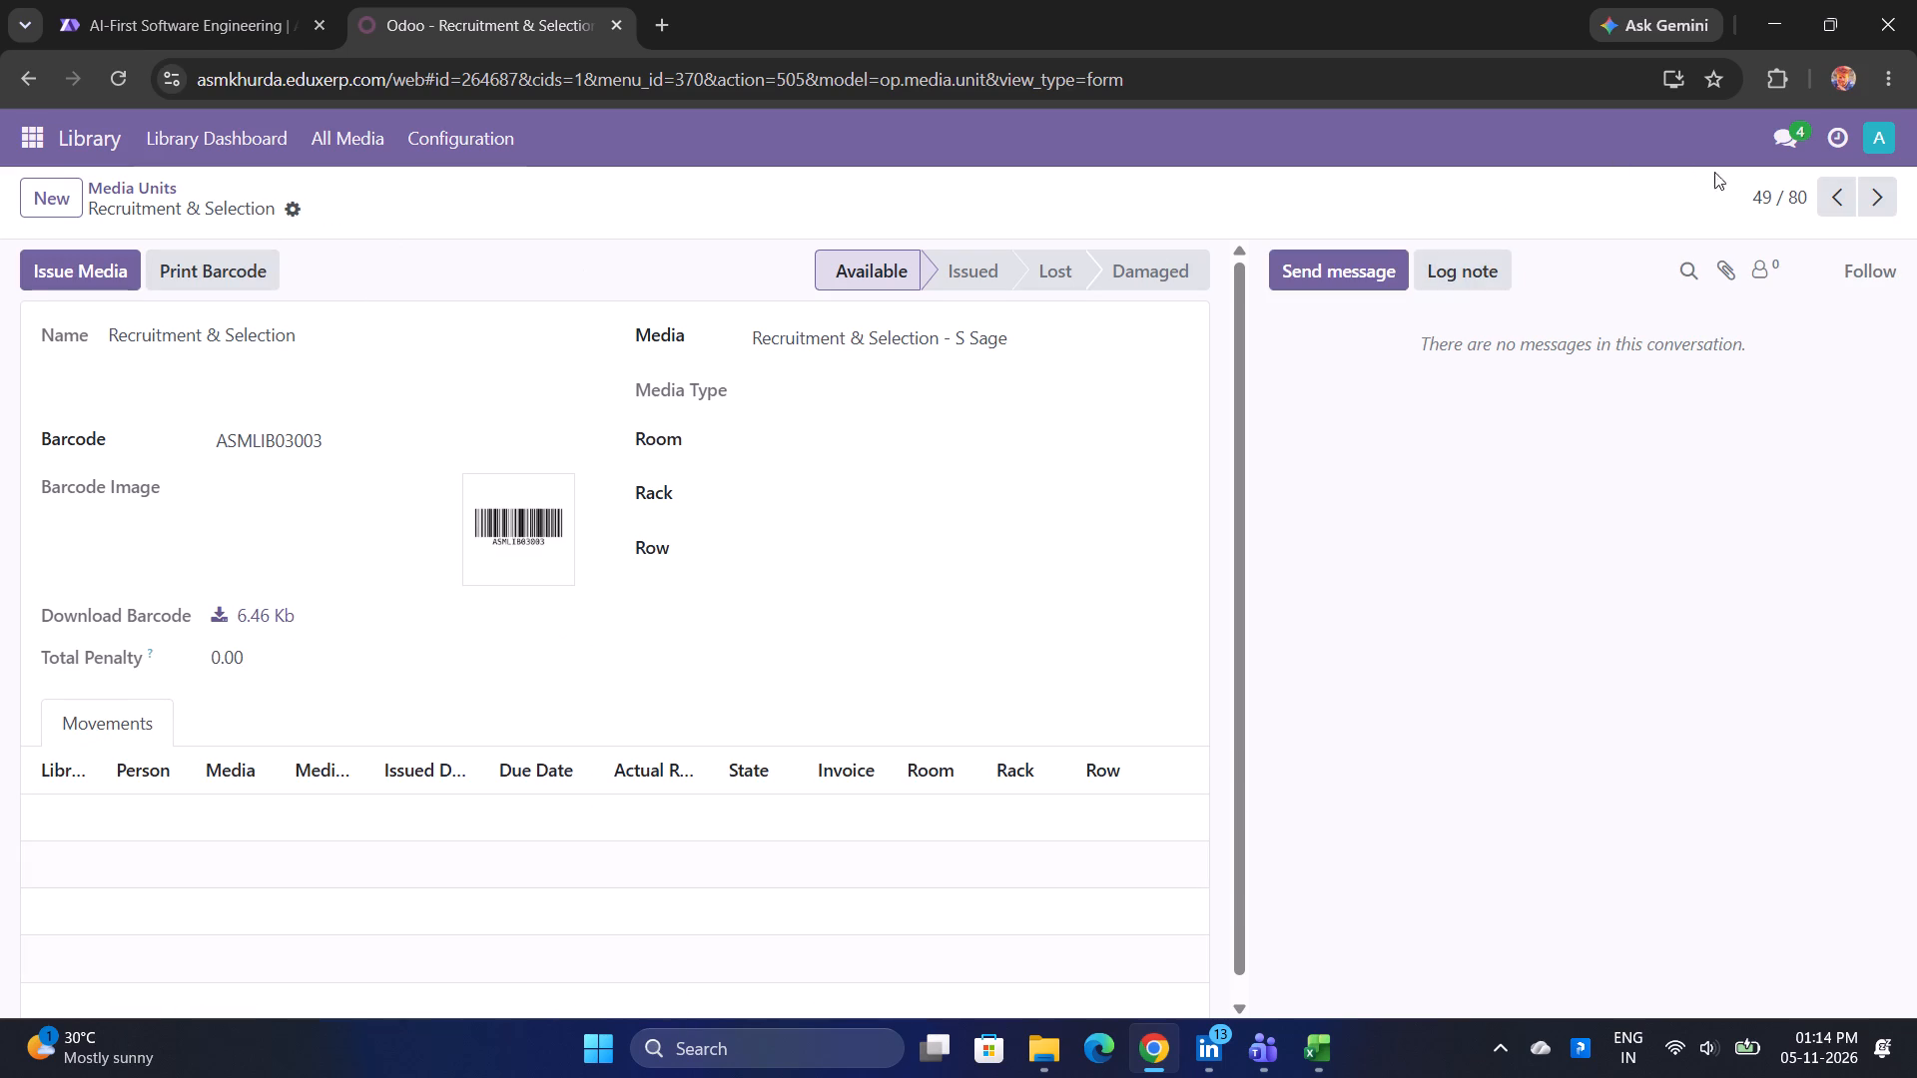
Generate the barcode image for media unit 50 of 80, Recruitment & Selection, by saving barcode ASMLIB0300 and re-saving it as ASMLIB03004.
{"action": "left_click", "coordinate": [1881, 199]}
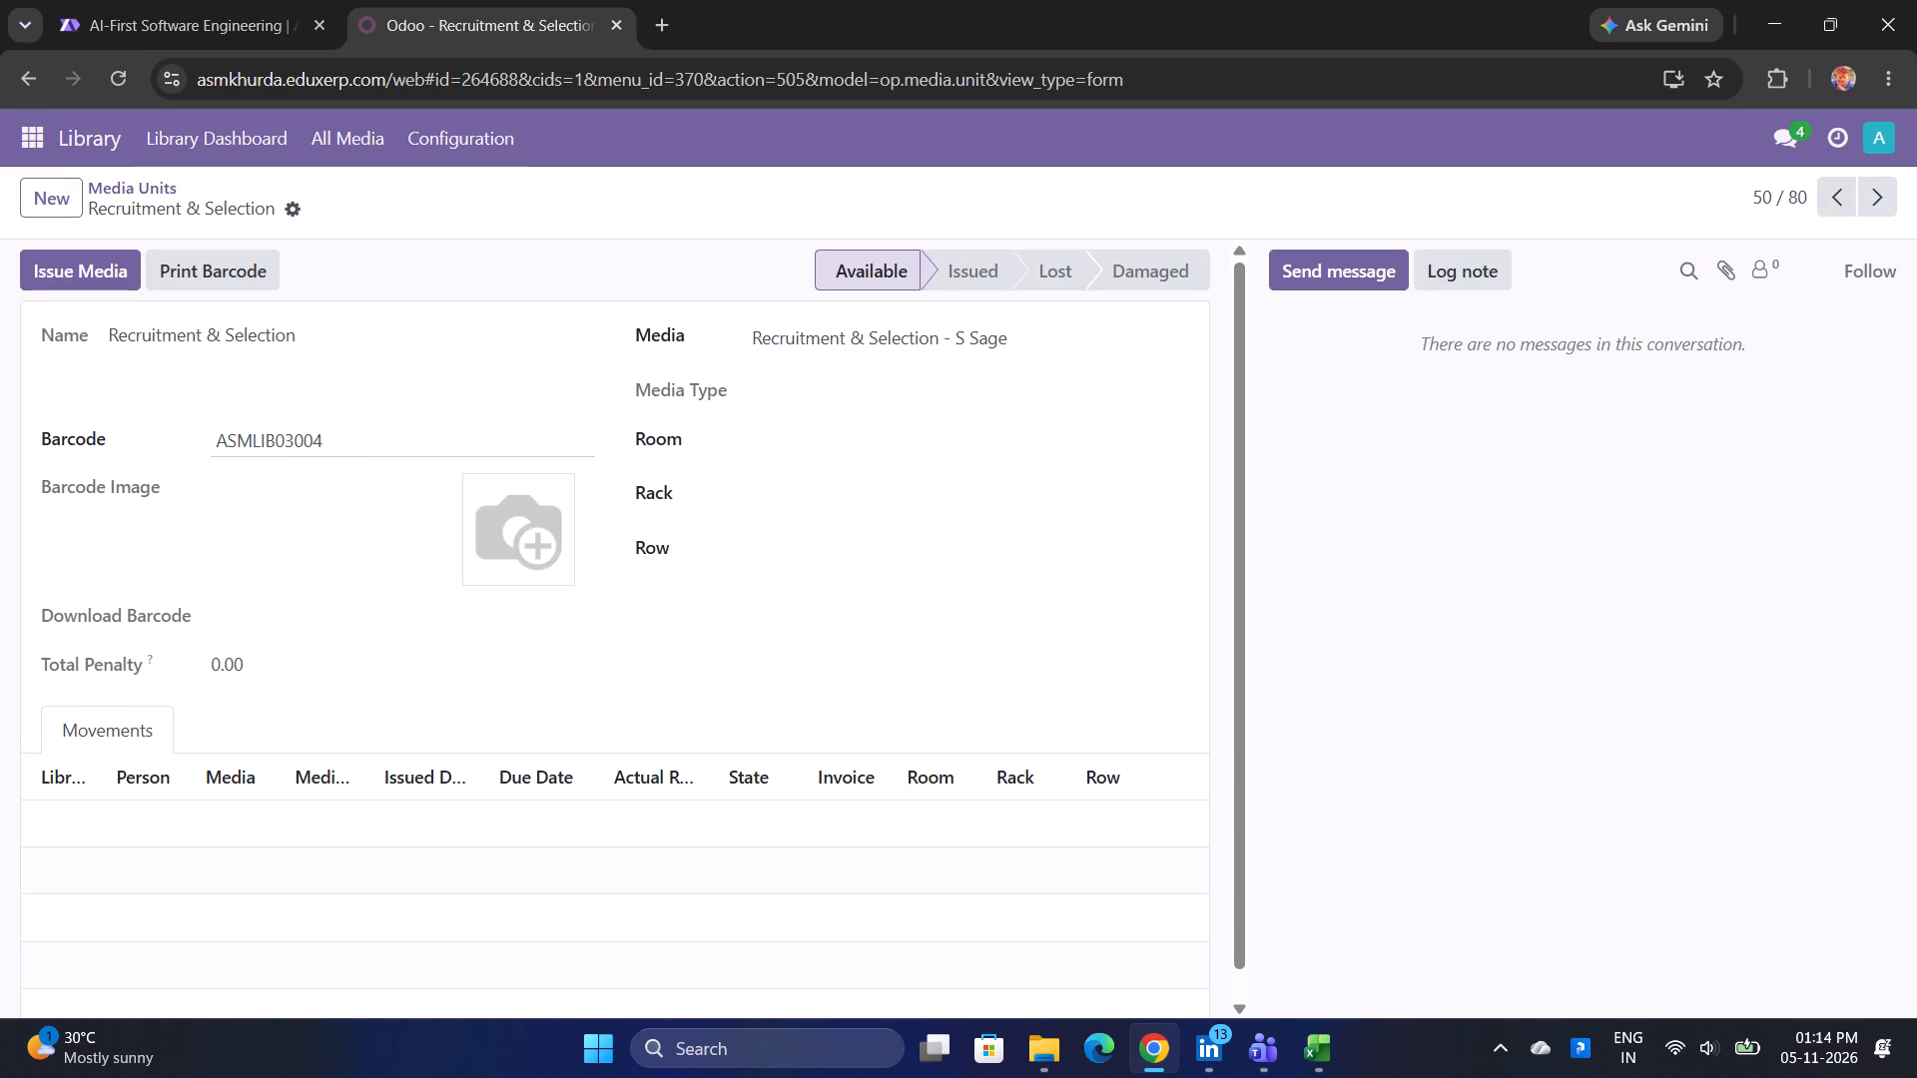
{"action": "left_click", "coordinate": [357, 426]}
{"action": "key", "text": "BackSpace"}
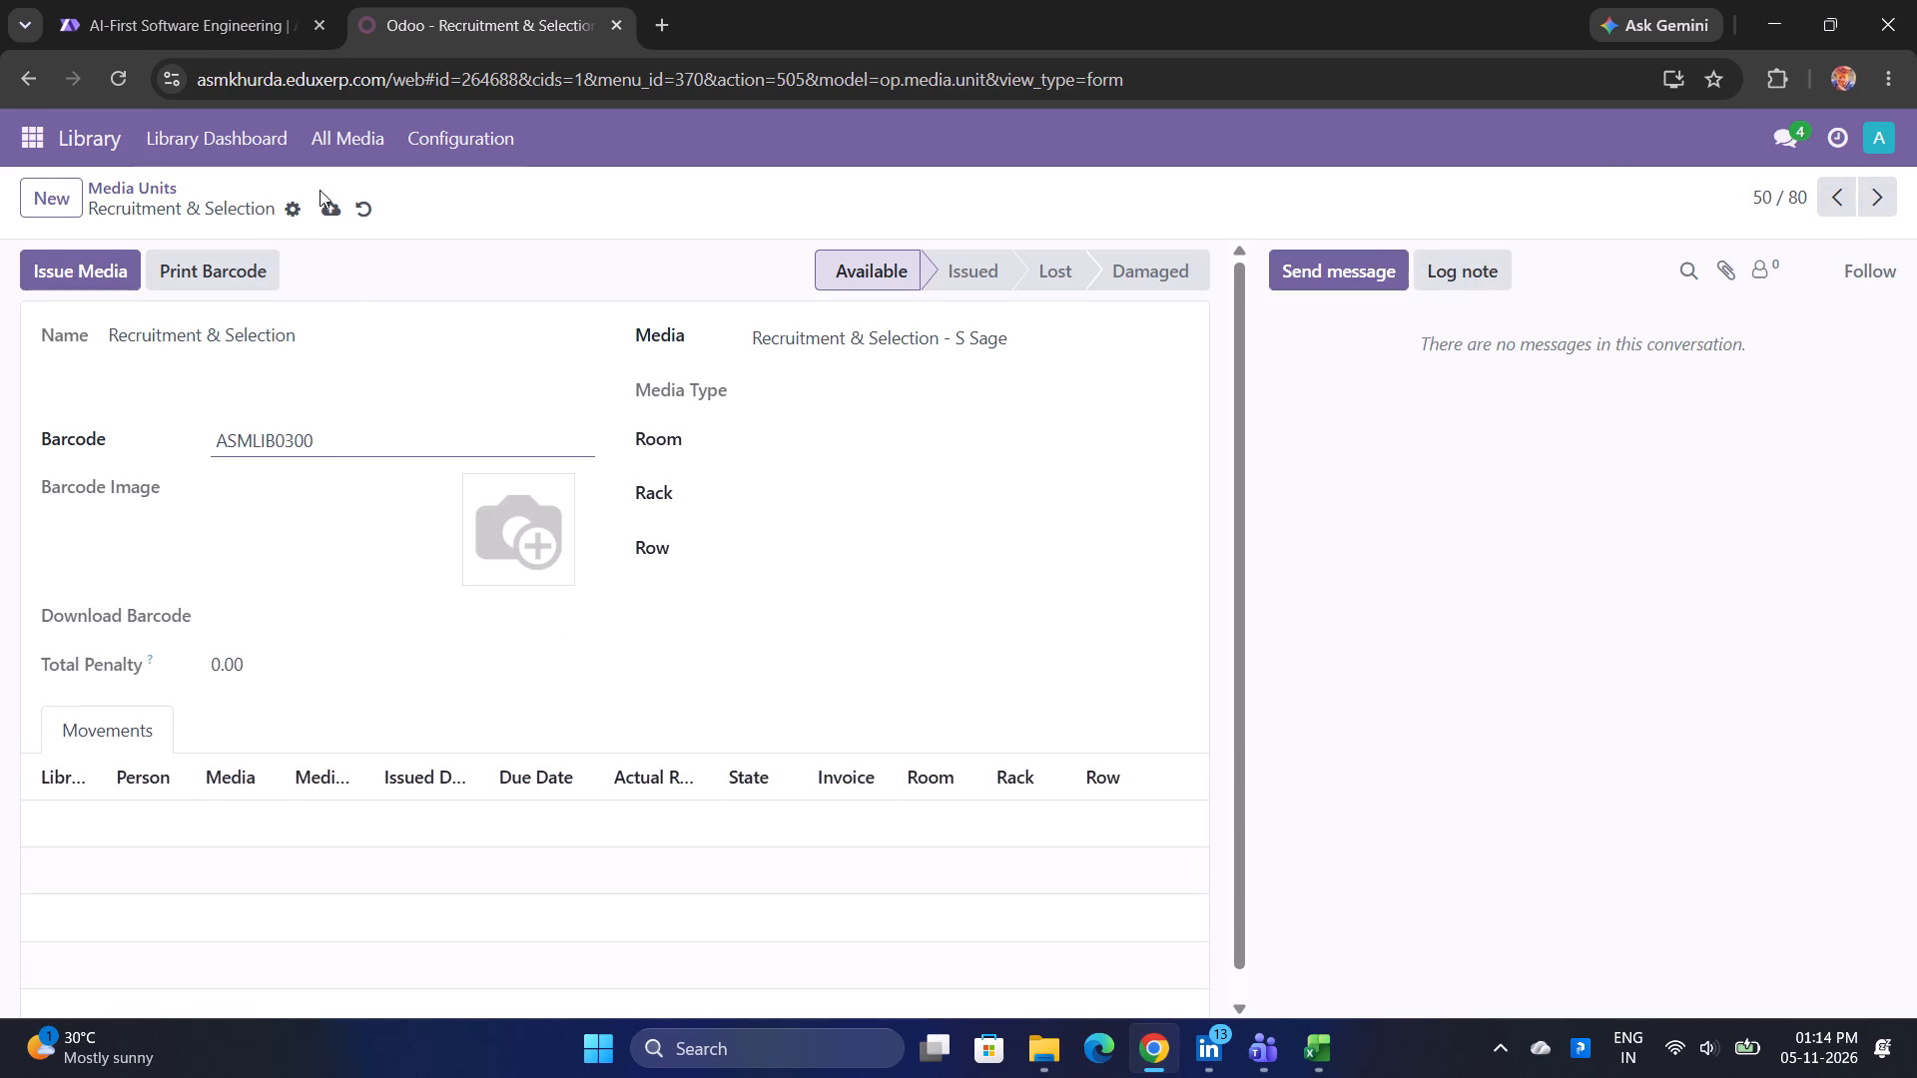
{"action": "left_click", "coordinate": [324, 203]}
{"action": "left_click", "coordinate": [337, 444]}
{"action": "key", "text": "4"}
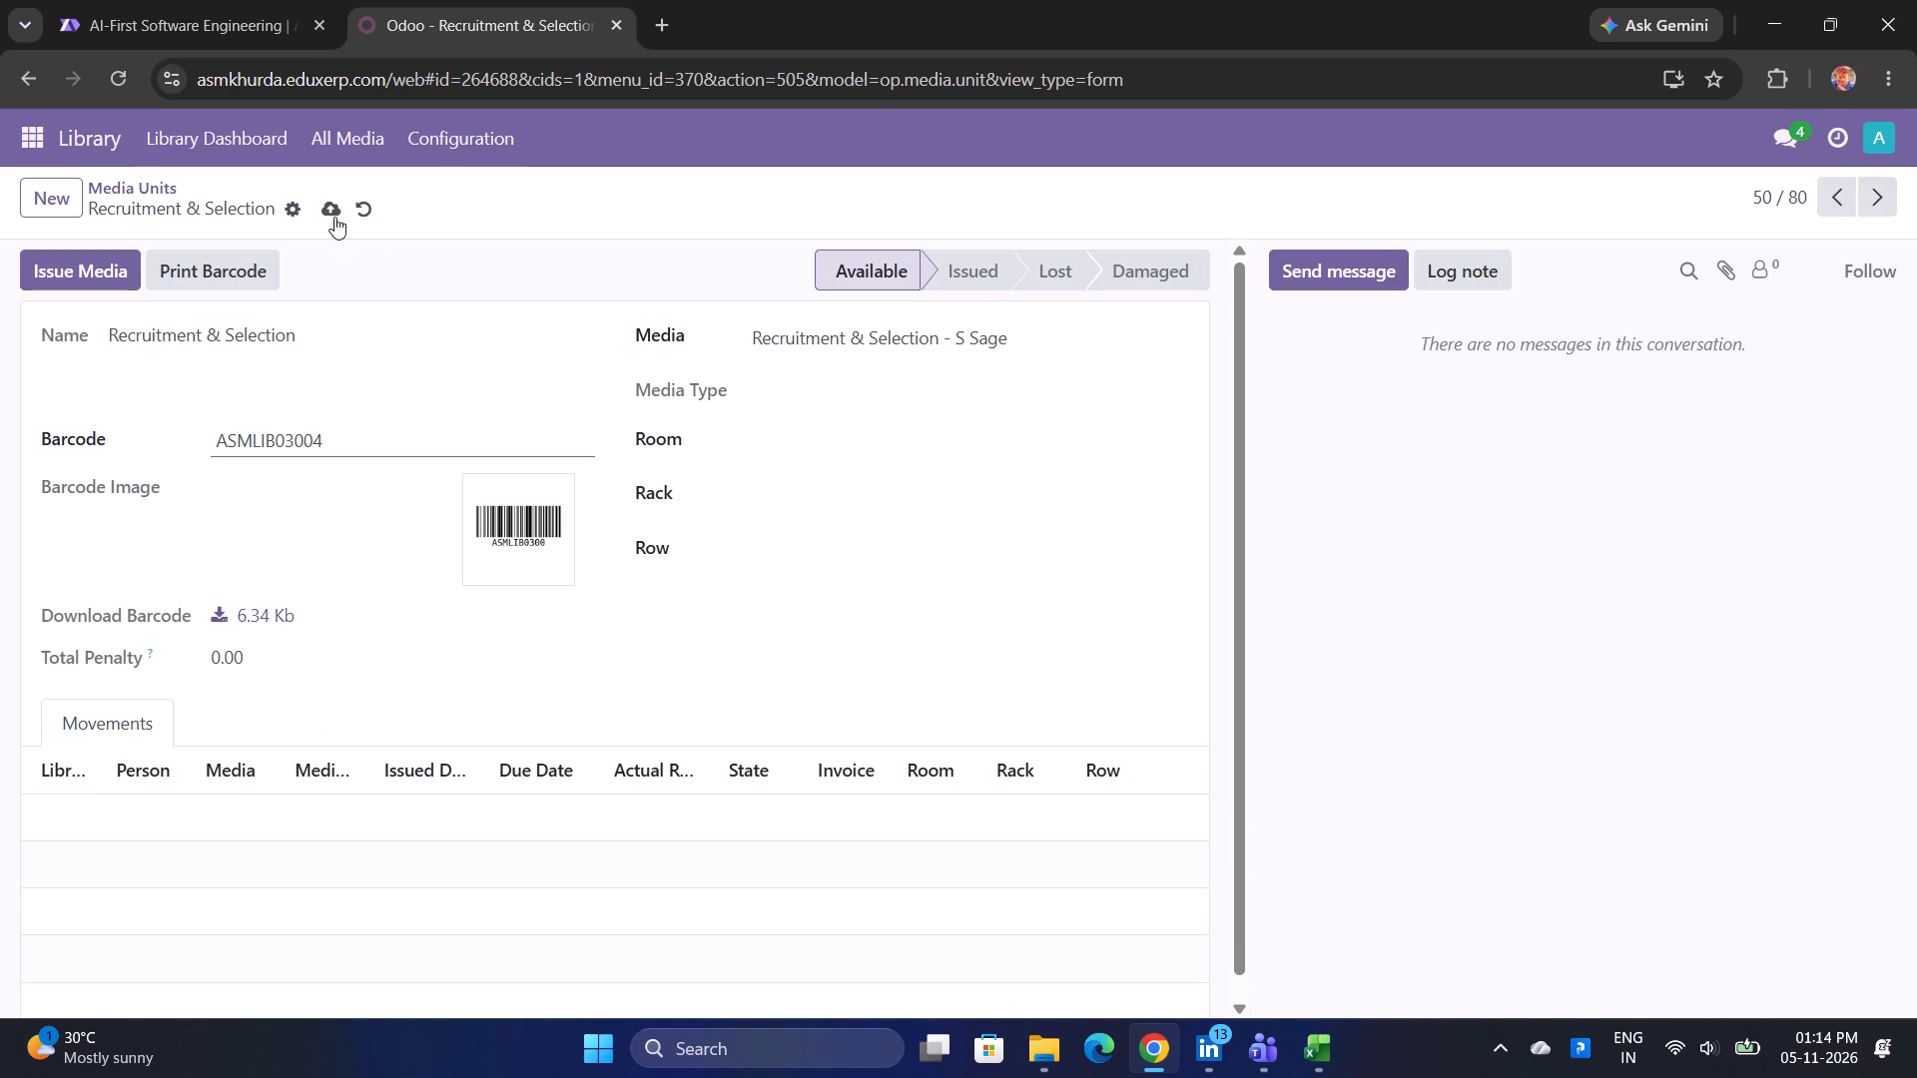
{"action": "left_click", "coordinate": [330, 204]}
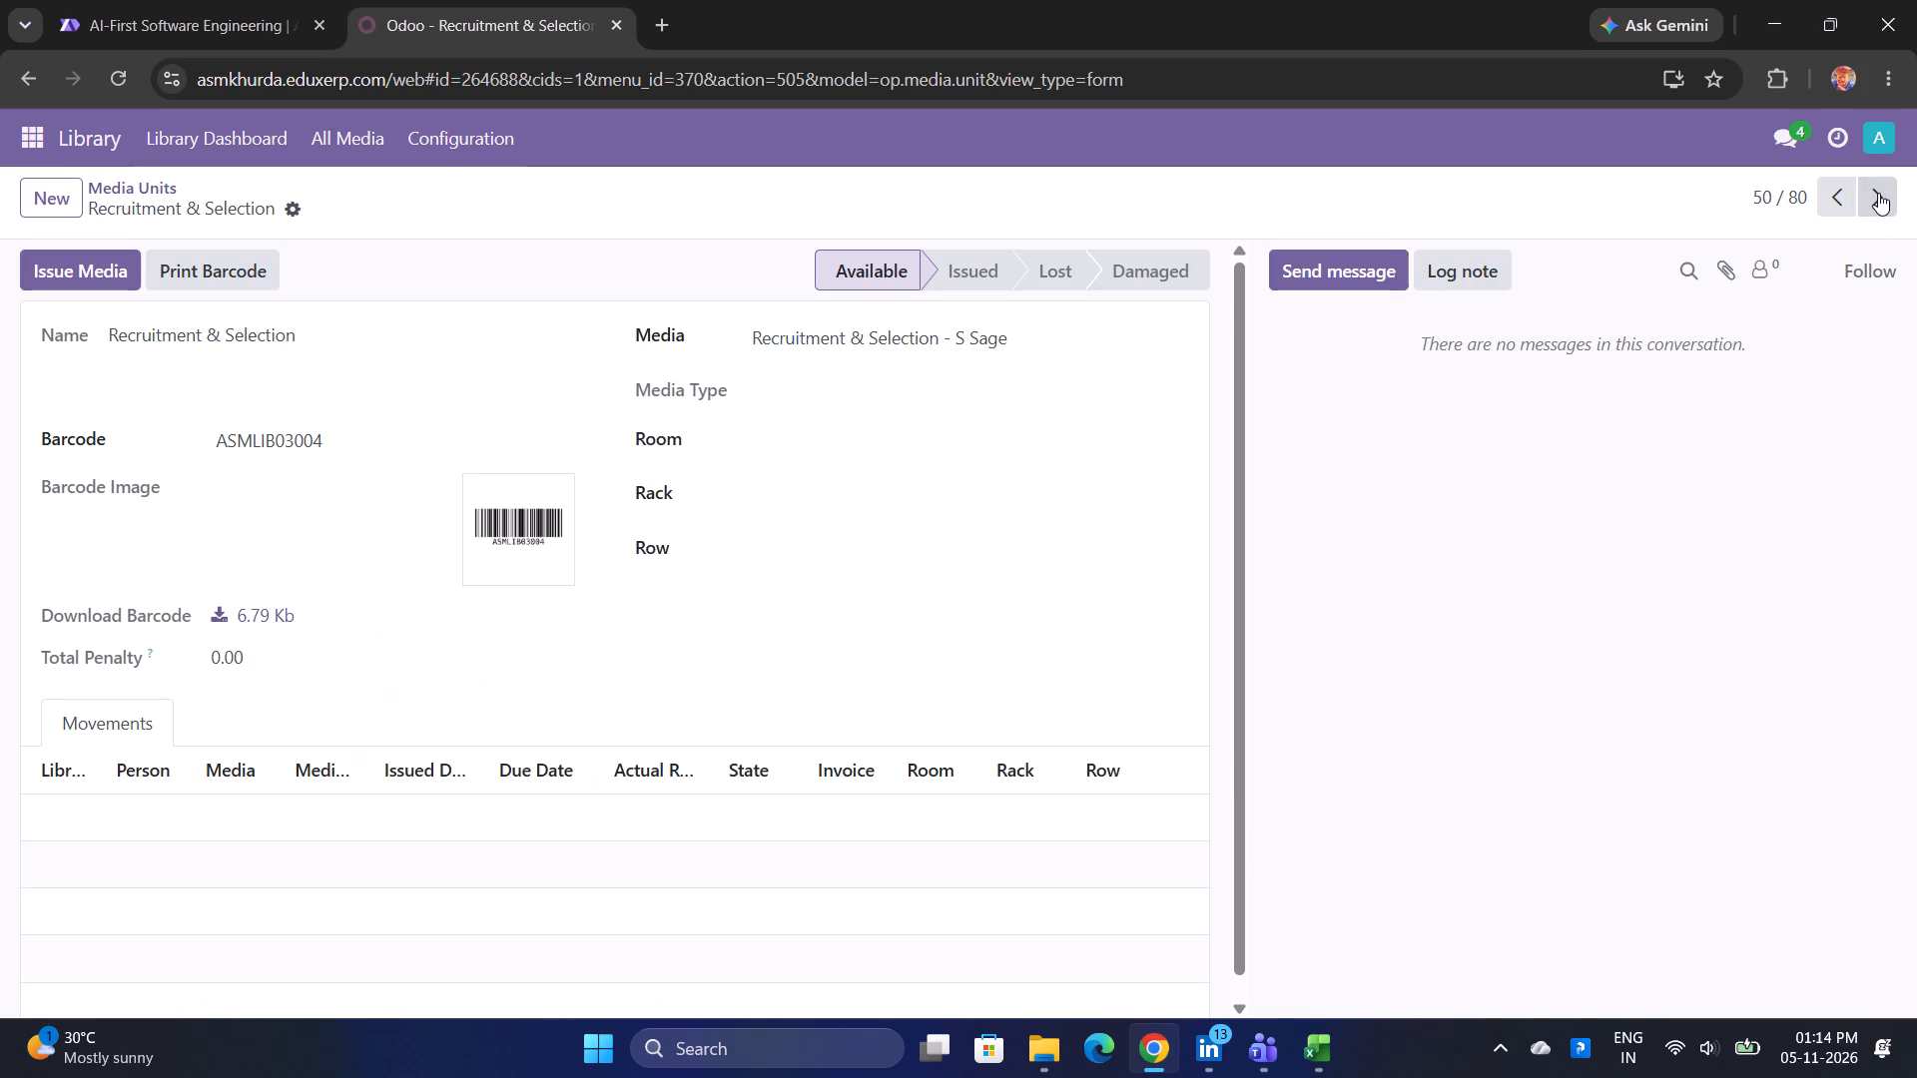
Generate the barcode image for media unit 51 of 80, Recruitment & Selection, by saving barcode ASMLIB0300 and re-saving it as ASMLIB03005.
{"action": "left_click", "coordinate": [1878, 193]}
{"action": "left_click", "coordinate": [354, 428]}
{"action": "key", "text": "BackSpace"}
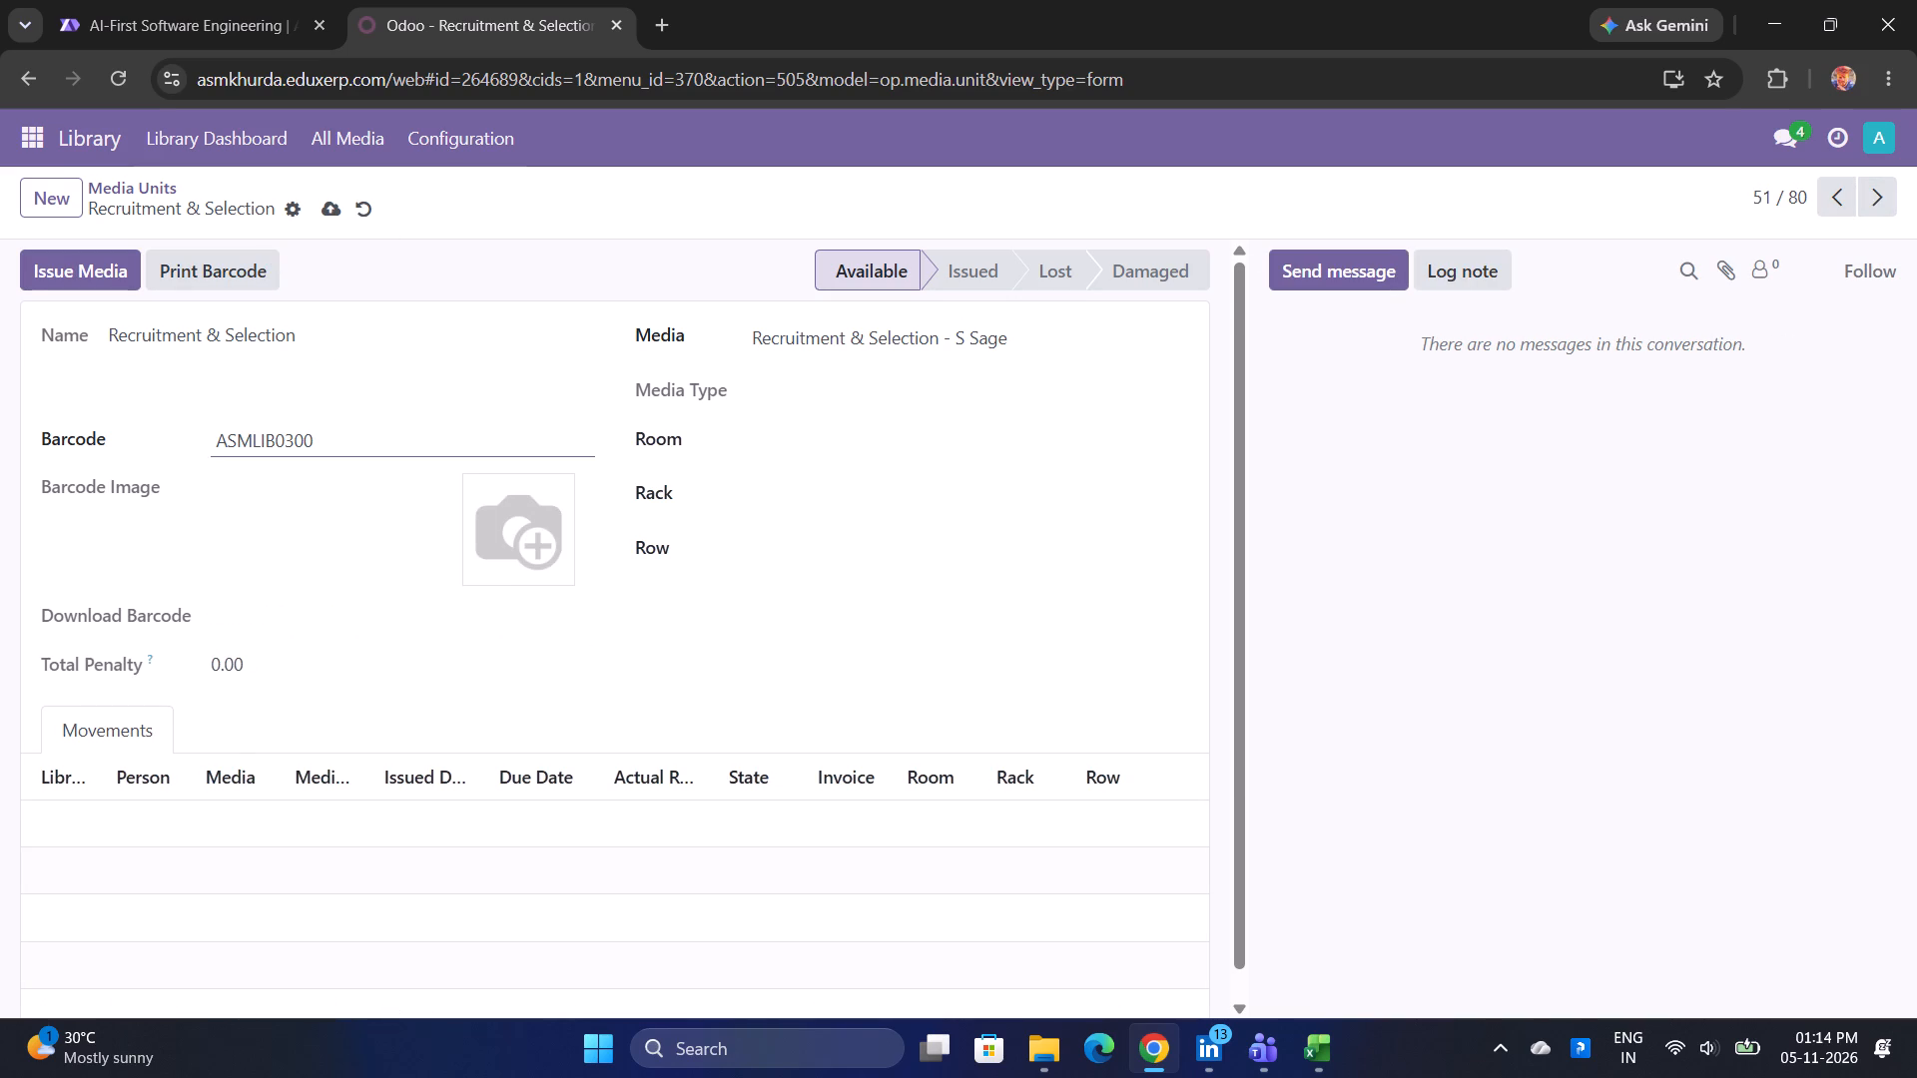
{"action": "left_click", "coordinate": [324, 202]}
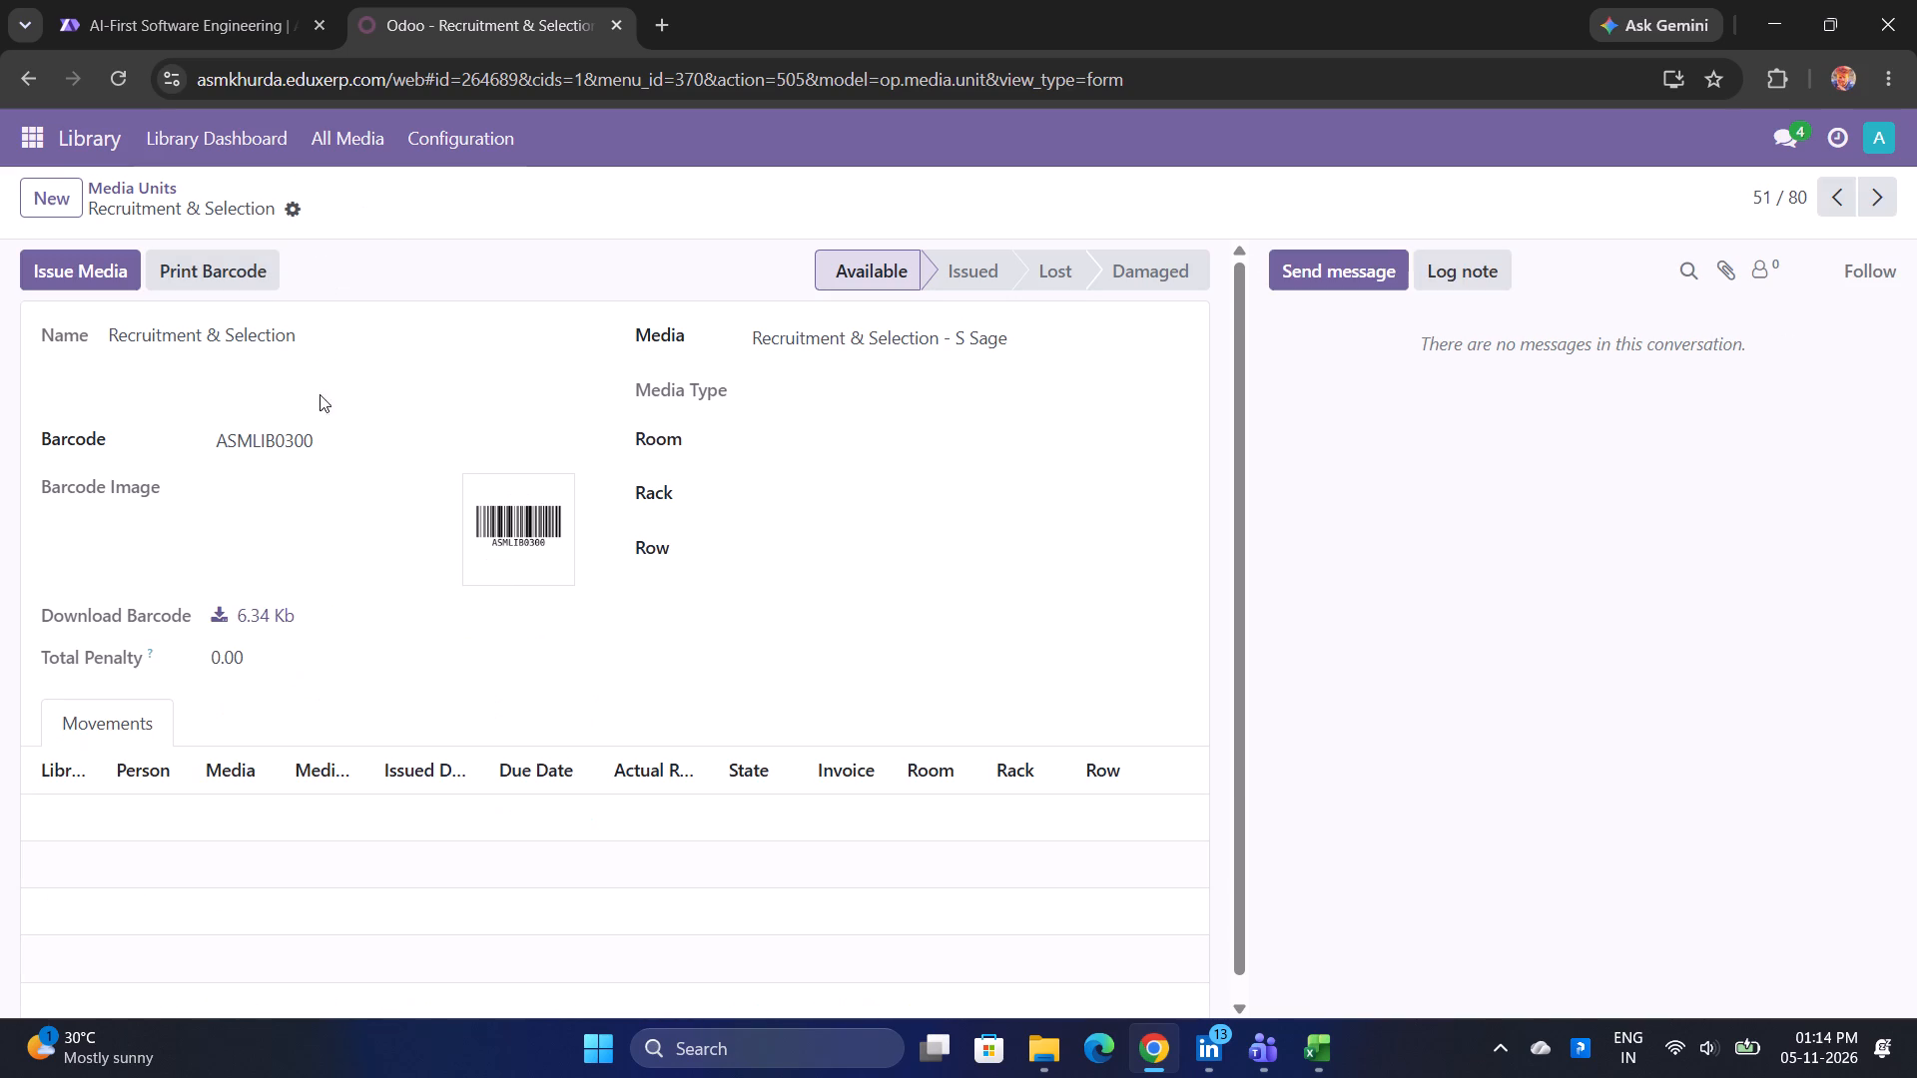
{"action": "left_click_drag", "start_coordinate": [346, 469], "coordinate": [365, 445]}
{"action": "left_click", "coordinate": [365, 445]}
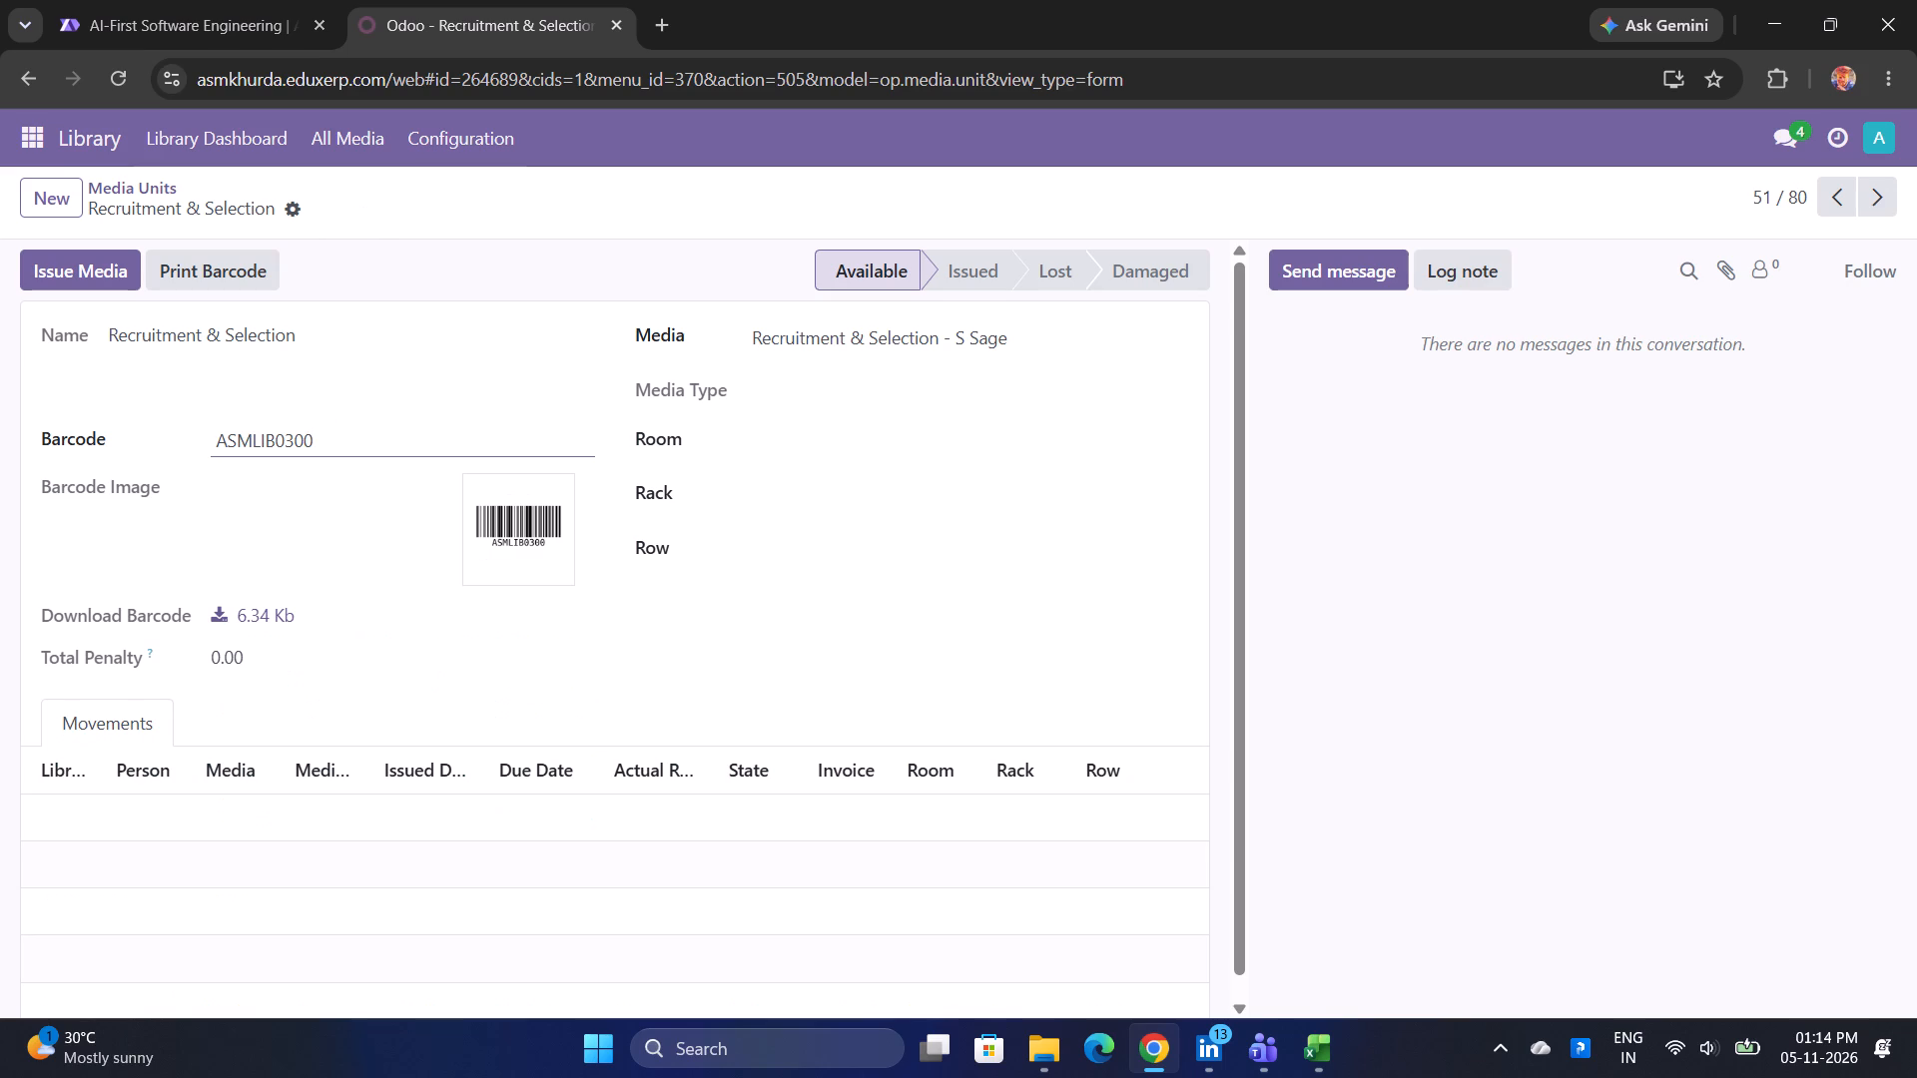
{"action": "key", "text": "5"}
{"action": "left_click", "coordinate": [332, 199]}
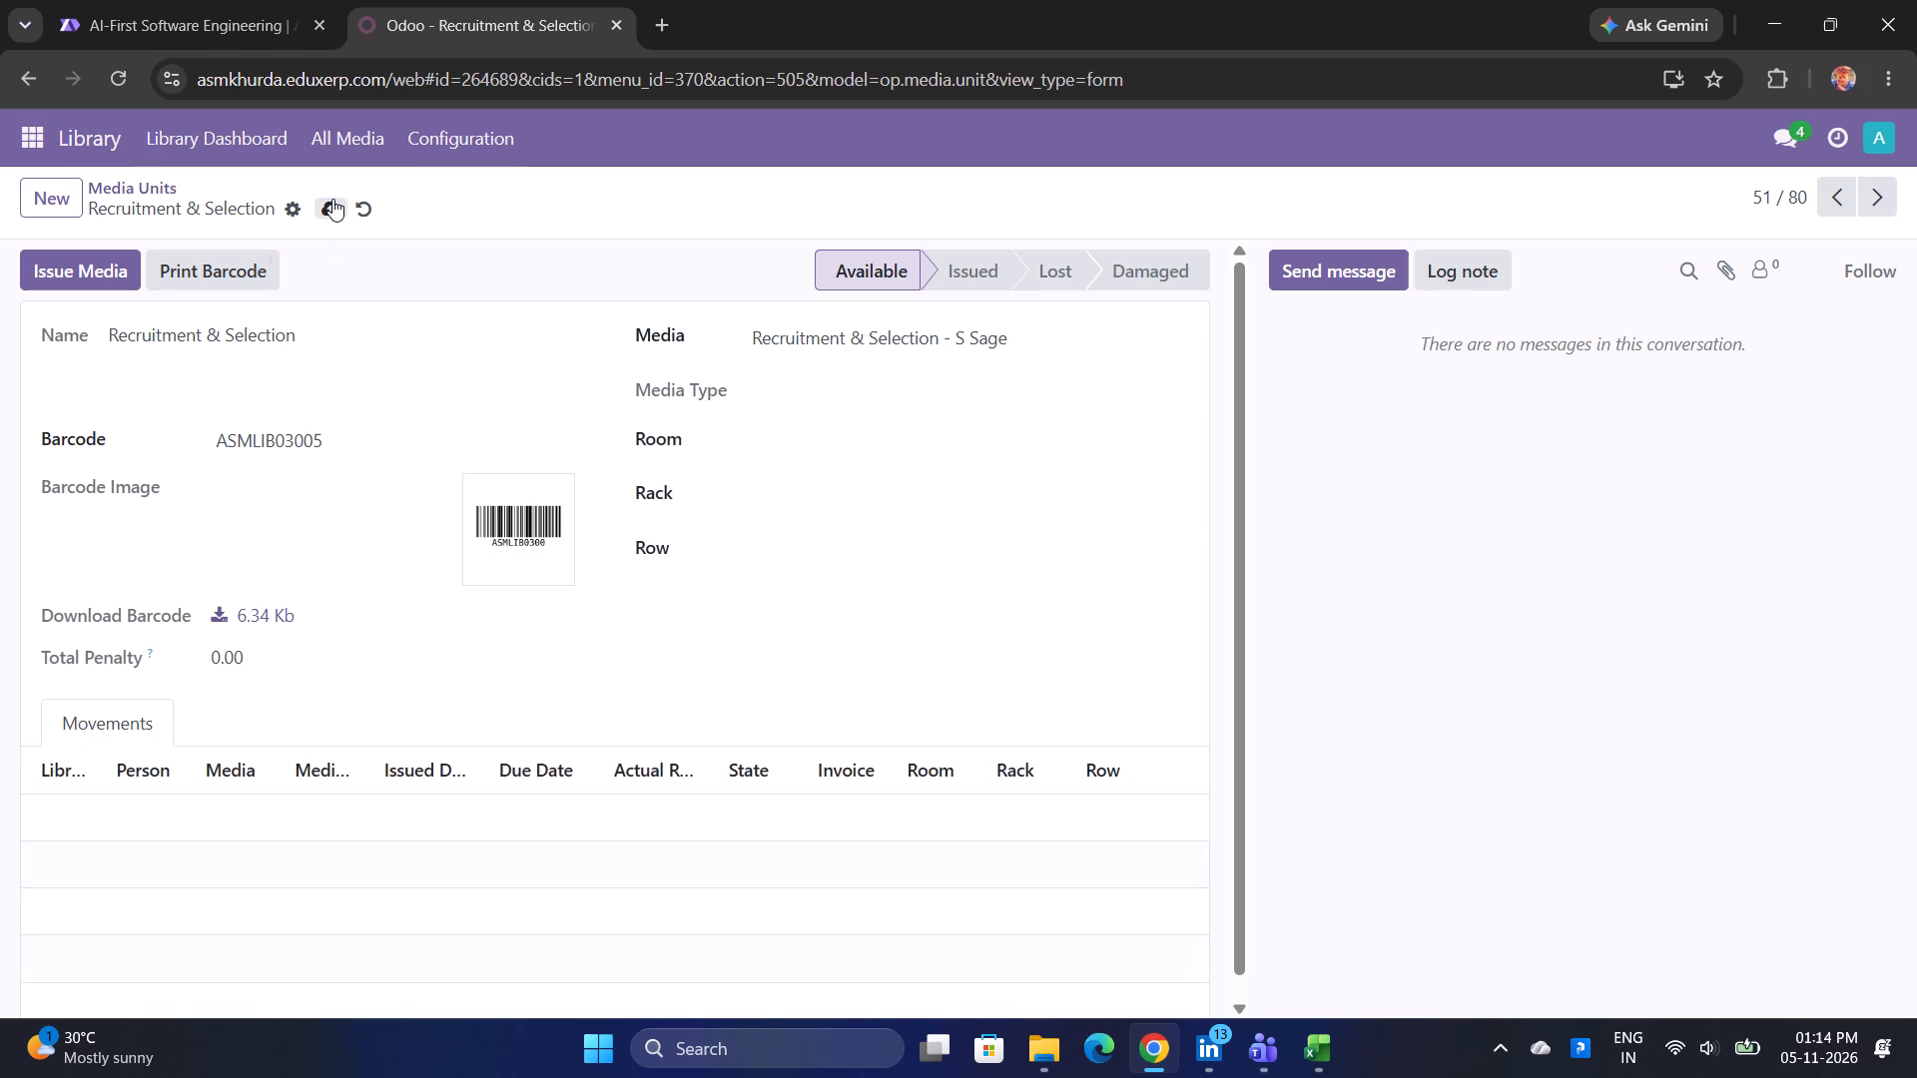
Generate the barcode image for media unit 52 of 80, Recruitment & Selection, by saving barcode ASMLIB0300 and re-saving it as ASMLIB03006.
{"action": "left_click", "coordinate": [1867, 193]}
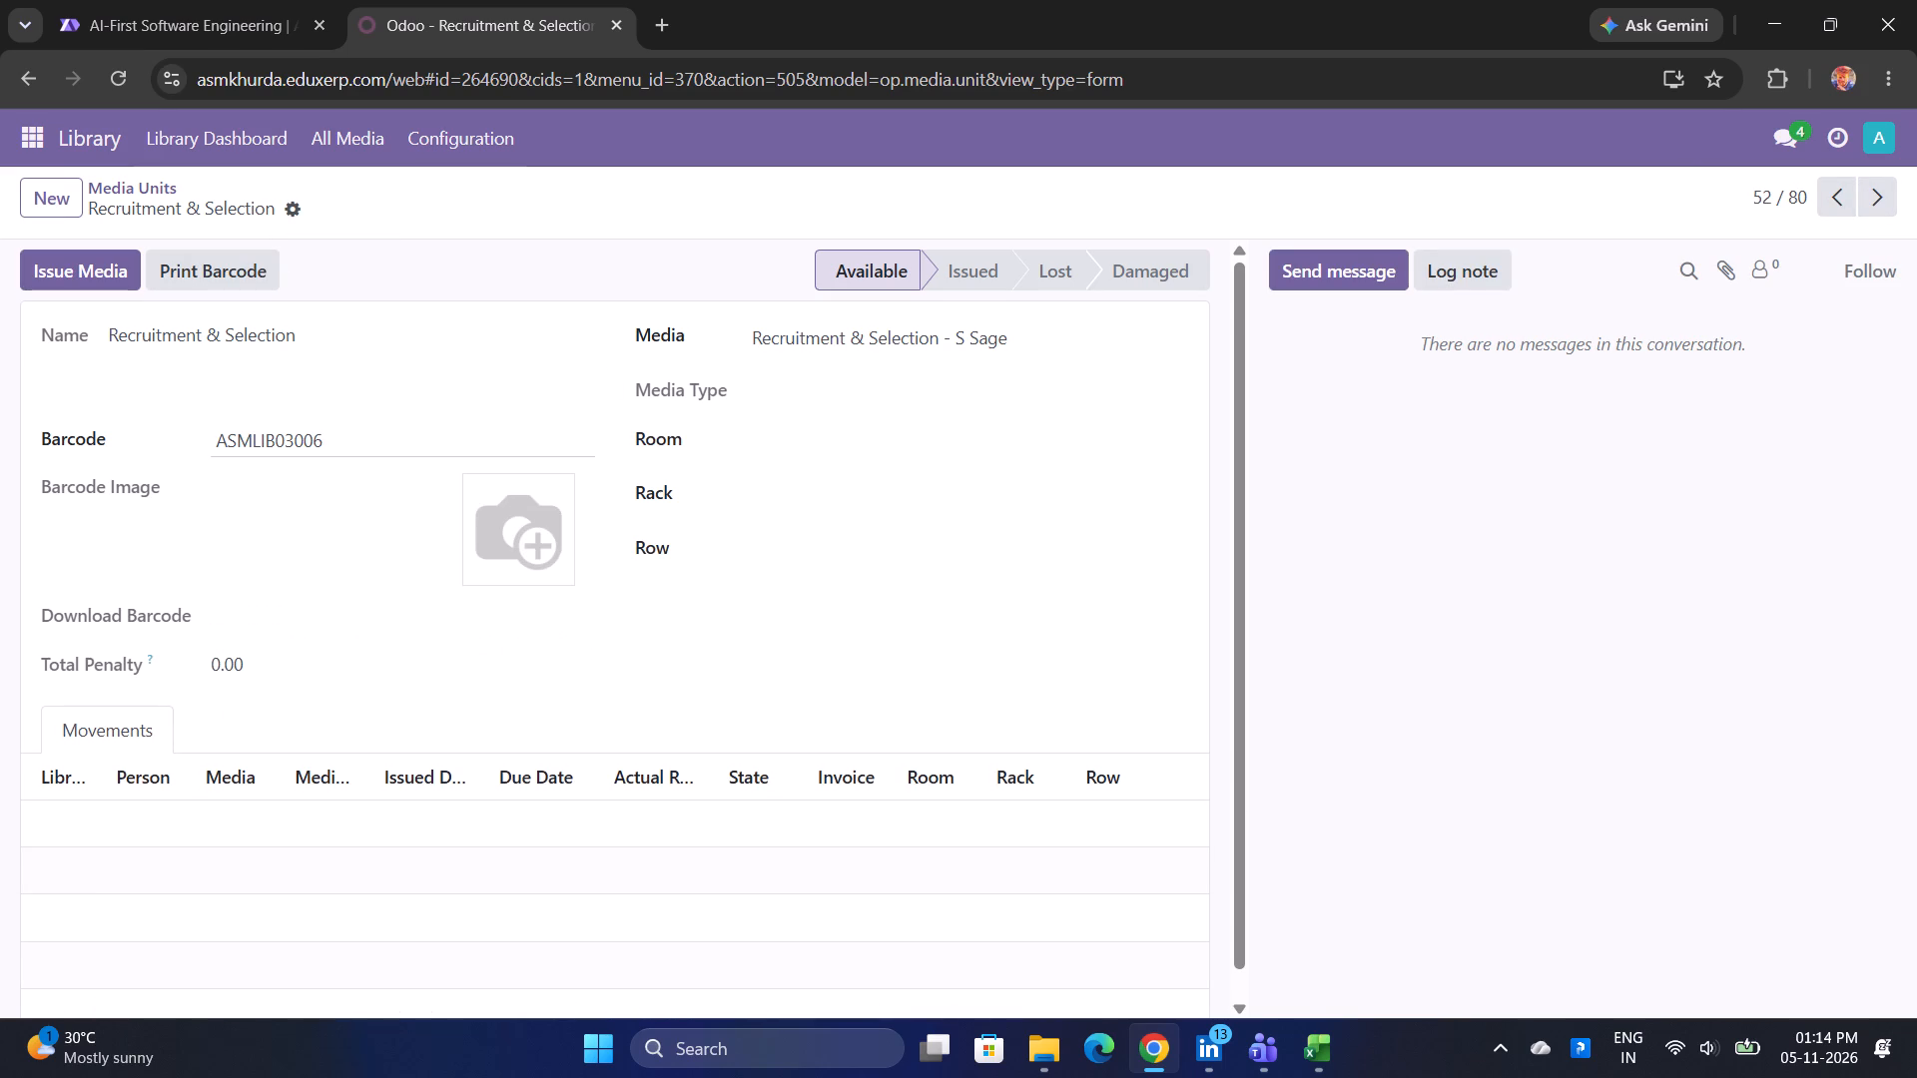
{"action": "left_click", "coordinate": [353, 440]}
{"action": "key", "text": "BackSpace"}
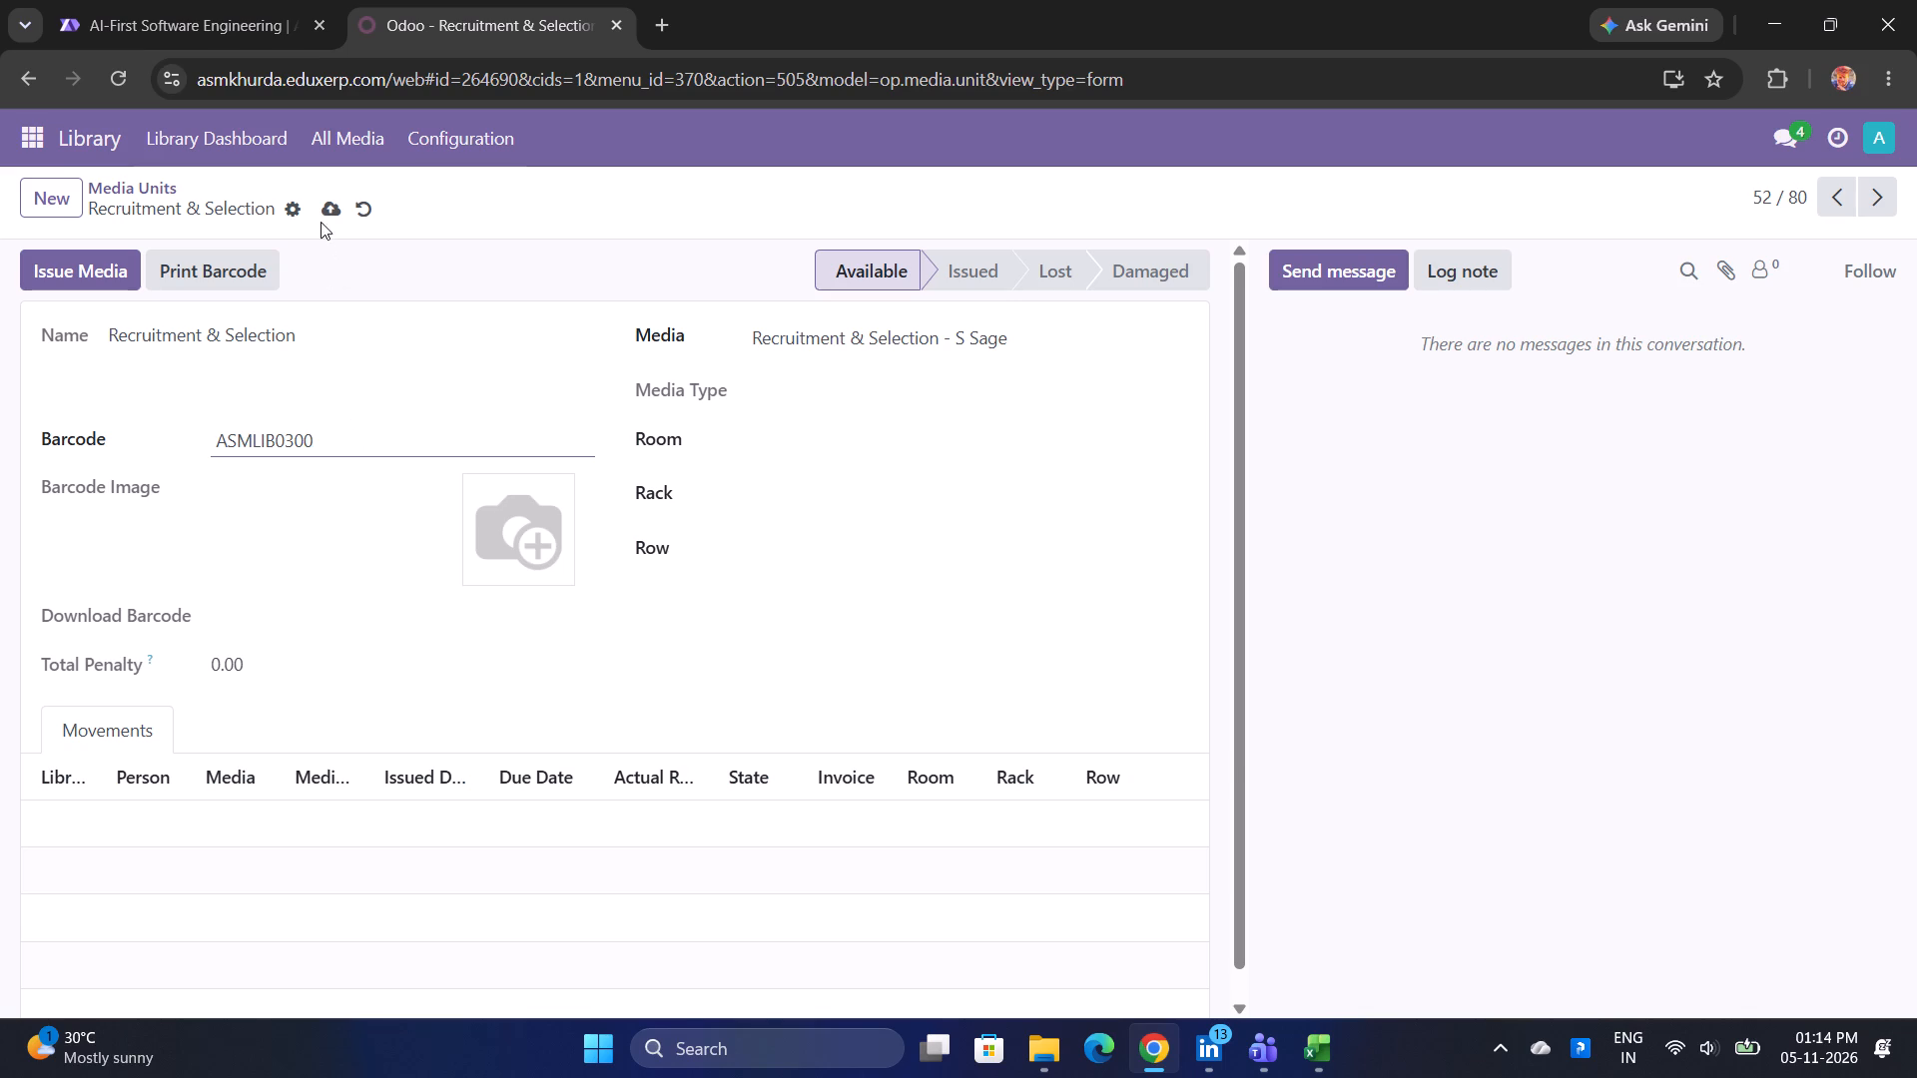
{"action": "left_click", "coordinate": [324, 202]}
{"action": "left_click", "coordinate": [357, 430]}
{"action": "key", "text": "6"}
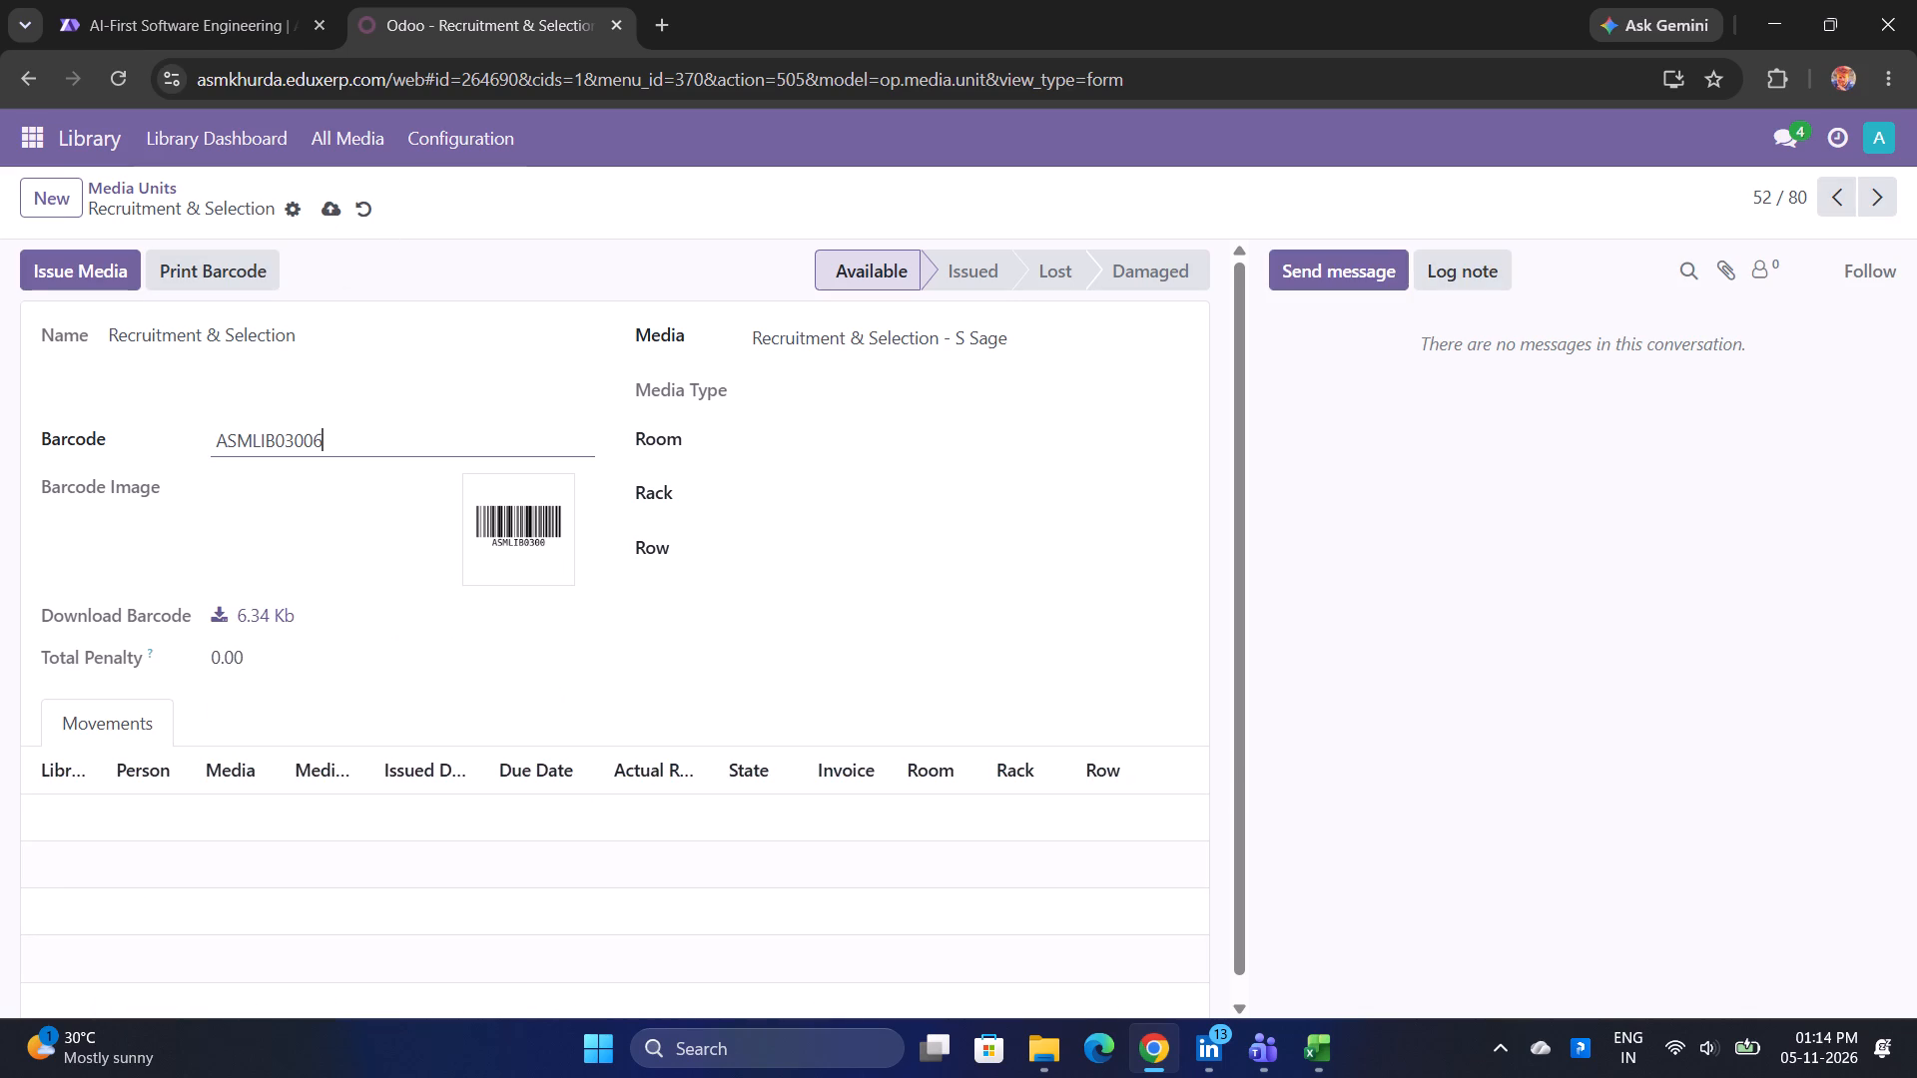
{"action": "left_click", "coordinate": [333, 204]}
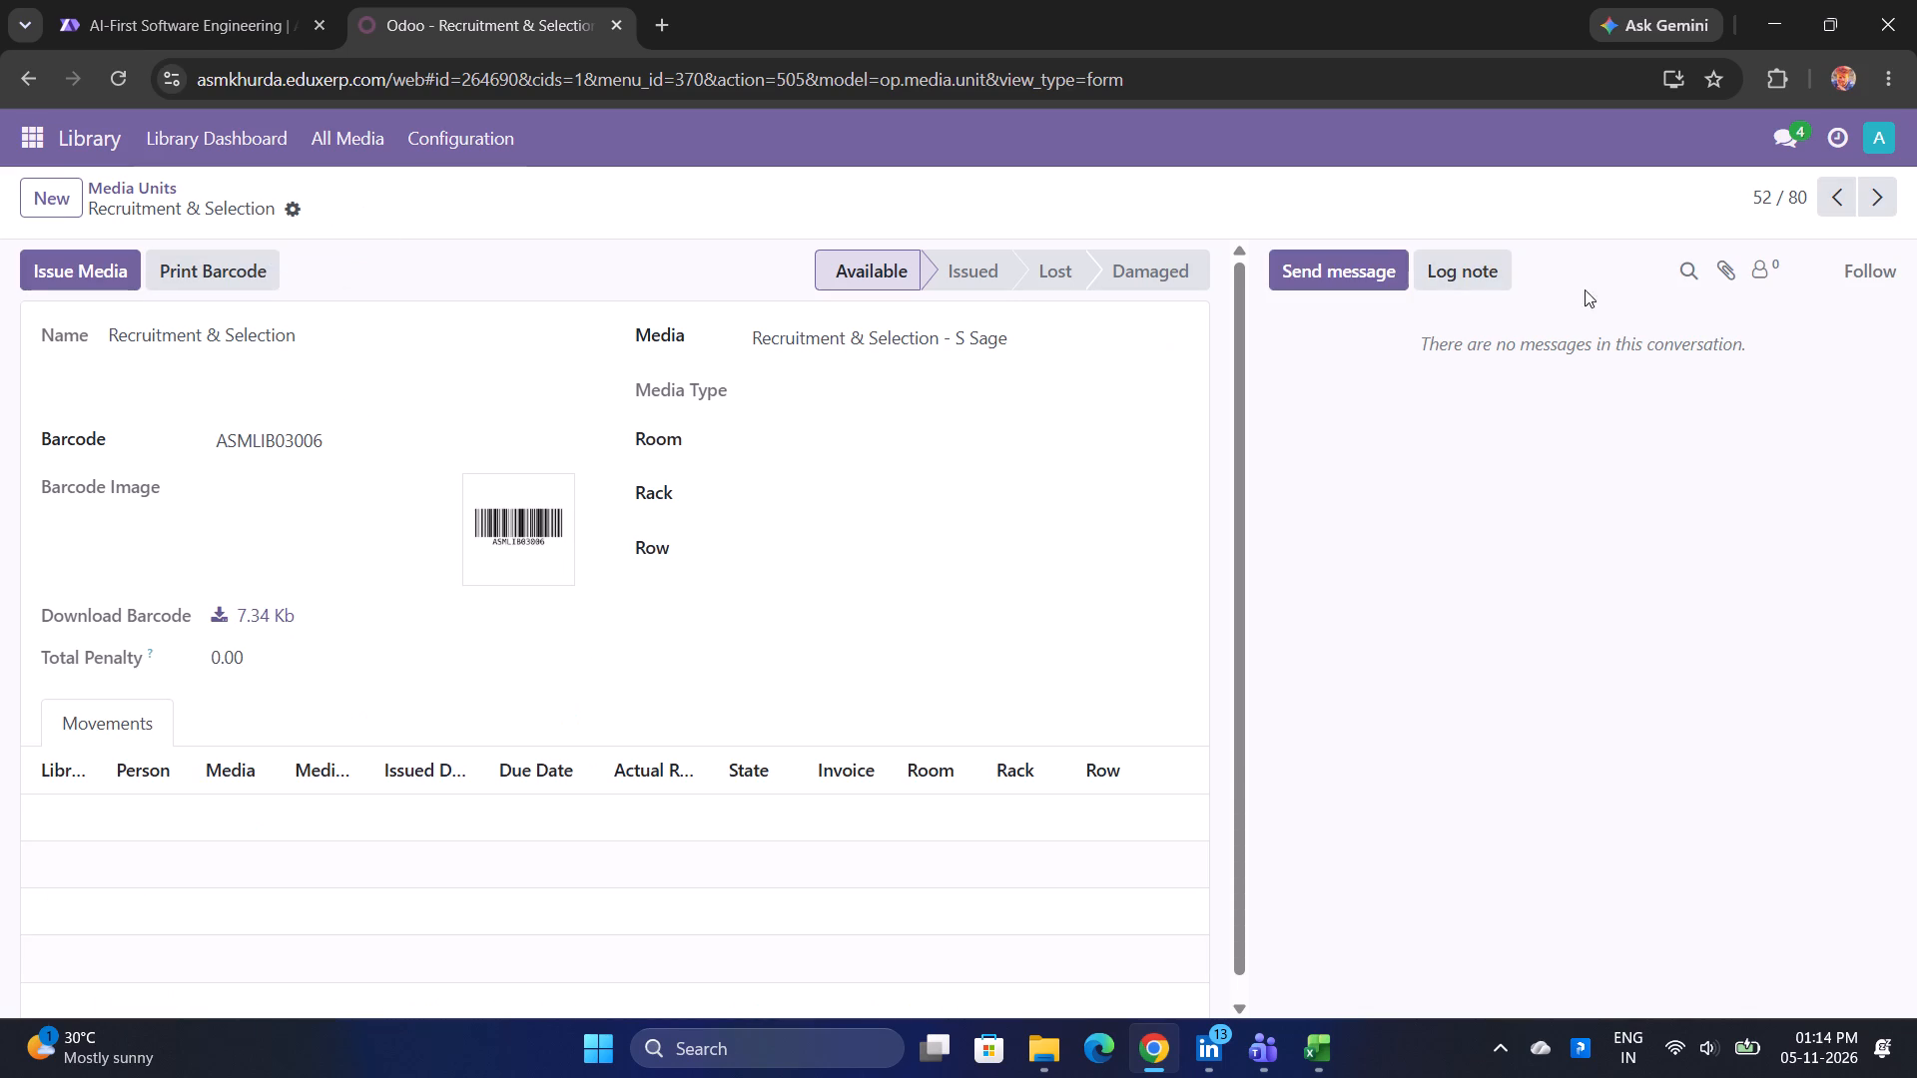
Generate the barcode image for media unit 53 of 80, Recruitment & Selection, by saving barcode ASMLIB0300 and re-saving it as ASMLIB03007.
{"action": "left_click", "coordinate": [1872, 191]}
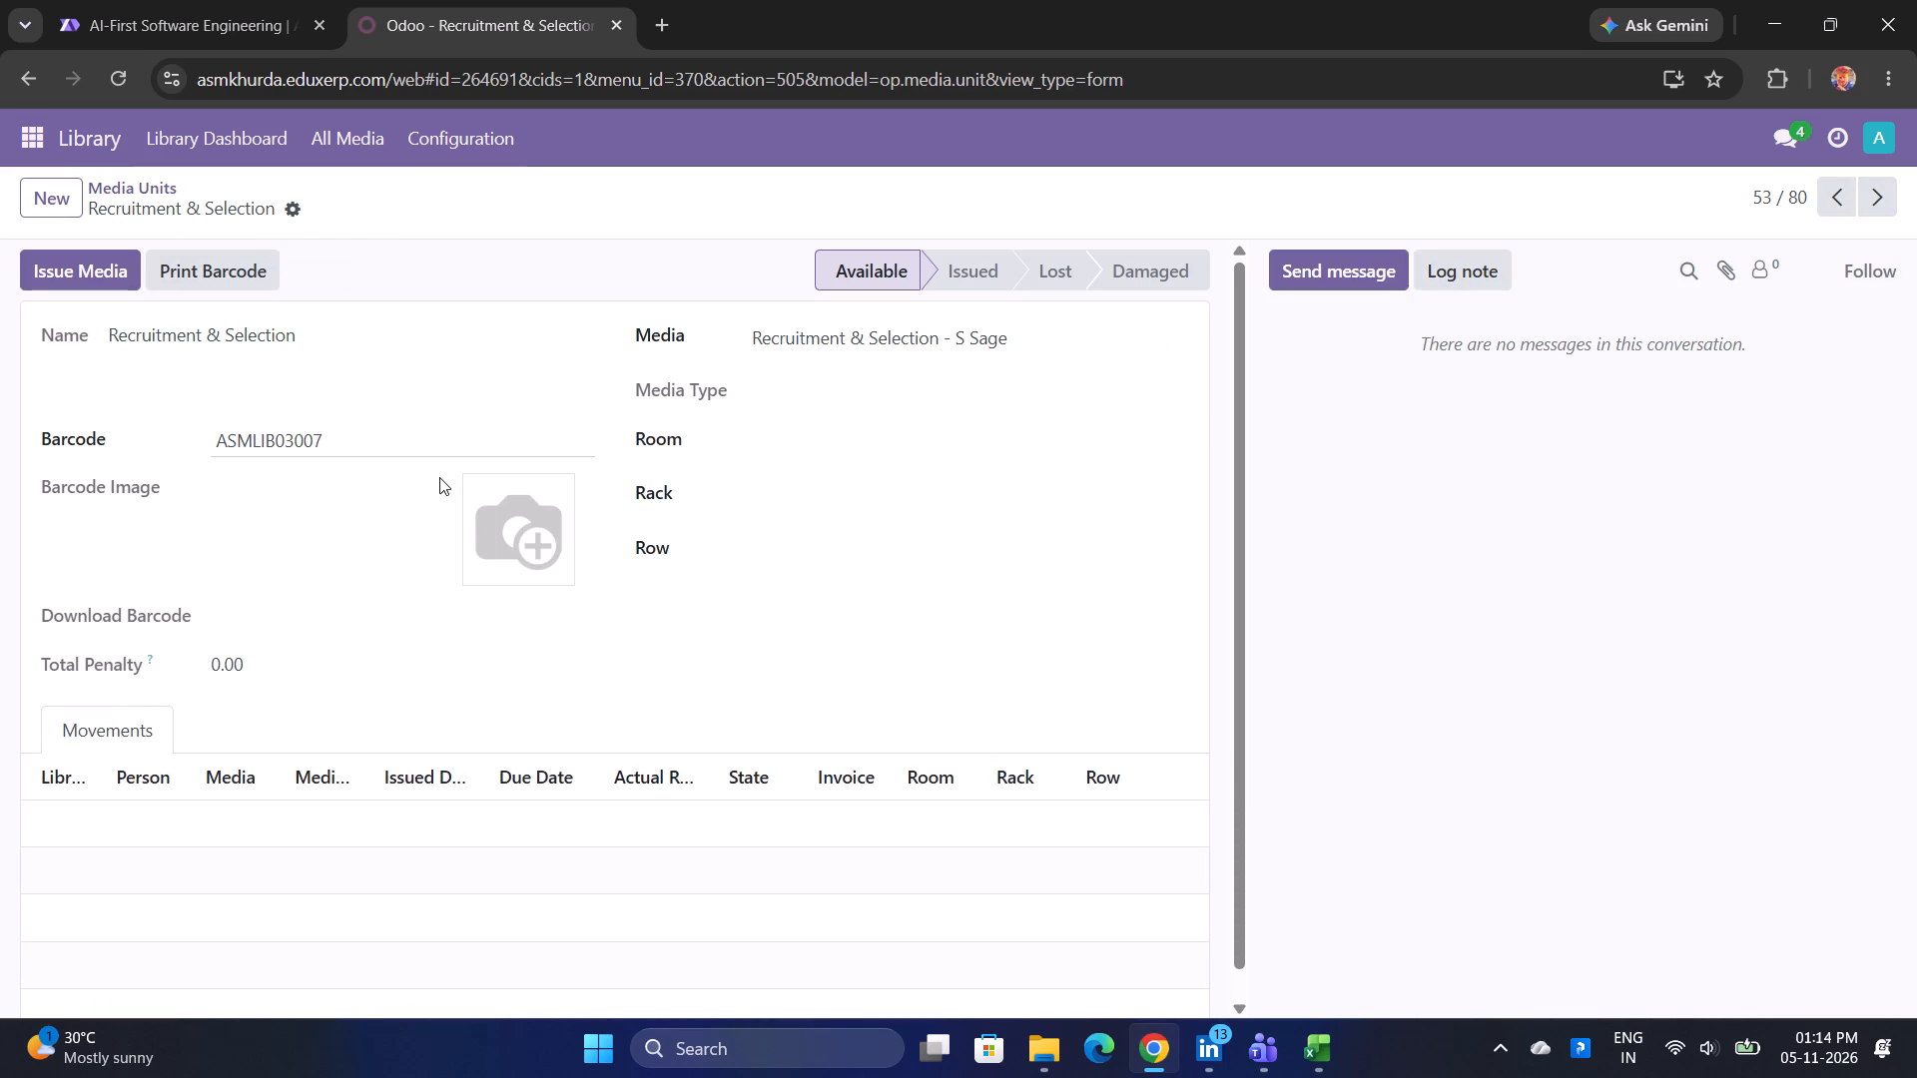
{"action": "left_click", "coordinate": [412, 447]}
{"action": "key", "text": "BackSpace"}
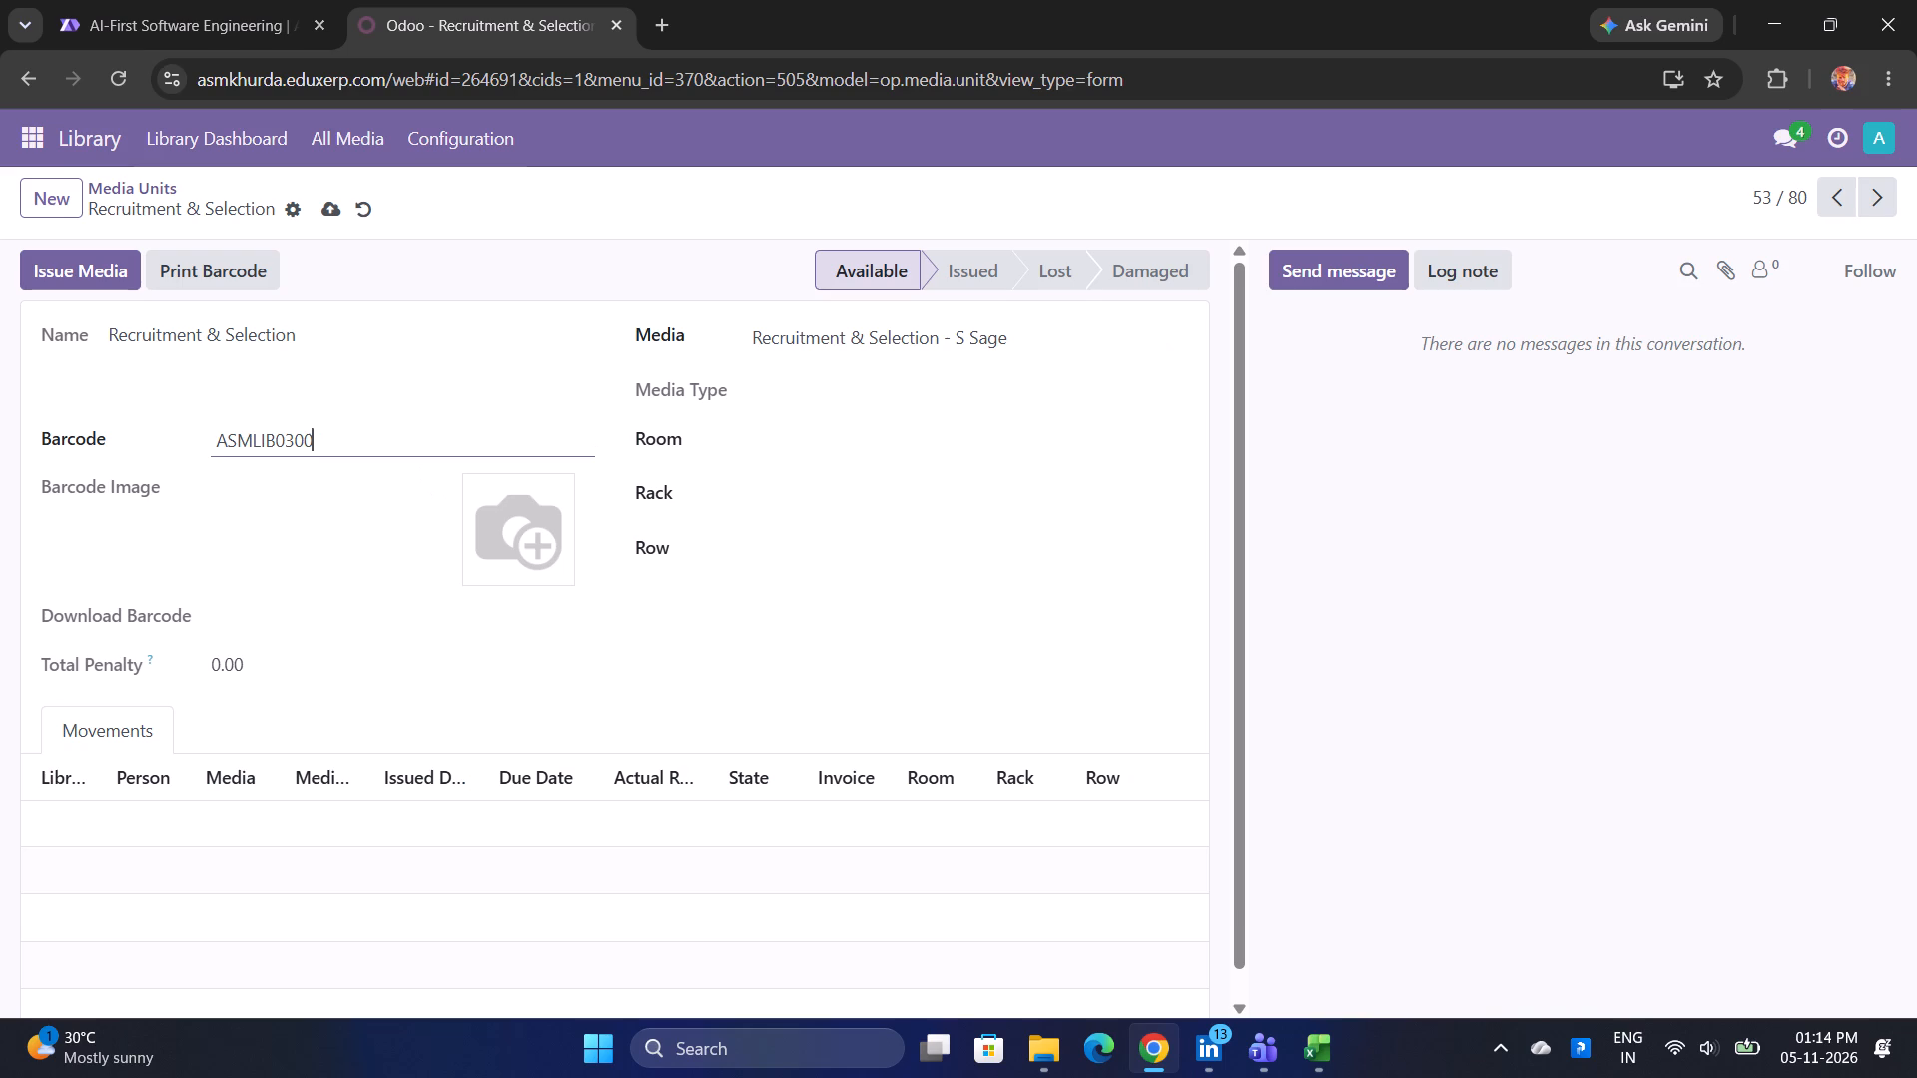
{"action": "left_click", "coordinate": [324, 200]}
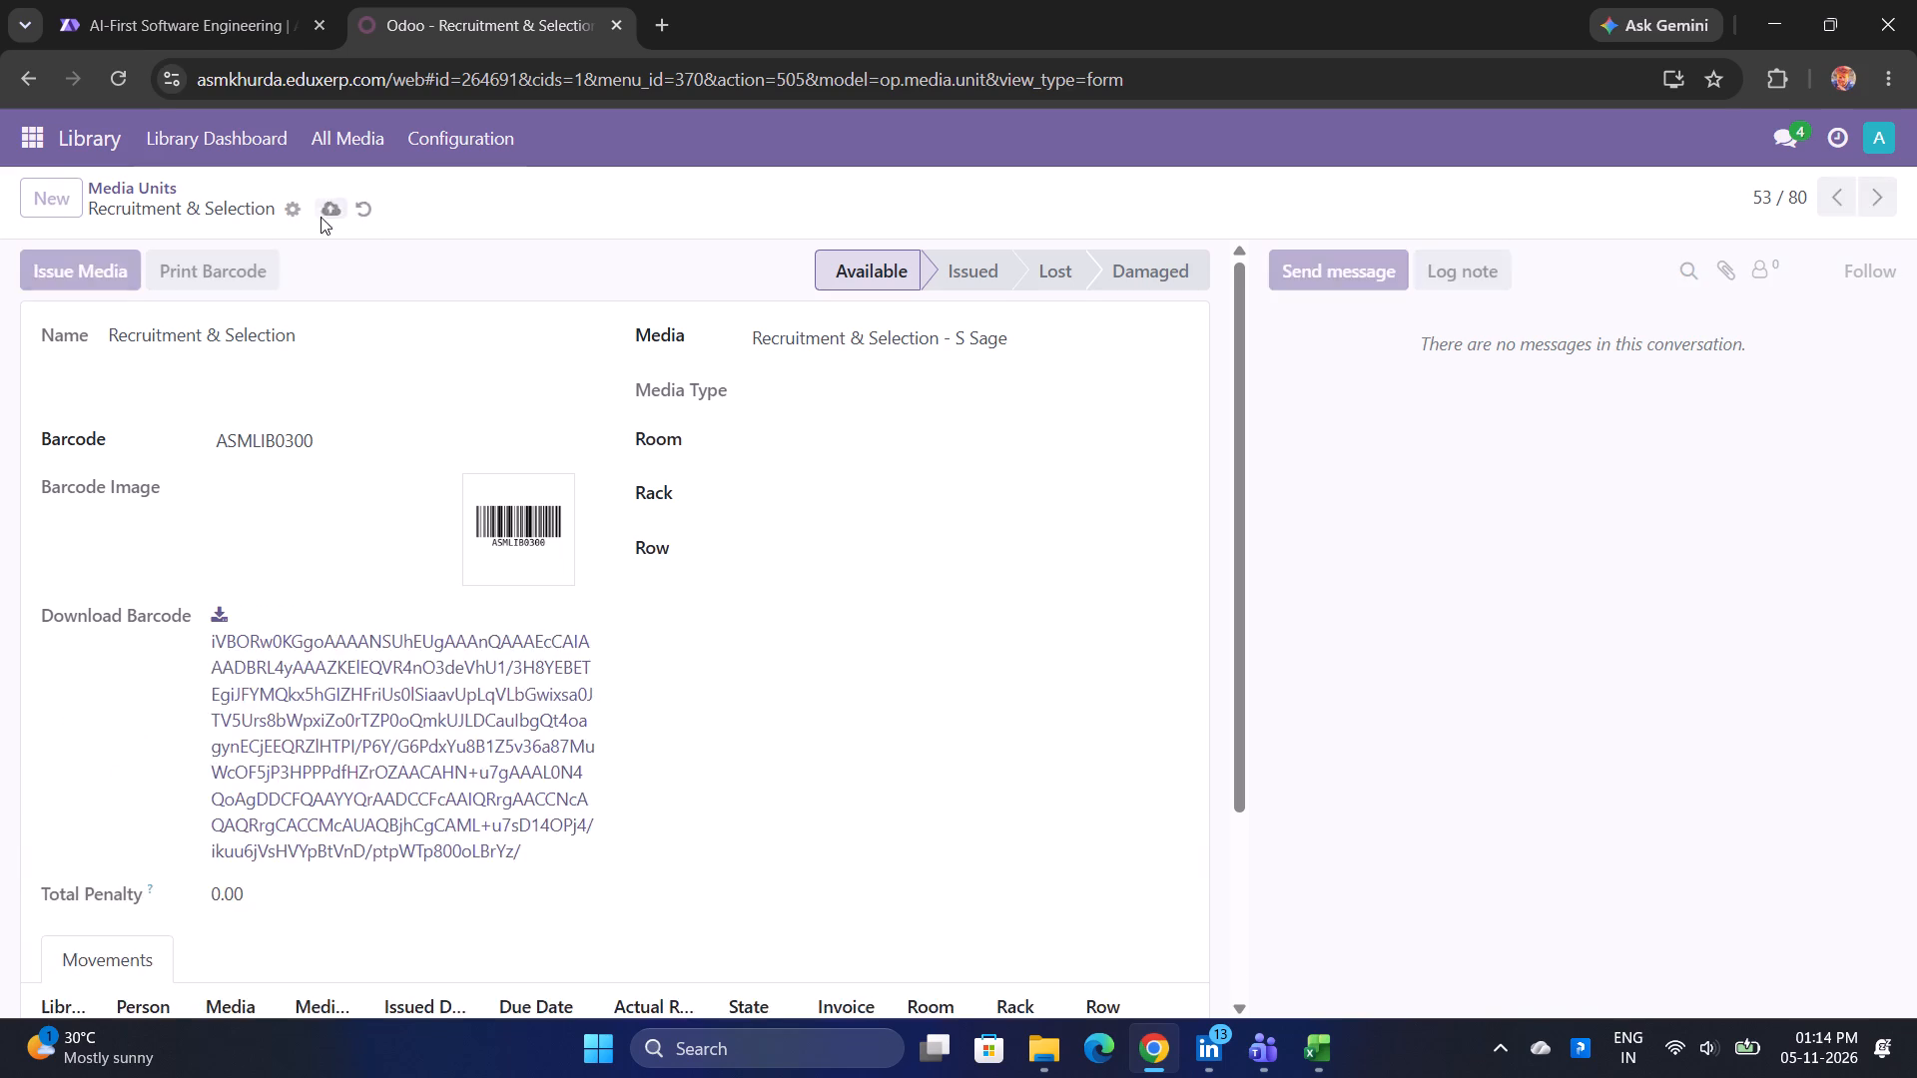
{"action": "left_click", "coordinate": [346, 436]}
{"action": "key", "text": "7"}
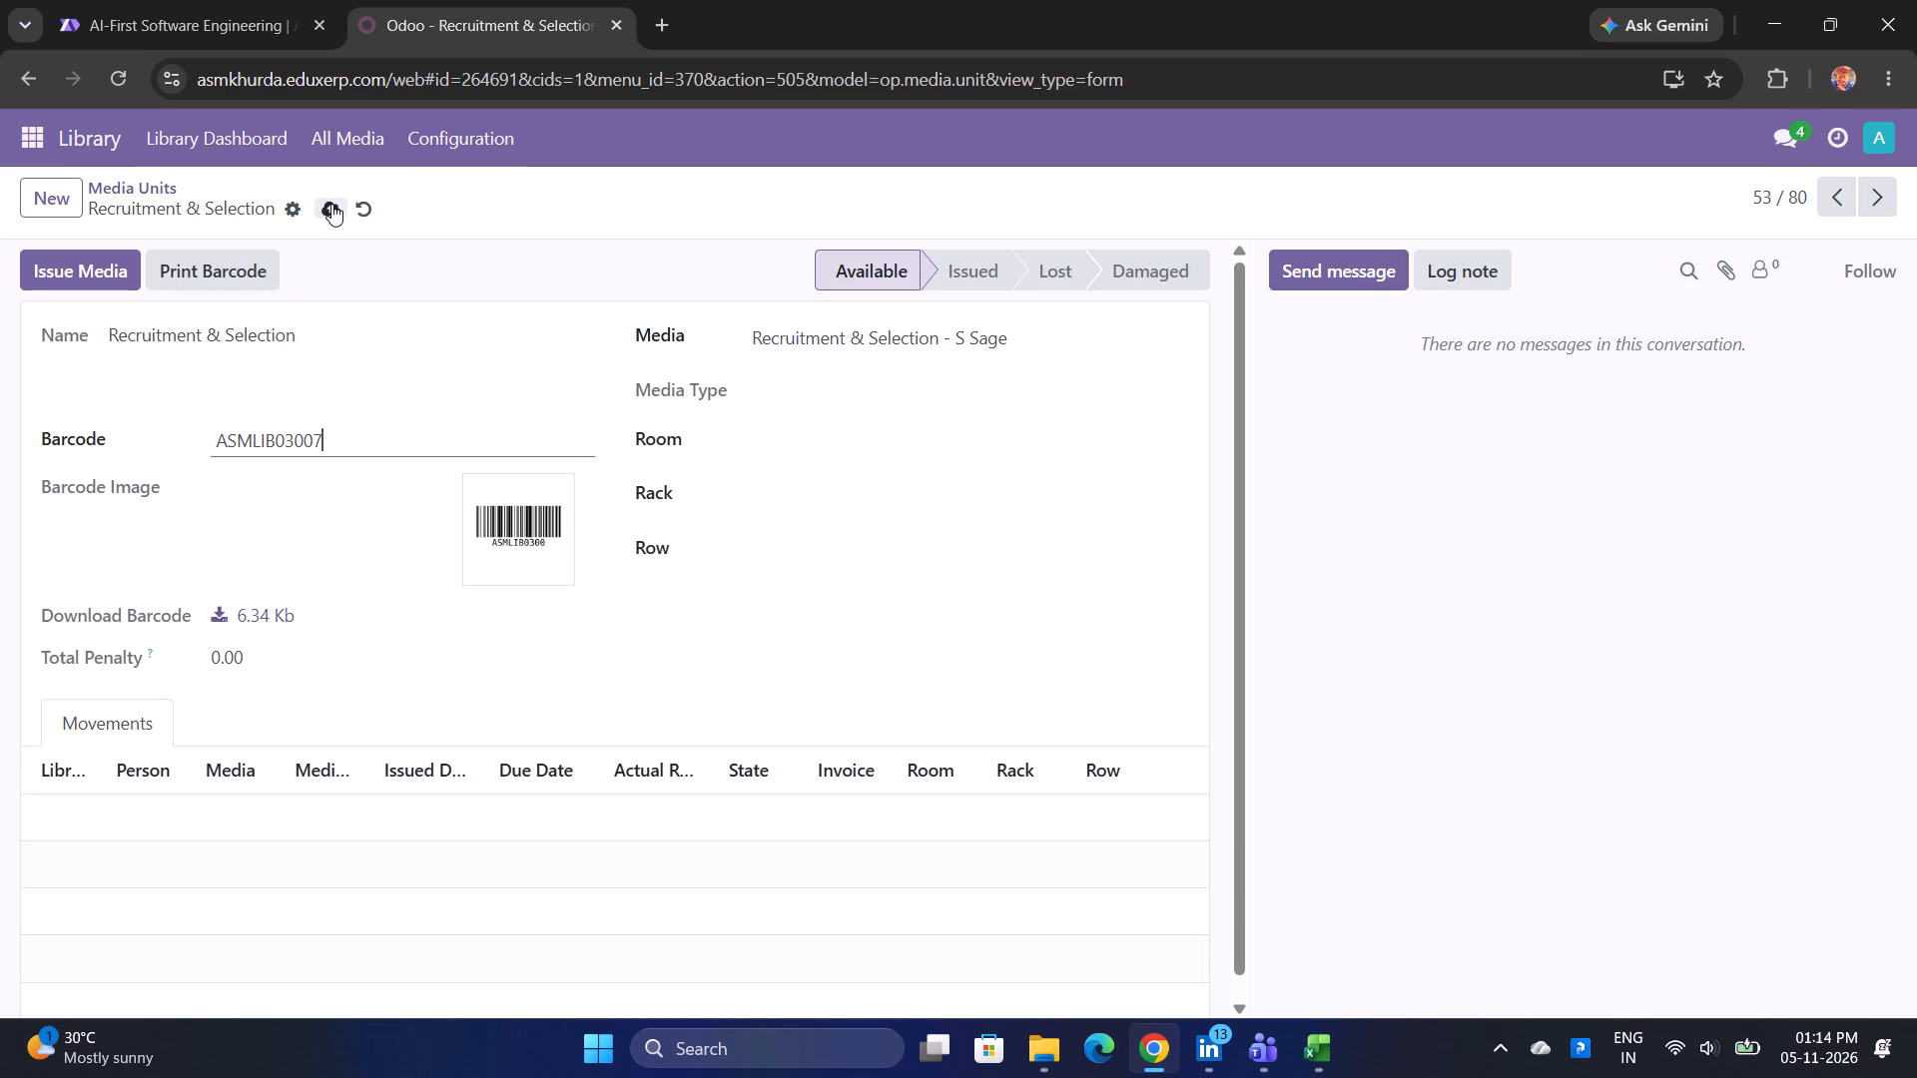
{"action": "left_click", "coordinate": [331, 204]}
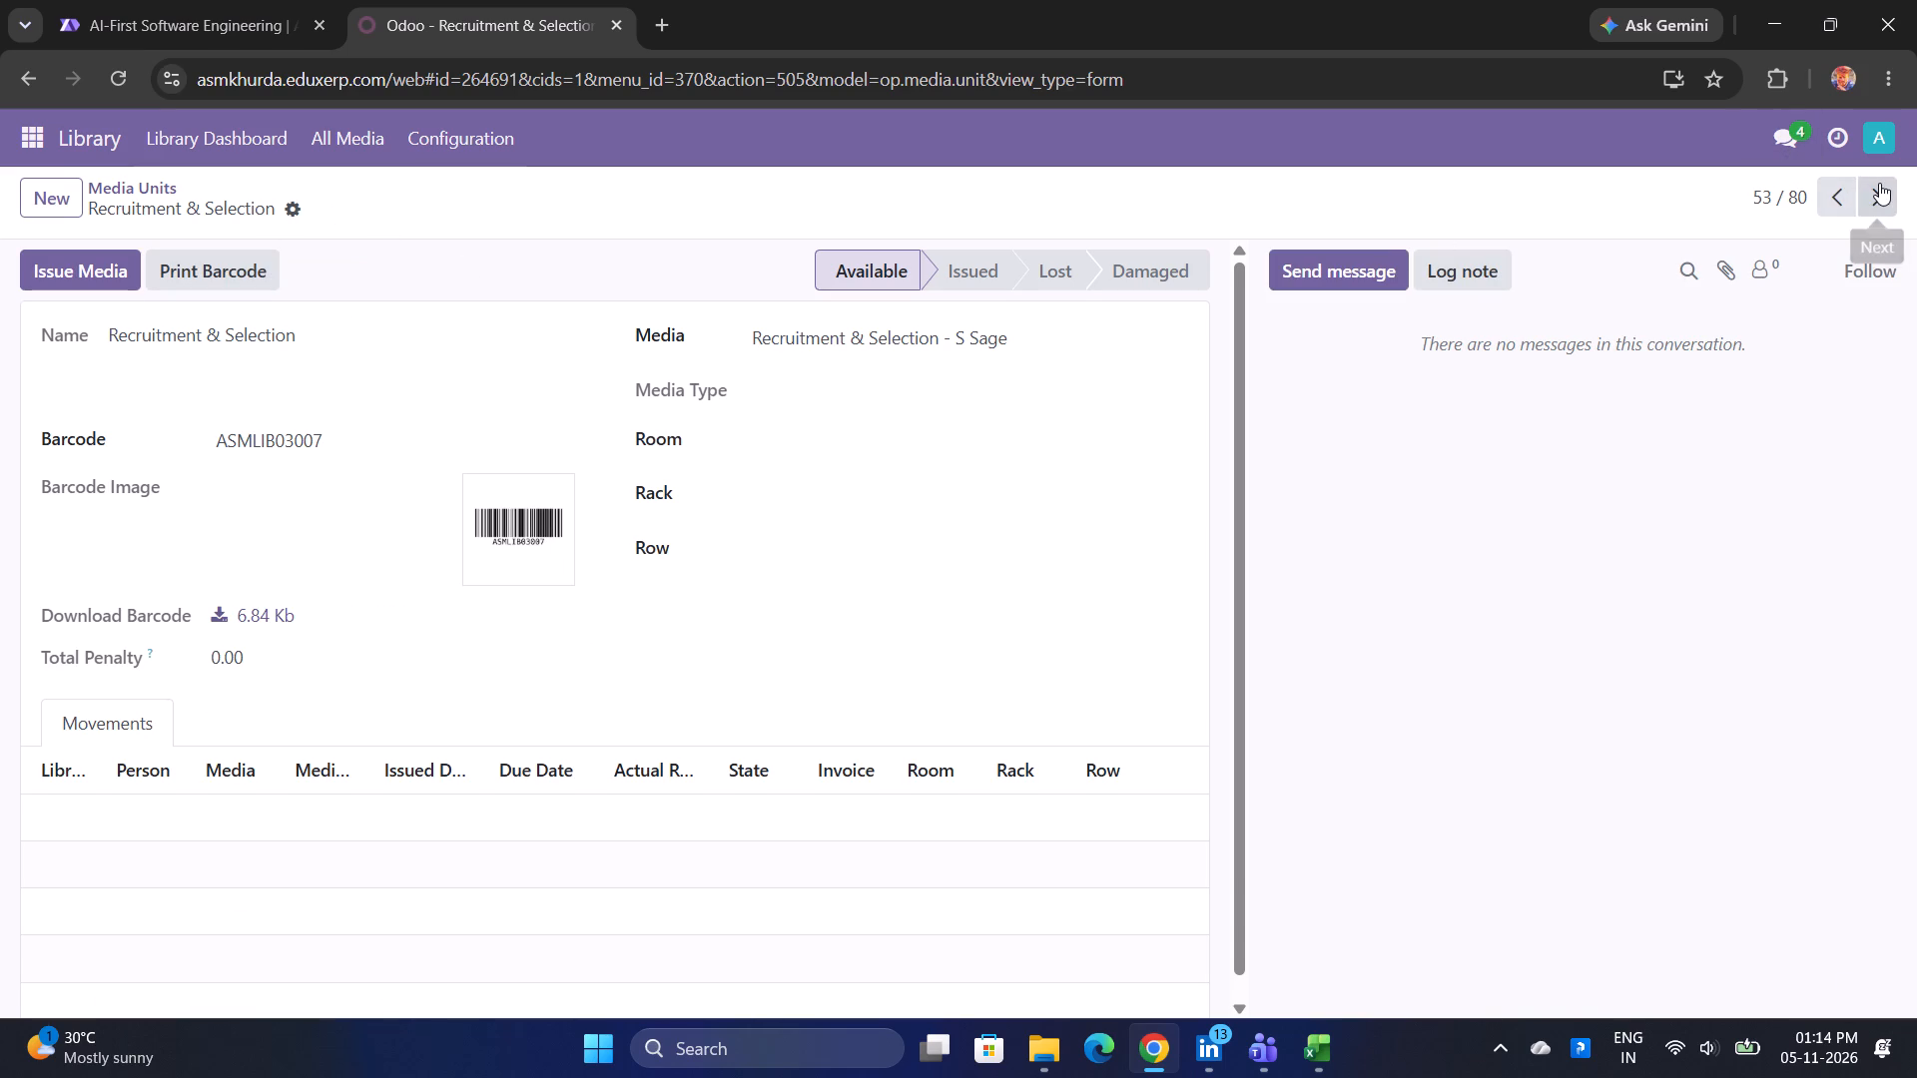
Generate the barcode image for media unit 54 of 80, Recruitment & Selection, by saving barcode ASMLIB0300 and re-saving it as ASMLIB03008.
{"action": "left_click", "coordinate": [1879, 183]}
{"action": "left_click", "coordinate": [466, 433]}
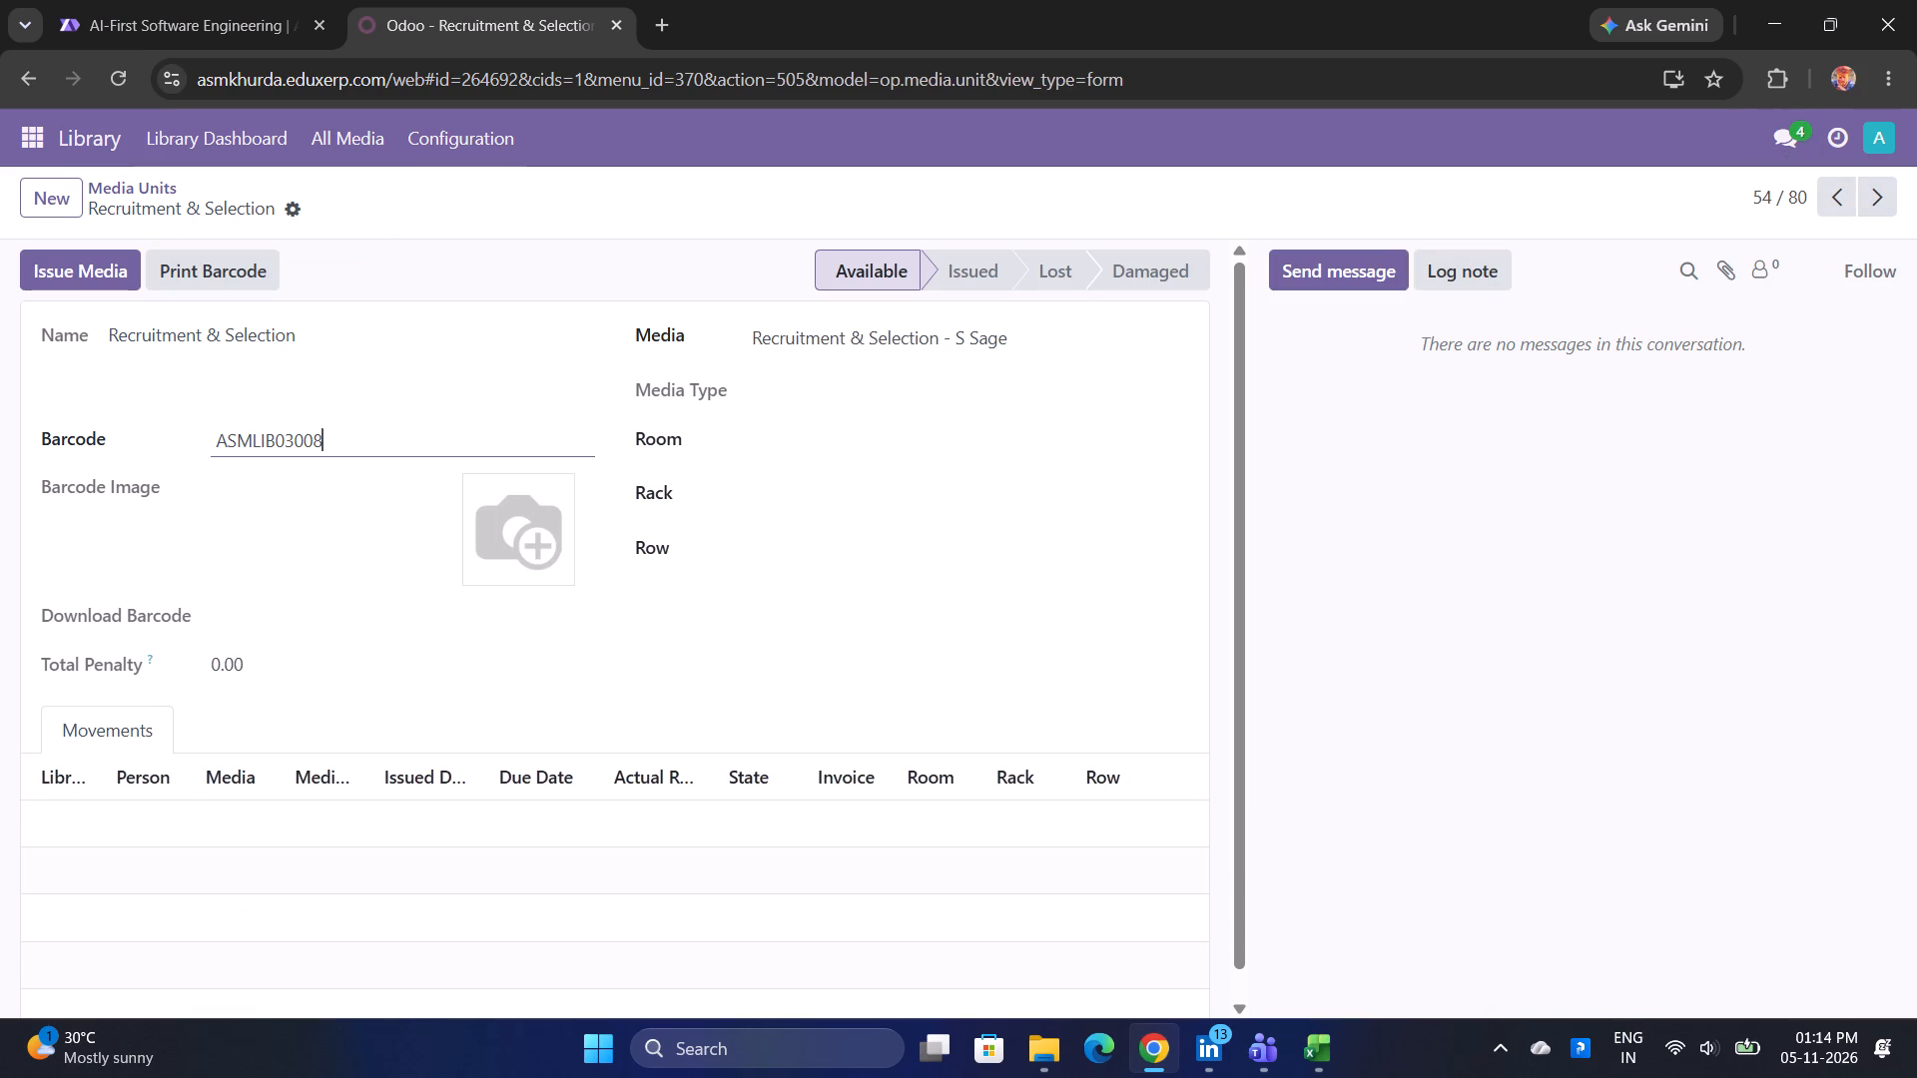
{"action": "key", "text": "BackSpace"}
{"action": "left_click", "coordinate": [328, 207]}
{"action": "left_click", "coordinate": [342, 440]}
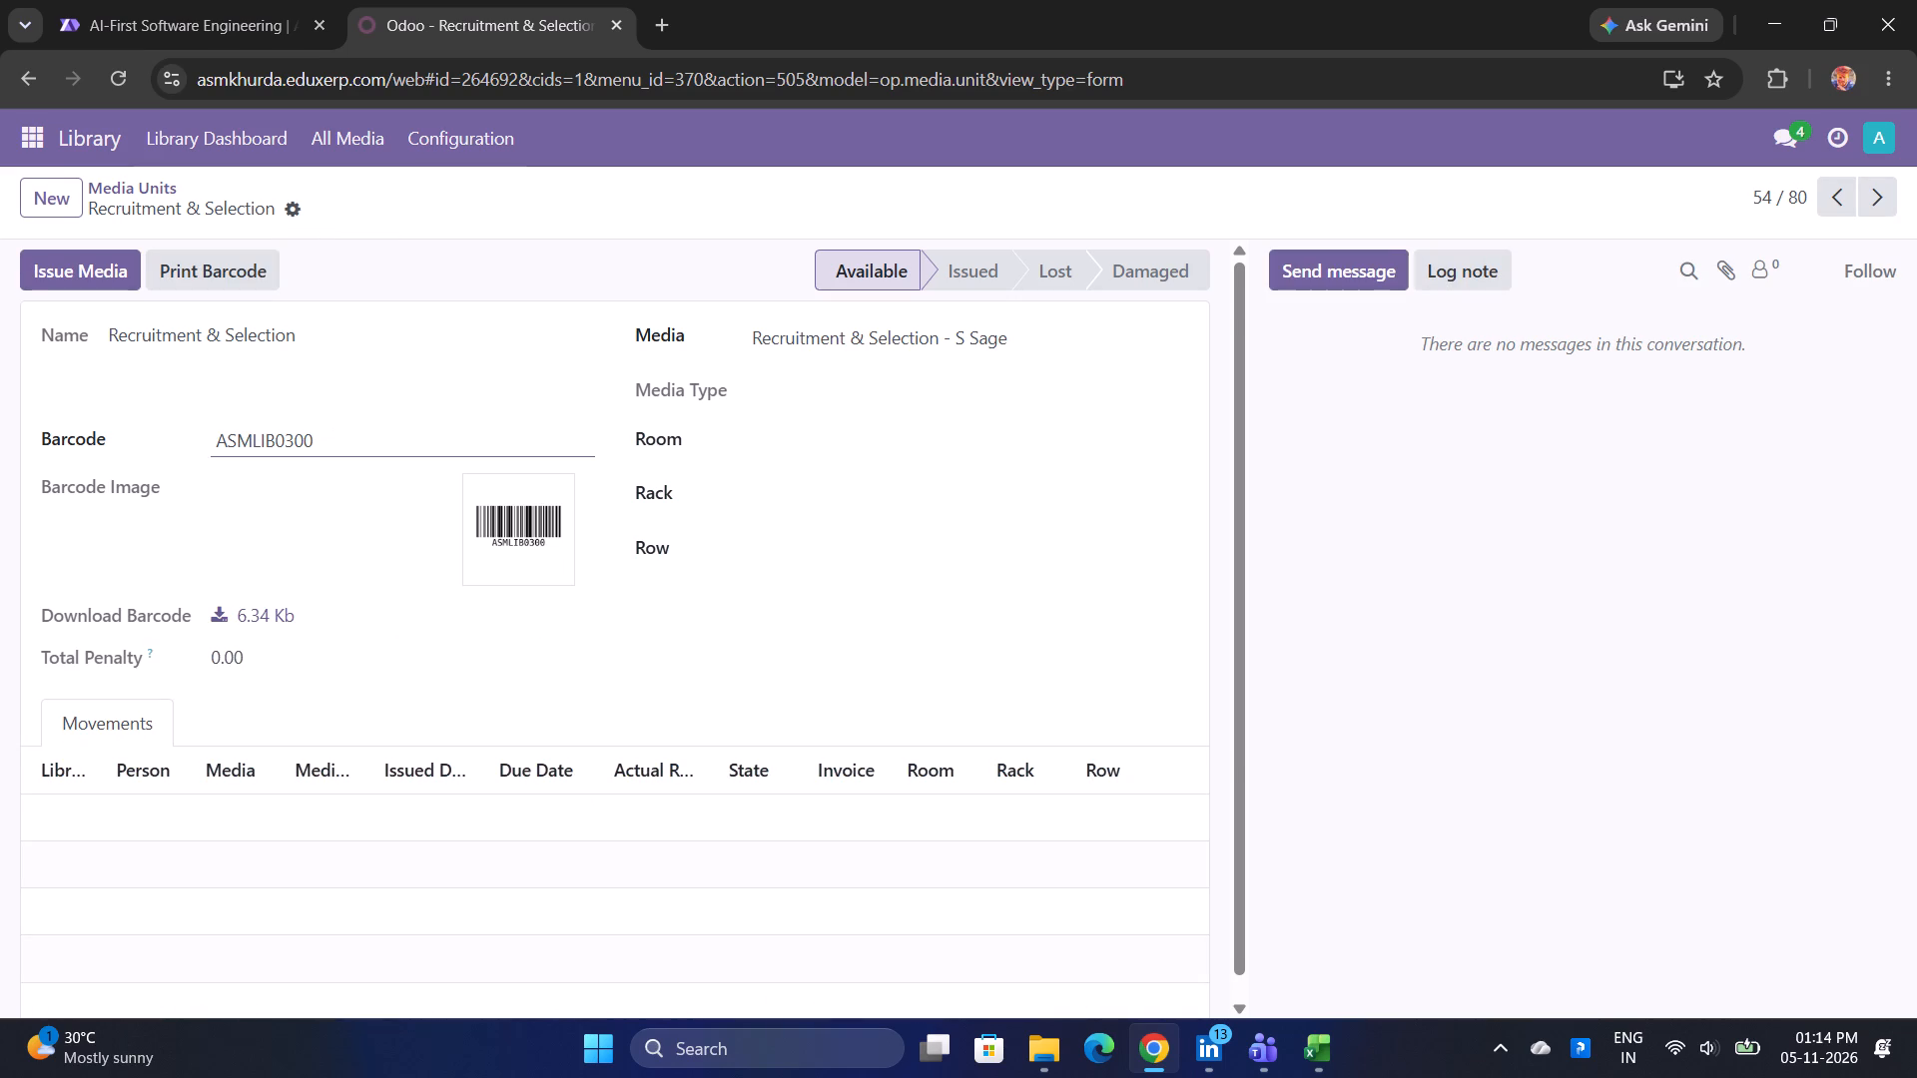
{"action": "key", "text": "8"}
{"action": "left_click", "coordinate": [329, 210]}
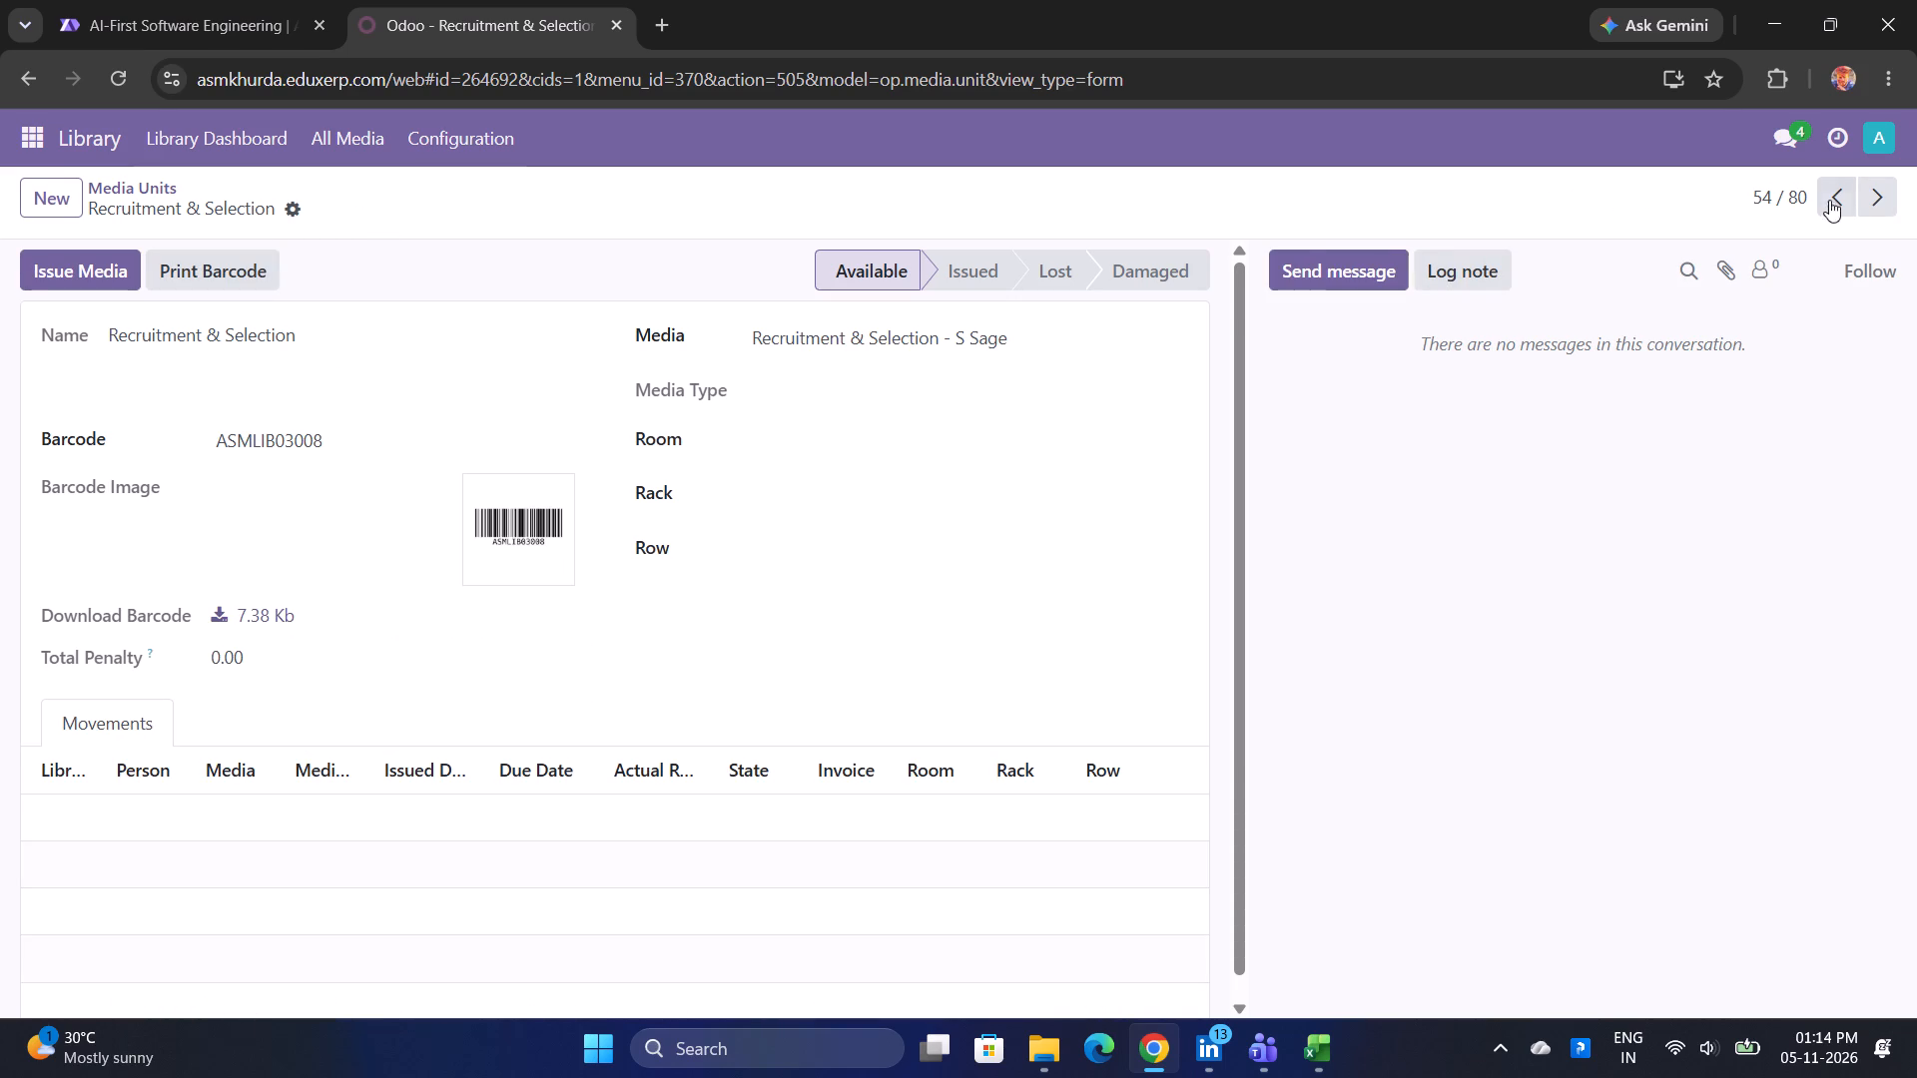
Generate the barcode image for media unit 55 of 80, Recruitment & Selection, by saving barcode ASMLIB0300 and re-saving it as ASMLIB03009.
{"action": "left_click", "coordinate": [1876, 185]}
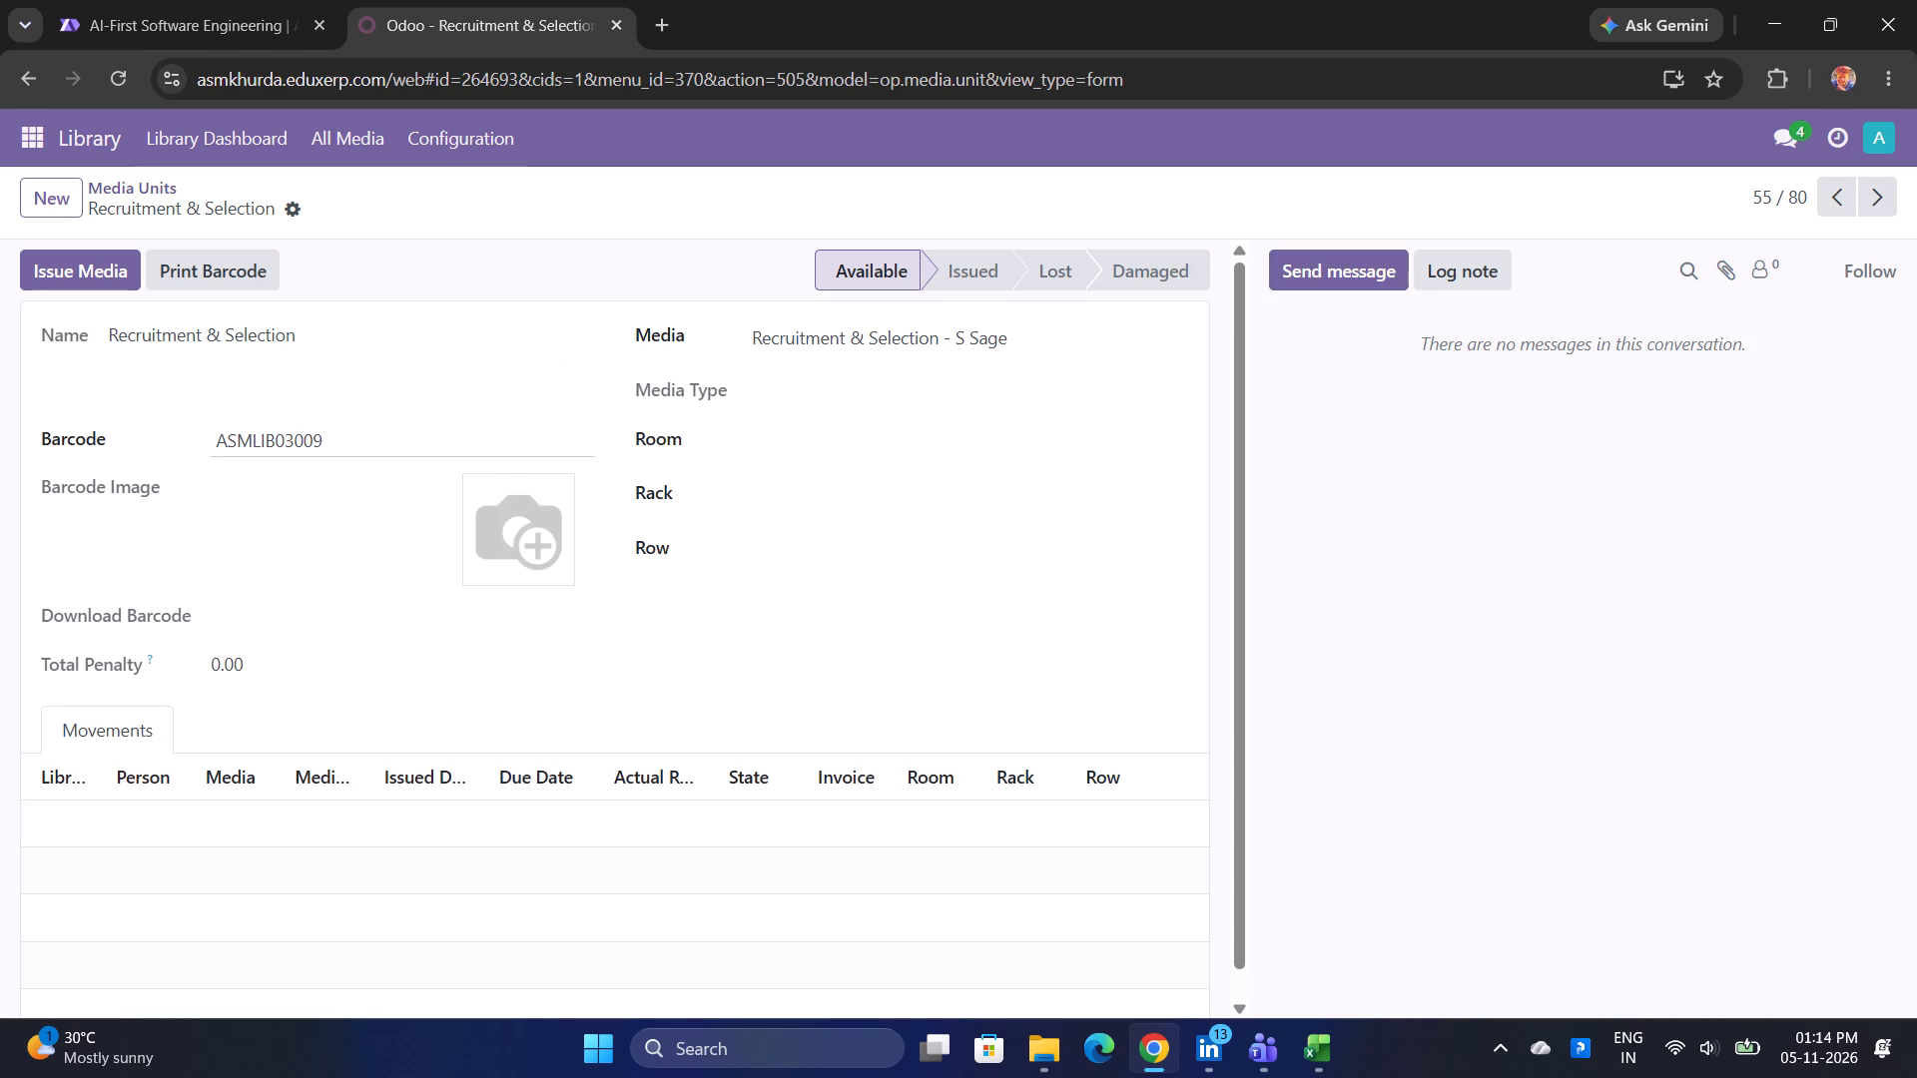
{"action": "left_click", "coordinate": [486, 430]}
{"action": "key", "text": "BackSpace"}
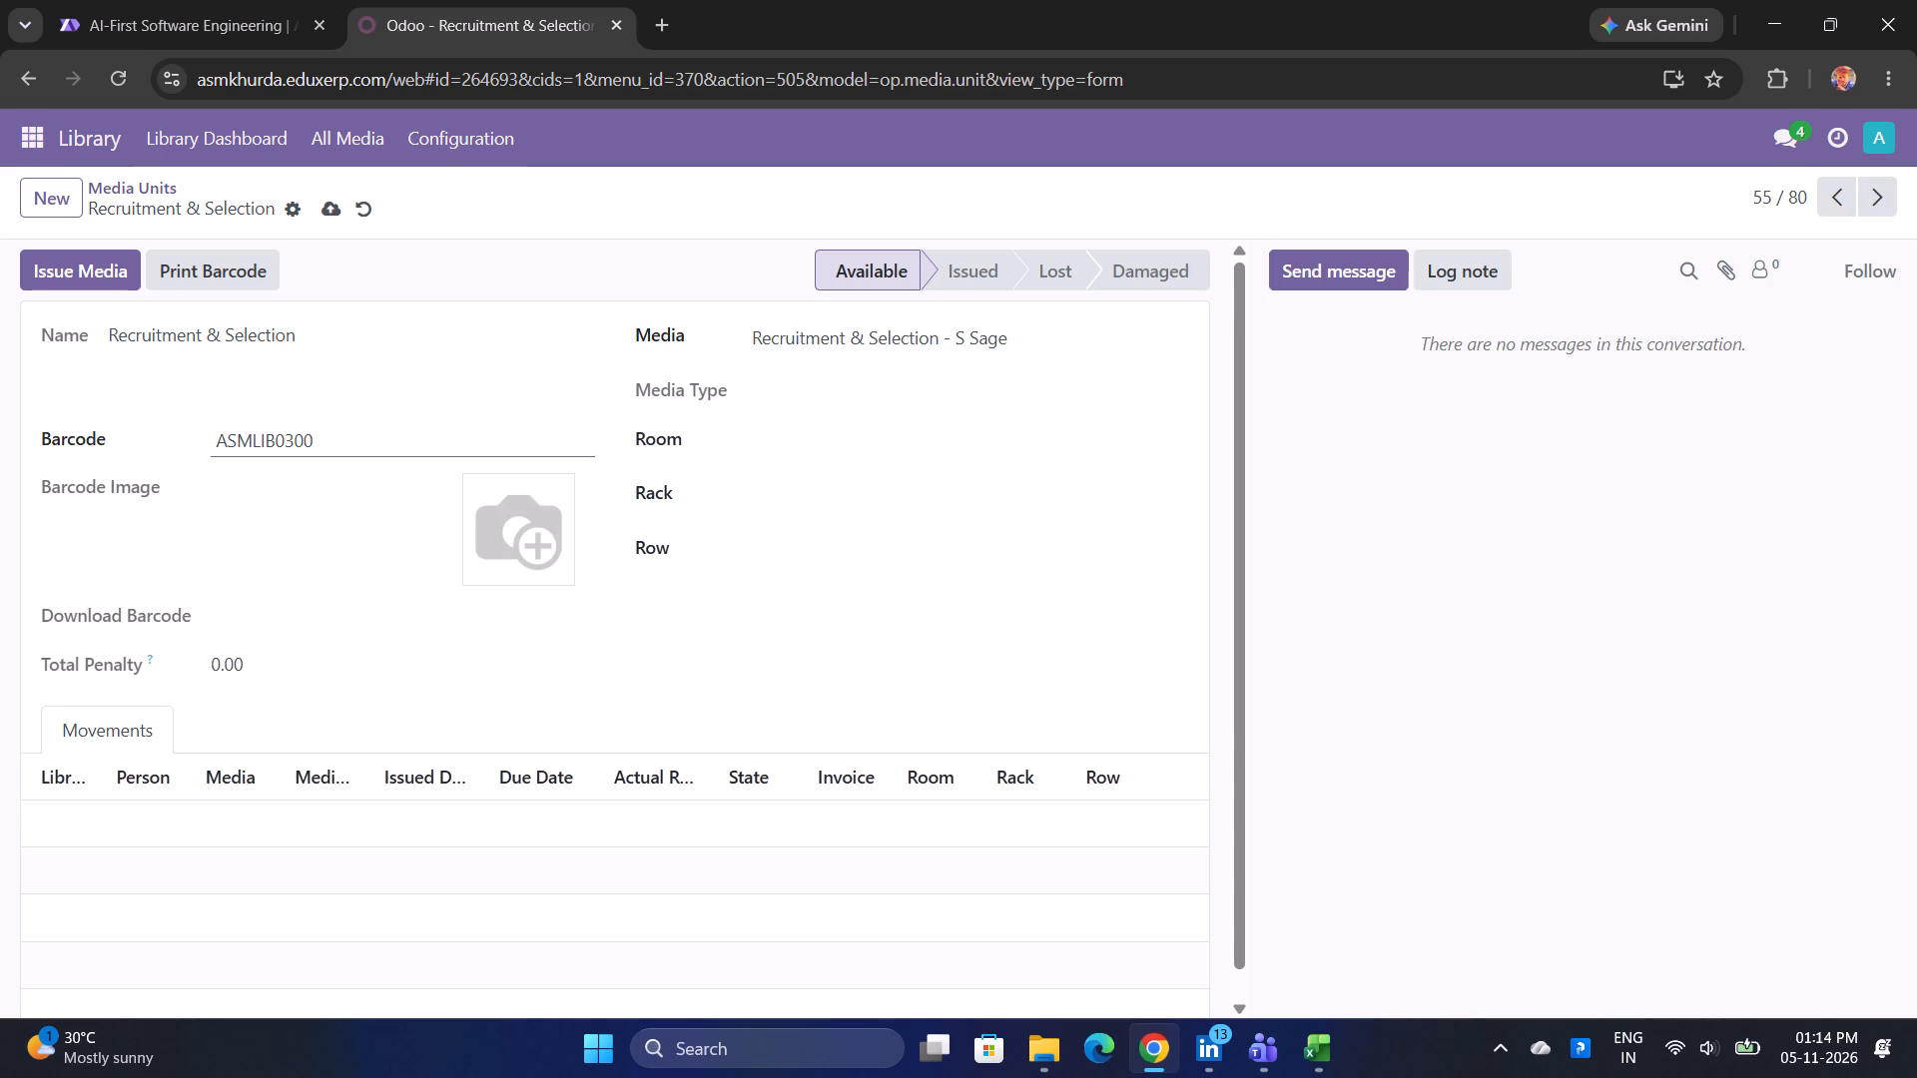
{"action": "left_click", "coordinate": [325, 204]}
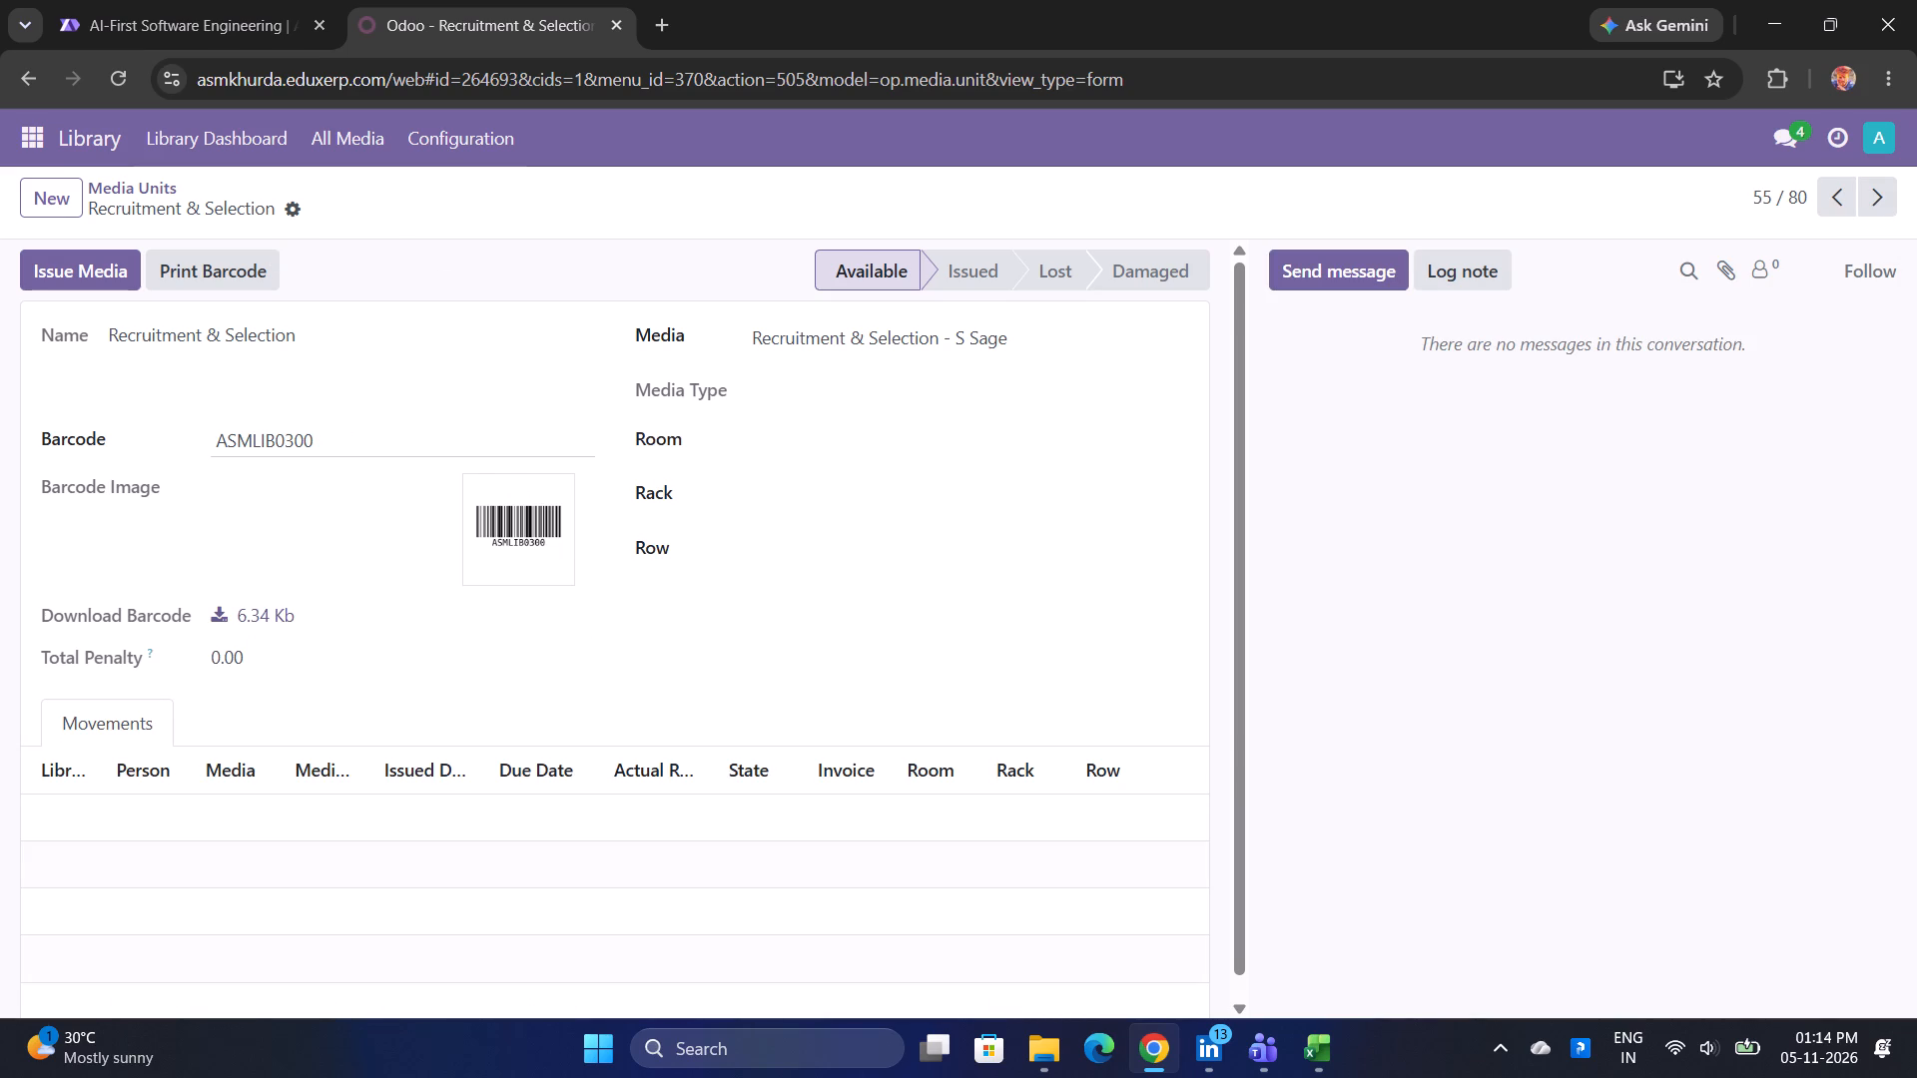
{"action": "left_click", "coordinate": [357, 452]}
{"action": "key", "text": "9"}
{"action": "left_click", "coordinate": [326, 204]}
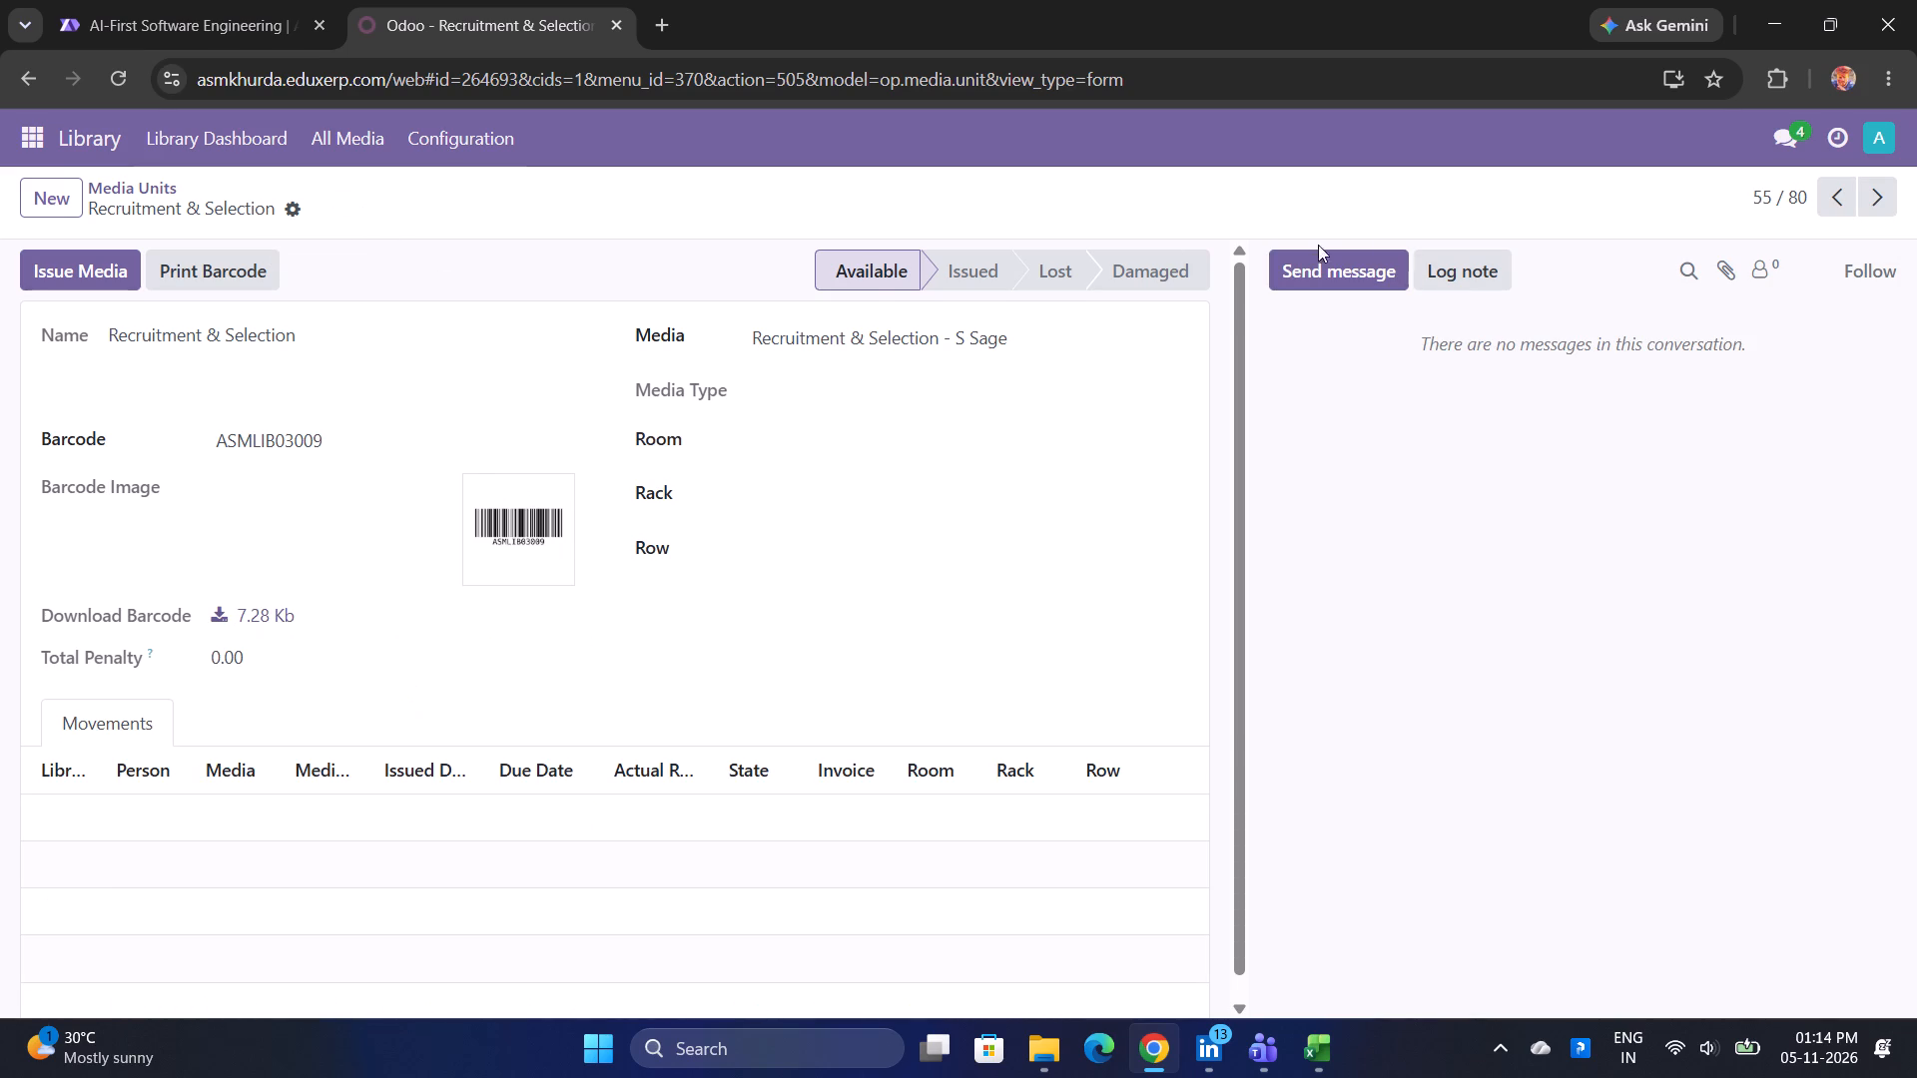
Generate the barcode image for media unit 56 of 80, Recruitment & Selection, by saving barcode ASMLIB0301 and re-saving it as ASMLIB03010.
{"action": "left_click", "coordinate": [1869, 188]}
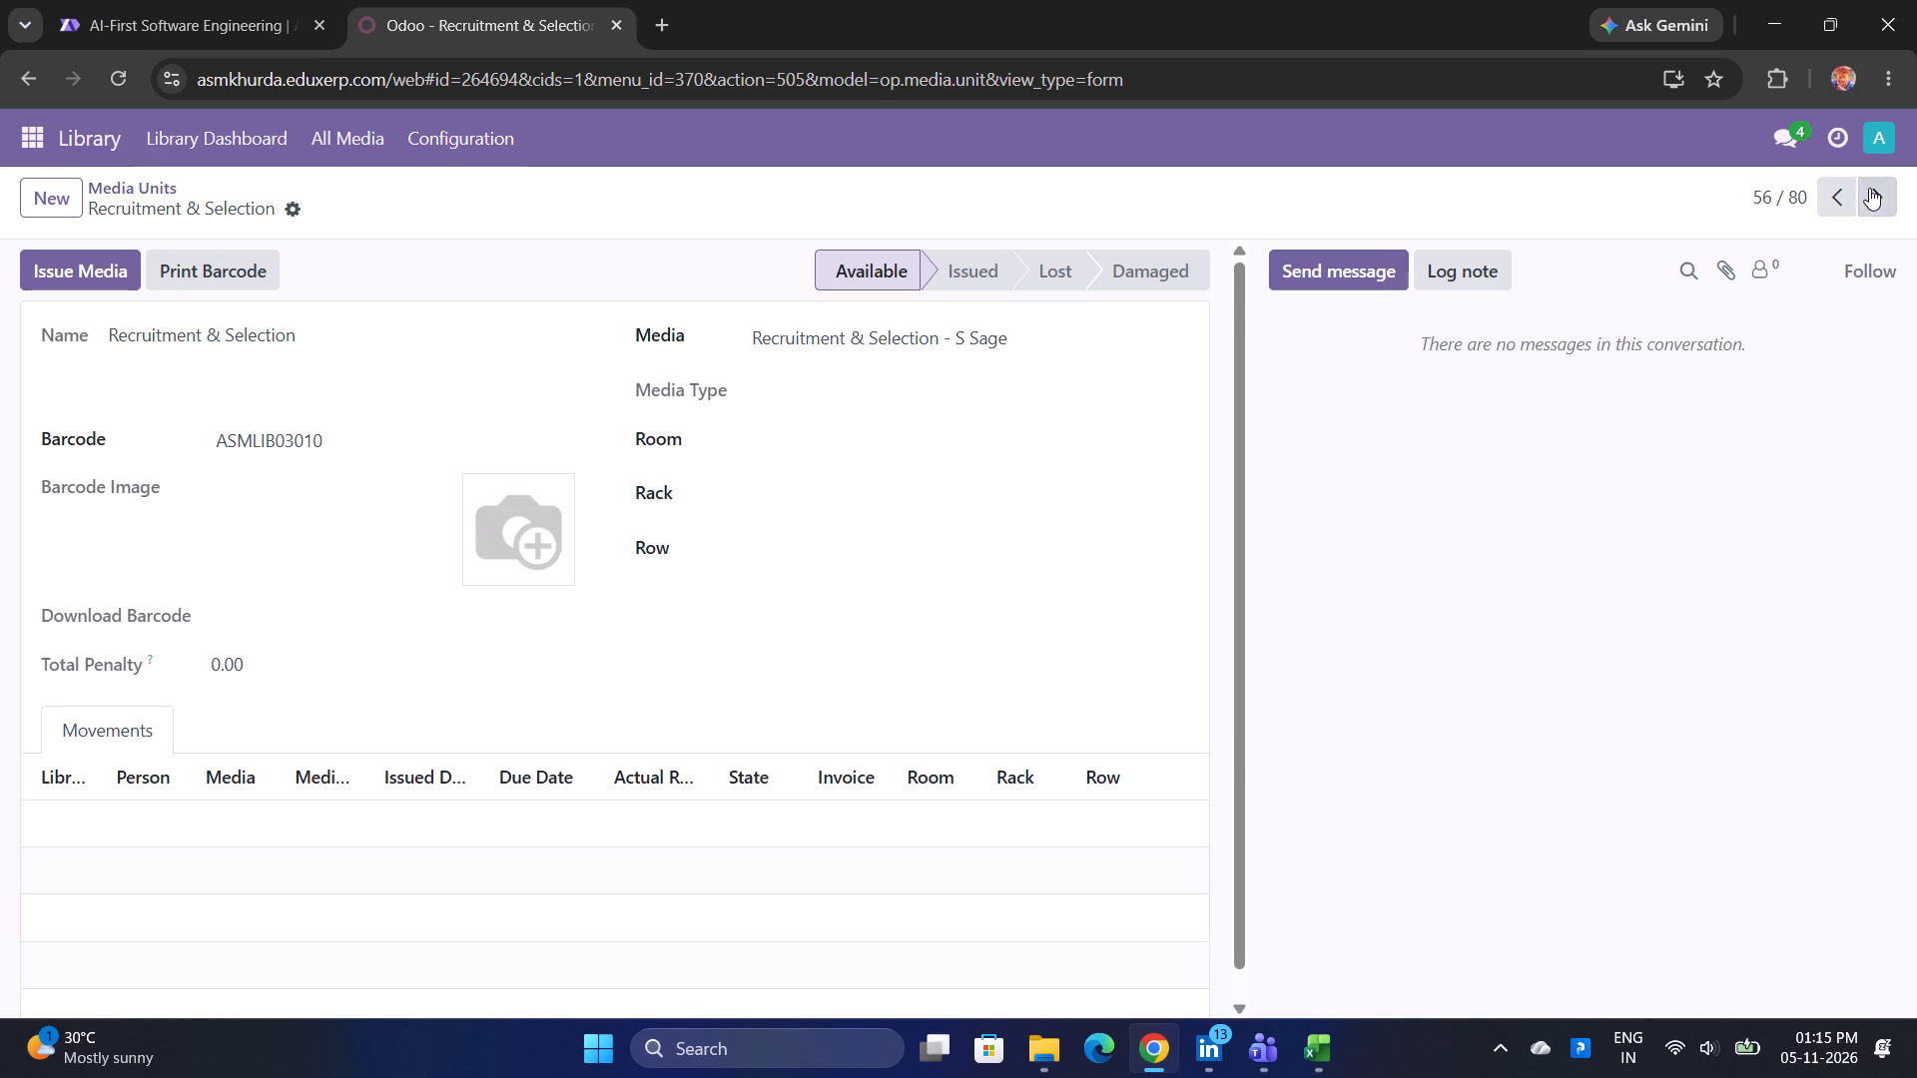
{"action": "left_click", "coordinate": [383, 425]}
{"action": "key", "text": "BackSpace"}
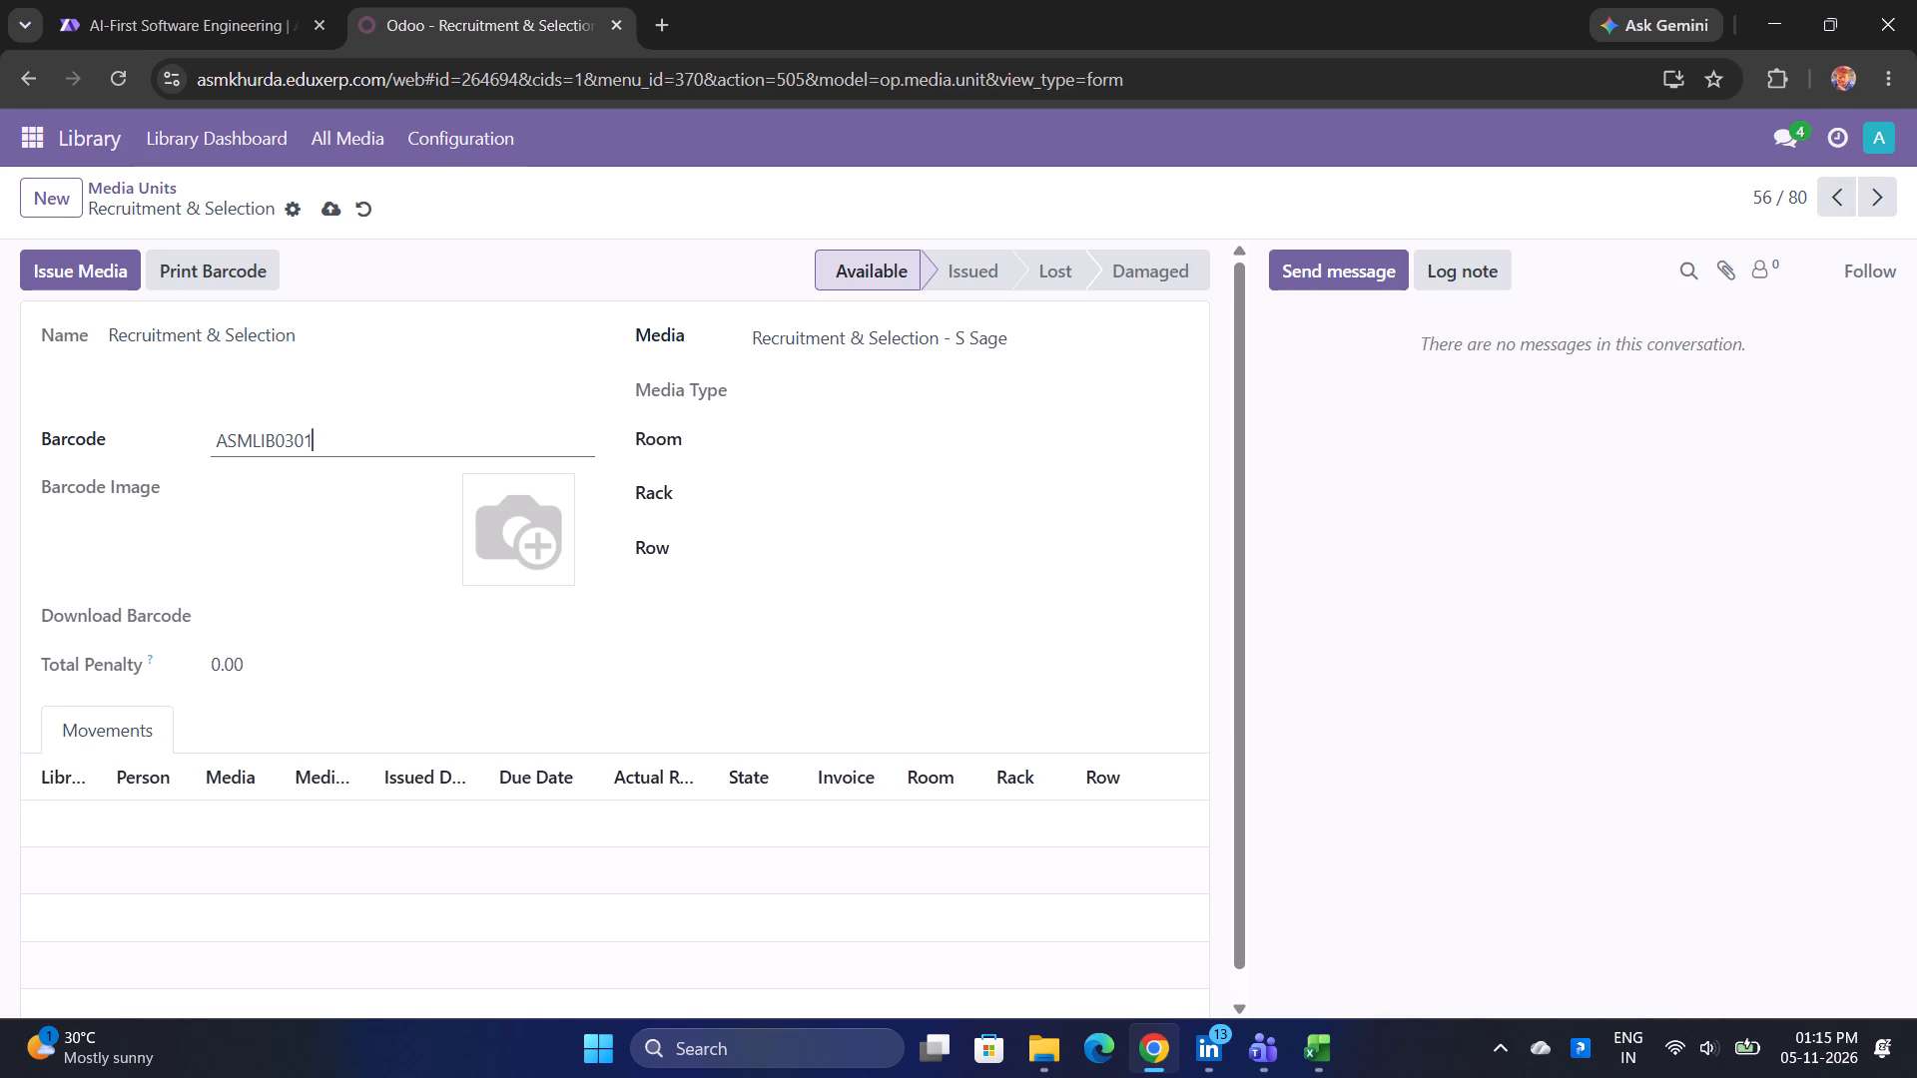
{"action": "left_click", "coordinate": [327, 206]}
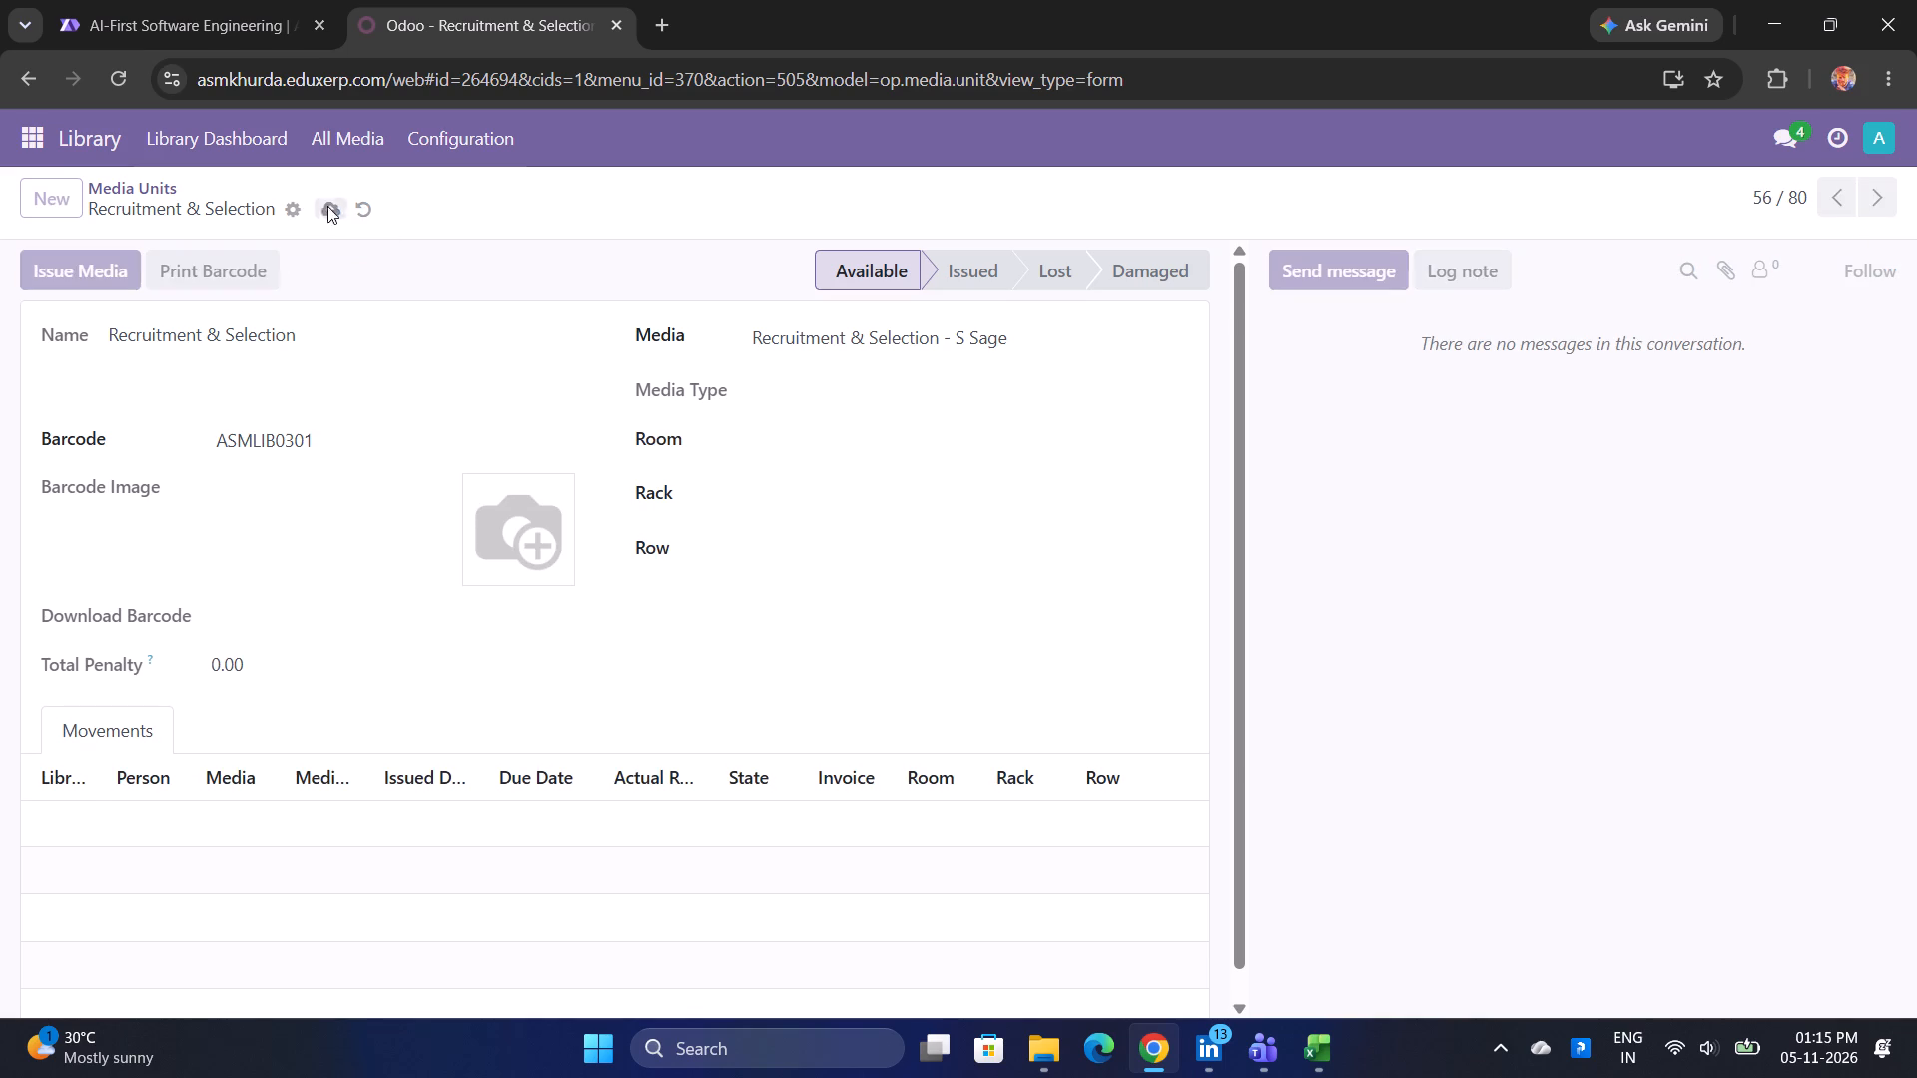
{"action": "left_click", "coordinate": [343, 446]}
{"action": "key", "text": "0"}
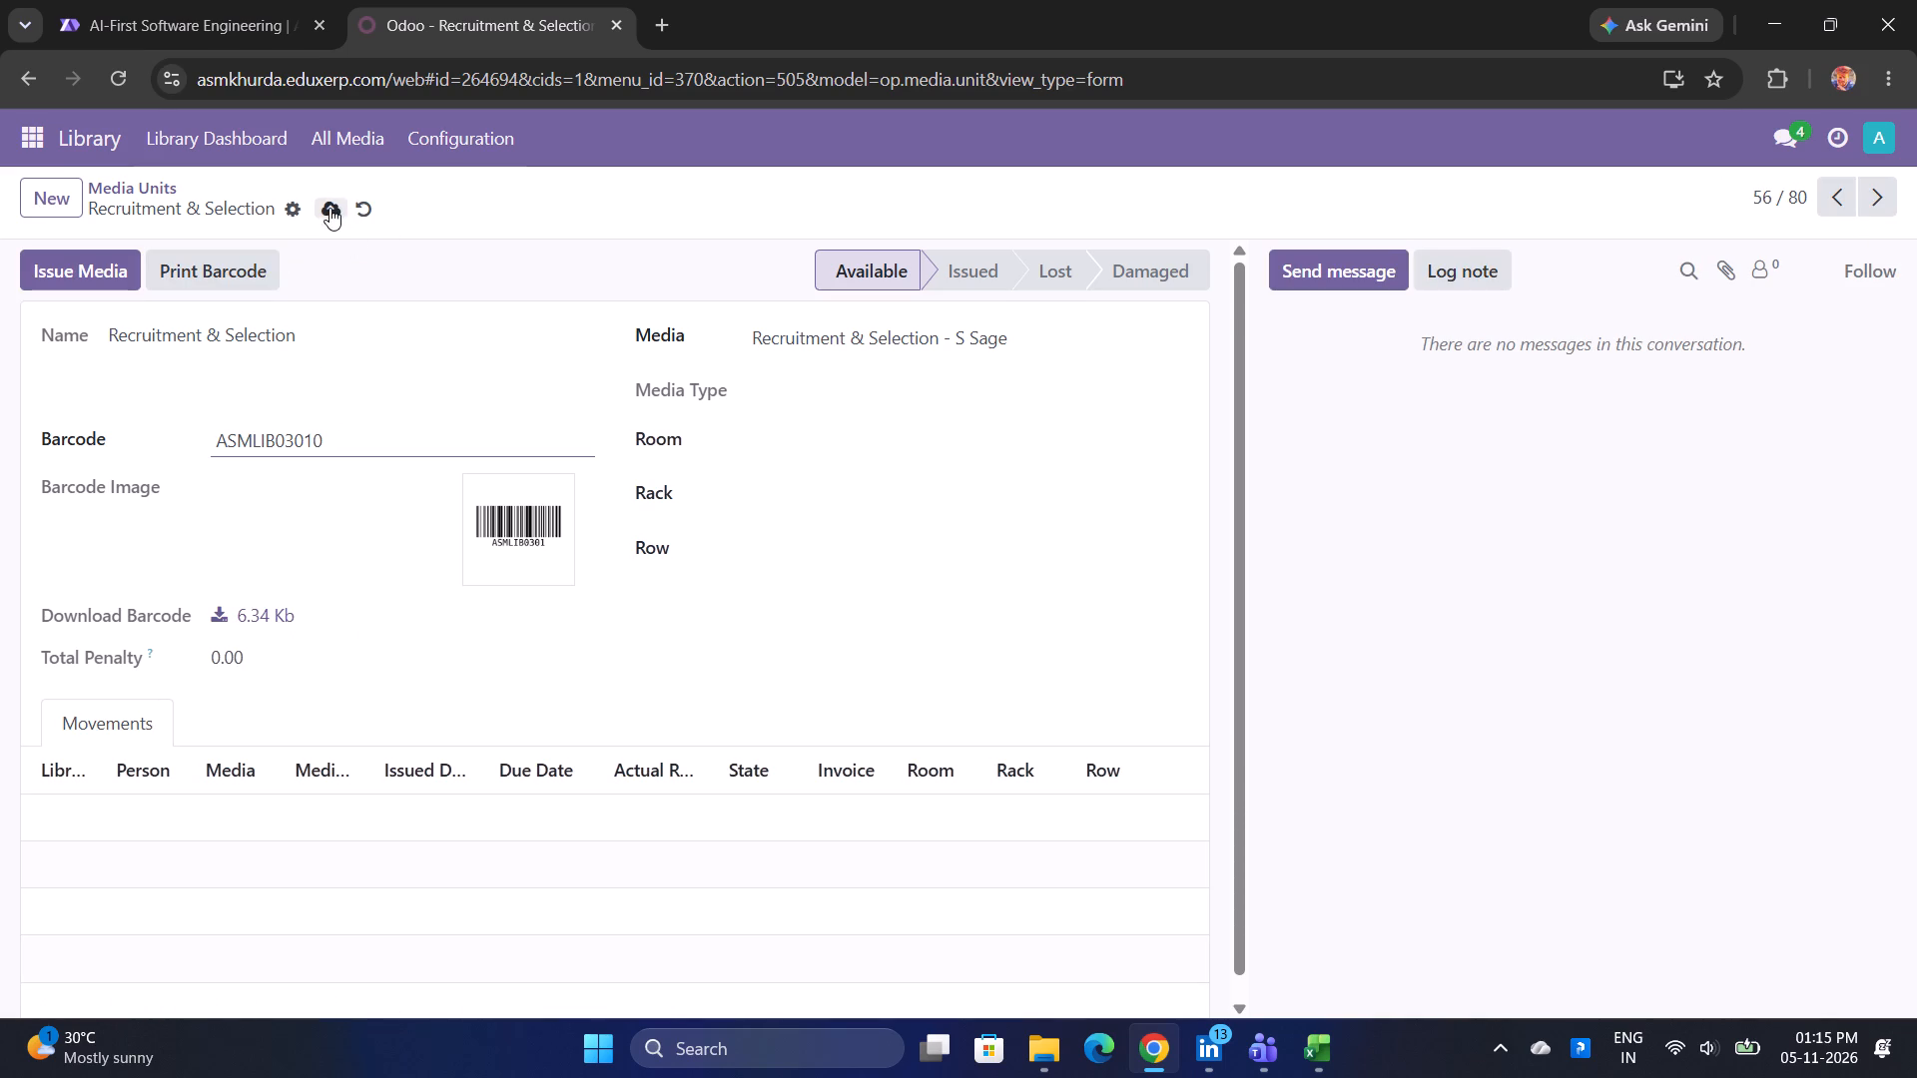
{"action": "left_click", "coordinate": [329, 208]}
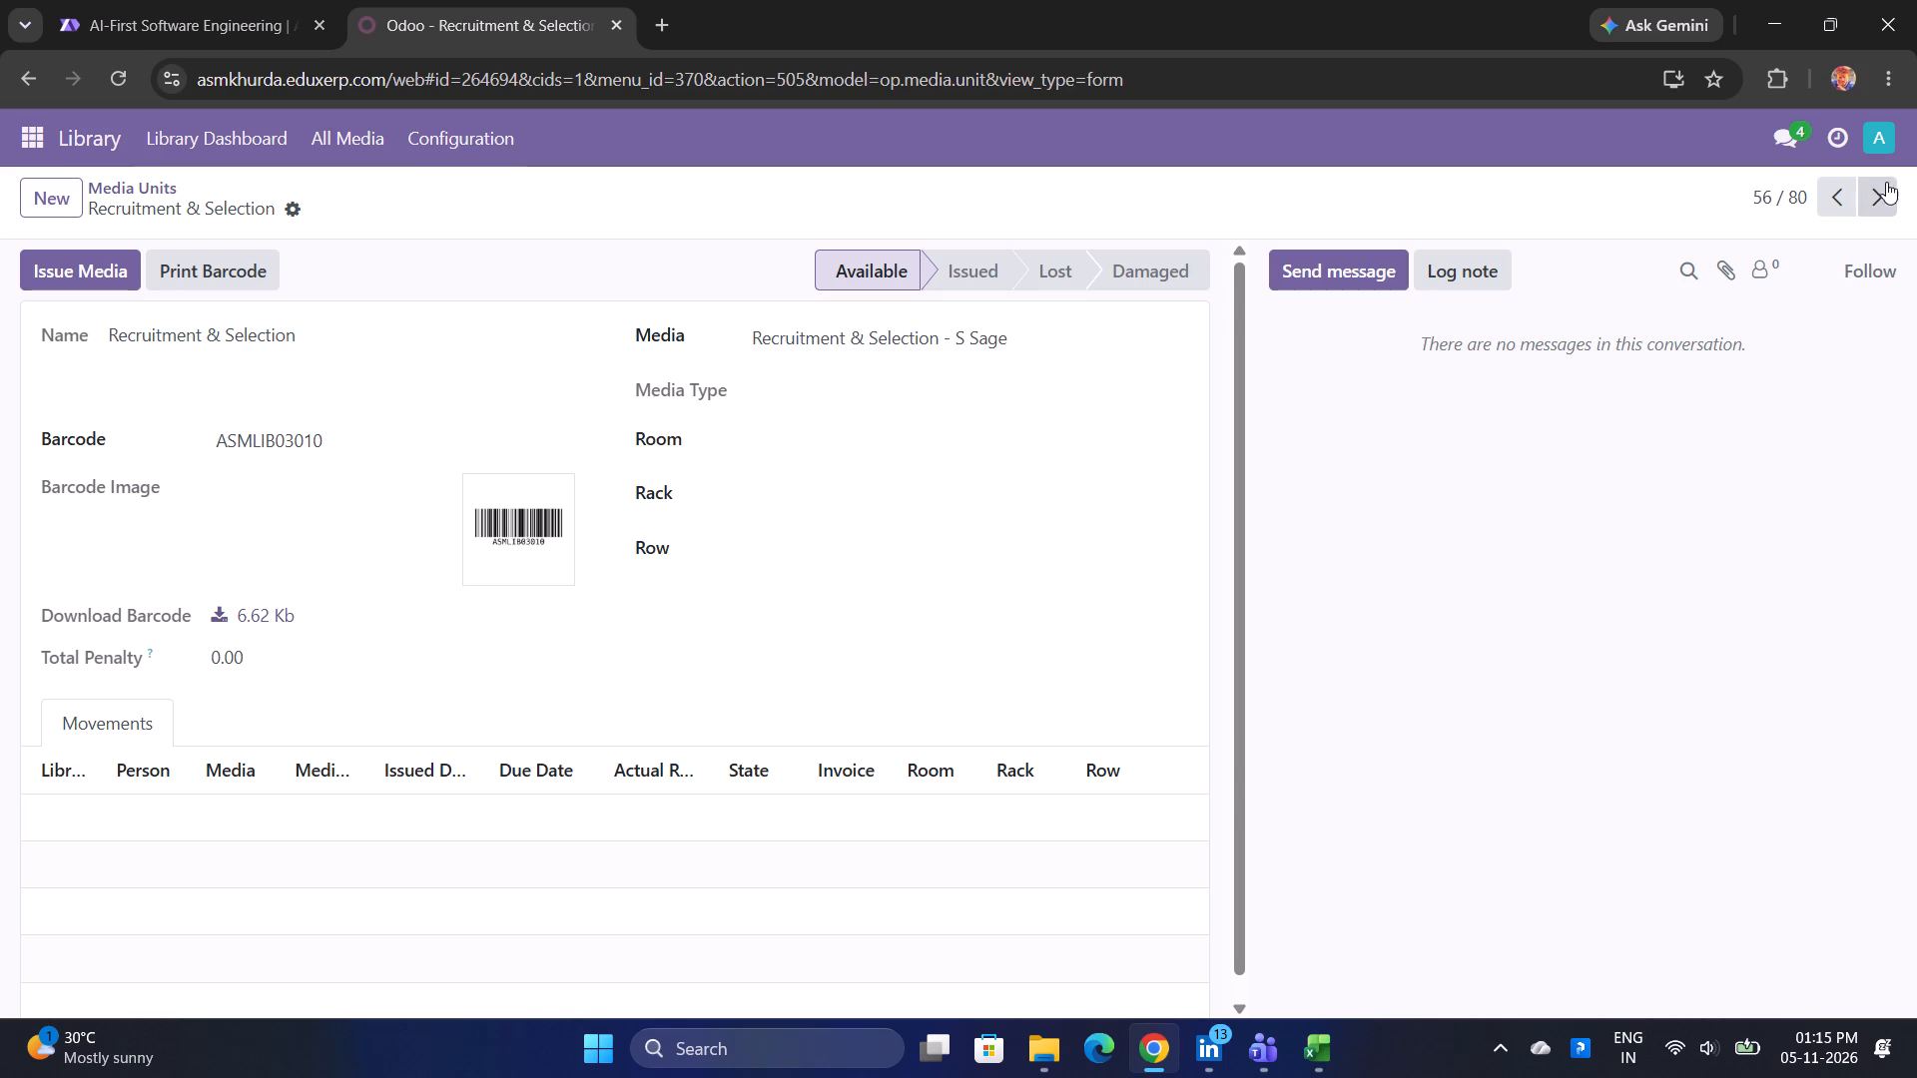
Generate the barcode image for media unit 57 of 80, Recruitment & Selection, by saving barcode ASMLIB0301 and re-saving it as ASMLIB03011.
{"action": "left_click", "coordinate": [1875, 188]}
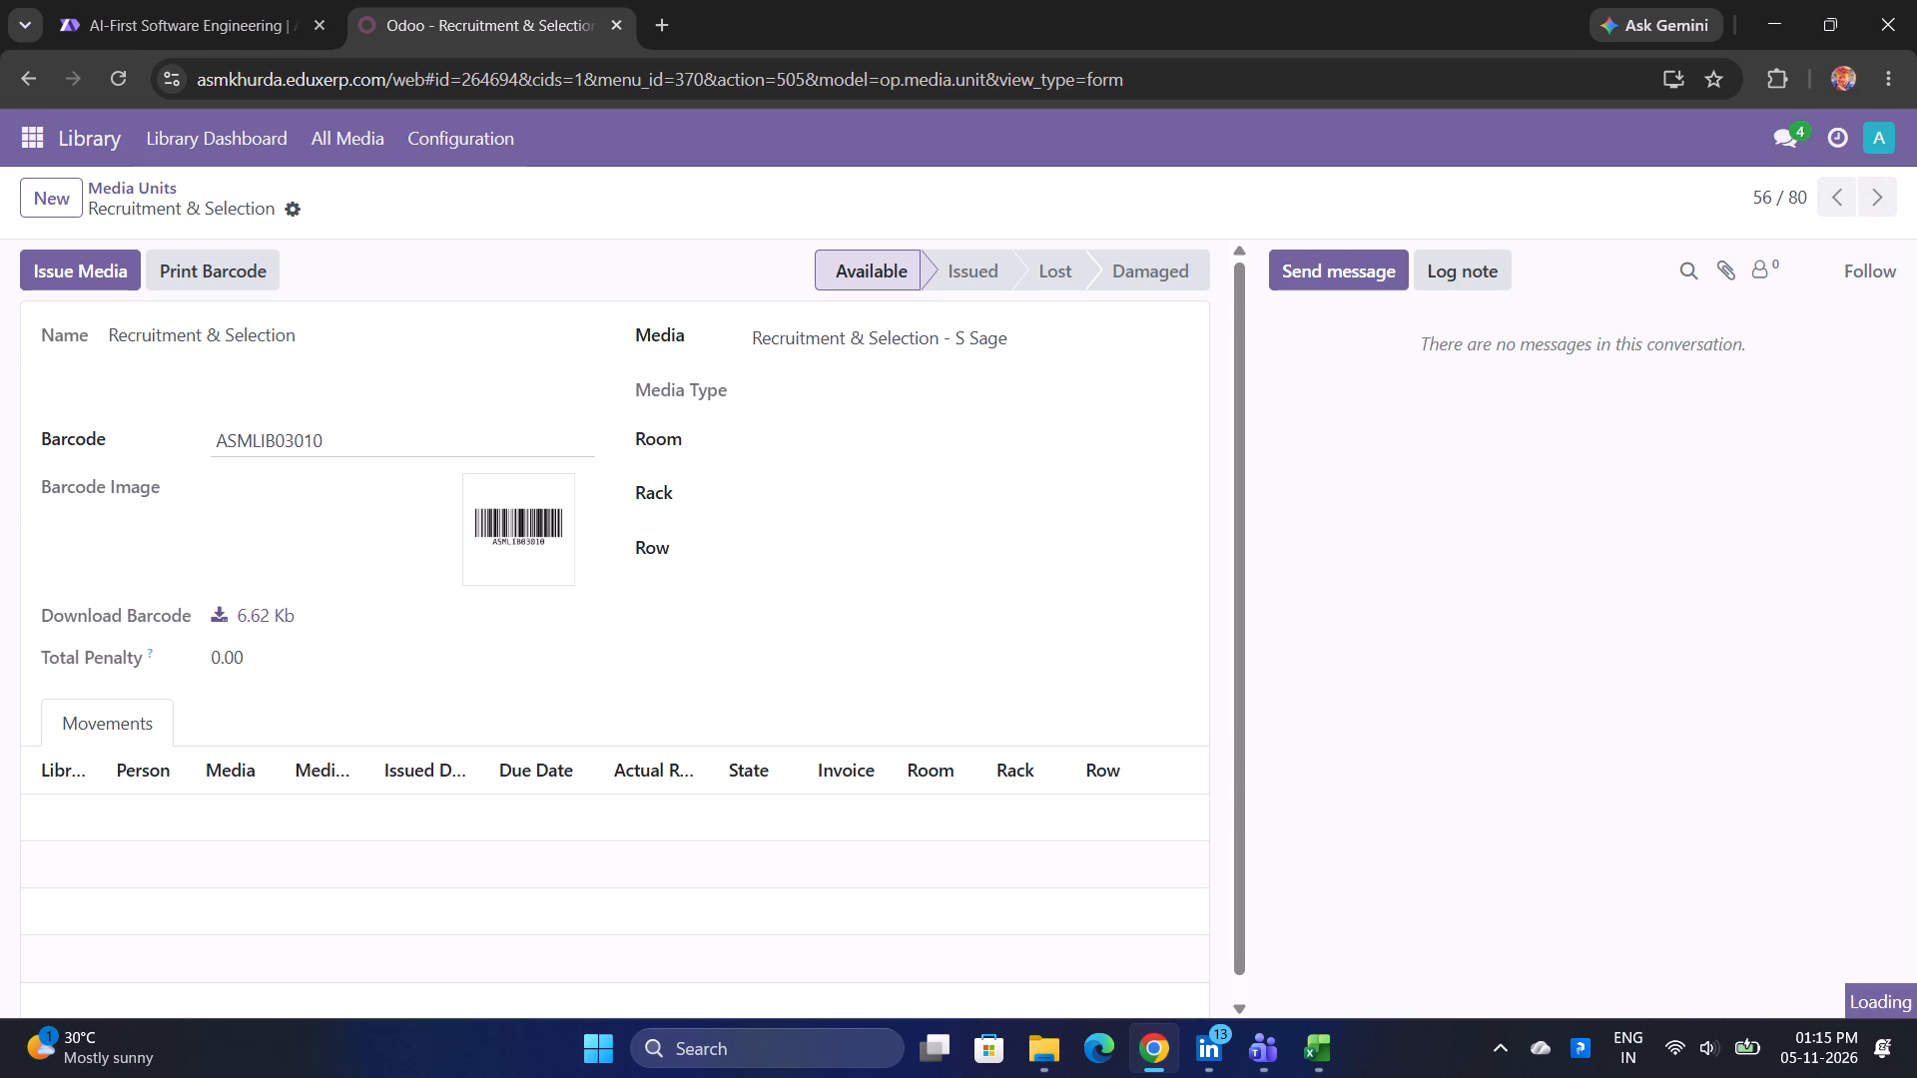
{"action": "left_click", "coordinate": [489, 425]}
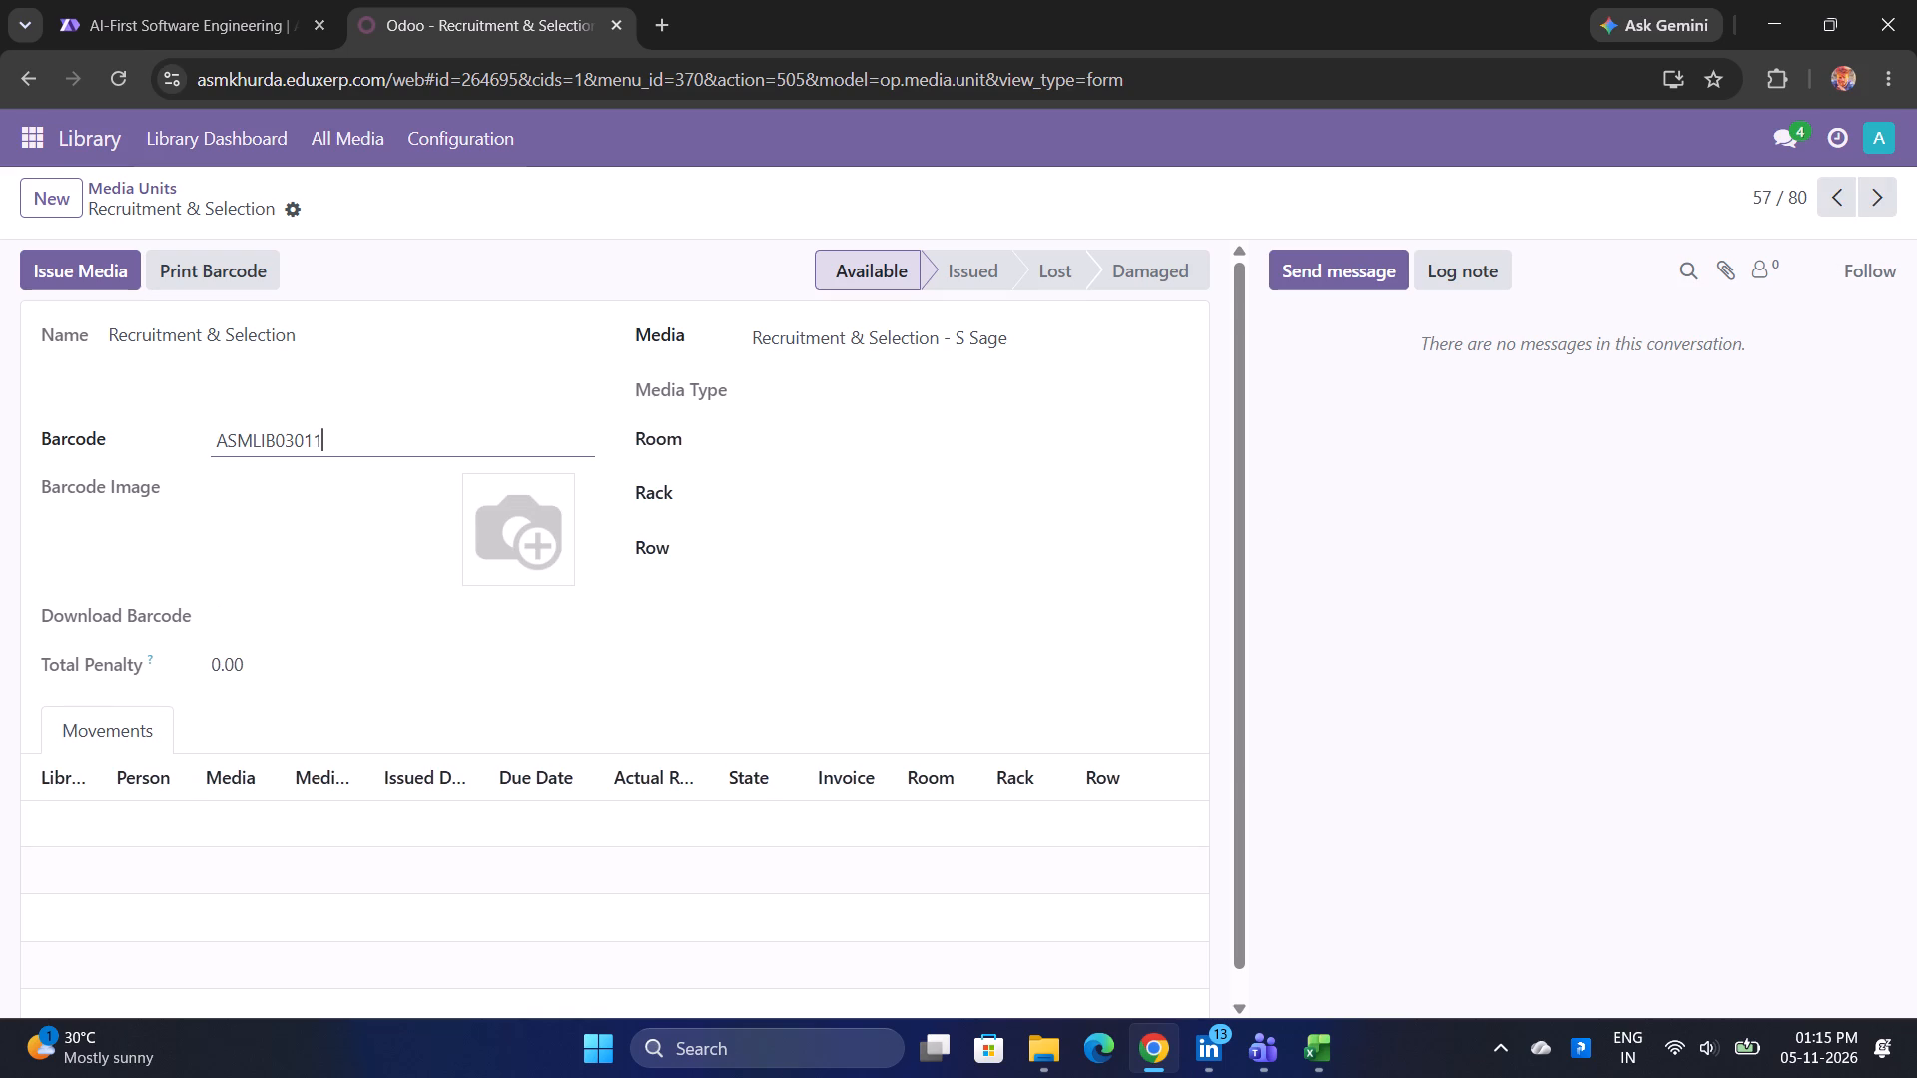
{"action": "key", "text": "BackSpace"}
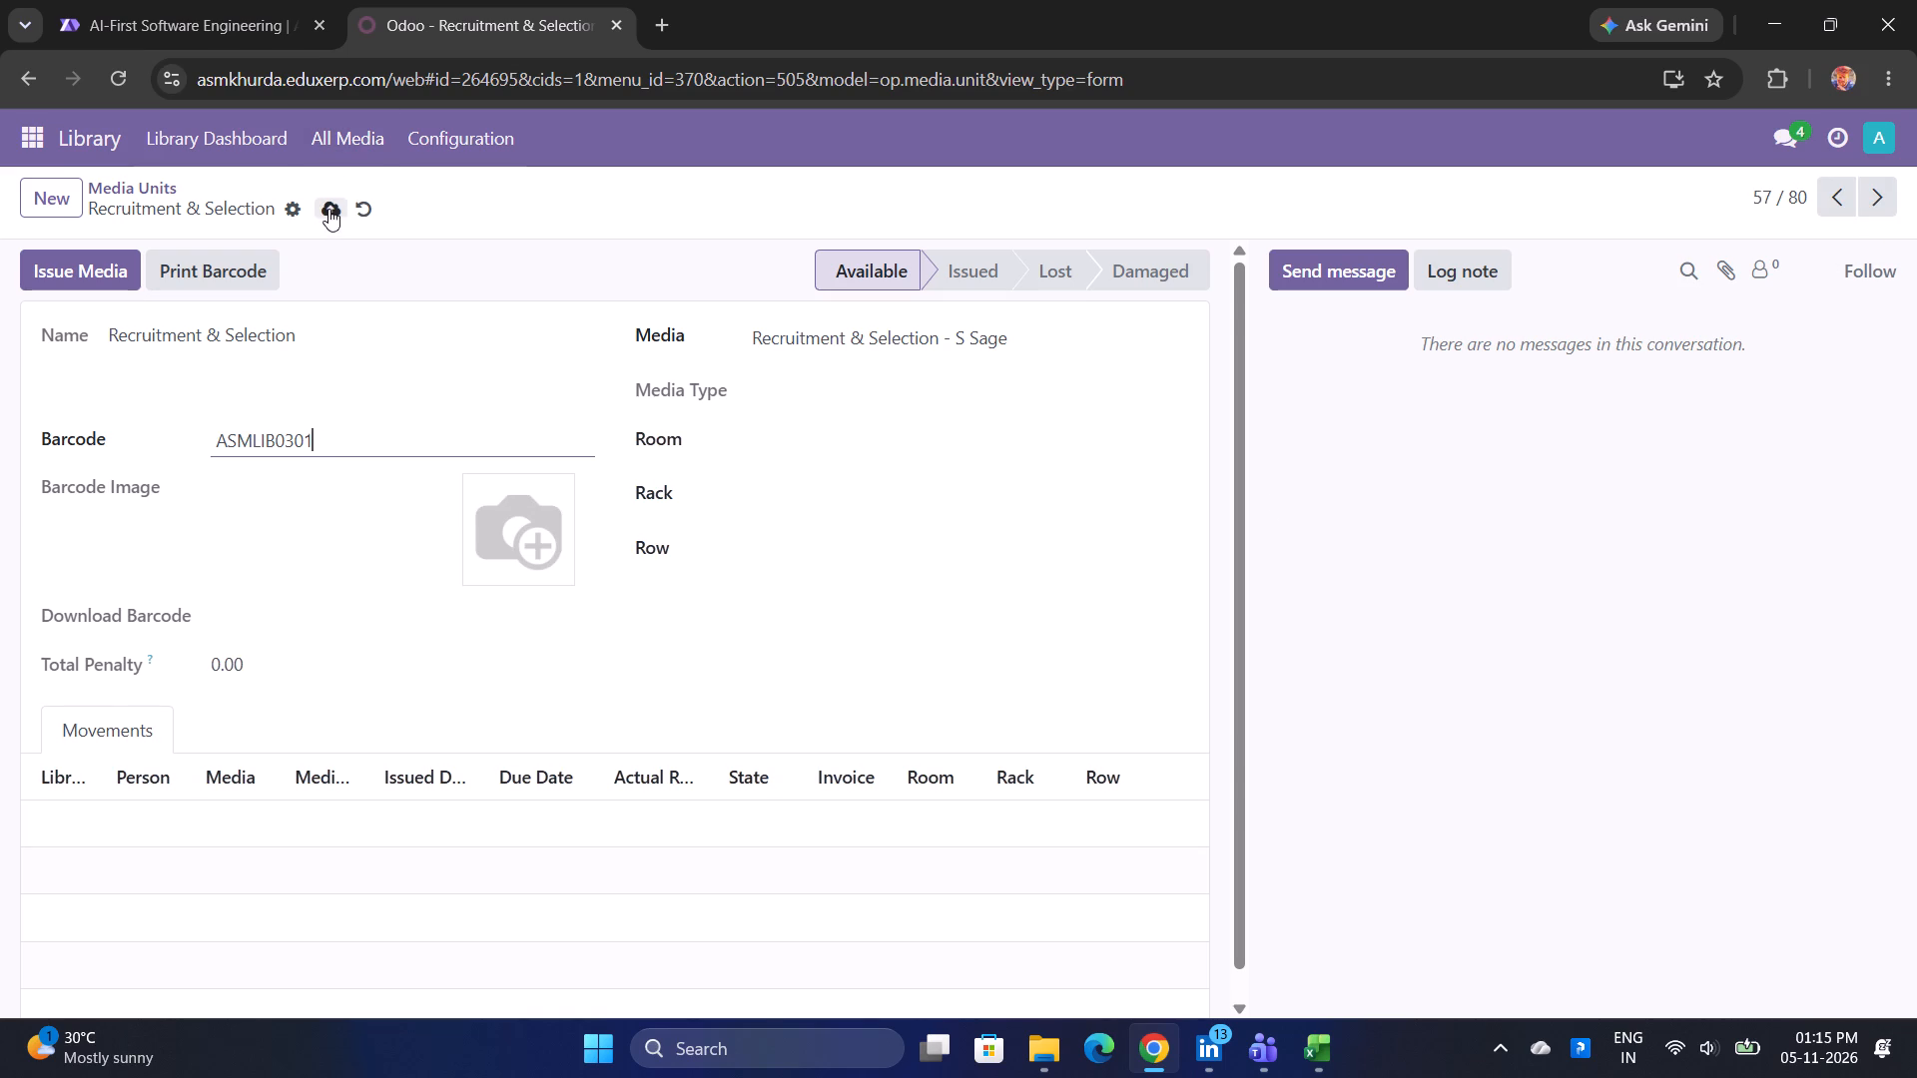
{"action": "left_click", "coordinate": [328, 209]}
{"action": "left_click", "coordinate": [327, 427]}
{"action": "key", "text": "1"}
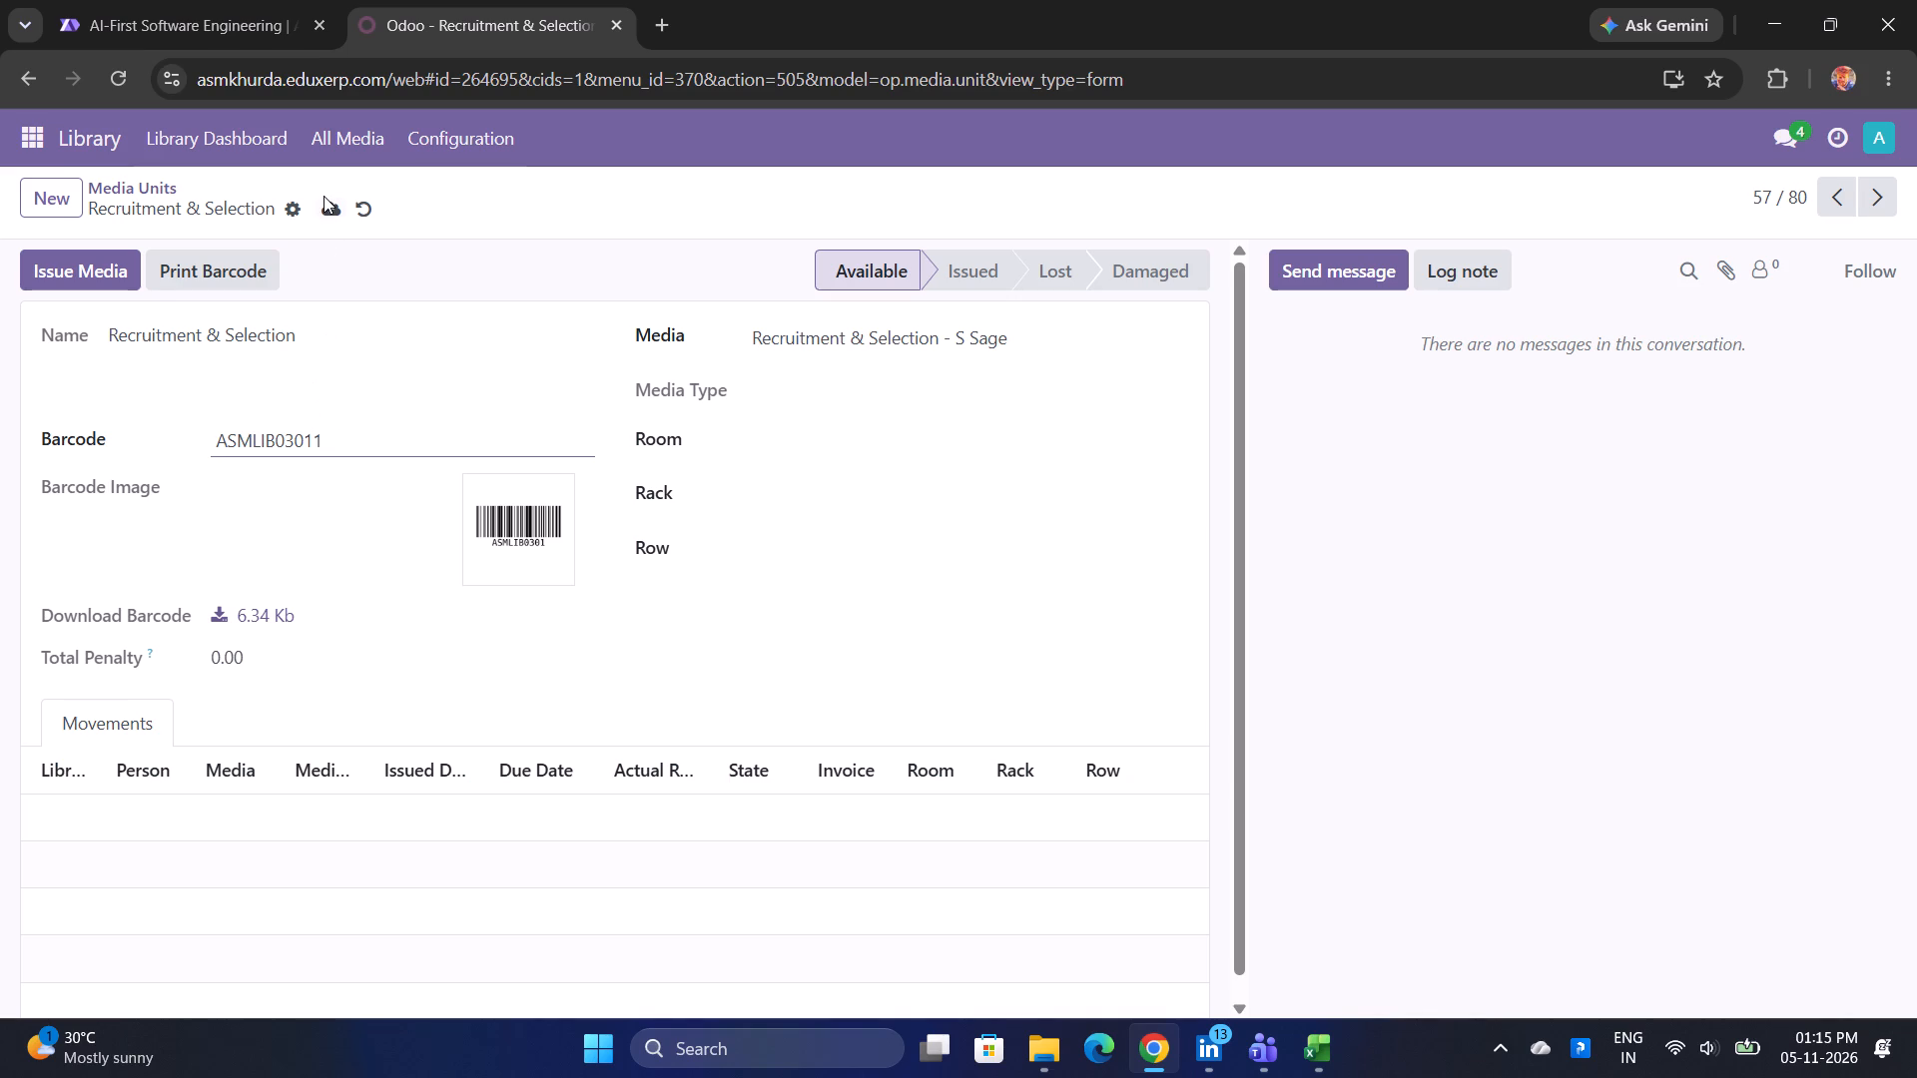
{"action": "left_click", "coordinate": [330, 212]}
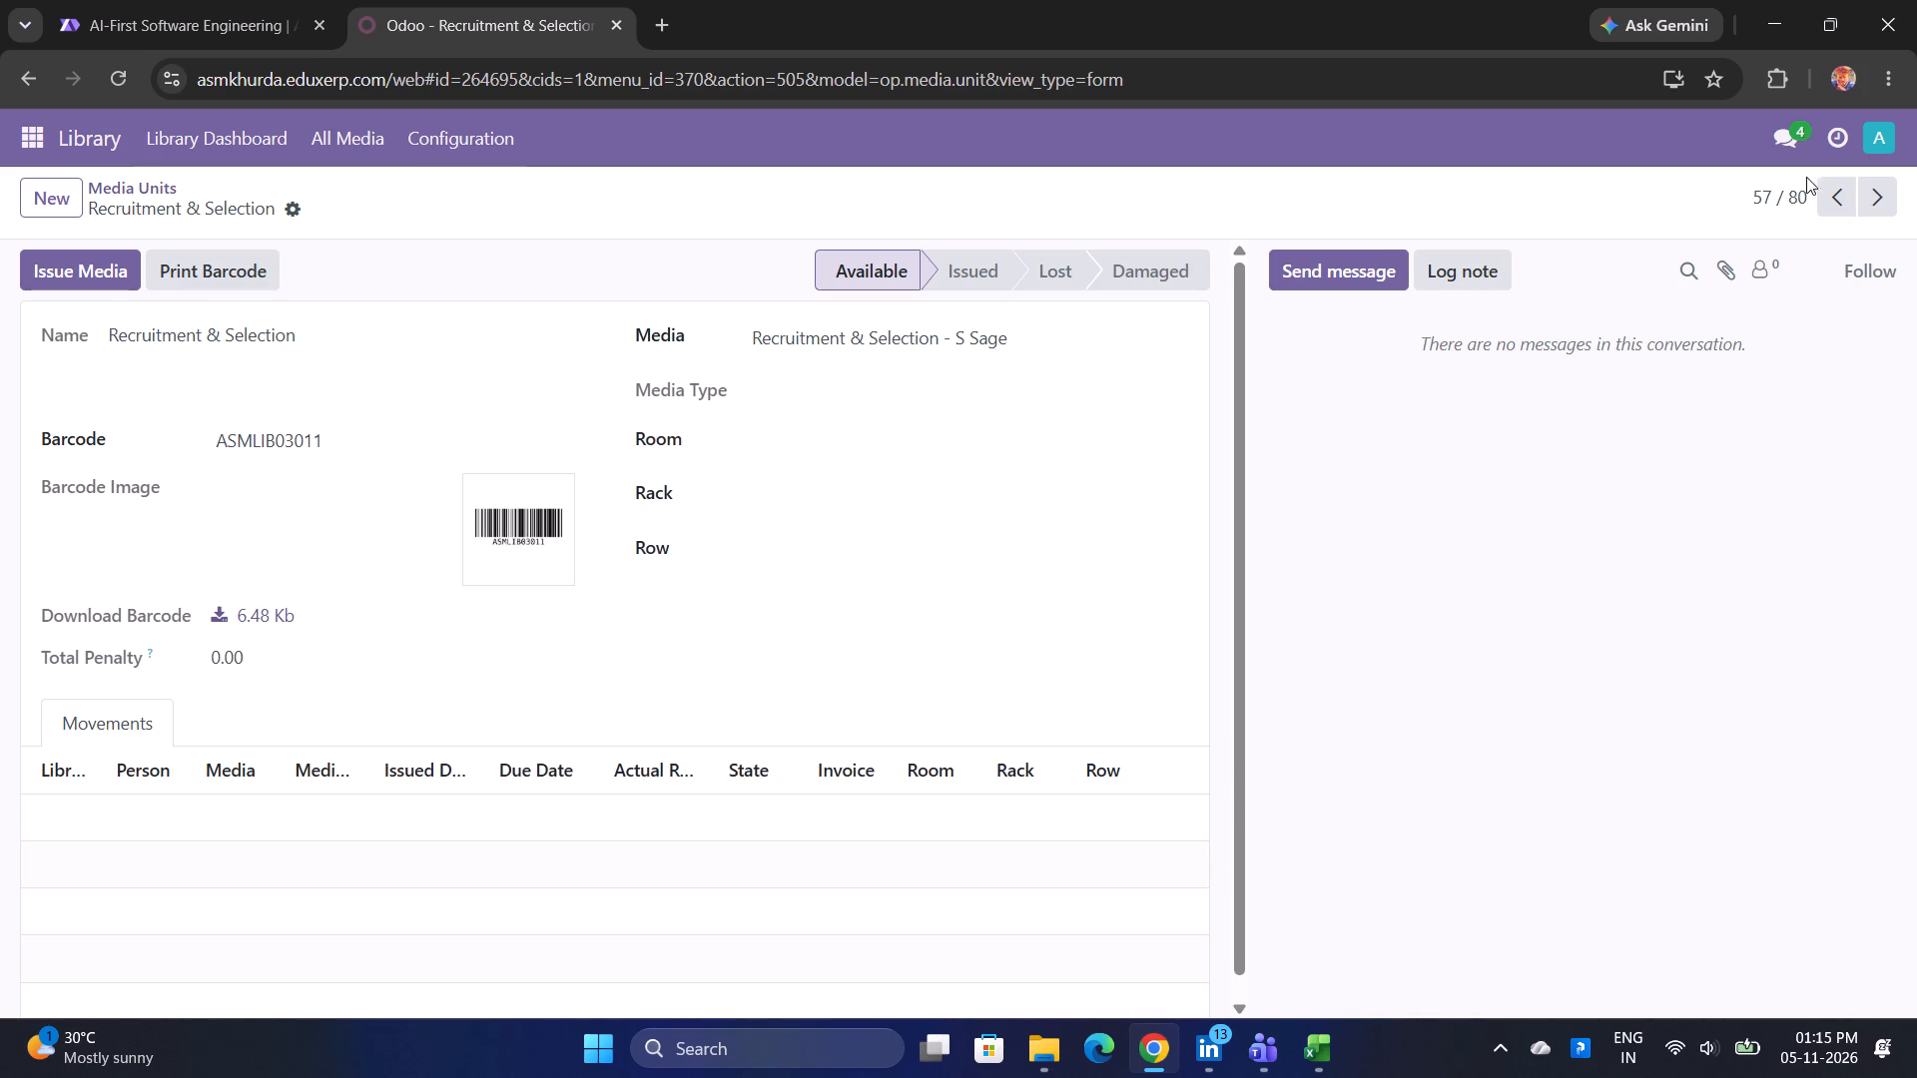
Generate the barcode image for media unit 58 of 80, Recruitment & Selection, by saving barcode ASMLIB0301 and re-saving it as ASMLIB03012.
{"action": "left_click", "coordinate": [1882, 191]}
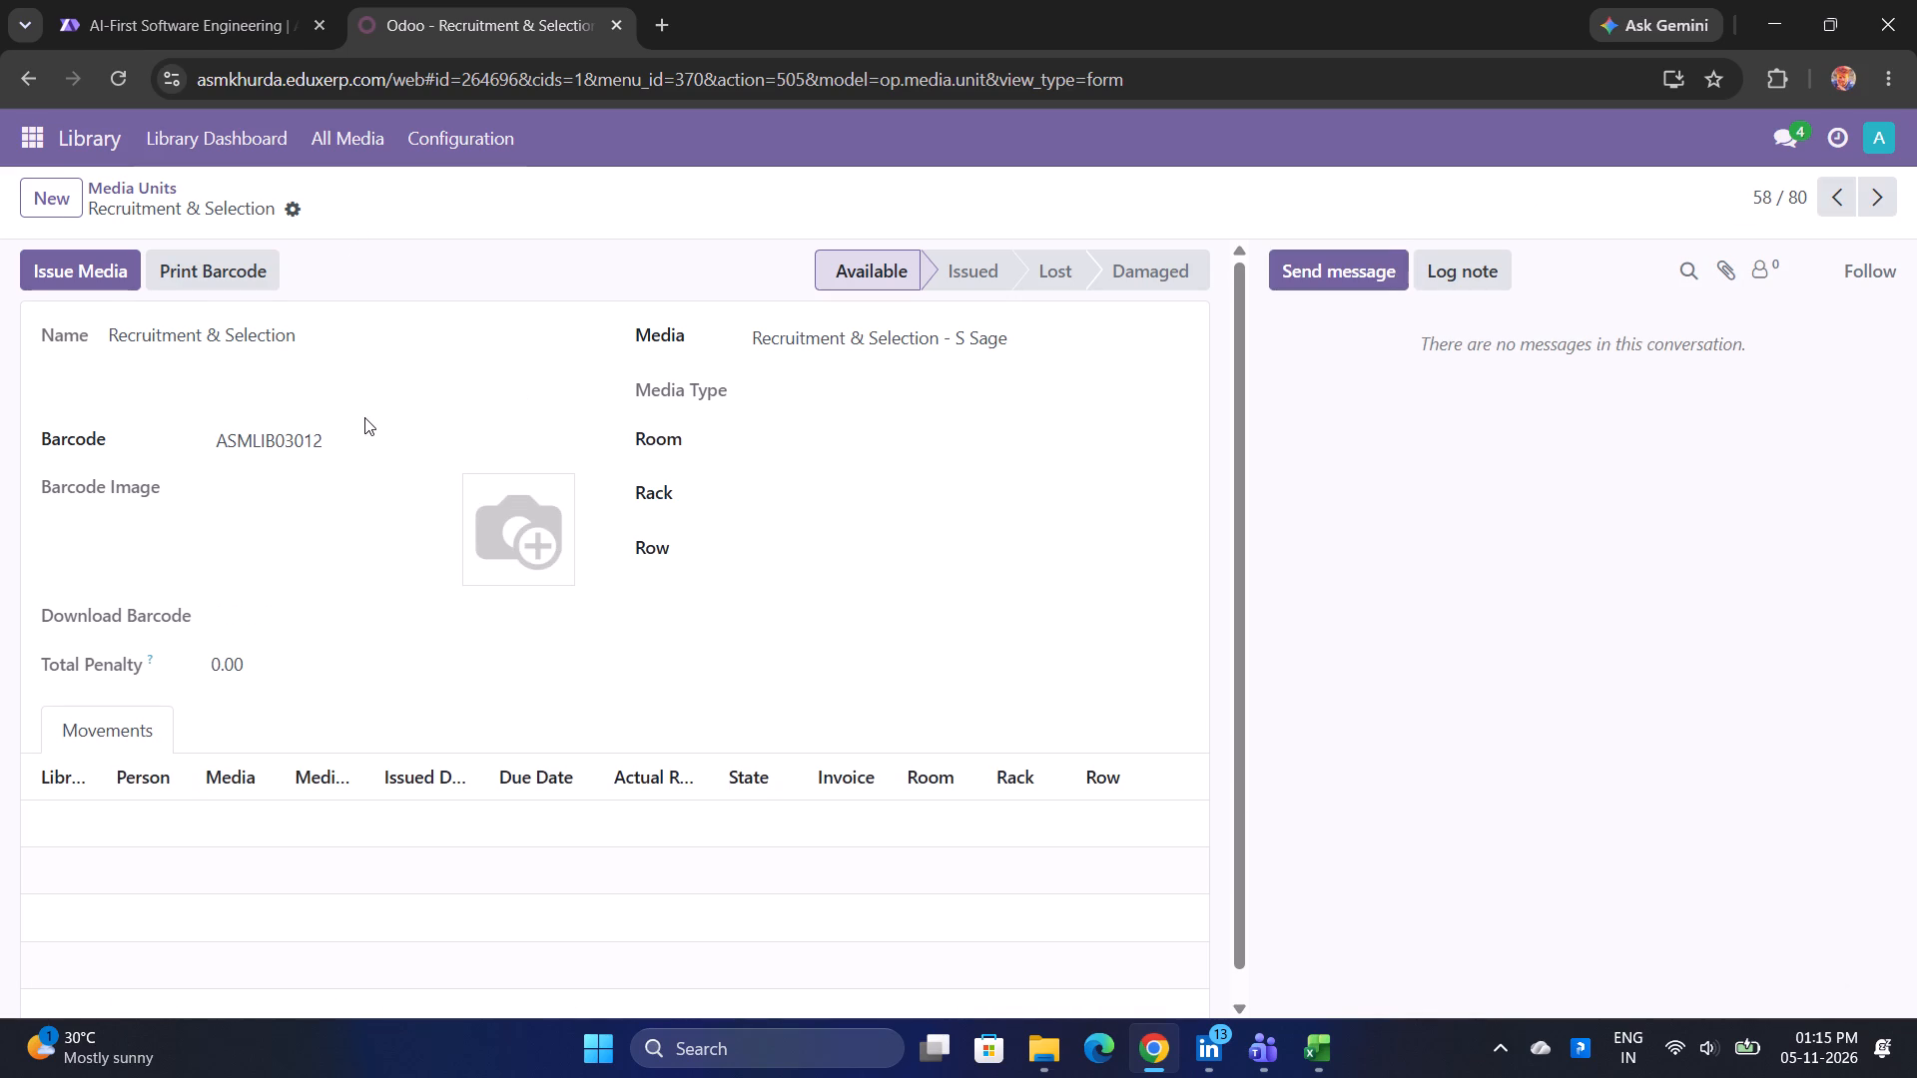
{"action": "left_click", "coordinate": [364, 417]}
{"action": "left_click", "coordinate": [364, 427]}
{"action": "key", "text": "BackSpace"}
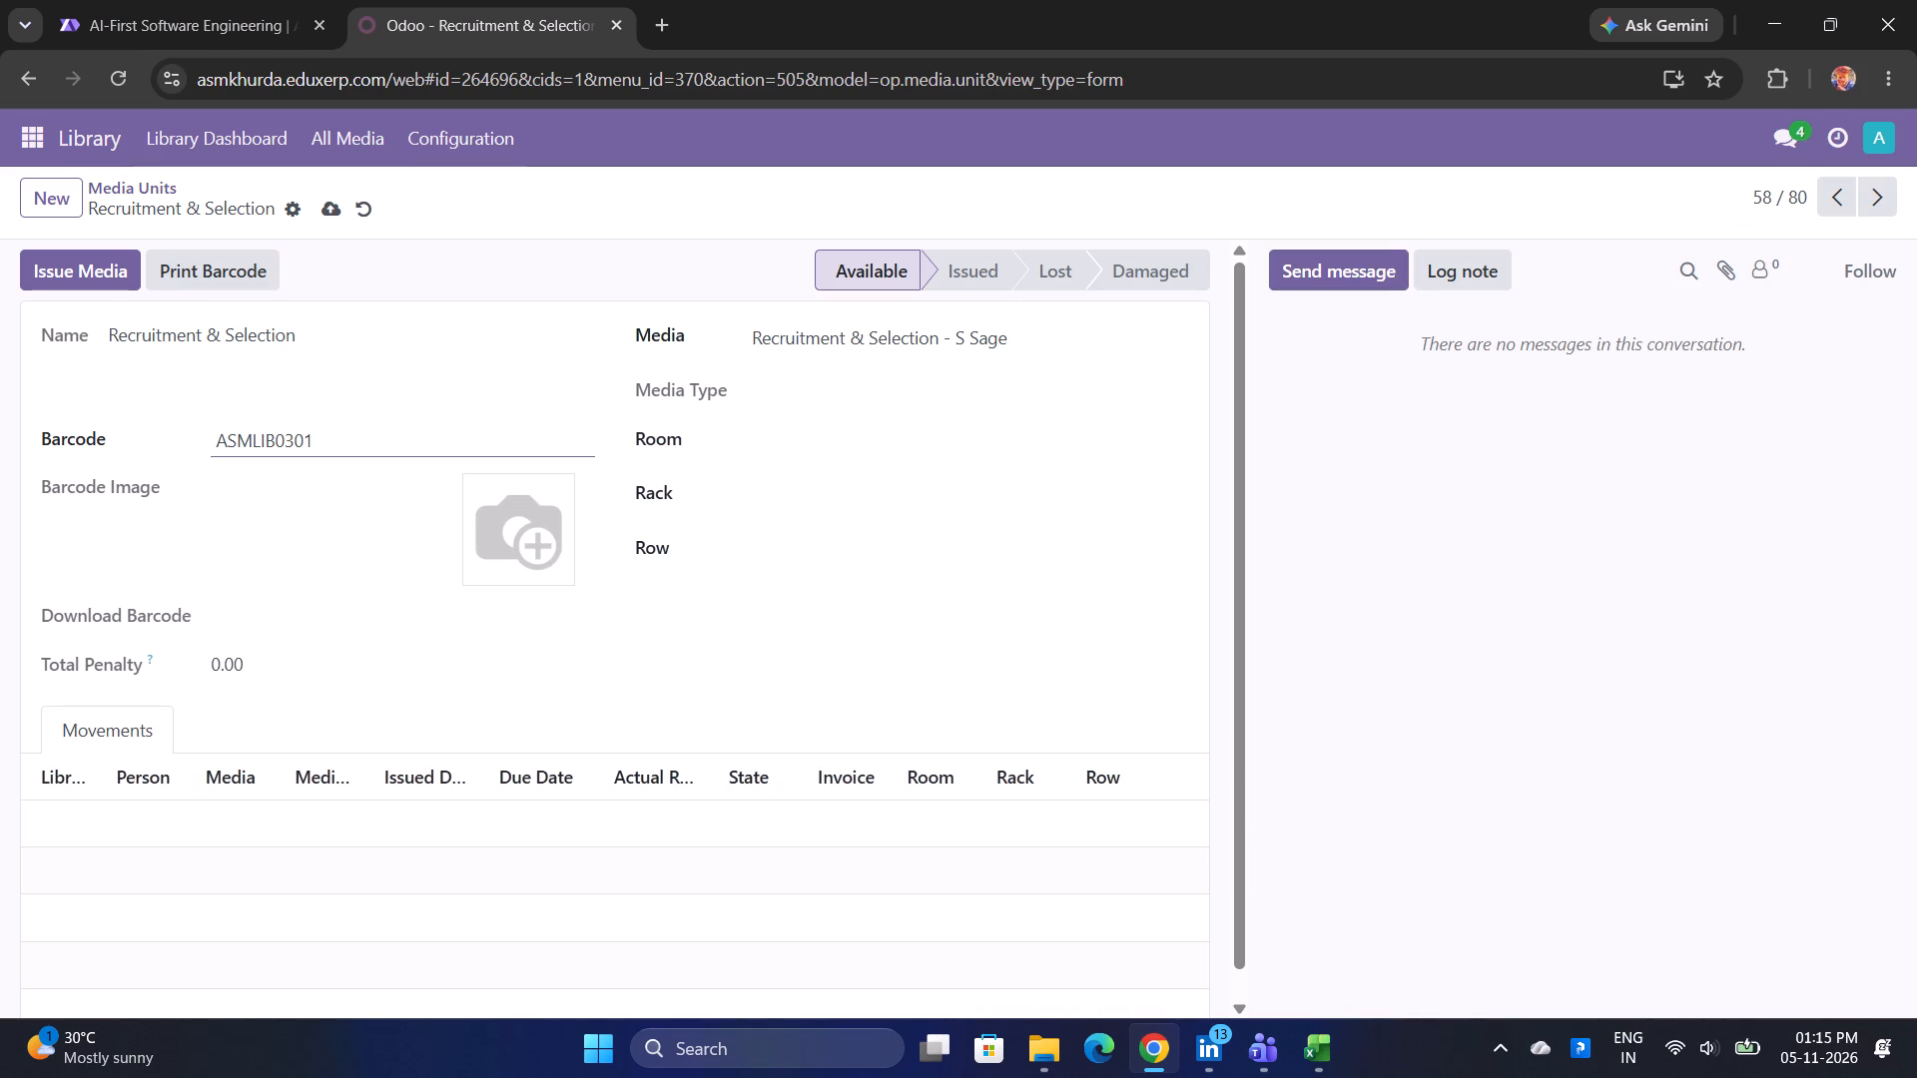
{"action": "left_click", "coordinate": [327, 205]}
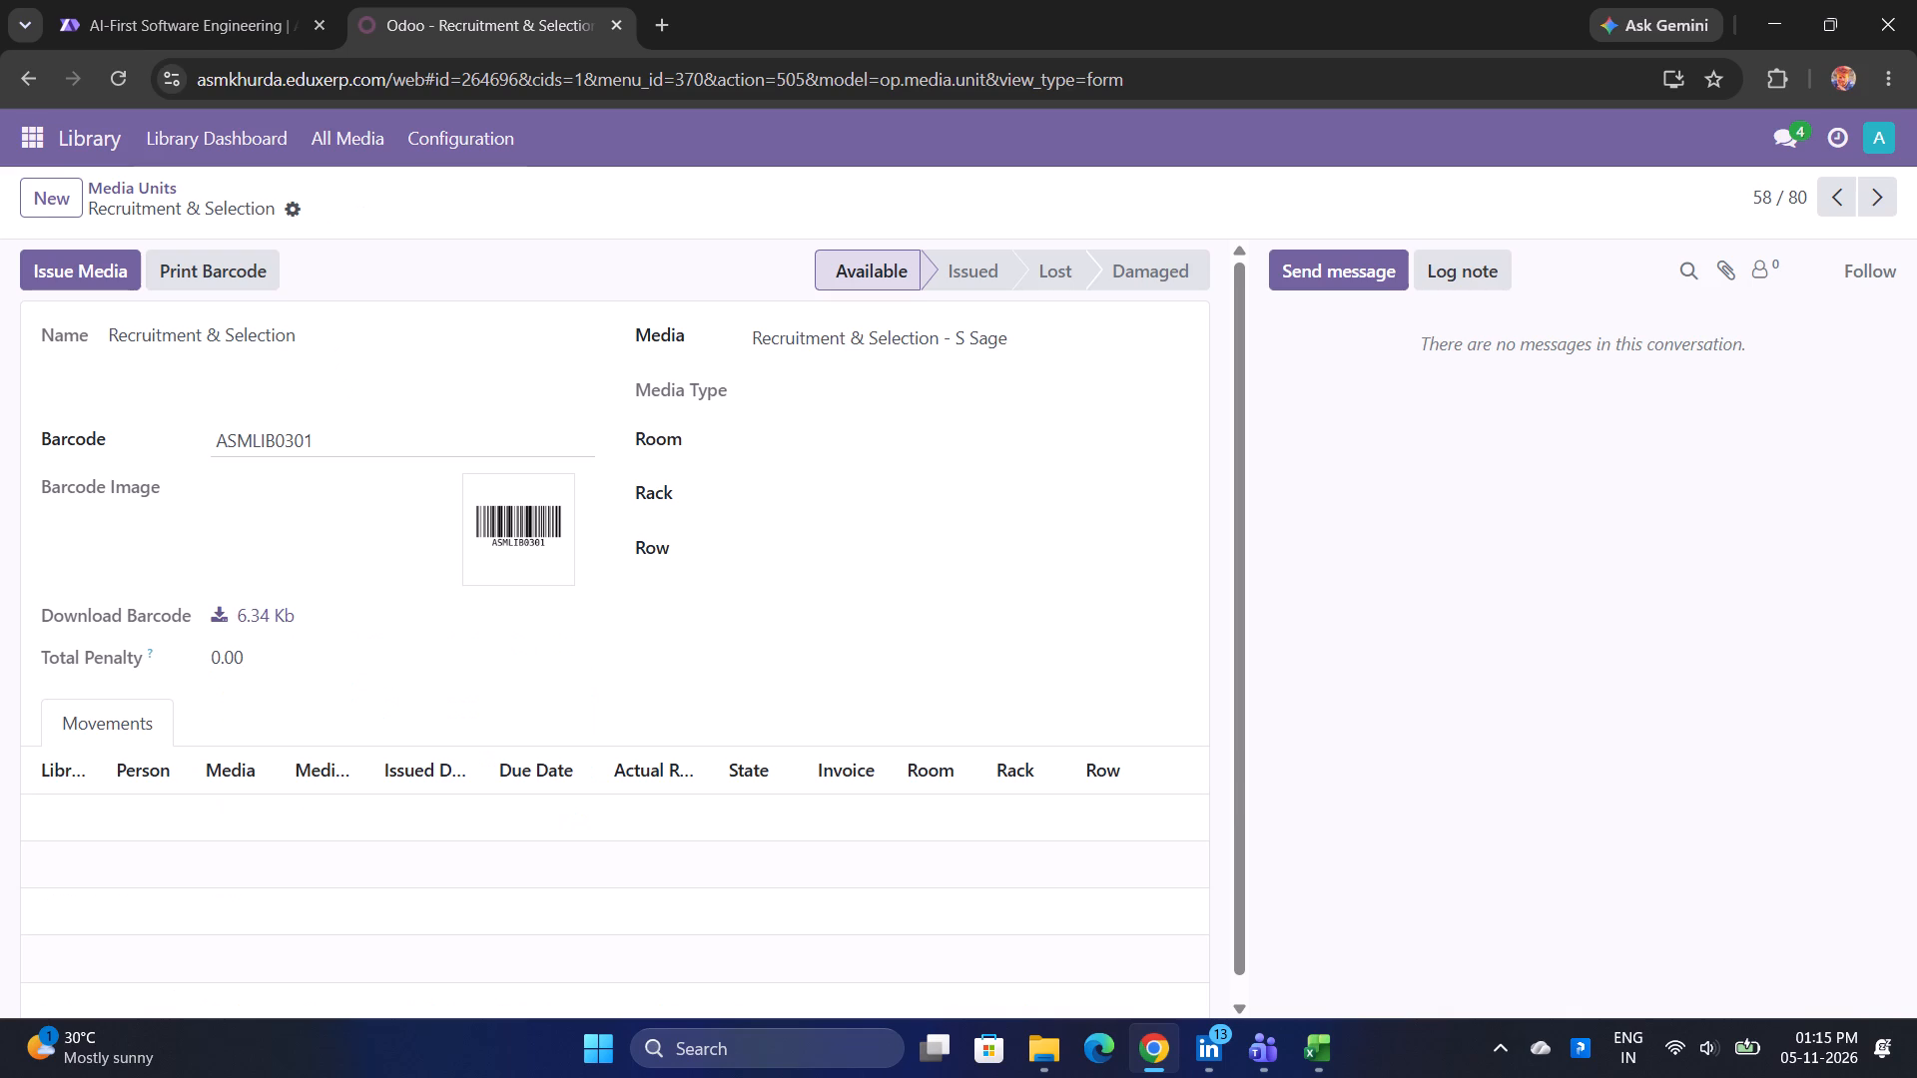
{"action": "left_click", "coordinate": [361, 429]}
{"action": "key", "text": "2"}
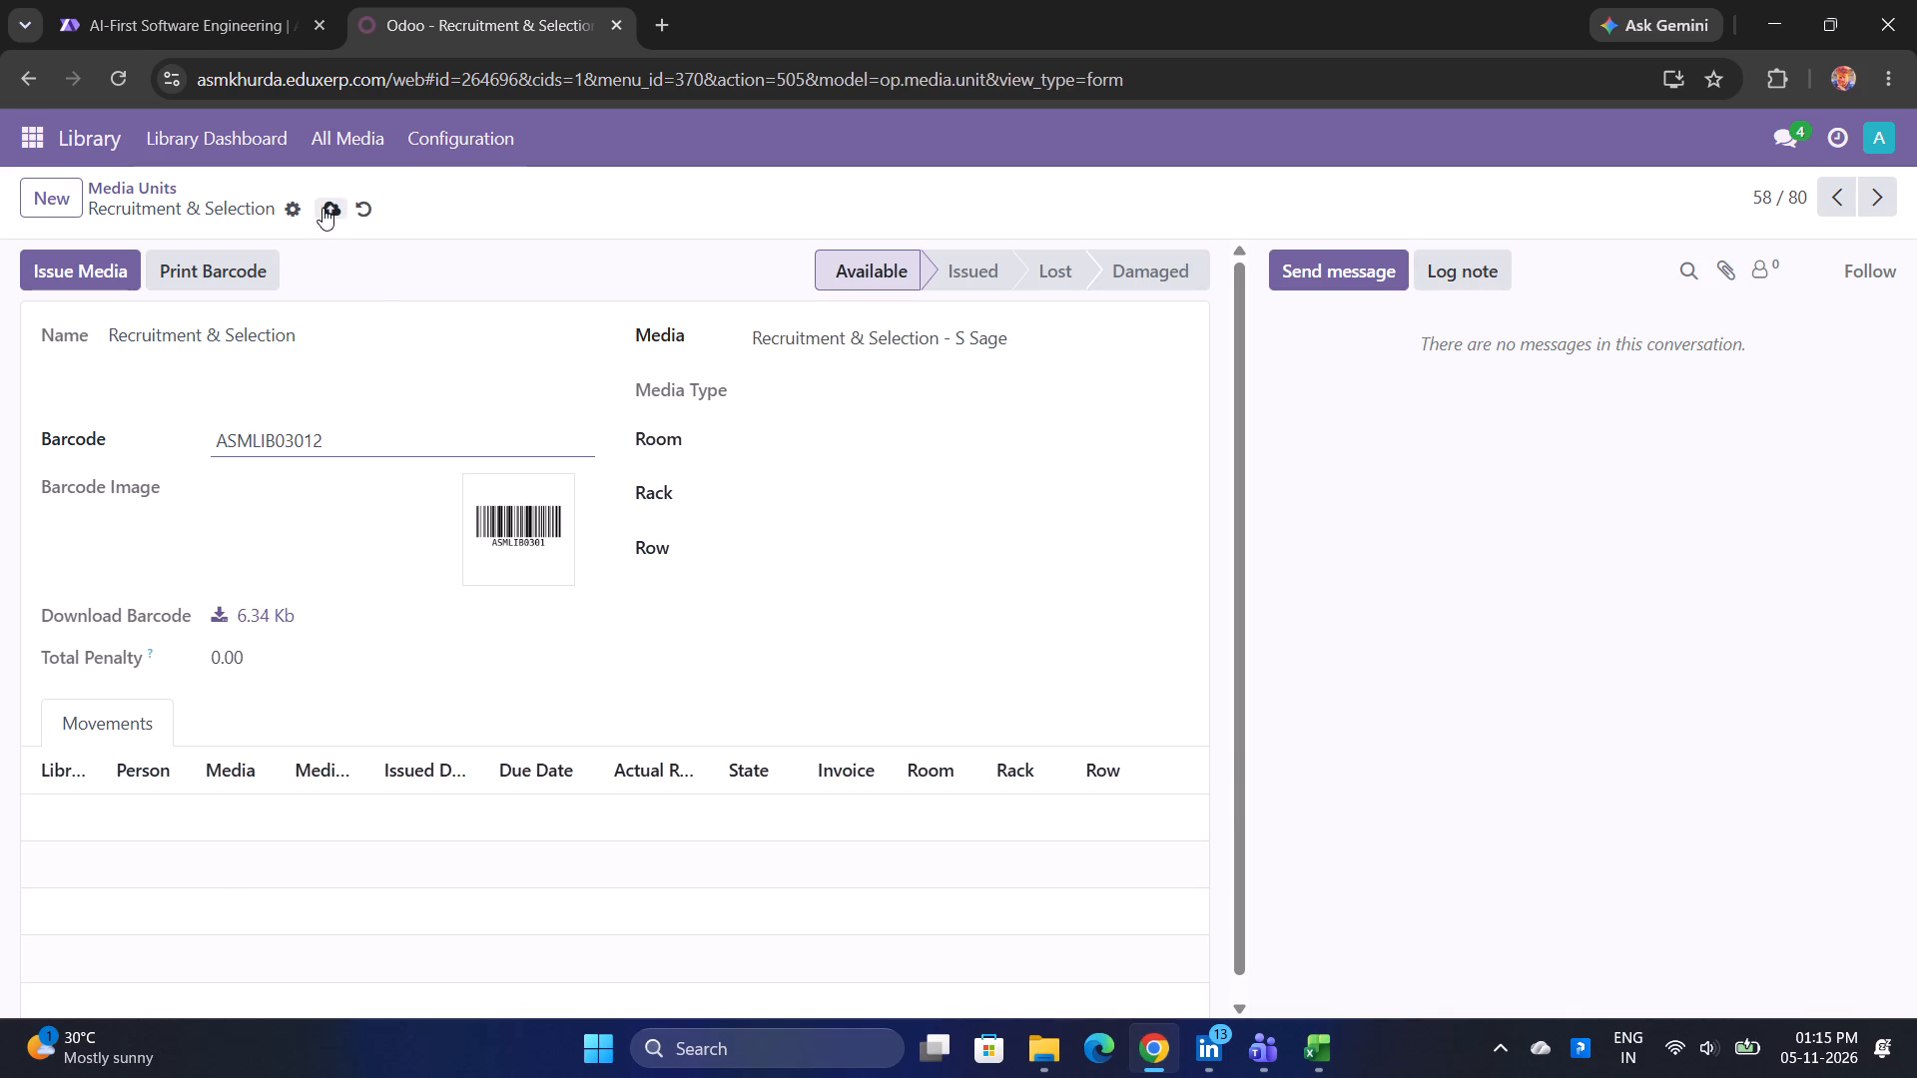
{"action": "left_click", "coordinate": [322, 208]}
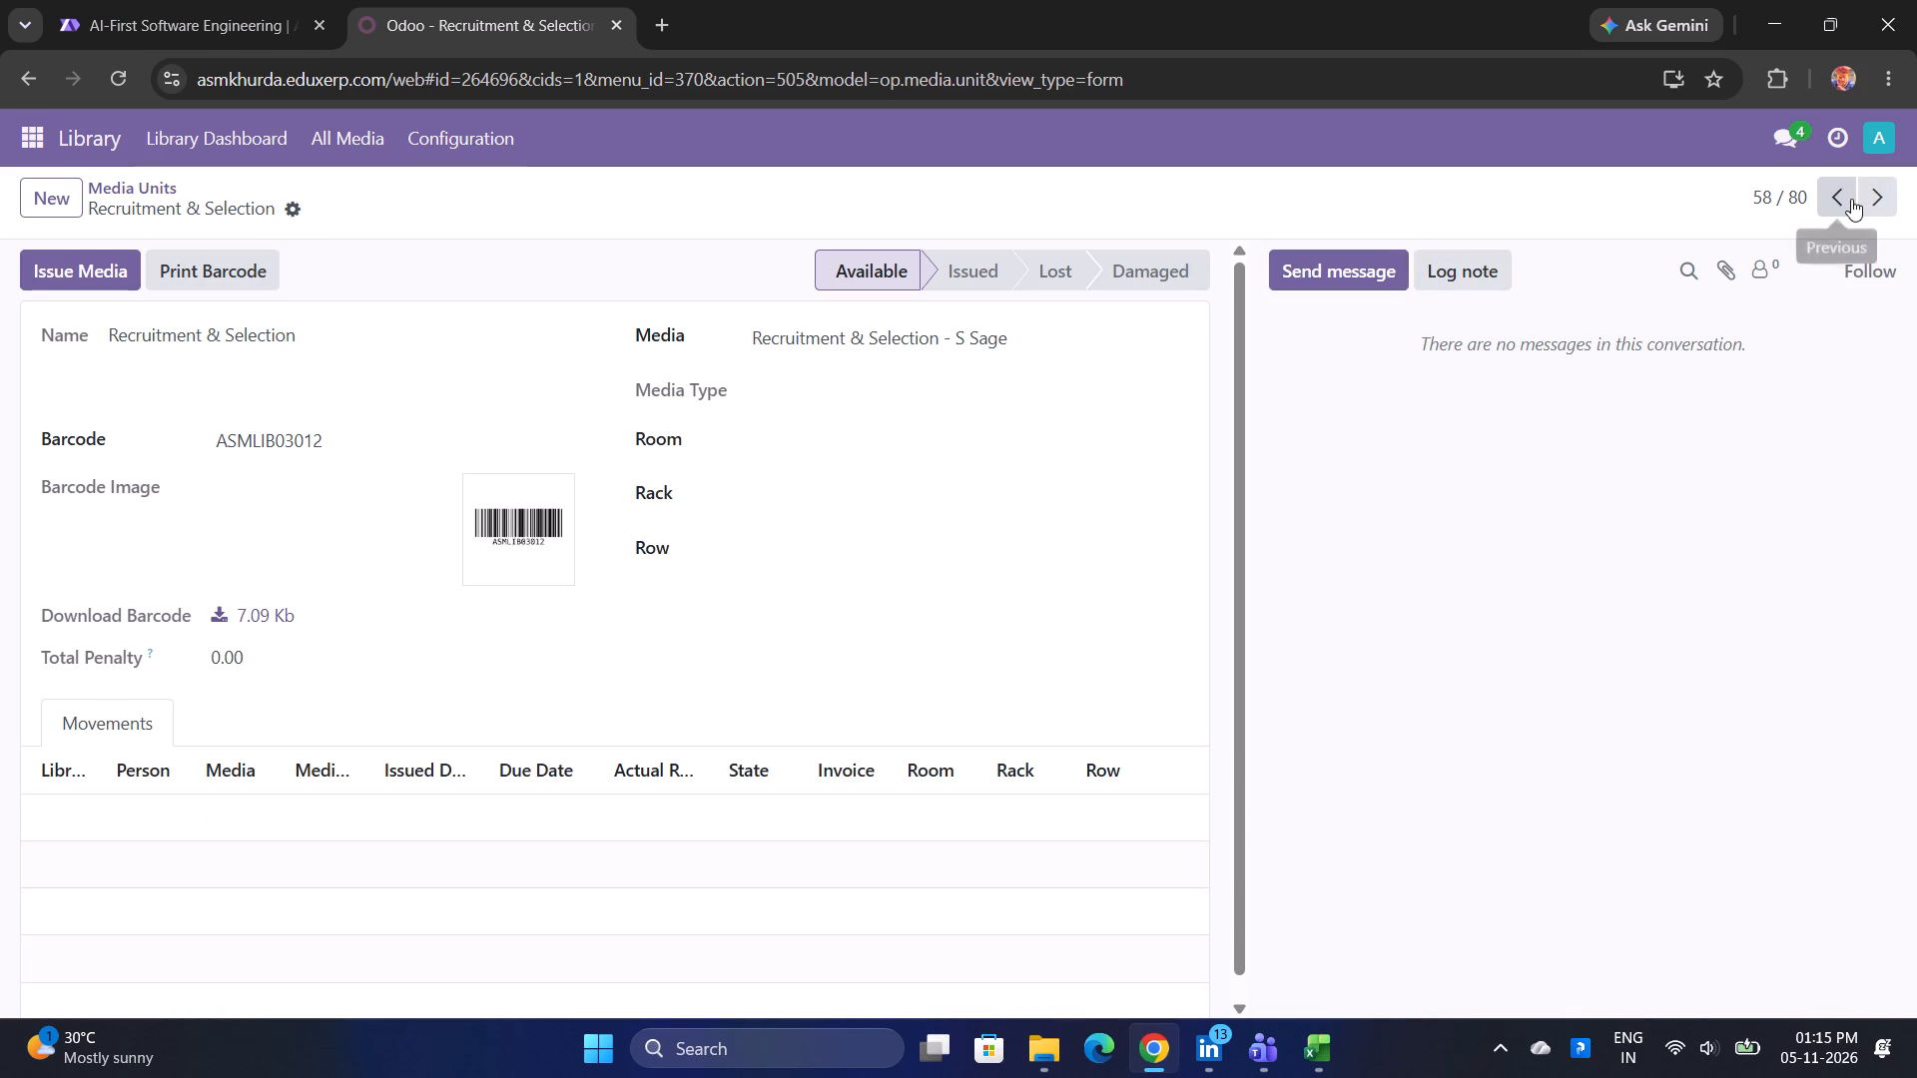
Generate the barcode image for media unit 59 of 80, Recruitment & Selection, by saving barcode ASMLIB0301 and re-saving it as ASMLIB03013.
{"action": "left_click", "coordinate": [1872, 189]}
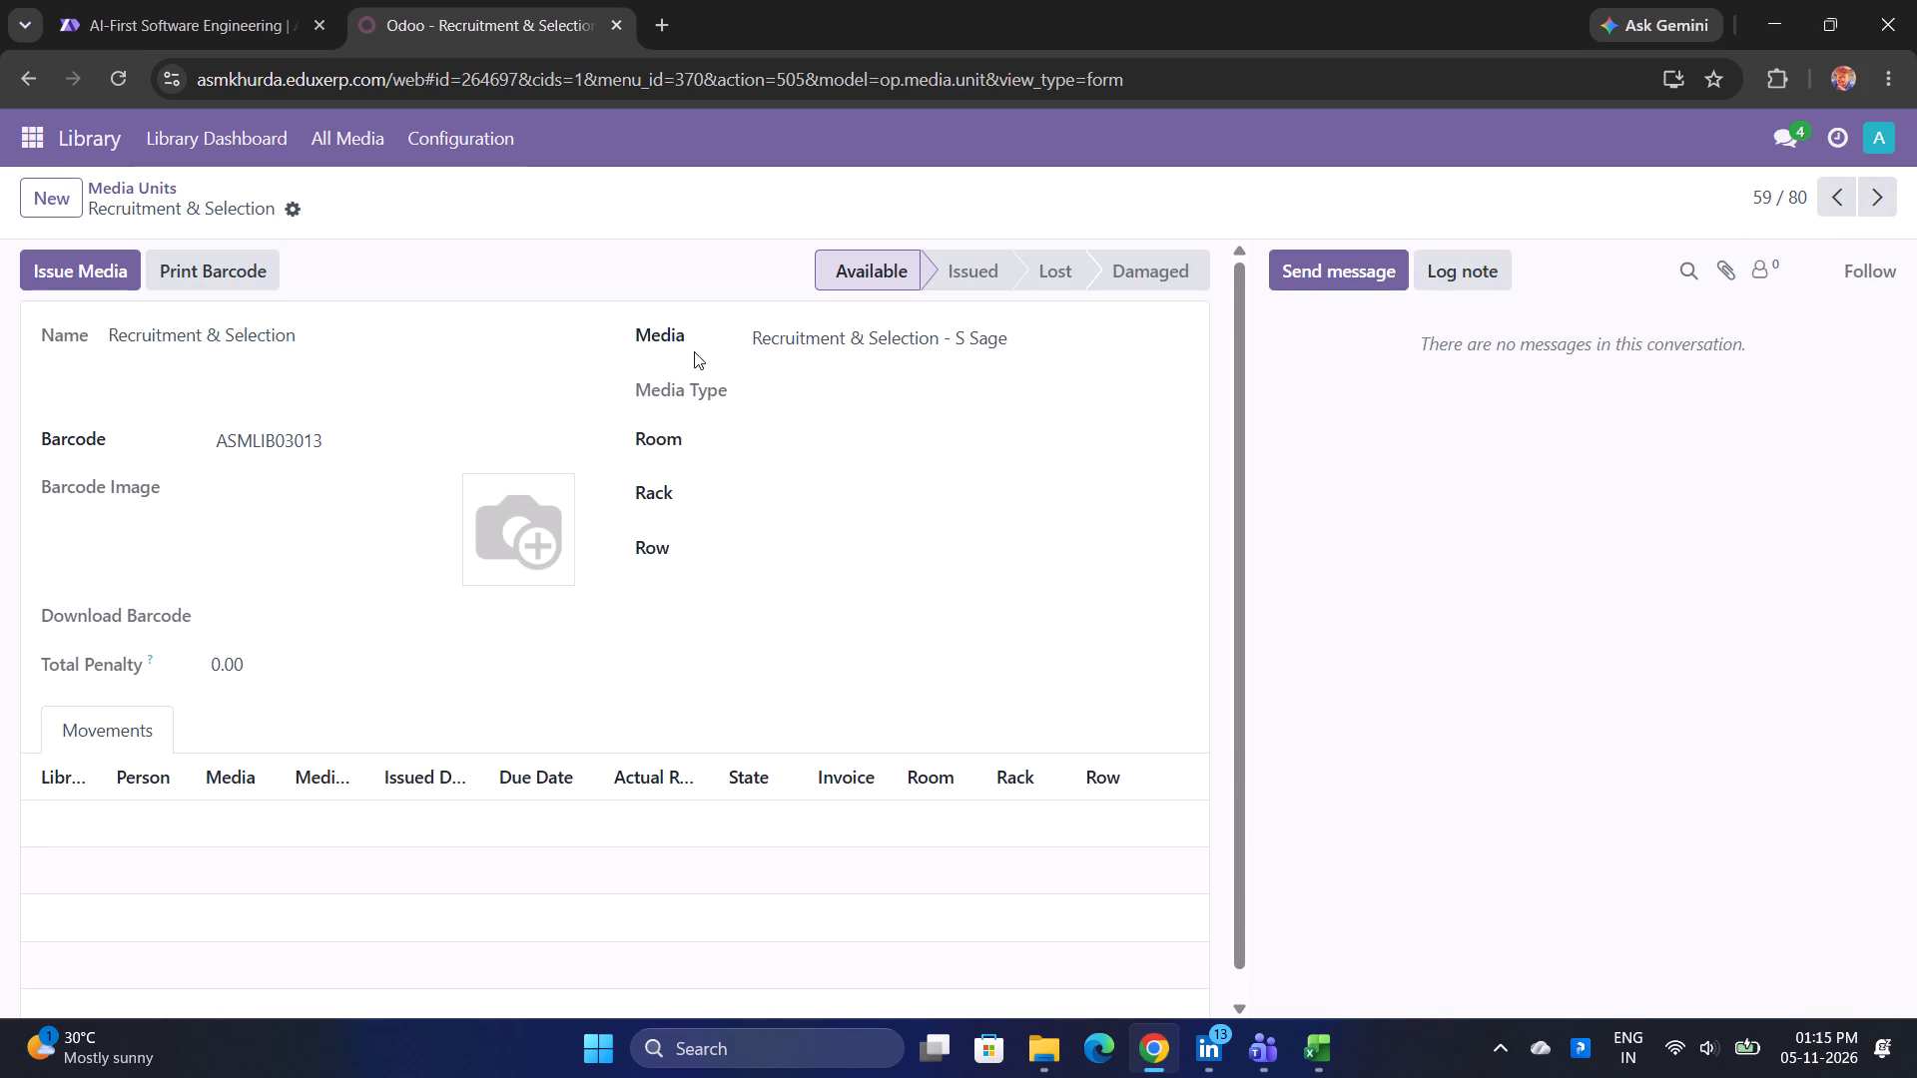
{"action": "left_click", "coordinate": [537, 425]}
{"action": "key", "text": "BackSpace"}
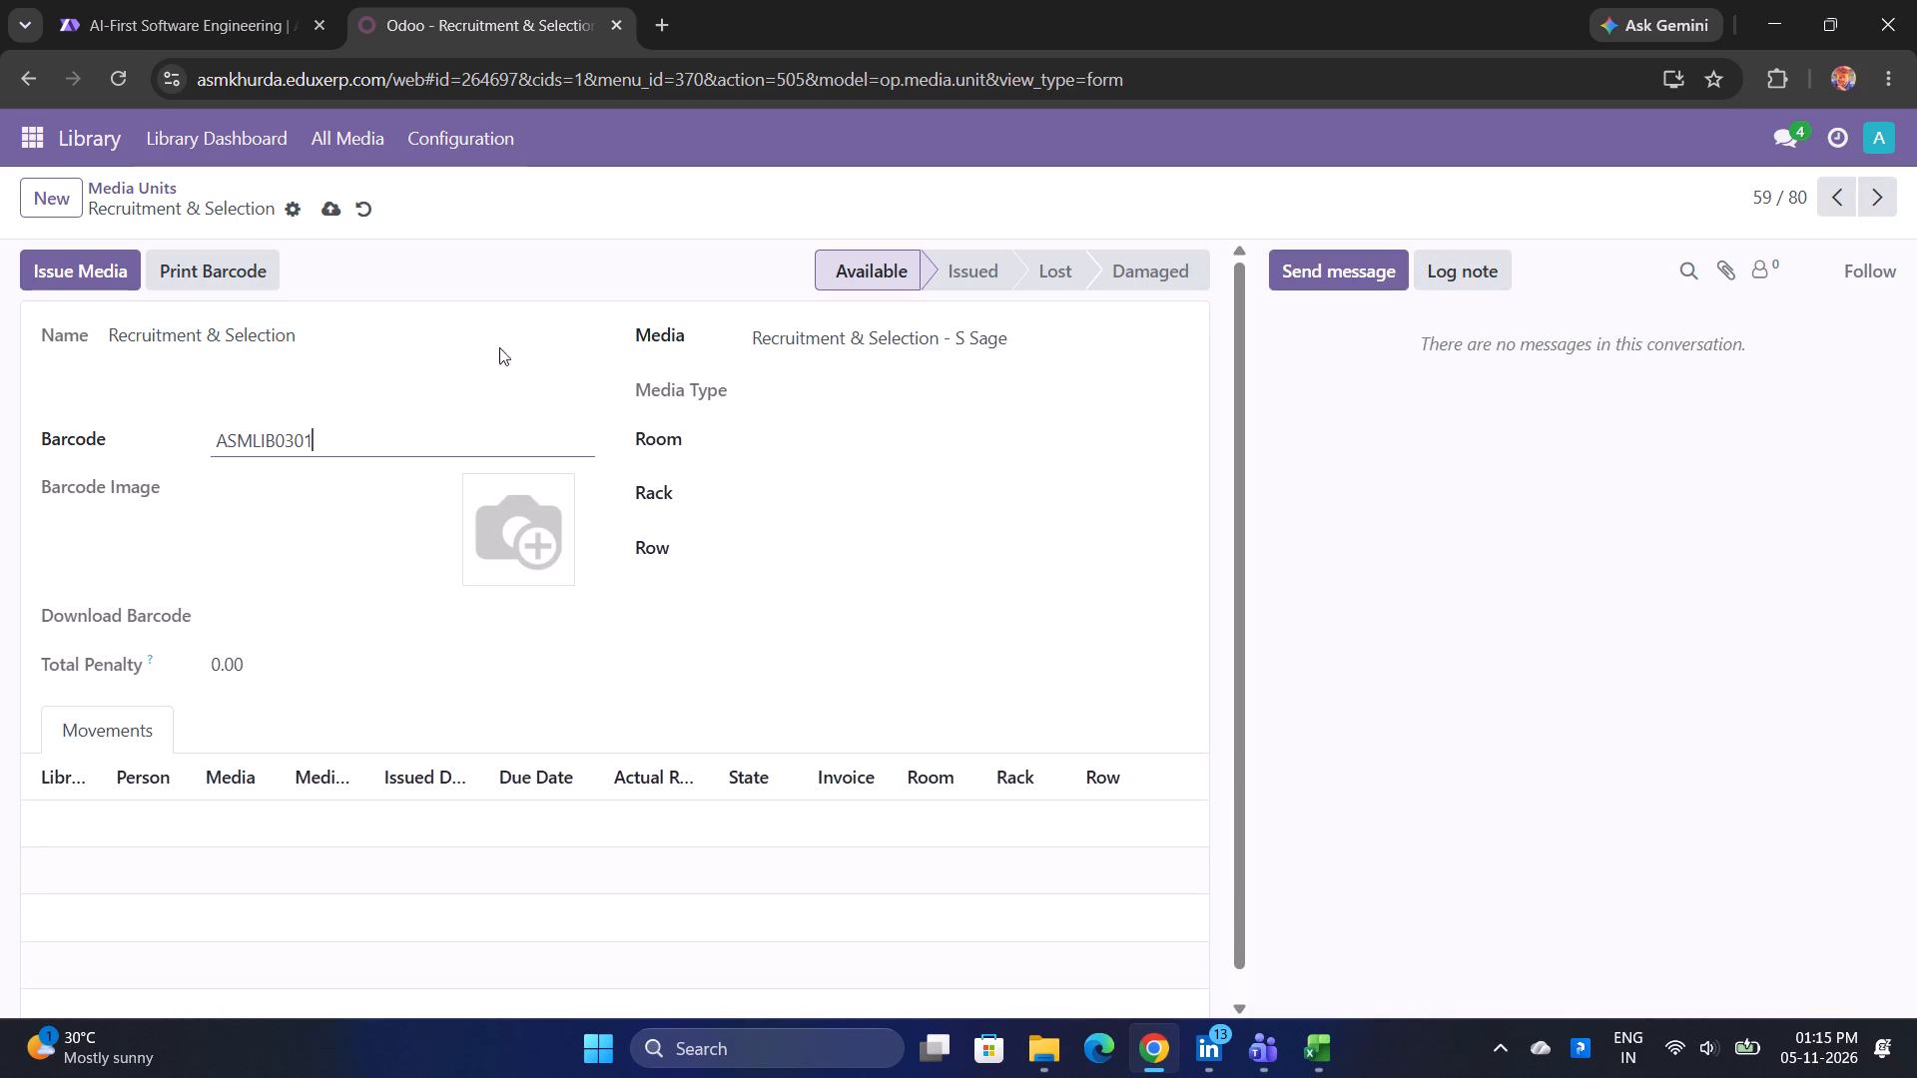
{"action": "left_click", "coordinate": [326, 198]}
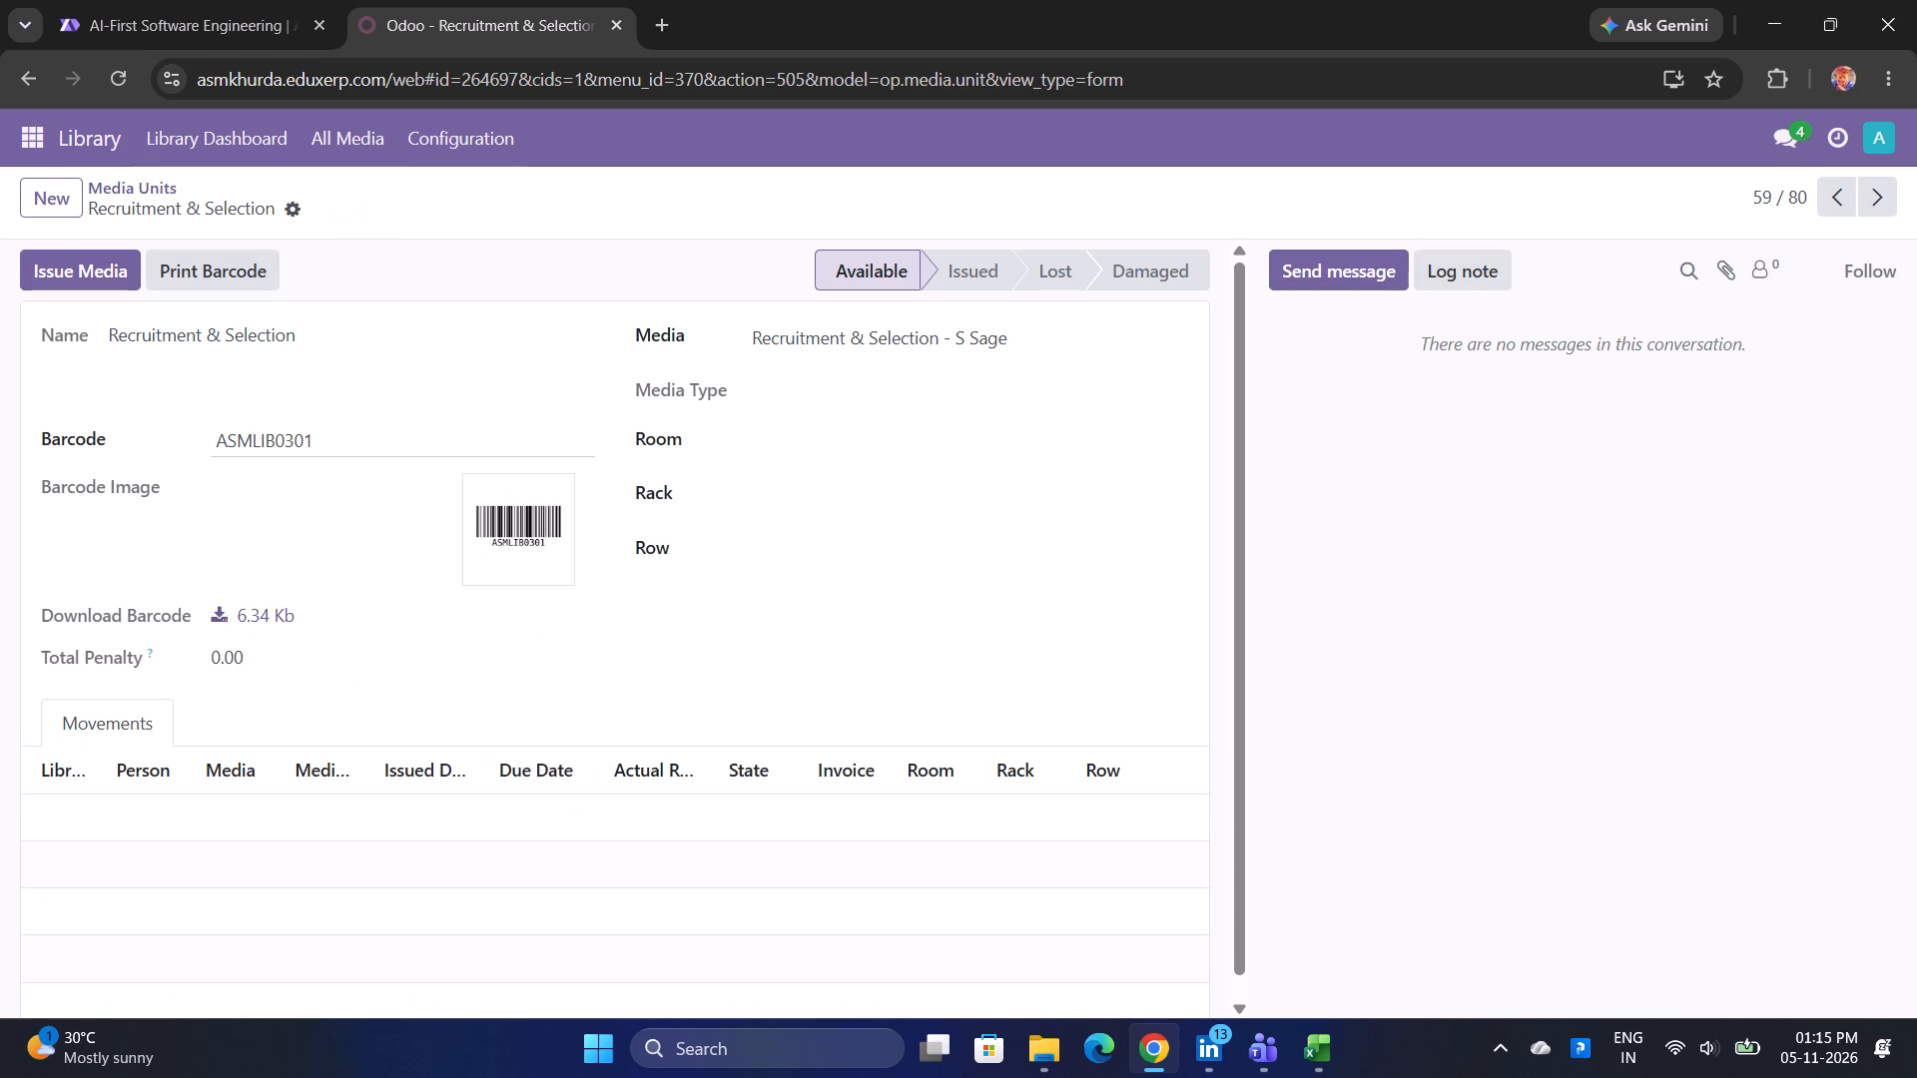
{"action": "left_click", "coordinate": [372, 436]}
{"action": "key", "text": "3"}
{"action": "left_click", "coordinate": [325, 203]}
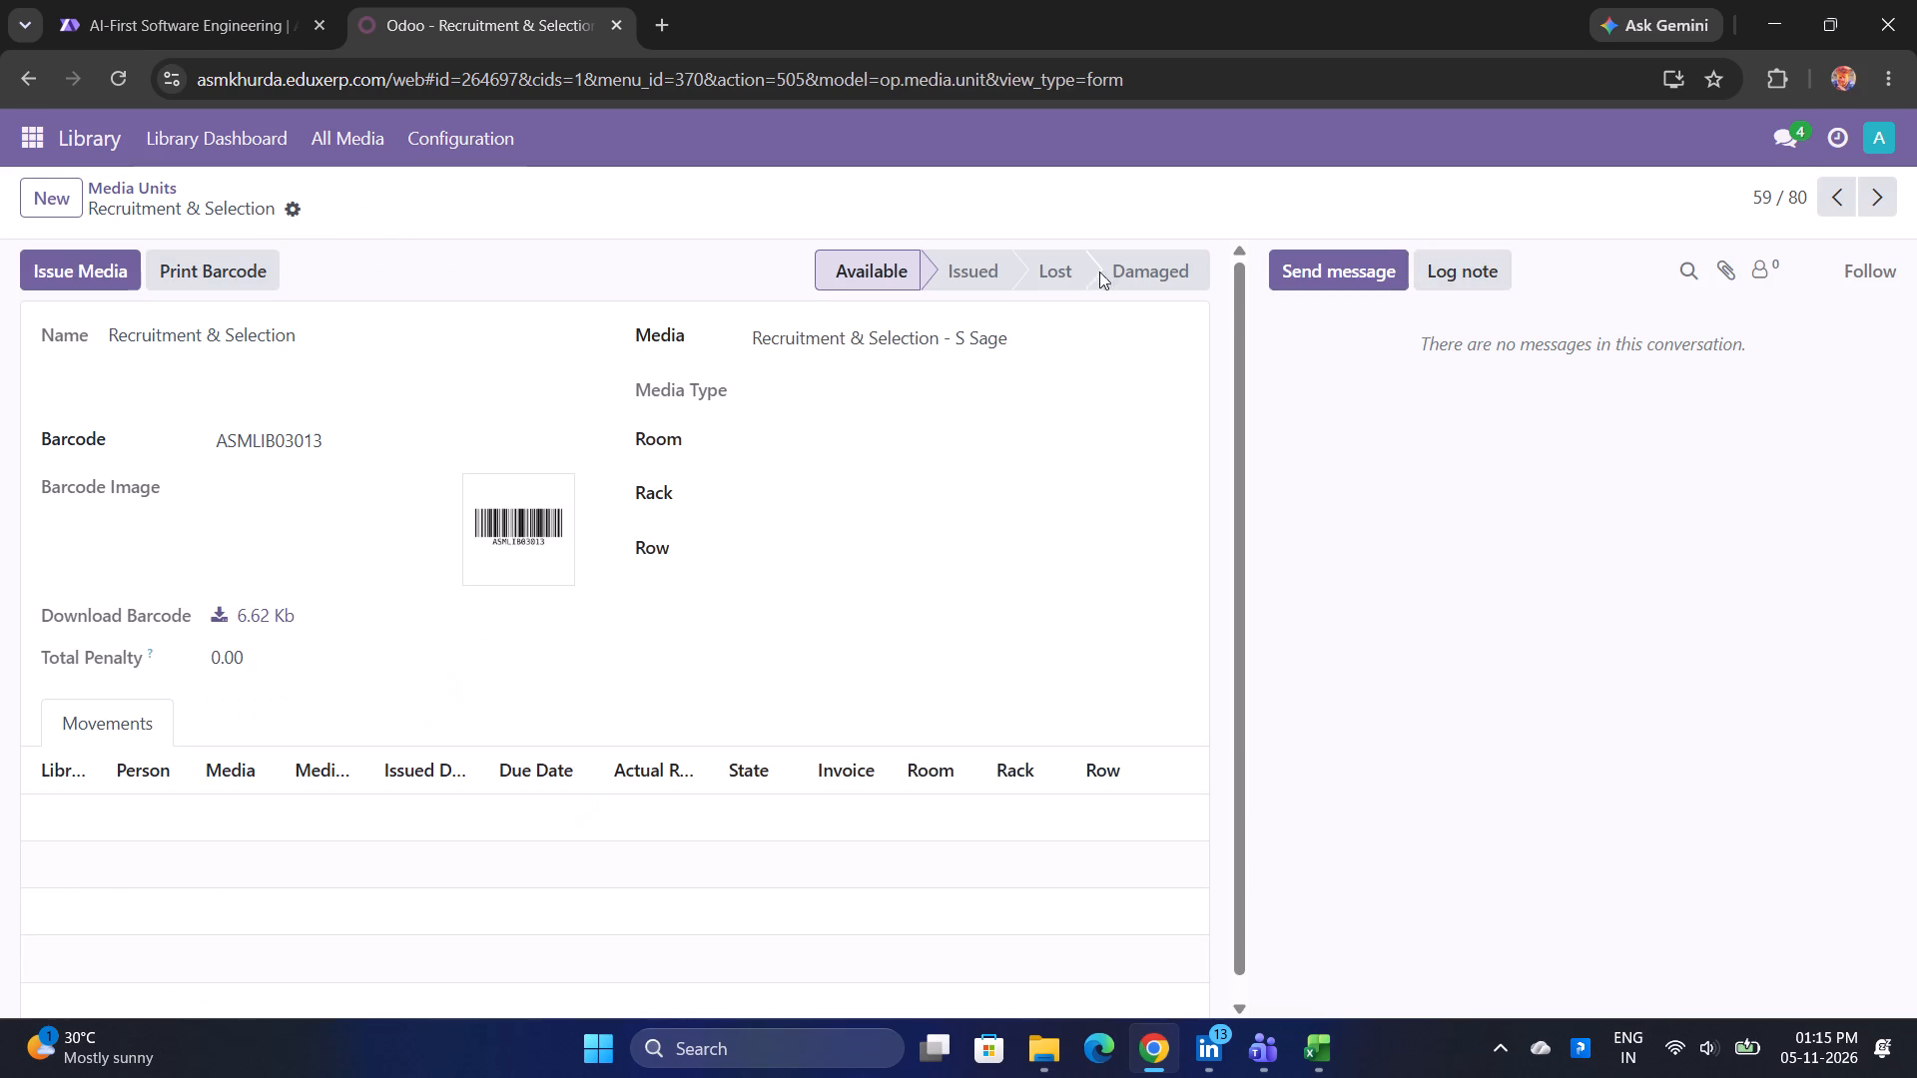
Generate the barcode image for media unit 60 of 80, Recruitment & Selection, by saving barcode ASMLIB0301 and re-saving it as ASMLIB03014.
{"action": "left_click", "coordinate": [1887, 197]}
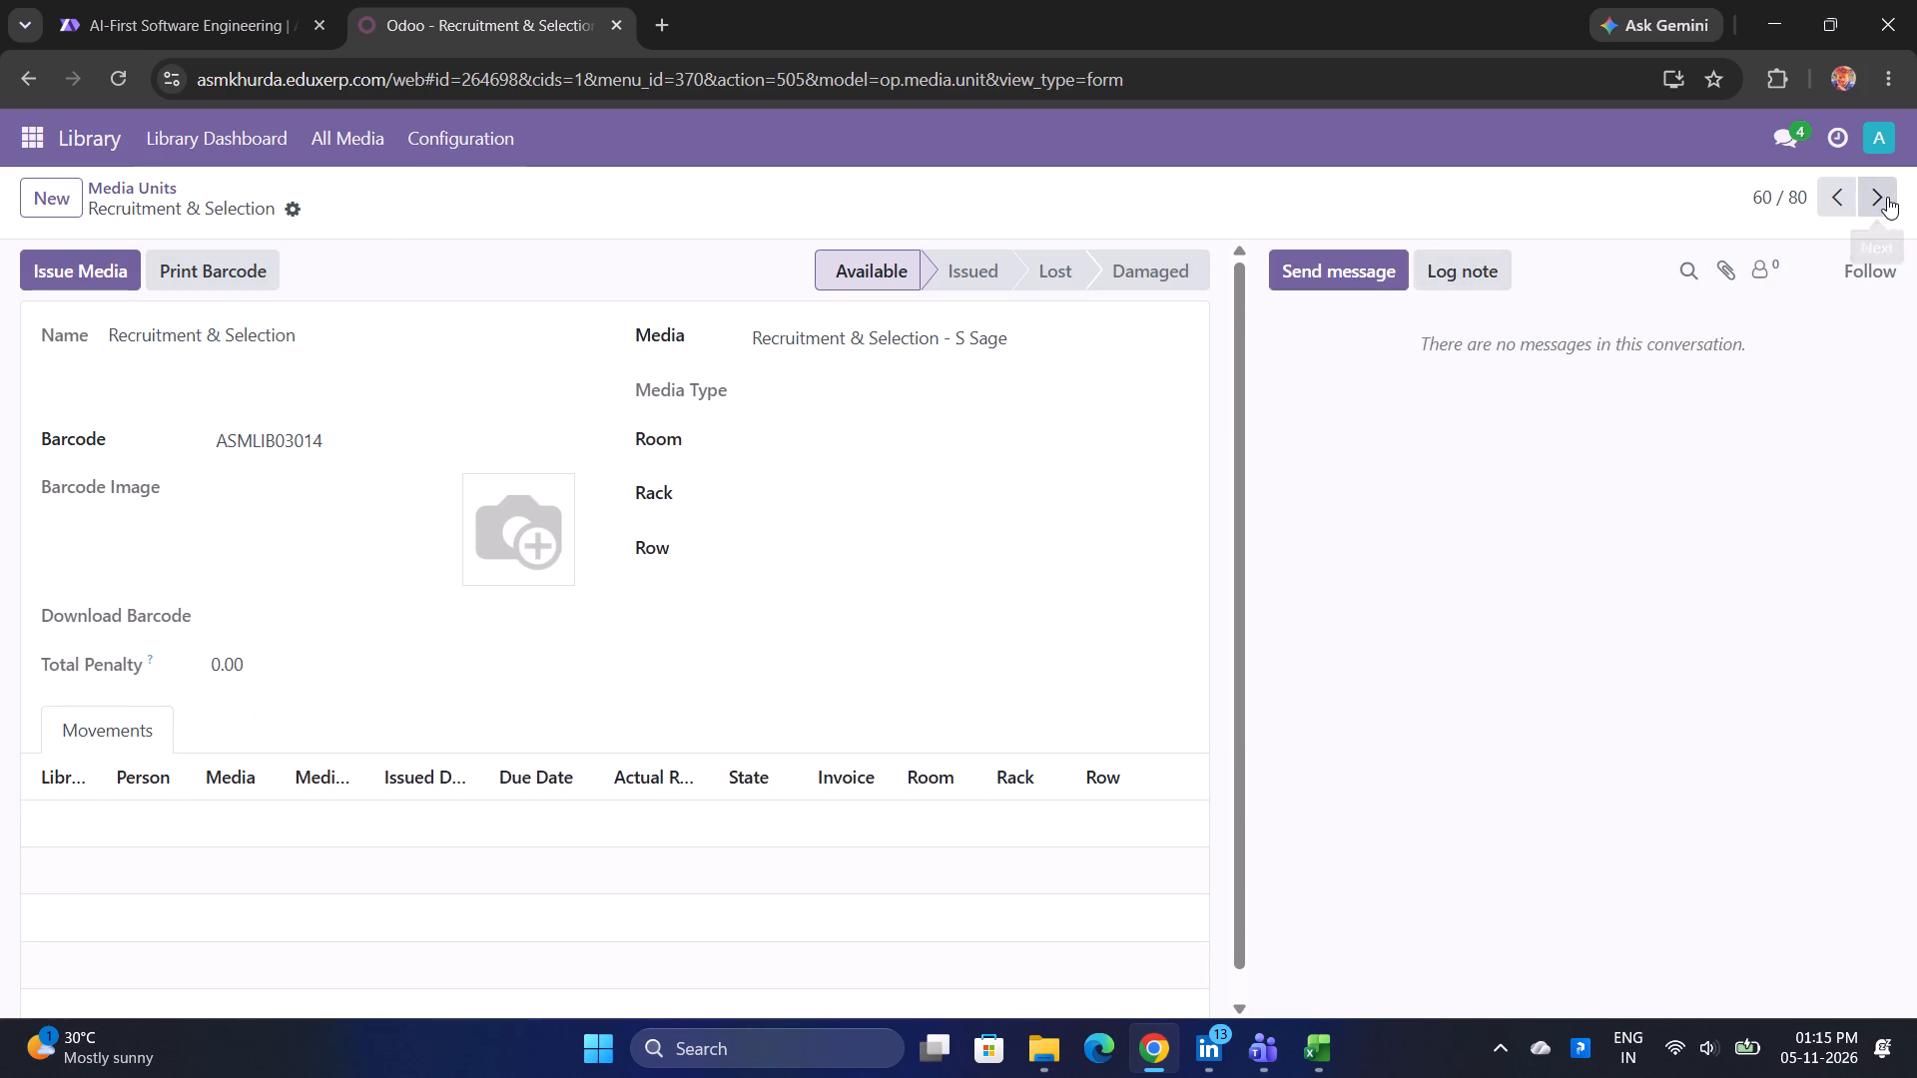
{"action": "left_click", "coordinate": [428, 430]}
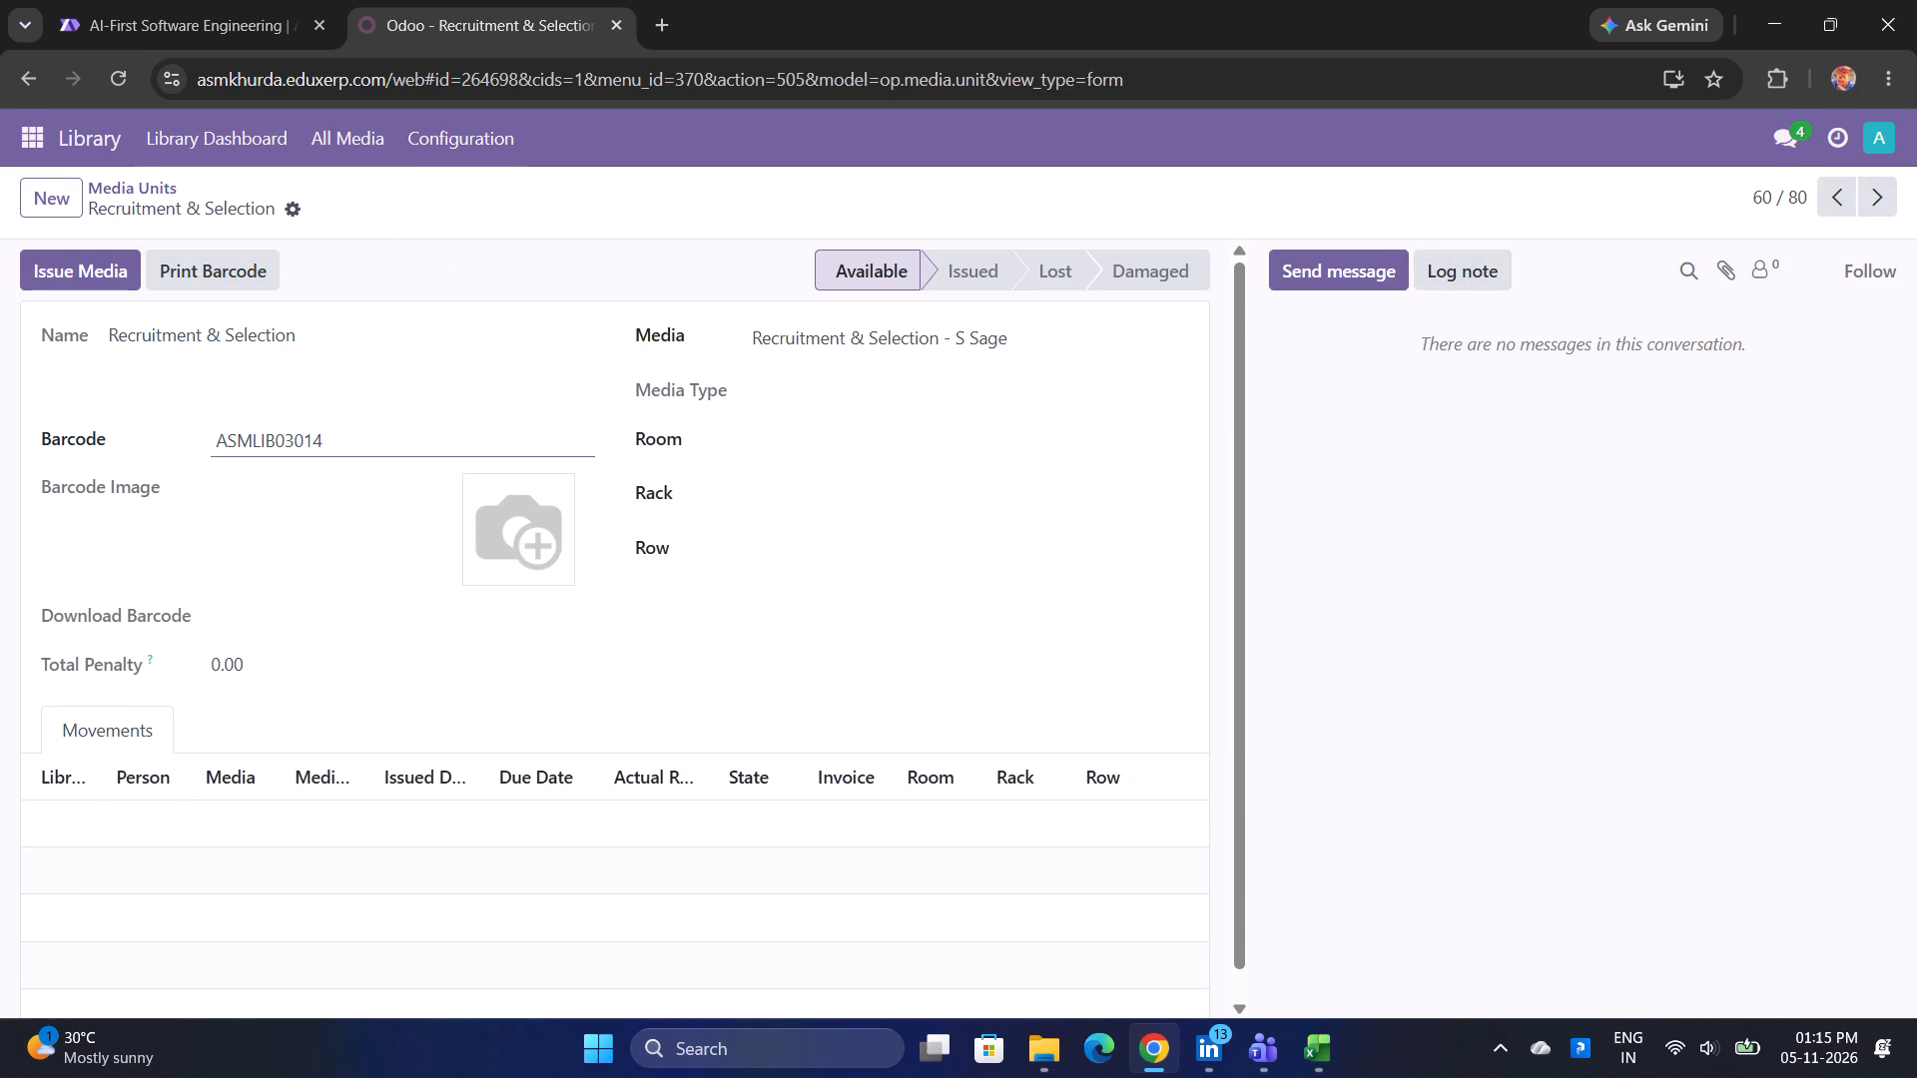
{"action": "key", "text": "BackSpace"}
{"action": "left_click", "coordinate": [326, 203]}
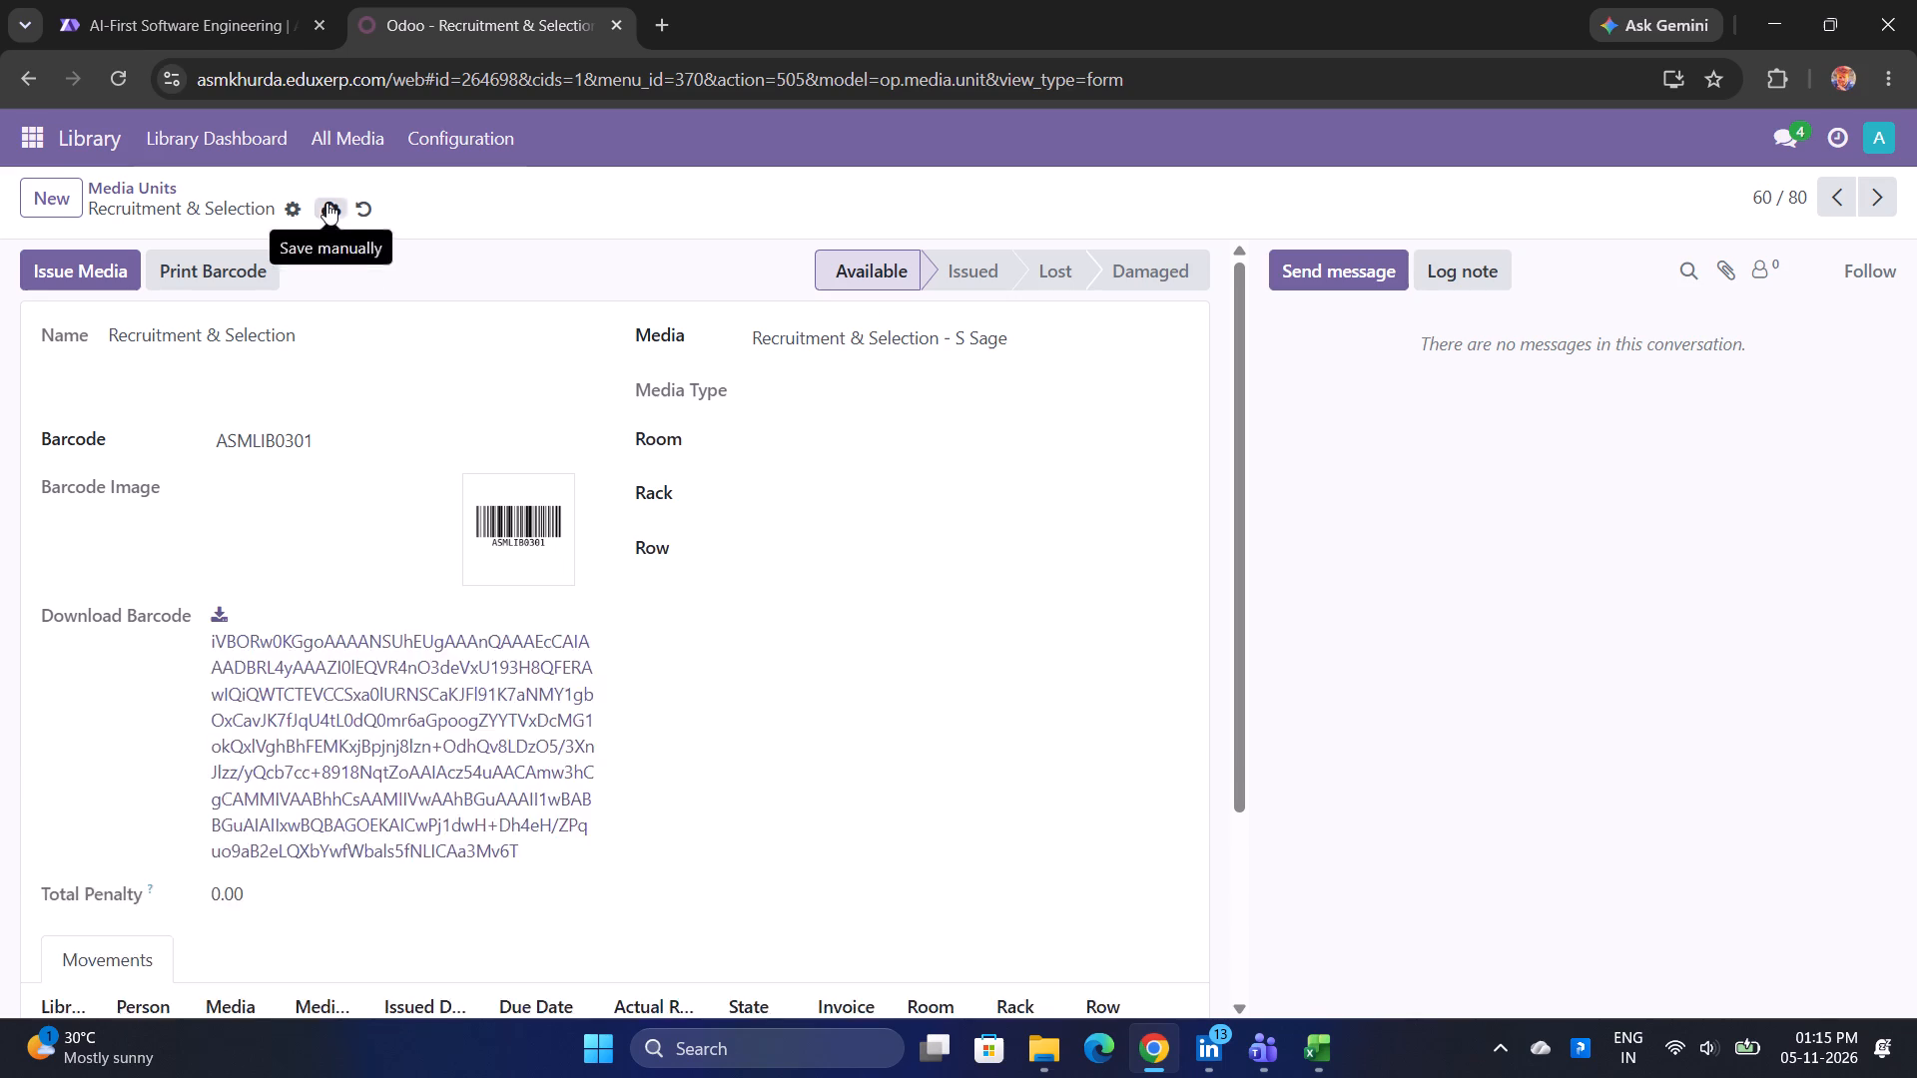
{"action": "left_click", "coordinate": [356, 433]}
{"action": "key", "text": "4"}
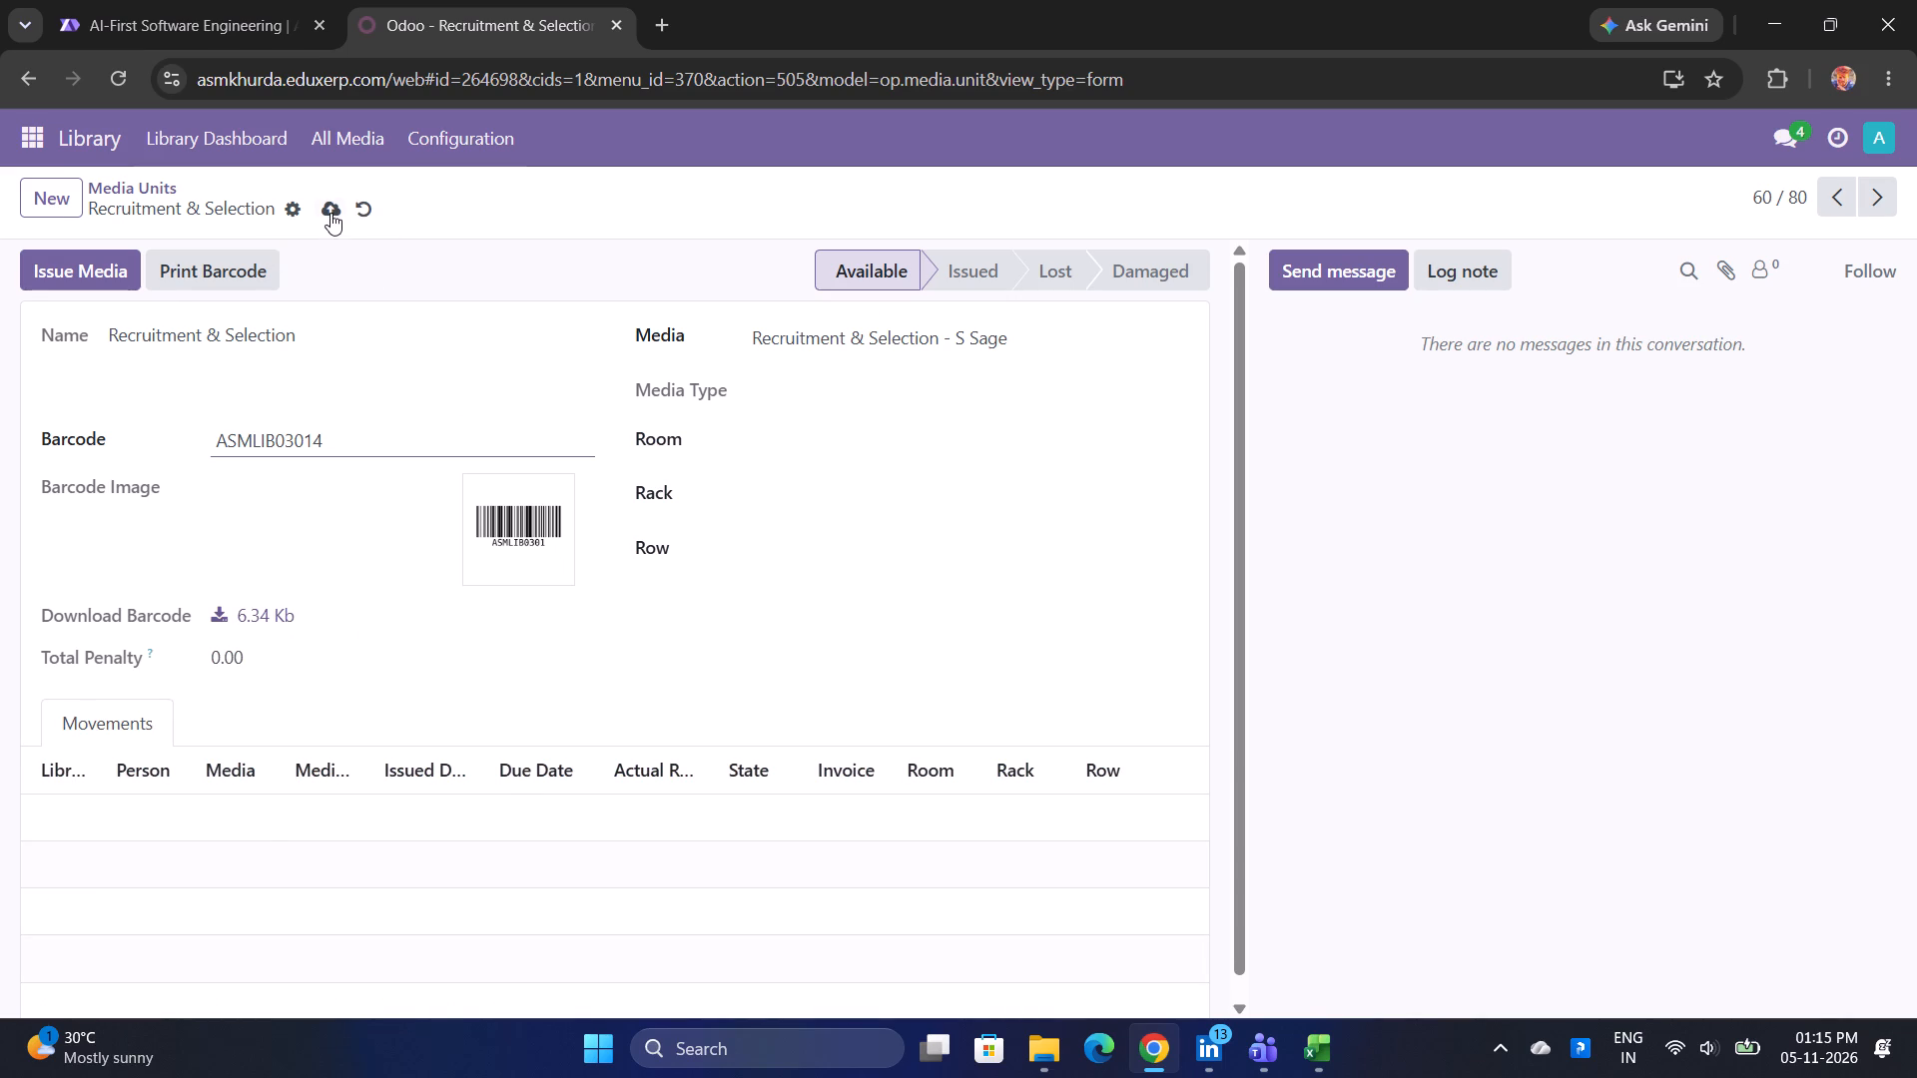
{"action": "left_click", "coordinate": [330, 210]}
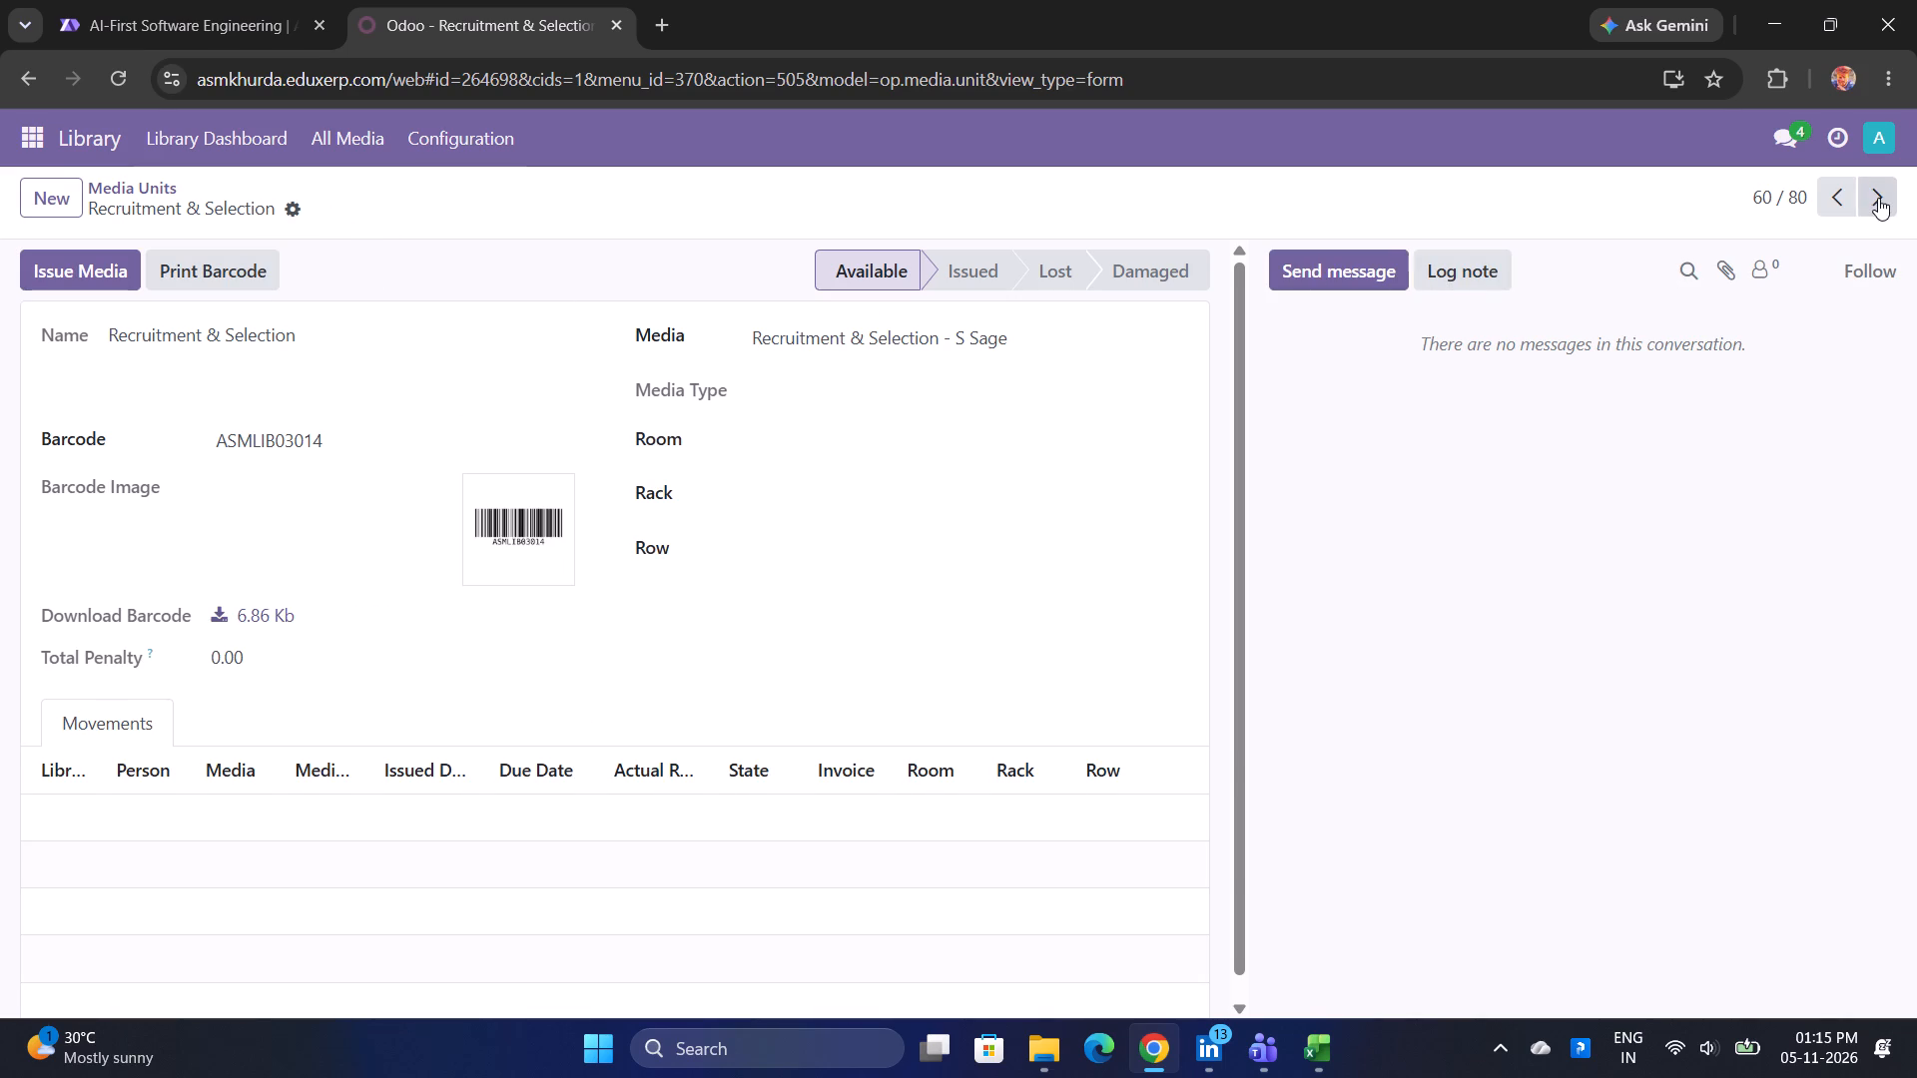
Generate the barcode image for media unit 61 of 80, Recruitment & Selection, by saving barcode ASMLIB0301 and re-saving it as ASMLIB03015.
{"action": "left_click", "coordinate": [1878, 198]}
{"action": "left_click", "coordinate": [391, 432]}
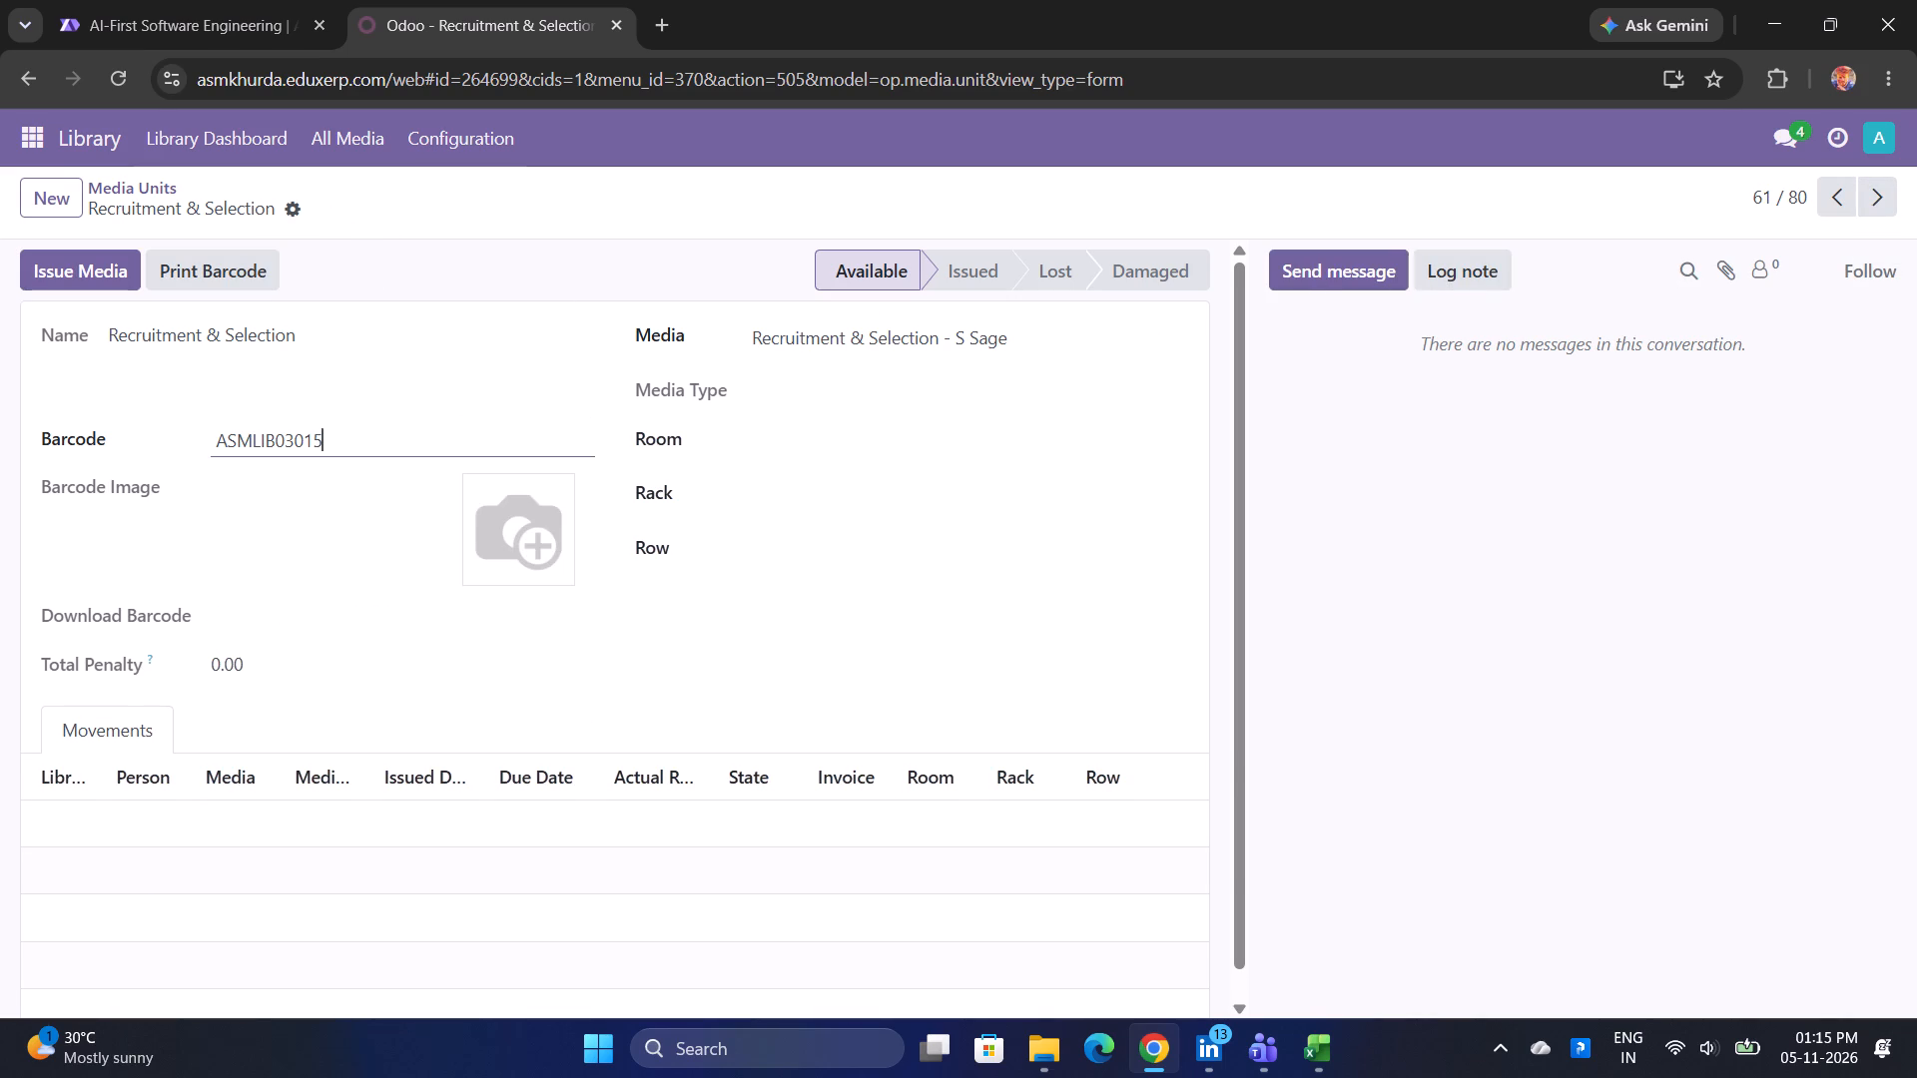
{"action": "key", "text": "BackSpace"}
{"action": "left_click", "coordinate": [329, 203]}
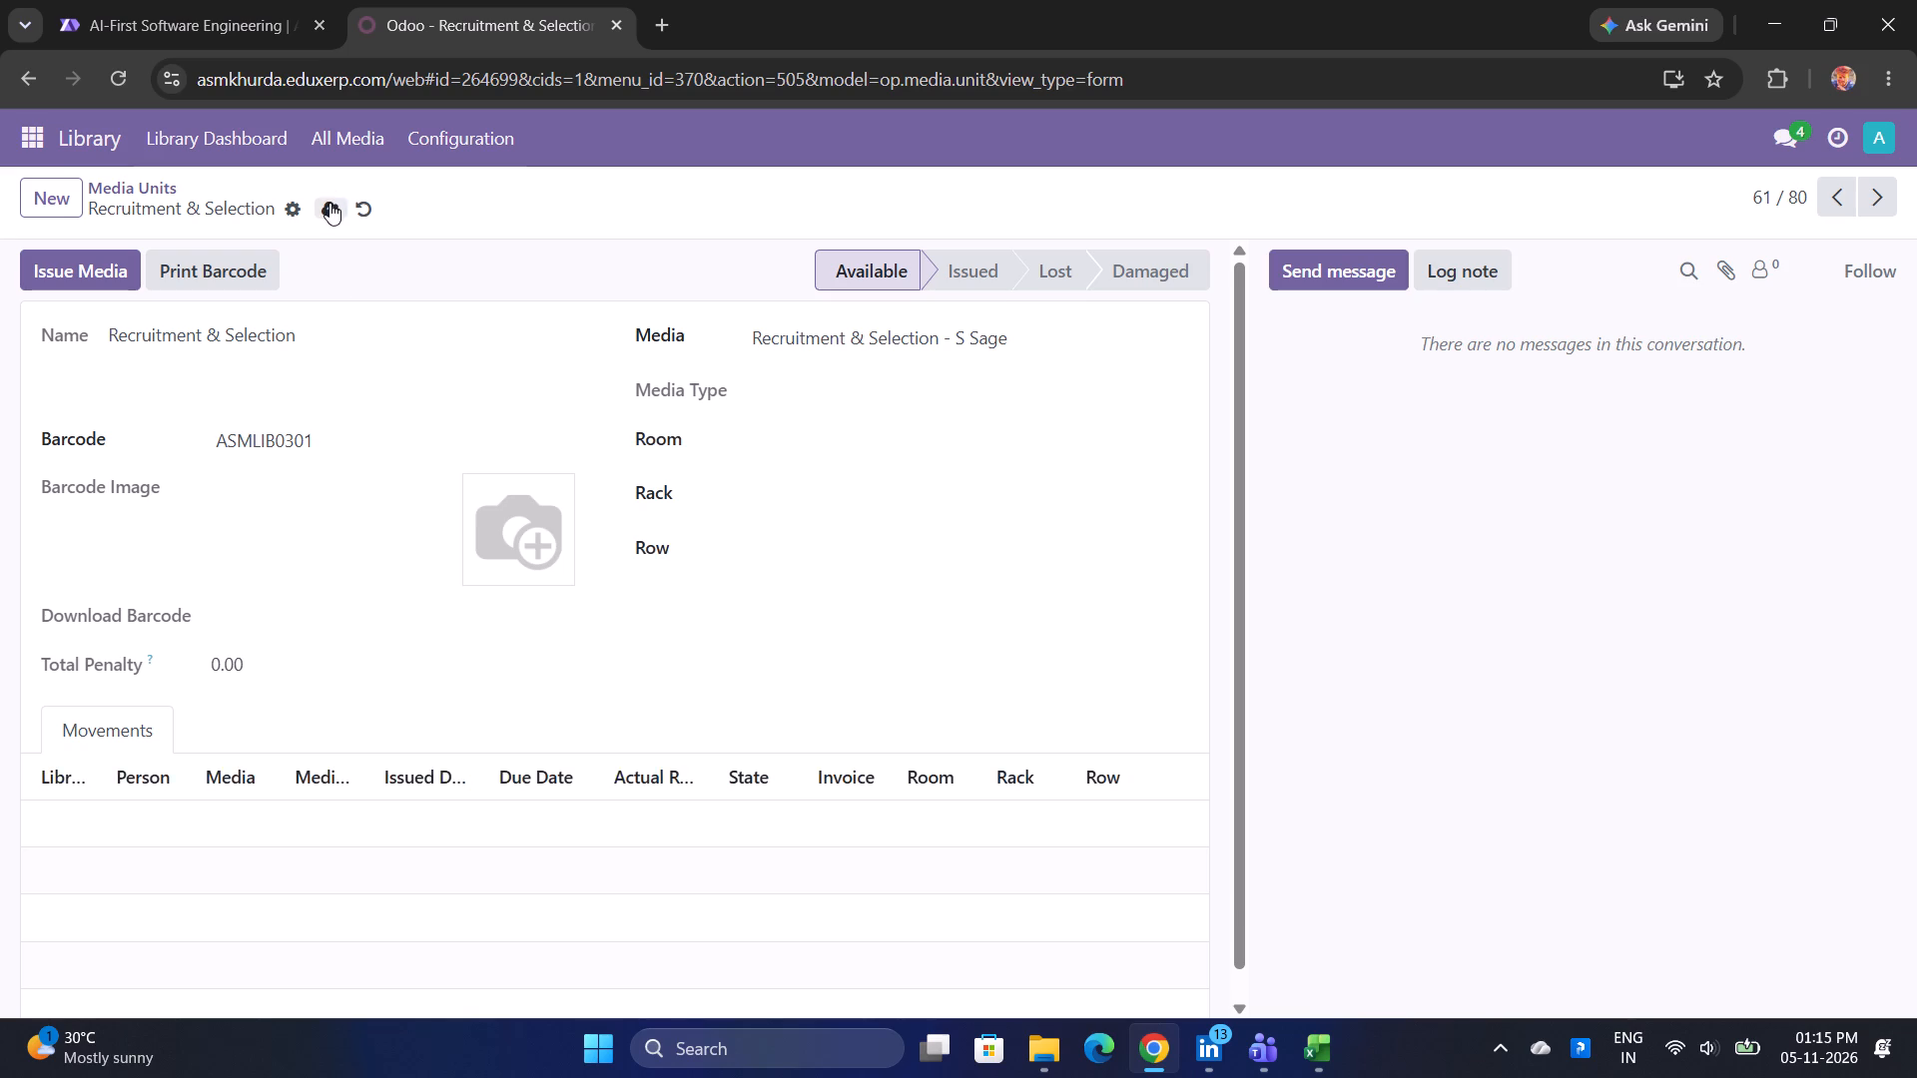
{"action": "left_click", "coordinate": [323, 447]}
{"action": "key", "text": "5"}
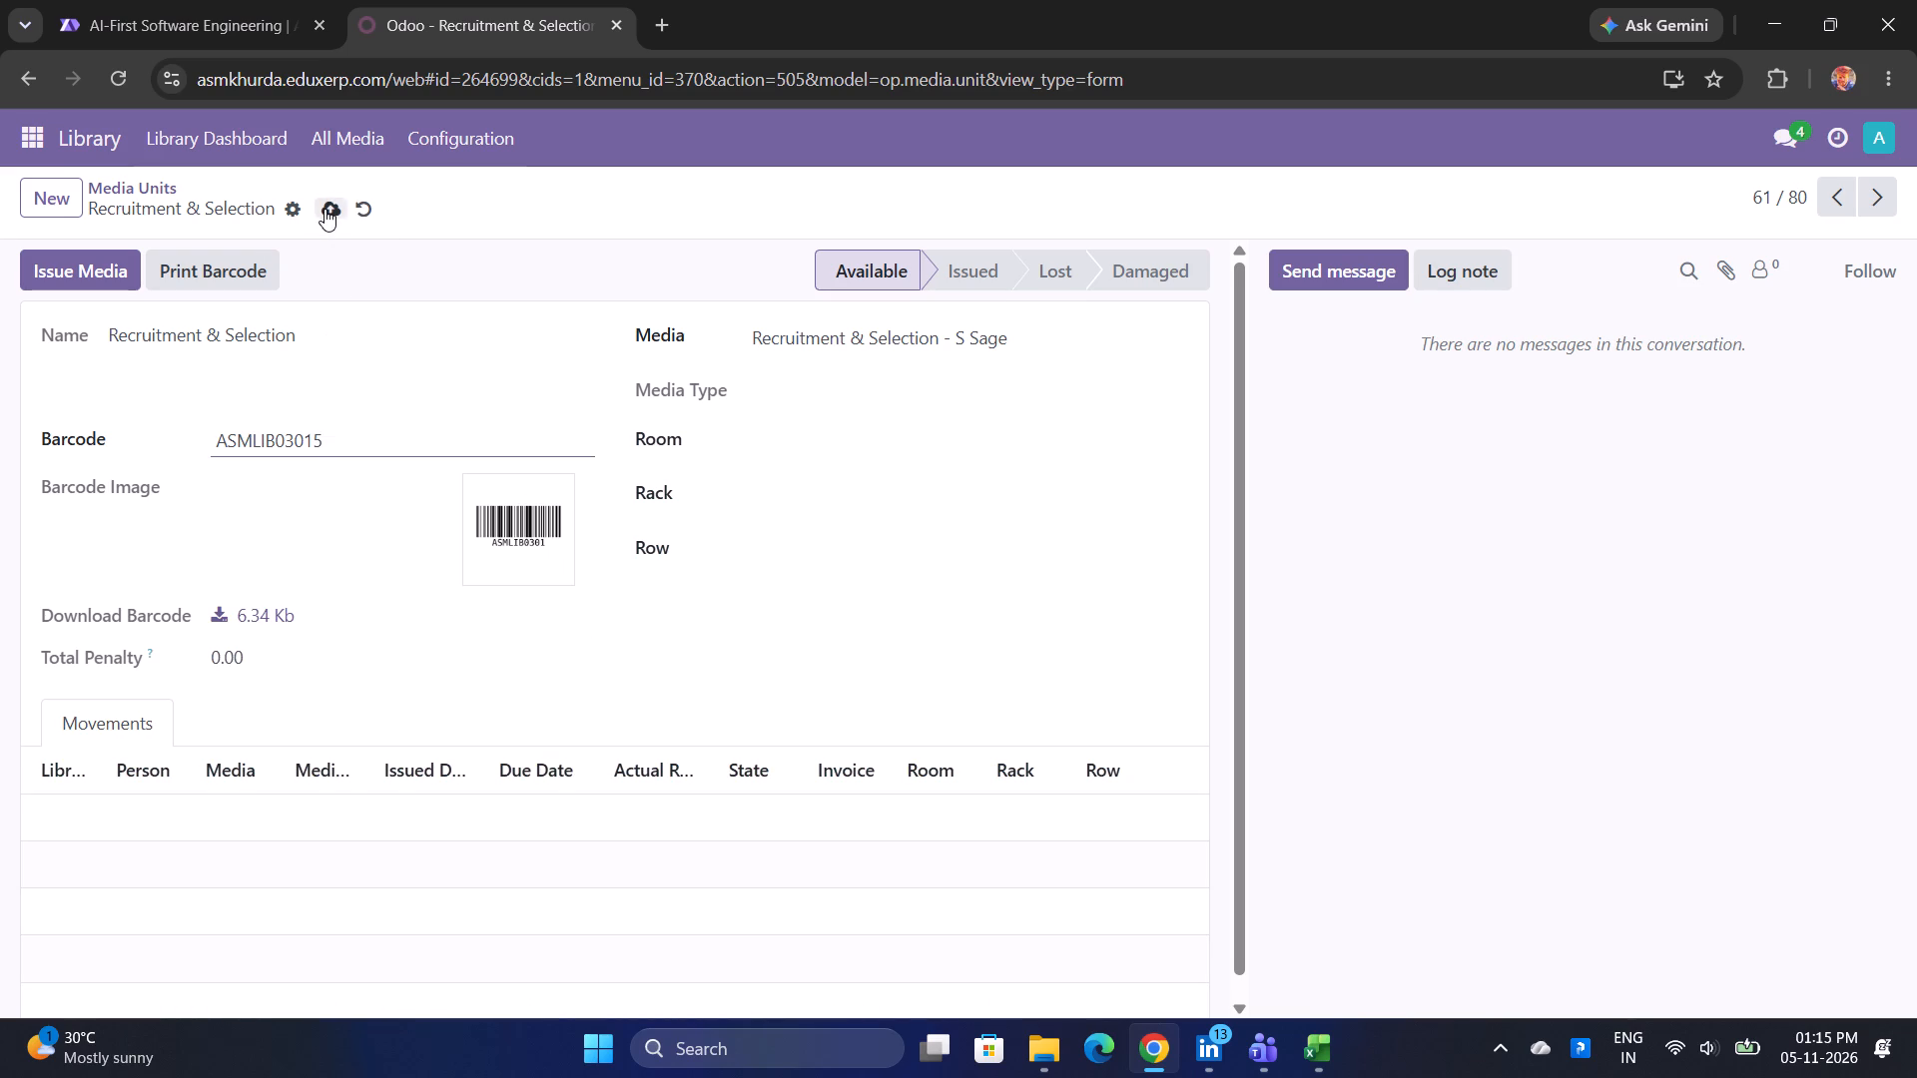
{"action": "left_click", "coordinate": [324, 209]}
Generate the barcode image for media unit 62 of 80, Recruitment & Selection, by saving barcode ASMLIB0301 and re-saving it as ASMLIB03016.
{"action": "left_click", "coordinate": [1878, 192]}
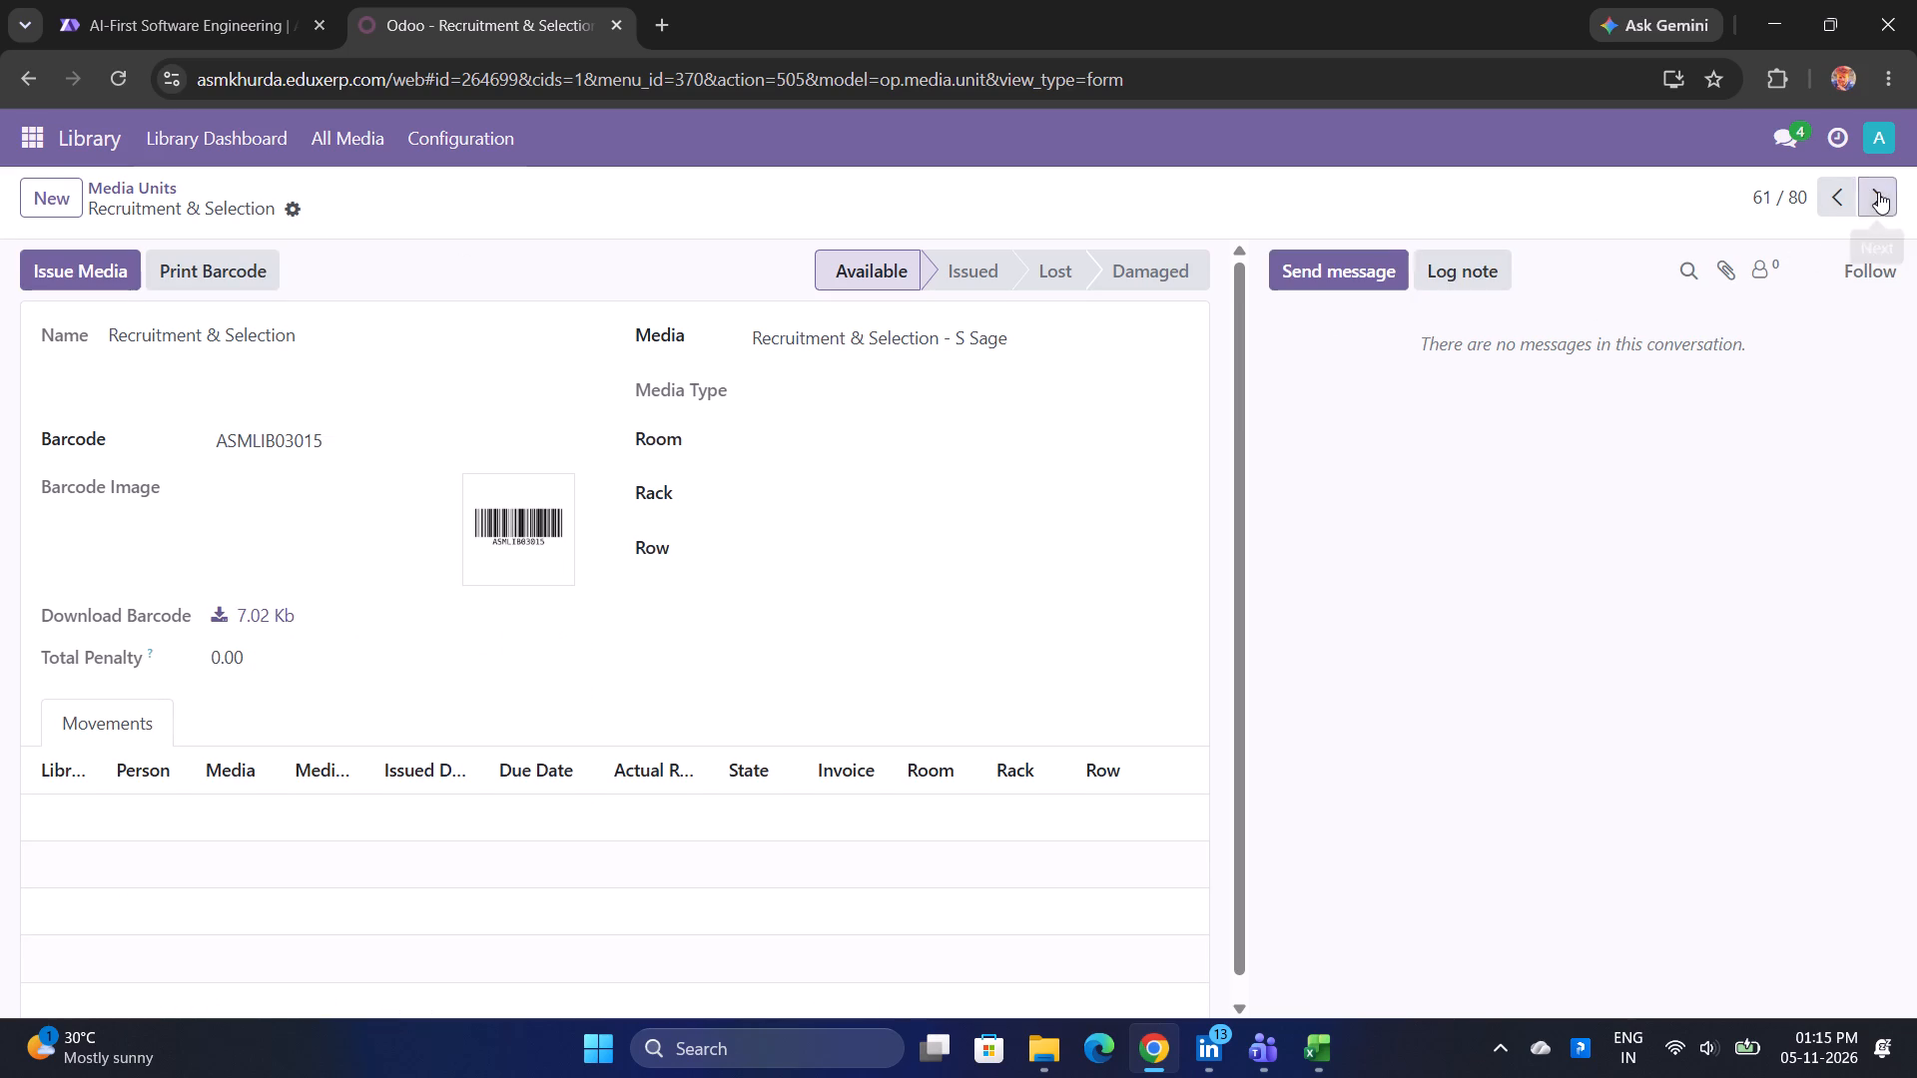
{"action": "left_click", "coordinate": [455, 437]}
{"action": "key", "text": "BackSpace"}
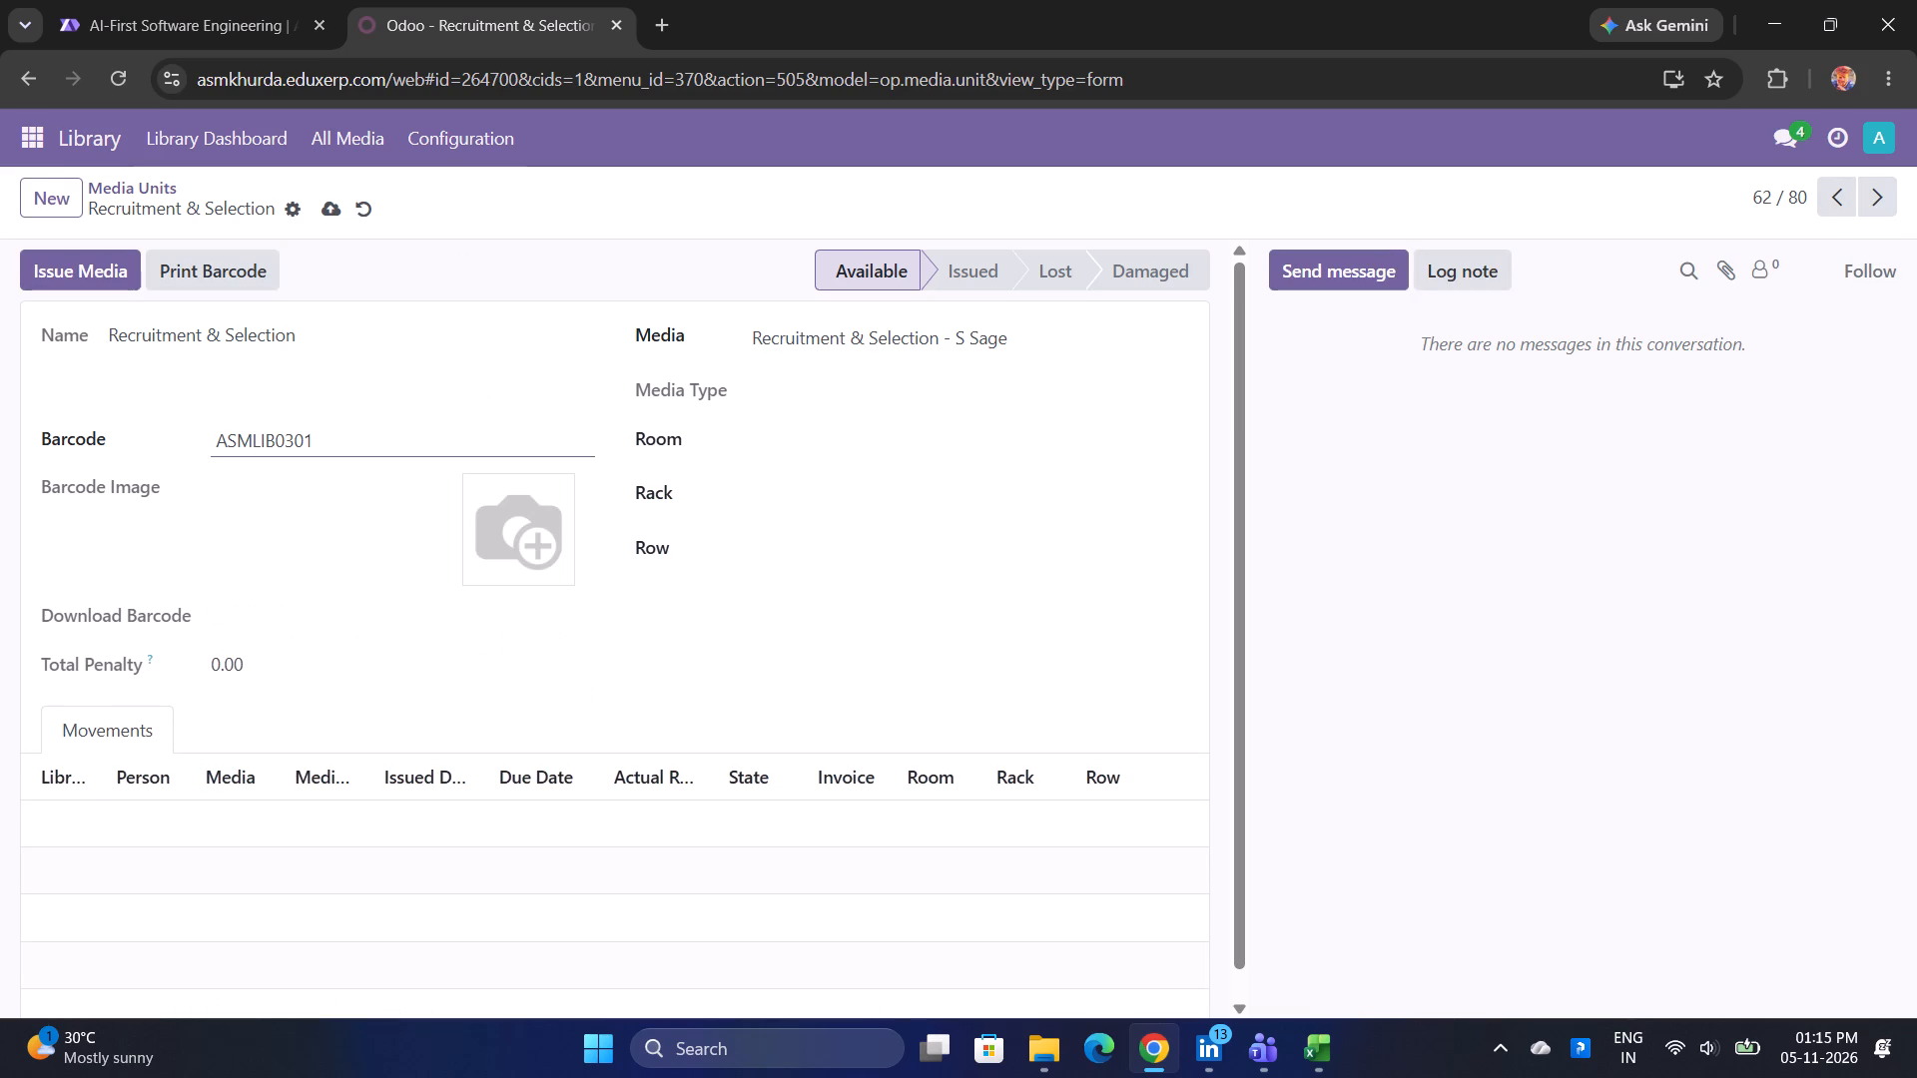
{"action": "left_click", "coordinate": [335, 200]}
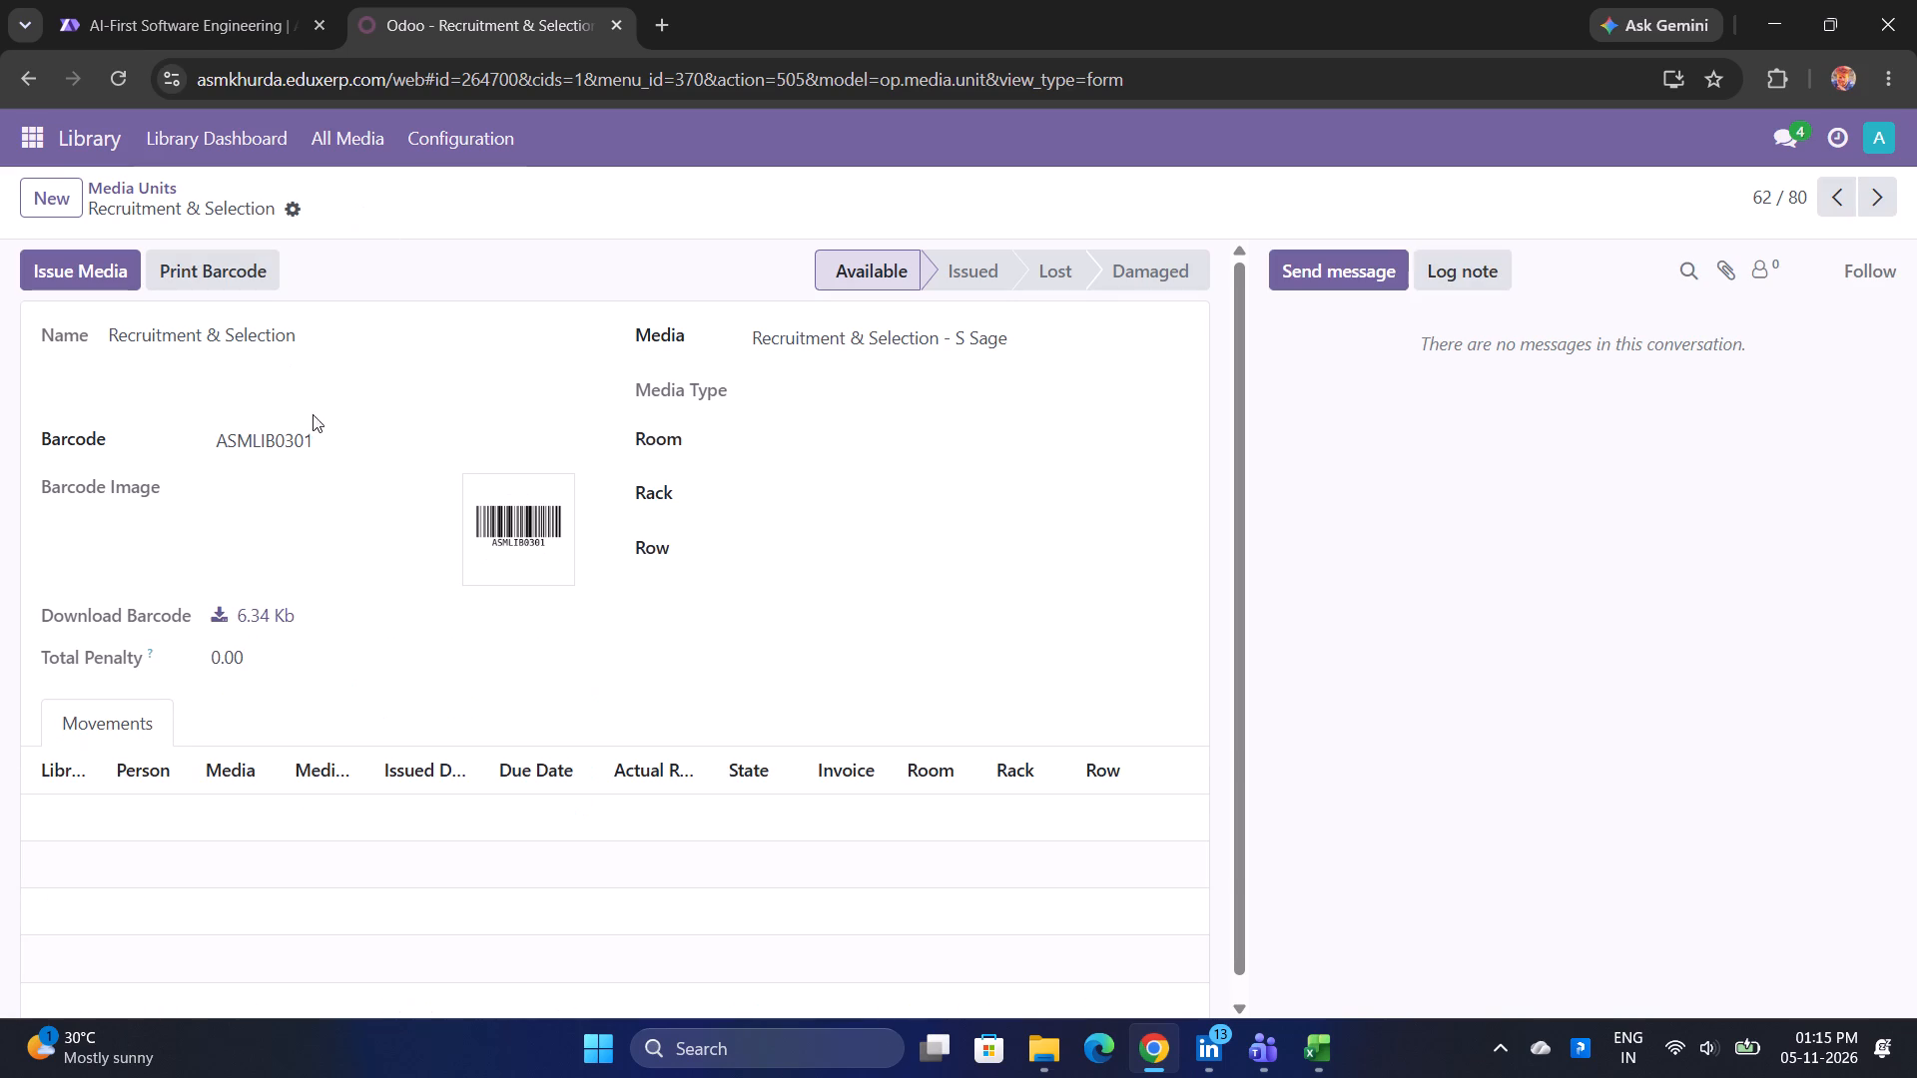
{"action": "left_click", "coordinate": [333, 432]}
{"action": "key", "text": "6"}
{"action": "left_click", "coordinate": [324, 203]}
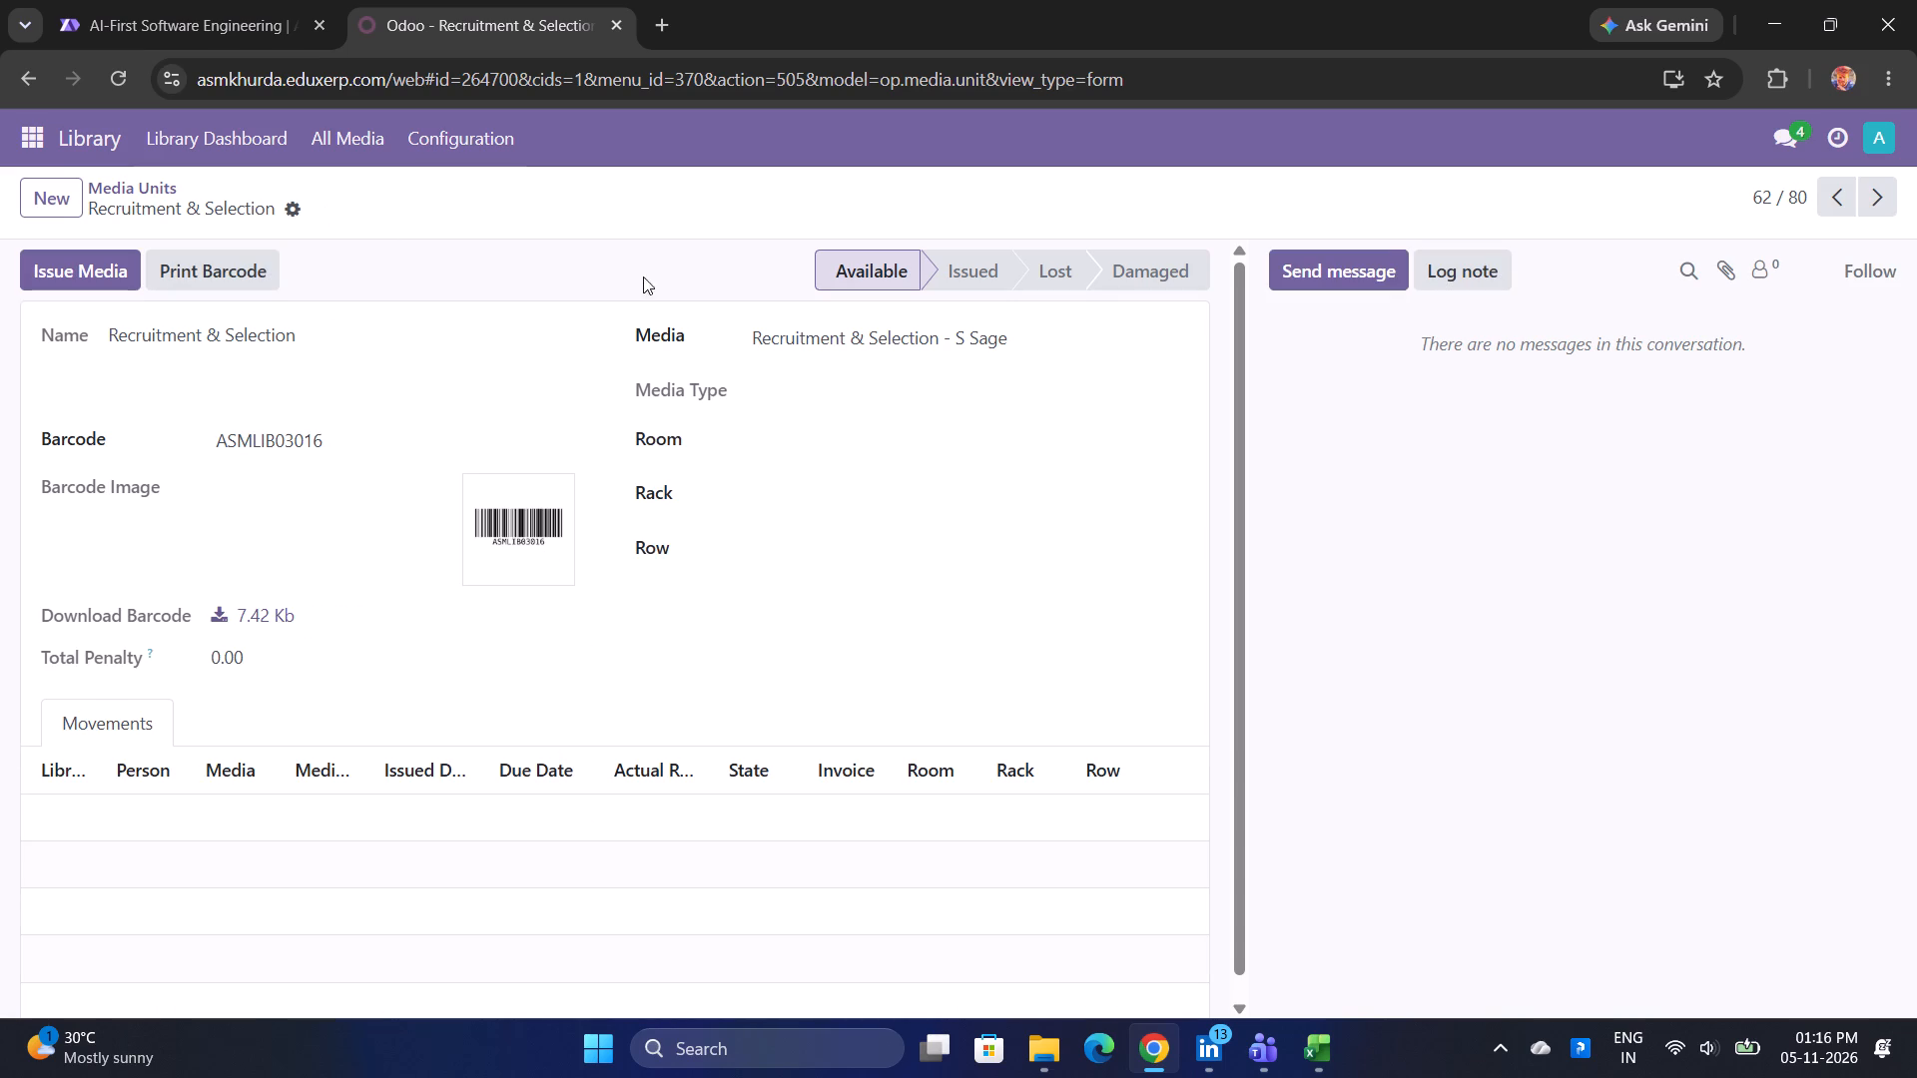
Generate the barcode image for media unit 63 of 80, Recruitment & Selection, by saving barcode ASMLIB0301 and re-saving it as ASMLIB03018.
{"action": "left_click", "coordinate": [1869, 192]}
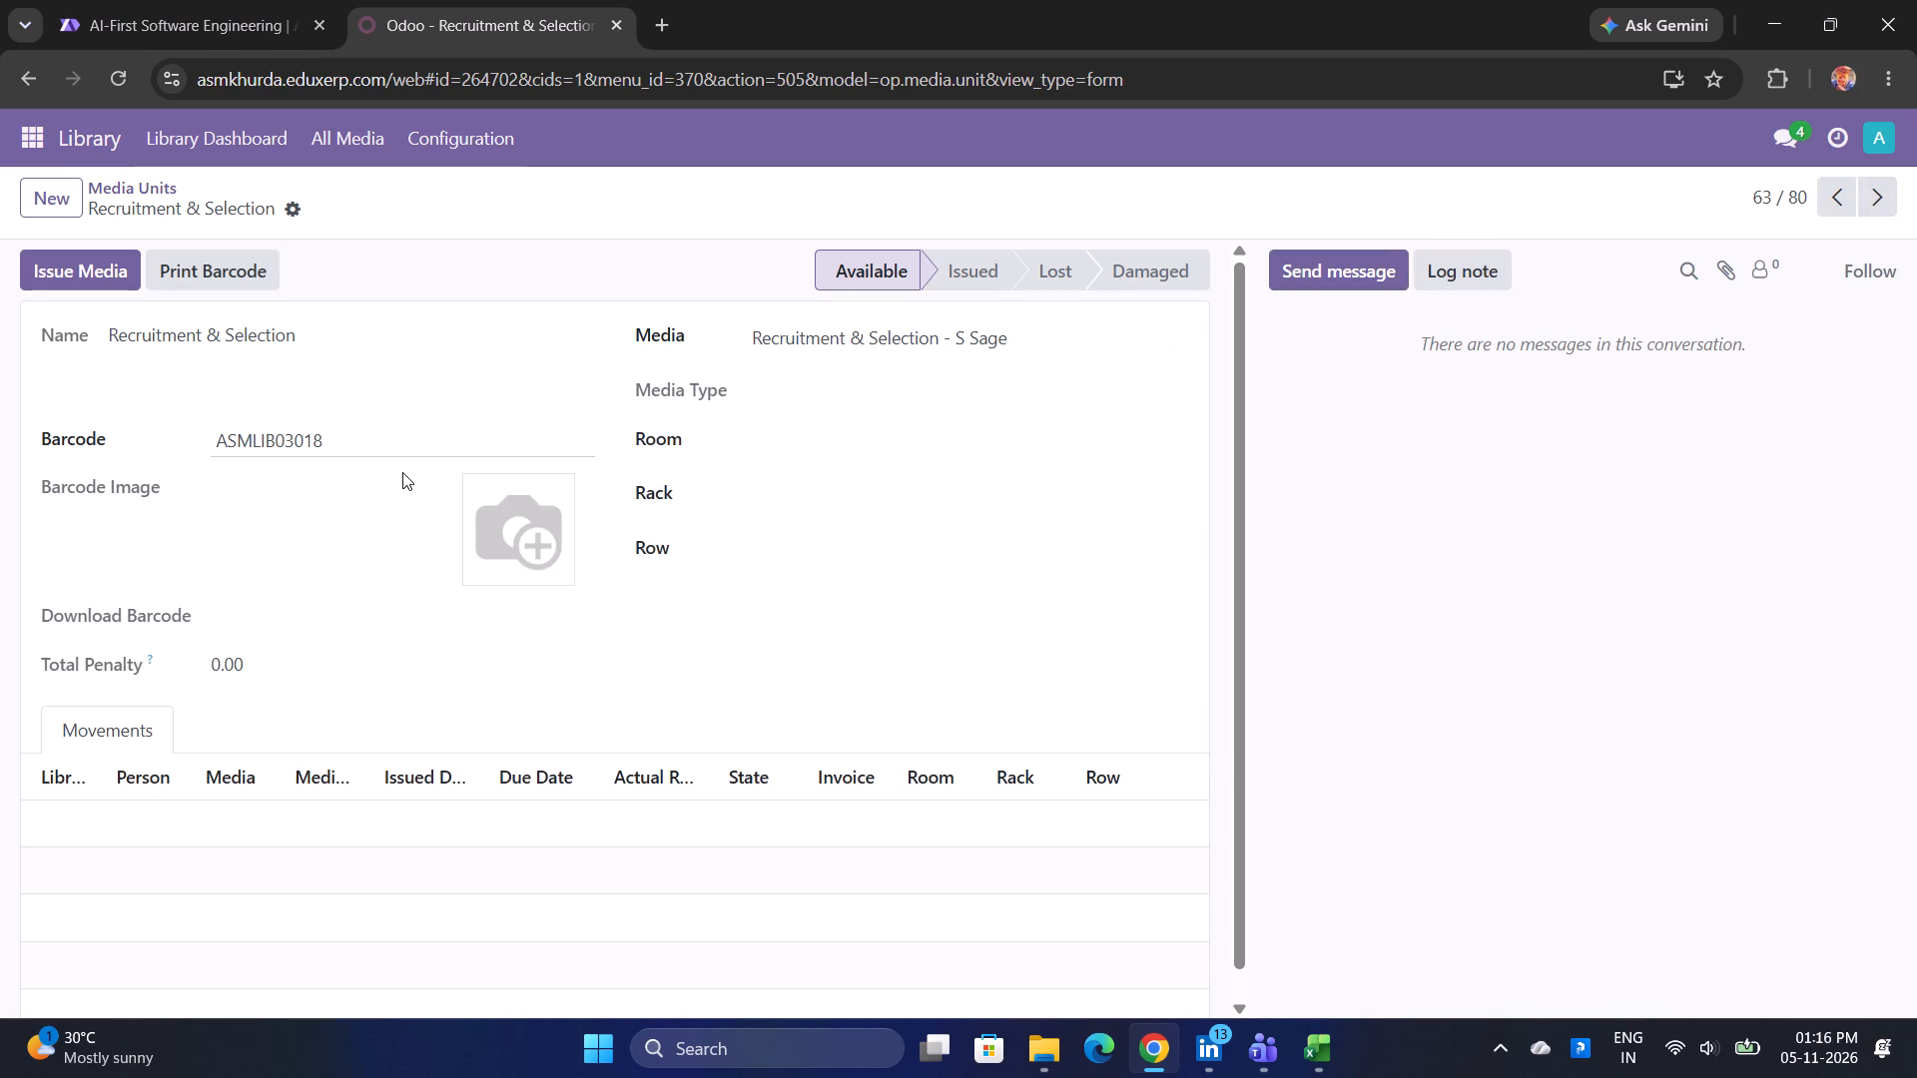
{"action": "left_click", "coordinate": [405, 445]}
{"action": "key", "text": "BackSpace"}
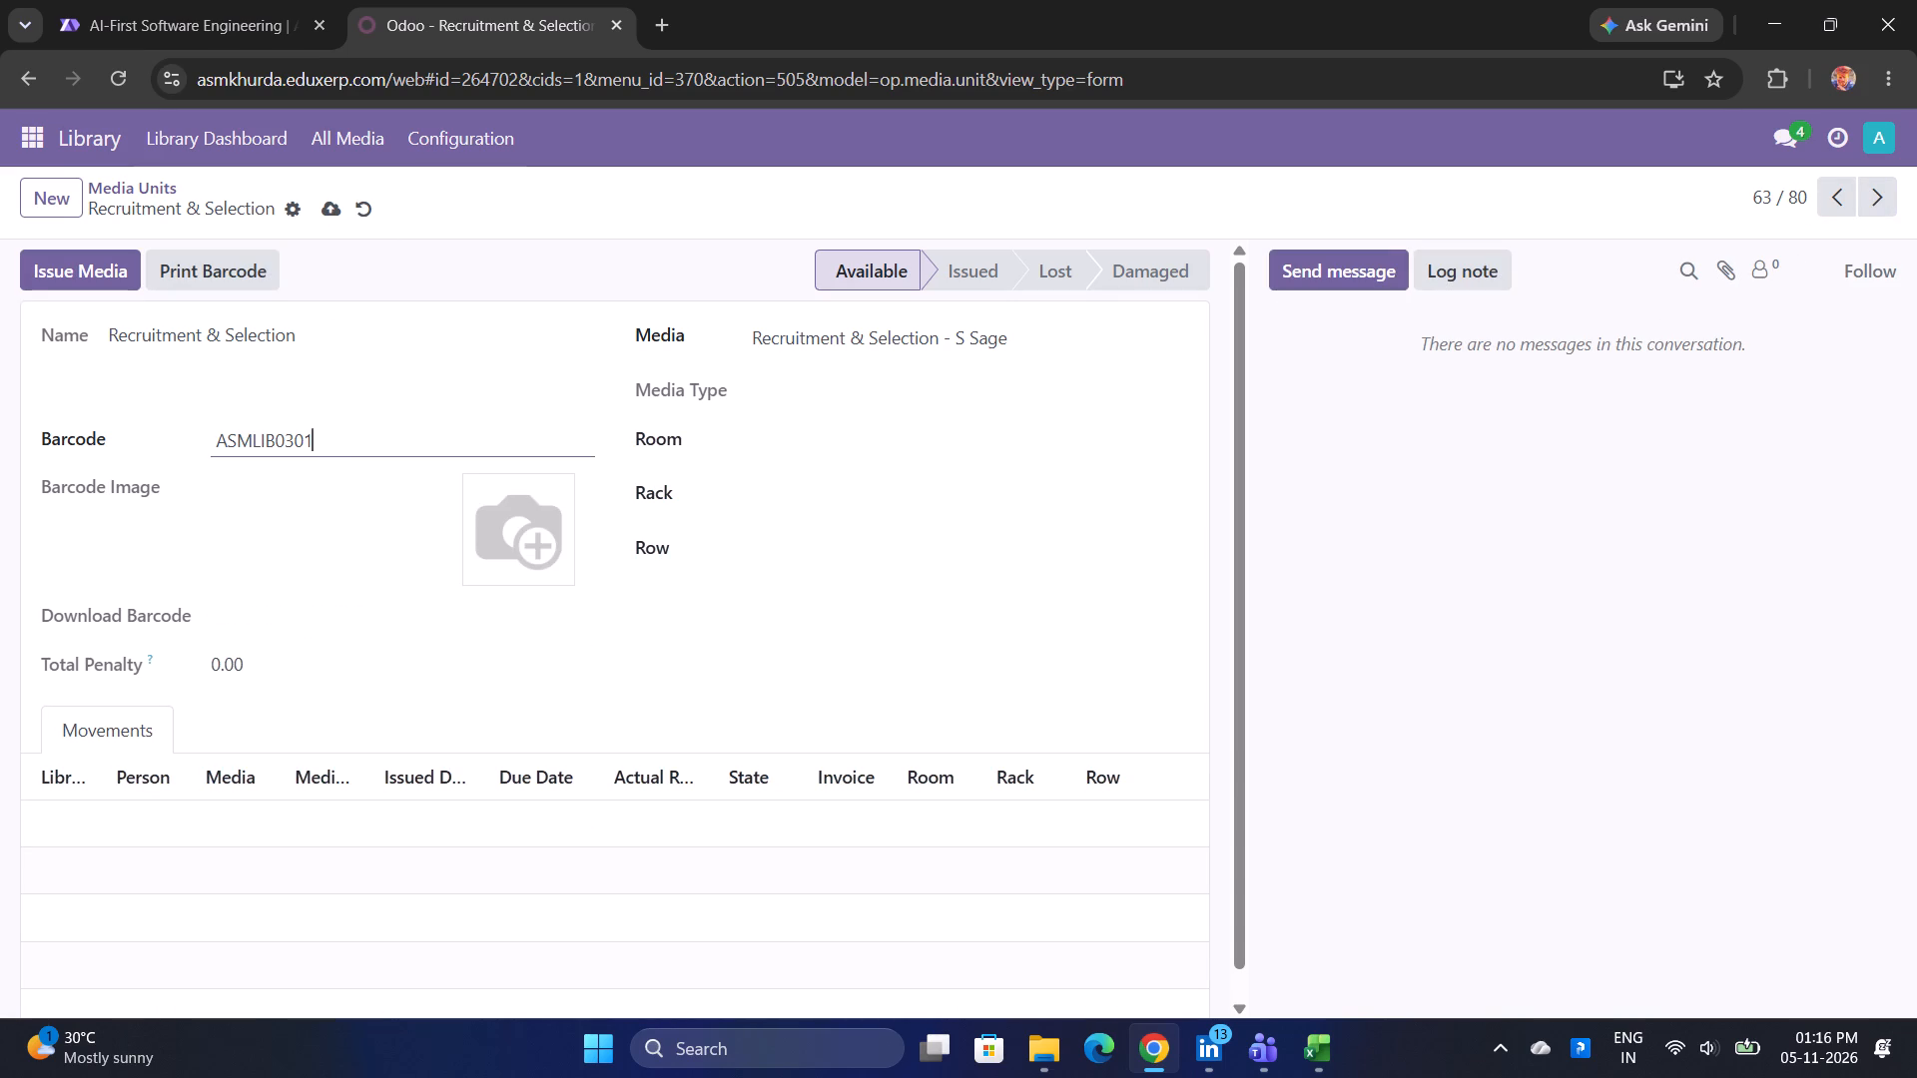
{"action": "left_click", "coordinate": [330, 209]}
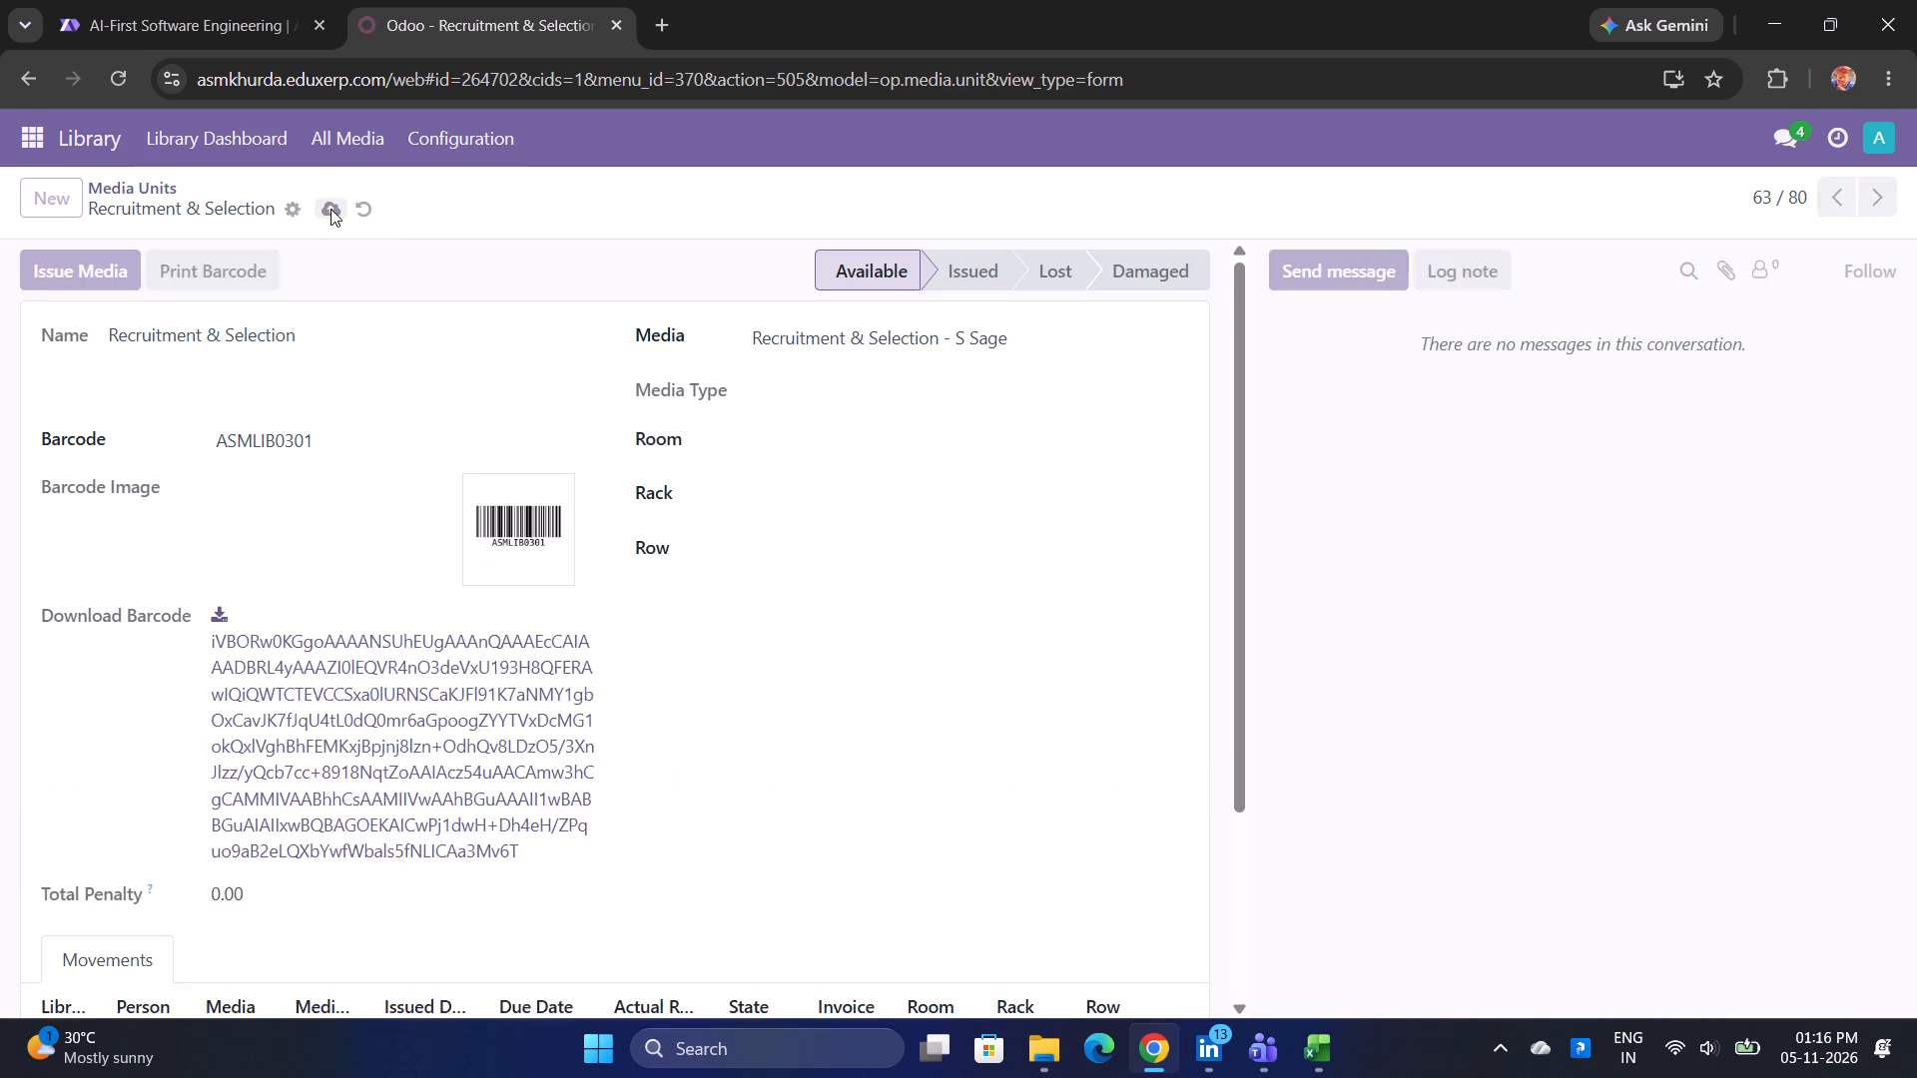
{"action": "left_click", "coordinate": [366, 448]}
{"action": "key", "text": "8"}
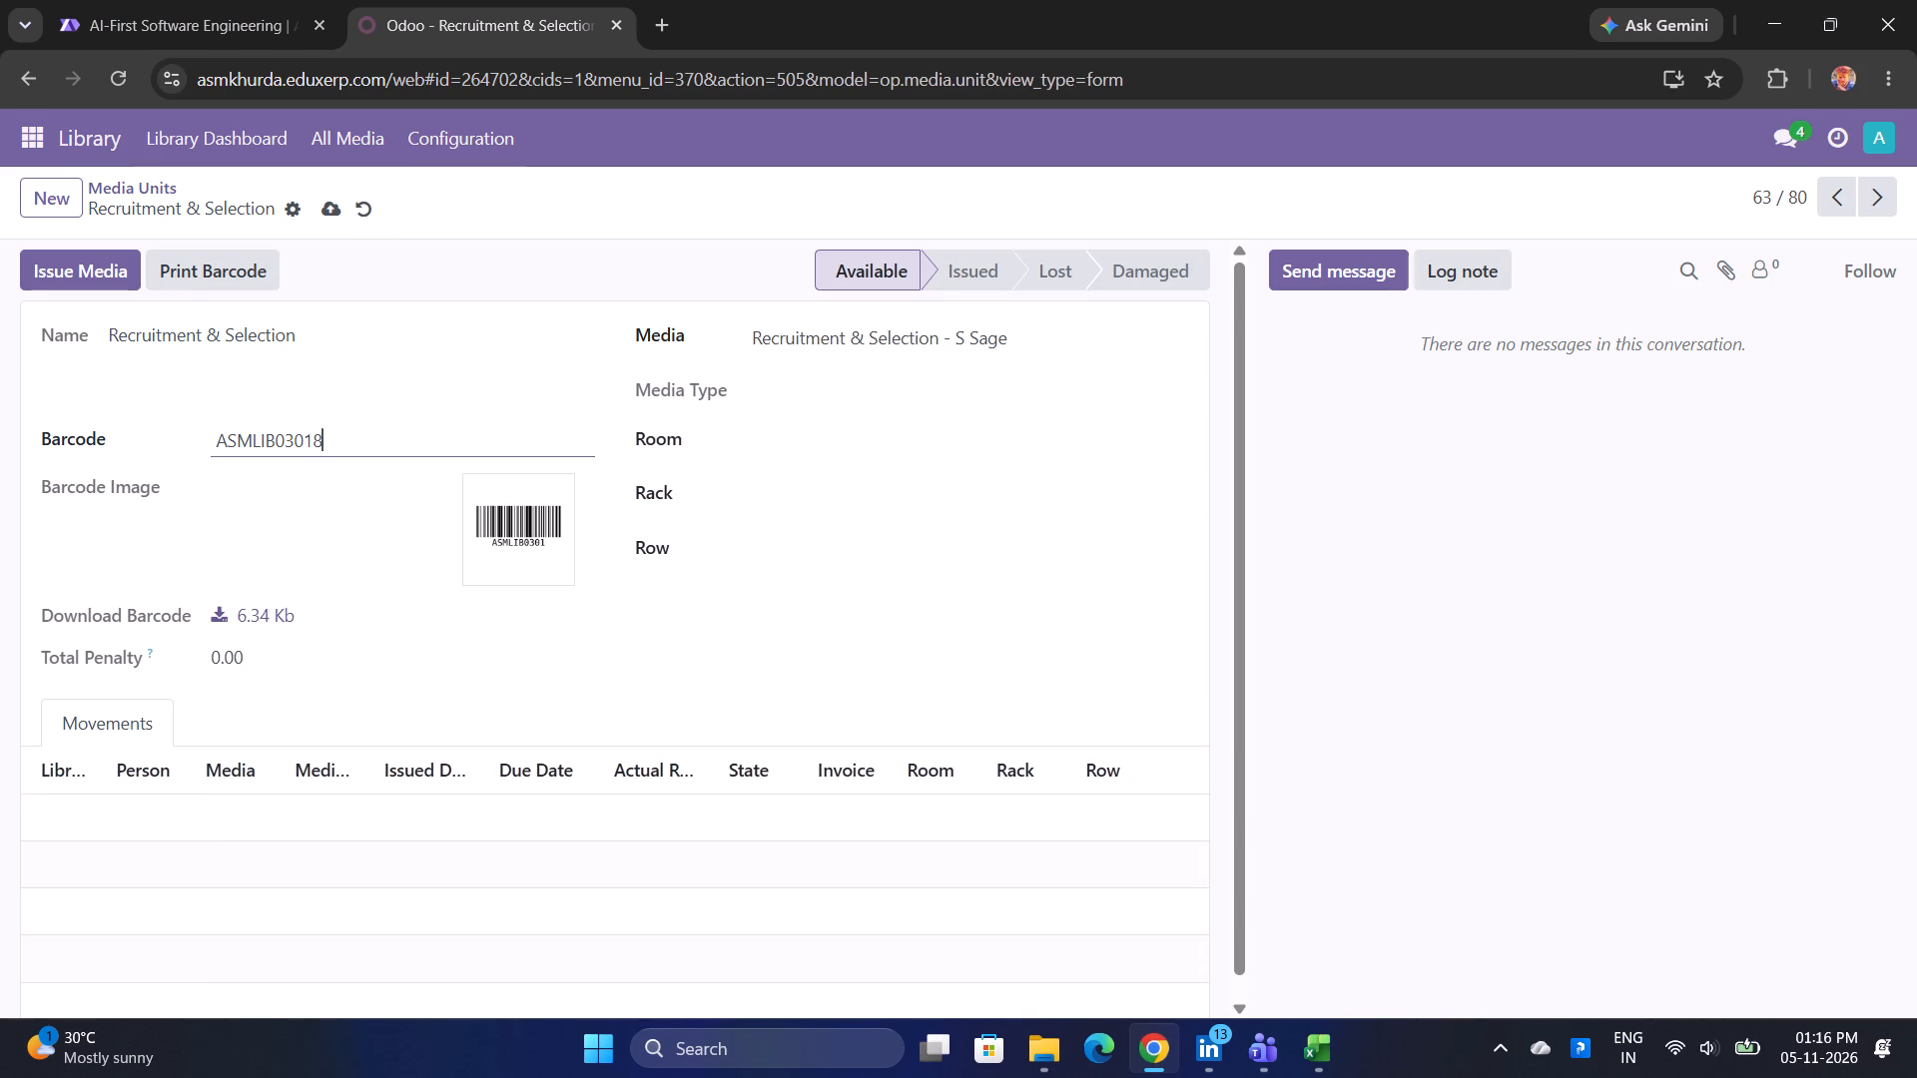
{"action": "left_click", "coordinate": [329, 217]}
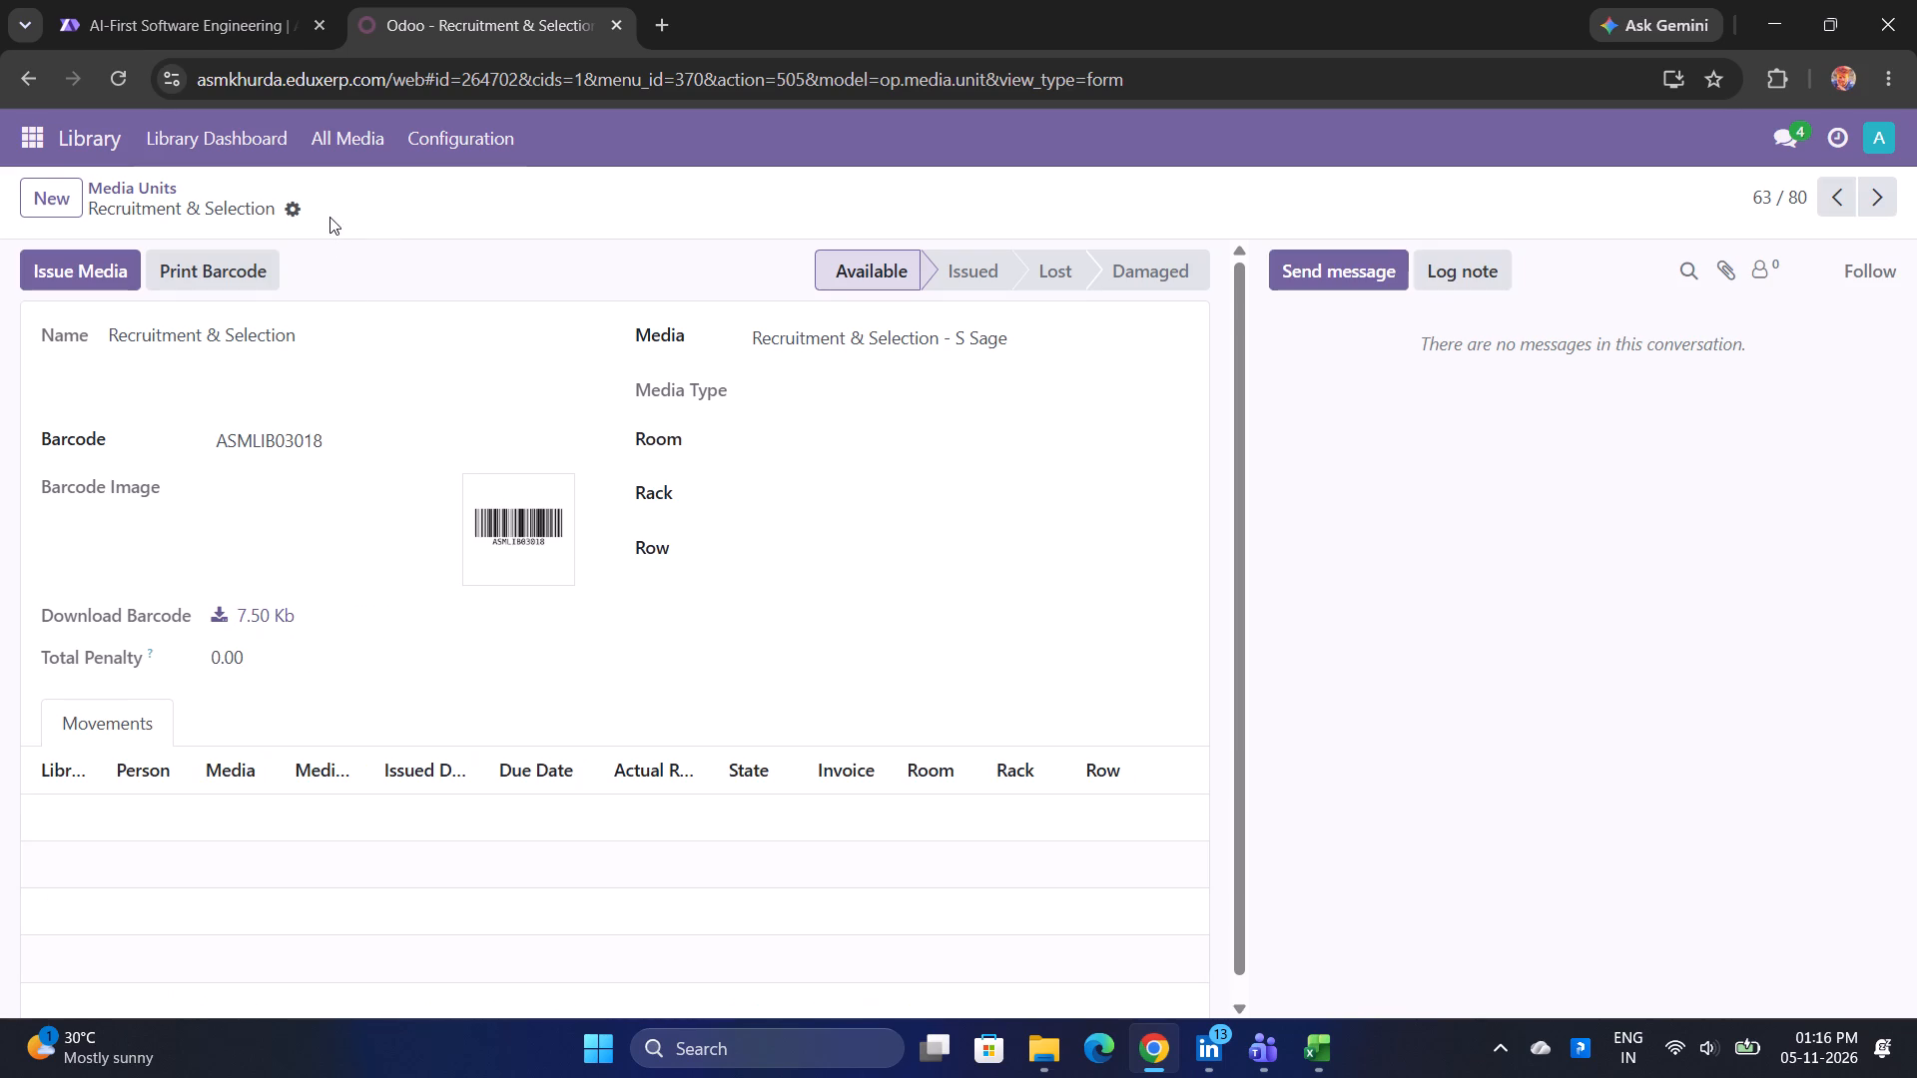
Generate the barcode image for media unit 64 of 80, Recruitment & Selection, by saving barcode ASMLIB0301 and re-saving it as ASMLIB03019.
{"action": "left_click", "coordinate": [1878, 196]}
{"action": "left_click", "coordinate": [500, 446]}
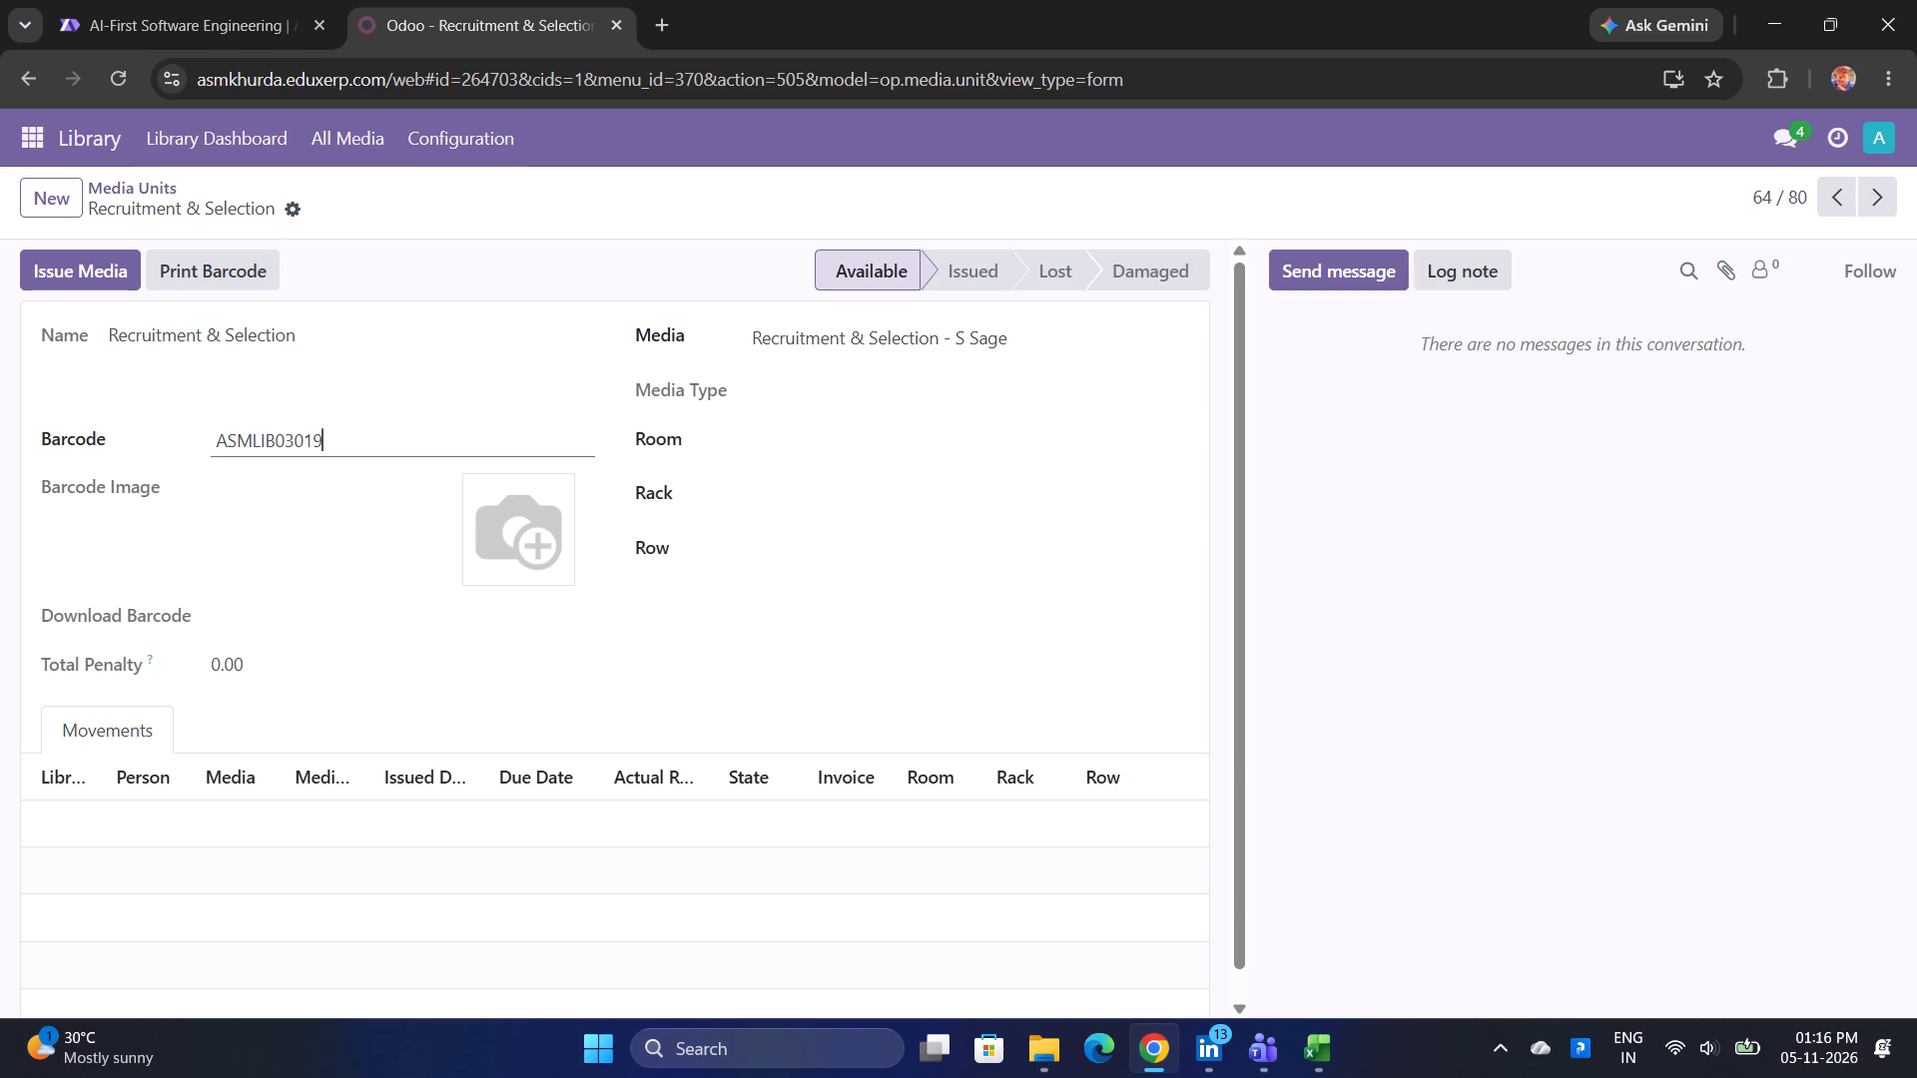
{"action": "key", "text": "BackSpace"}
{"action": "left_click", "coordinate": [330, 211]}
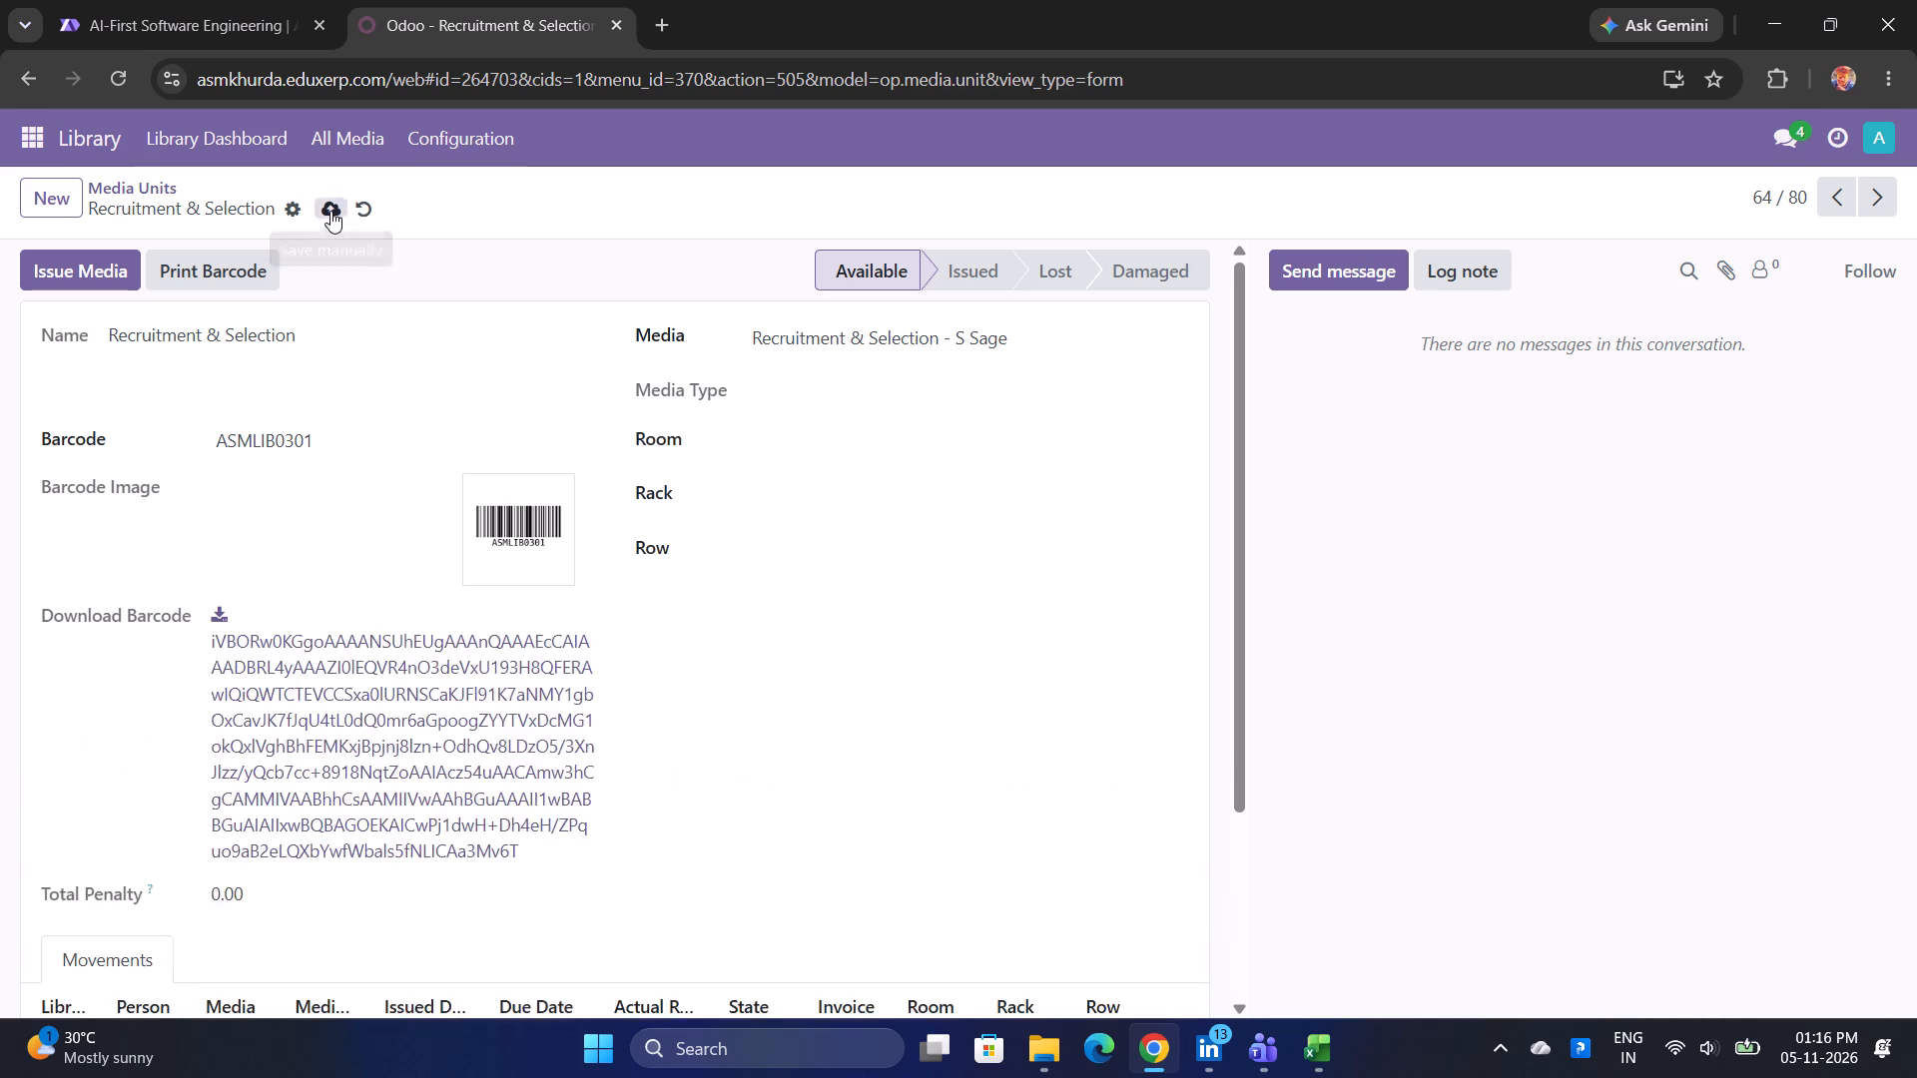
{"action": "left_click", "coordinate": [321, 435]}
{"action": "key", "text": "9"}
{"action": "left_click", "coordinate": [327, 207]}
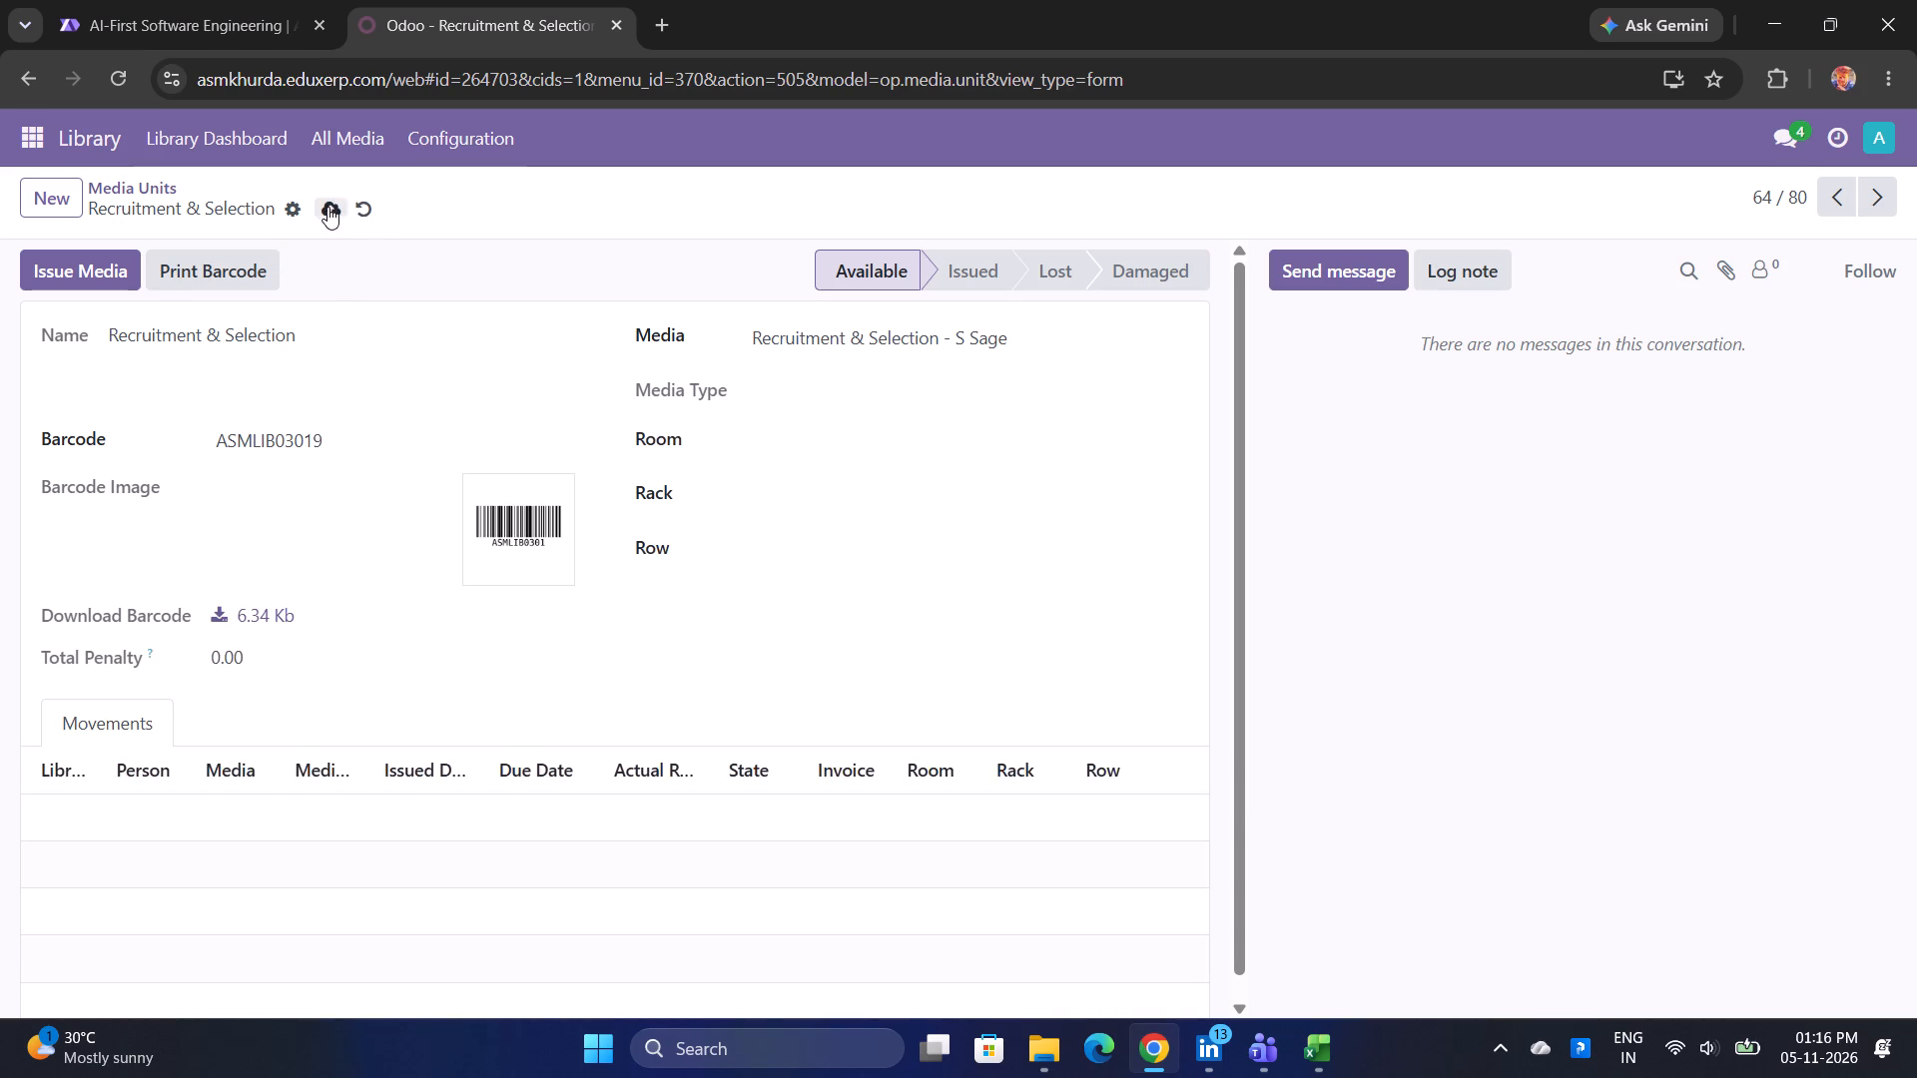
Generate the barcode image for media unit 65 of 80, Recruitment & Selection, by saving barcode ASMLIB0302 and re-saving it as ASMLIB03020.
{"action": "left_click", "coordinate": [1880, 193]}
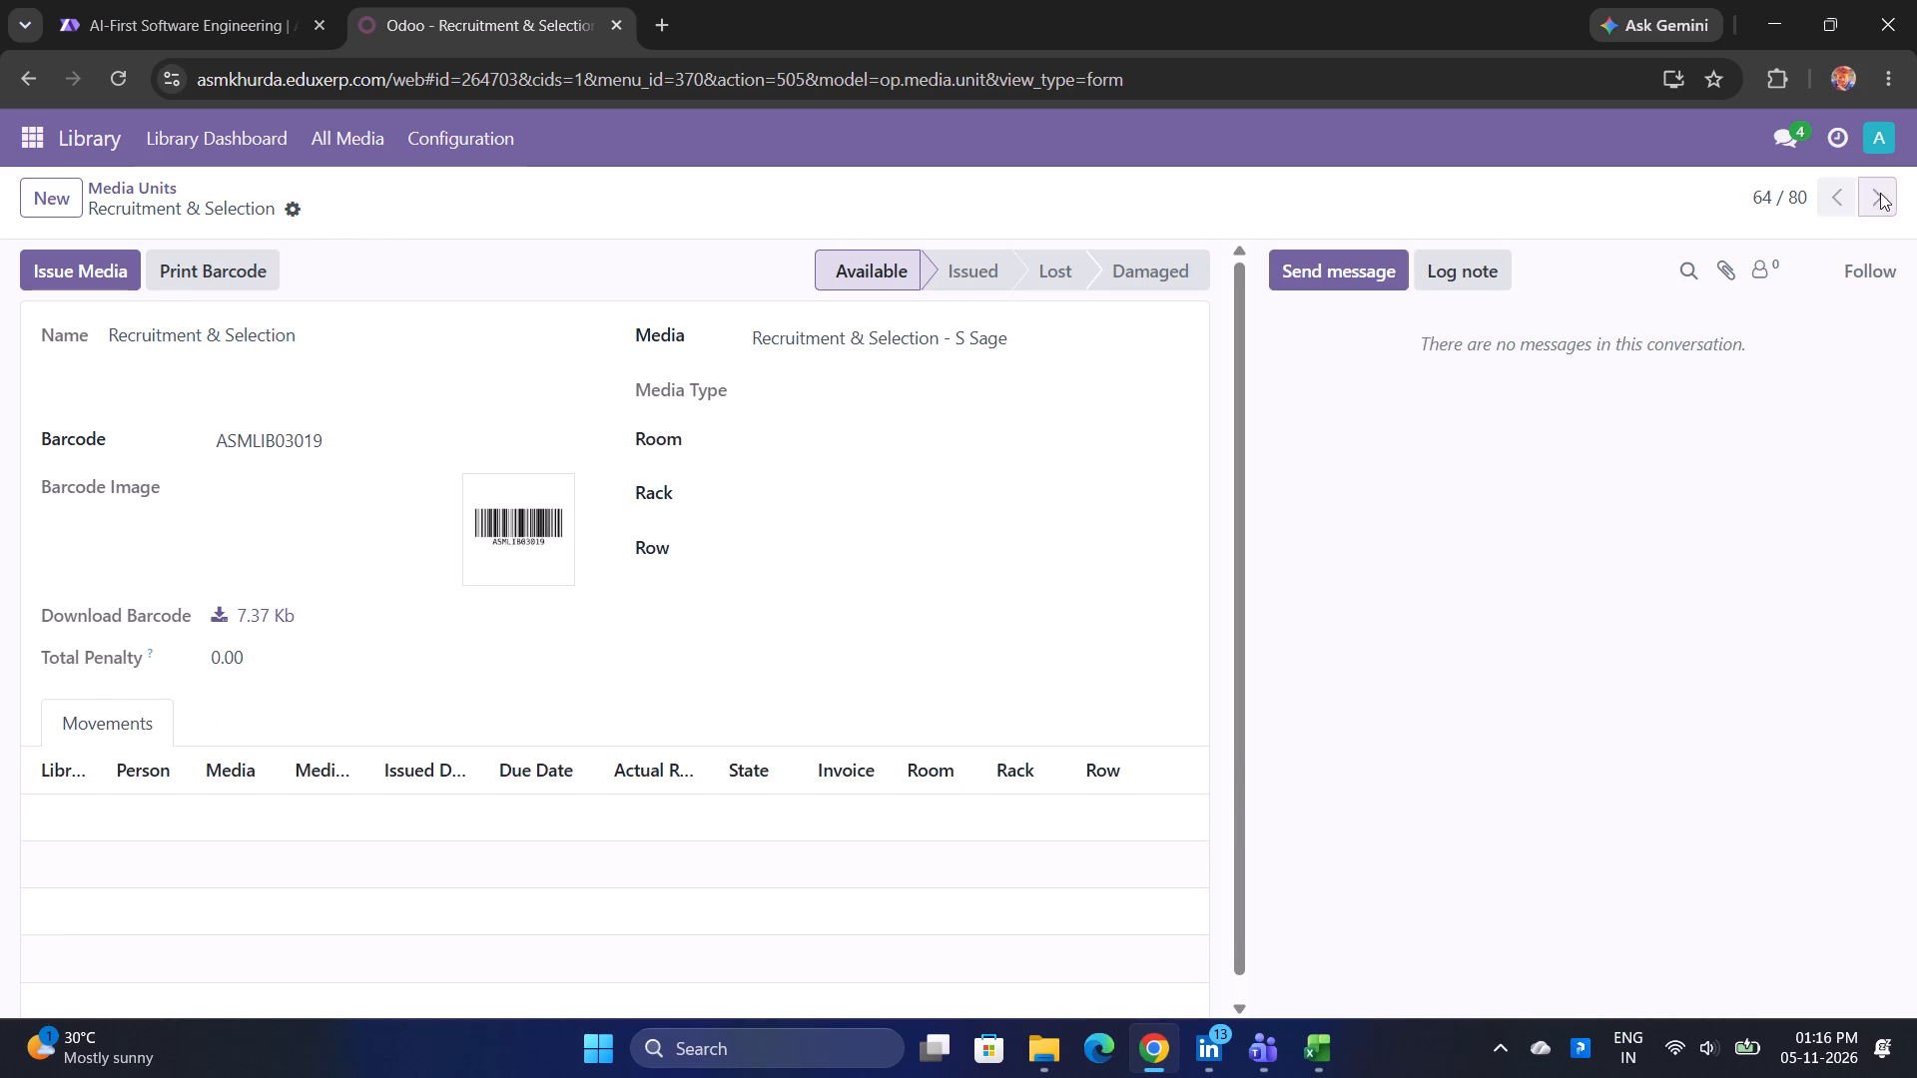
{"action": "left_click", "coordinate": [479, 441]}
{"action": "key", "text": "BackSpace"}
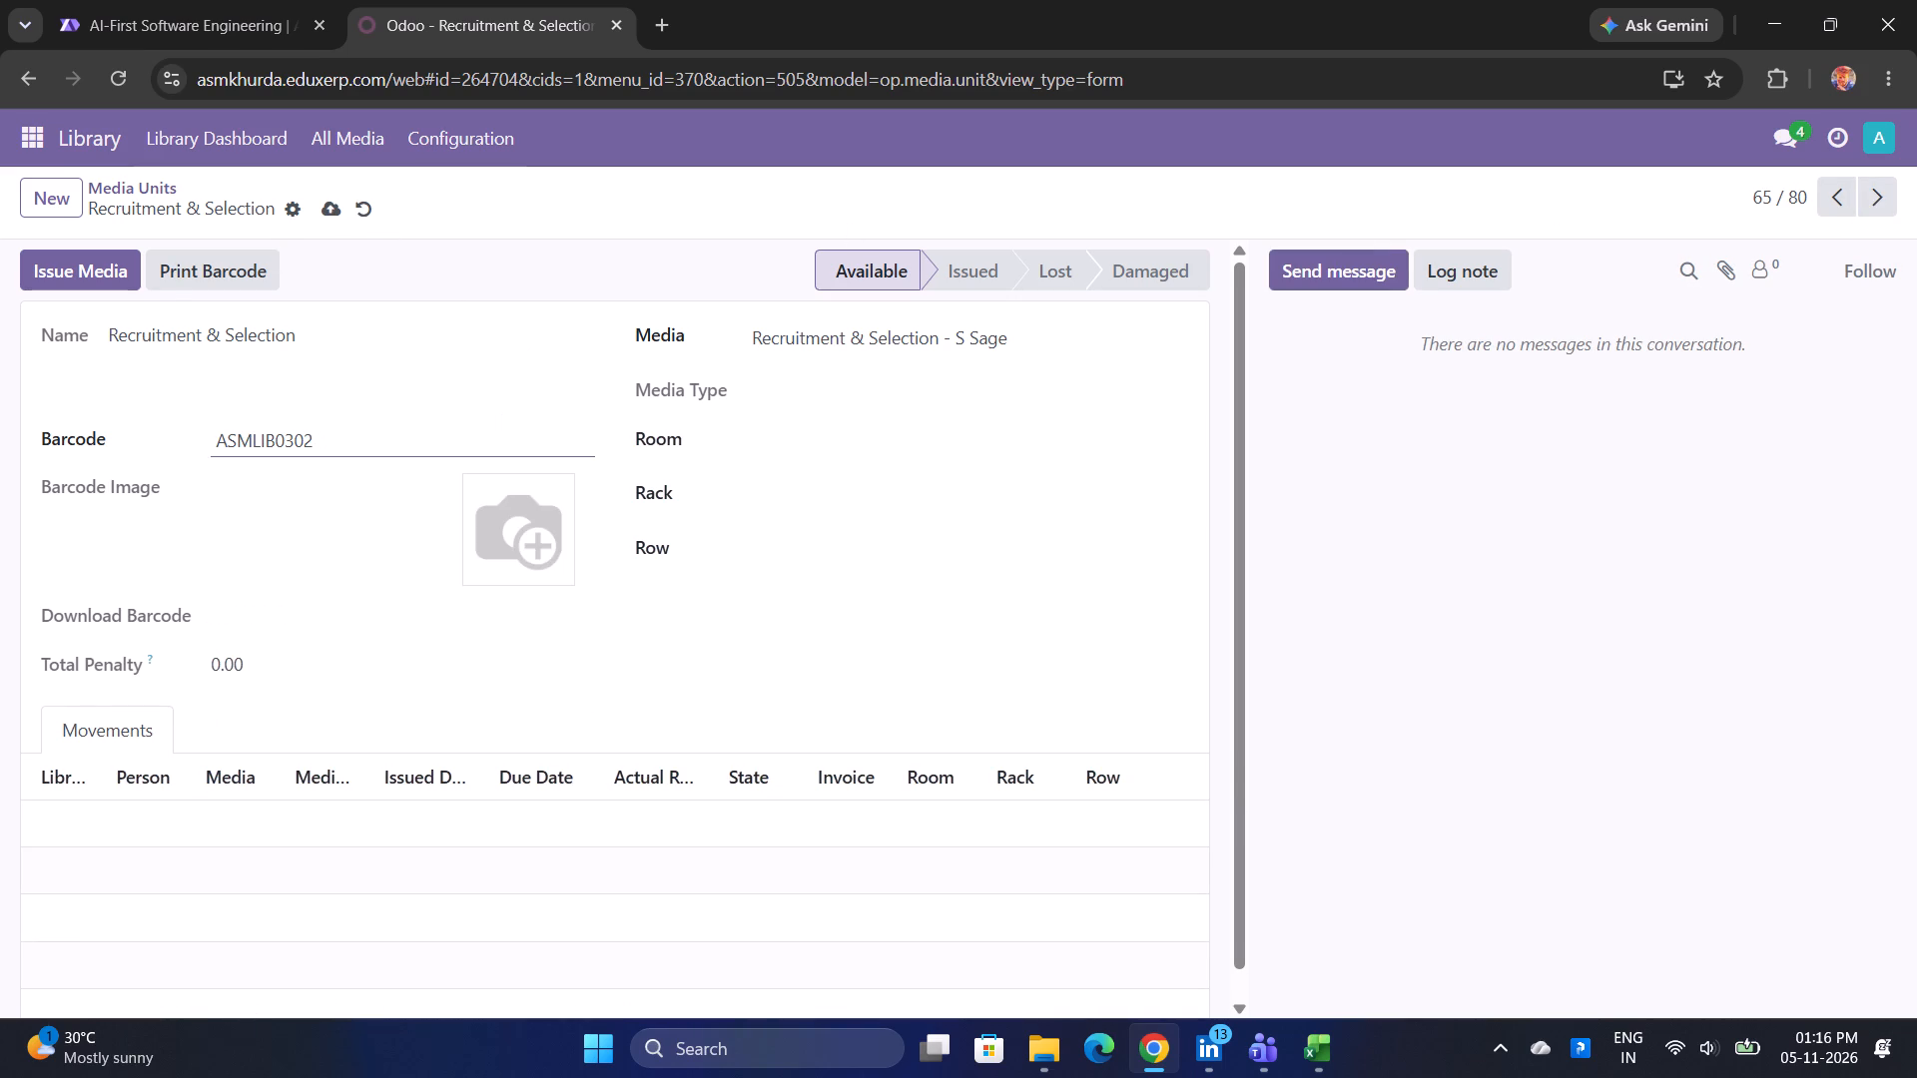
{"action": "left_click_drag", "start_coordinate": [328, 210], "coordinate": [337, 416]}
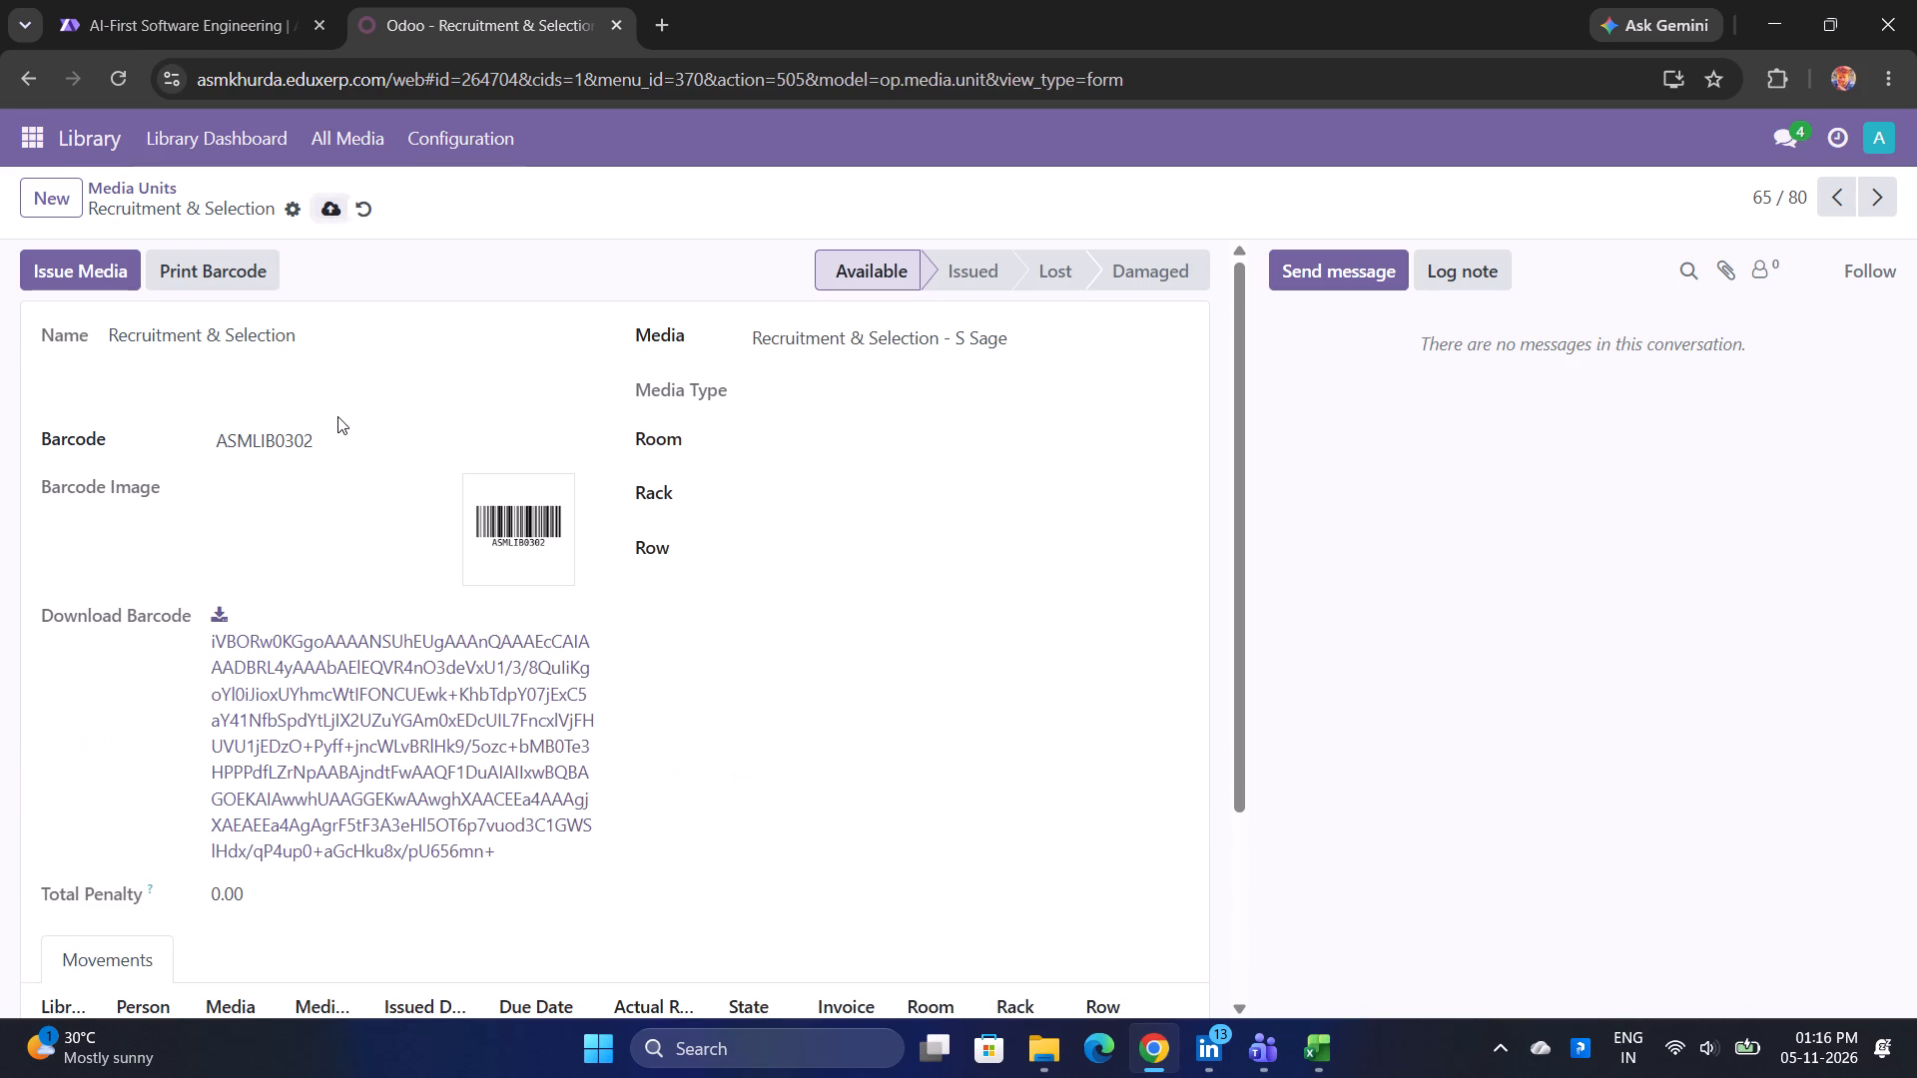
{"action": "left_click_drag", "start_coordinate": [337, 416], "coordinate": [348, 441]}
{"action": "left_click", "coordinate": [348, 441]}
{"action": "key", "text": "0"}
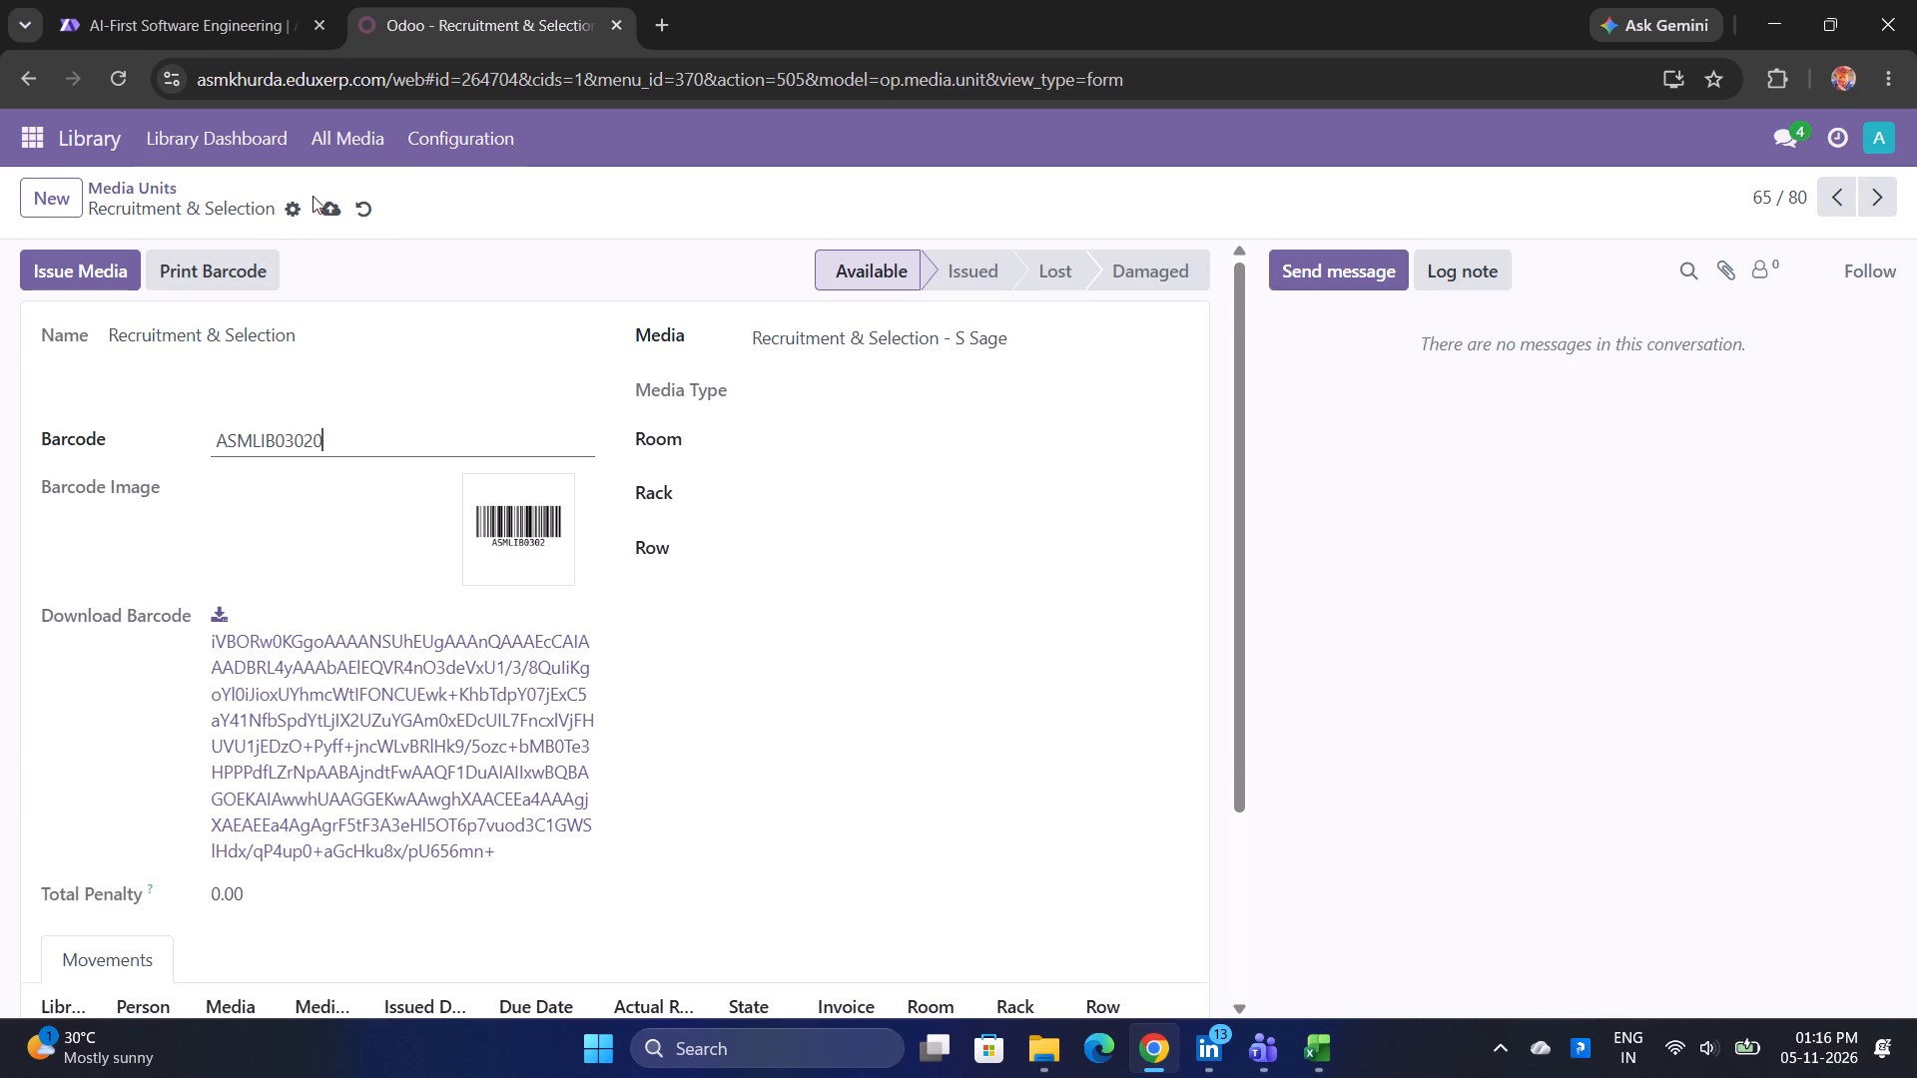
{"action": "left_click", "coordinate": [333, 213]}
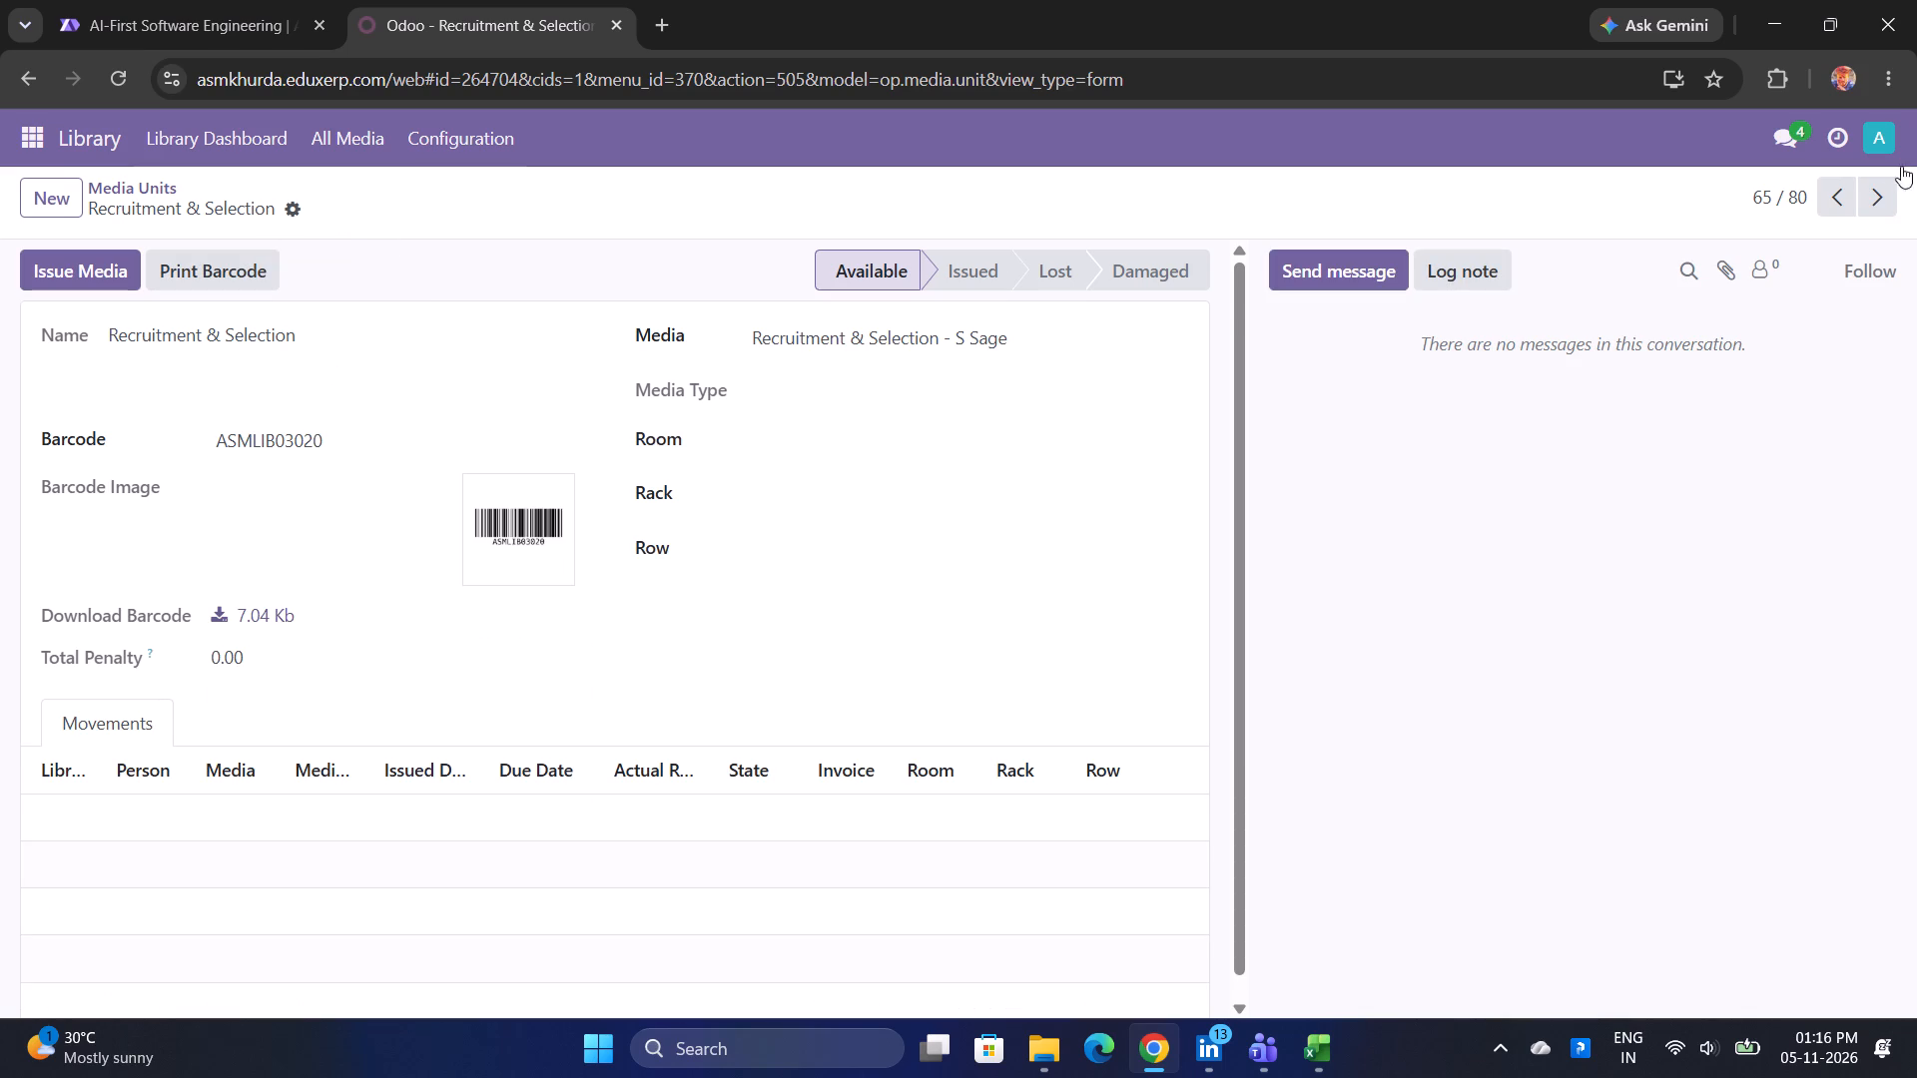
Generate the barcode image for media unit 66 of 80, Recruitment & Selection, by saving barcode ASMLIB0302 and re-saving it as ASMLIB03021.
{"action": "left_click", "coordinate": [1875, 198]}
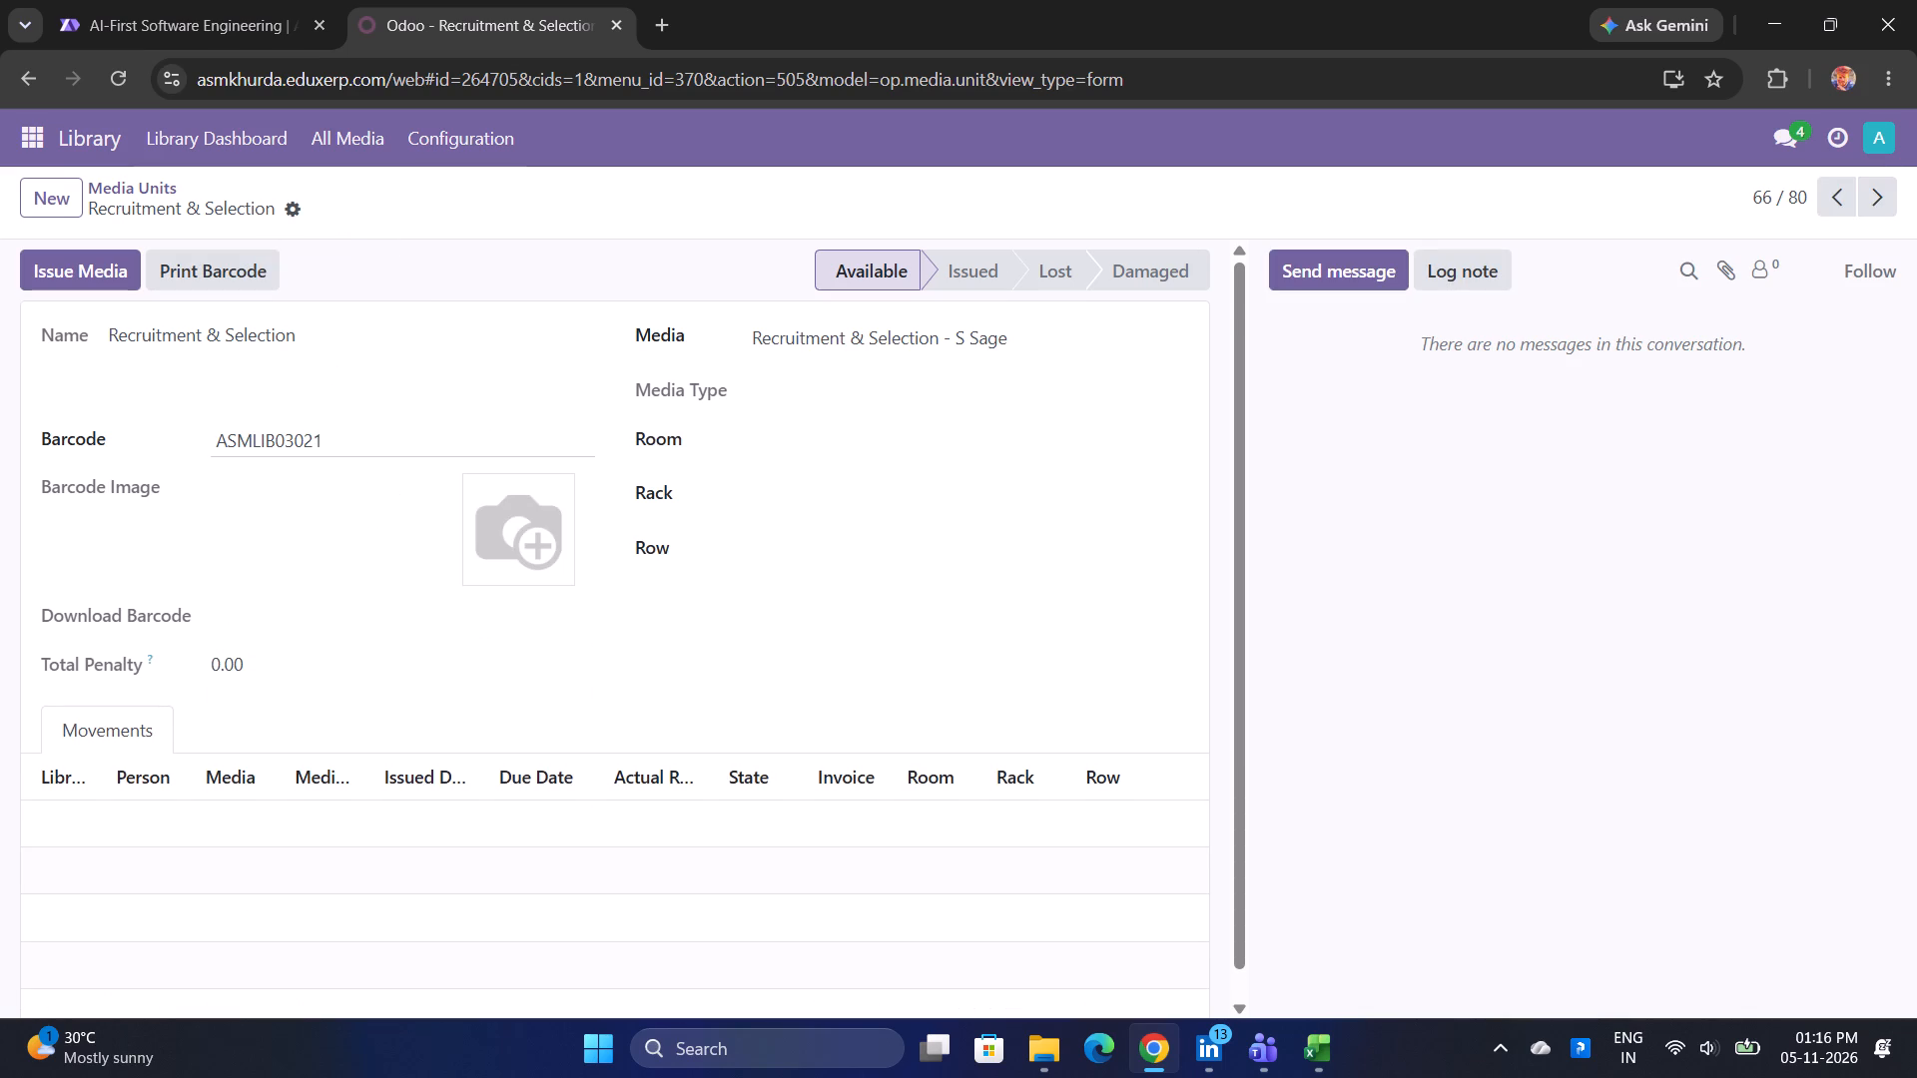
{"action": "left_click", "coordinate": [371, 454]}
{"action": "key", "text": "BackSpace"}
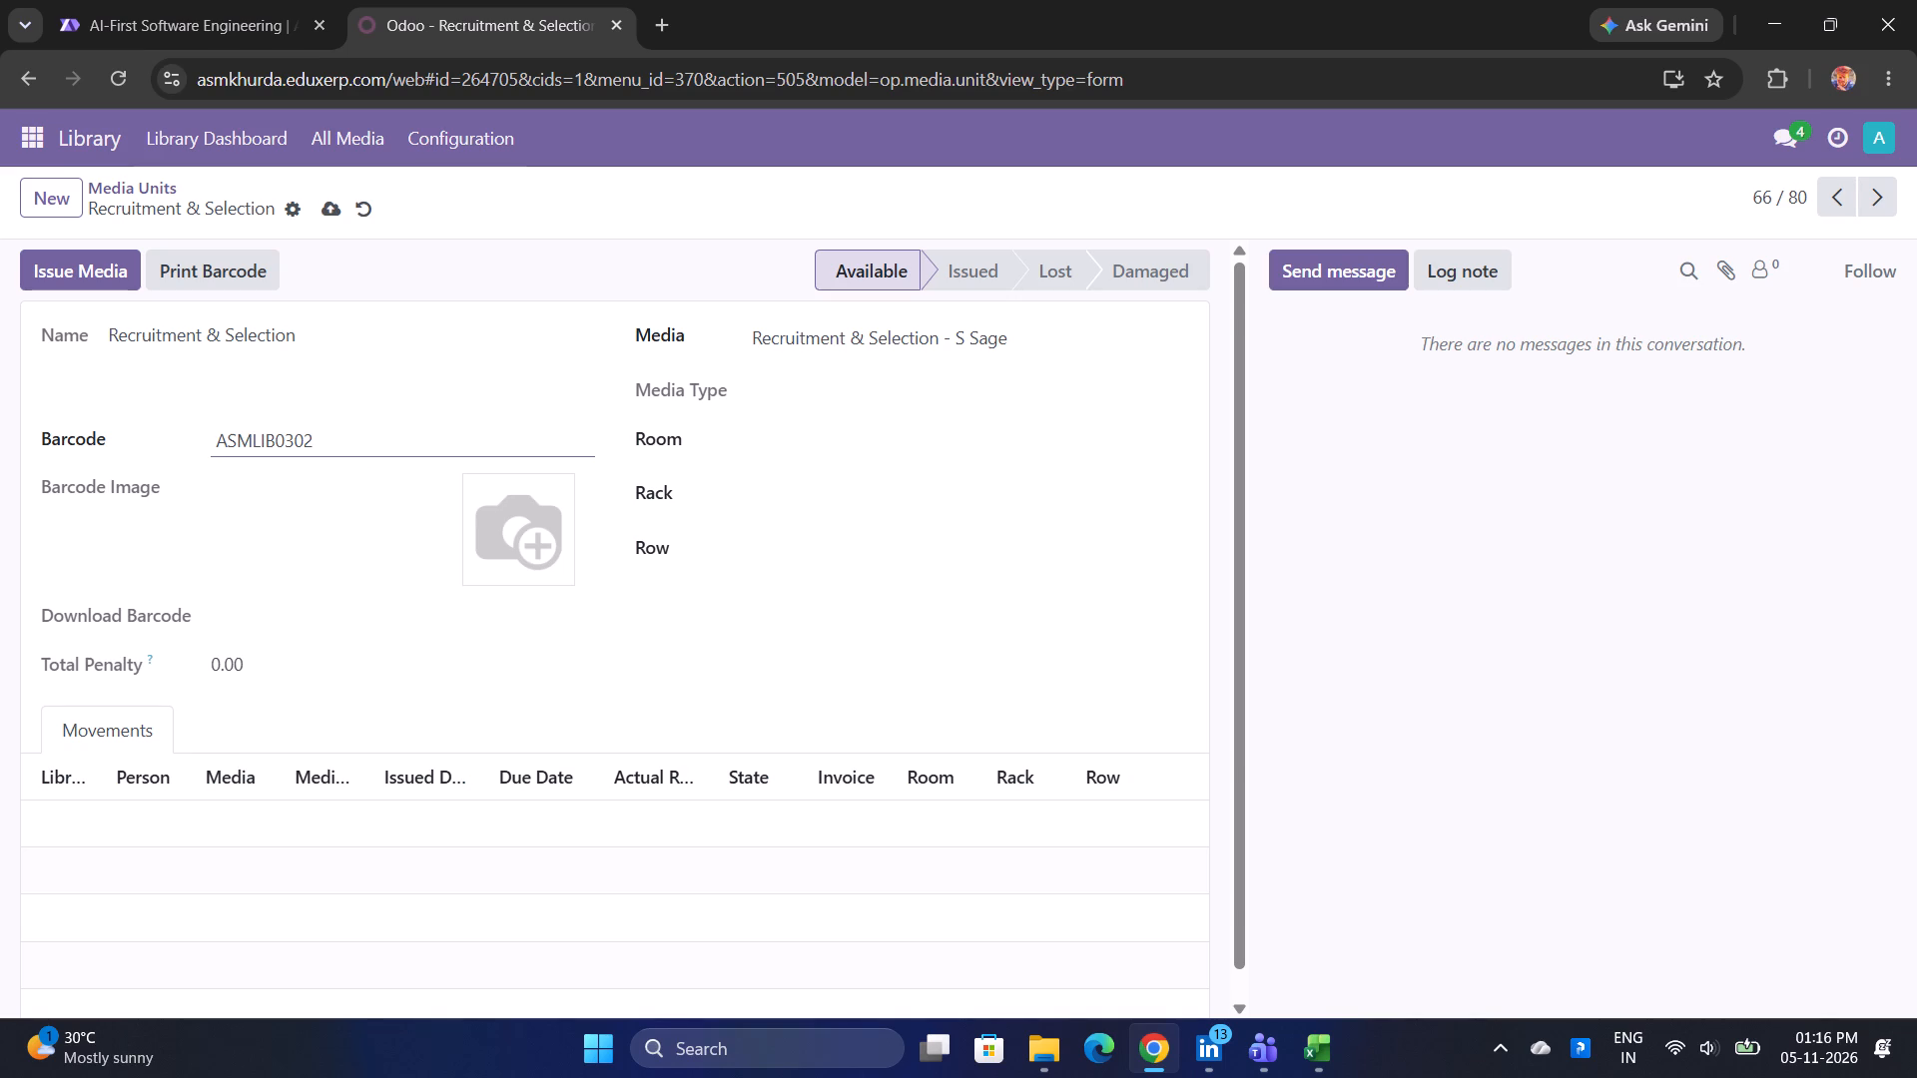
{"action": "left_click", "coordinate": [334, 215]}
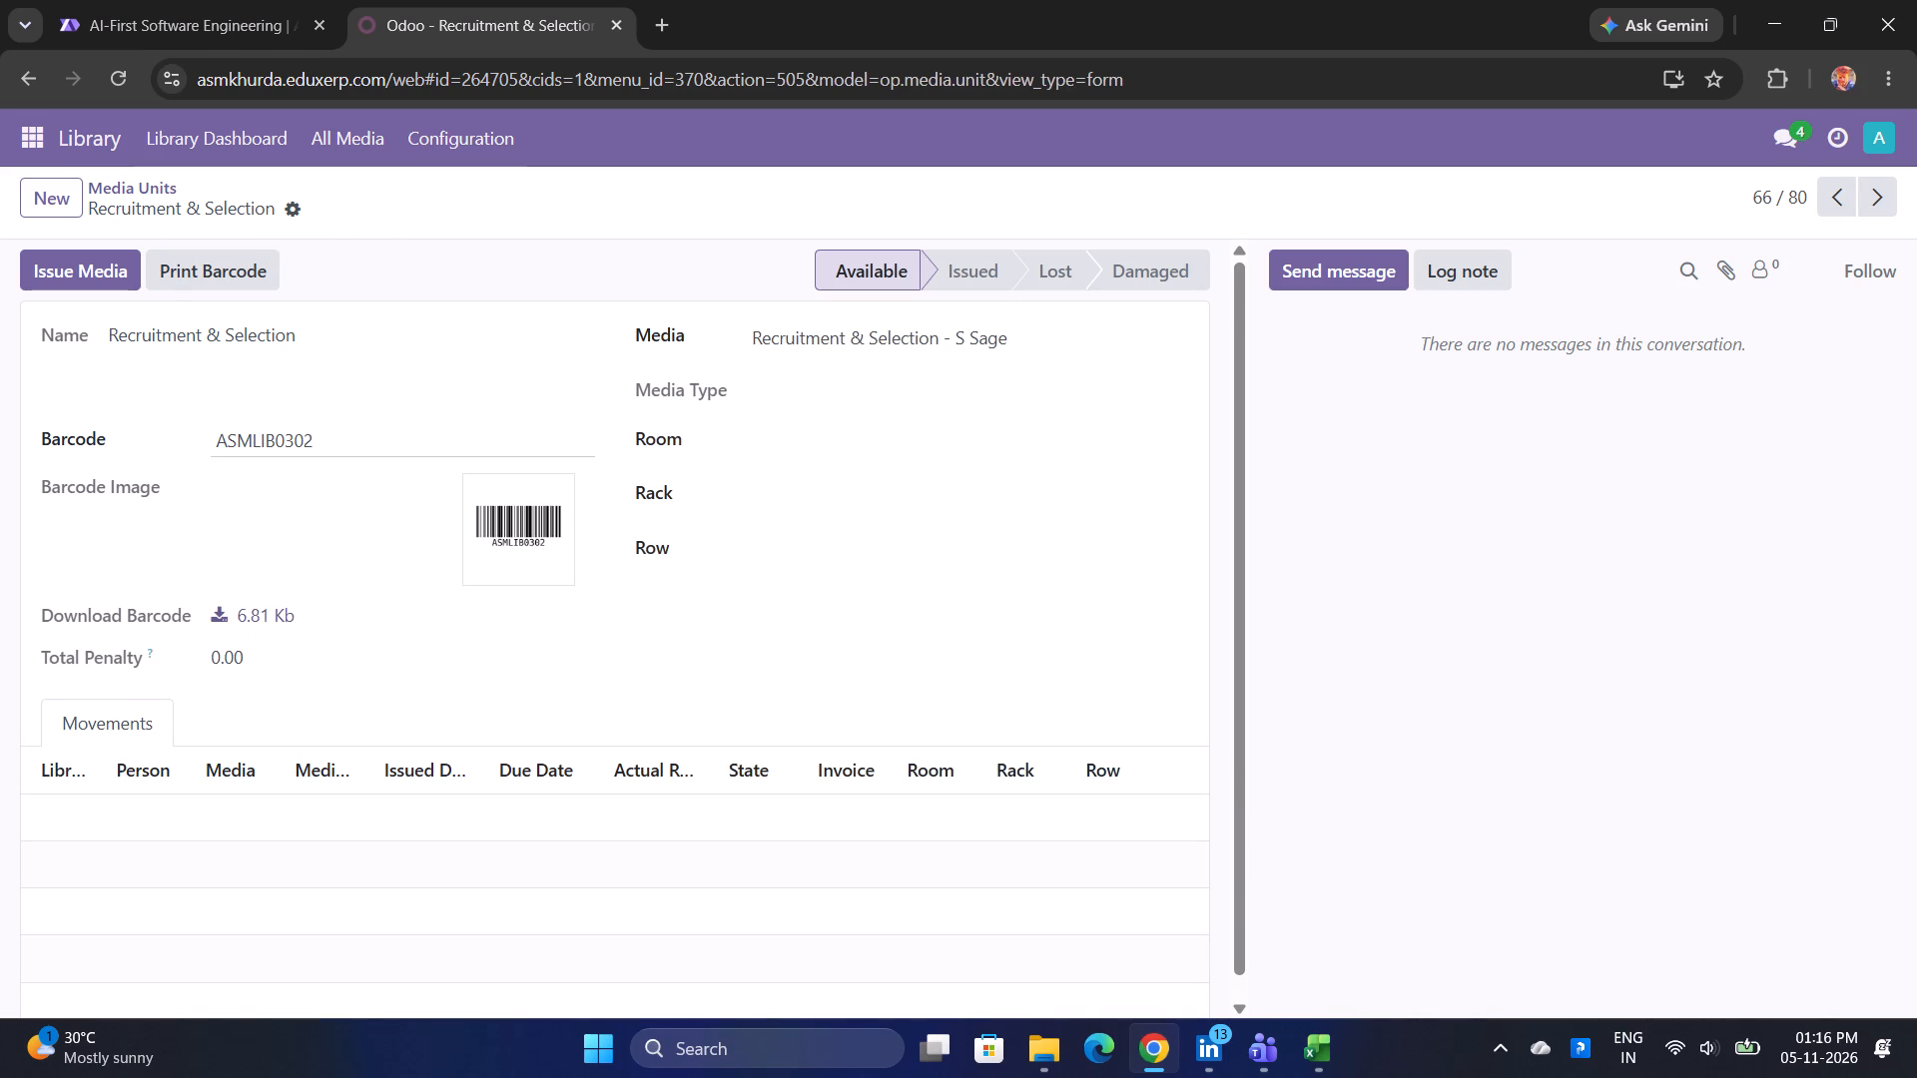
{"action": "left_click", "coordinate": [346, 435]}
{"action": "key", "text": "1"}
{"action": "left_click", "coordinate": [331, 207]}
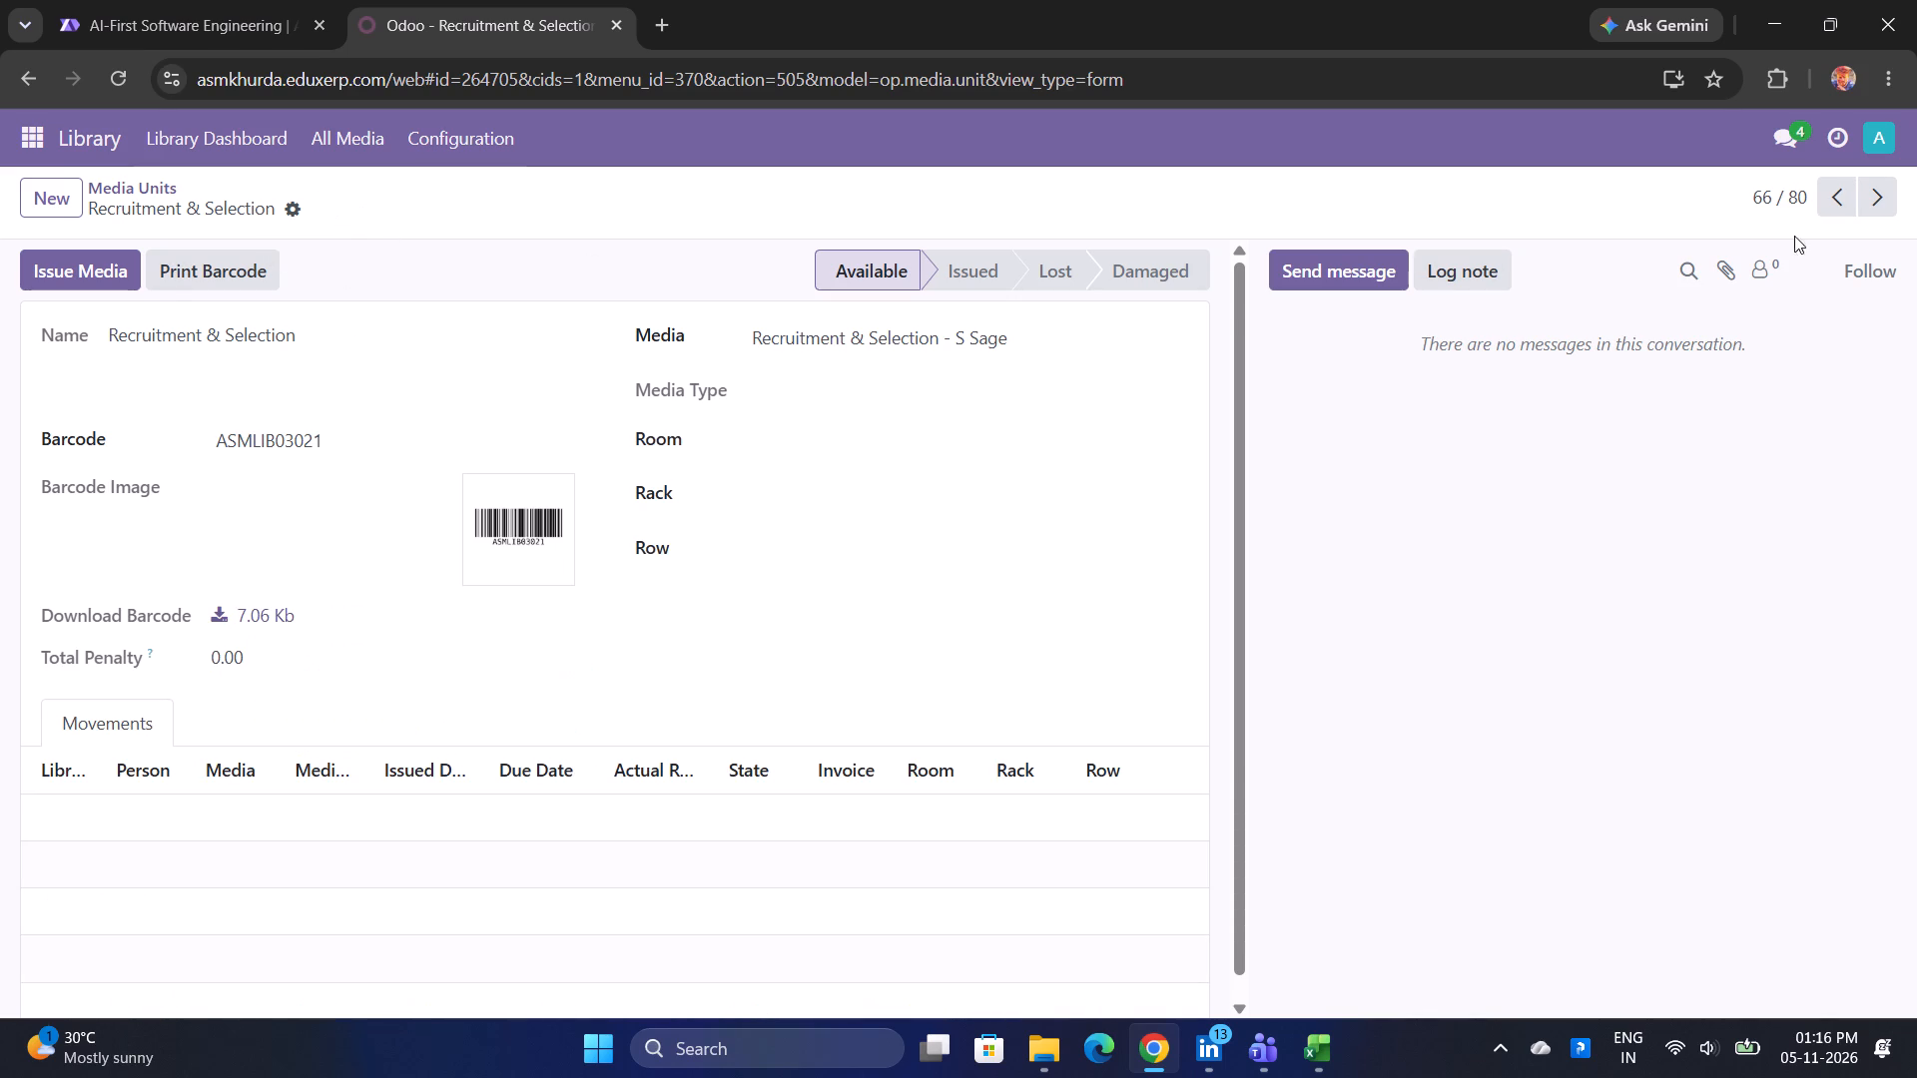
Generate the barcode image for media unit 67 of 80, Recruitment & Selection, by saving barcode ASMLIB0302 and re-saving it as ASMLIB03022.
{"action": "left_click", "coordinate": [1889, 191]}
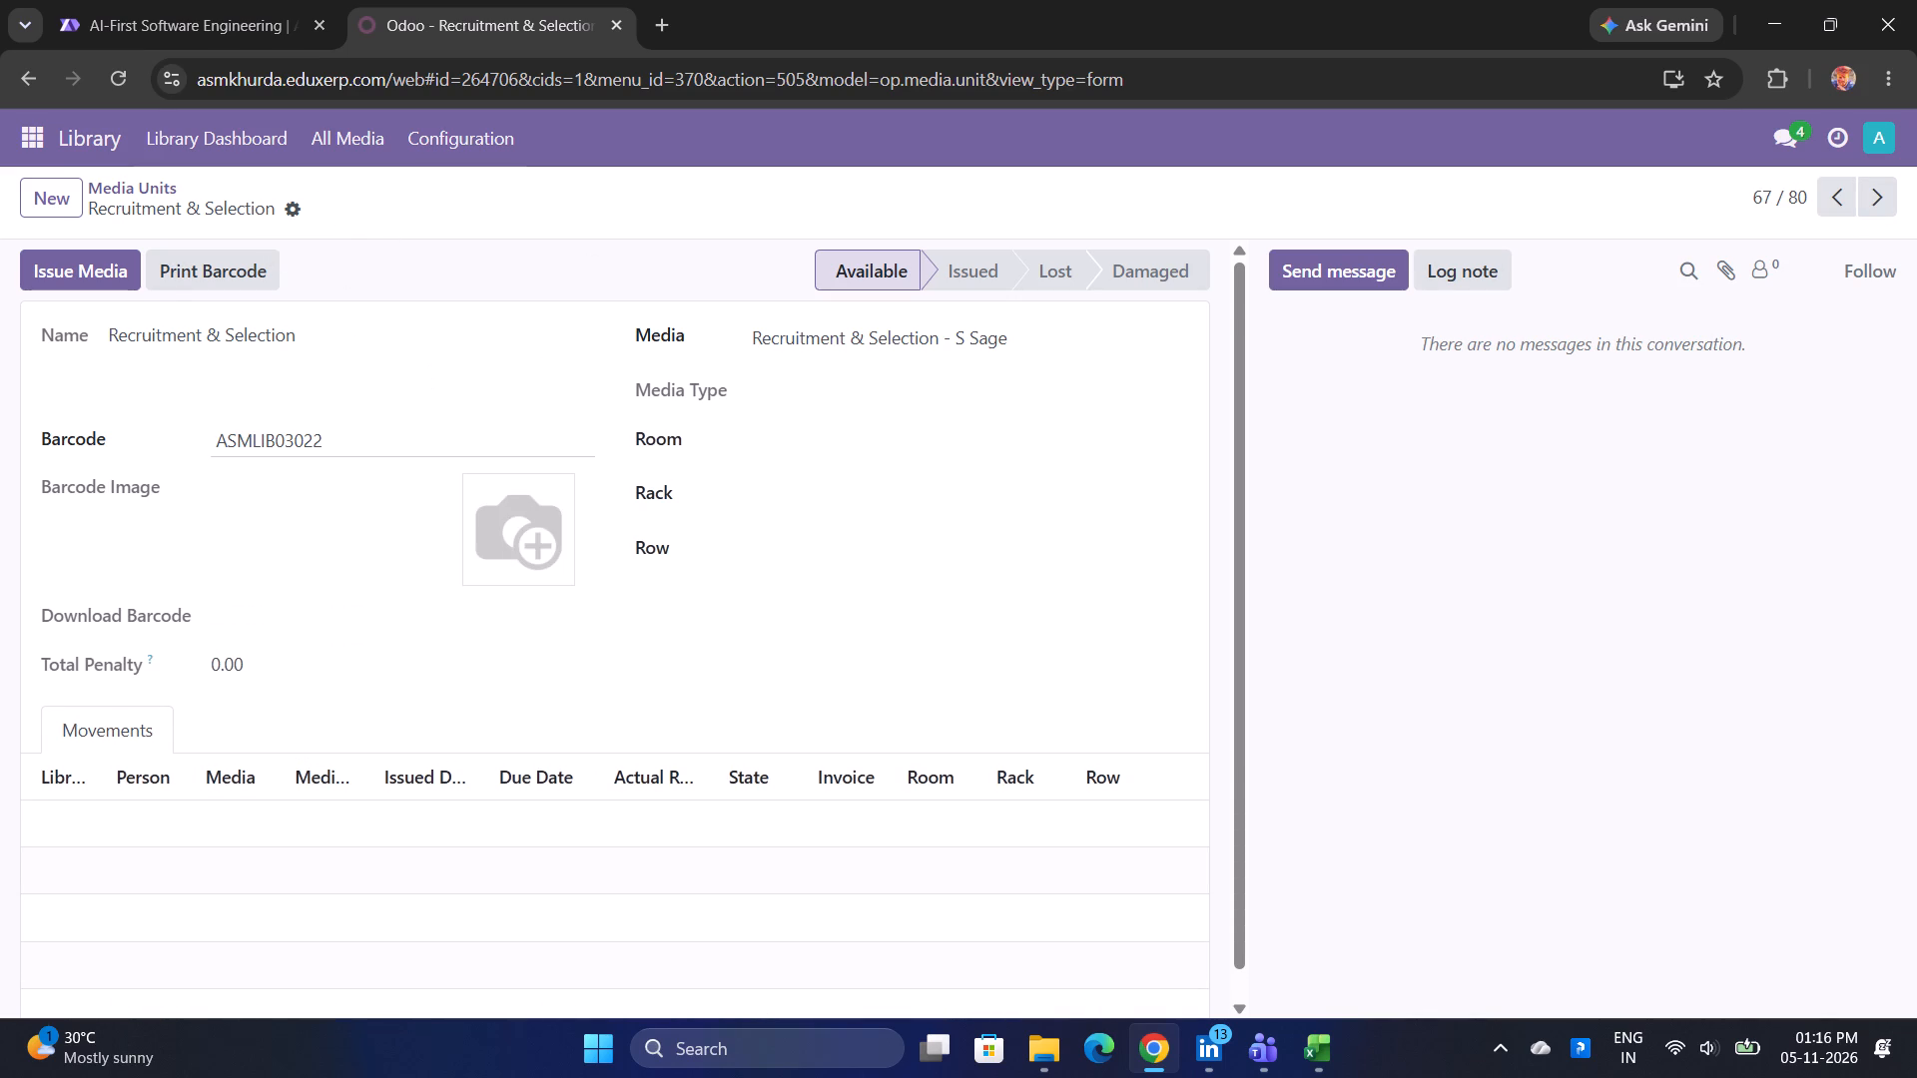
{"action": "left_click", "coordinate": [417, 431]}
{"action": "key", "text": "BackSpace"}
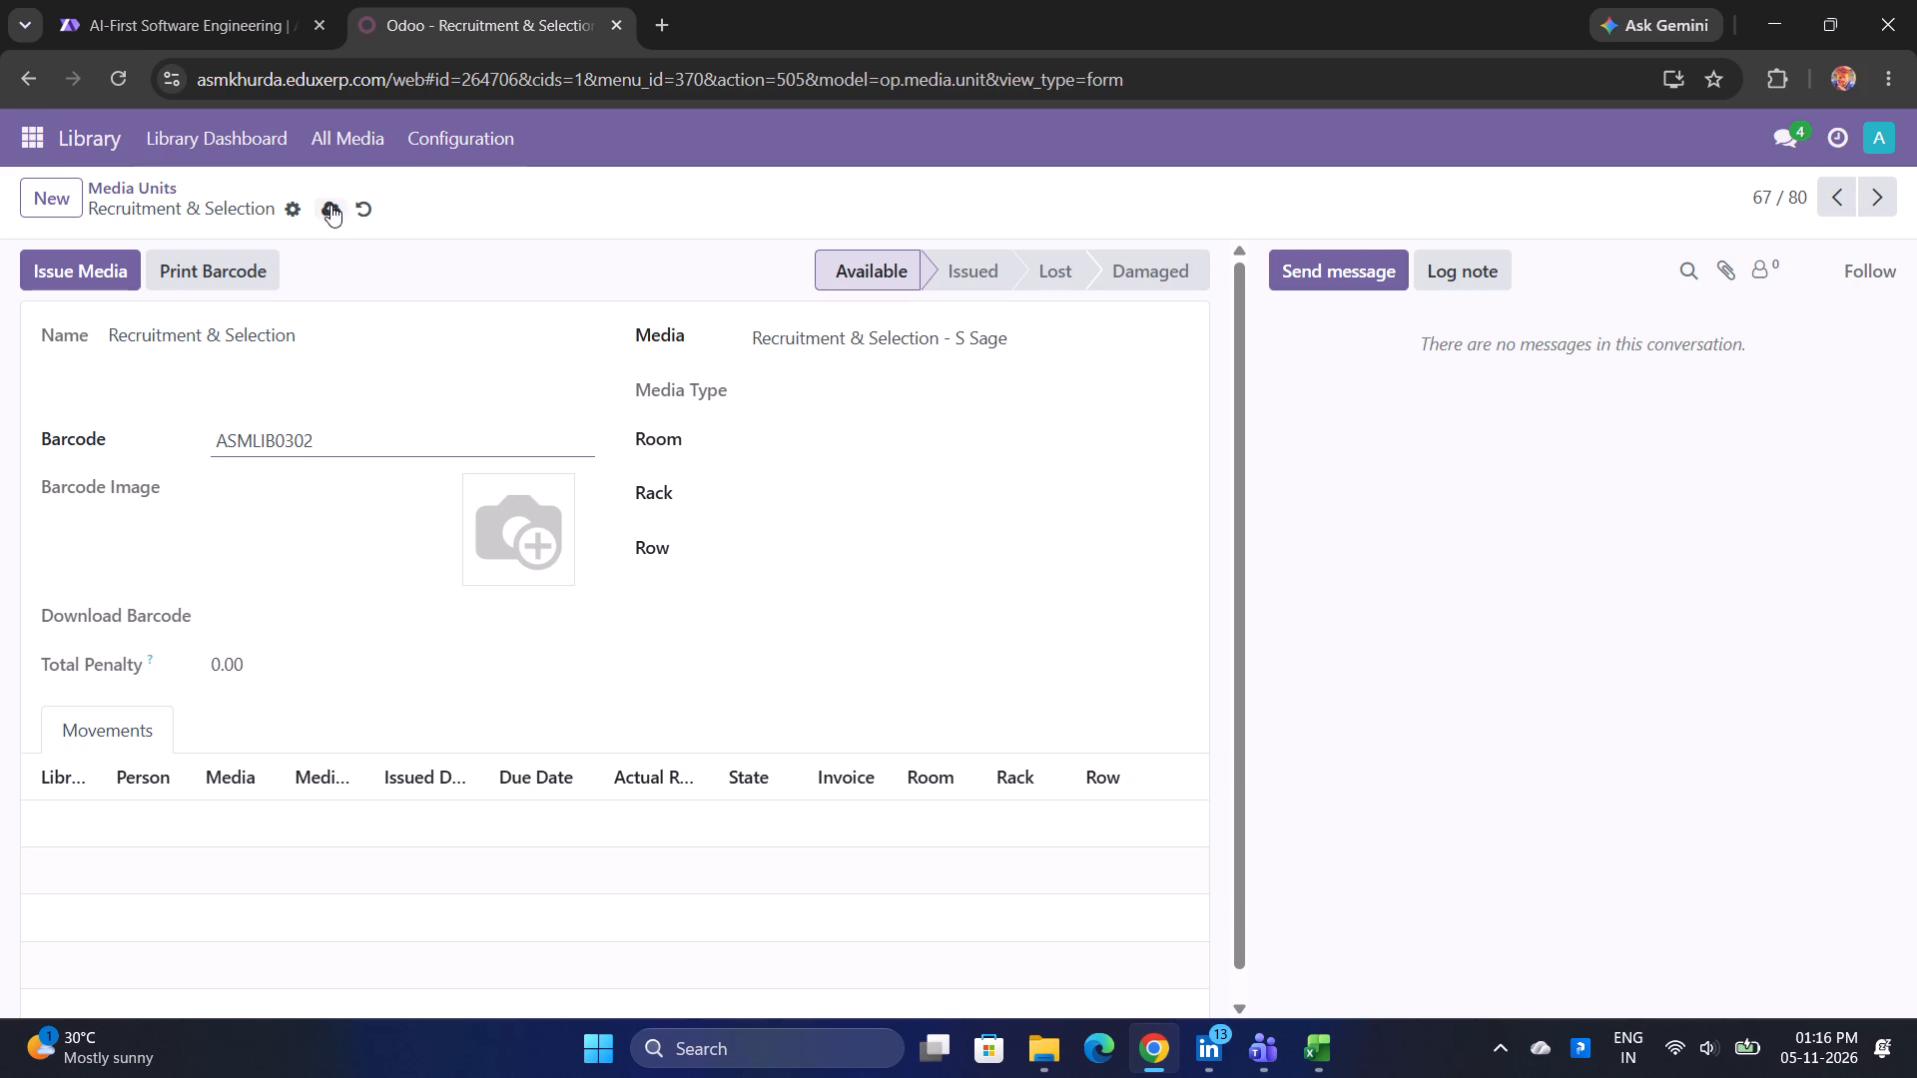
{"action": "left_click", "coordinate": [330, 197]}
{"action": "left_click", "coordinate": [367, 437]}
{"action": "key", "text": "2"}
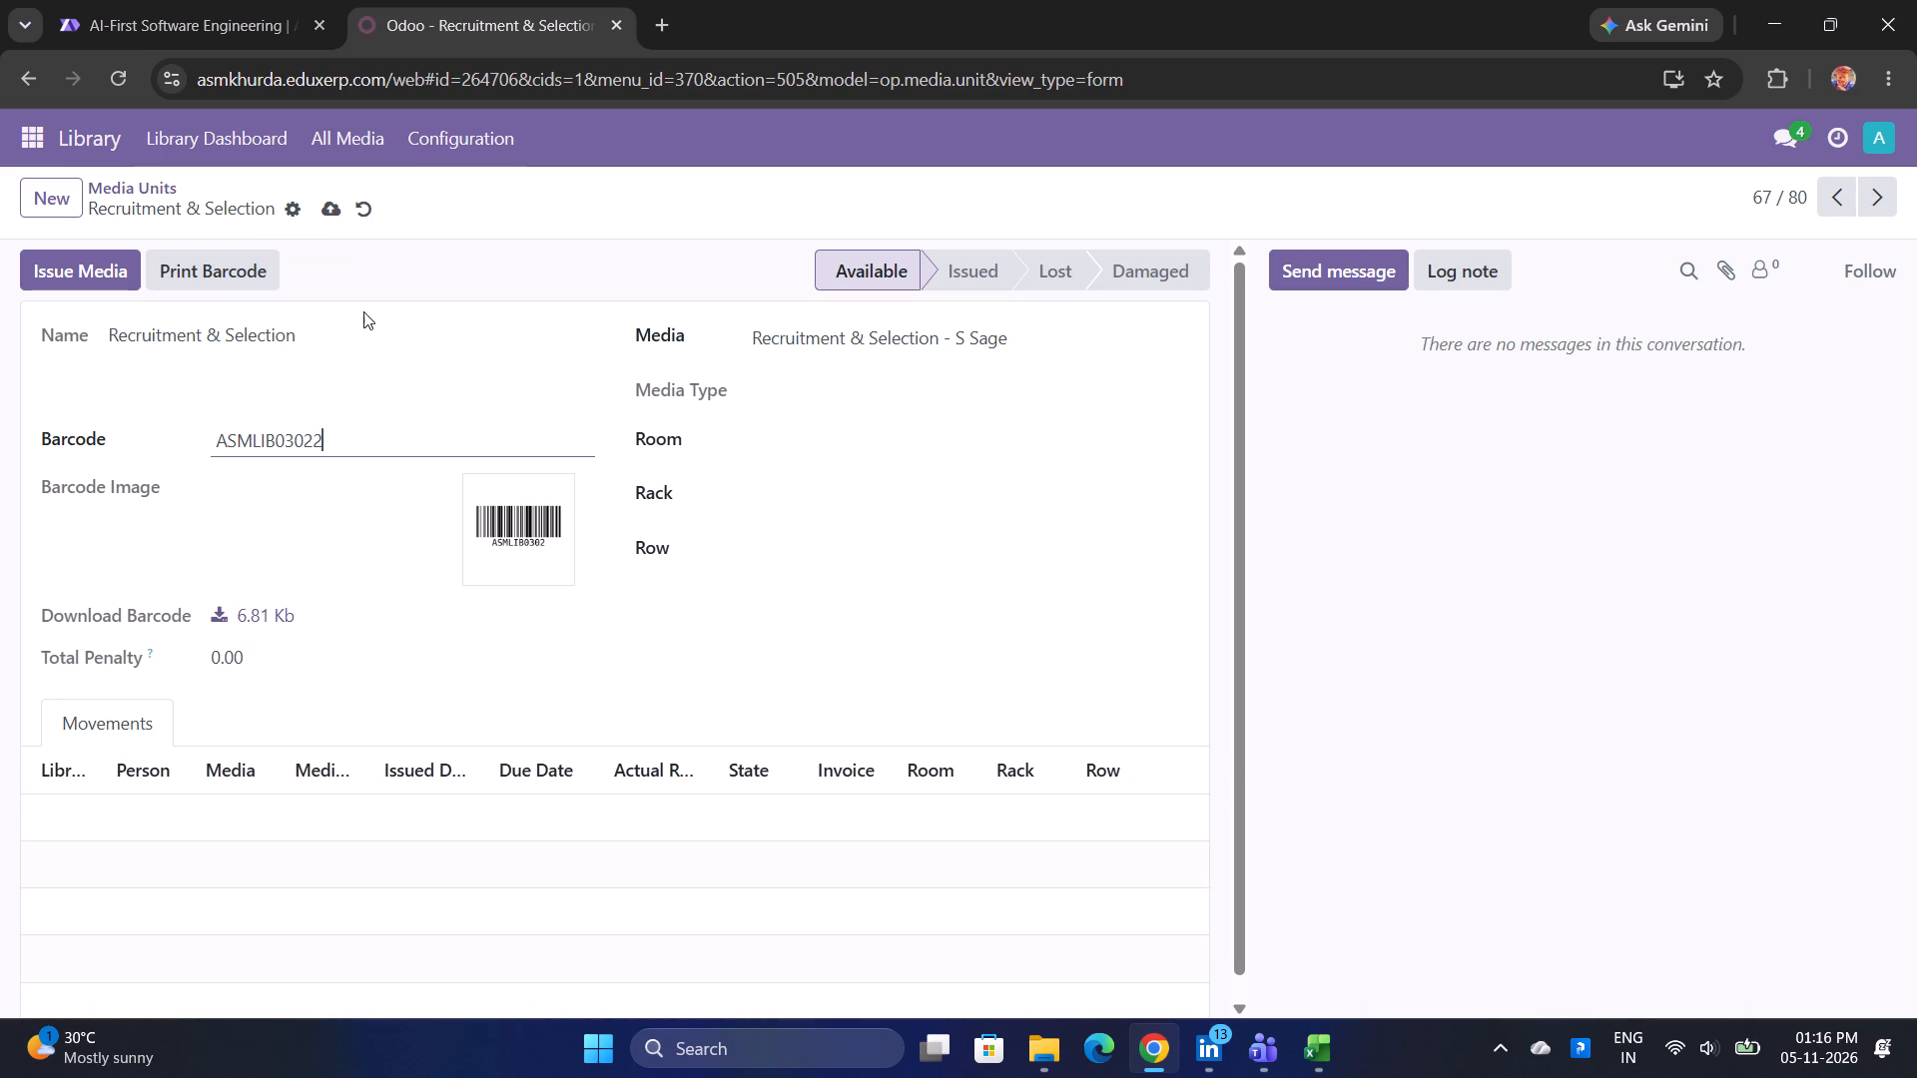
{"action": "left_click", "coordinate": [331, 207]}
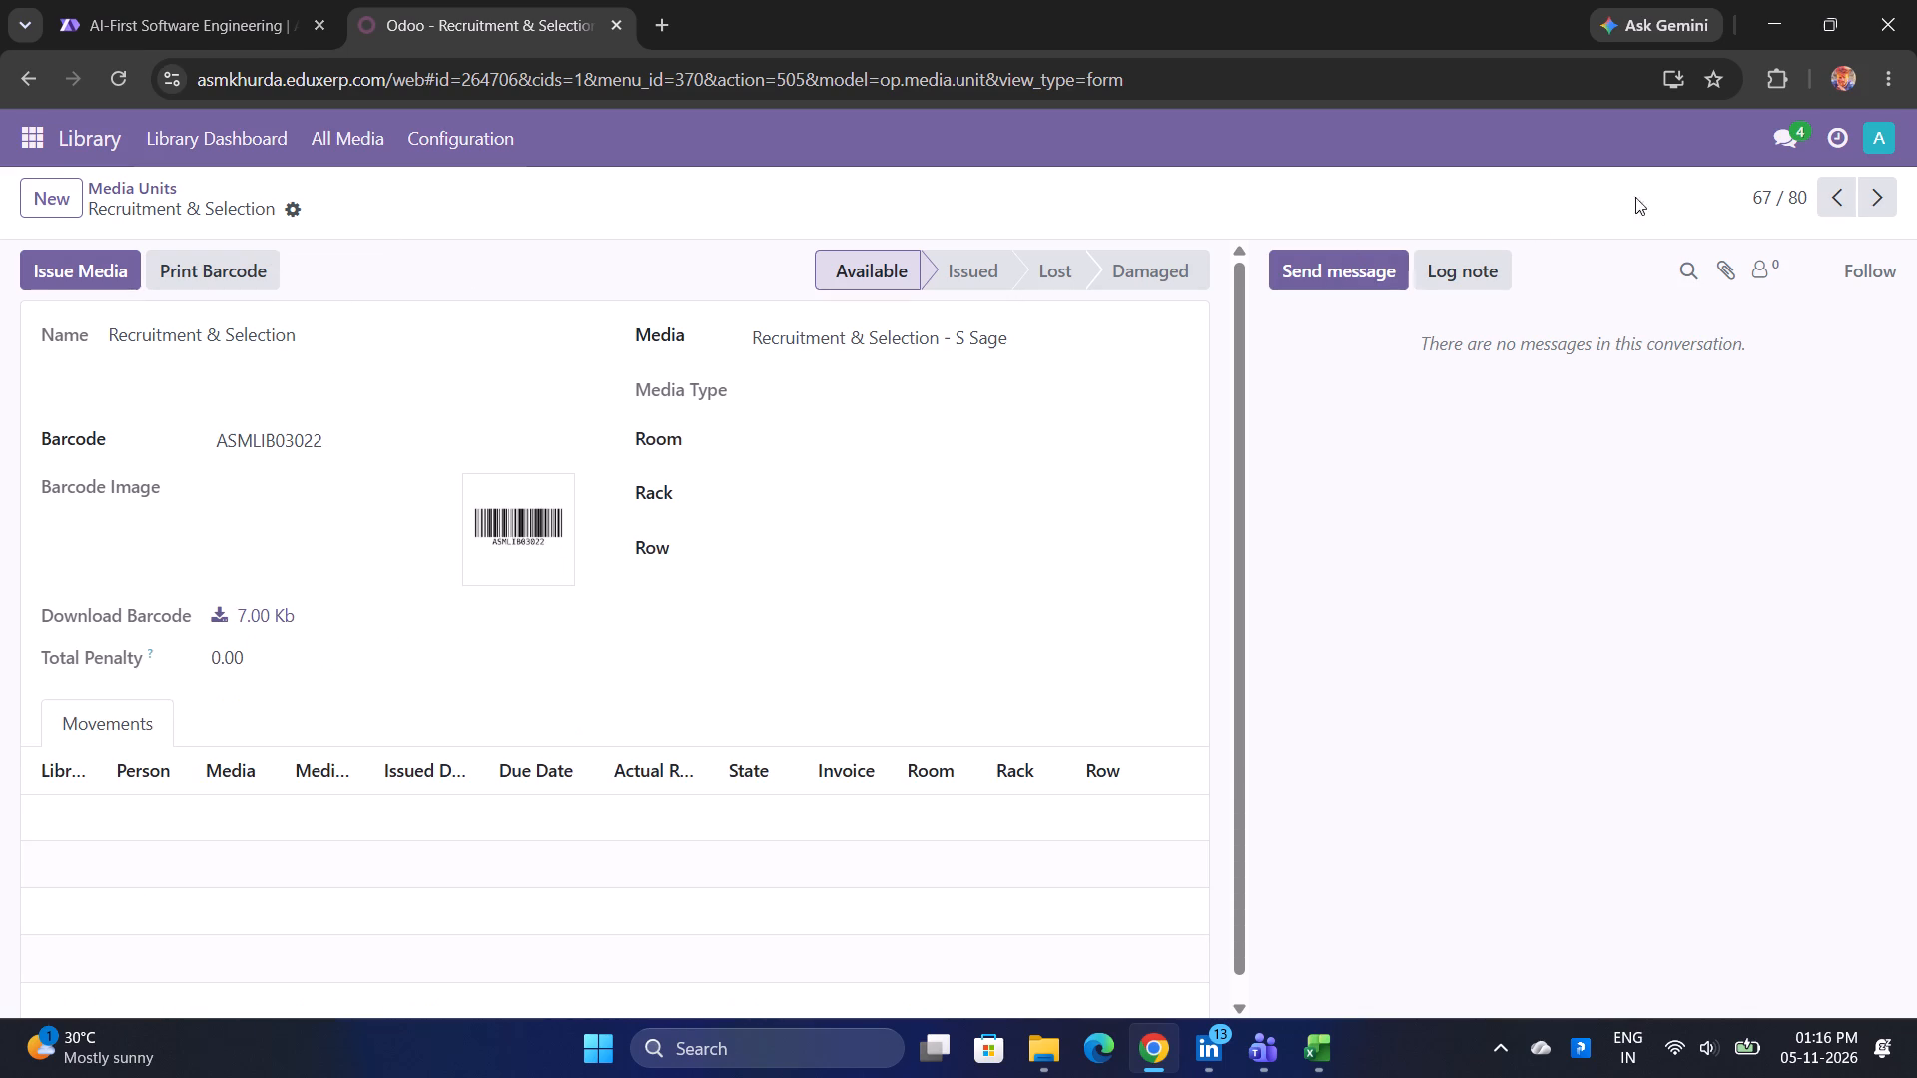
Generate the barcode image for media unit 68 of 80, Recruitment & Selection, by saving barcode ASMLIB0302 and re-saving it as ASMLIB03023.
{"action": "left_click", "coordinate": [1877, 197]}
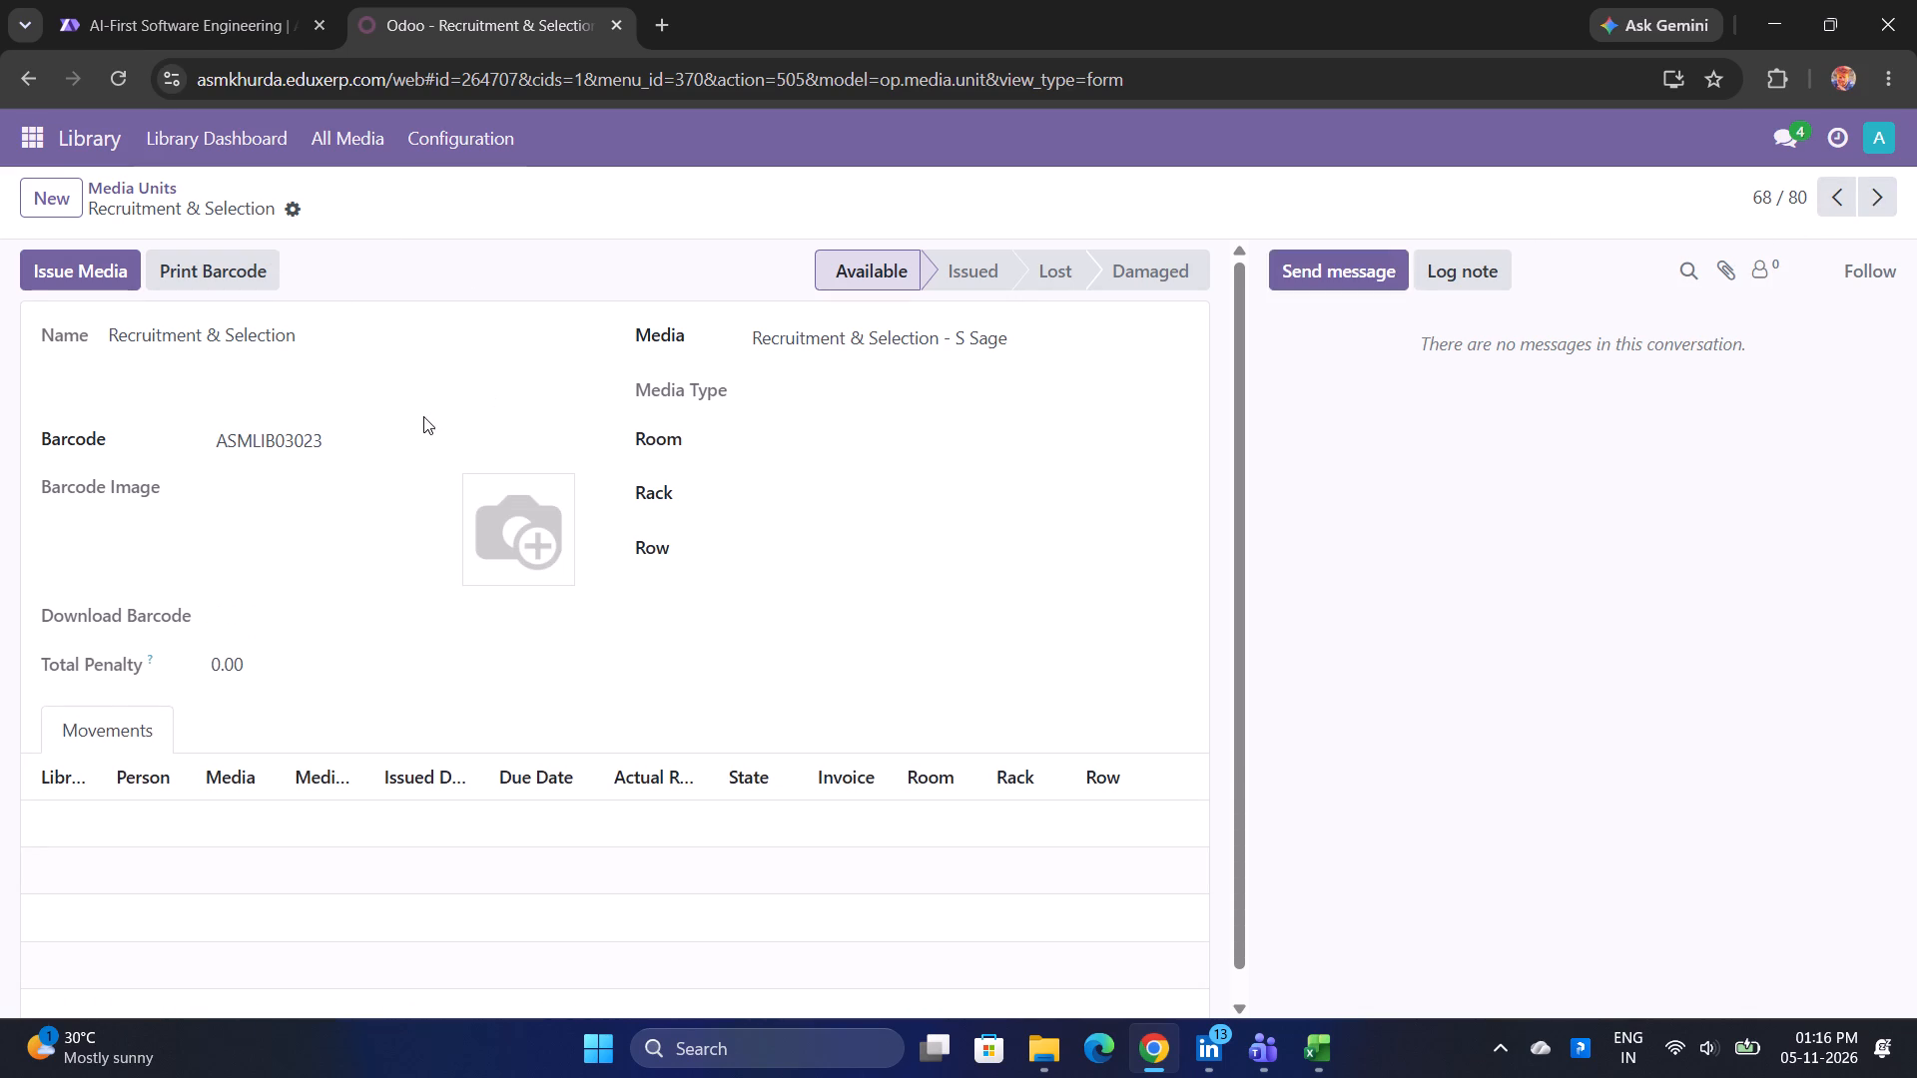
{"action": "left_click", "coordinate": [417, 420]}
{"action": "left_click", "coordinate": [415, 426]}
{"action": "key", "text": "BackSpace"}
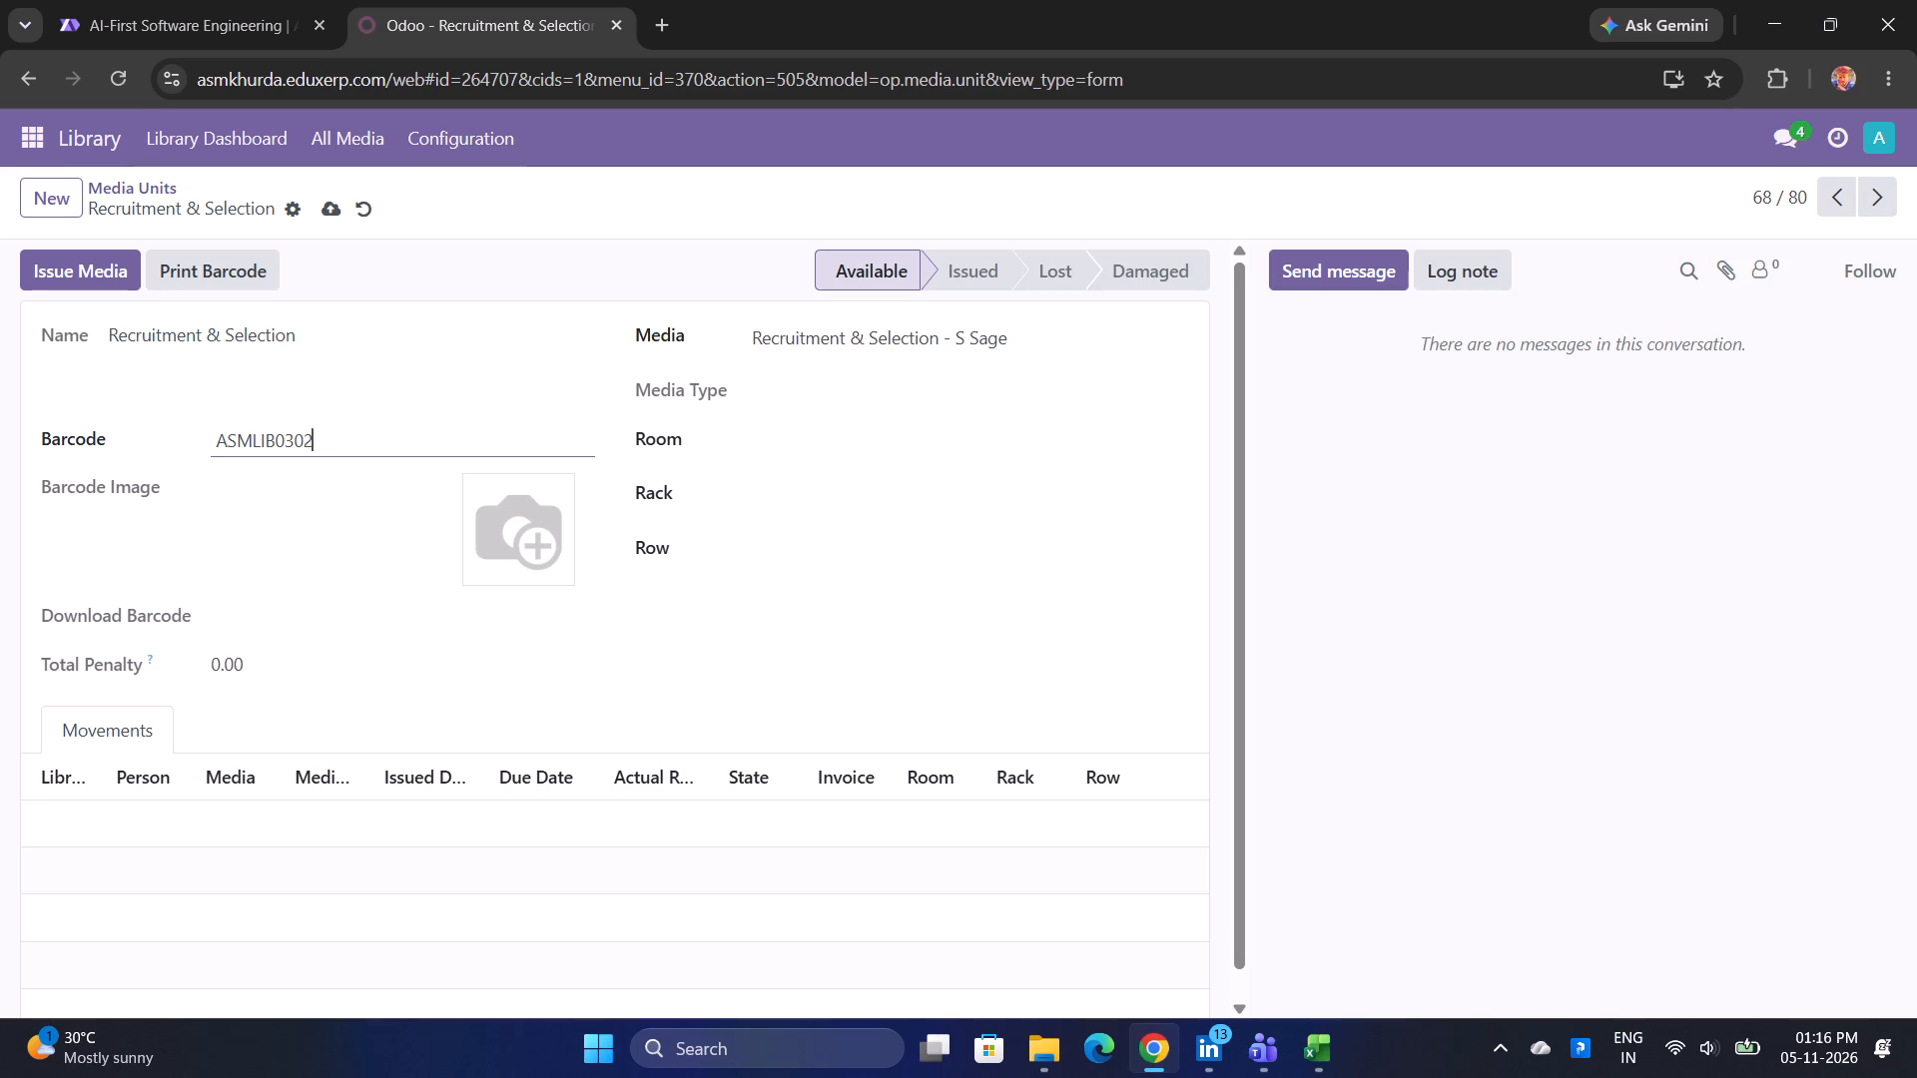
{"action": "left_click", "coordinate": [325, 203]}
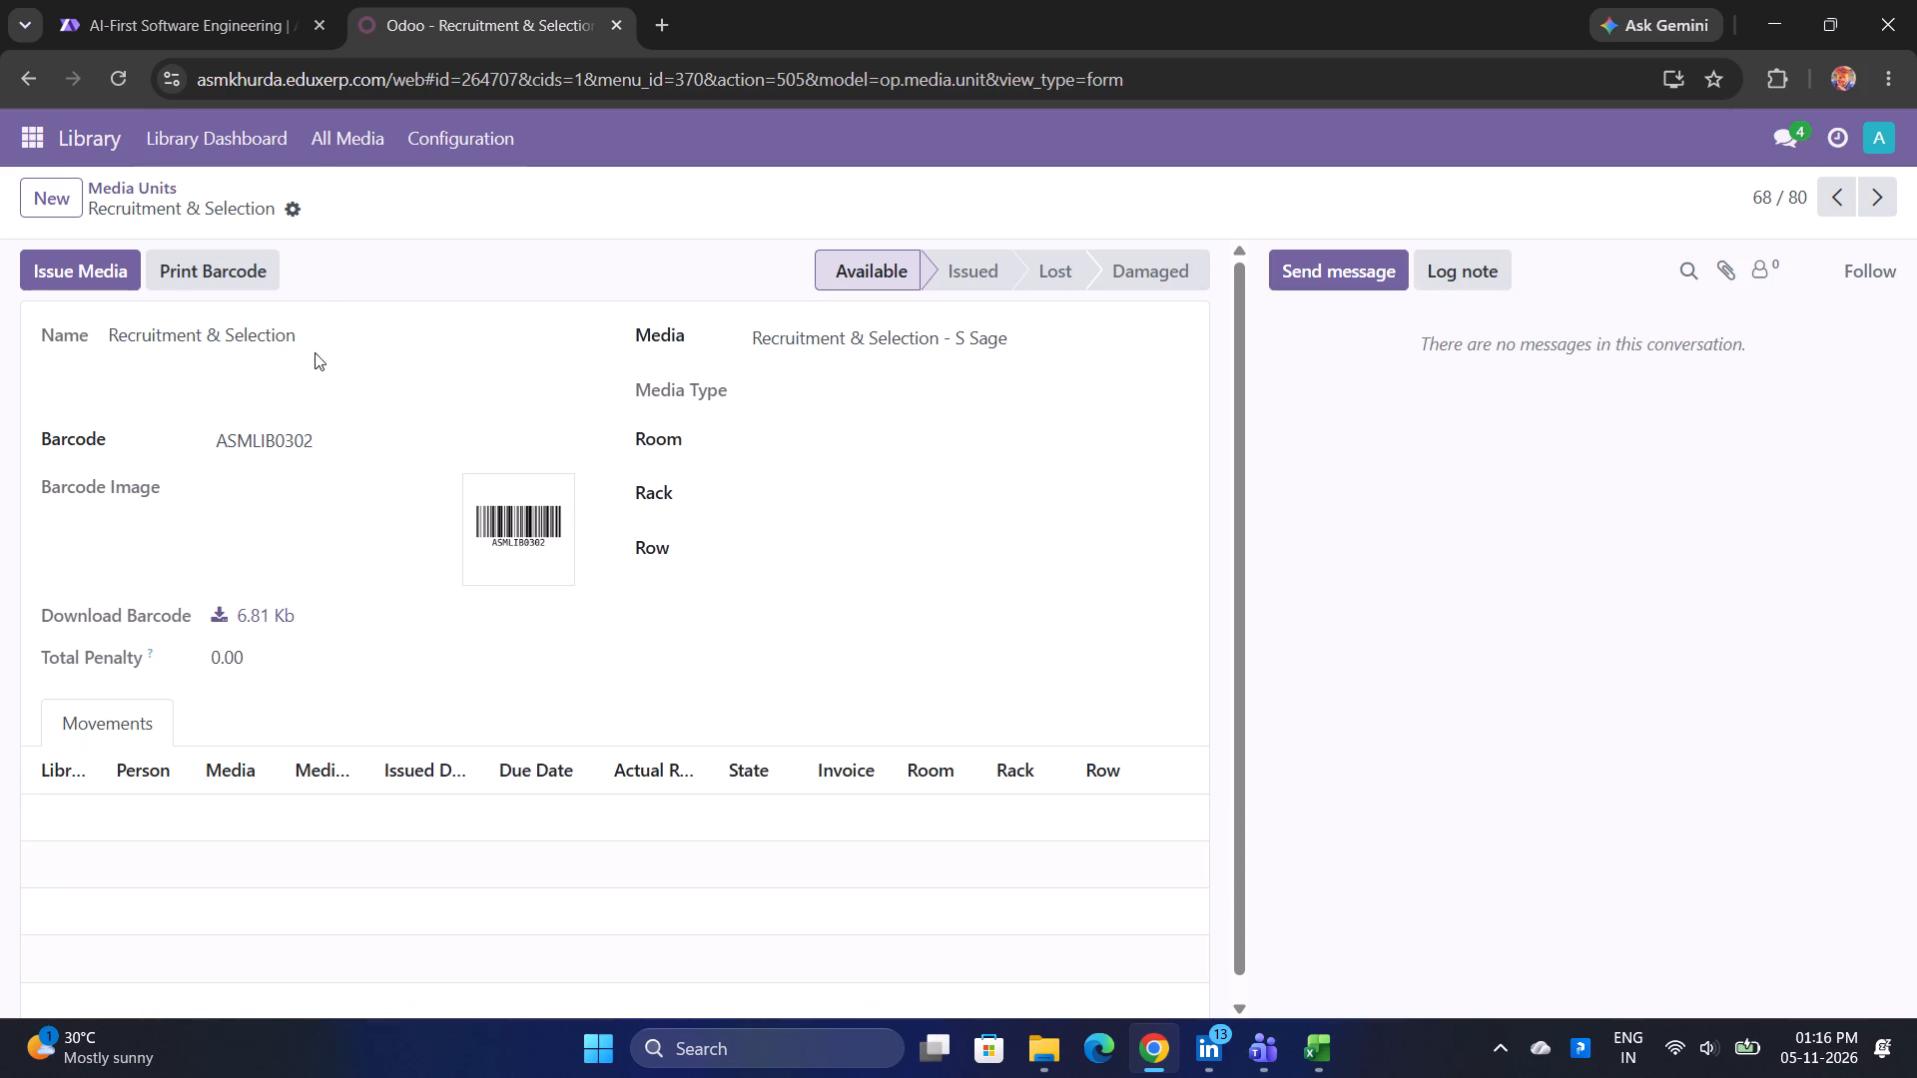
{"action": "left_click", "coordinate": [346, 432]}
{"action": "key", "text": "3"}
{"action": "left_click", "coordinate": [320, 204]}
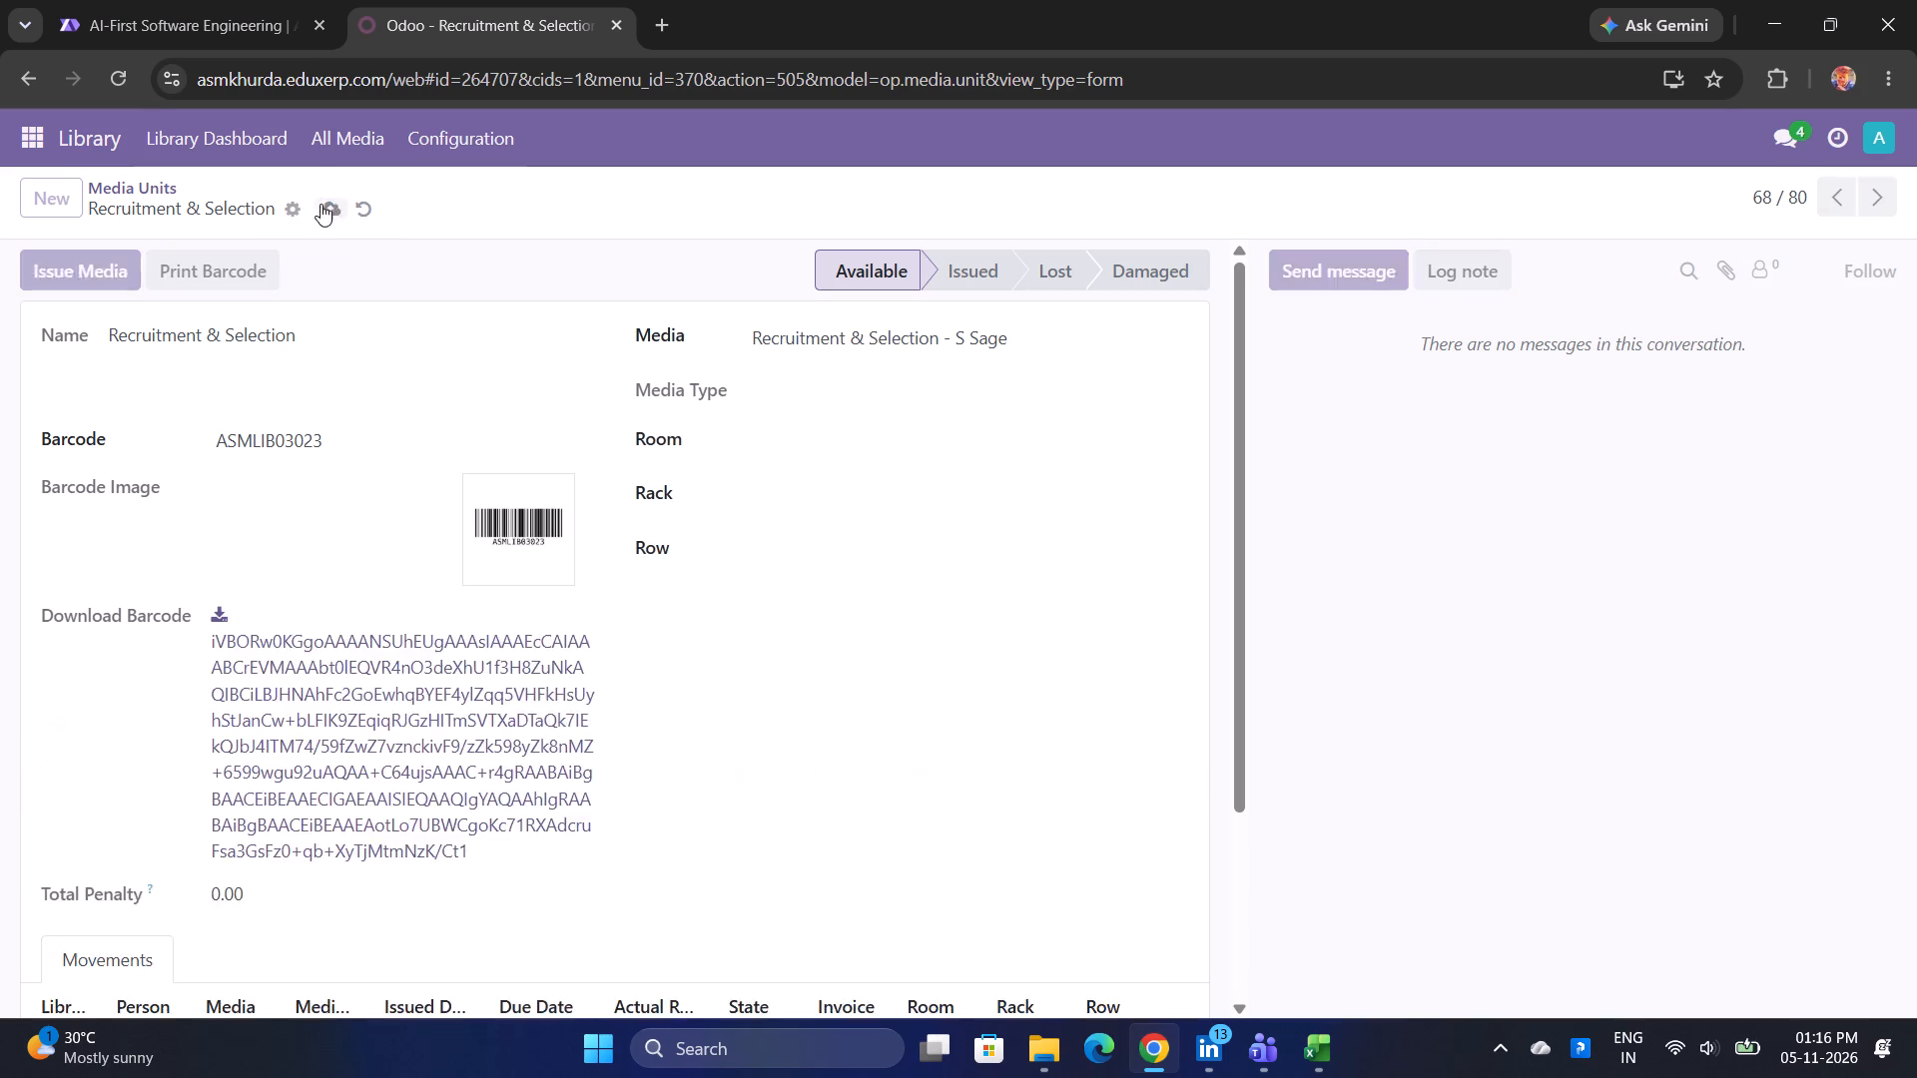
Generate the barcode image for media unit 69 of 80, Recruitment & Selection, by saving barcode ASMLIB0302 and re-saving it as ASMLIB03024.
{"action": "left_click", "coordinate": [1875, 185]}
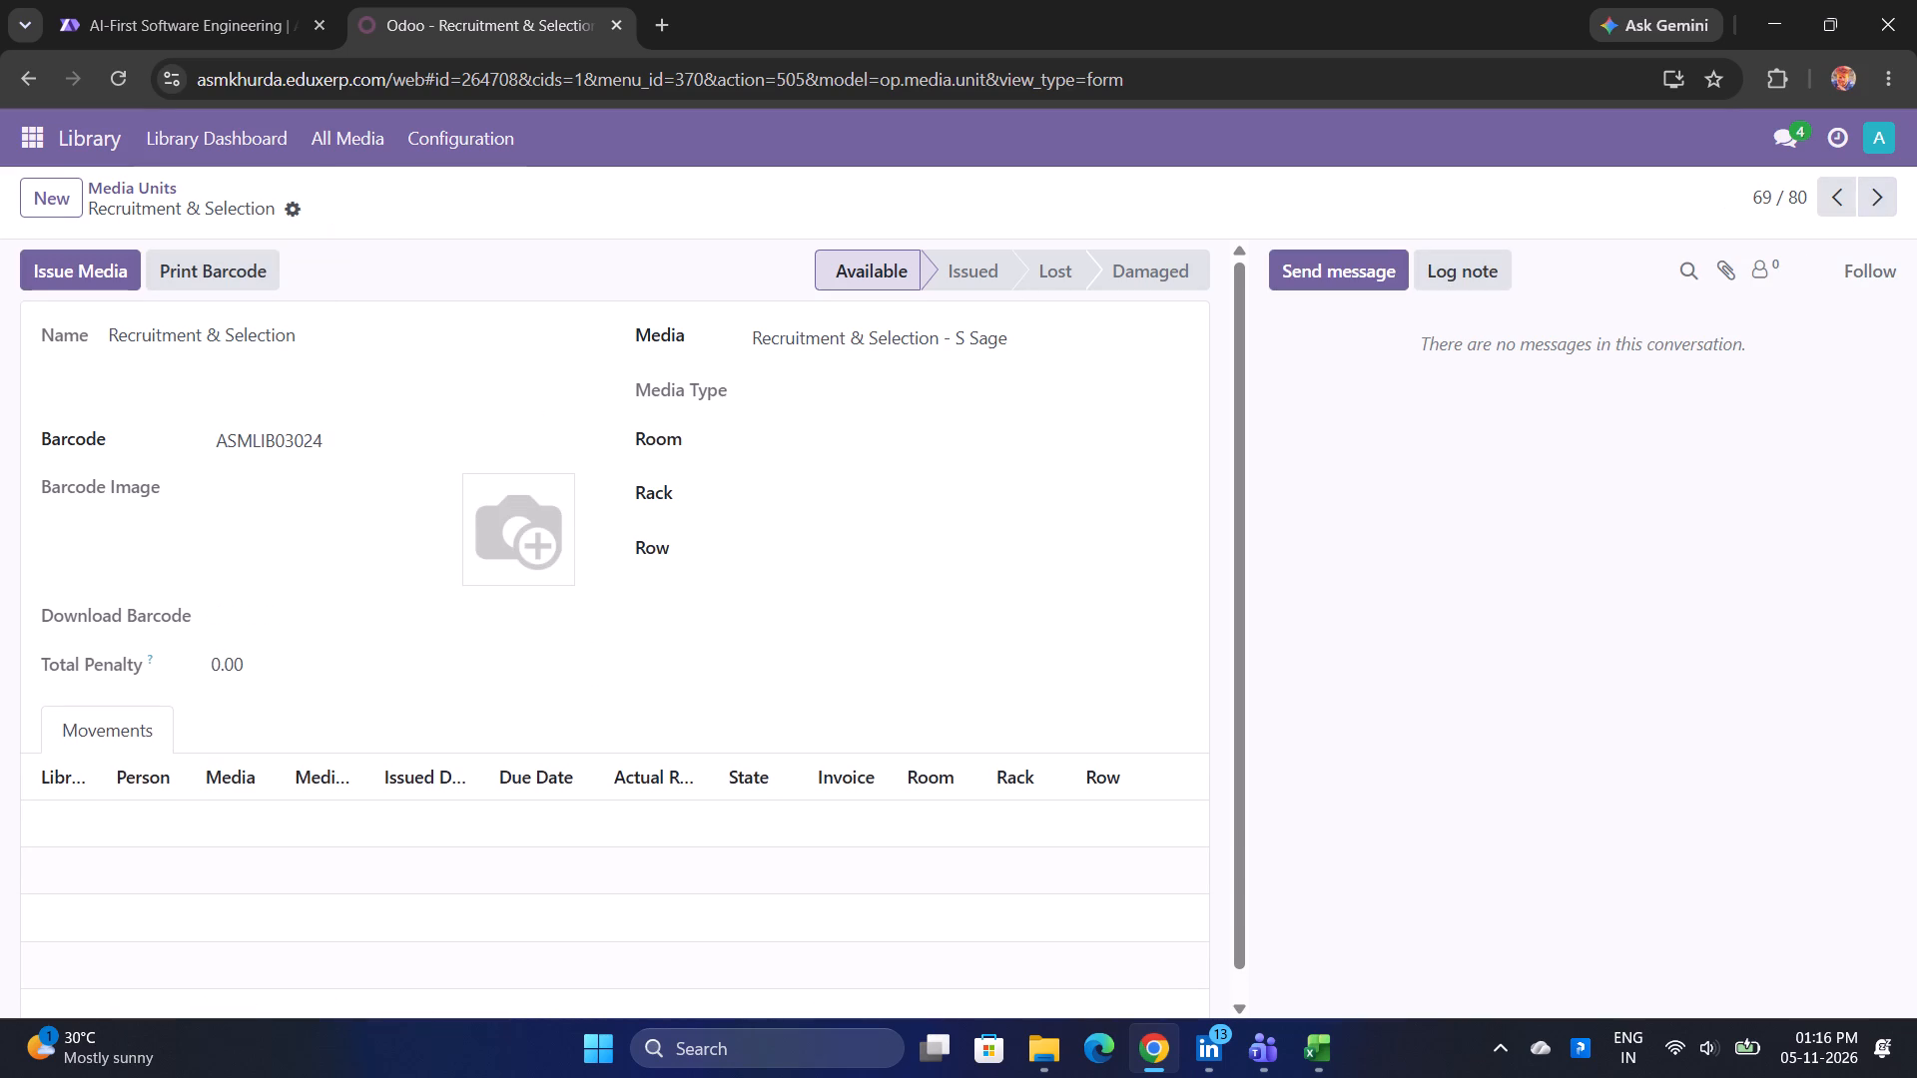
{"action": "left_click", "coordinate": [391, 436]}
{"action": "key", "text": "BackSpace"}
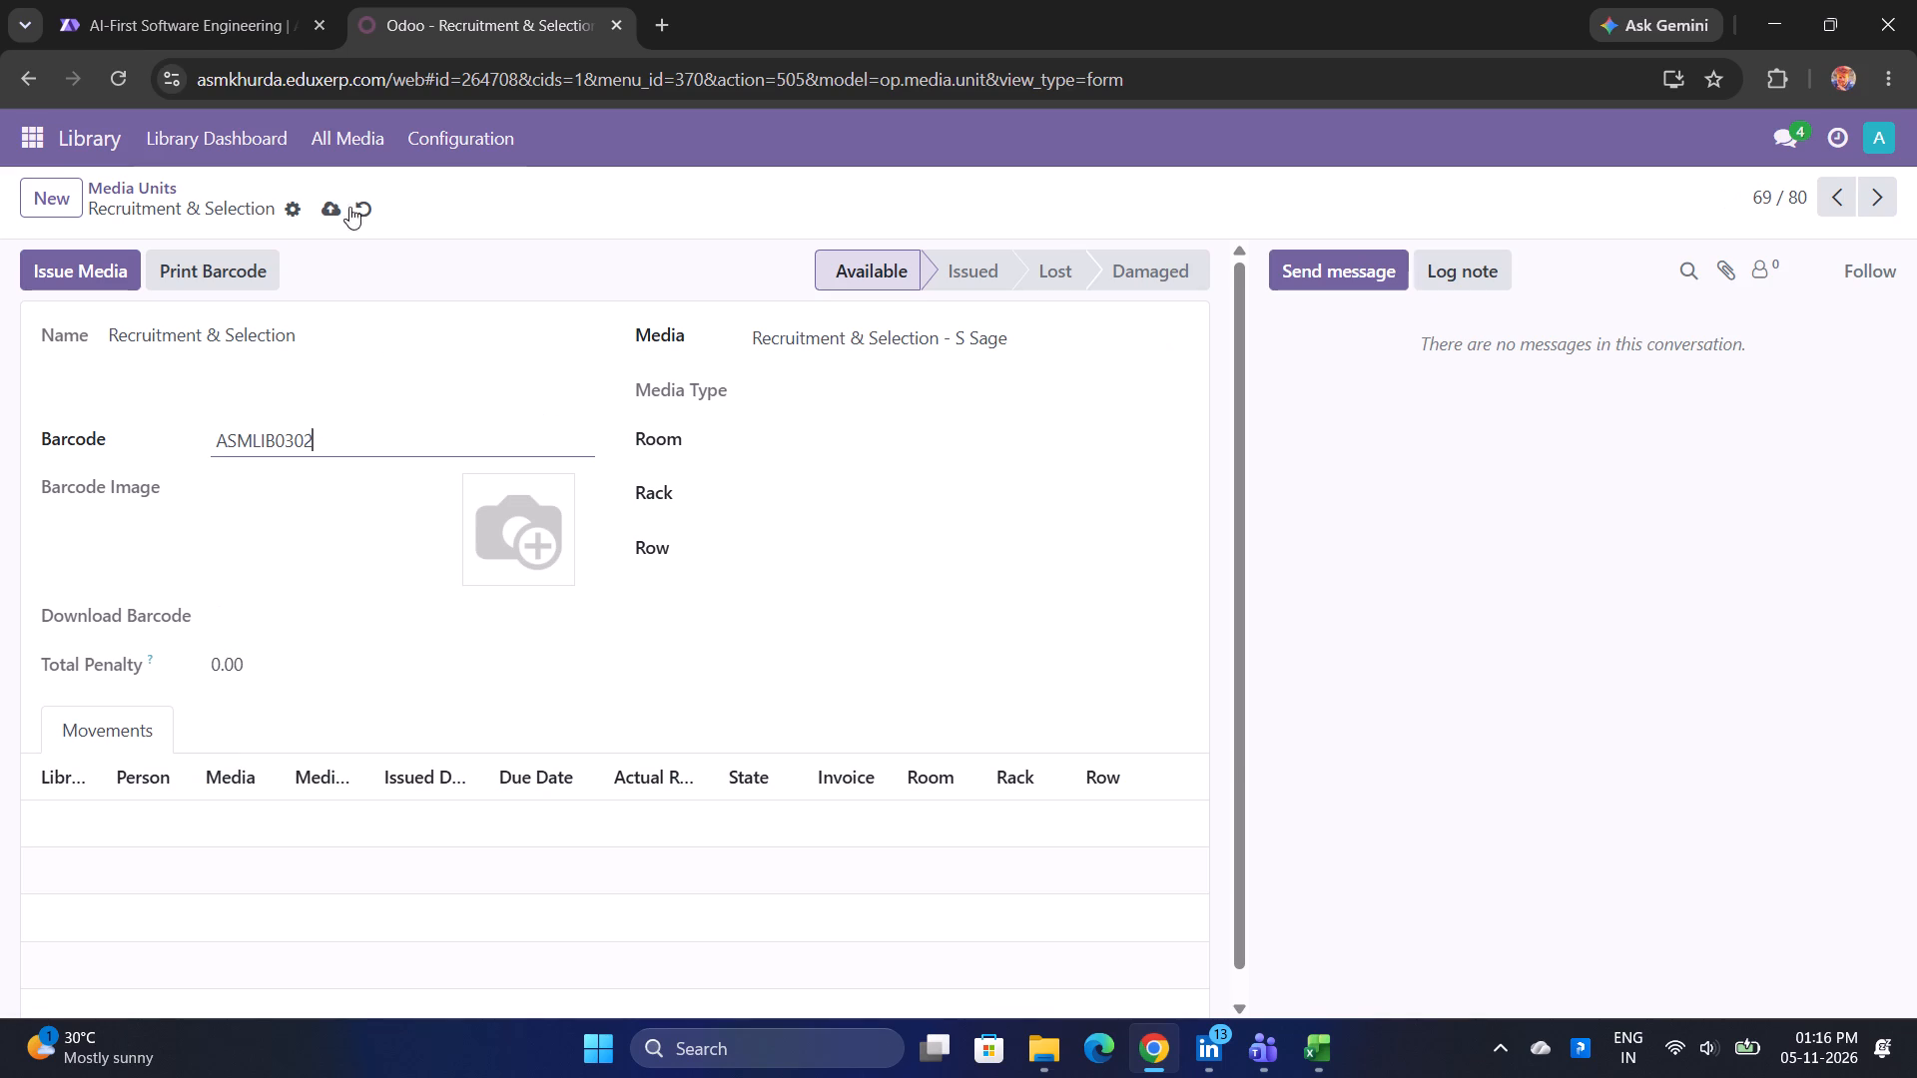
{"action": "left_click", "coordinate": [328, 200]}
{"action": "left_click", "coordinate": [335, 438]}
{"action": "key", "text": "4"}
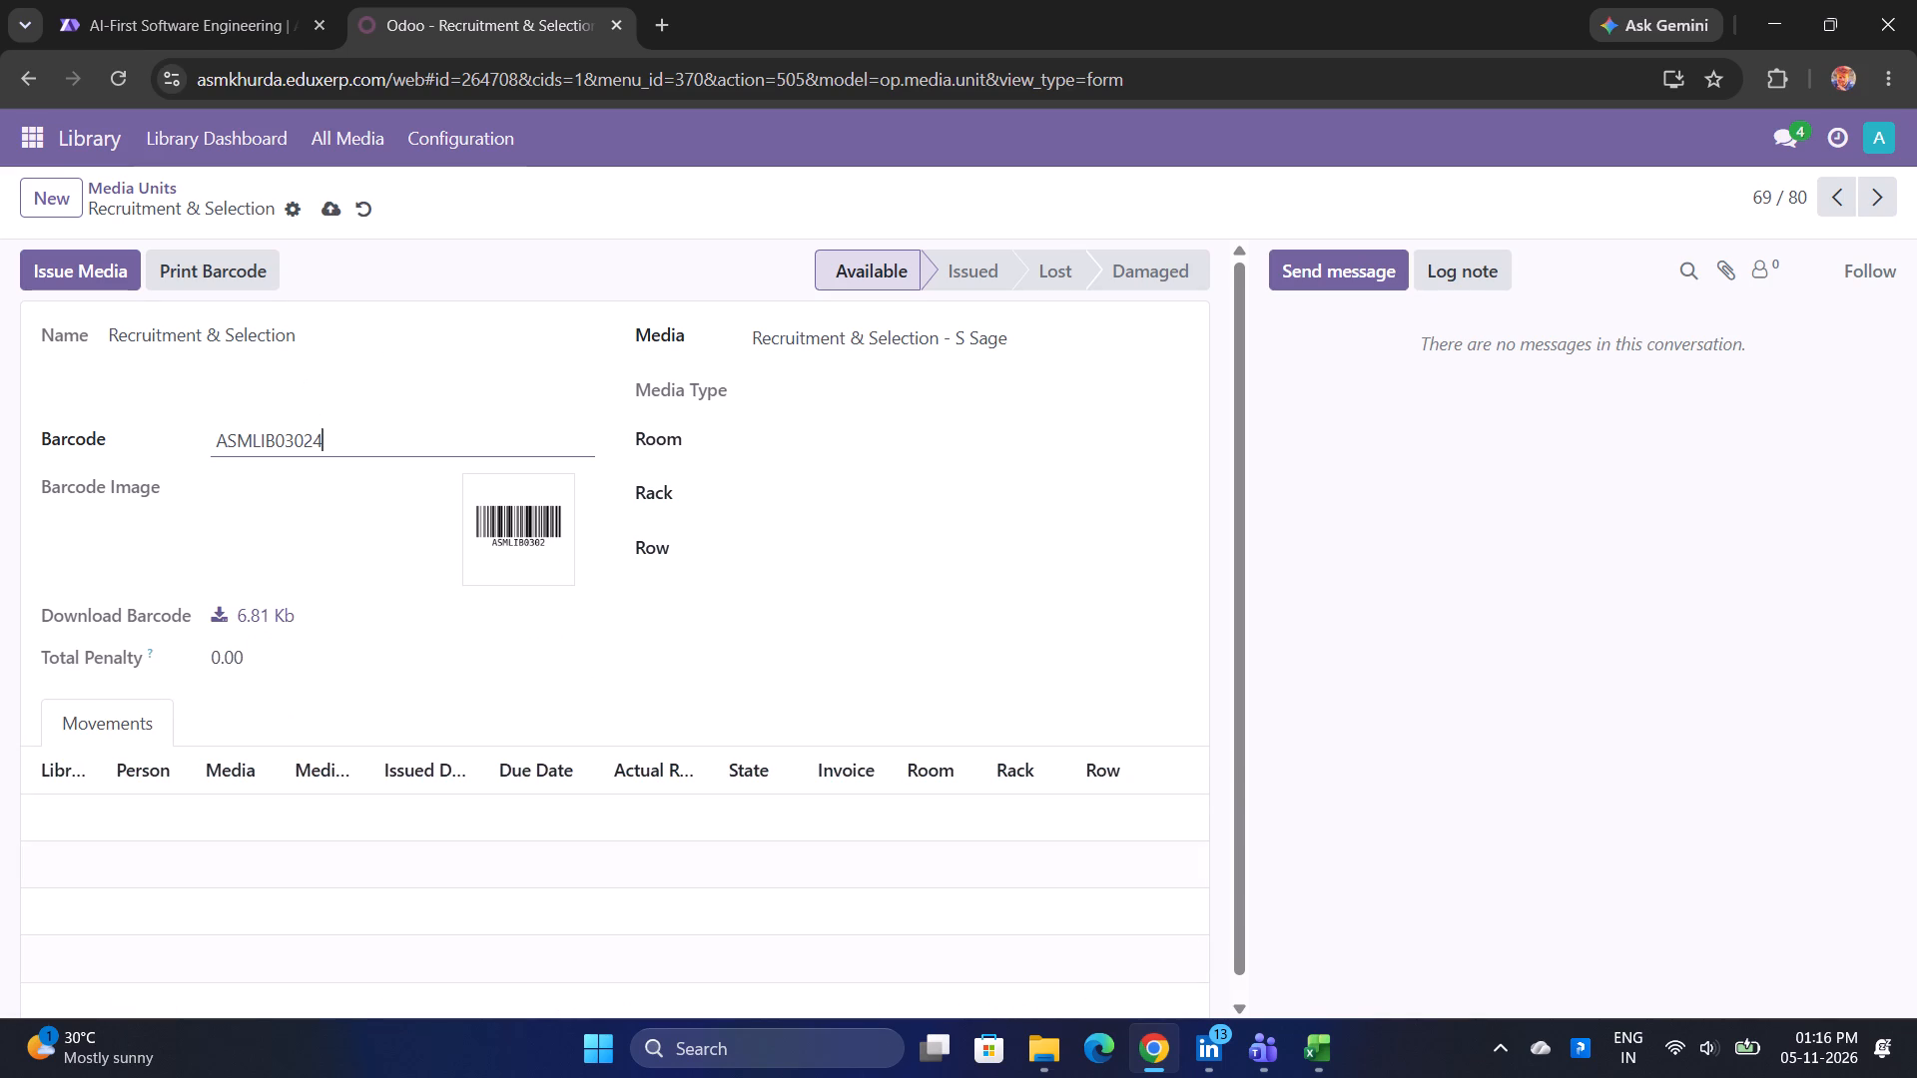
{"action": "left_click", "coordinate": [325, 209]}
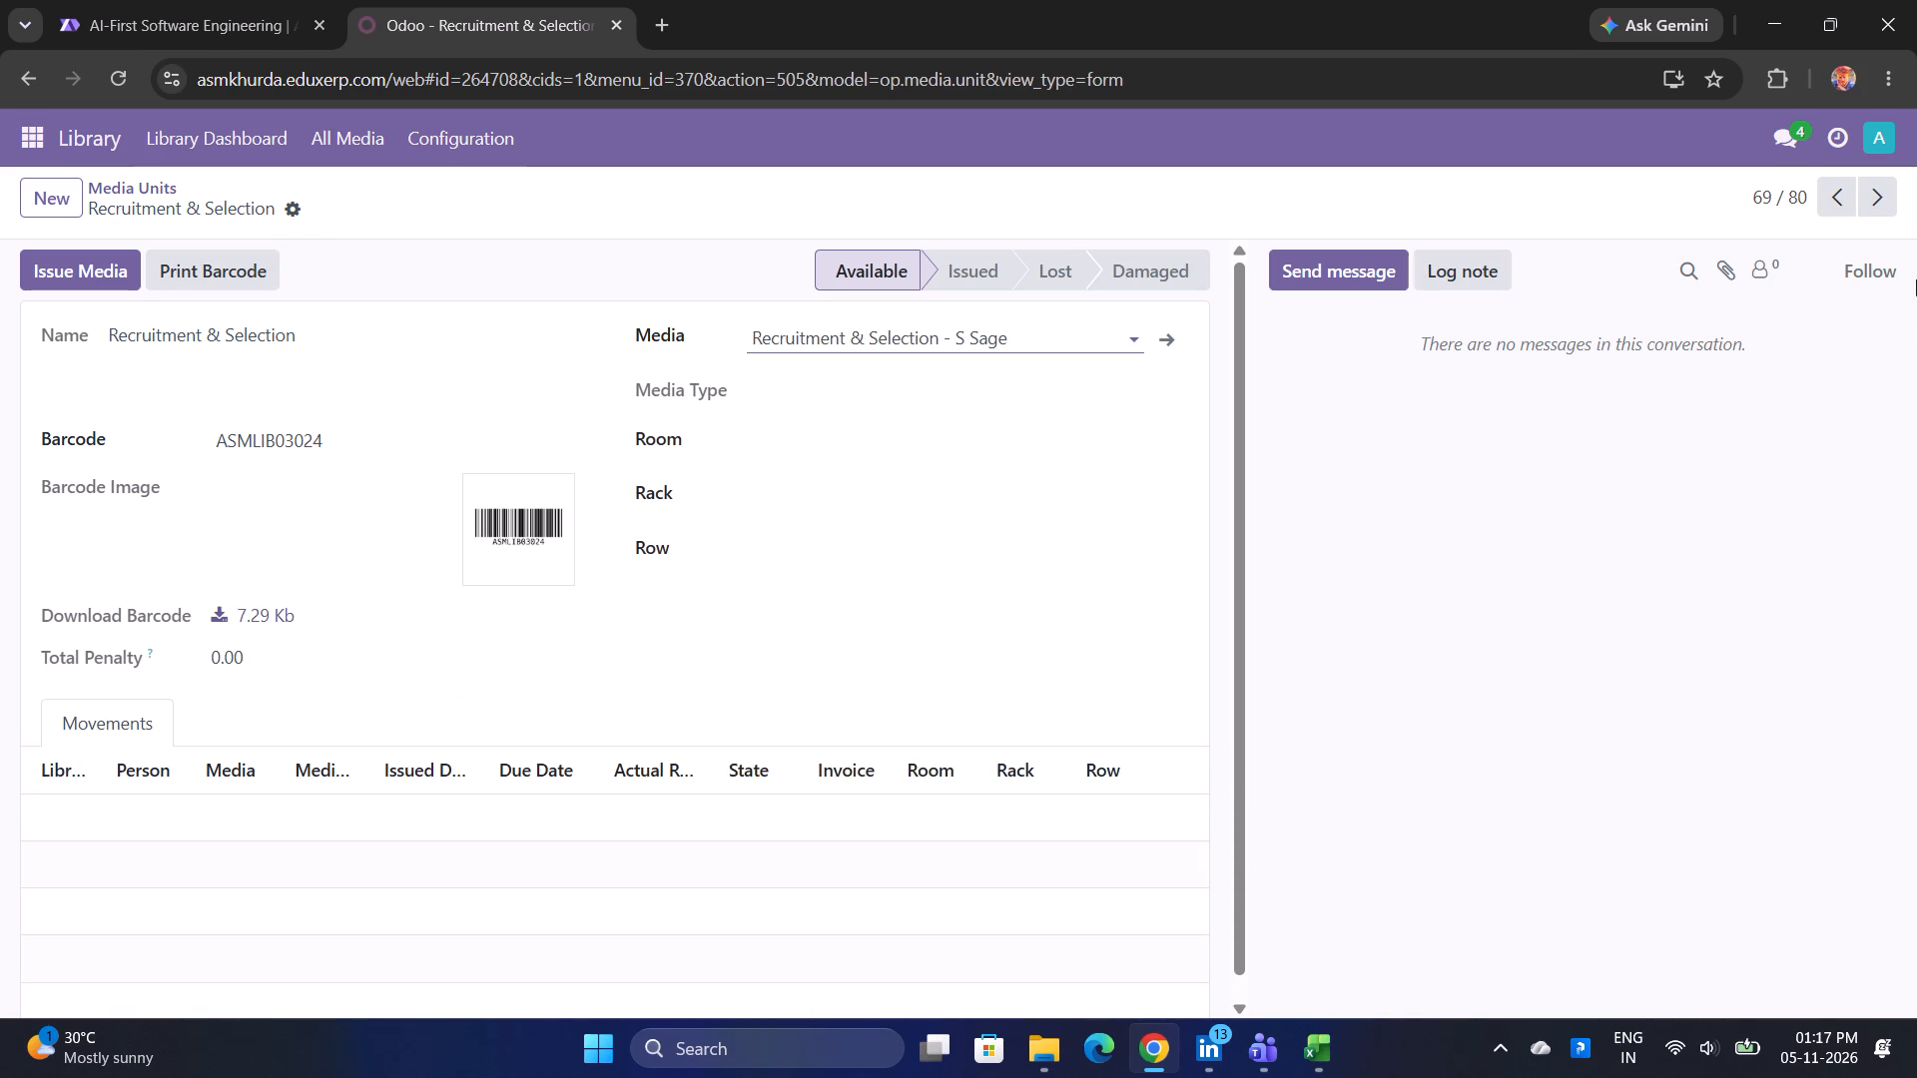
Generate the barcode image for media unit 70 of 80, Recruitment & Selection, by saving barcode ASMLIB0302 and re-saving it as ASMLIB03025.
{"action": "left_click", "coordinate": [1878, 195]}
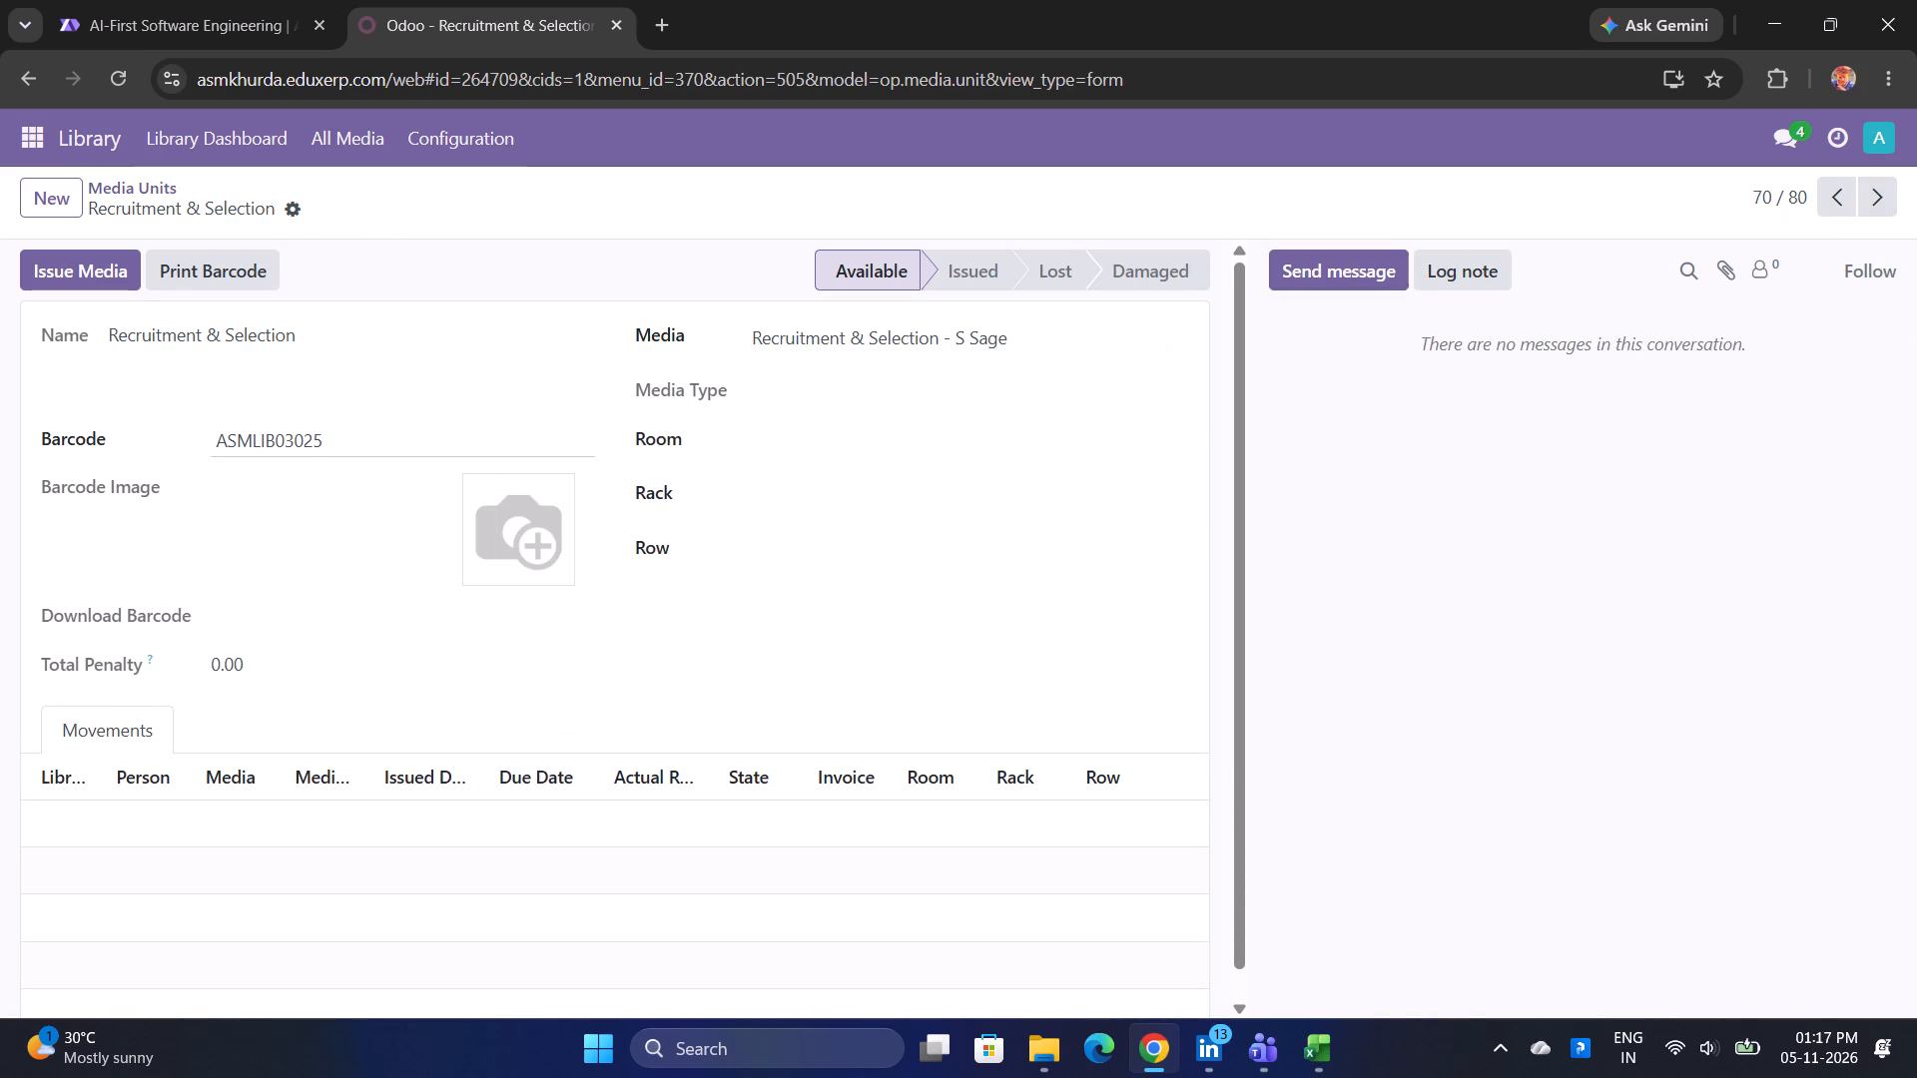
{"action": "left_click", "coordinate": [486, 440]}
{"action": "key", "text": "BackSpace"}
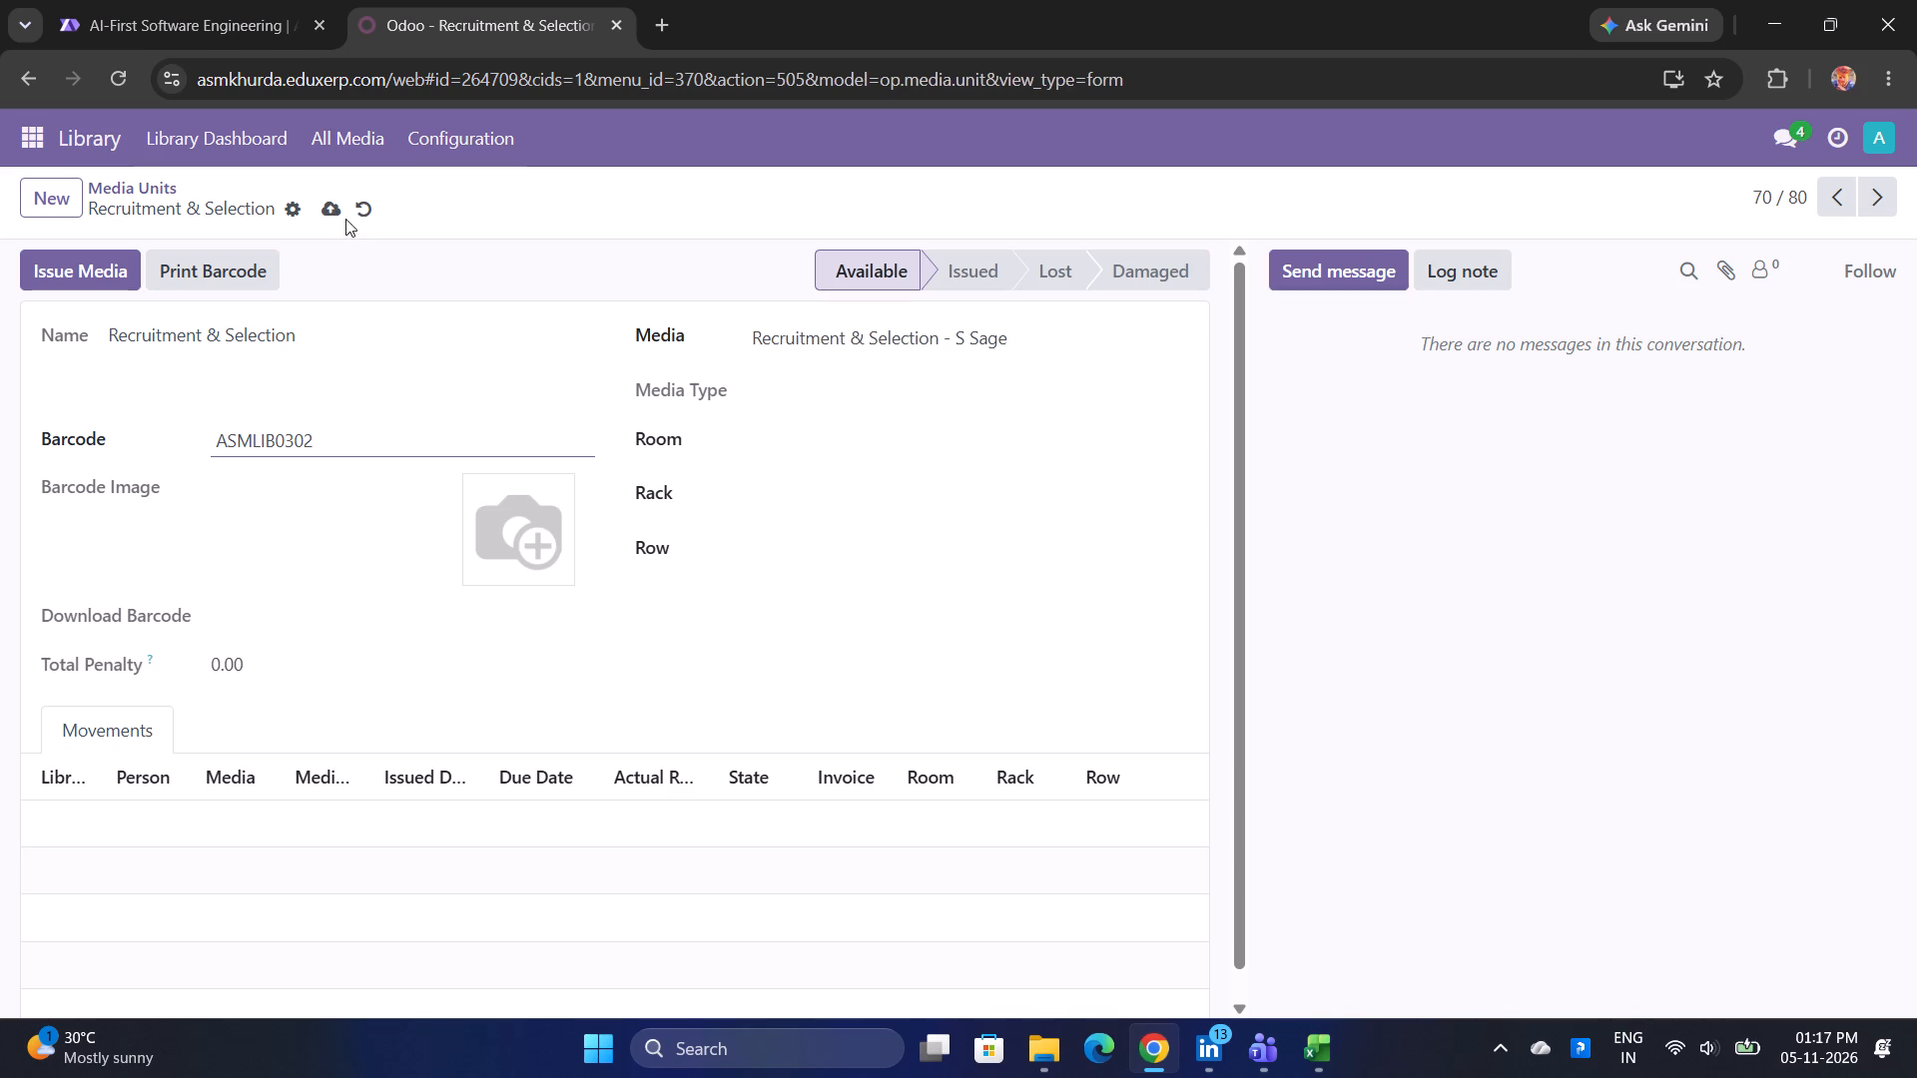
{"action": "left_click_drag", "start_coordinate": [334, 210], "coordinate": [349, 451]}
{"action": "left_click", "coordinate": [349, 451]}
{"action": "key", "text": "5"}
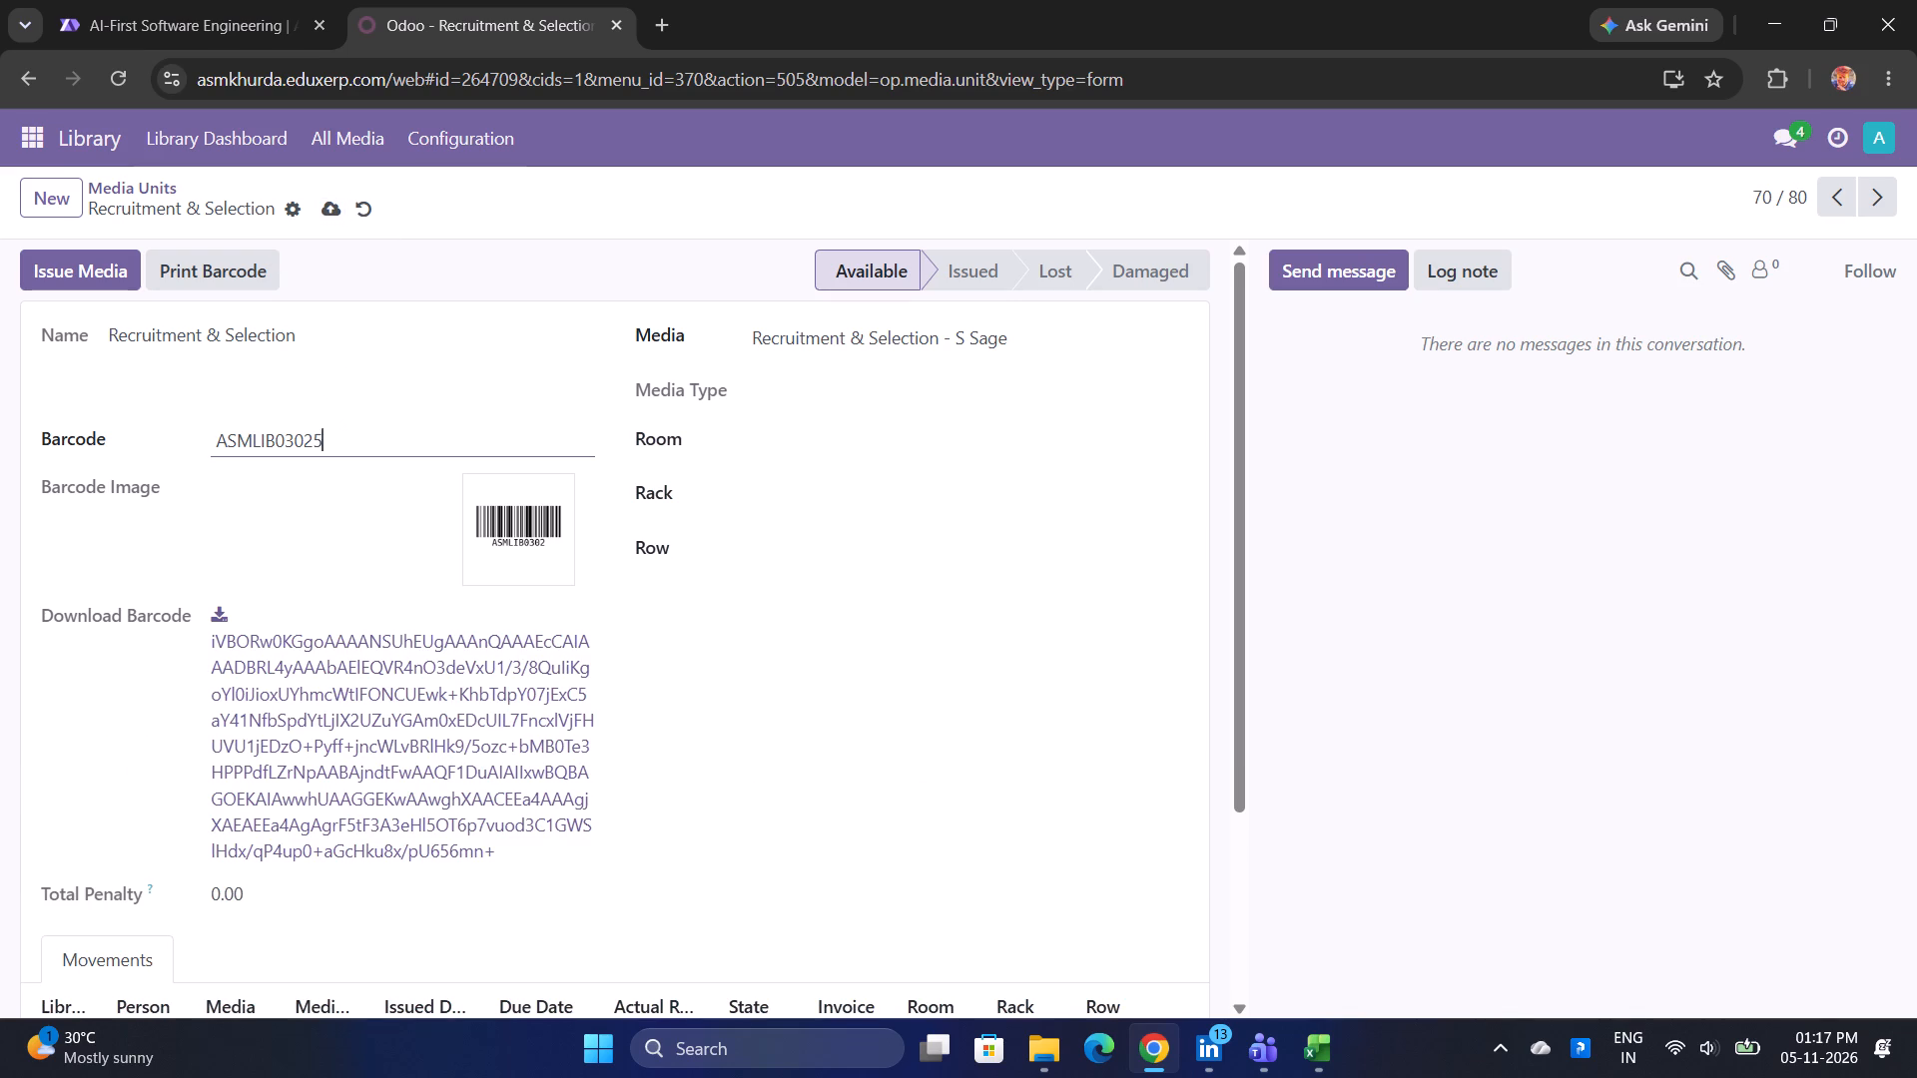
{"action": "left_click", "coordinate": [329, 207]}
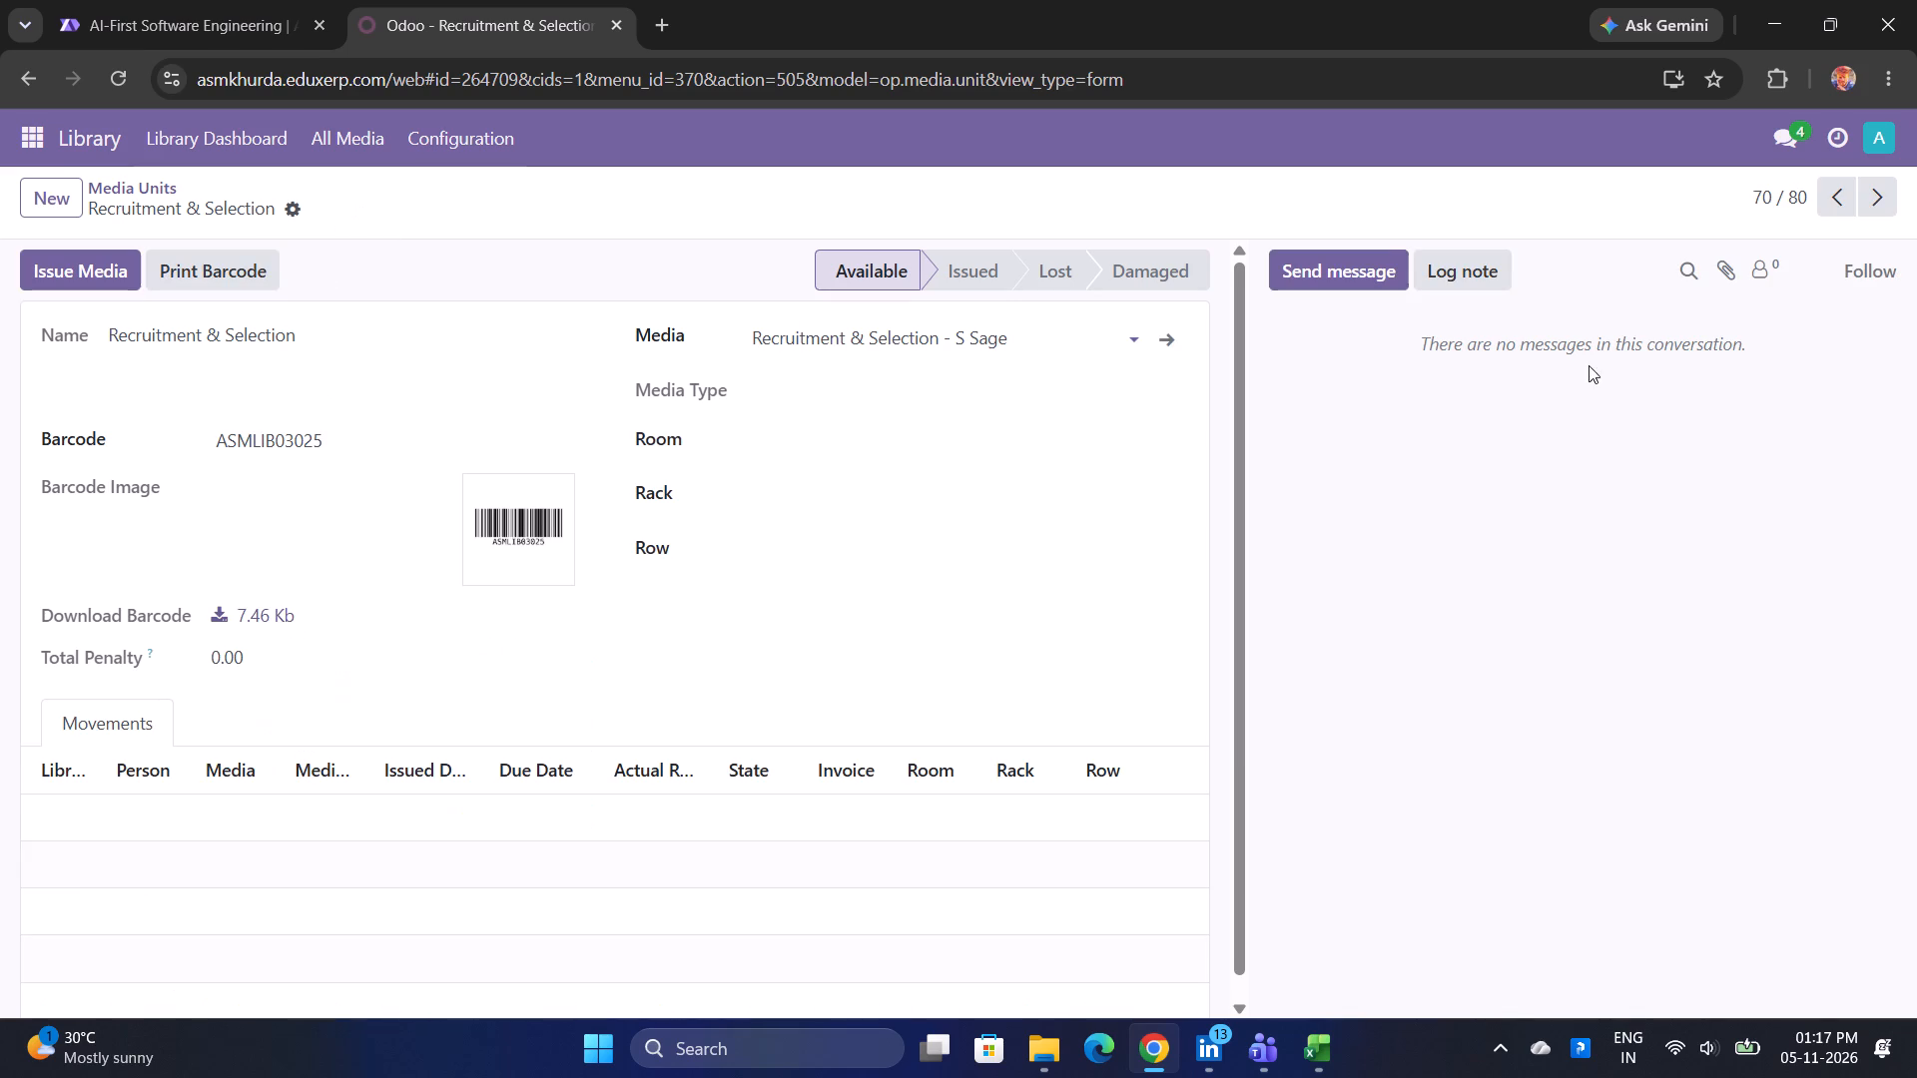
Generate the barcode image for media unit 71 of 80, Recruitment & Selection, by saving barcode ASMLIB0302 and re-saving it as ASMLIB03026.
{"action": "left_click", "coordinate": [1872, 197]}
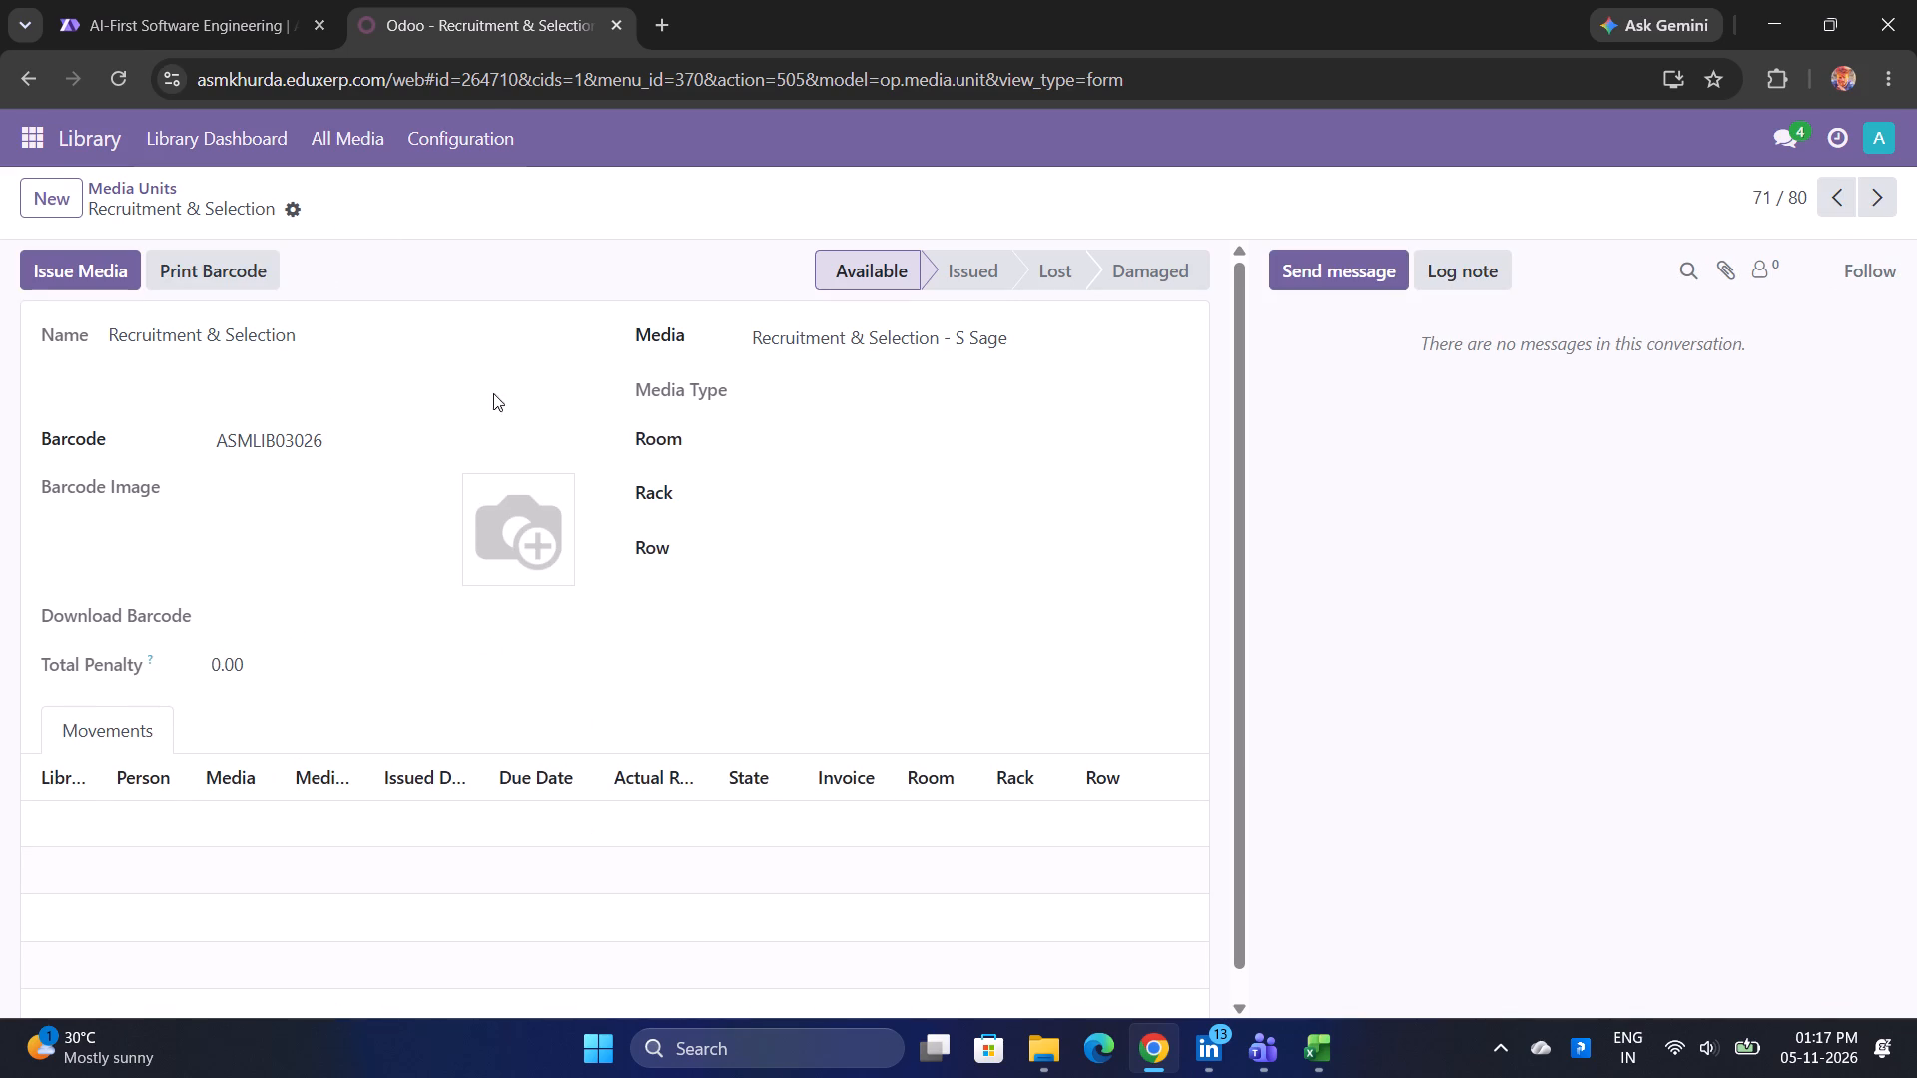
{"action": "left_click", "coordinate": [469, 440]}
{"action": "key", "text": "BackSpace"}
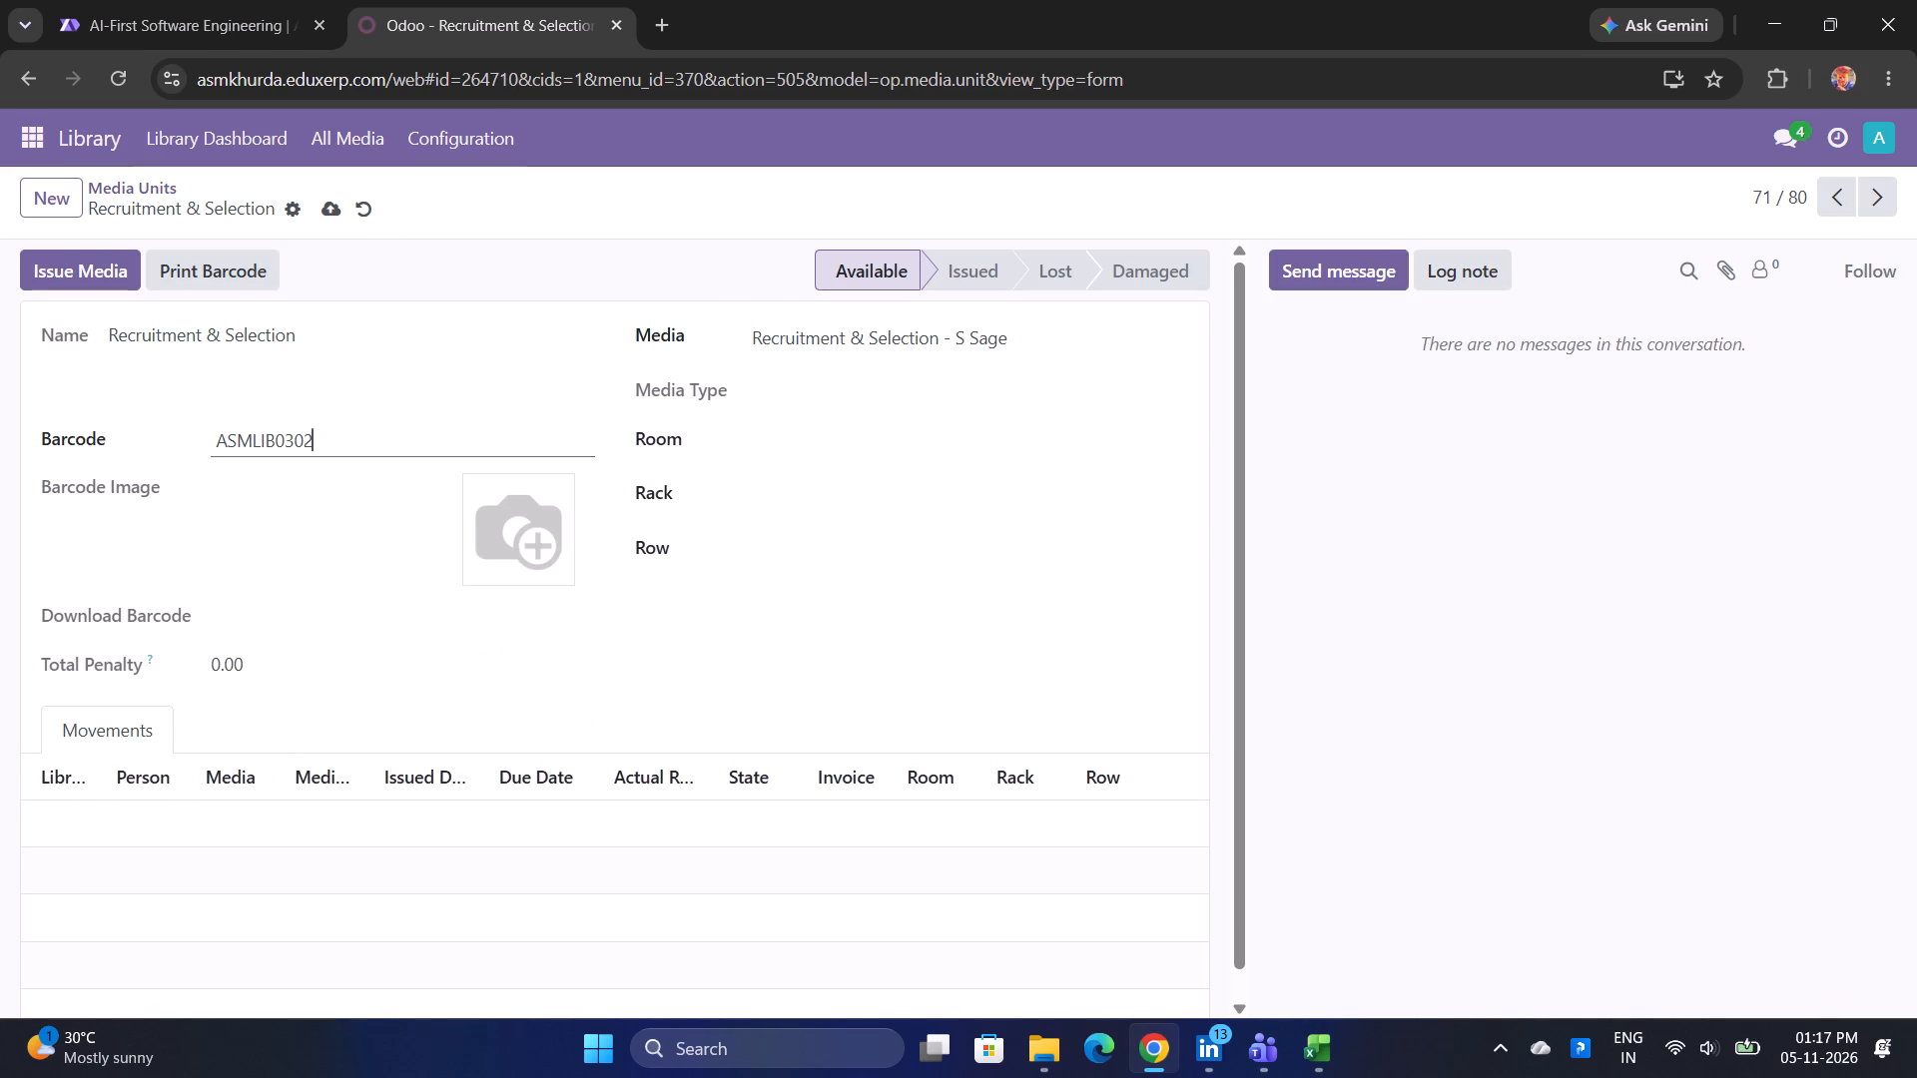
{"action": "left_click", "coordinate": [319, 203]}
{"action": "left_click", "coordinate": [341, 437]}
{"action": "key", "text": "6"}
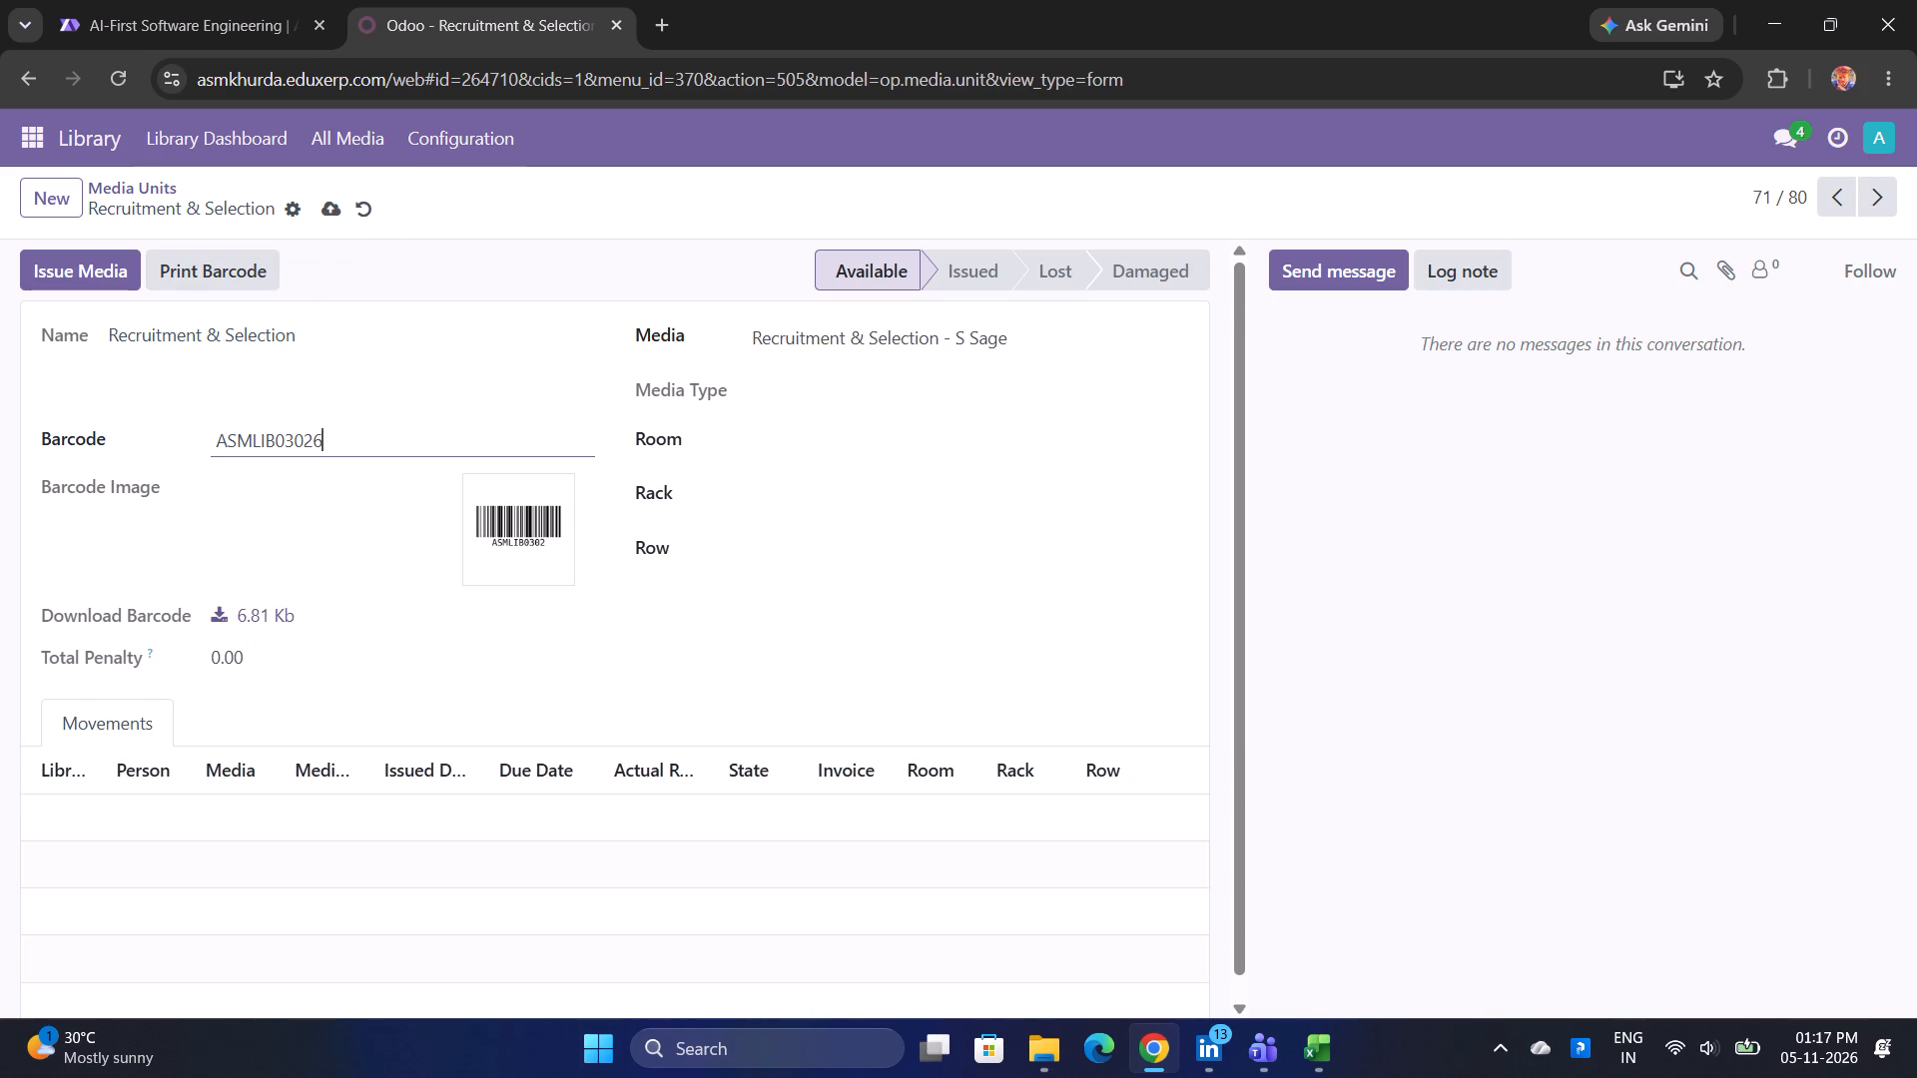
{"action": "left_click", "coordinate": [327, 204]}
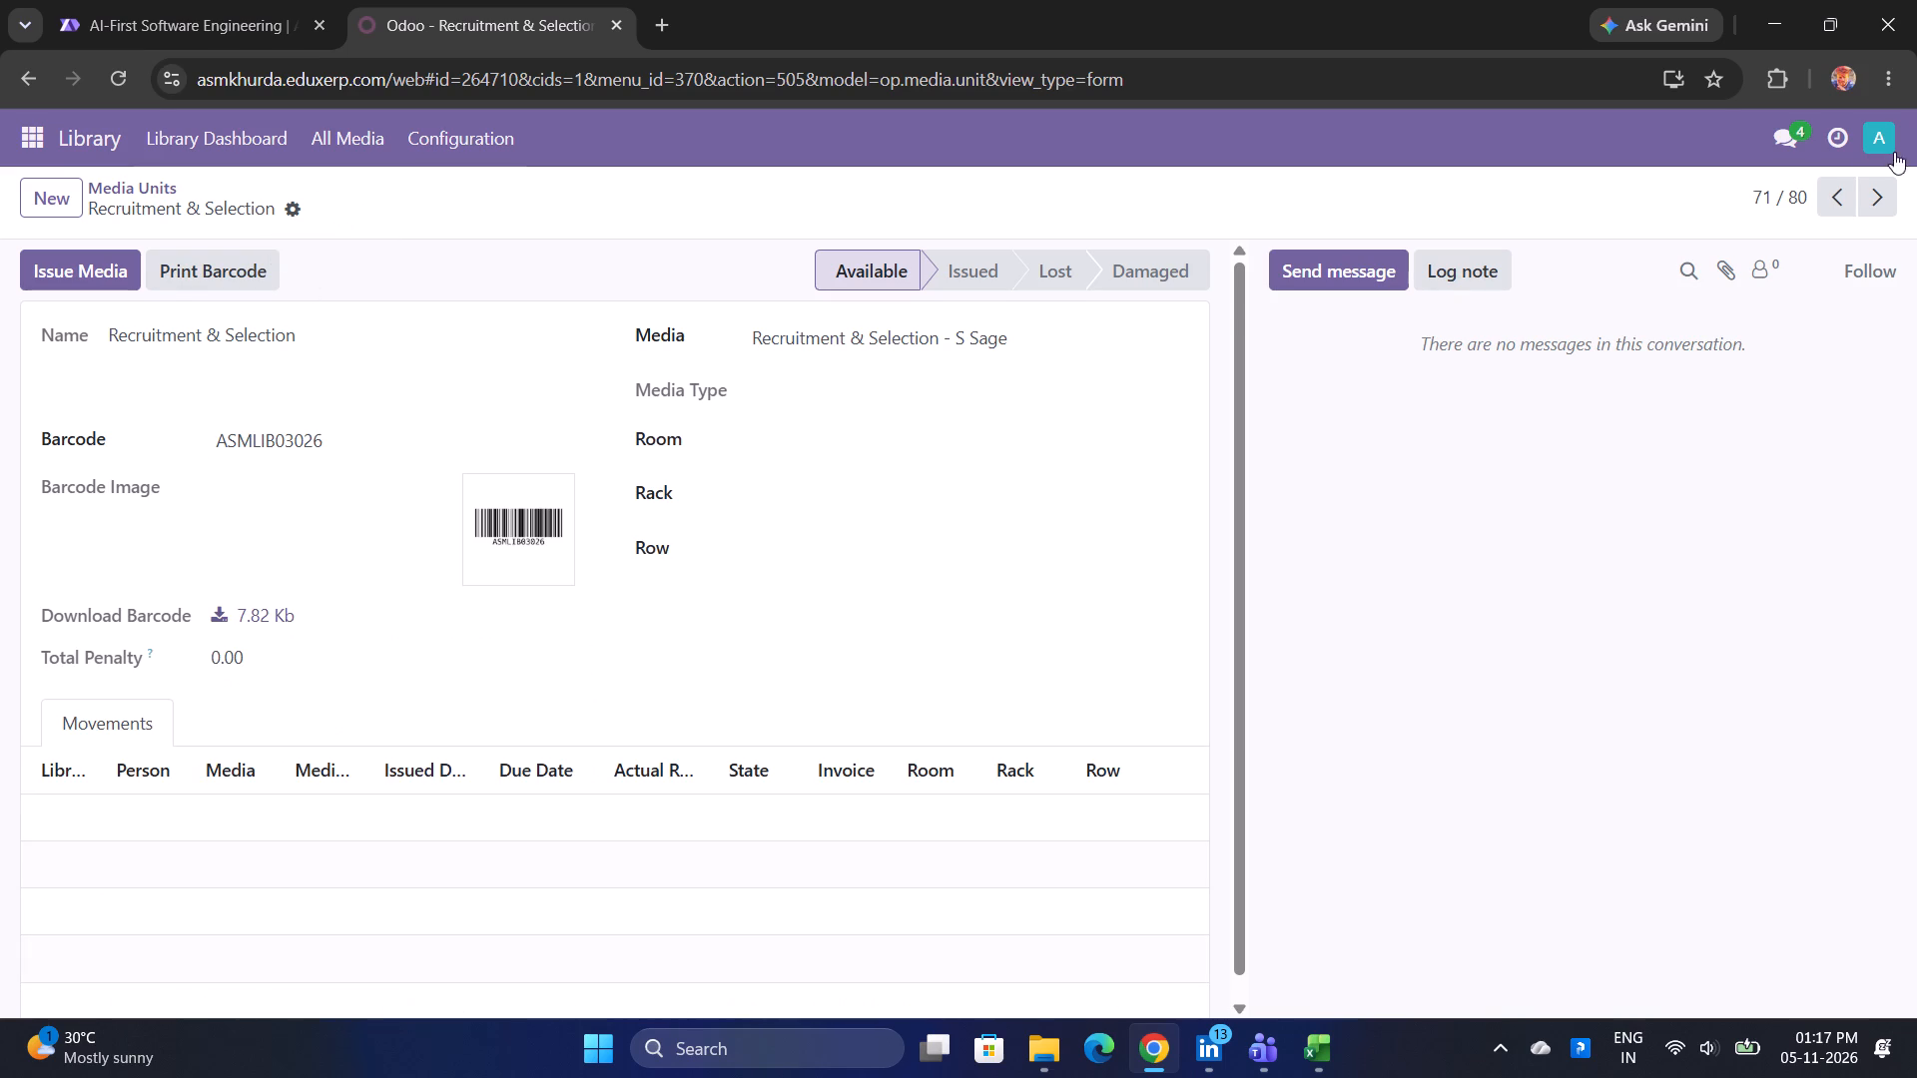
Generate the barcode image for media unit 72 of 80, Recruitment & Selection, by saving barcode ASMLIB0302 and re-saving it as ASMLIB03027.
{"action": "left_click", "coordinate": [1866, 200]}
{"action": "left_click", "coordinate": [390, 457]}
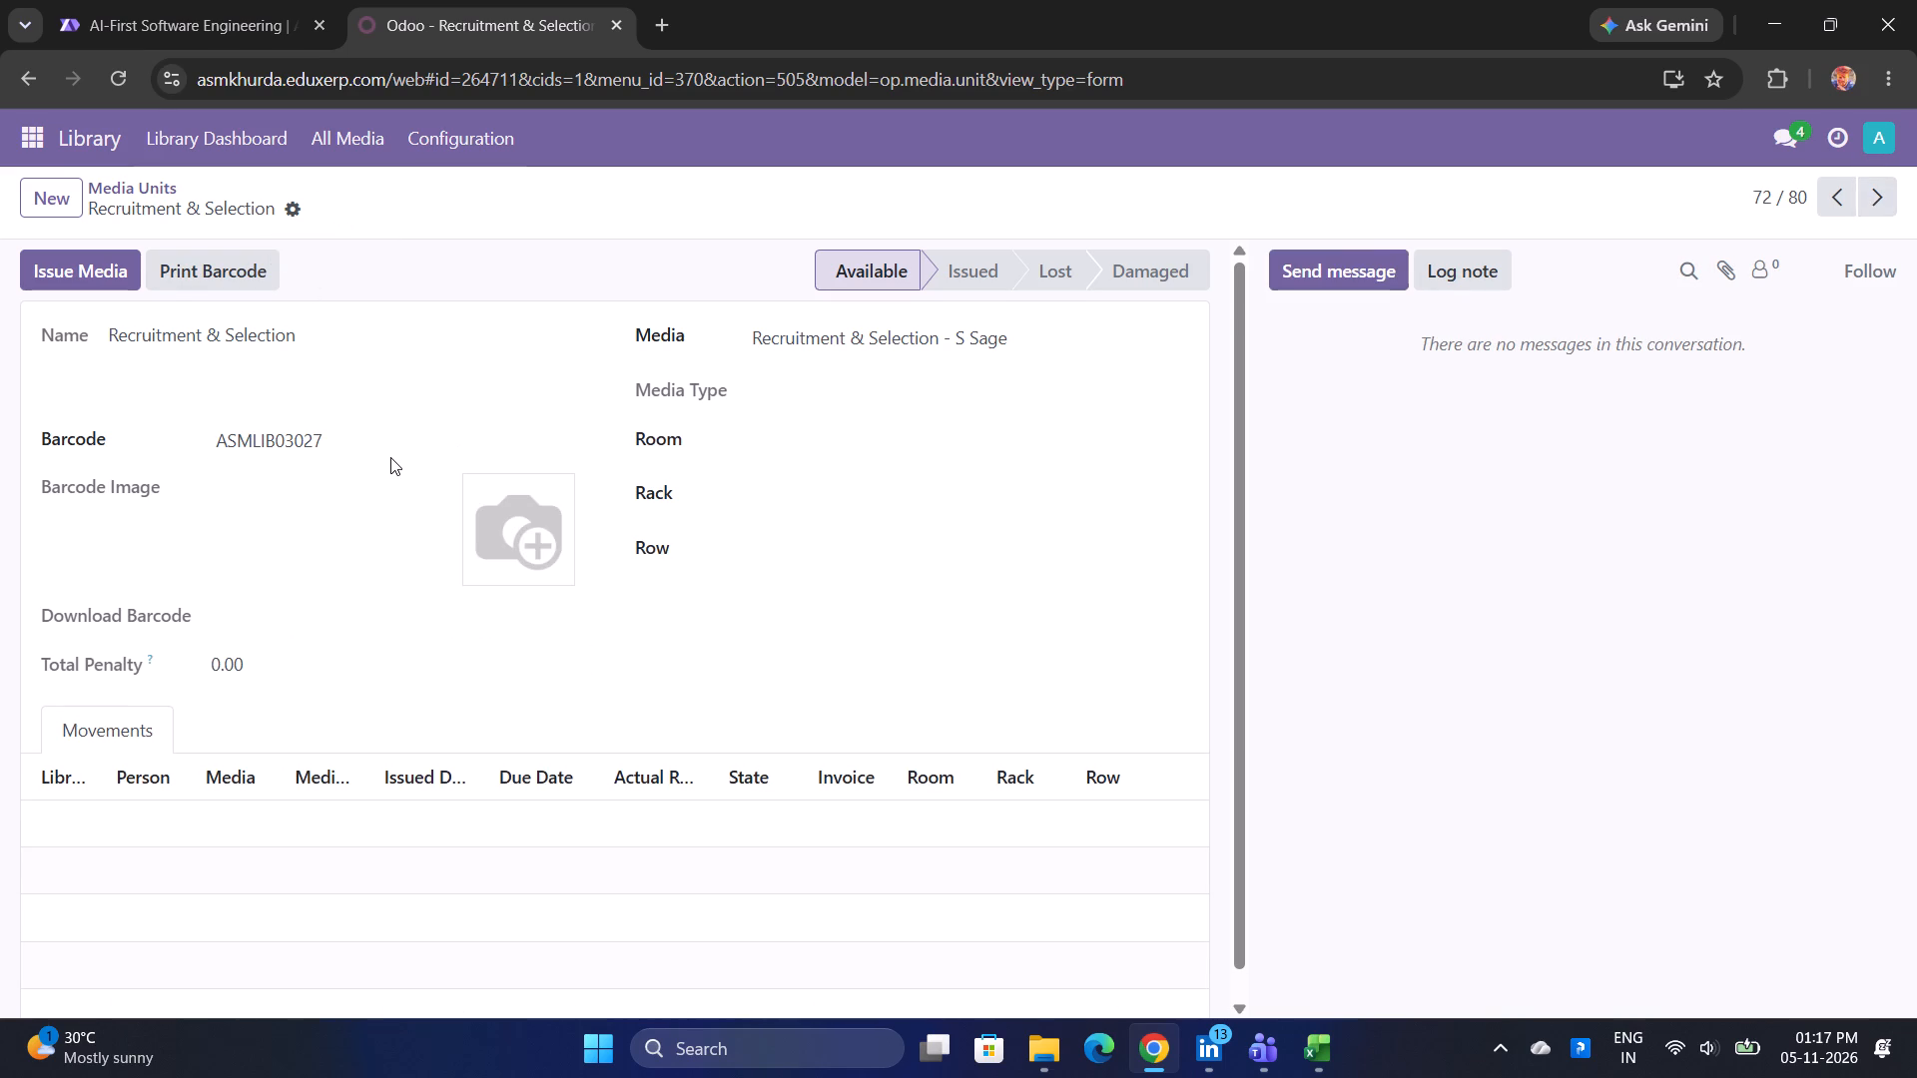
{"action": "left_click", "coordinate": [394, 455]}
{"action": "key", "text": "BackSpace"}
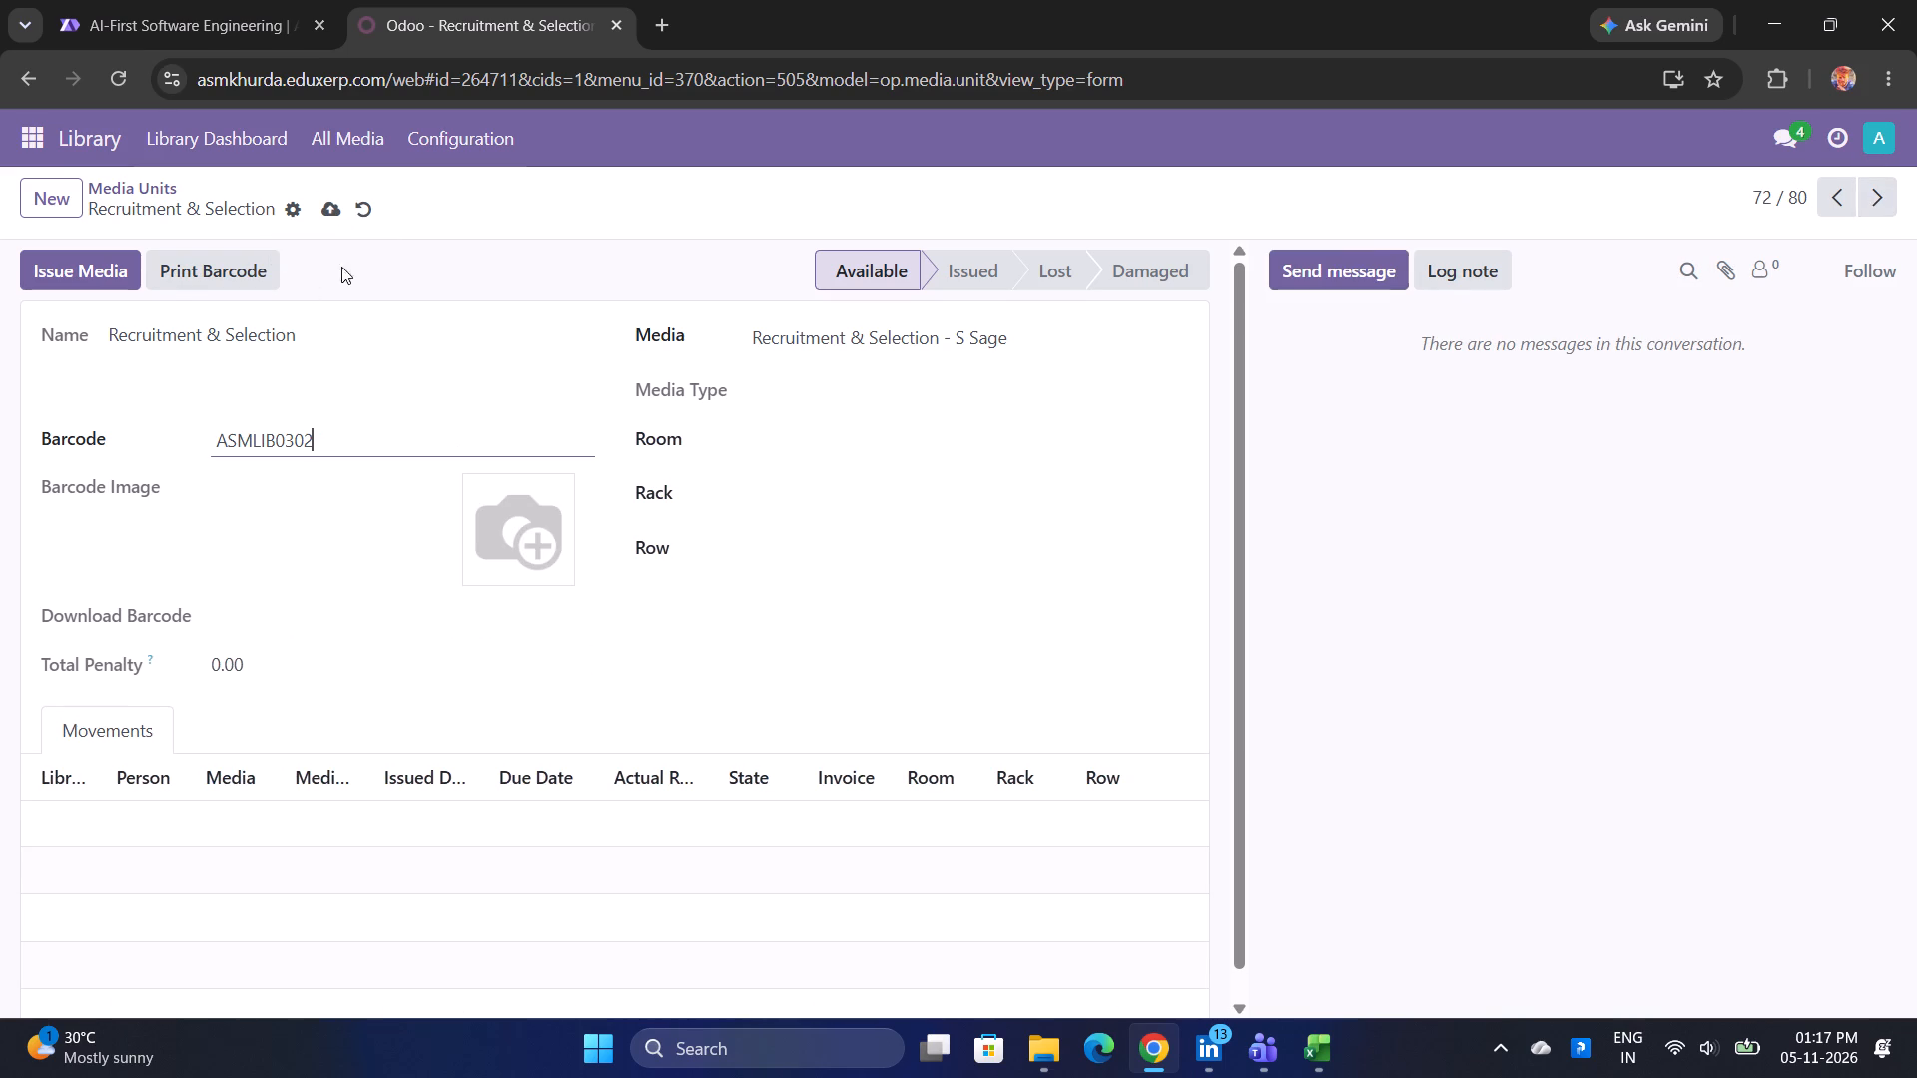
{"action": "left_click", "coordinate": [328, 209]}
{"action": "left_click", "coordinate": [375, 451]}
{"action": "key", "text": "7"}
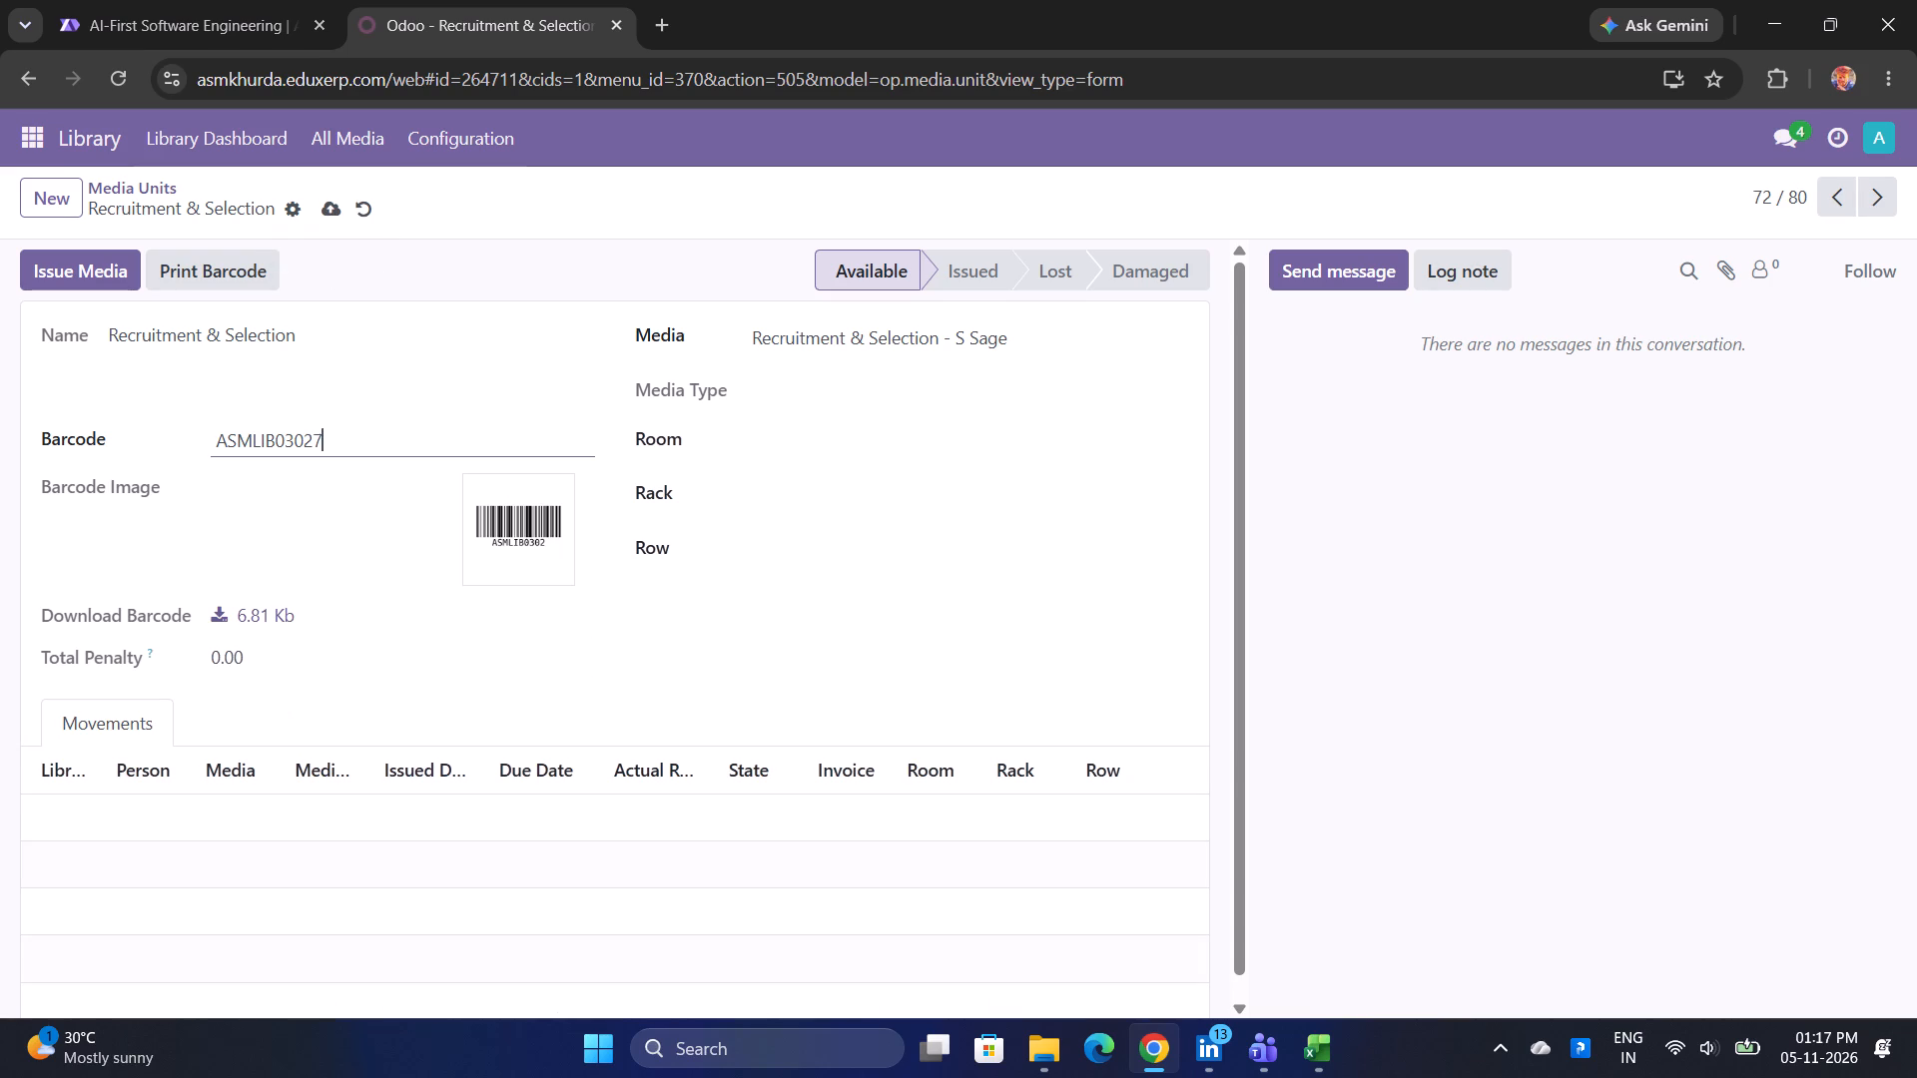
{"action": "left_click", "coordinate": [330, 207]}
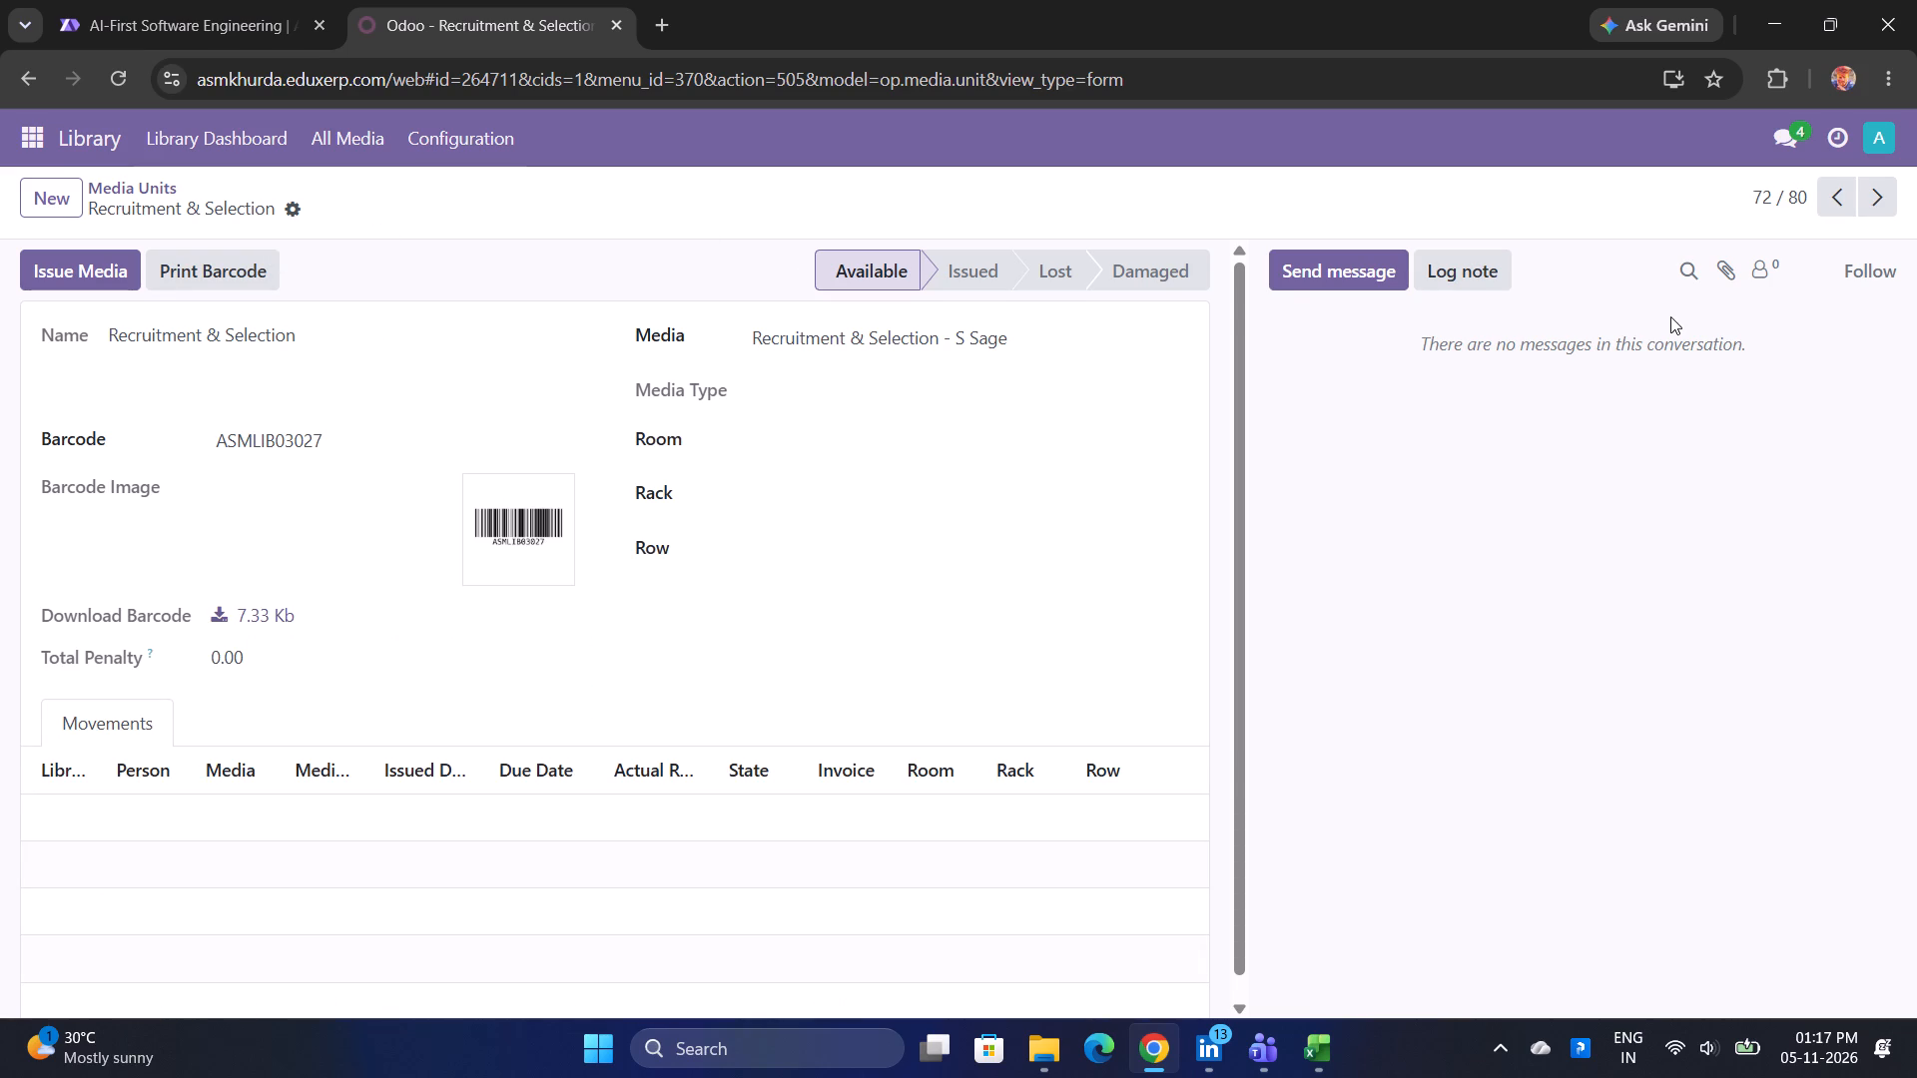
Regenerate the barcode image for media unit 73 of 80, Reengineering for organisational Excellence, by saving barcode ASMLIB0123 and re-saving it as ASMLIB01232.
{"action": "left_click", "coordinate": [1877, 197]}
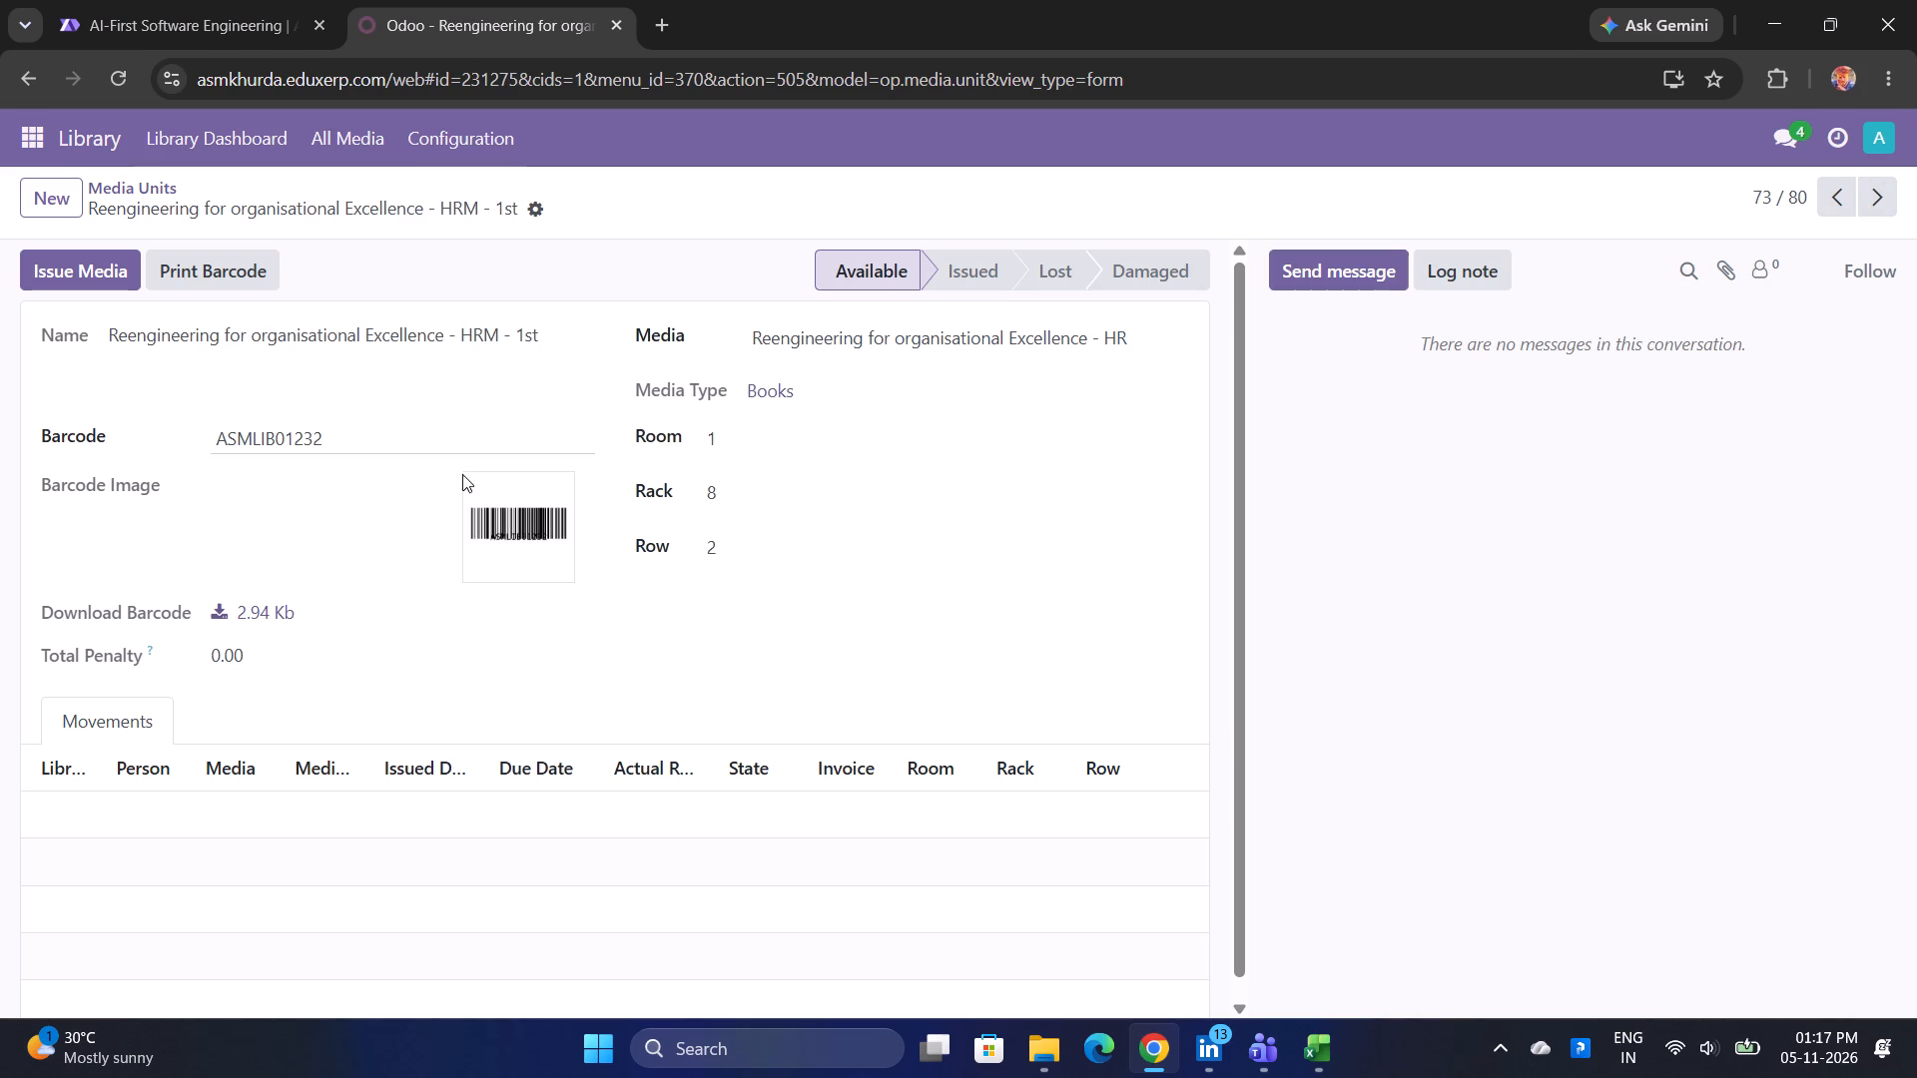
{"action": "left_click", "coordinate": [458, 440]}
{"action": "key", "text": "BackSpace"}
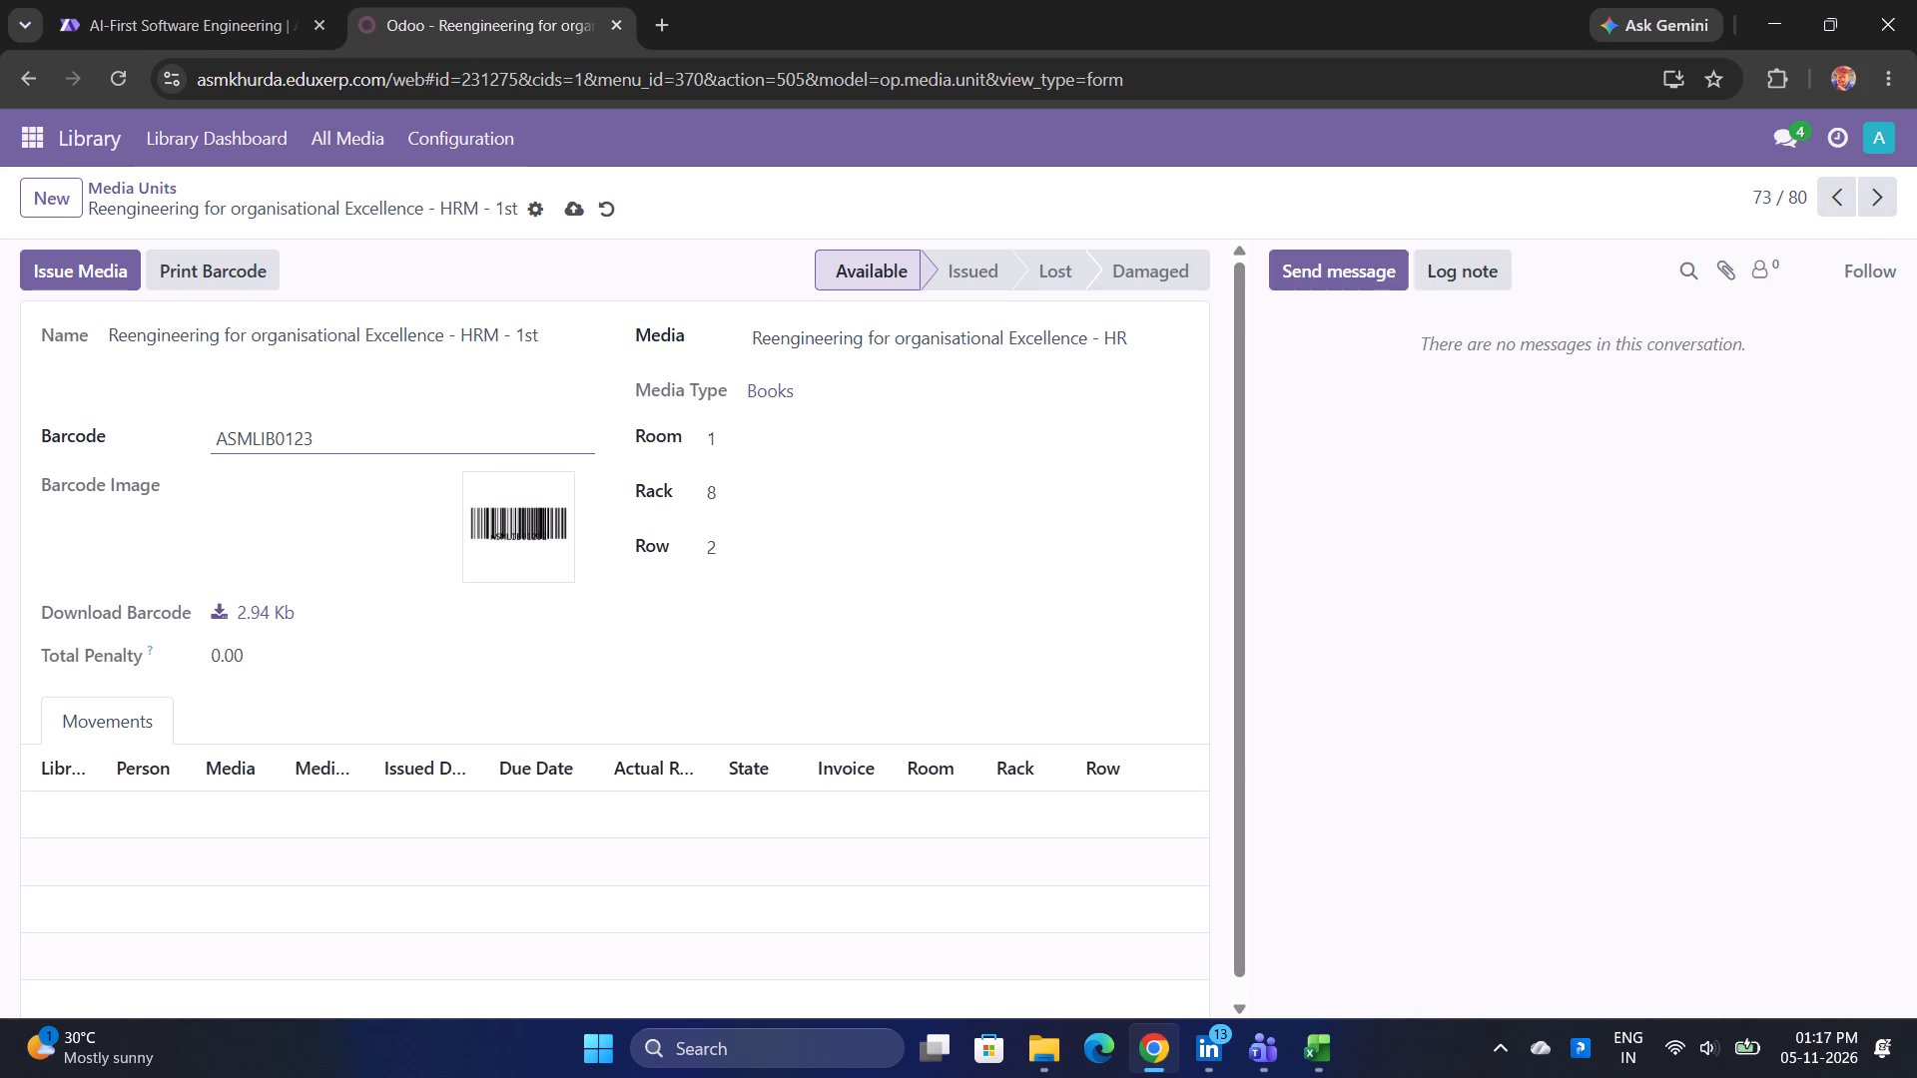
{"action": "left_click", "coordinate": [581, 203]}
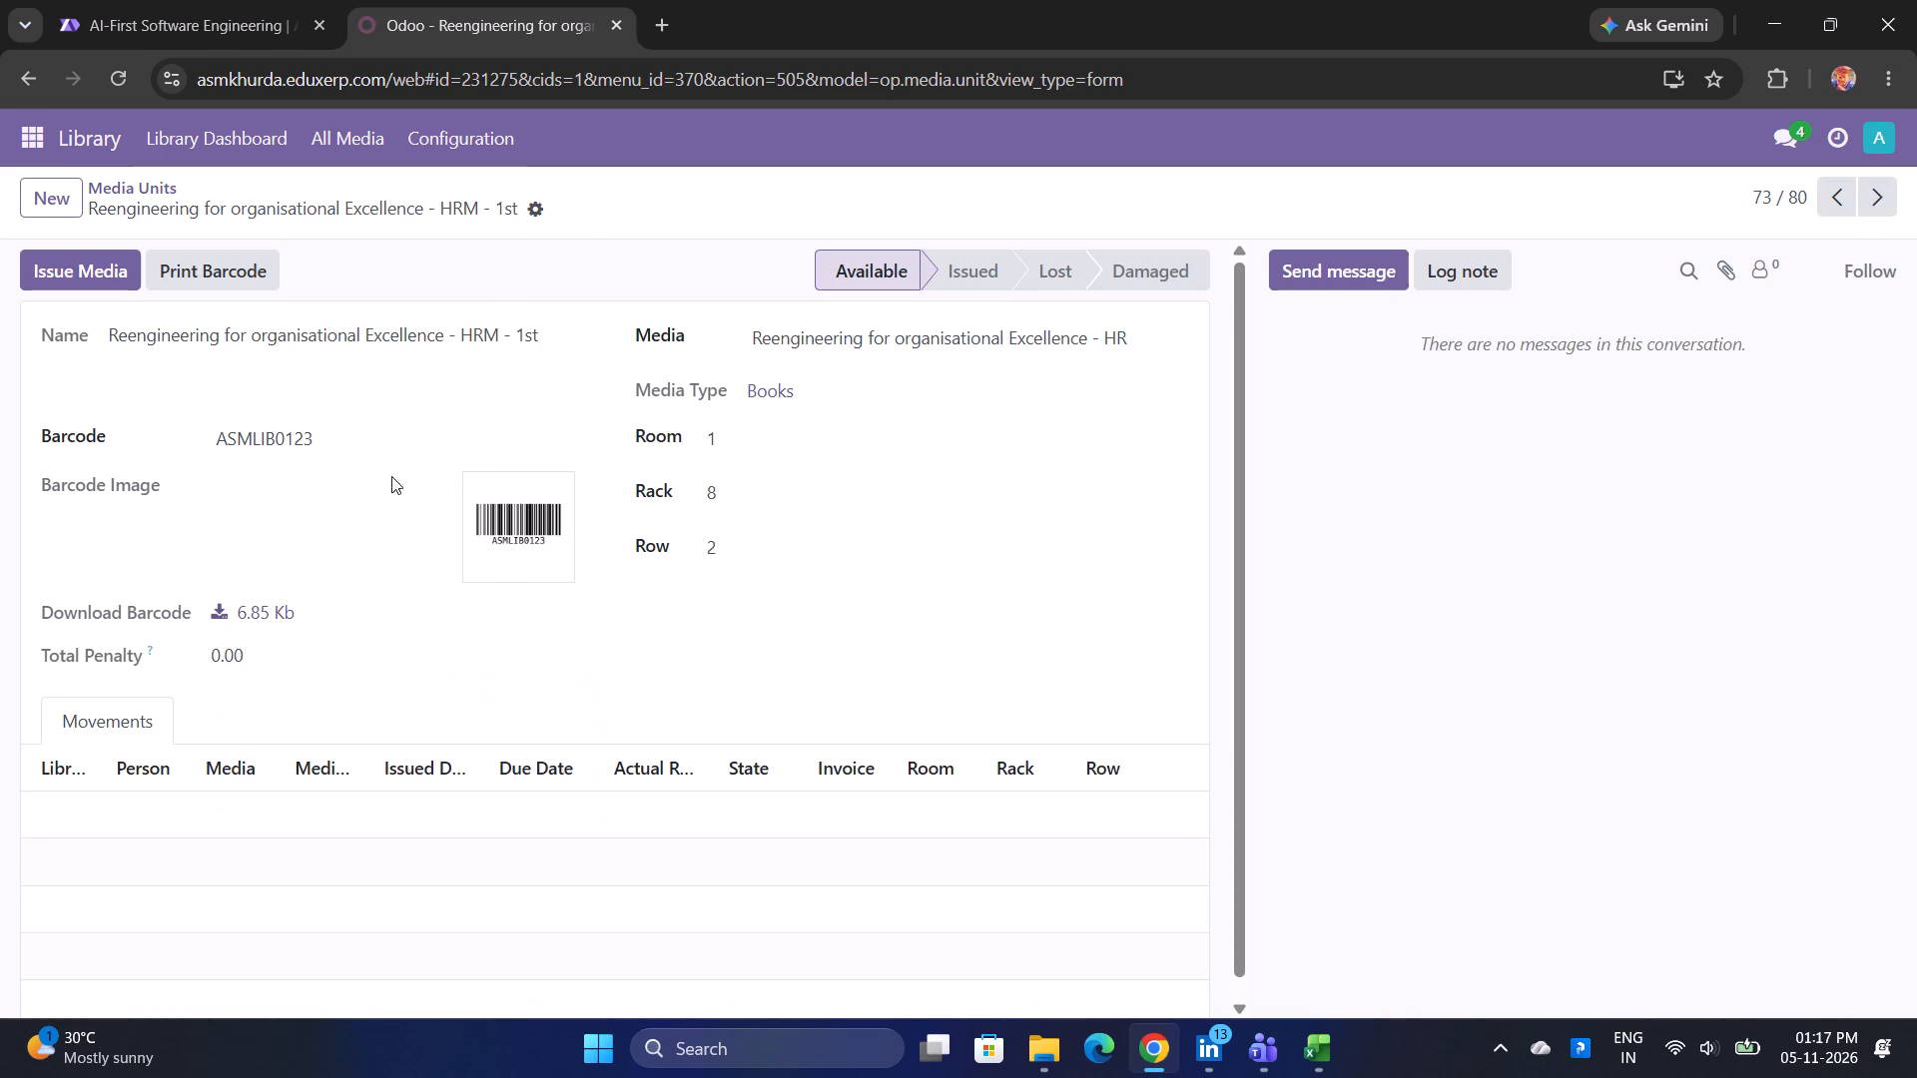
{"action": "left_click", "coordinate": [415, 450]}
{"action": "key", "text": "2"}
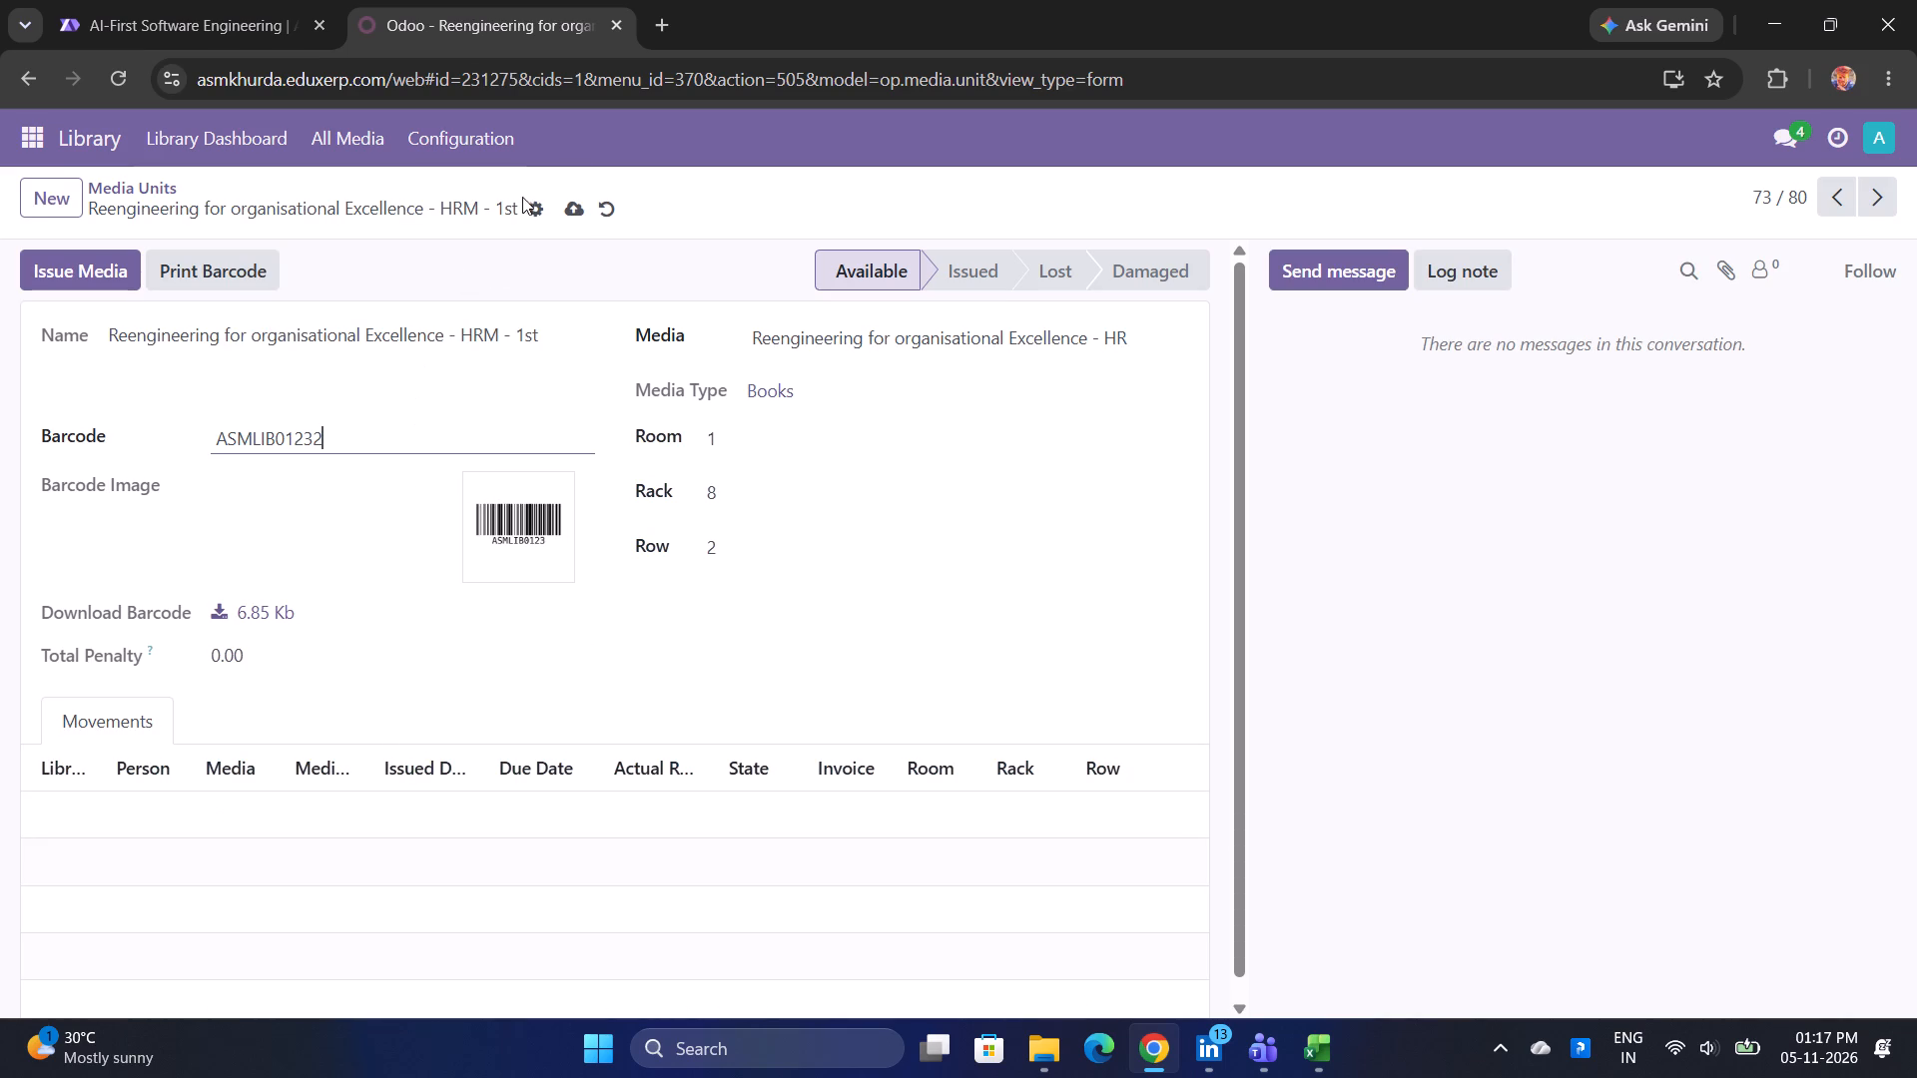
{"action": "left_click", "coordinate": [572, 208]}
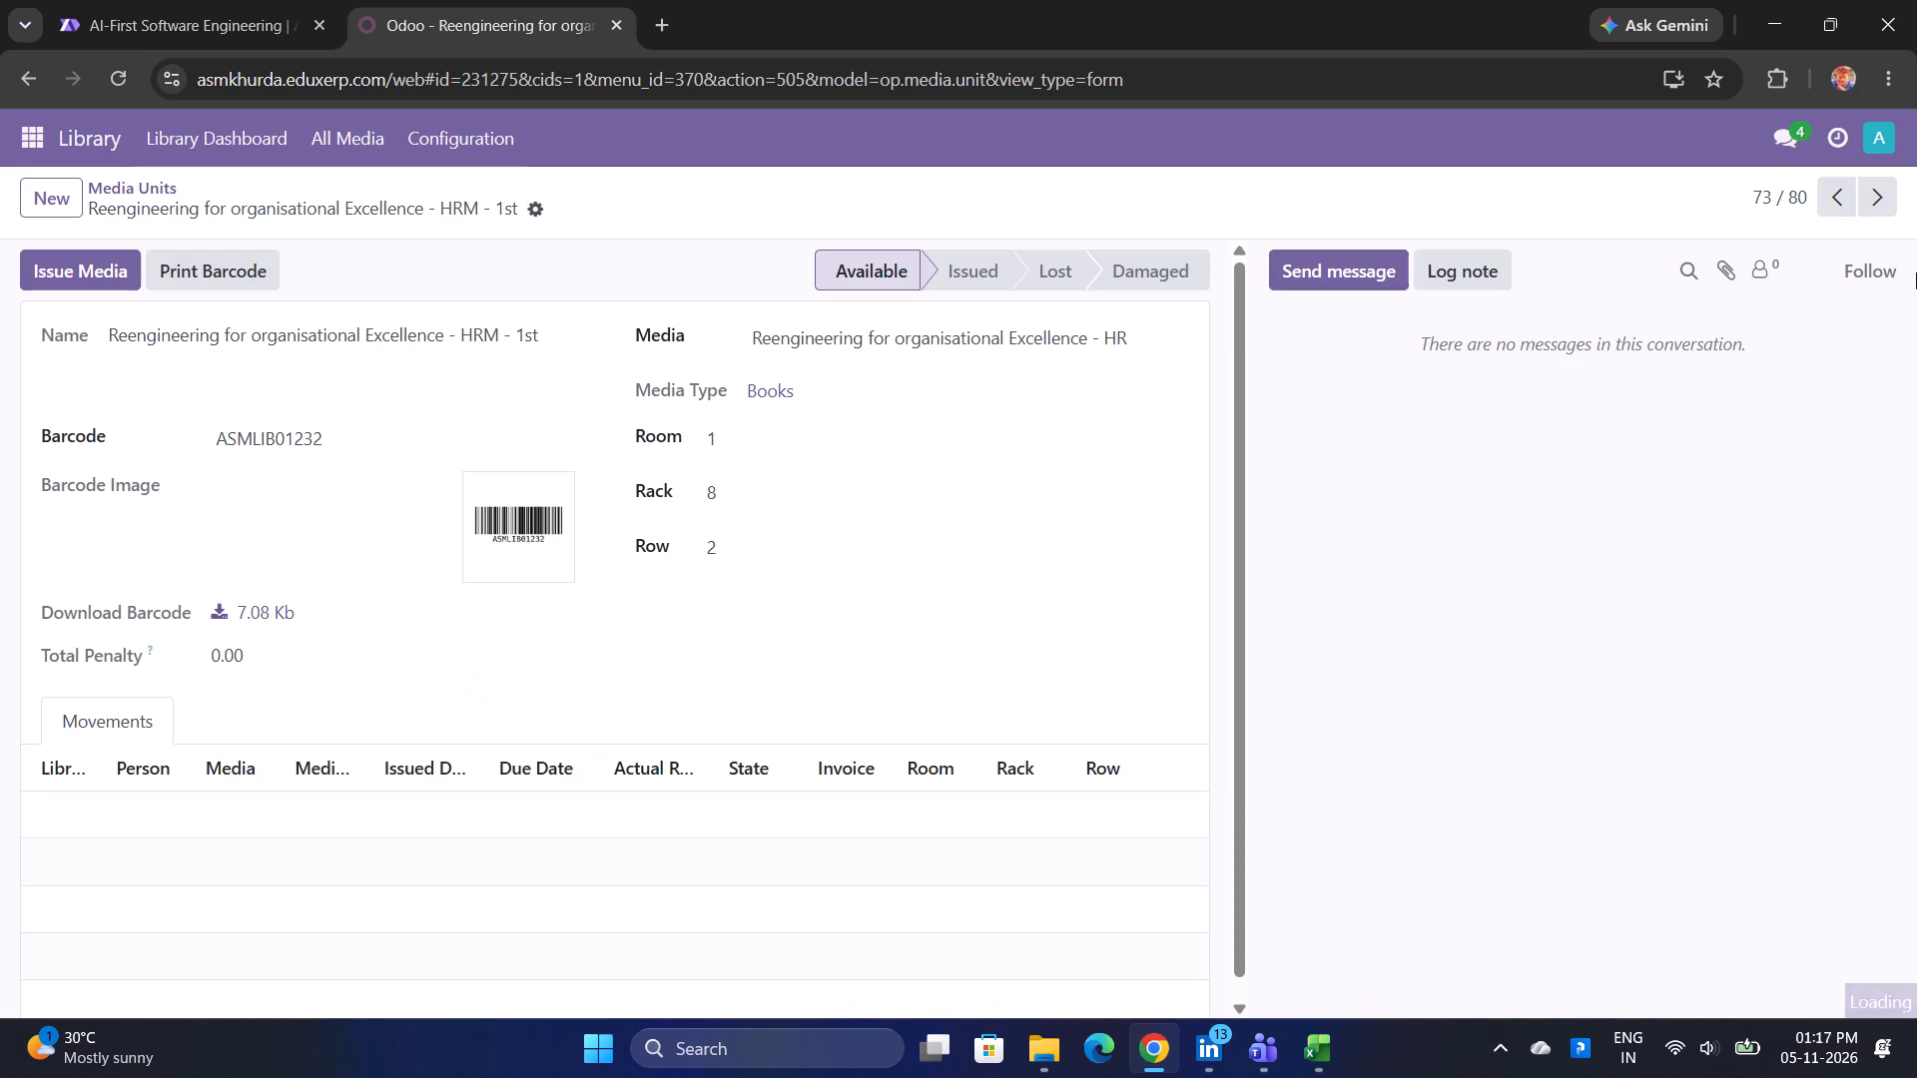
Regenerate the barcode image for media unit 74 of 80, Reengineering for organisational Excellence, by saving barcode ASMLIB0122 and re-saving it as ASMLIB01229.
{"action": "left_click", "coordinate": [1897, 182]}
{"action": "left_click", "coordinate": [1886, 187]}
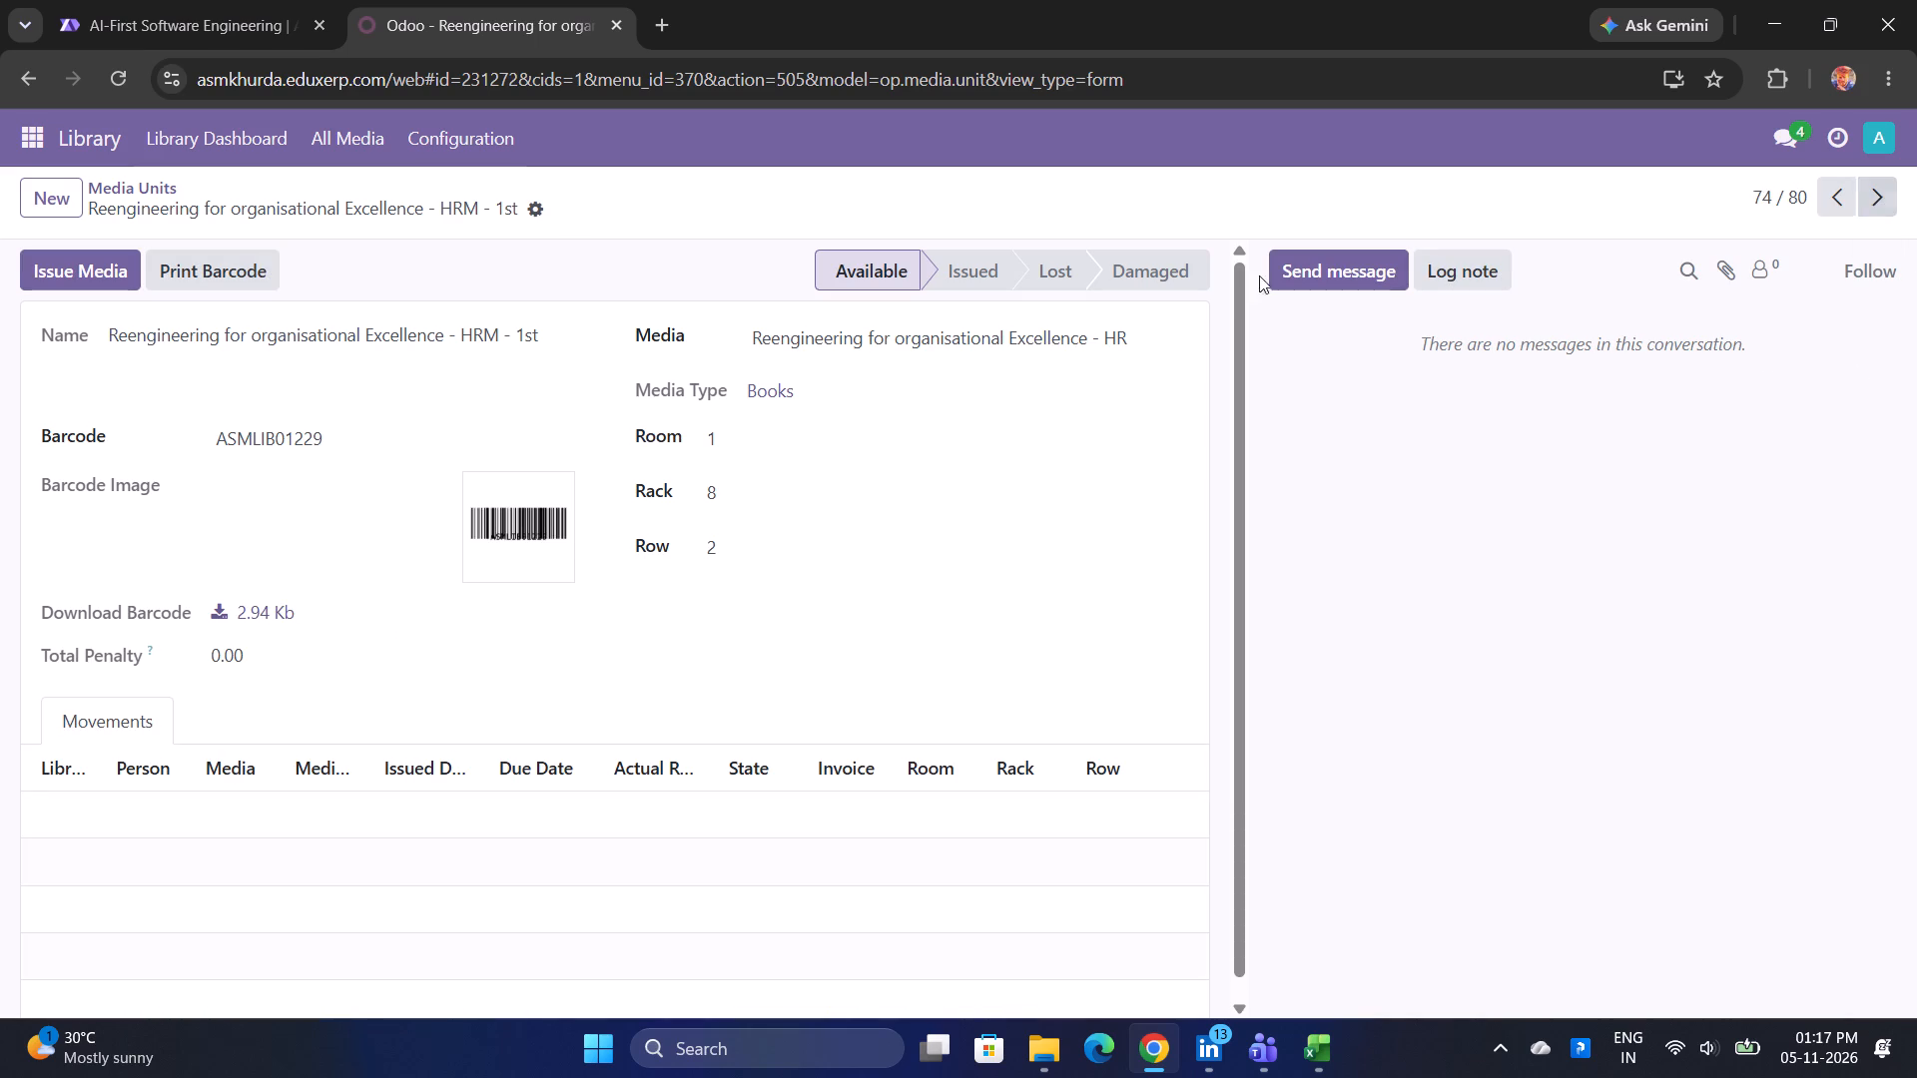
{"action": "left_click", "coordinate": [531, 441]}
{"action": "key", "text": "BackSpace"}
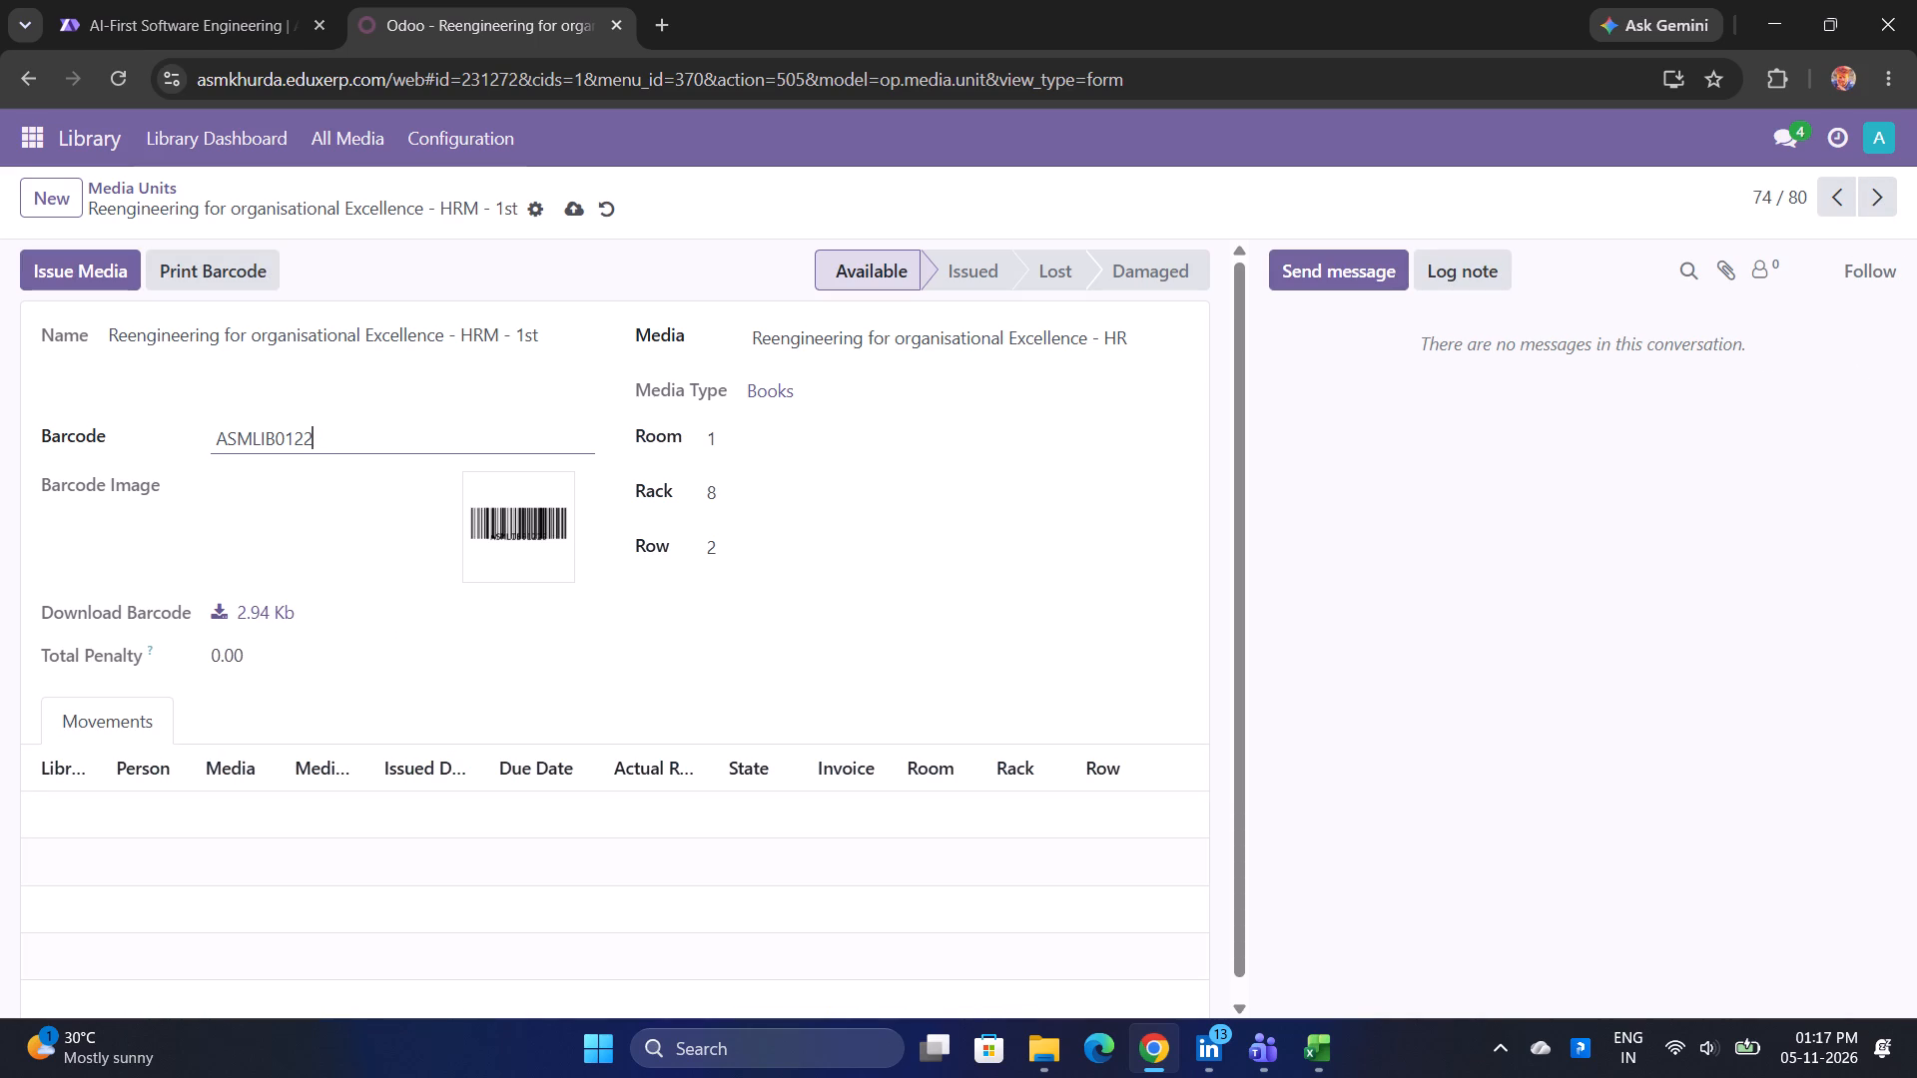
{"action": "left_click", "coordinate": [577, 199]}
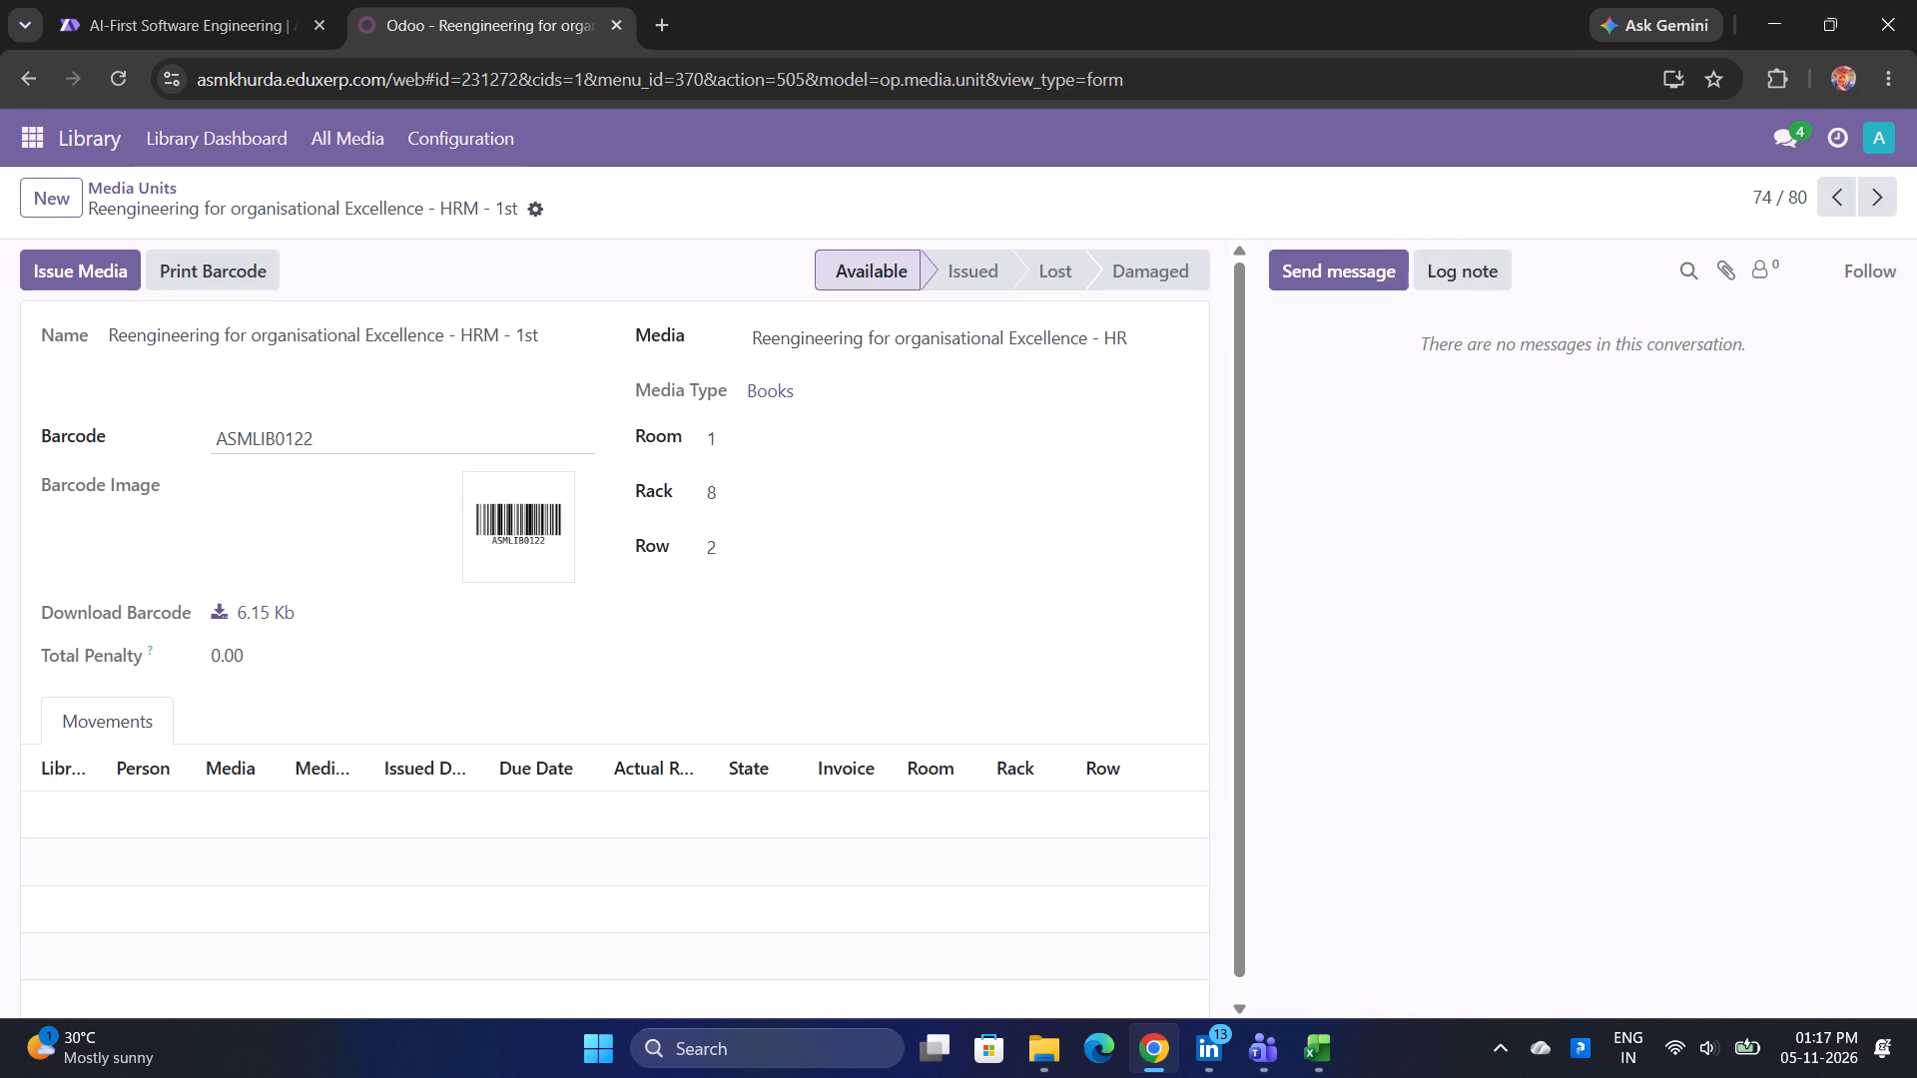
{"action": "left_click", "coordinate": [459, 440]}
{"action": "key", "text": "9"}
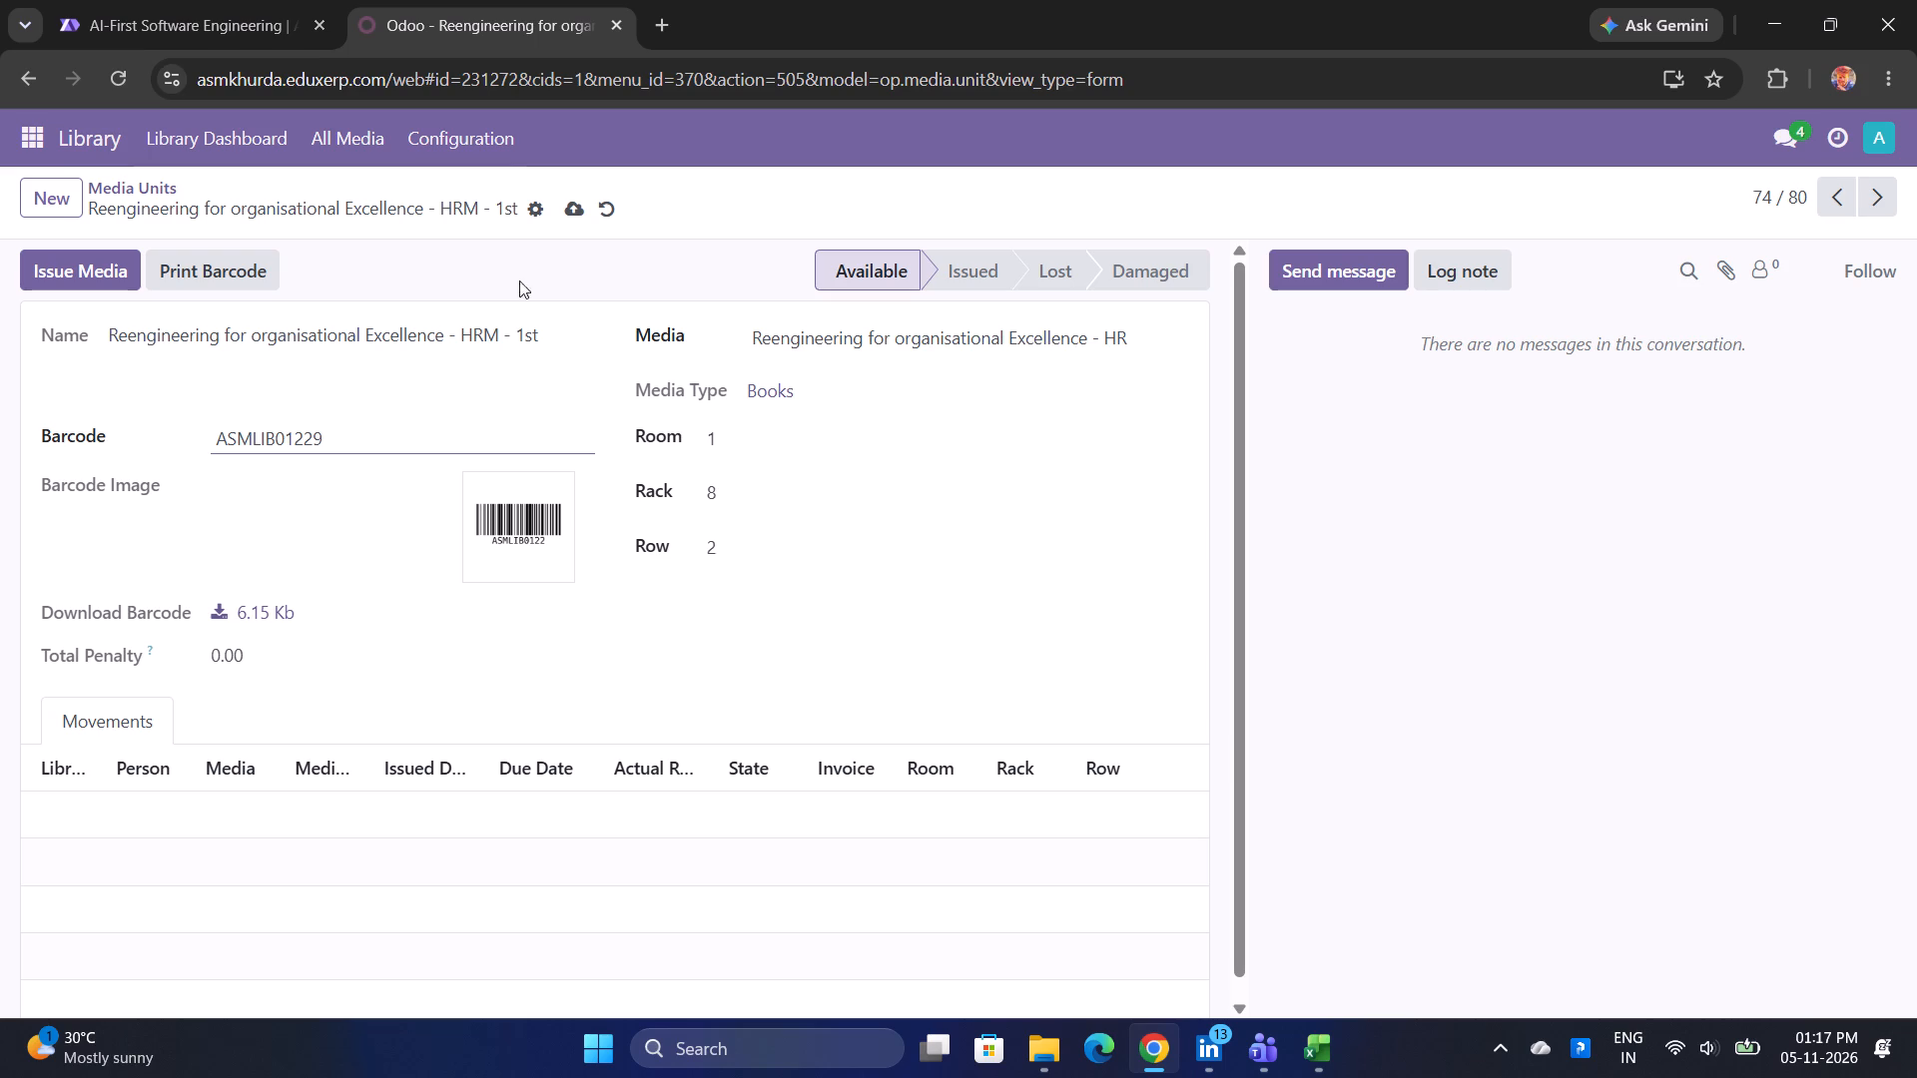
{"action": "left_click", "coordinate": [570, 211]}
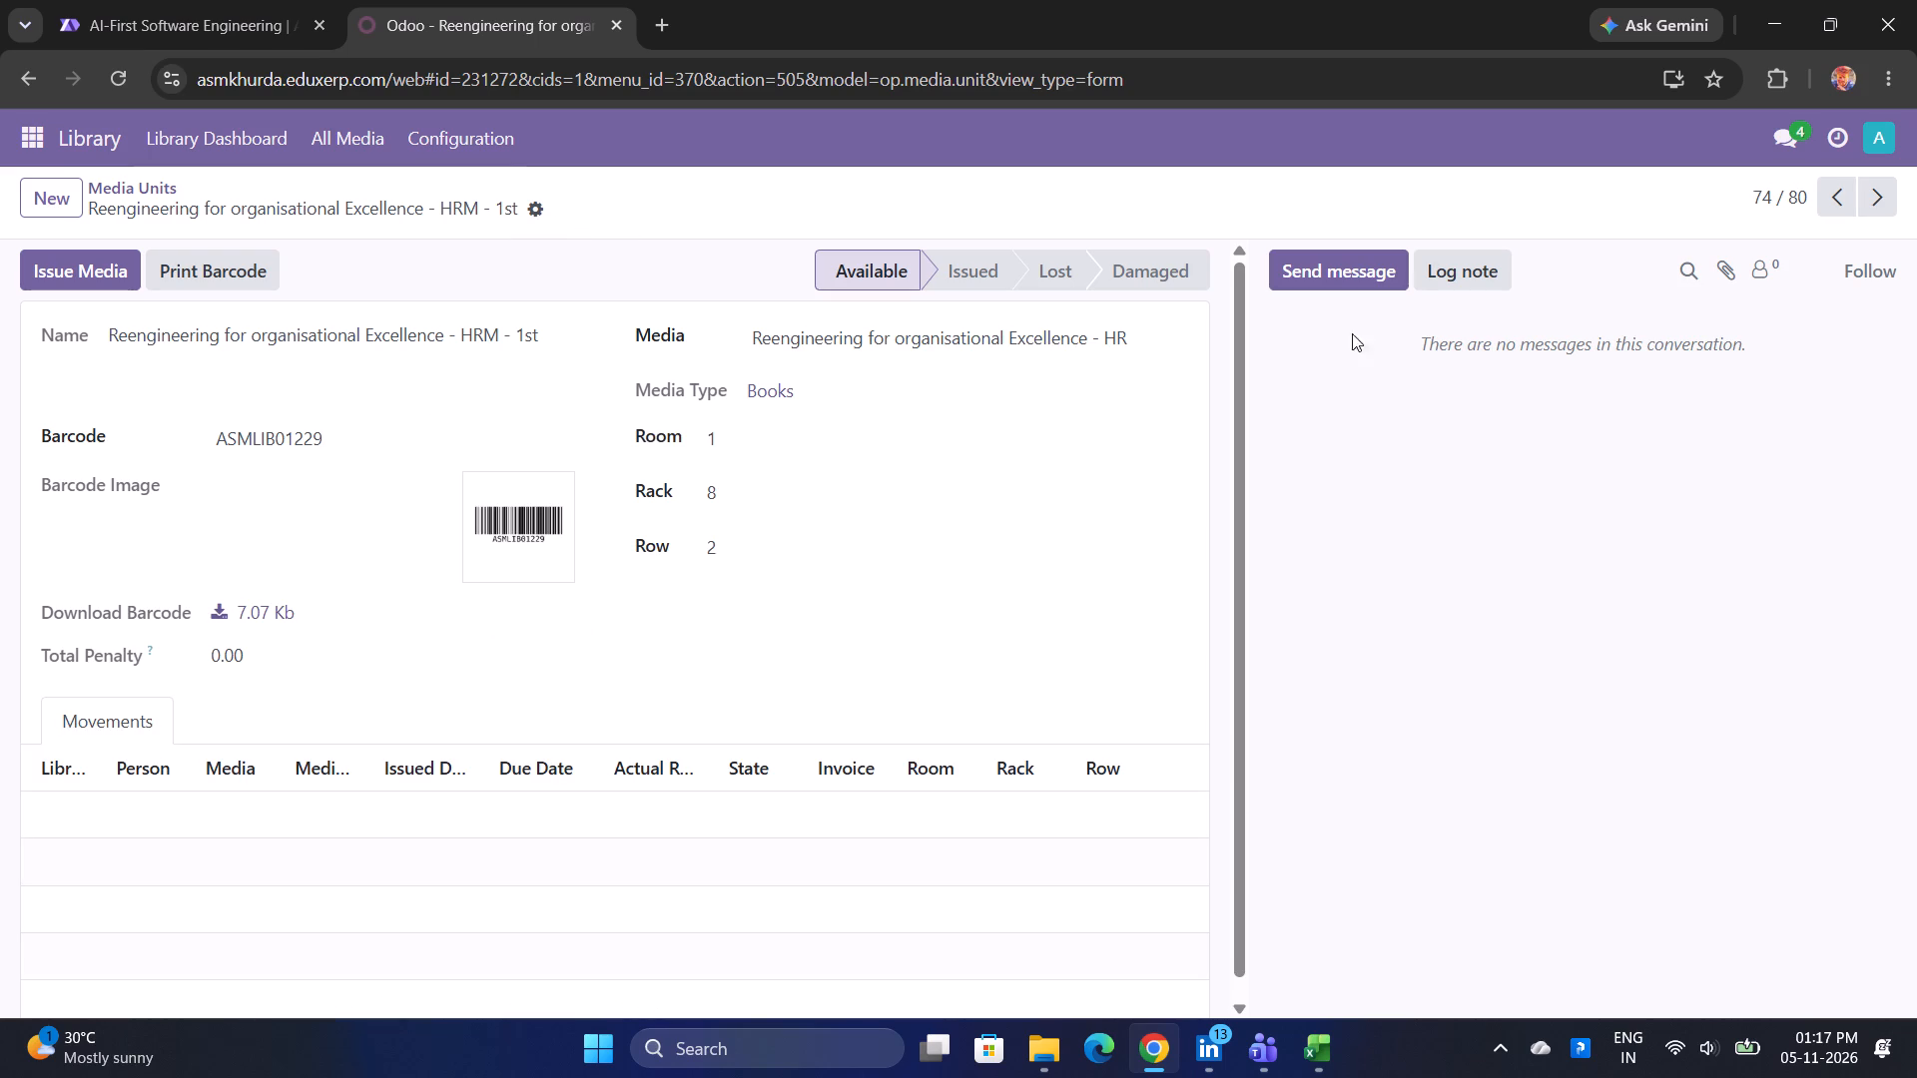
Regenerate the barcode image for media unit 75 of 80, Reengineering for organisational Excellence, by saving barcode ASMLIB0123 and re-saving it as ASMLIB01230.
{"action": "left_click", "coordinate": [1874, 199]}
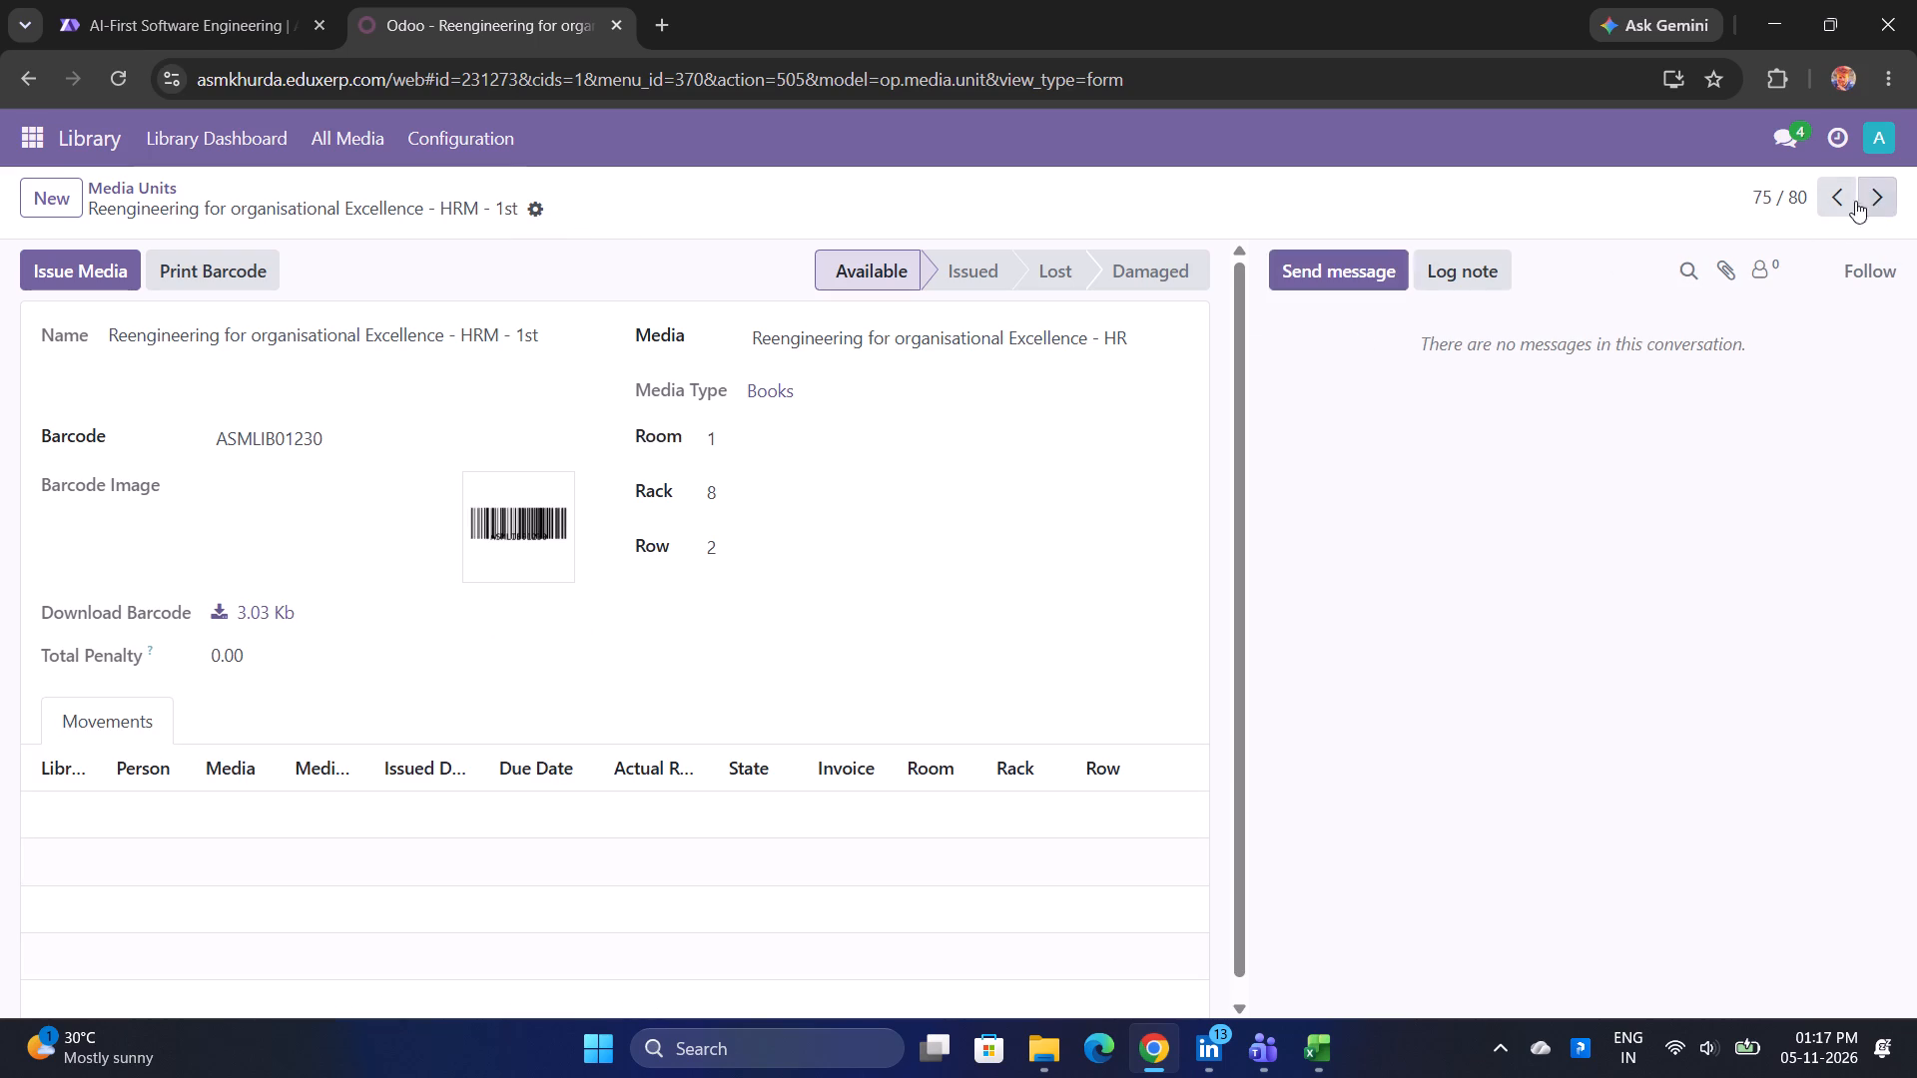
{"action": "left_click", "coordinate": [588, 442]}
{"action": "key", "text": "BackSpace"}
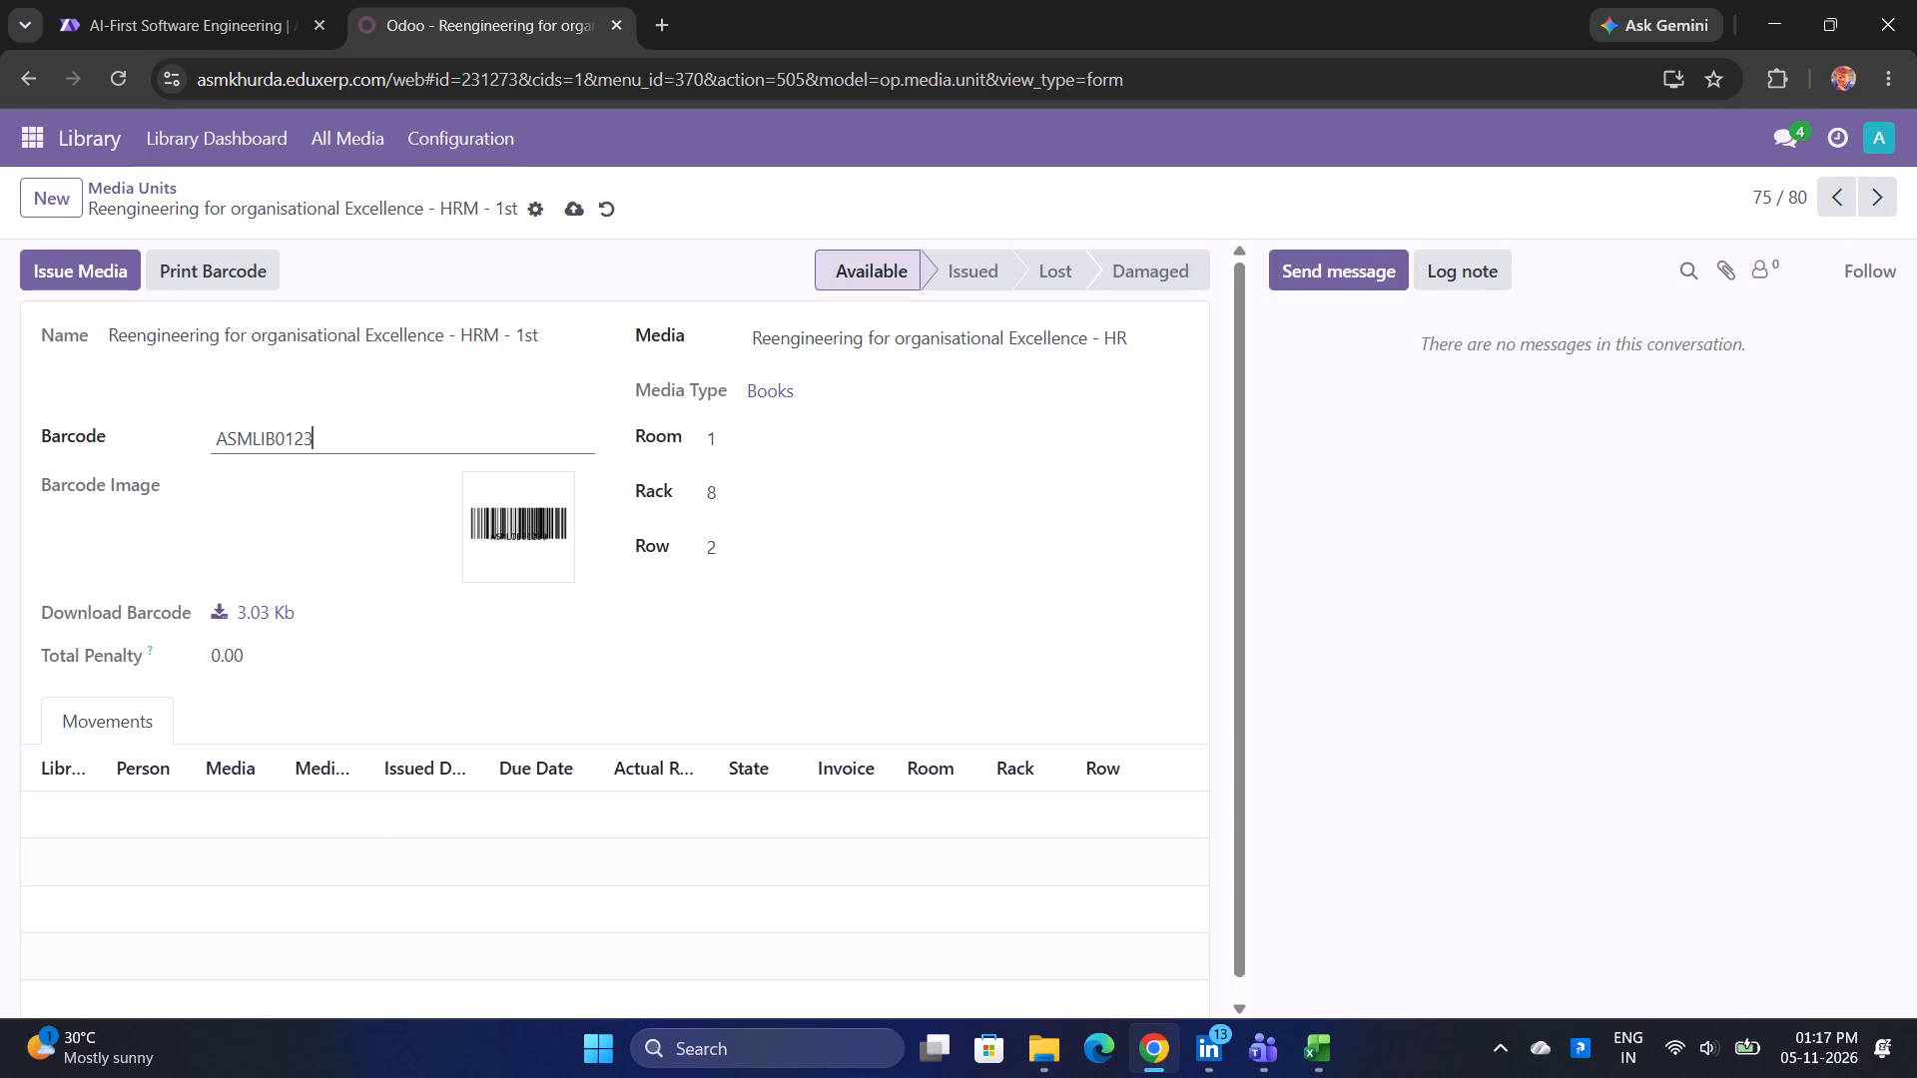
{"action": "left_click", "coordinate": [569, 211]}
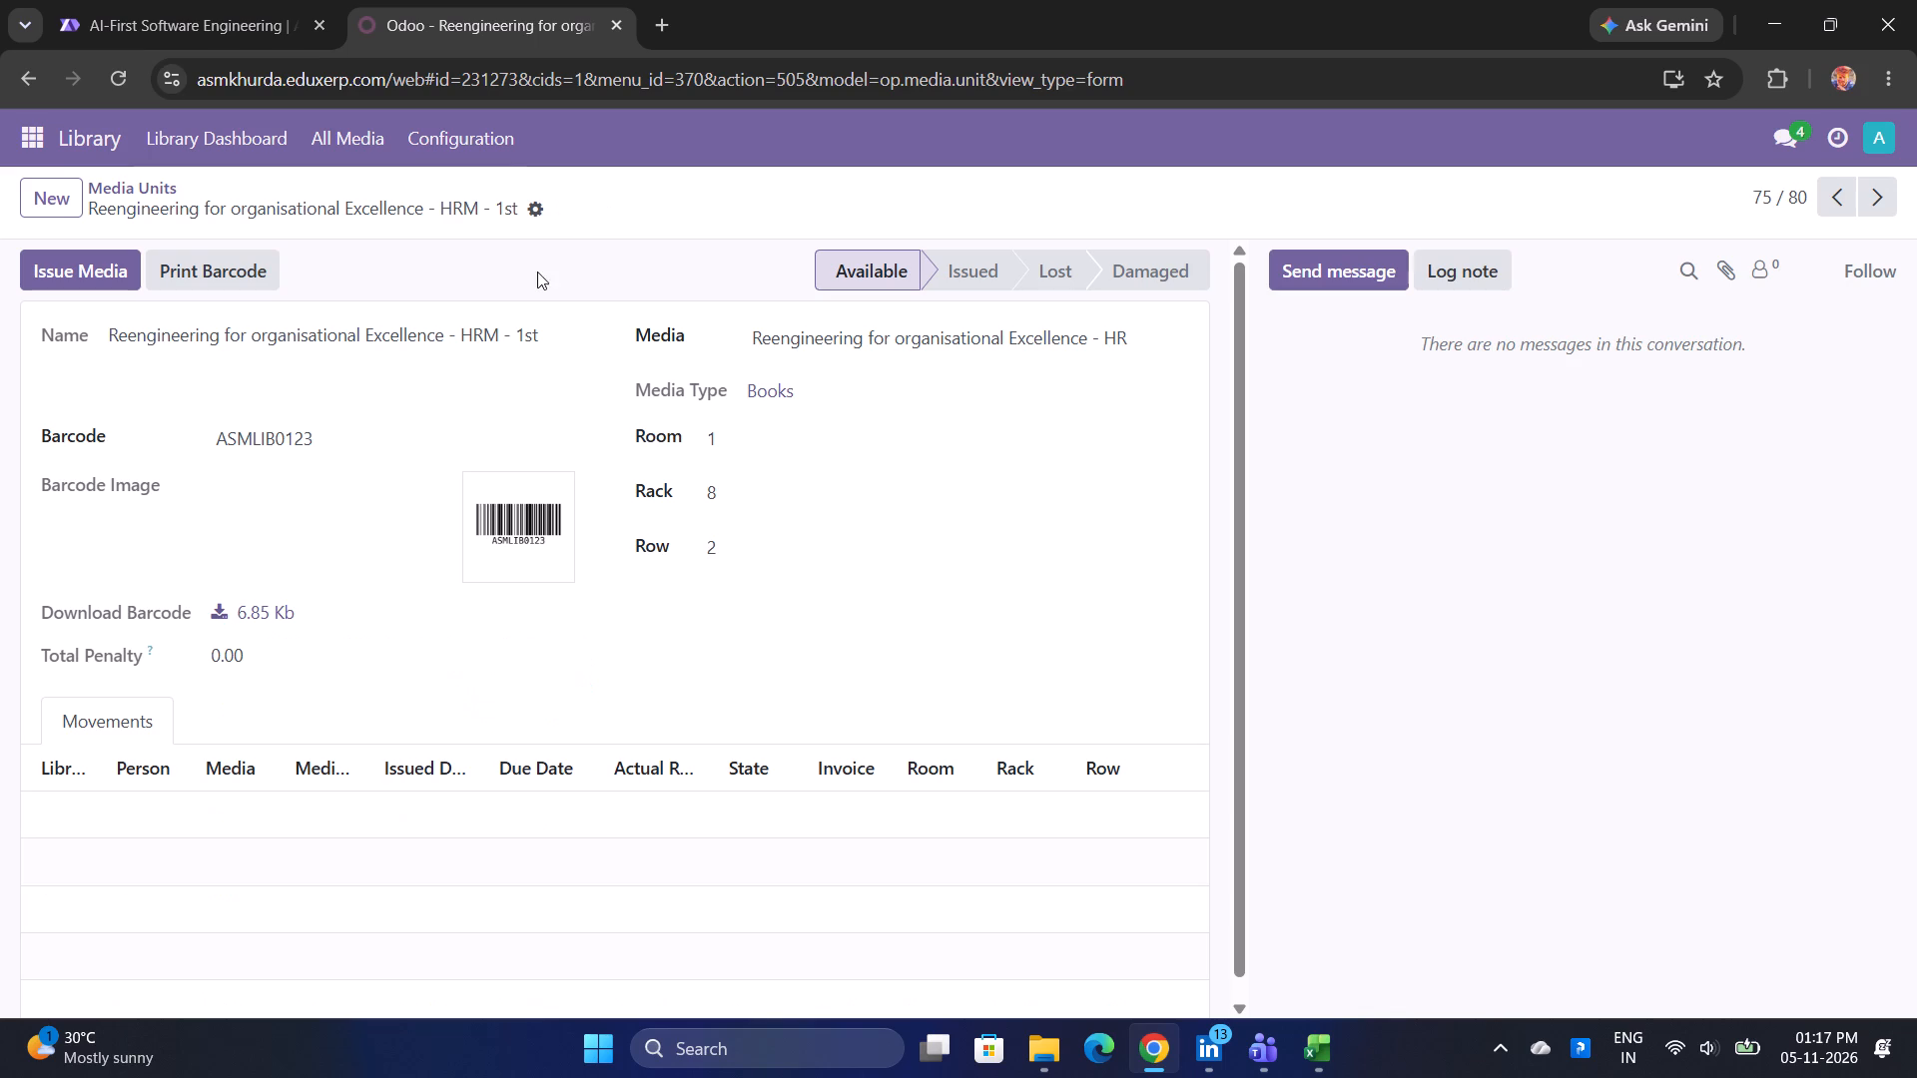
{"action": "left_click", "coordinate": [452, 452]}
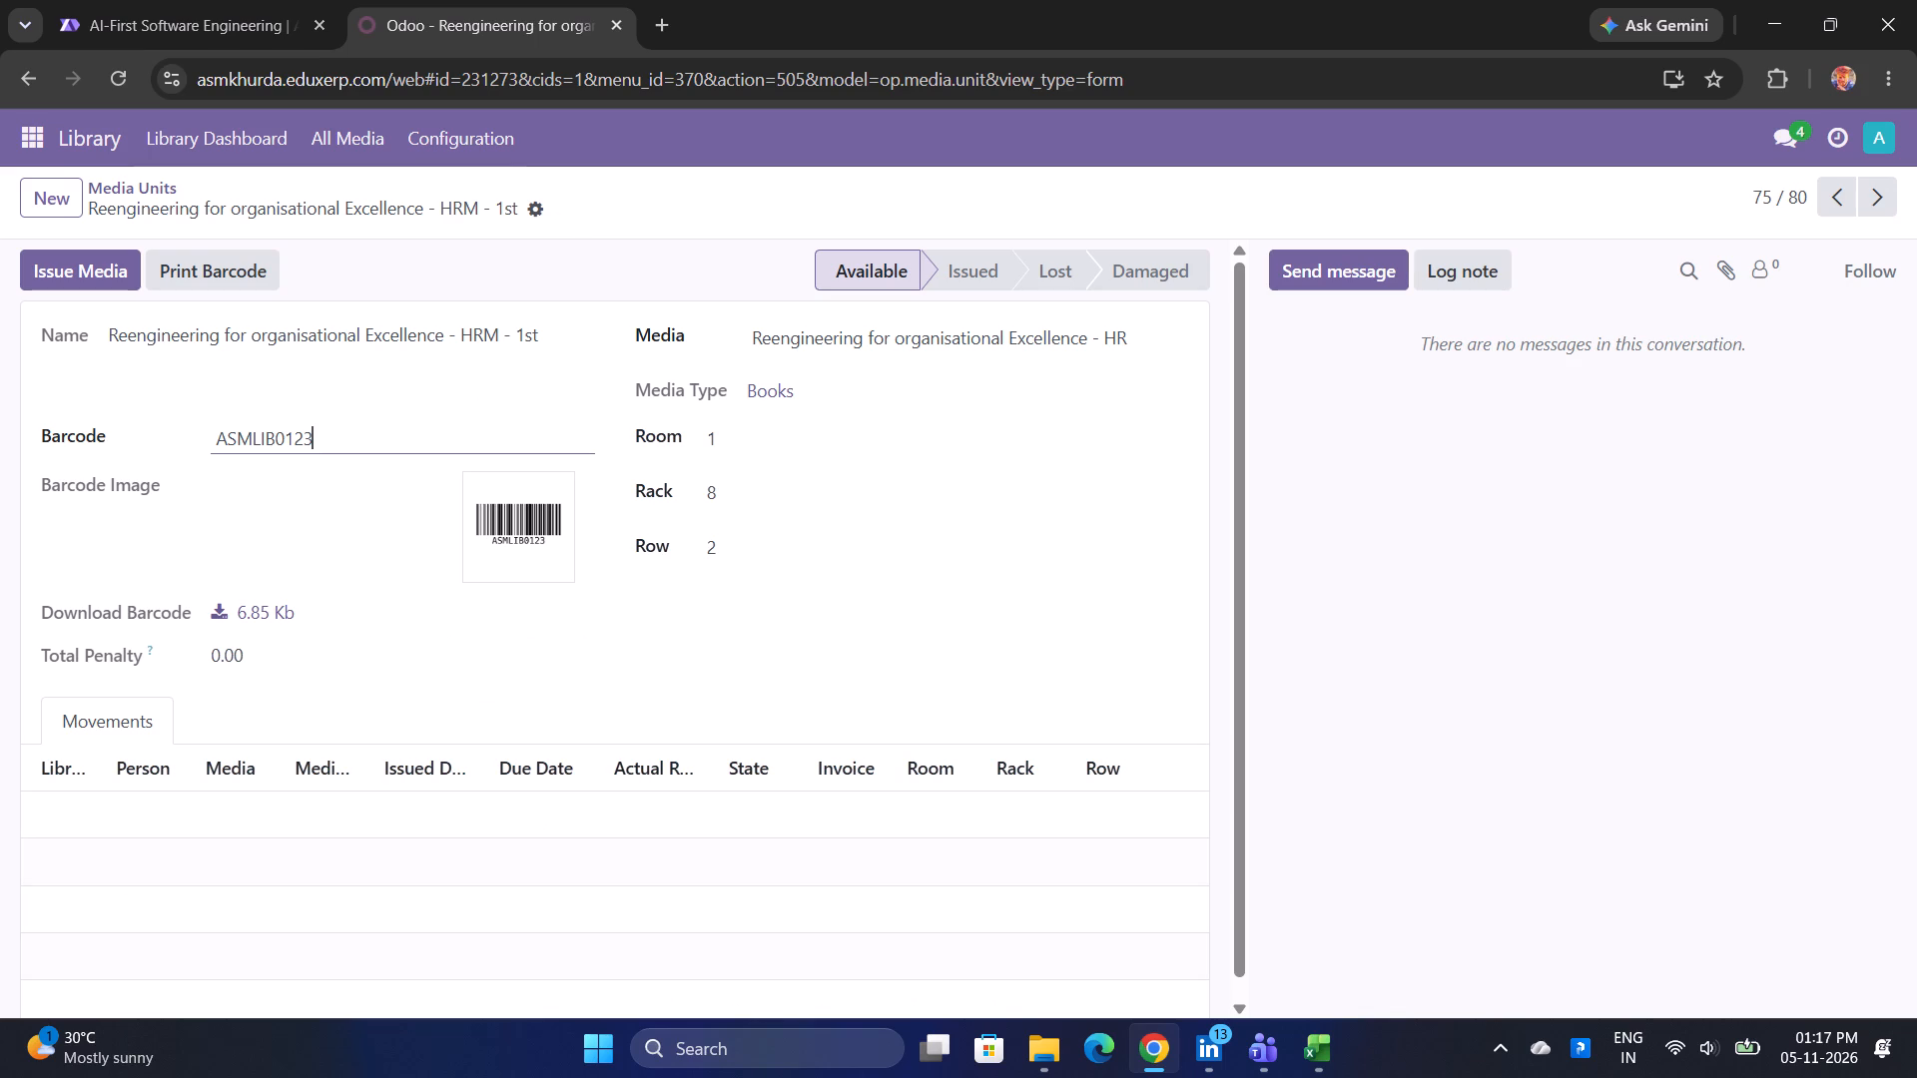
{"action": "key", "text": "0"}
{"action": "left_click", "coordinate": [570, 211]}
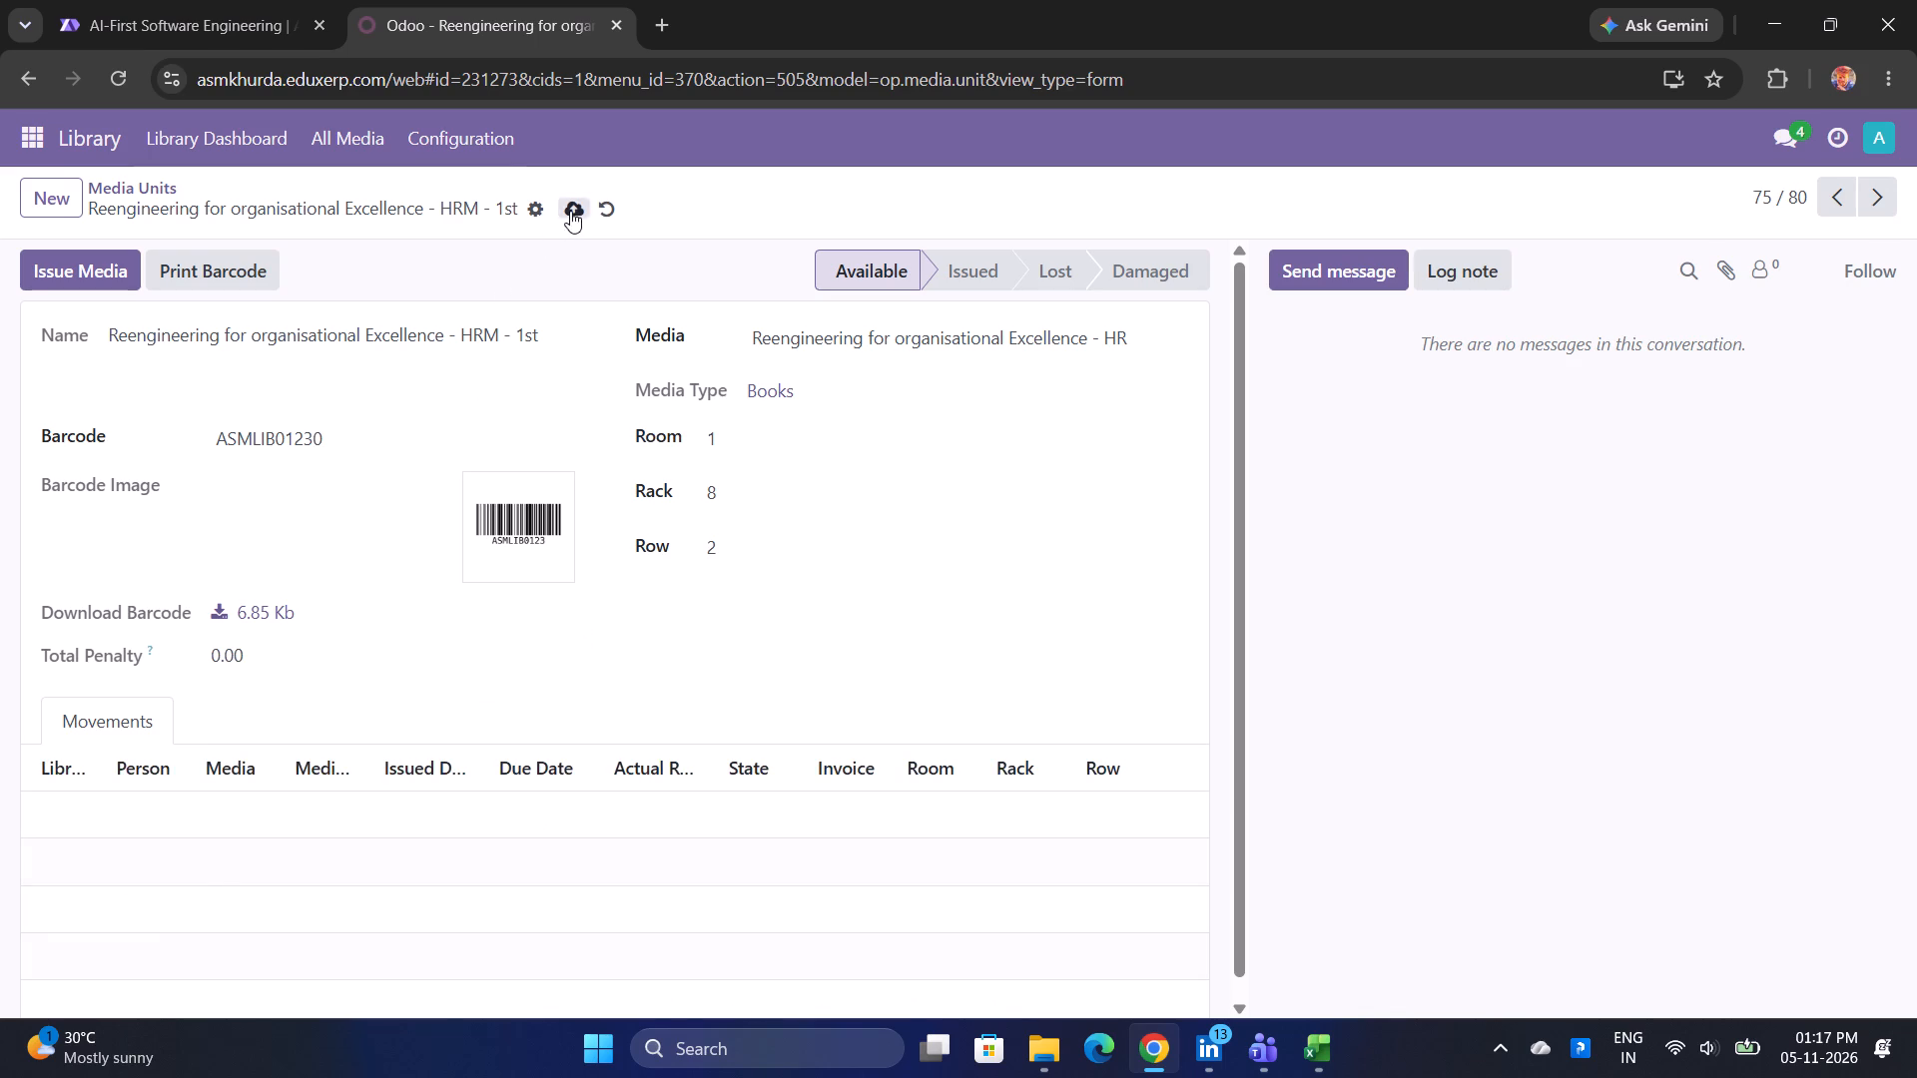
Regenerate the barcode image for media unit 76 of 80, Reengineering for organisational Excellence, by saving barcode ASMLIB0123 and re-saving it as ASMLIB01231.
{"action": "left_click", "coordinate": [1878, 201]}
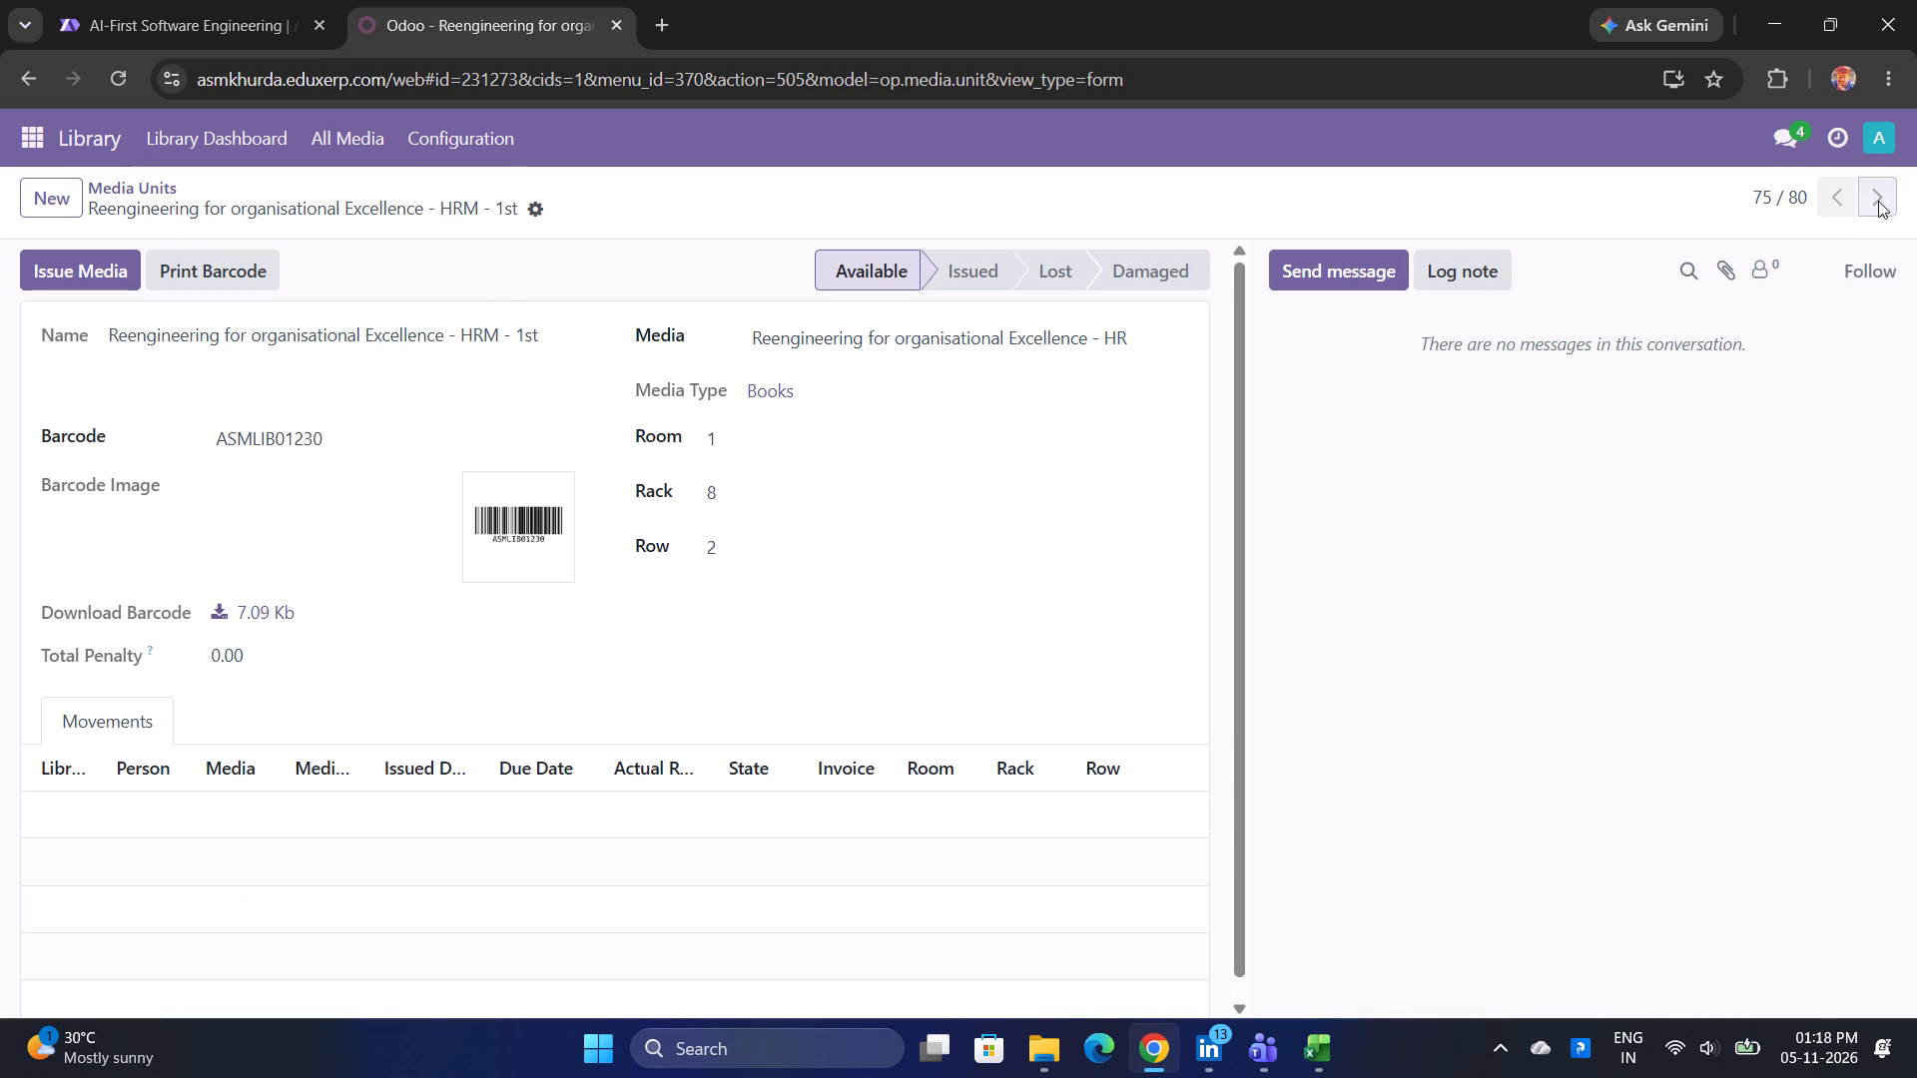
{"action": "left_click", "coordinate": [361, 419]}
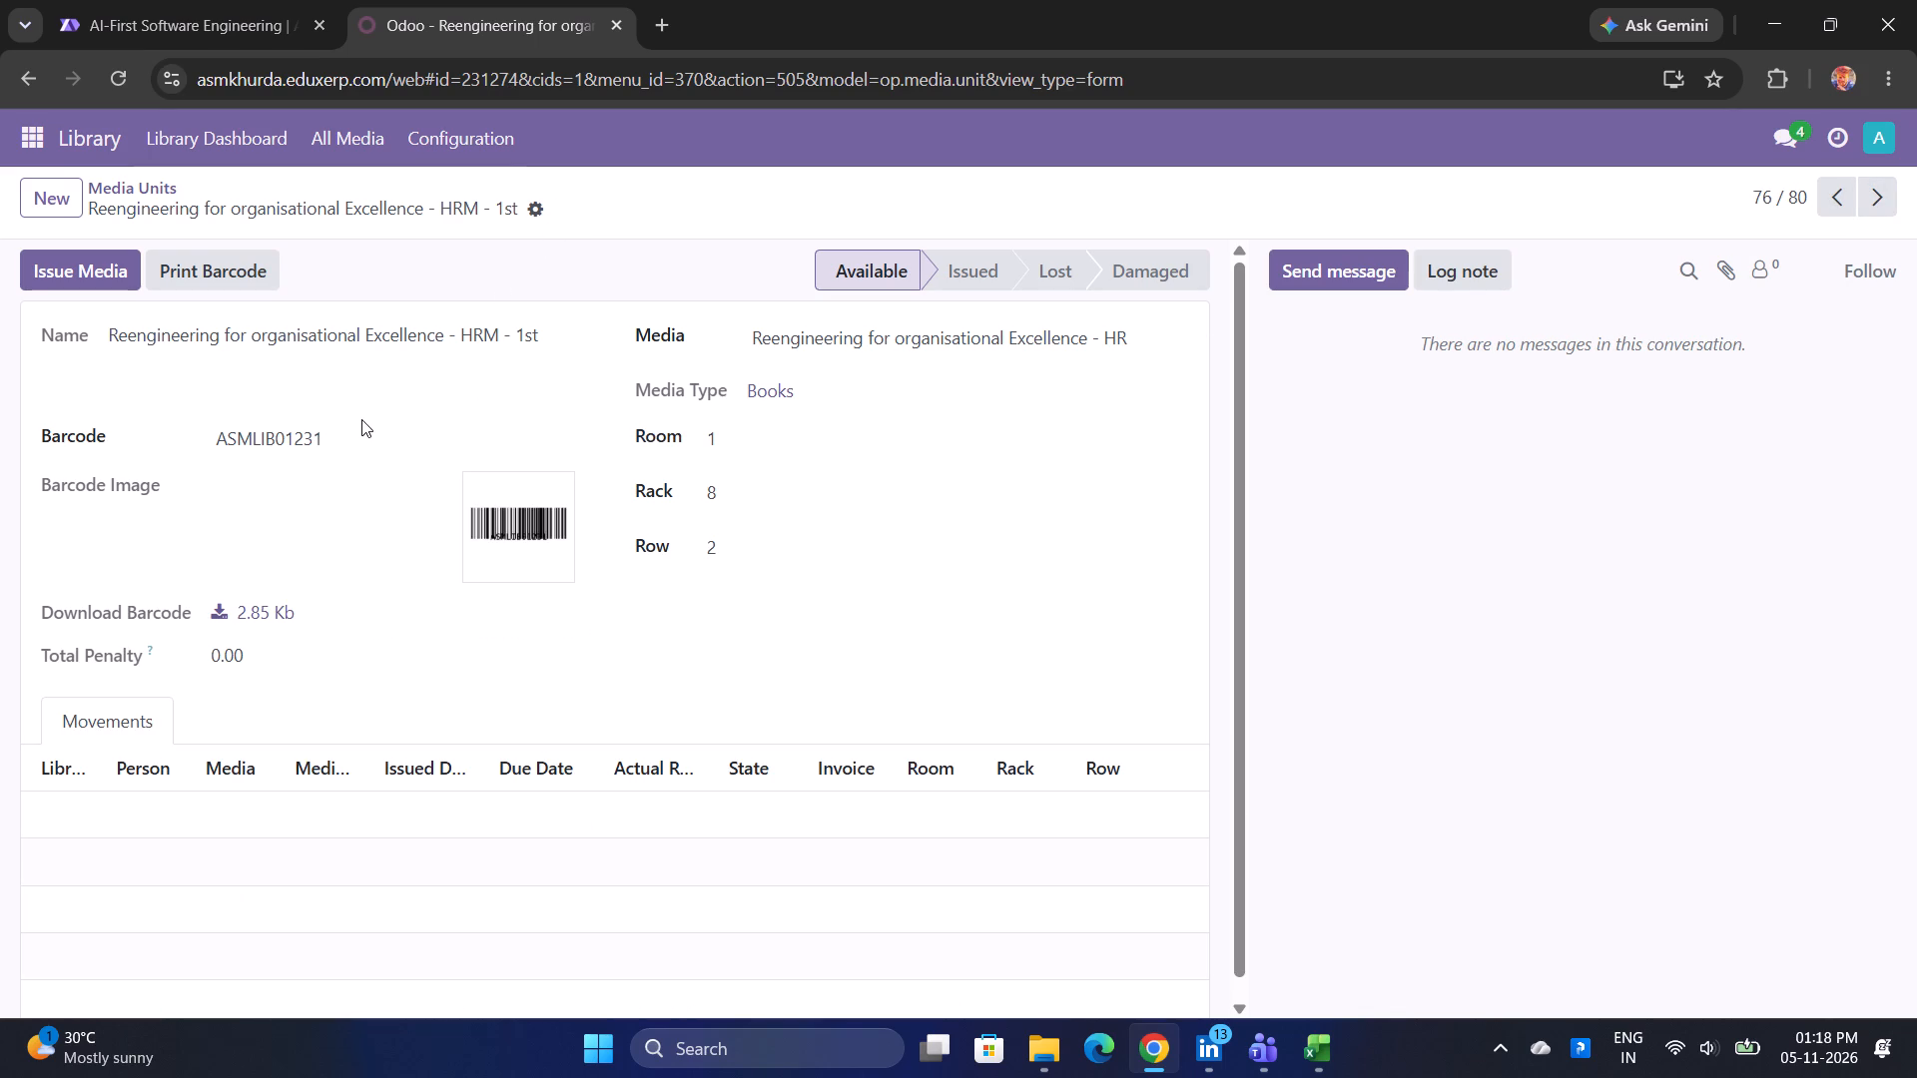
{"action": "left_click", "coordinate": [364, 446]}
{"action": "key", "text": "BackSpace"}
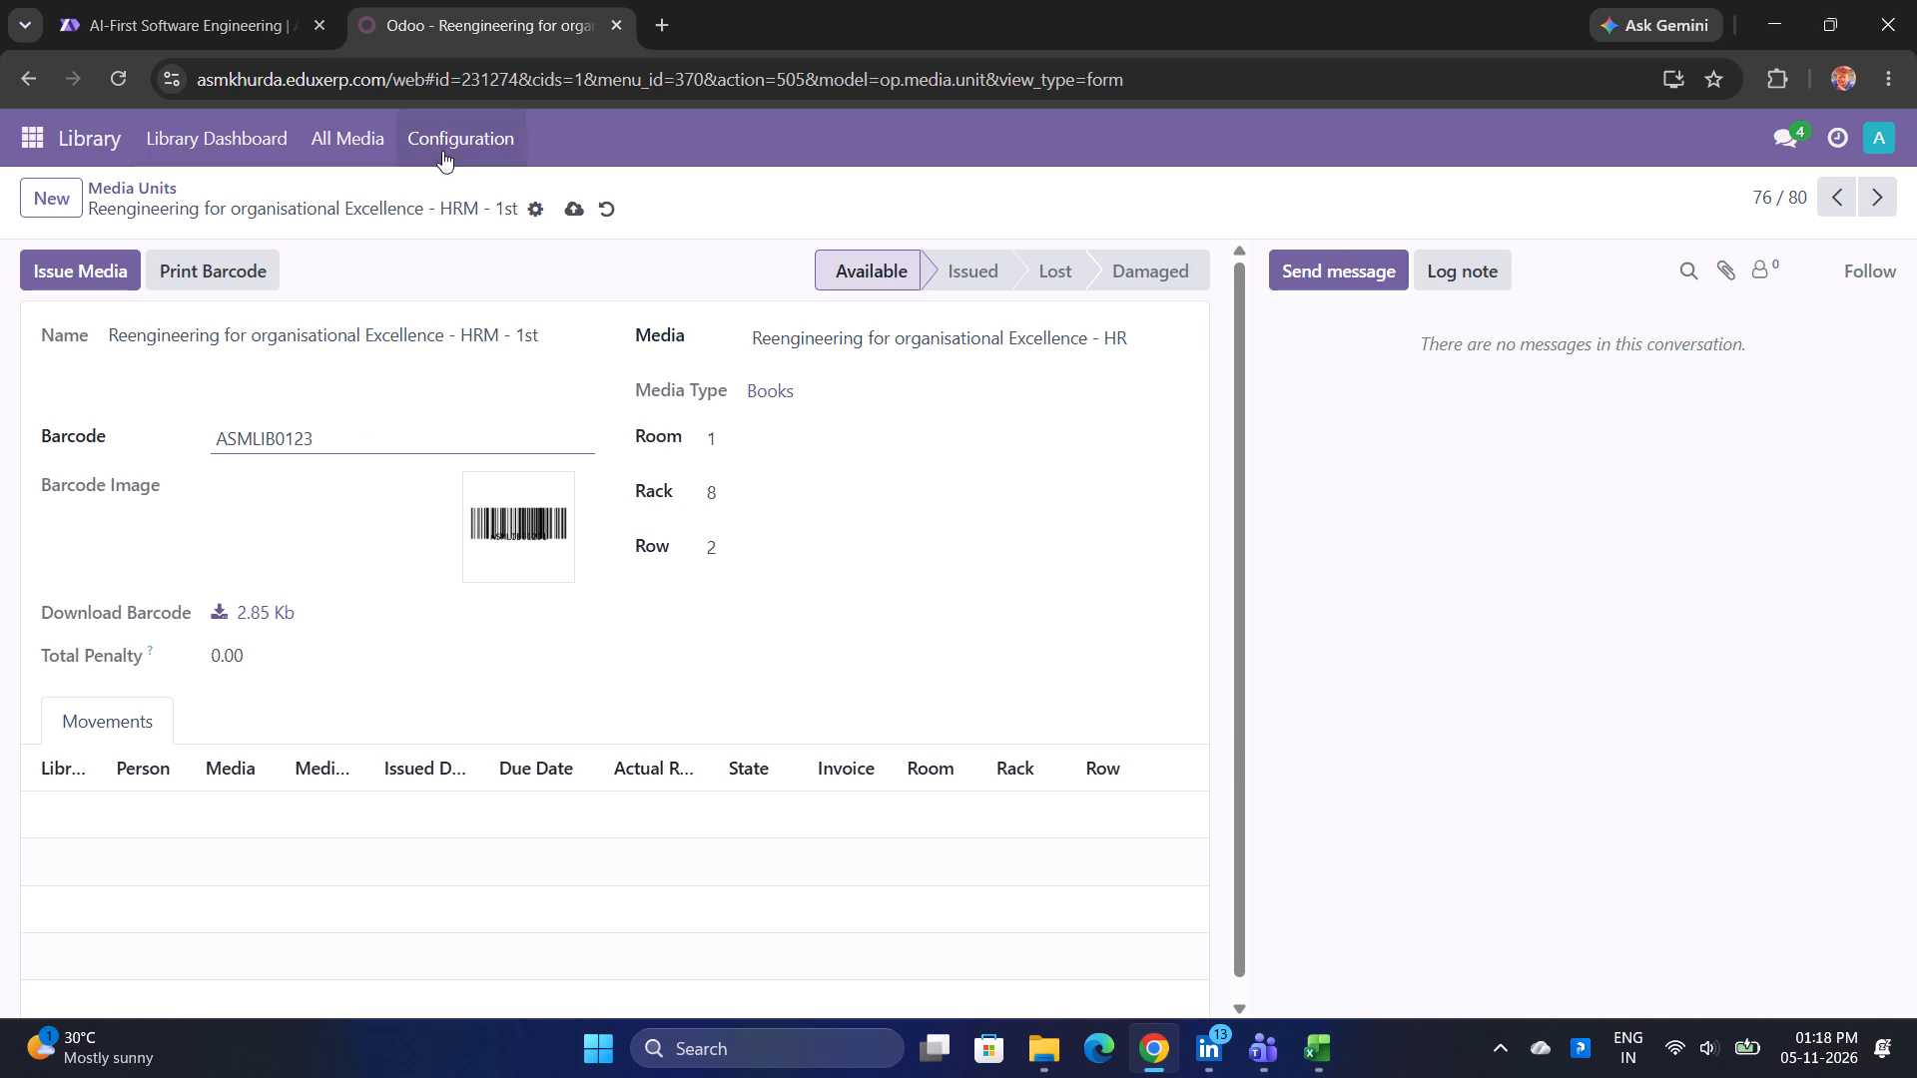
{"action": "left_click", "coordinate": [573, 205]}
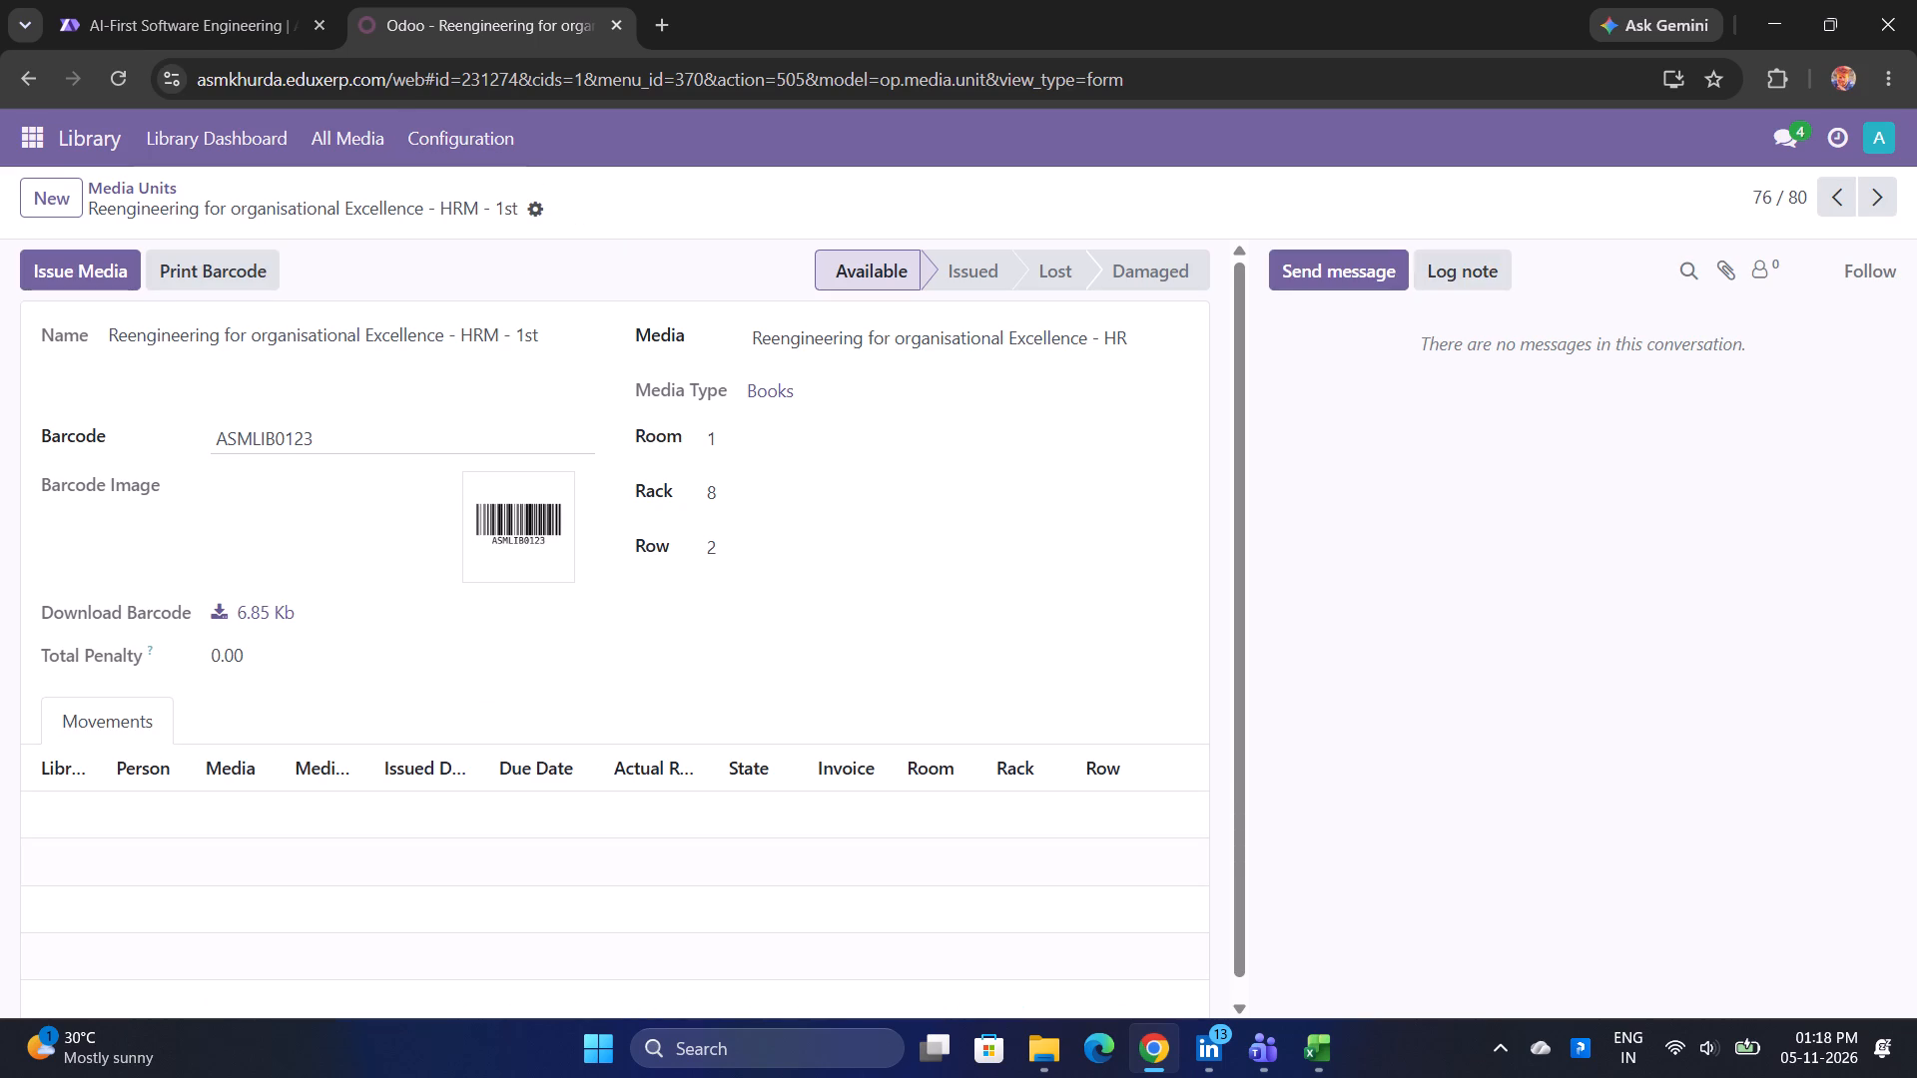
{"action": "left_click", "coordinate": [425, 440]}
{"action": "key", "text": "1"}
{"action": "left_click", "coordinate": [575, 215]}
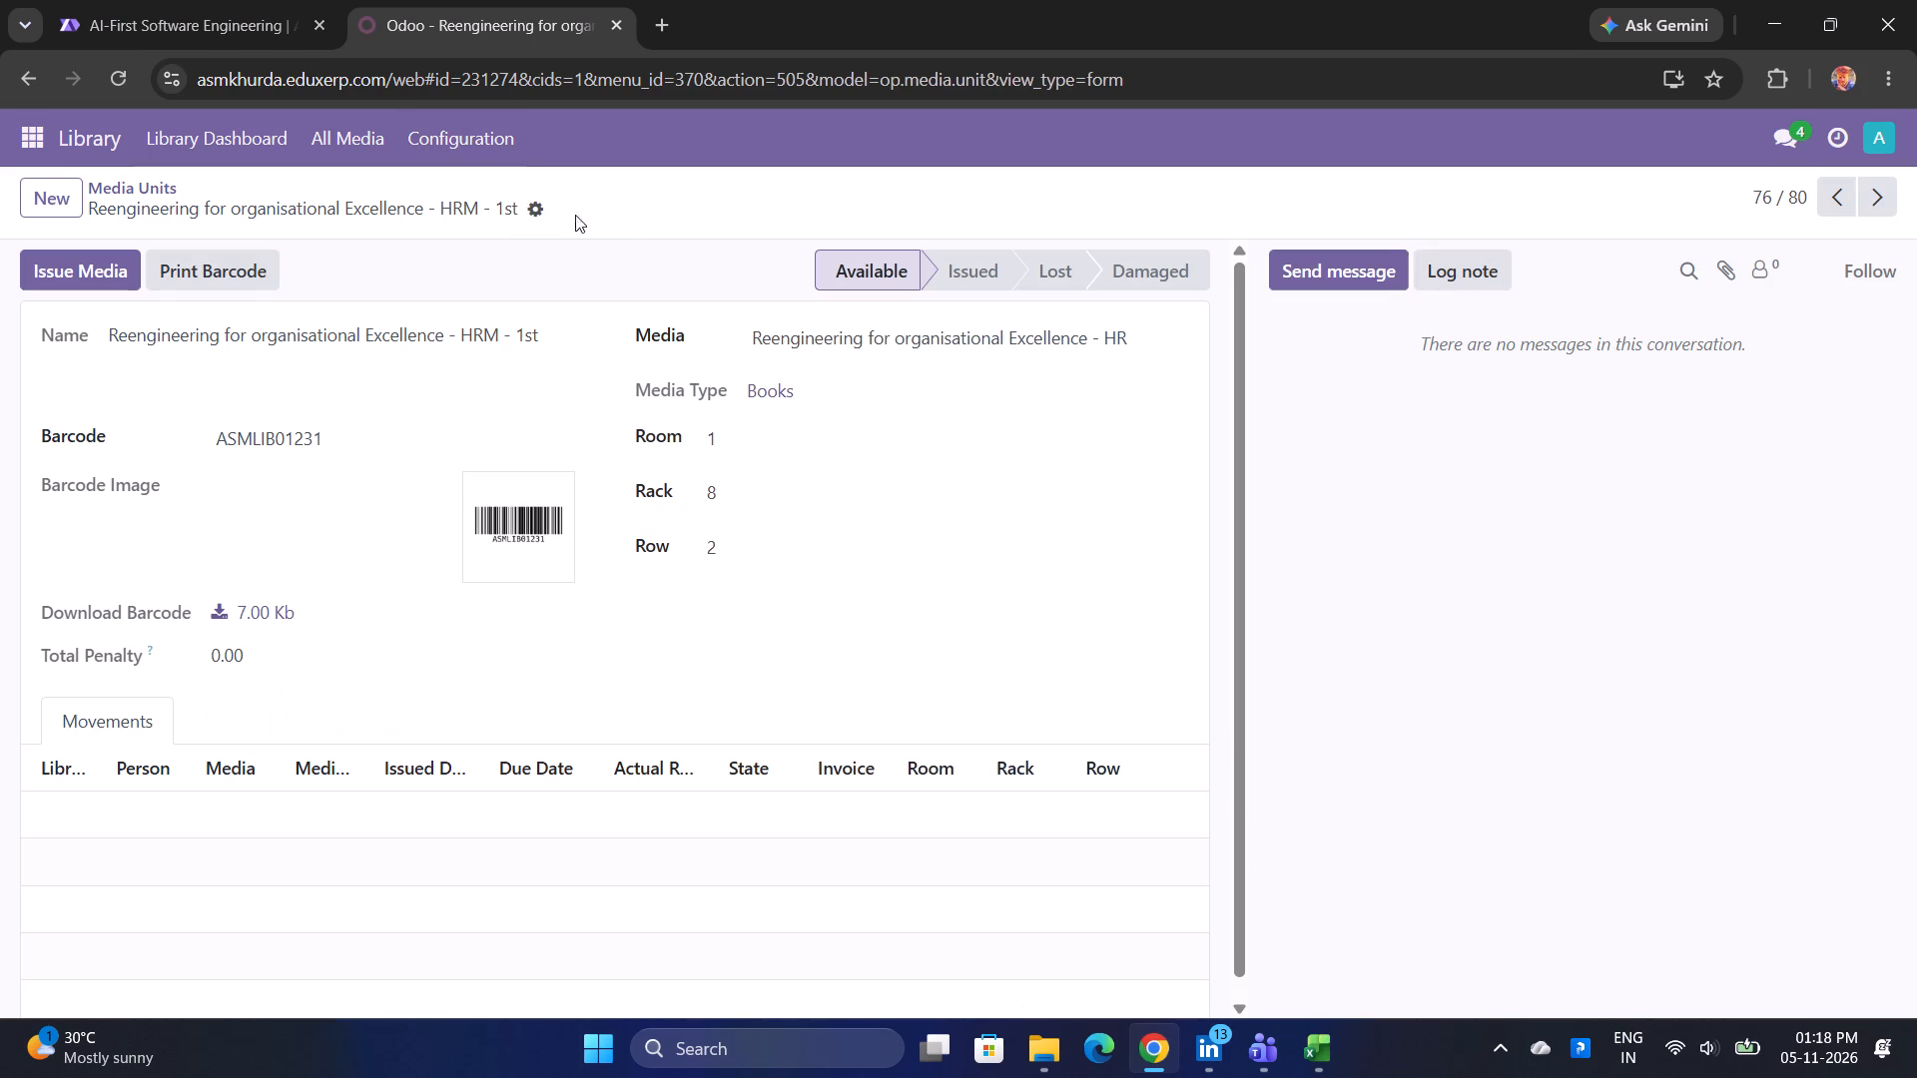
Generate the barcode image for media unit 77 of 80, Research Methodology, by saving barcode ASMLIB0181 and re-saving it as ASMLIB01814.
{"action": "left_click", "coordinate": [1868, 180]}
{"action": "left_click", "coordinate": [361, 441]}
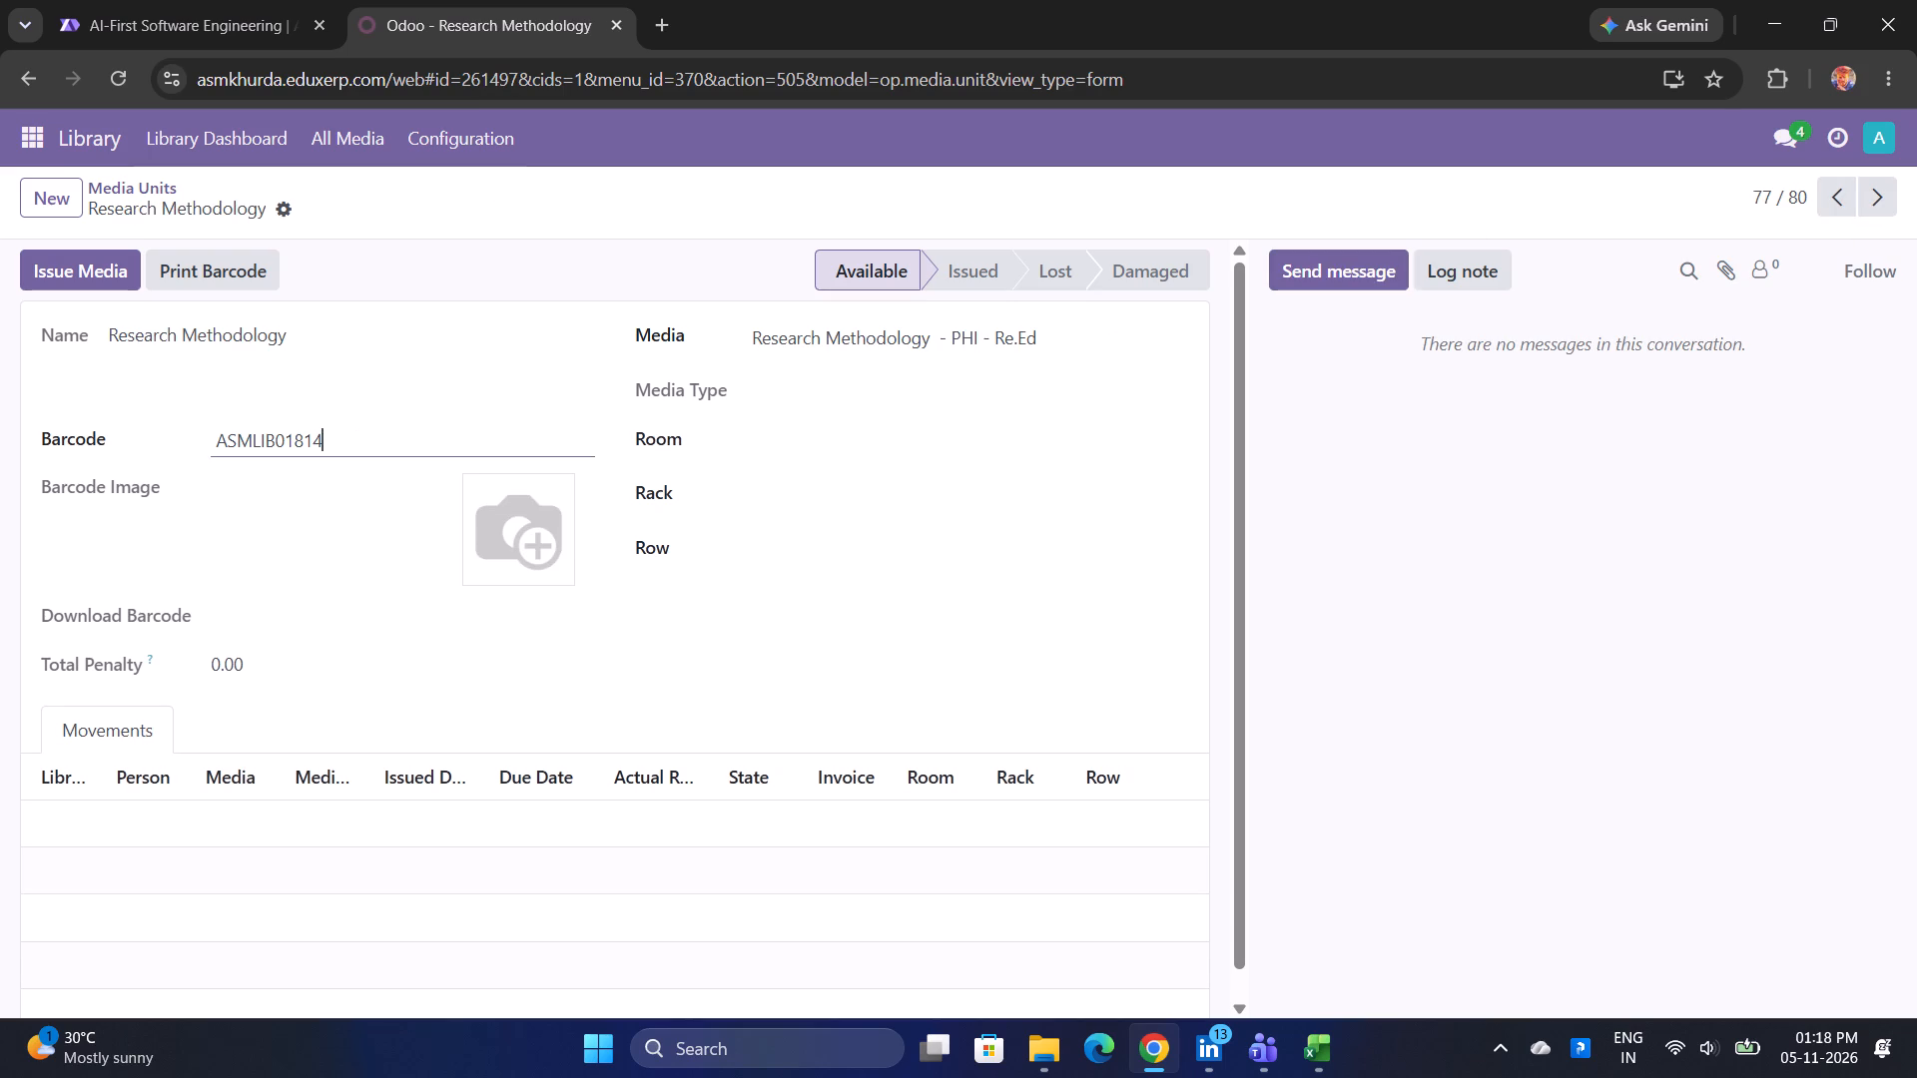
{"action": "key", "text": "BackSpace"}
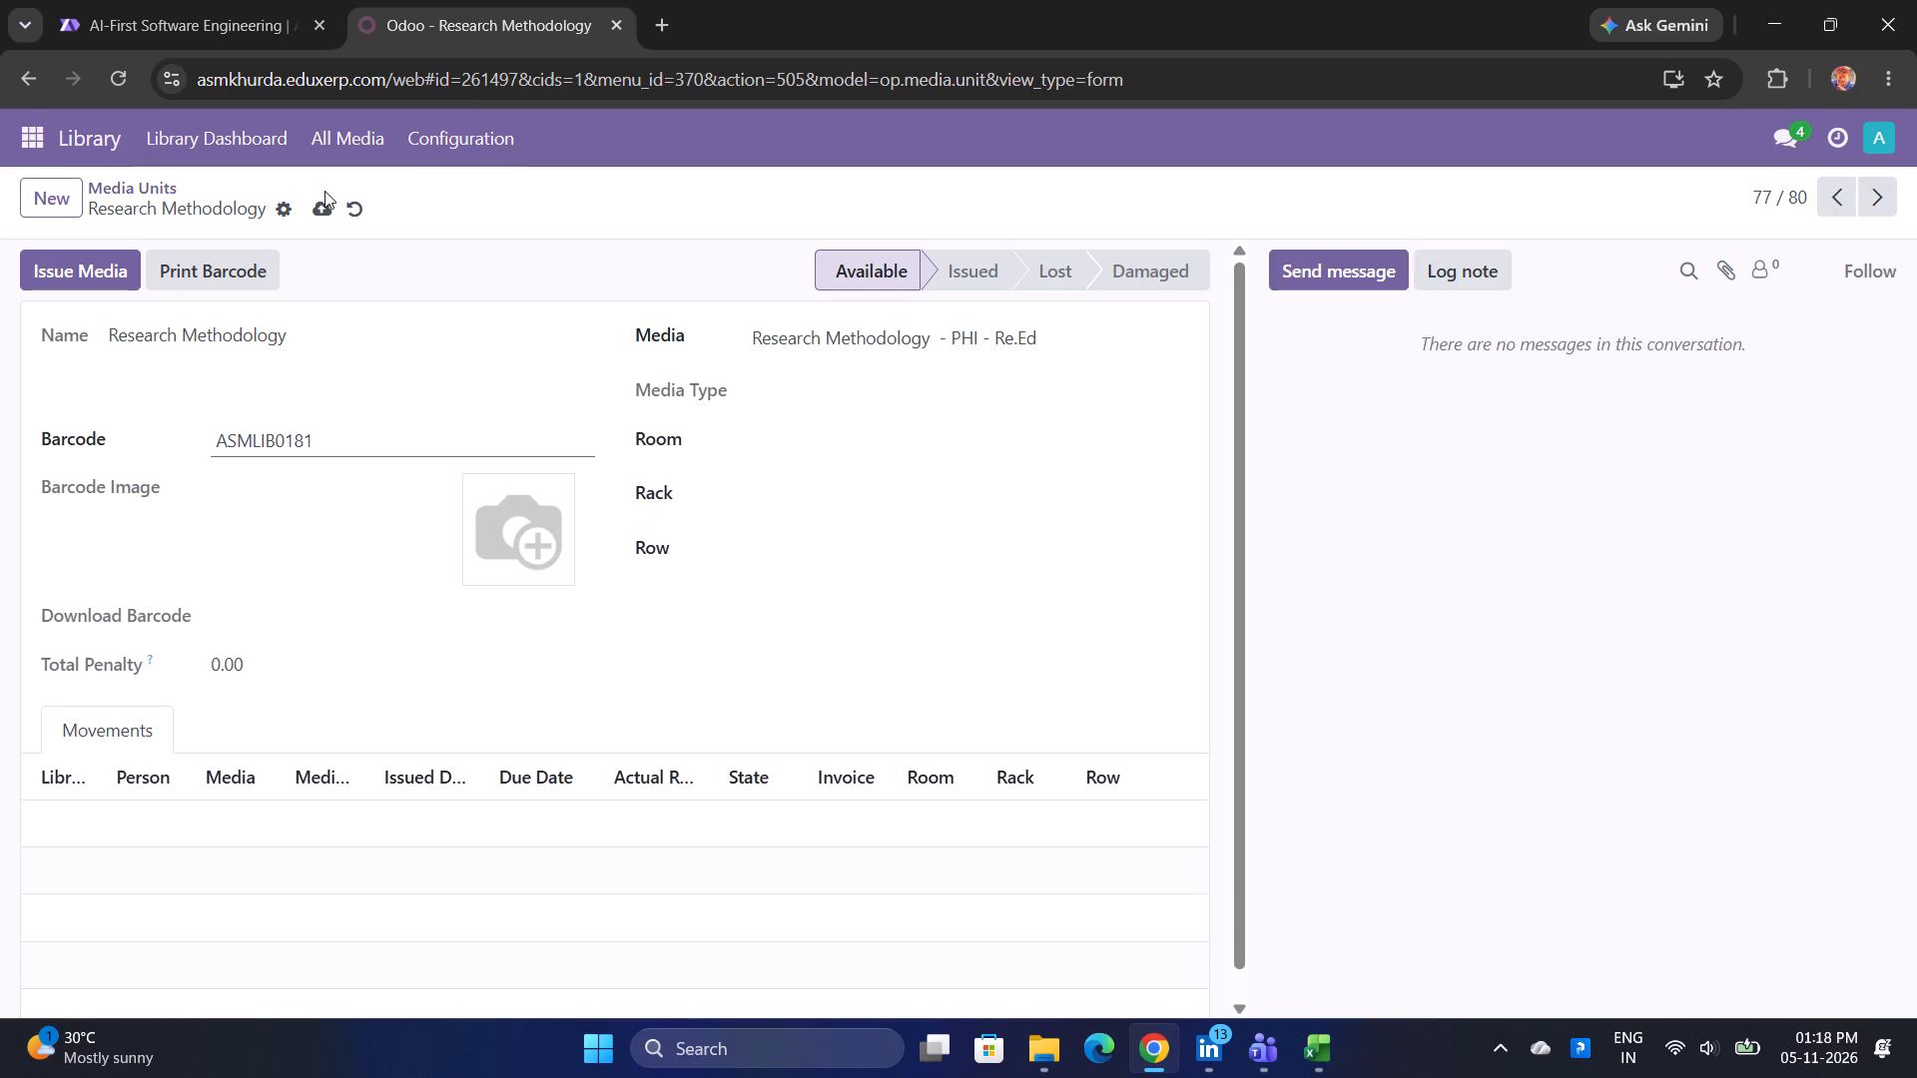
{"action": "left_click", "coordinate": [318, 199]}
{"action": "left_click", "coordinate": [322, 437]}
{"action": "key", "text": "4"}
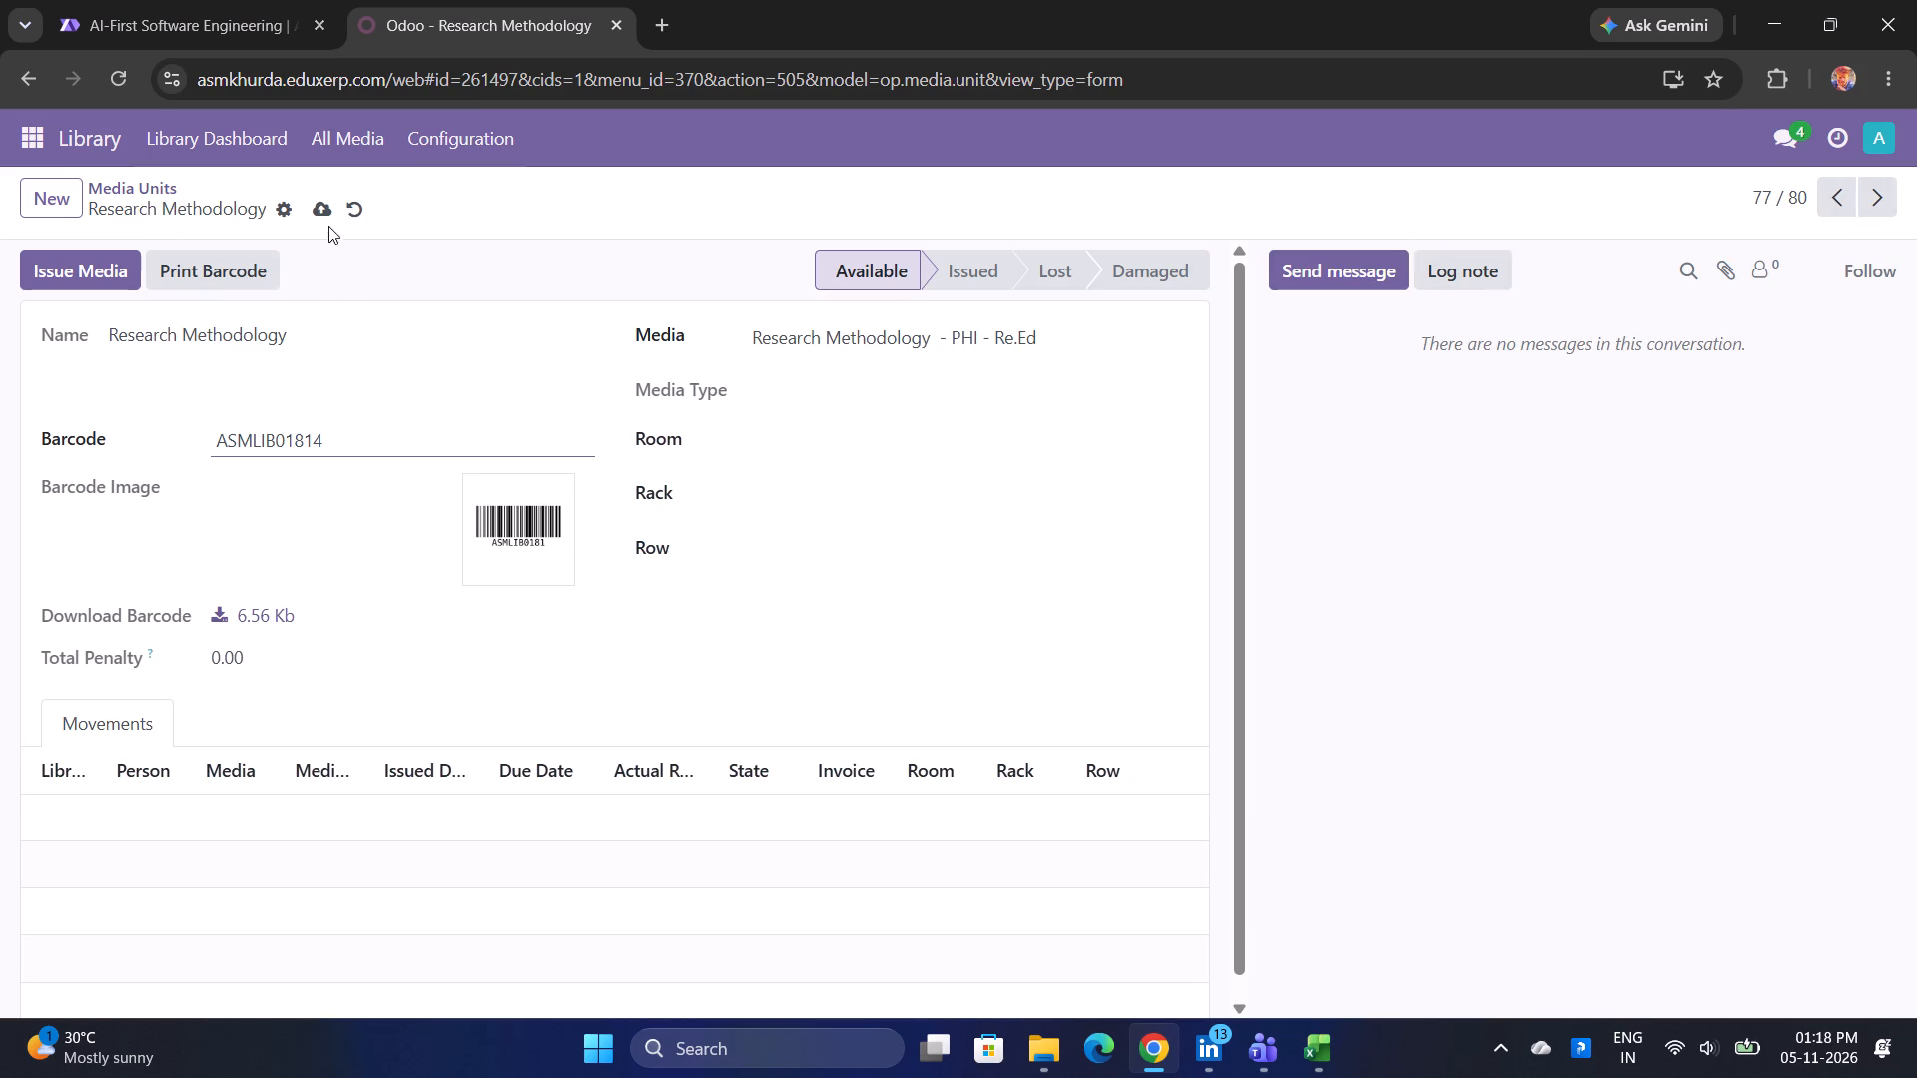
{"action": "left_click", "coordinate": [320, 215]}
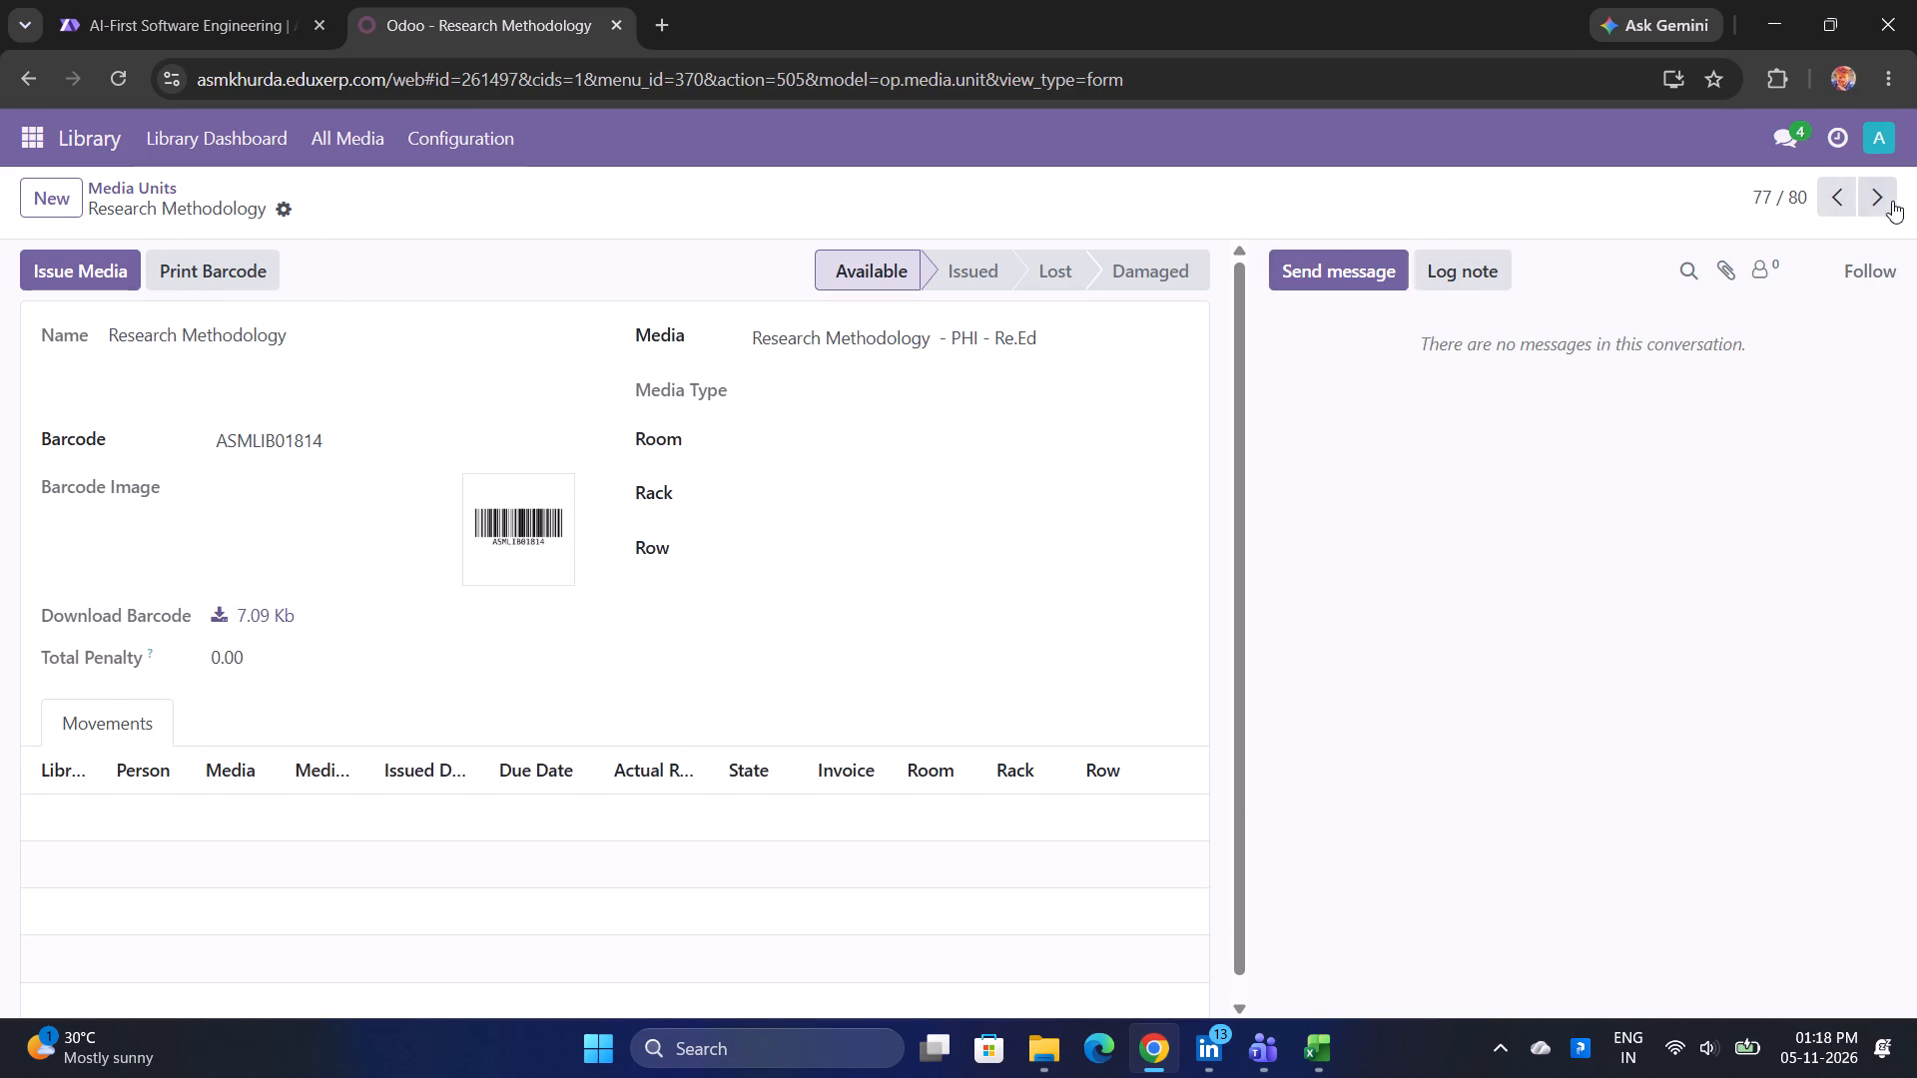
Generate the barcode image for media unit 78 of 80, Research Methodology, by saving barcode ASMLIB0183 and re-saving it as ASMLIB01830.
{"action": "left_click", "coordinate": [1889, 200]}
{"action": "left_click", "coordinate": [481, 424]}
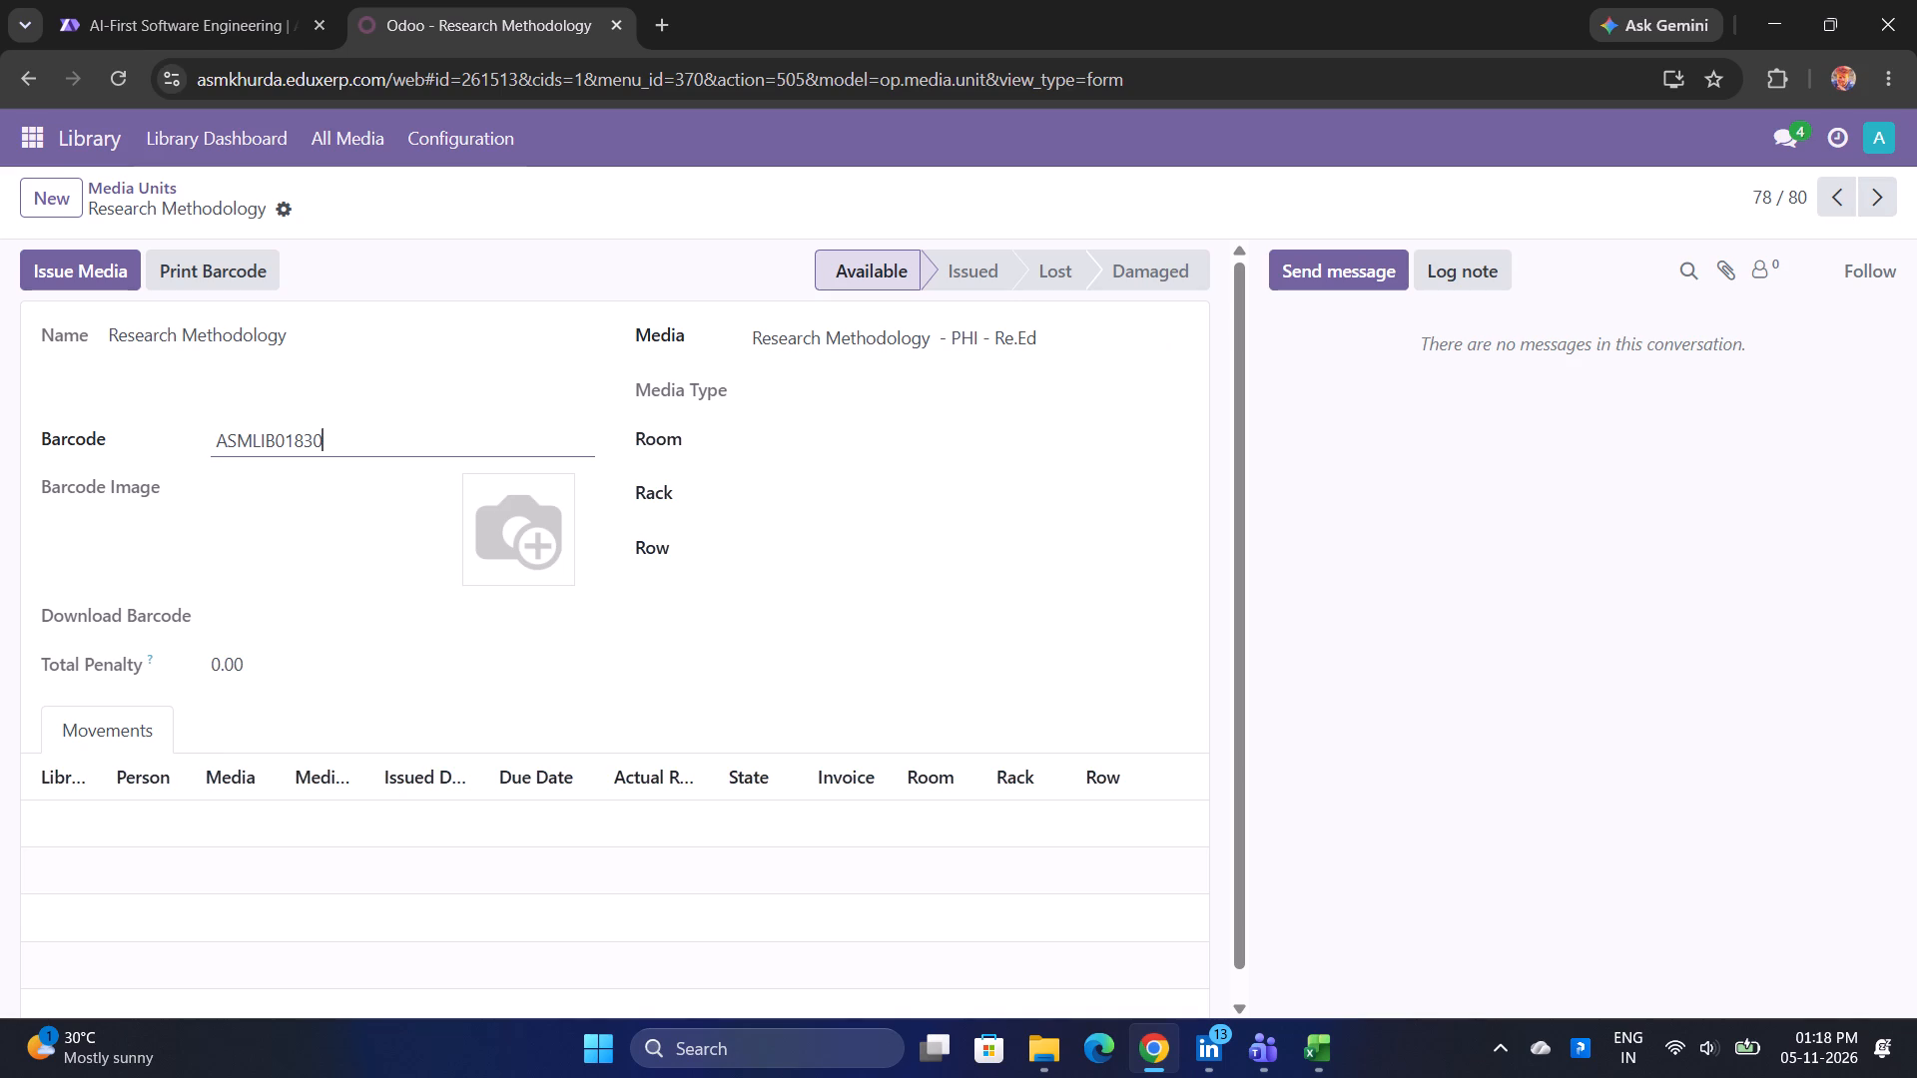
{"action": "key", "text": "BackSpace"}
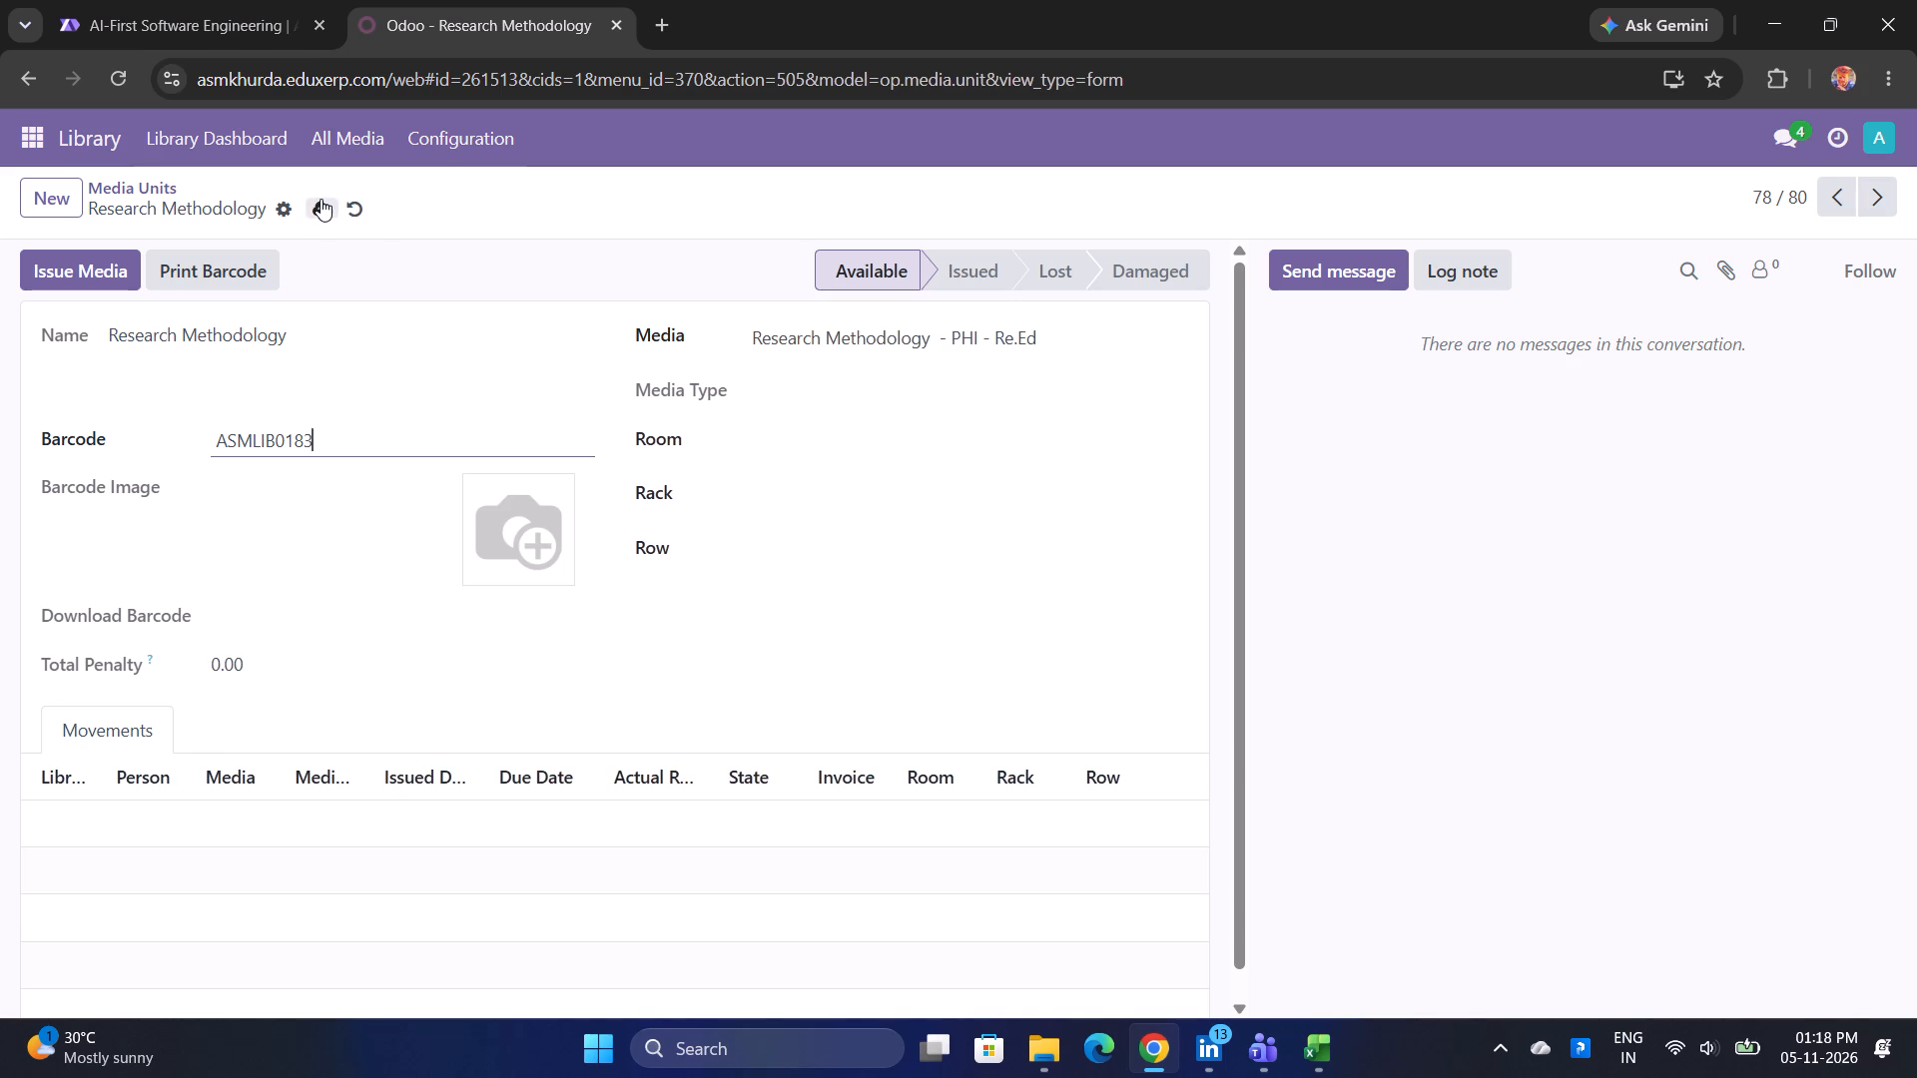
{"action": "left_click", "coordinate": [320, 199]}
{"action": "left_click", "coordinate": [327, 432]}
{"action": "key", "text": "0"}
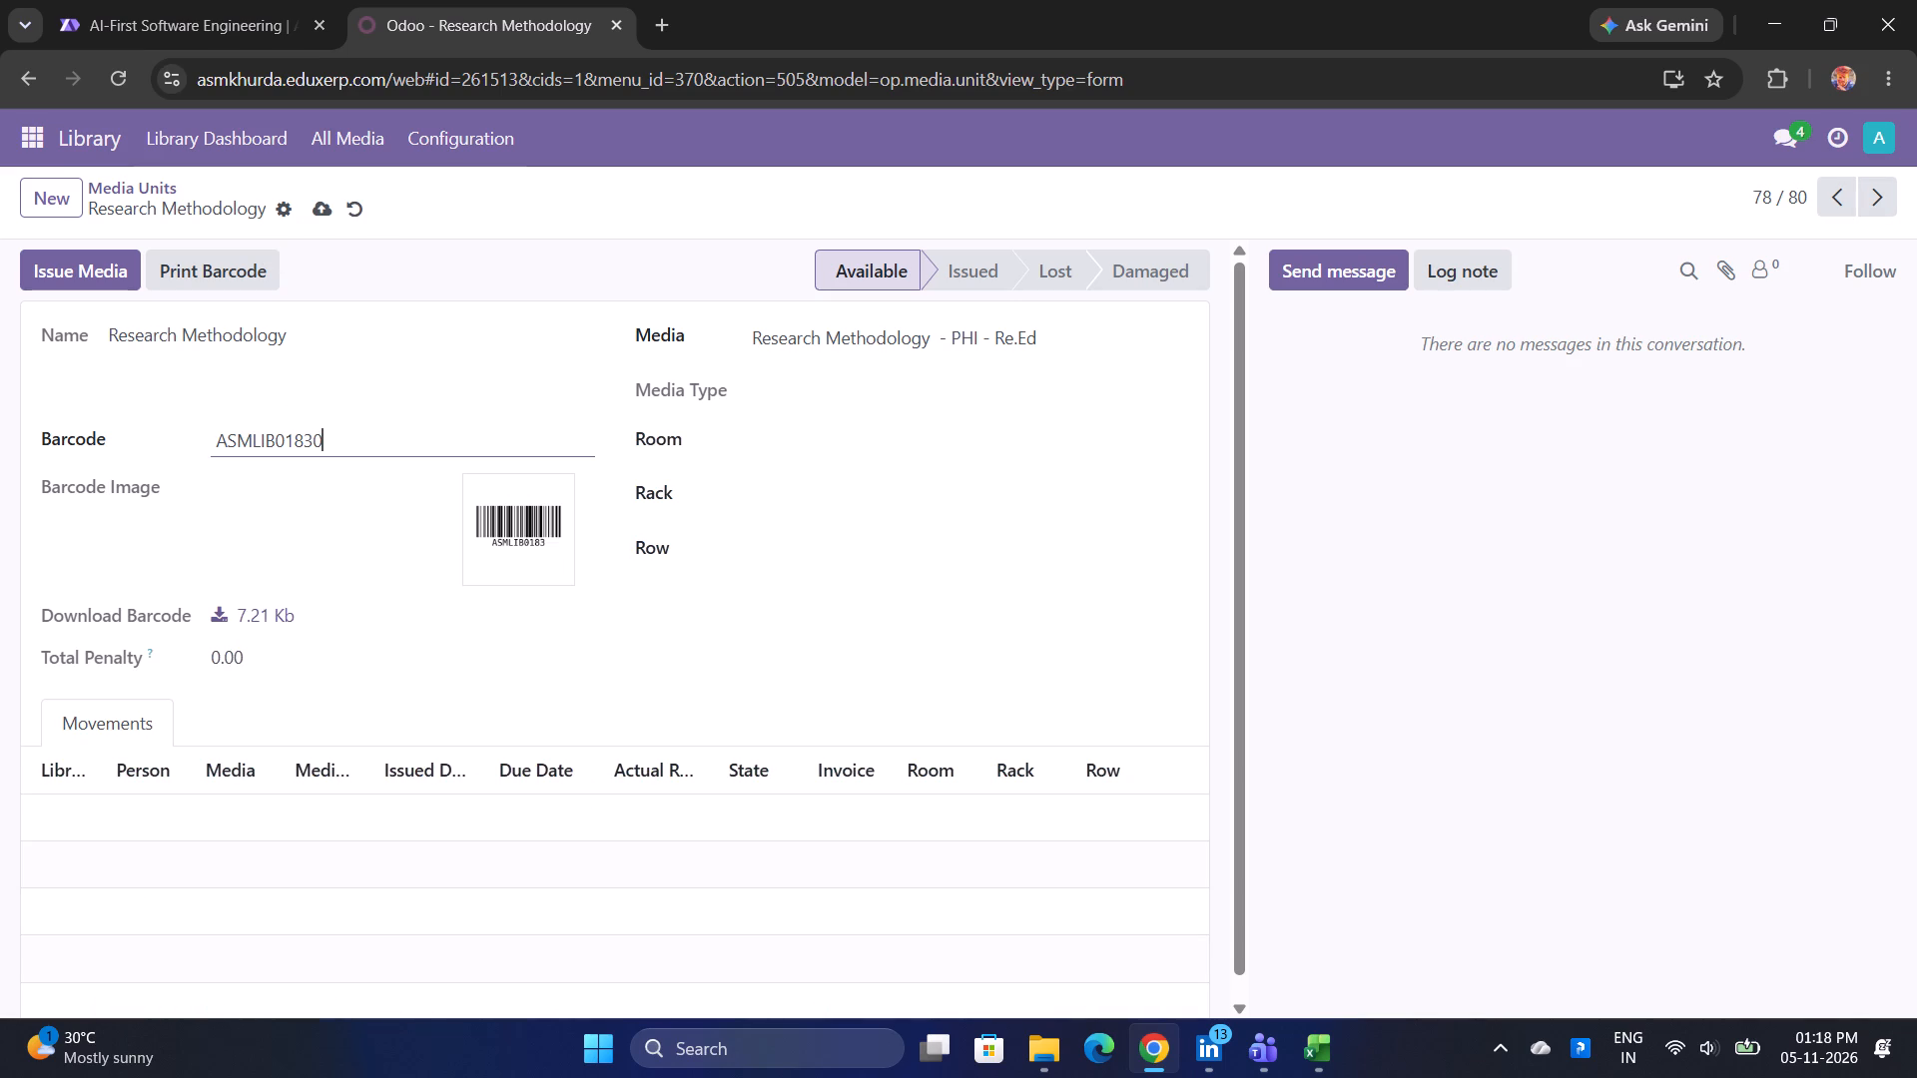
{"action": "left_click", "coordinate": [319, 206]}
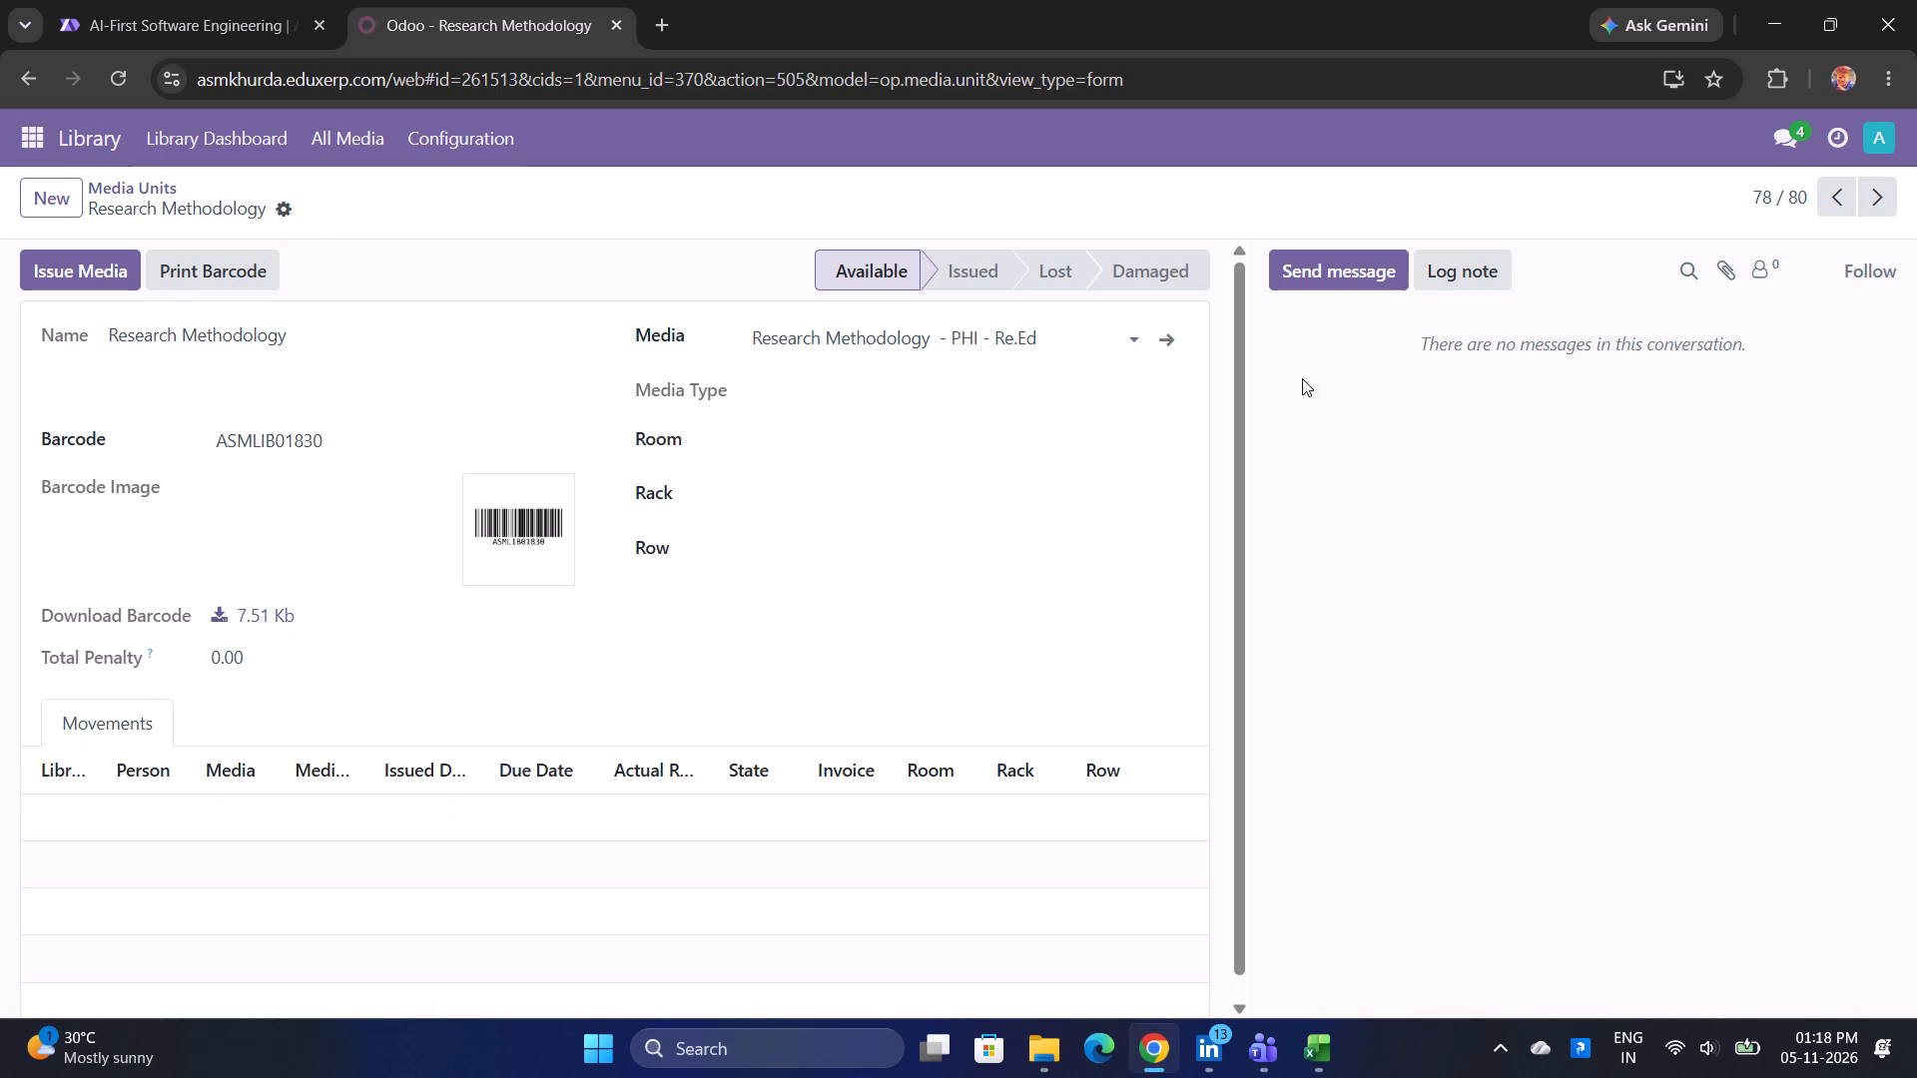
Generate the barcode image for media unit 79 of 80, Research Methodology, by saving barcode ASMLIB0181 and re-saving it as ASMLIB01816.
{"action": "left_click", "coordinate": [1870, 194]}
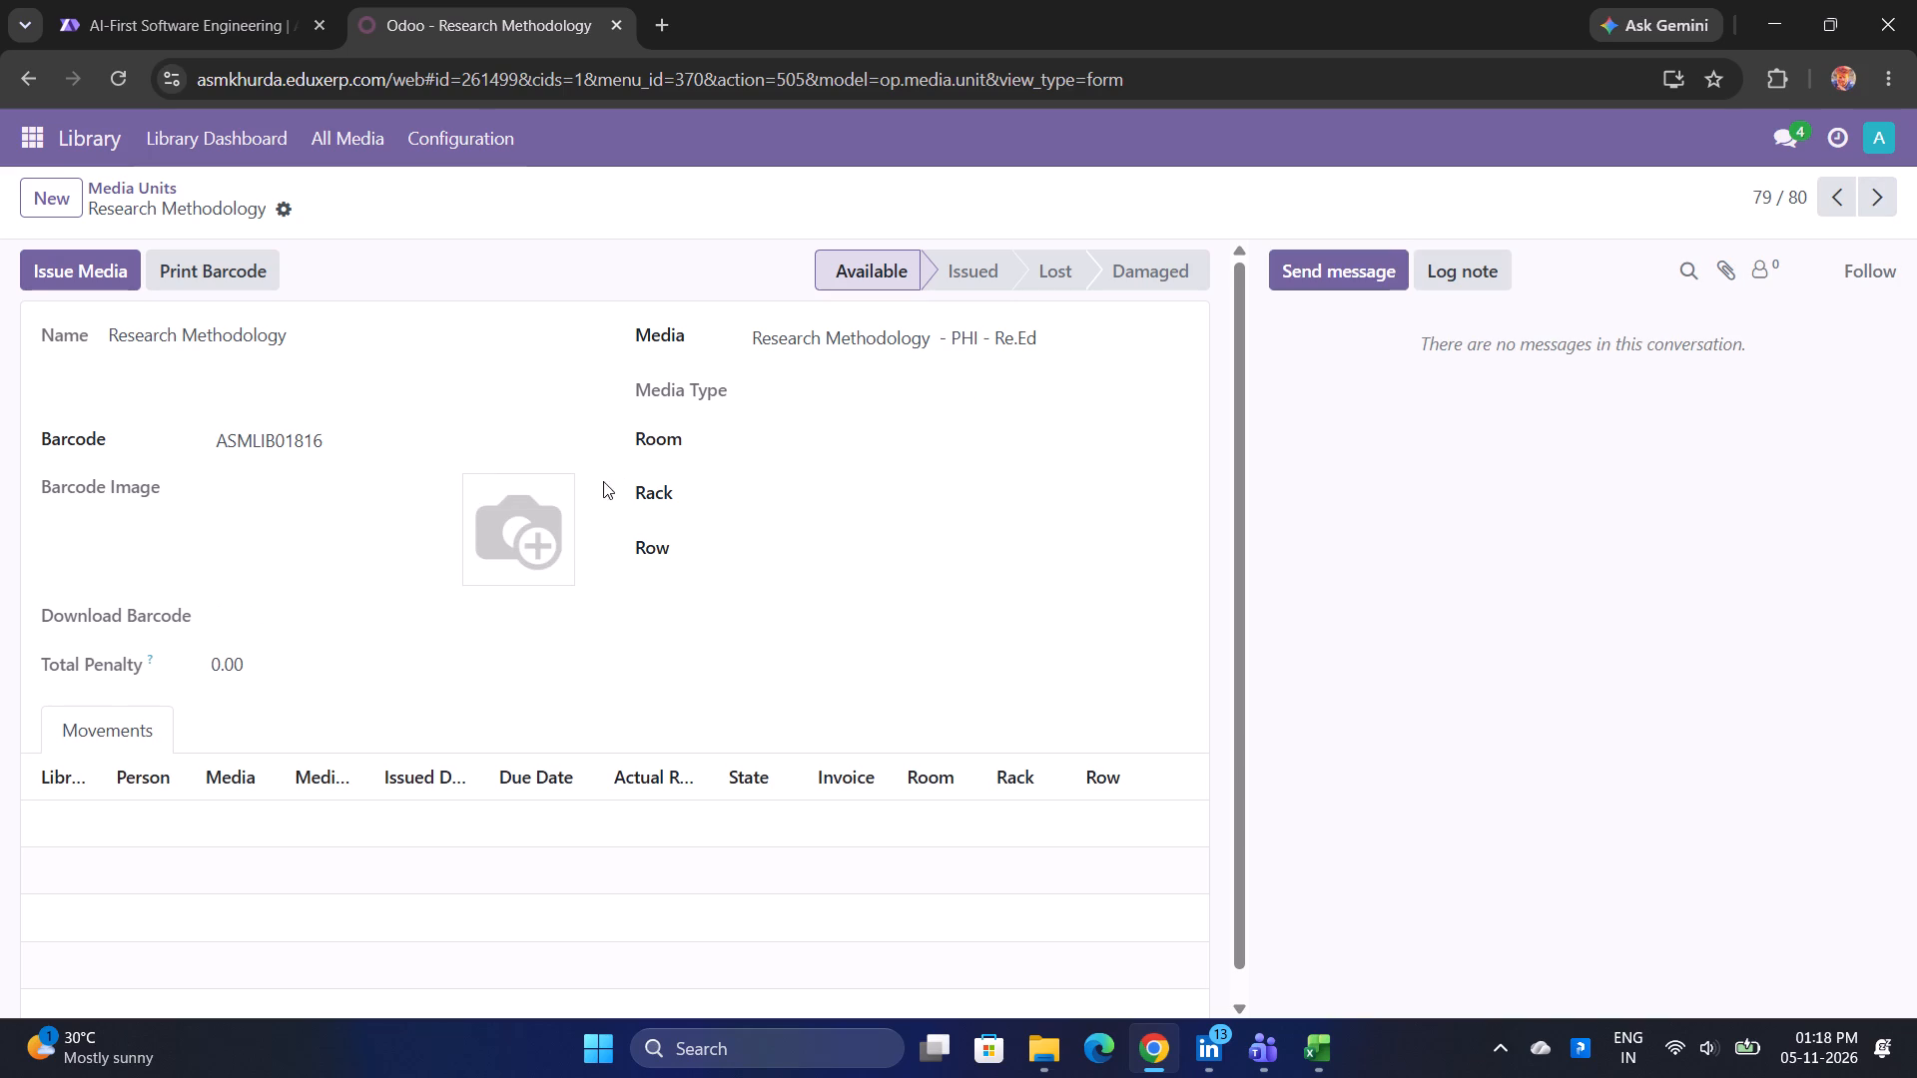
{"action": "left_click", "coordinate": [553, 451]}
{"action": "key", "text": "BackSpace"}
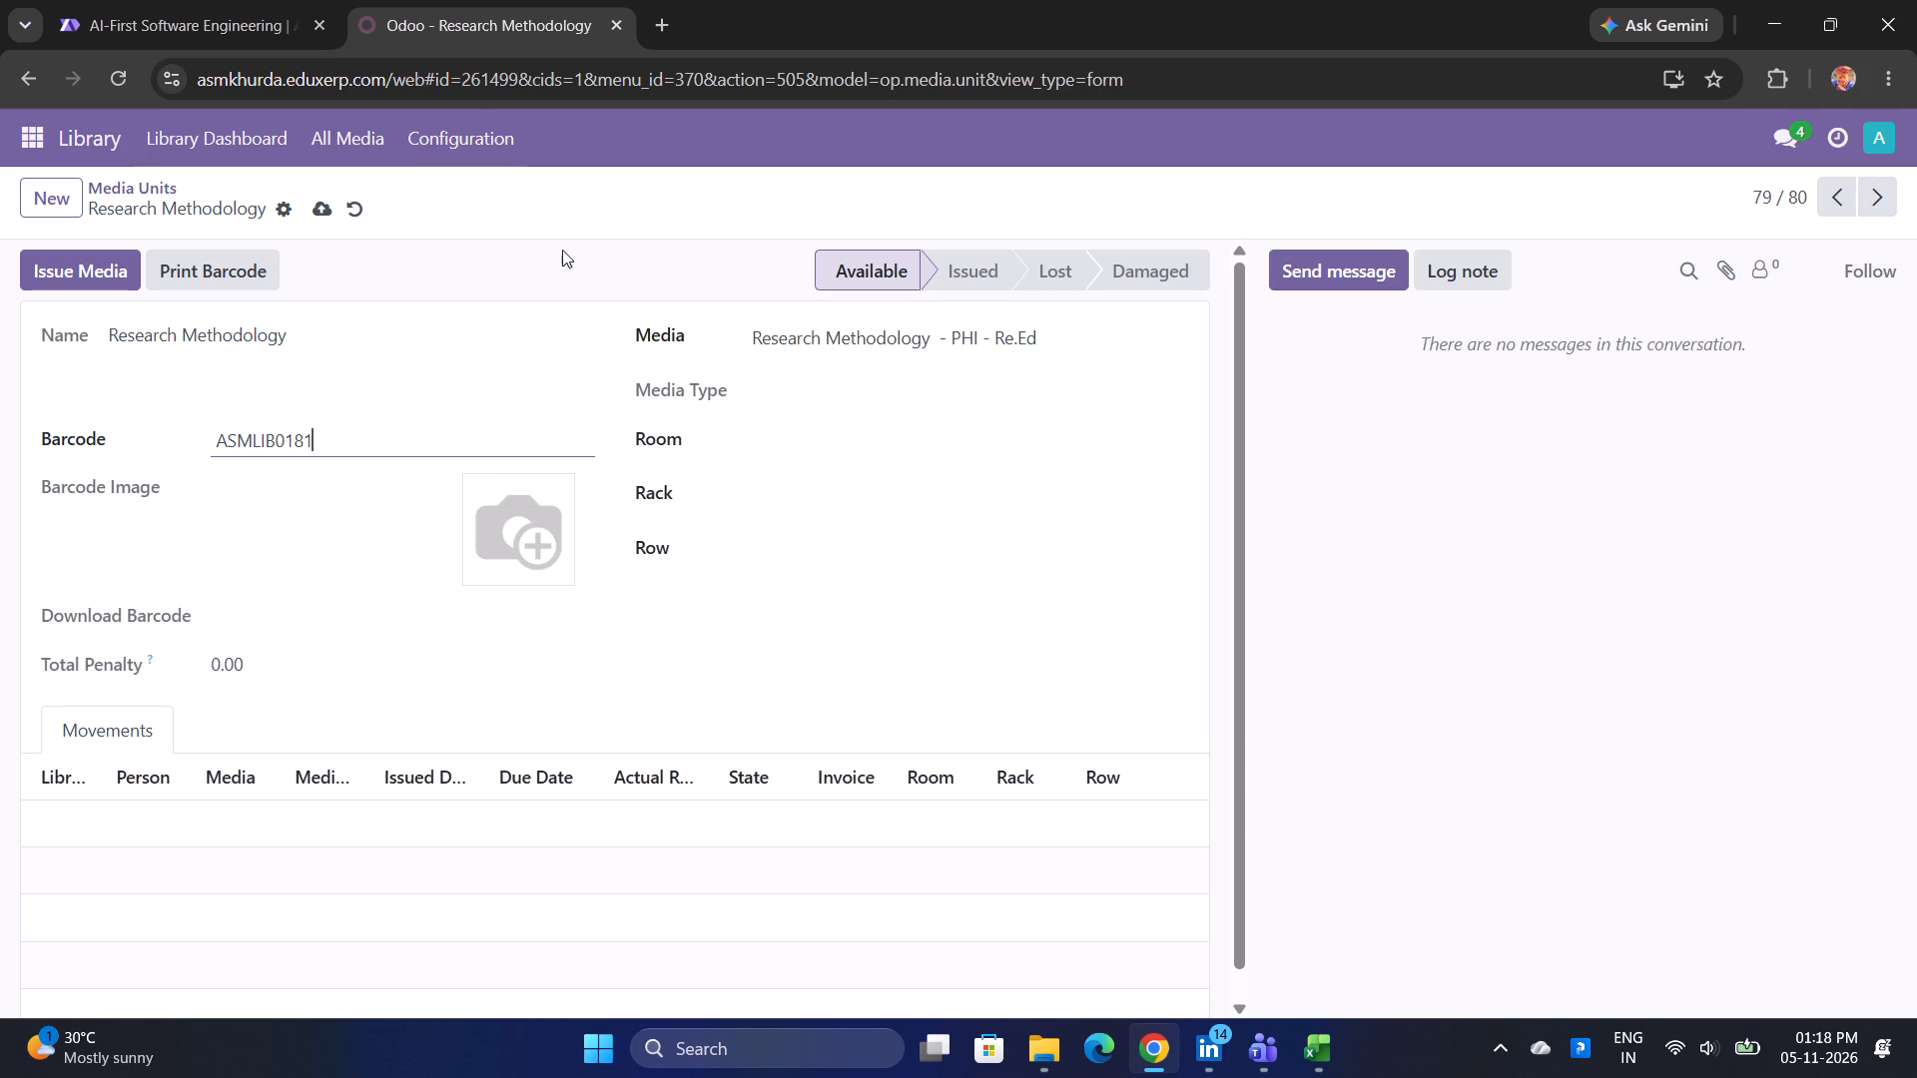
{"action": "left_click", "coordinate": [319, 201]}
{"action": "left_click", "coordinate": [355, 434]}
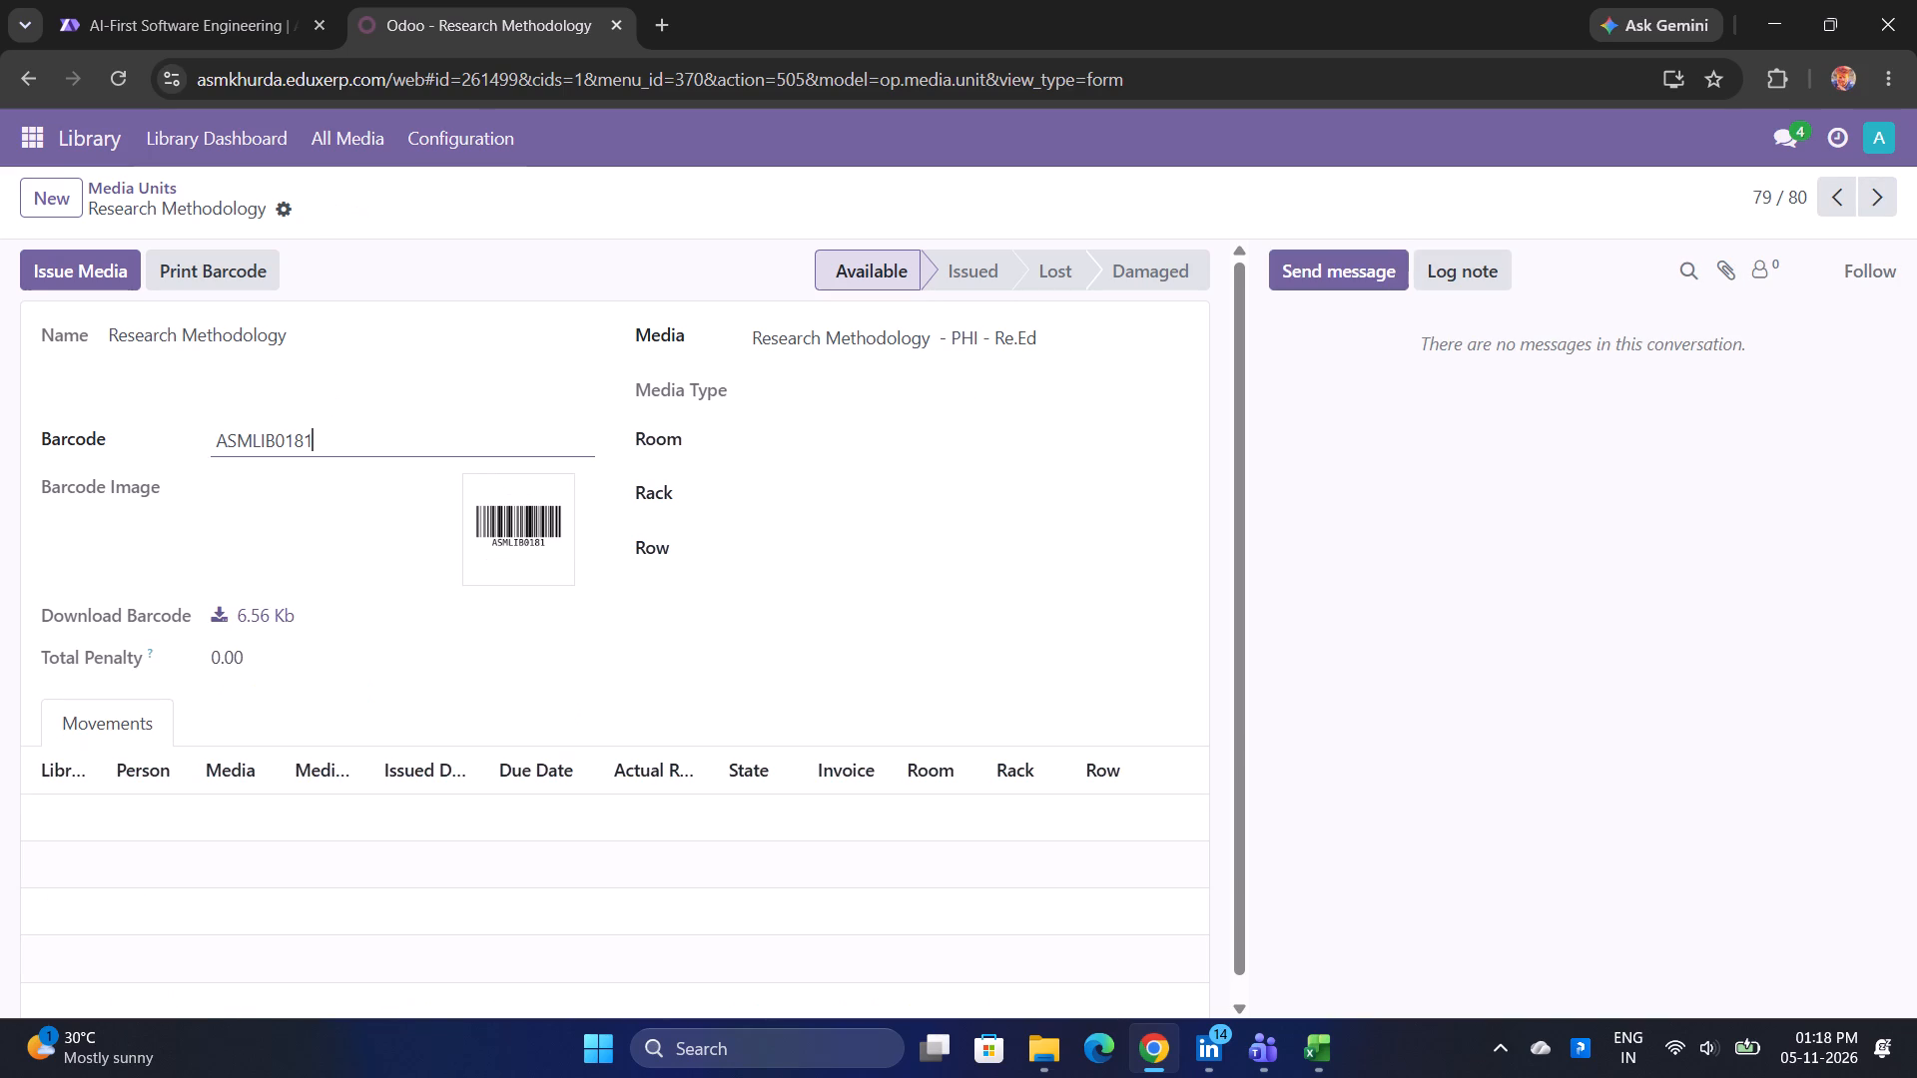
{"action": "key", "text": "6"}
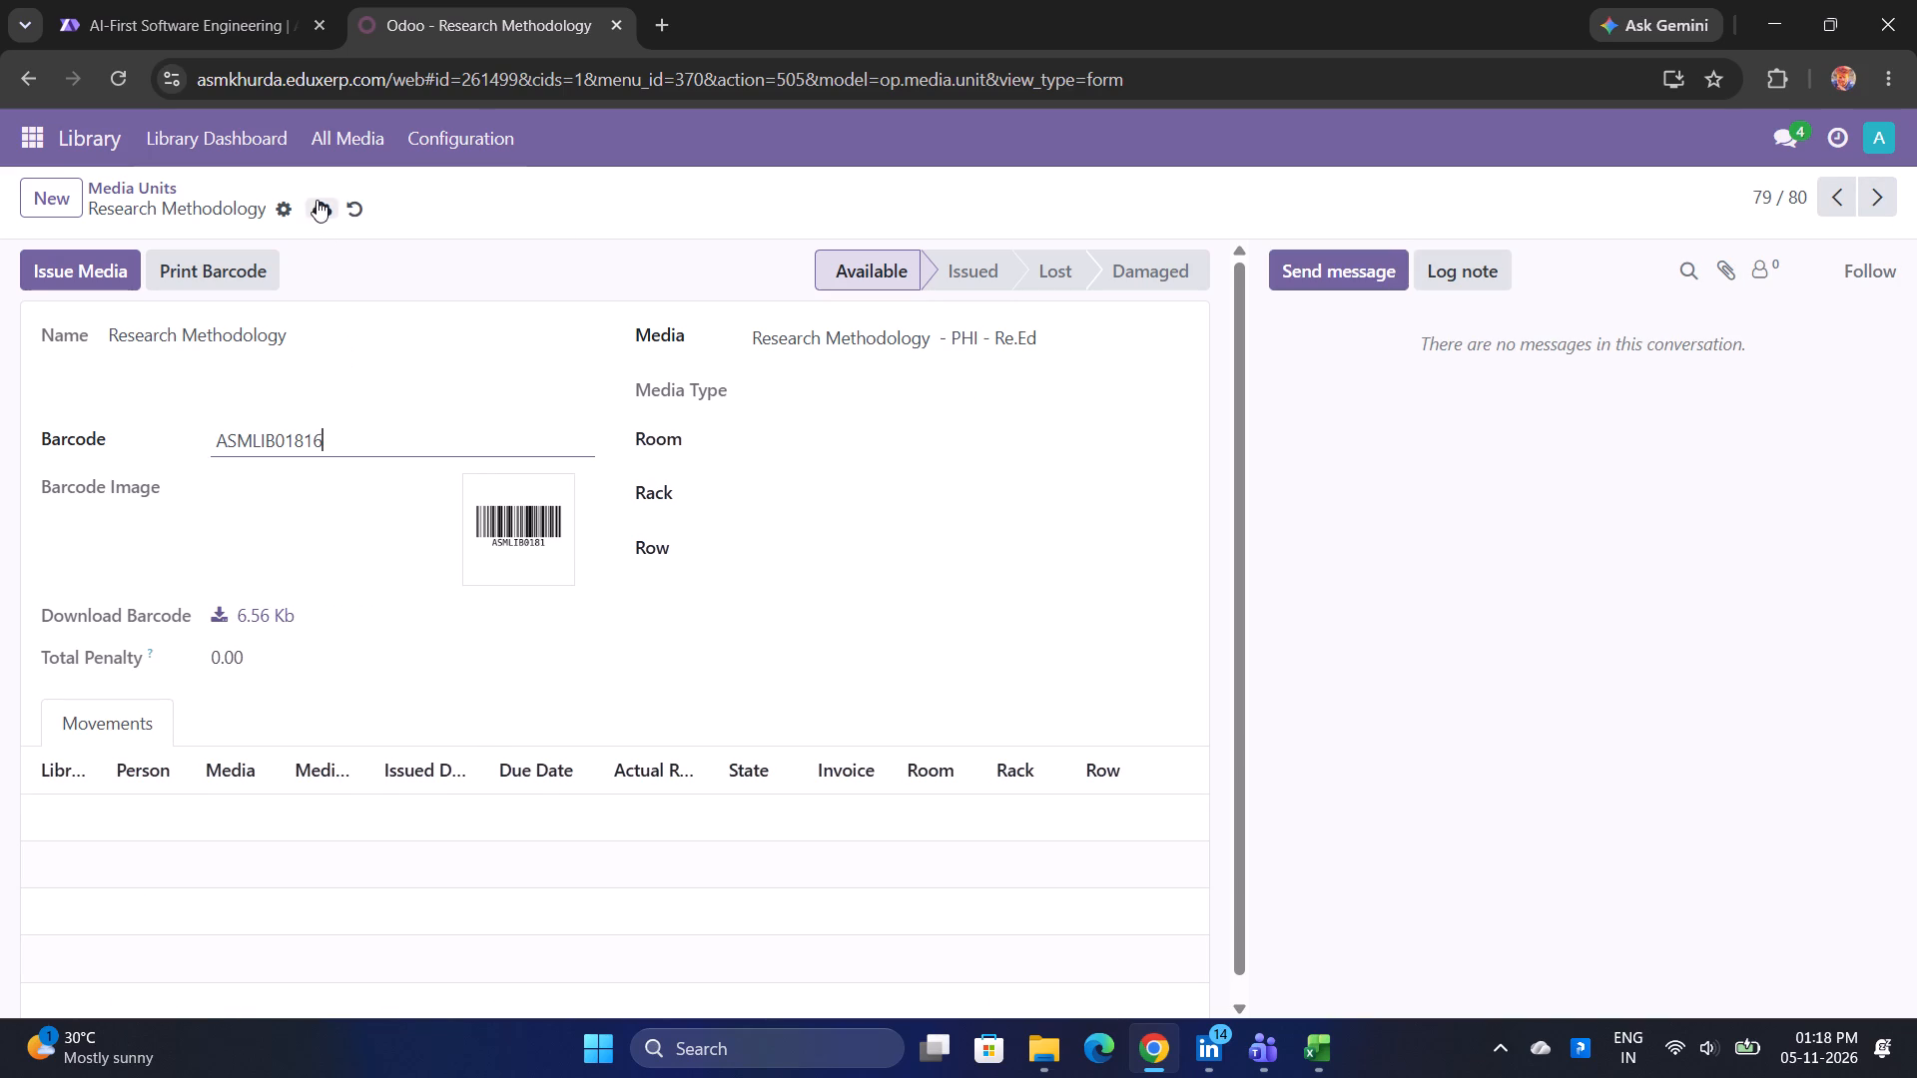
{"action": "left_click", "coordinate": [317, 200]}
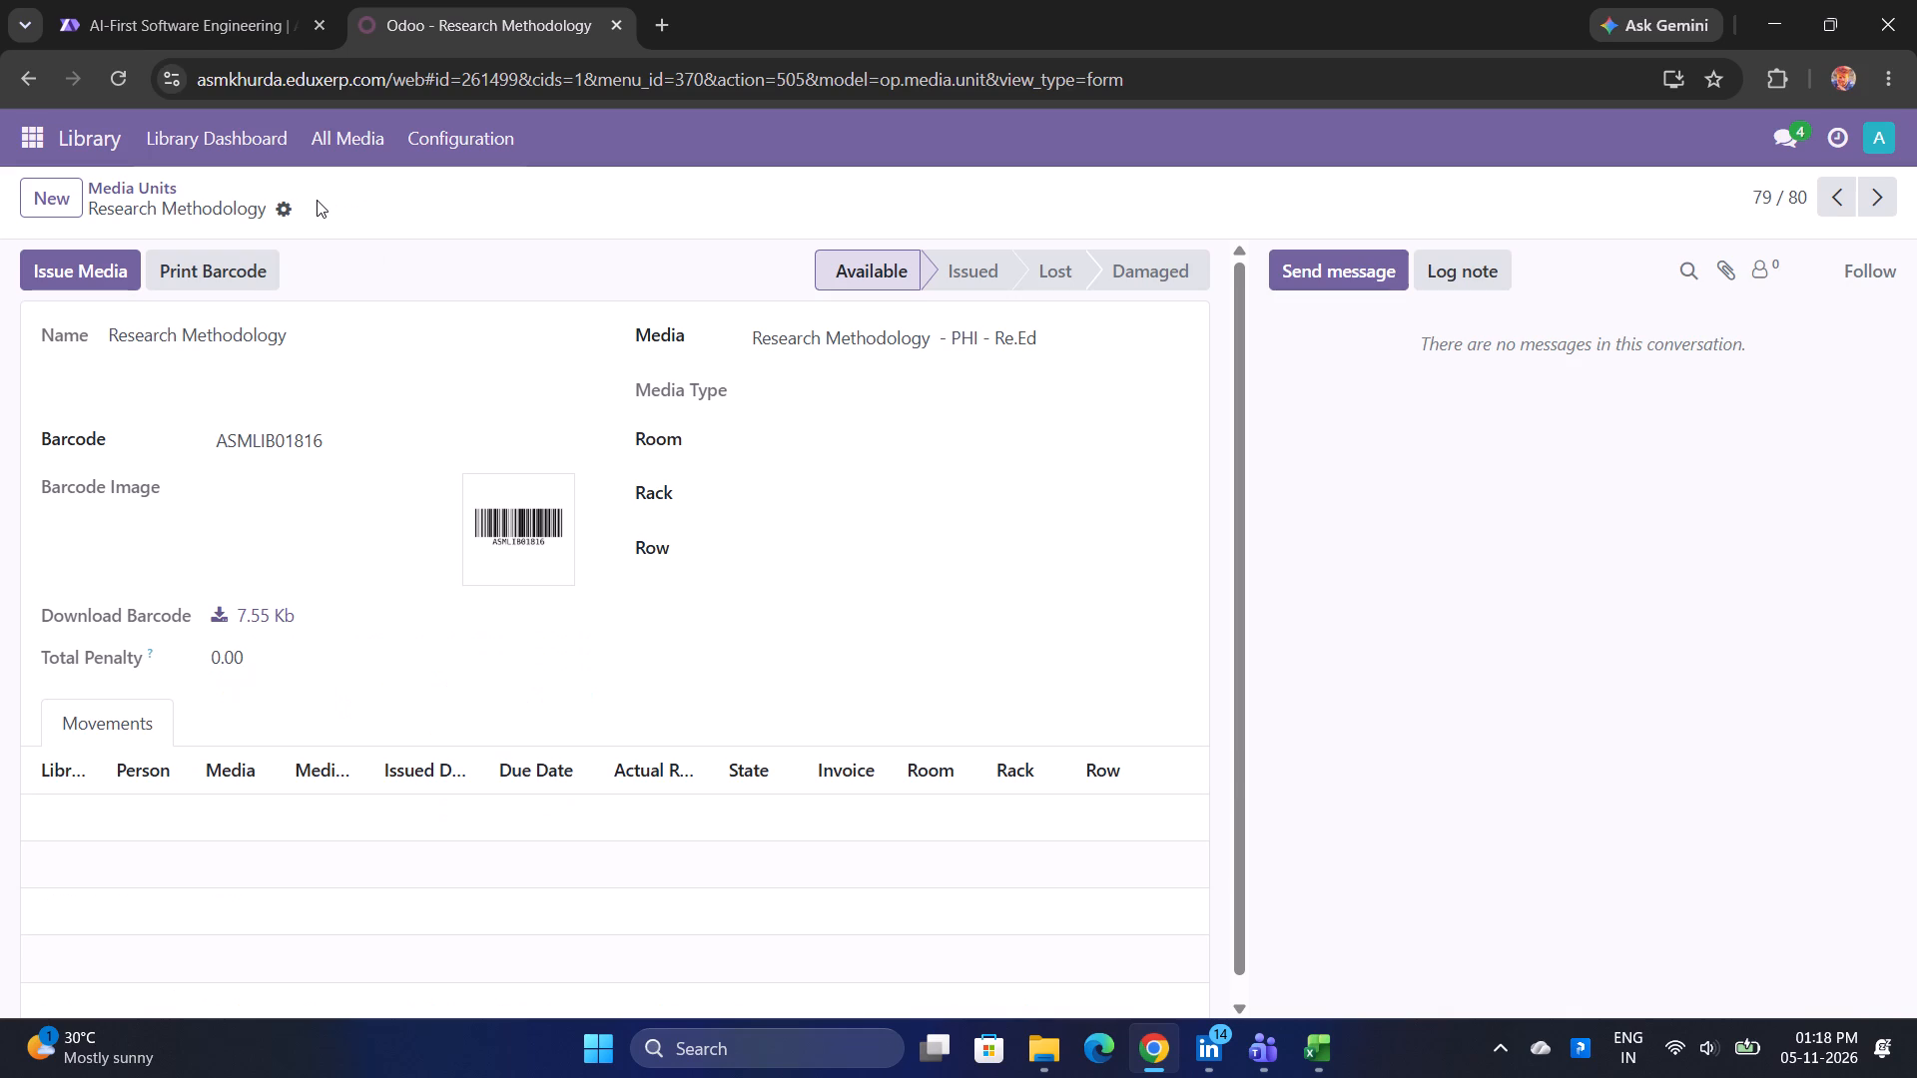
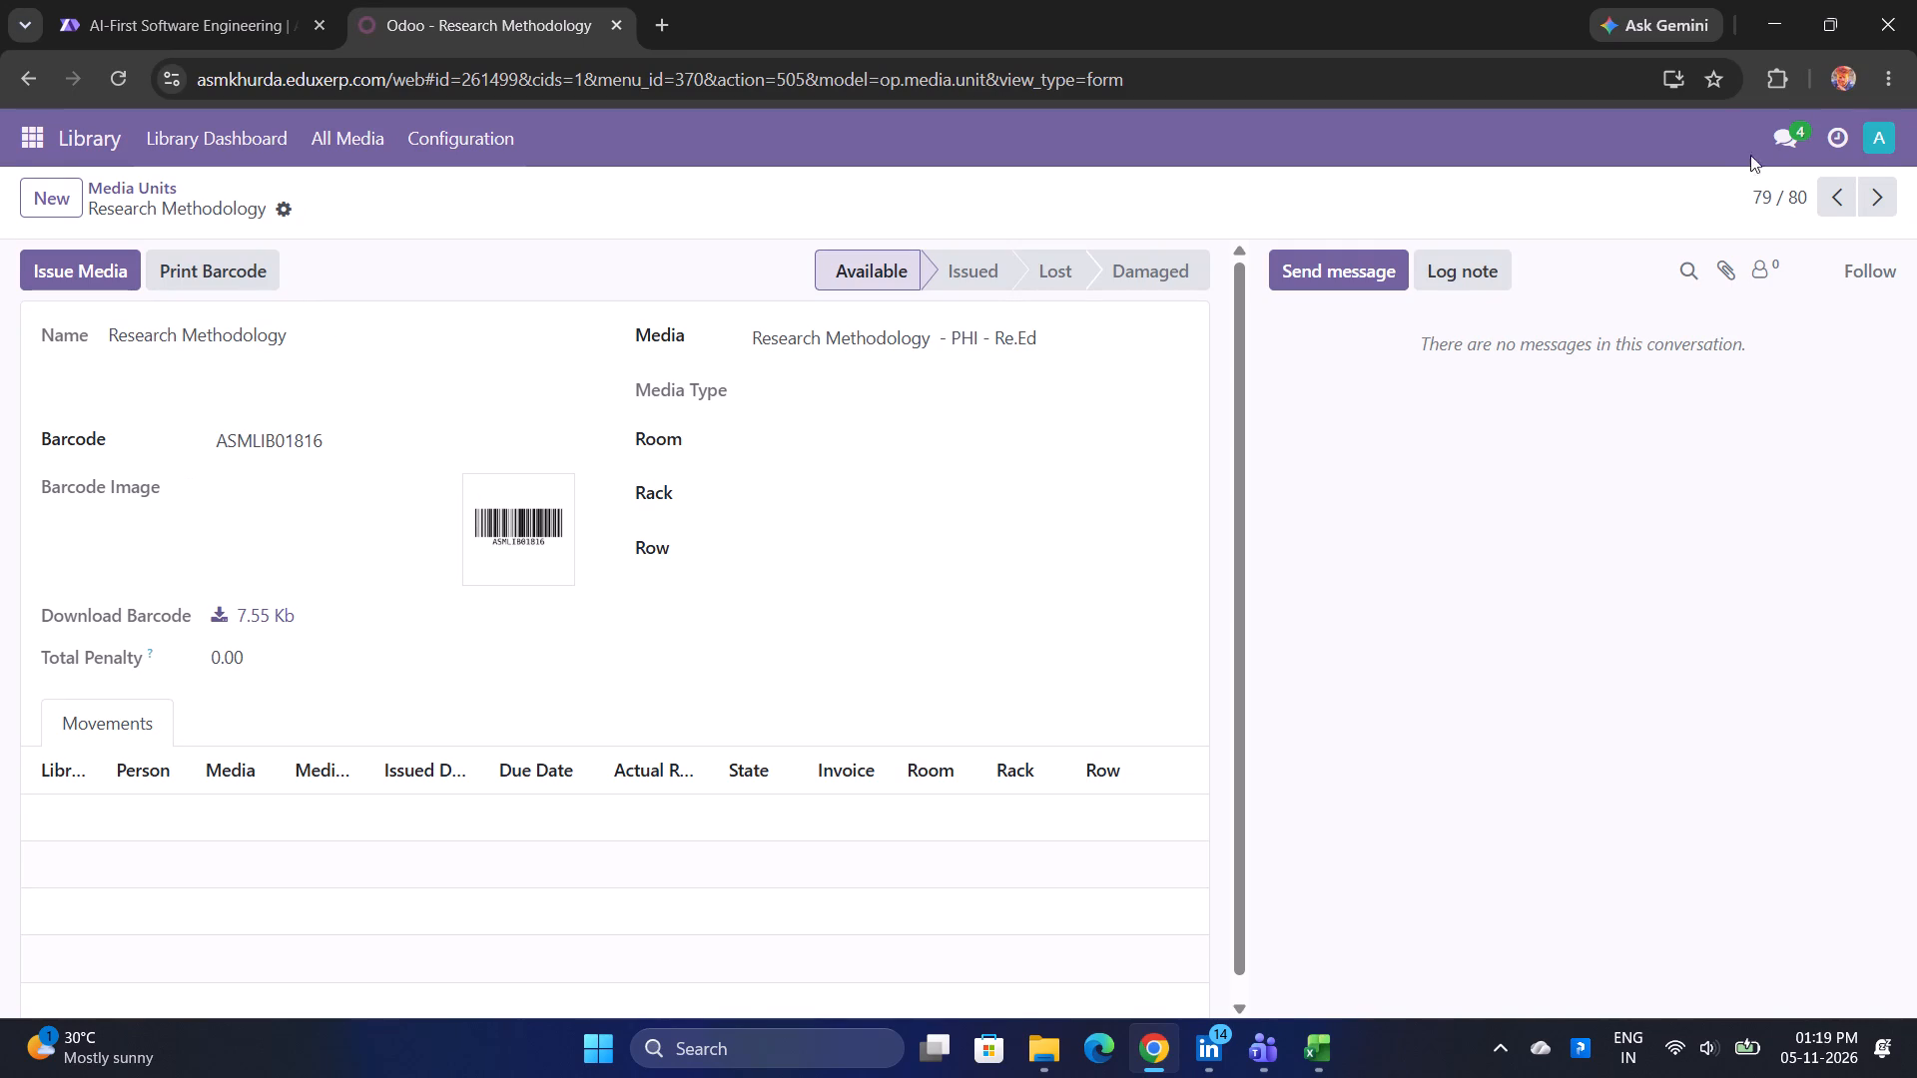
Generate the barcode image for media unit 80 of 80, Research Methodology, by saving barcode ASMLIB0181 and re-saving it as ASMLIB01817.
{"action": "left_click", "coordinate": [1879, 182]}
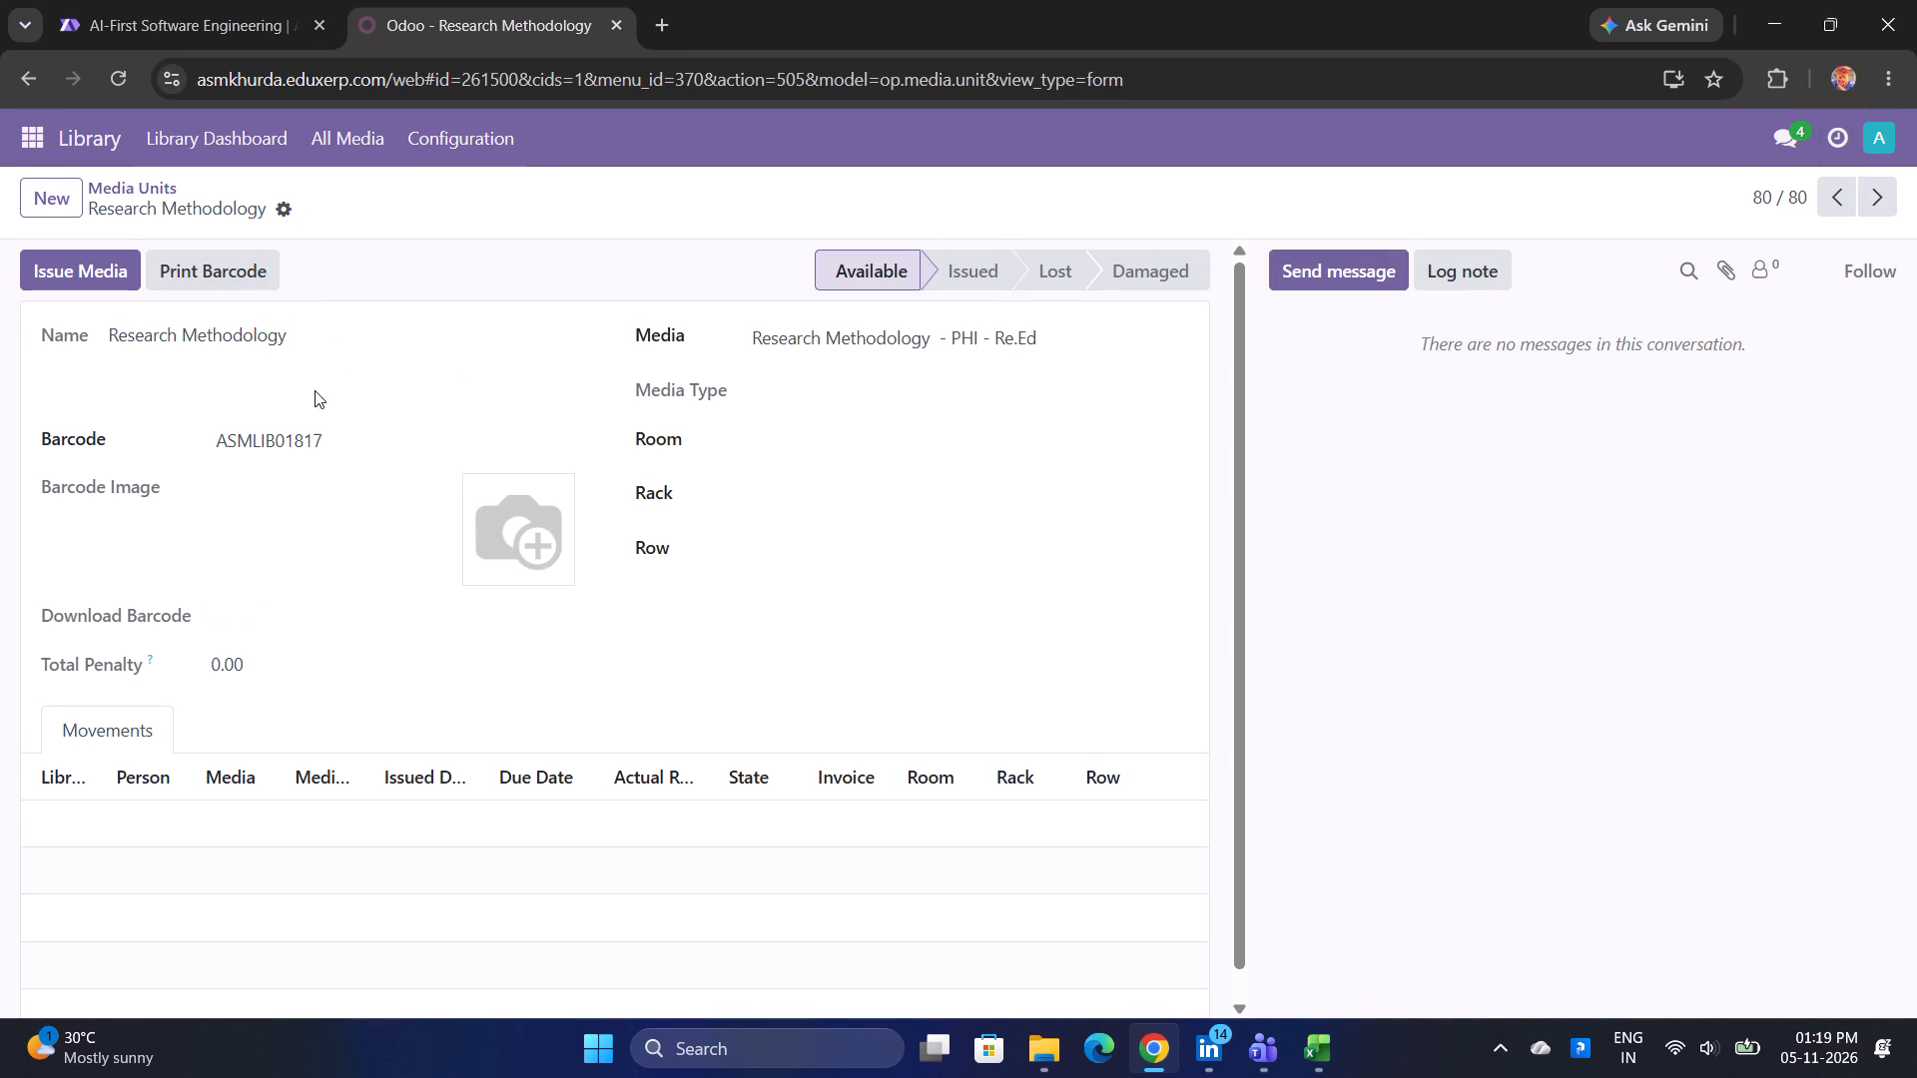
{"action": "left_click", "coordinate": [350, 434]}
{"action": "key", "text": "BackSpace"}
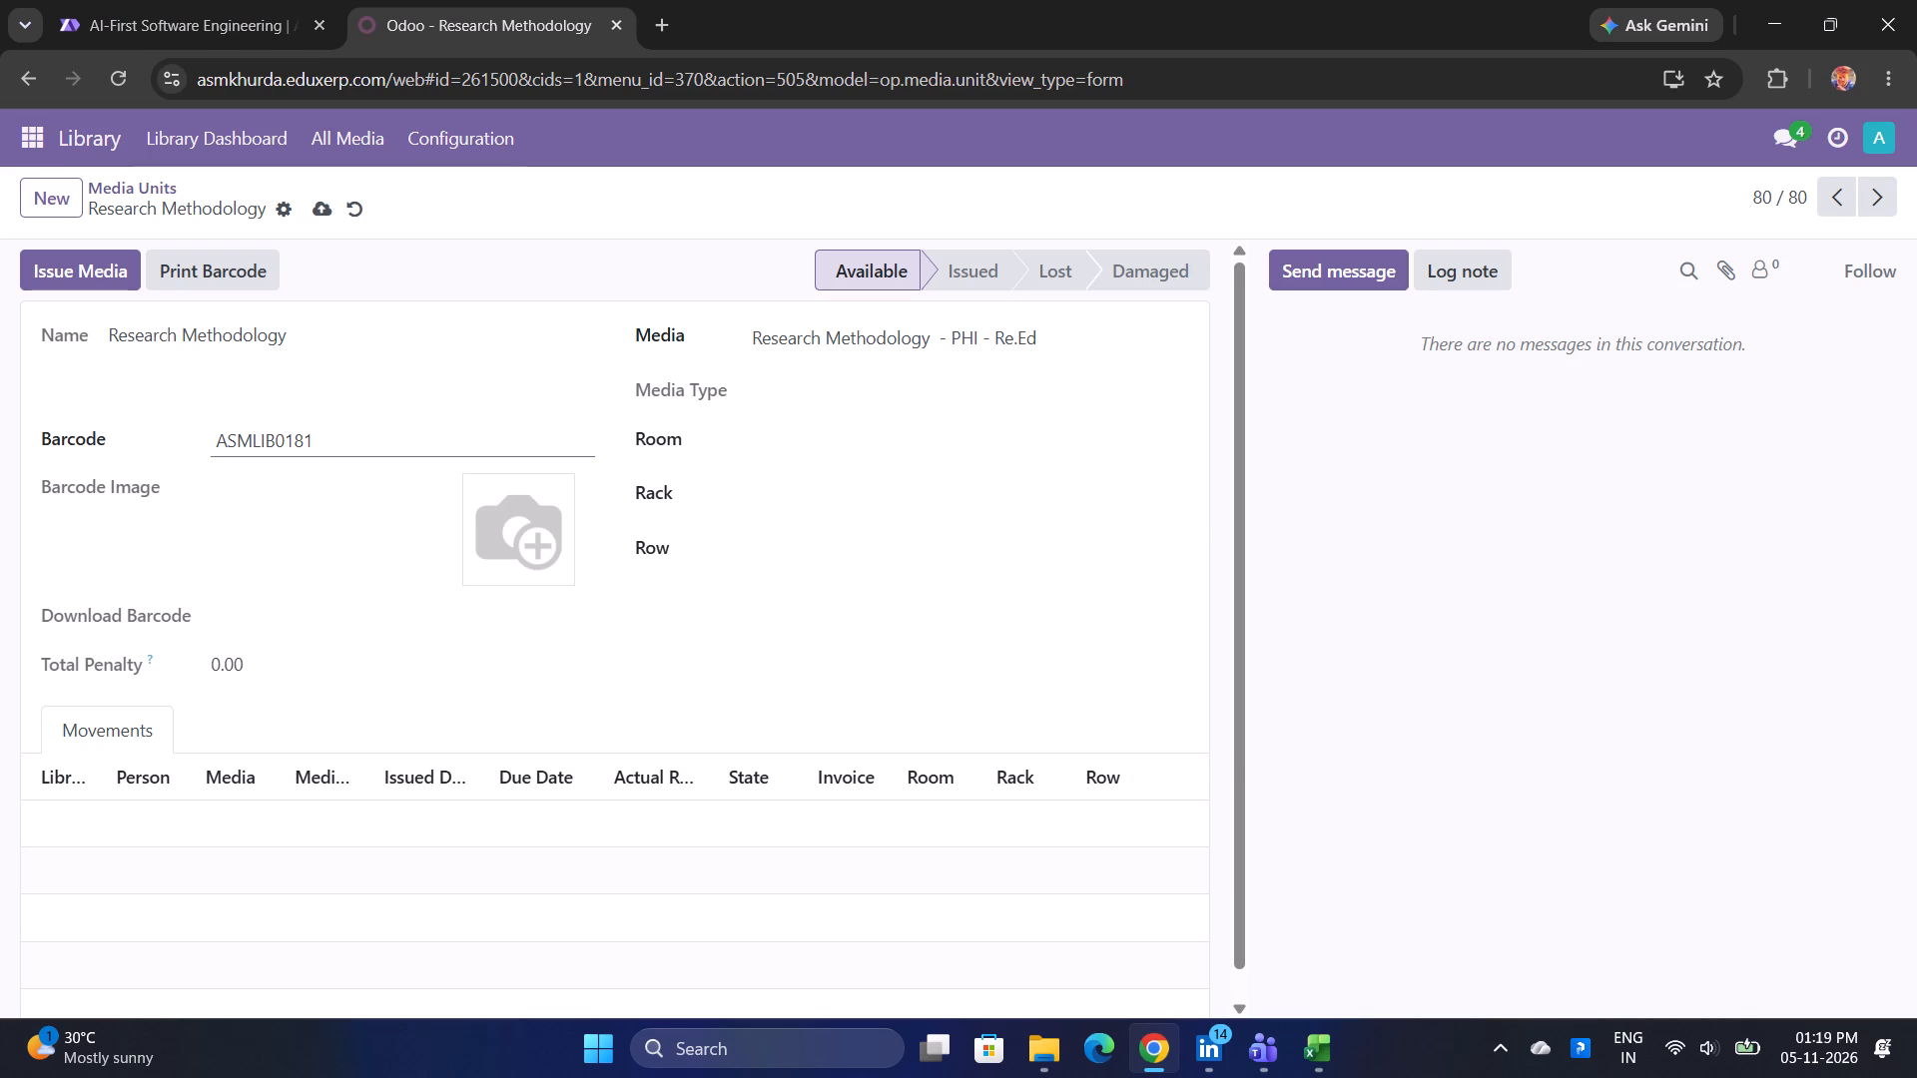
{"action": "left_click", "coordinate": [318, 202]}
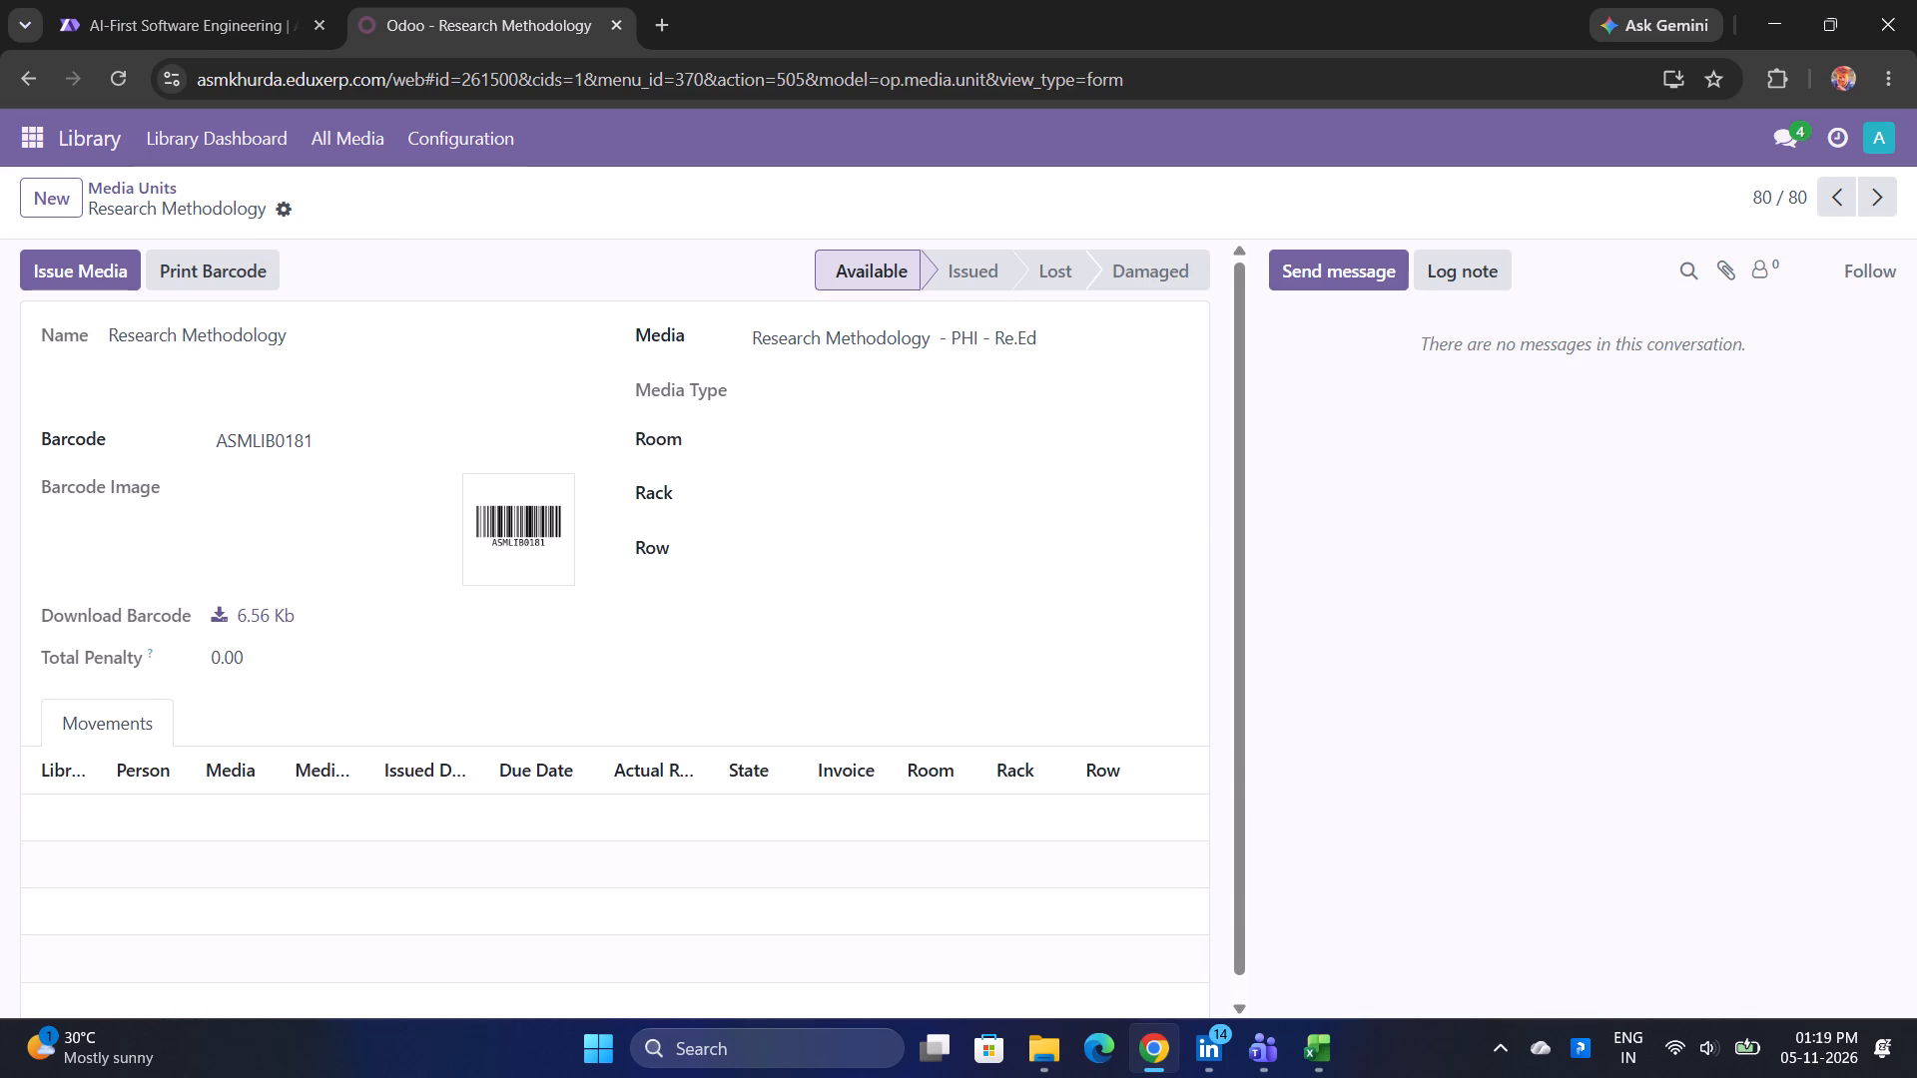
{"action": "left_click", "coordinate": [350, 430]}
{"action": "key", "text": "7"}
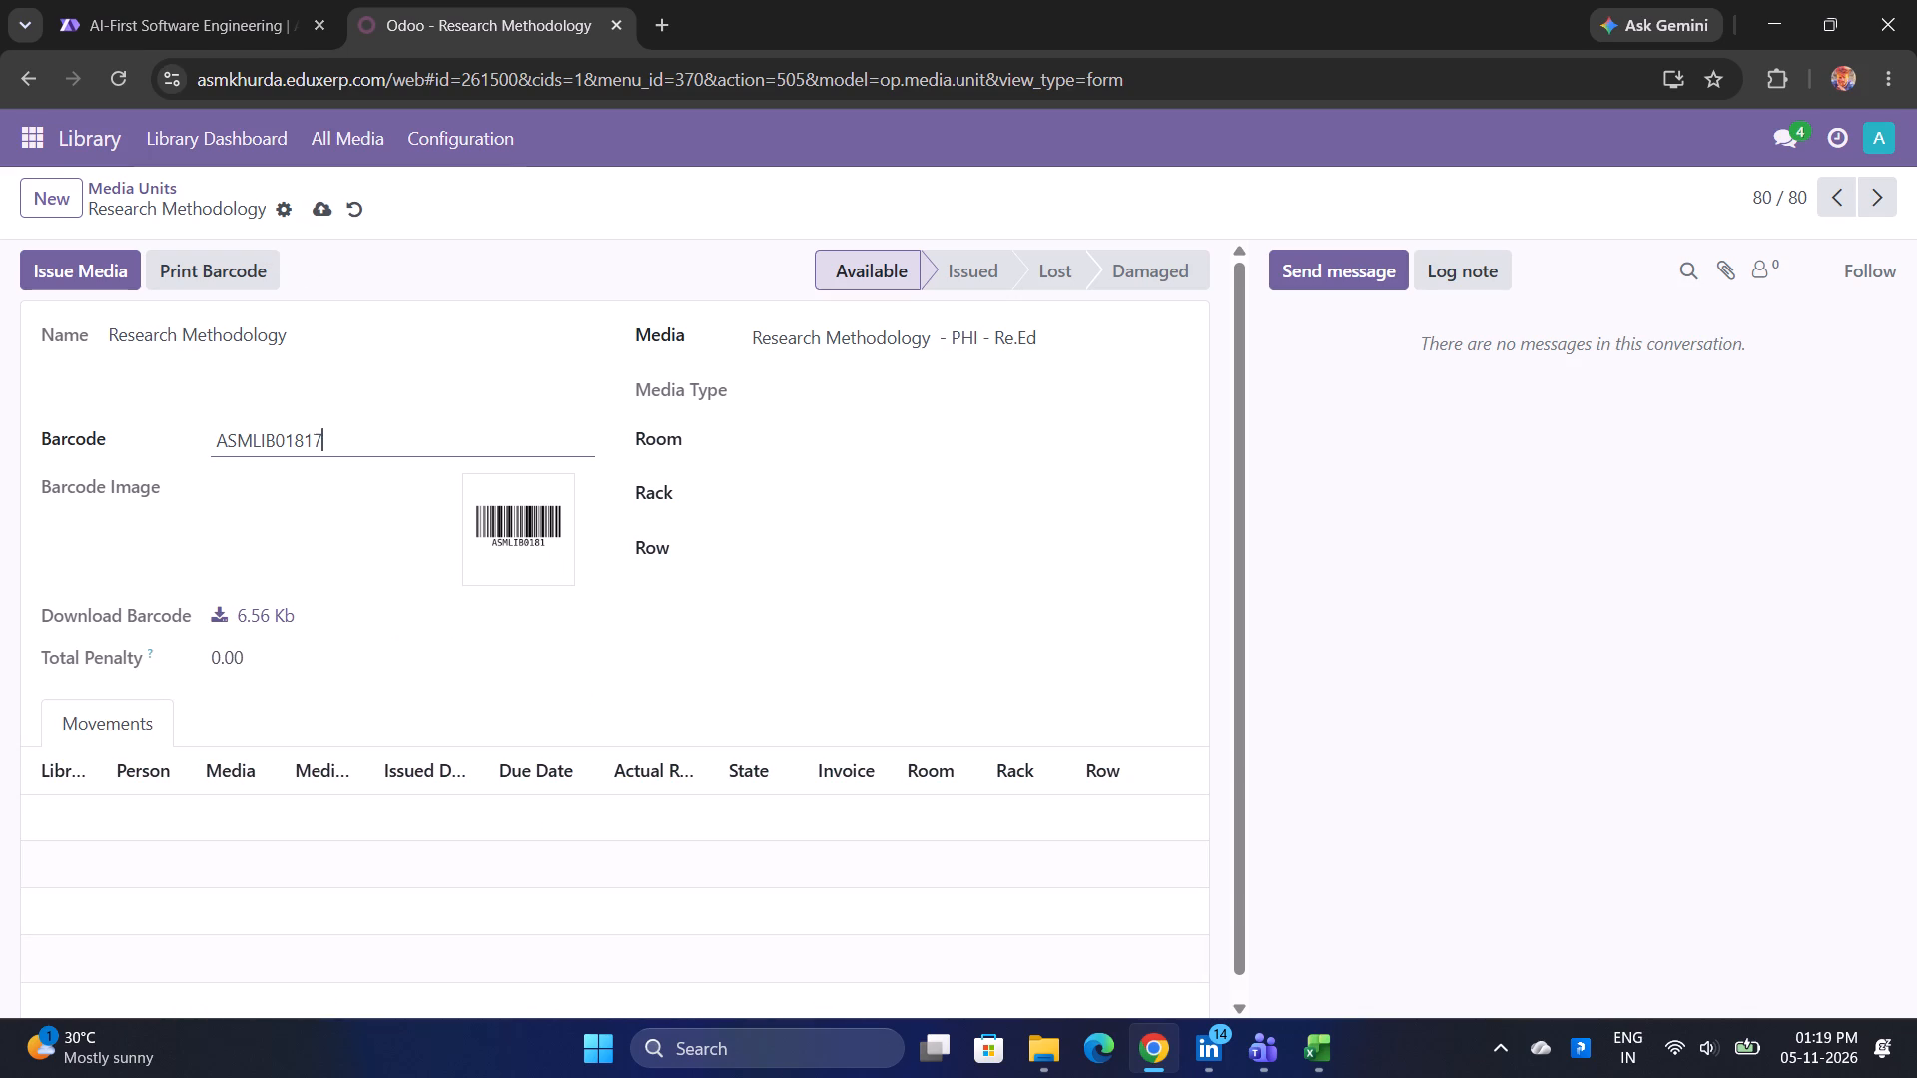
{"action": "left_click", "coordinate": [323, 204]}
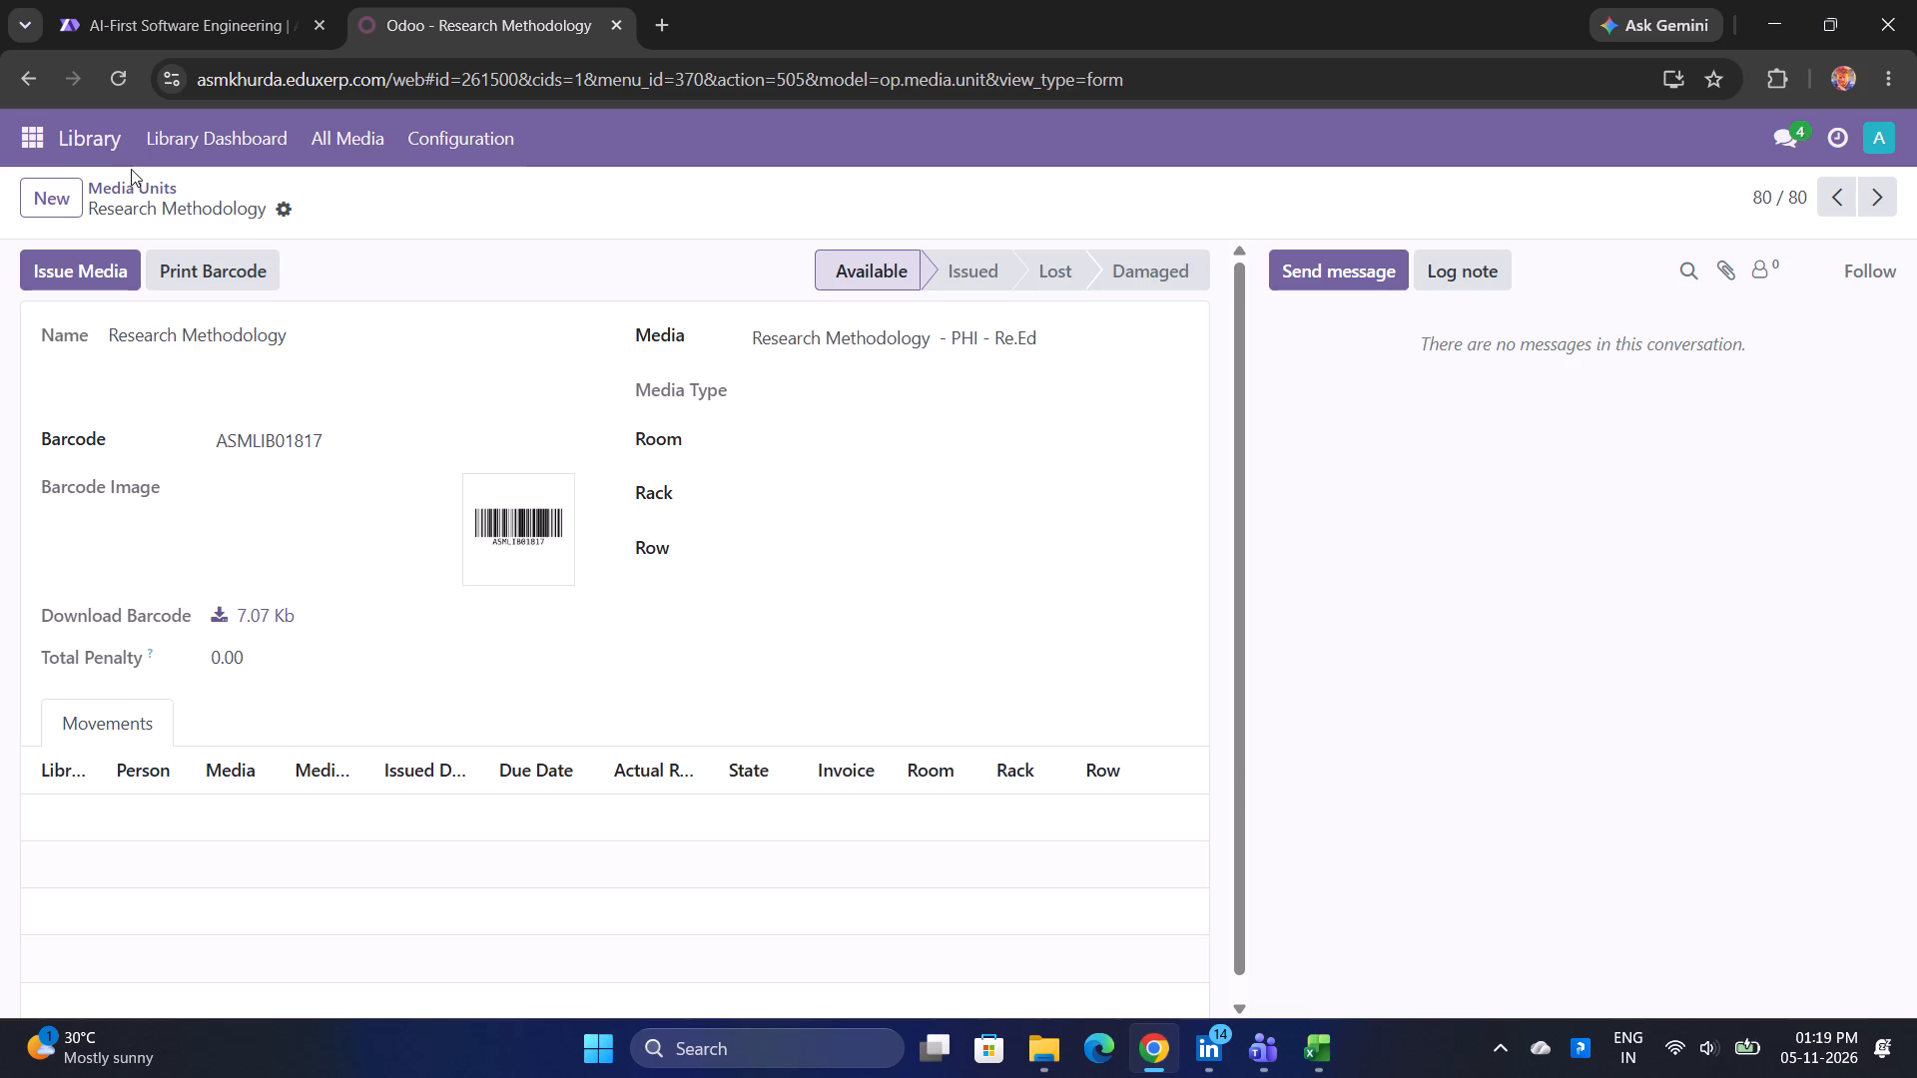
Return to the media units list and check the Barcode Image column from the first row to the last for missing images.
{"action": "left_click", "coordinate": [125, 192]}
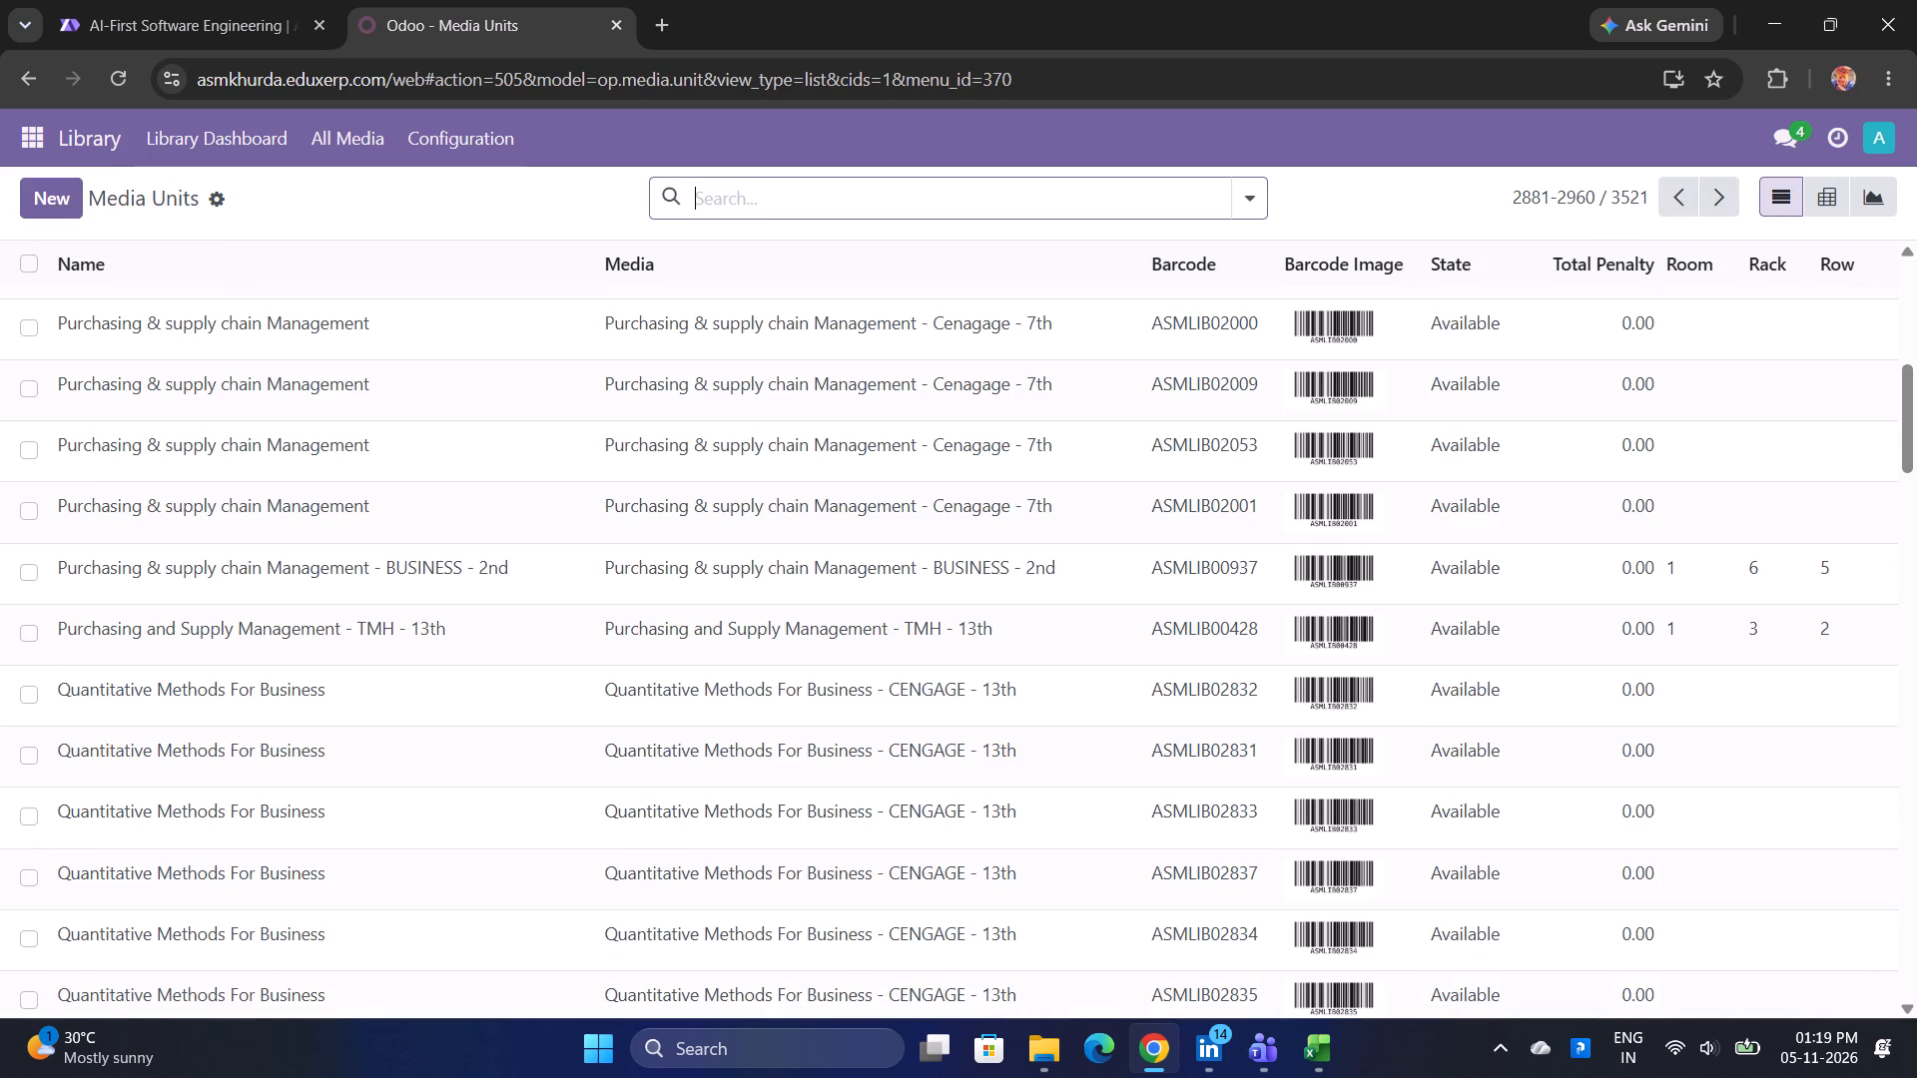
{"action": "scroll", "coordinate": [1052, 368], "scroll_direction": "up", "scroll_amount": 6}
{"action": "scroll", "coordinate": [1052, 368], "scroll_direction": "down", "scroll_amount": 1}
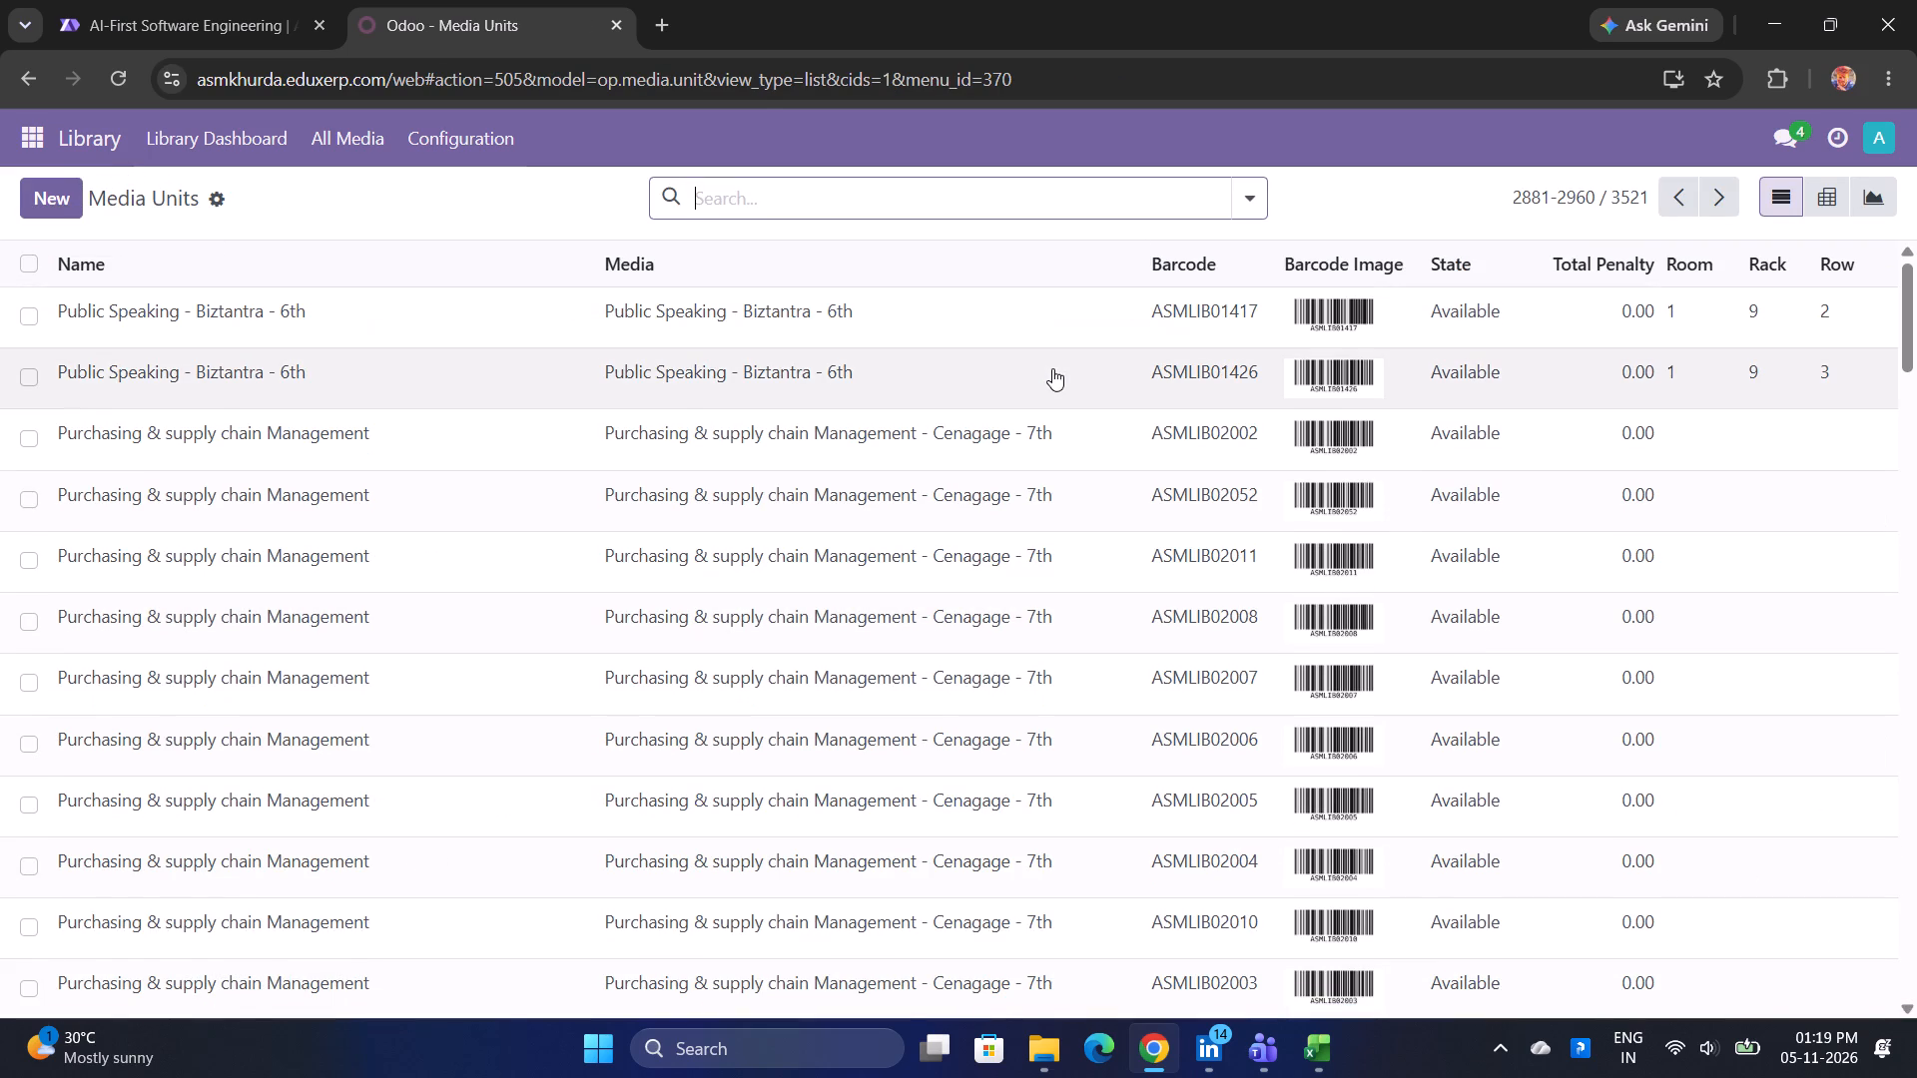
{"action": "scroll", "coordinate": [1052, 368], "scroll_direction": "down", "scroll_amount": 10}
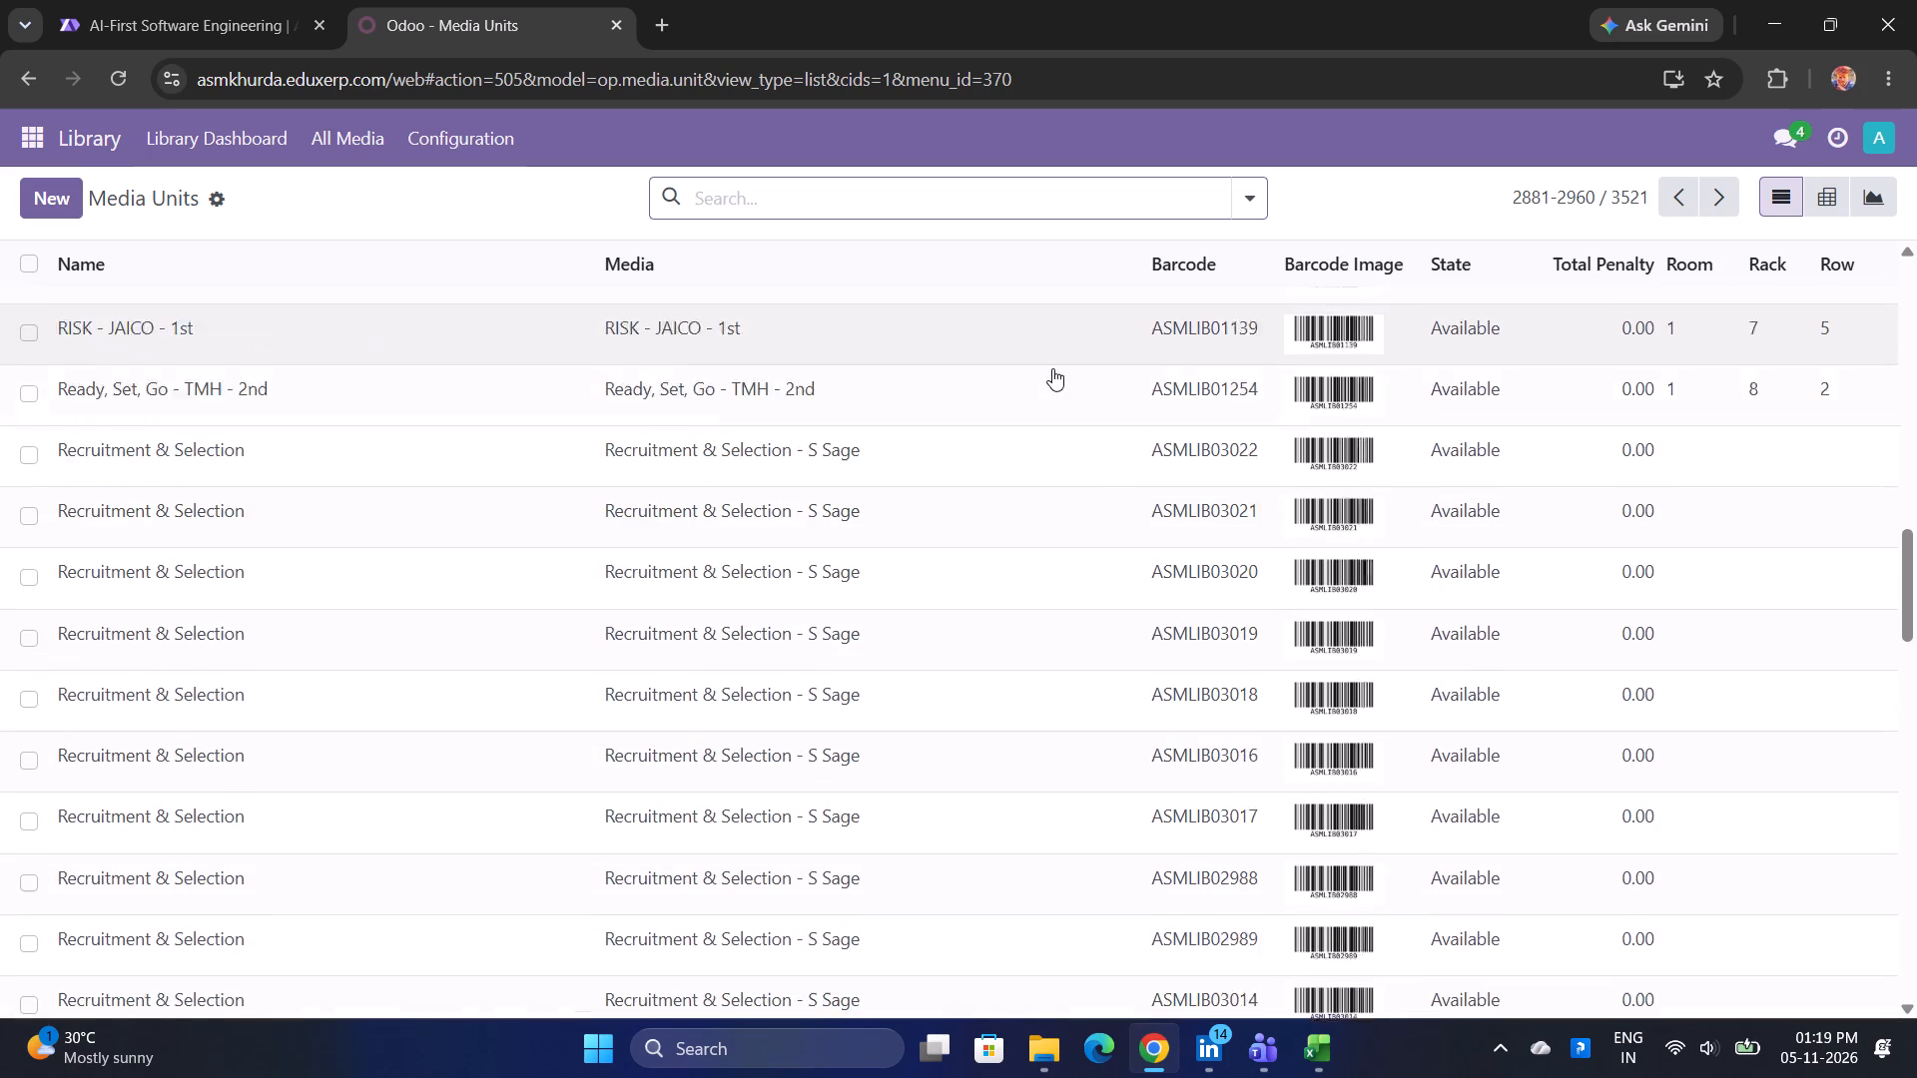
{"action": "scroll", "coordinate": [1052, 368], "scroll_direction": "down", "scroll_amount": 3}
{"action": "scroll", "coordinate": [1052, 368], "scroll_direction": "right", "scroll_amount": 1}
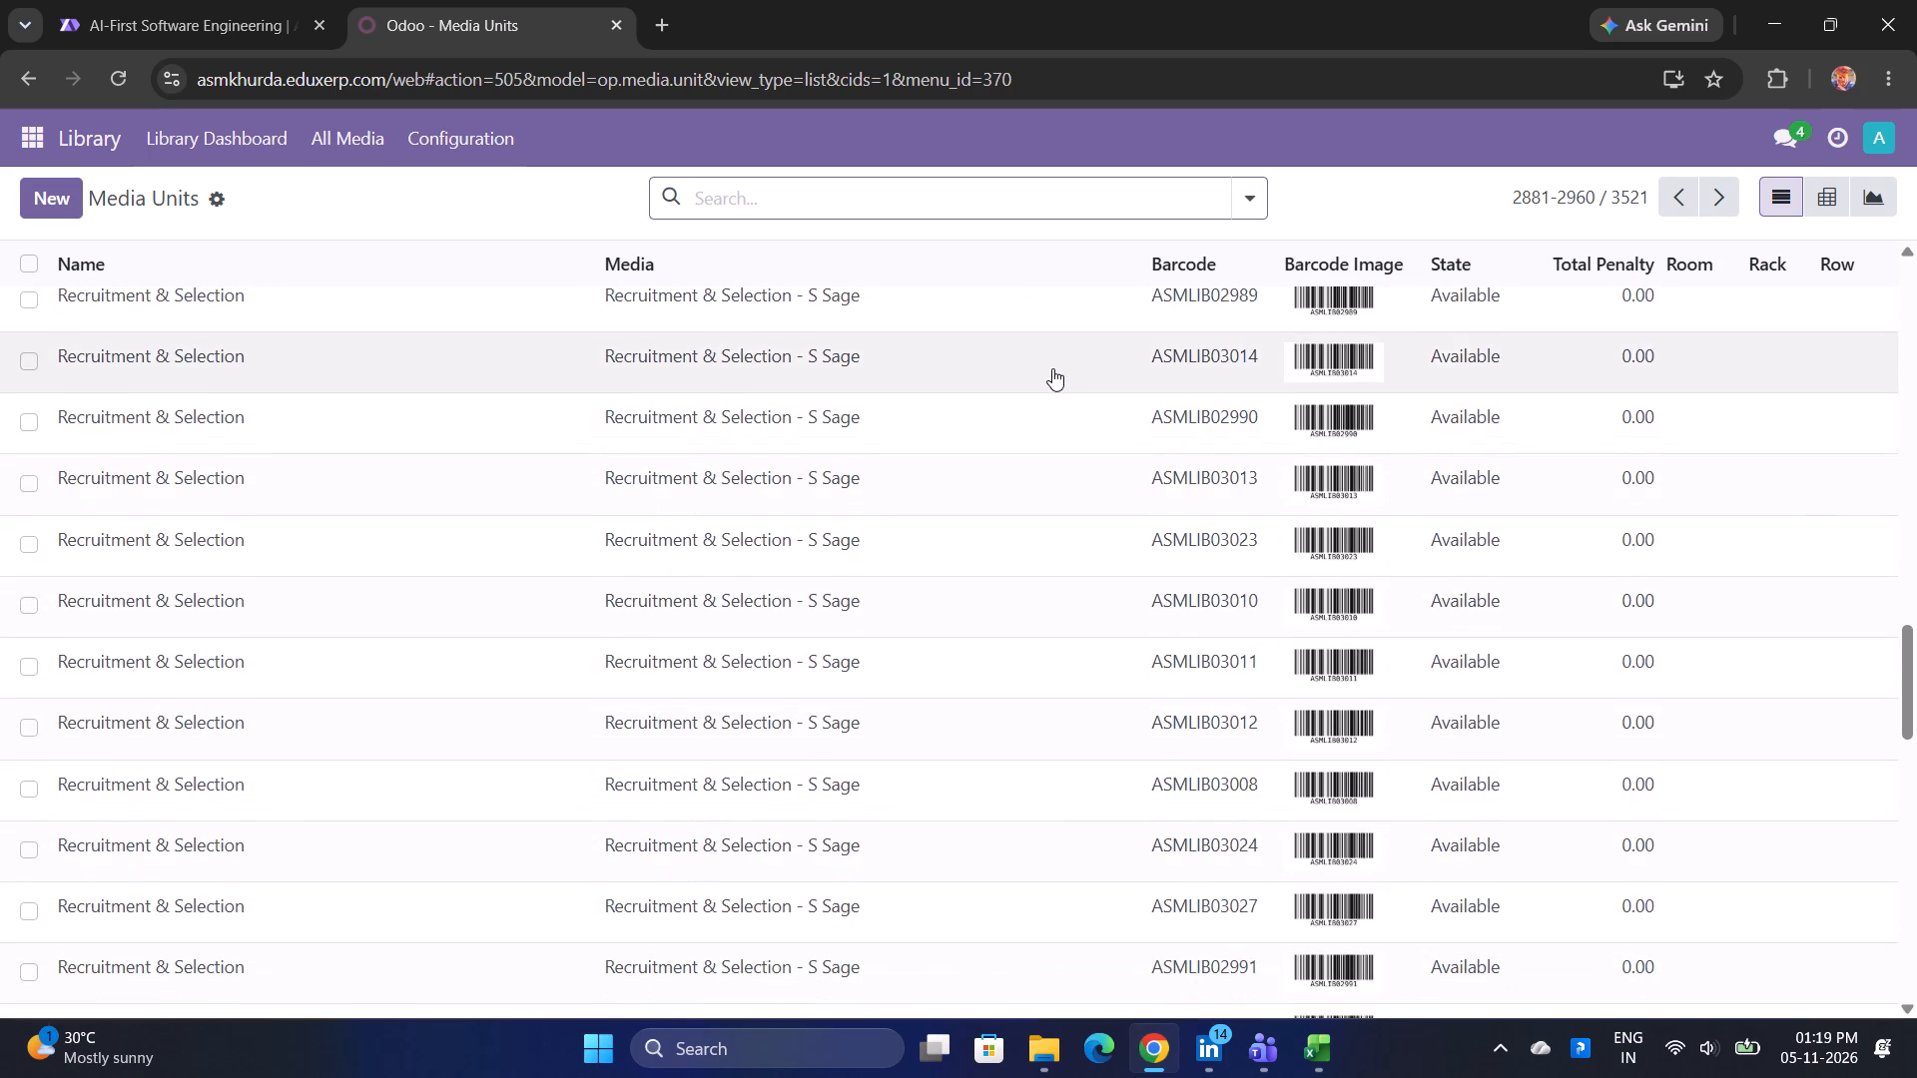
{"action": "scroll", "coordinate": [1052, 368], "scroll_direction": "down", "scroll_amount": 1}
{"action": "scroll", "coordinate": [1052, 368], "scroll_direction": "right", "scroll_amount": 1}
{"action": "scroll", "coordinate": [1052, 368], "scroll_direction": "down", "scroll_amount": 1}
{"action": "scroll", "coordinate": [1052, 368], "scroll_direction": "right", "scroll_amount": 1}
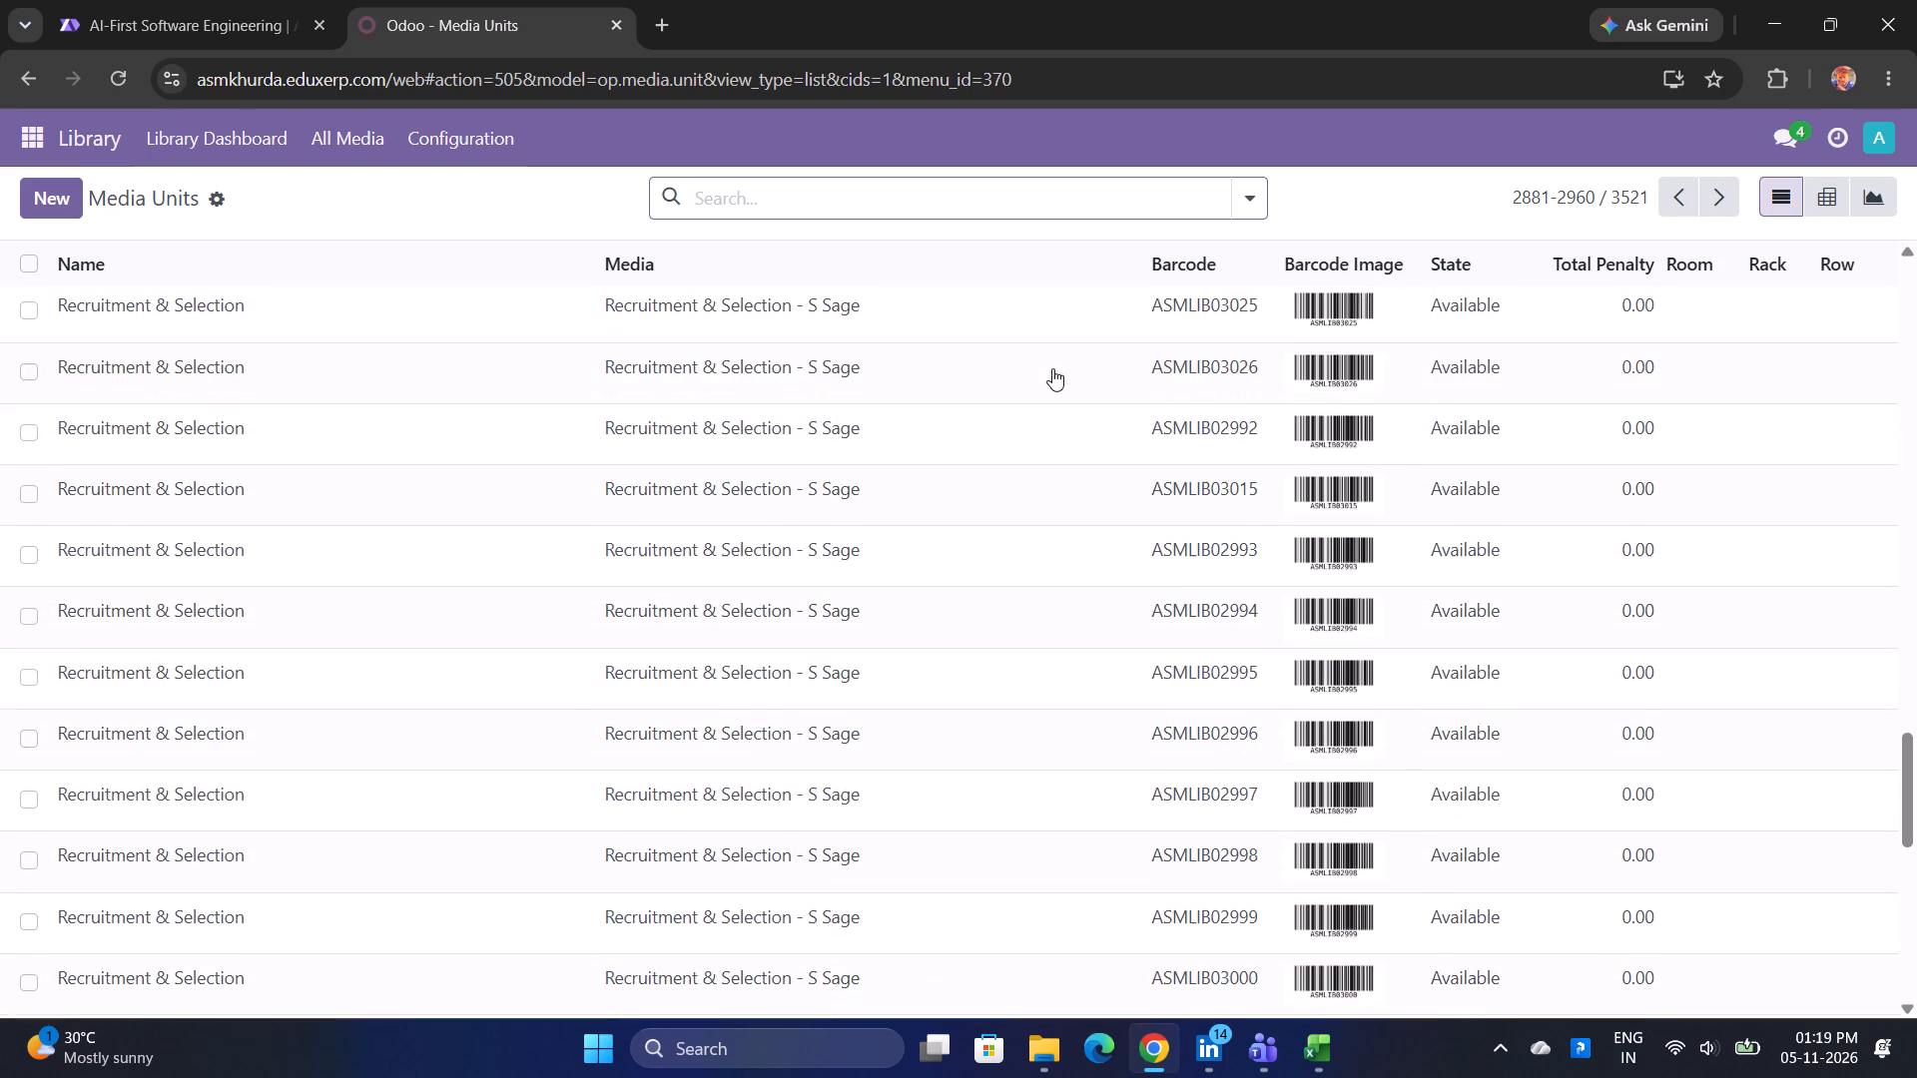
{"action": "scroll", "coordinate": [1052, 368], "scroll_direction": "right", "scroll_amount": 1}
{"action": "scroll", "coordinate": [1052, 368], "scroll_direction": "down", "scroll_amount": 3}
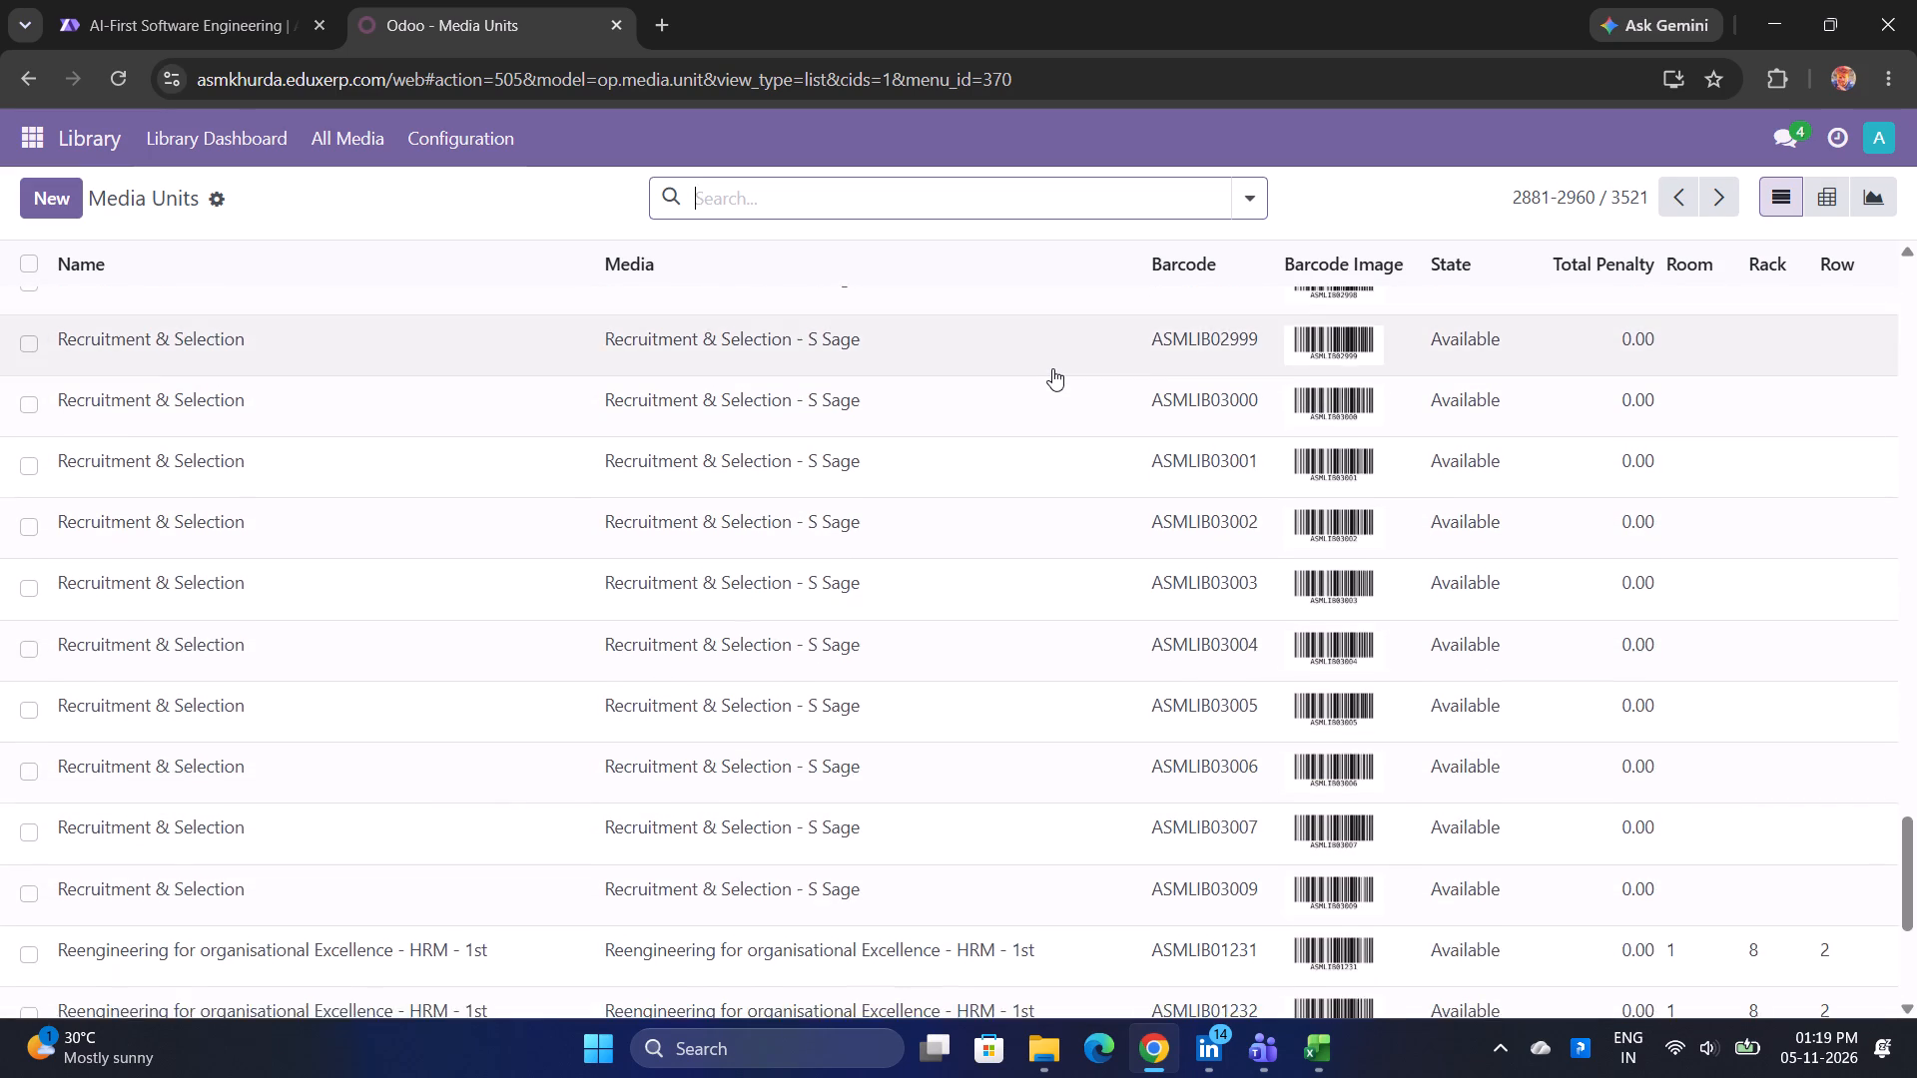
{"action": "scroll", "coordinate": [1052, 368], "scroll_direction": "down", "scroll_amount": 2}
{"action": "scroll", "coordinate": [1052, 368], "scroll_direction": "right", "scroll_amount": 1}
{"action": "scroll", "coordinate": [1052, 368], "scroll_direction": "down", "scroll_amount": 1}
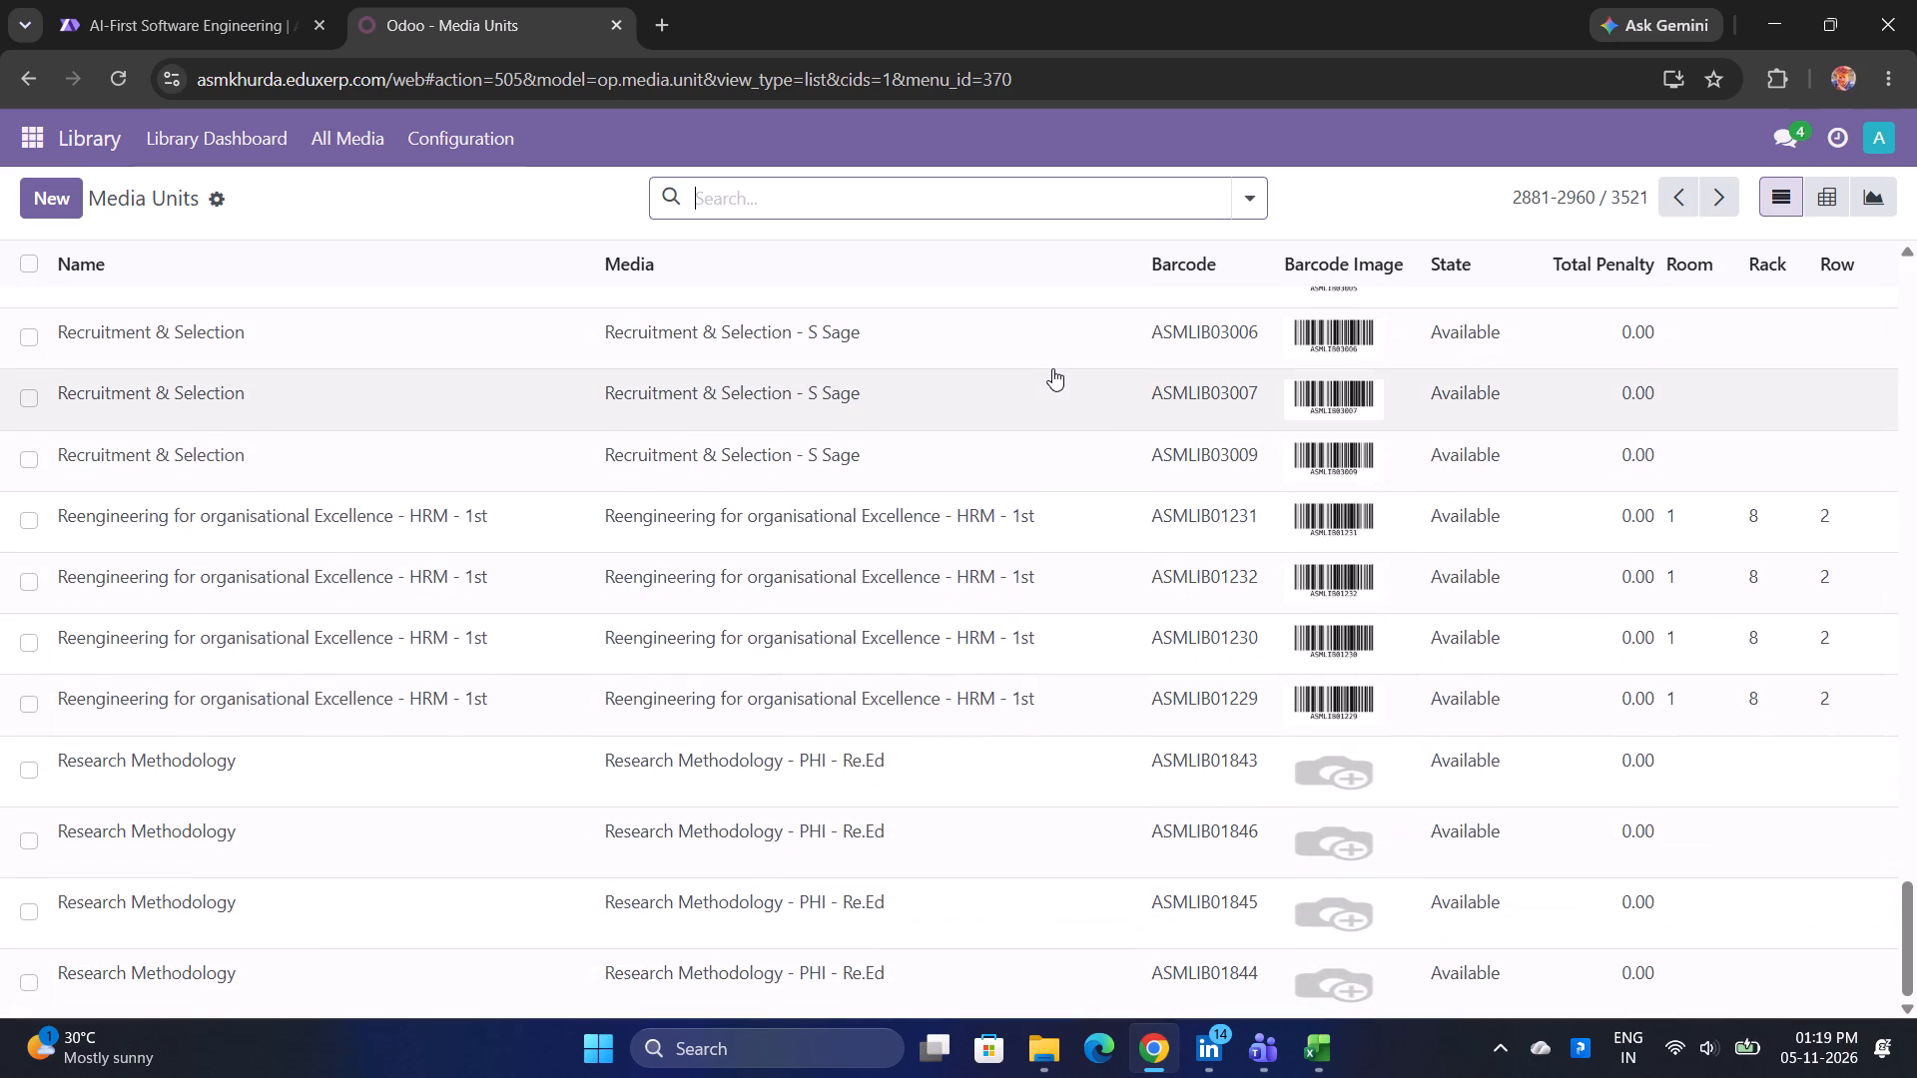
{"action": "scroll", "coordinate": [1052, 368], "scroll_direction": "down", "scroll_amount": 1}
Generate the barcode image for Research Methodology unit 77 of 80 by saving barcode ASMLIB0184 and re-saving it as ASMLIB01843.
{"action": "left_click", "coordinate": [1349, 774]}
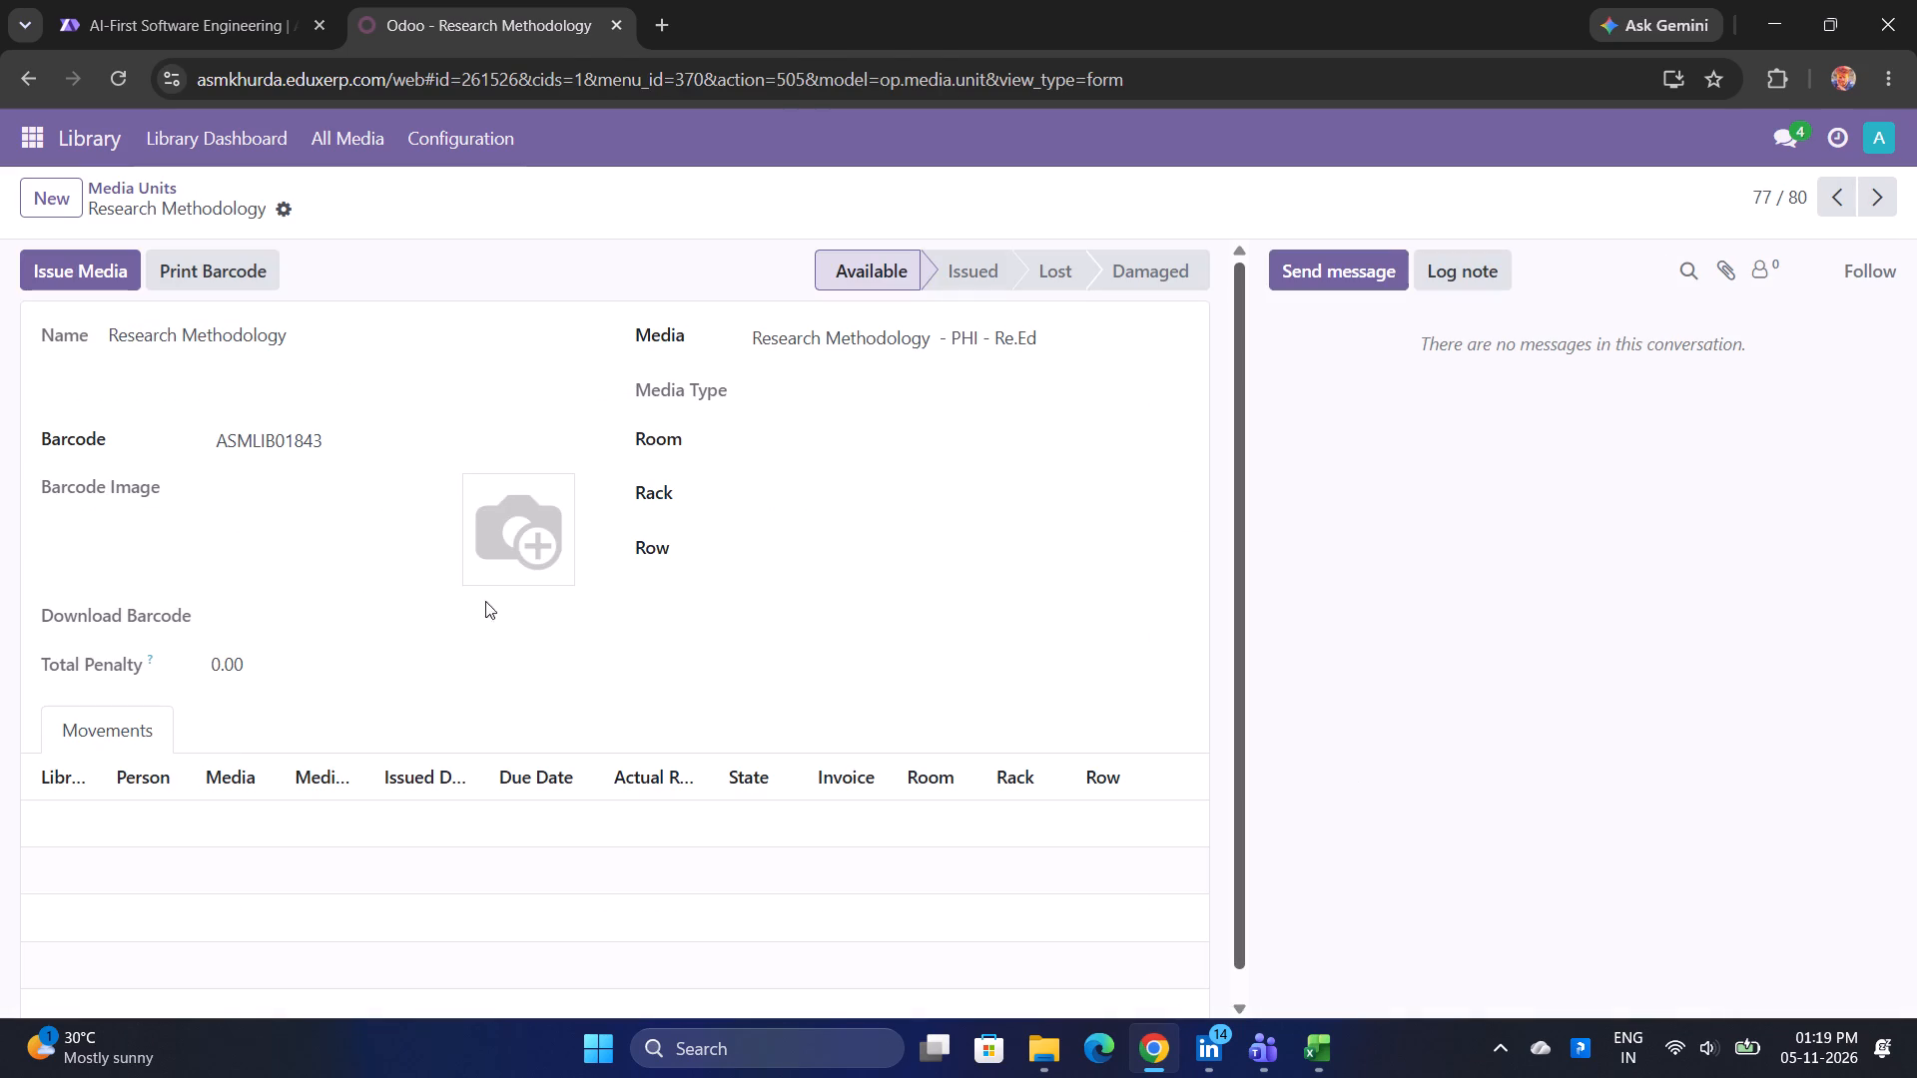
{"action": "left_click", "coordinate": [321, 439]}
{"action": "key", "text": "BackSpace"}
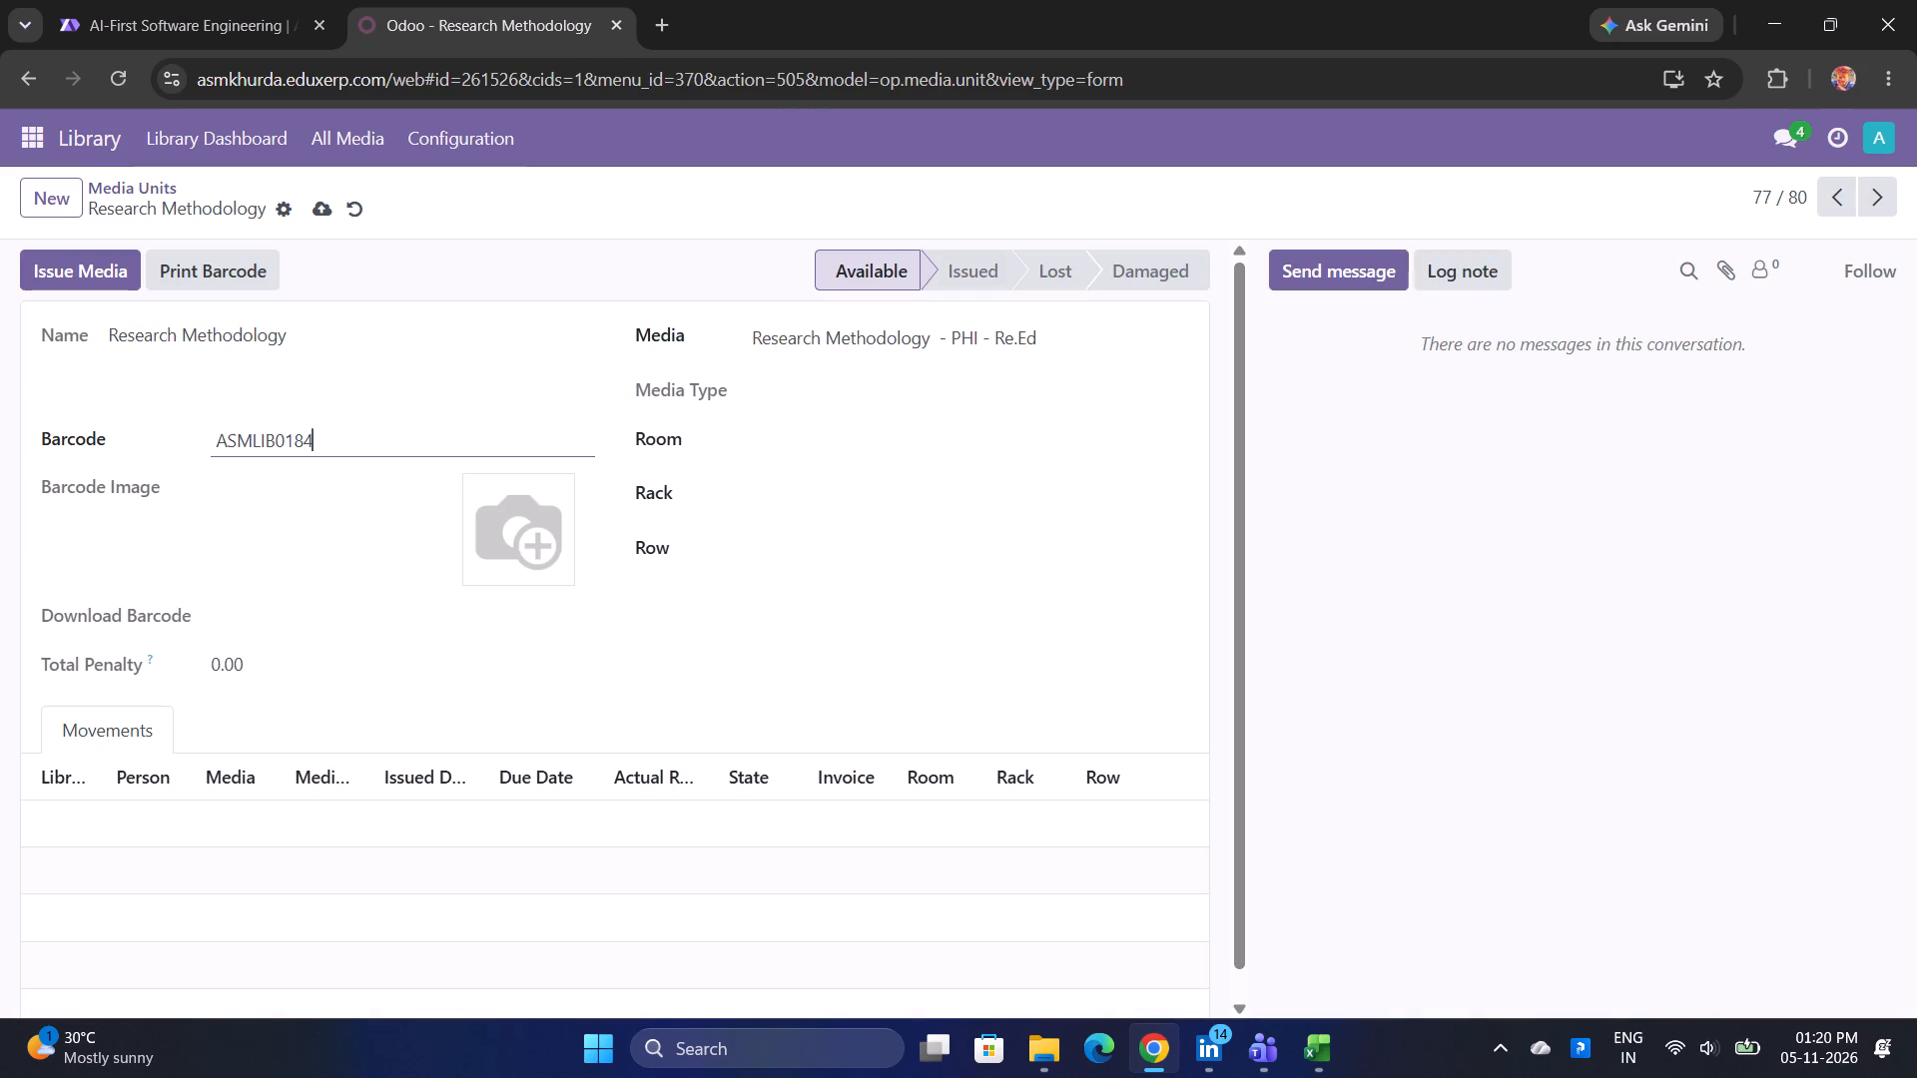
{"action": "left_click", "coordinate": [320, 204]}
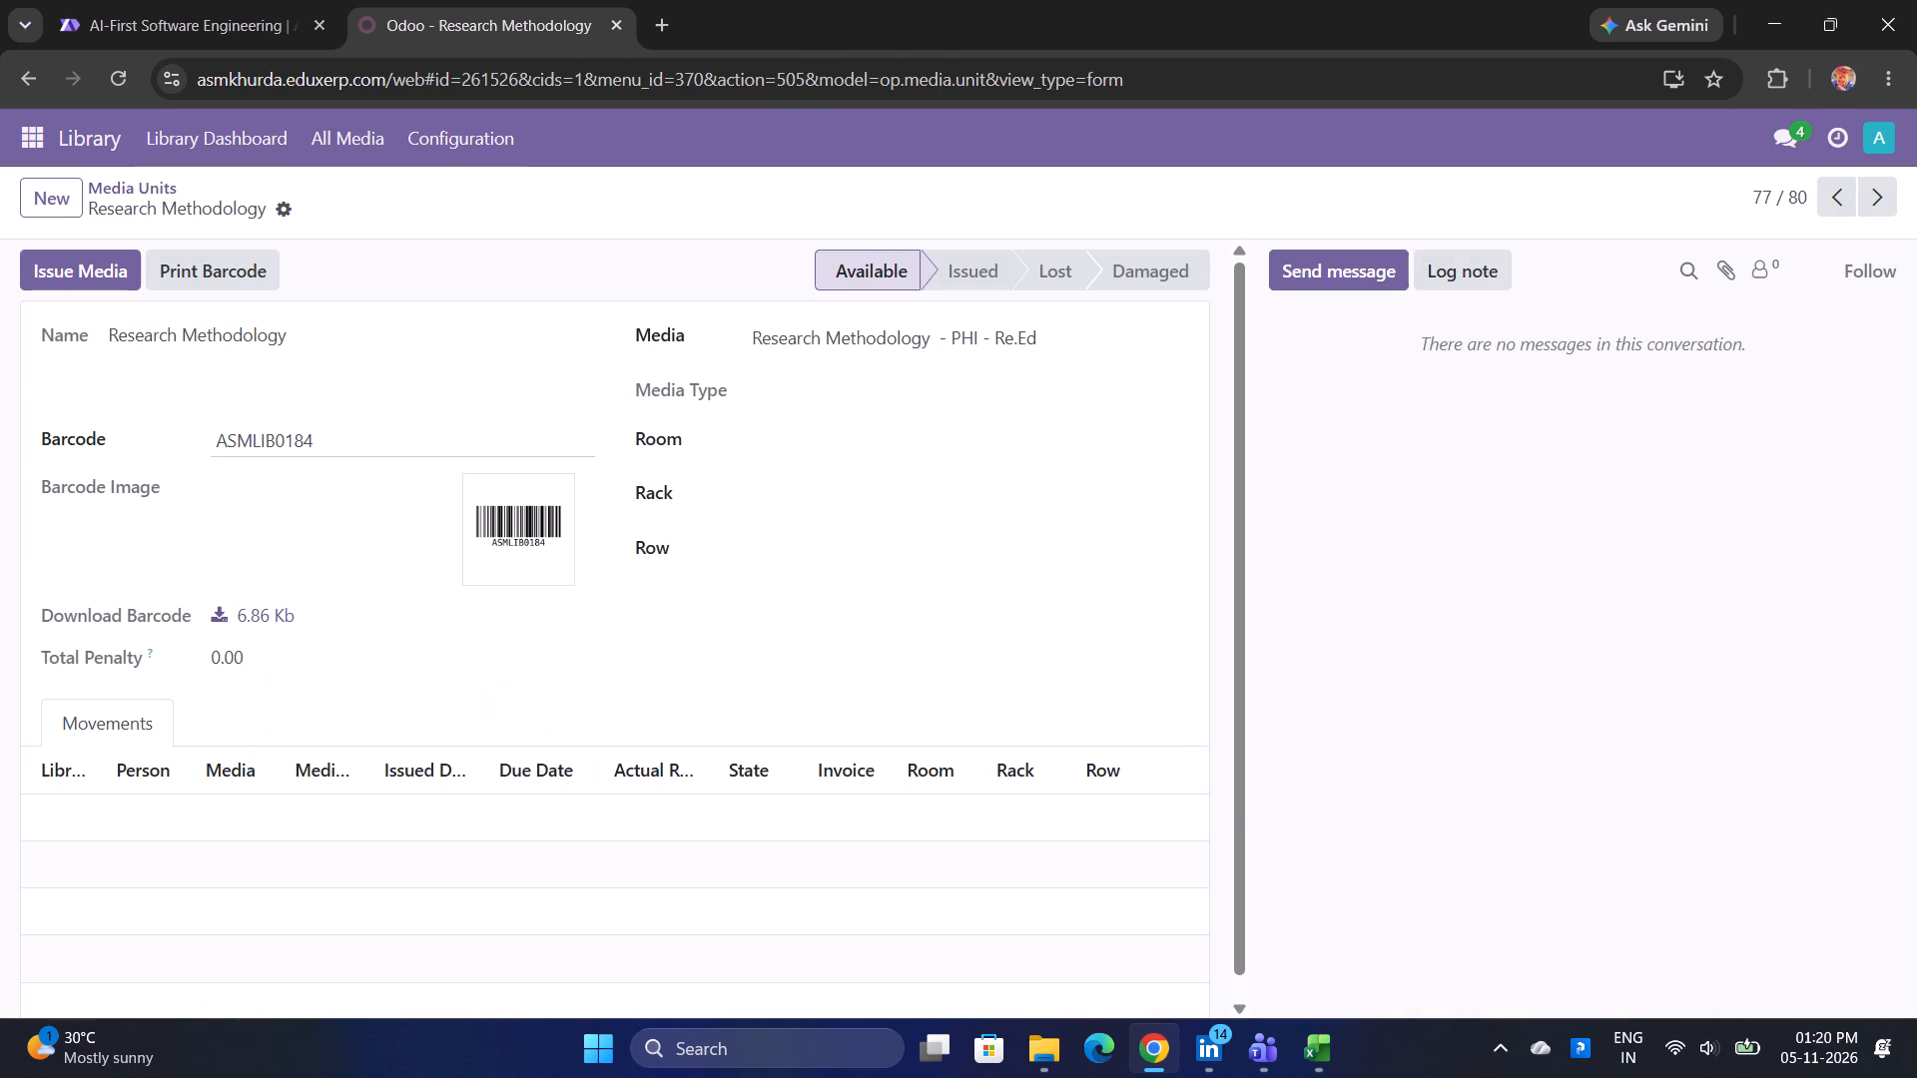
{"action": "left_click", "coordinate": [347, 429]}
{"action": "key", "text": "3"}
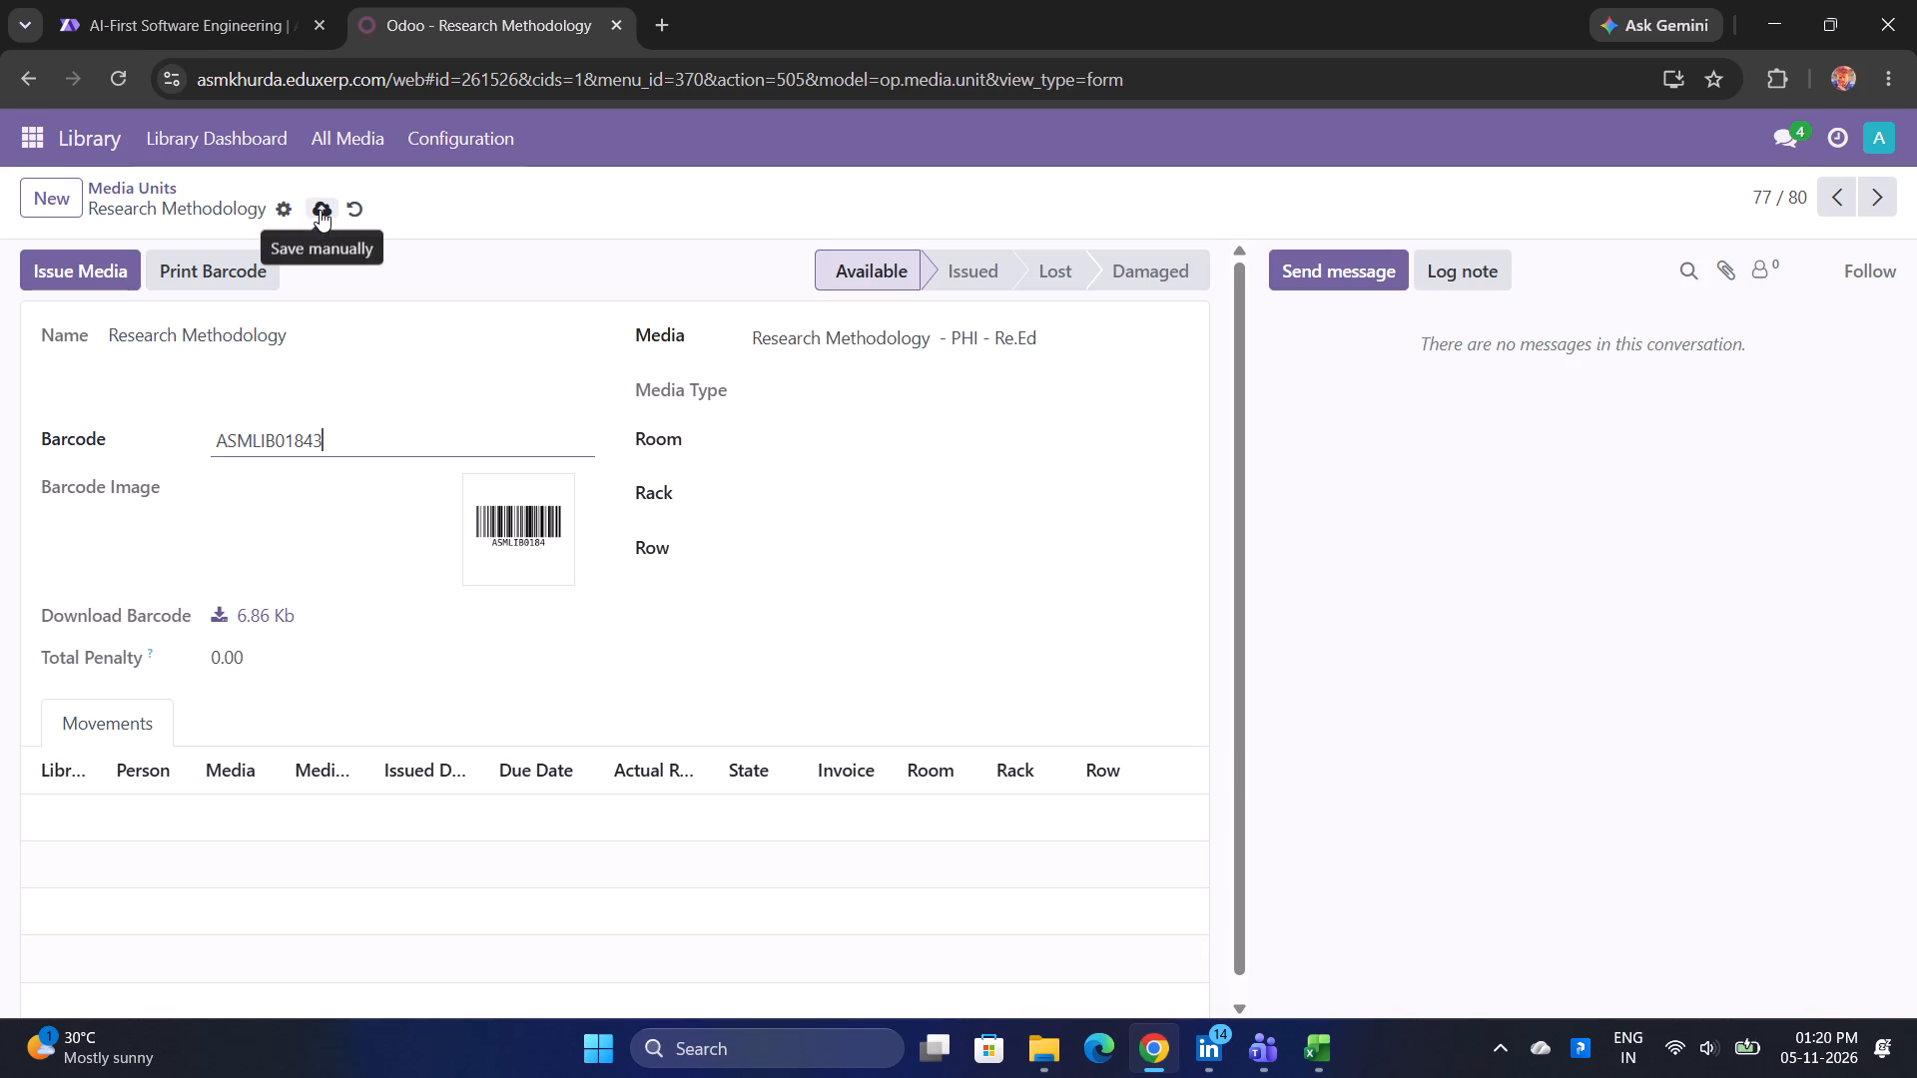
{"action": "left_click", "coordinate": [319, 210]}
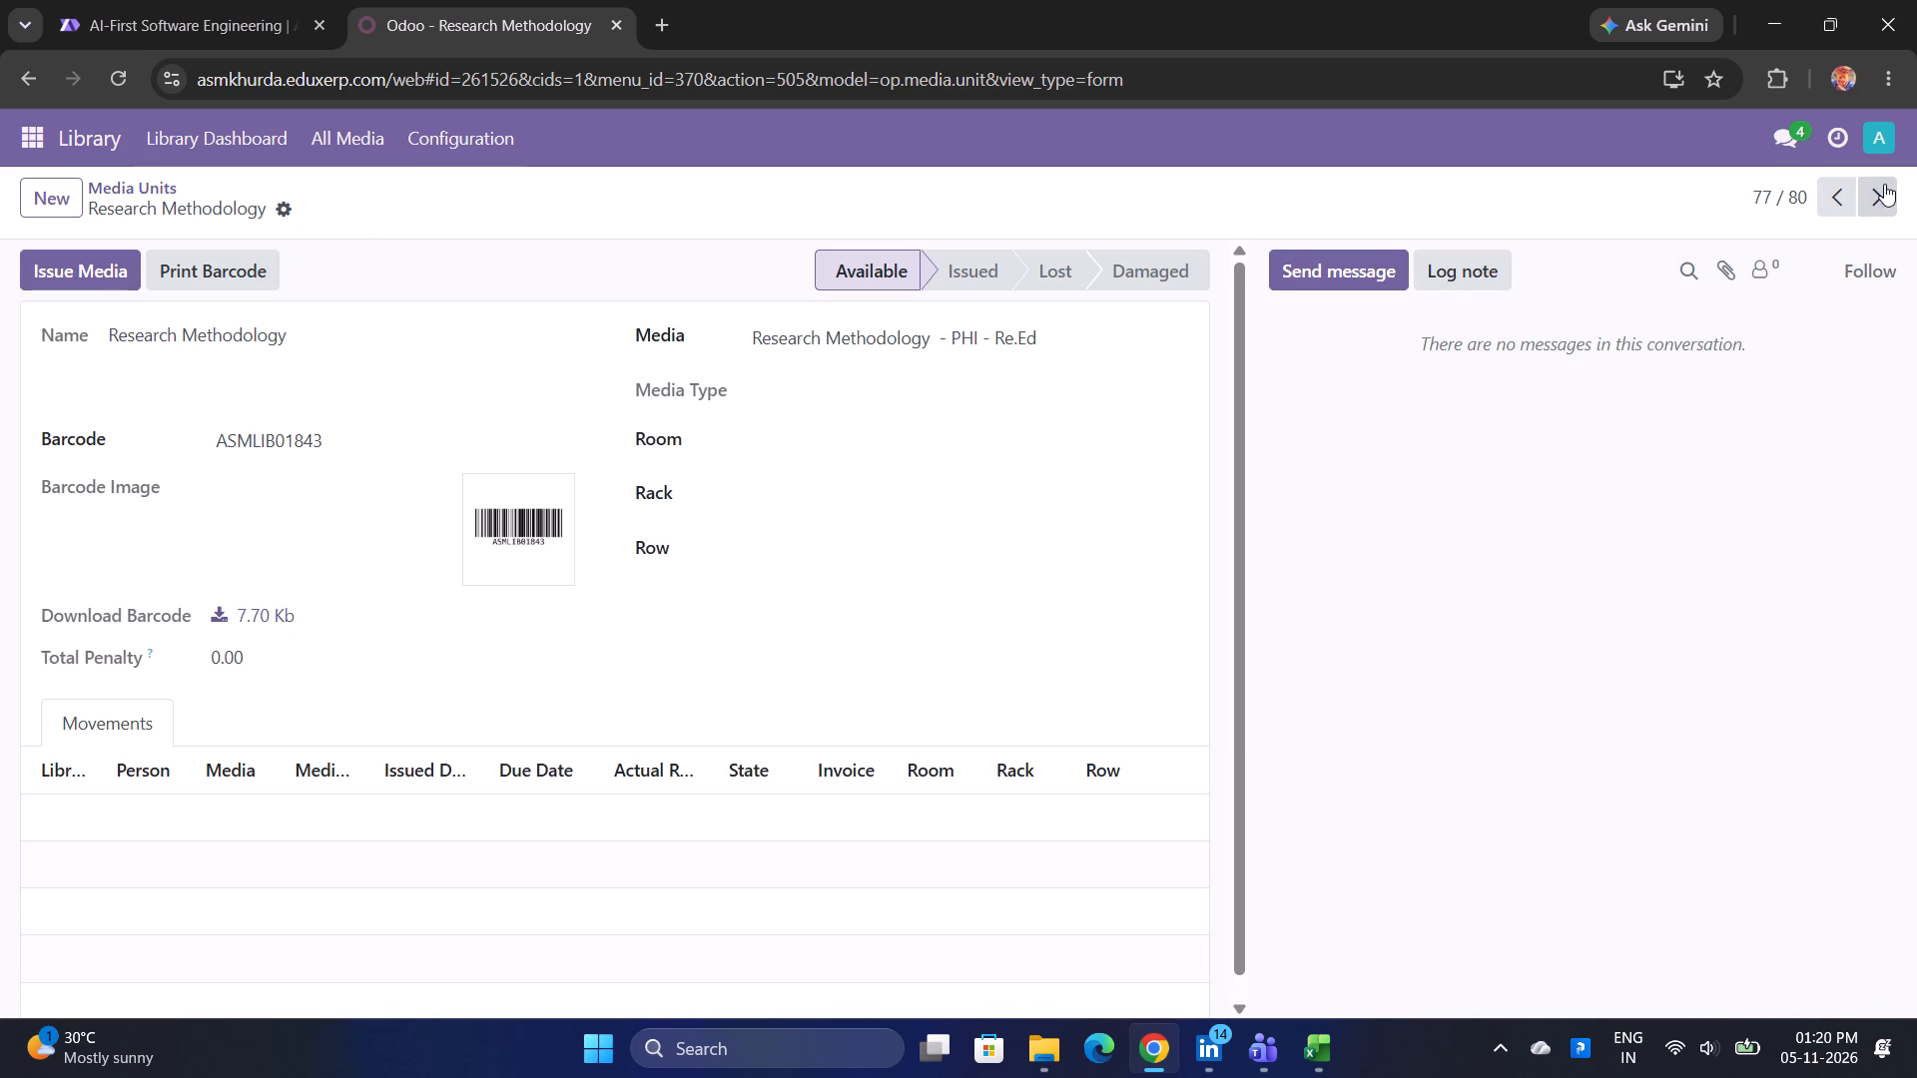
Generate the barcode image for Research Methodology unit 78 of 80 by saving barcode ASMLIB0184 and re-saving it as ASMLIB01846.
{"action": "left_click", "coordinate": [1884, 184]}
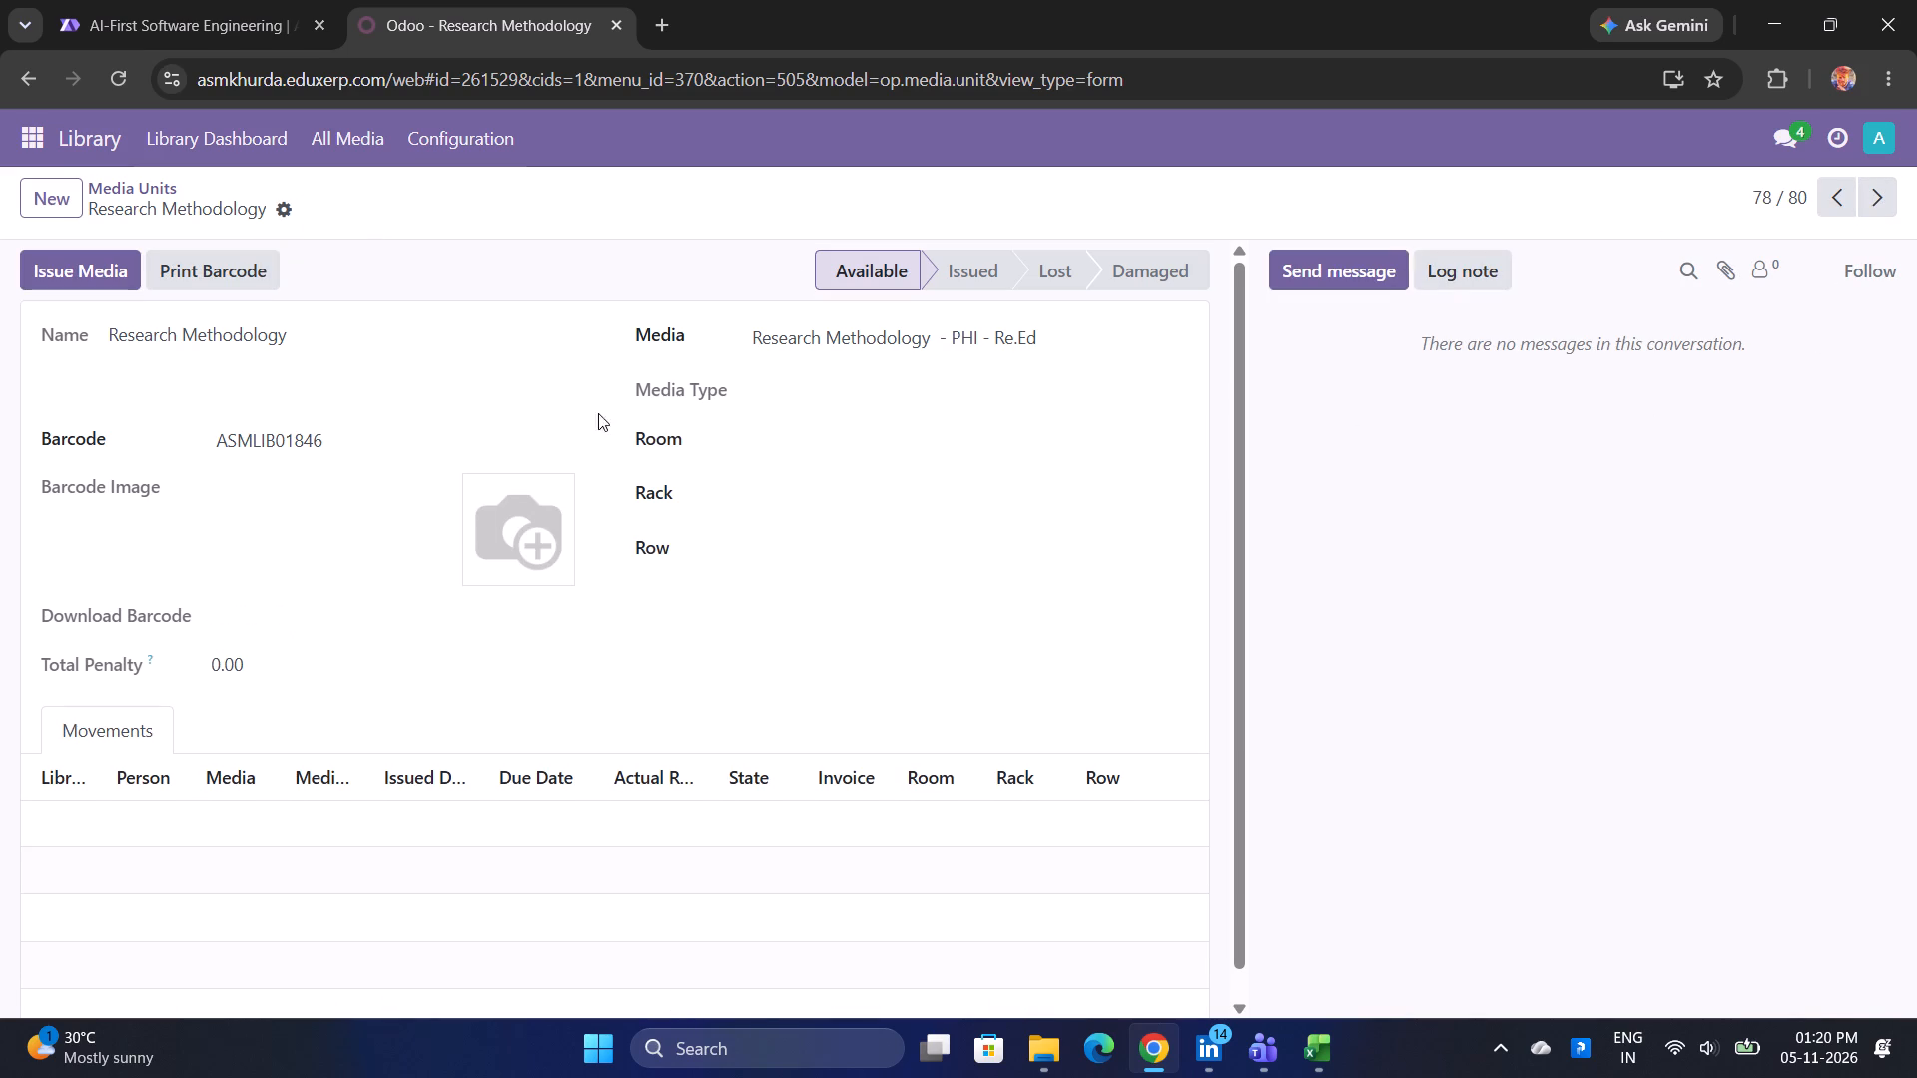
{"action": "left_click", "coordinate": [567, 421]}
{"action": "left_click", "coordinate": [521, 431]}
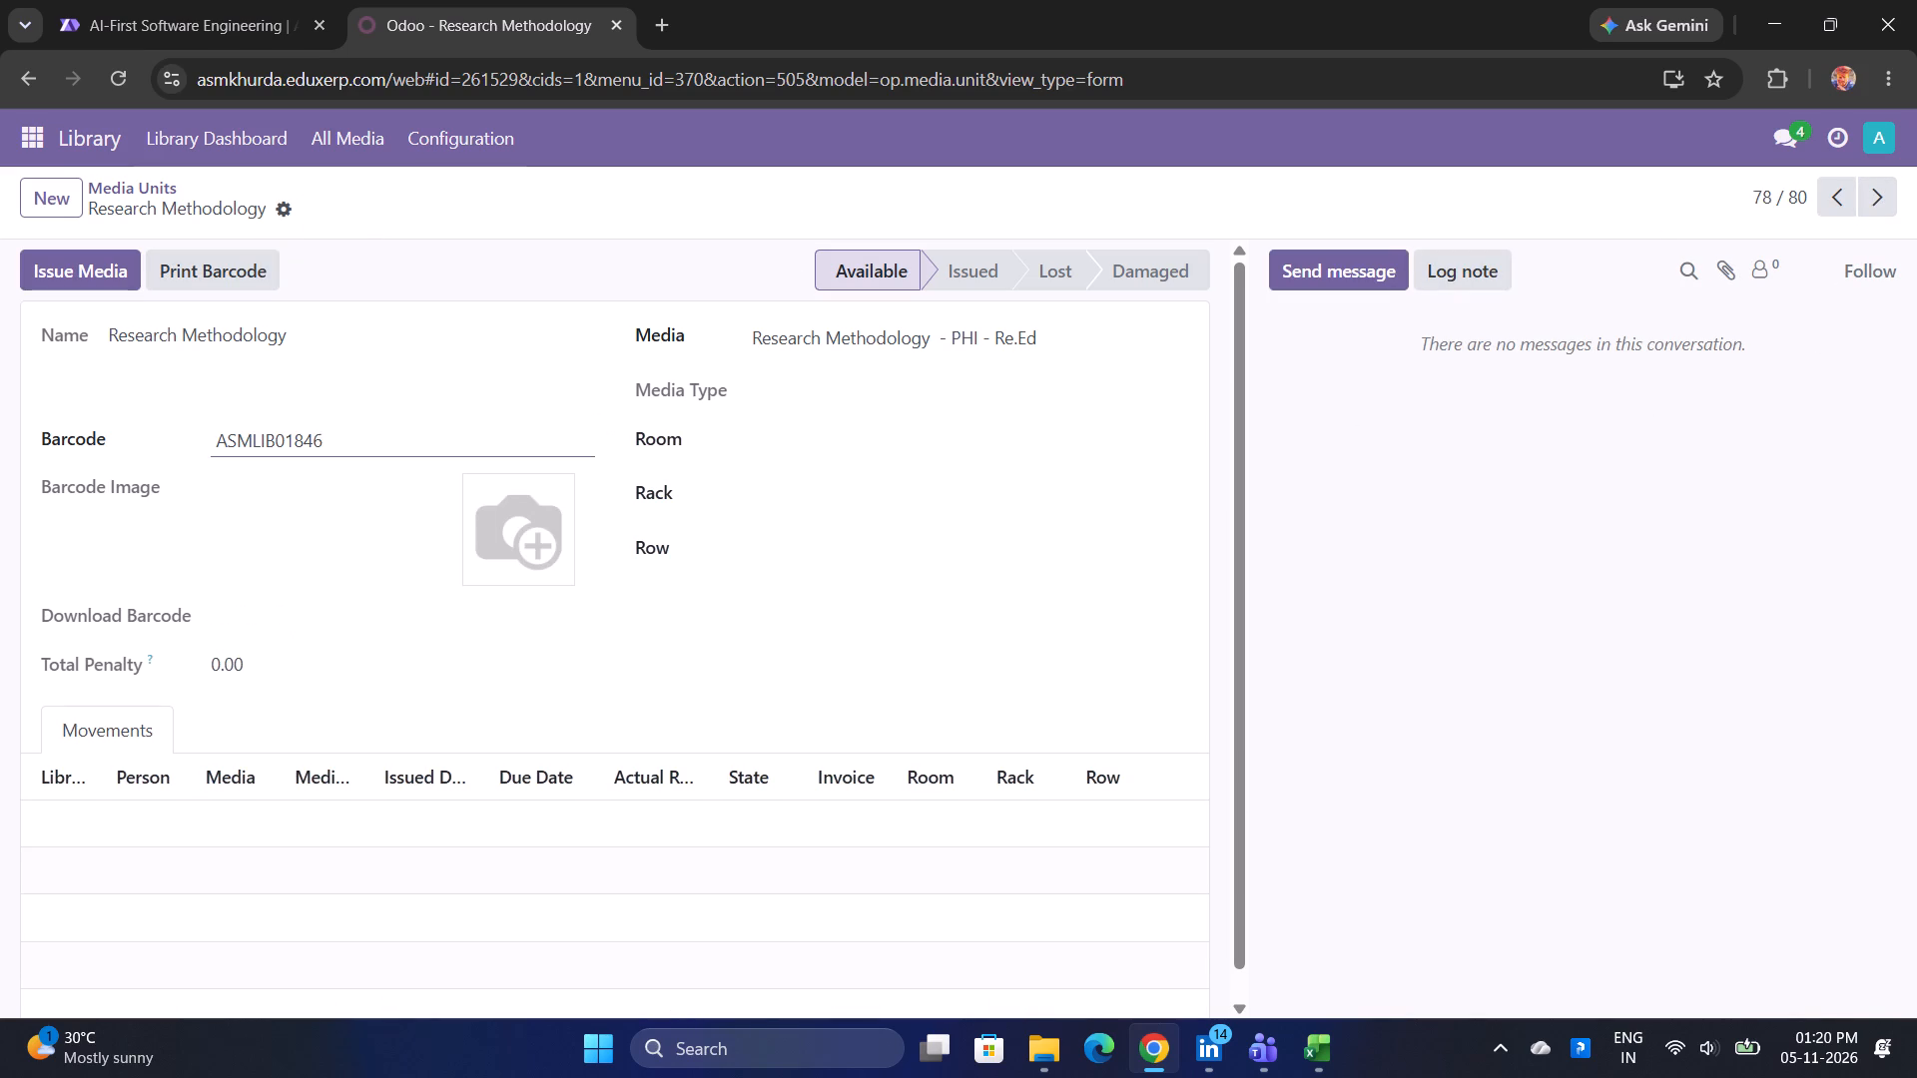
{"action": "key", "text": "BackSpace"}
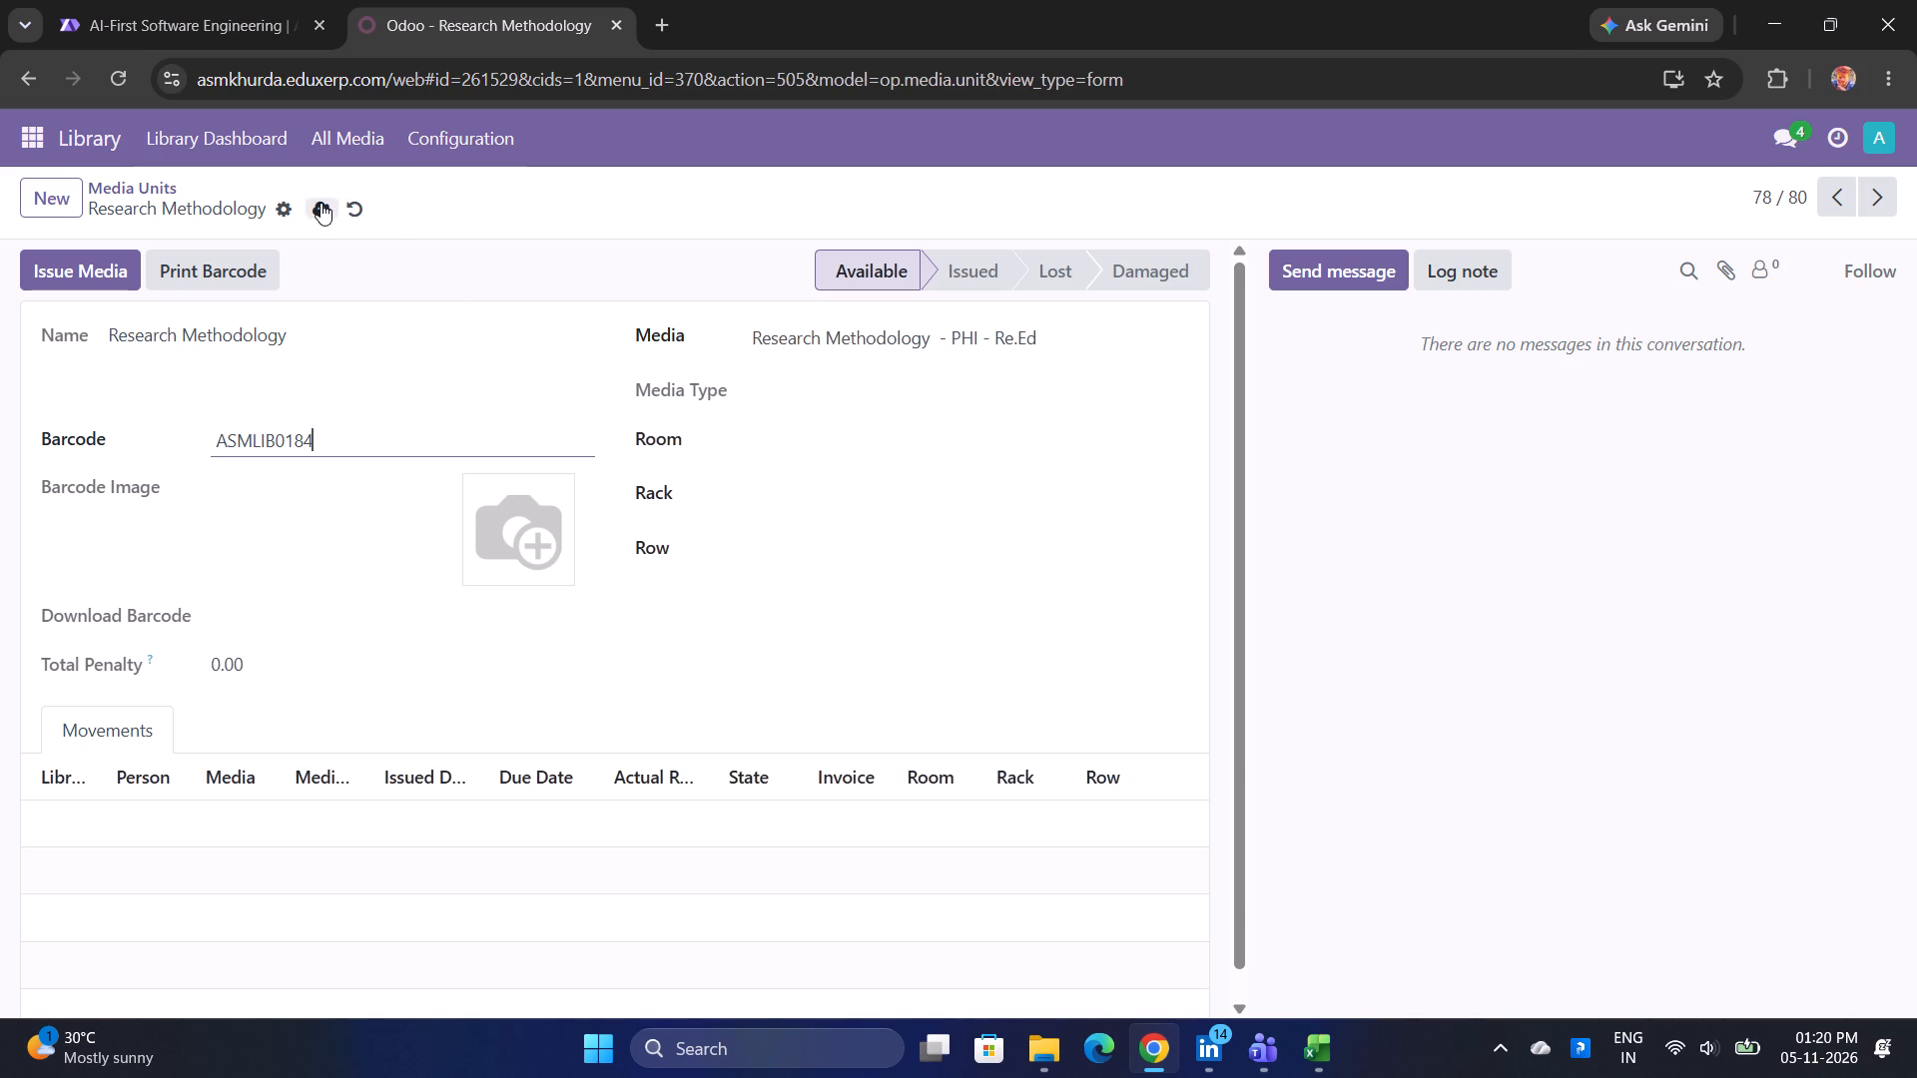
{"action": "left_click", "coordinate": [320, 203]}
{"action": "left_click", "coordinate": [365, 441]}
{"action": "key", "text": "6"}
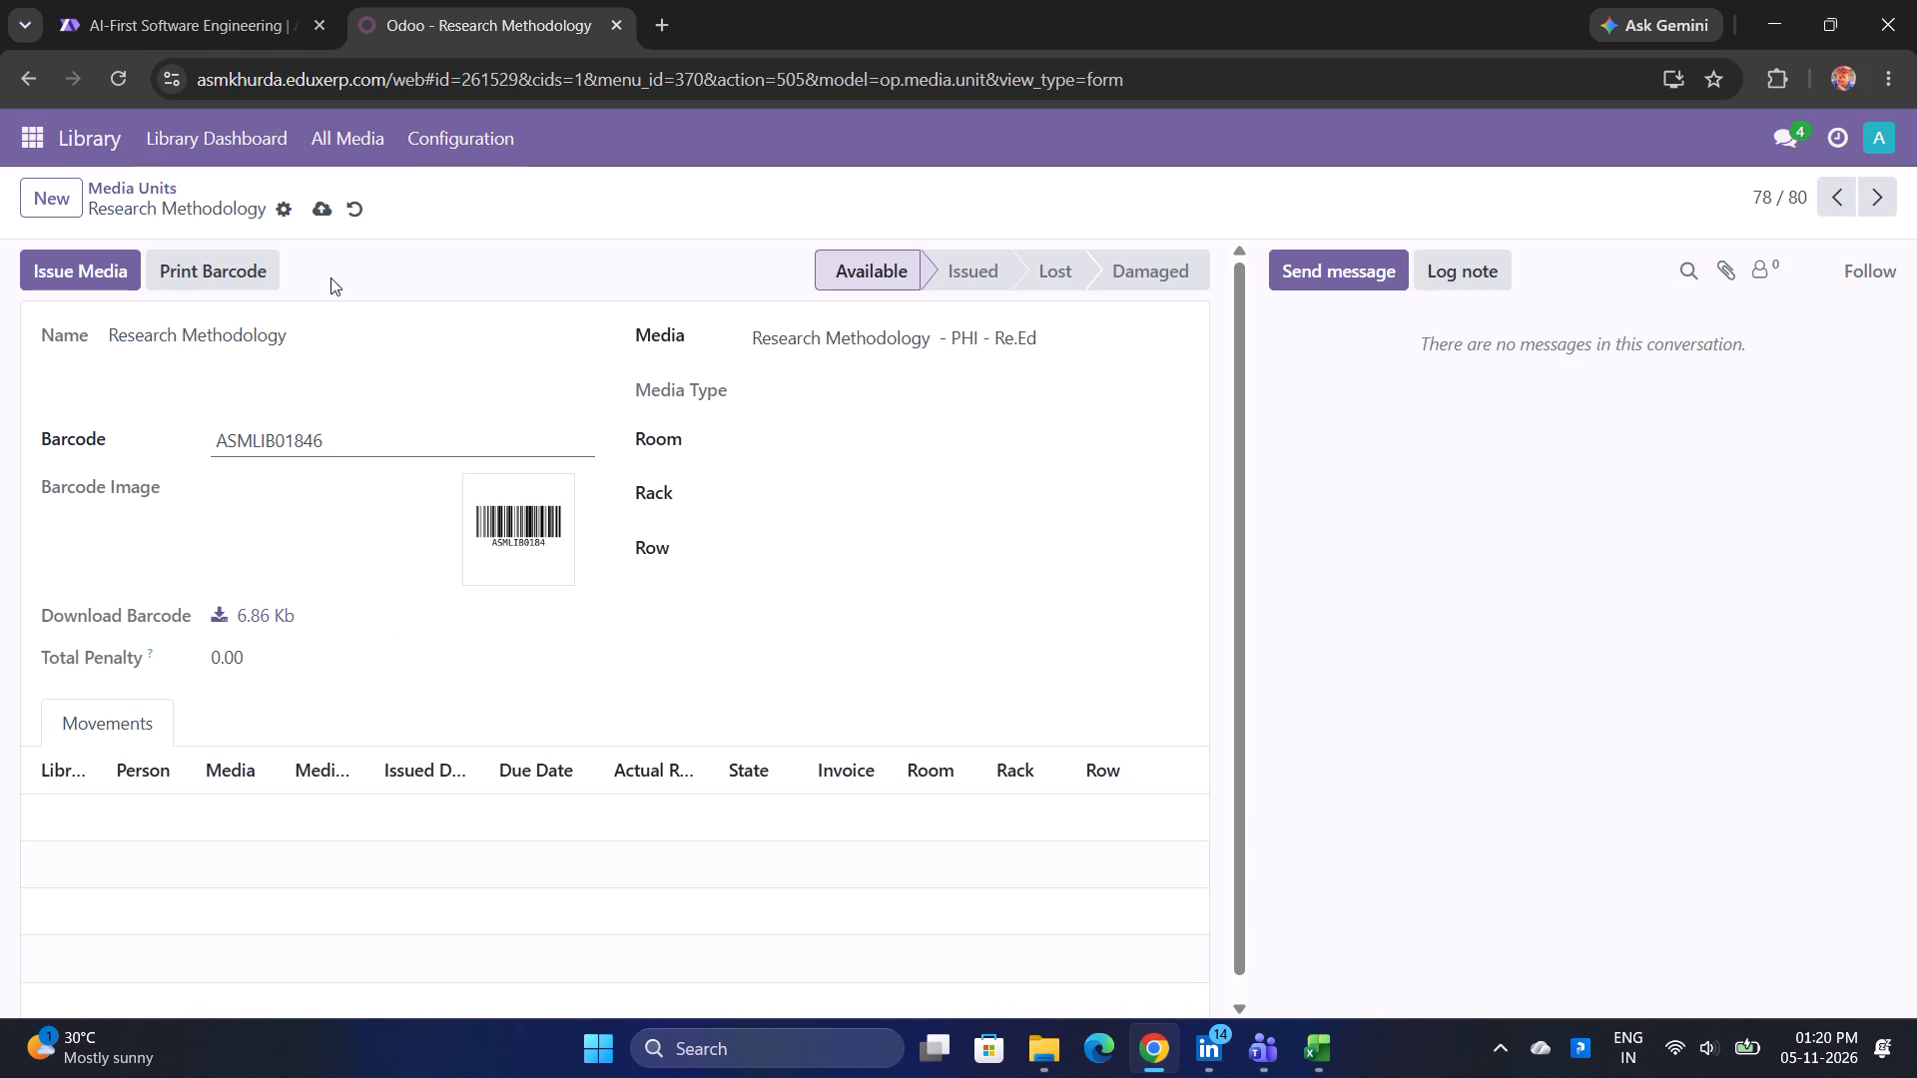
{"action": "left_click", "coordinate": [317, 208]}
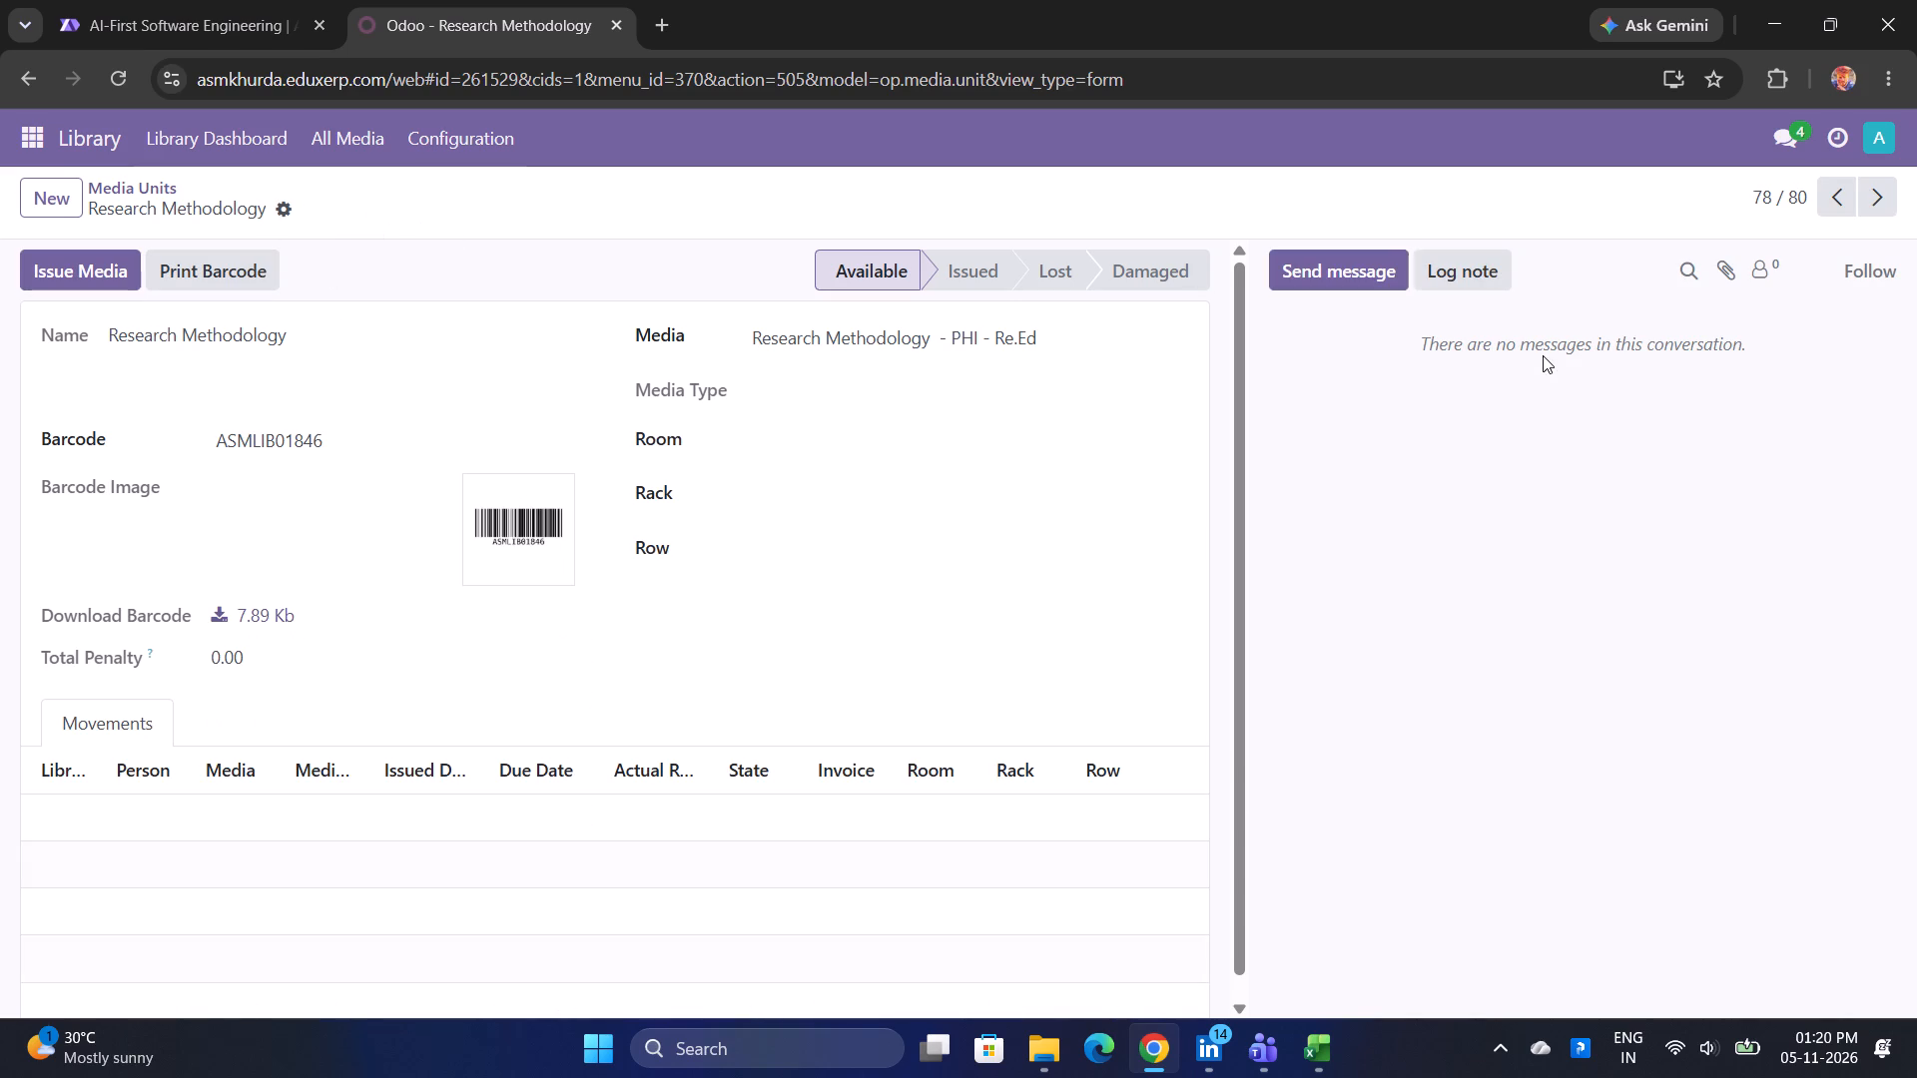
Generate the barcode image for Research Methodology unit 79 of 80 by saving barcode ASMLIB0184 and re-saving it as ASMLIB01845.
{"action": "left_click", "coordinate": [1882, 197]}
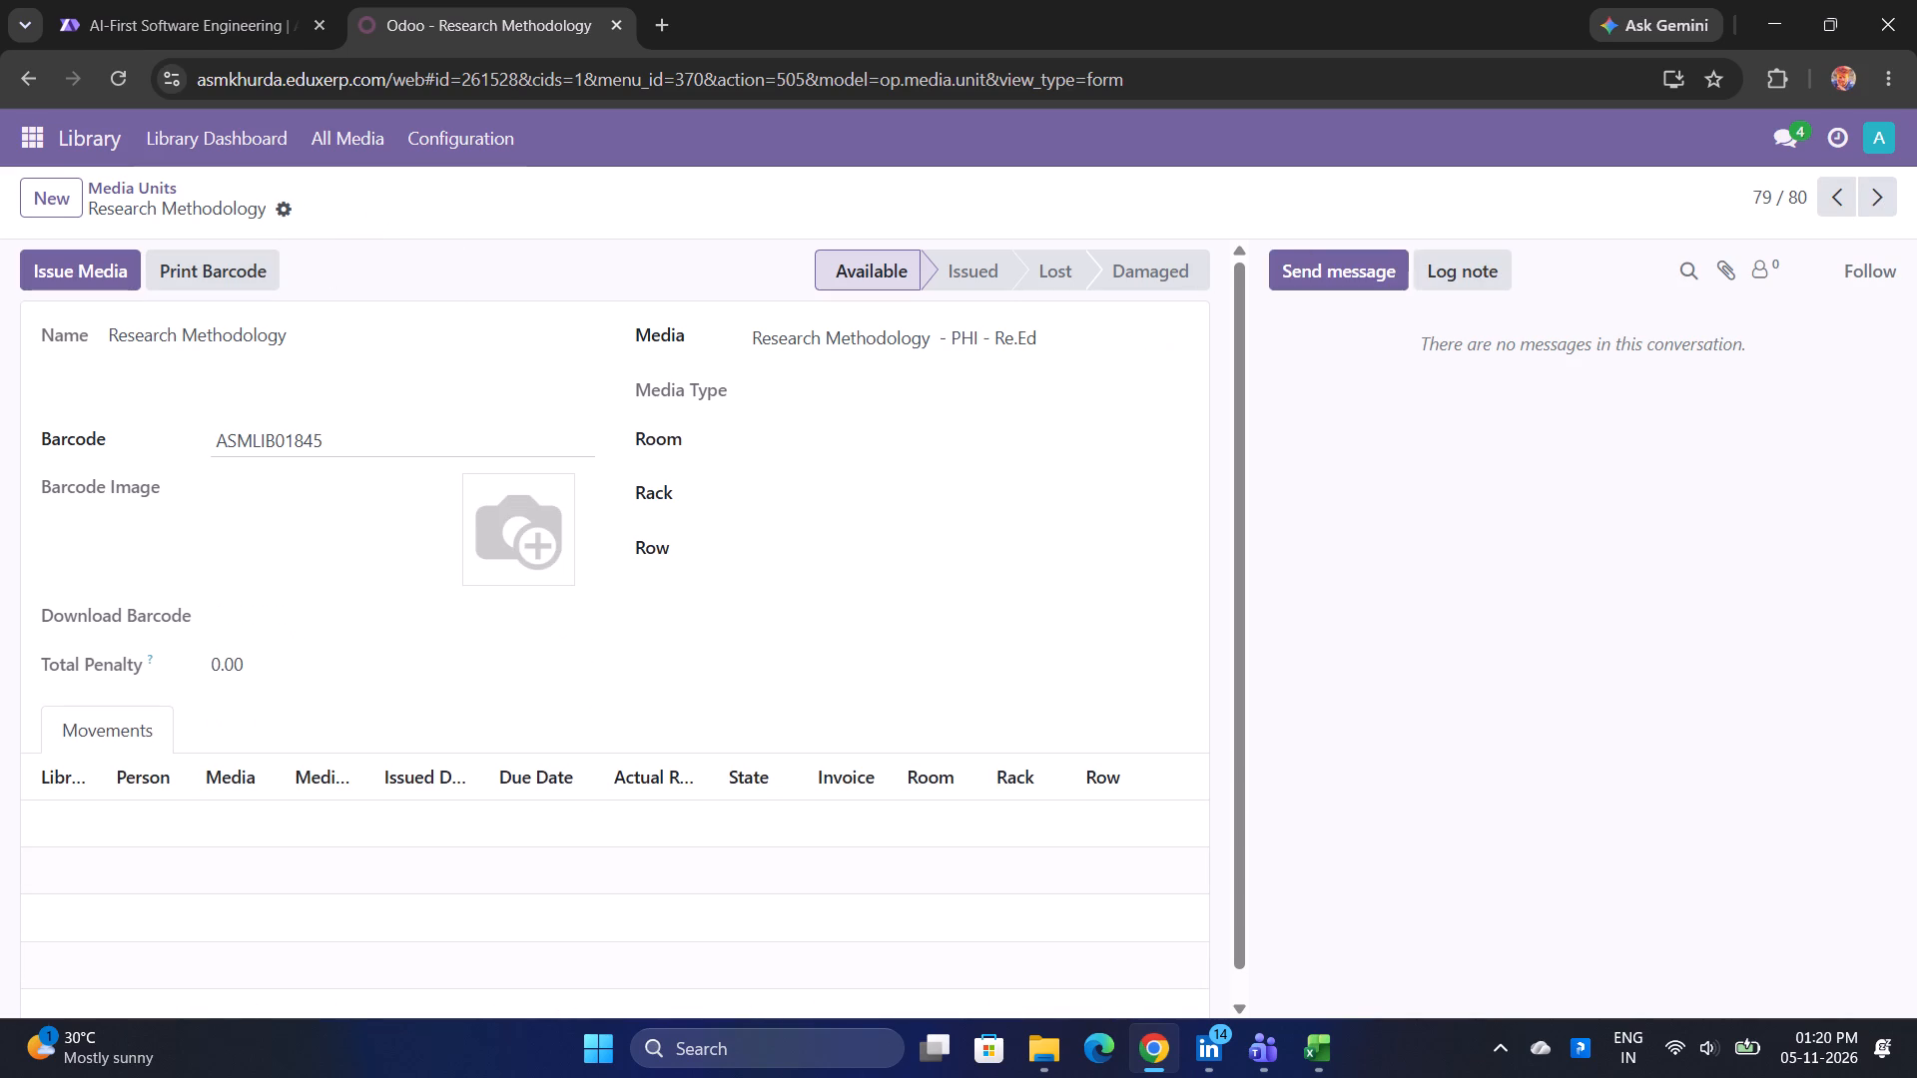
{"action": "left_click", "coordinate": [553, 433]}
{"action": "key", "text": "BackSpace"}
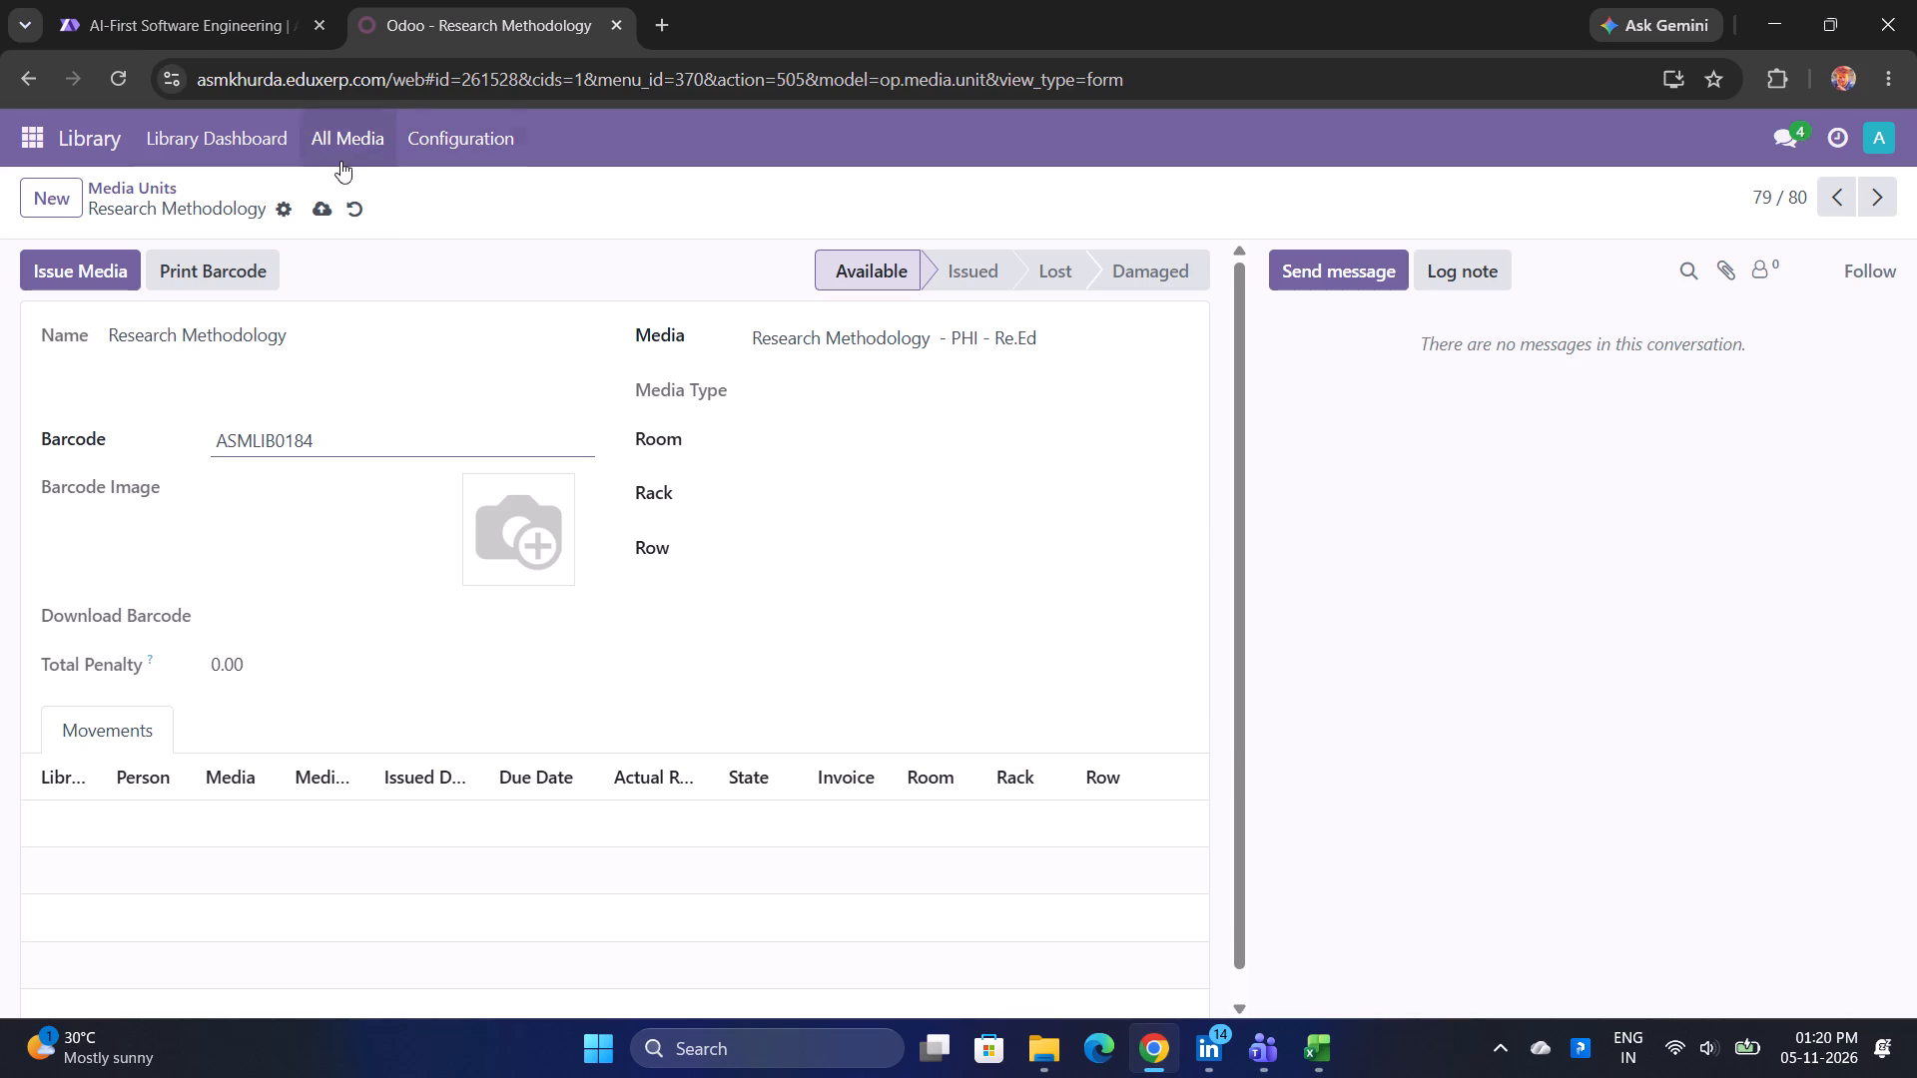
{"action": "left_click", "coordinate": [319, 205]}
{"action": "left_click", "coordinate": [358, 440]}
{"action": "key", "text": "5"}
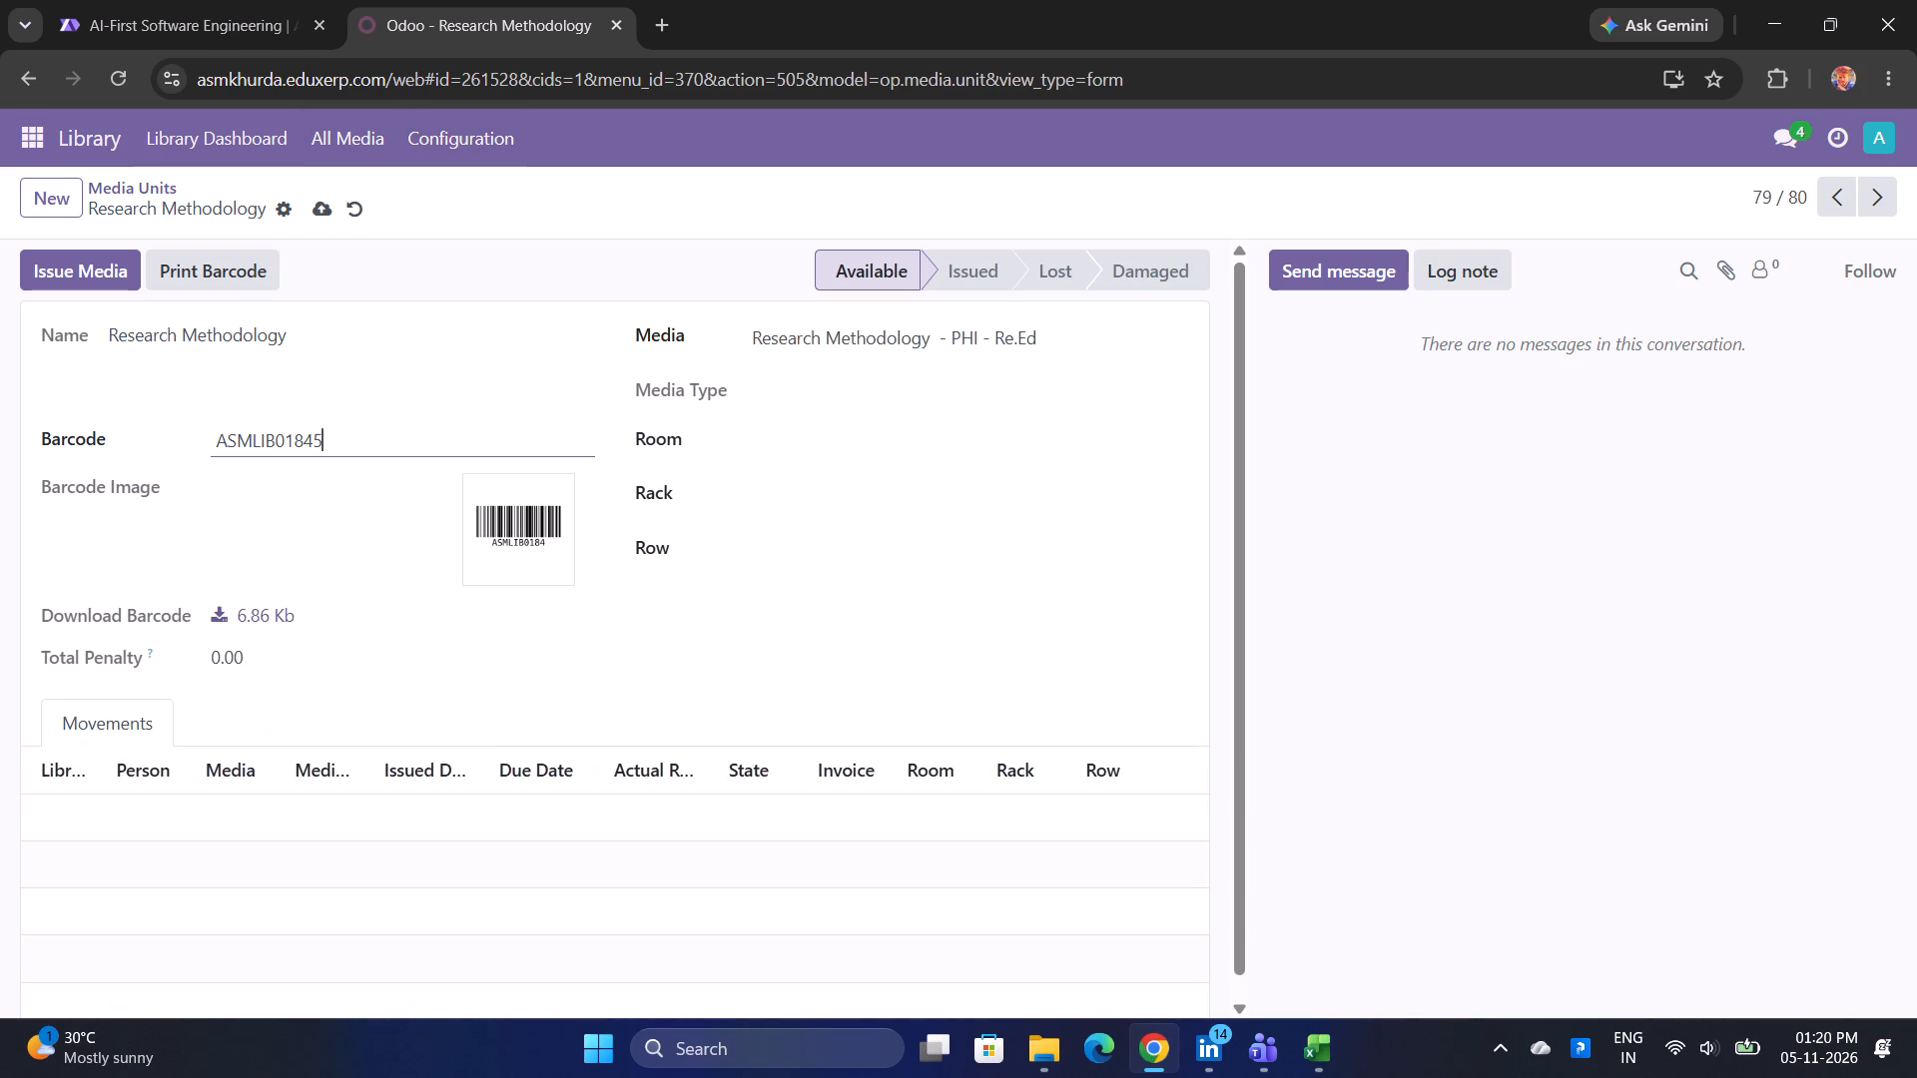
{"action": "left_click", "coordinate": [318, 218]}
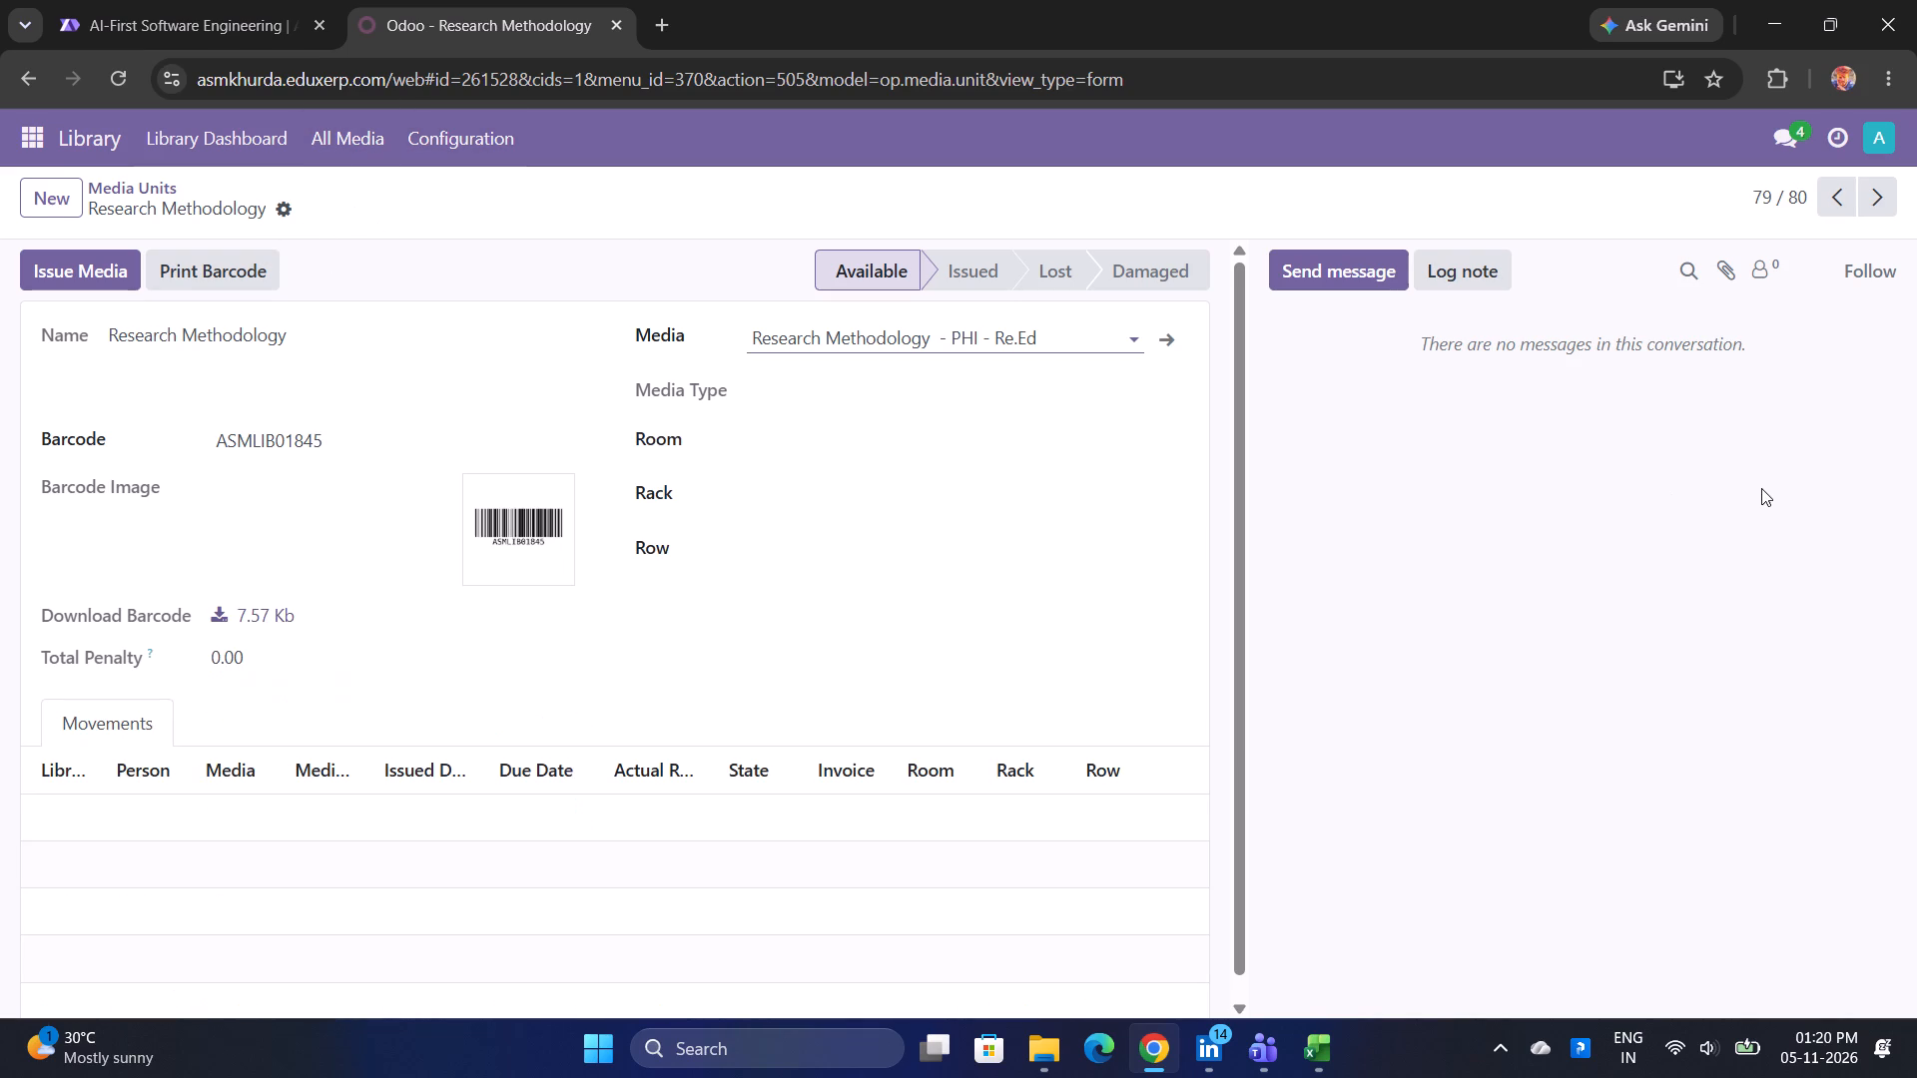
Generate the barcode image for Research Methodology unit 80 of 80 by saving barcode ASMLIB0184 and re-saving it as ASMLIB01844.
{"action": "left_click", "coordinate": [1876, 200]}
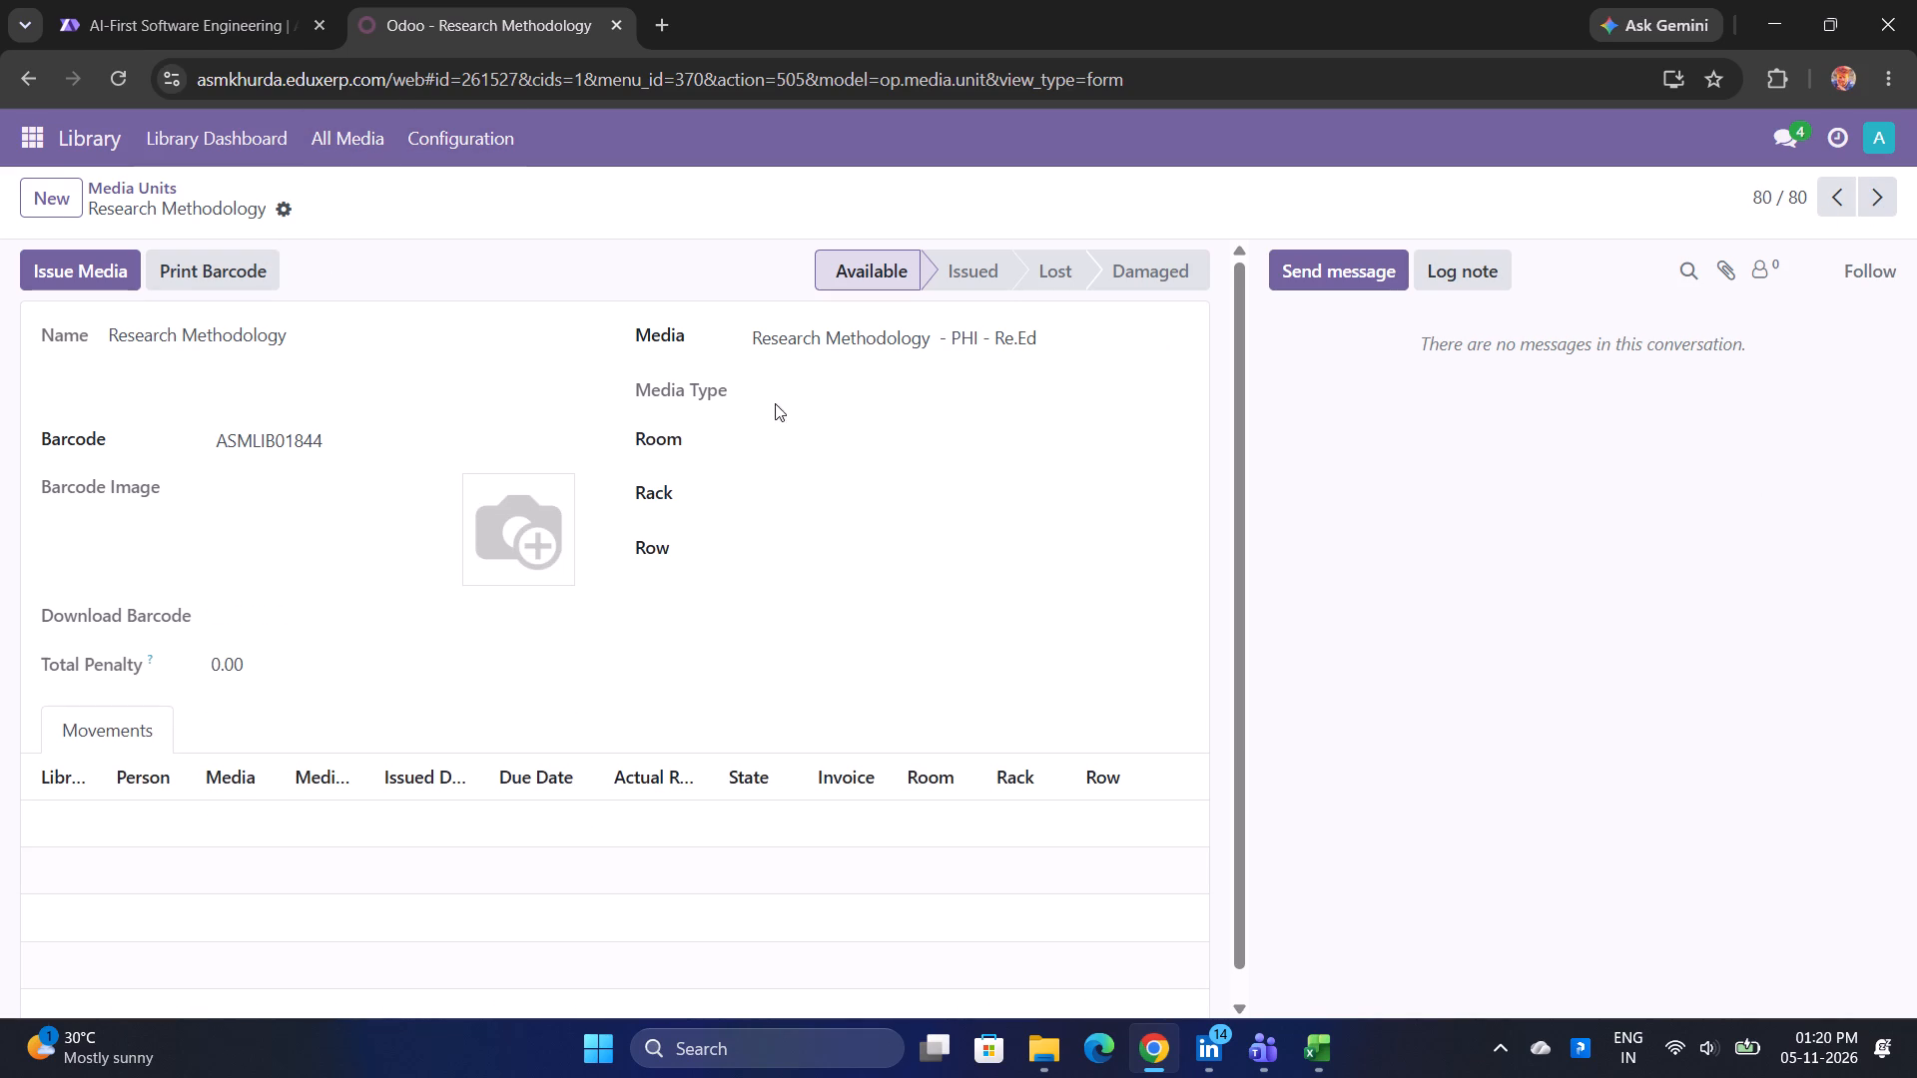
{"action": "left_click", "coordinate": [473, 448]}
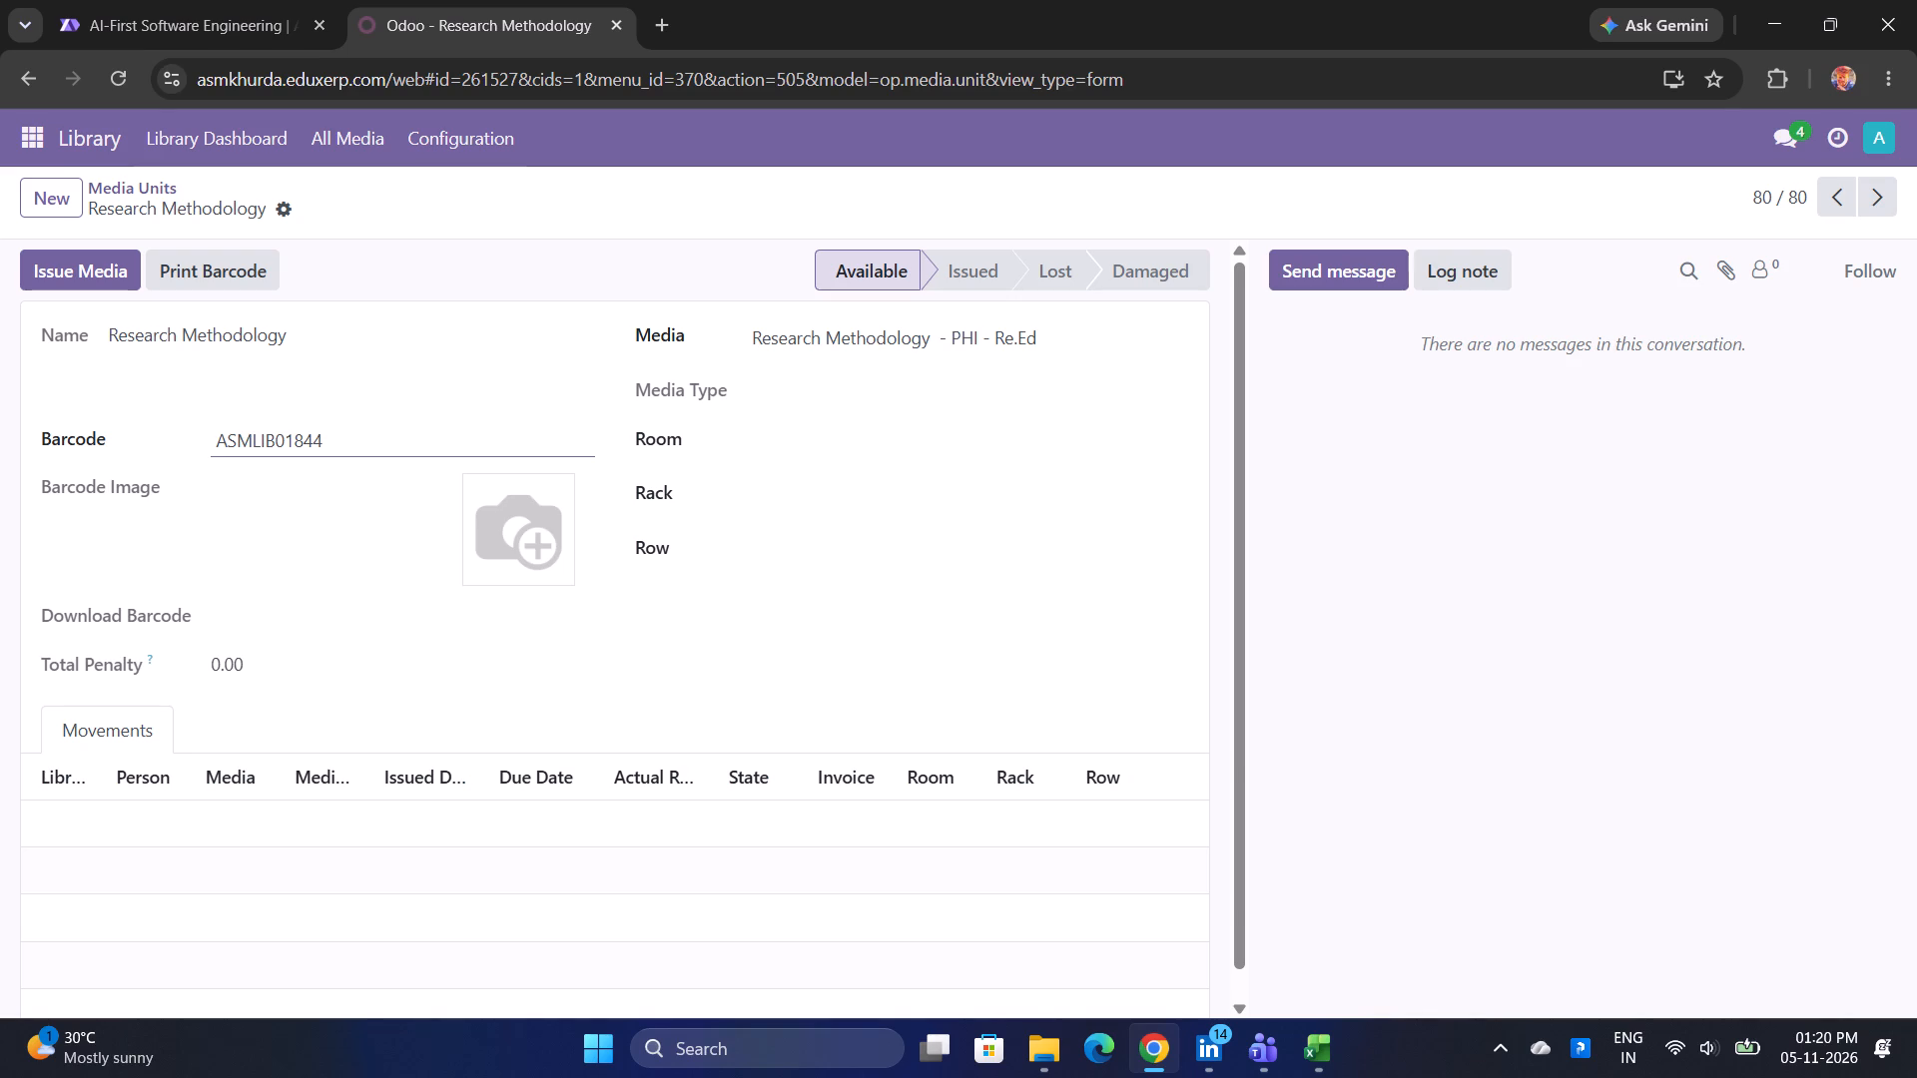
{"action": "key", "text": "BackSpace"}
{"action": "left_click", "coordinate": [316, 213]}
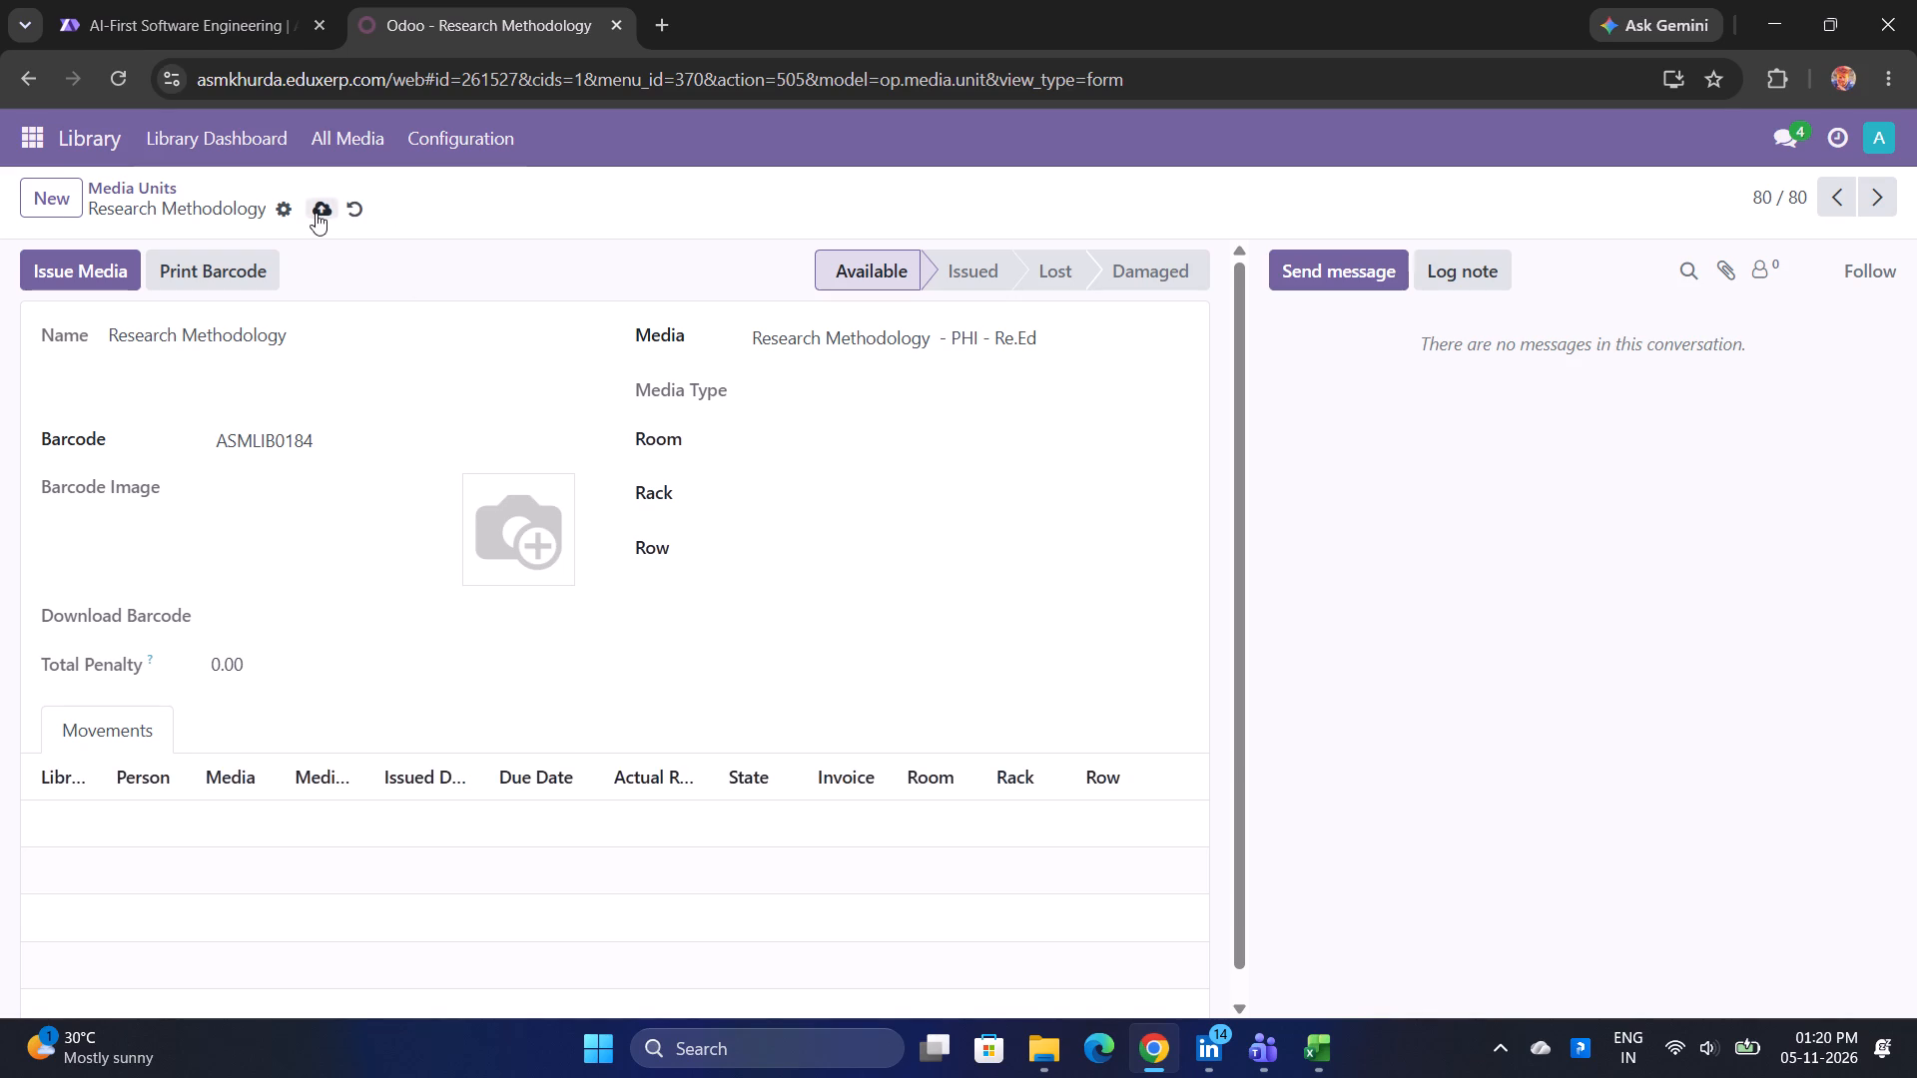
{"action": "left_click", "coordinate": [324, 442]}
{"action": "key", "text": "4"}
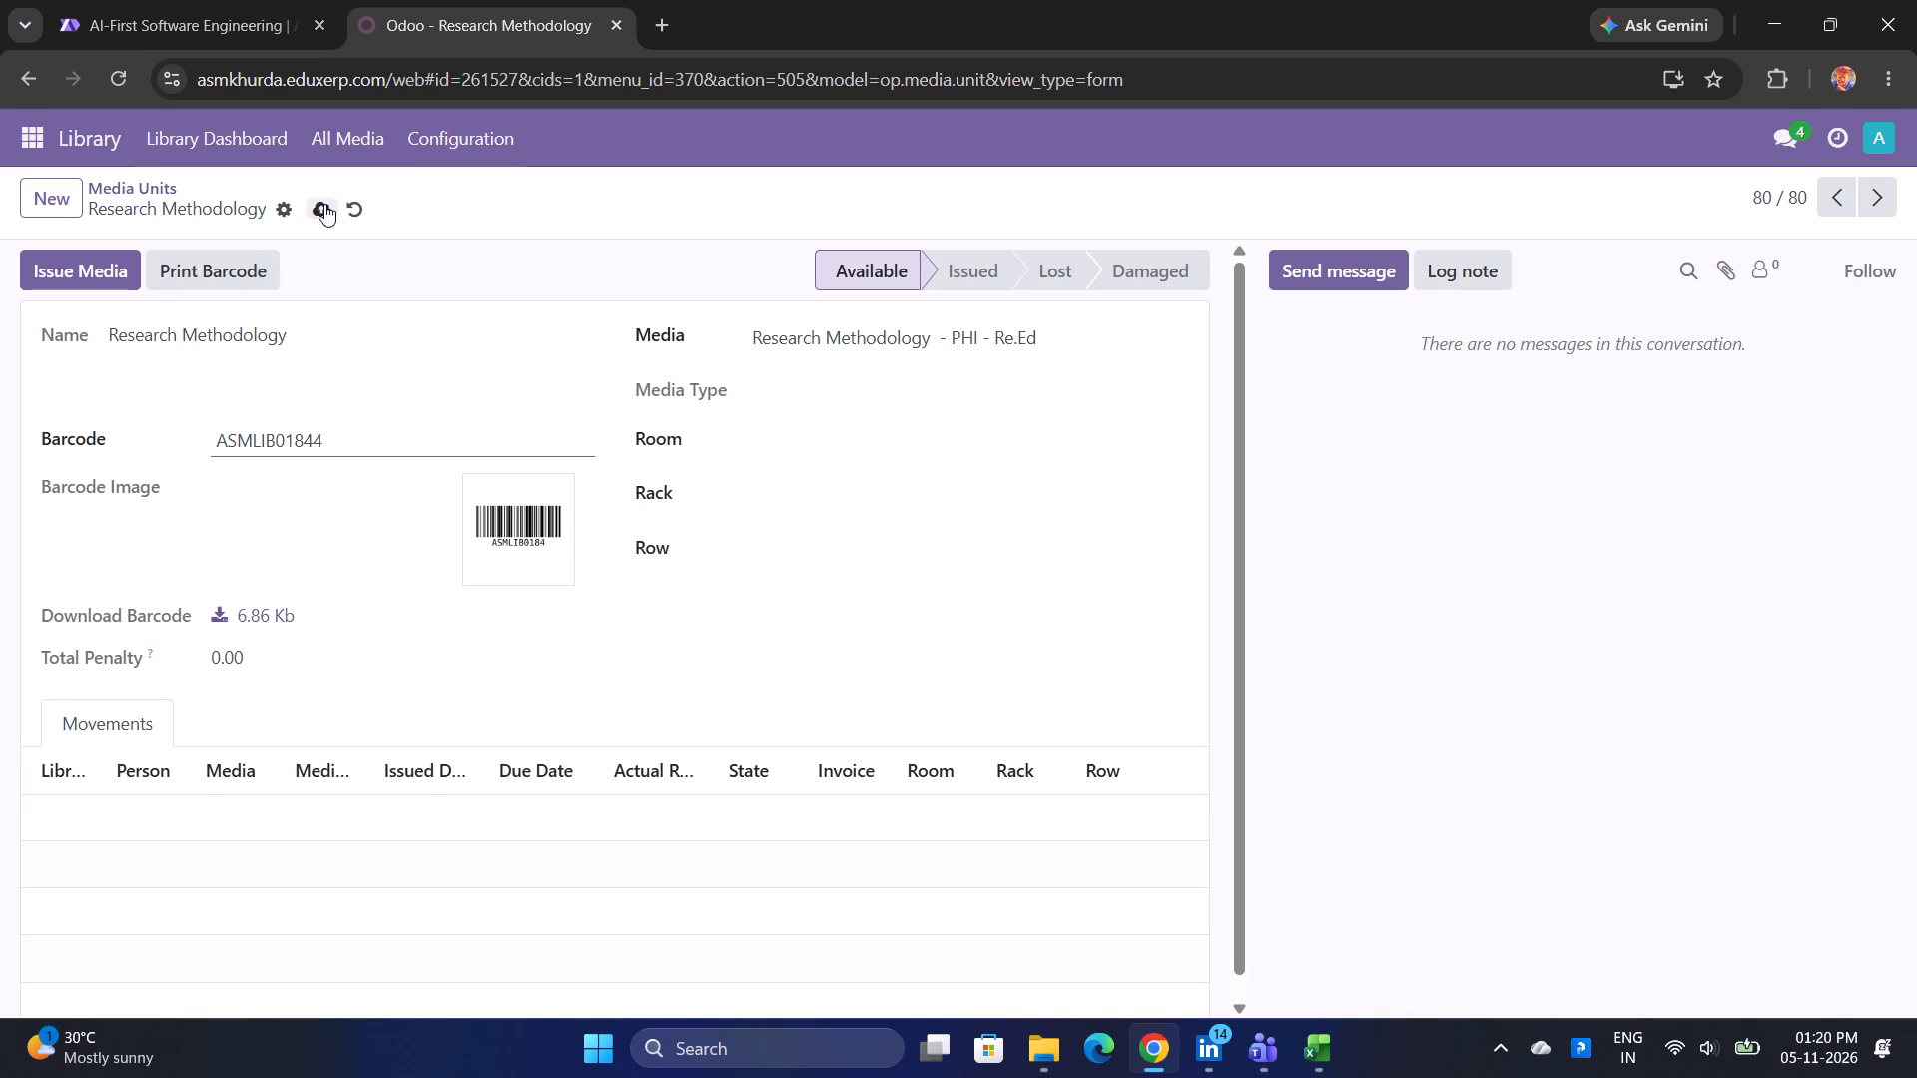
{"action": "left_click", "coordinate": [324, 204]}
From the media units list, generate the barcode image for the Research Methodology unit by saving barcode ASMLIB0181 and re-saving it as ASMLIB01812.
{"action": "left_click", "coordinate": [120, 186]}
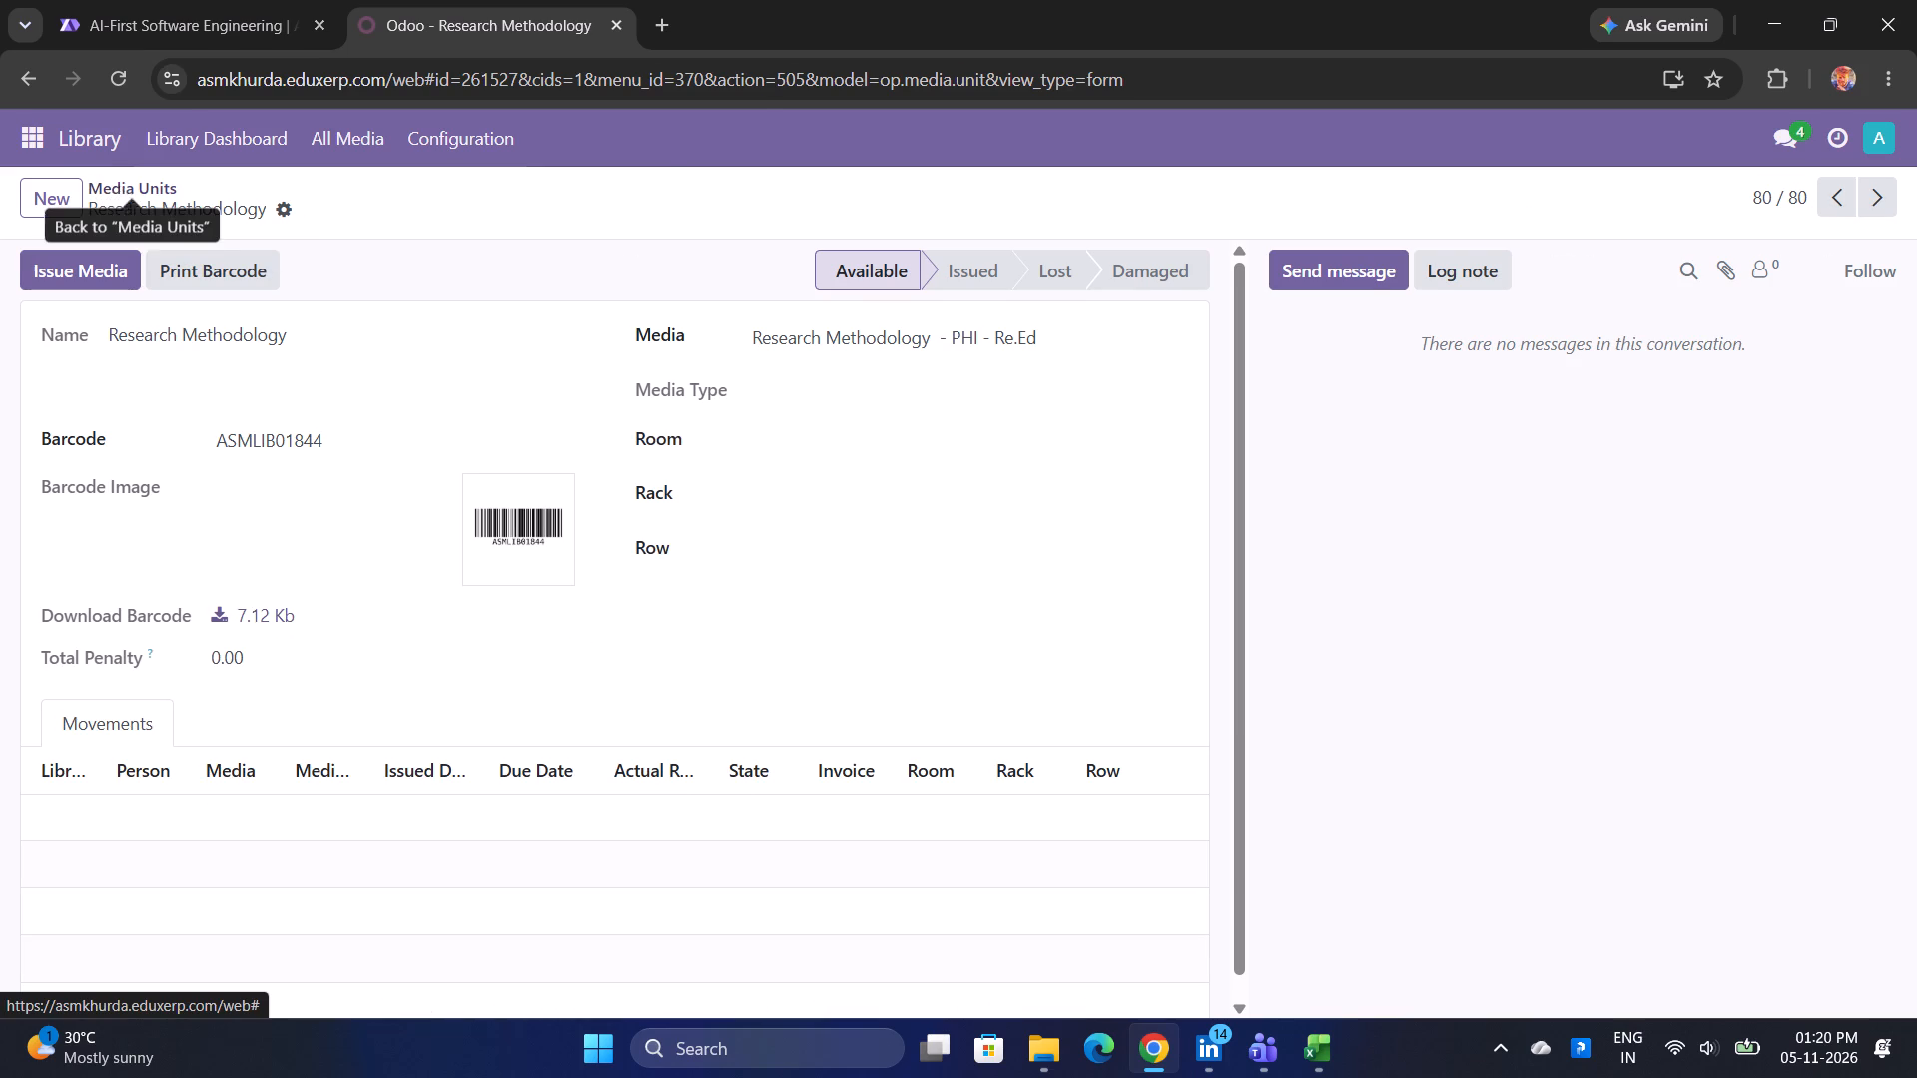
{"action": "left_click", "coordinate": [1212, 776]}
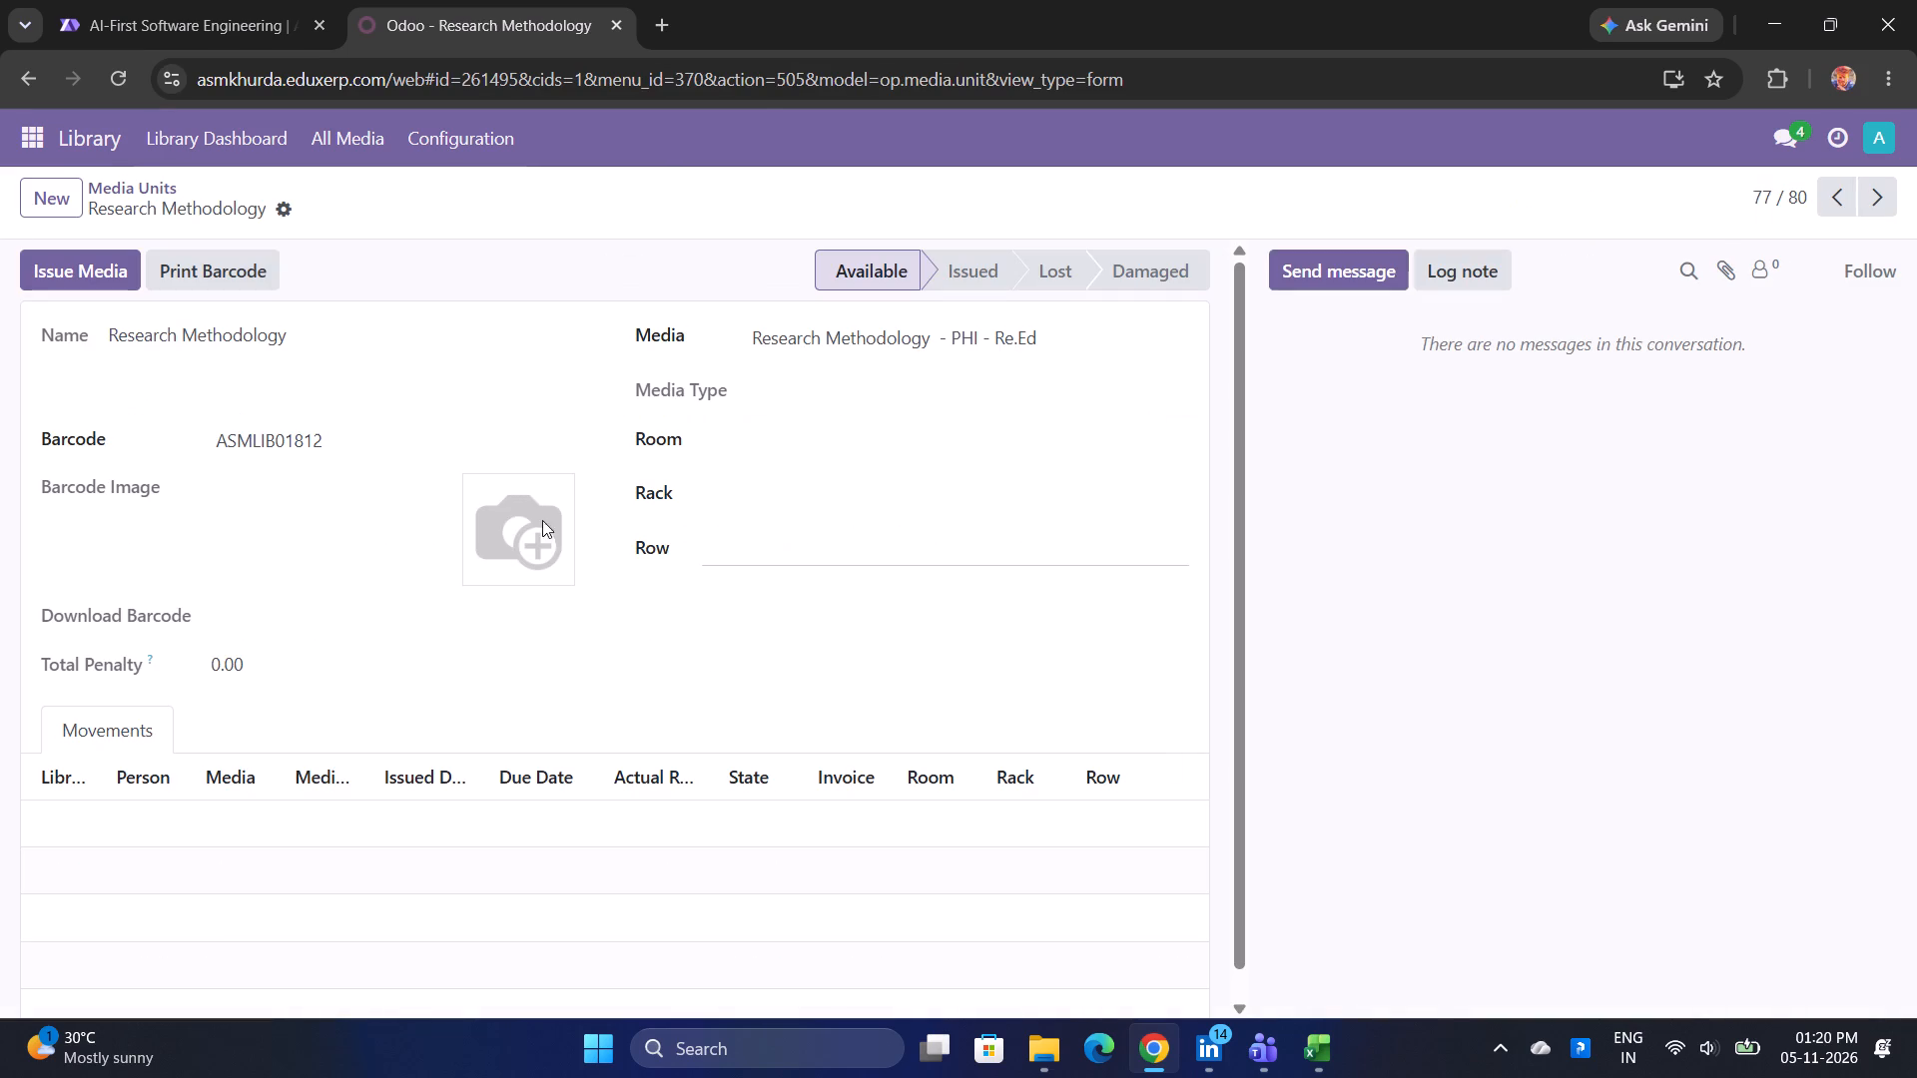
{"action": "left_click", "coordinate": [394, 443]}
{"action": "key", "text": "BackSpace"}
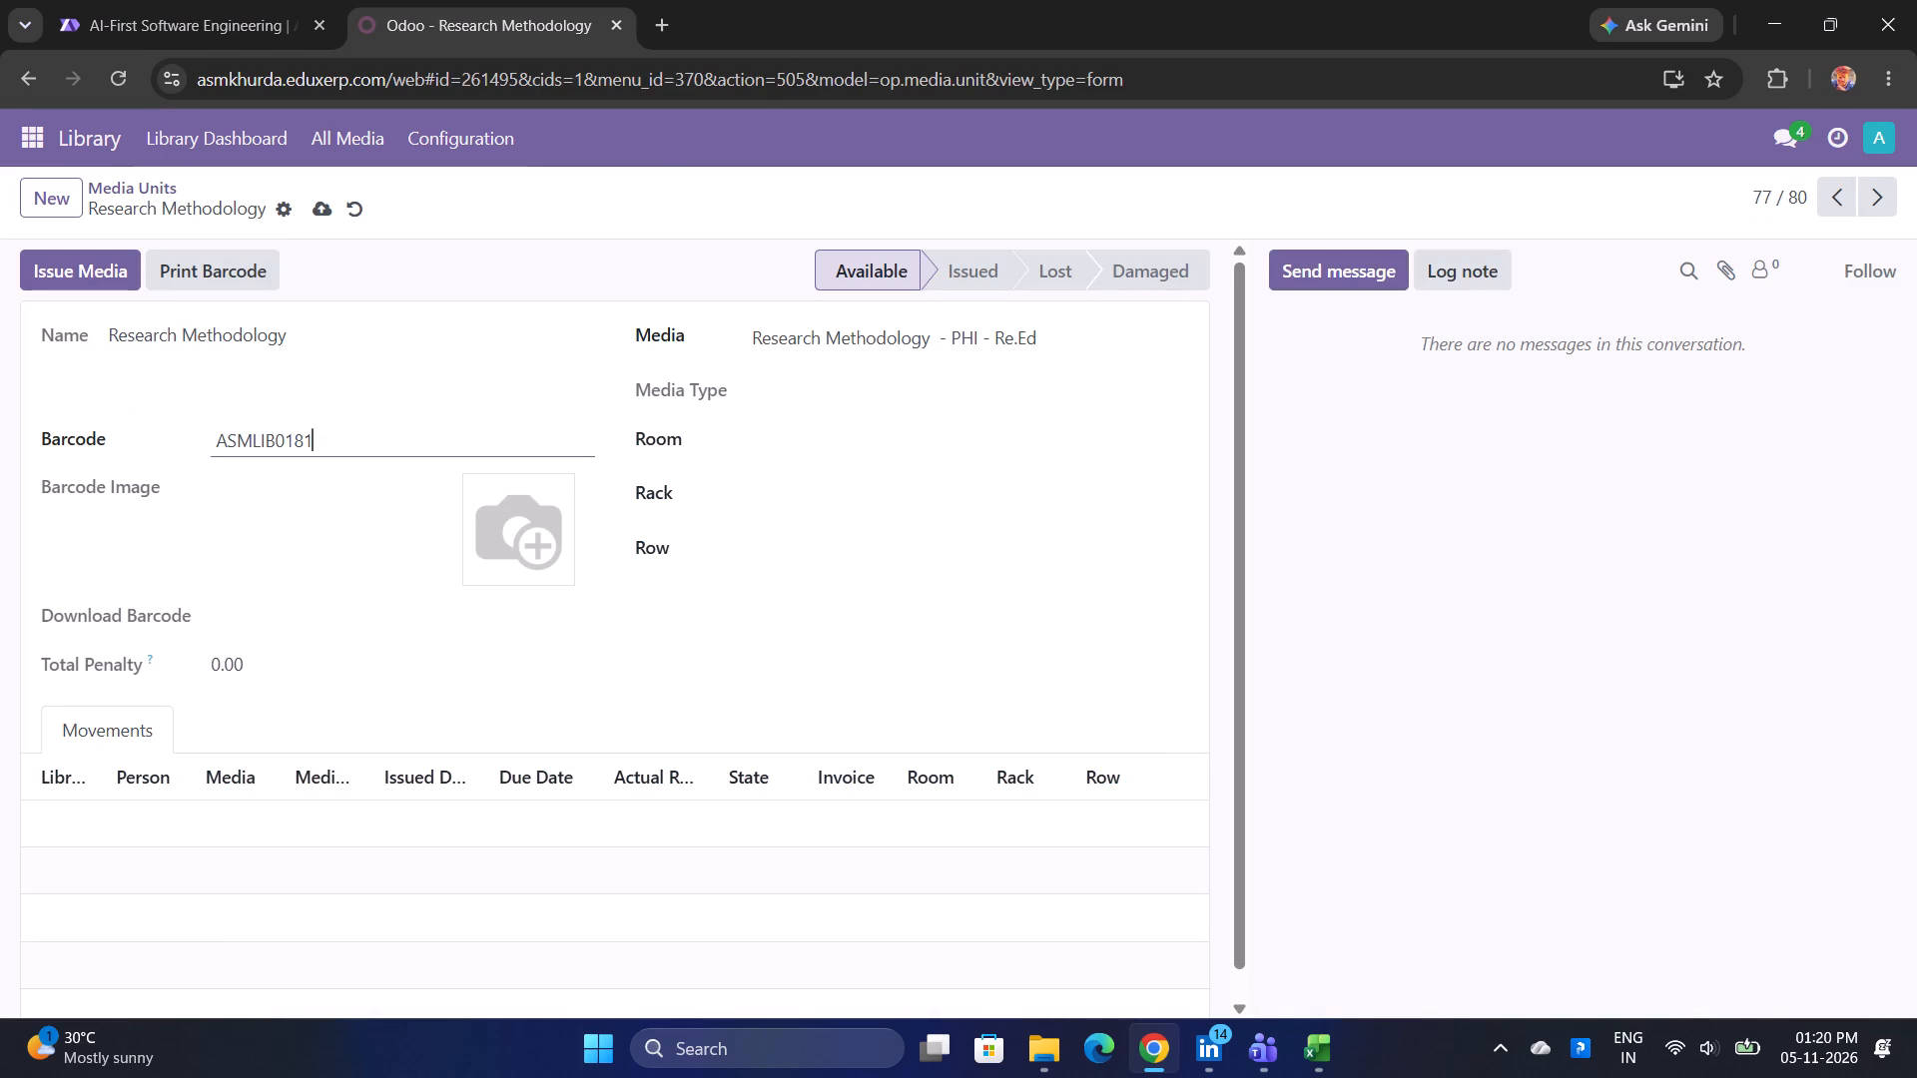
{"action": "left_click", "coordinate": [312, 205]}
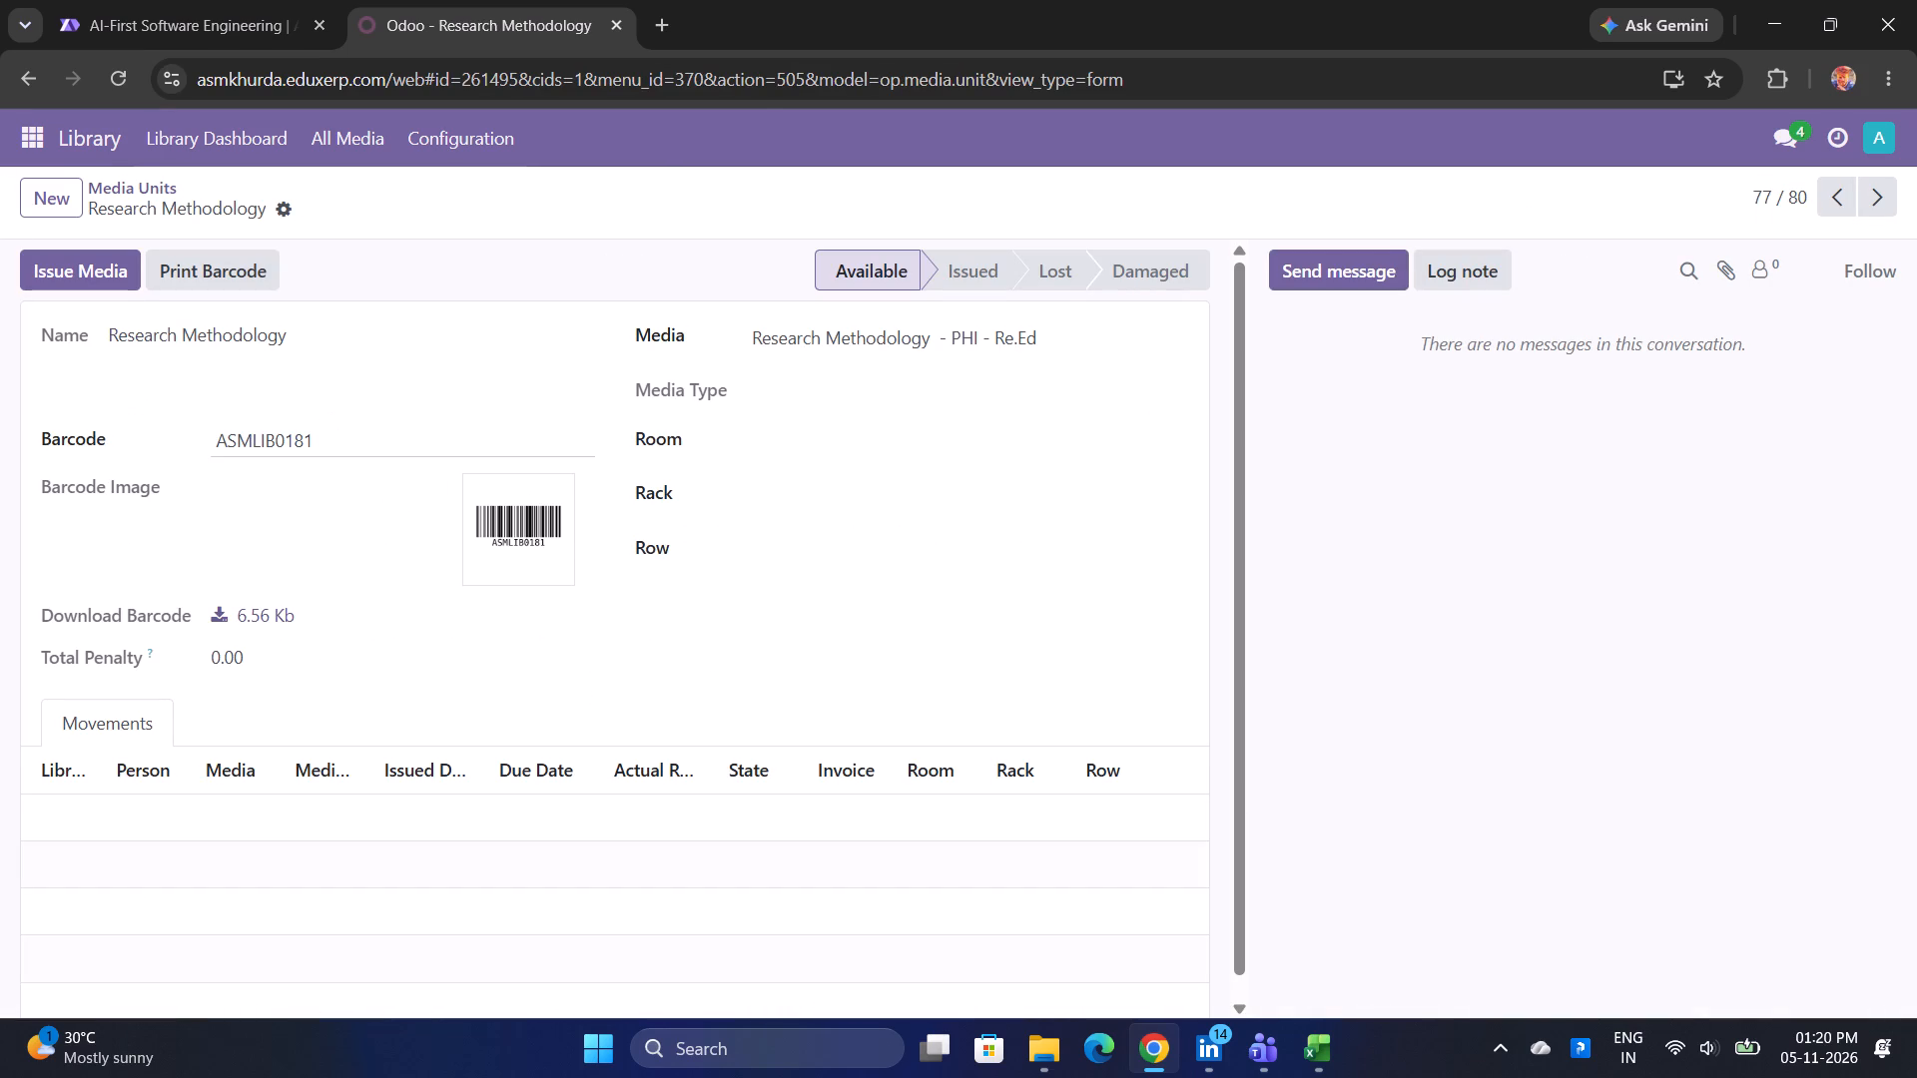
{"action": "left_click", "coordinate": [346, 444]}
{"action": "key", "text": "2"}
{"action": "double_click", "coordinate": [312, 199]}
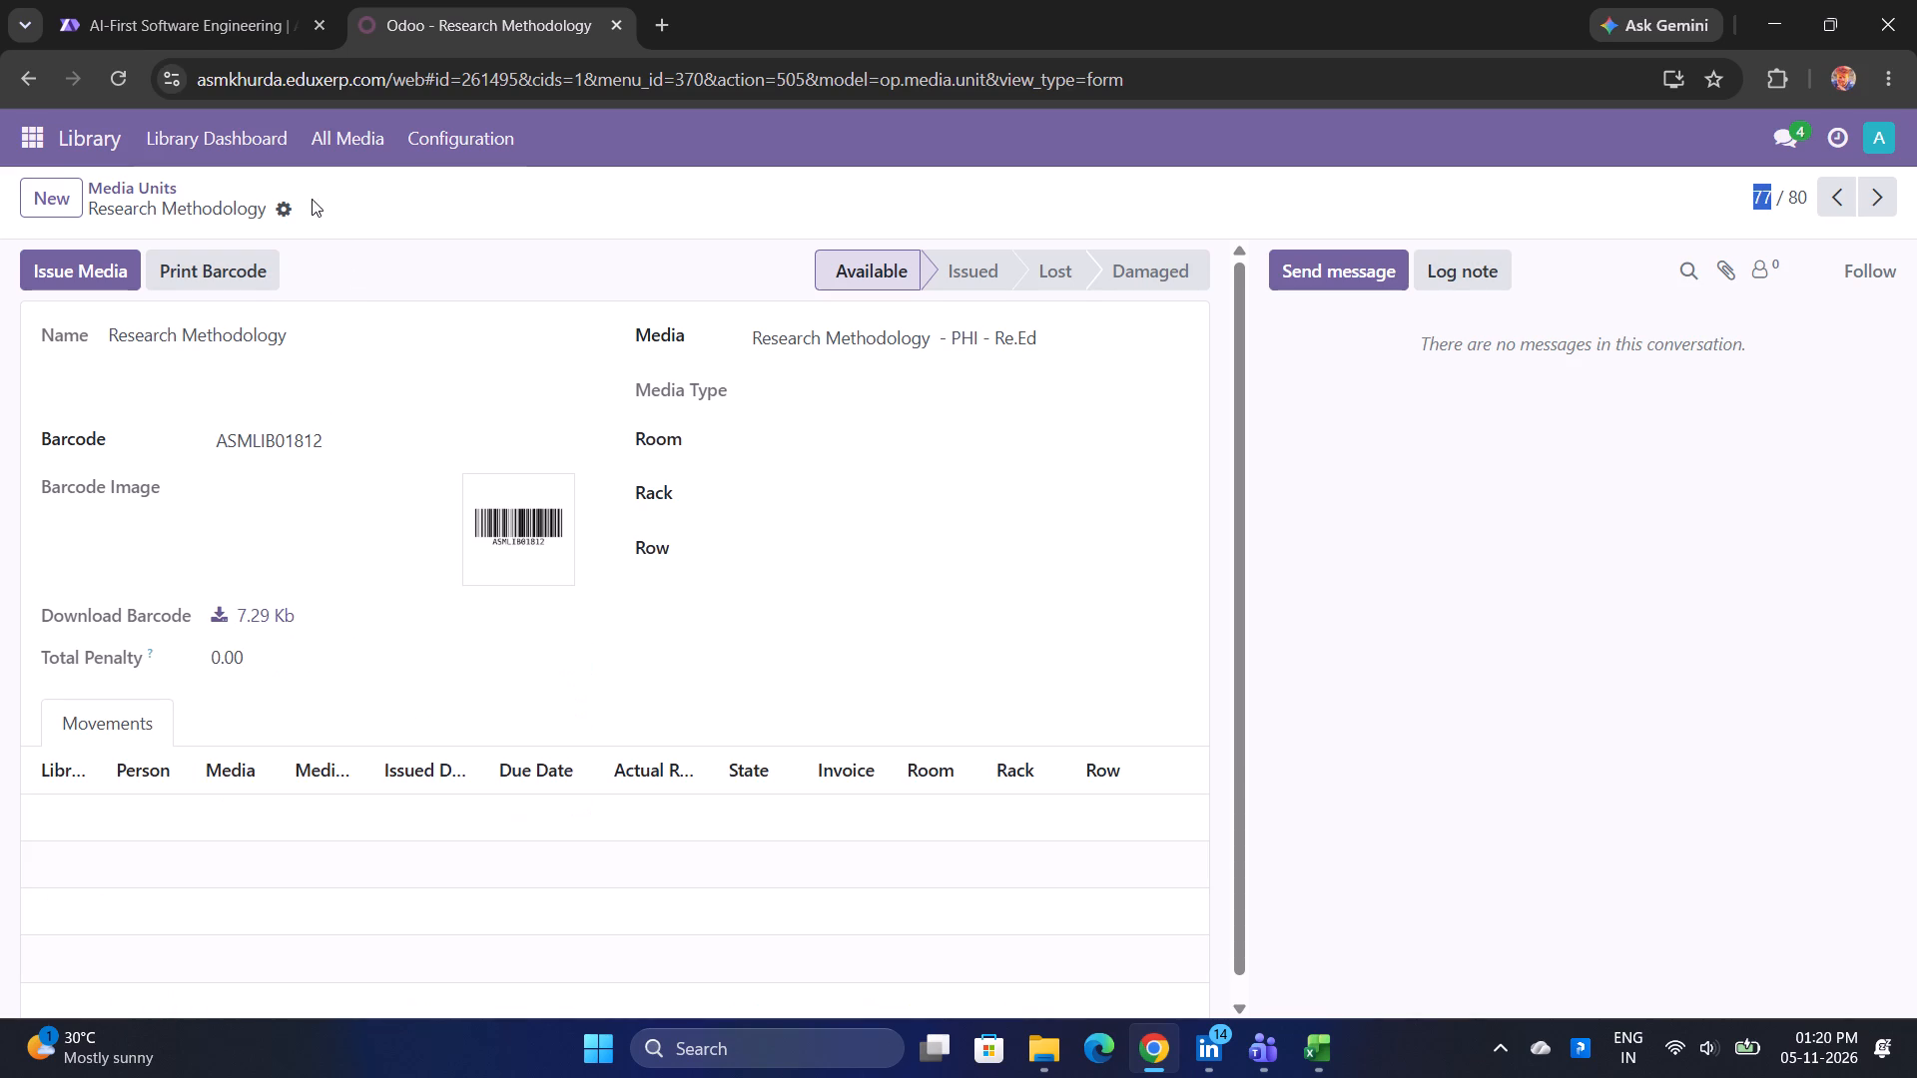
Generate the barcode image for Research Methodology unit 78 of 80 by saving barcode ASMLIB0181 and re-saving it as ASMLIB01813.
{"action": "left_click", "coordinate": [1875, 196]}
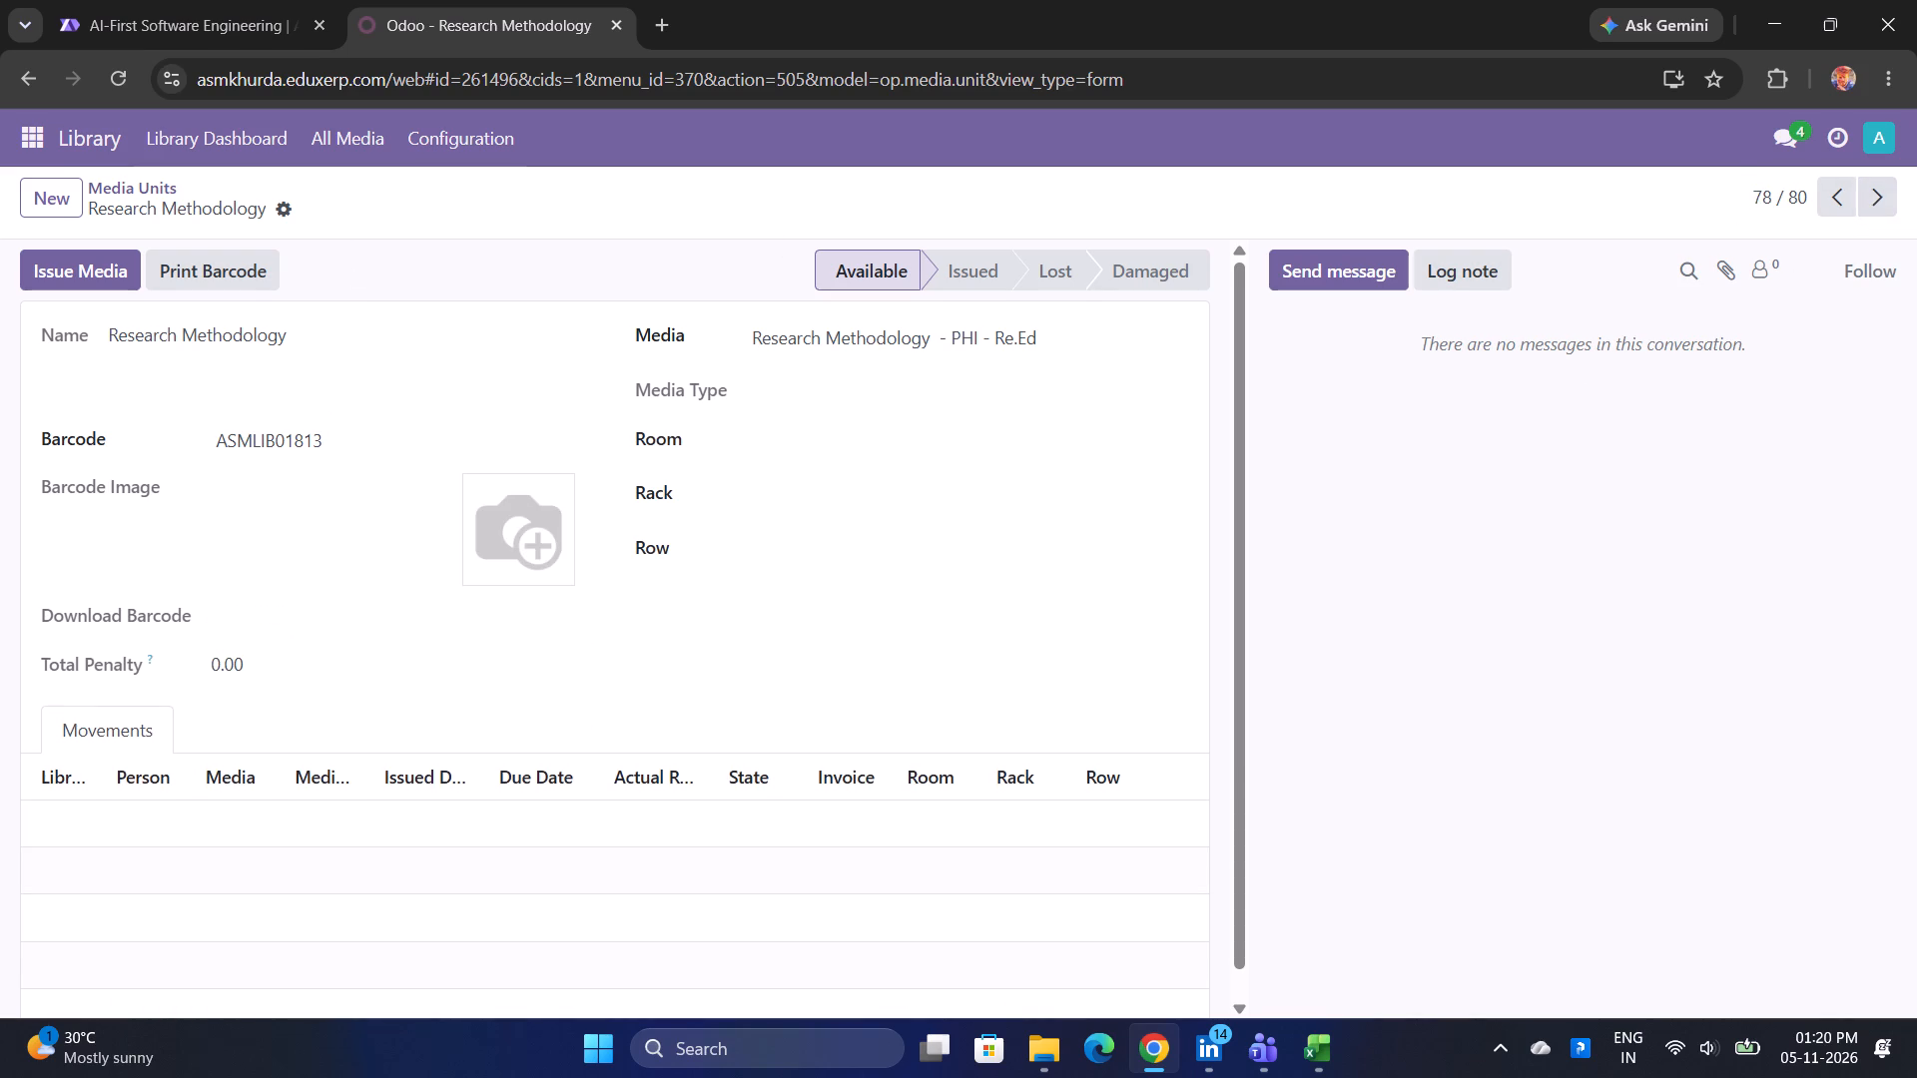
{"action": "left_click", "coordinate": [538, 433]}
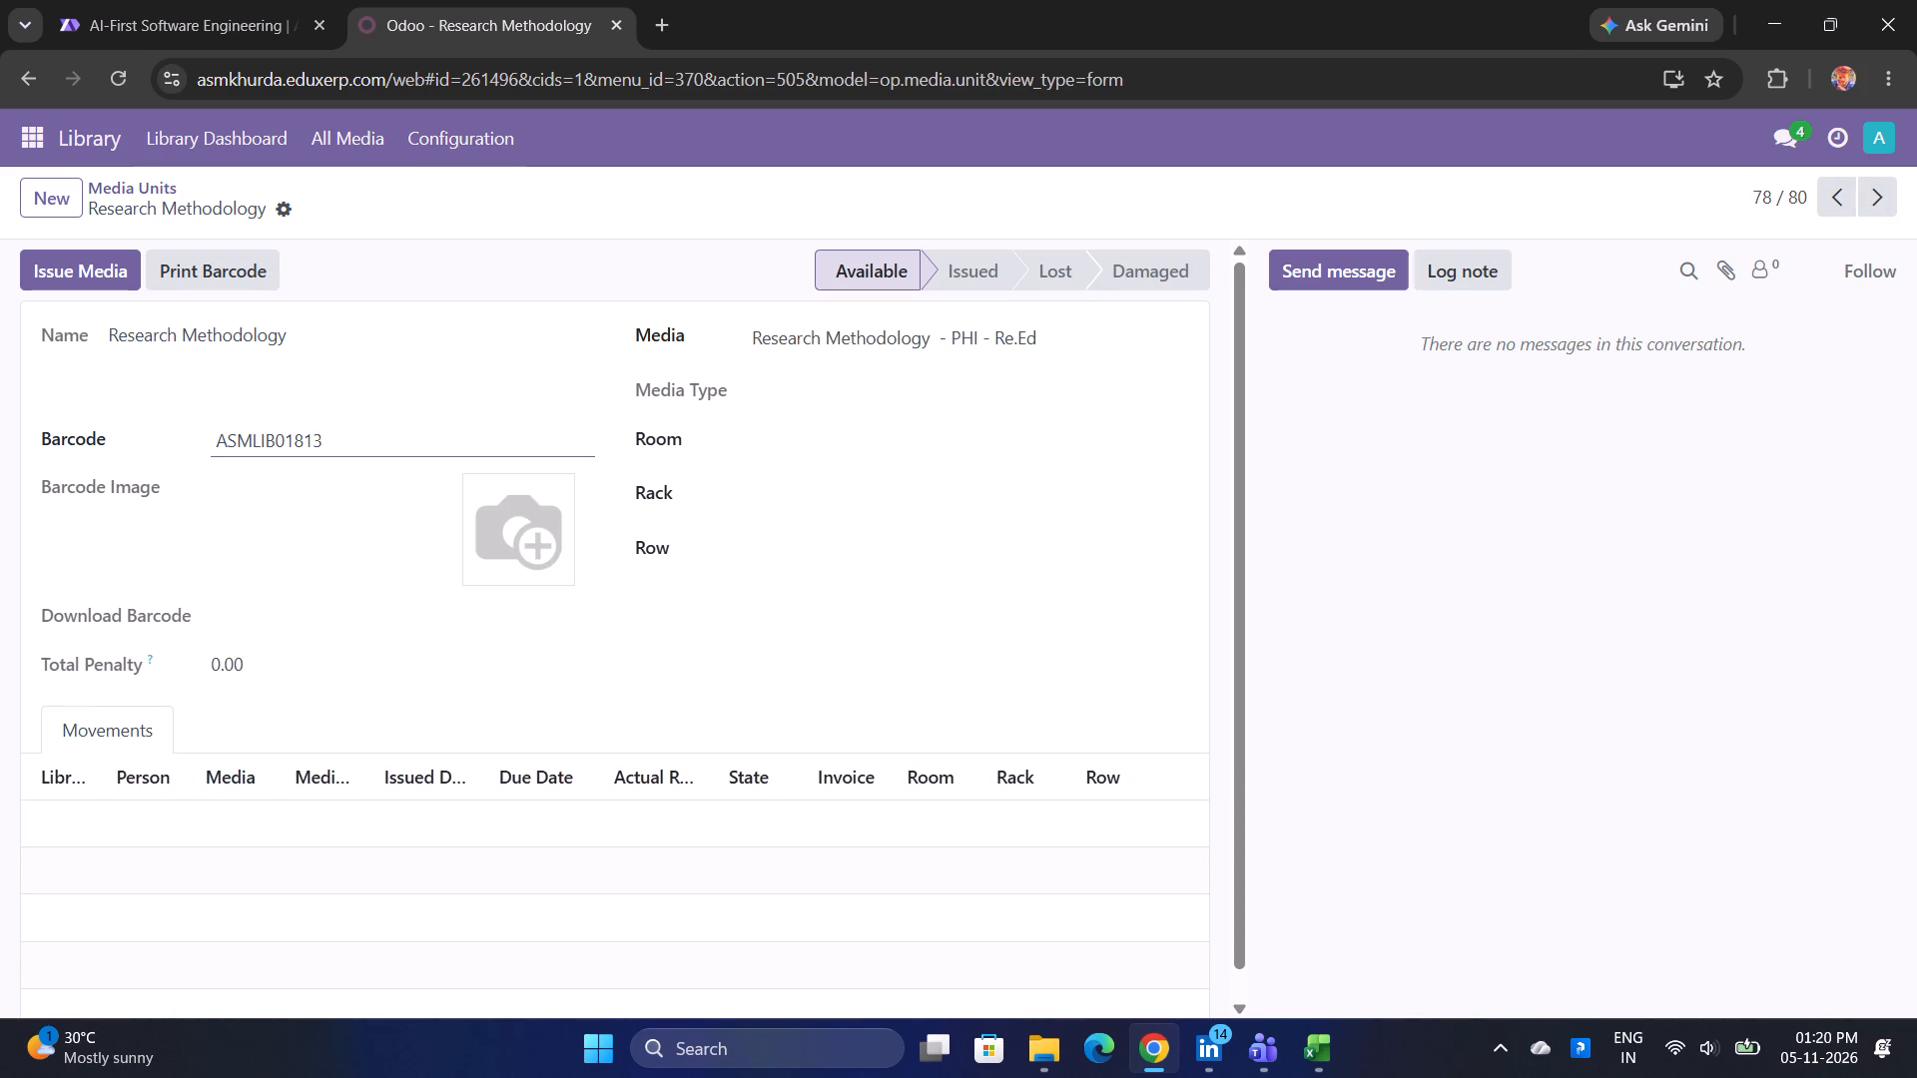
{"action": "key", "text": "BackSpace"}
{"action": "left_click", "coordinate": [315, 211]}
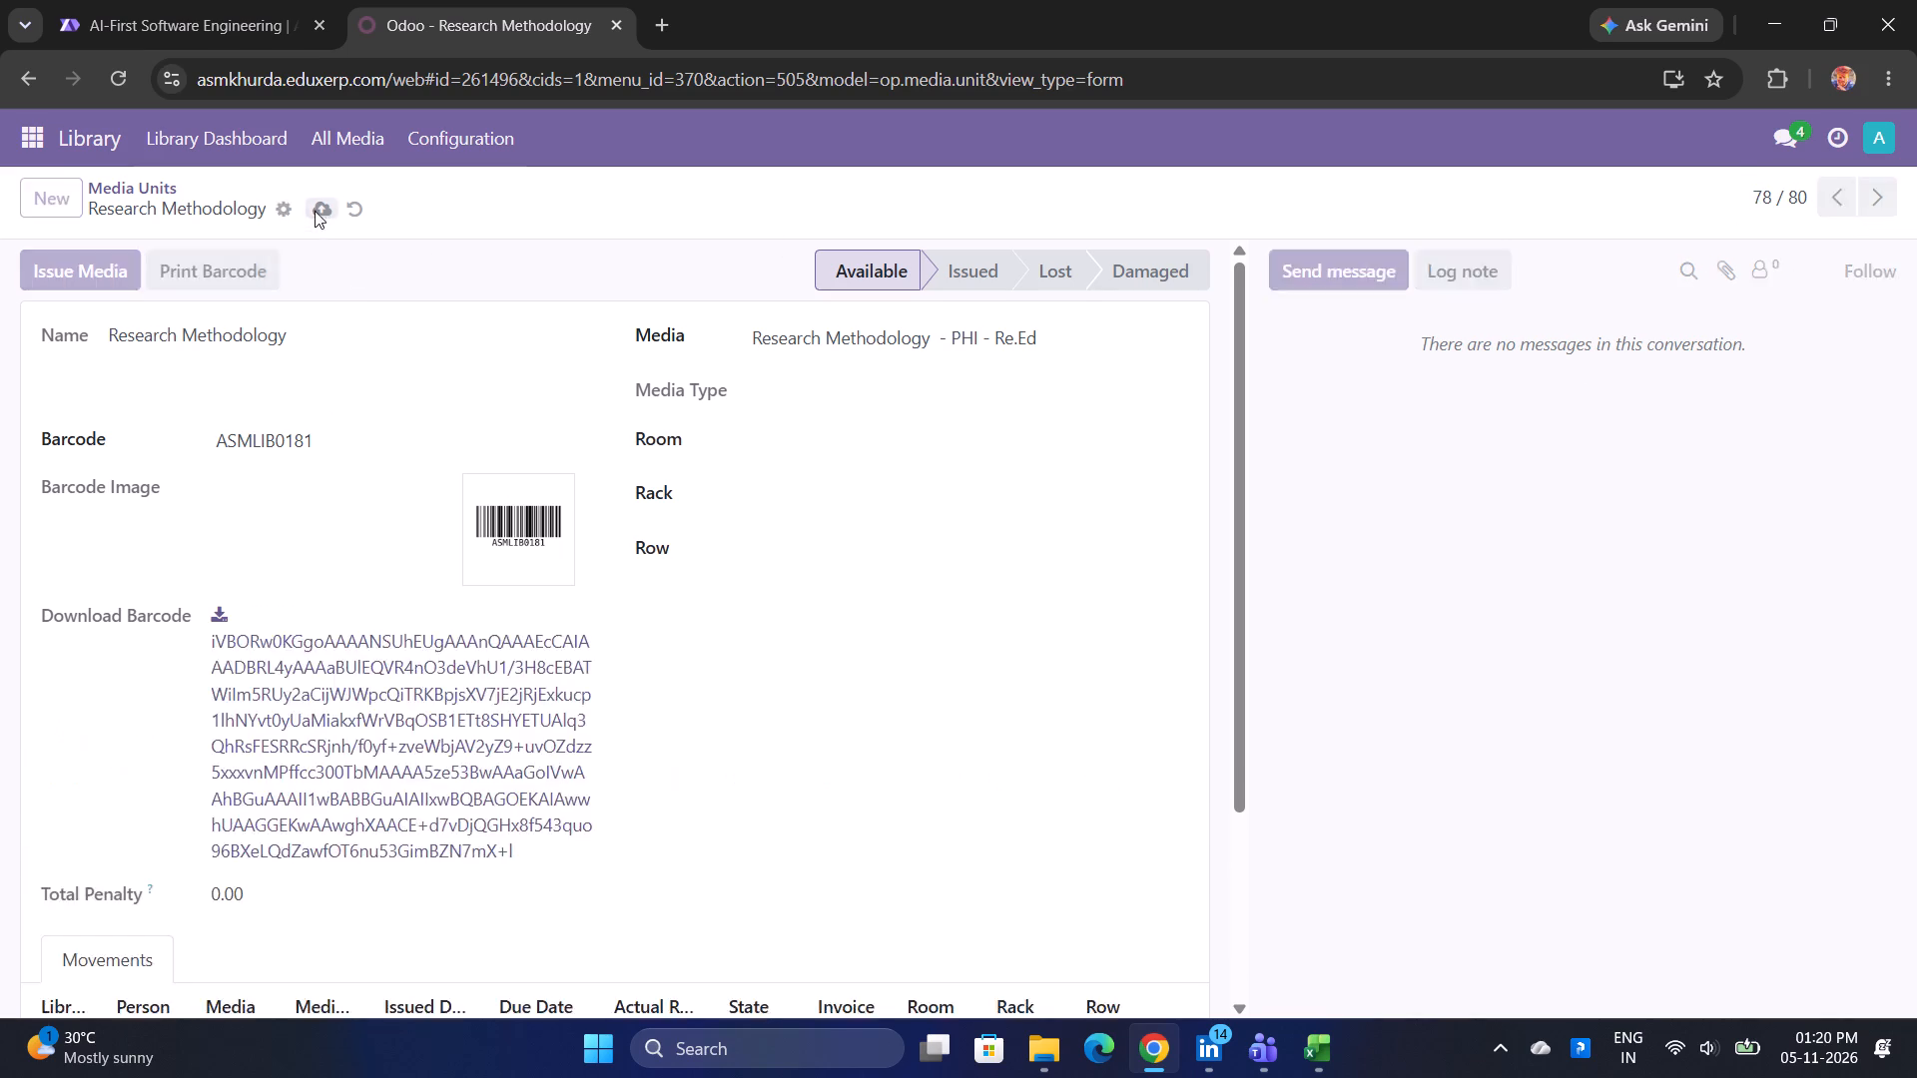
{"action": "left_click", "coordinate": [362, 439]}
{"action": "key", "text": "3"}
{"action": "left_click", "coordinate": [316, 211]}
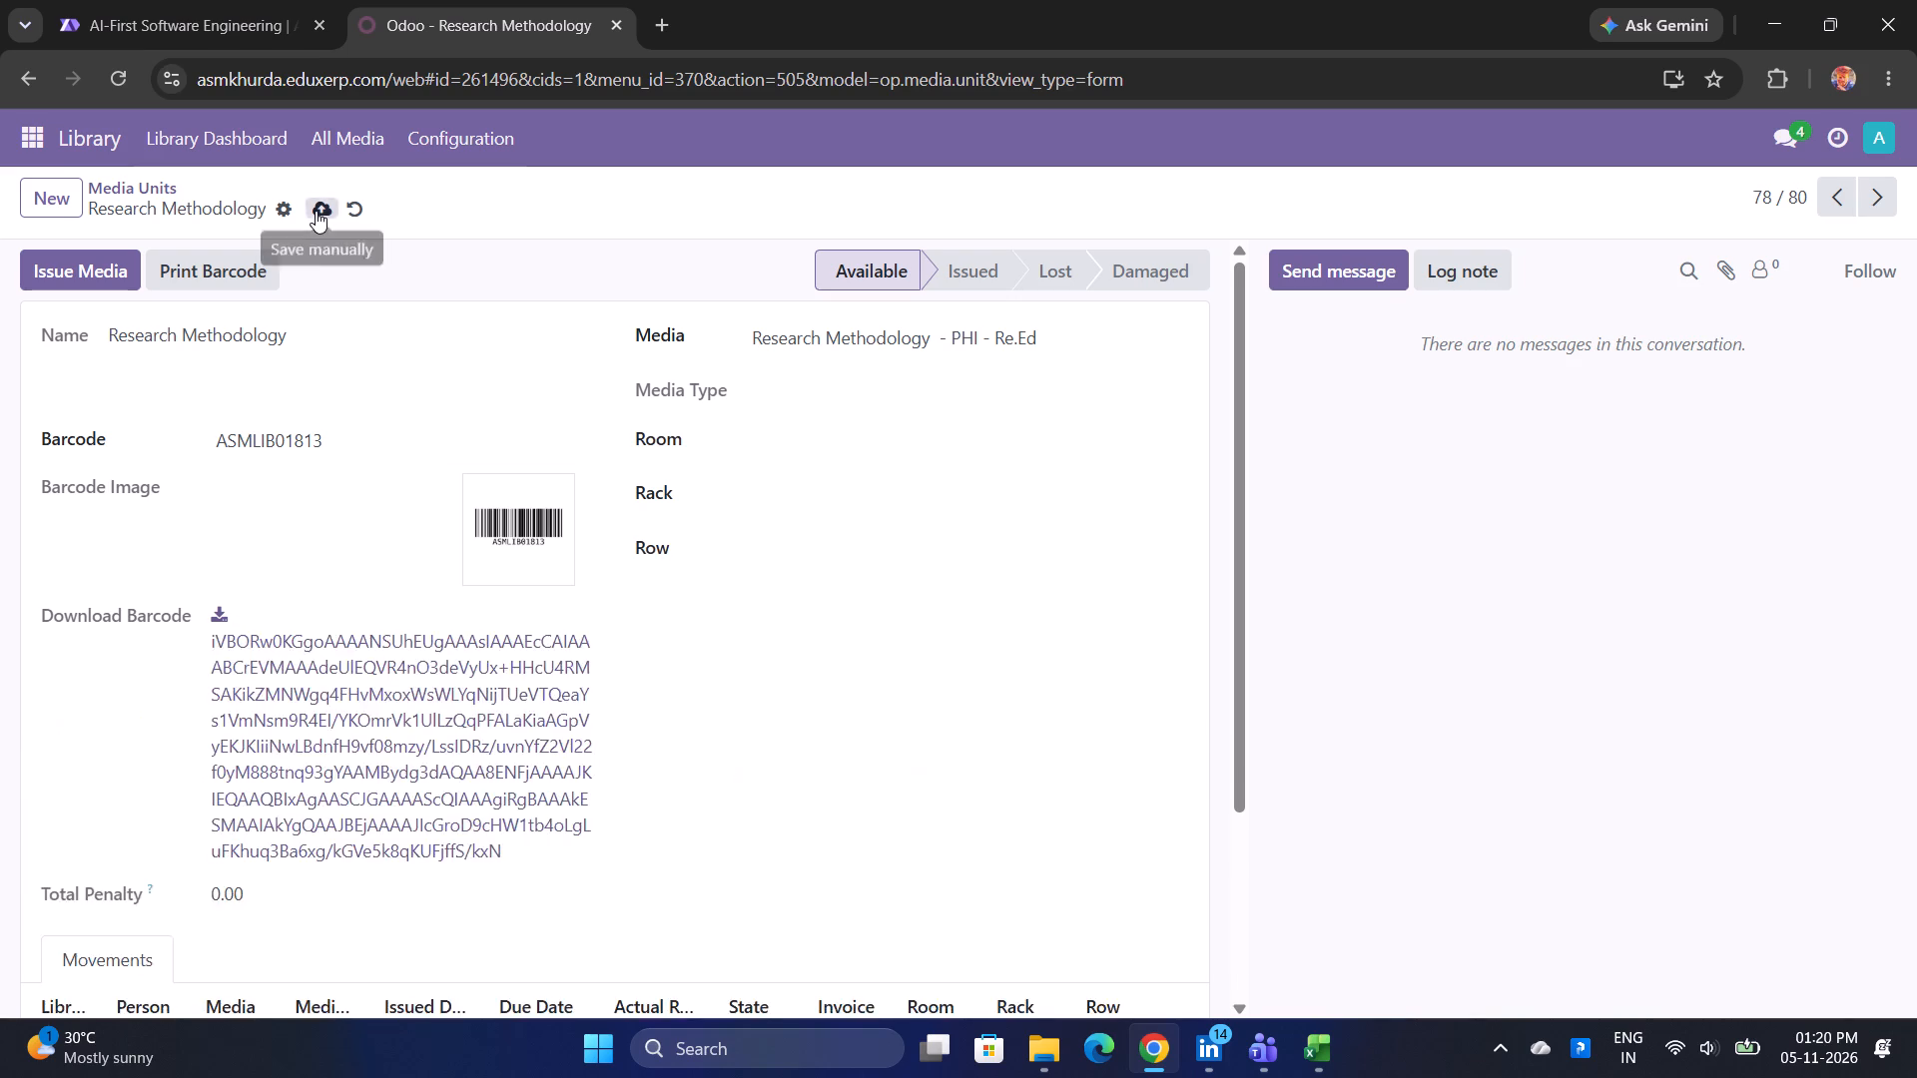
From the media units list, generate the barcode image for the Research Methodology unit by saving barcode ASMLIB0182 and re-saving it as ASMLIB01820.
{"action": "left_click", "coordinate": [133, 188]}
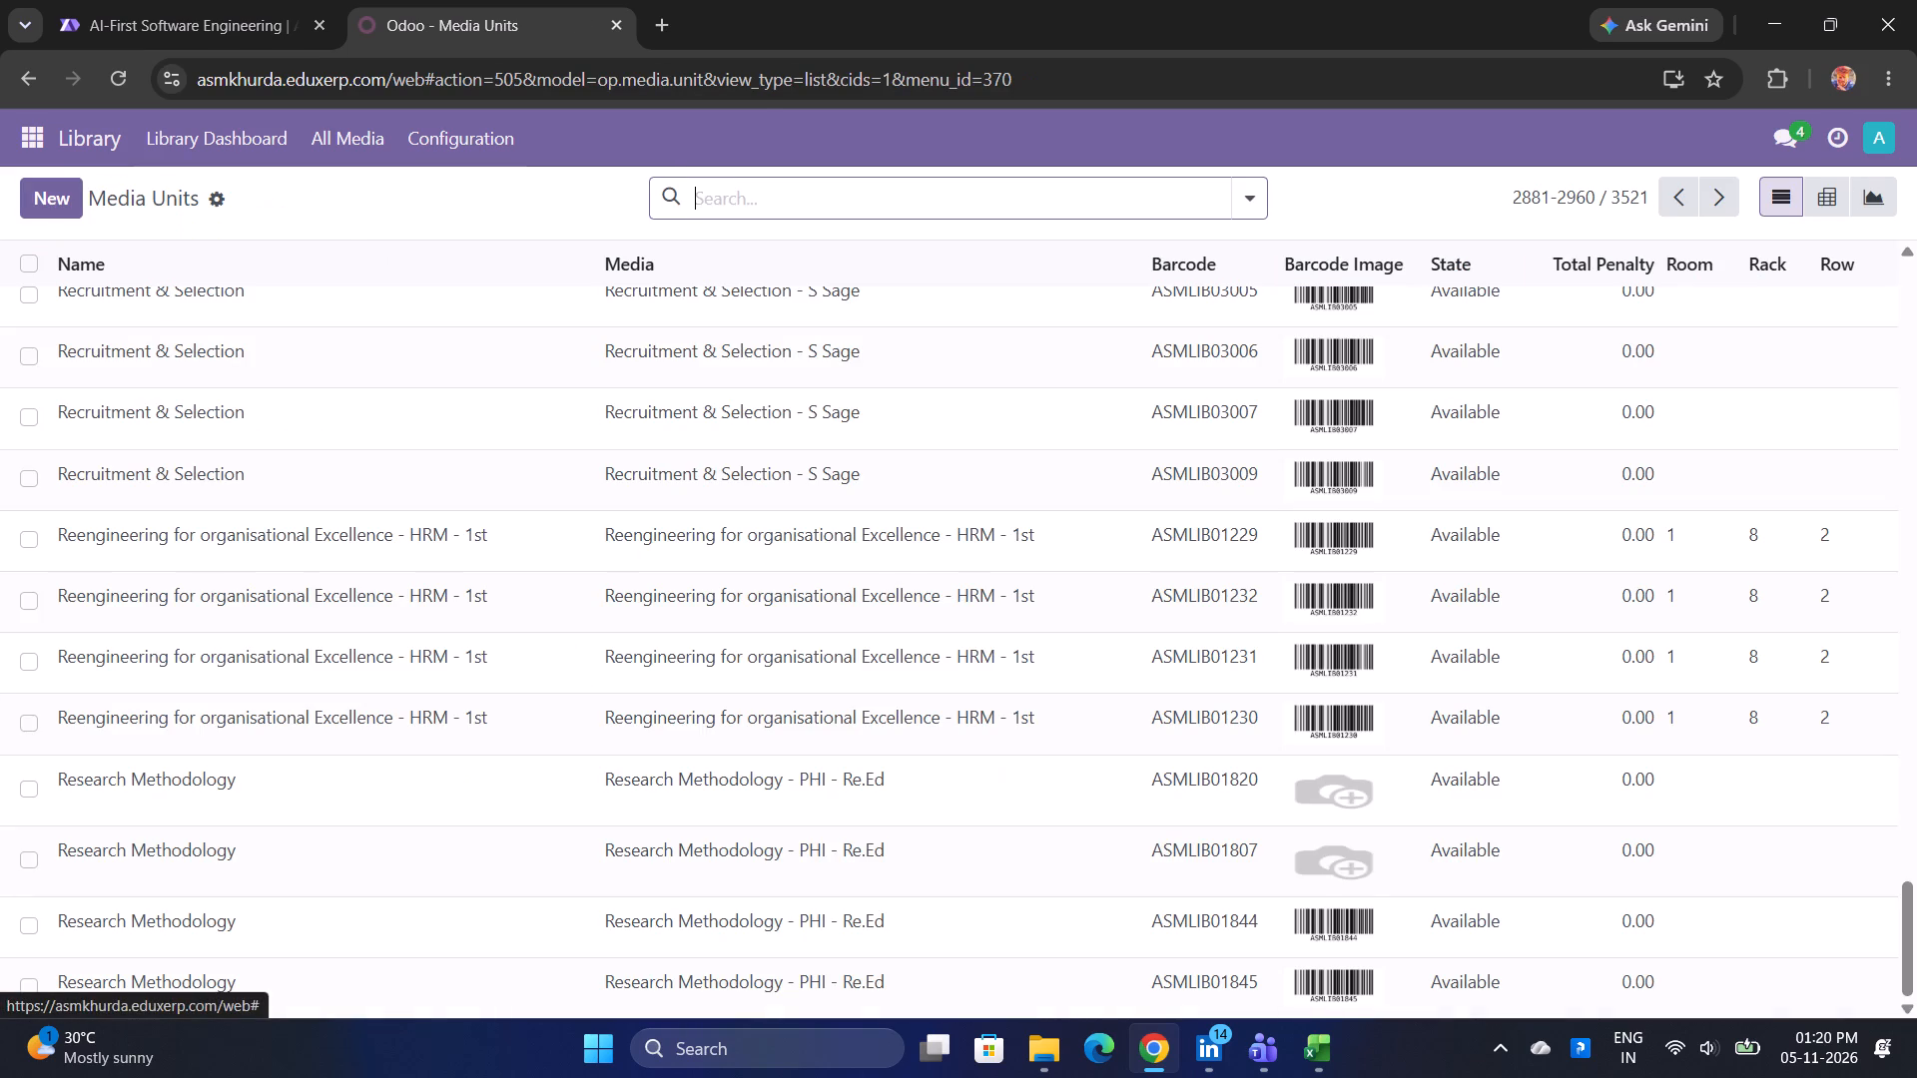
{"action": "left_click", "coordinate": [1124, 792]}
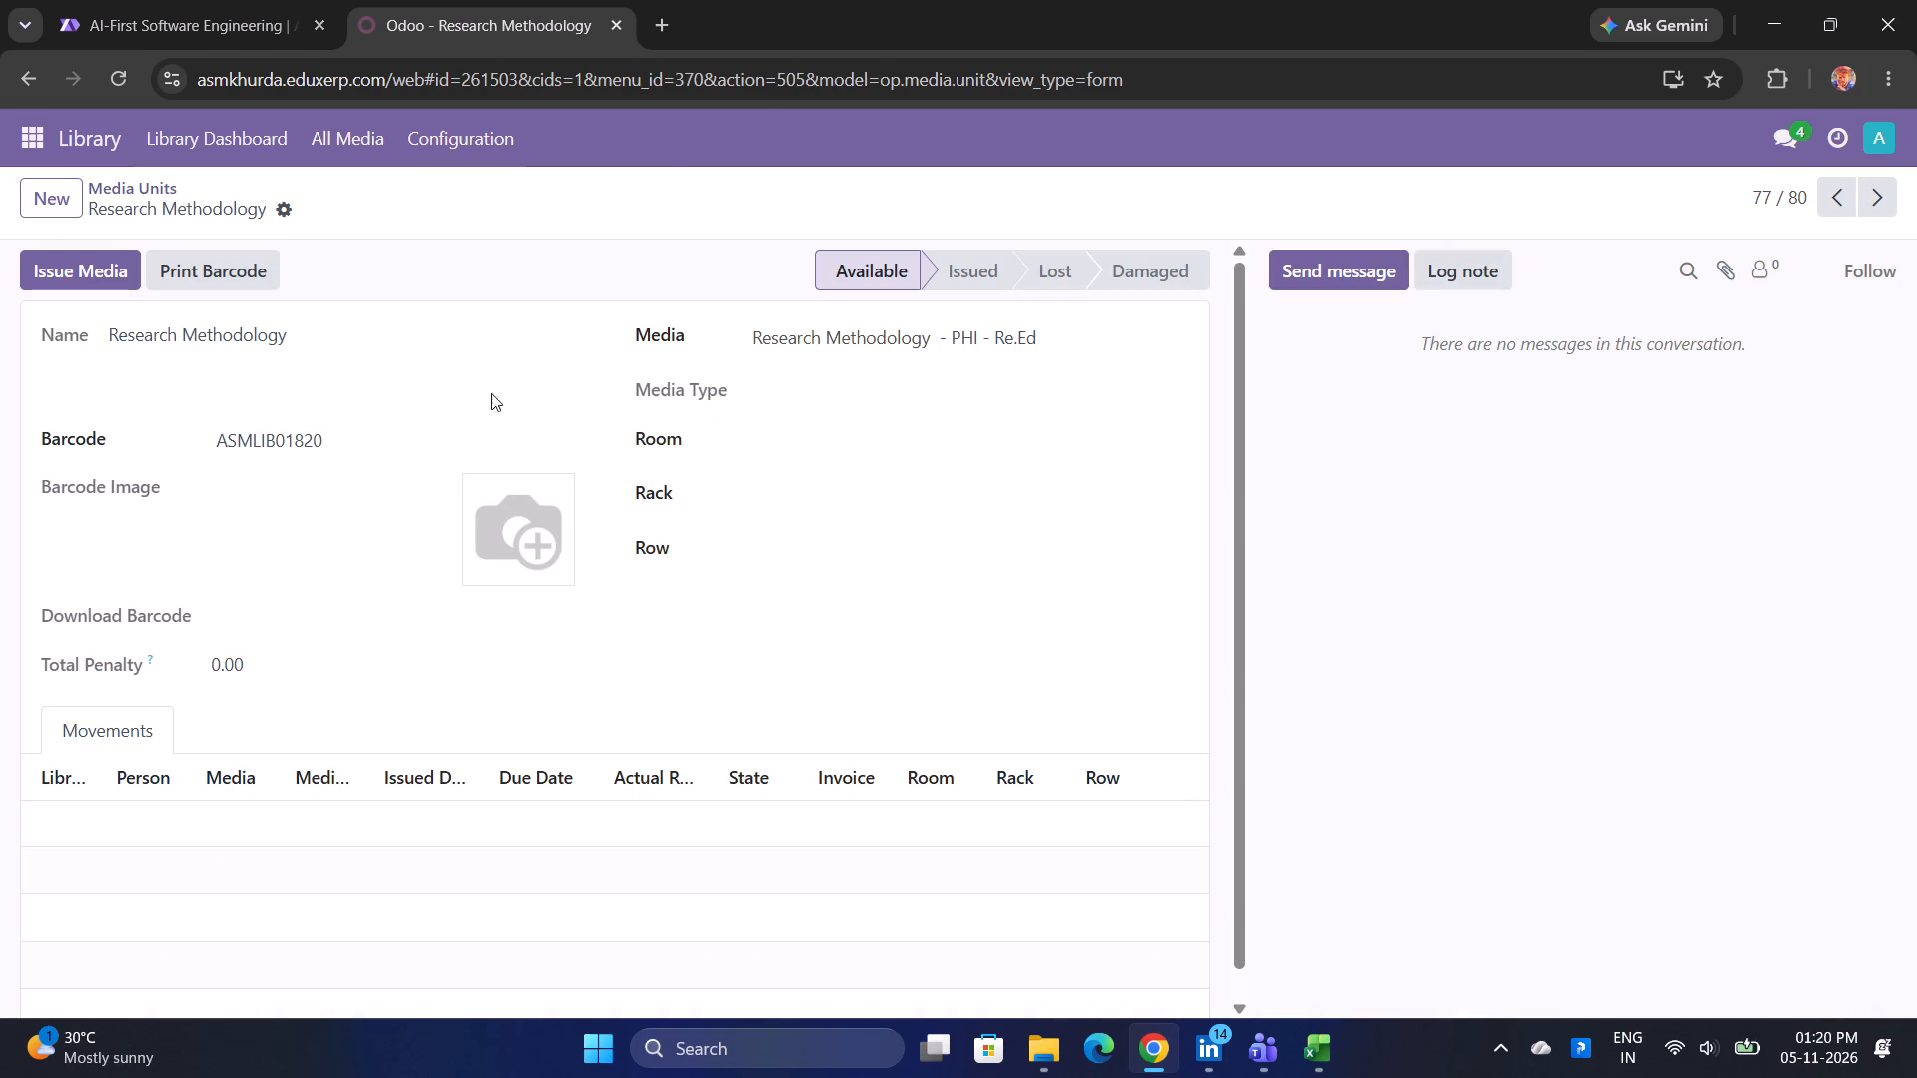
{"action": "left_click", "coordinate": [424, 447]}
{"action": "key", "text": "BackSpace"}
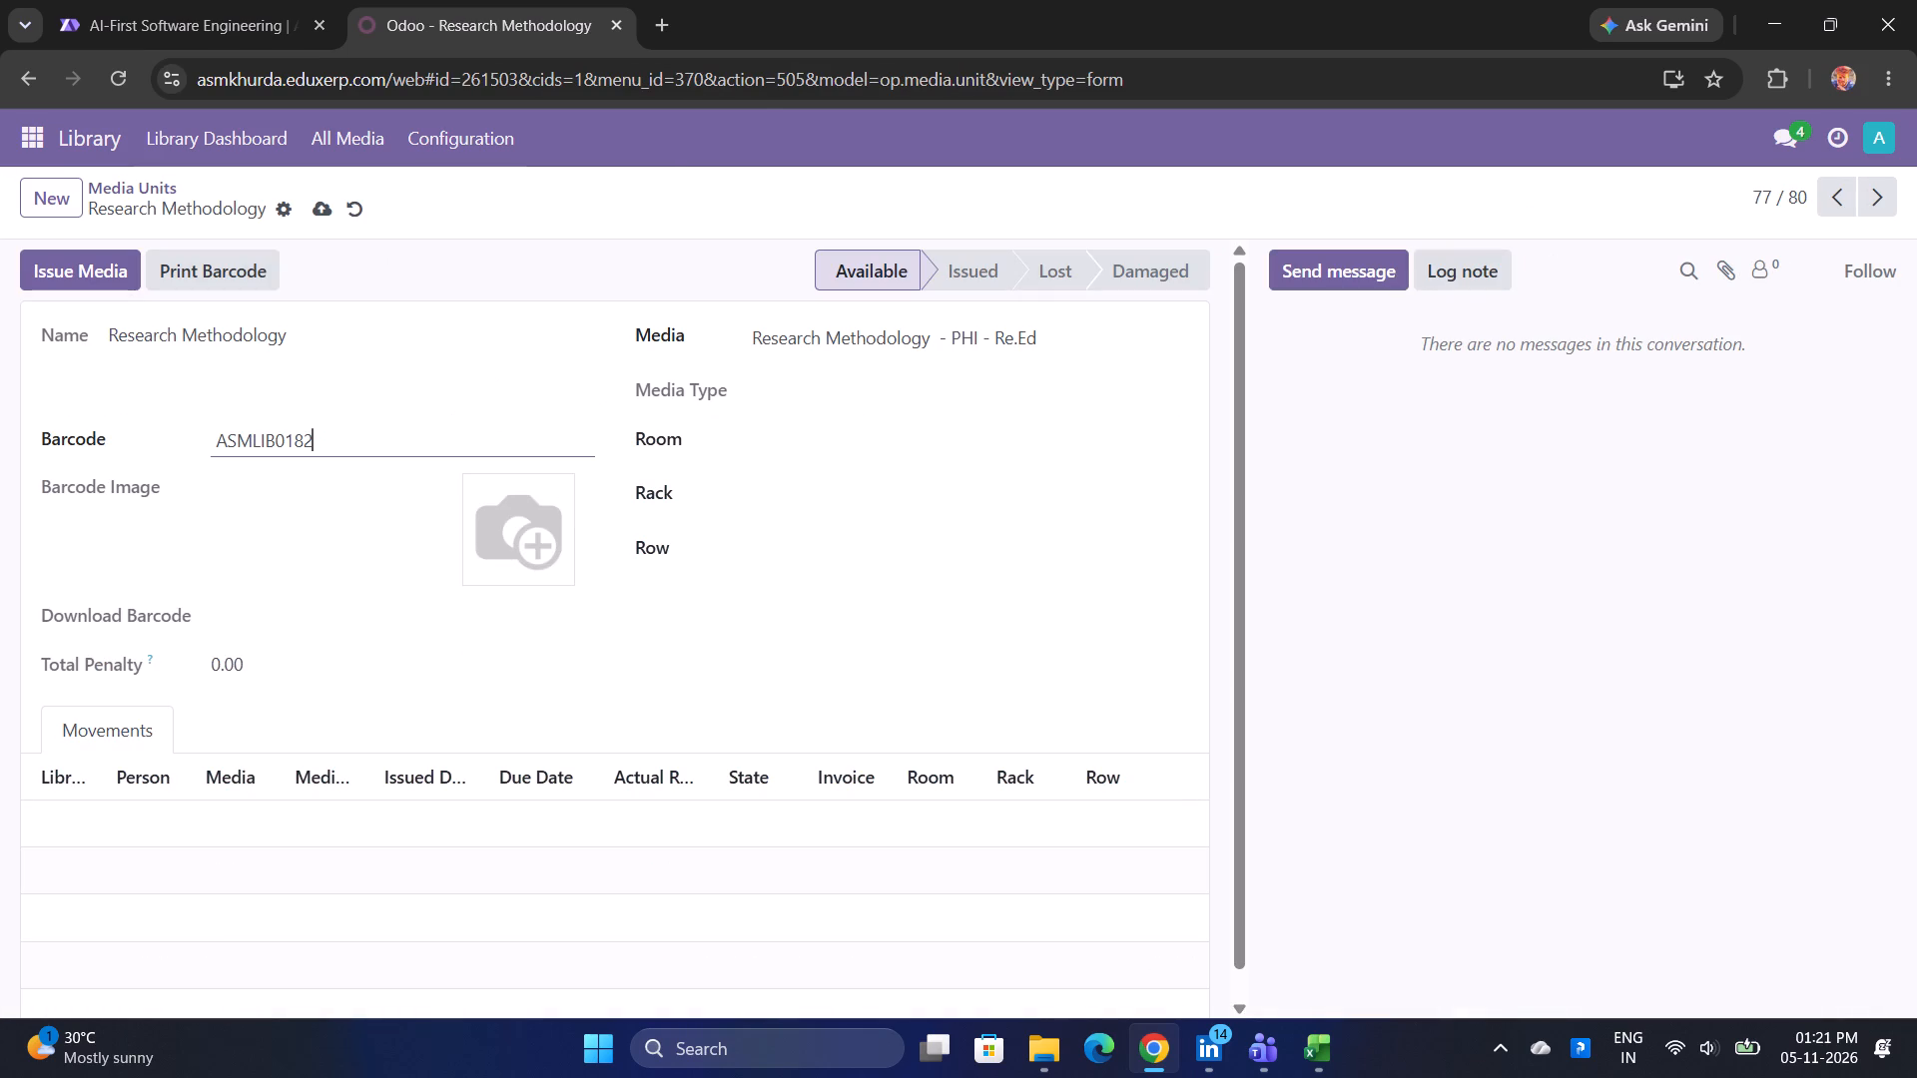
{"action": "left_click", "coordinate": [320, 204]}
{"action": "left_click", "coordinate": [351, 439]}
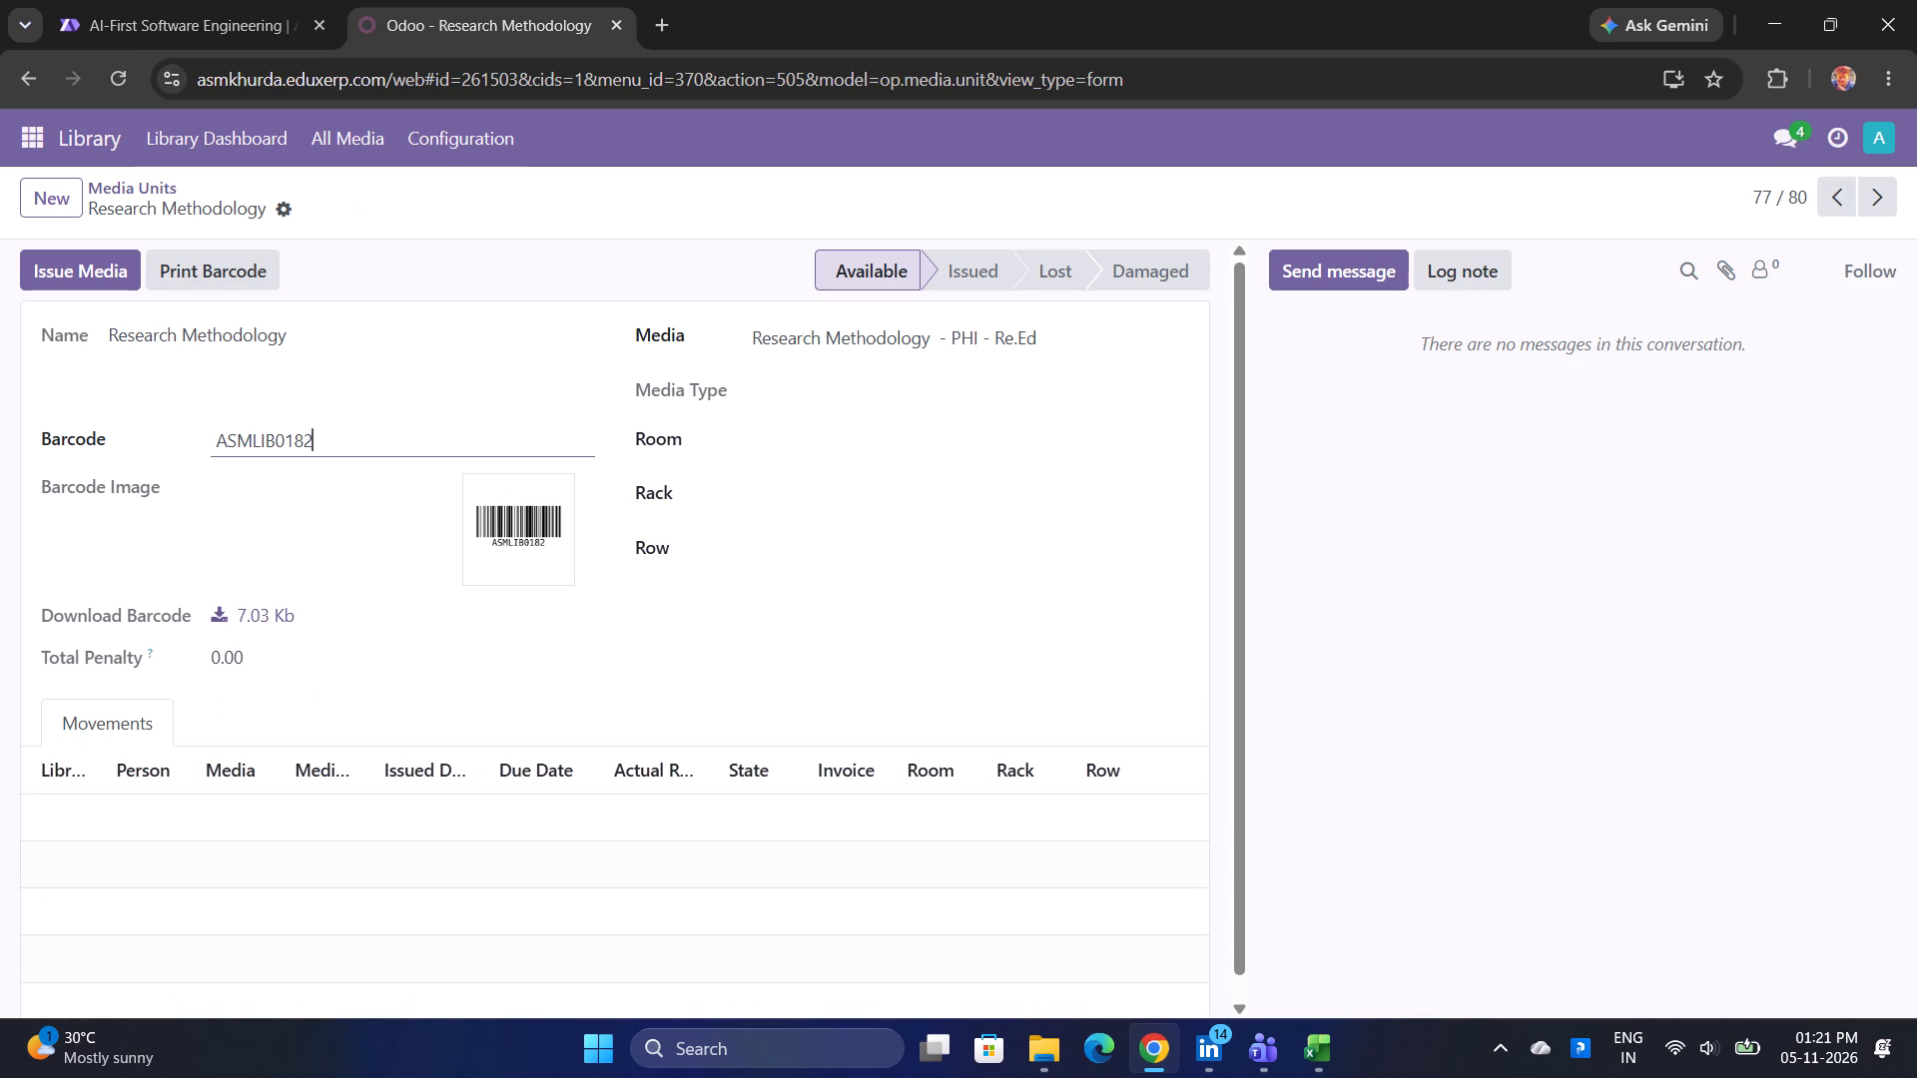
{"action": "key", "text": "0"}
{"action": "left_click", "coordinate": [314, 207]}
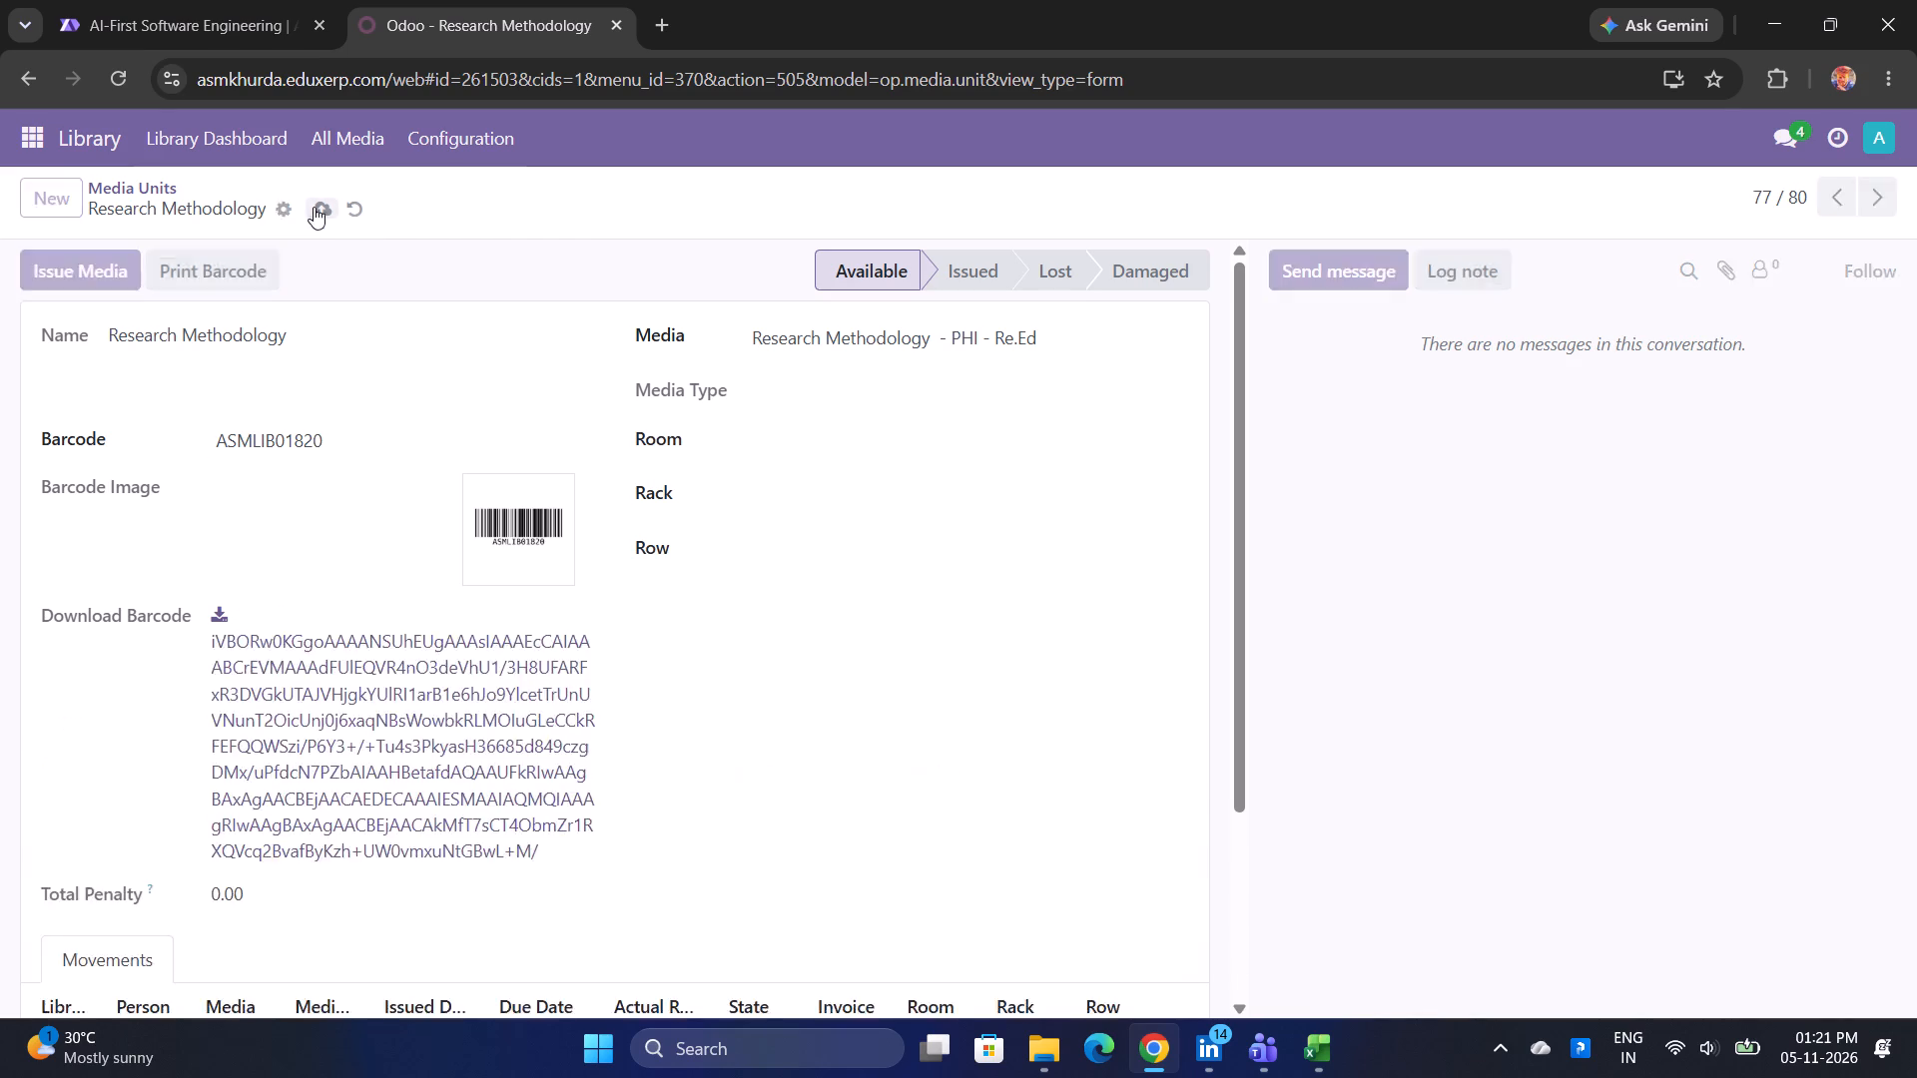
Generate the barcode image for Research Methodology unit 78 of 80 by saving barcode ASMLIB0180 and re-saving it as ASMLIB01807.
{"action": "left_click", "coordinate": [1874, 198]}
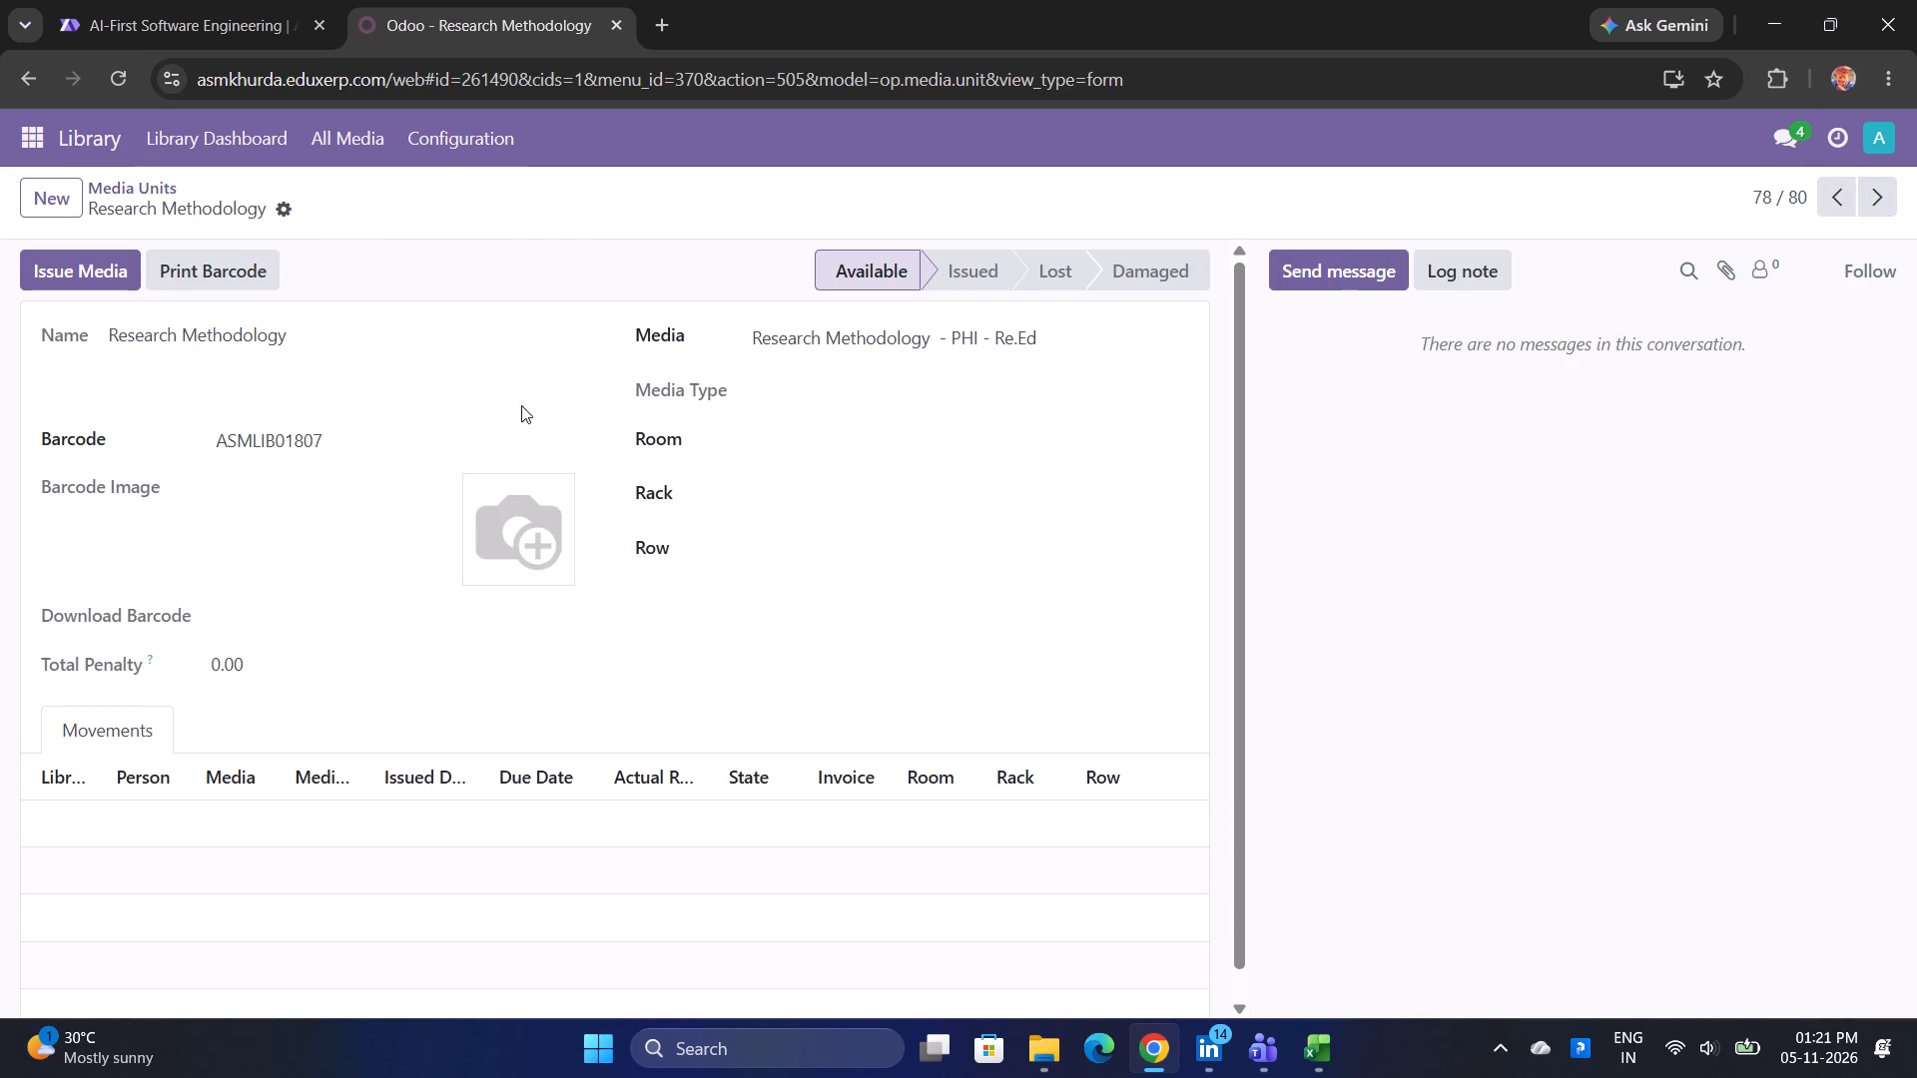
{"action": "left_click", "coordinate": [326, 434]}
{"action": "key", "text": "BackSpace"}
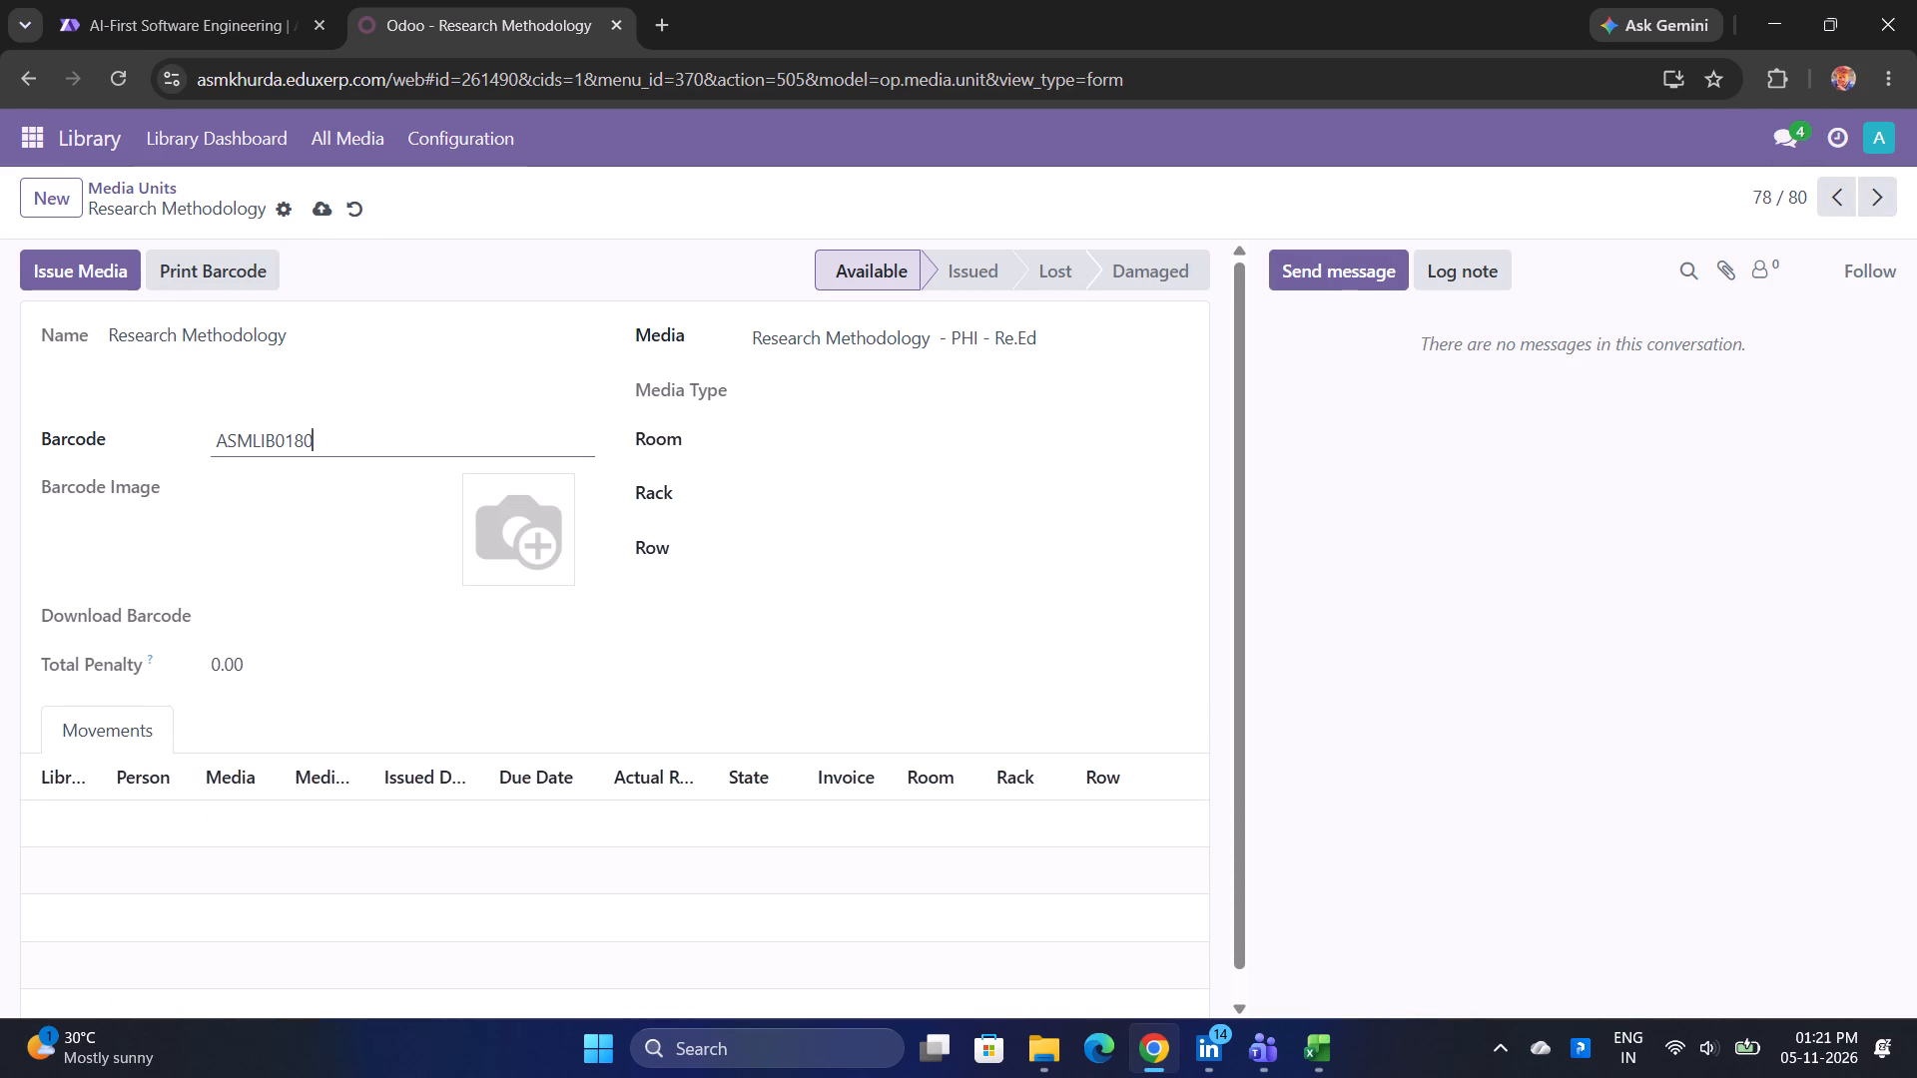
{"action": "left_click", "coordinate": [322, 210]}
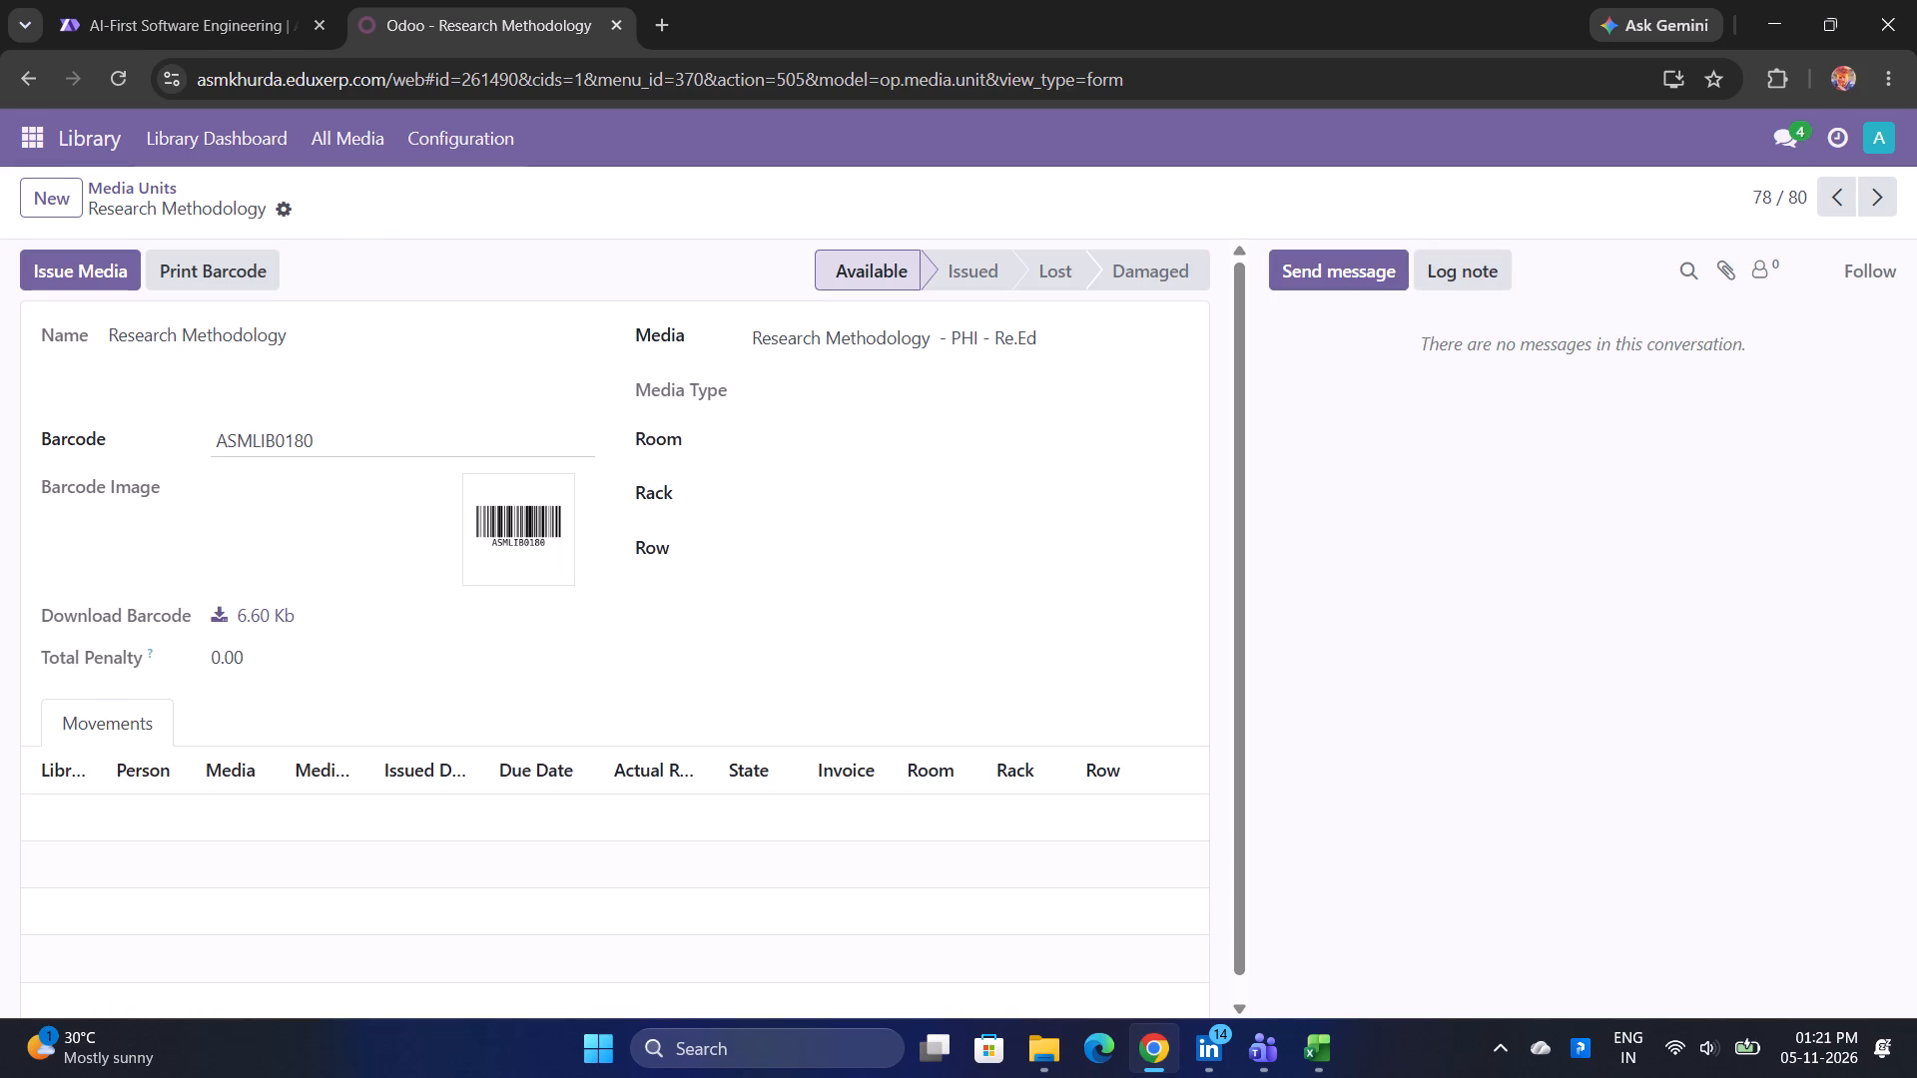
{"action": "left_click", "coordinate": [372, 447]}
{"action": "key", "text": "7"}
{"action": "left_click", "coordinate": [321, 210]}
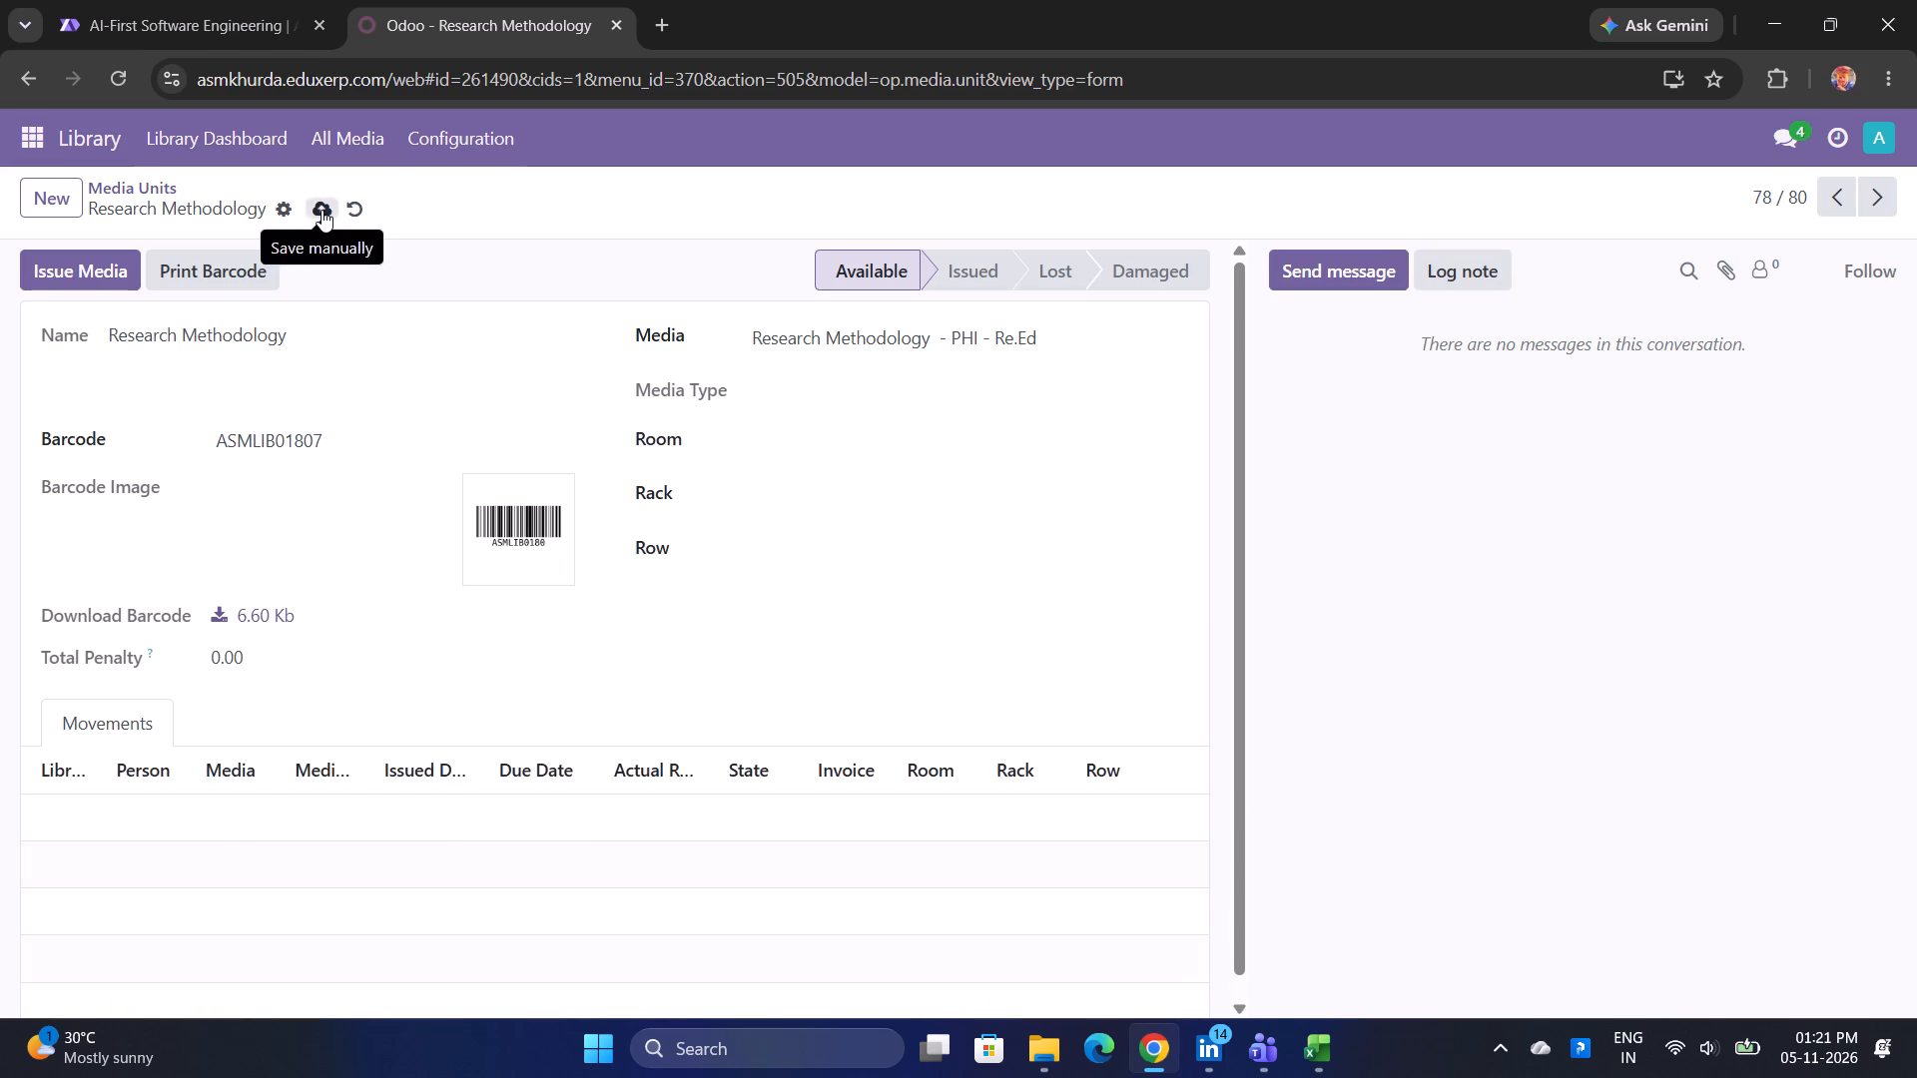
Return to the media units list and check records 2881-2960 for missing barcode images.
{"action": "left_click", "coordinate": [136, 191]}
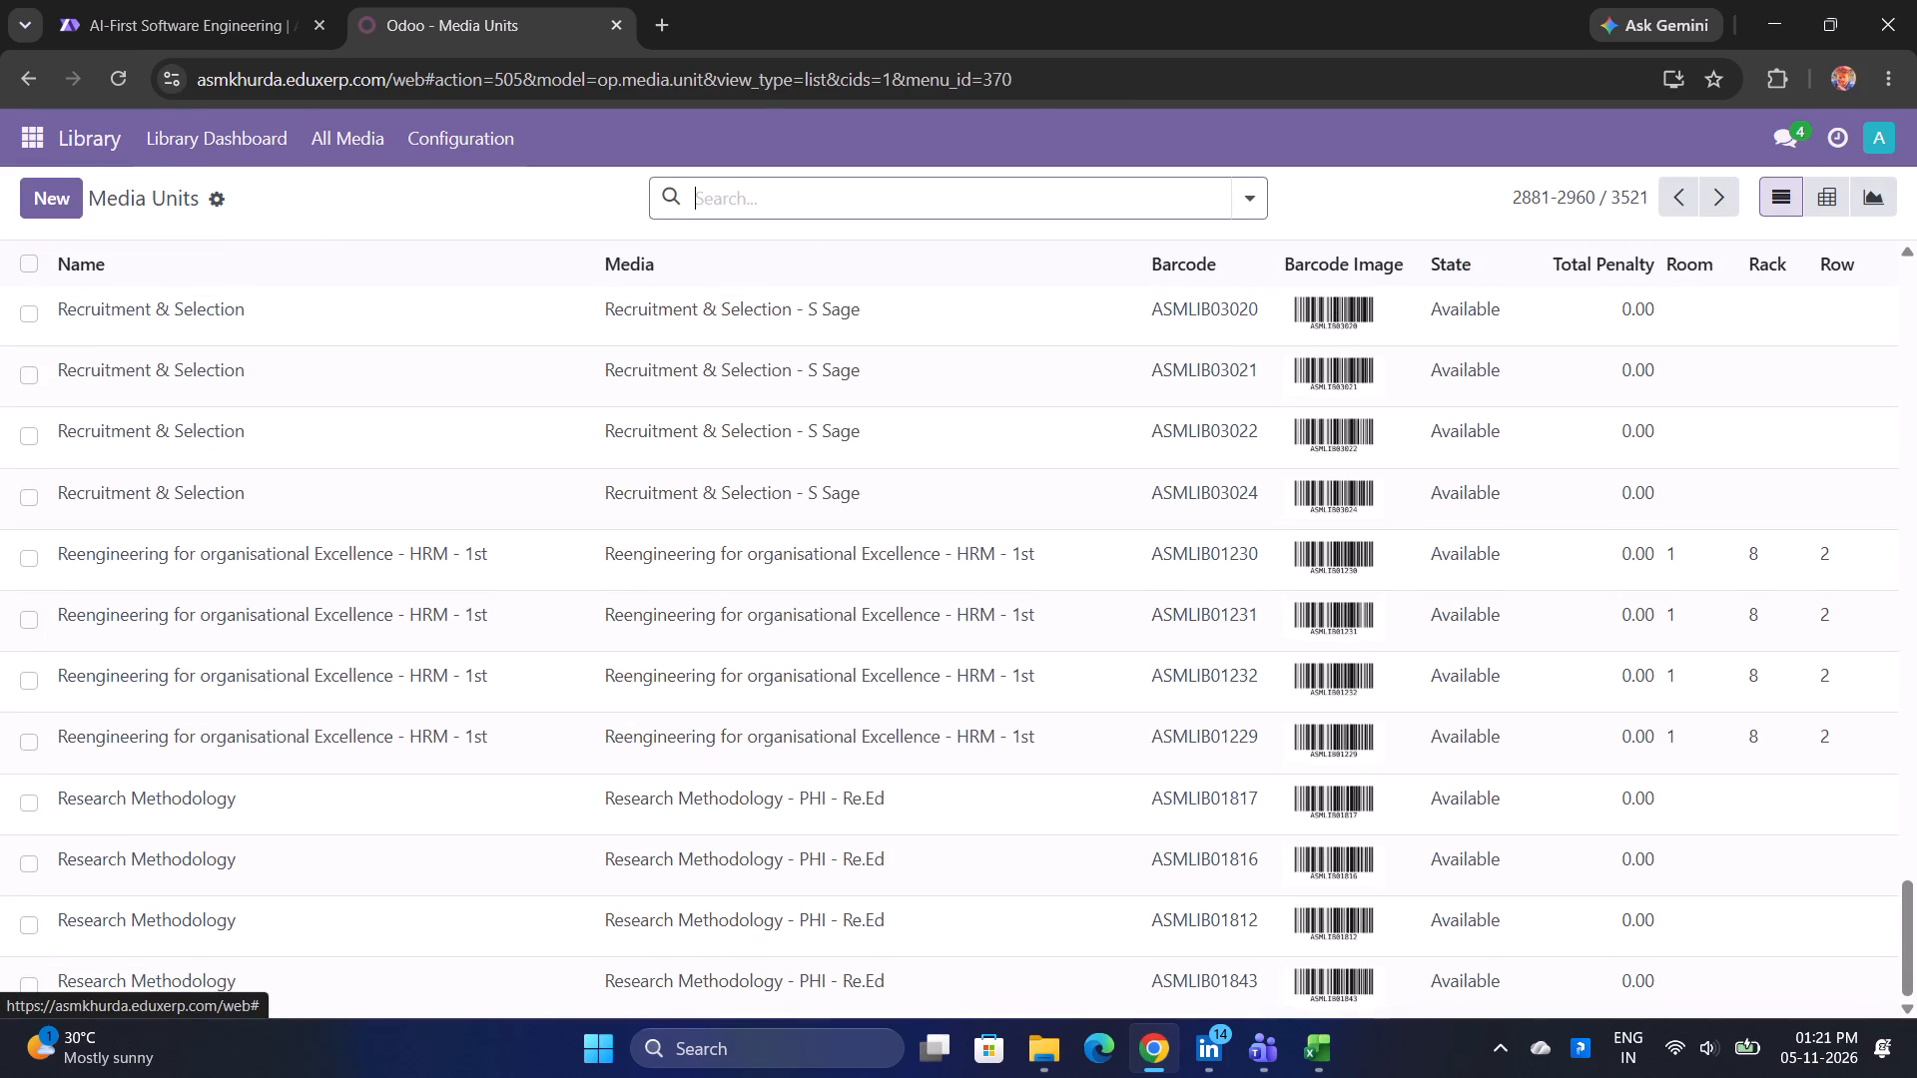
{"action": "scroll", "coordinate": [811, 720], "scroll_direction": "down", "scroll_amount": 3}
{"action": "scroll", "coordinate": [811, 720], "scroll_direction": "up", "scroll_amount": 3}
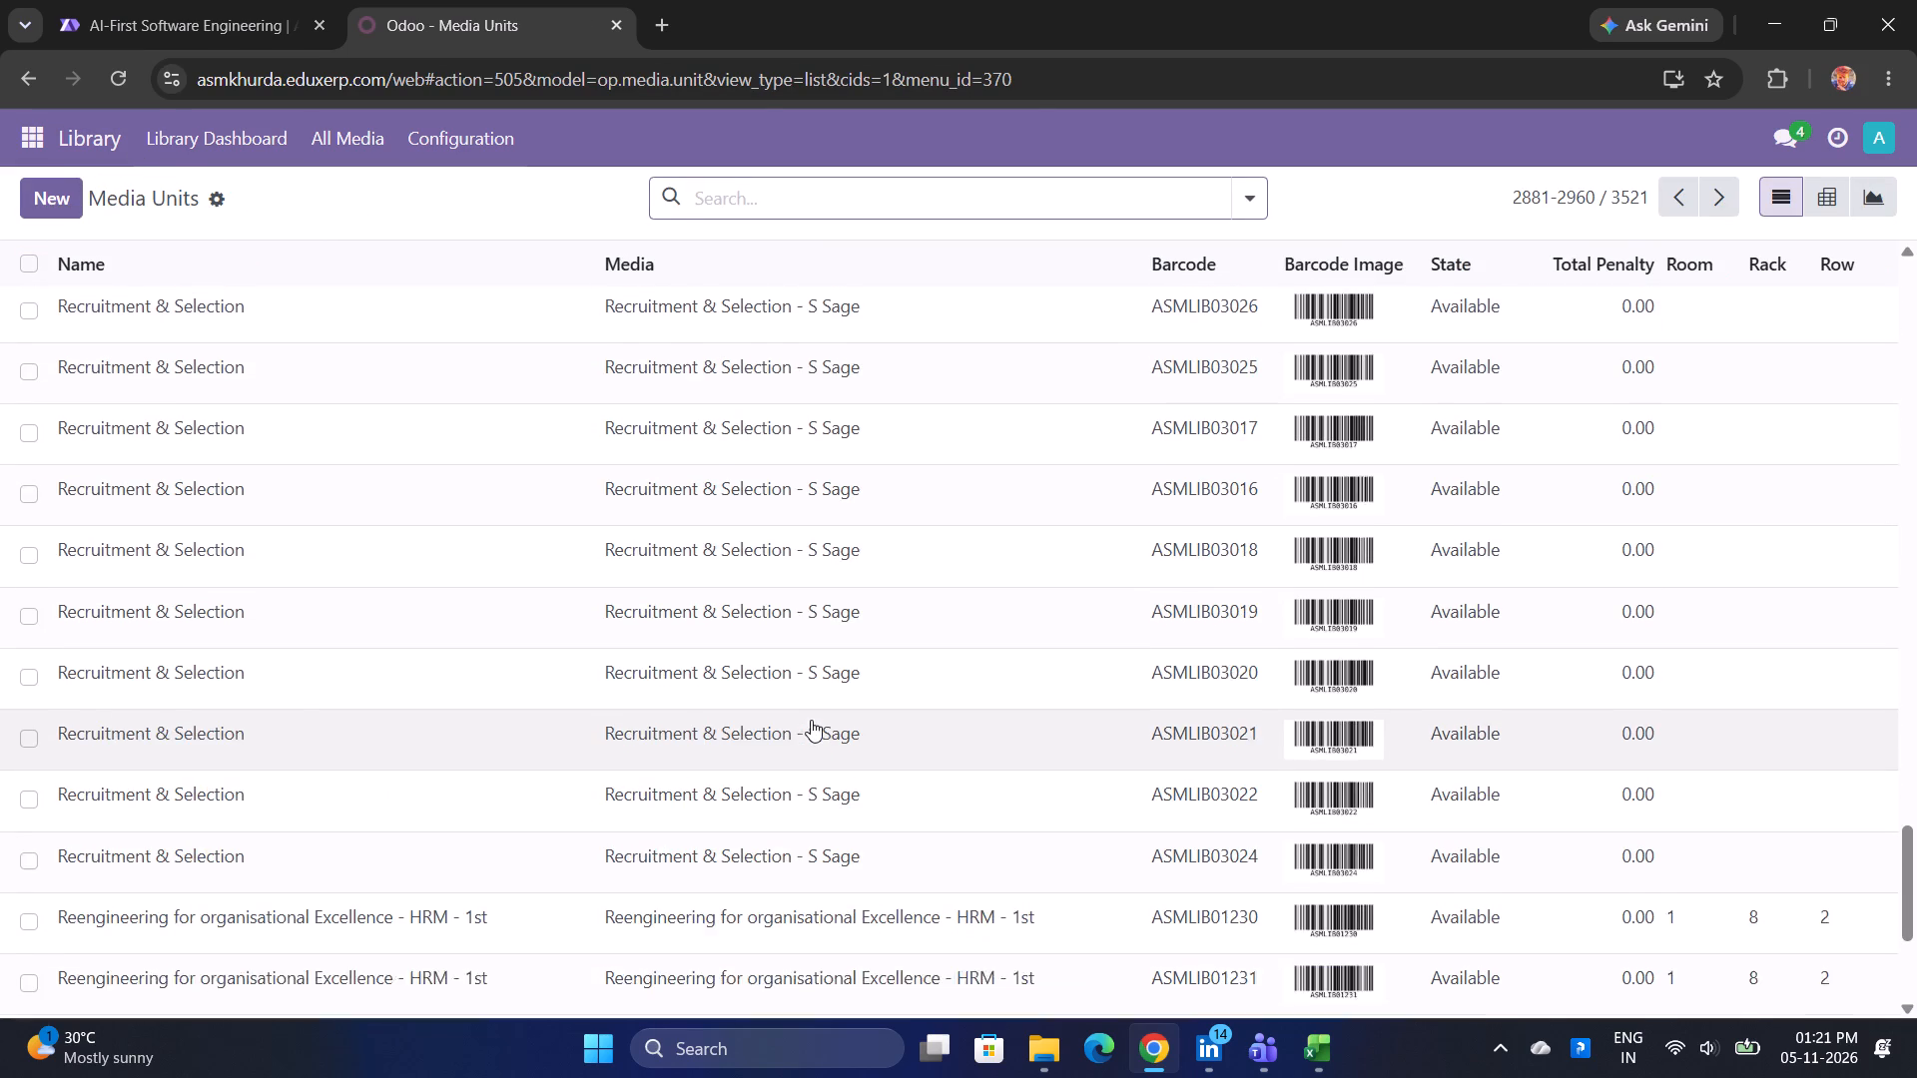
{"action": "scroll", "coordinate": [811, 720], "scroll_direction": "up", "scroll_amount": 8}
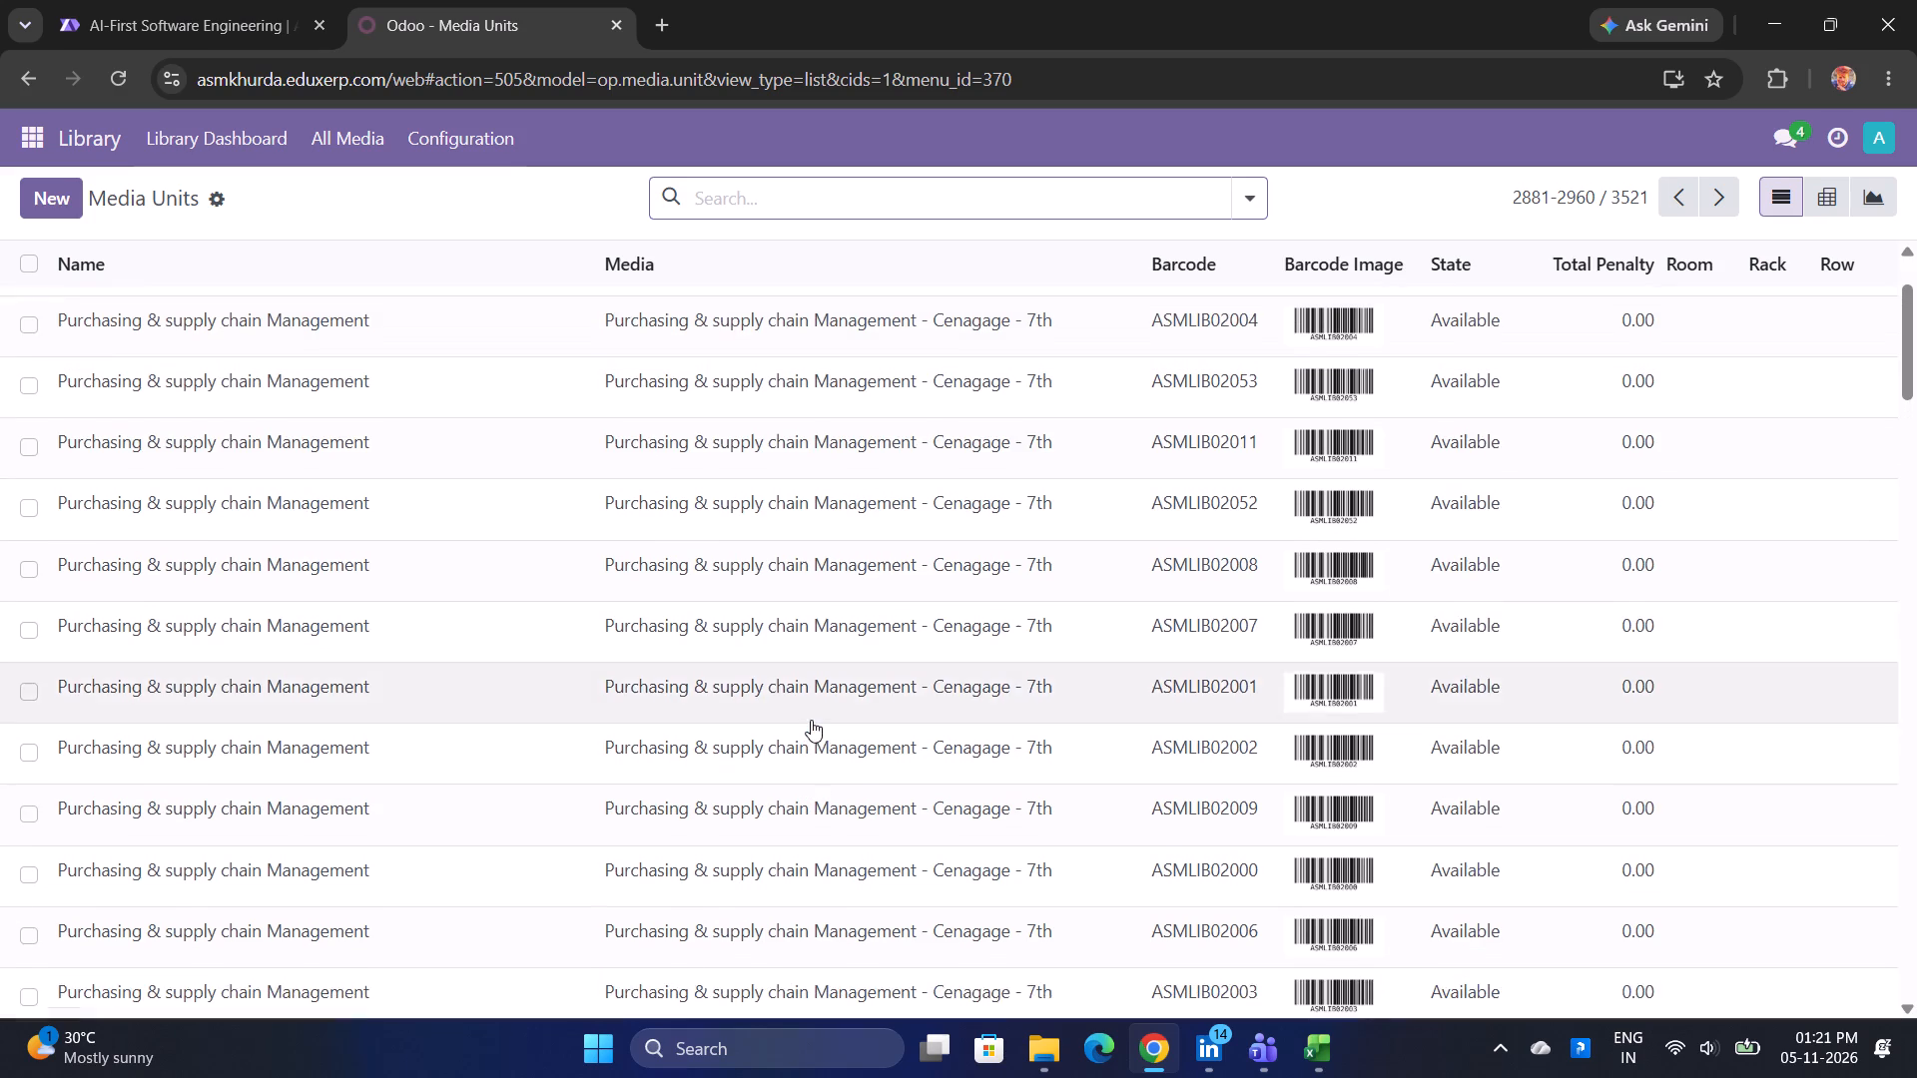
{"action": "scroll", "coordinate": [811, 720], "scroll_direction": "up", "scroll_amount": 1}
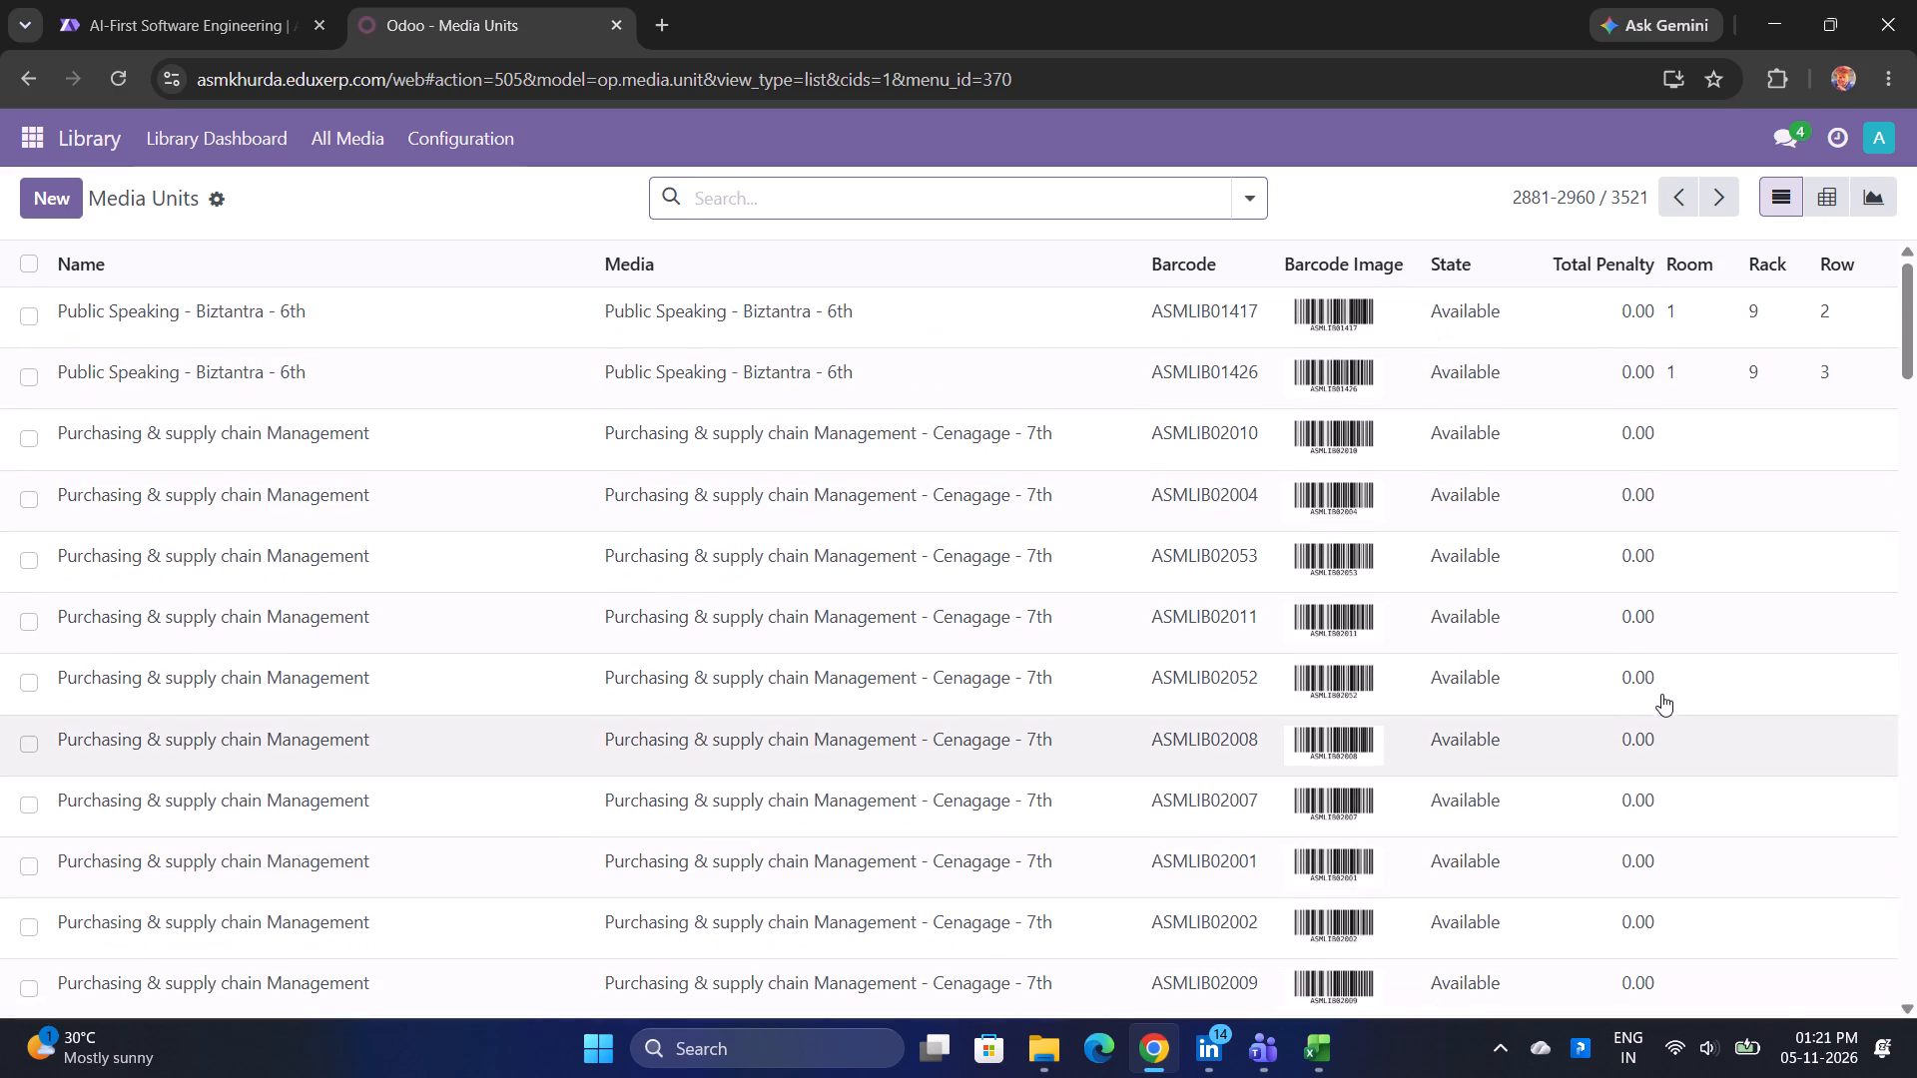
On list page 2961-3040, generate the barcode image for Research Methodology unit 2 of 80 by saving barcode ASMLIB0182 and re-saving it as ASMLIB01826.
{"action": "left_click", "coordinate": [1724, 196]}
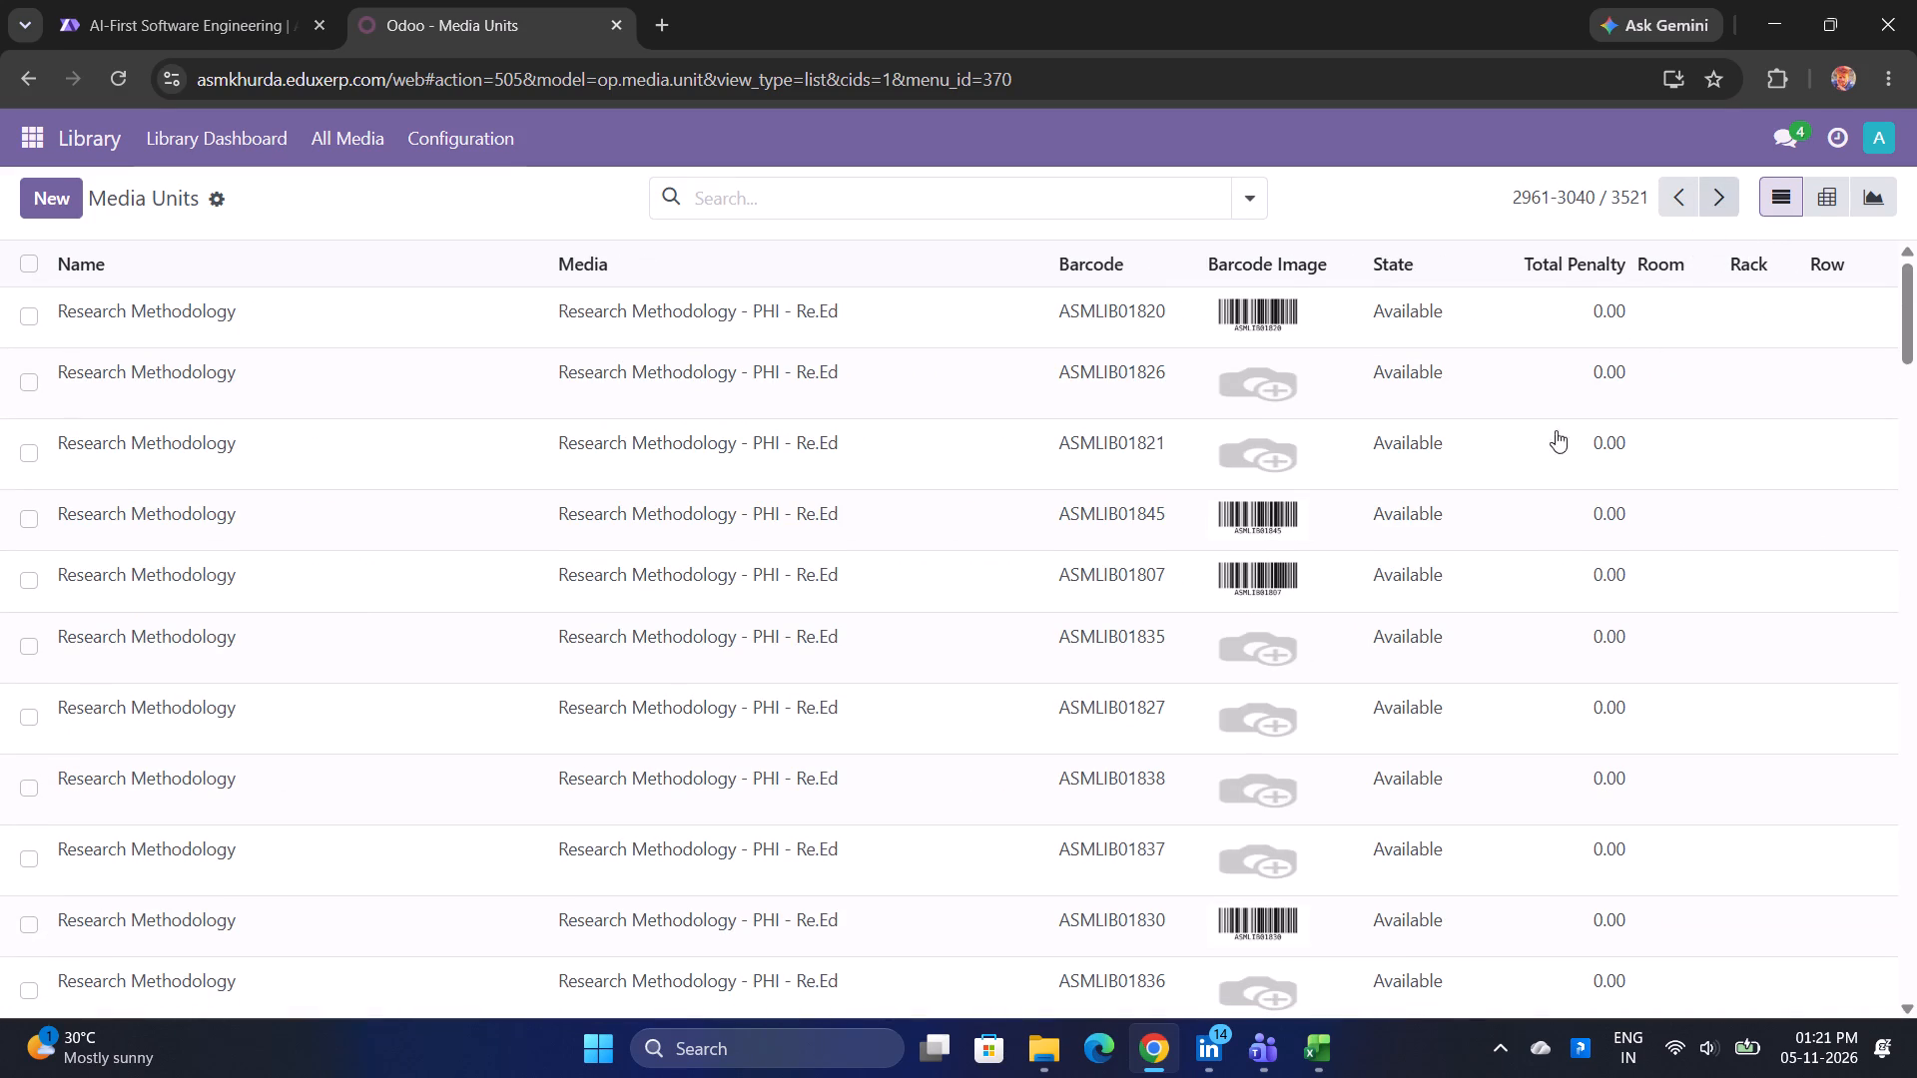
{"action": "scroll", "coordinate": [1392, 593], "scroll_direction": "up", "scroll_amount": 5}
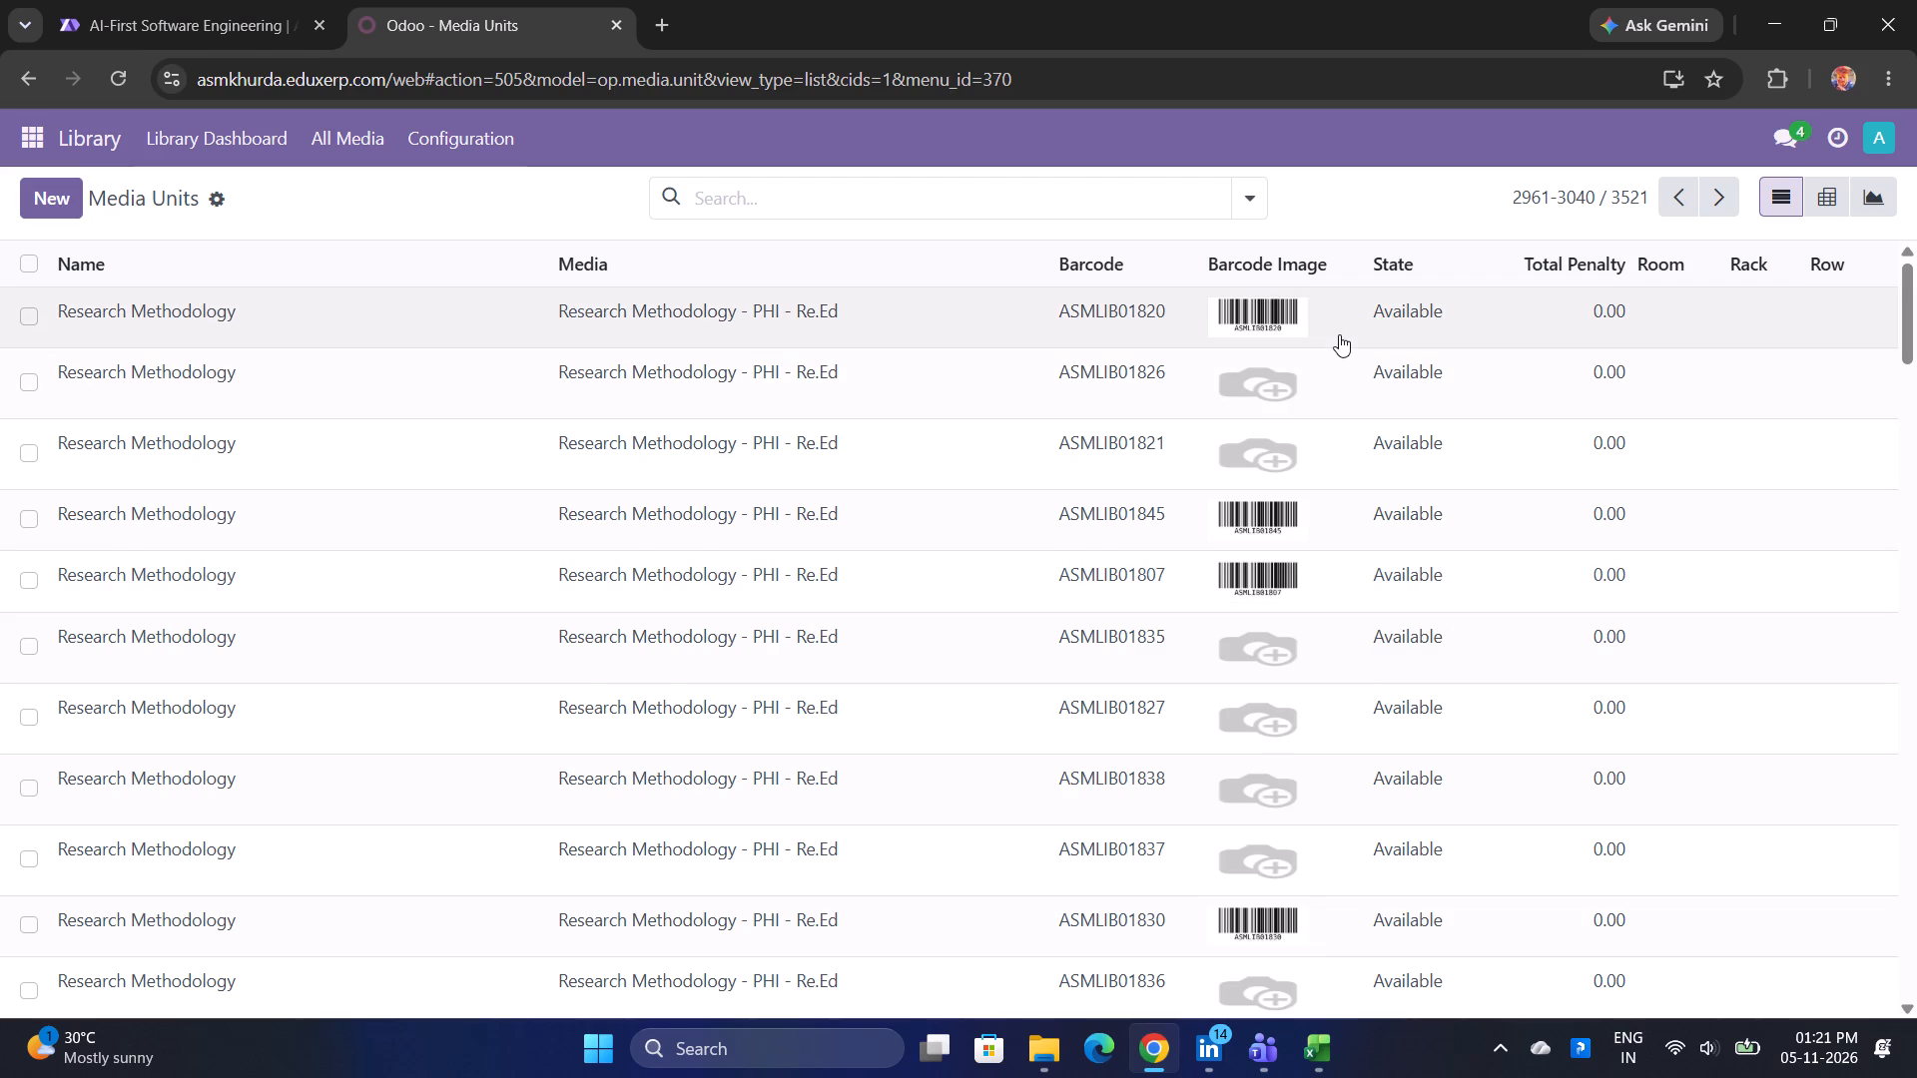
{"action": "left_click", "coordinate": [1339, 336]}
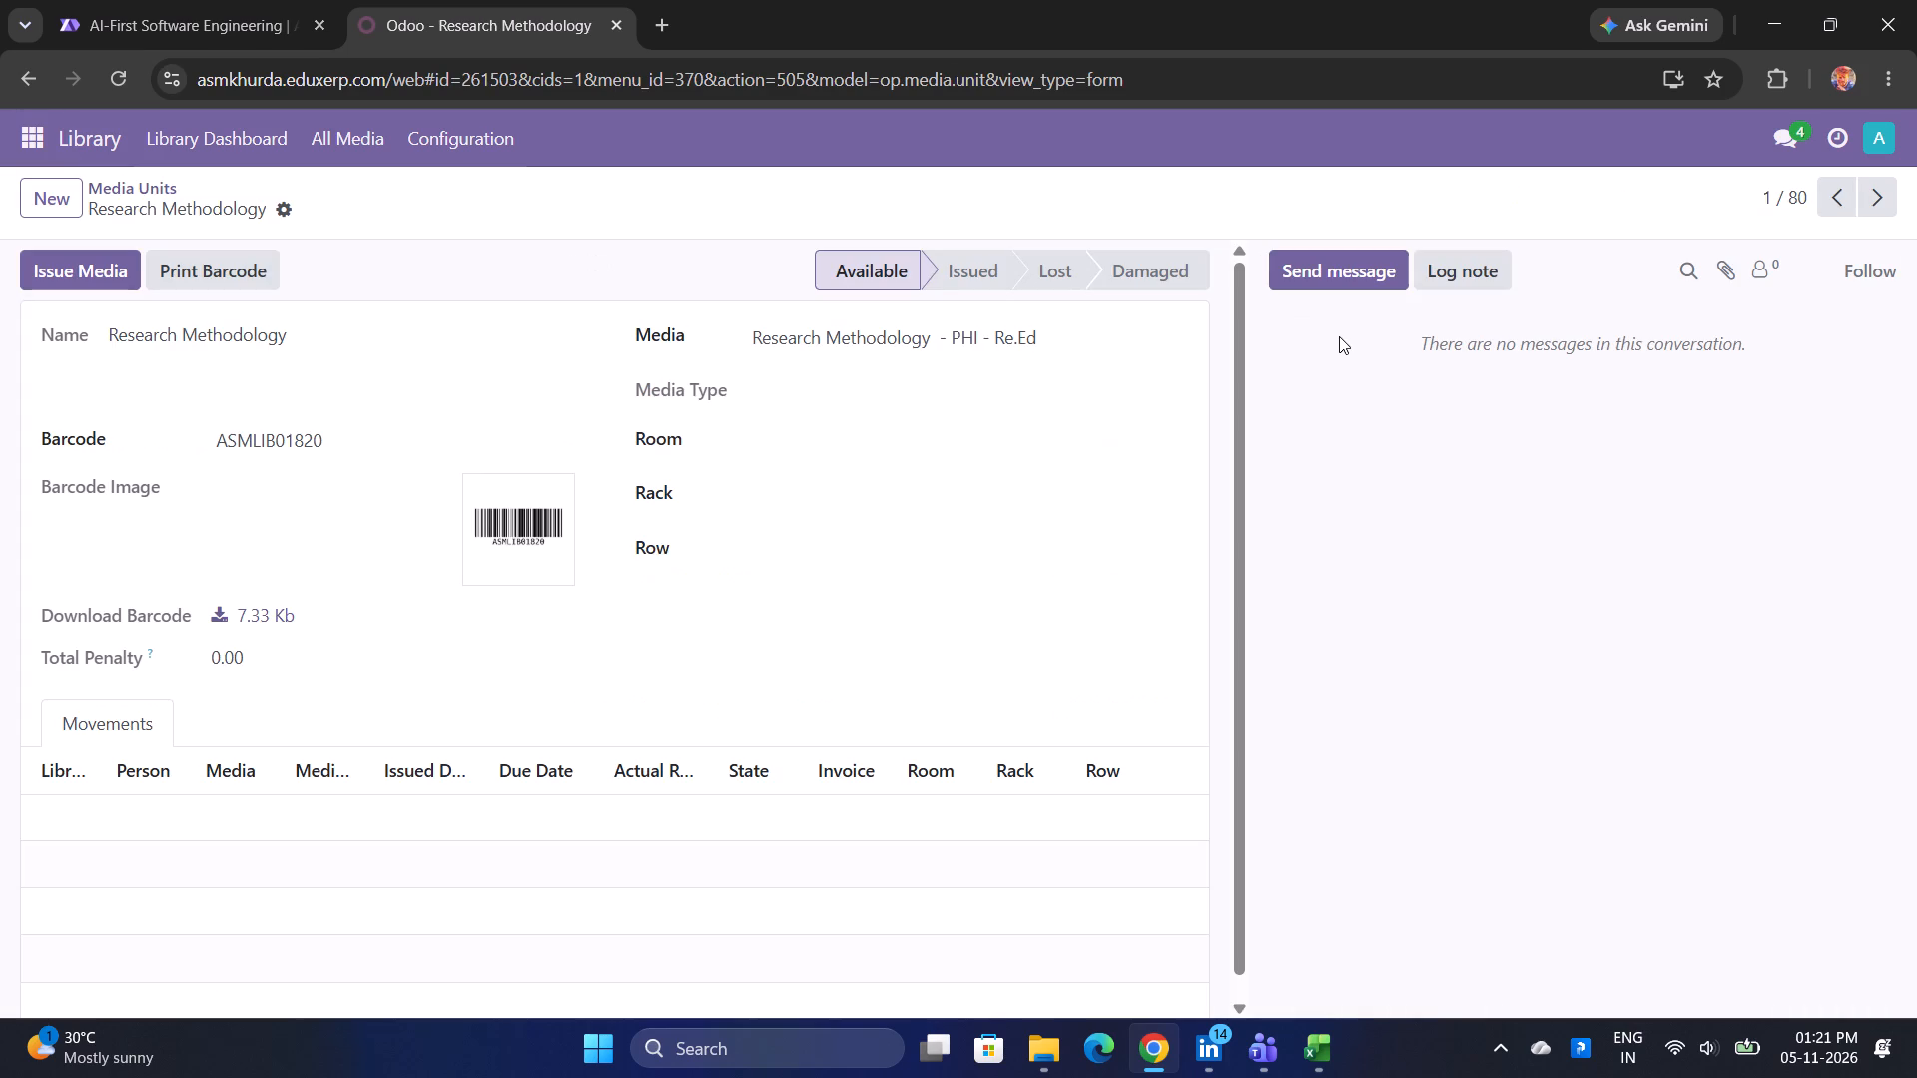
{"action": "left_click", "coordinate": [1879, 198]}
{"action": "left_click", "coordinate": [468, 447]}
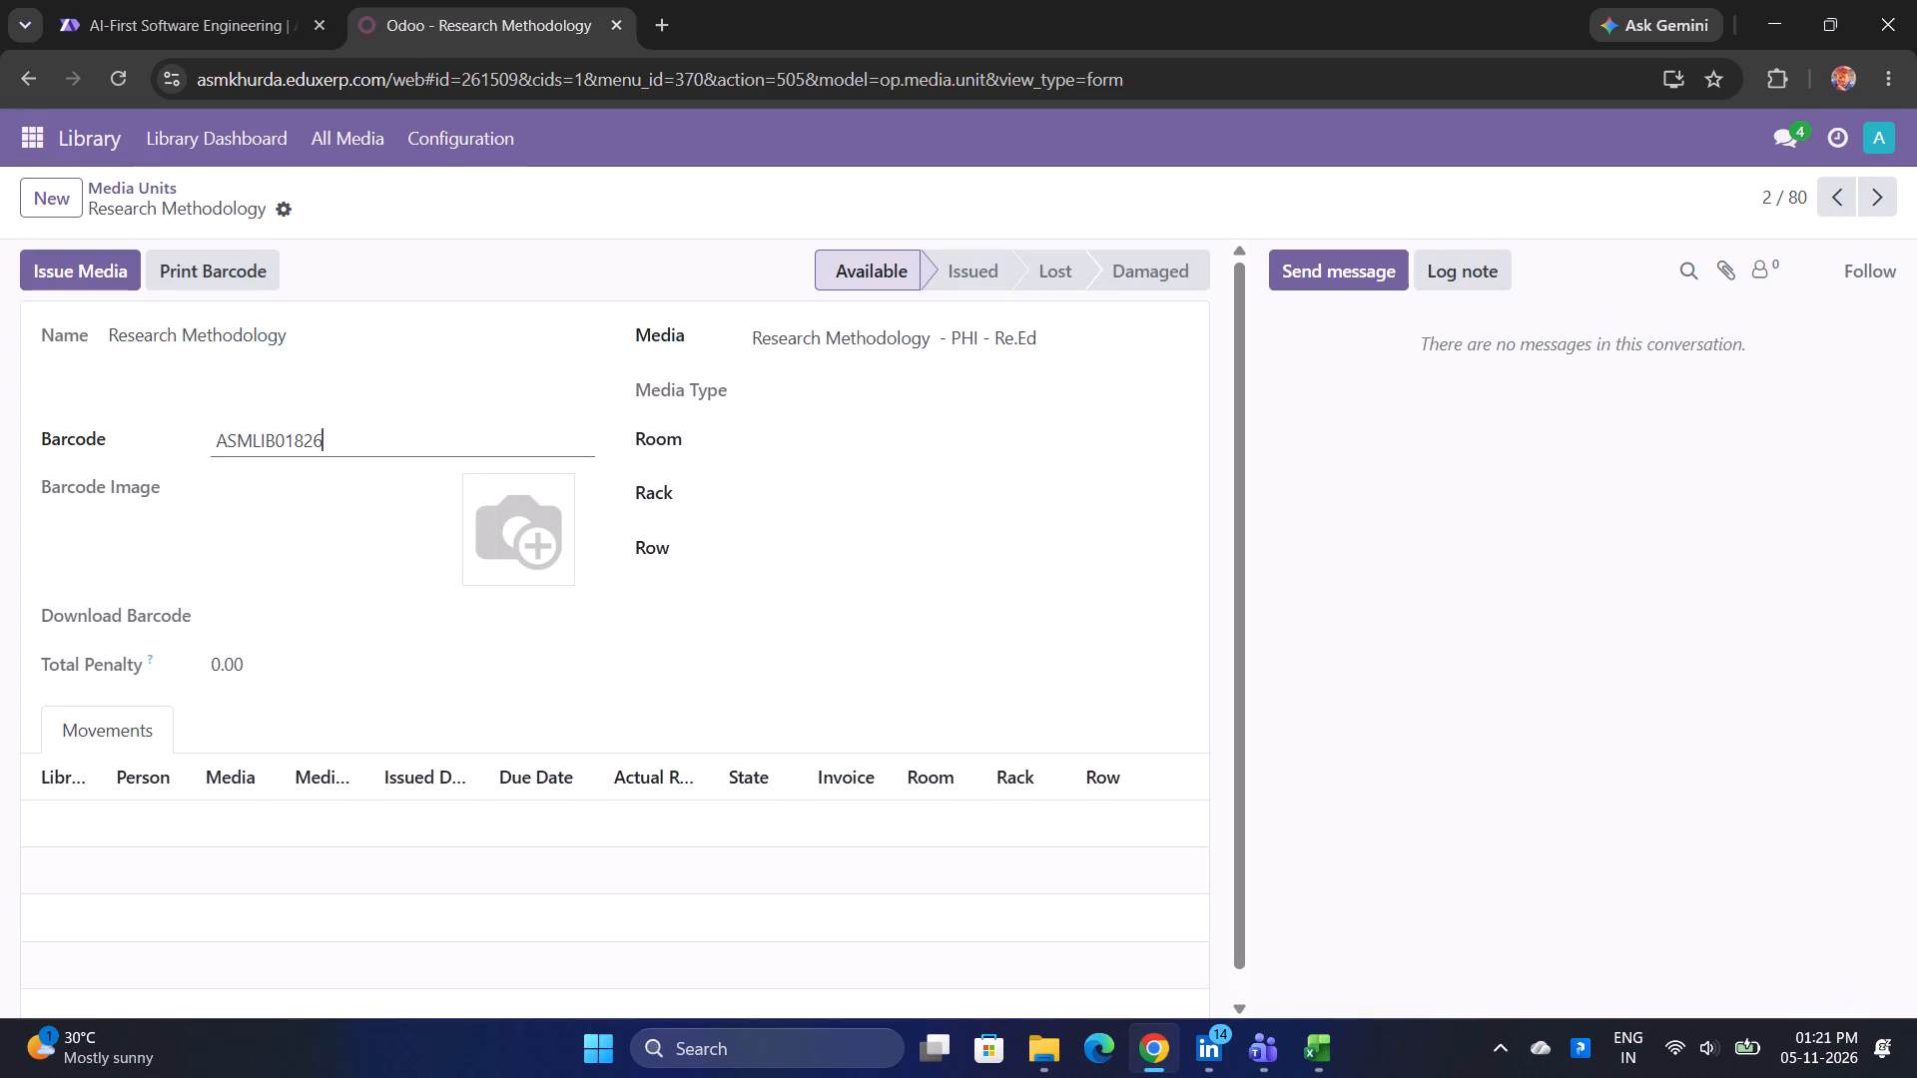
{"action": "key", "text": "BackSpace"}
{"action": "left_click", "coordinate": [326, 212]}
{"action": "left_click", "coordinate": [381, 443]}
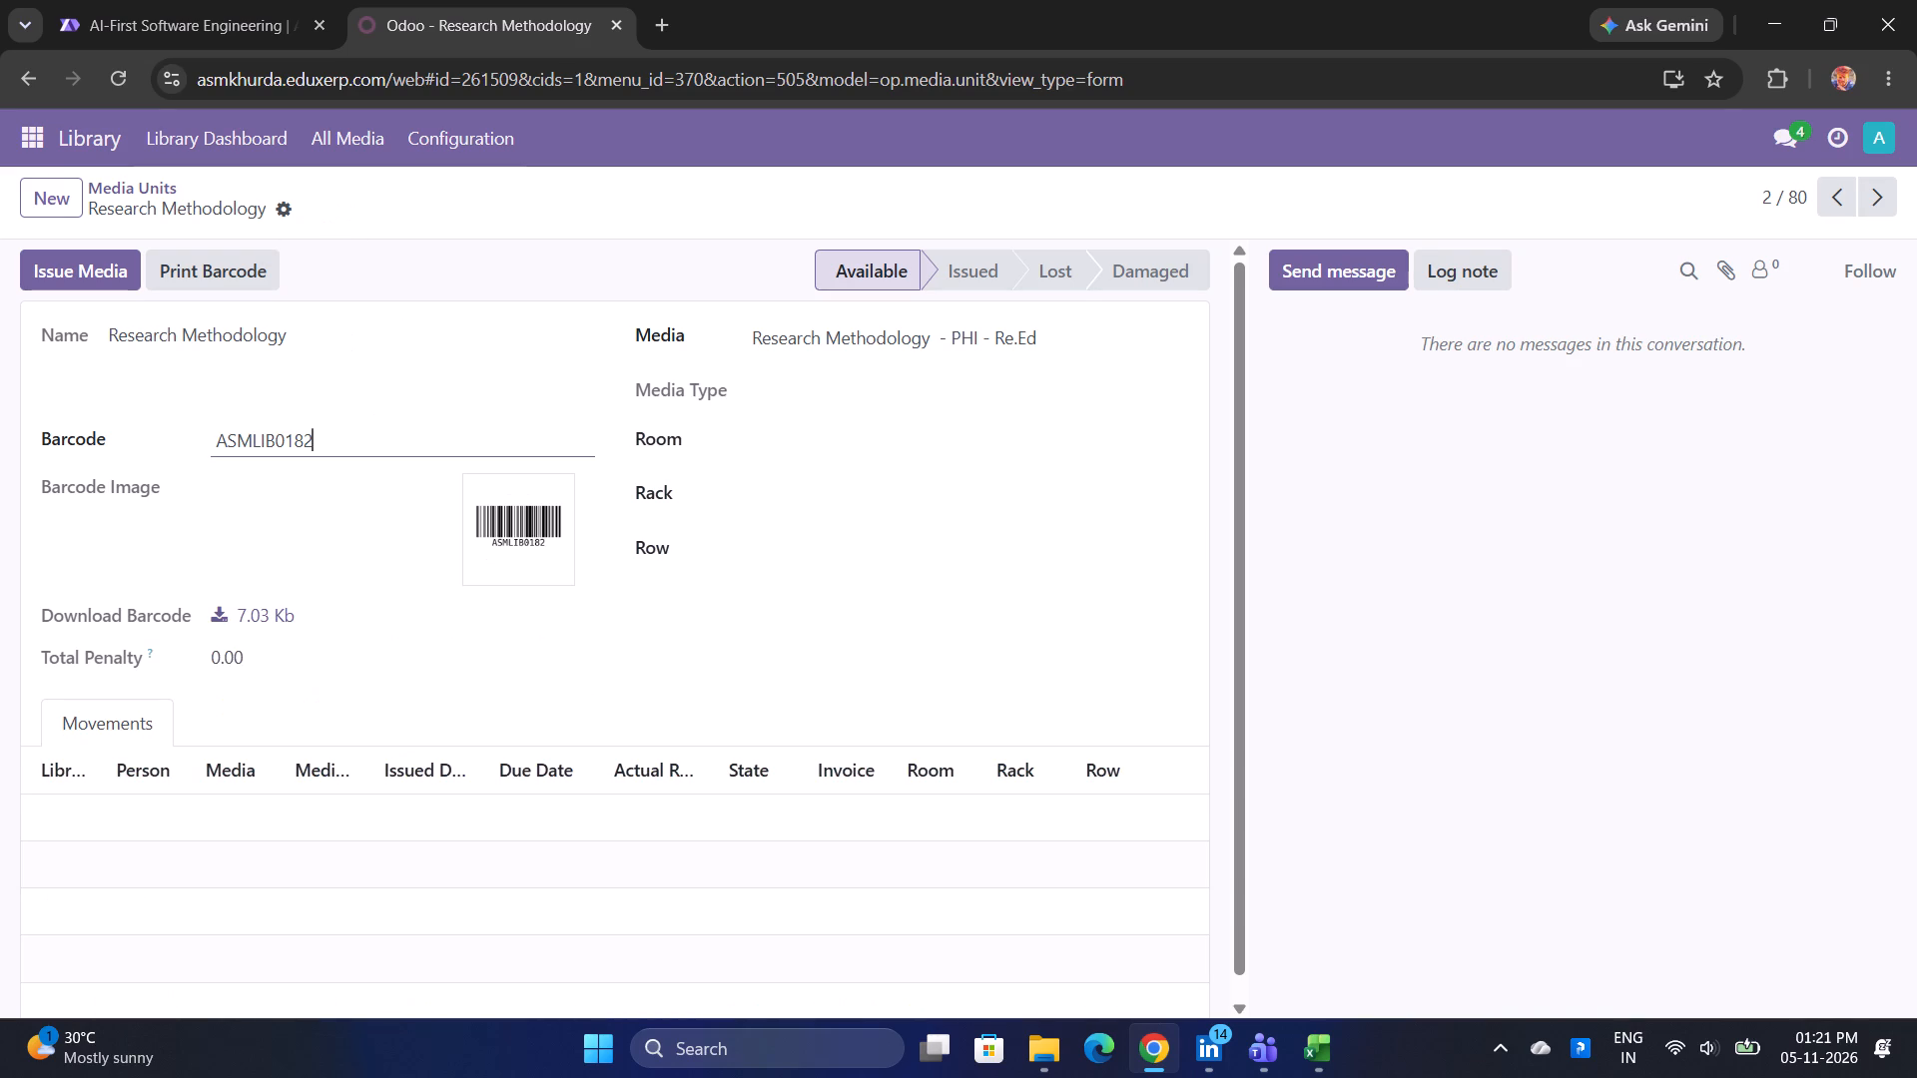
{"action": "key", "text": "6"}
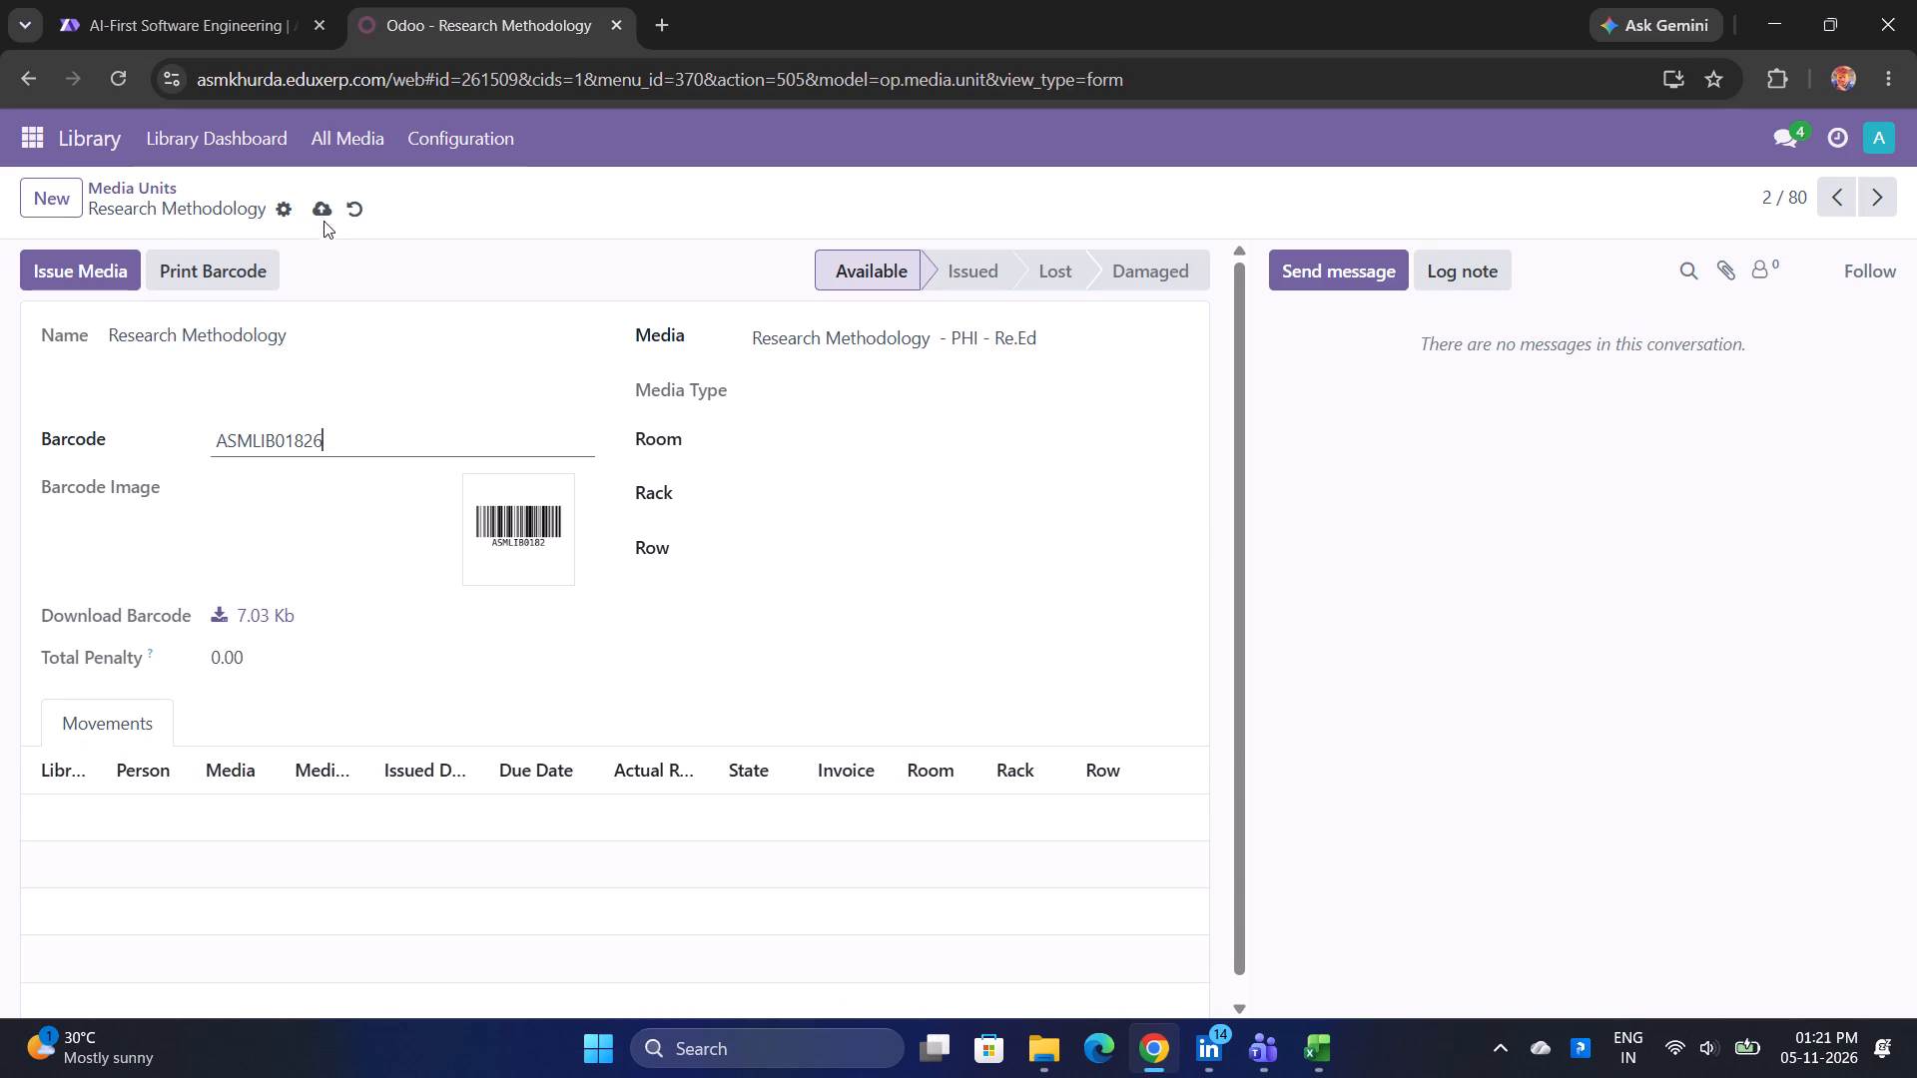
{"action": "left_click", "coordinate": [322, 203]}
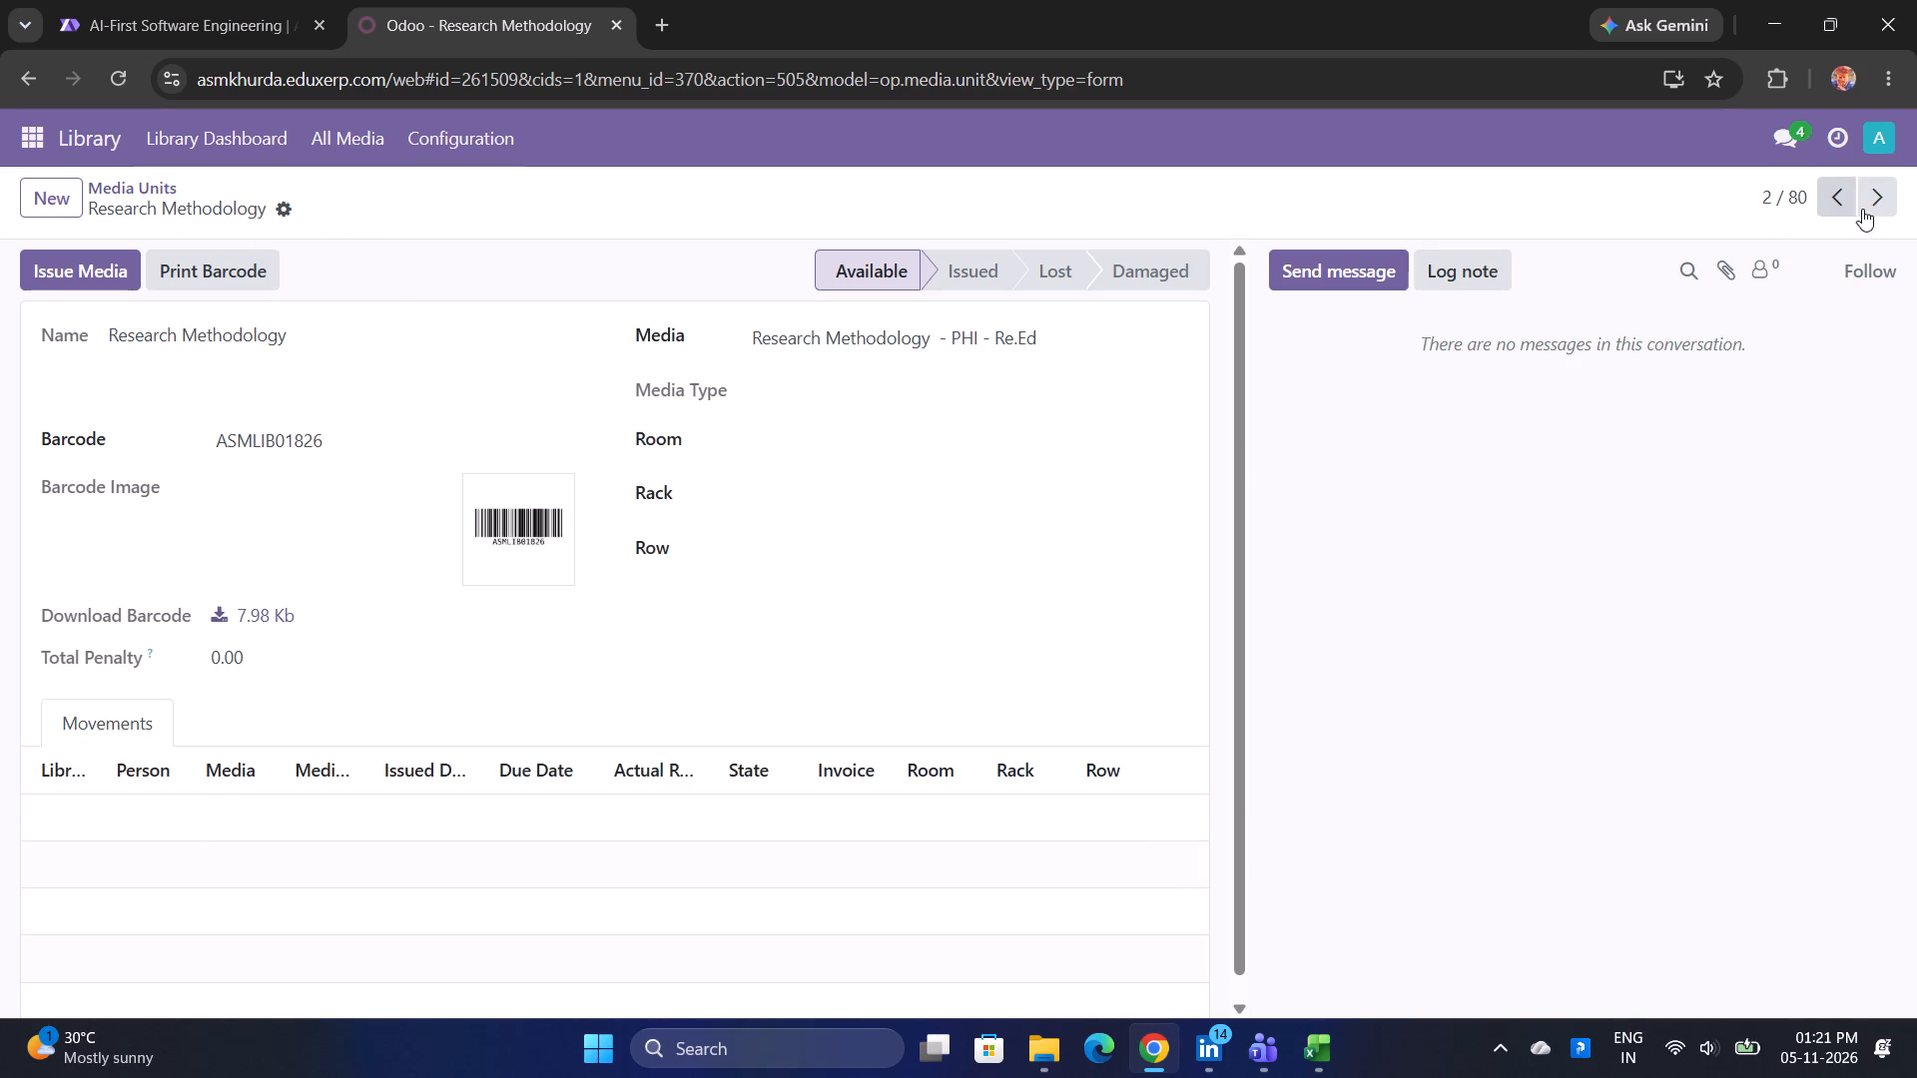
Generate the barcode image for Research Methodology unit 3 of 80 by saving barcode ASMLIB0182 and re-saving it as ASMLIB01821.
{"action": "left_click", "coordinate": [1876, 201]}
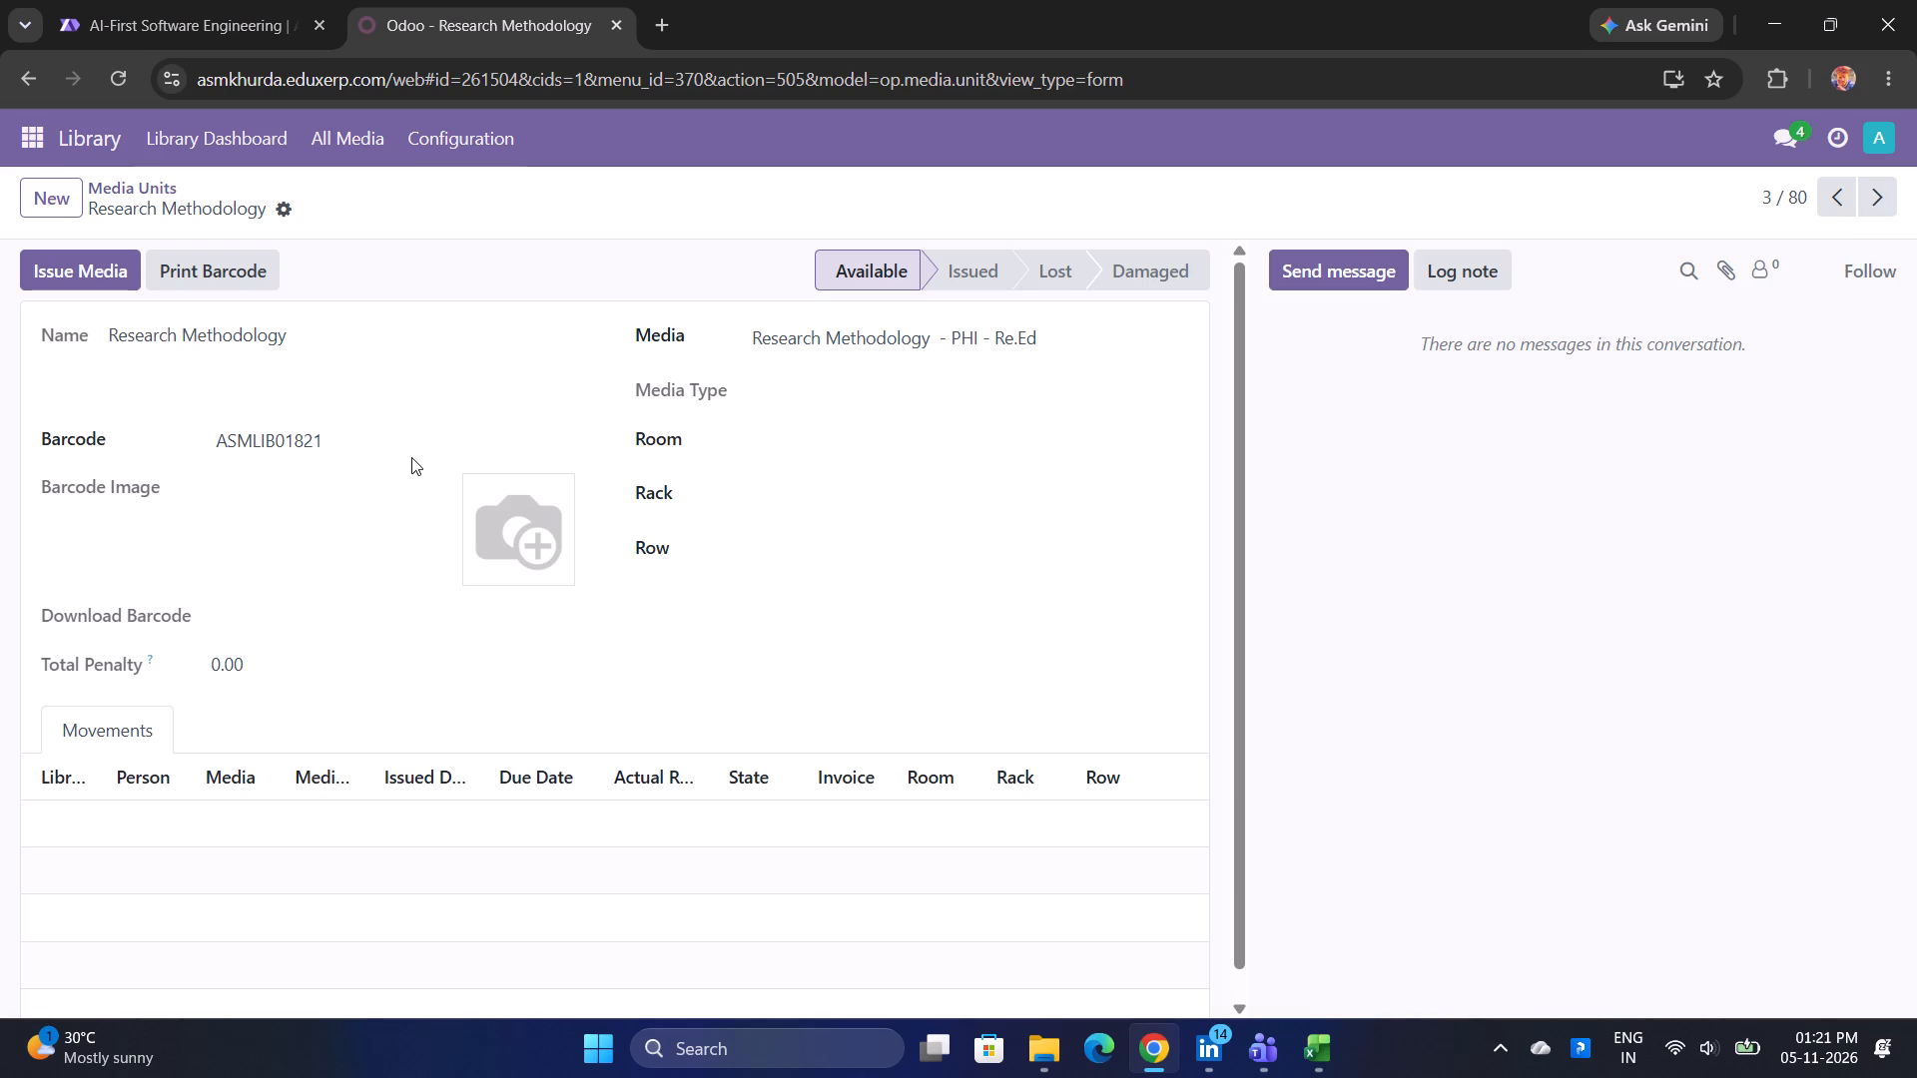
{"action": "left_click", "coordinate": [411, 457]}
{"action": "left_click", "coordinate": [416, 446]}
{"action": "key", "text": "BackSpace"}
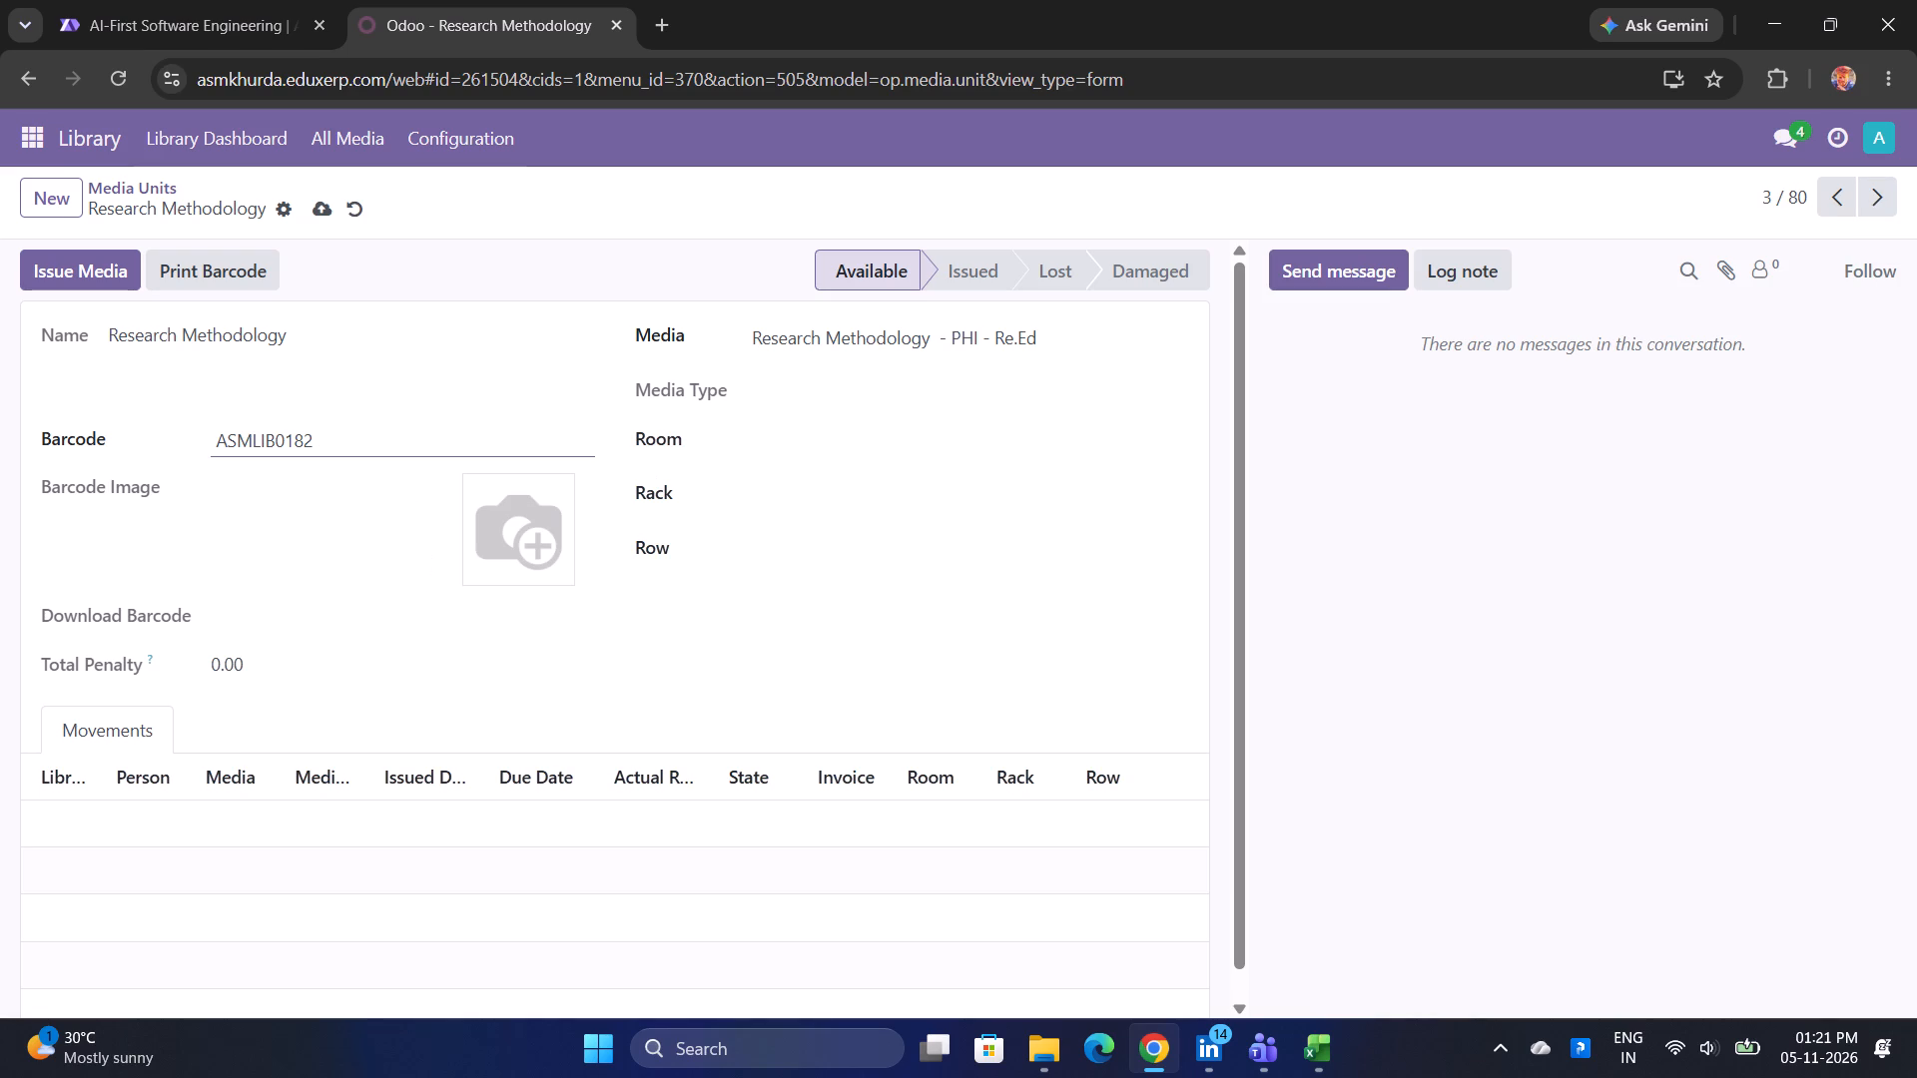
{"action": "left_click", "coordinate": [319, 199]}
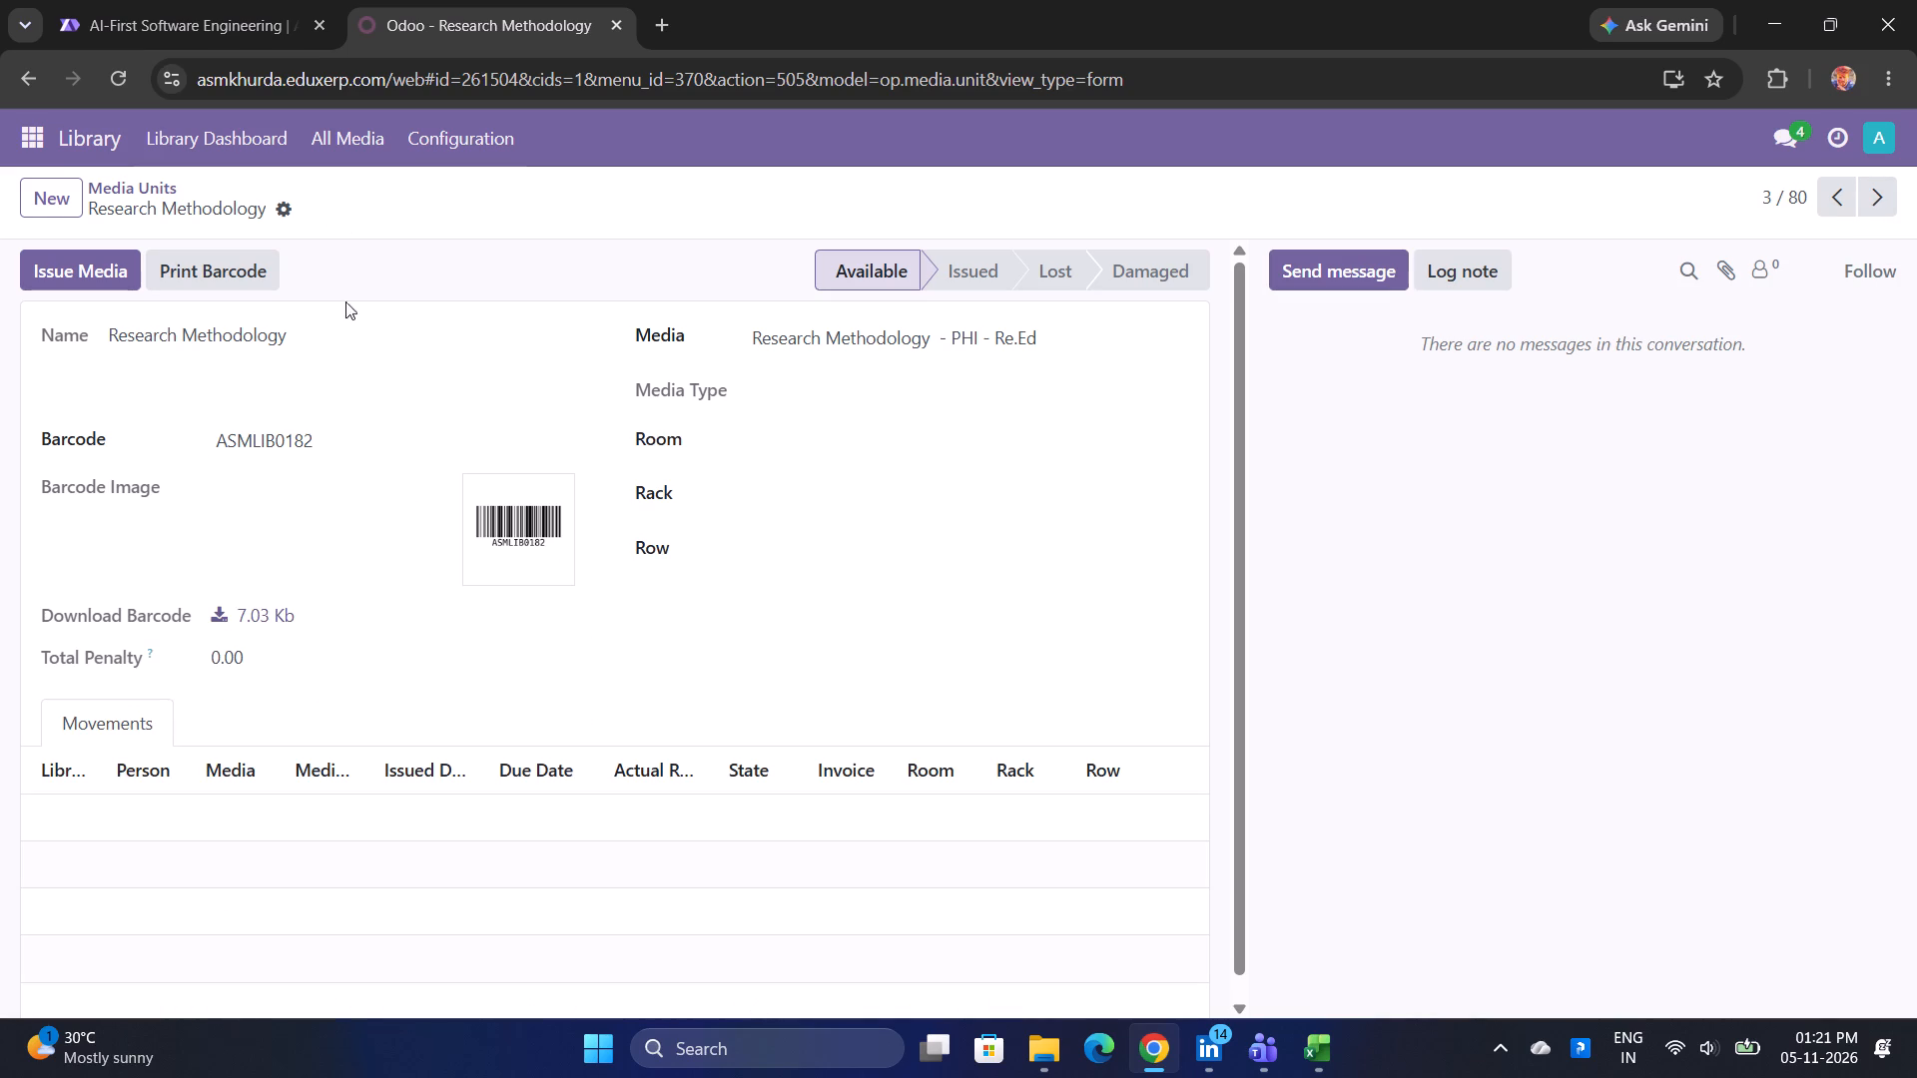
{"action": "left_click", "coordinate": [401, 435]}
{"action": "key", "text": "1"}
{"action": "left_click", "coordinate": [319, 208]}
Skip to Research Methodology unit 6 of 80 and generate its barcode image by saving barcode ASMLIB0183 and re-saving it as ASMLIB01835.
{"action": "left_click", "coordinate": [1883, 193]}
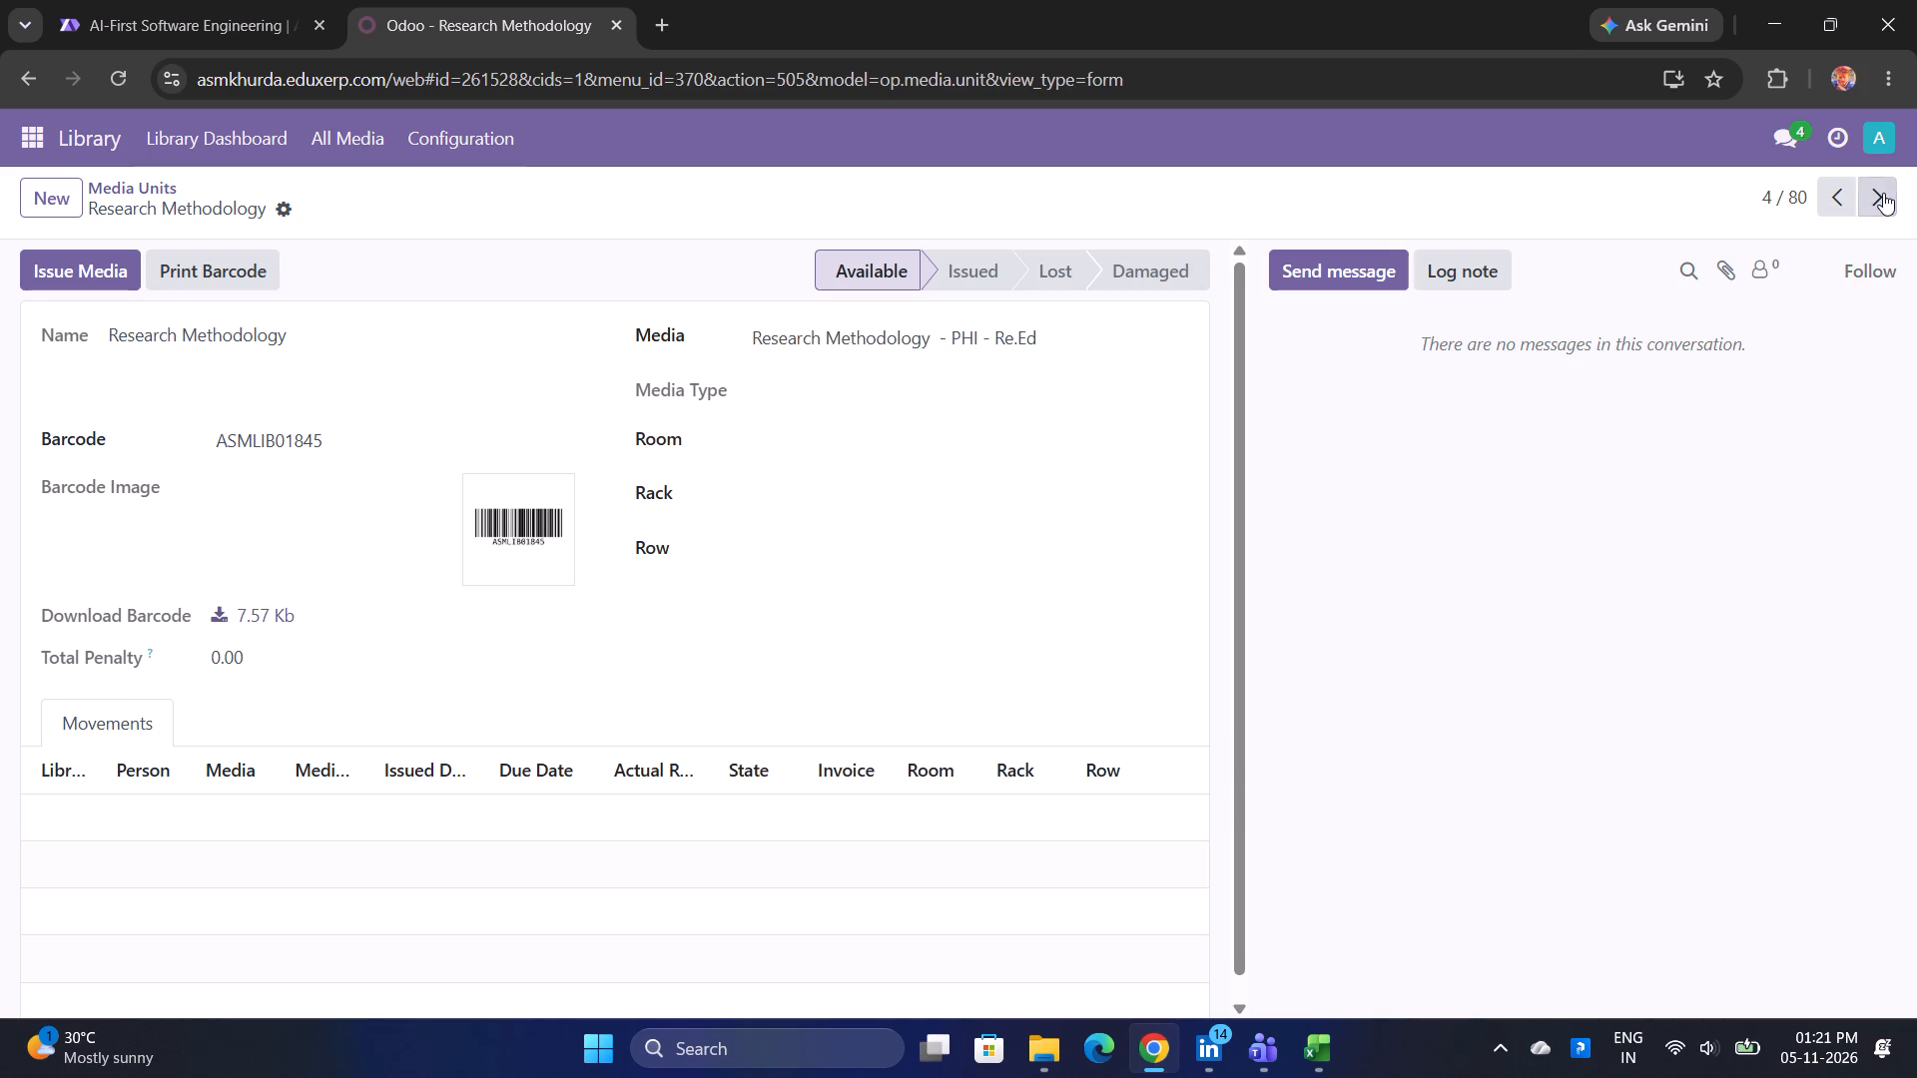
{"action": "left_click", "coordinate": [456, 430]}
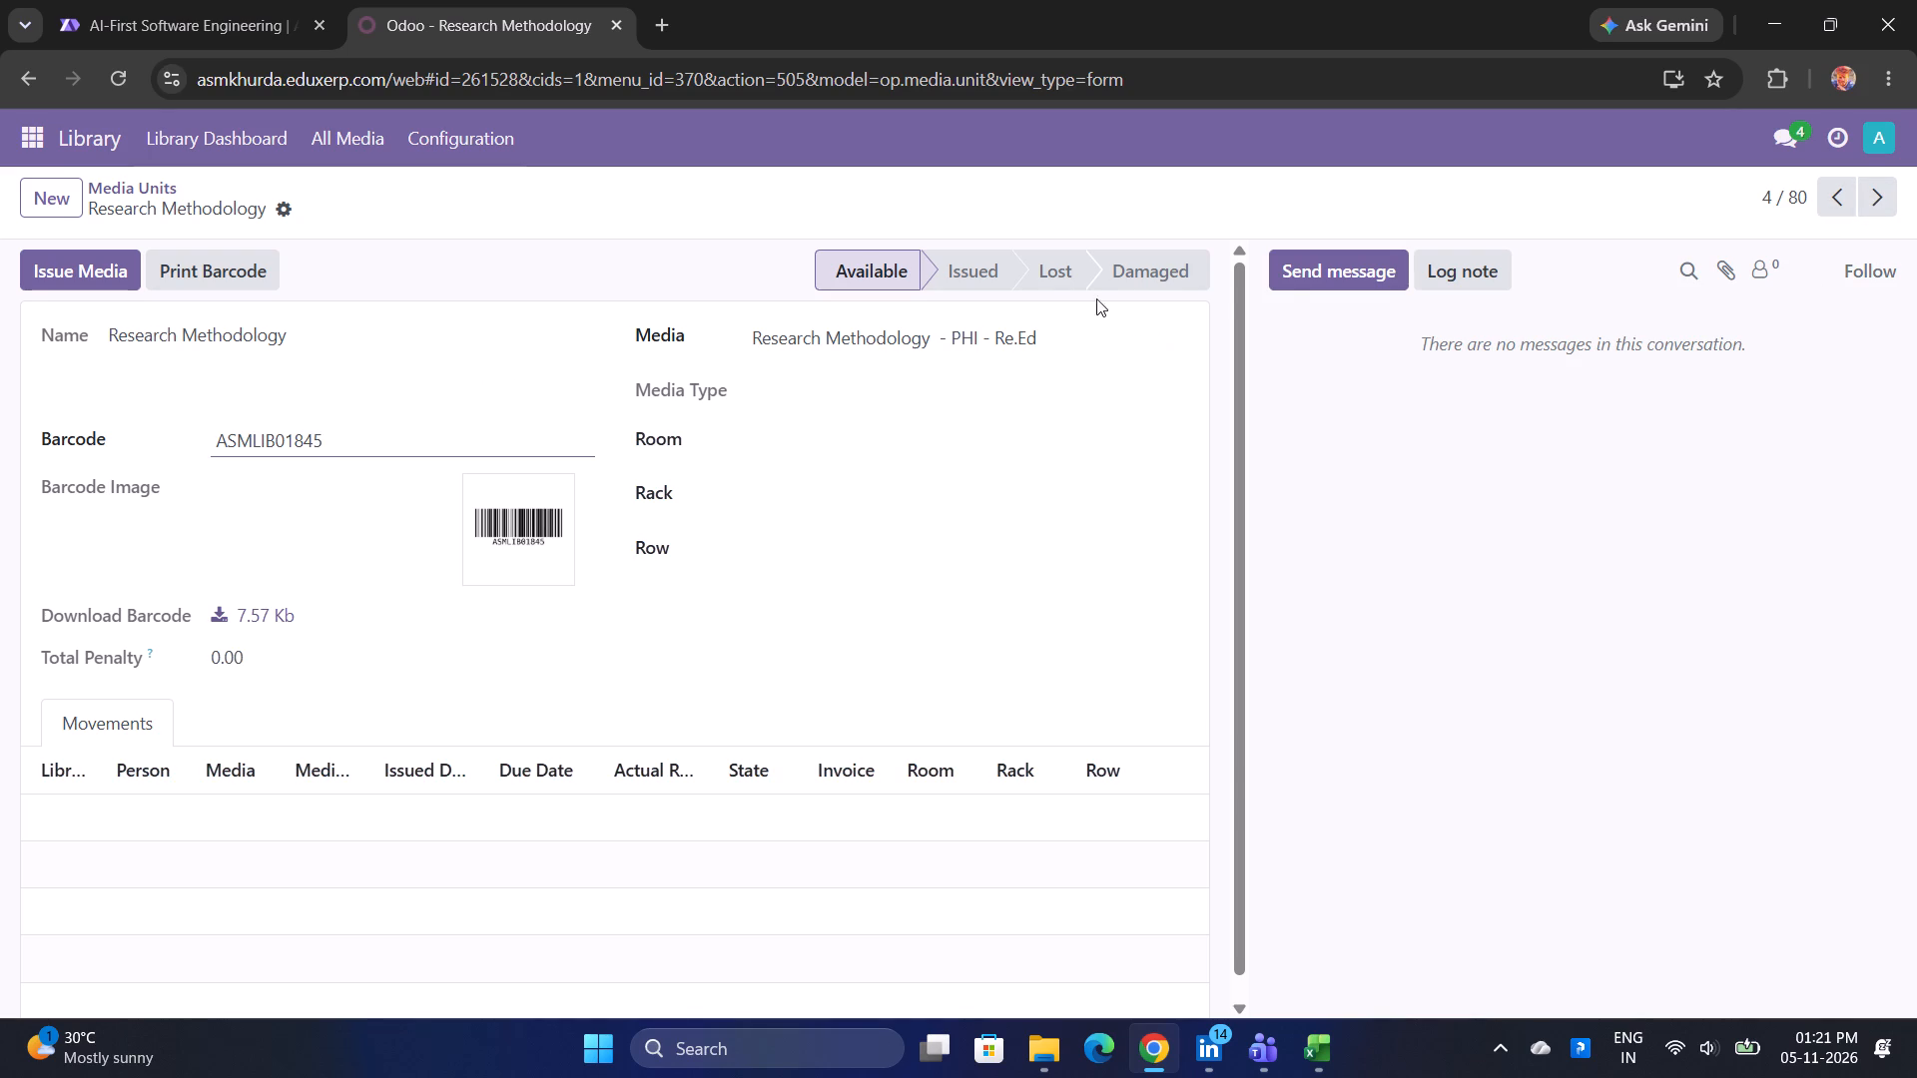
{"action": "left_click", "coordinate": [1887, 200]}
{"action": "left_click", "coordinate": [1887, 200]}
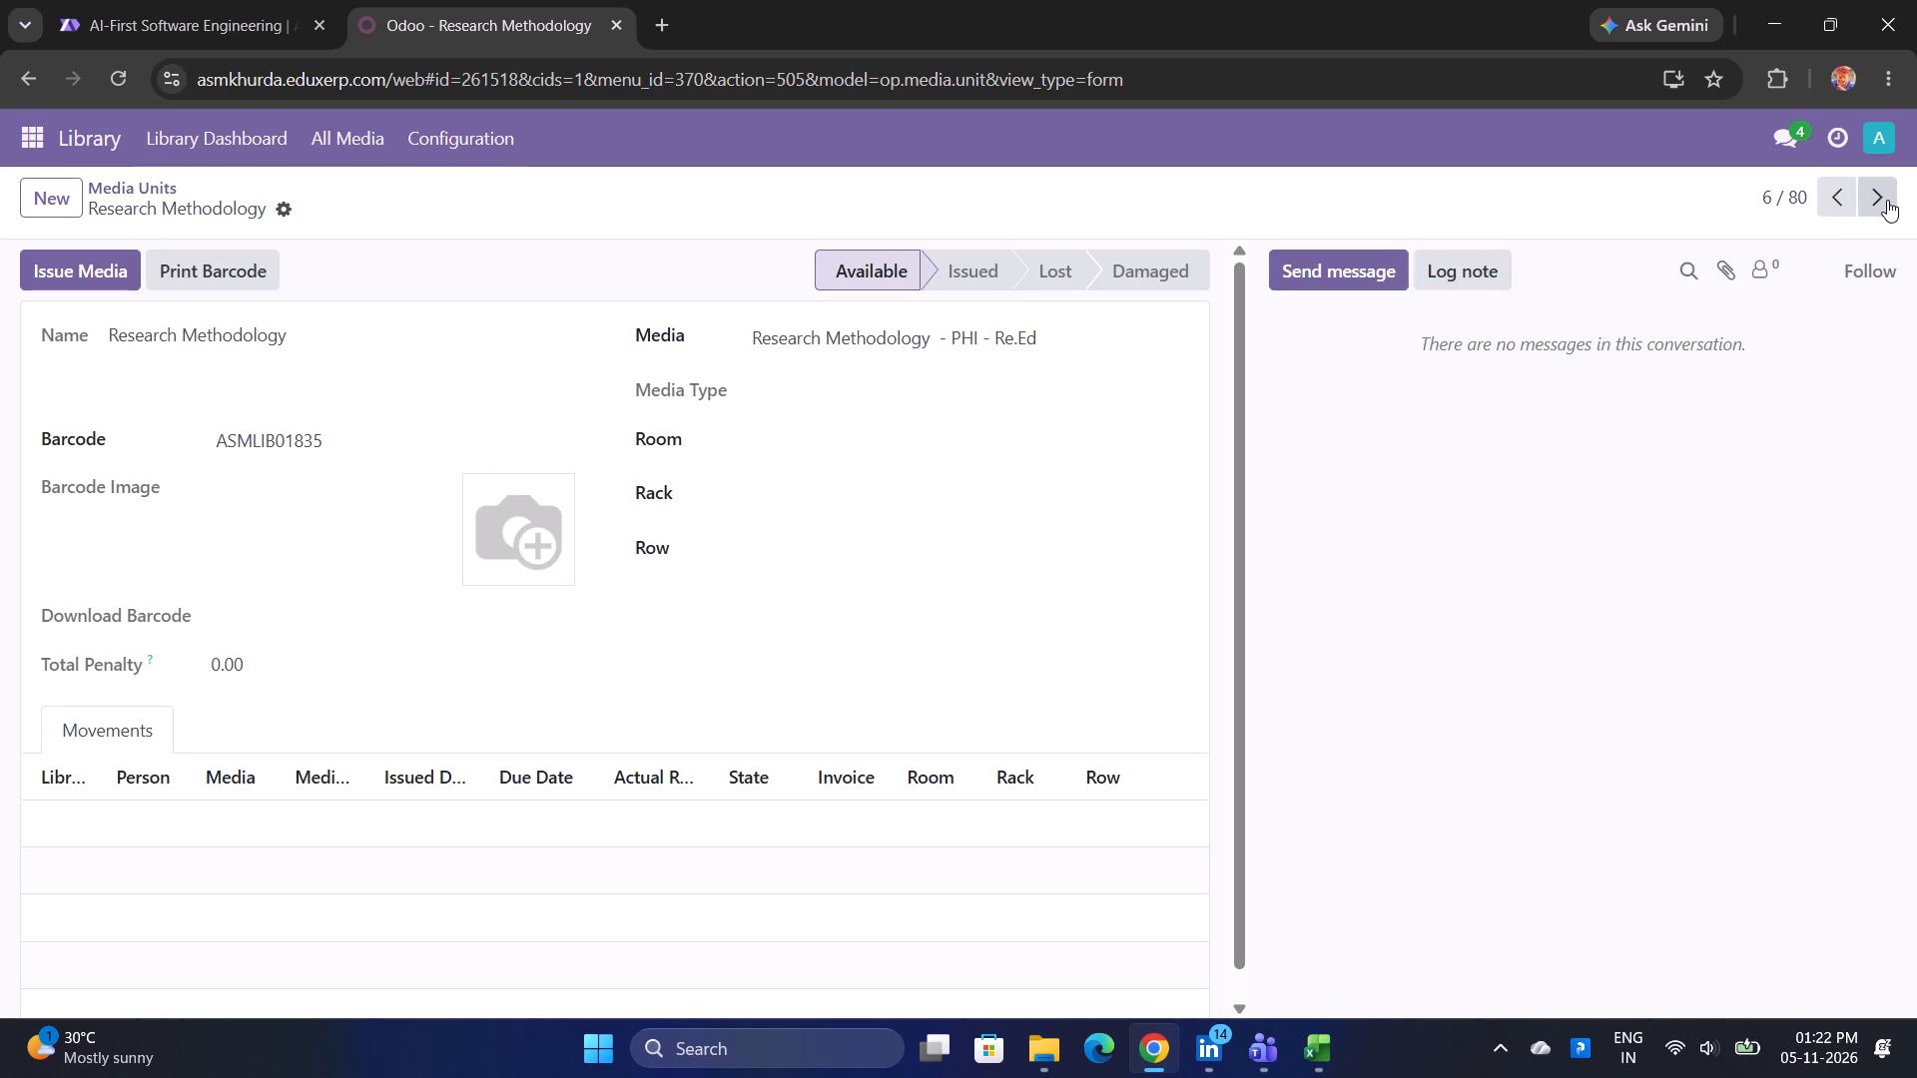
{"action": "left_click", "coordinate": [380, 428]}
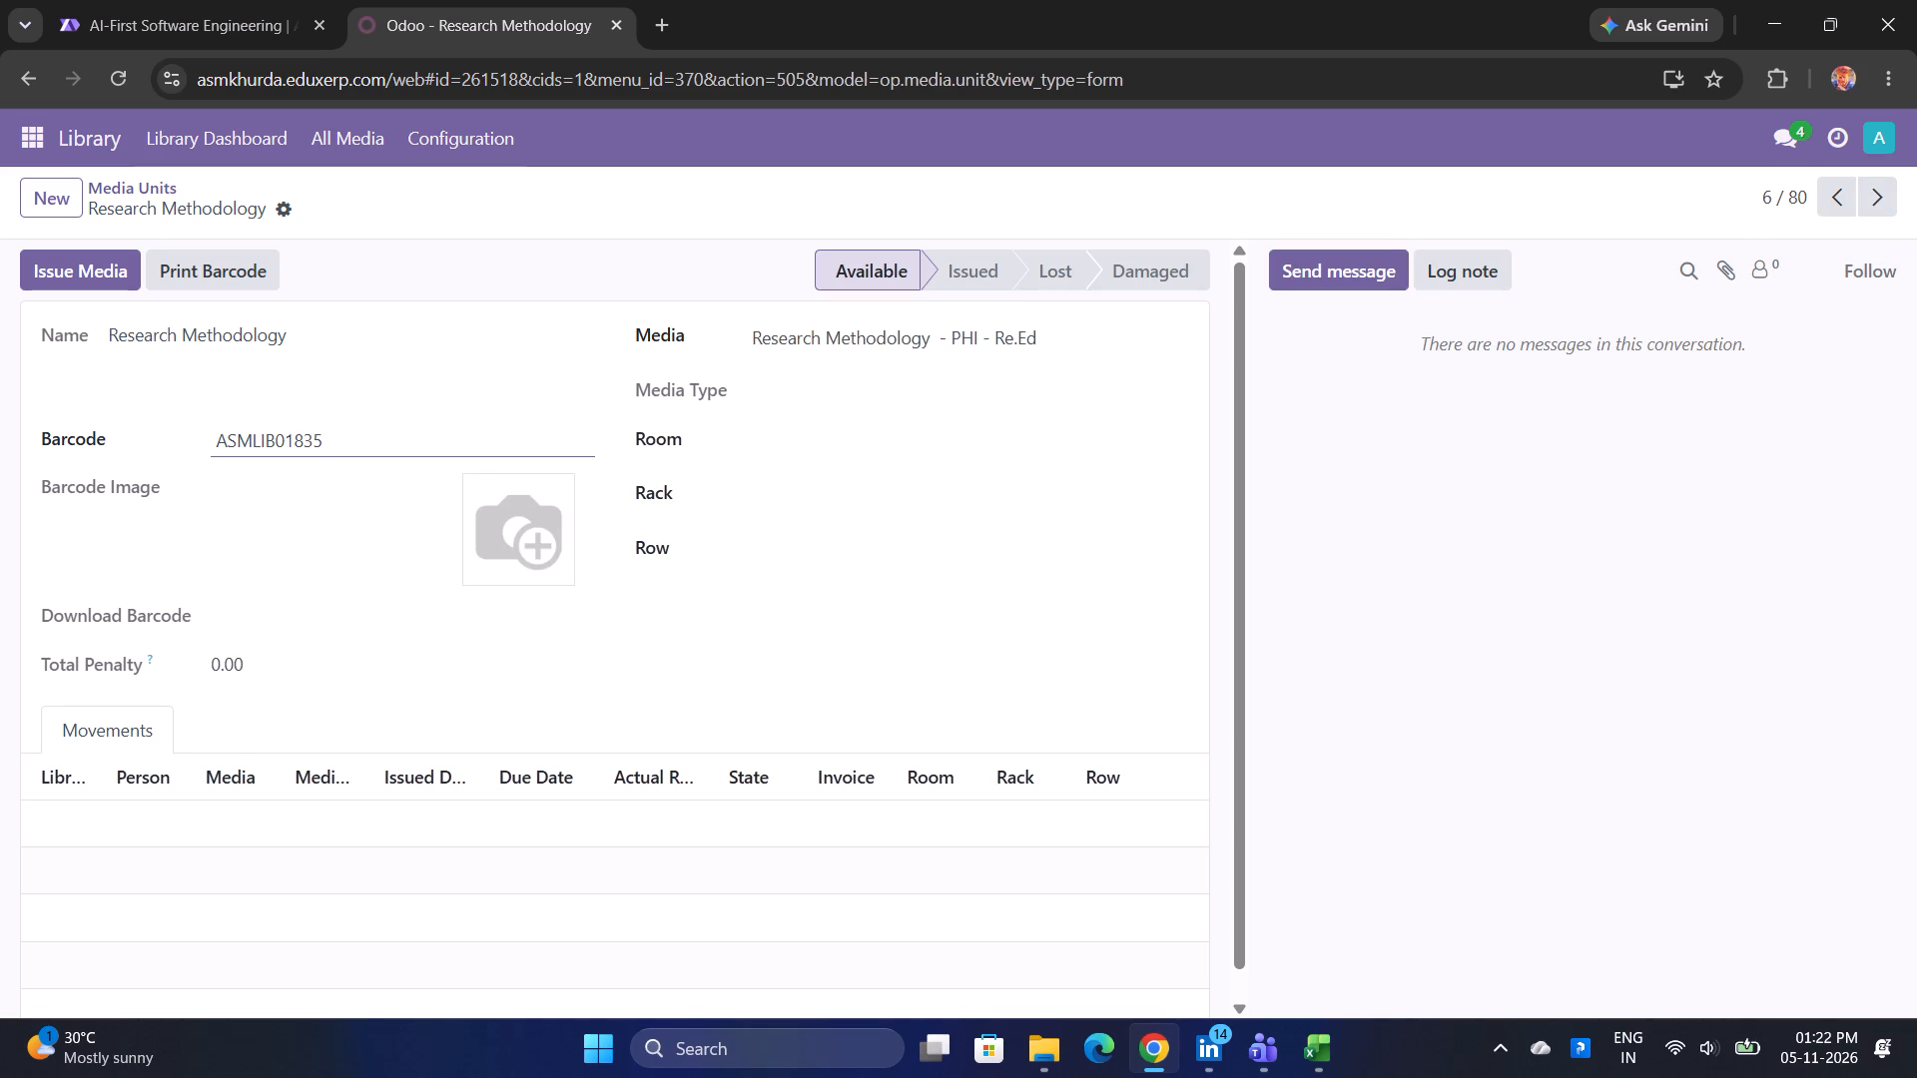
{"action": "key", "text": "BackSpace"}
{"action": "left_click", "coordinate": [317, 205]}
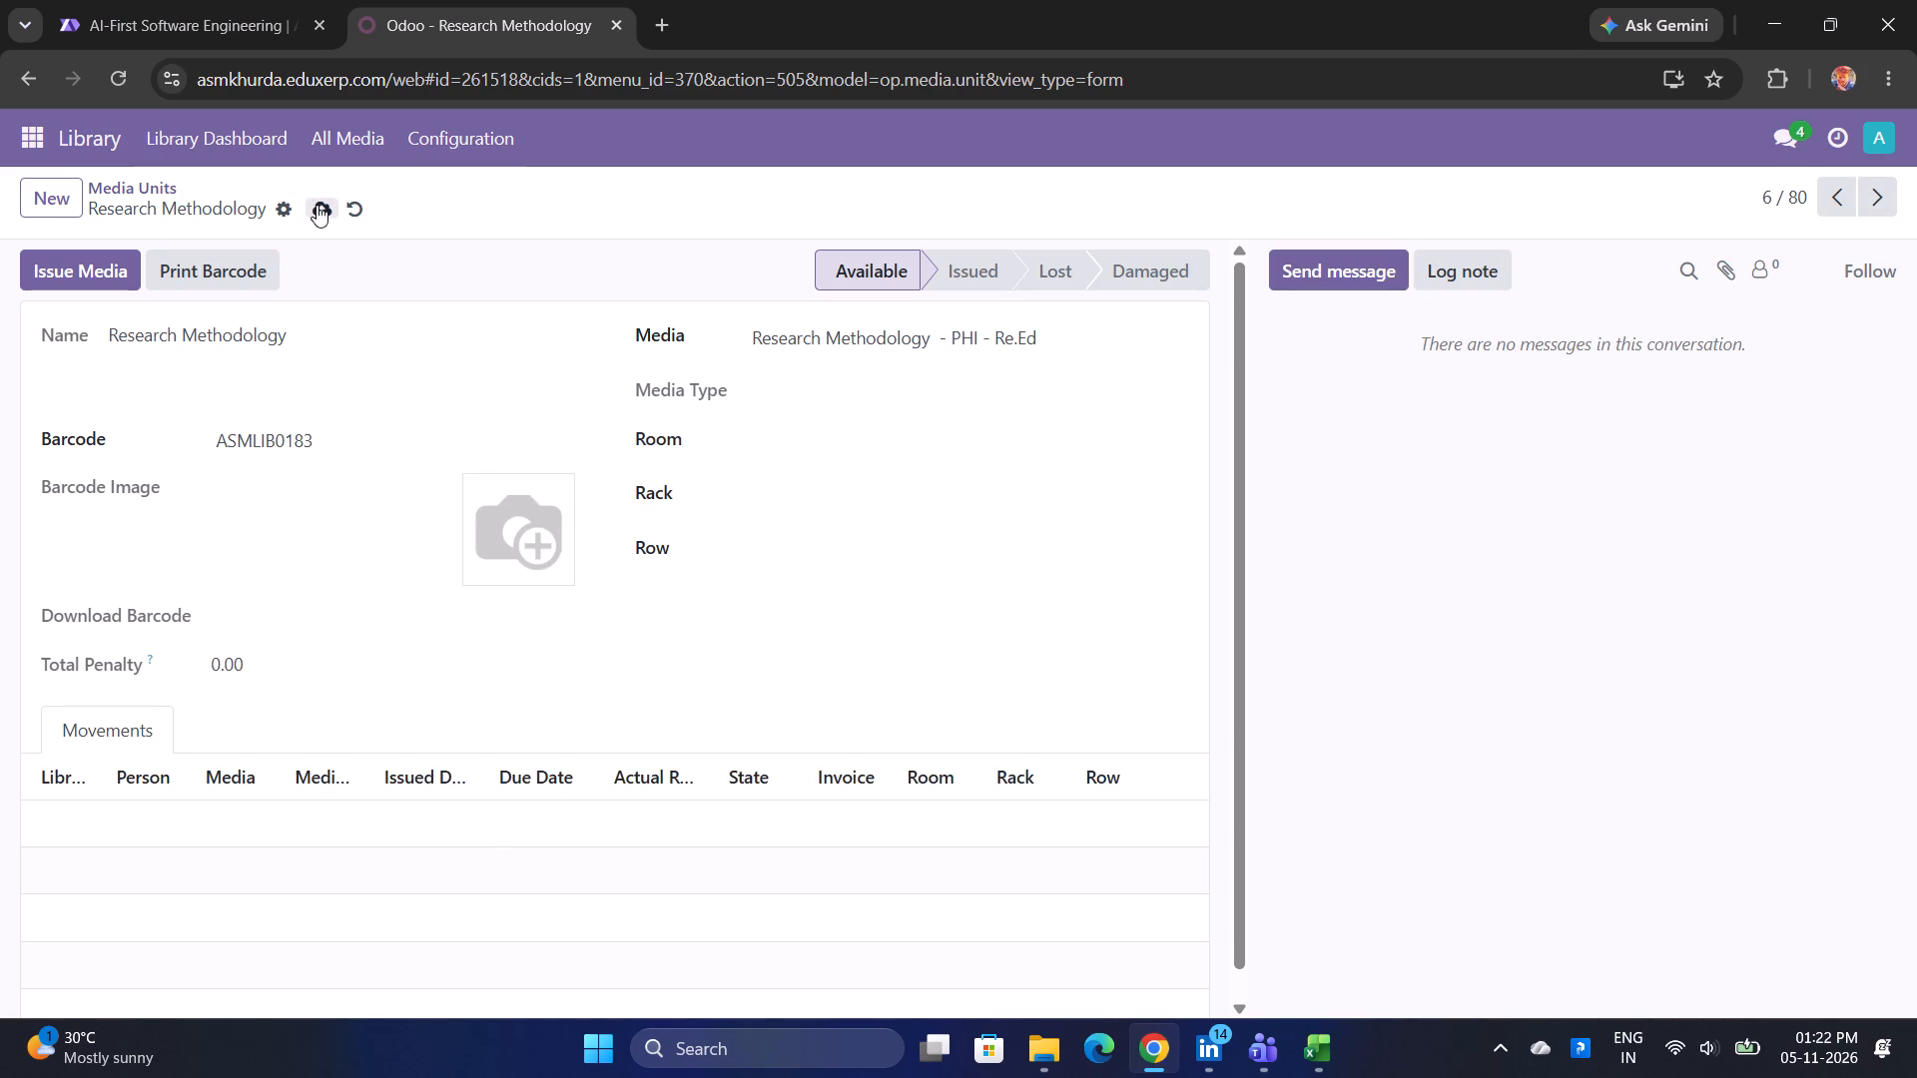
{"action": "left_click", "coordinate": [333, 433]}
{"action": "key", "text": "5"}
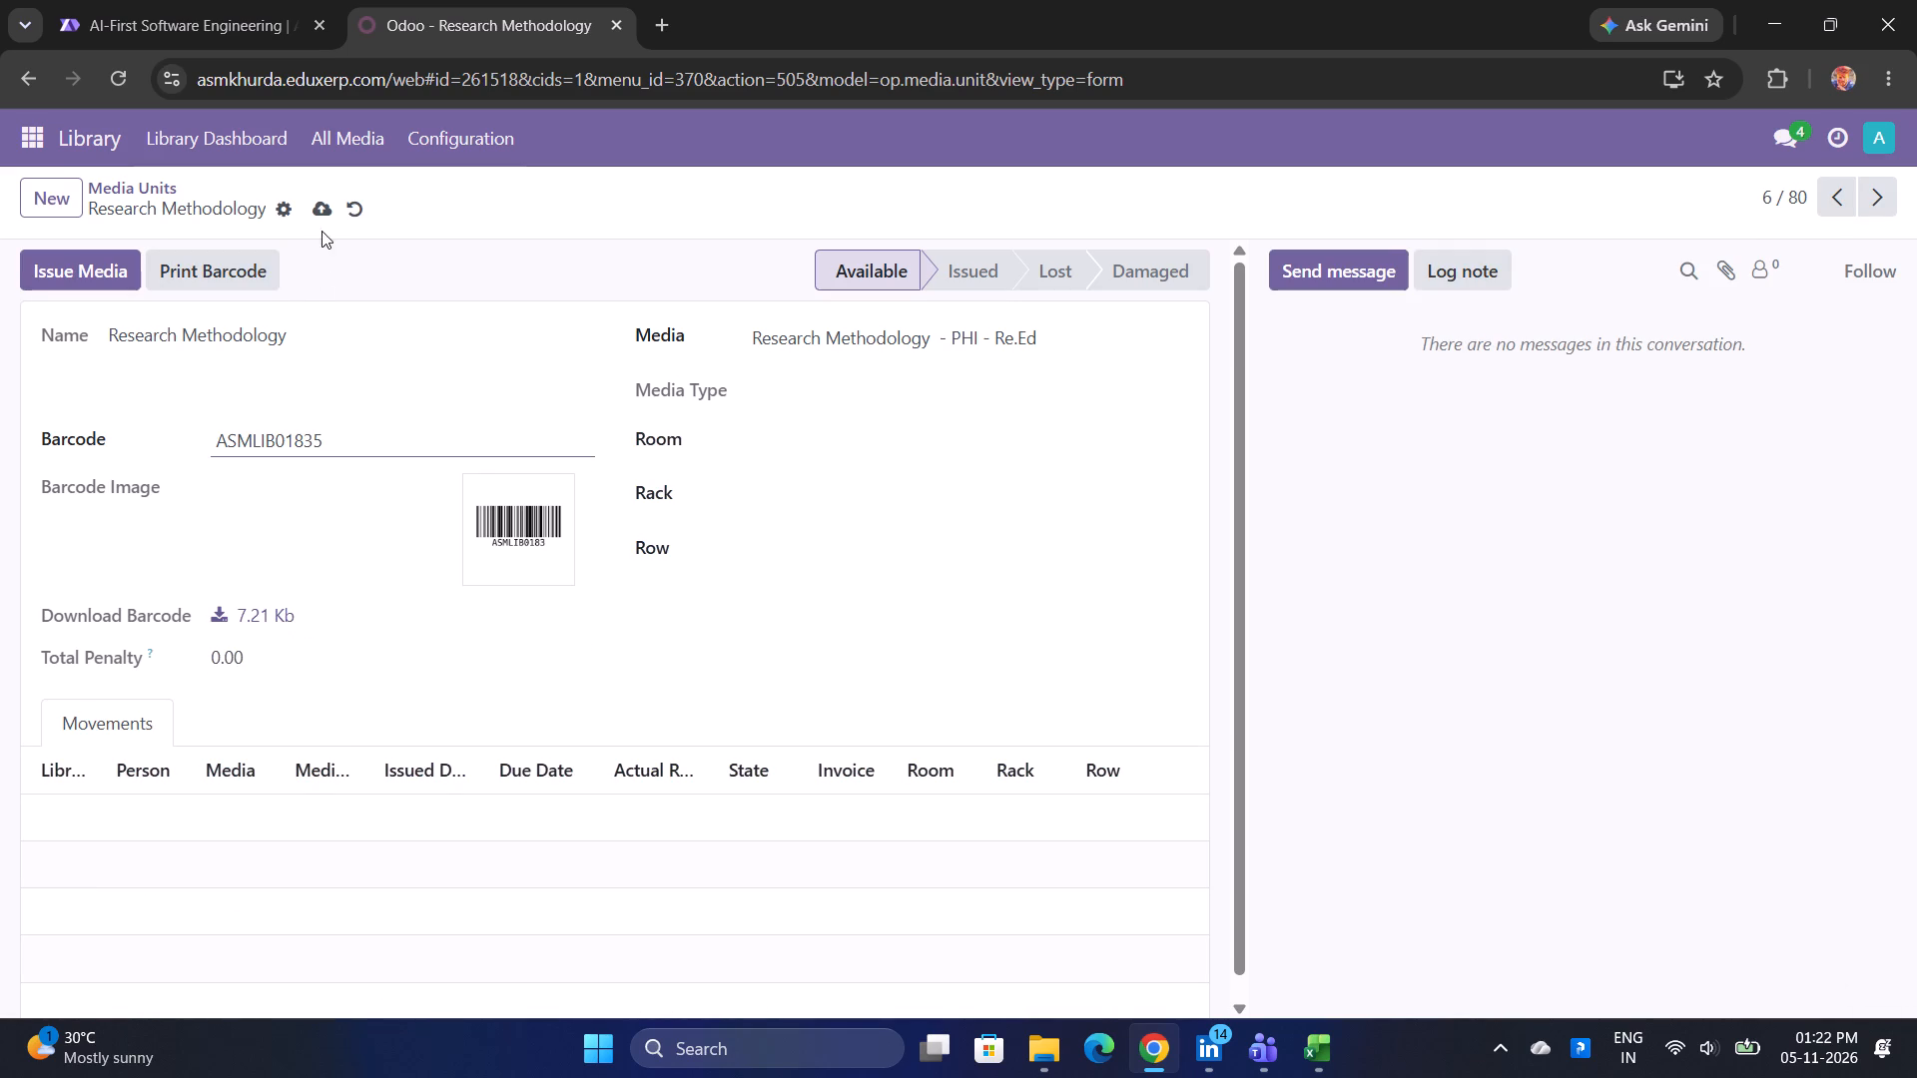
{"action": "left_click", "coordinate": [320, 207]}
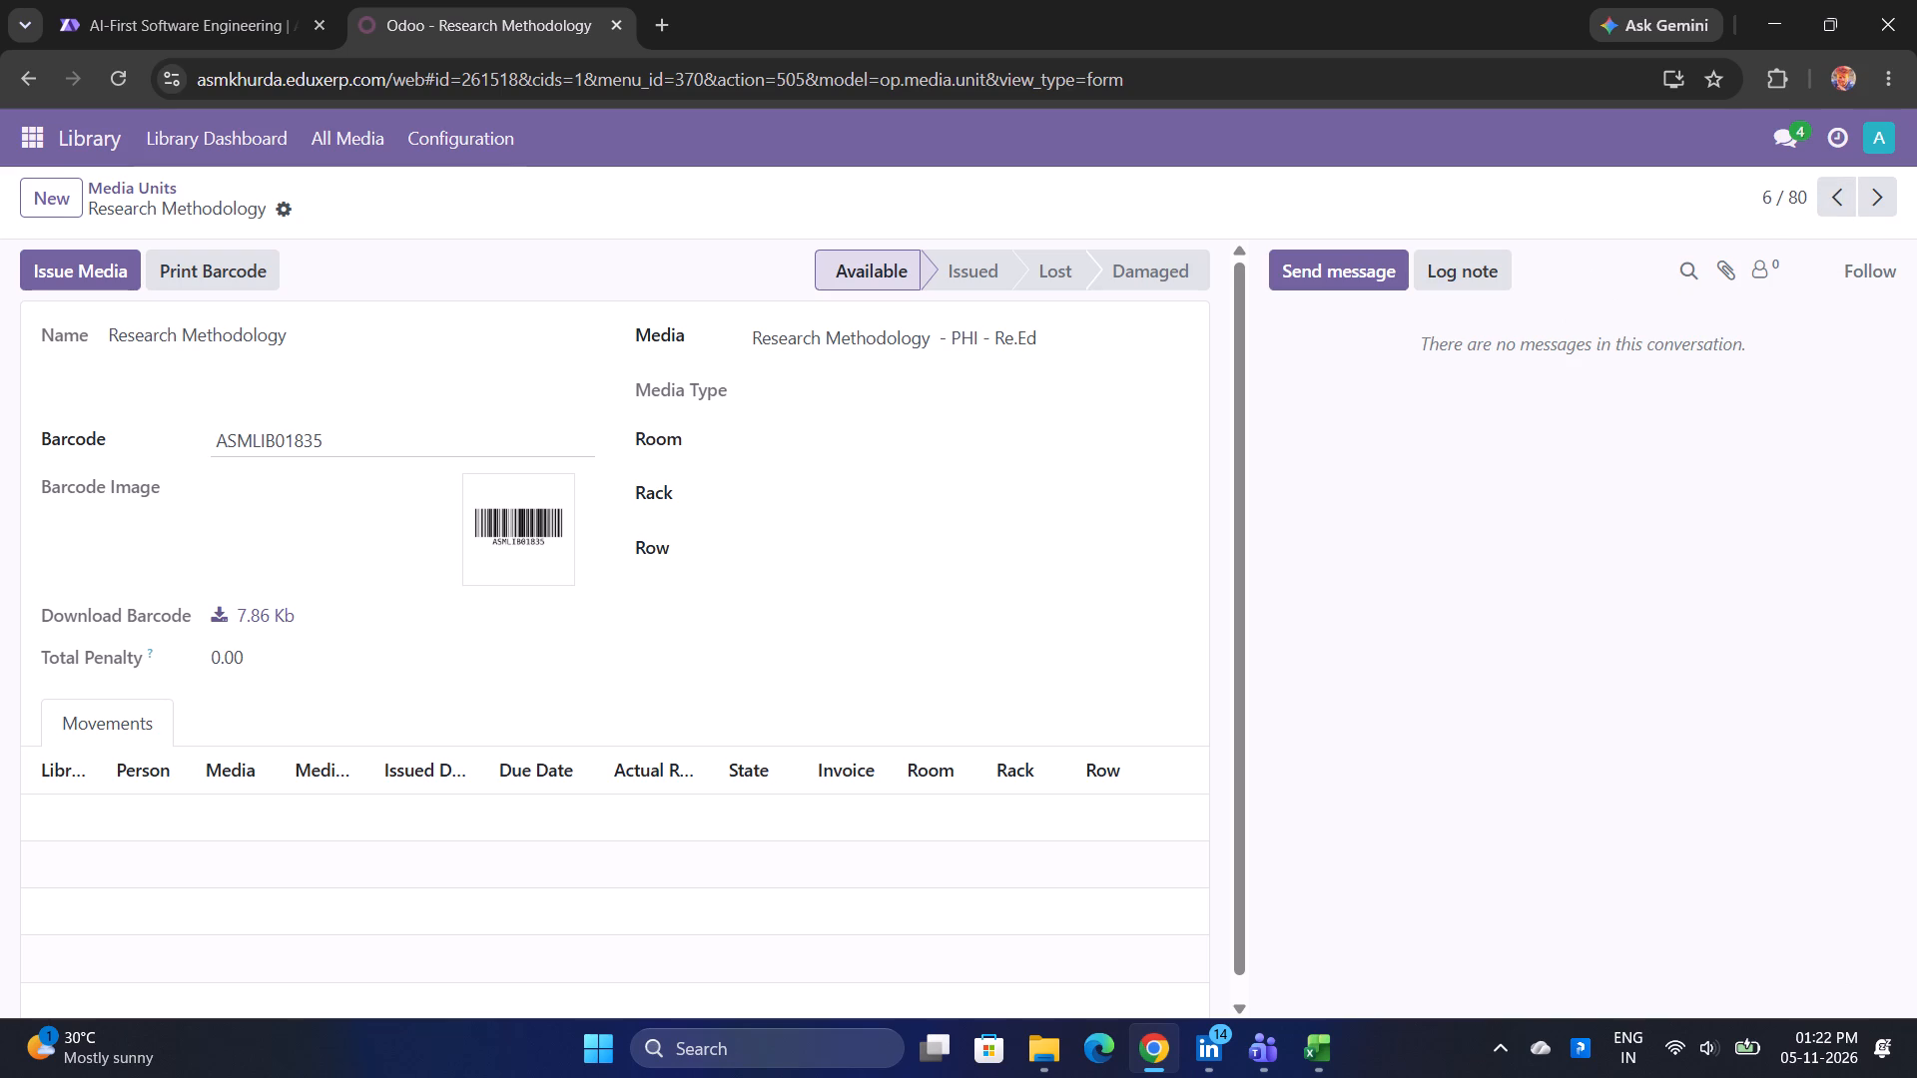
Generate the barcode image for Research Methodology unit 7 of 80 by saving barcode ASMLIB0182 and re-saving it as ASMLIB01827.
{"action": "left_click", "coordinate": [1876, 195]}
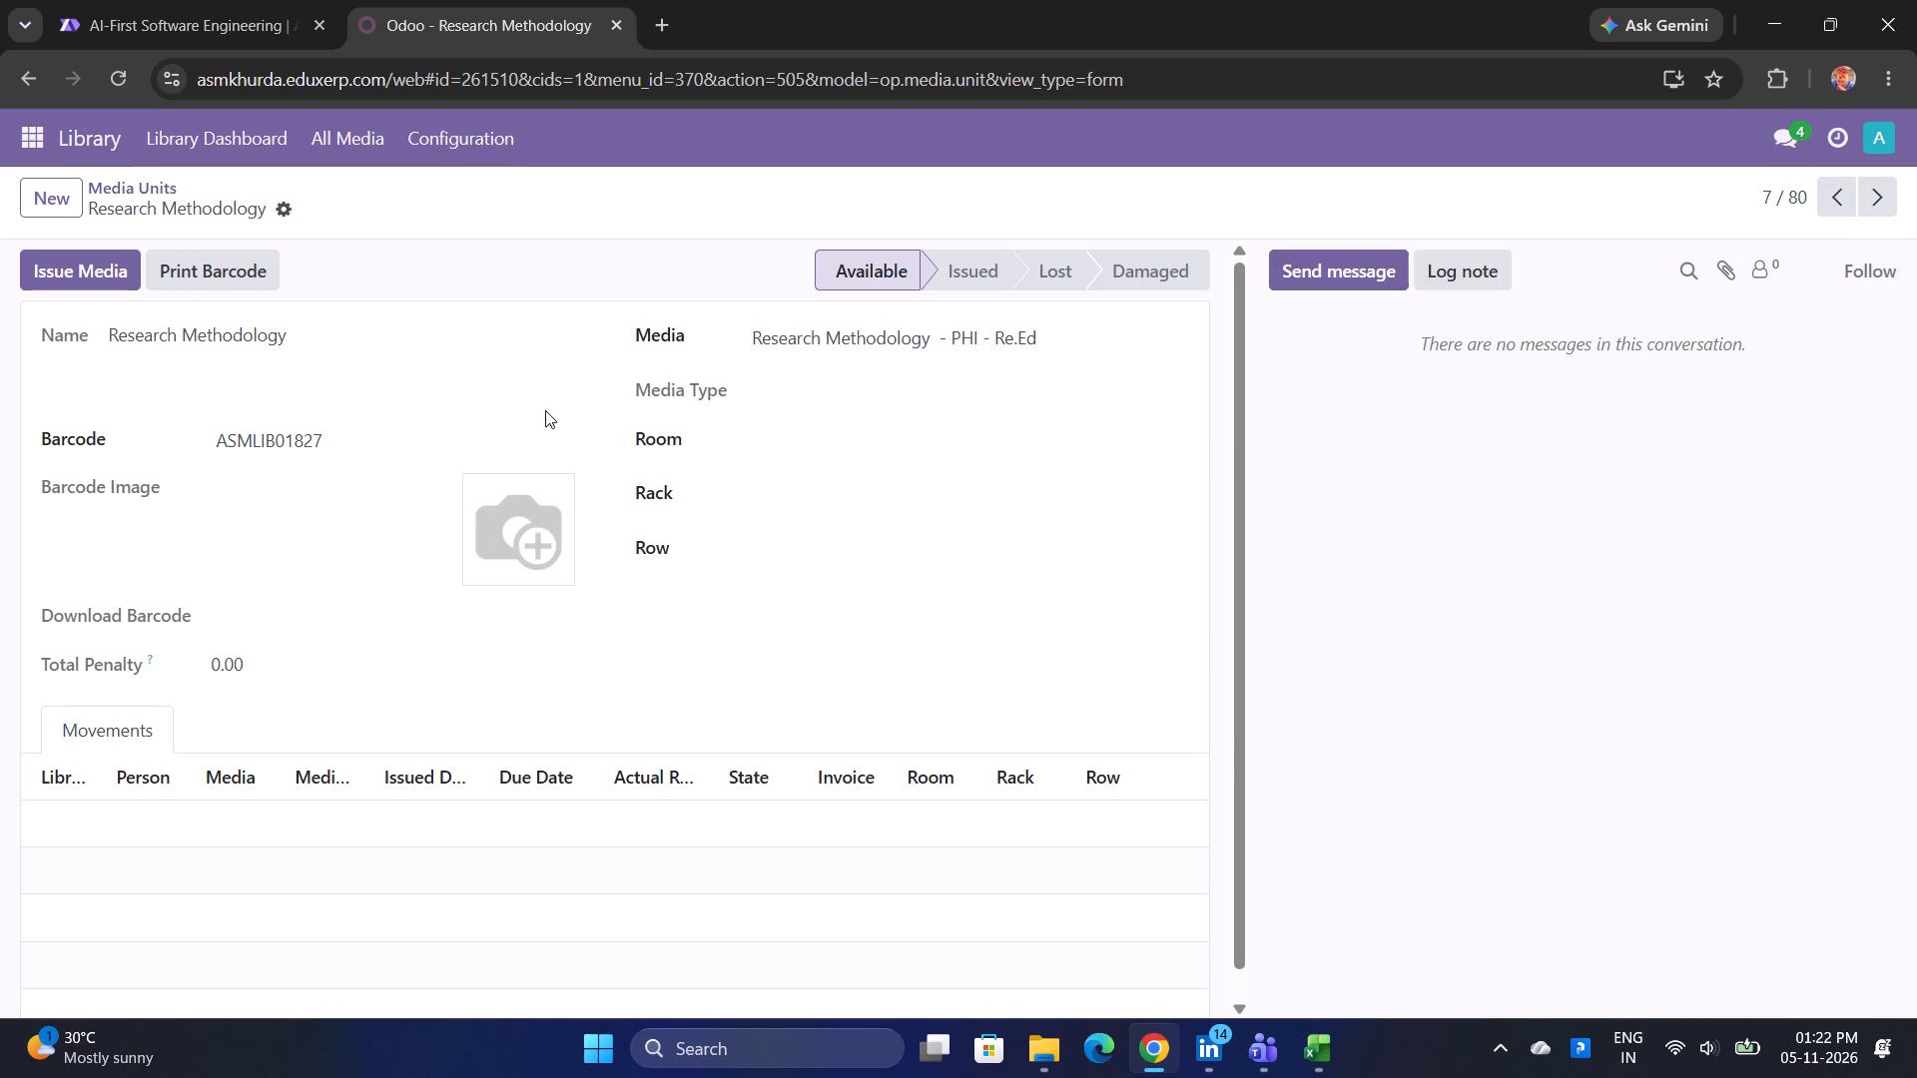
{"action": "left_click_drag", "start_coordinate": [533, 419], "coordinate": [506, 428]}
{"action": "left_click", "coordinate": [506, 428]}
{"action": "key", "text": "BackSpace"}
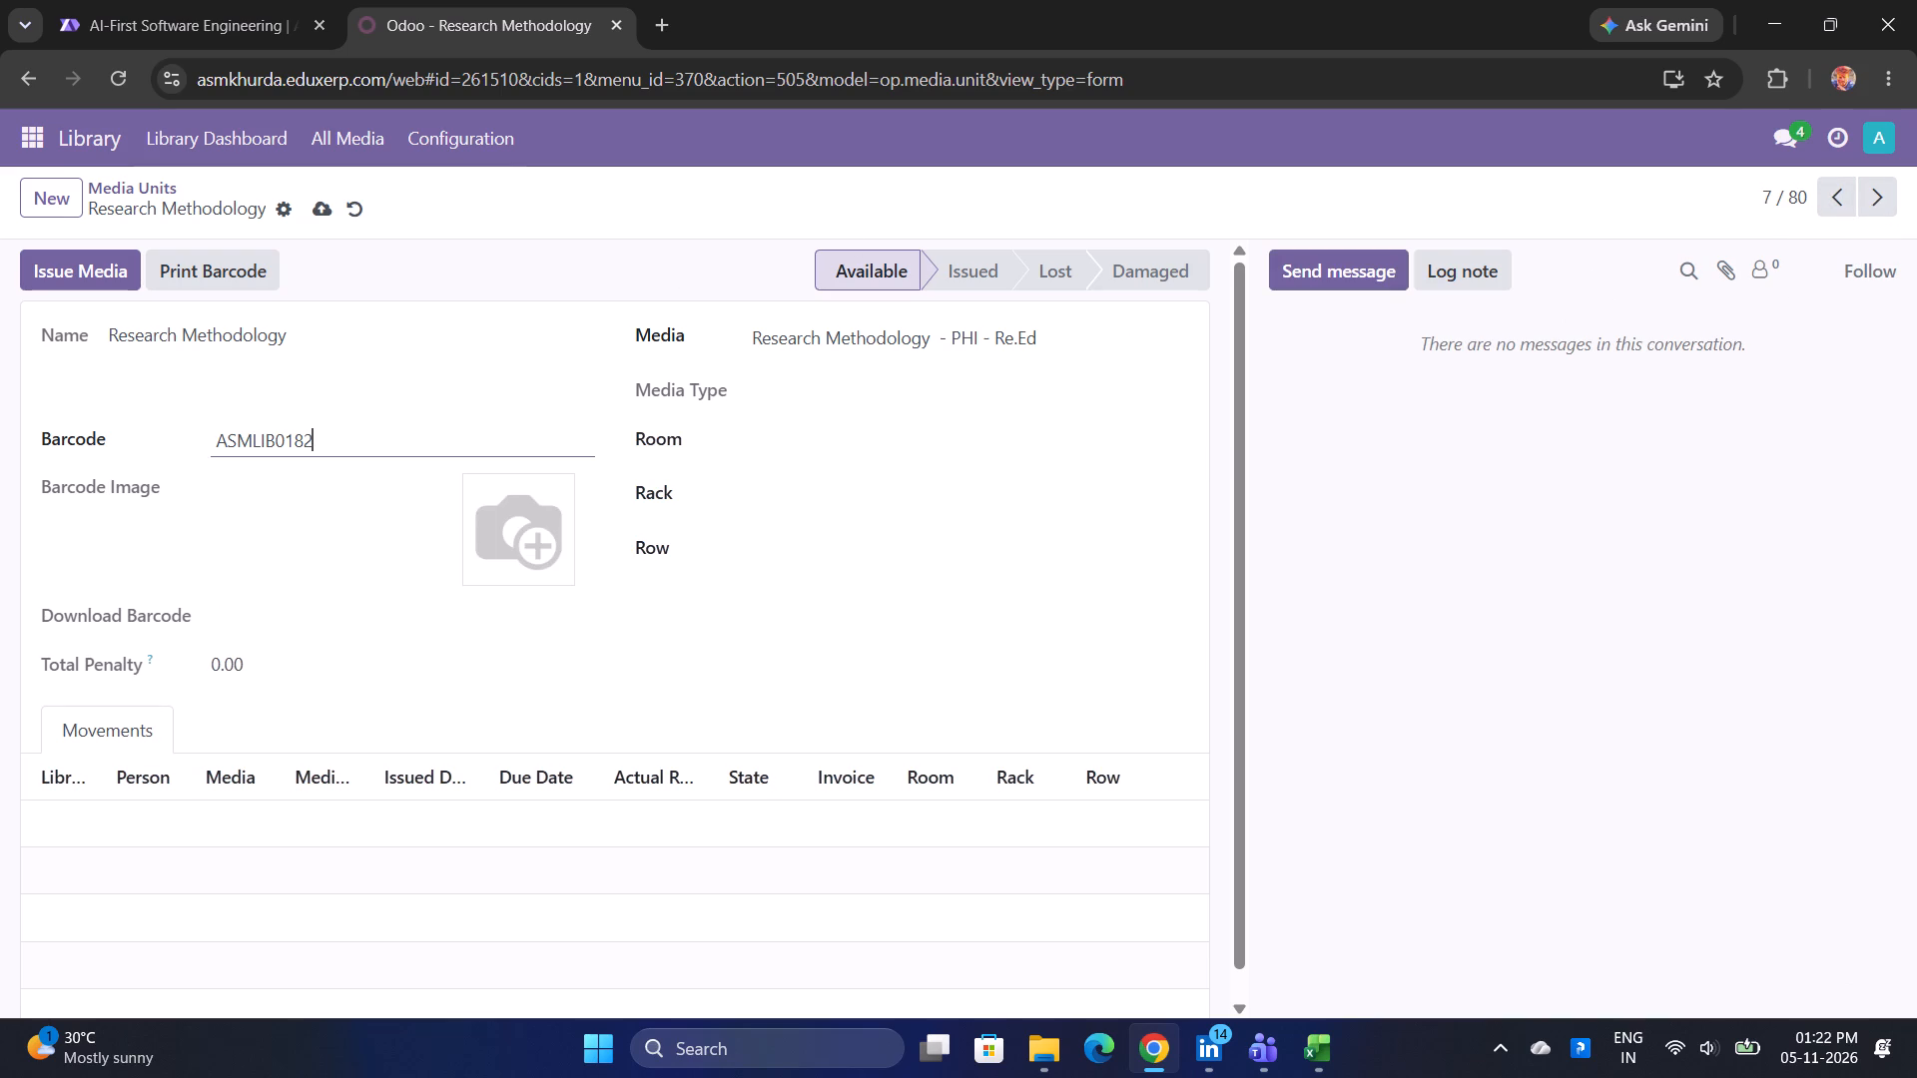
{"action": "left_click", "coordinate": [323, 208]}
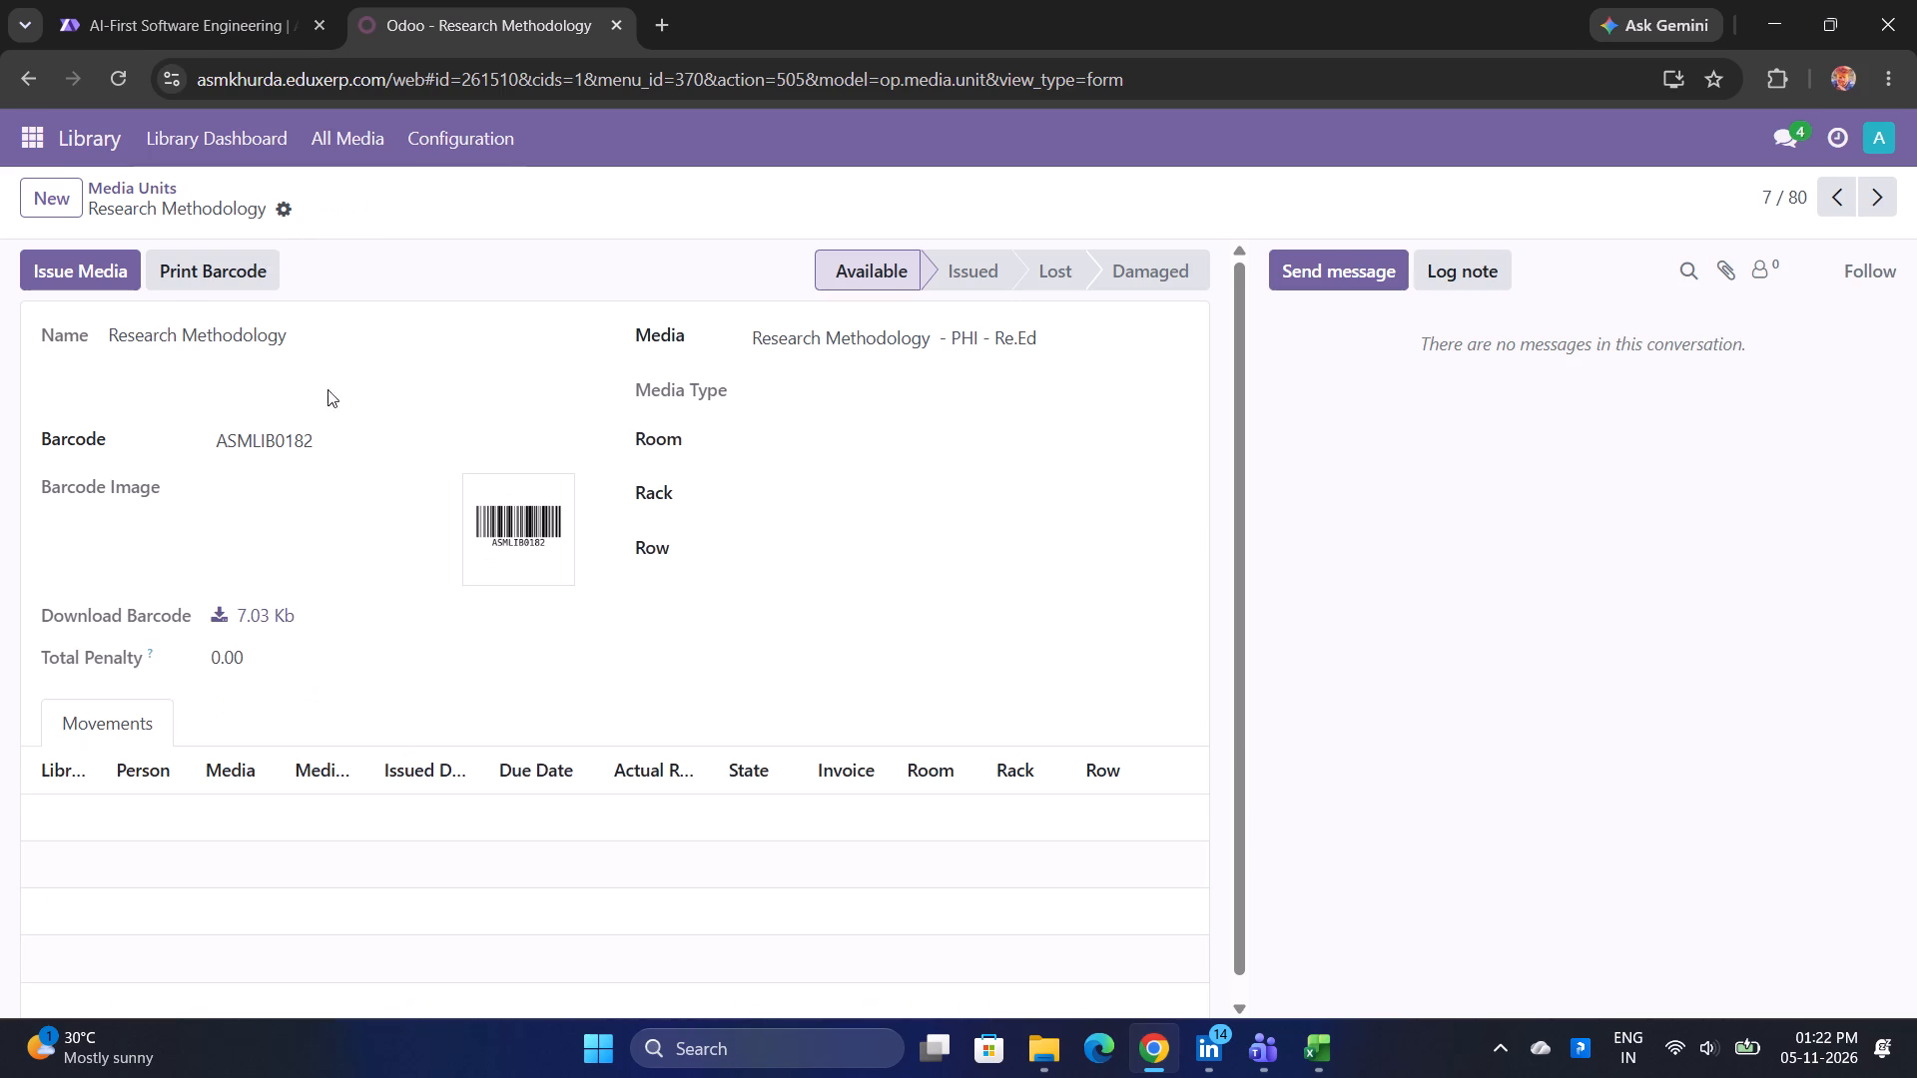
{"action": "left_click", "coordinate": [339, 452]}
{"action": "key", "text": "7"}
{"action": "left_click", "coordinate": [318, 206]}
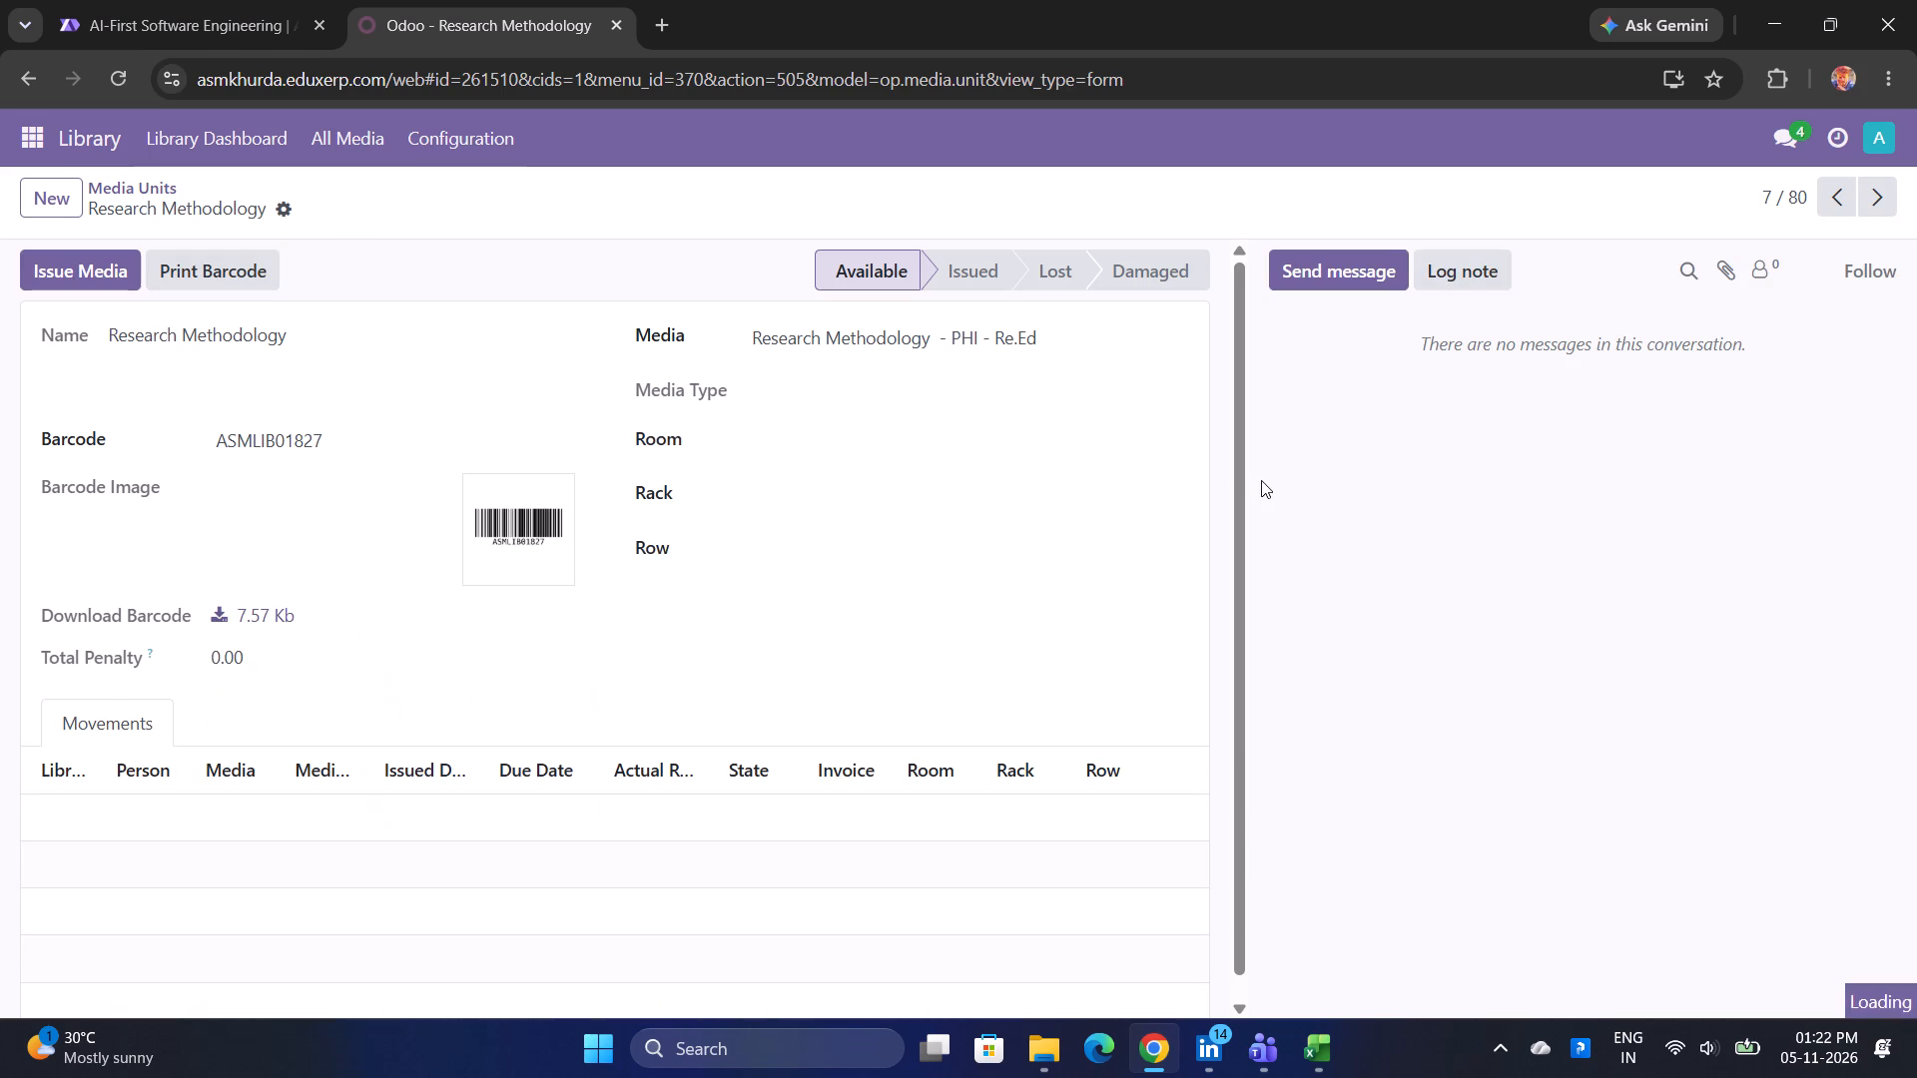
Generate the barcode image for Research Methodology unit 8 of 80 by saving barcode ASMLIB0183 and re-saving it as ASMLIB01838.
{"action": "left_click", "coordinate": [1880, 190]}
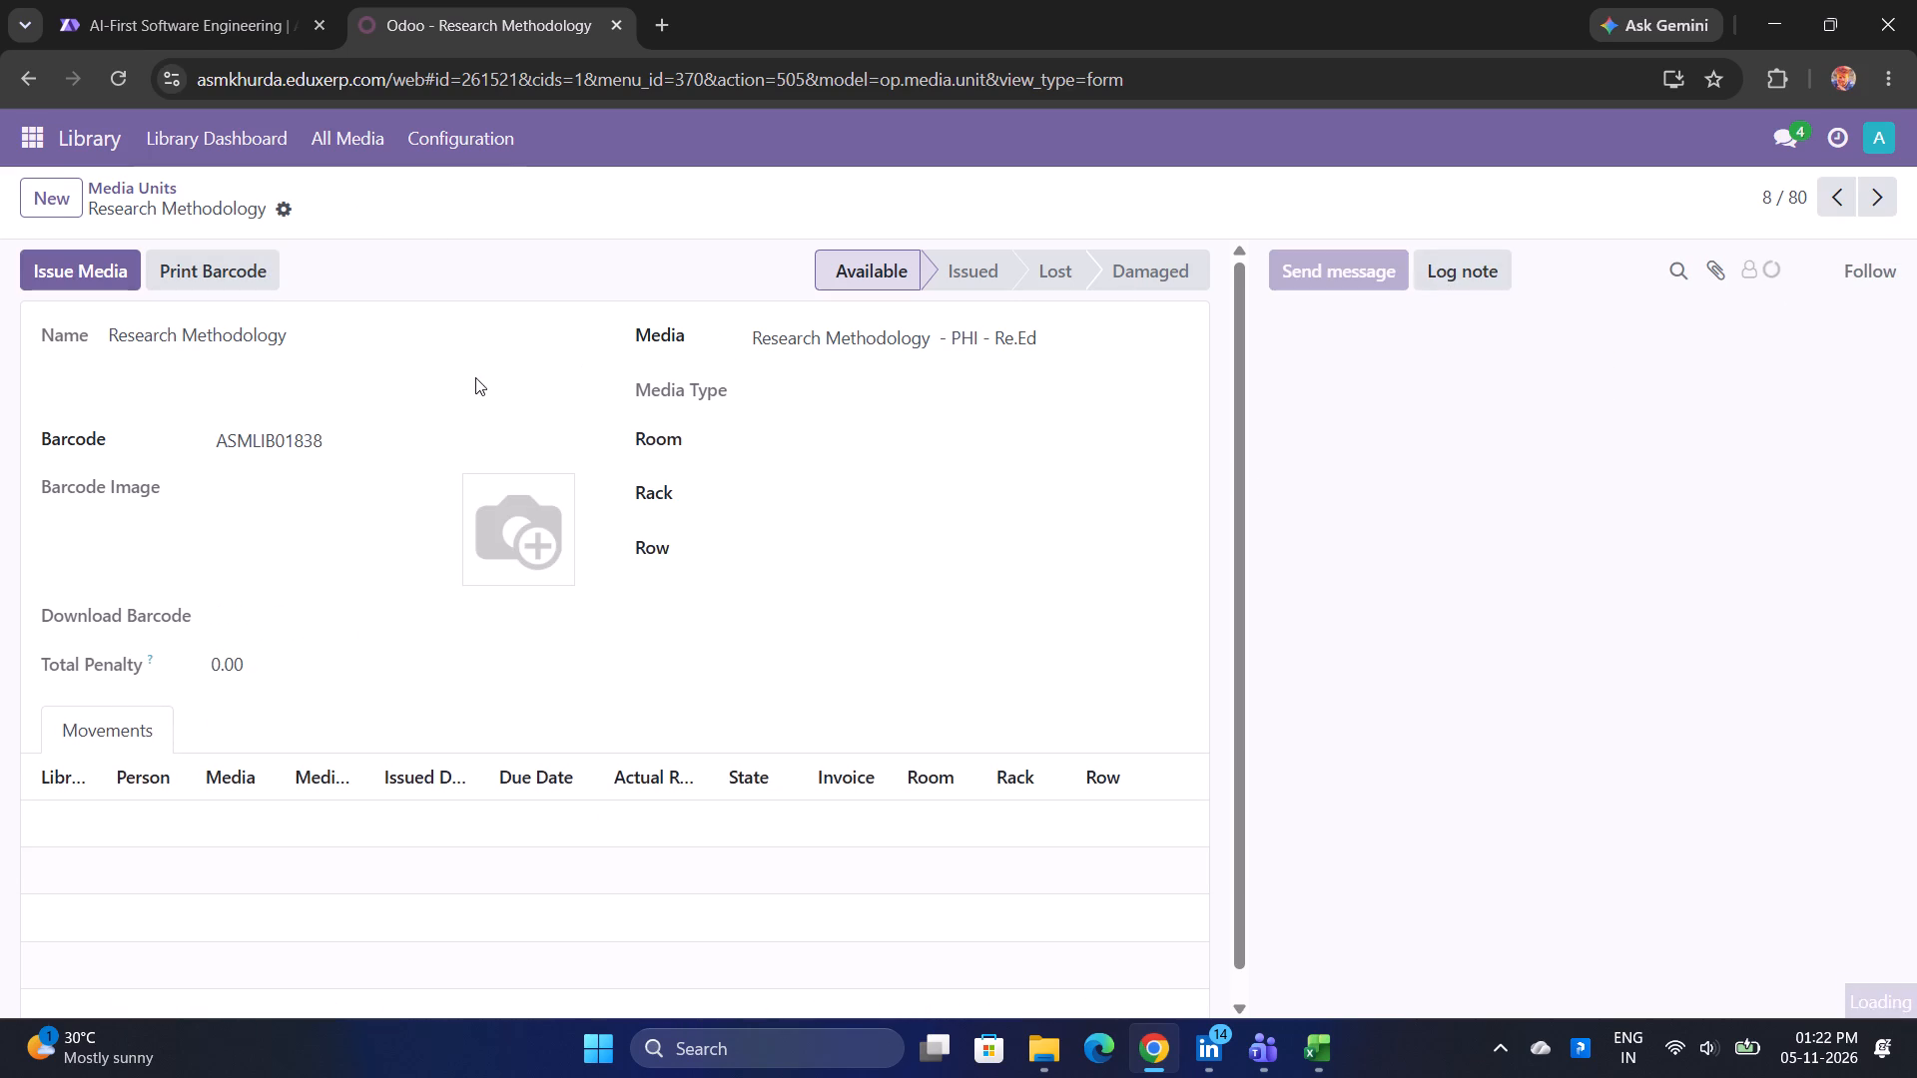
{"action": "left_click", "coordinate": [434, 427]}
{"action": "key", "text": "BackSpace"}
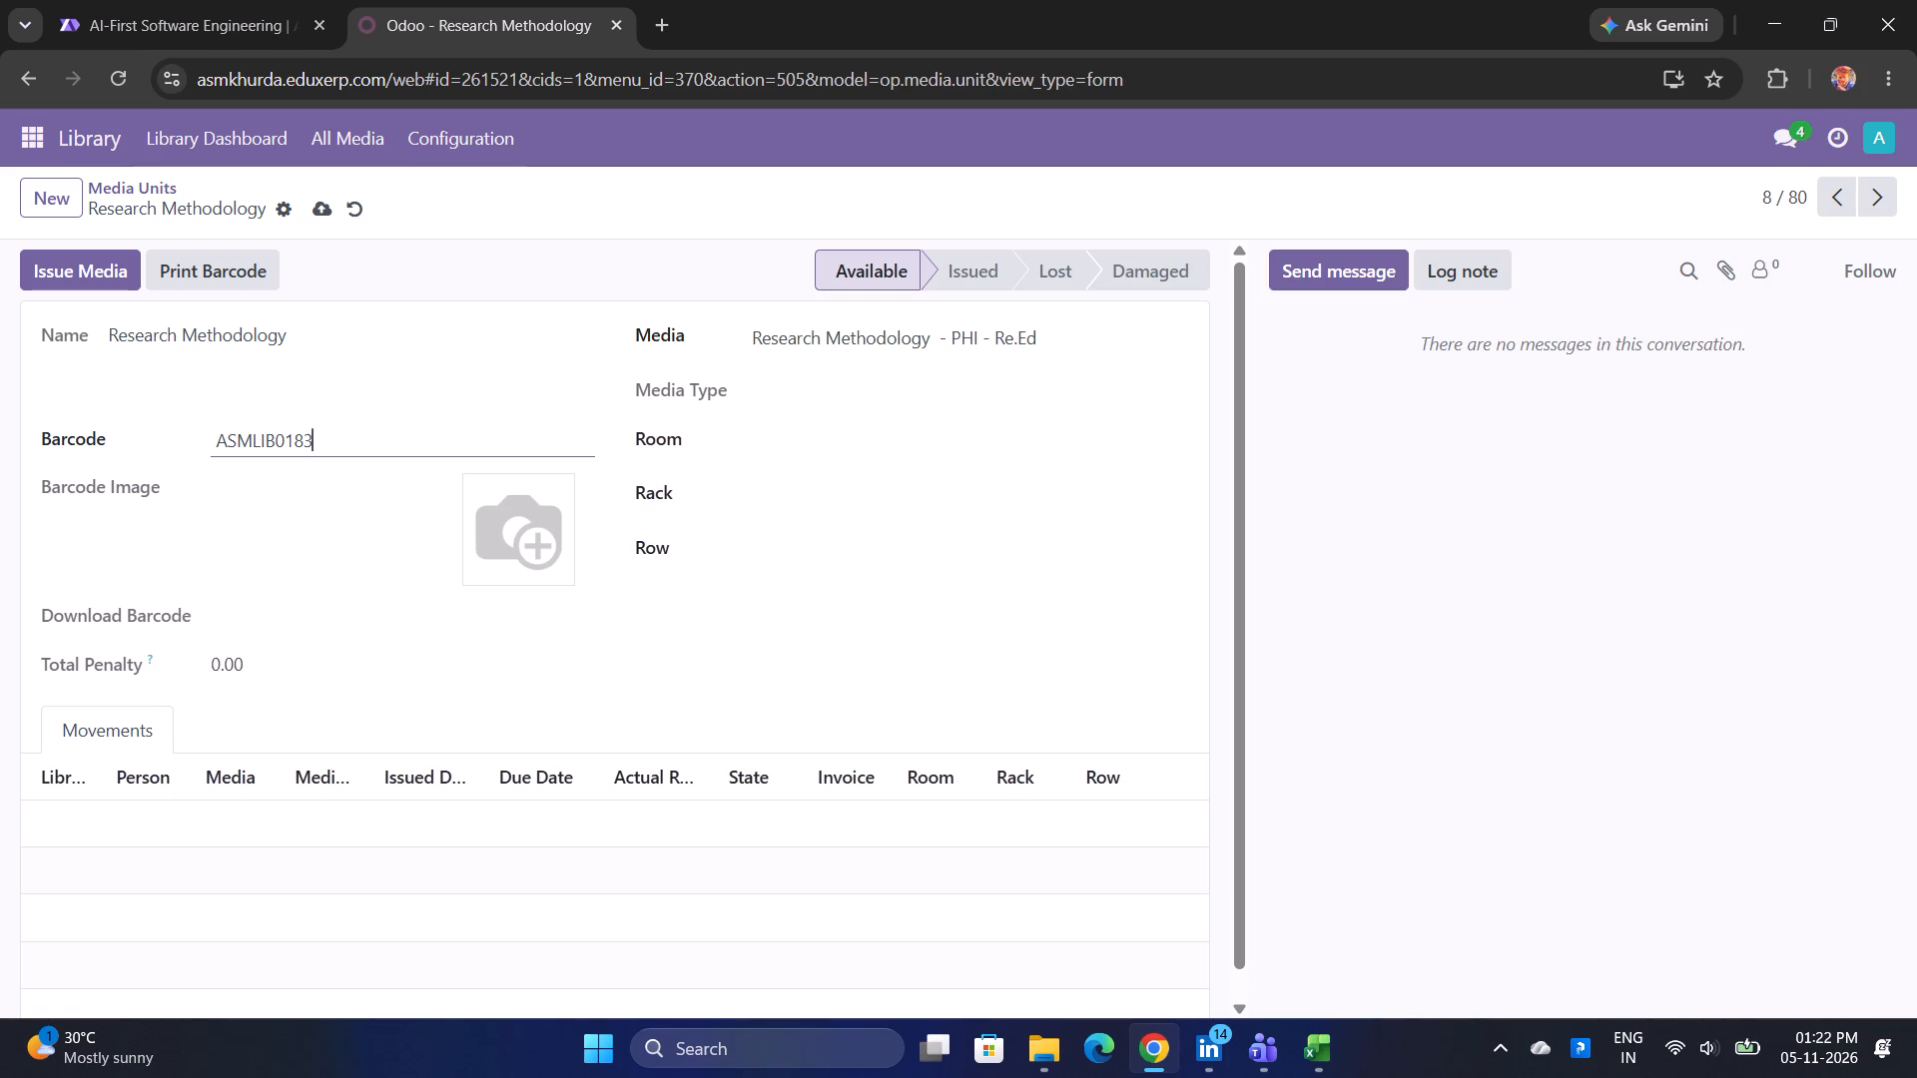
{"action": "left_click", "coordinate": [323, 207]}
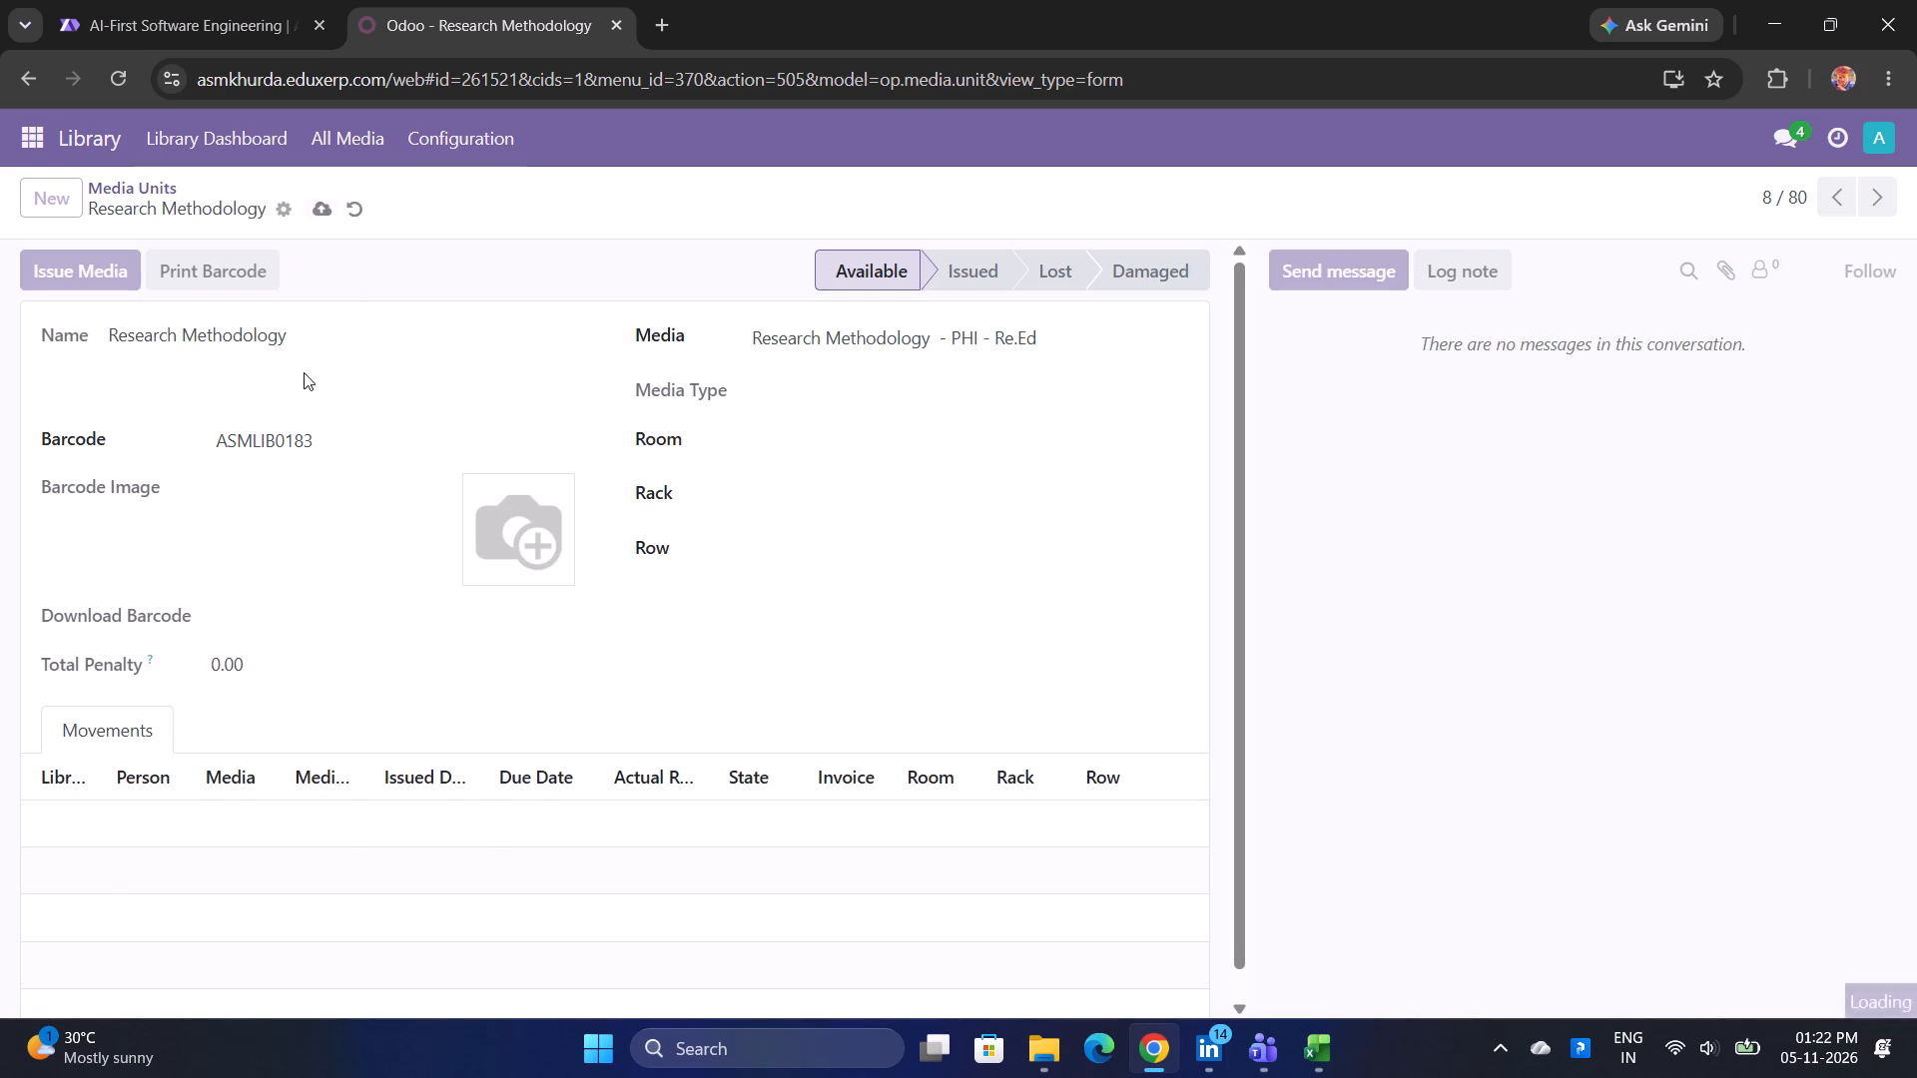
{"action": "left_click", "coordinate": [327, 441]}
{"action": "key", "text": "8"}
{"action": "left_click", "coordinate": [318, 205]}
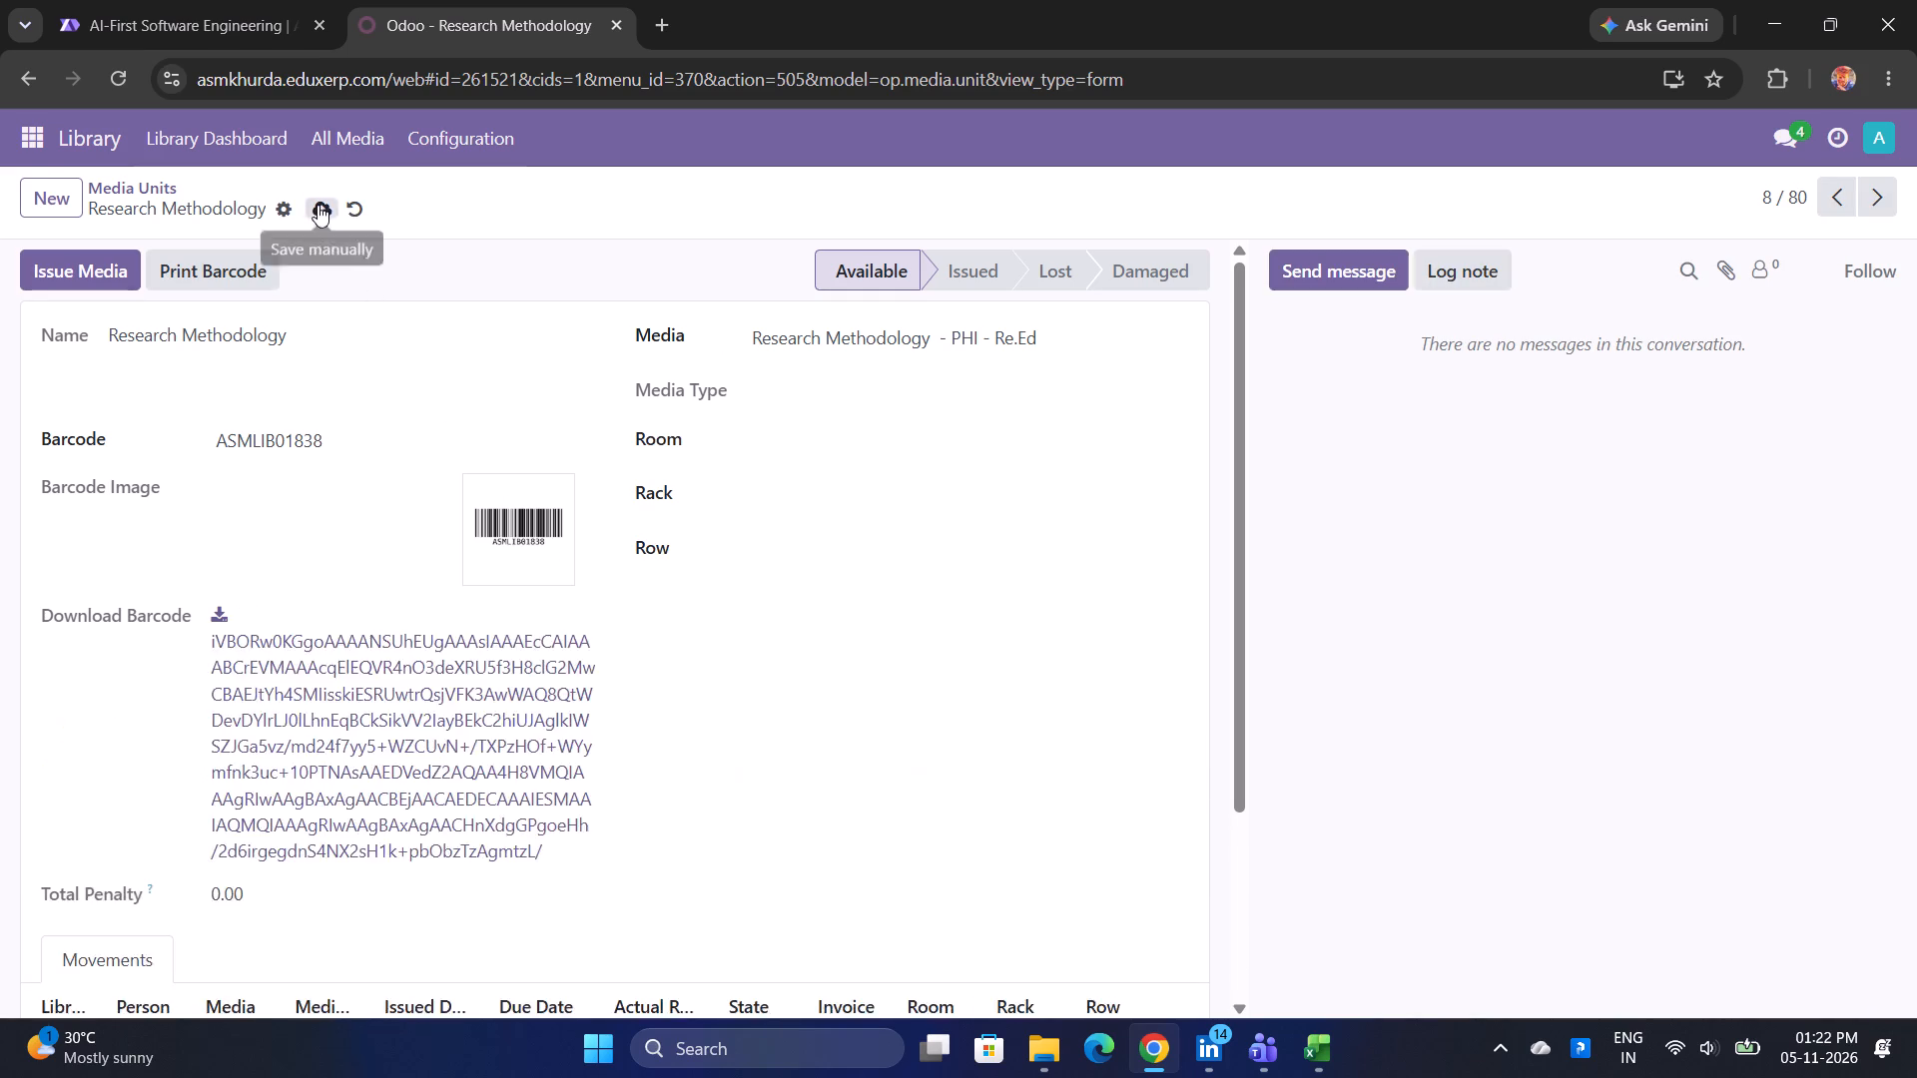
Generate the barcode image for Research Methodology unit 9 of 80 by saving barcode ASMLIB0183 and re-saving it as ASMLIB01837.
{"action": "left_click", "coordinate": [1877, 200]}
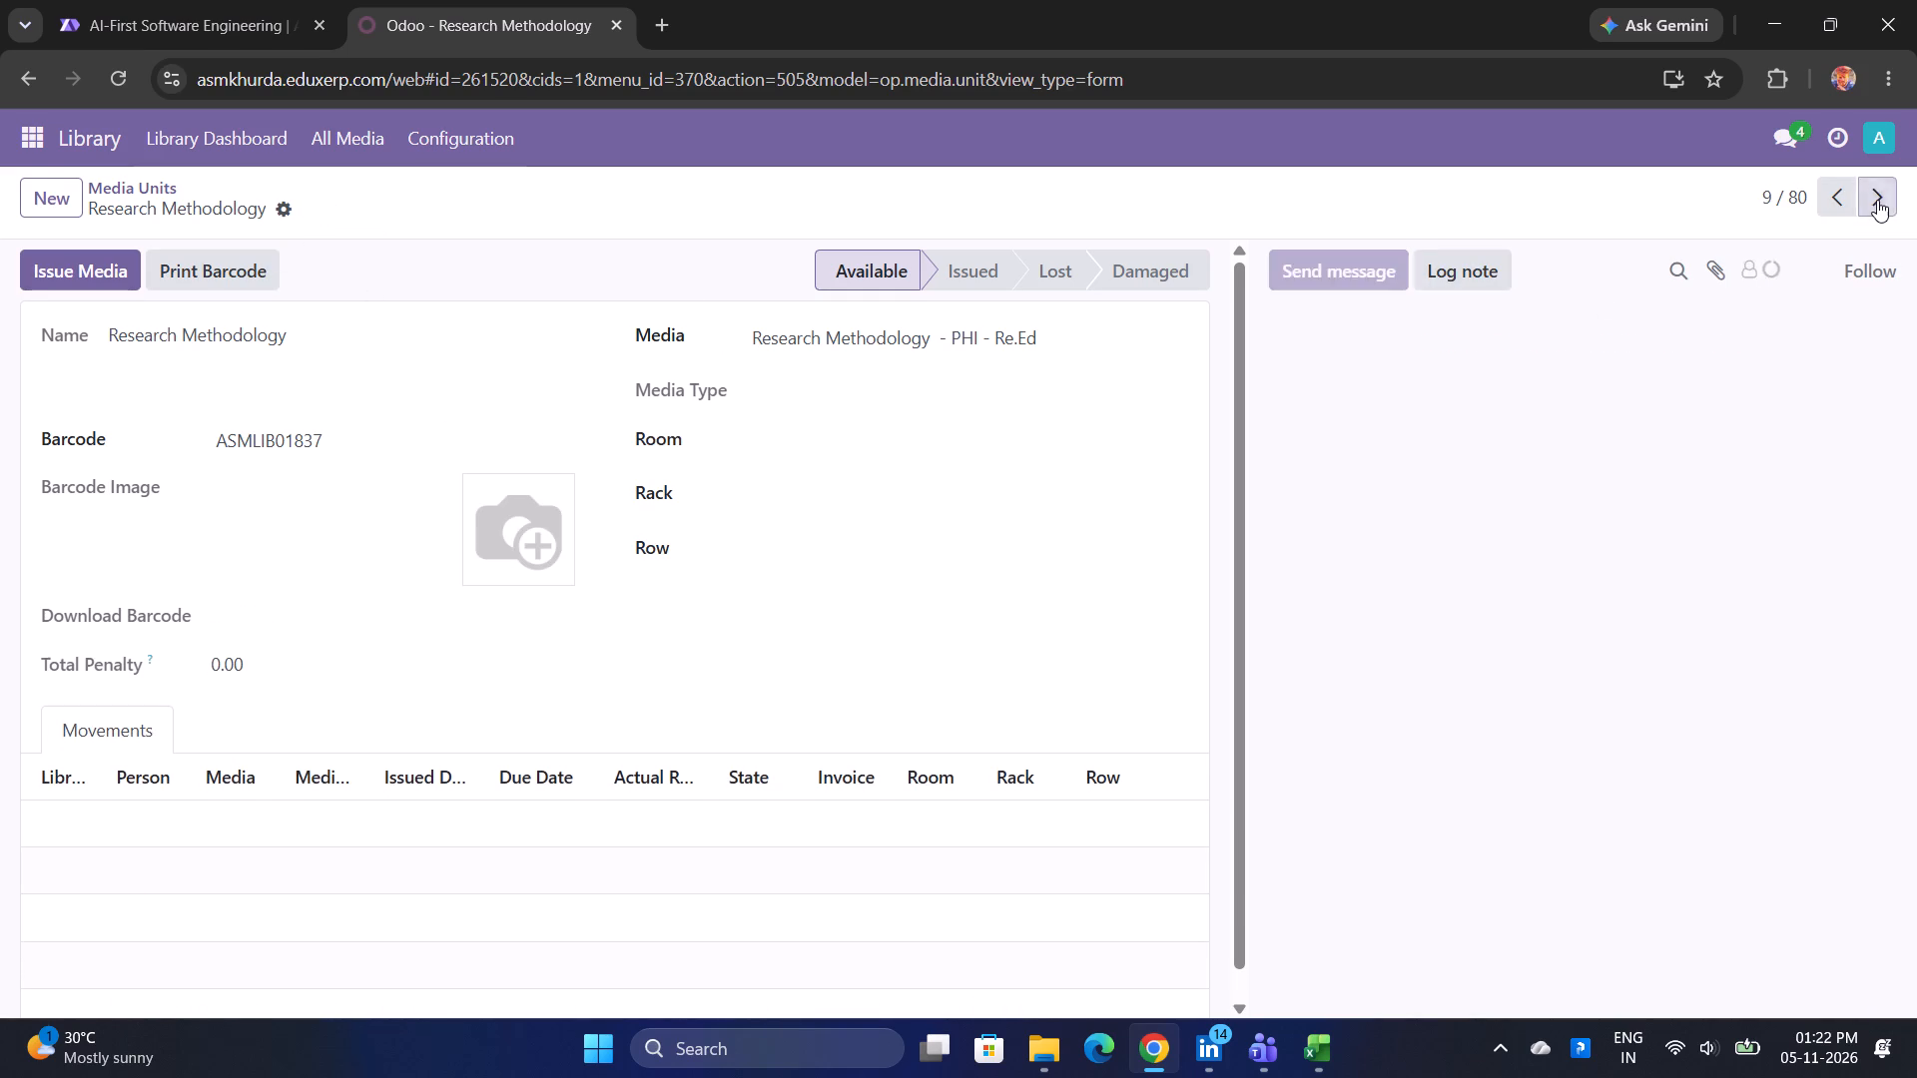
{"action": "left_click", "coordinate": [373, 433]}
{"action": "key", "text": "BackSpace"}
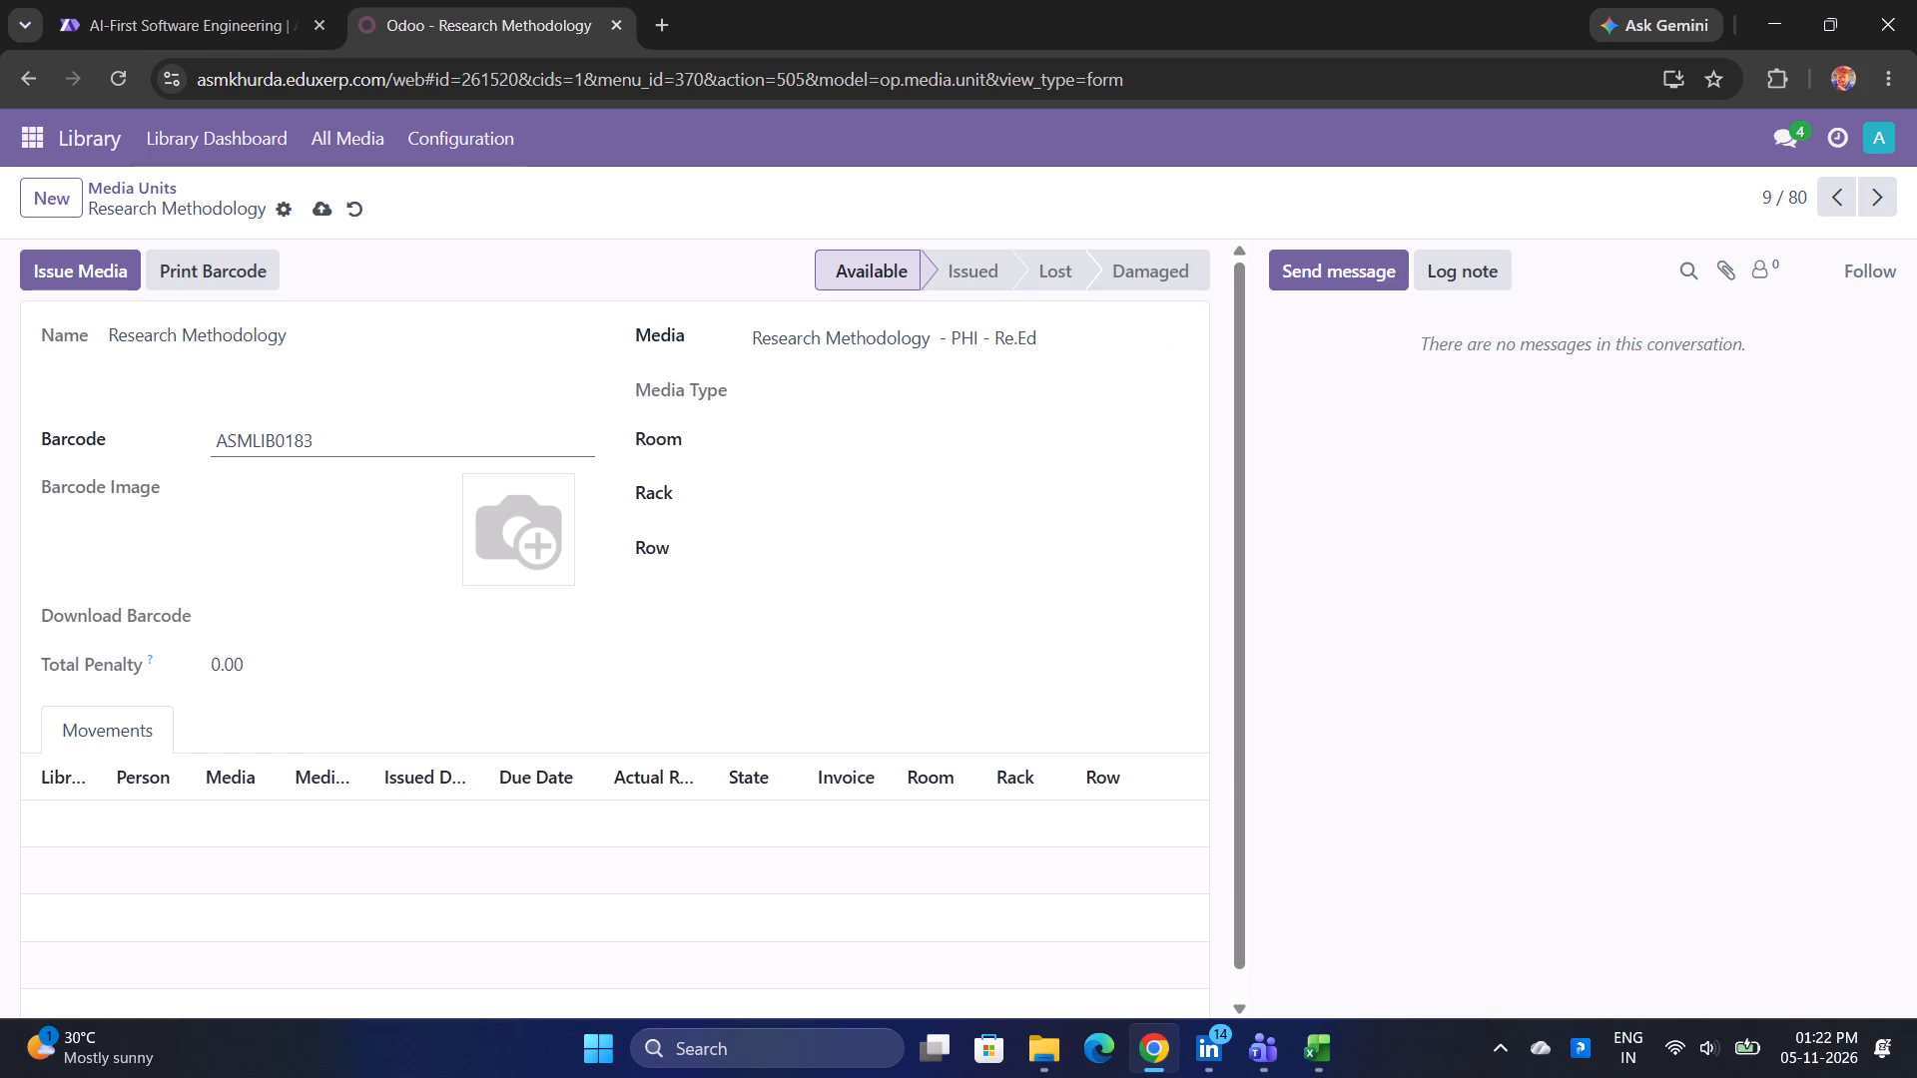
{"action": "left_click", "coordinate": [325, 212]}
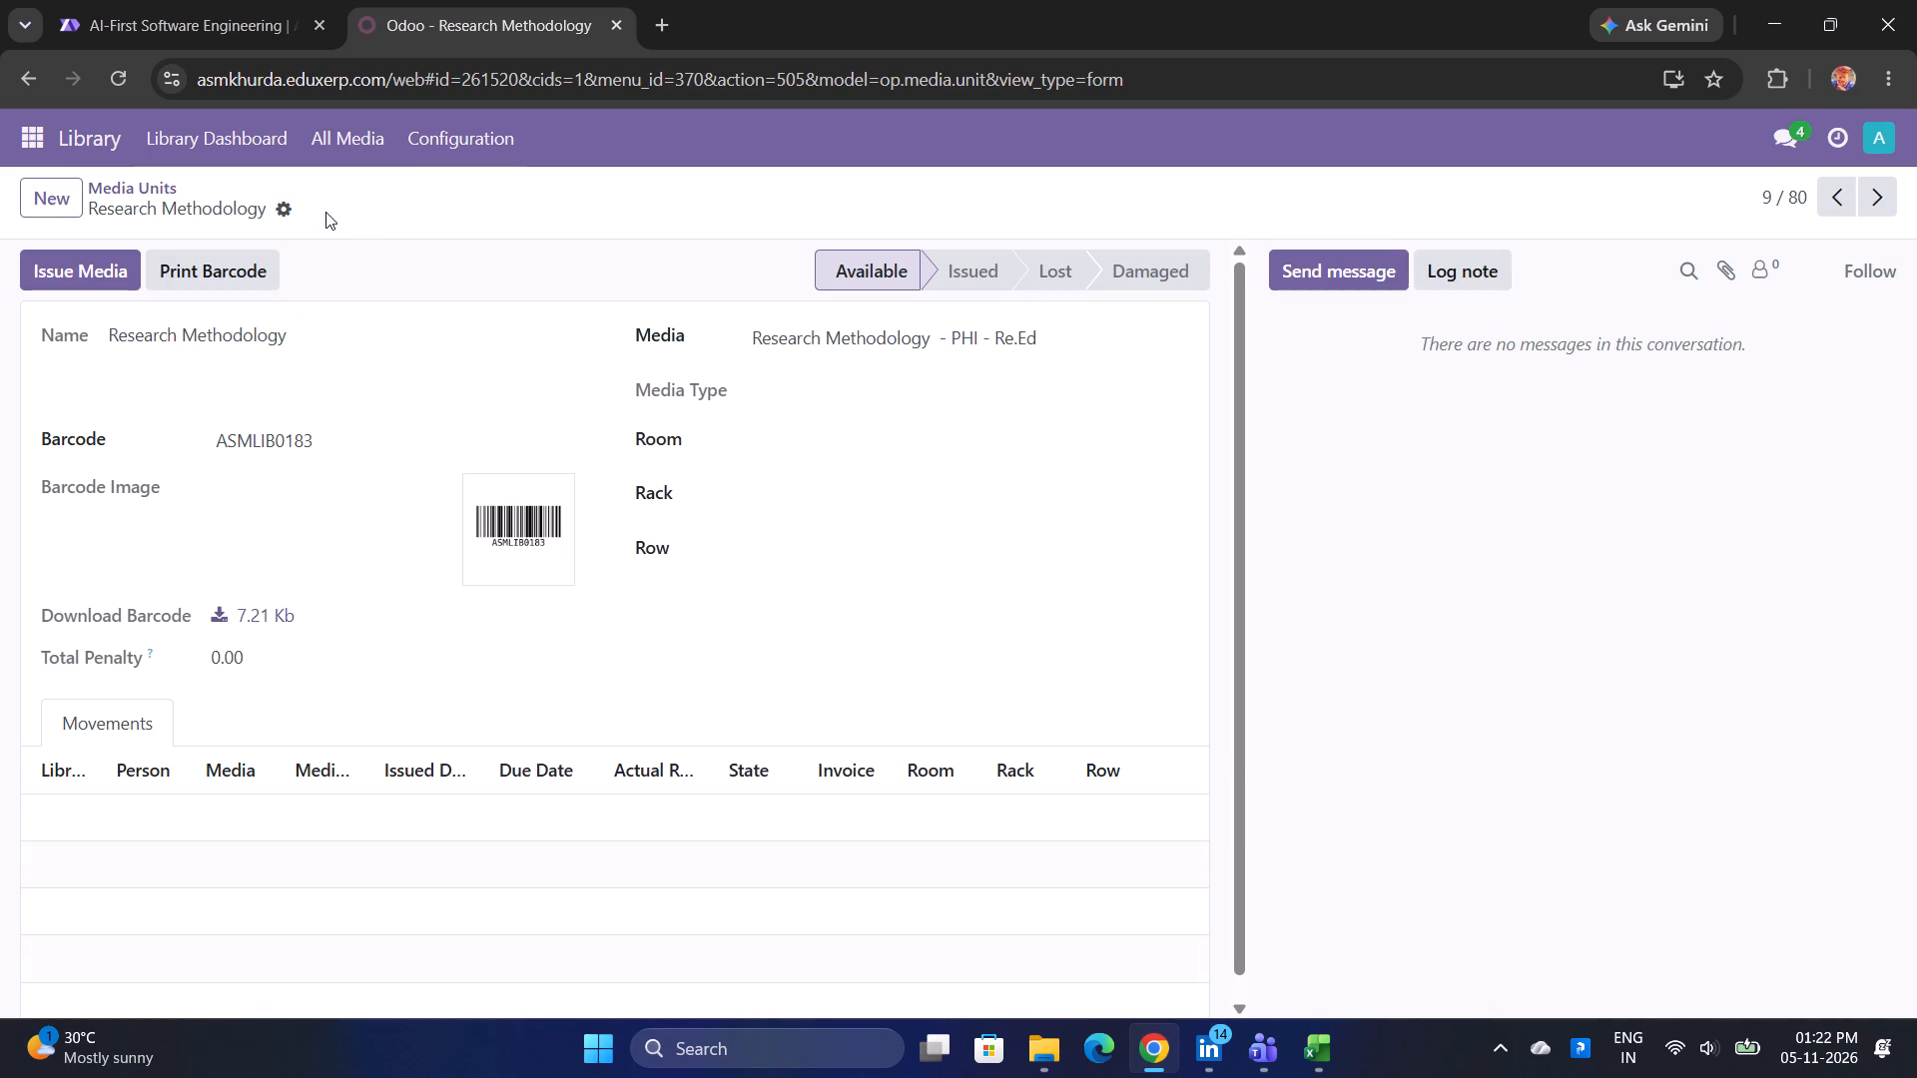
{"action": "left_click", "coordinate": [373, 446]}
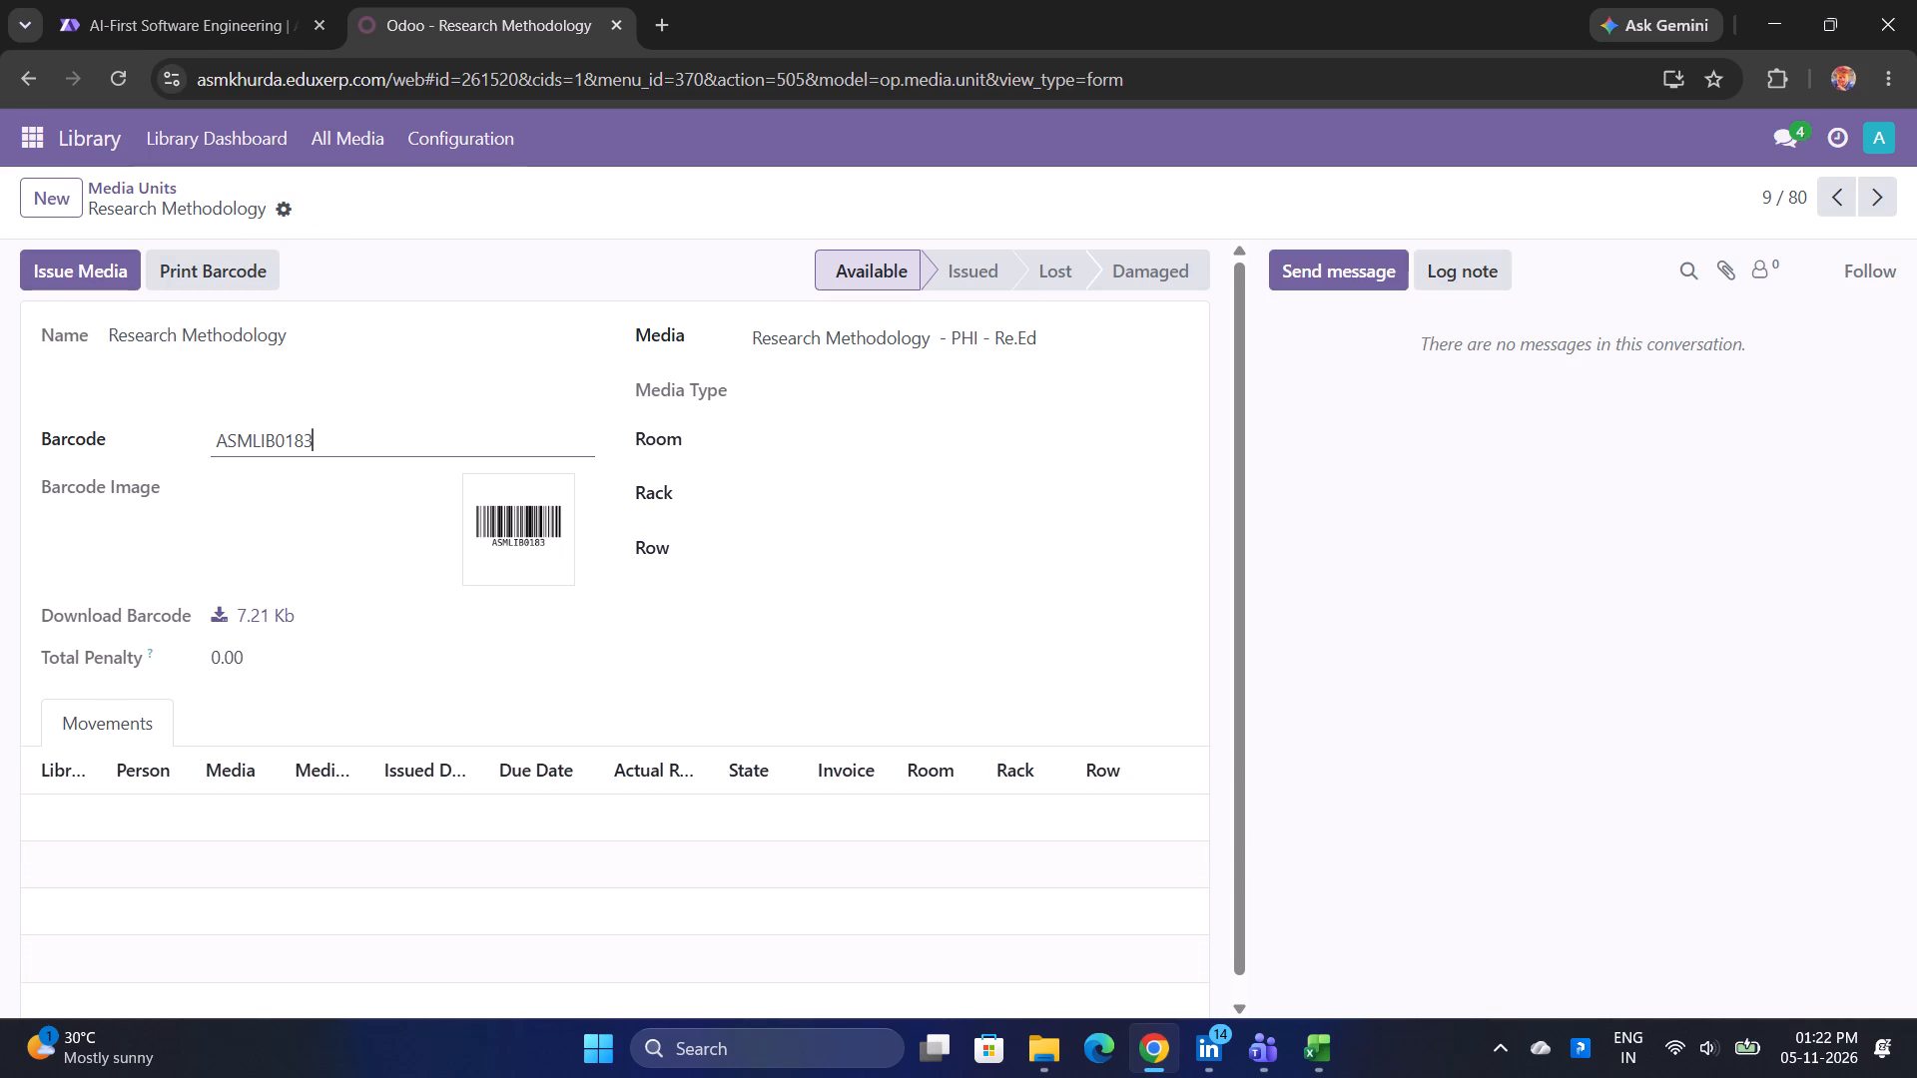
{"action": "key", "text": "7"}
{"action": "left_click", "coordinate": [321, 214]}
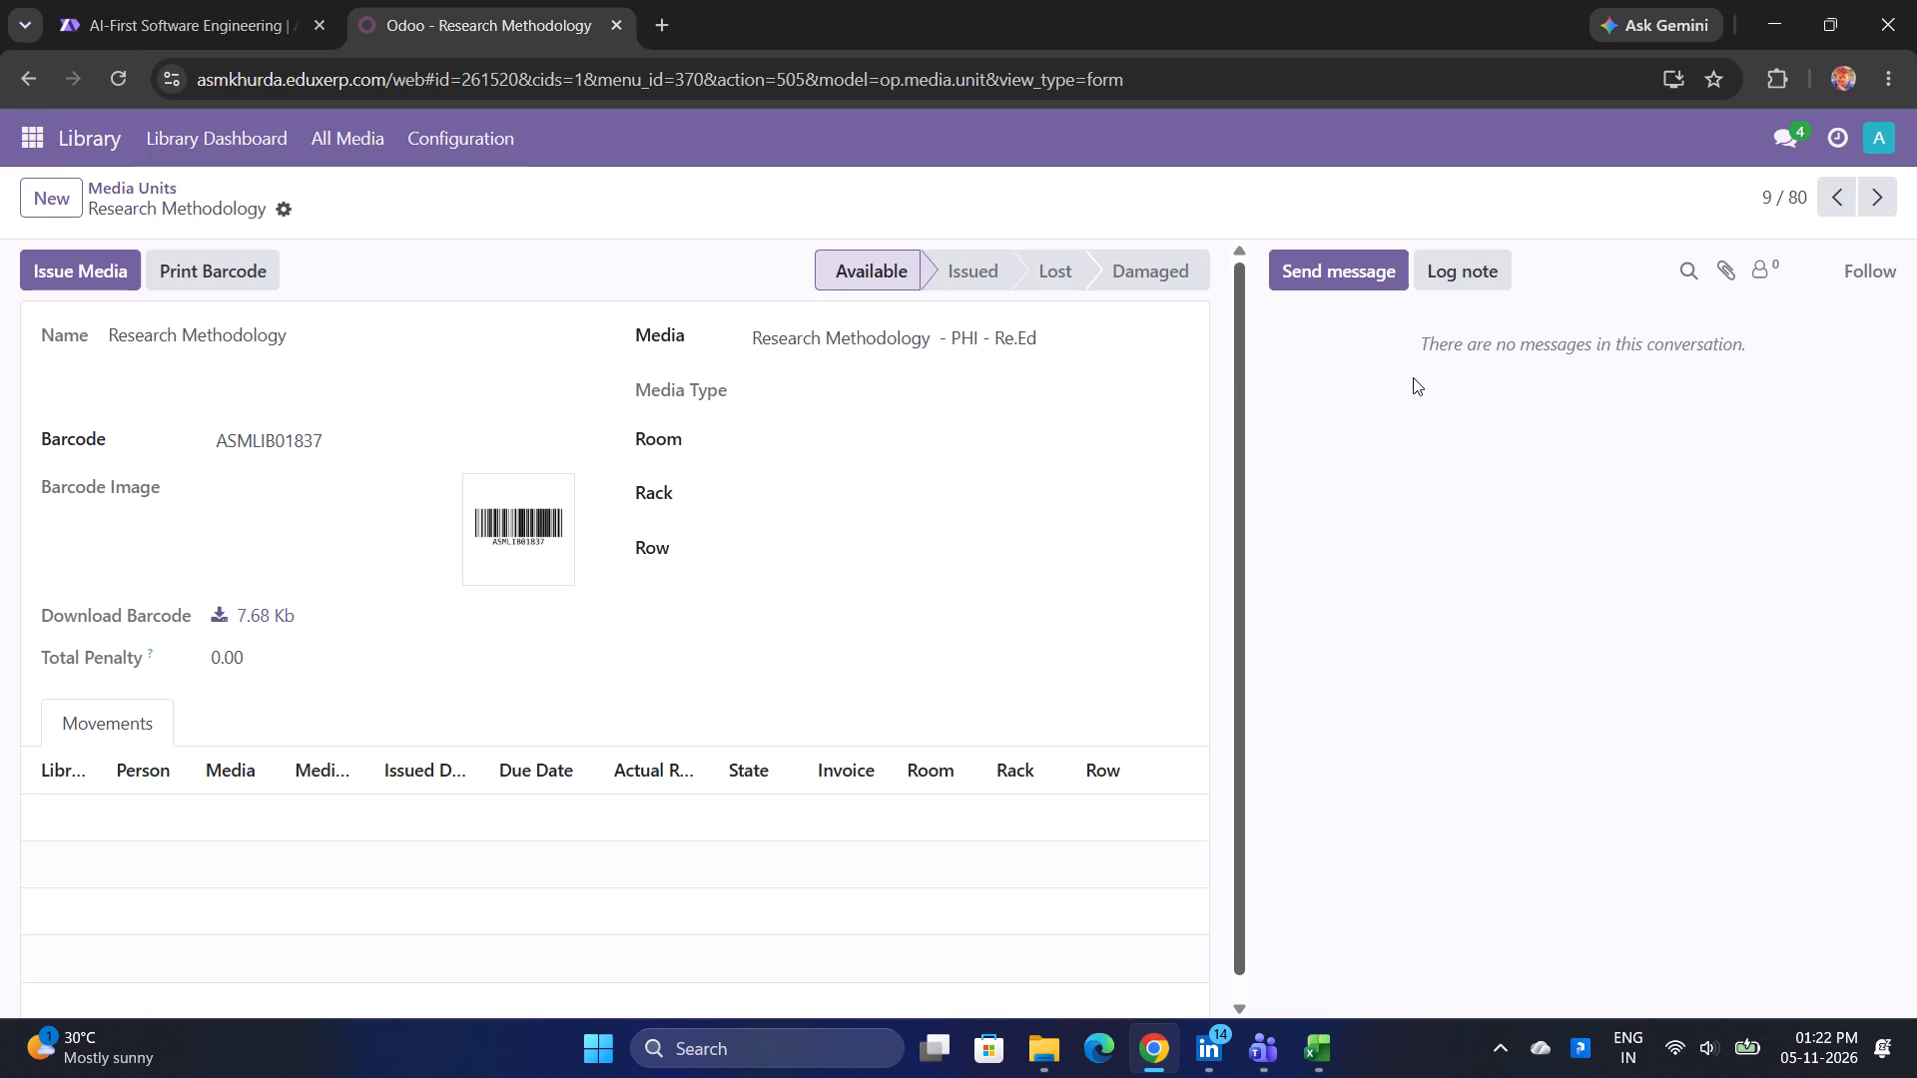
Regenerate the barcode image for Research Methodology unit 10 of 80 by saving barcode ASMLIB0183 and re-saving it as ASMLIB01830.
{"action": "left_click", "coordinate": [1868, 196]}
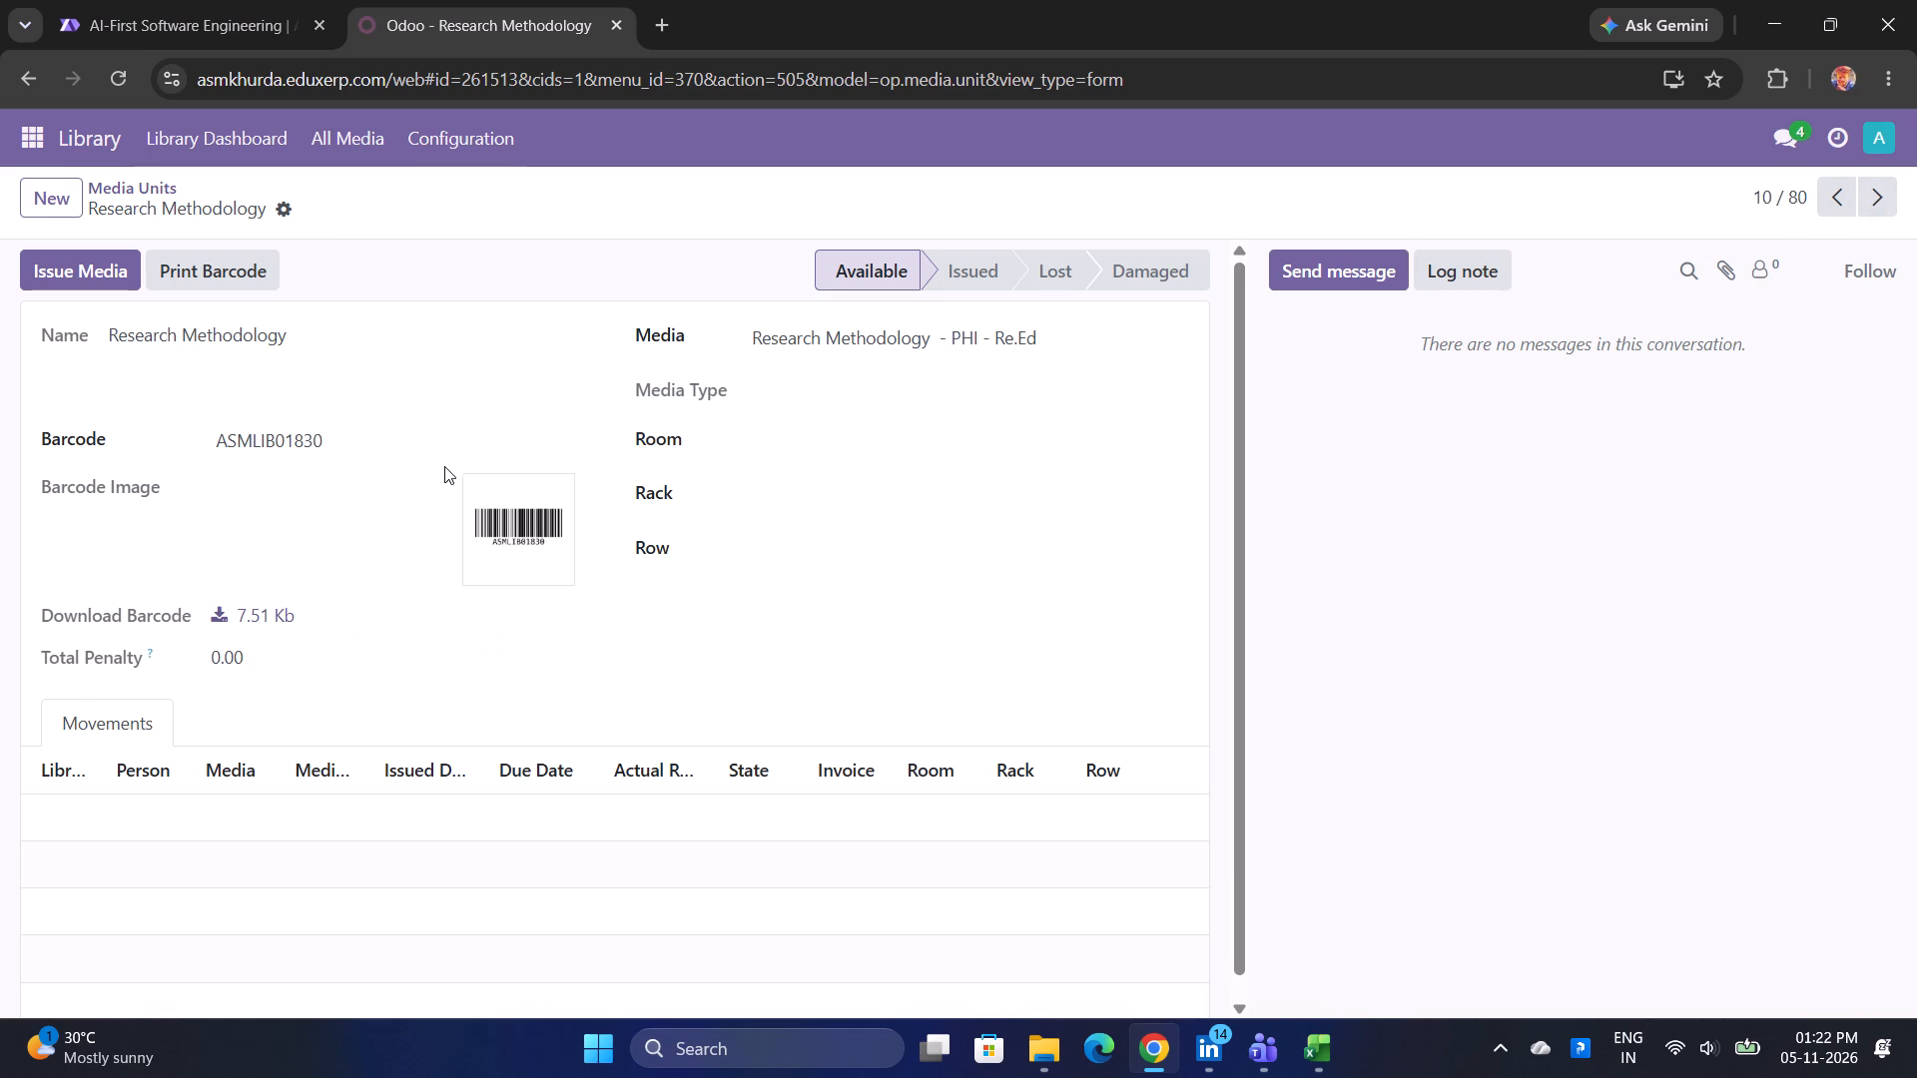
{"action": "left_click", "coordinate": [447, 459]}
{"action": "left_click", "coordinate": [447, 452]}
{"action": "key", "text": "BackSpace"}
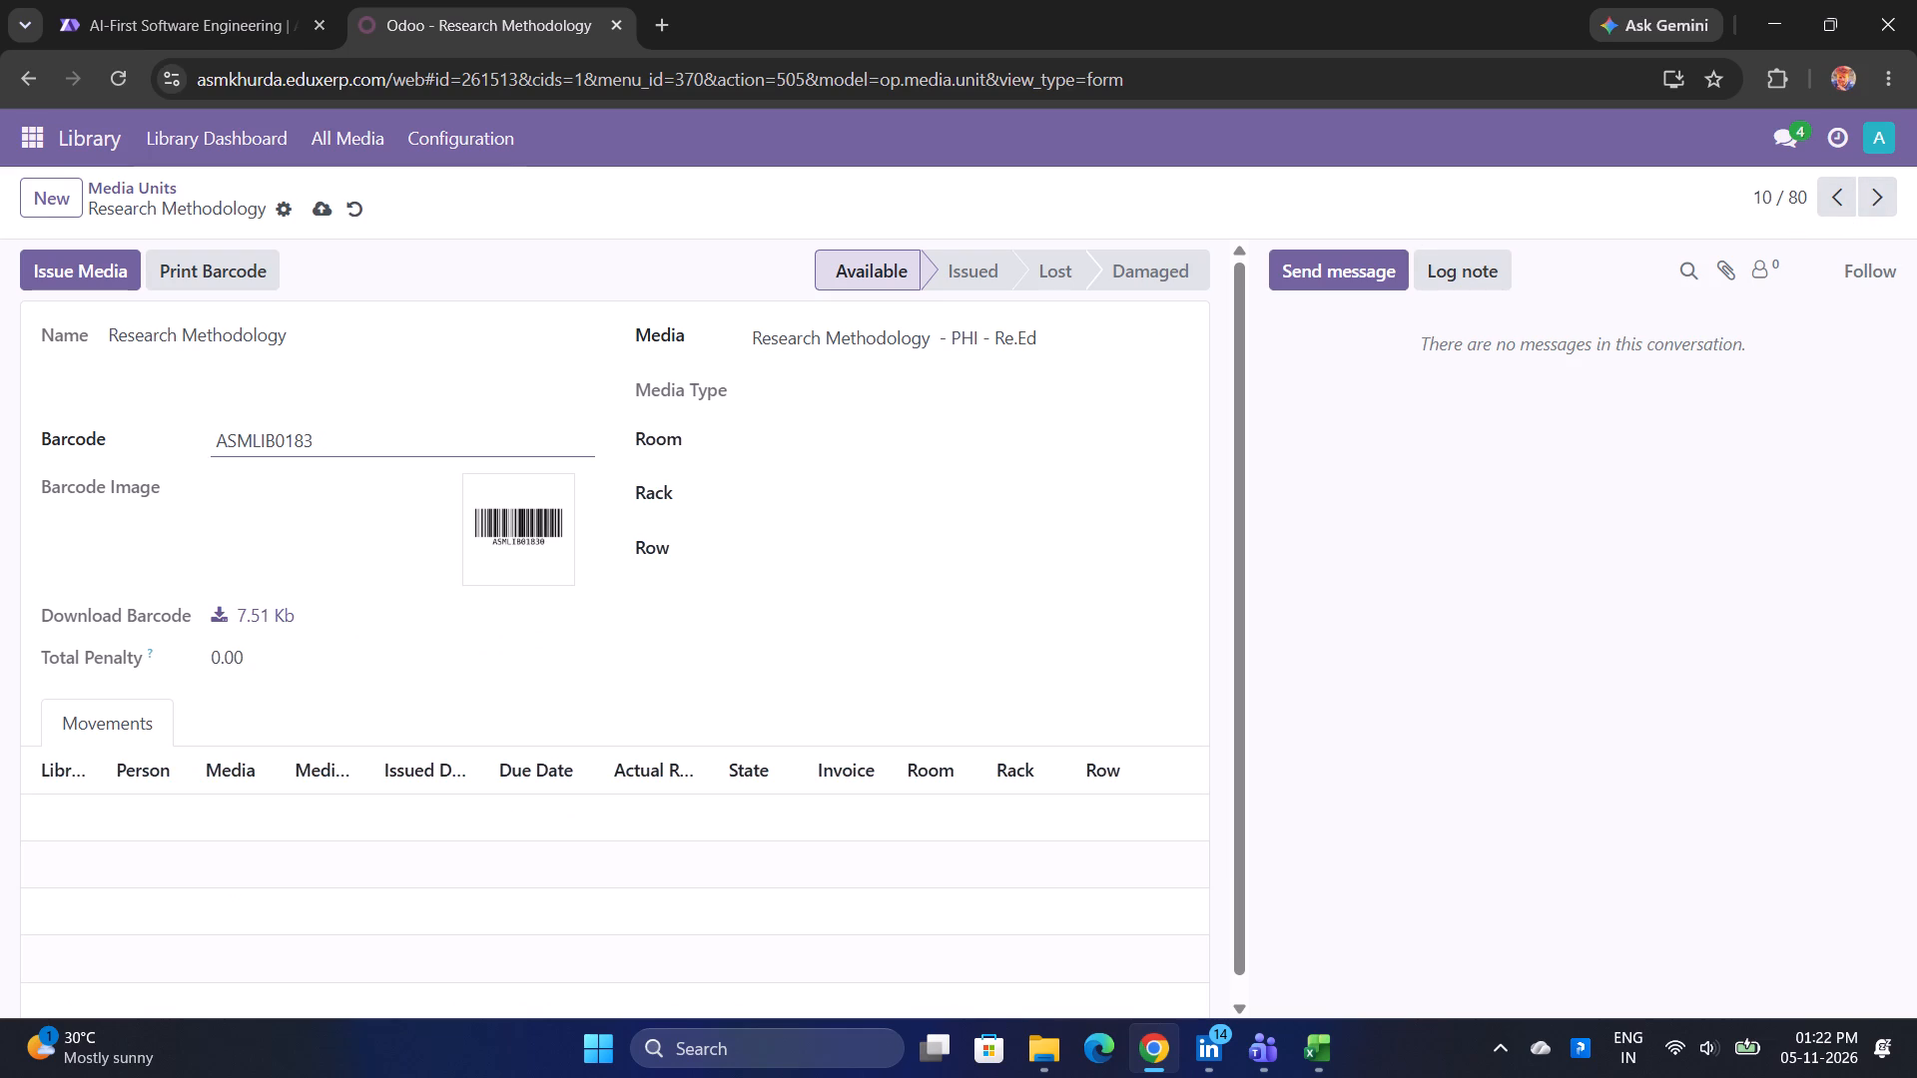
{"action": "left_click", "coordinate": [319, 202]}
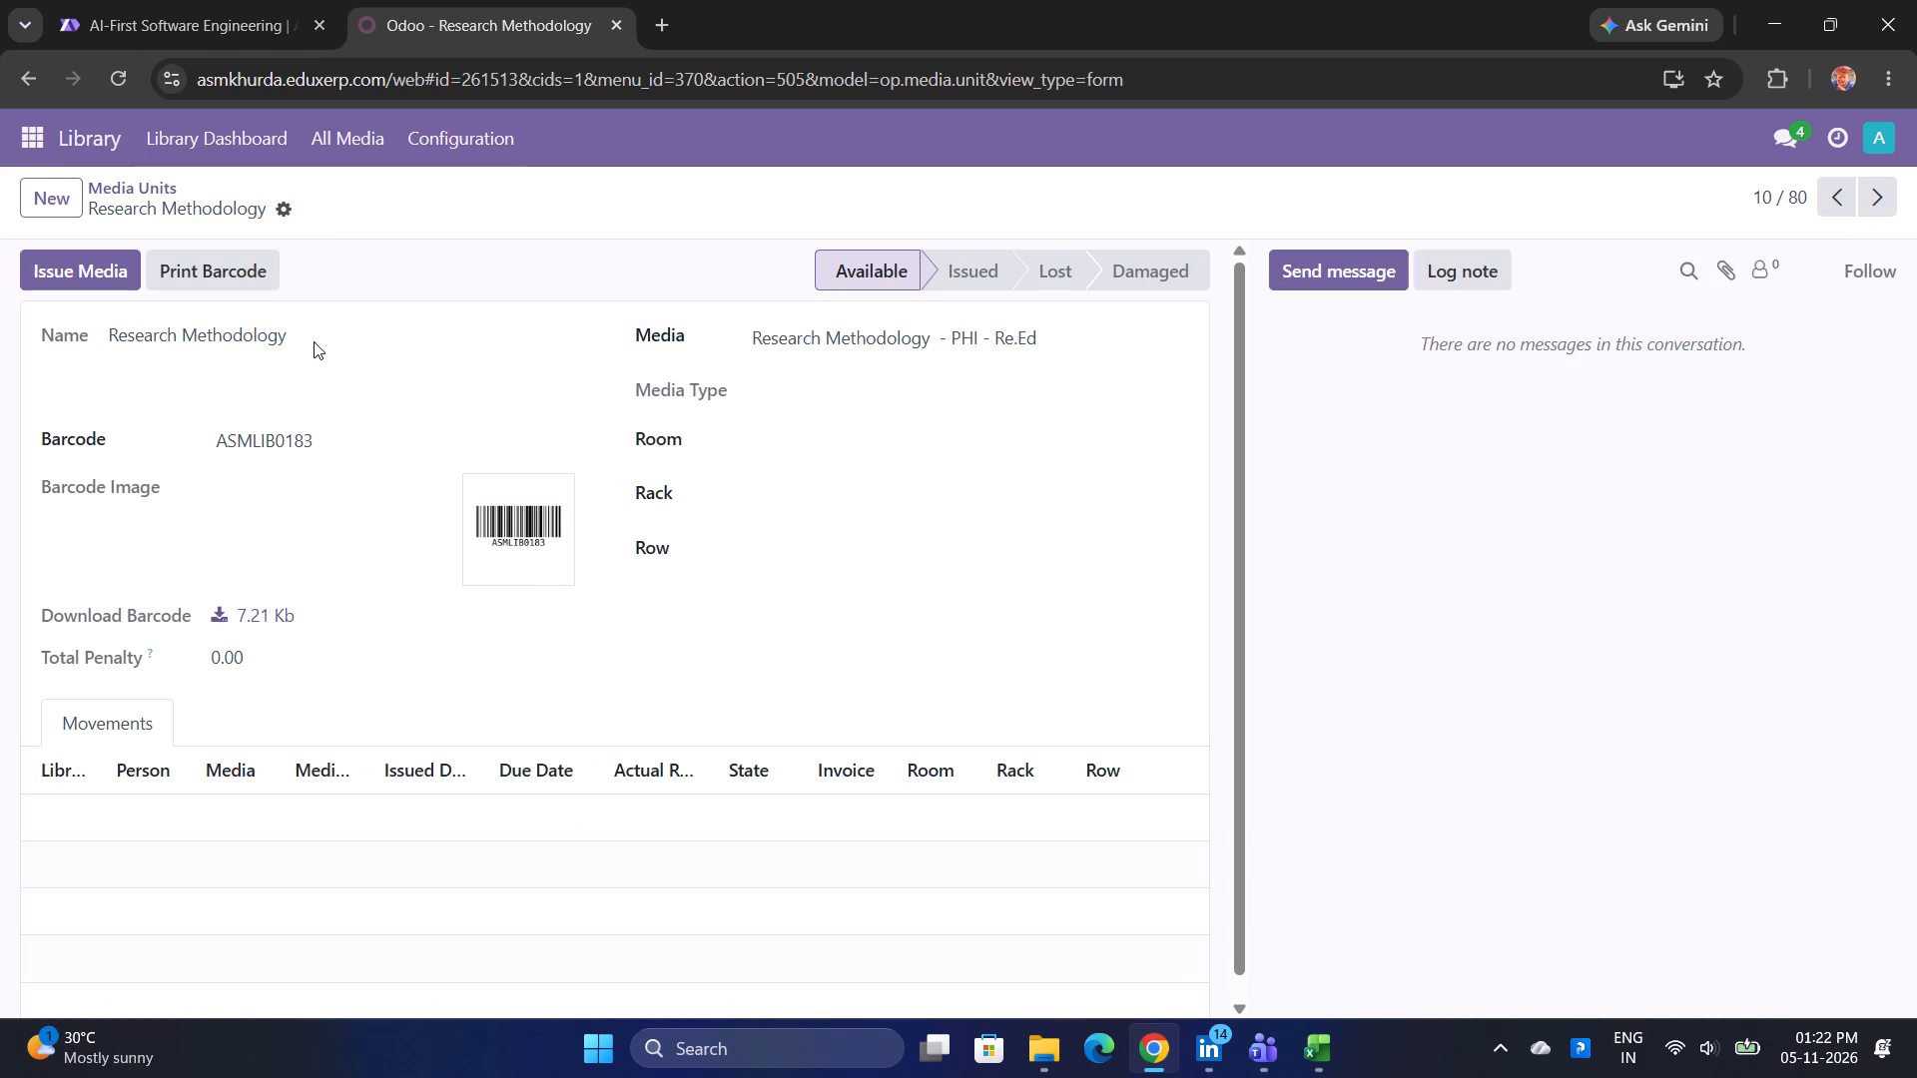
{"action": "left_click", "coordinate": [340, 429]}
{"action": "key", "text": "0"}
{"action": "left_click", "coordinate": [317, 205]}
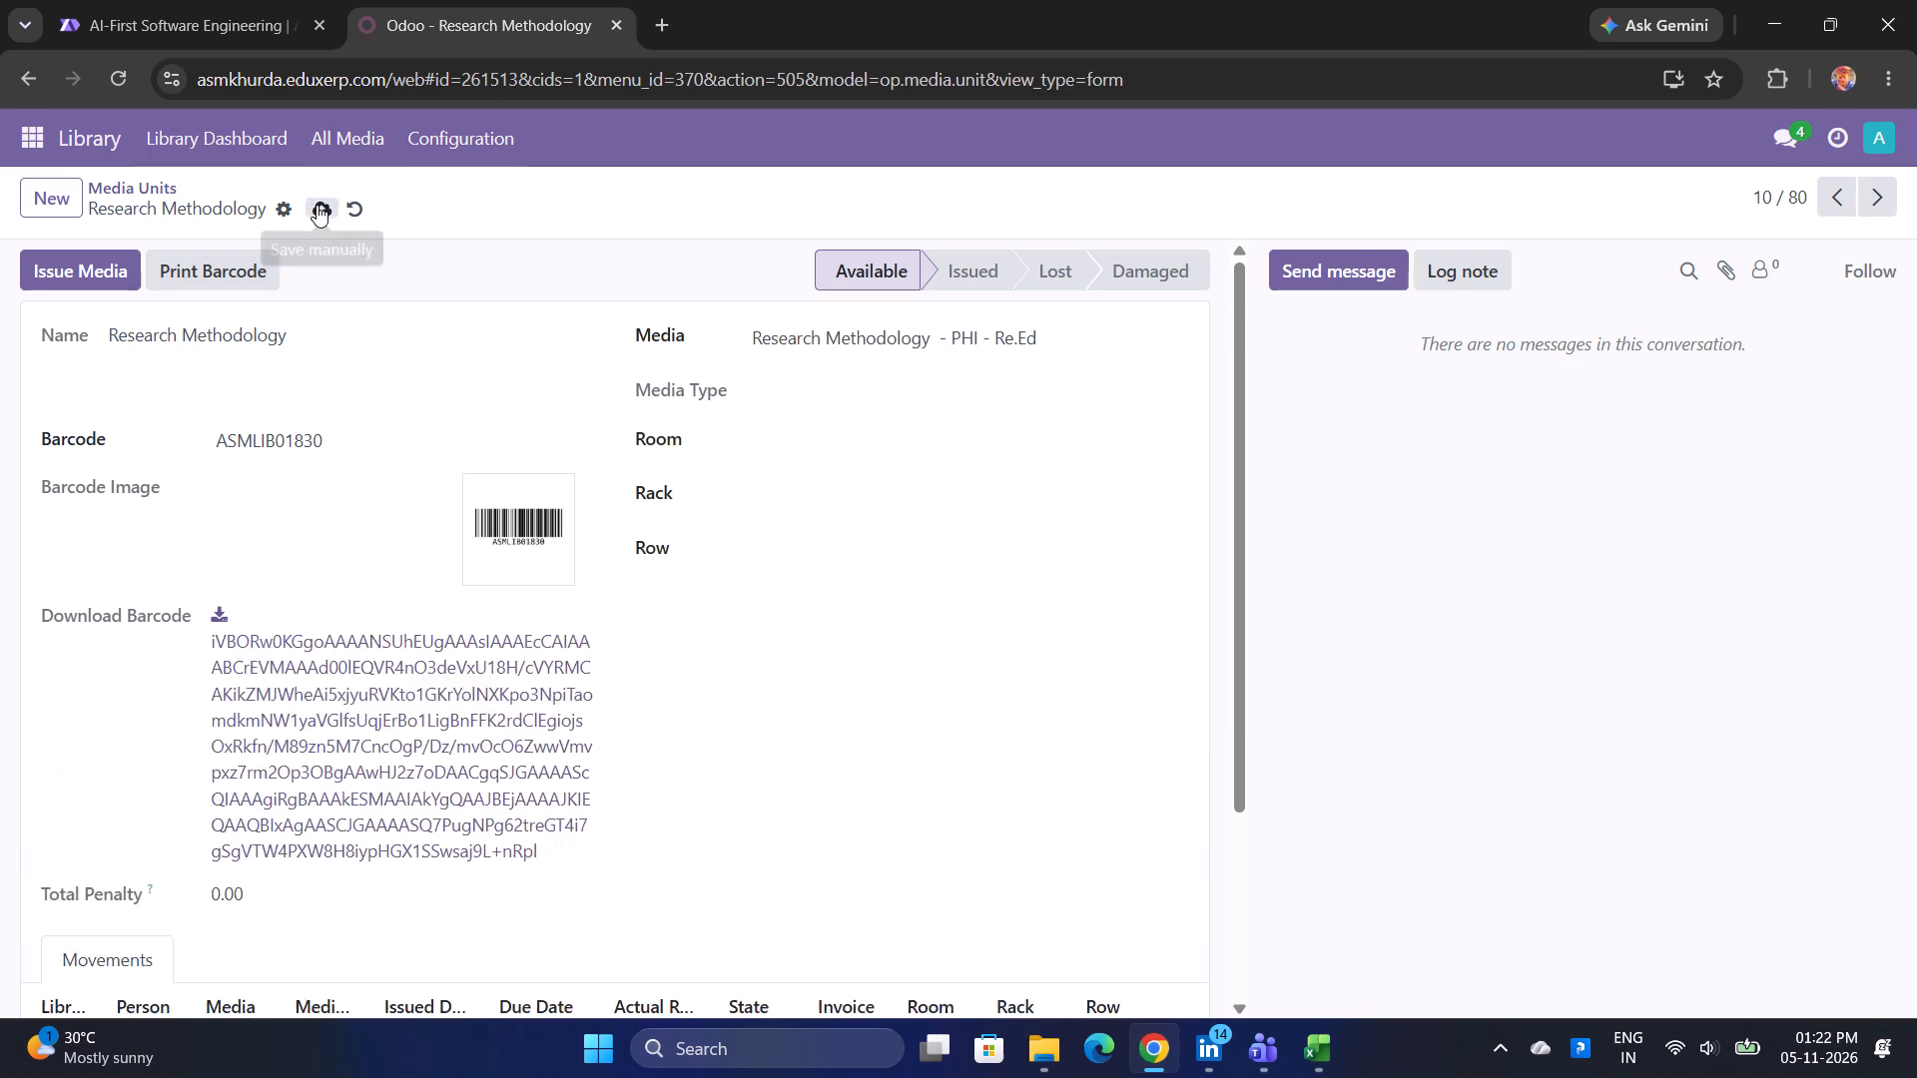
Generate the barcode image for Research Methodology unit 11 of 80 by saving barcode ASMLIB0183 and re-saving it as ASMLIB01836.
{"action": "left_click", "coordinate": [1872, 194]}
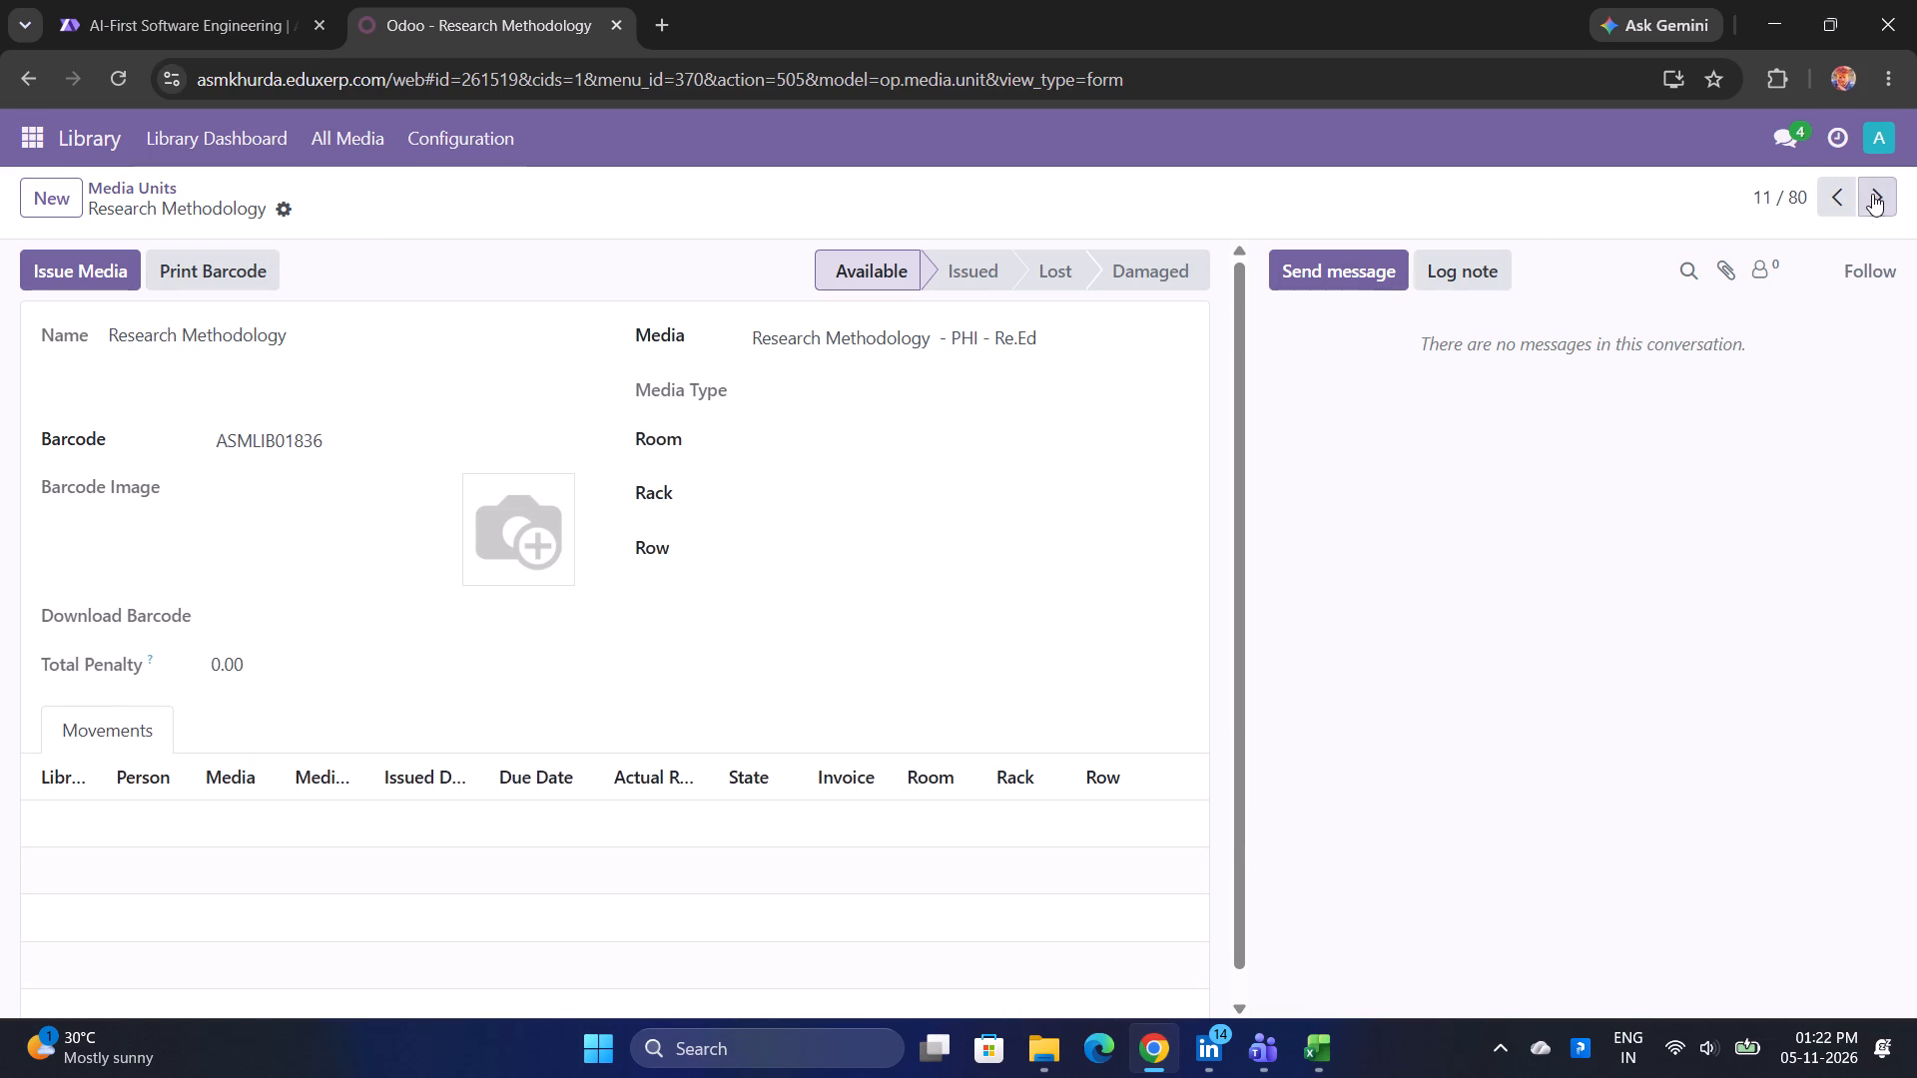
{"action": "left_click", "coordinate": [462, 448]}
{"action": "key", "text": "BackSpace"}
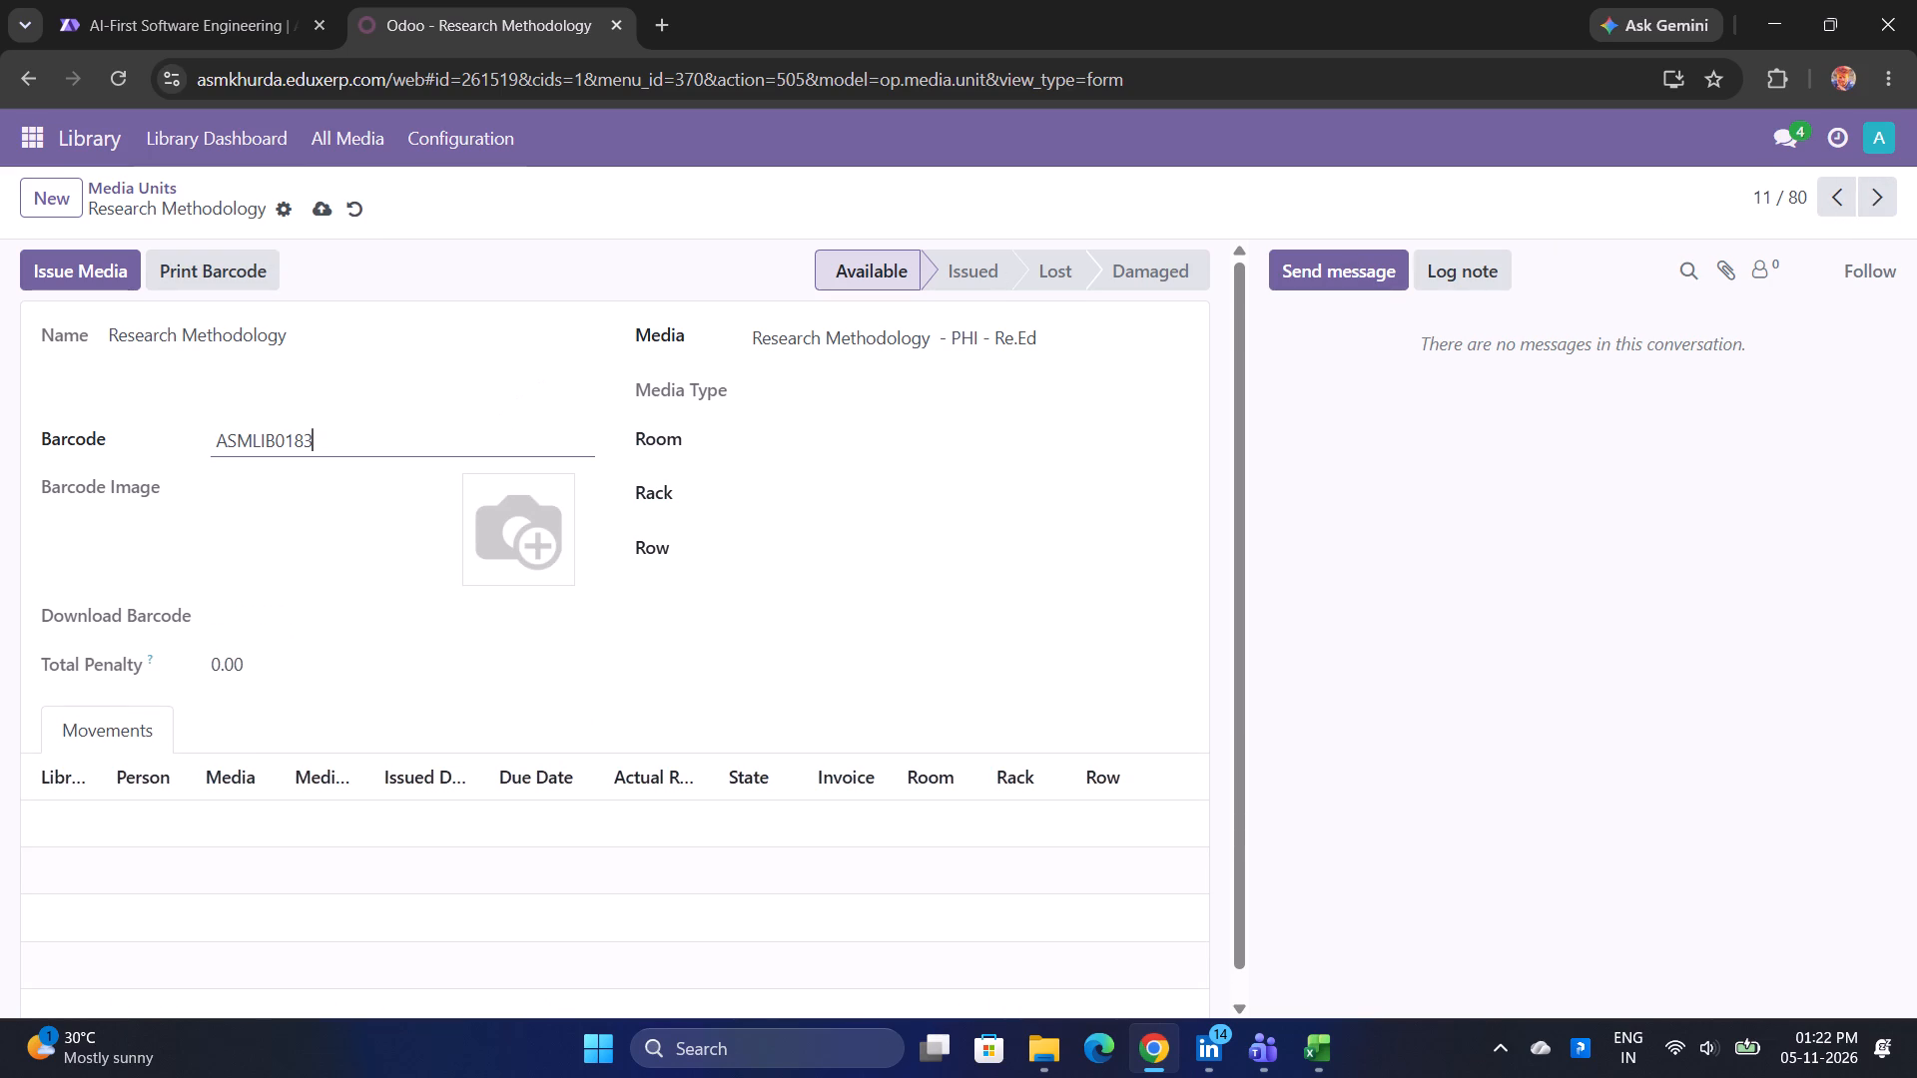
{"action": "left_click", "coordinate": [316, 208]}
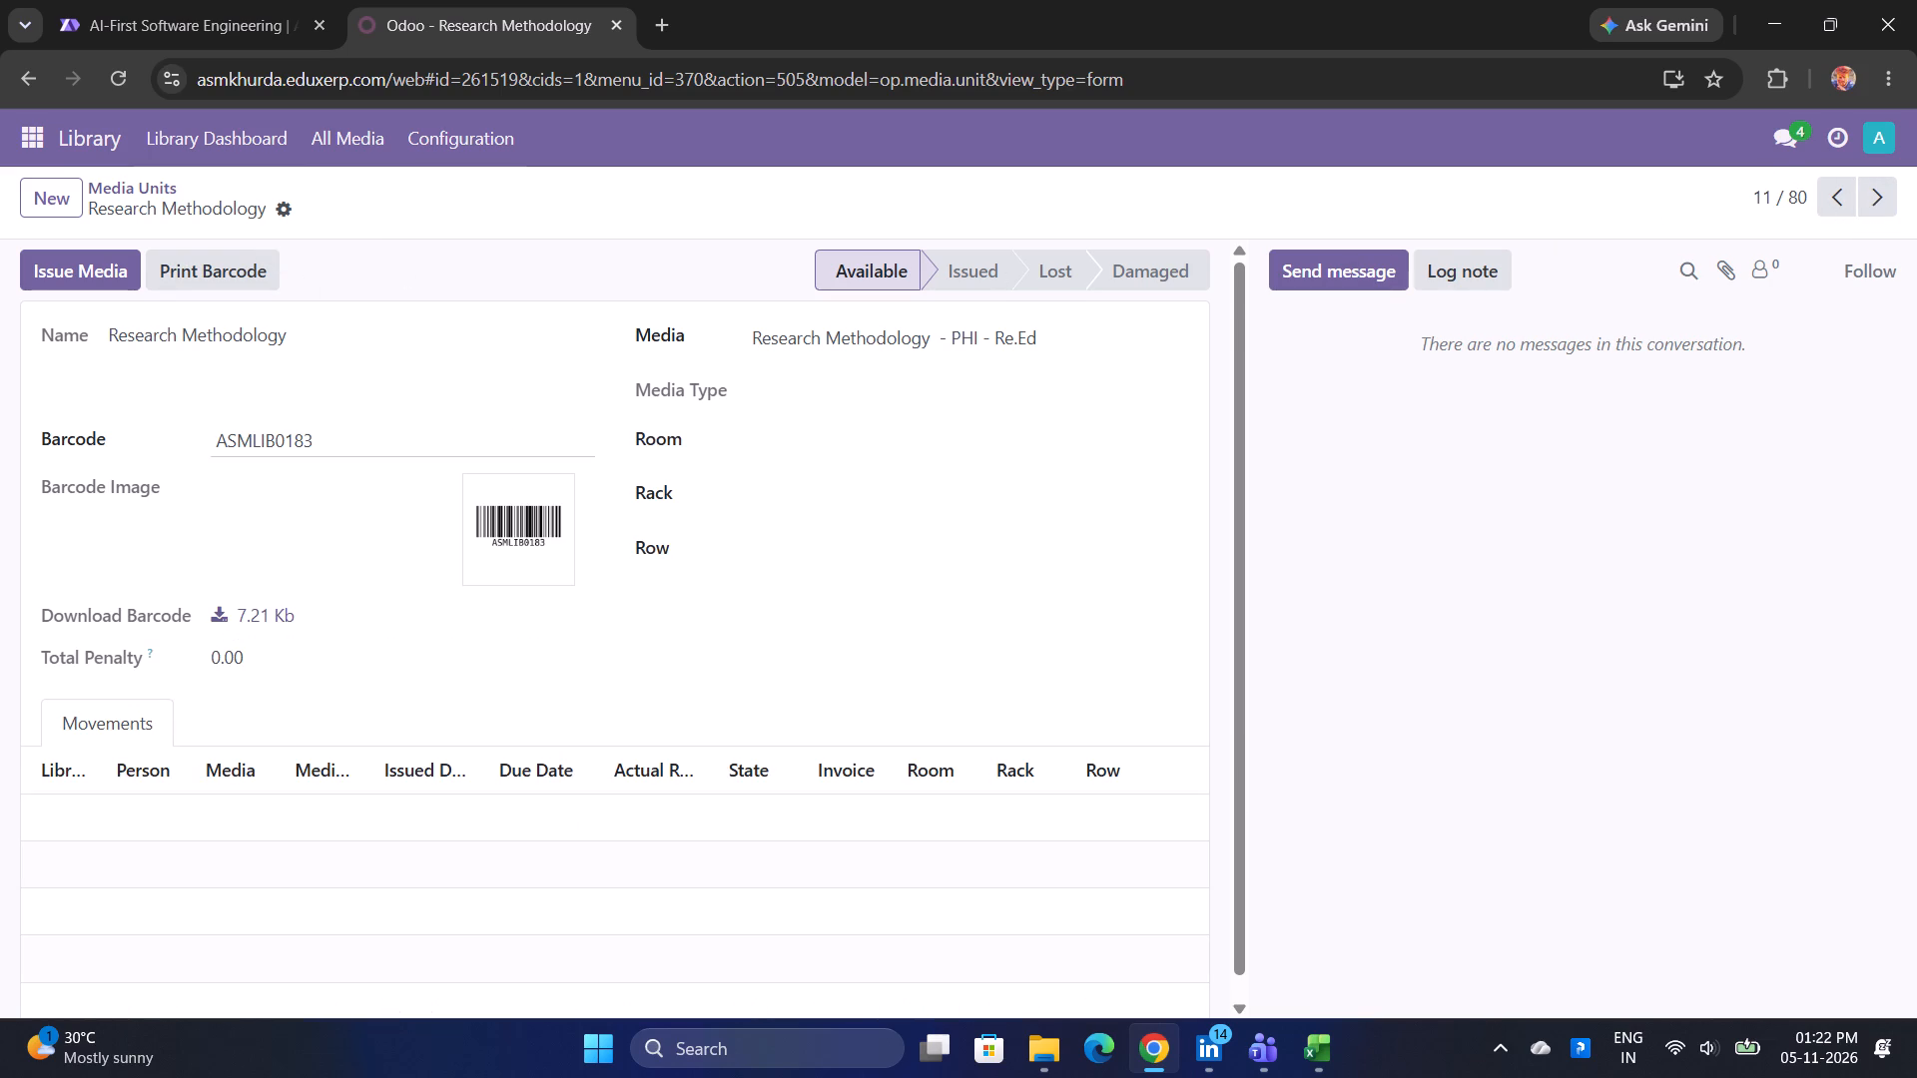
{"action": "left_click", "coordinate": [336, 452]}
{"action": "key", "text": "6"}
{"action": "double_click", "coordinate": [317, 216]}
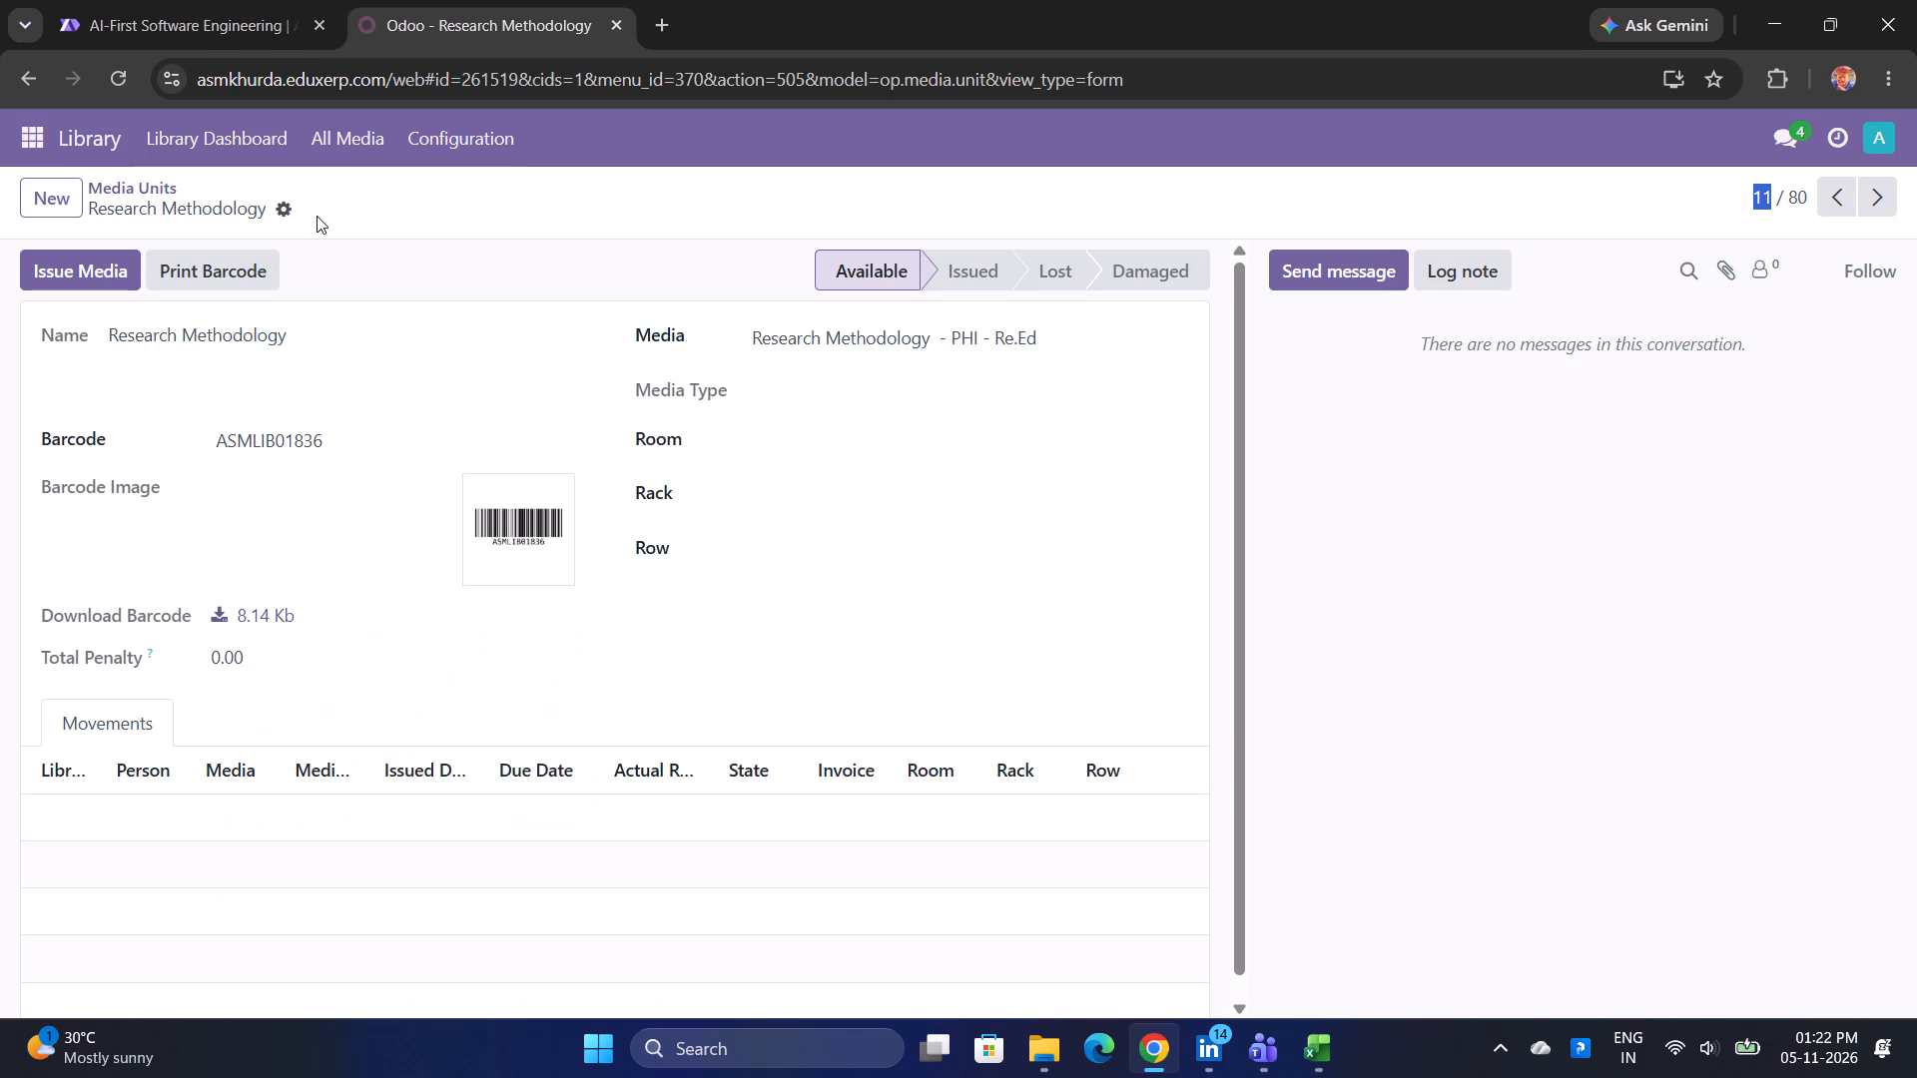
Generate the barcode image for Research Methodology unit 12 of 80 by saving barcode ASMLIB0182 and re-saving it as ASMLIB01825.
{"action": "left_click", "coordinate": [1875, 181]}
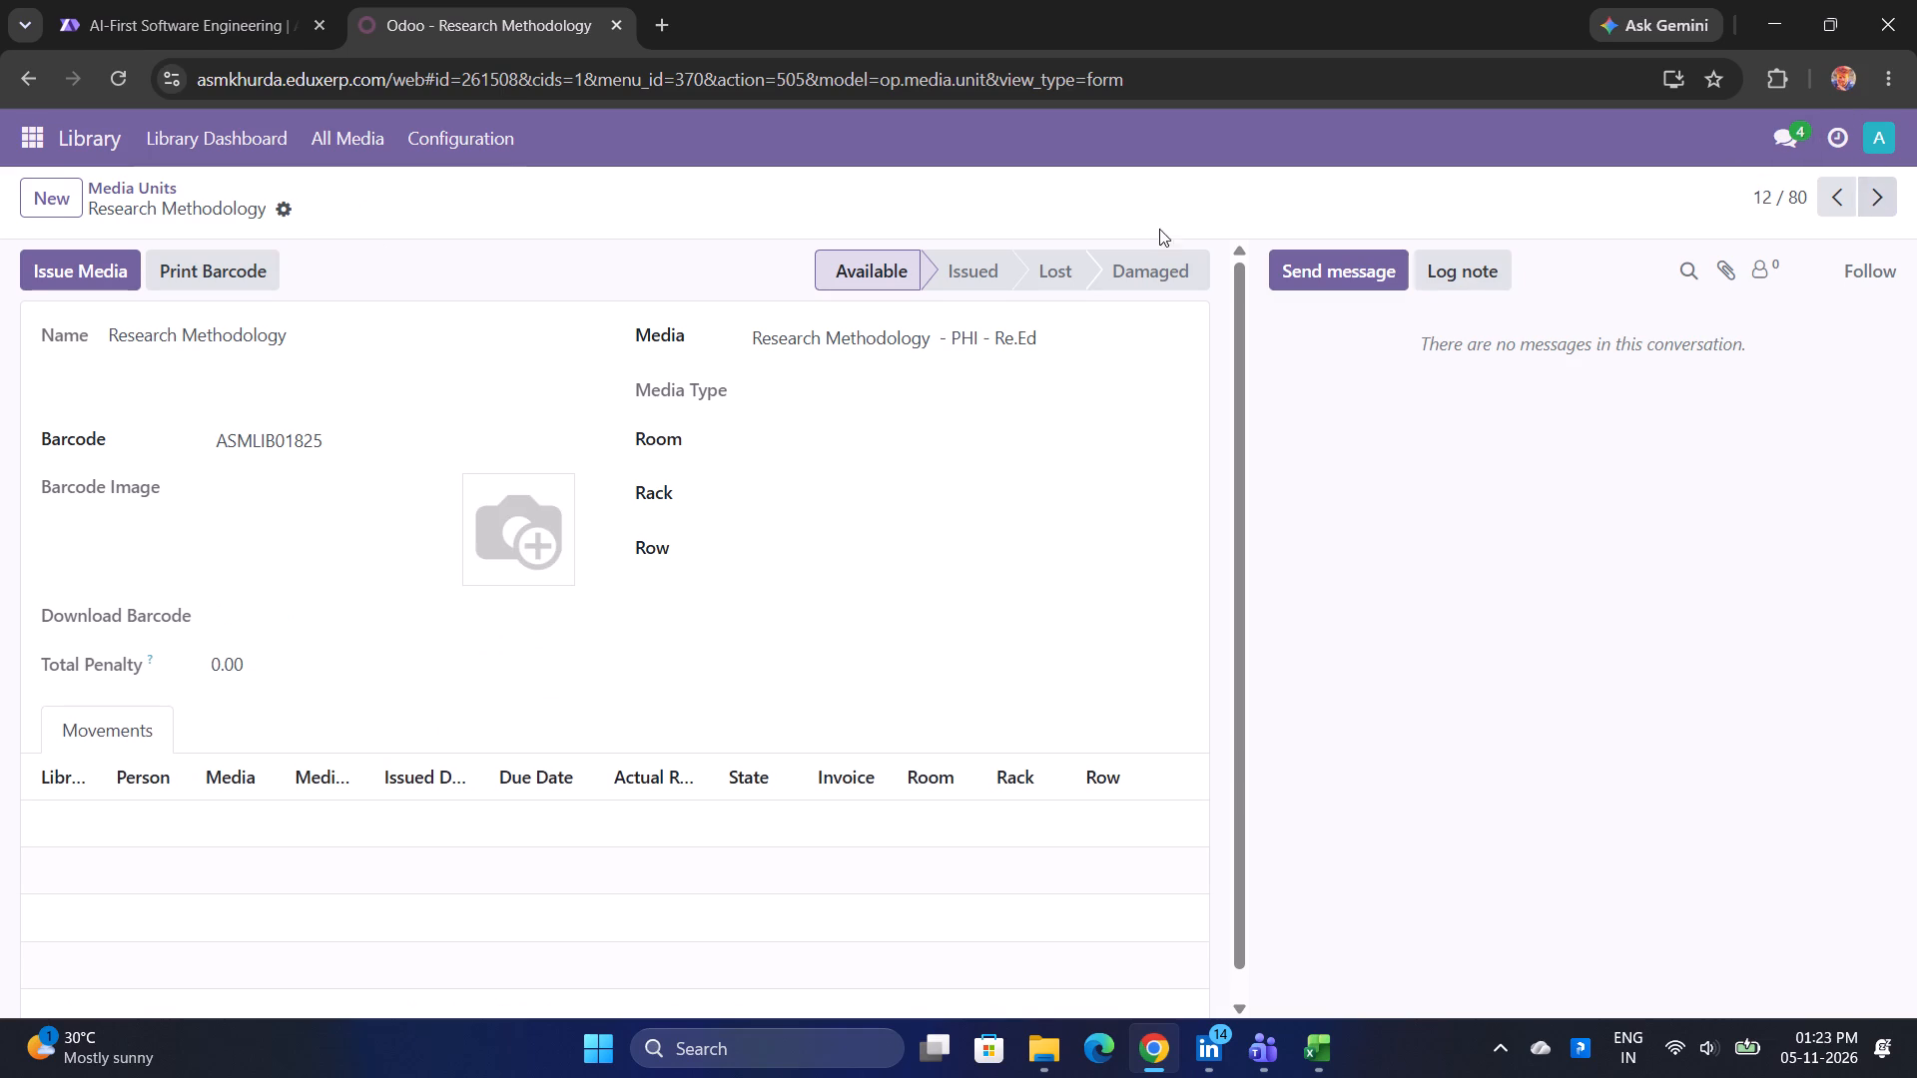
{"action": "left_click", "coordinate": [447, 427]}
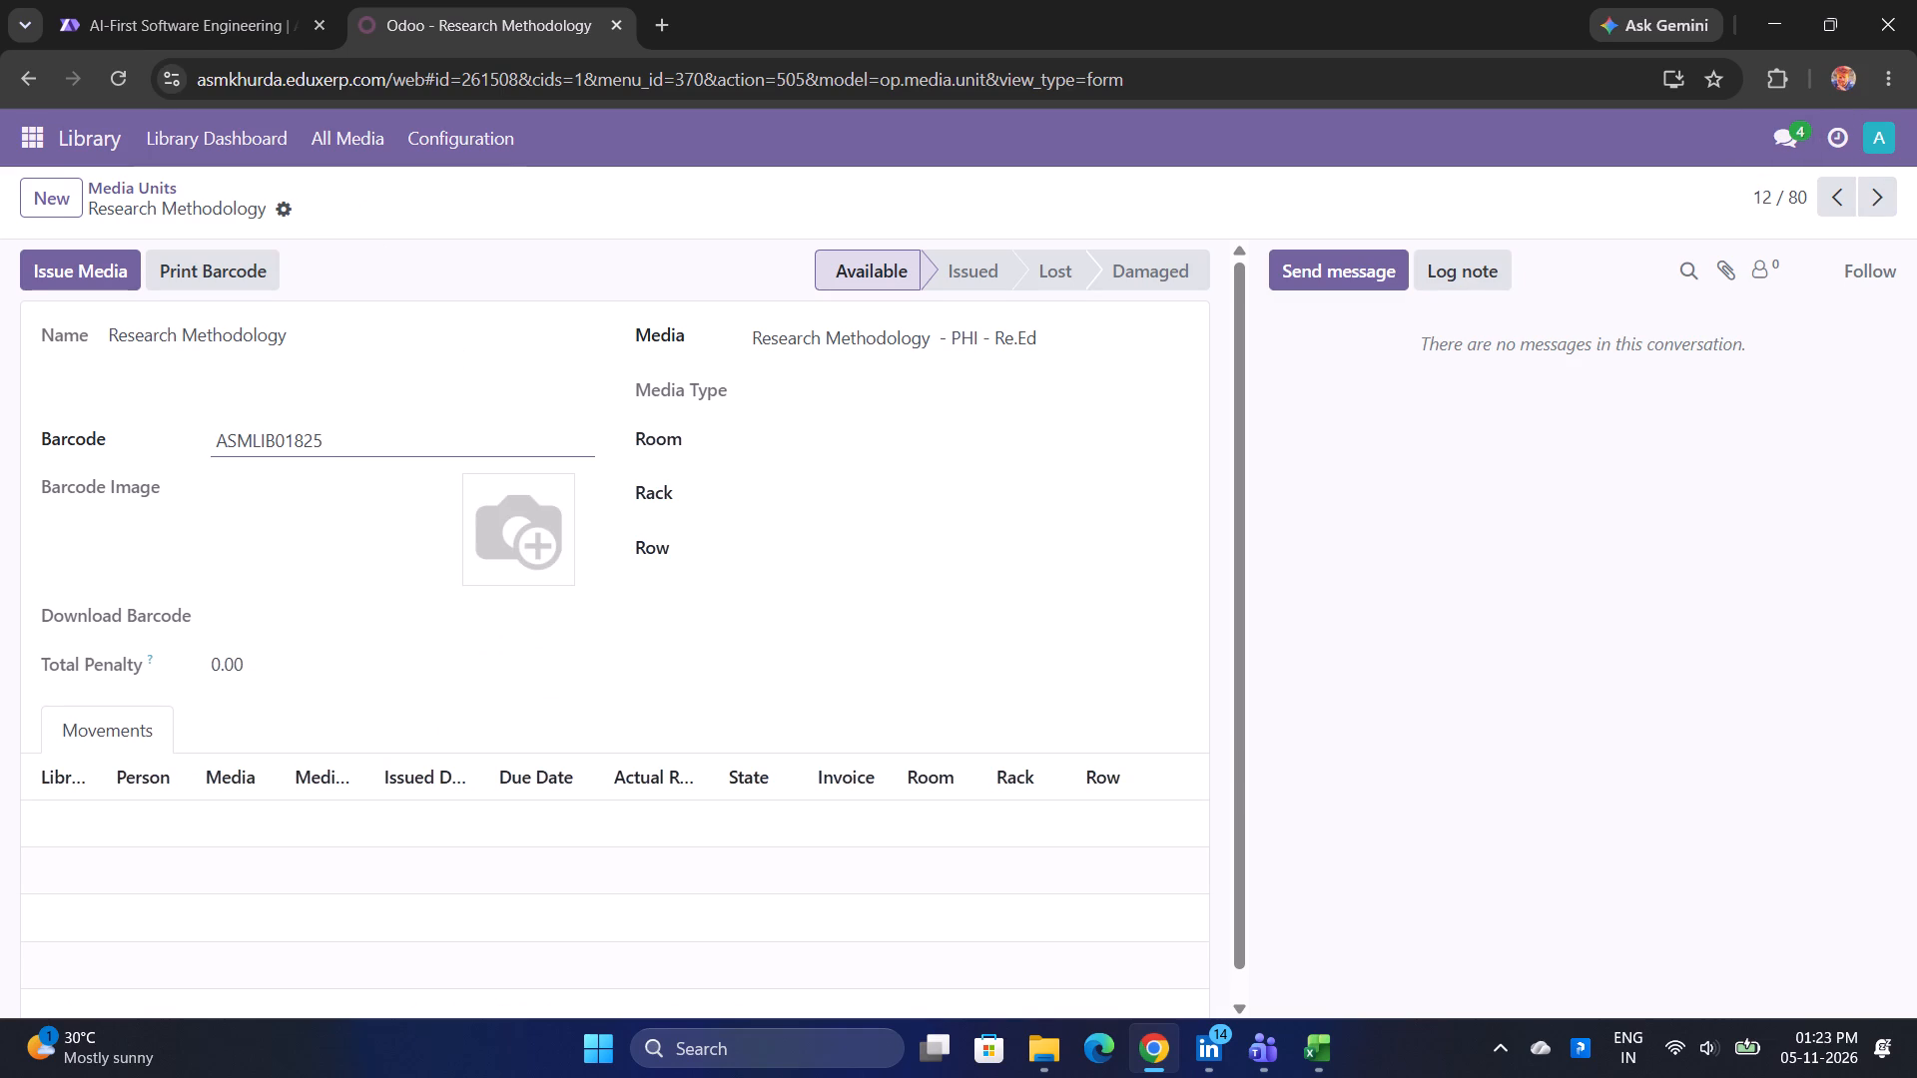
{"action": "key", "text": "BackSpace"}
{"action": "left_click", "coordinate": [314, 202]}
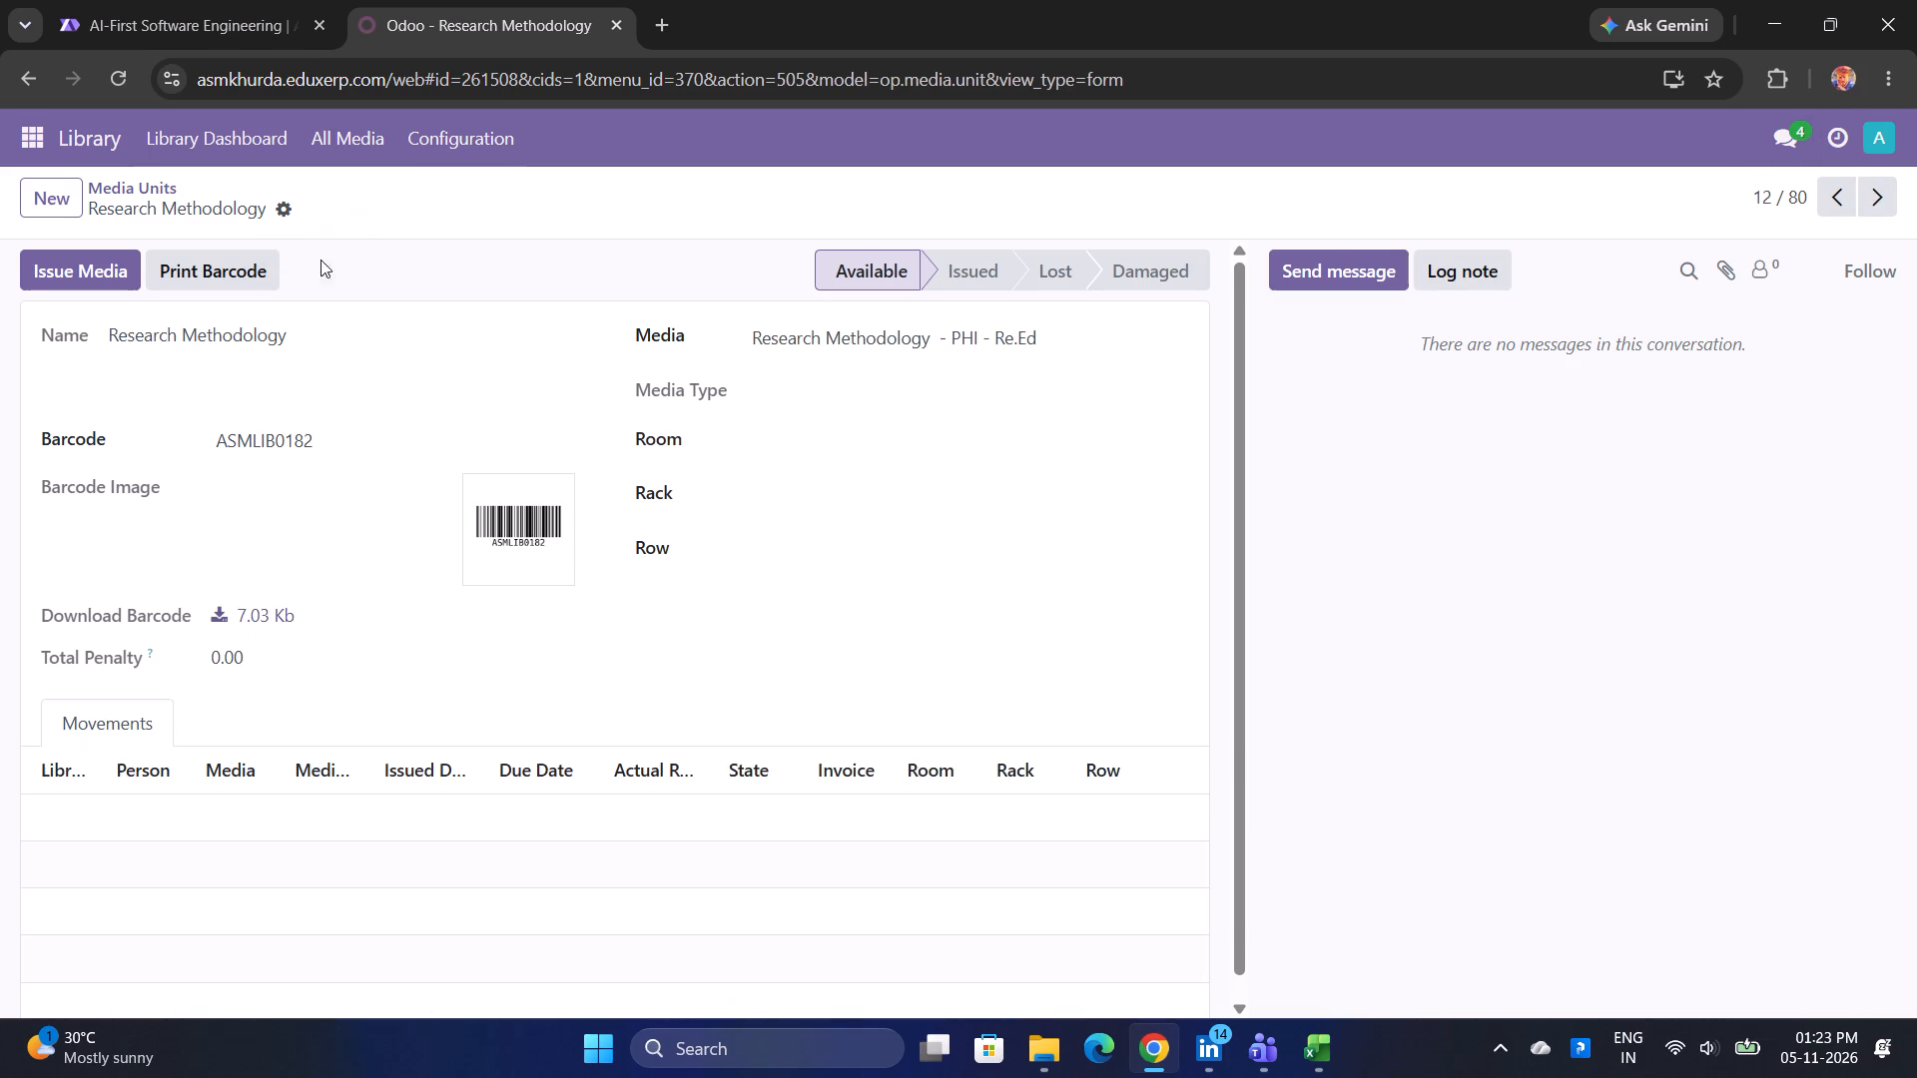
{"action": "left_click", "coordinate": [371, 441]}
{"action": "key", "text": "5"}
{"action": "left_click", "coordinate": [319, 207]}
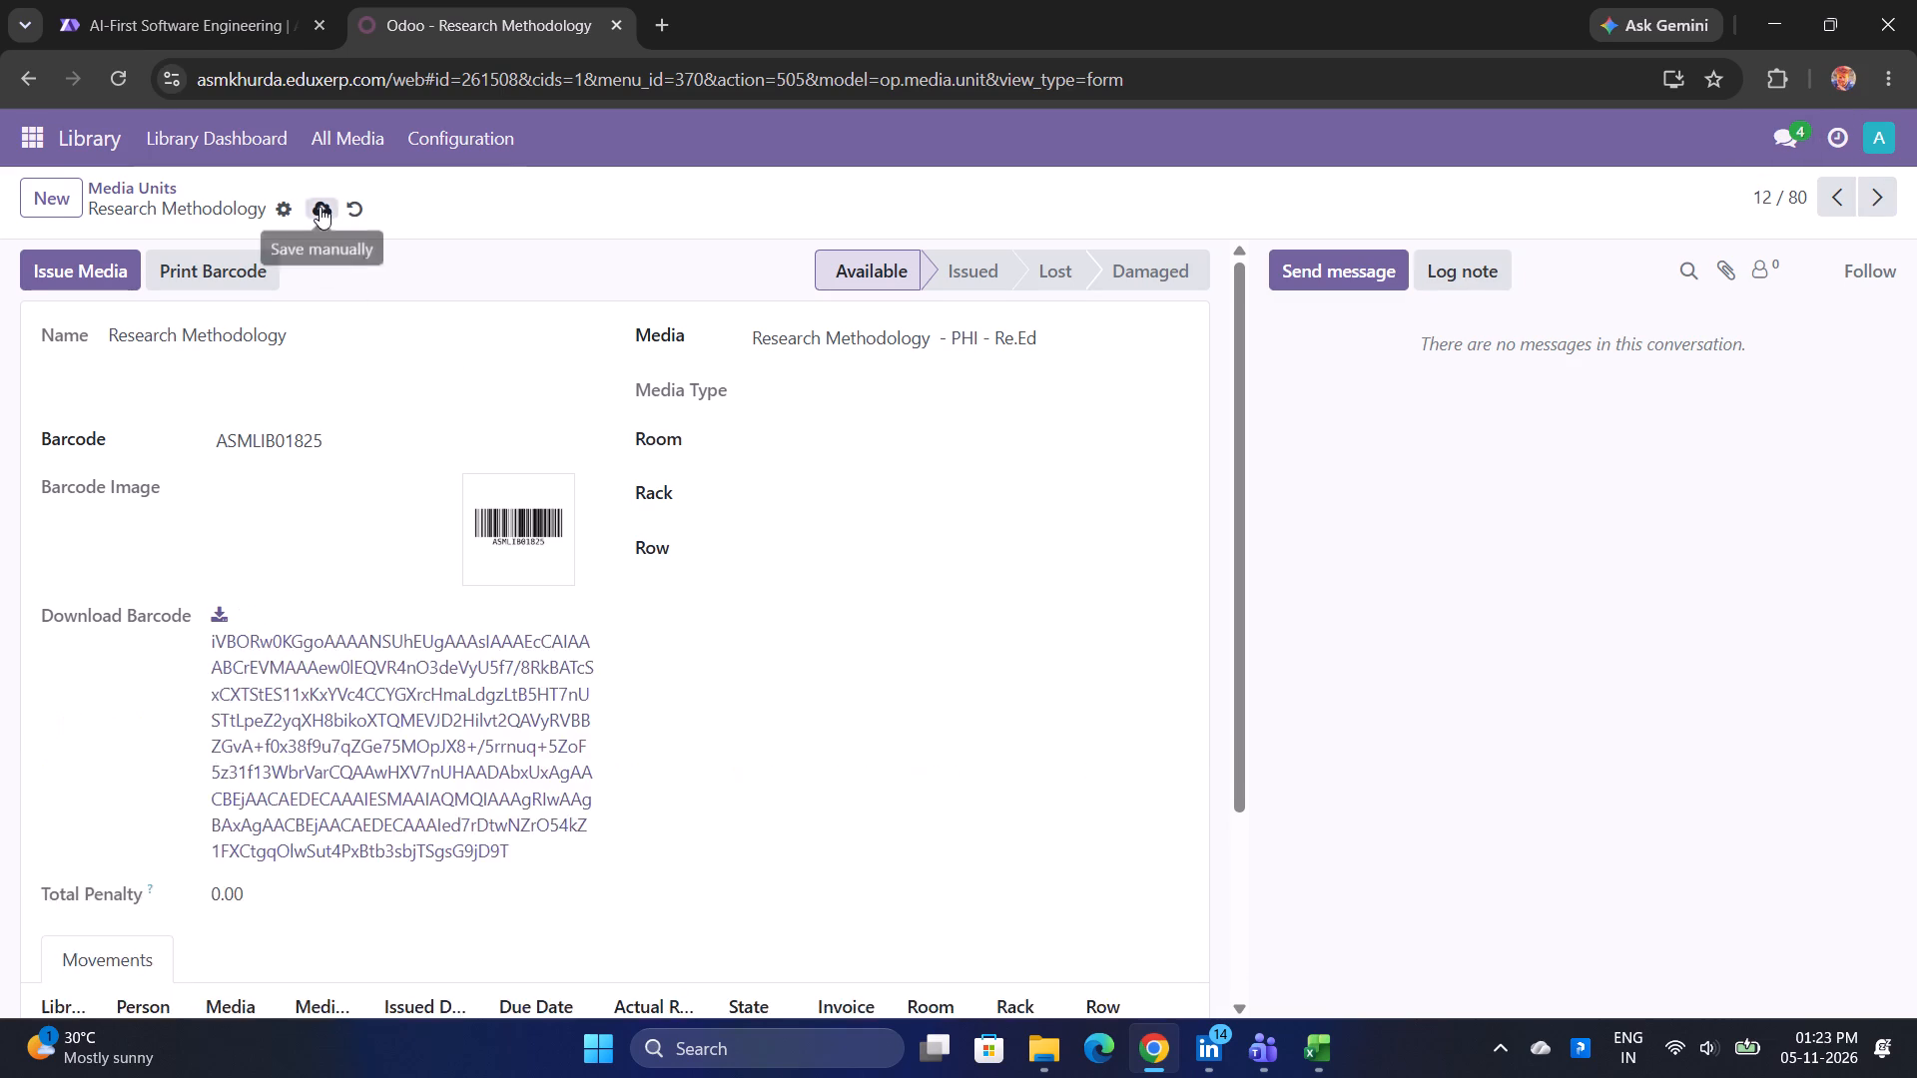
Generate the barcode image for Research Methodology unit 13 of 80 by saving barcode ASMLIB0182 and re-saving it as ASMLIB01824.
{"action": "left_click", "coordinate": [1875, 187]}
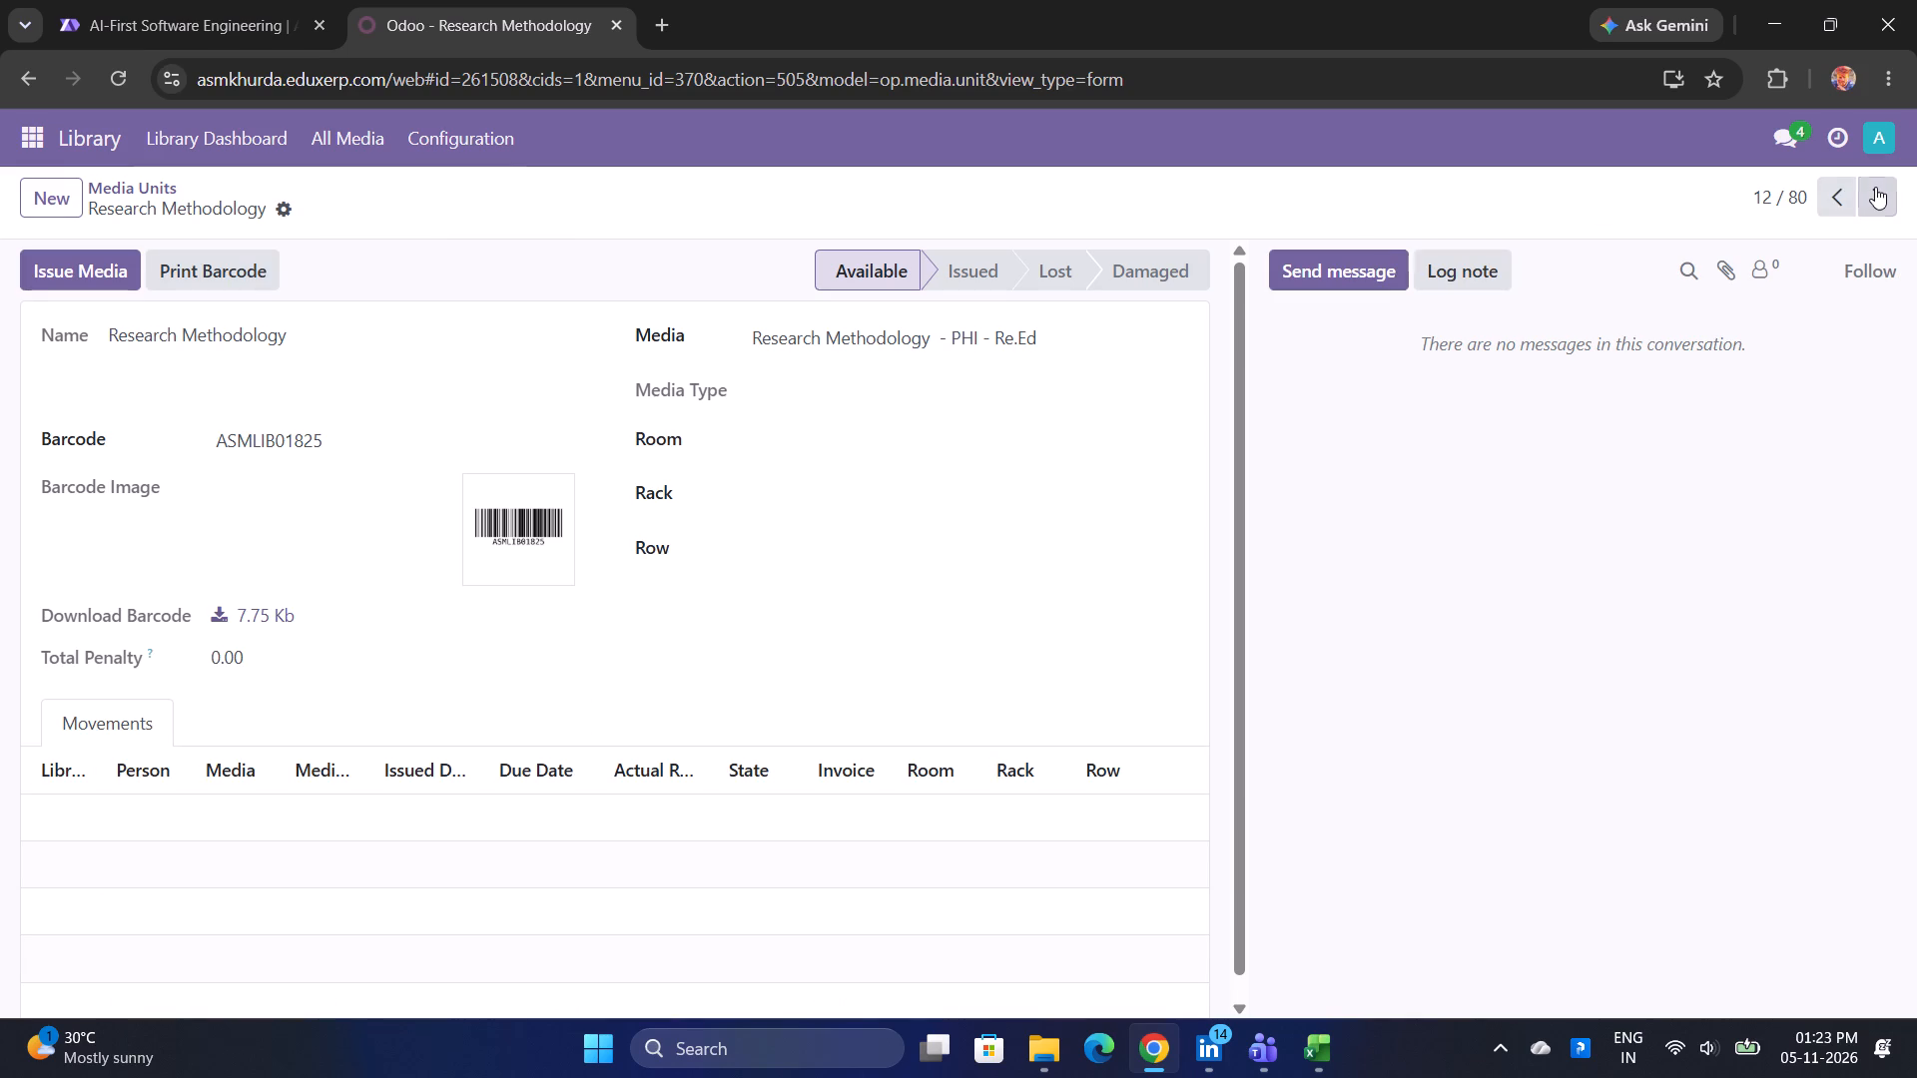
{"action": "left_click", "coordinate": [491, 436]}
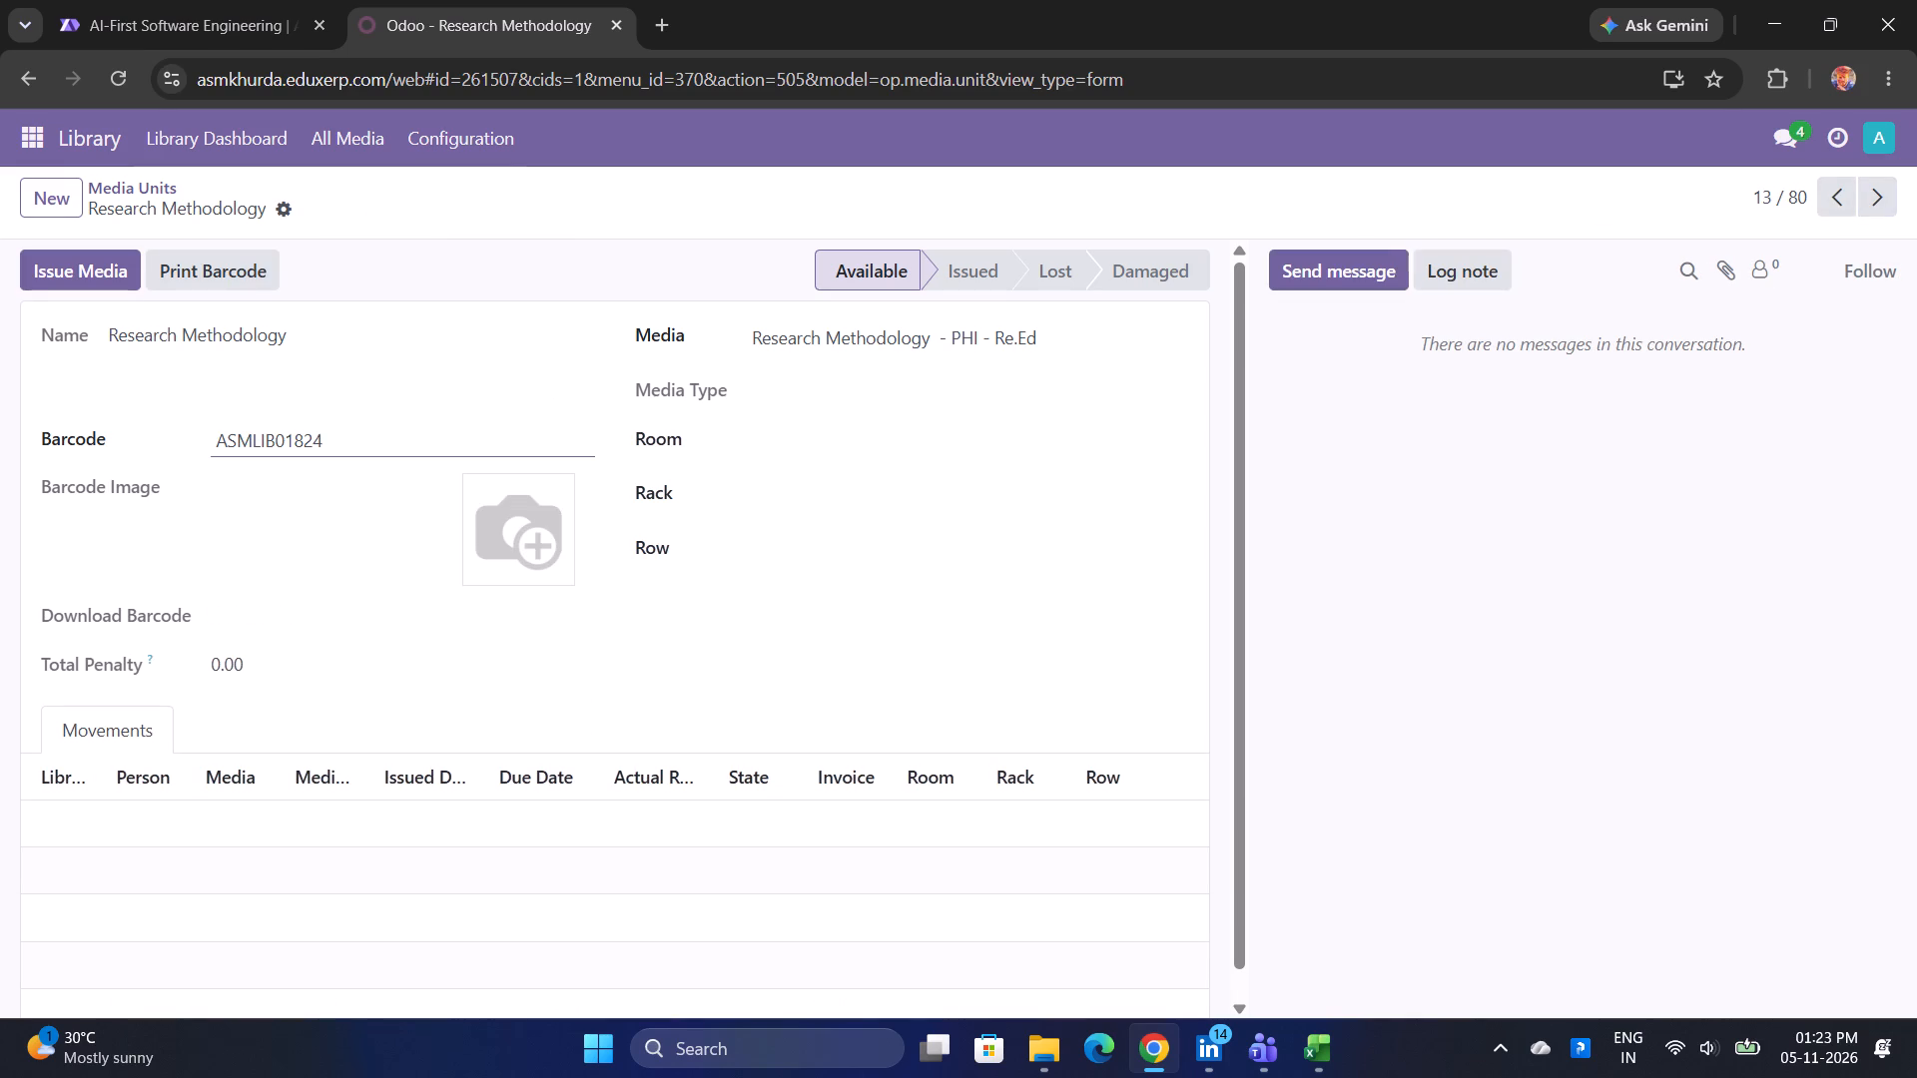
{"action": "key", "text": "BackSpace"}
{"action": "left_click", "coordinate": [319, 223]}
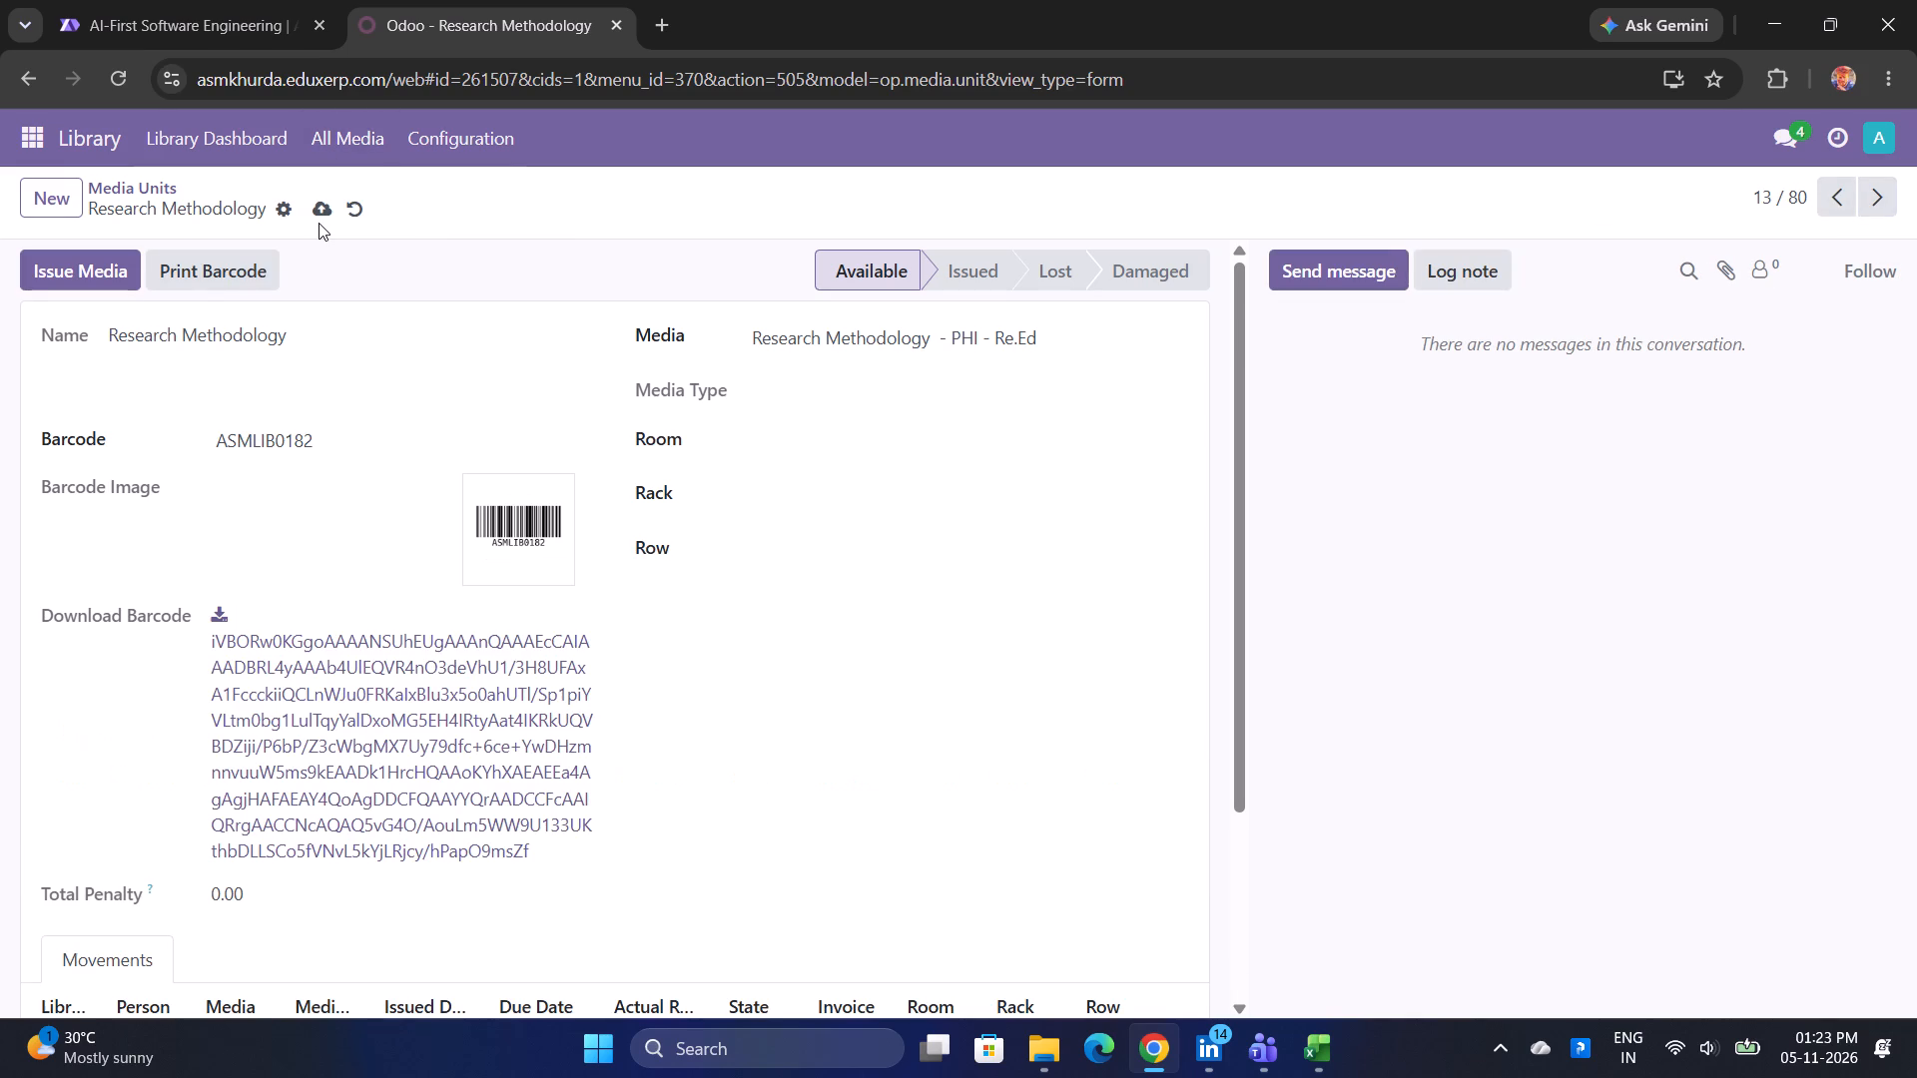
{"action": "left_click", "coordinate": [319, 203]}
{"action": "left_click", "coordinate": [328, 451]}
{"action": "key", "text": "4"}
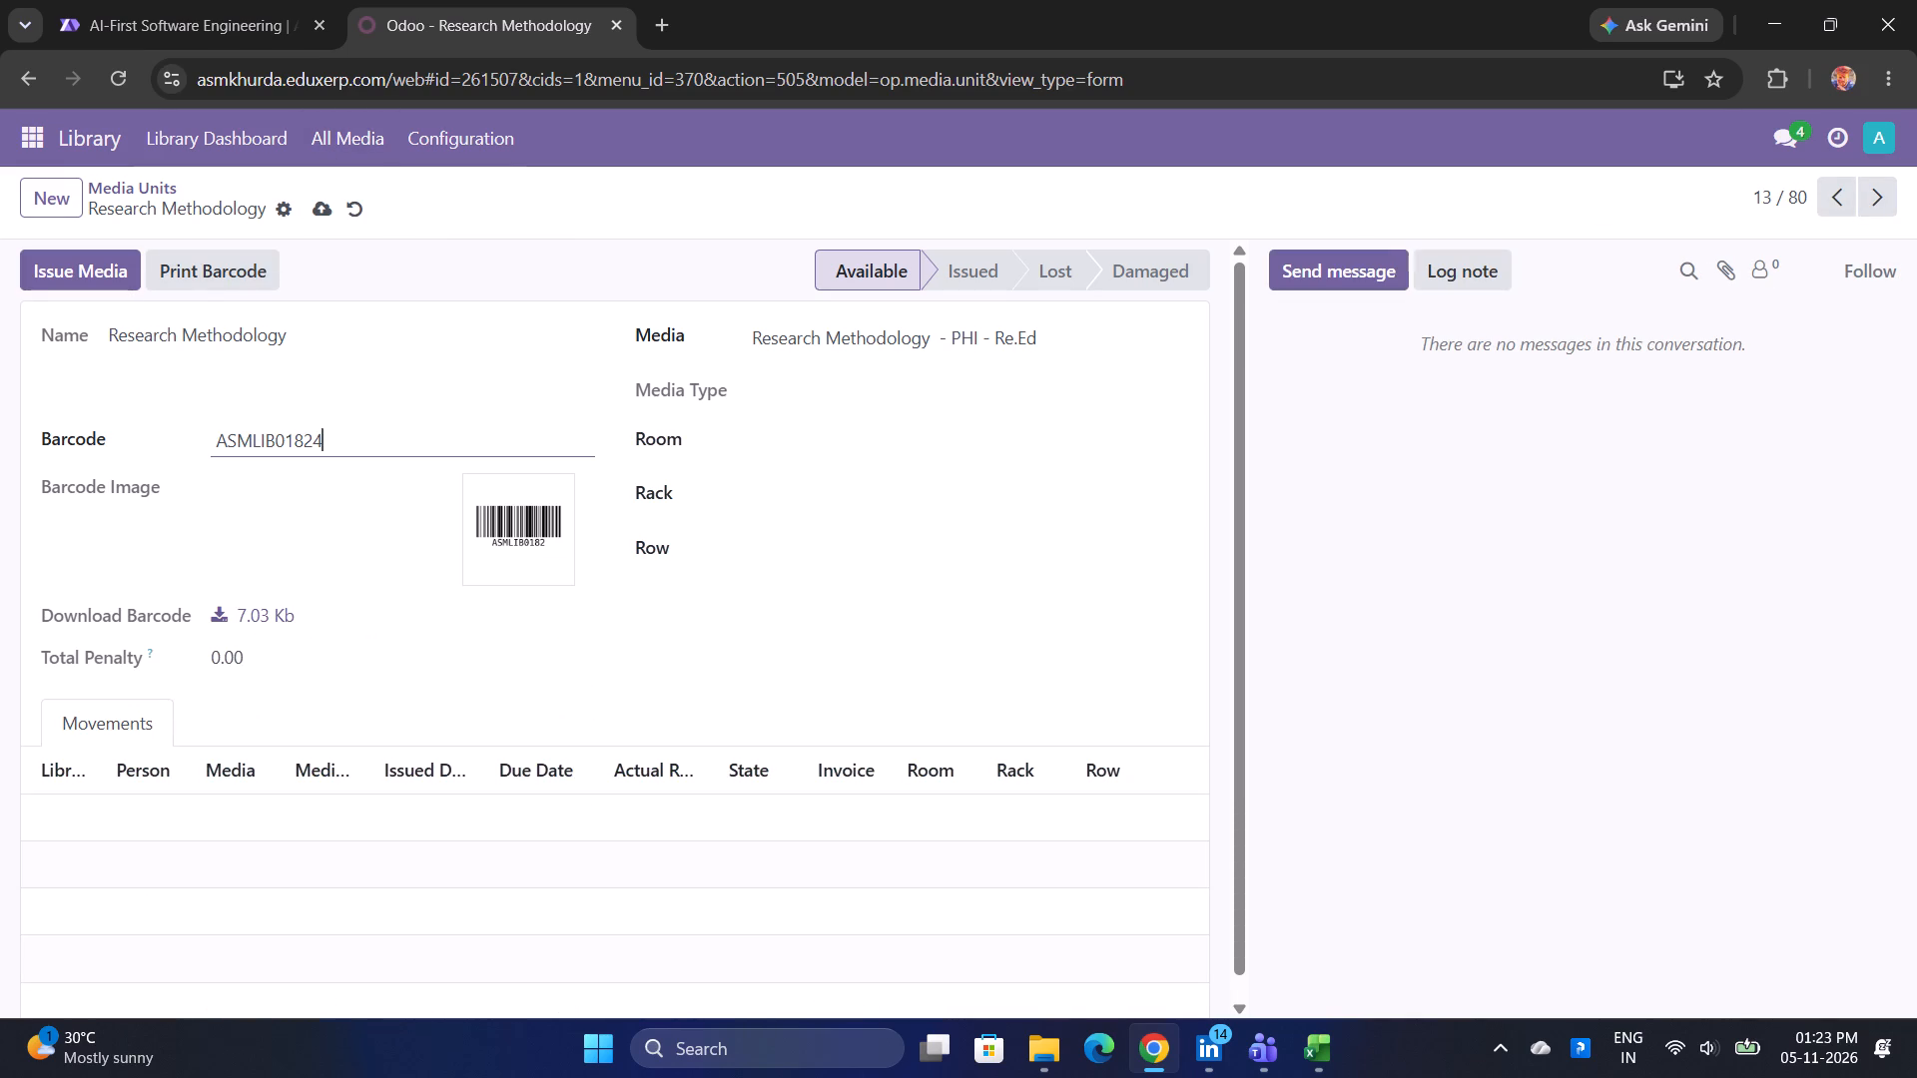
{"action": "left_click", "coordinate": [319, 209]}
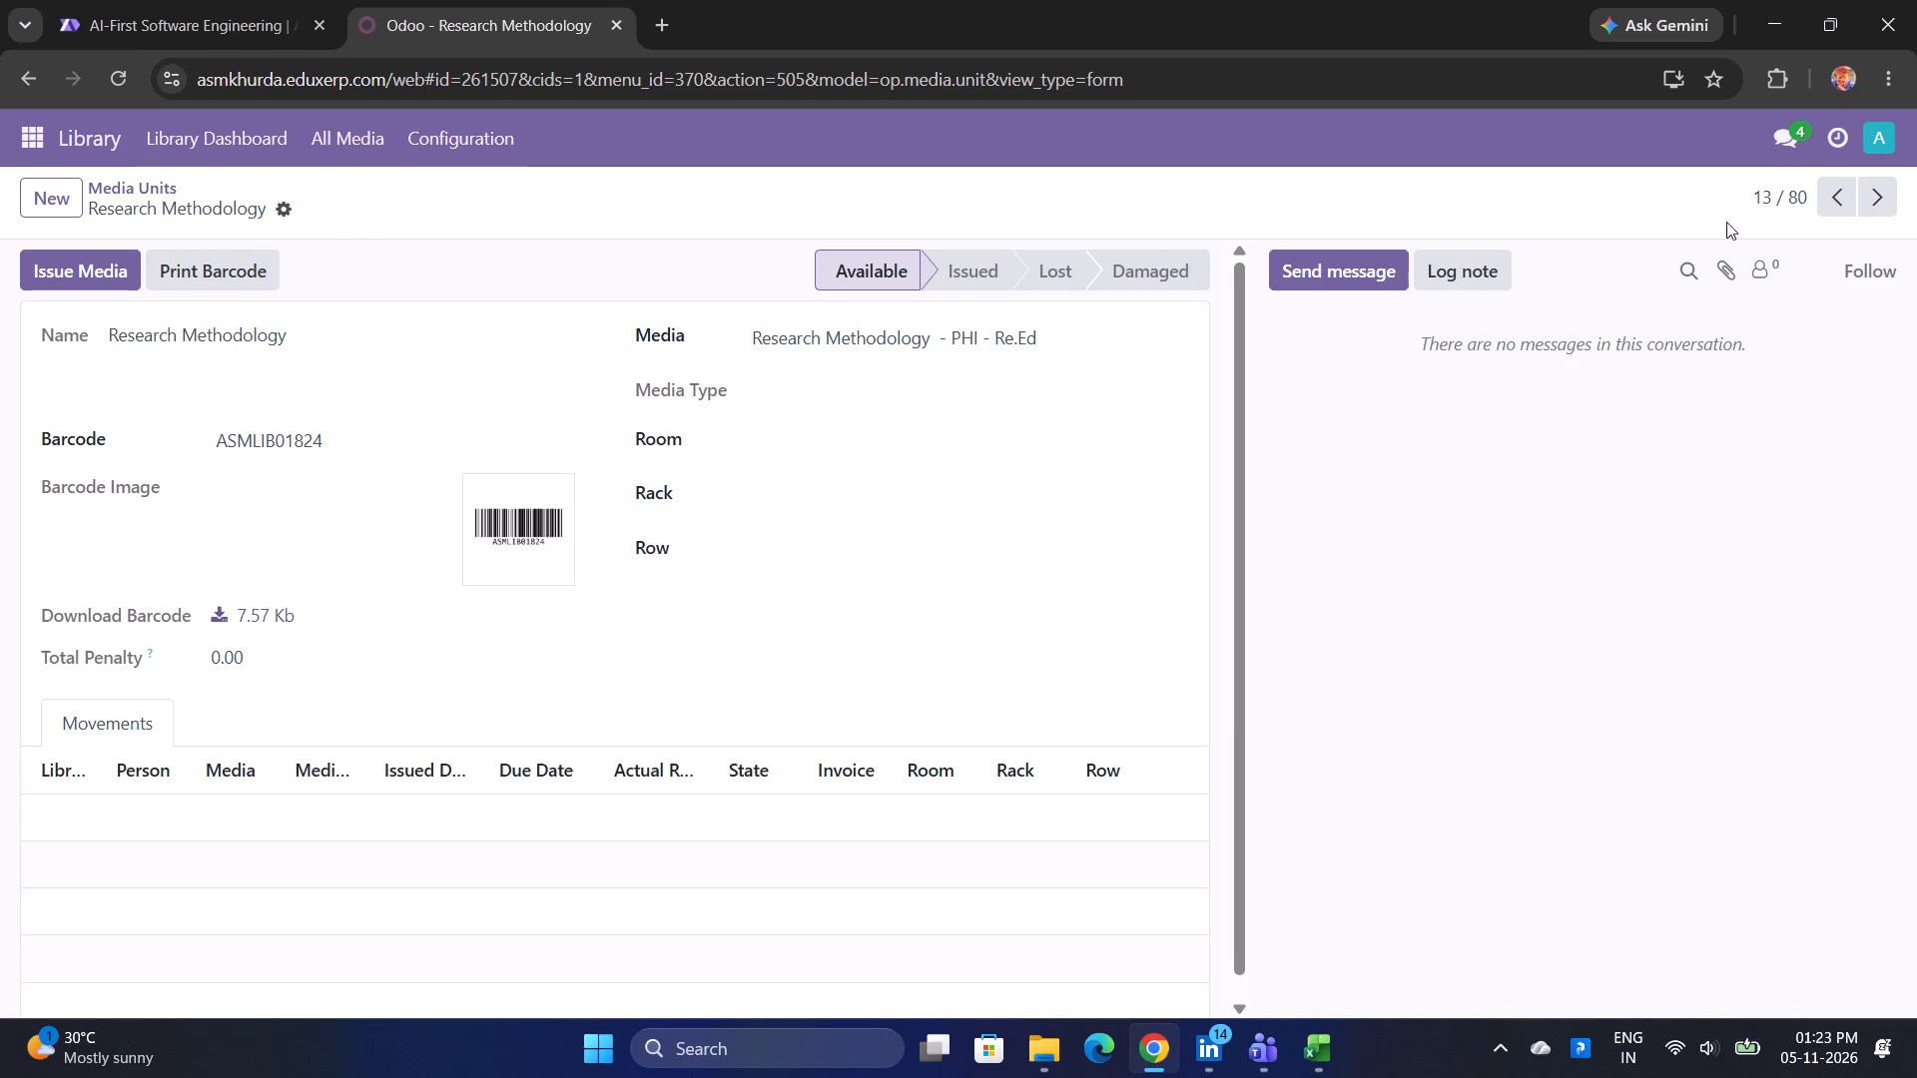
Regenerate the barcode image for Research Methodology unit 14 of 80 by saving barcode ASMLIB0184 and re-saving it as ASMLIB01844.
{"action": "left_click", "coordinate": [1883, 184]}
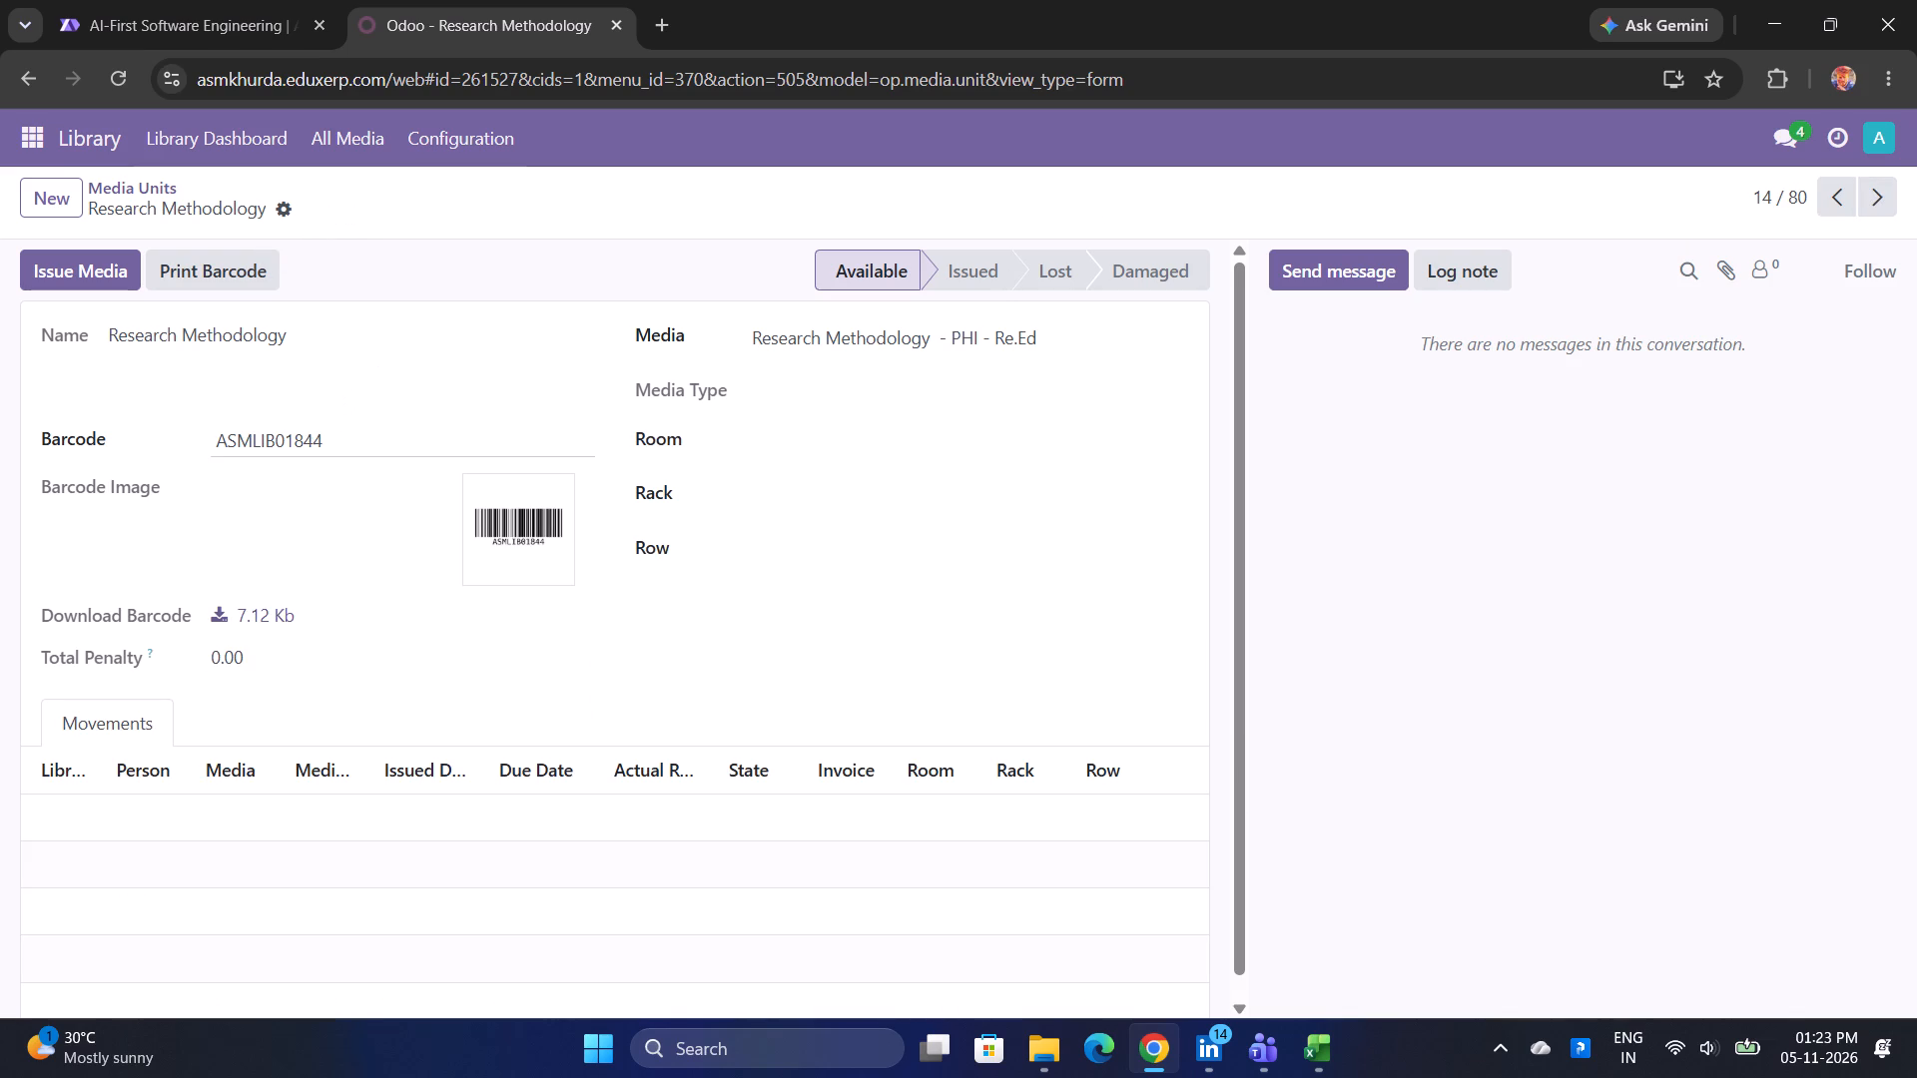
{"action": "left_click", "coordinate": [353, 429]}
{"action": "key", "text": "BackSpace"}
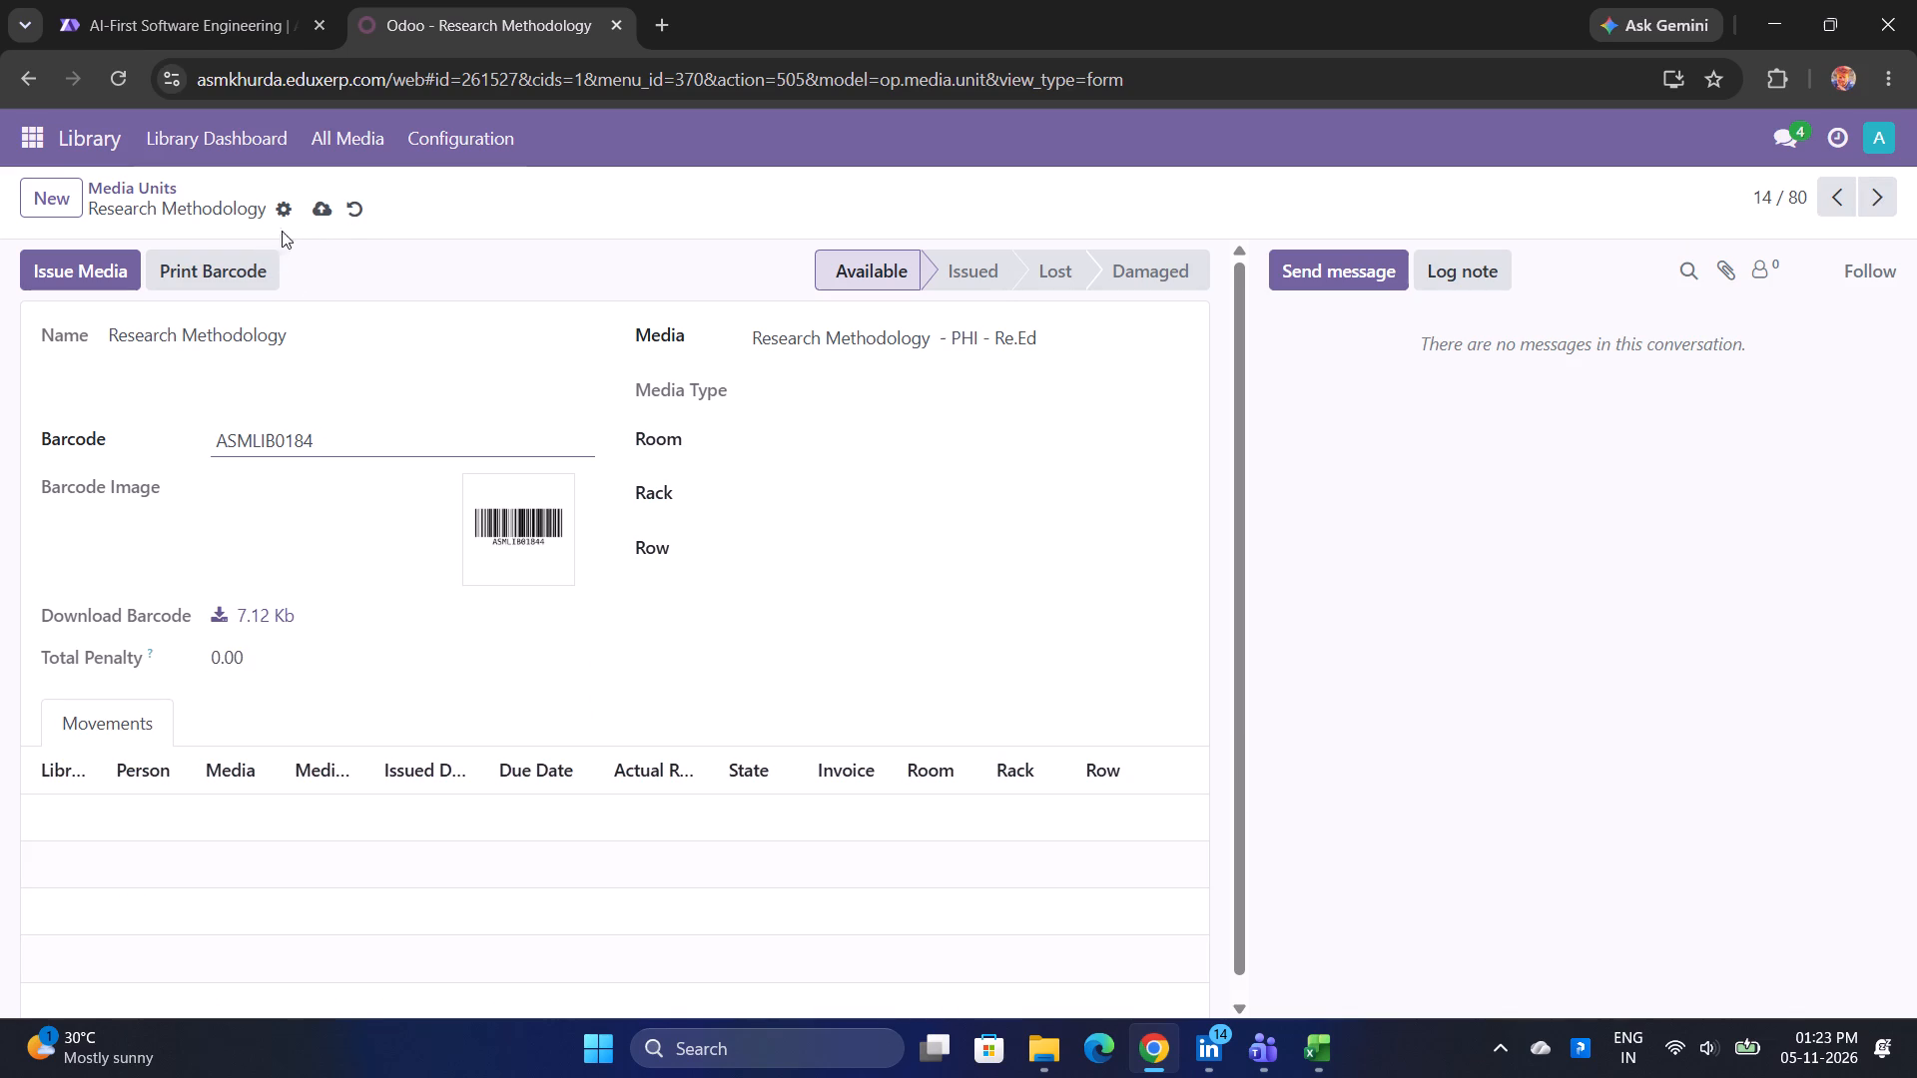
{"action": "left_click", "coordinate": [322, 205]}
{"action": "left_click", "coordinate": [341, 441]}
{"action": "key", "text": "4"}
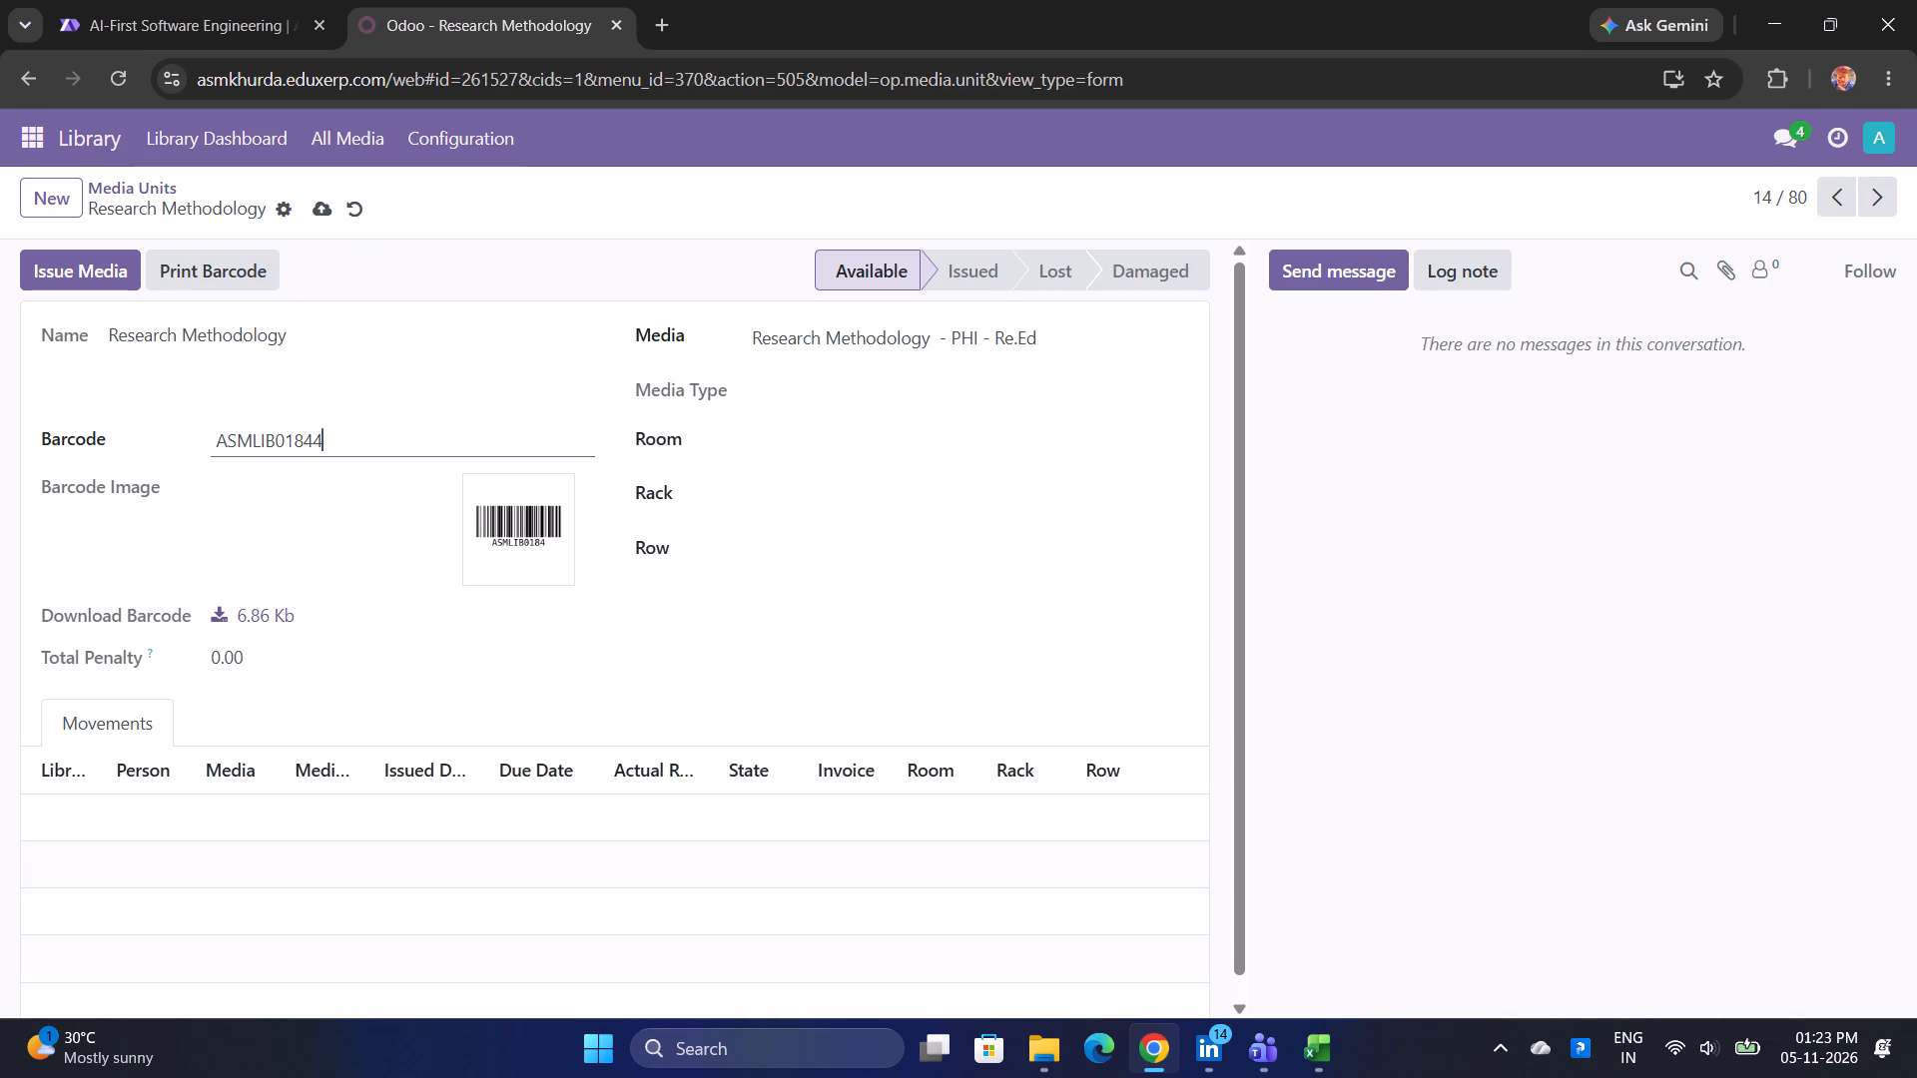
{"action": "left_click", "coordinate": [319, 209]}
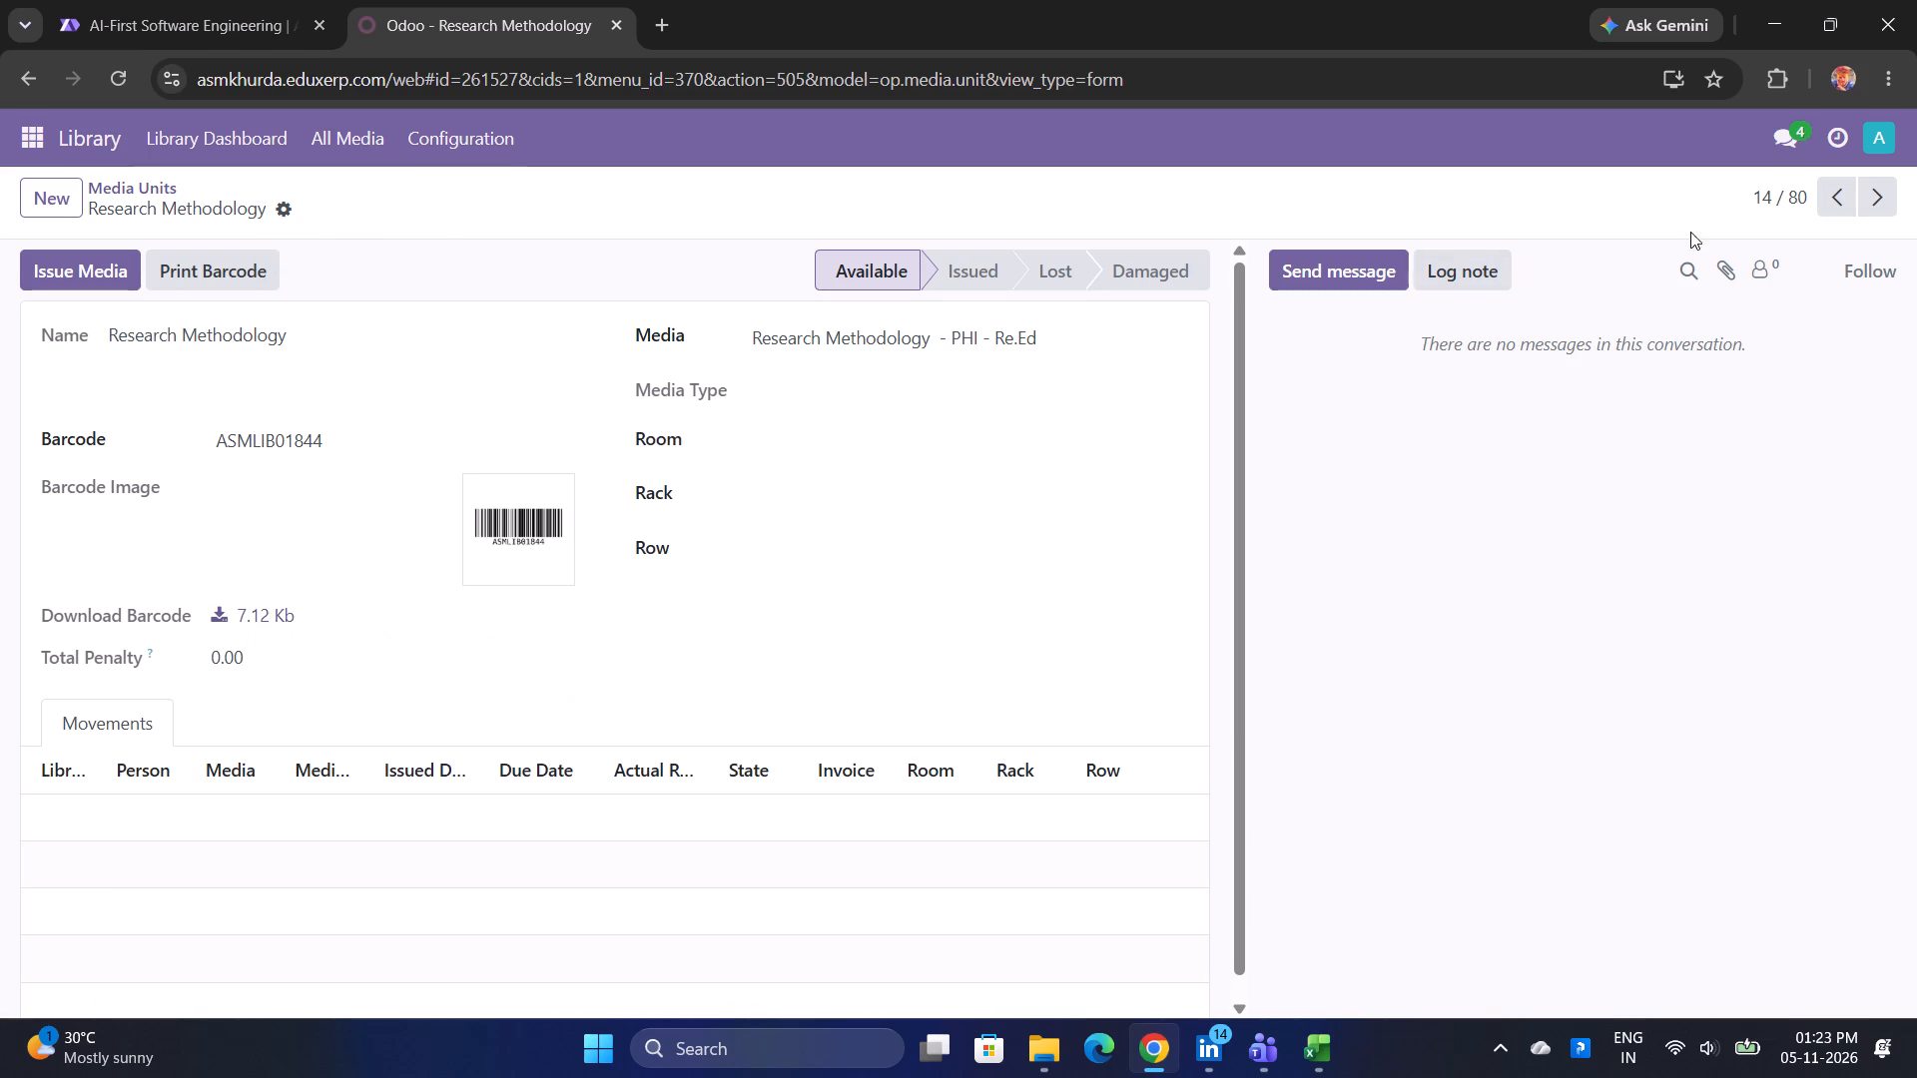
Regenerate the barcode image for Research Methodology unit 15 of 80 by saving barcode ASMLIB0184 and re-saving it as ASMLIB01843.
{"action": "left_click", "coordinate": [1868, 195]}
{"action": "left_click", "coordinate": [513, 437]}
{"action": "key", "text": "BackSpace"}
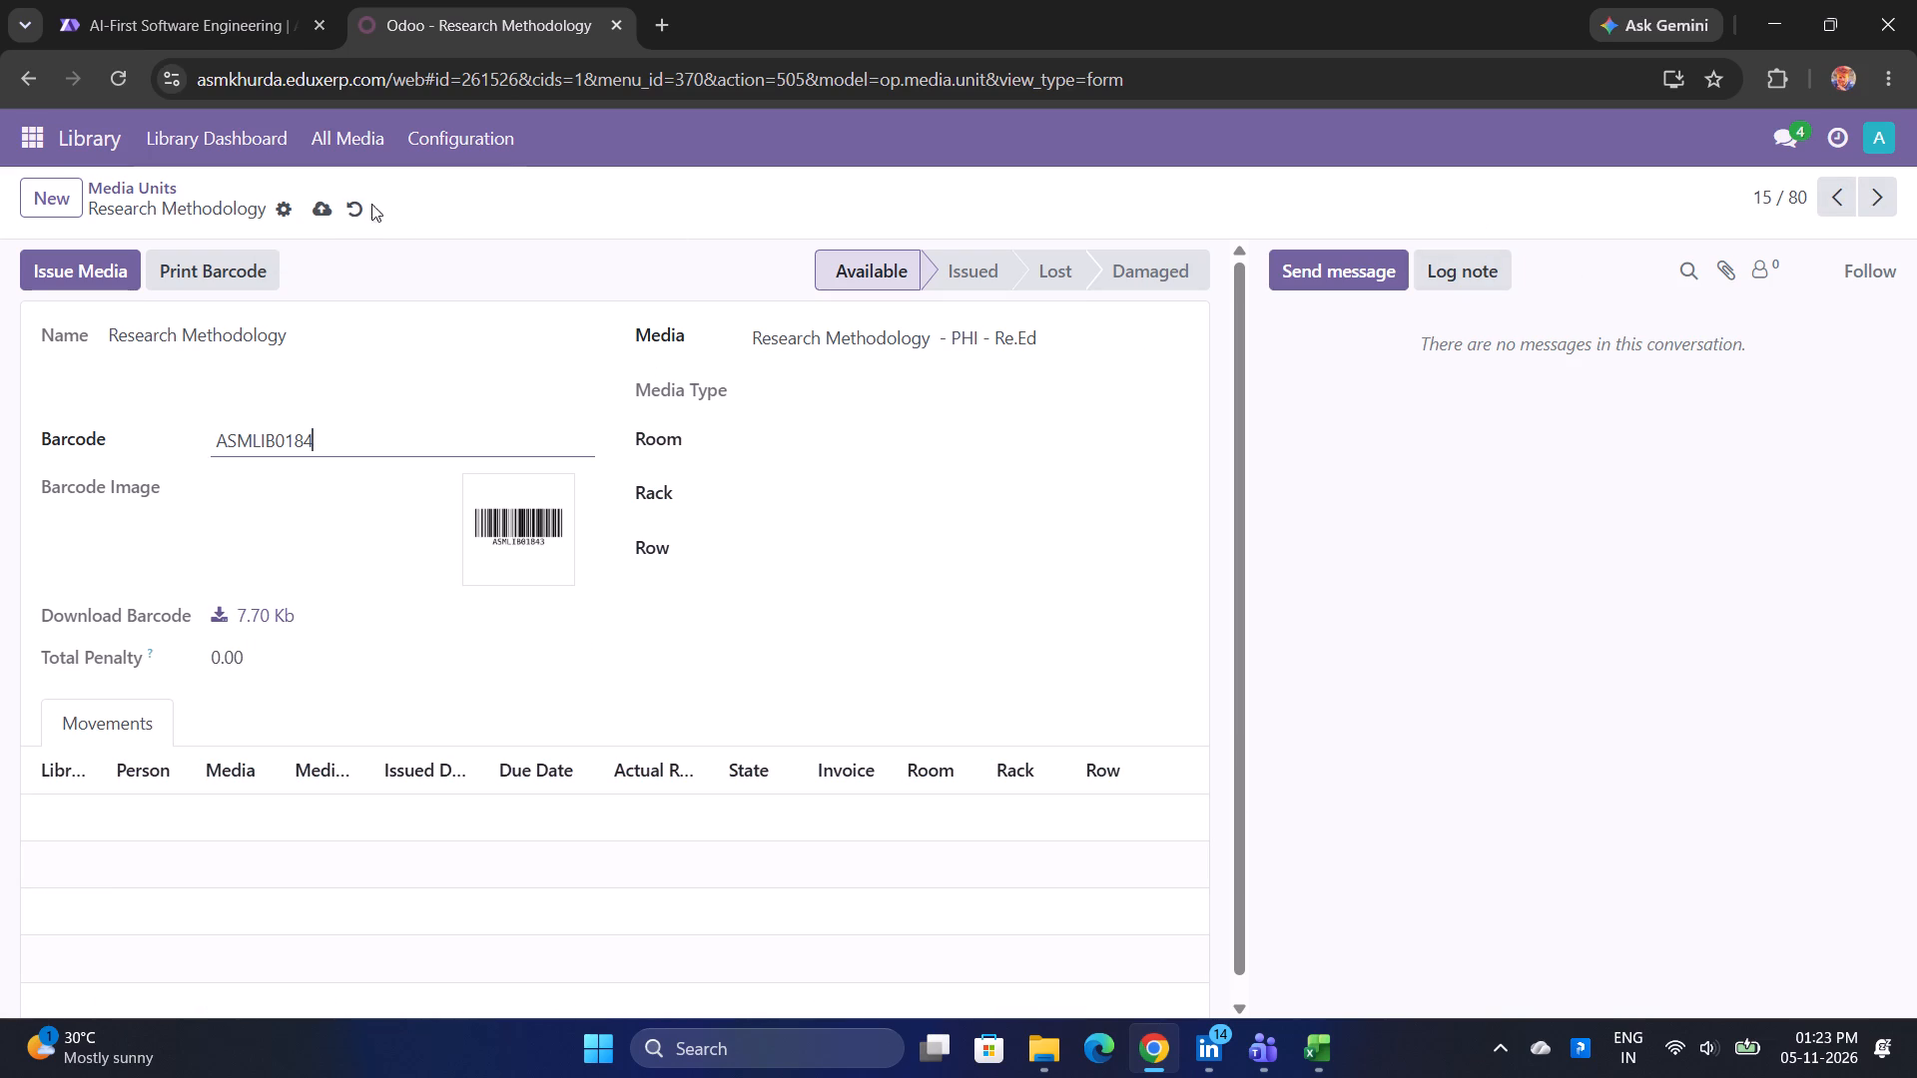
{"action": "left_click", "coordinate": [320, 205]}
{"action": "left_click", "coordinate": [347, 441]}
{"action": "key", "text": "3"}
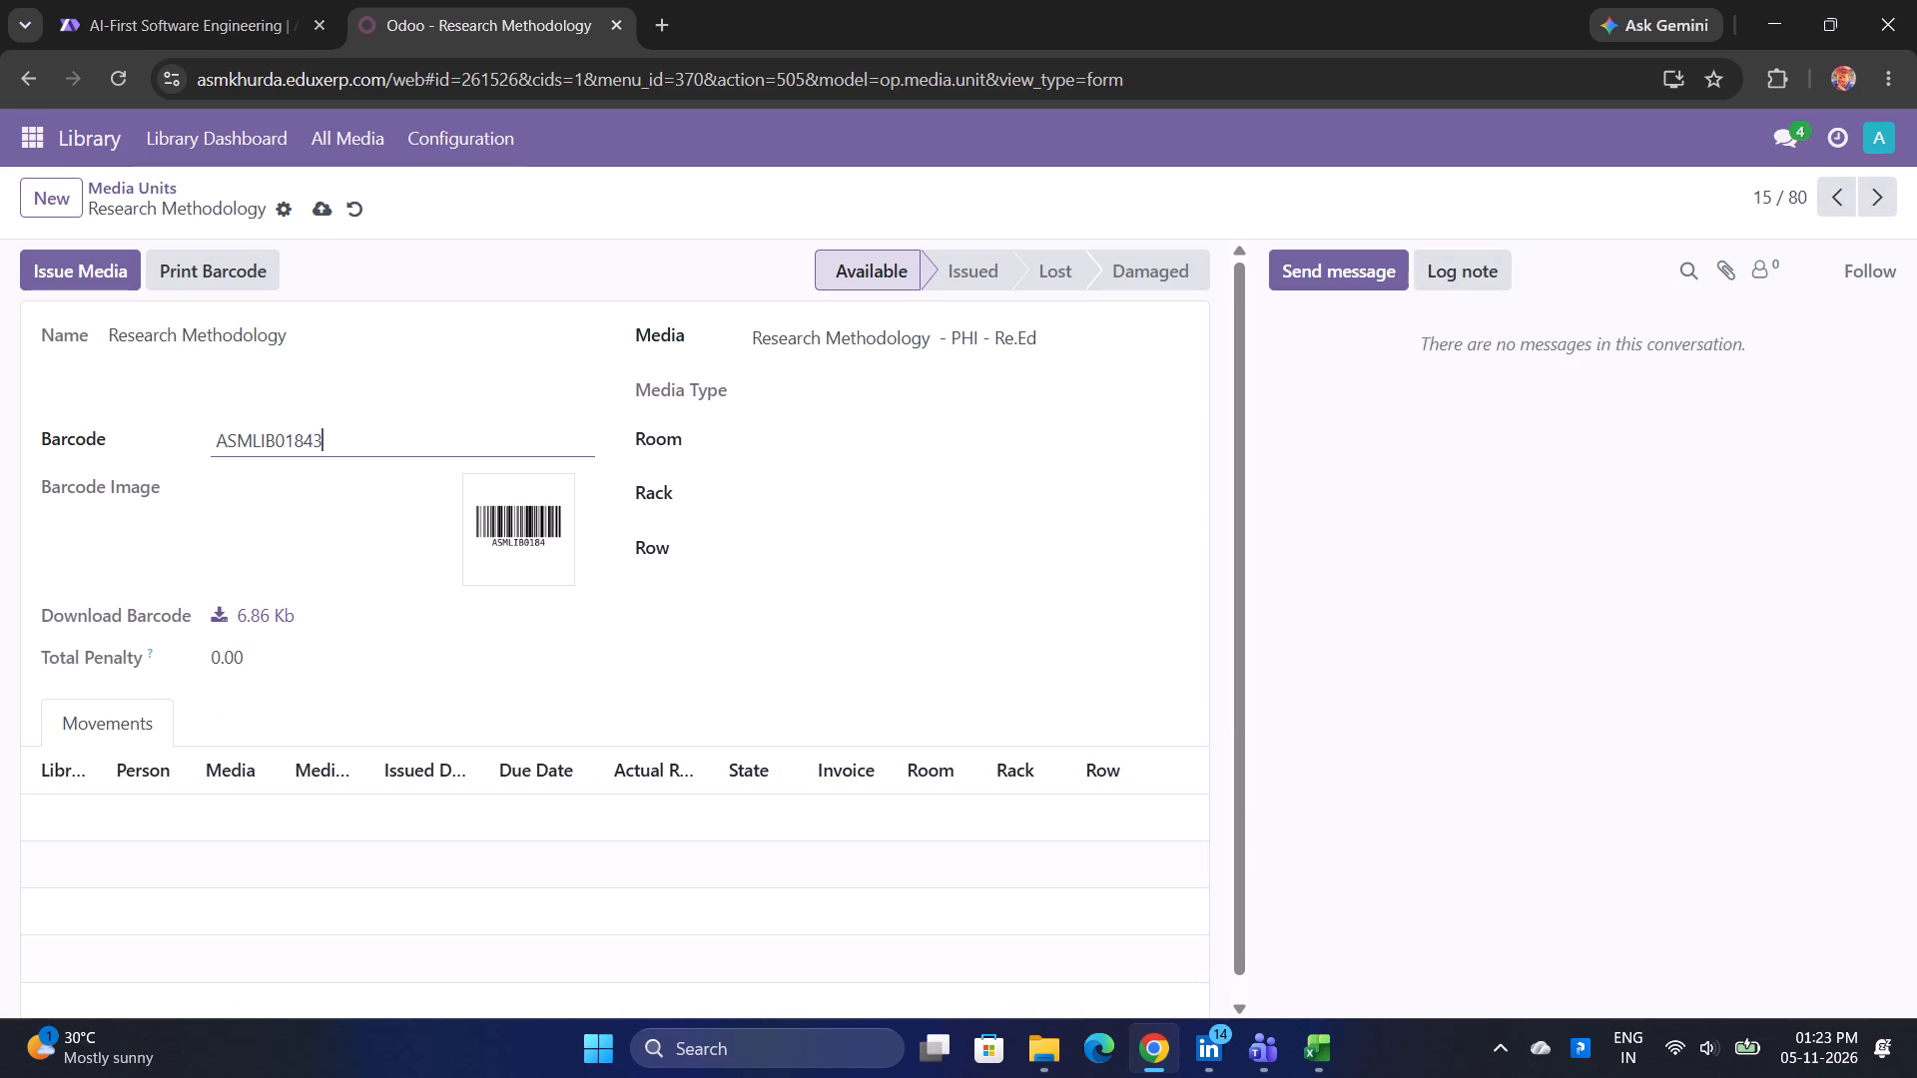
{"action": "double_click", "coordinate": [313, 211]}
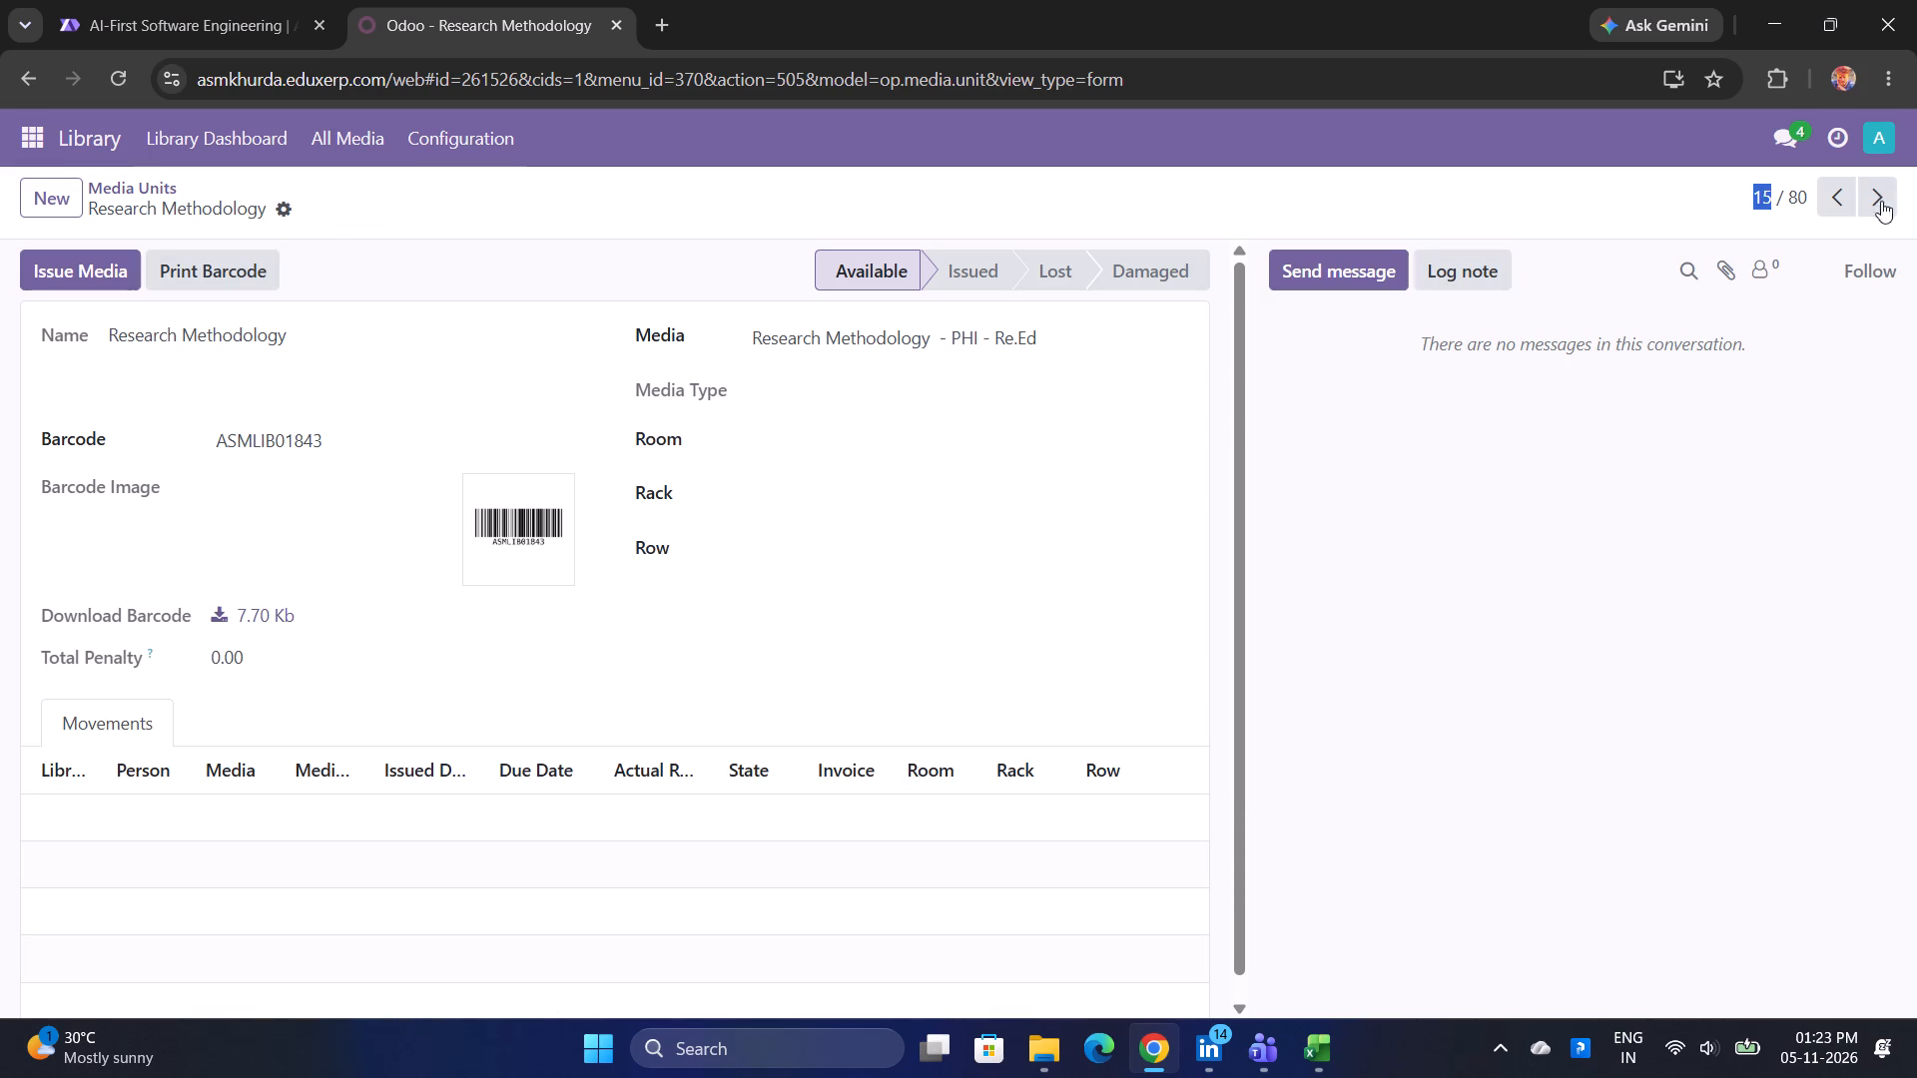
Skip unit 16 and generate the barcode image for Research Methodology unit 17 of 80 by saving barcode ASMLIB0182 and re-saving it as ASMLIB01823.
{"action": "left_click", "coordinate": [1877, 190]}
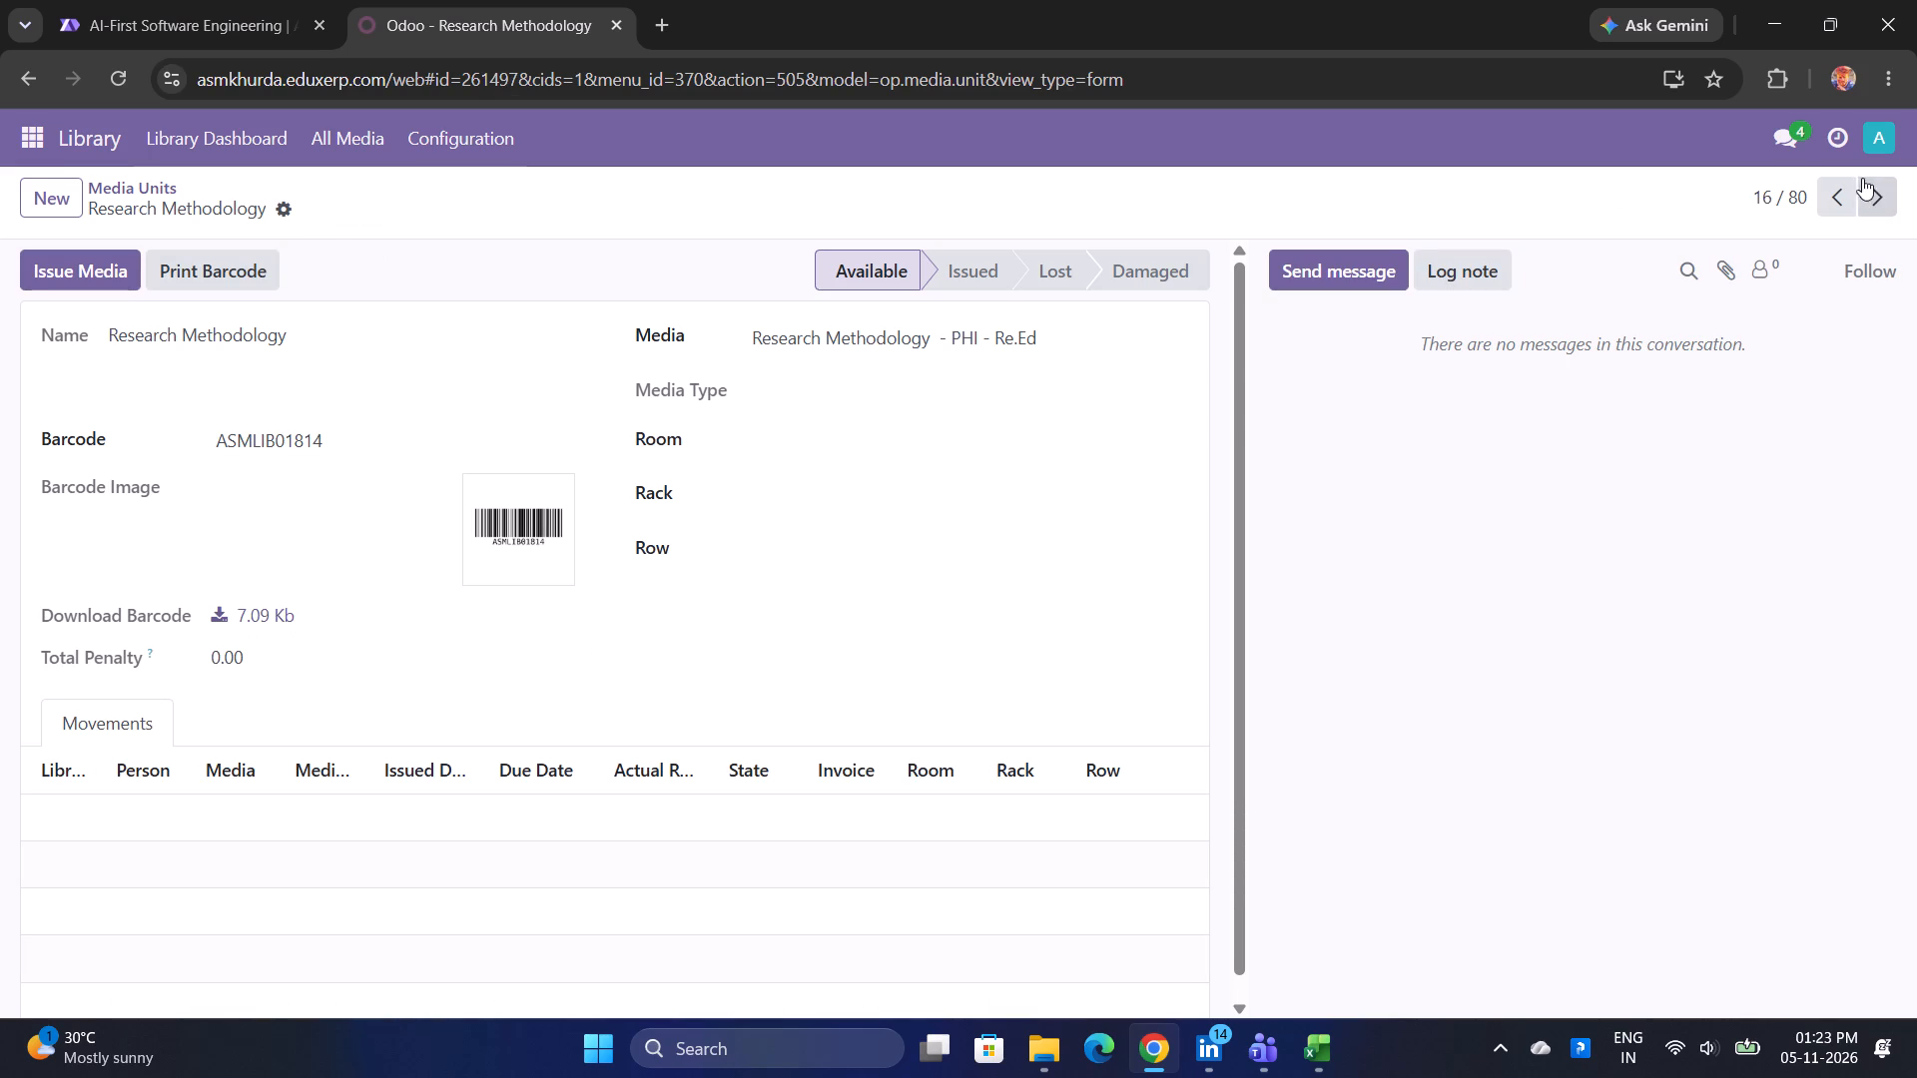
{"action": "left_click", "coordinate": [1819, 203]}
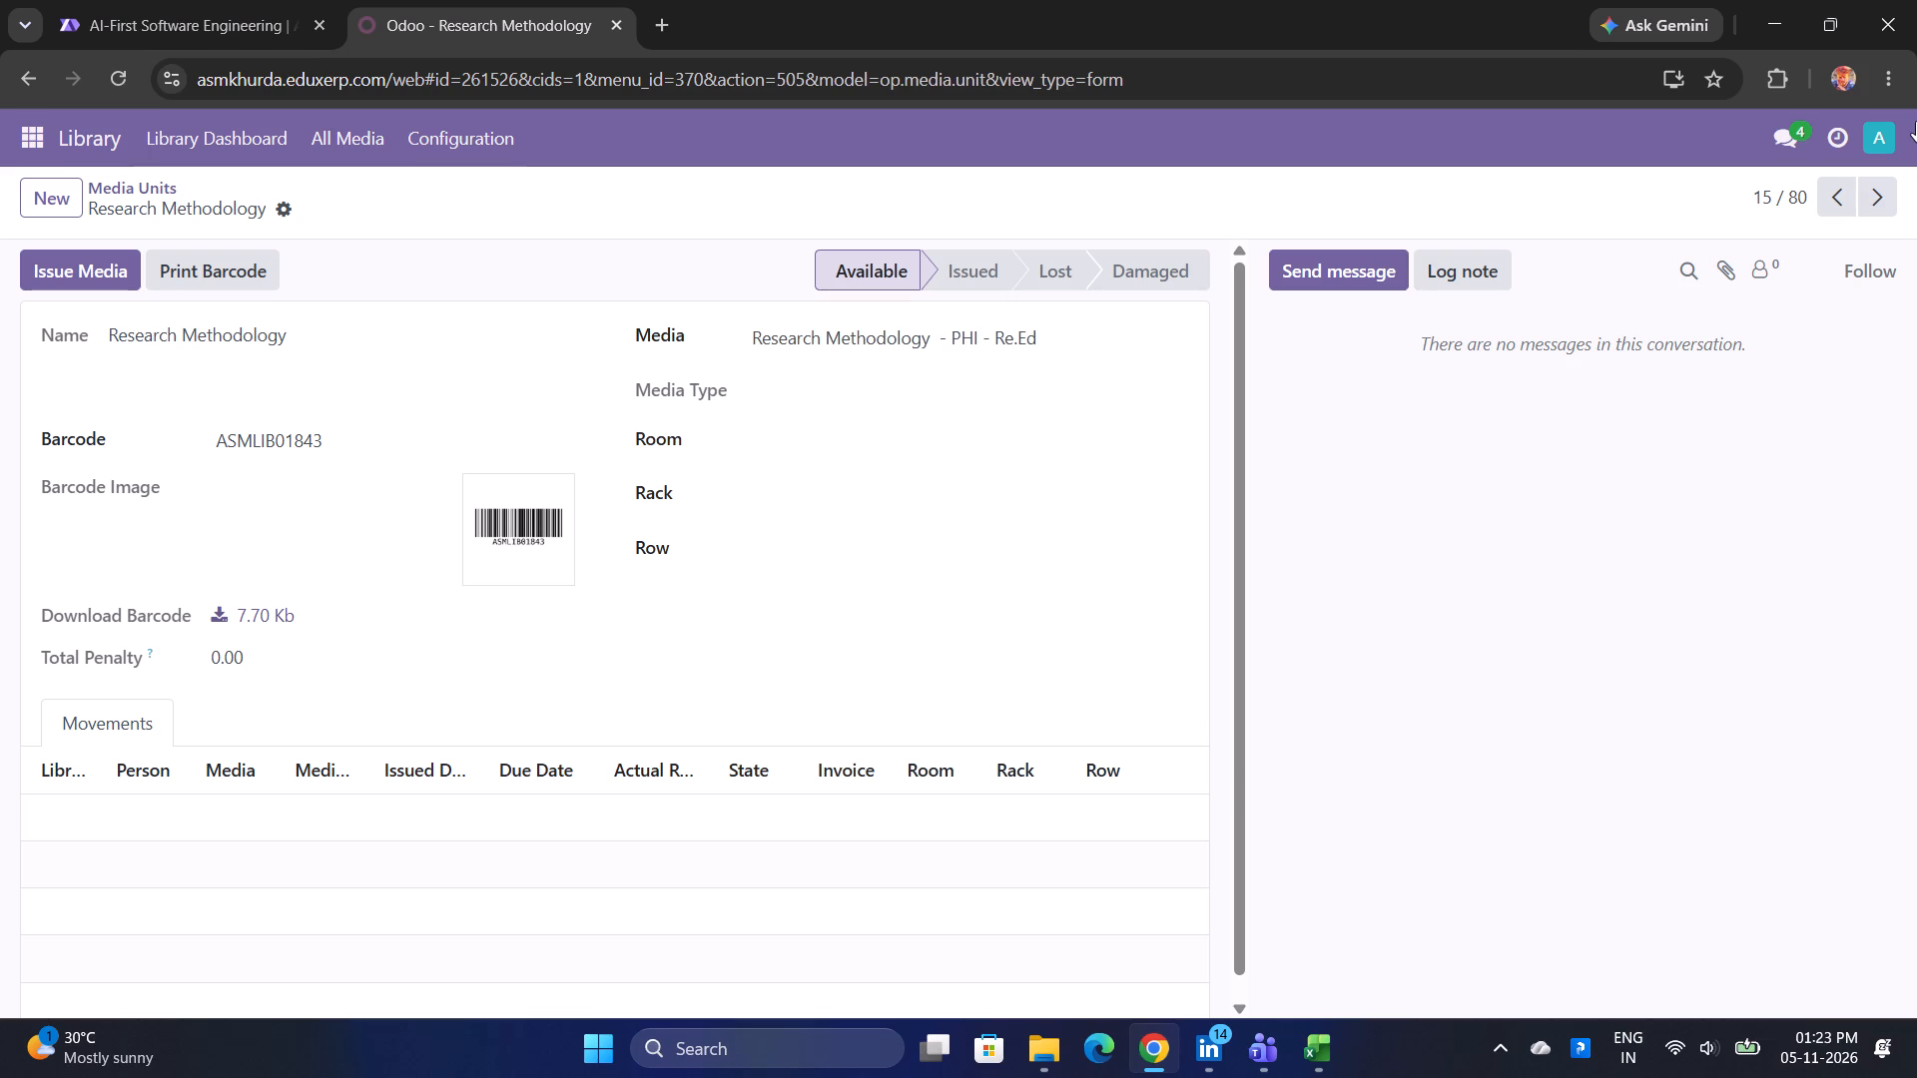
{"action": "left_click", "coordinate": [1875, 196]}
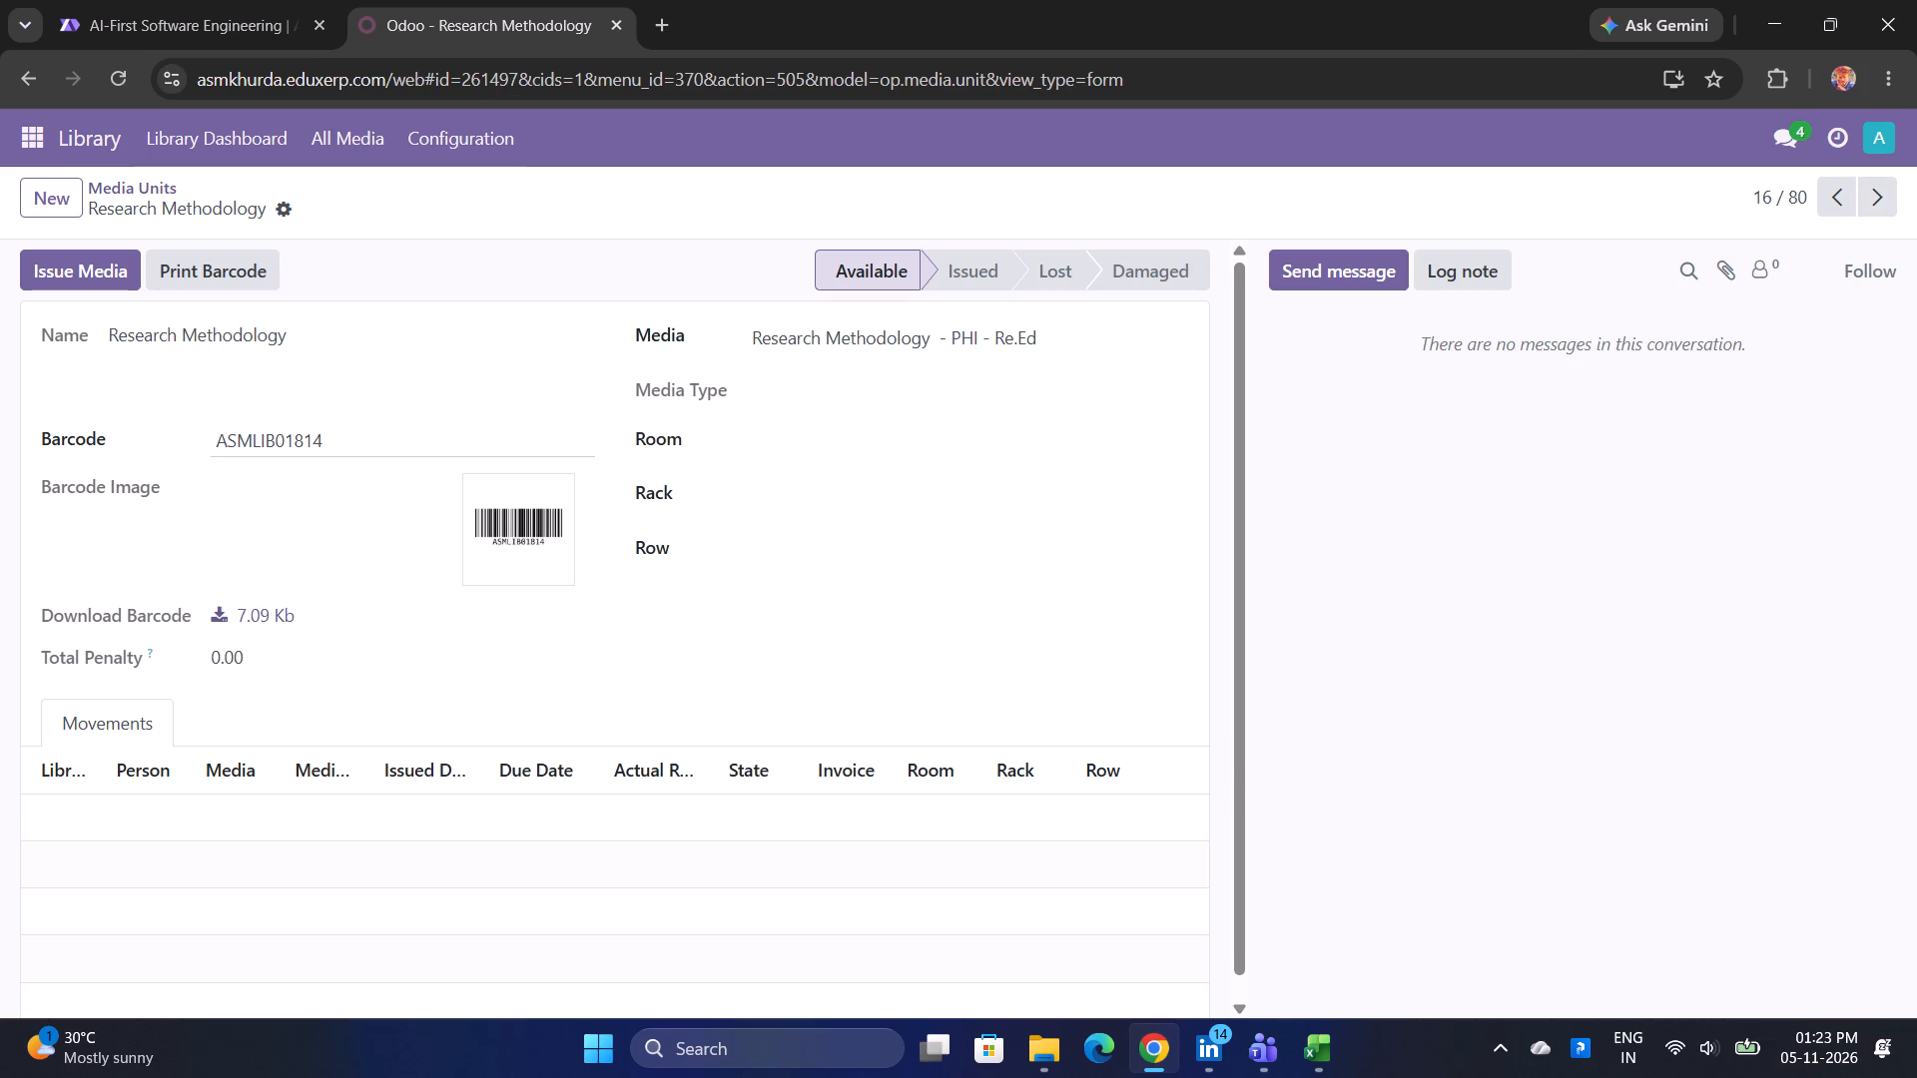
{"action": "left_click", "coordinate": [432, 437]}
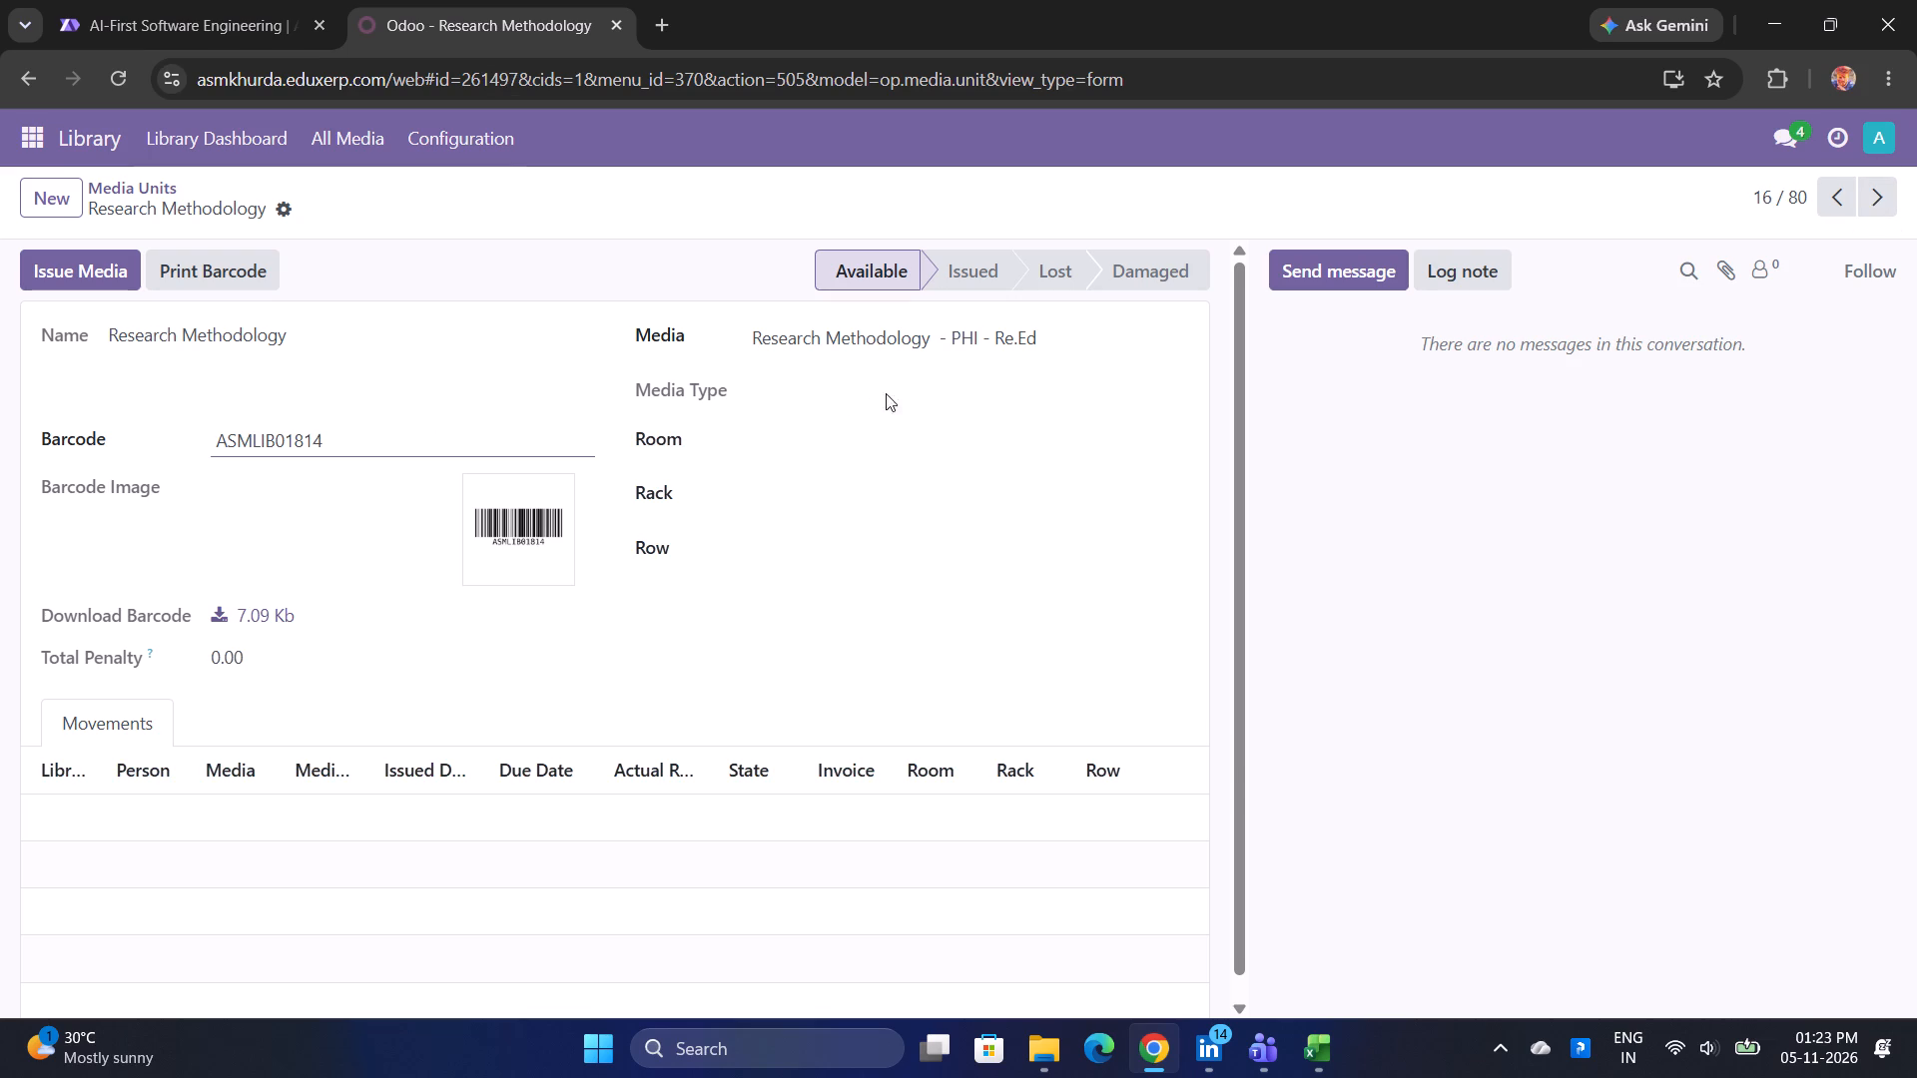
{"action": "left_click", "coordinate": [1877, 196]}
{"action": "left_click", "coordinate": [483, 429]}
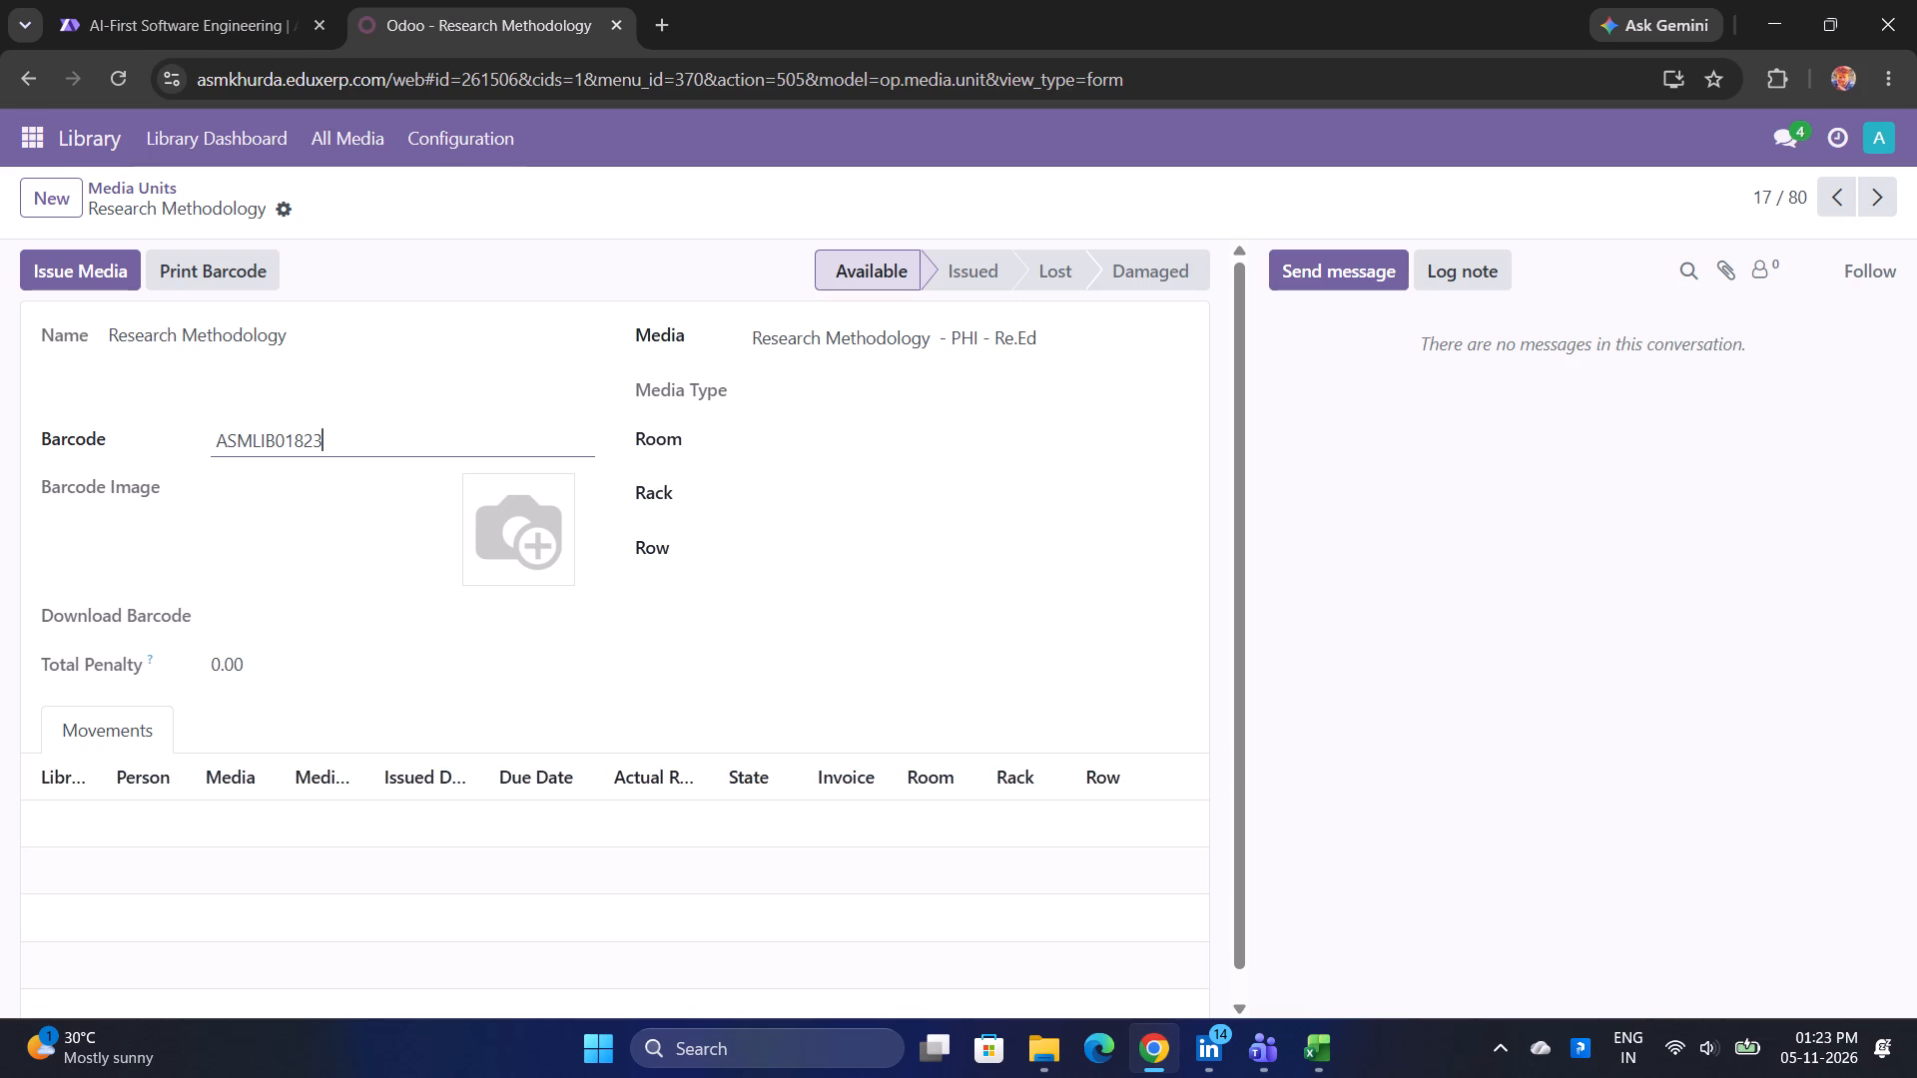
{"action": "key", "text": "BackSpace"}
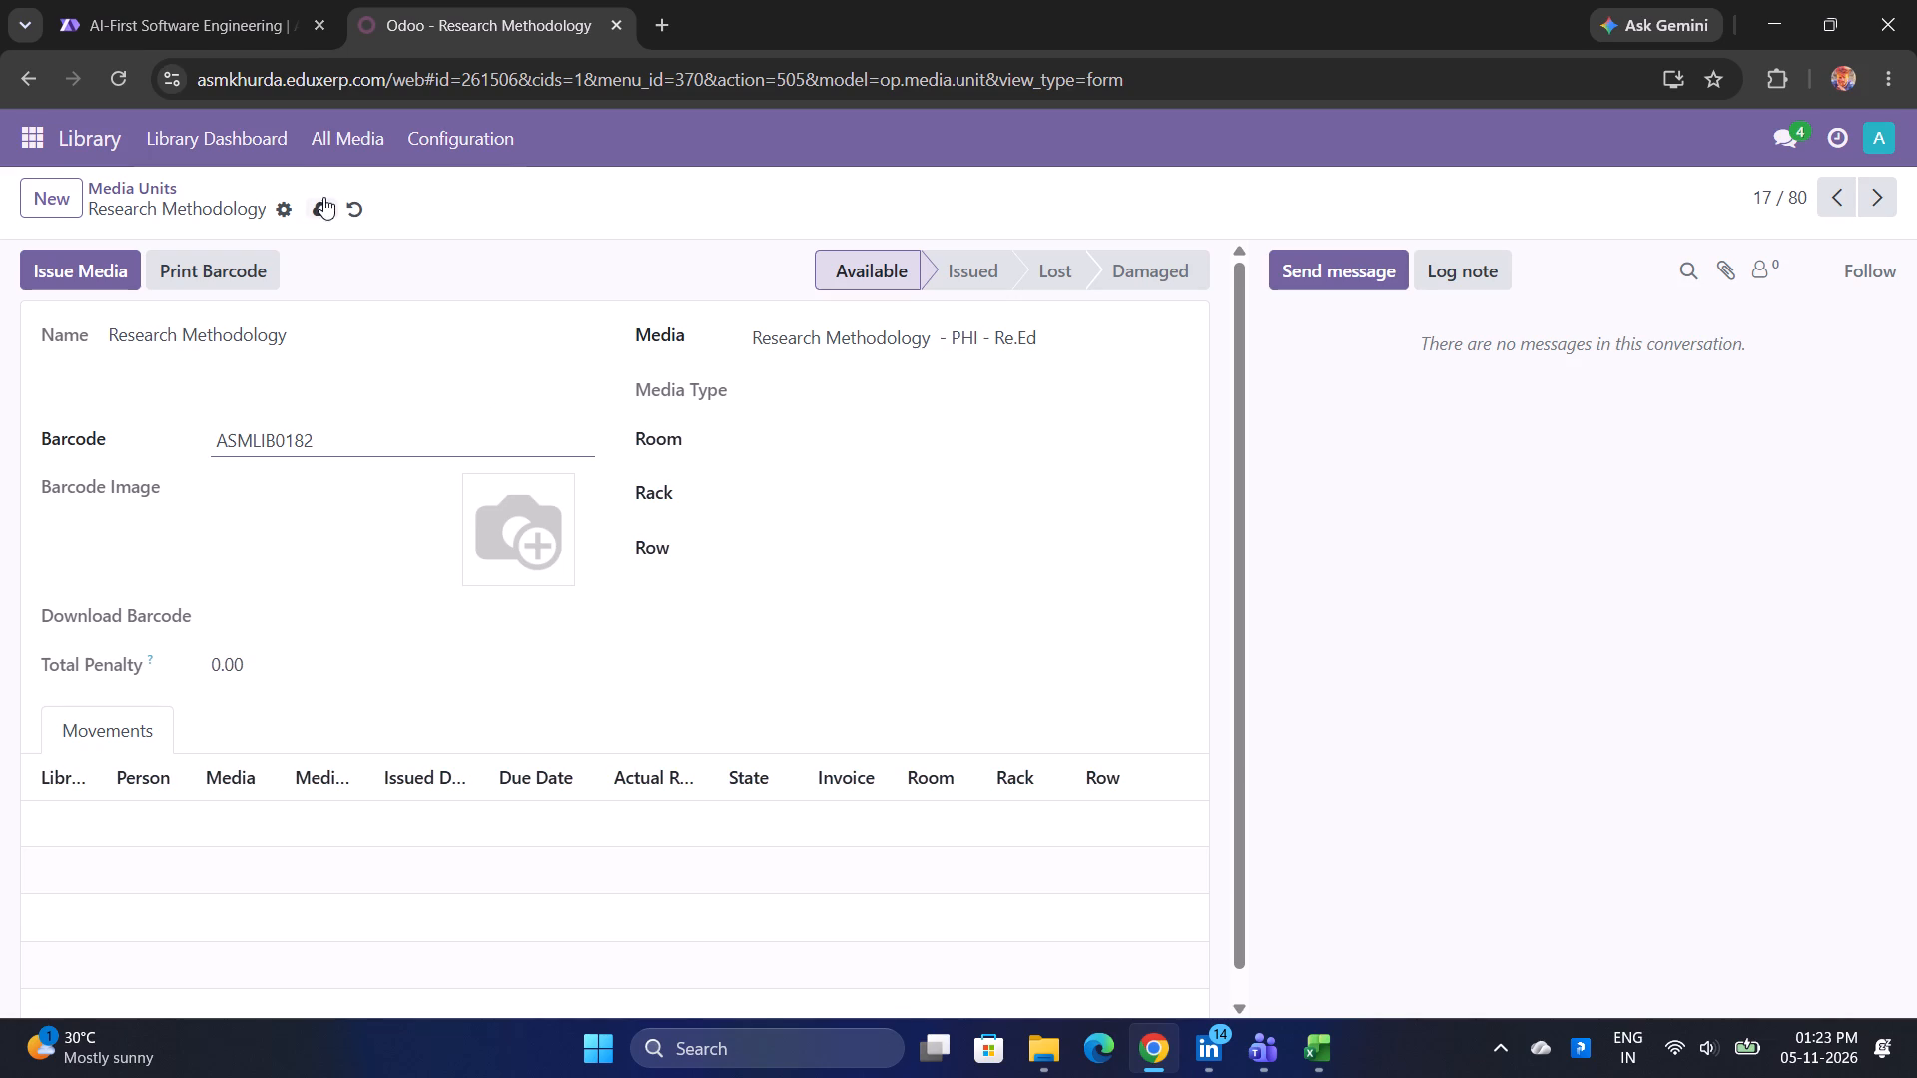
{"action": "left_click", "coordinate": [323, 197]}
{"action": "left_click", "coordinate": [329, 442]}
{"action": "key", "text": "3"}
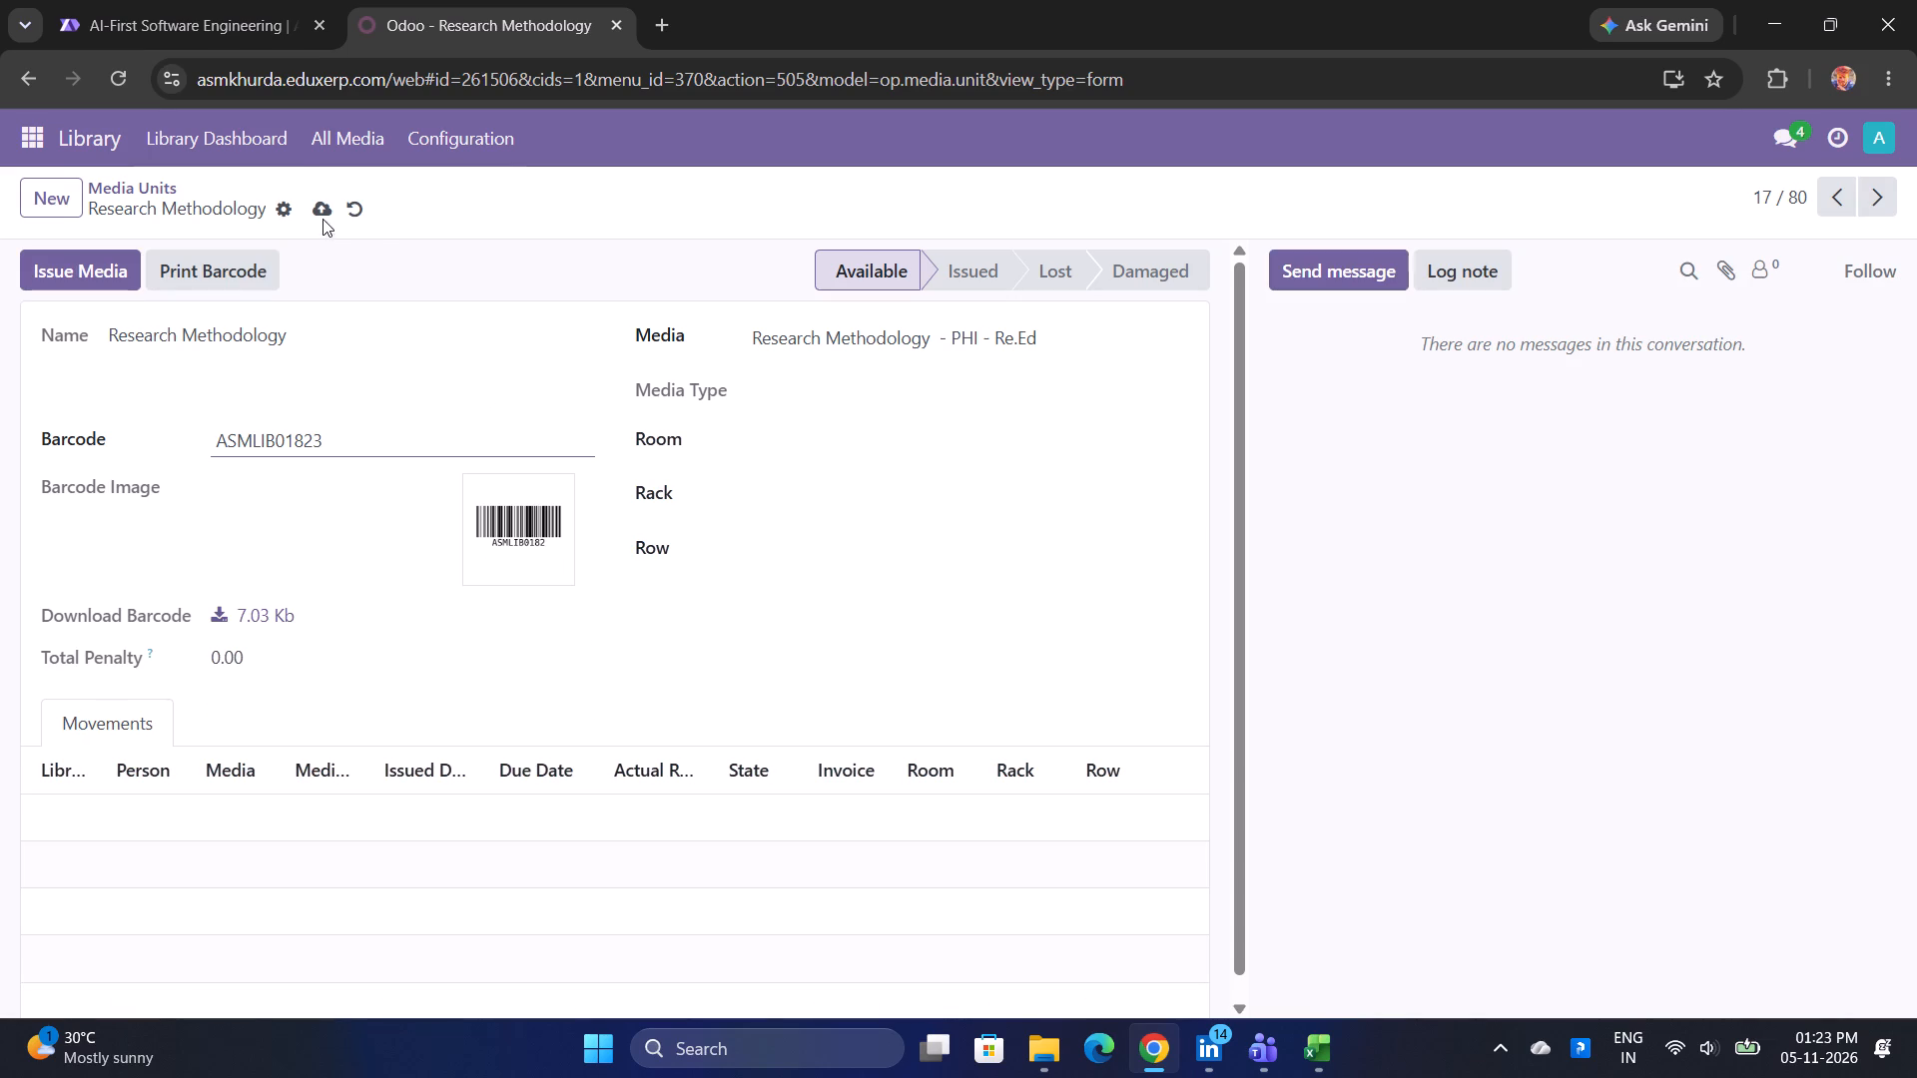
{"action": "left_click", "coordinate": [322, 206]}
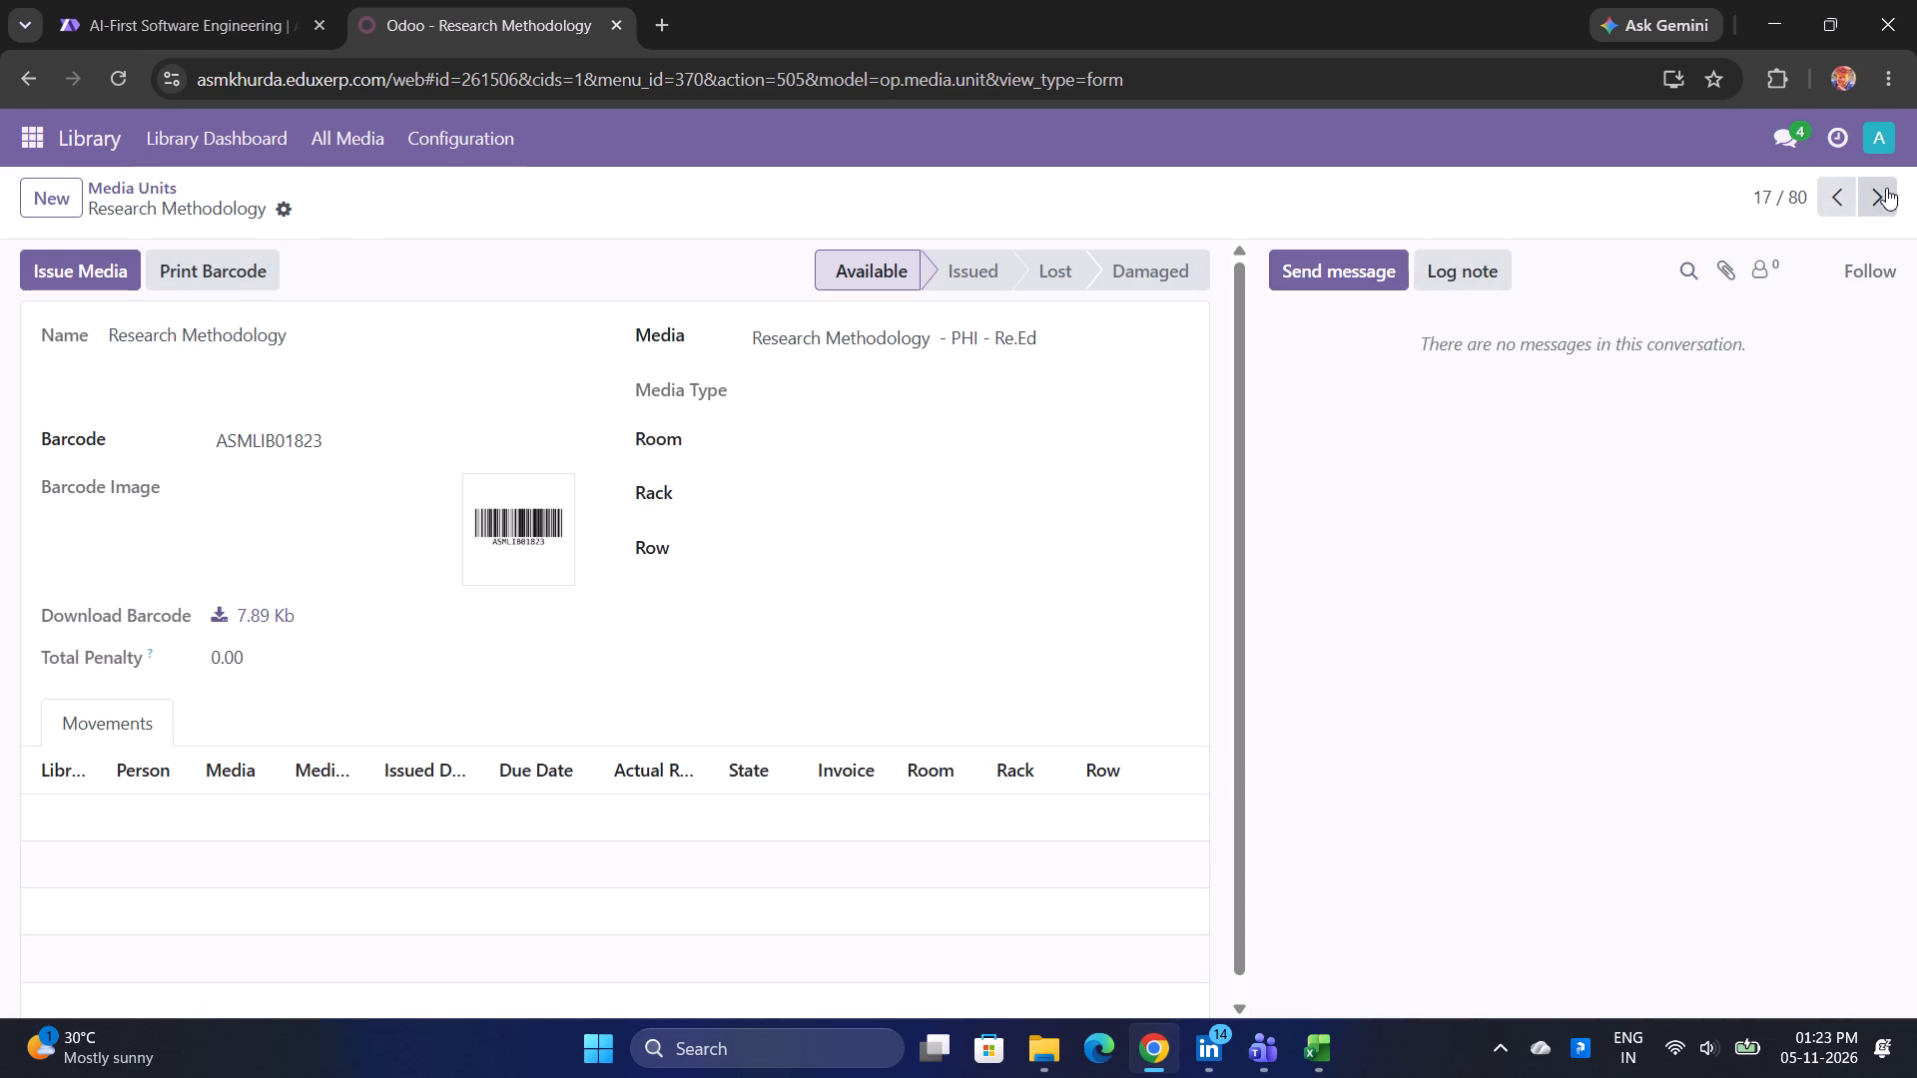
Generate the barcode image for Research Methodology unit 18 of 80 by saving barcode ASMLIB0182 and re-saving it as ASMLIB01822.
{"action": "left_click", "coordinate": [1886, 188]}
{"action": "left_click", "coordinate": [381, 437]}
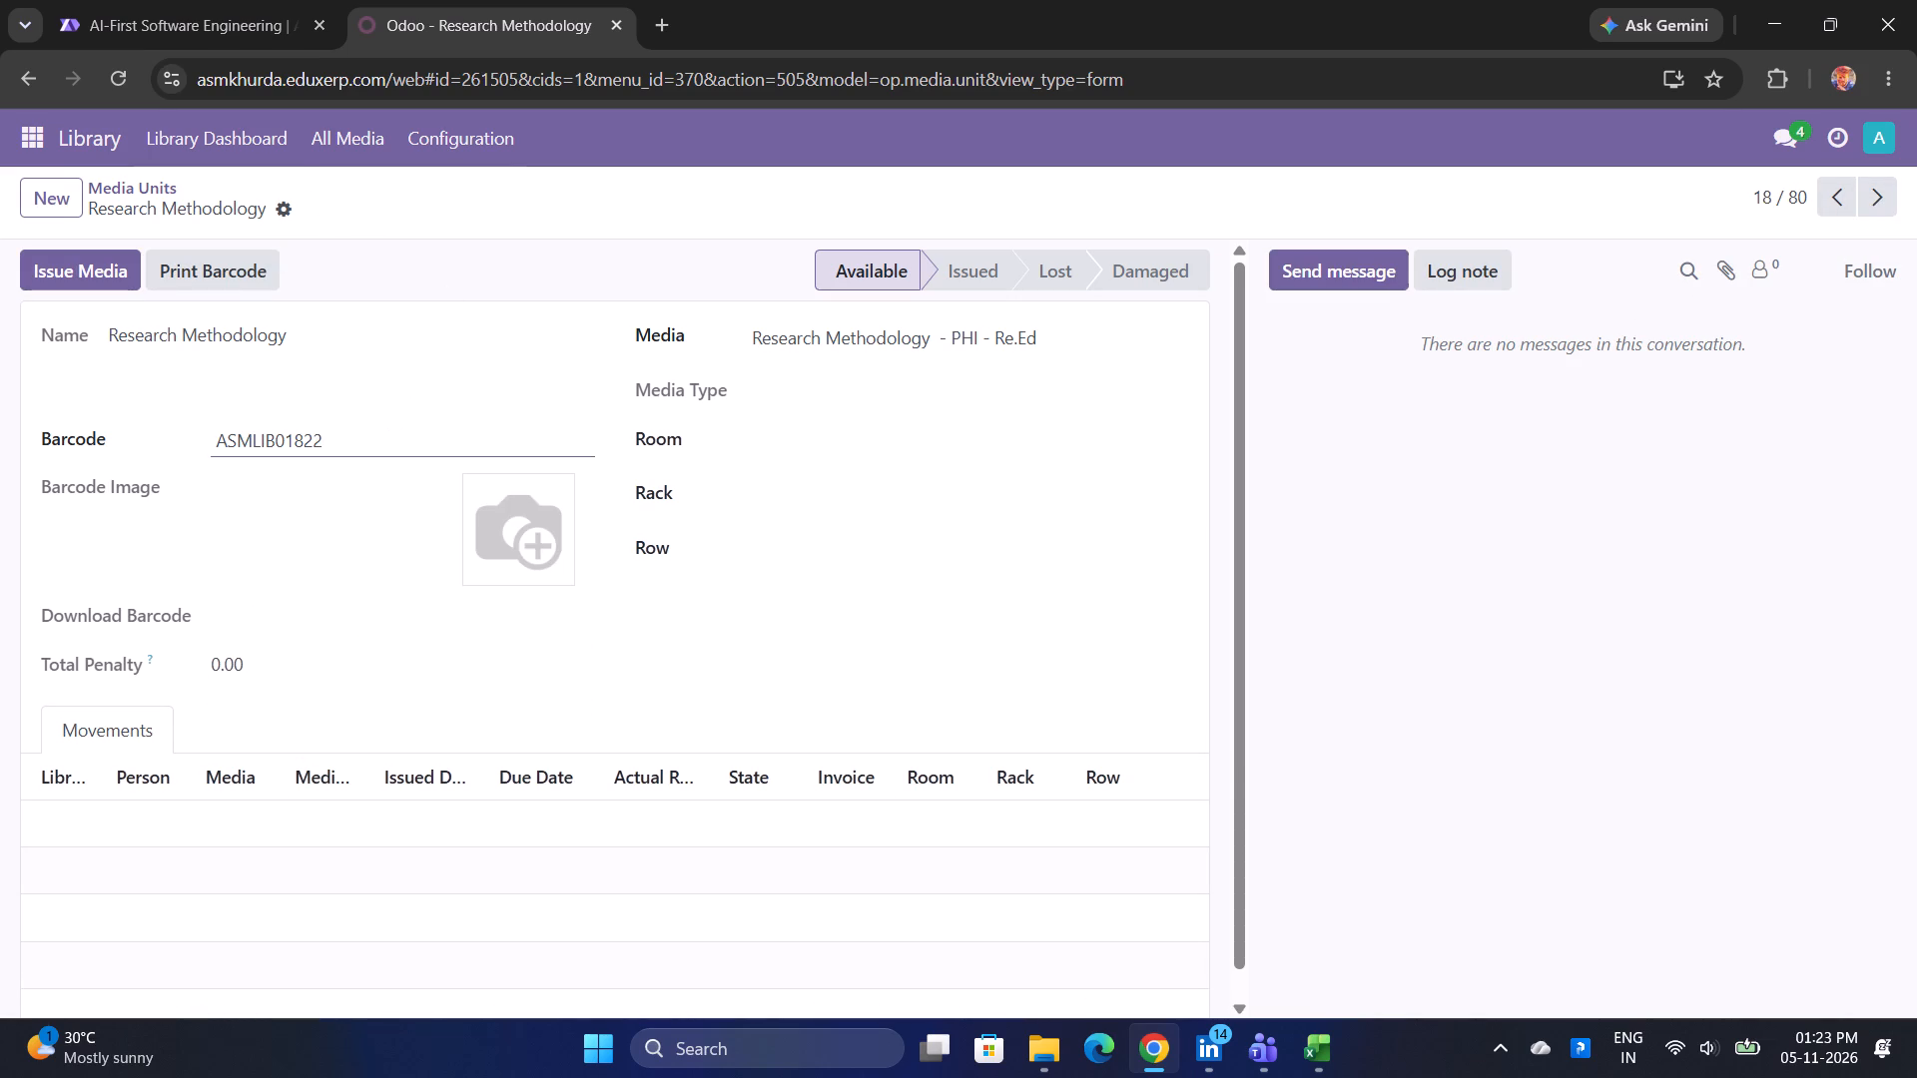
{"action": "key", "text": "BackSpace"}
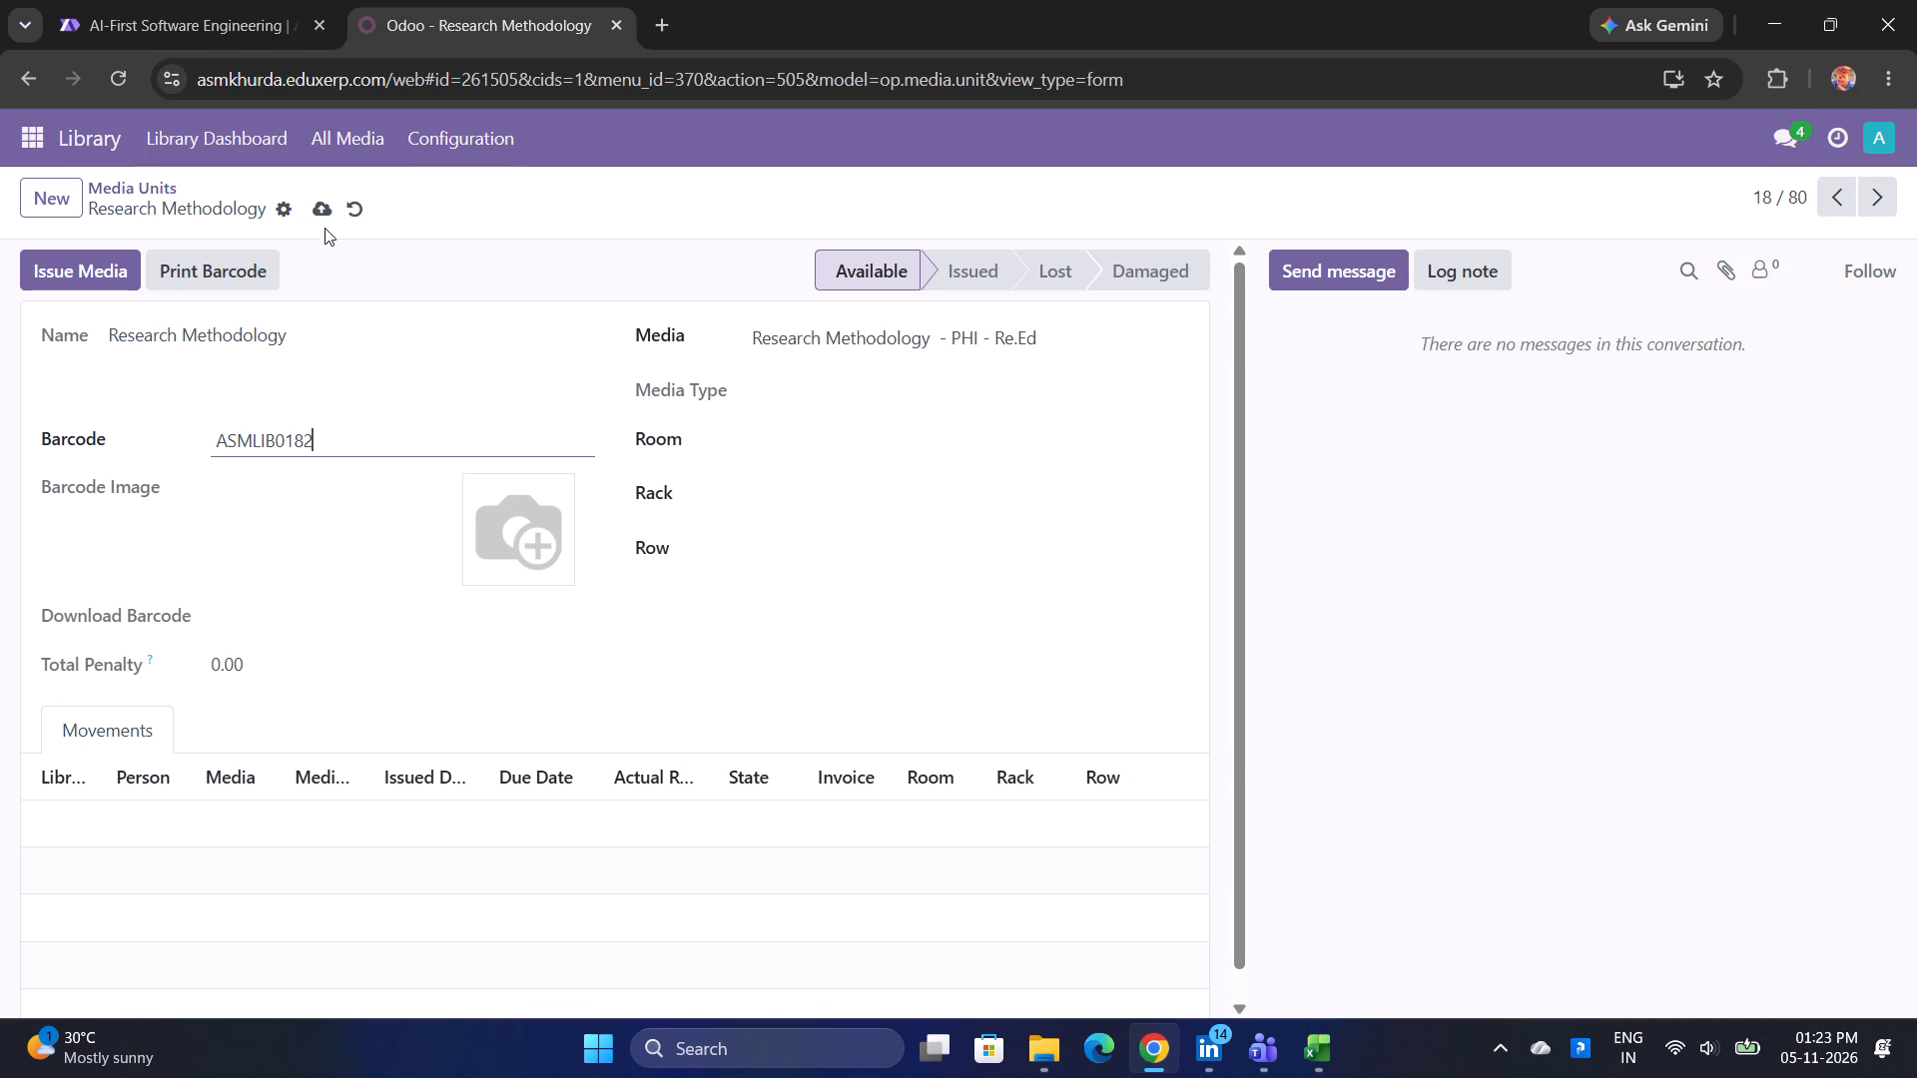
{"action": "left_click", "coordinate": [319, 213]}
{"action": "left_click", "coordinate": [336, 439]}
{"action": "key", "text": "2"}
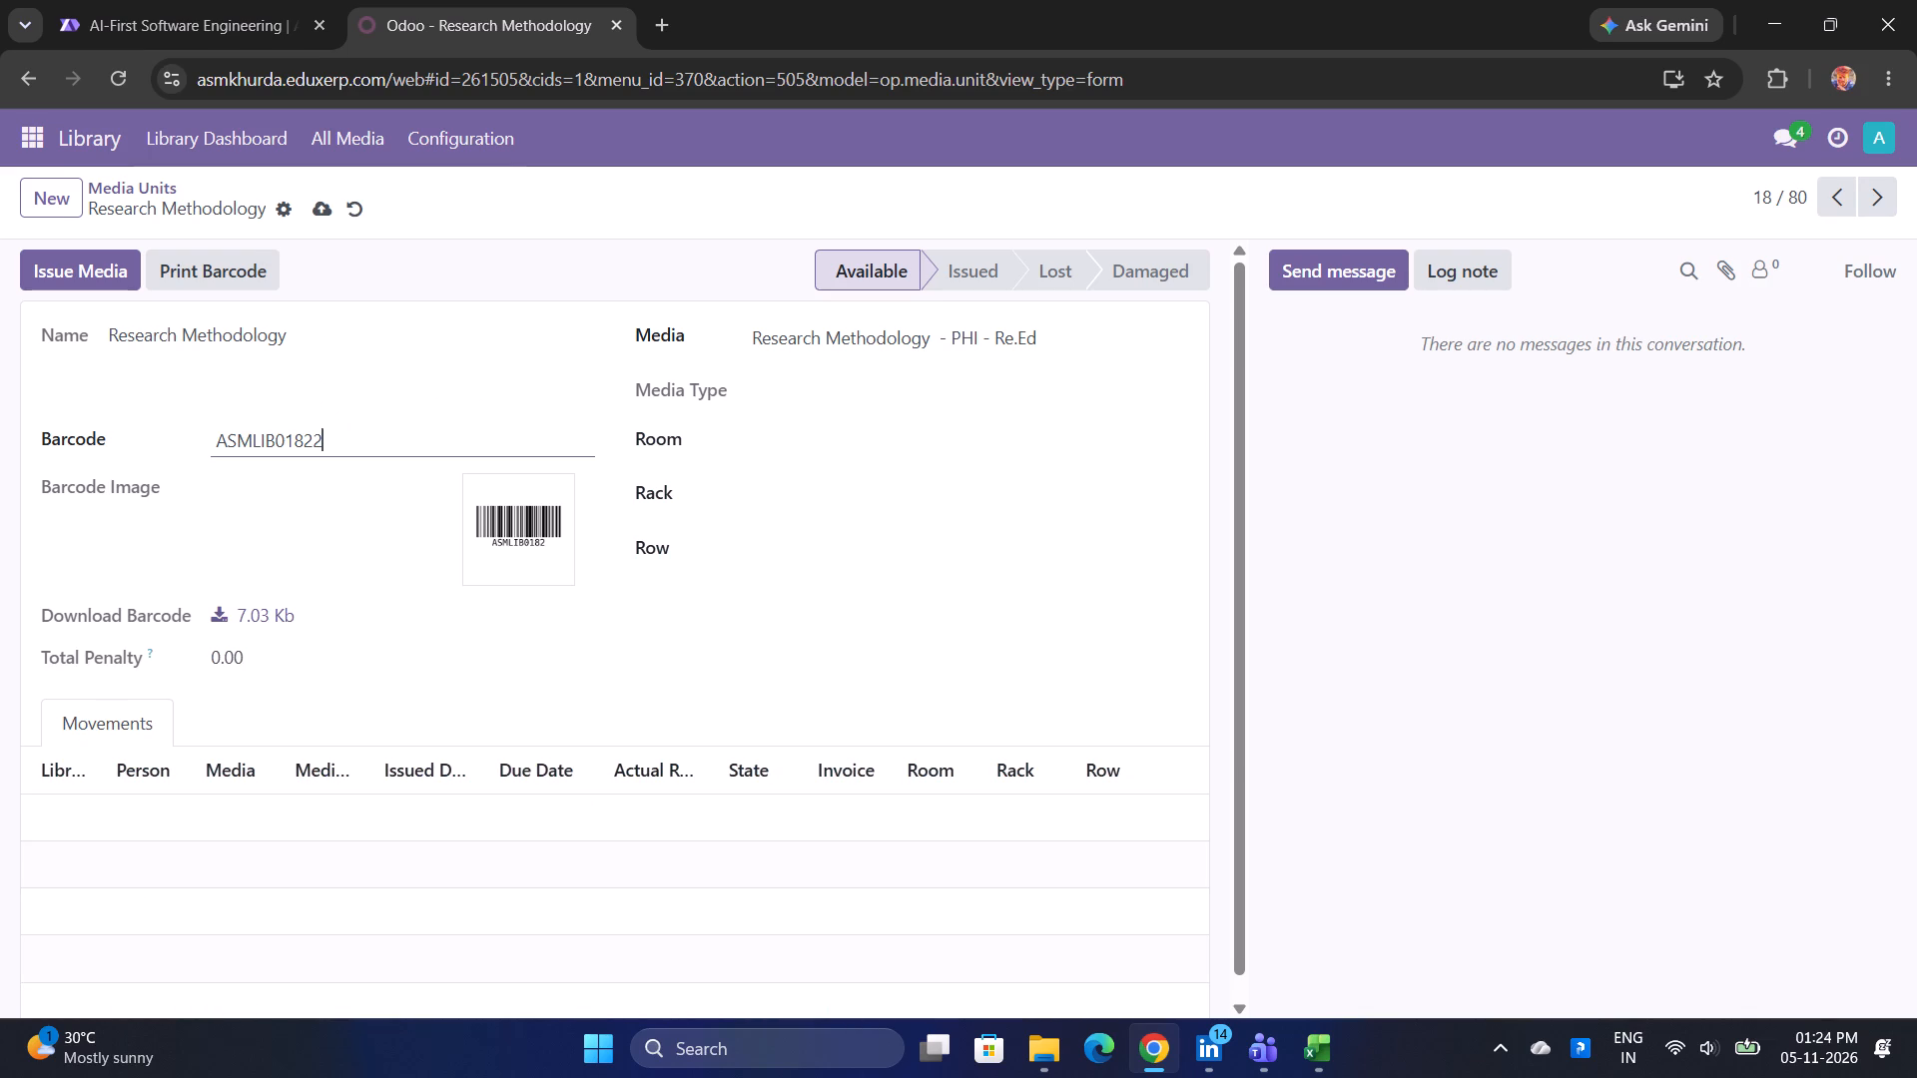
{"action": "left_click", "coordinate": [317, 209]}
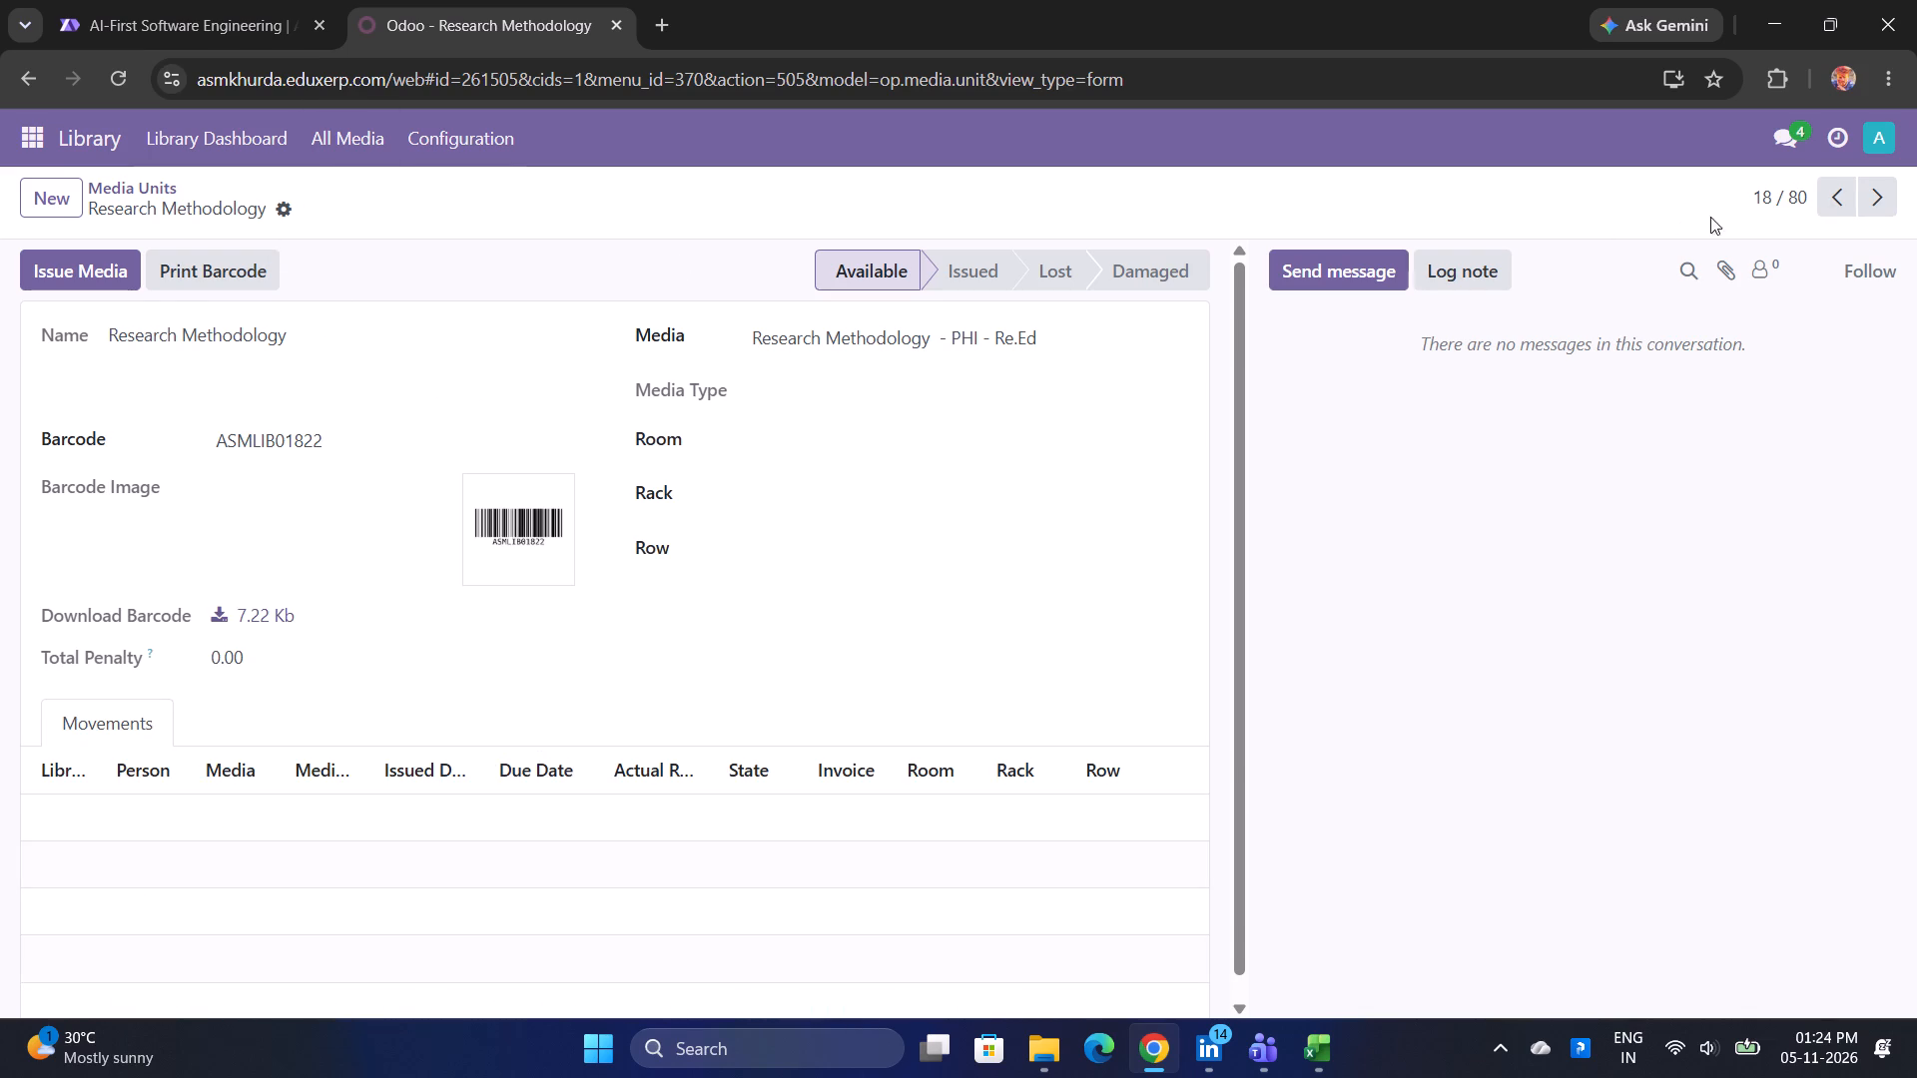
Generate the barcode image for Research Methodology unit 19 of 80 by saving barcode ASMLIB0181 and re-saving it as ASMLIB01819.
{"action": "left_click", "coordinate": [1871, 199]}
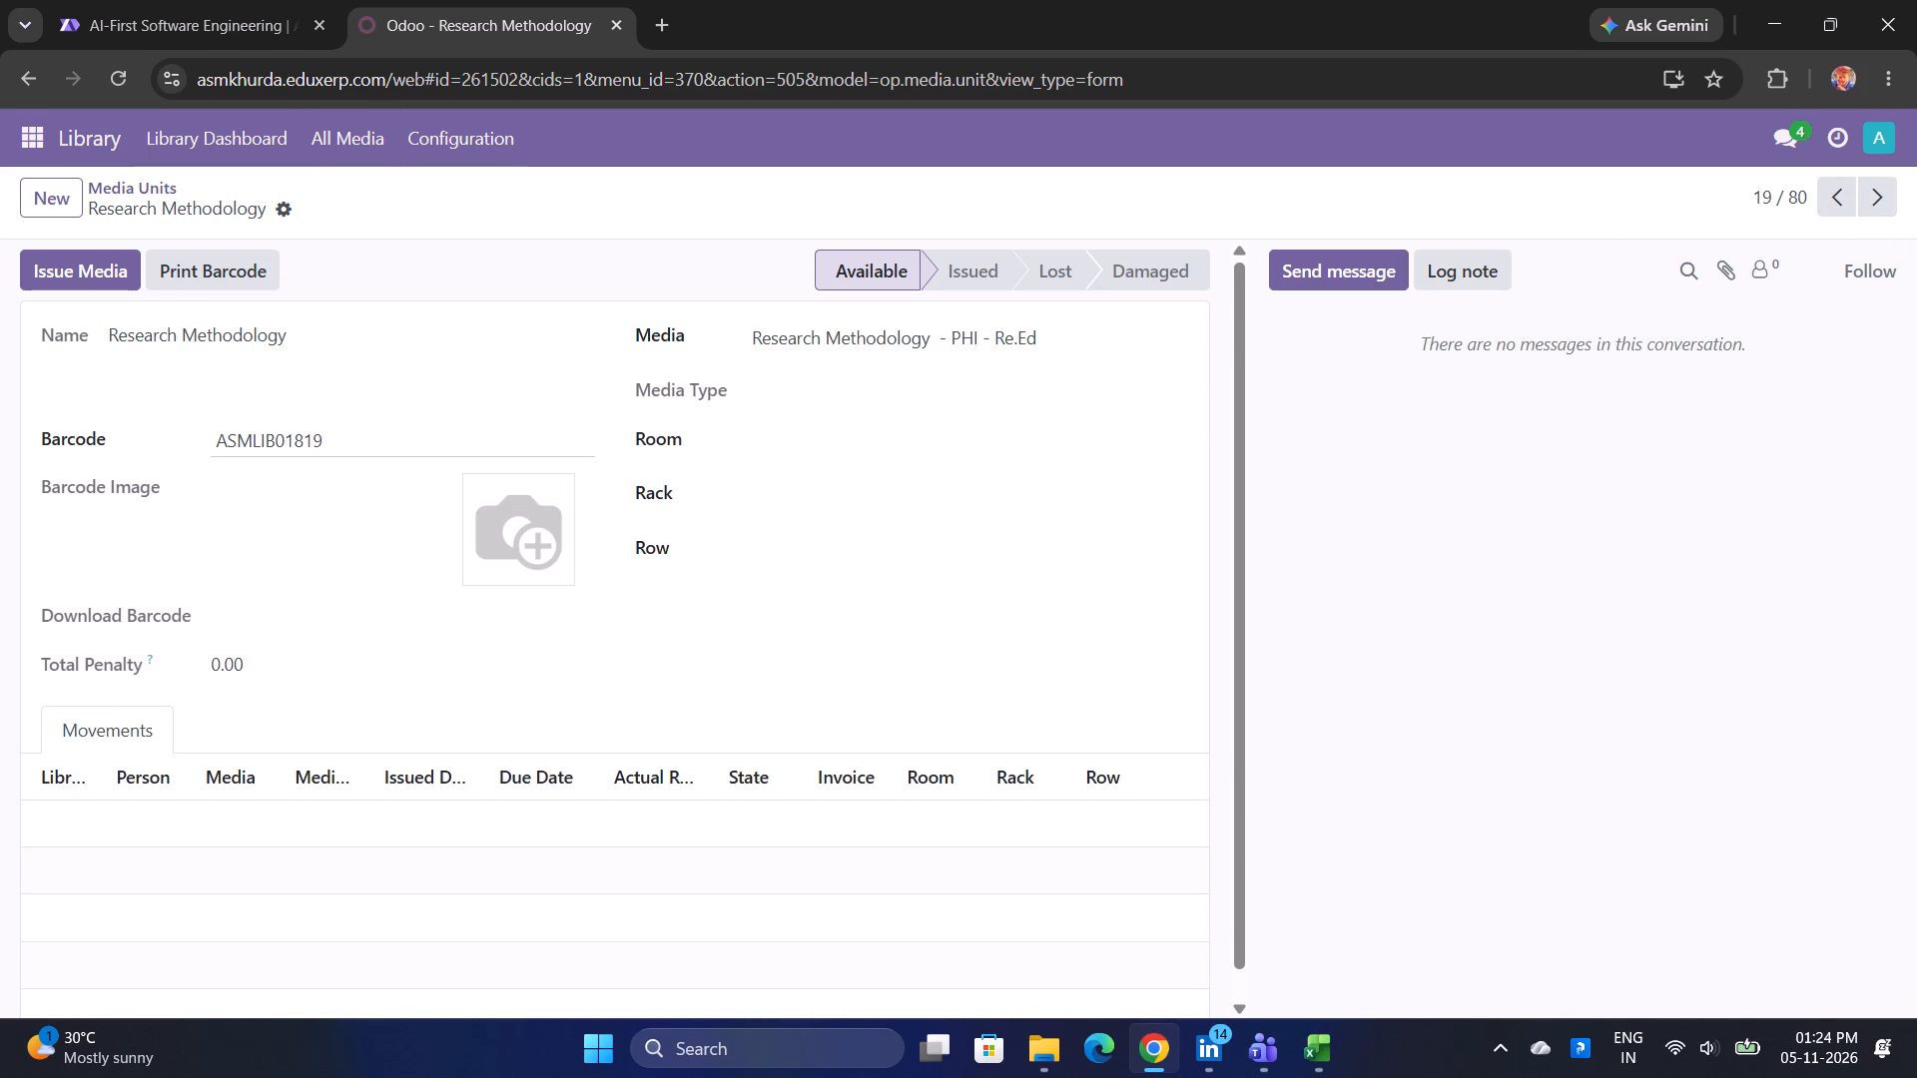
{"action": "left_click", "coordinate": [396, 439]}
{"action": "key", "text": "BackSpace"}
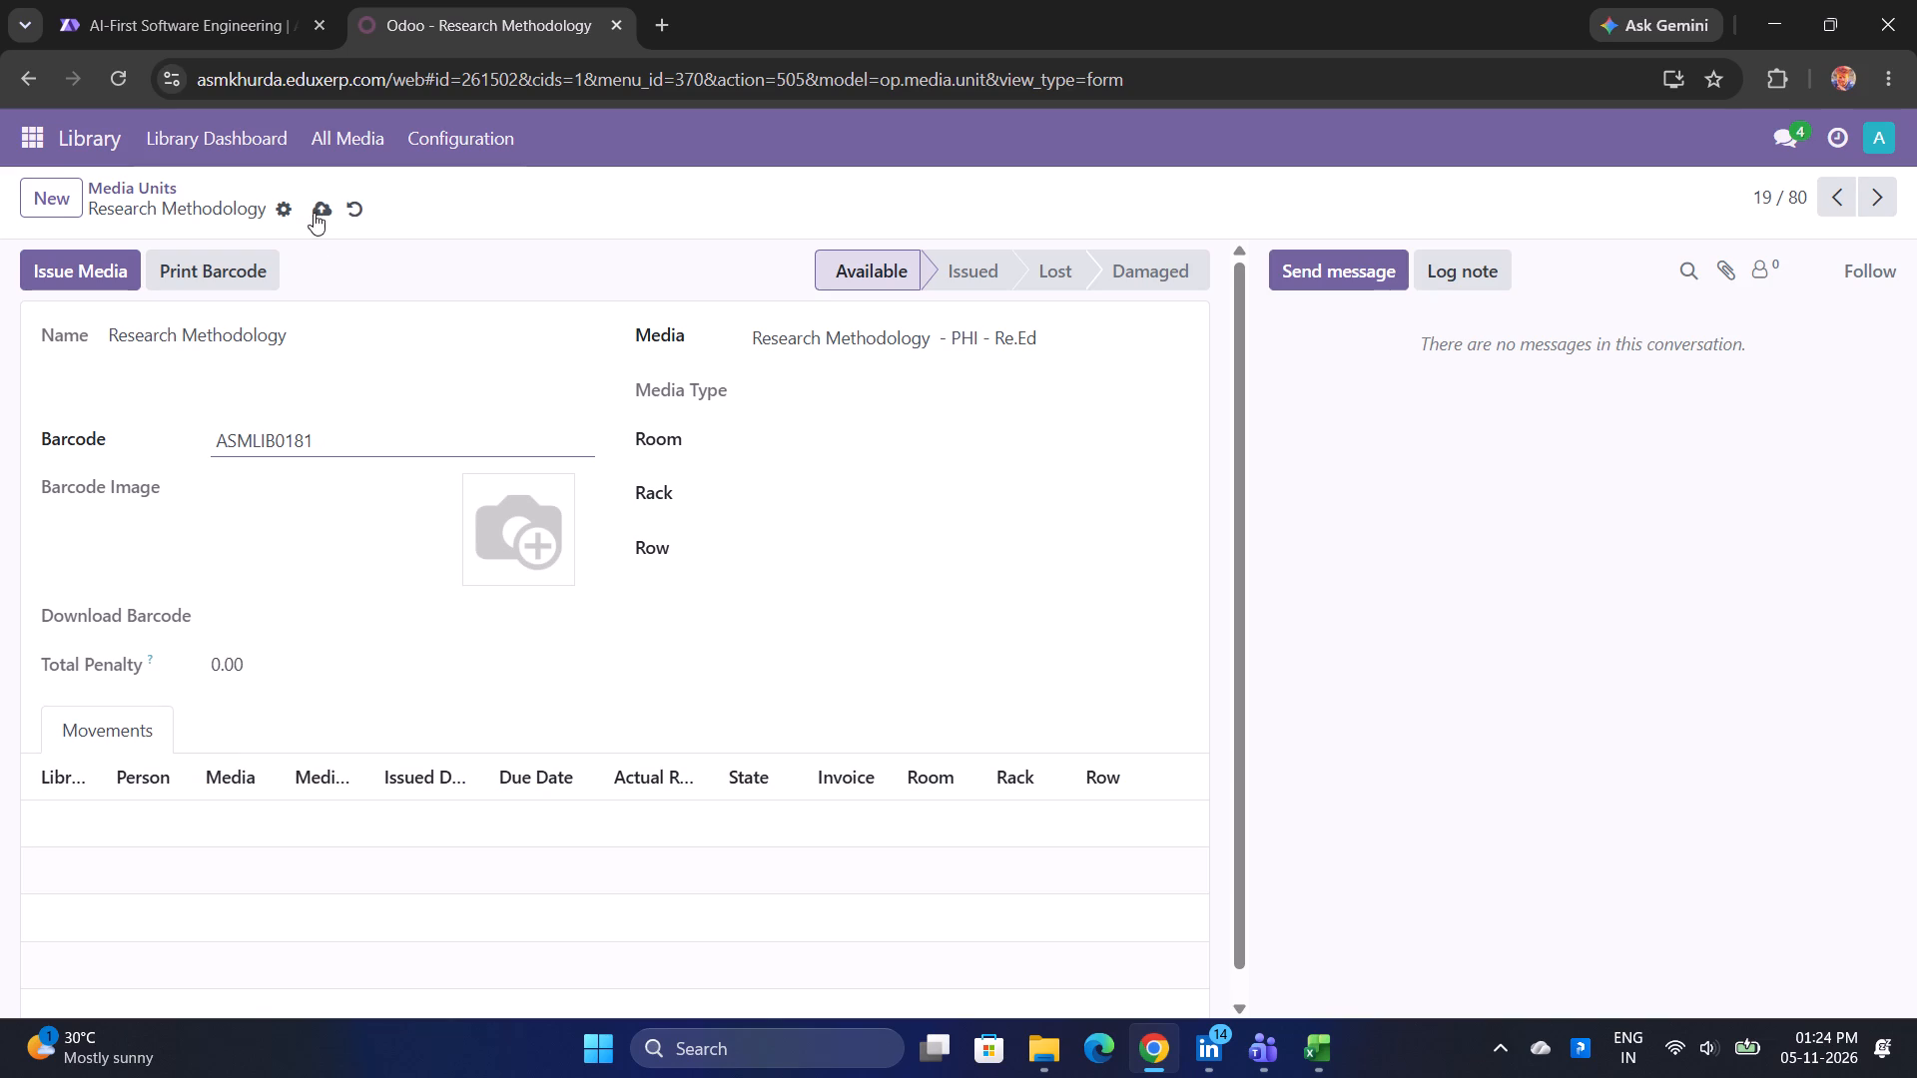
{"action": "left_click", "coordinate": [311, 200]}
{"action": "left_click", "coordinate": [344, 444]}
{"action": "key", "text": "9"}
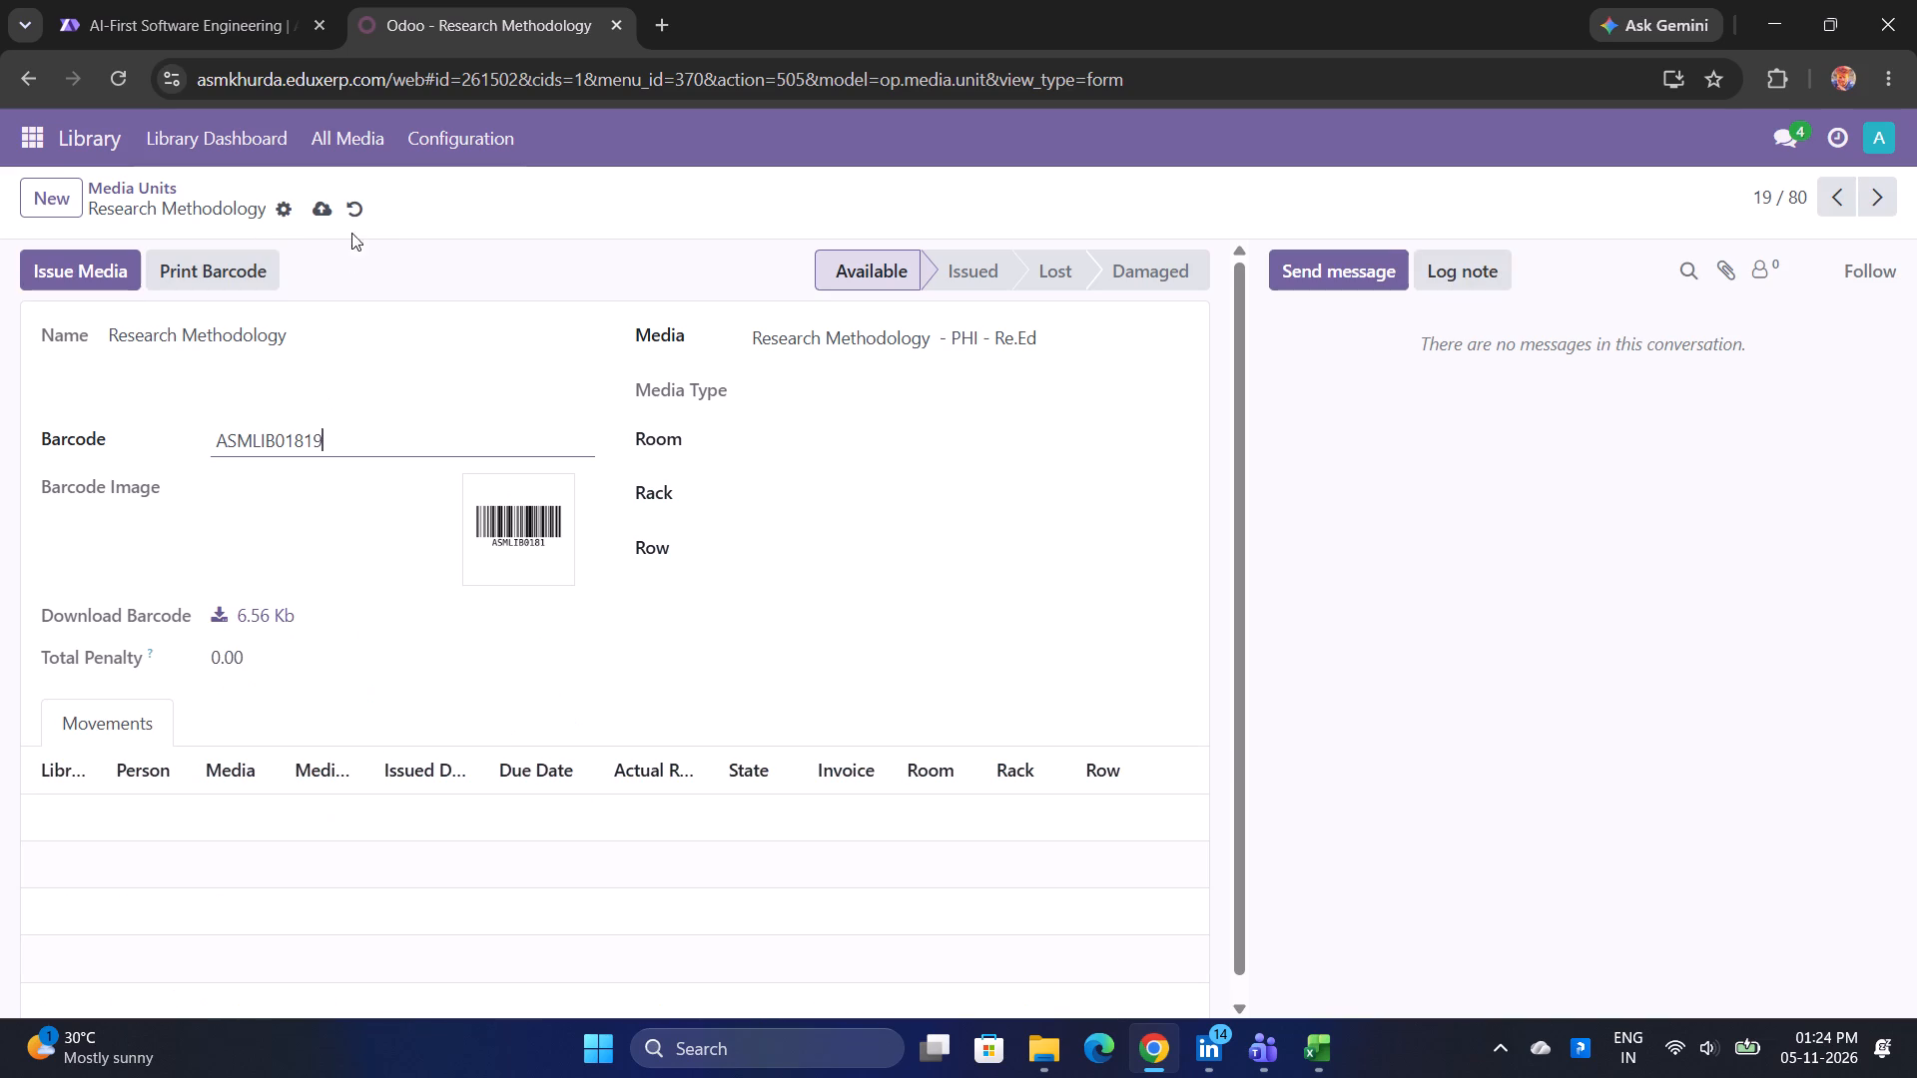
{"action": "left_click", "coordinate": [313, 203]}
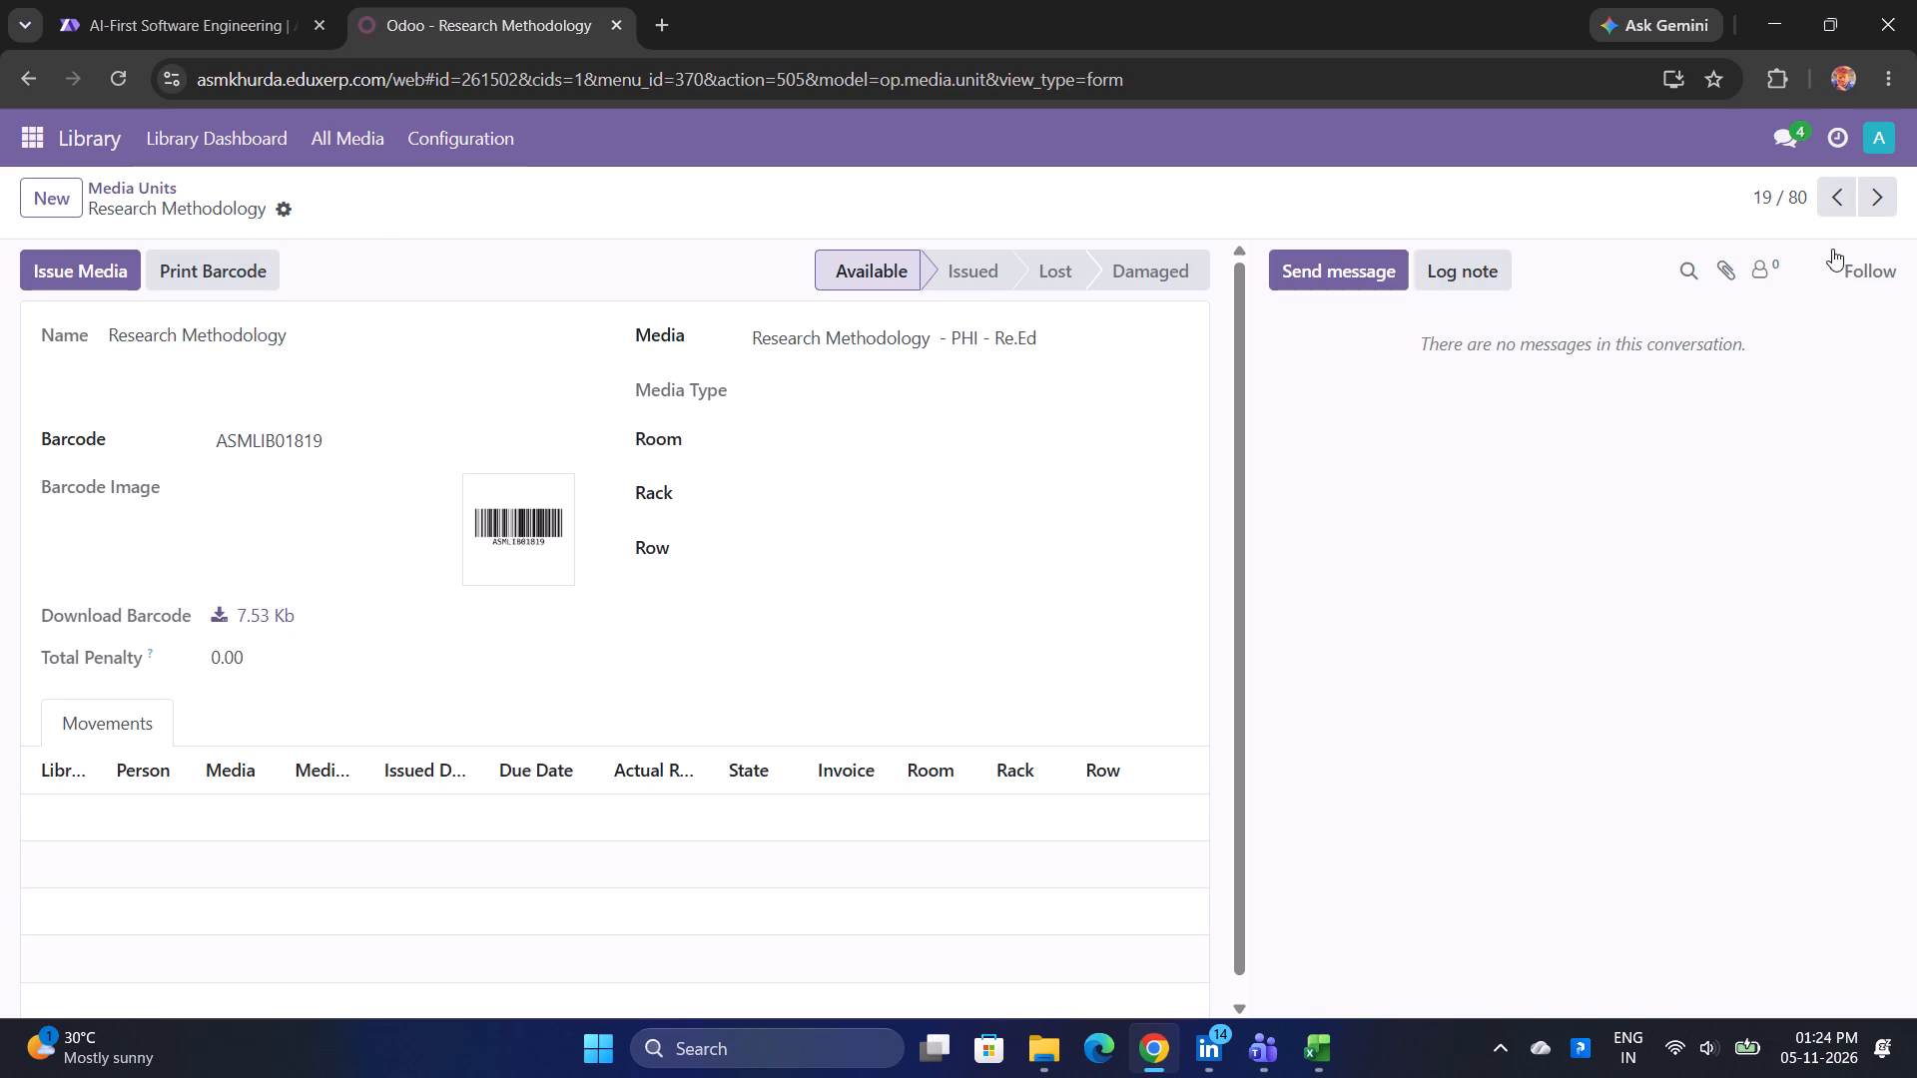
Generate the barcode image for Research Methodology unit 20 of 80 by saving barcode ASMLIB0181 and re-saving it as ASMLIB01818.
{"action": "left_click", "coordinate": [1868, 193]}
{"action": "left_click", "coordinate": [395, 427]}
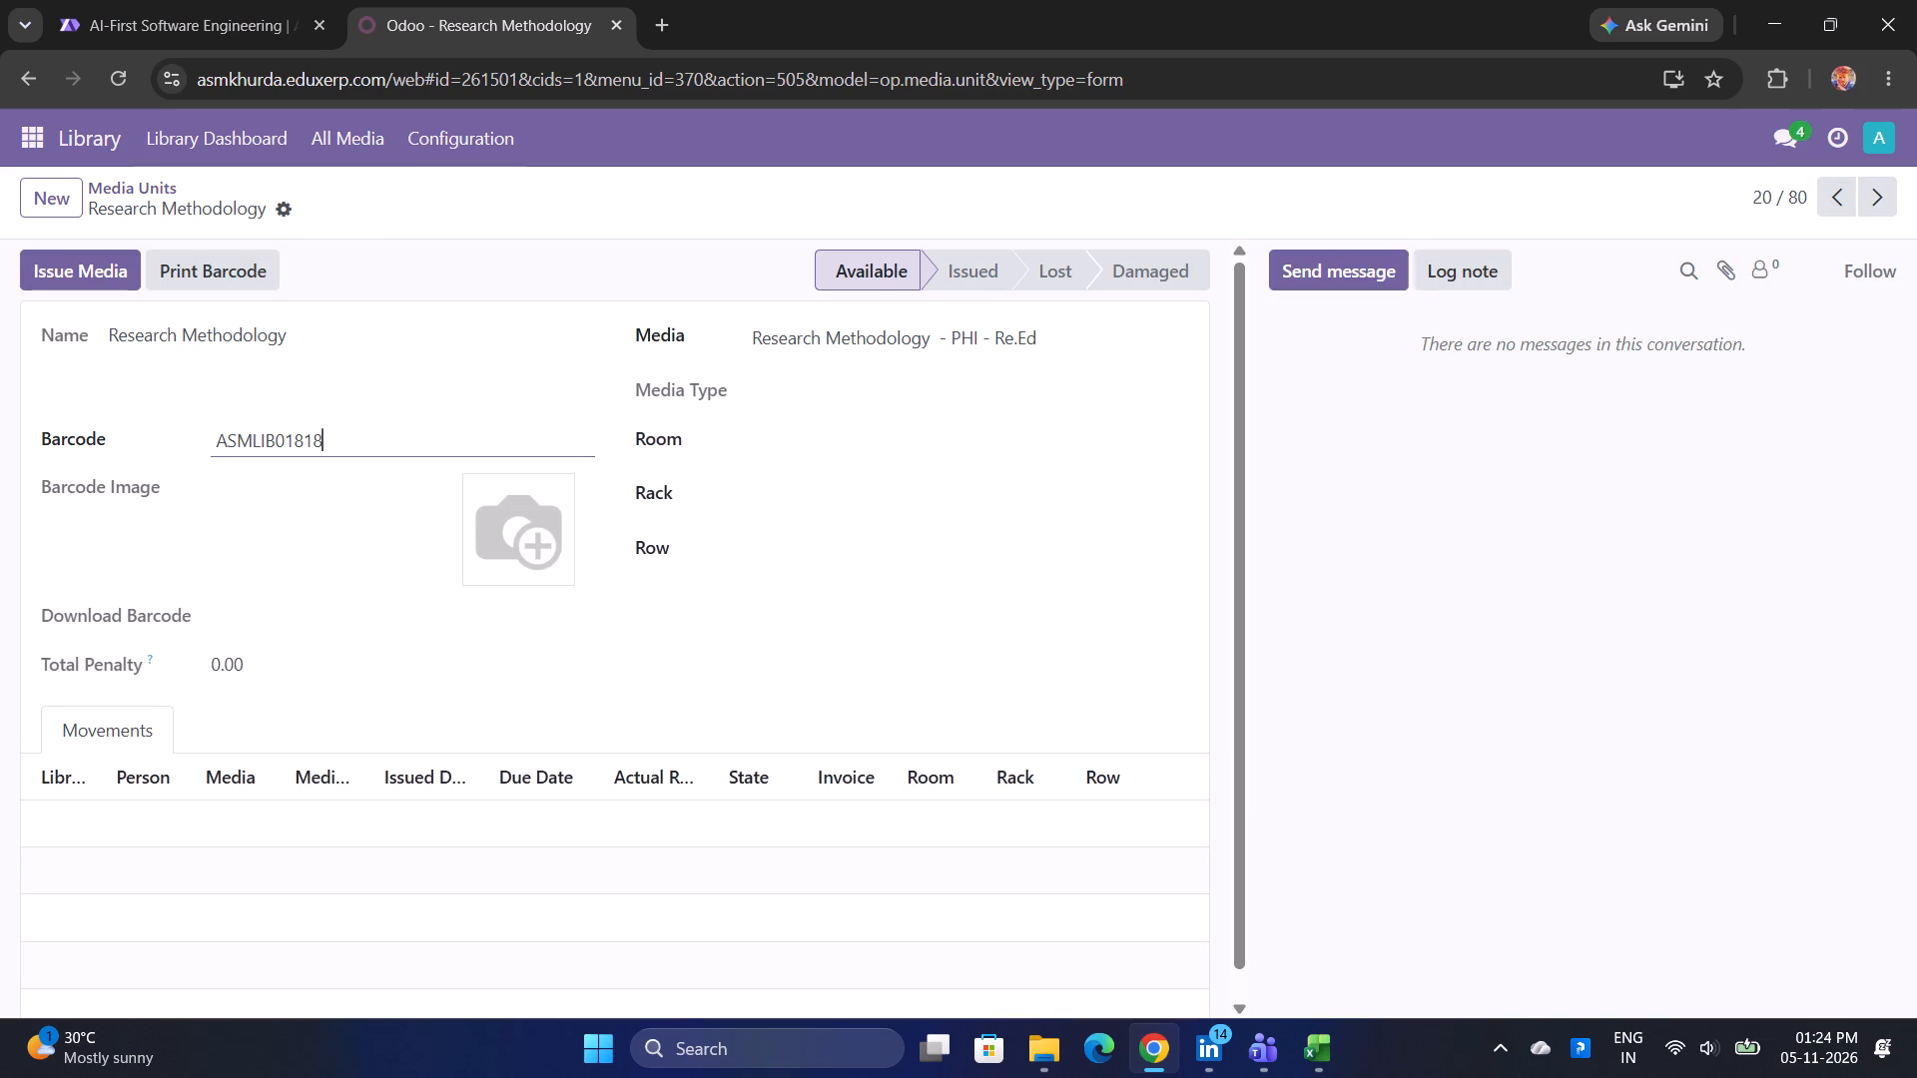
{"action": "key", "text": "BackSpace"}
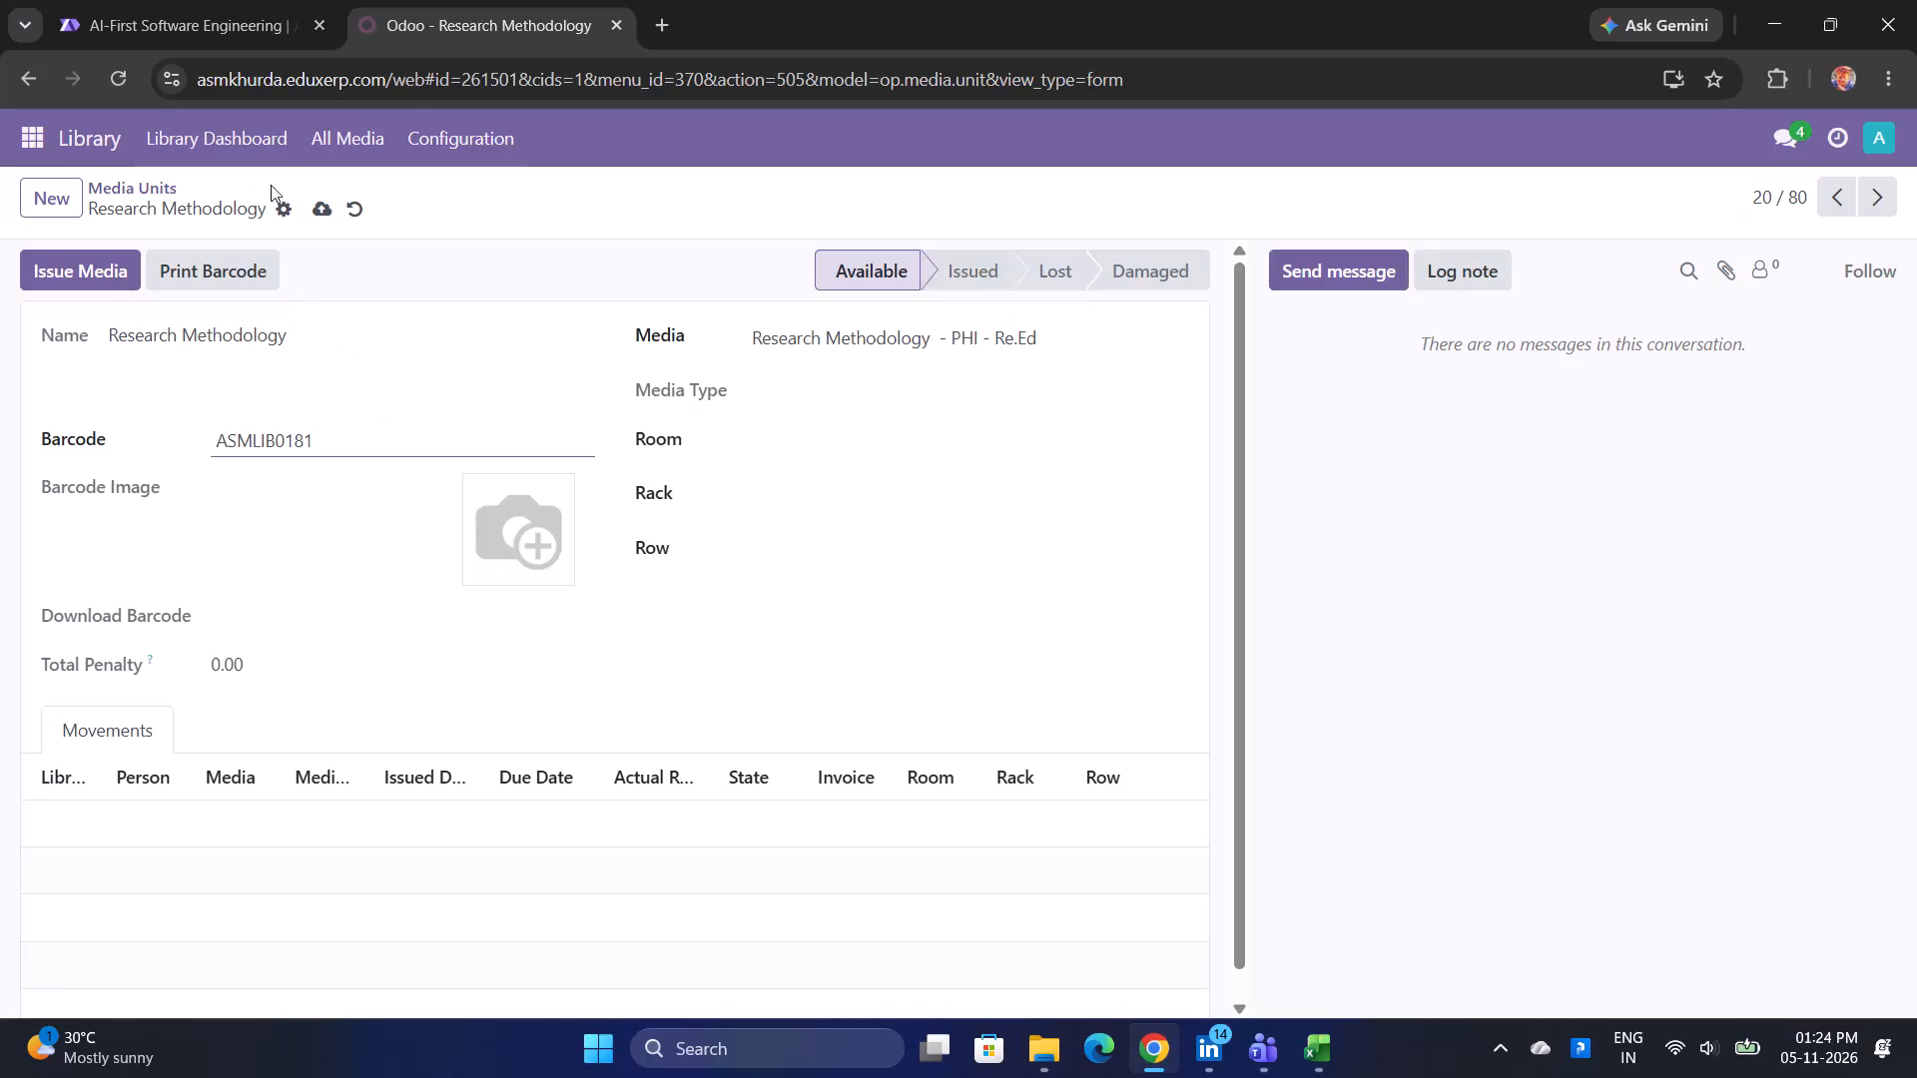
{"action": "left_click", "coordinate": [322, 210]}
{"action": "left_click", "coordinate": [345, 446]}
{"action": "key", "text": "8"}
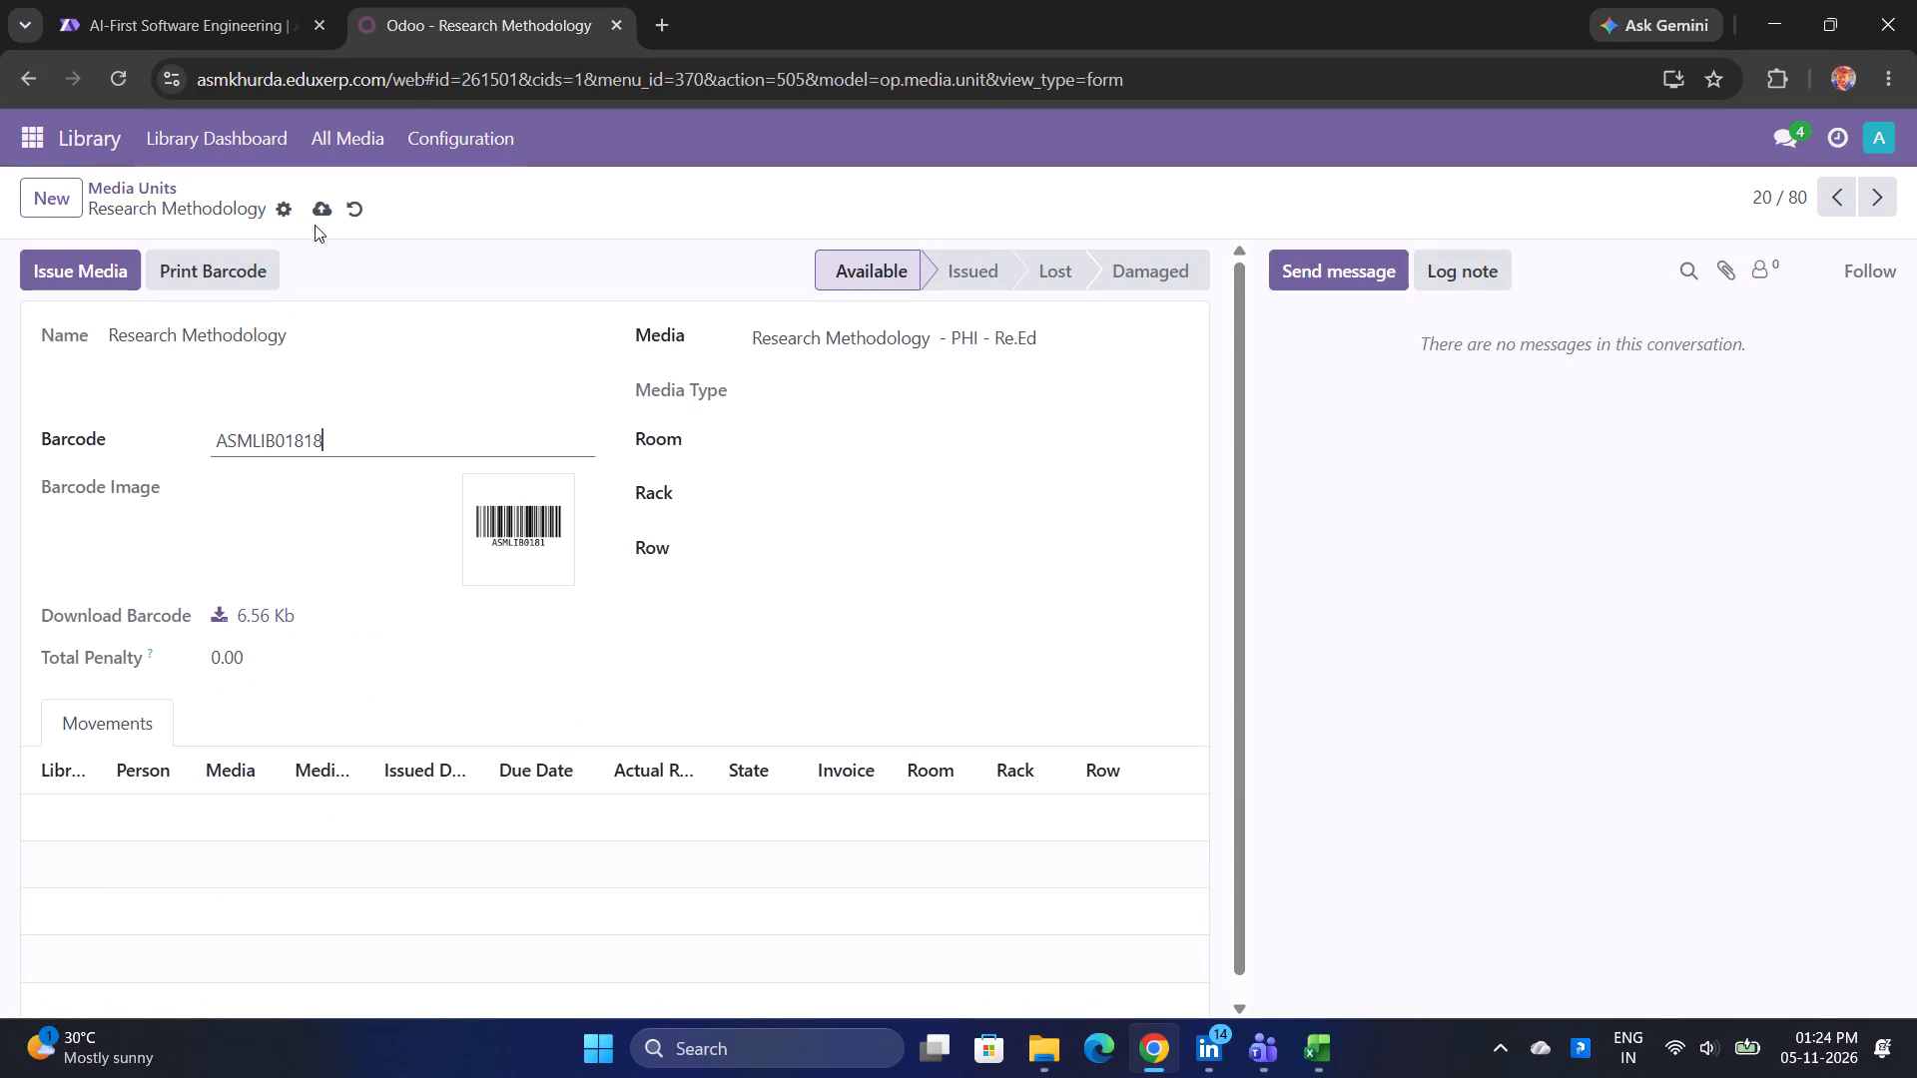
{"action": "left_click", "coordinate": [318, 203]}
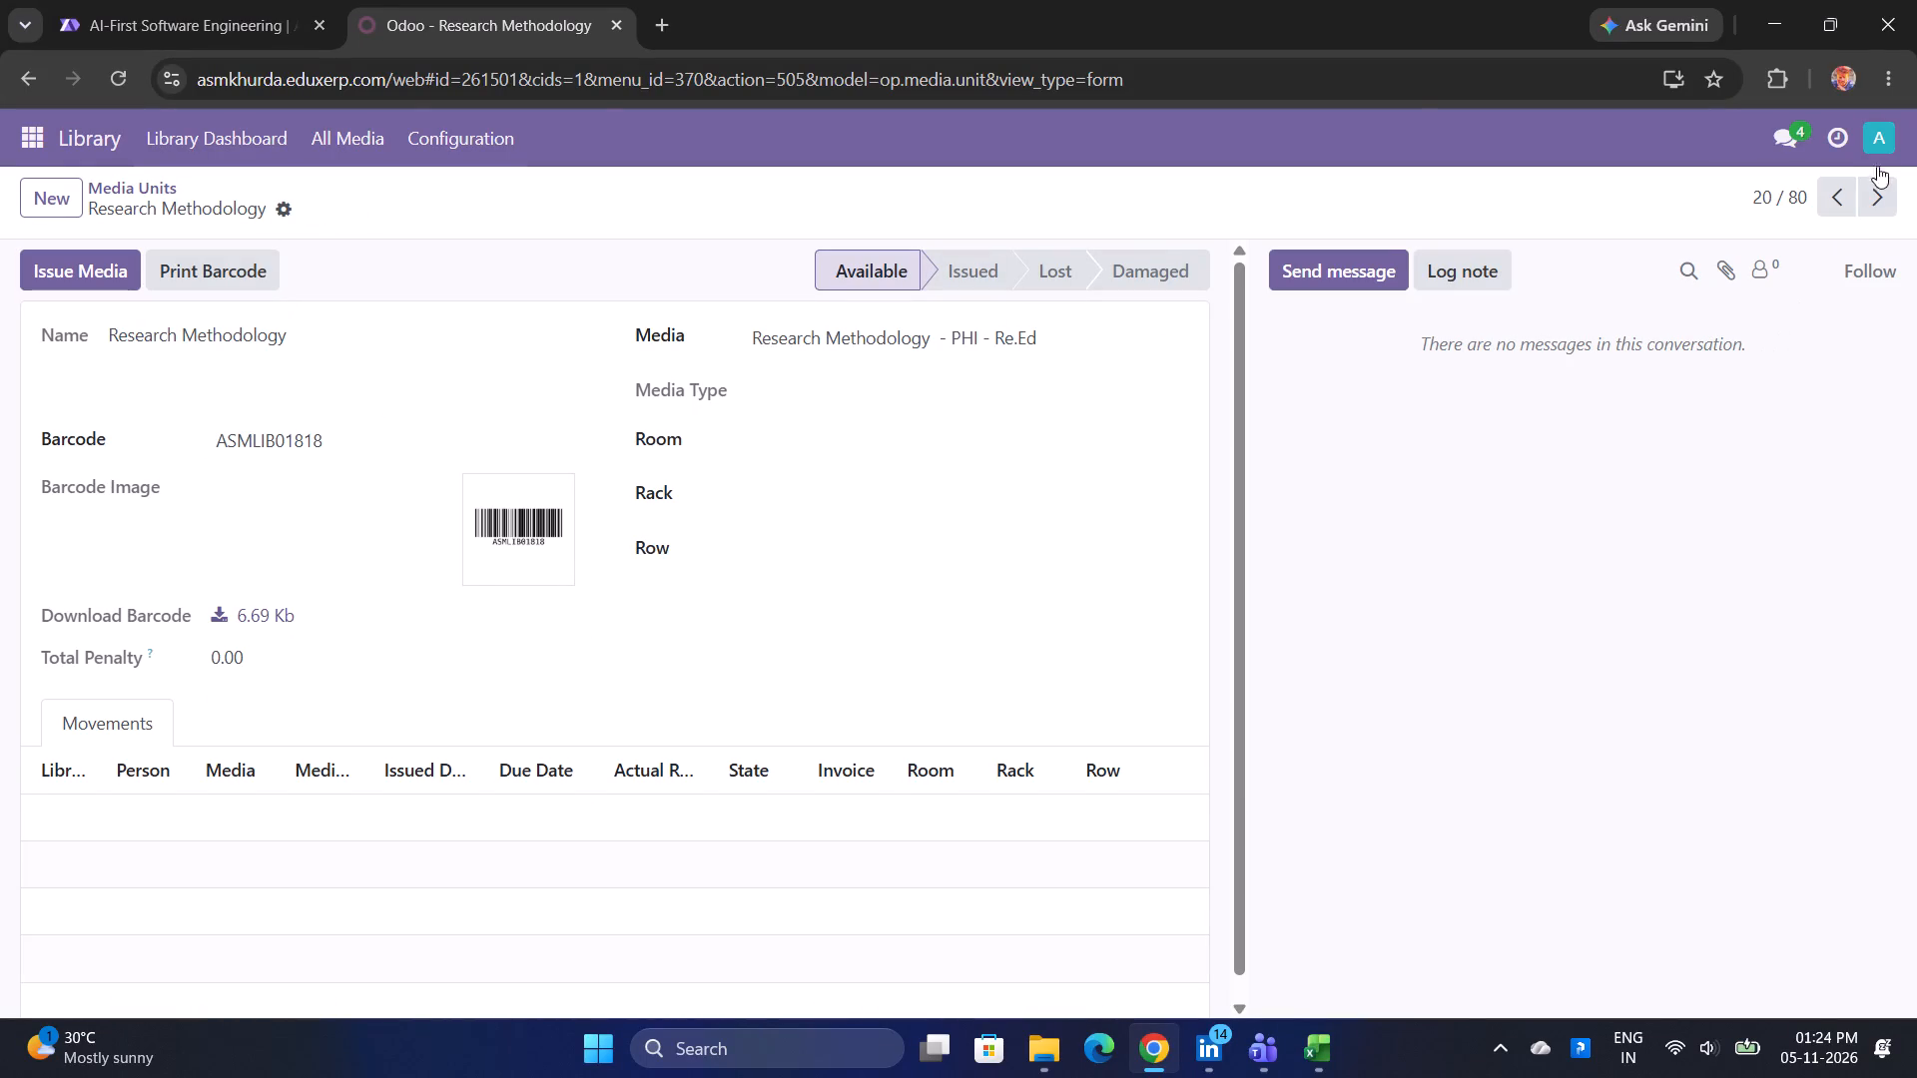
Generate the barcode image for Research Methodology unit 21 of 80 by saving barcode ASMLIB0181 and re-saving it as ASMLIB01815.
{"action": "left_click", "coordinate": [1866, 202]}
{"action": "left_click", "coordinate": [342, 441]}
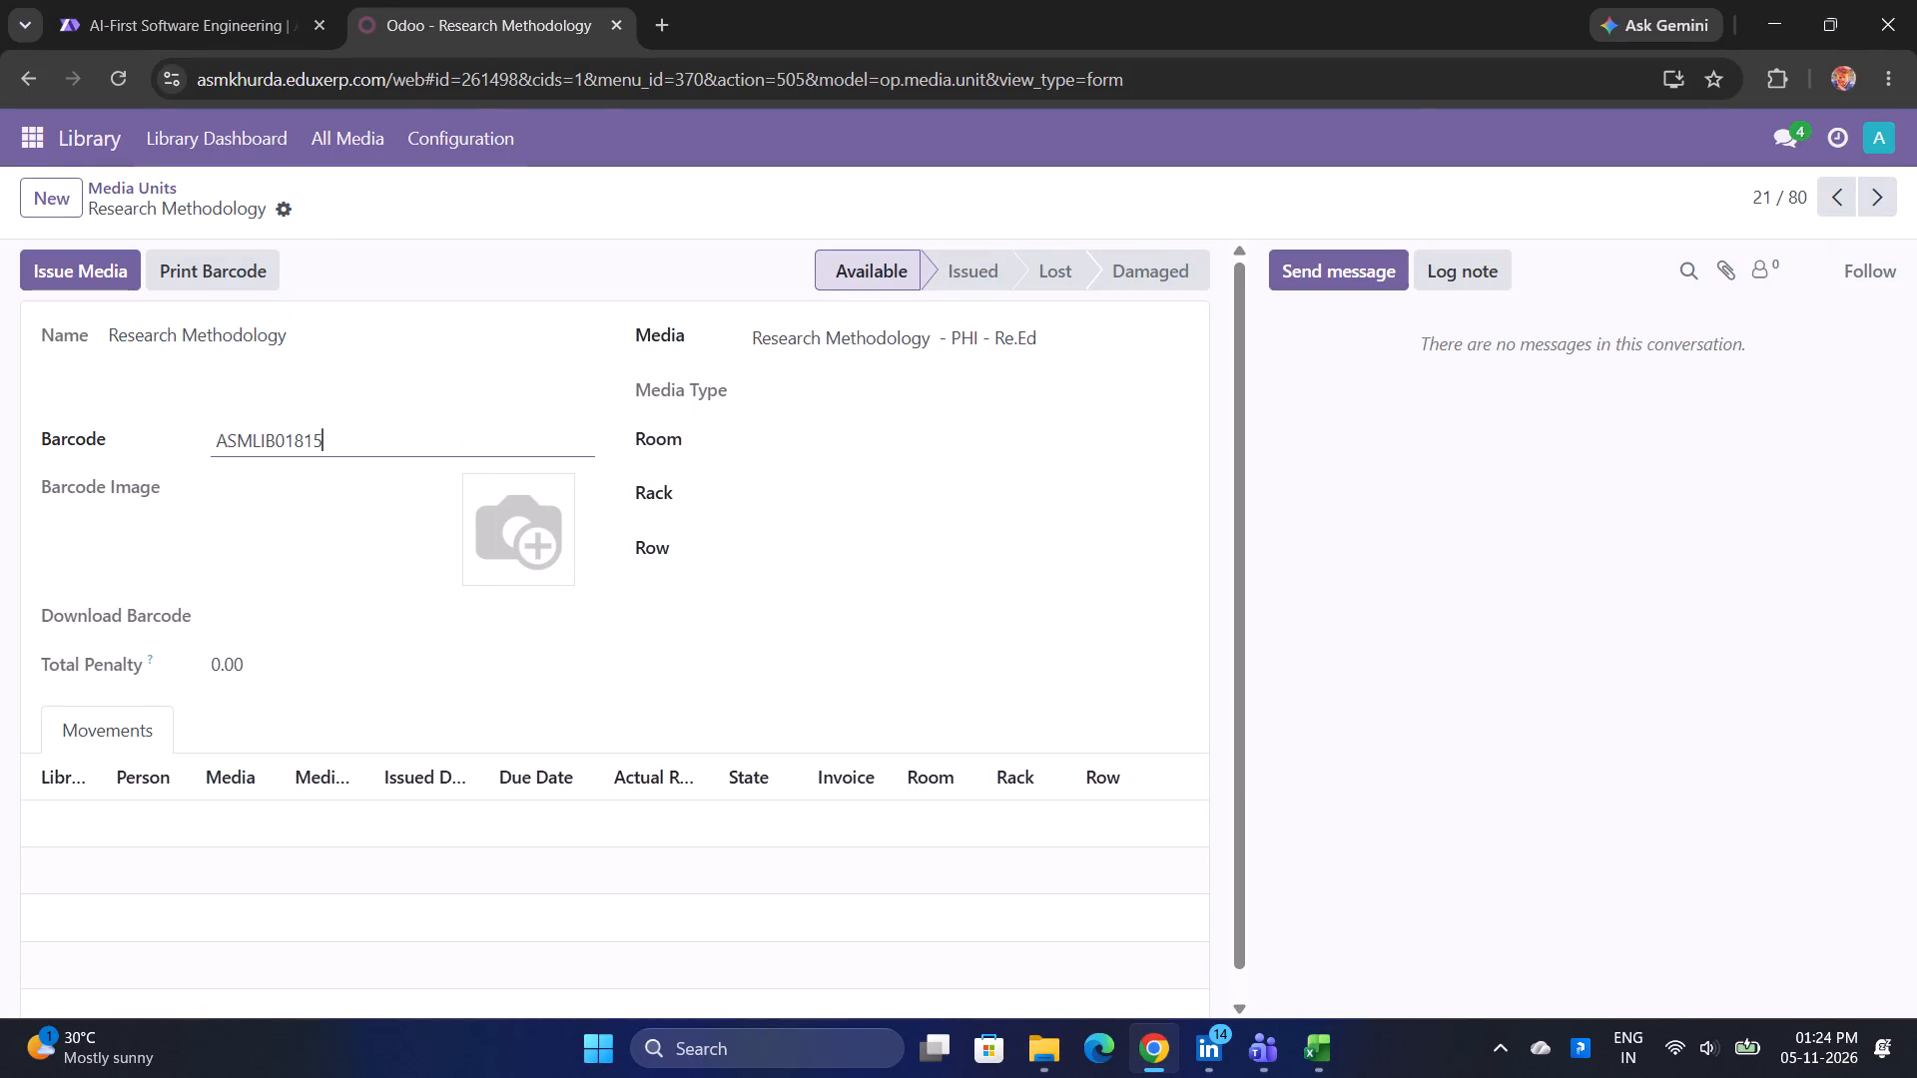
{"action": "key", "text": "BackSpace"}
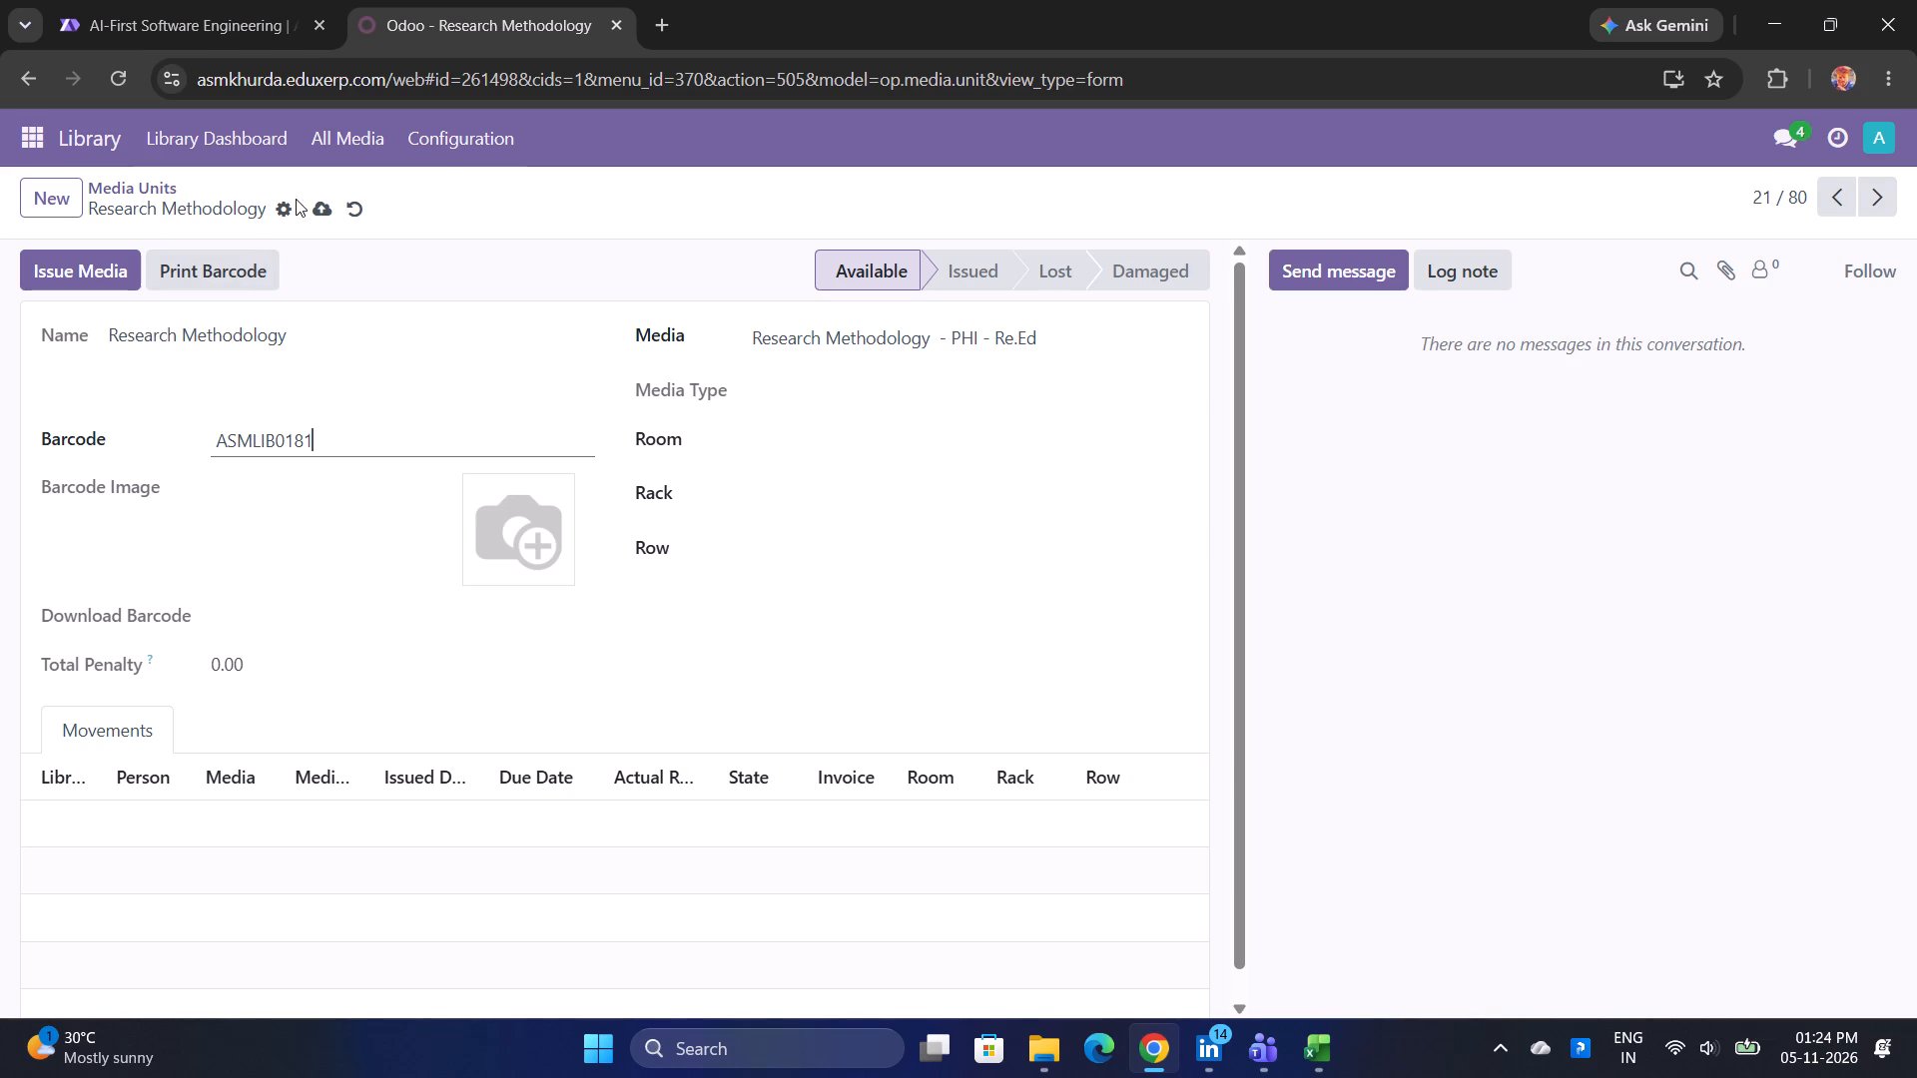
{"action": "left_click", "coordinate": [315, 198]}
{"action": "left_click", "coordinate": [358, 441]}
{"action": "key", "text": "5"}
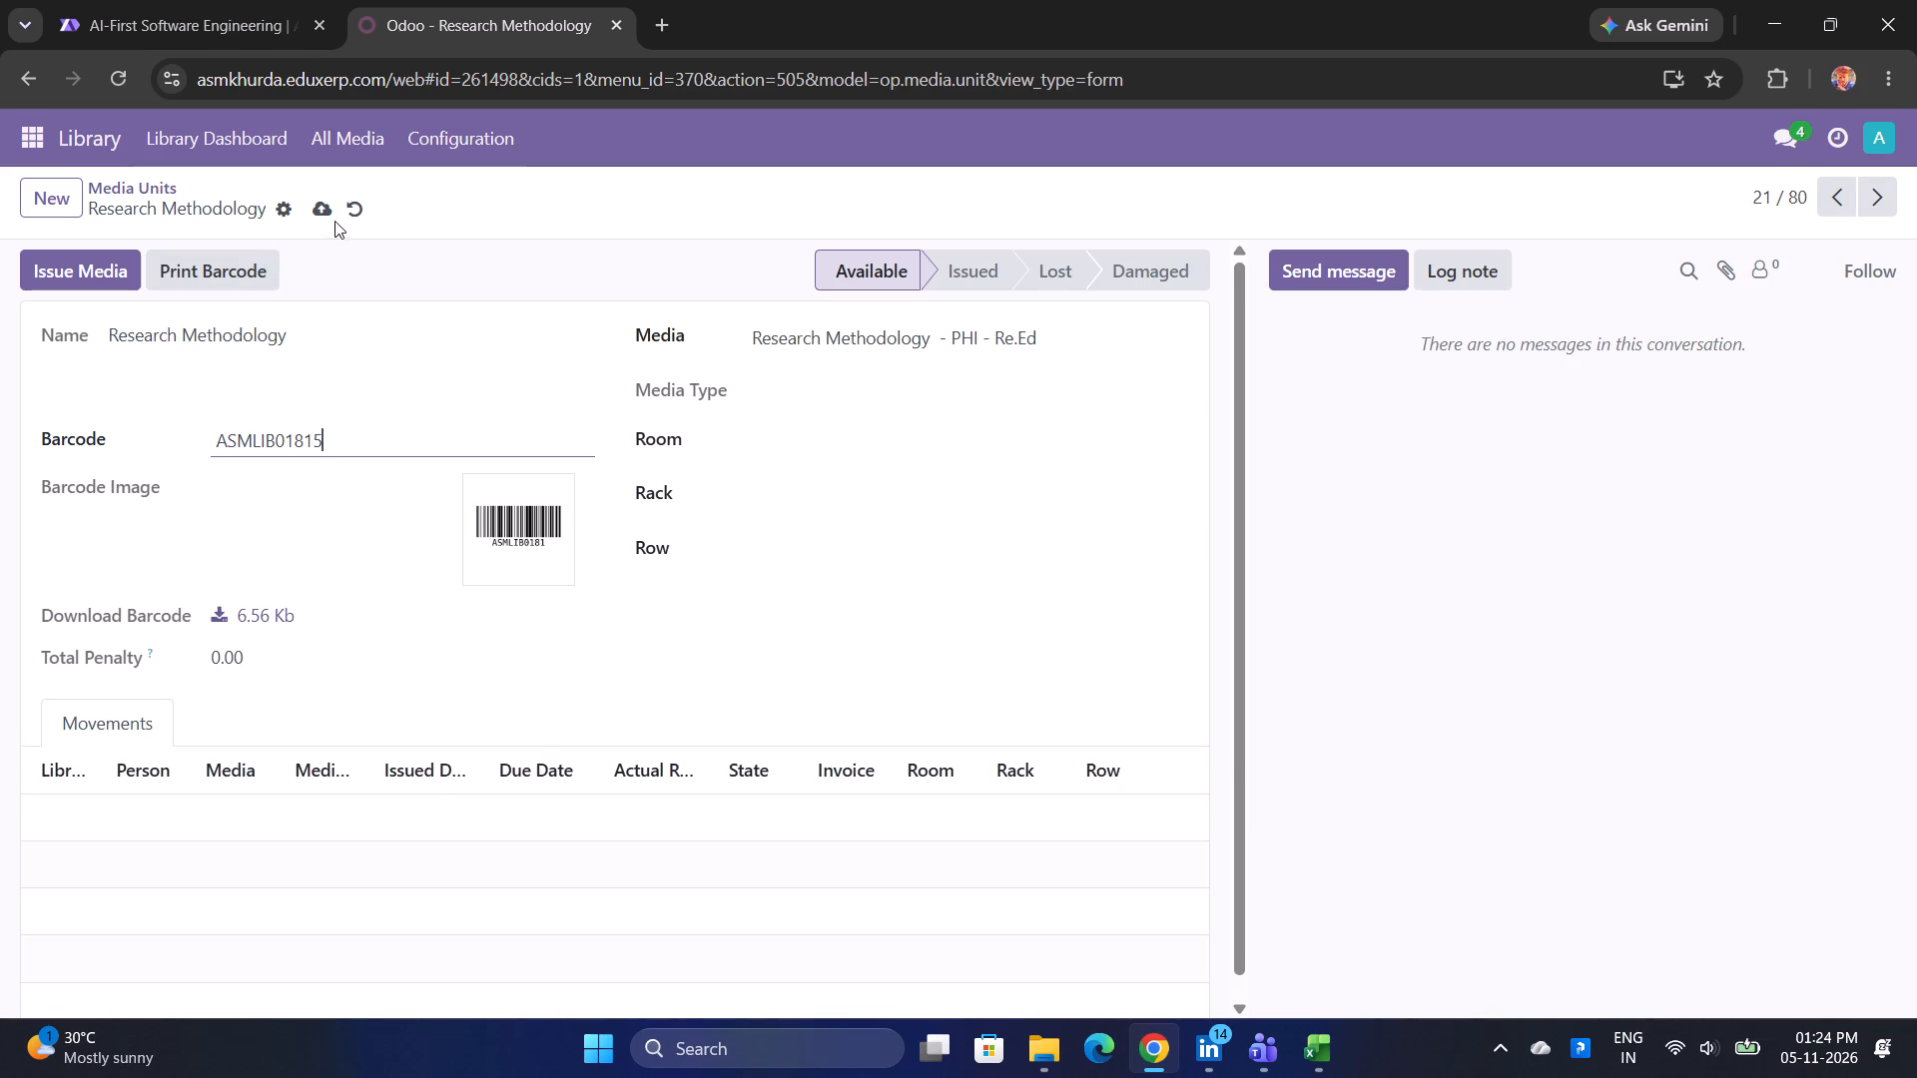
{"action": "left_click", "coordinate": [322, 210]}
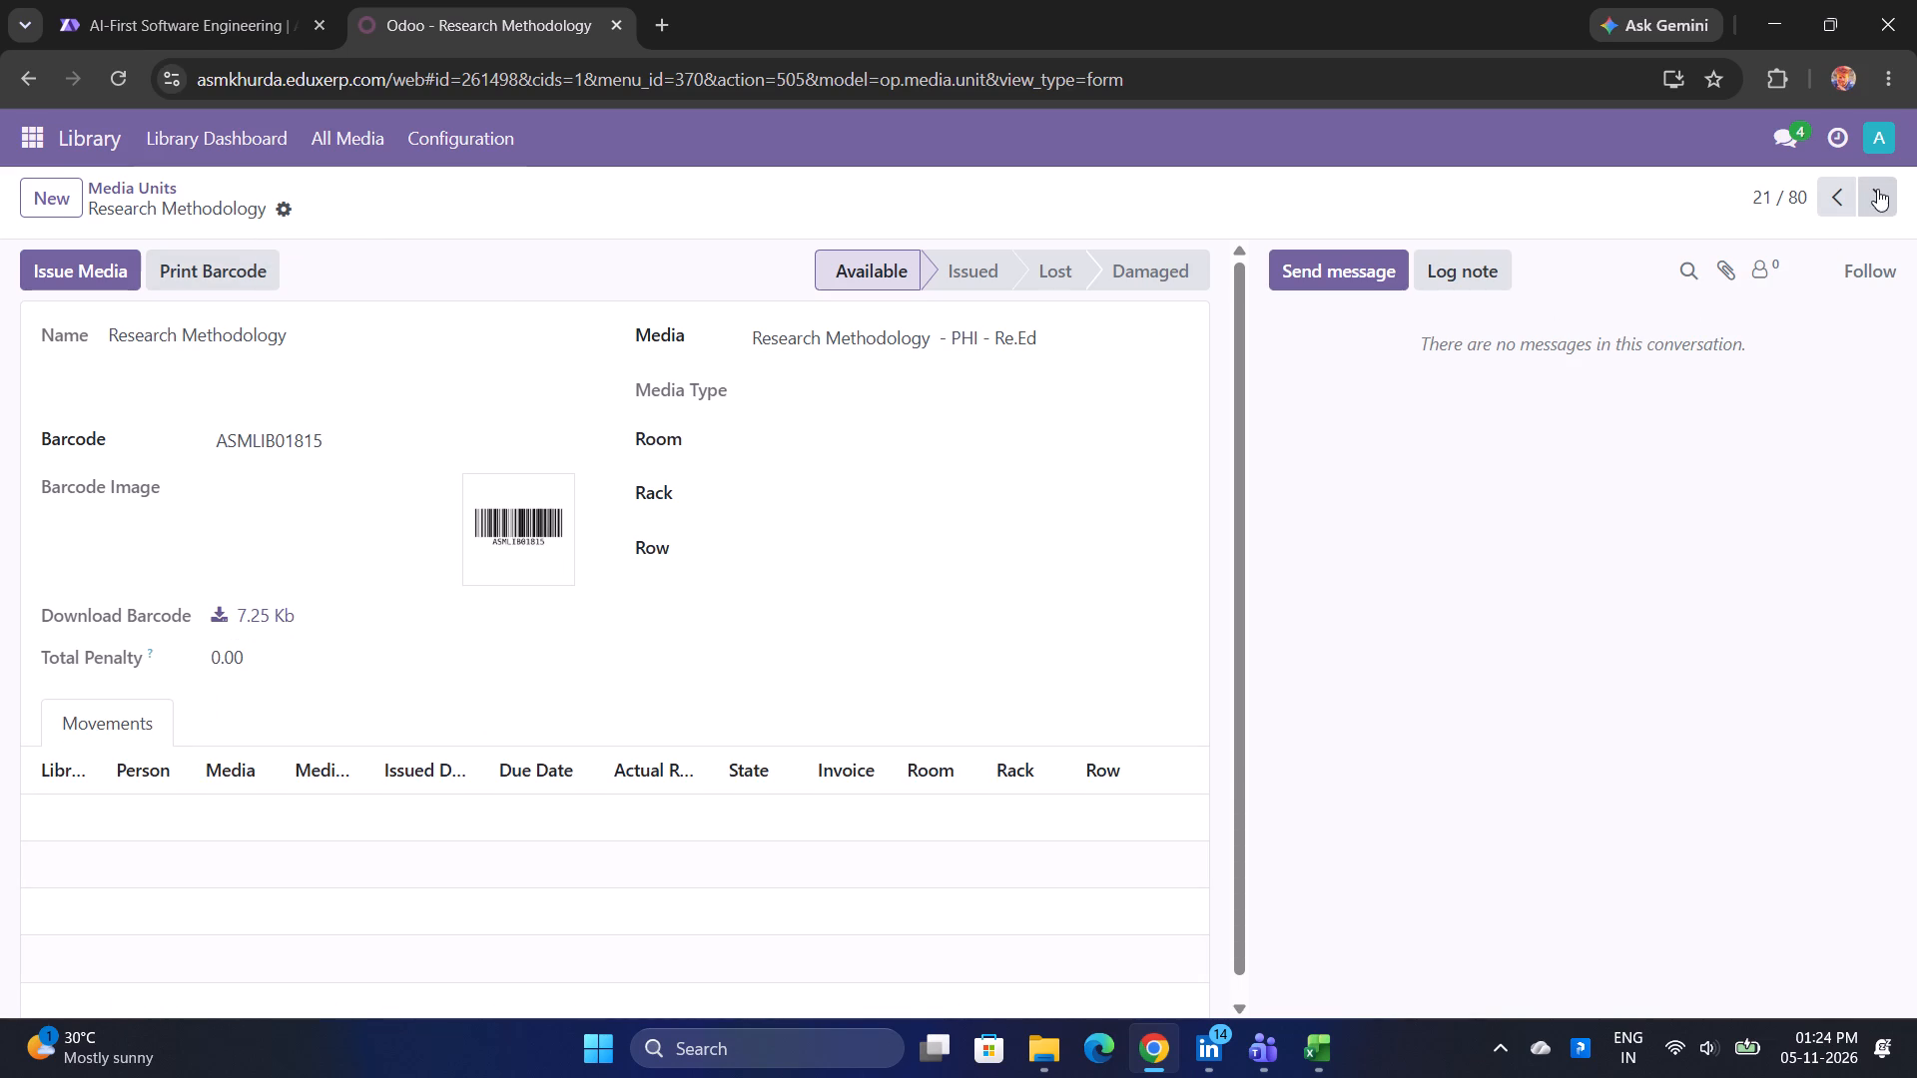
Generate the barcode image for Research Methodology unit 22 of 80 by saving barcode ASMLIB0181 and re-saving it as ASMLIB01811.
{"action": "left_click", "coordinate": [1878, 188]}
{"action": "left_click", "coordinate": [484, 432]}
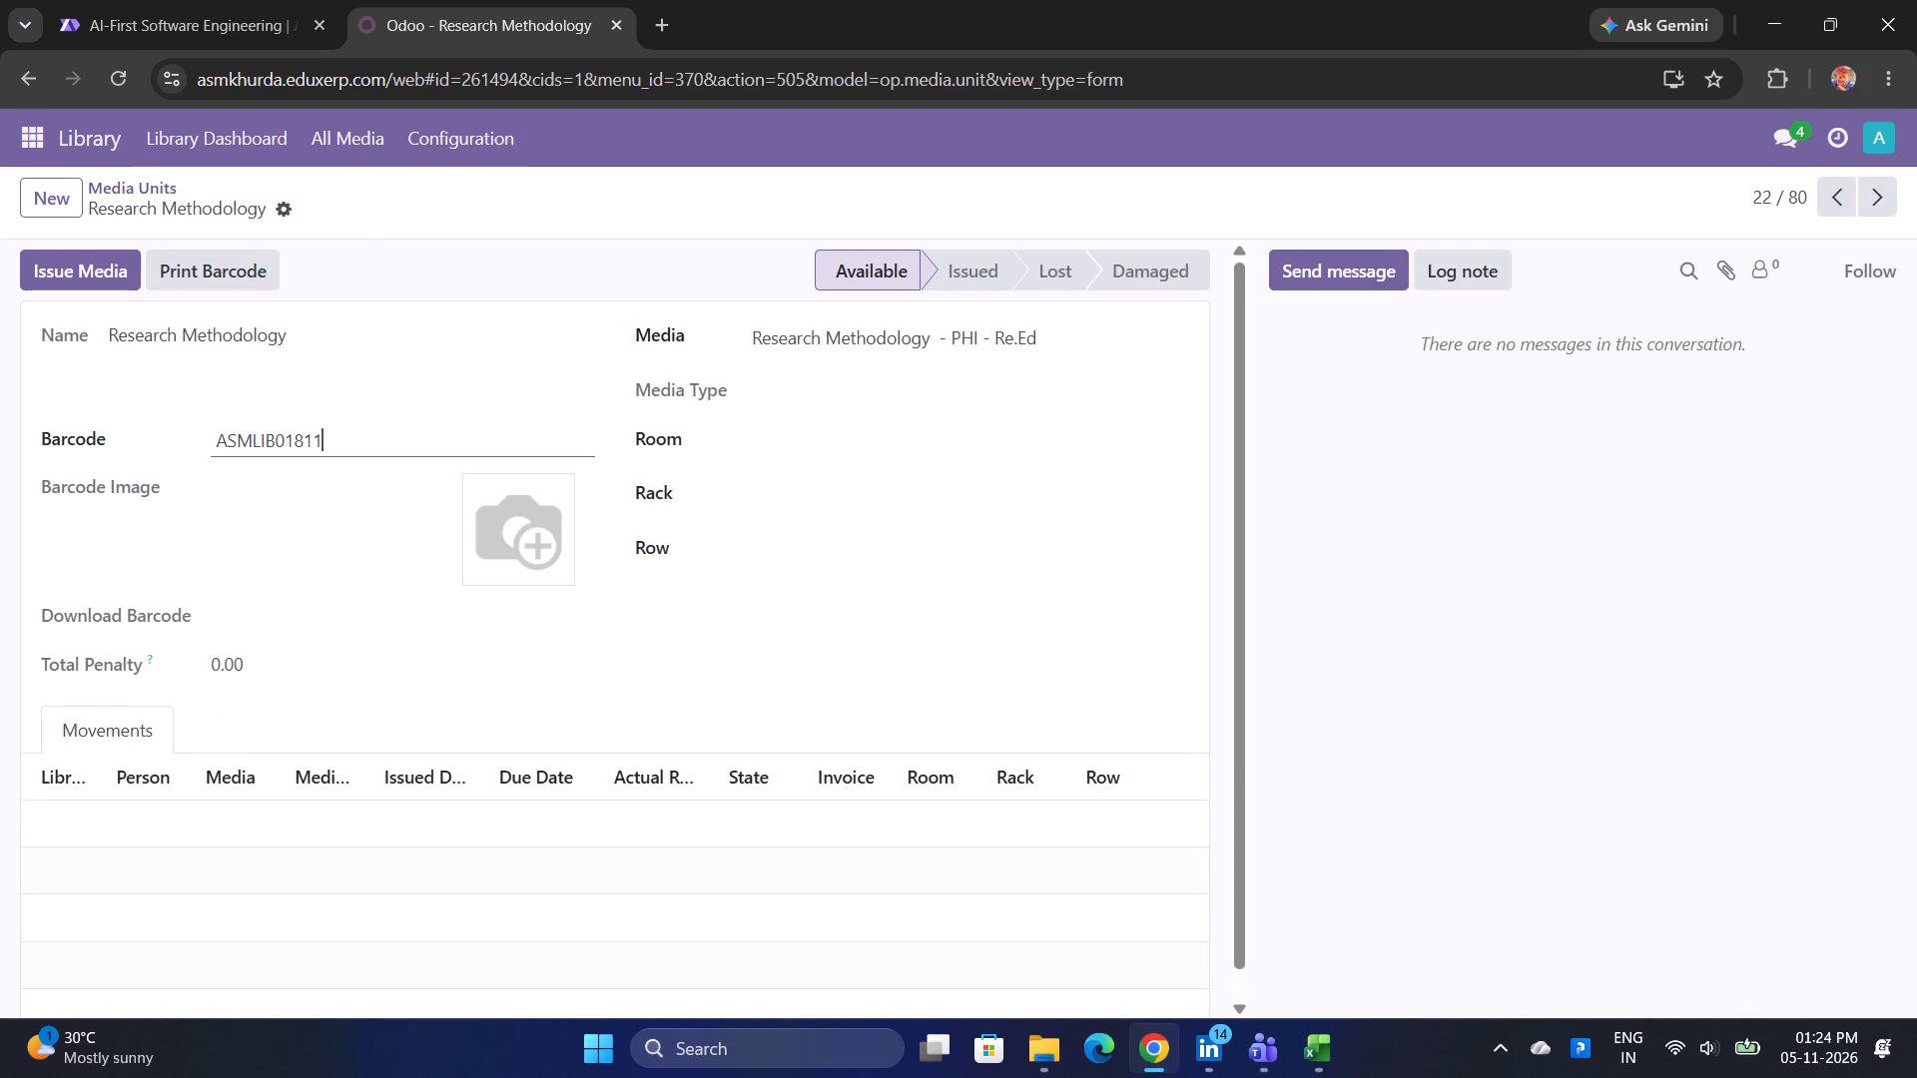
{"action": "key", "text": "BackSpace"}
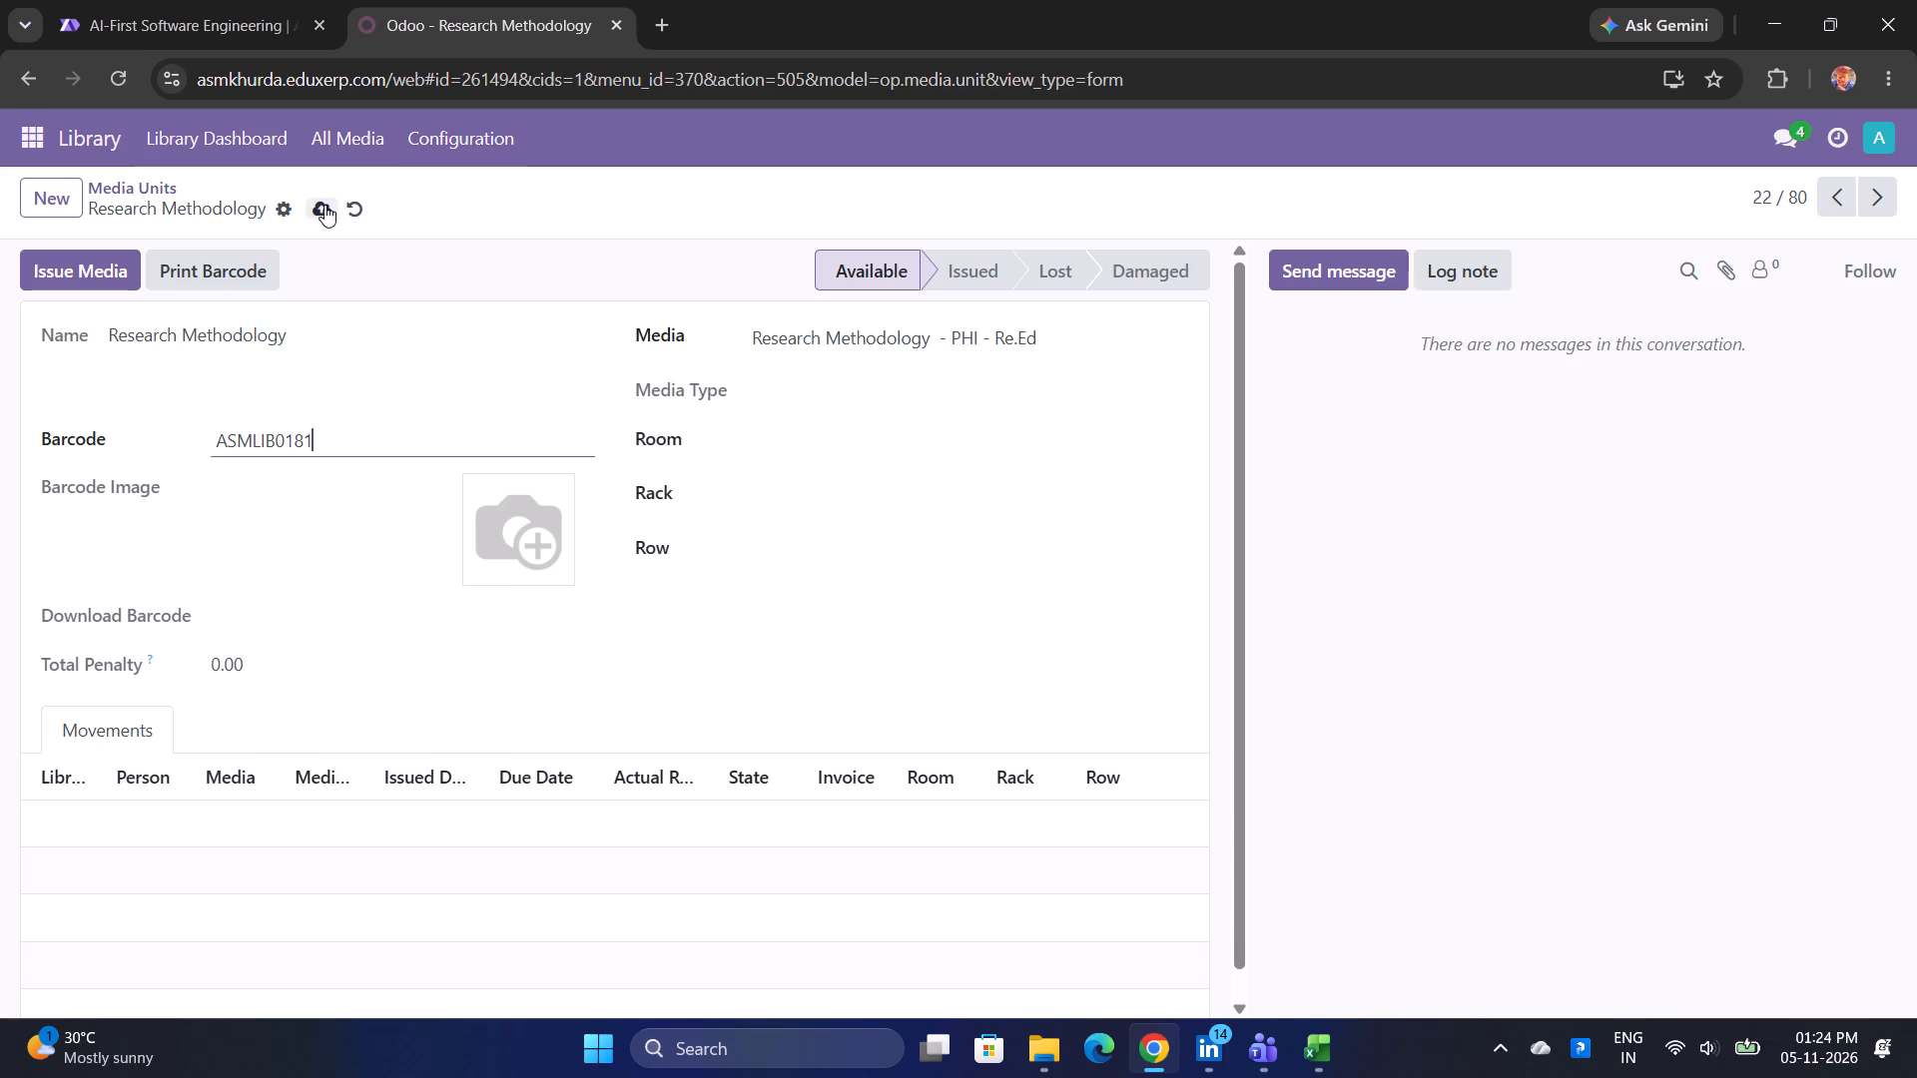
{"action": "double_click", "coordinate": [324, 205]}
{"action": "left_click", "coordinate": [337, 449]}
{"action": "key", "text": "1"}
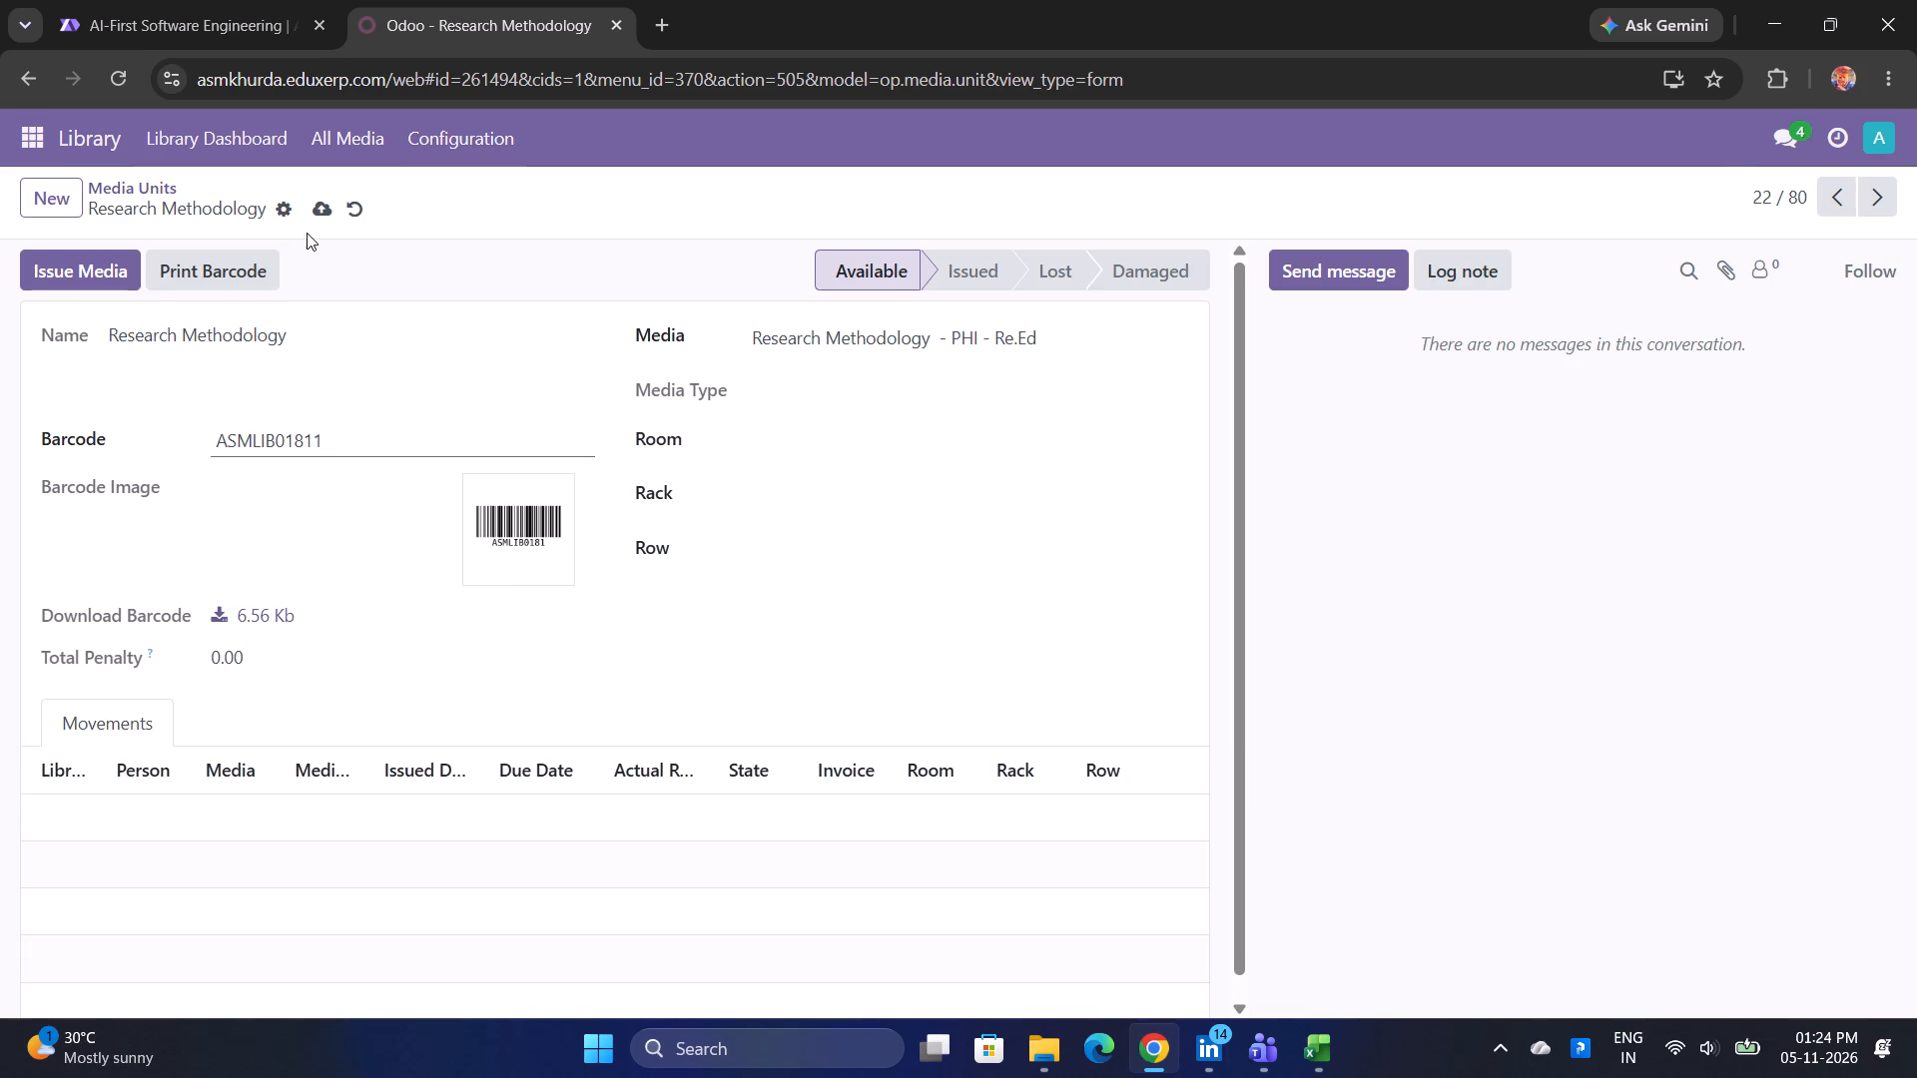
{"action": "left_click", "coordinate": [308, 207]}
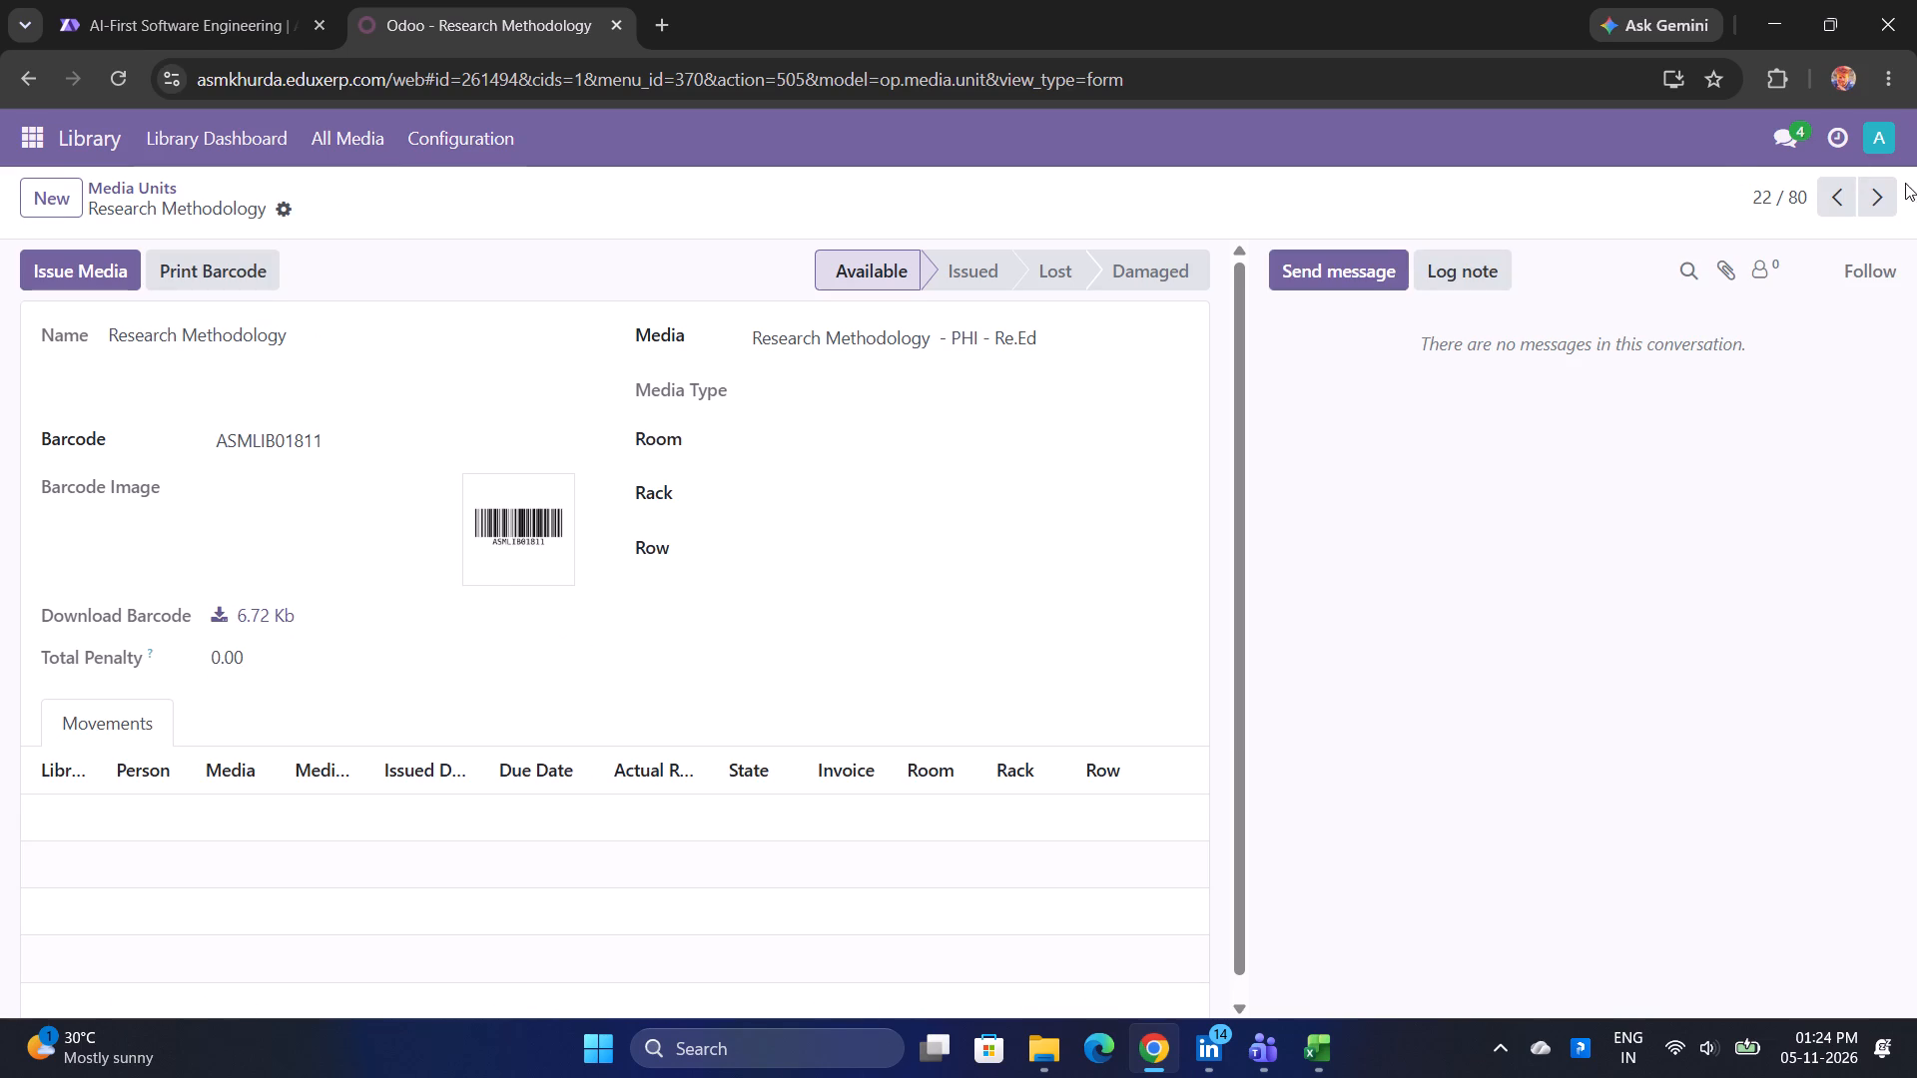
Generate the barcode image for Research Methodology unit 23 of 80 by saving barcode ASMLIB0181 and re-saving it as ASMLIB01810.
{"action": "left_click", "coordinate": [1891, 200]}
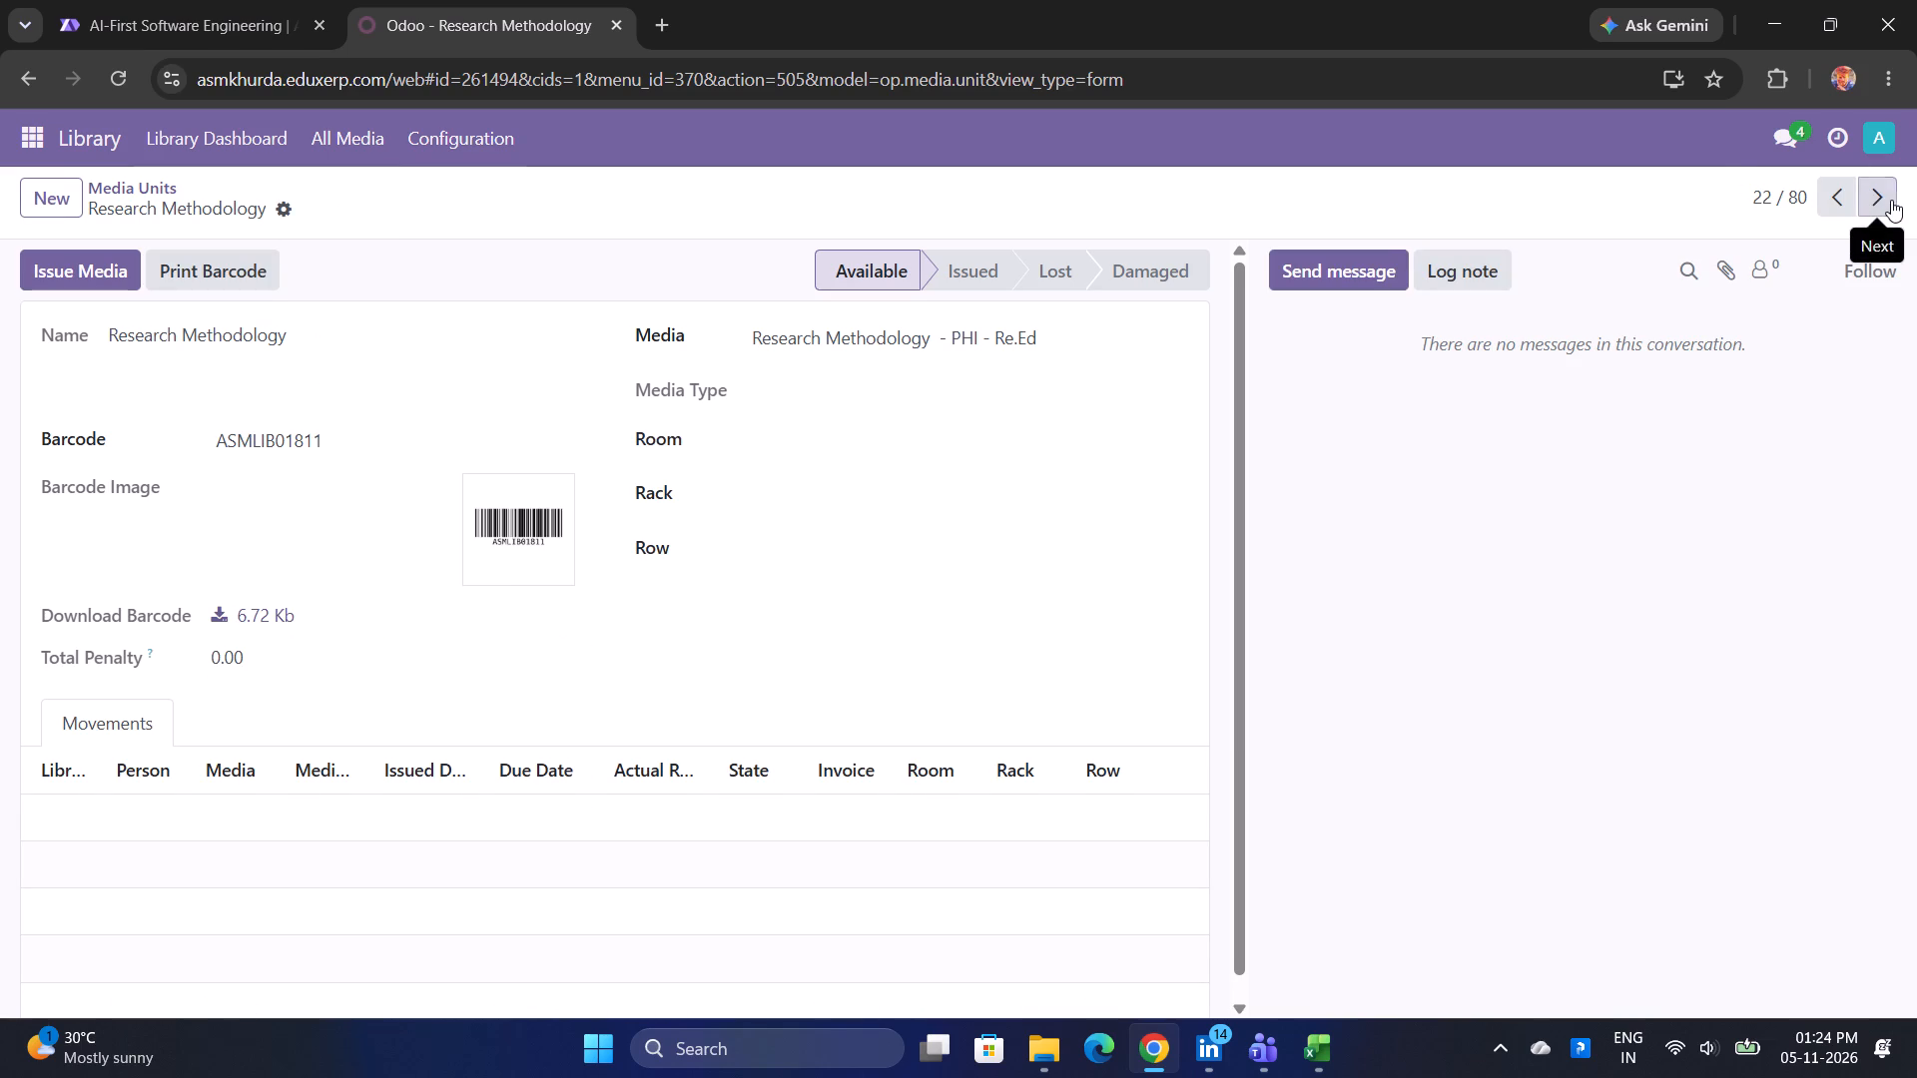
{"action": "left_click", "coordinate": [433, 450]}
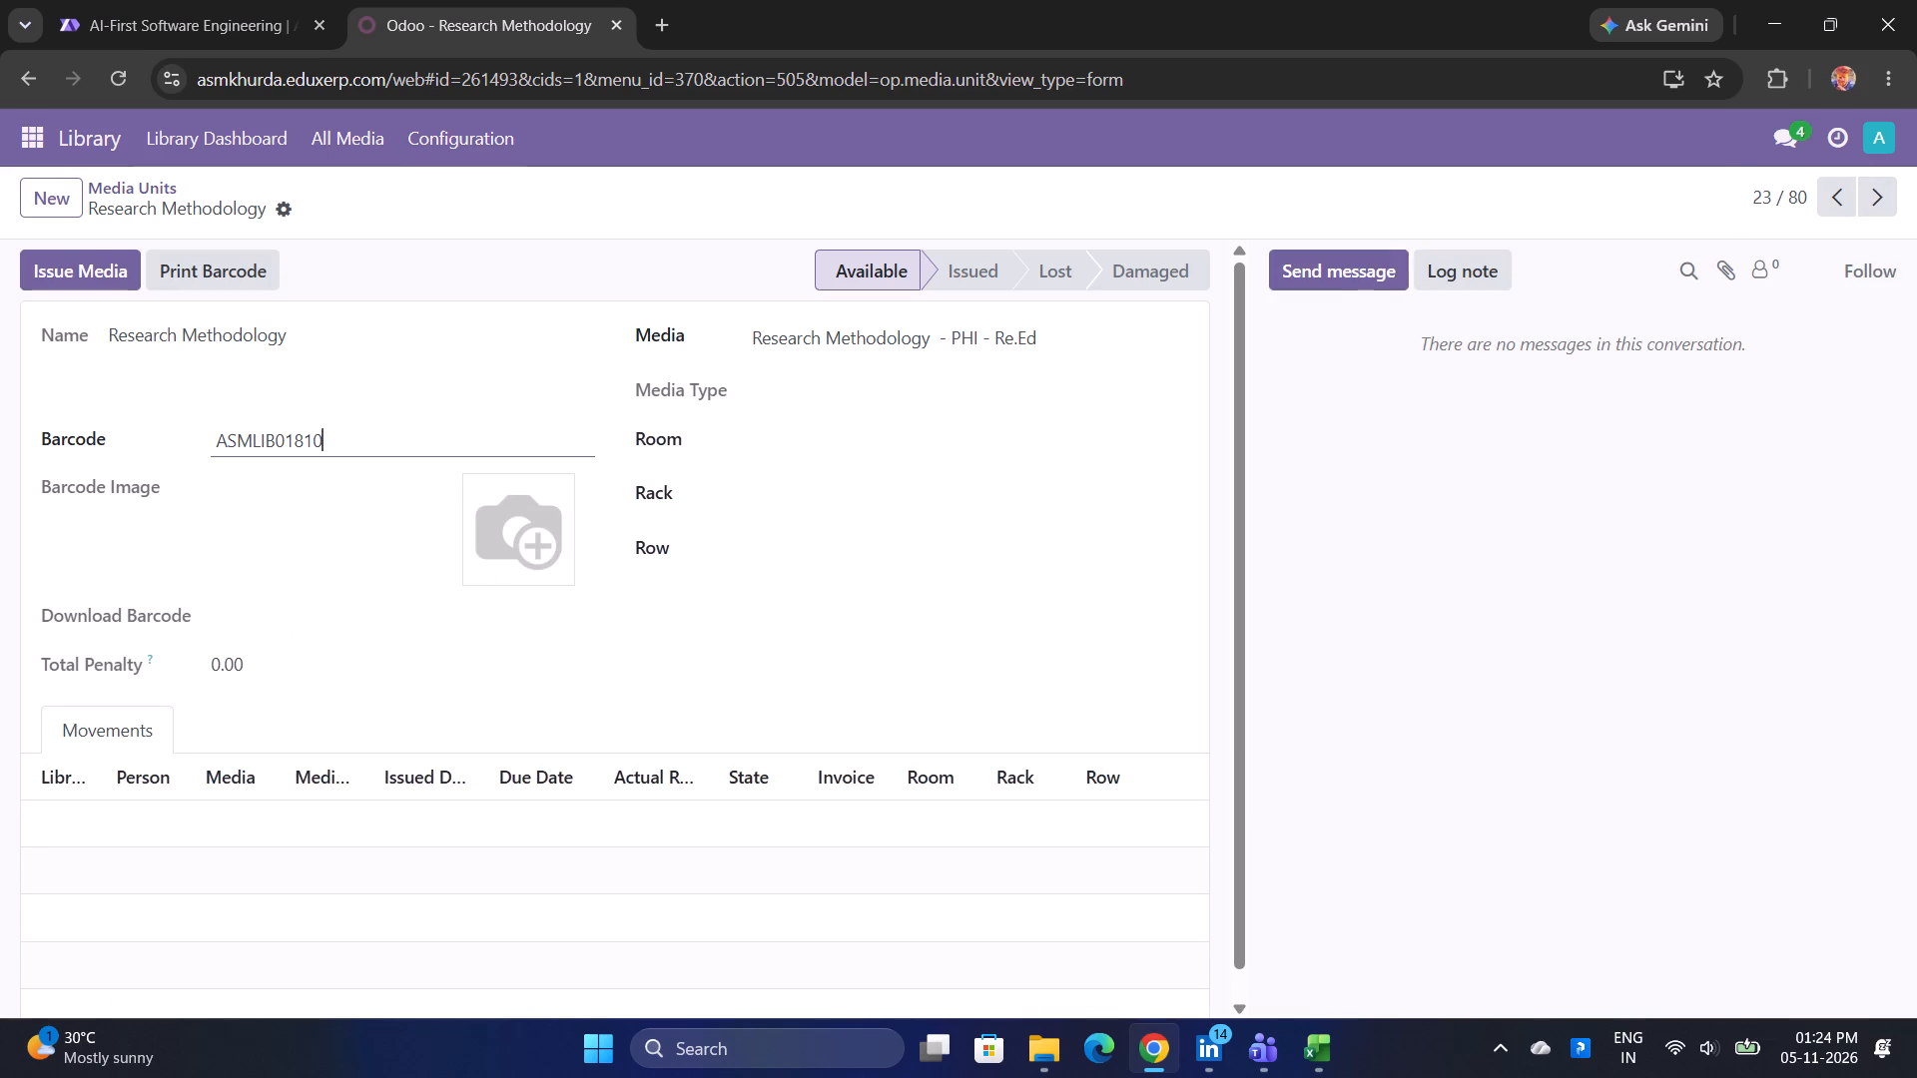
{"action": "key", "text": "BackSpace"}
{"action": "left_click", "coordinate": [319, 204]}
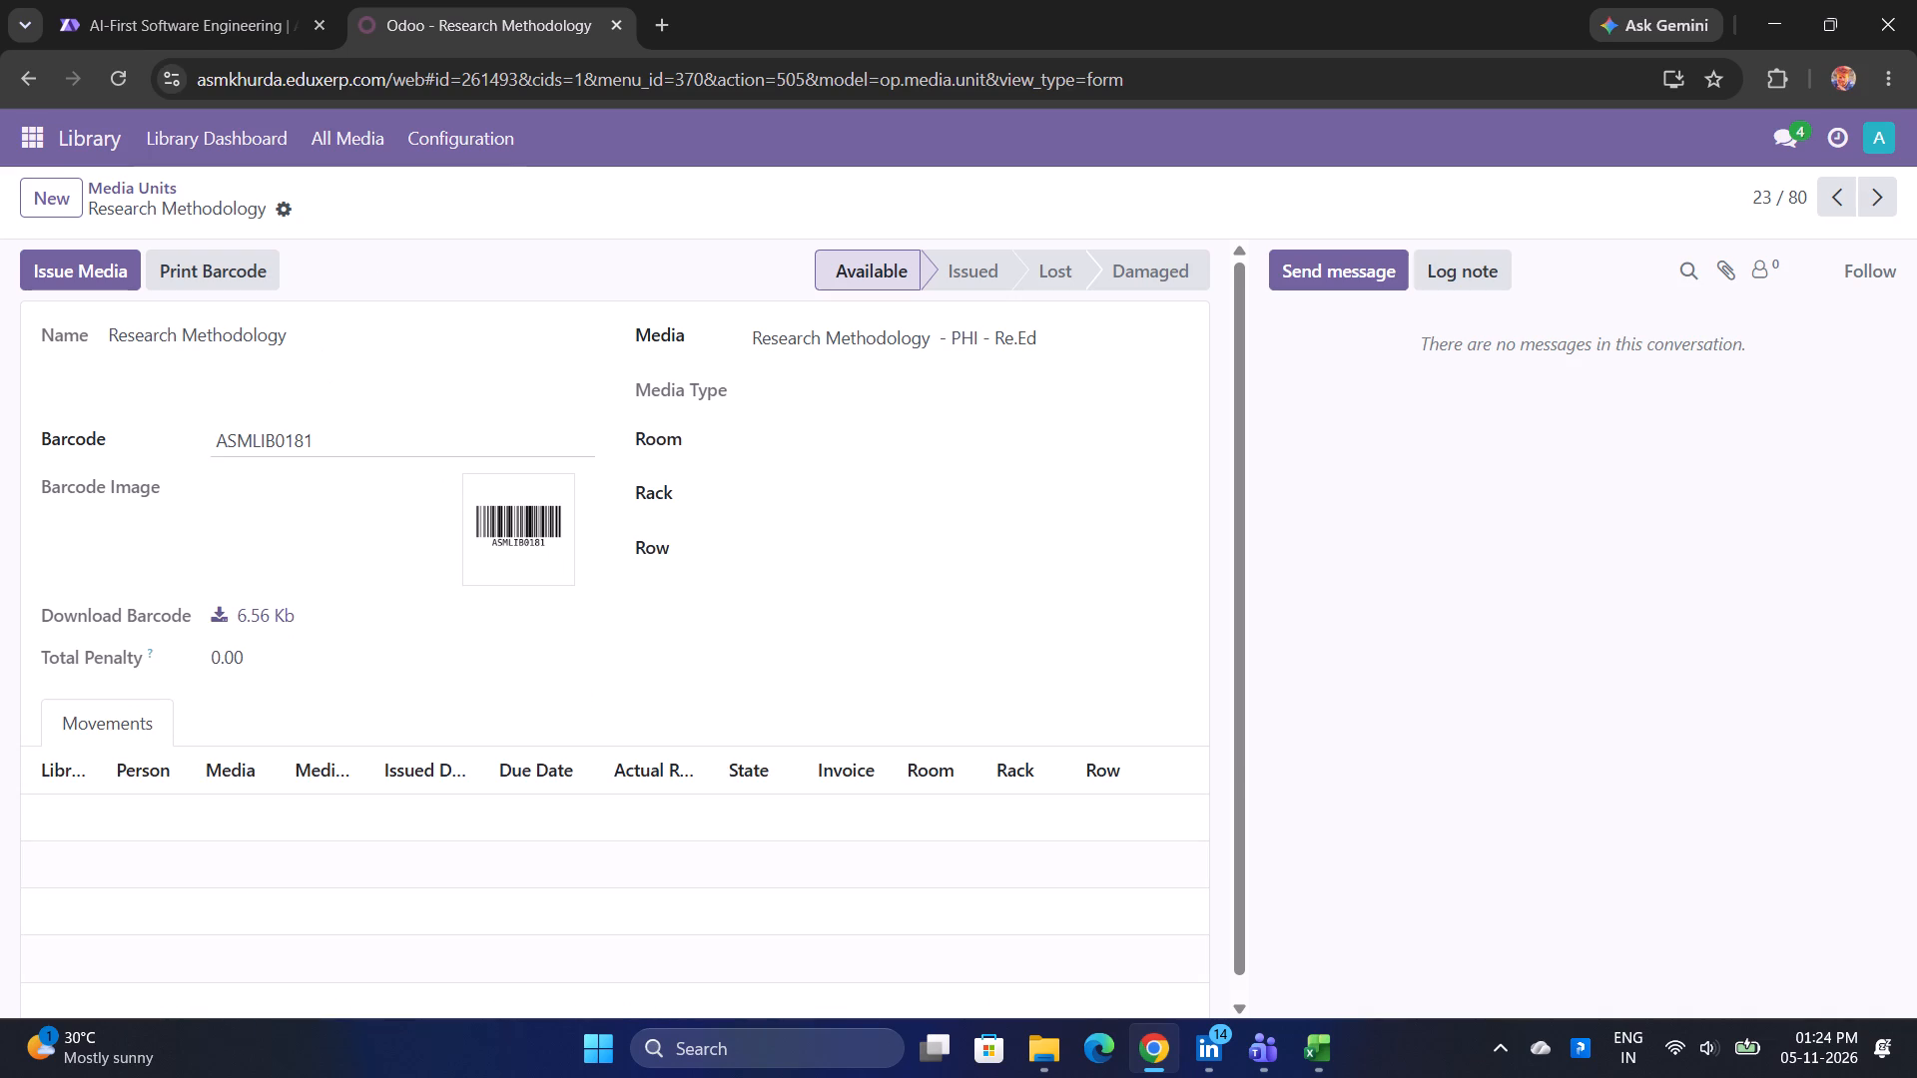
{"action": "left_click", "coordinate": [351, 433]}
{"action": "key", "text": "0"}
{"action": "left_click", "coordinate": [319, 206]}
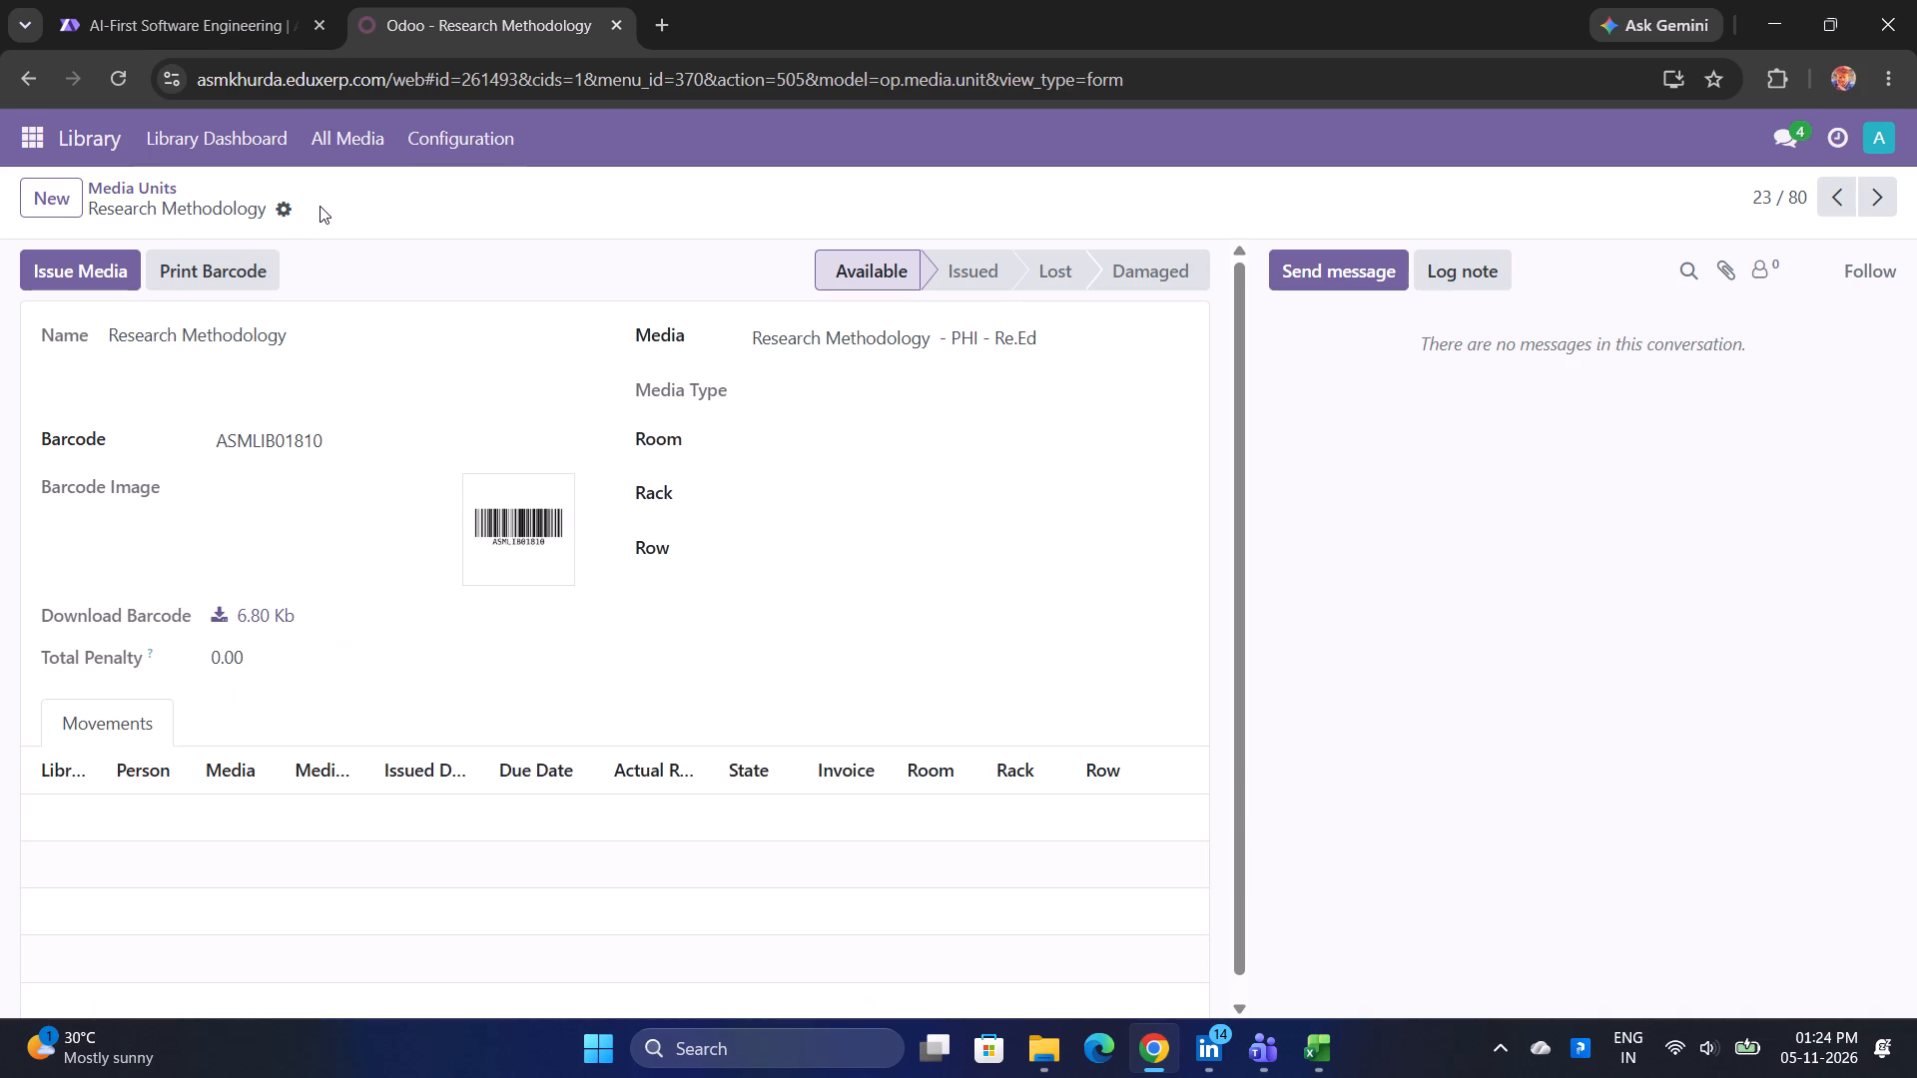
Generate the barcode image for Research Methodology unit 24 of 80 by saving barcode ASMLIB0183 and re-saving it as ASMLIB01833.
{"action": "left_click", "coordinate": [1873, 185]}
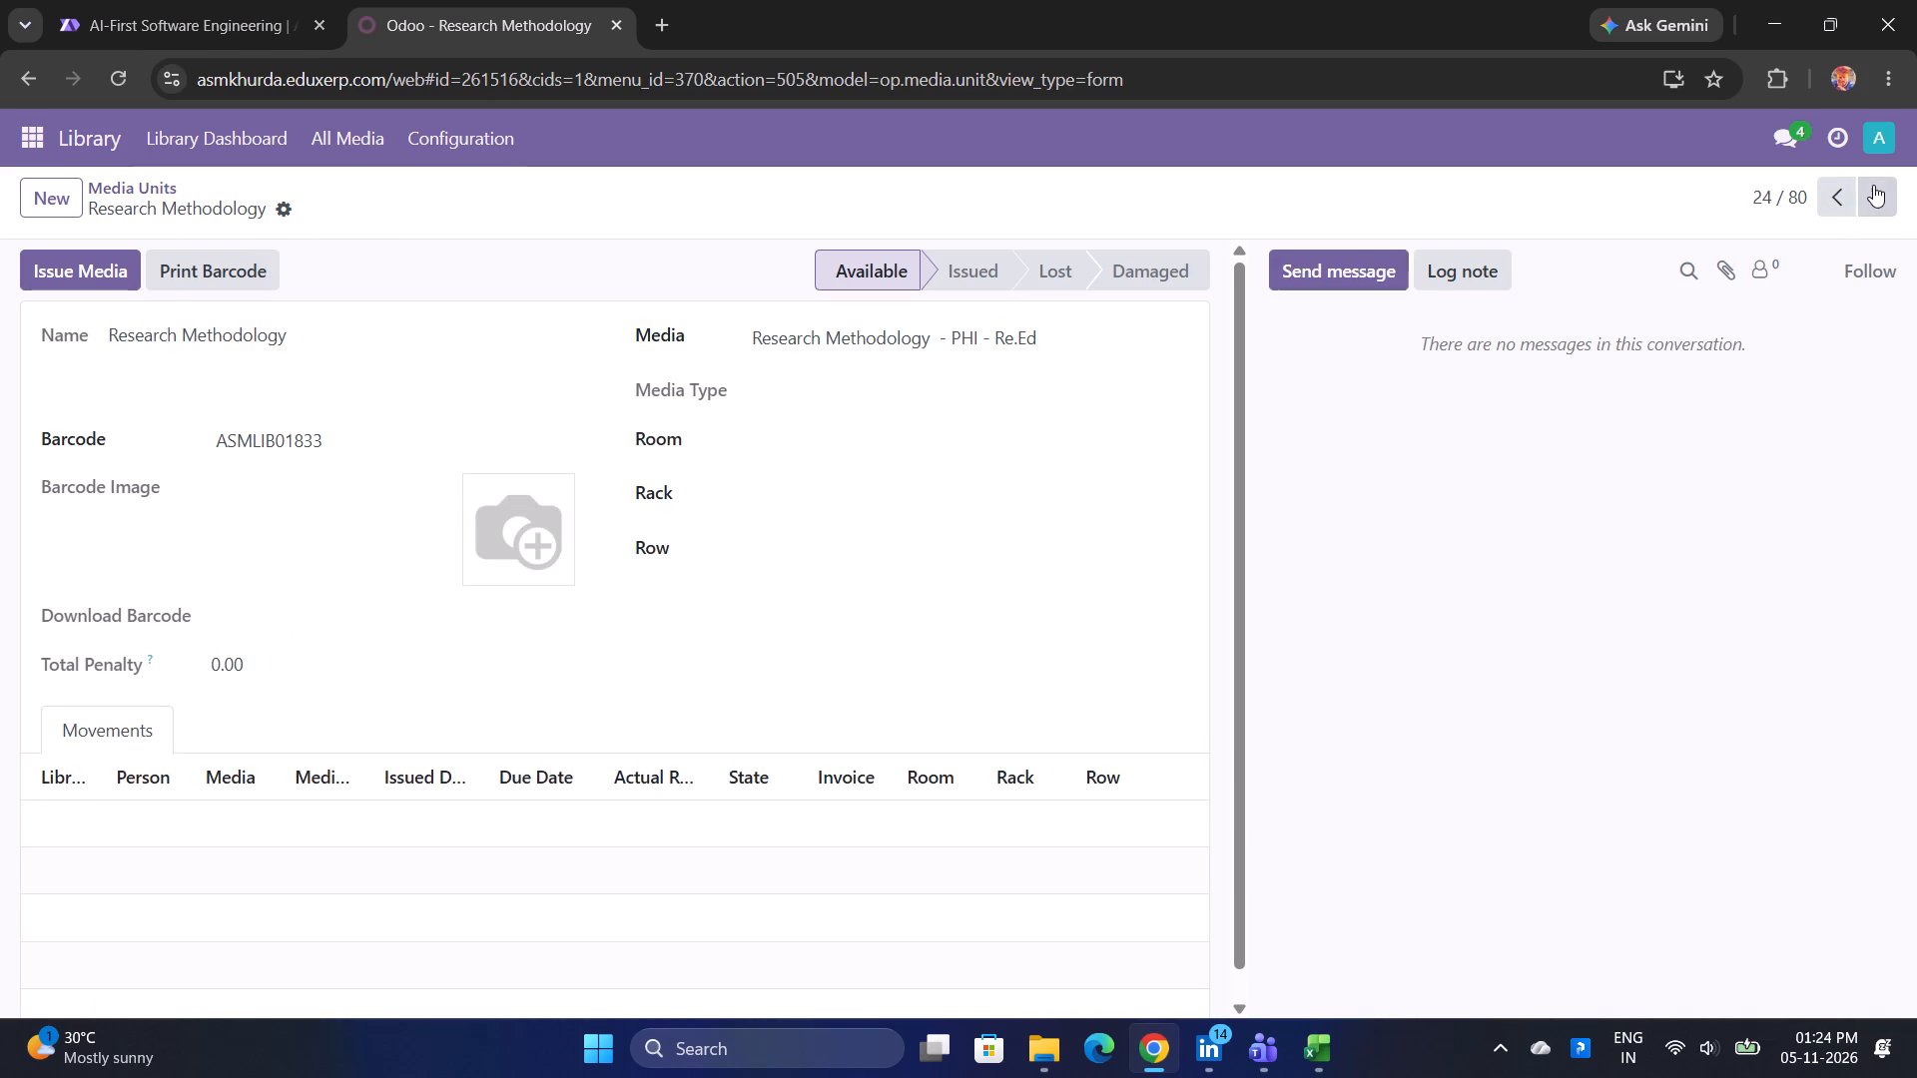
{"action": "left_click", "coordinate": [360, 441]}
{"action": "key", "text": "BackSpace"}
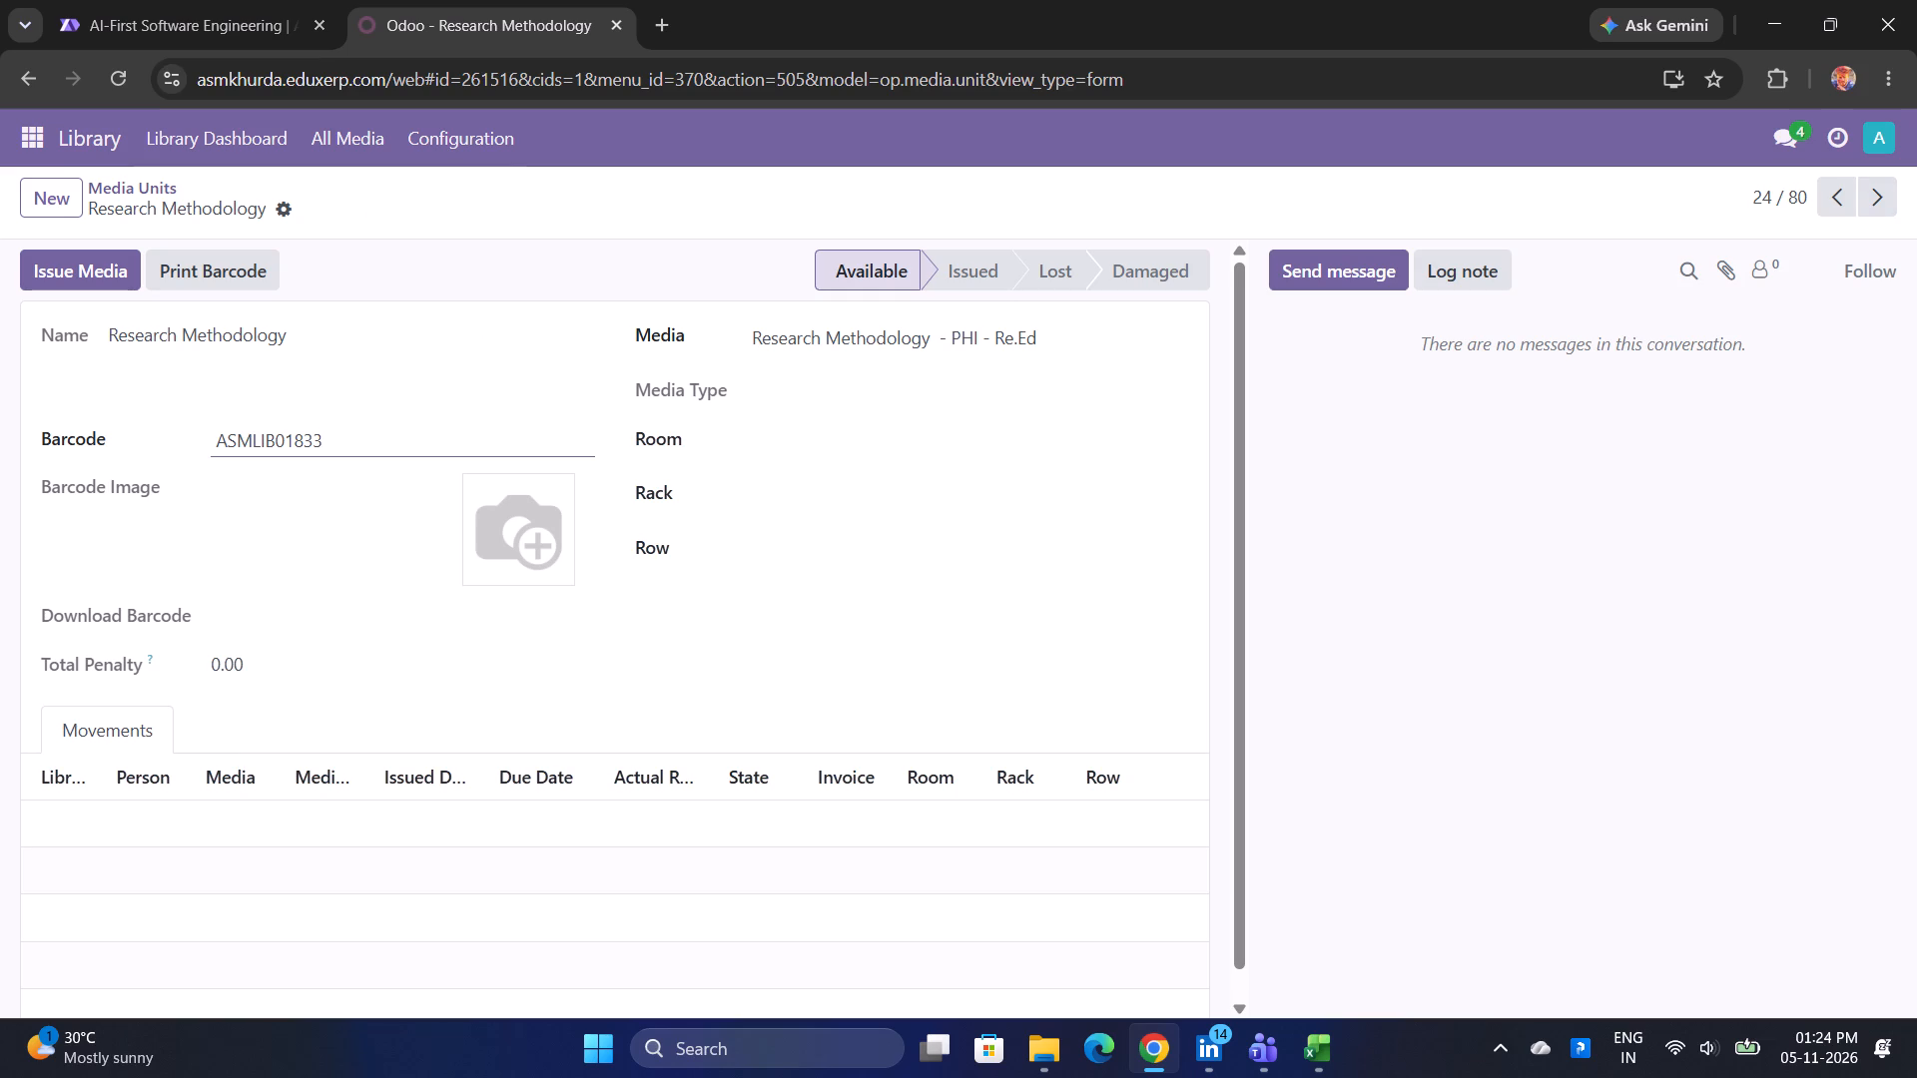
{"action": "left_click", "coordinate": [316, 200]}
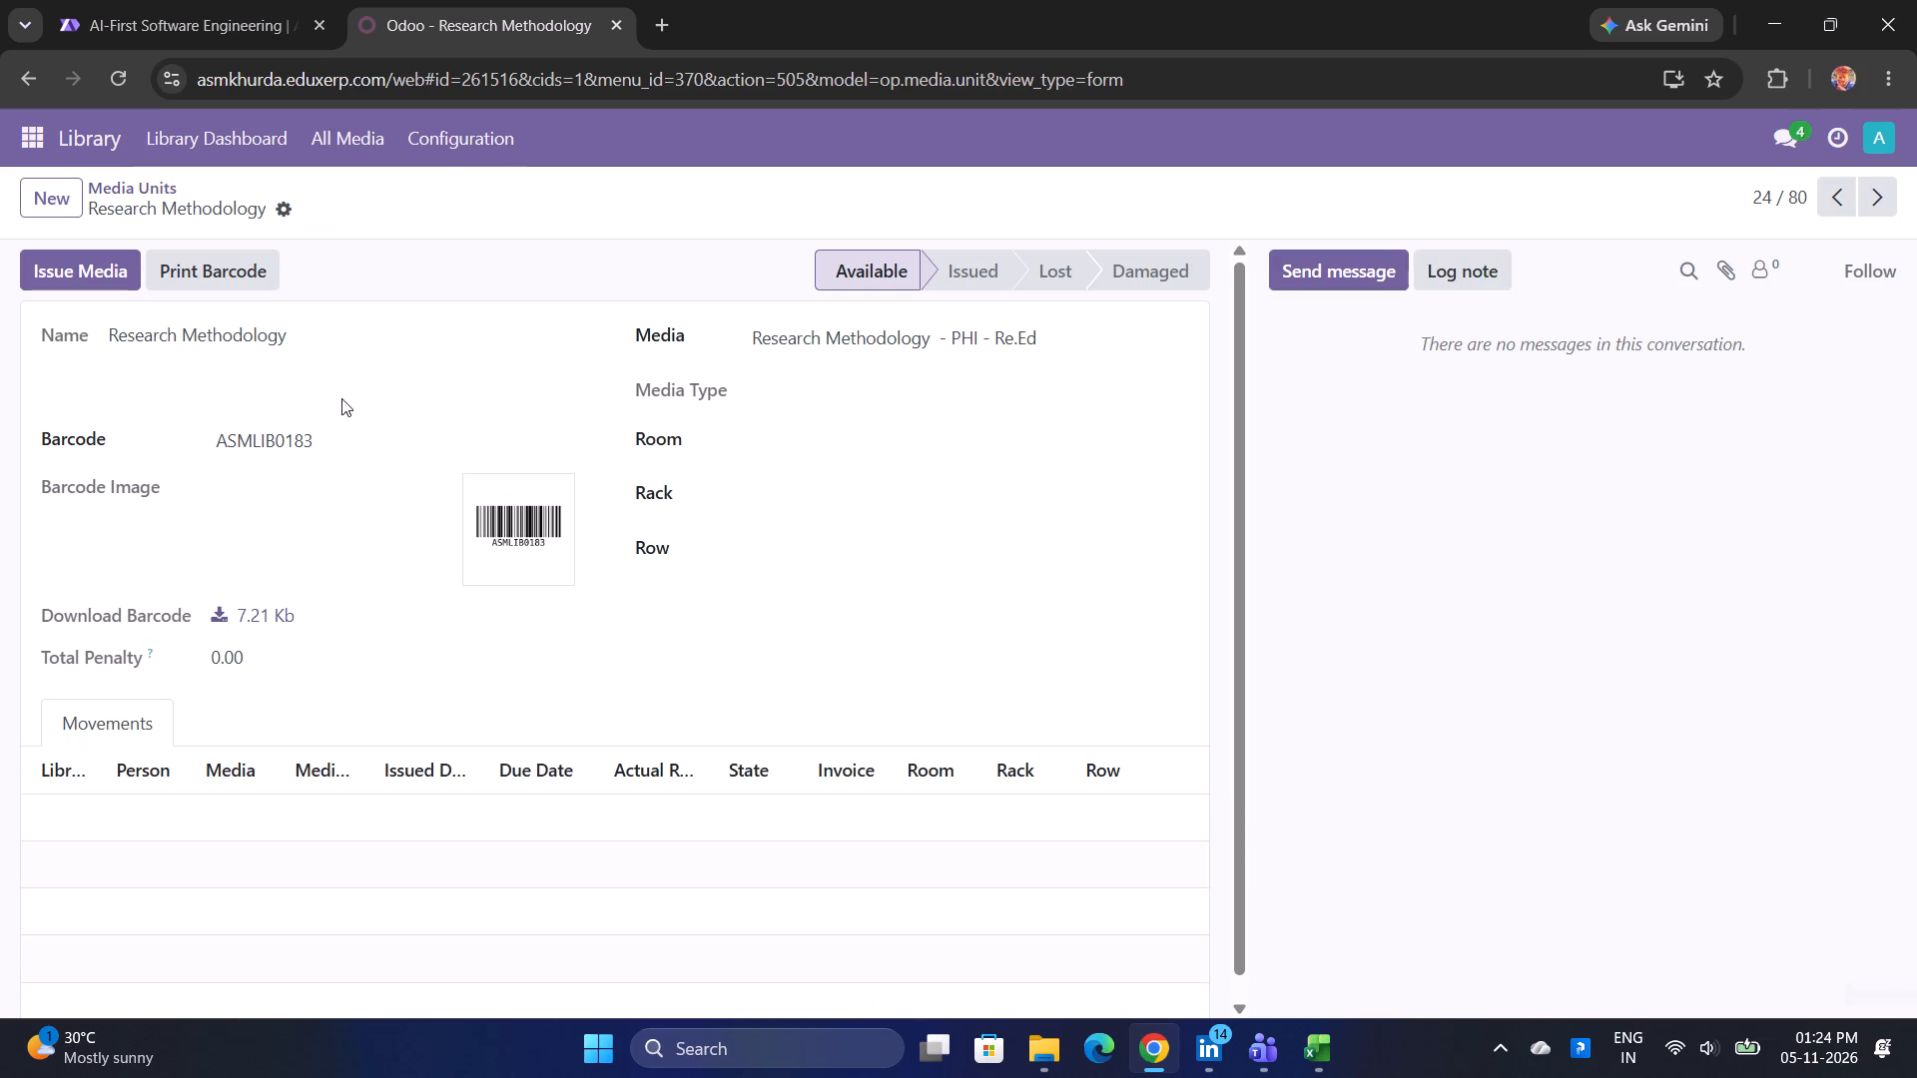
{"action": "left_click", "coordinate": [354, 437]}
{"action": "key", "text": "3"}
{"action": "left_click", "coordinate": [312, 203]}
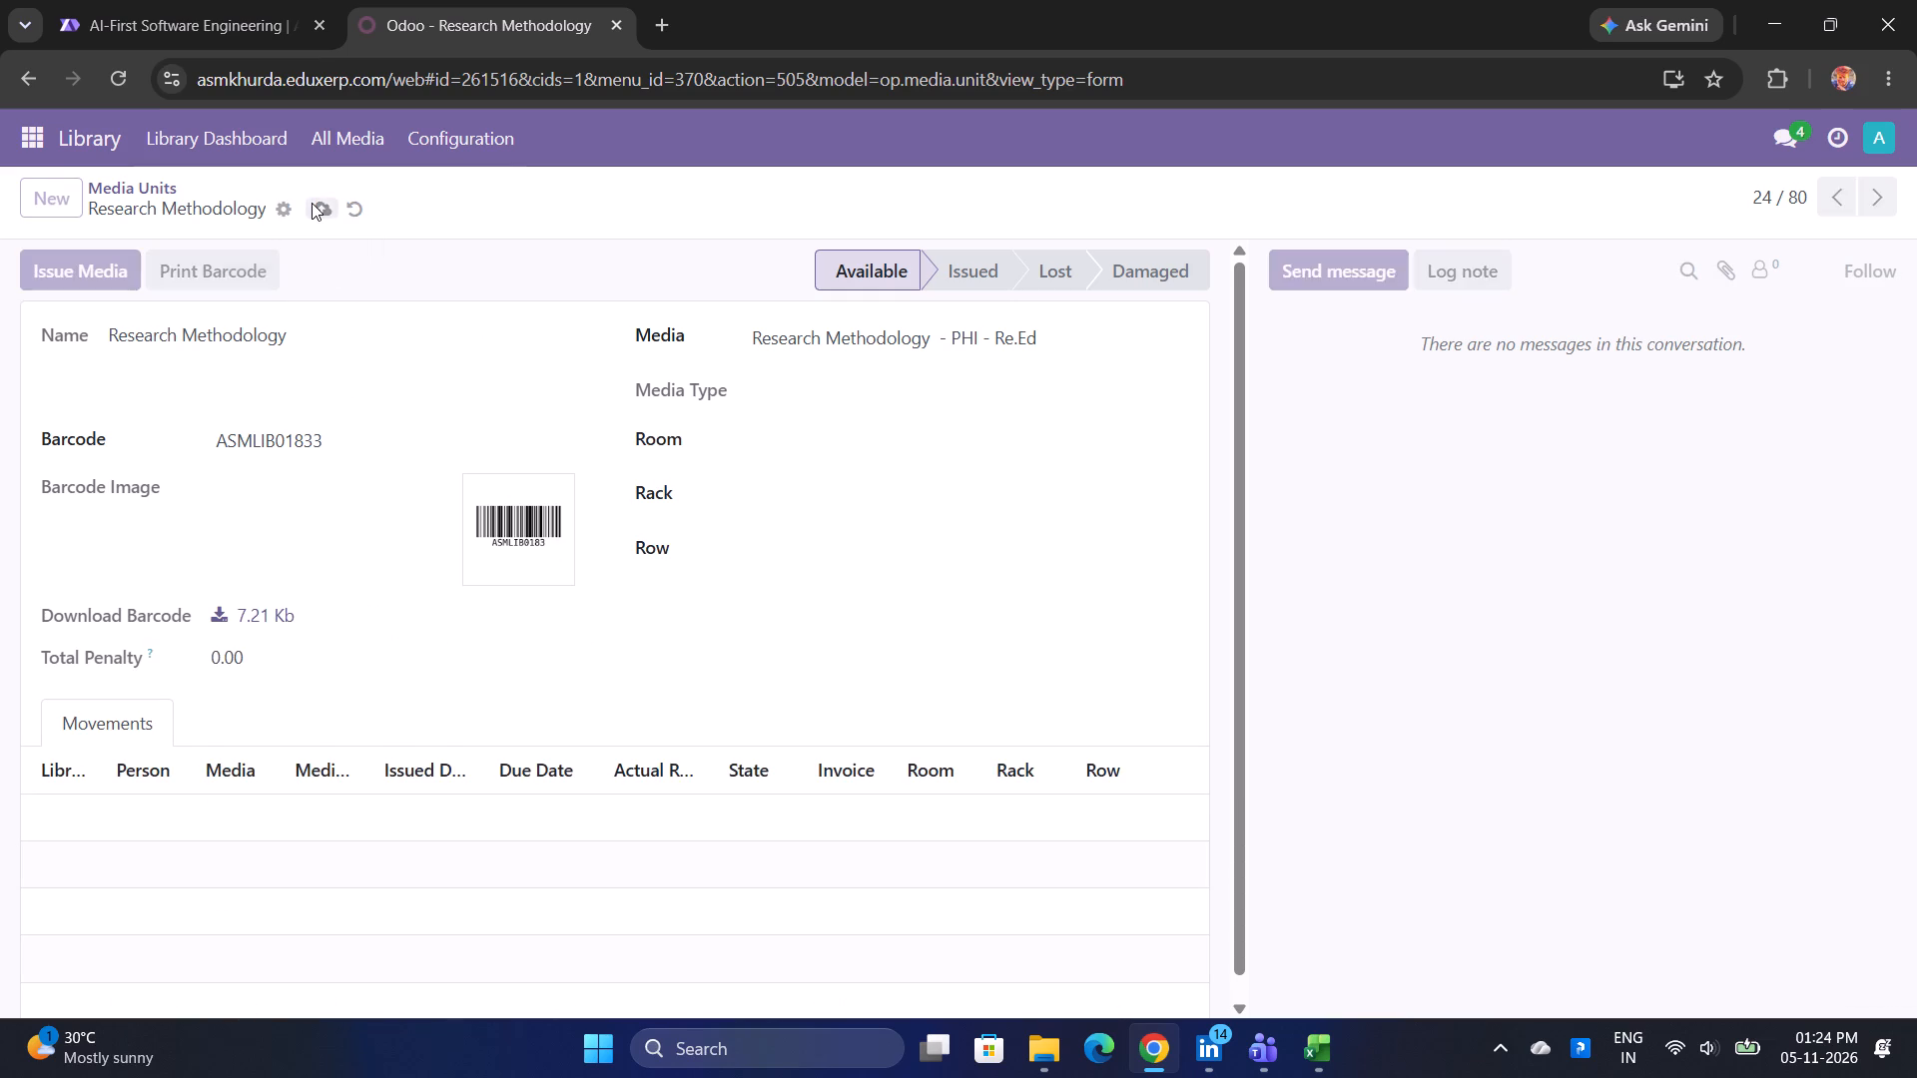
Return to the Media Units list and check records 3041-3120 and 3121-3200 for missing barcode images.
{"action": "left_click", "coordinate": [149, 183]}
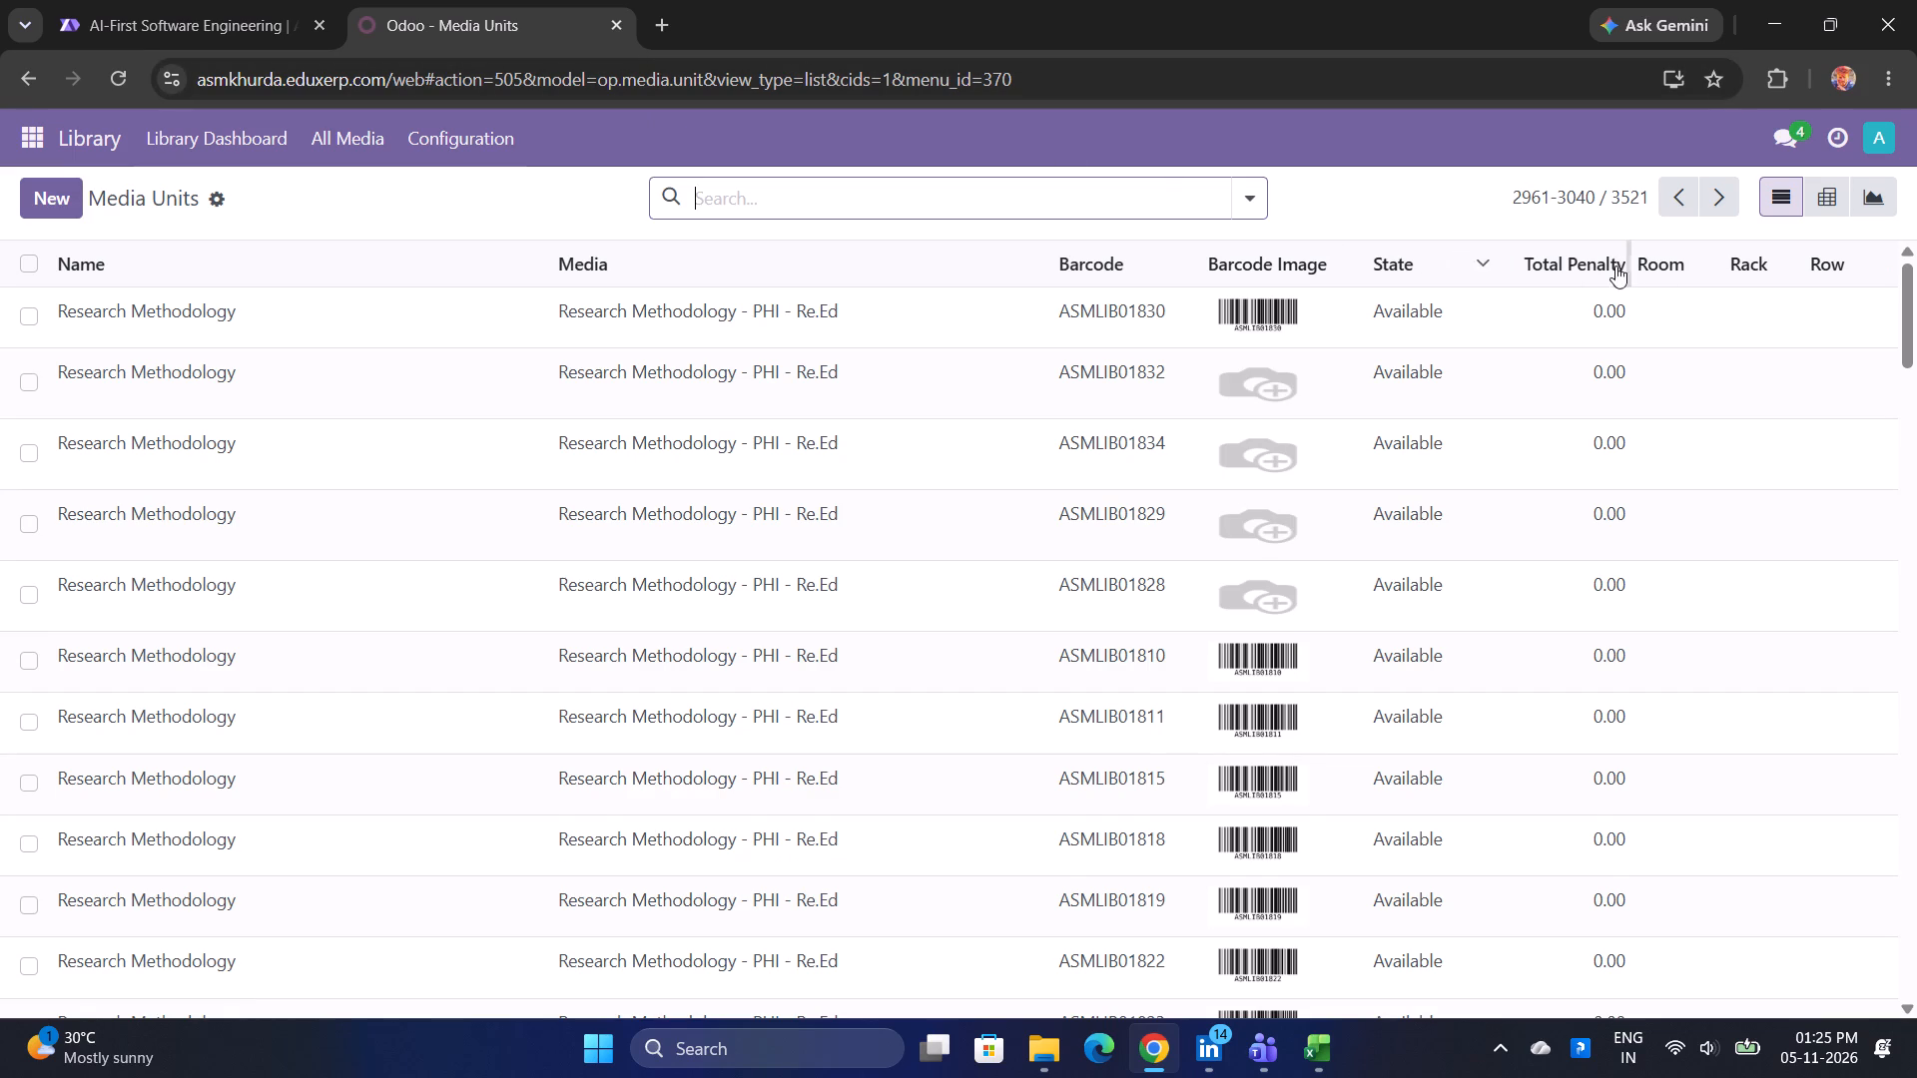
{"action": "left_click", "coordinate": [1716, 195]}
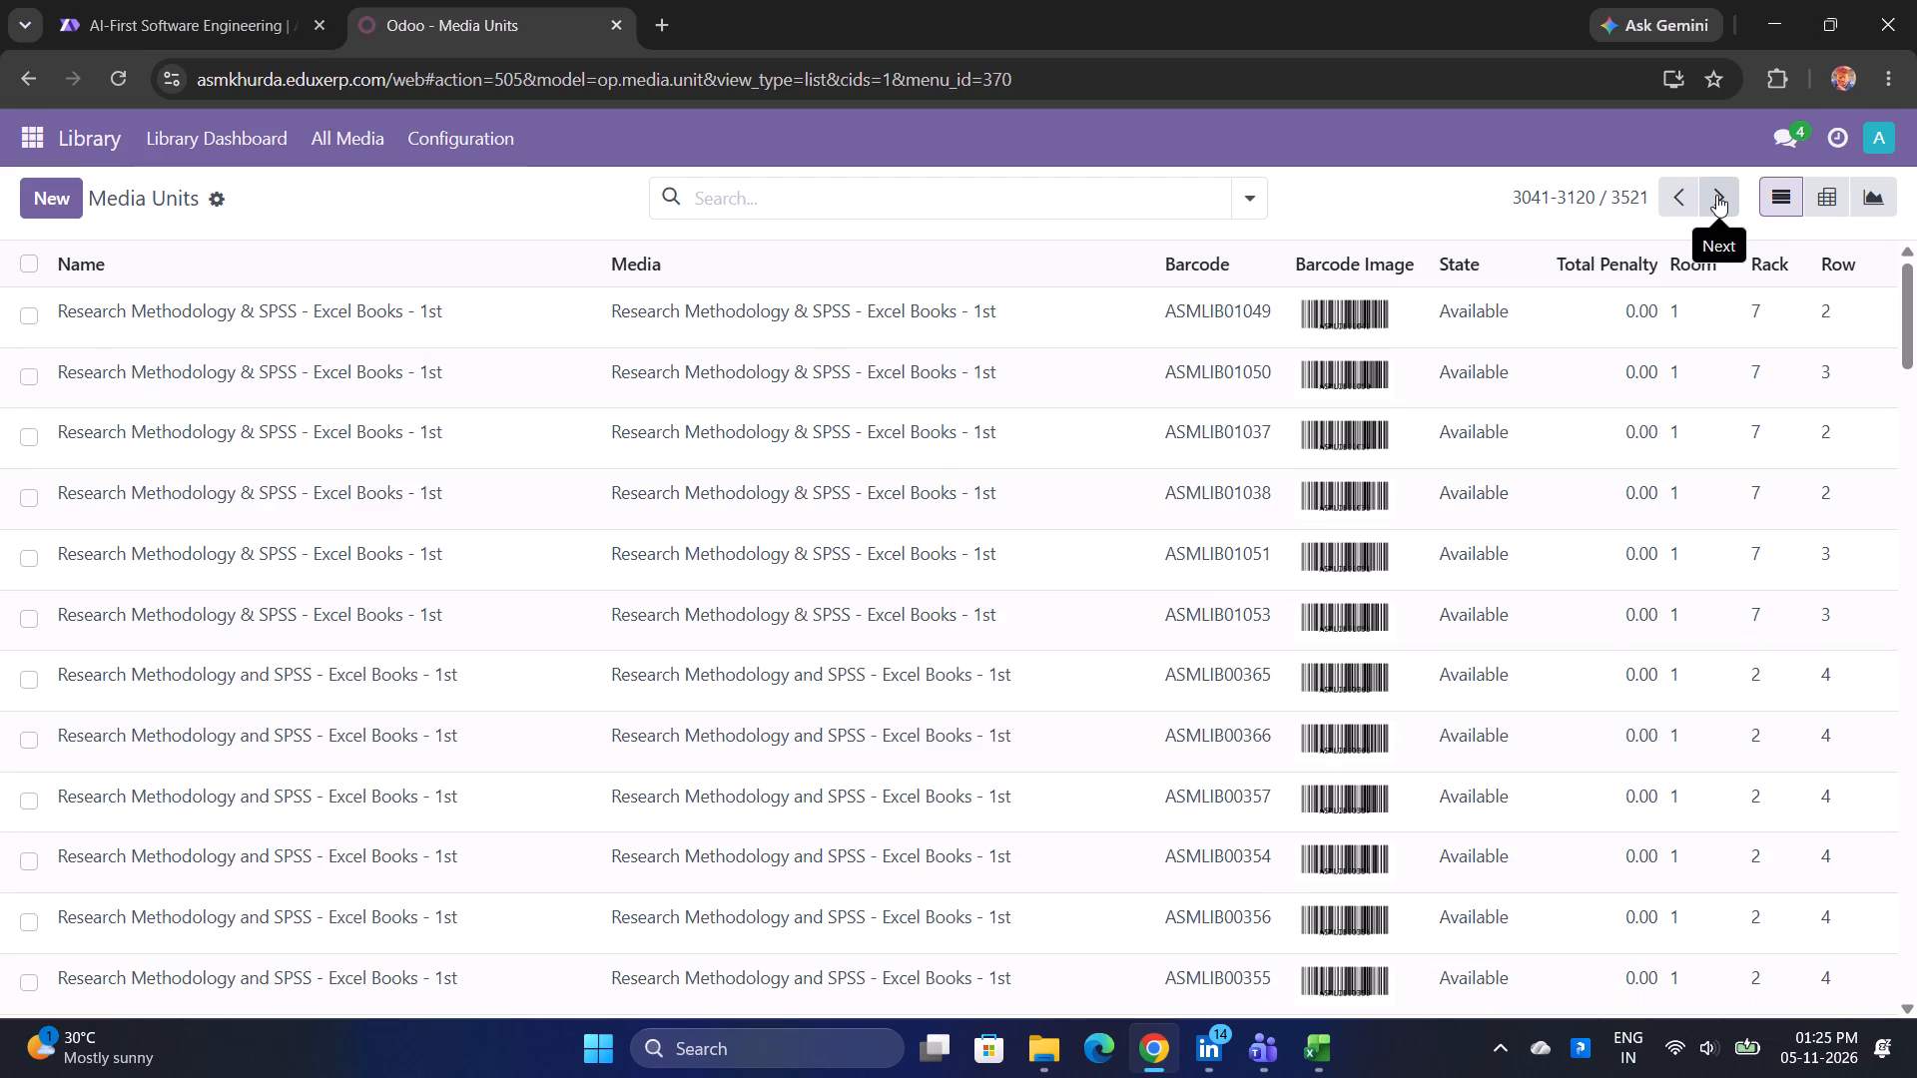
{"action": "left_click", "coordinate": [1716, 195]}
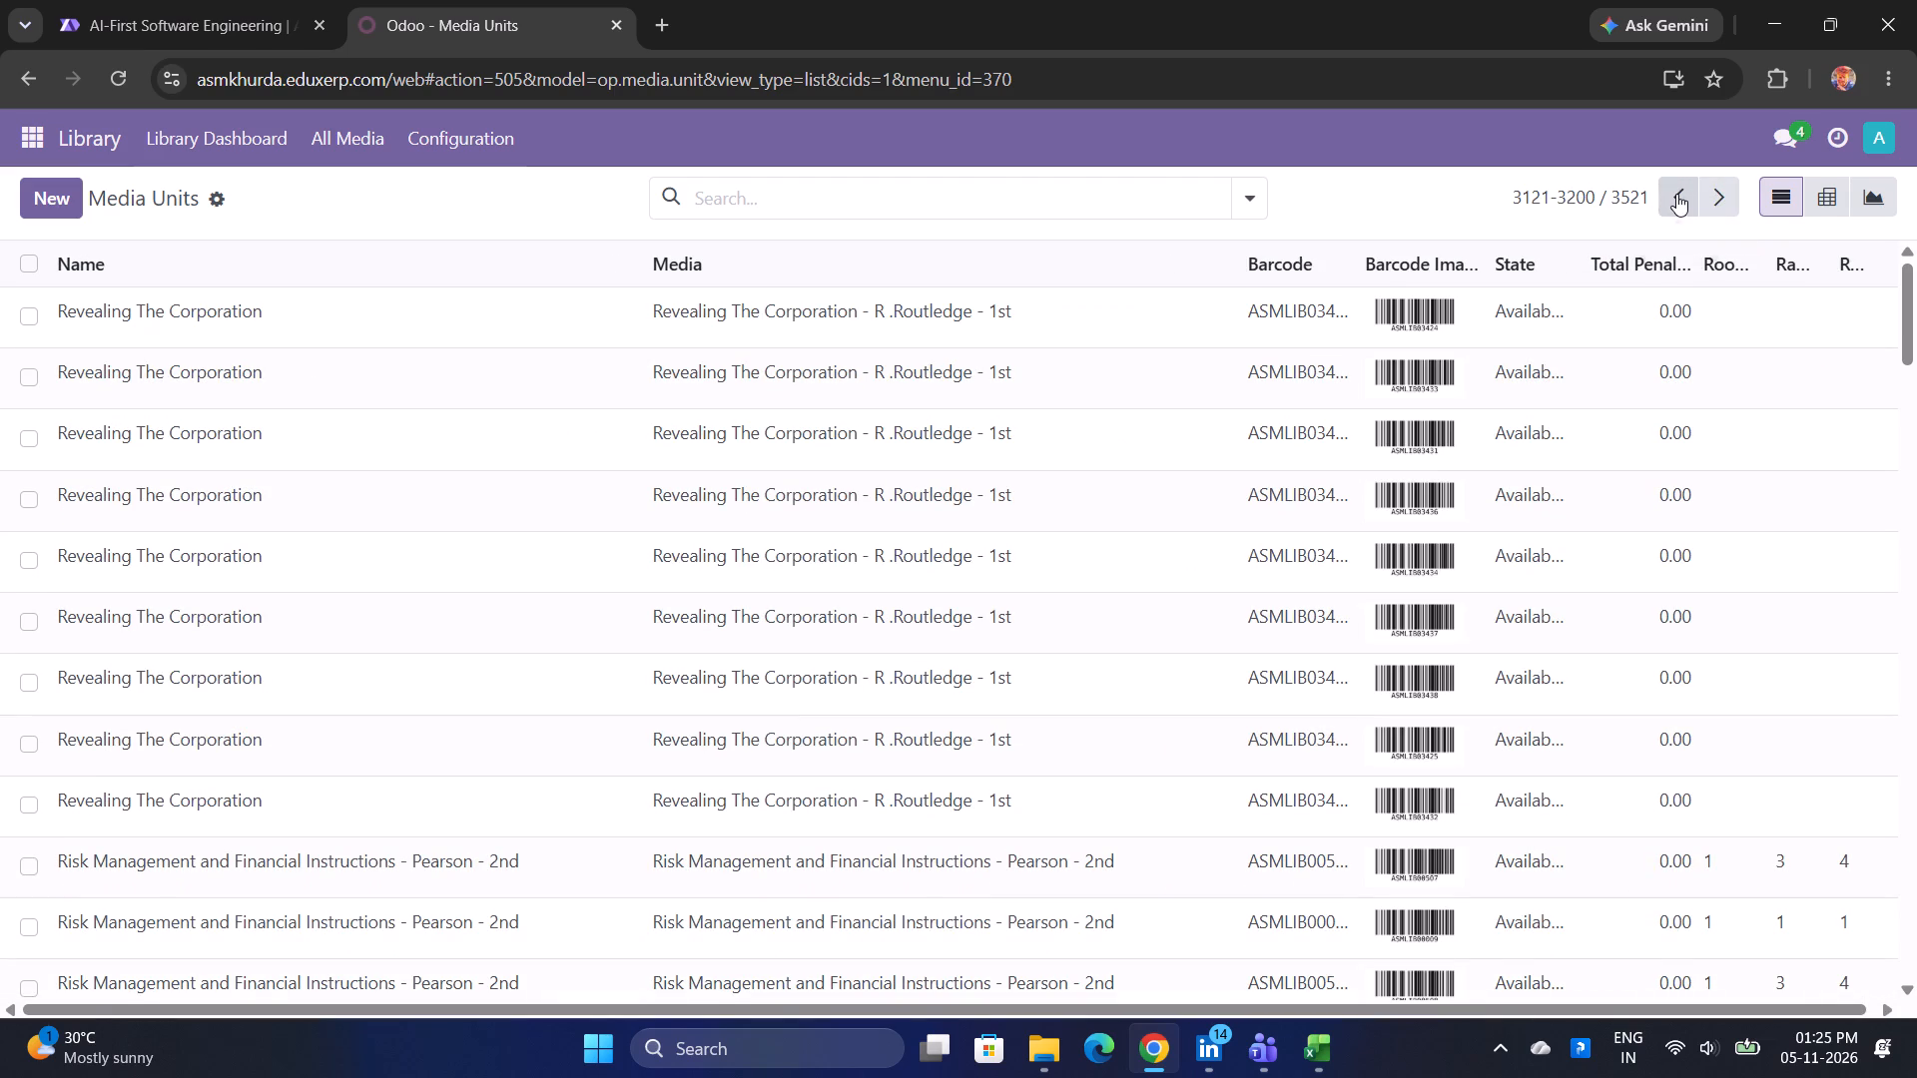
{"action": "left_click", "coordinate": [1676, 194]}
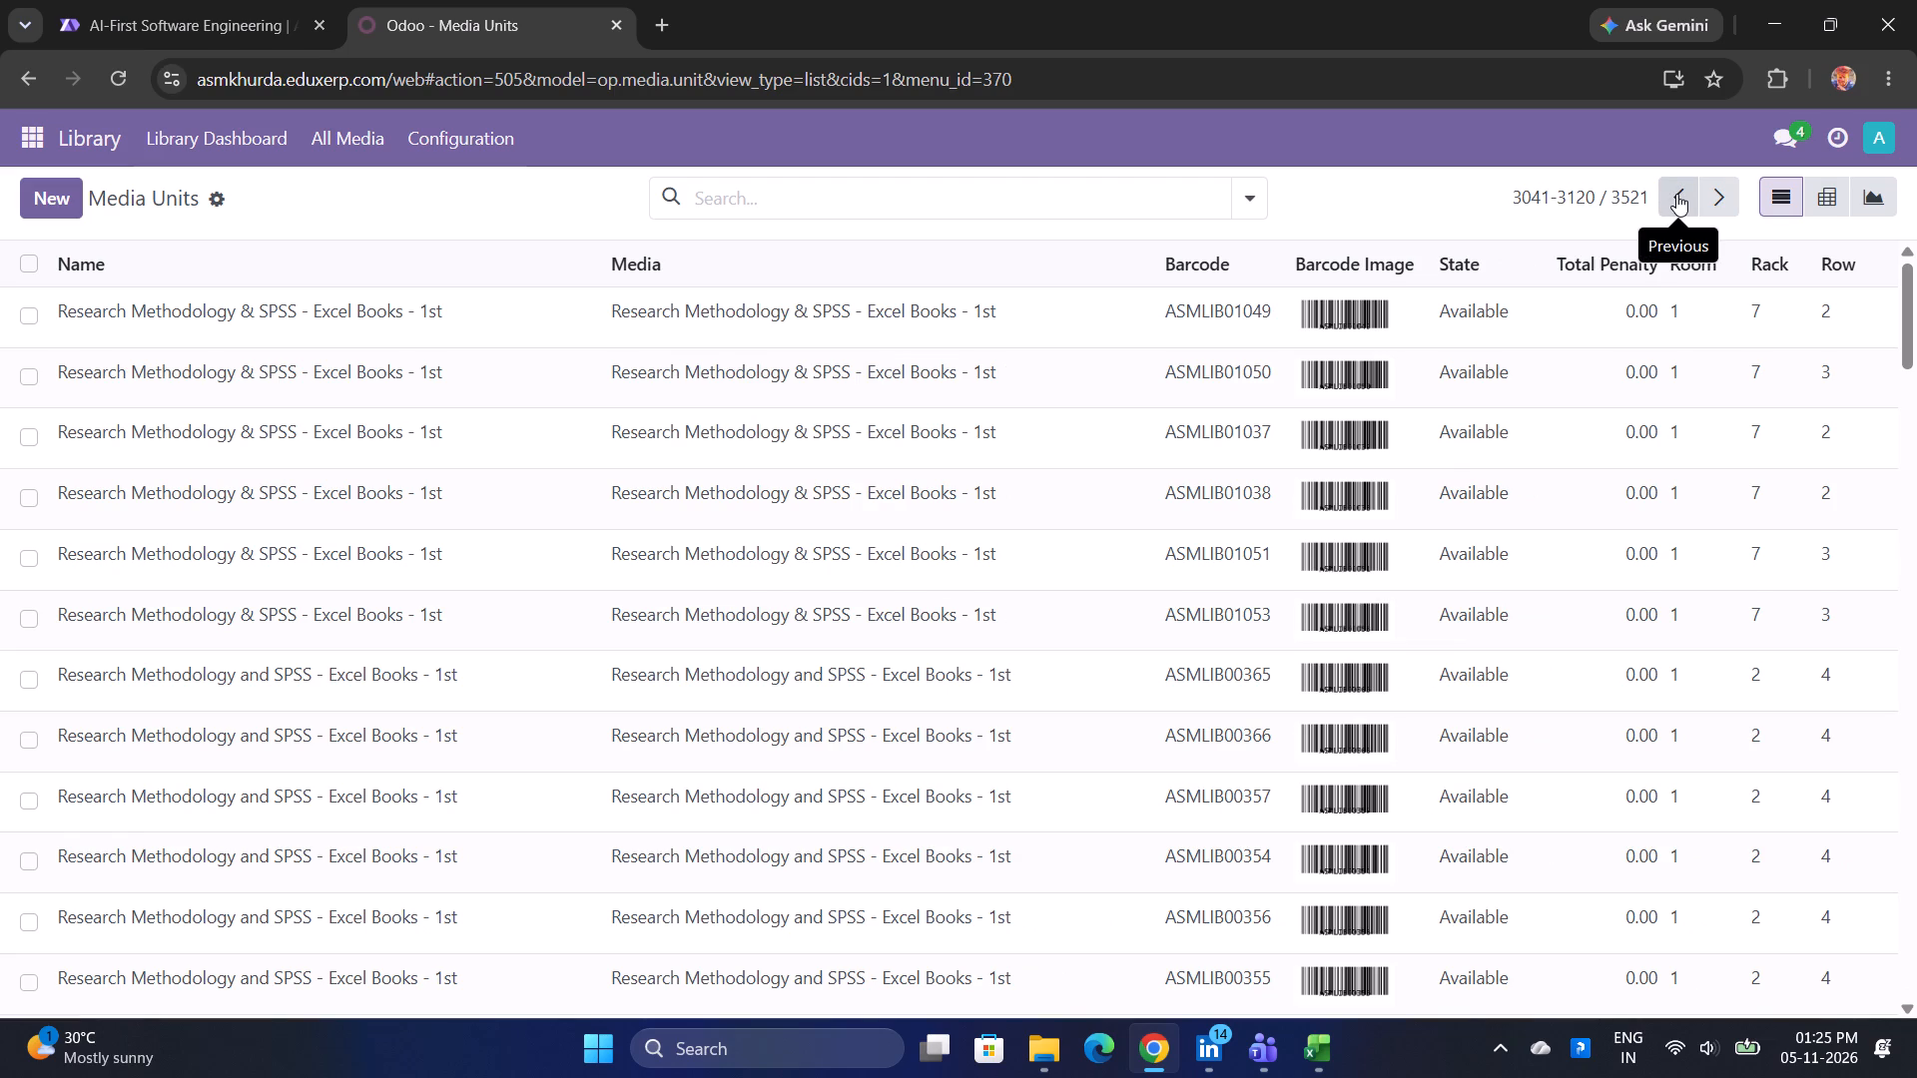
{"action": "left_click", "coordinate": [1676, 194]}
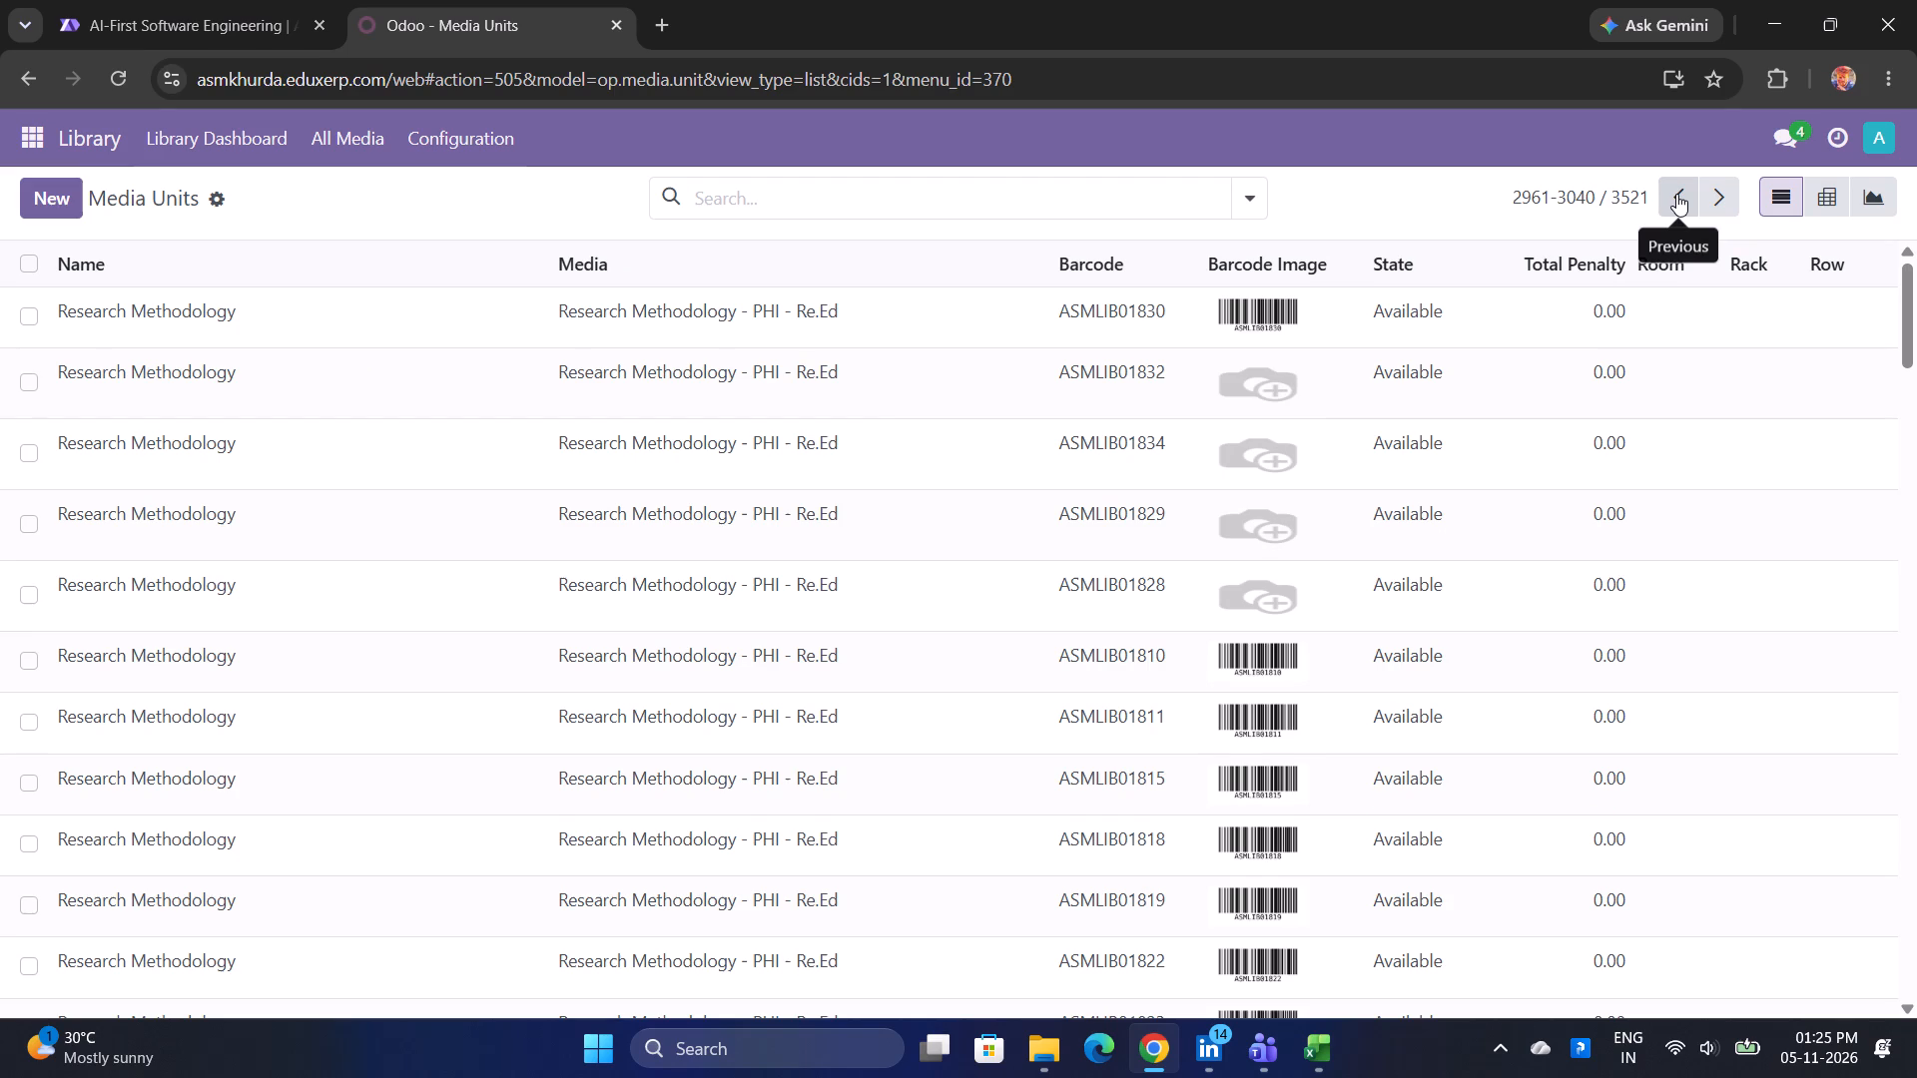
{"action": "left_click", "coordinate": [1719, 194]}
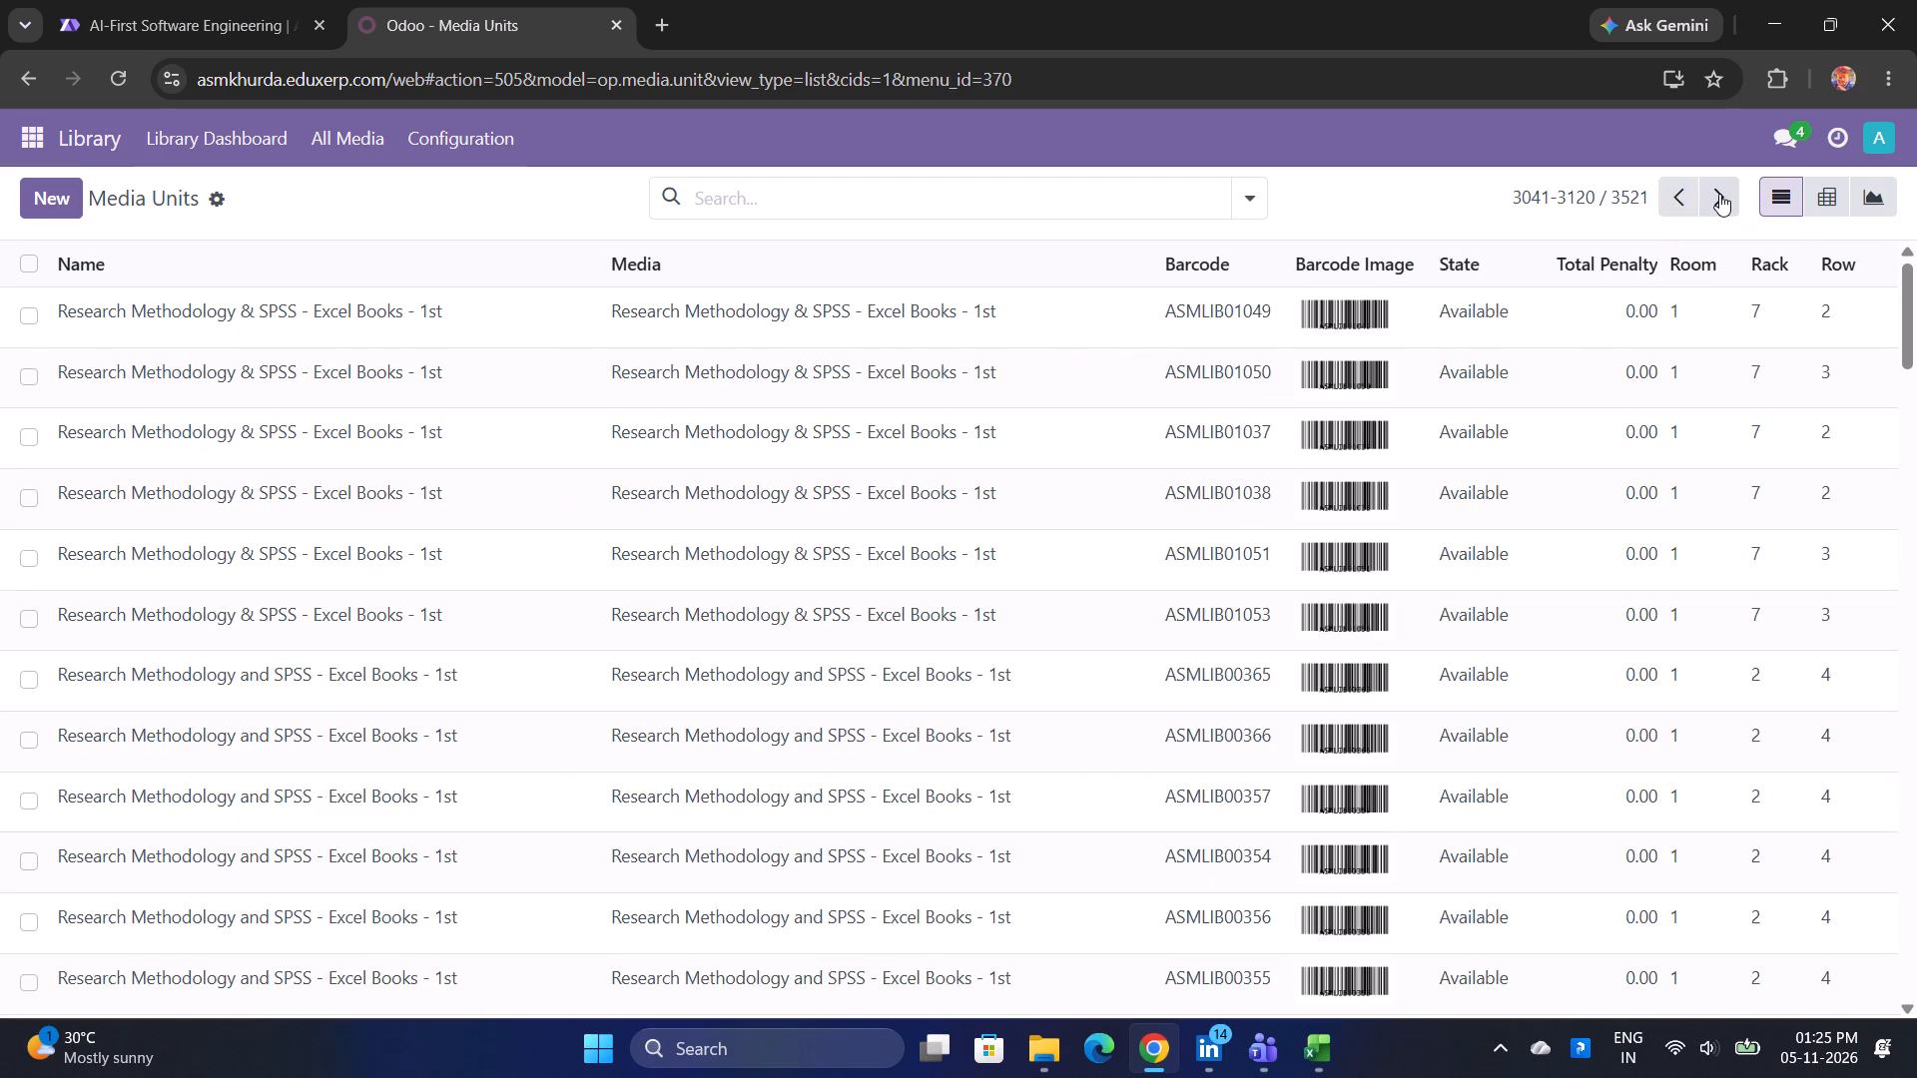
{"action": "scroll", "coordinate": [1545, 545], "scroll_direction": "up", "scroll_amount": 4}
{"action": "scroll", "coordinate": [1545, 545], "scroll_direction": "down", "scroll_amount": 4}
{"action": "scroll", "coordinate": [1545, 545], "scroll_direction": "up", "scroll_amount": 2}
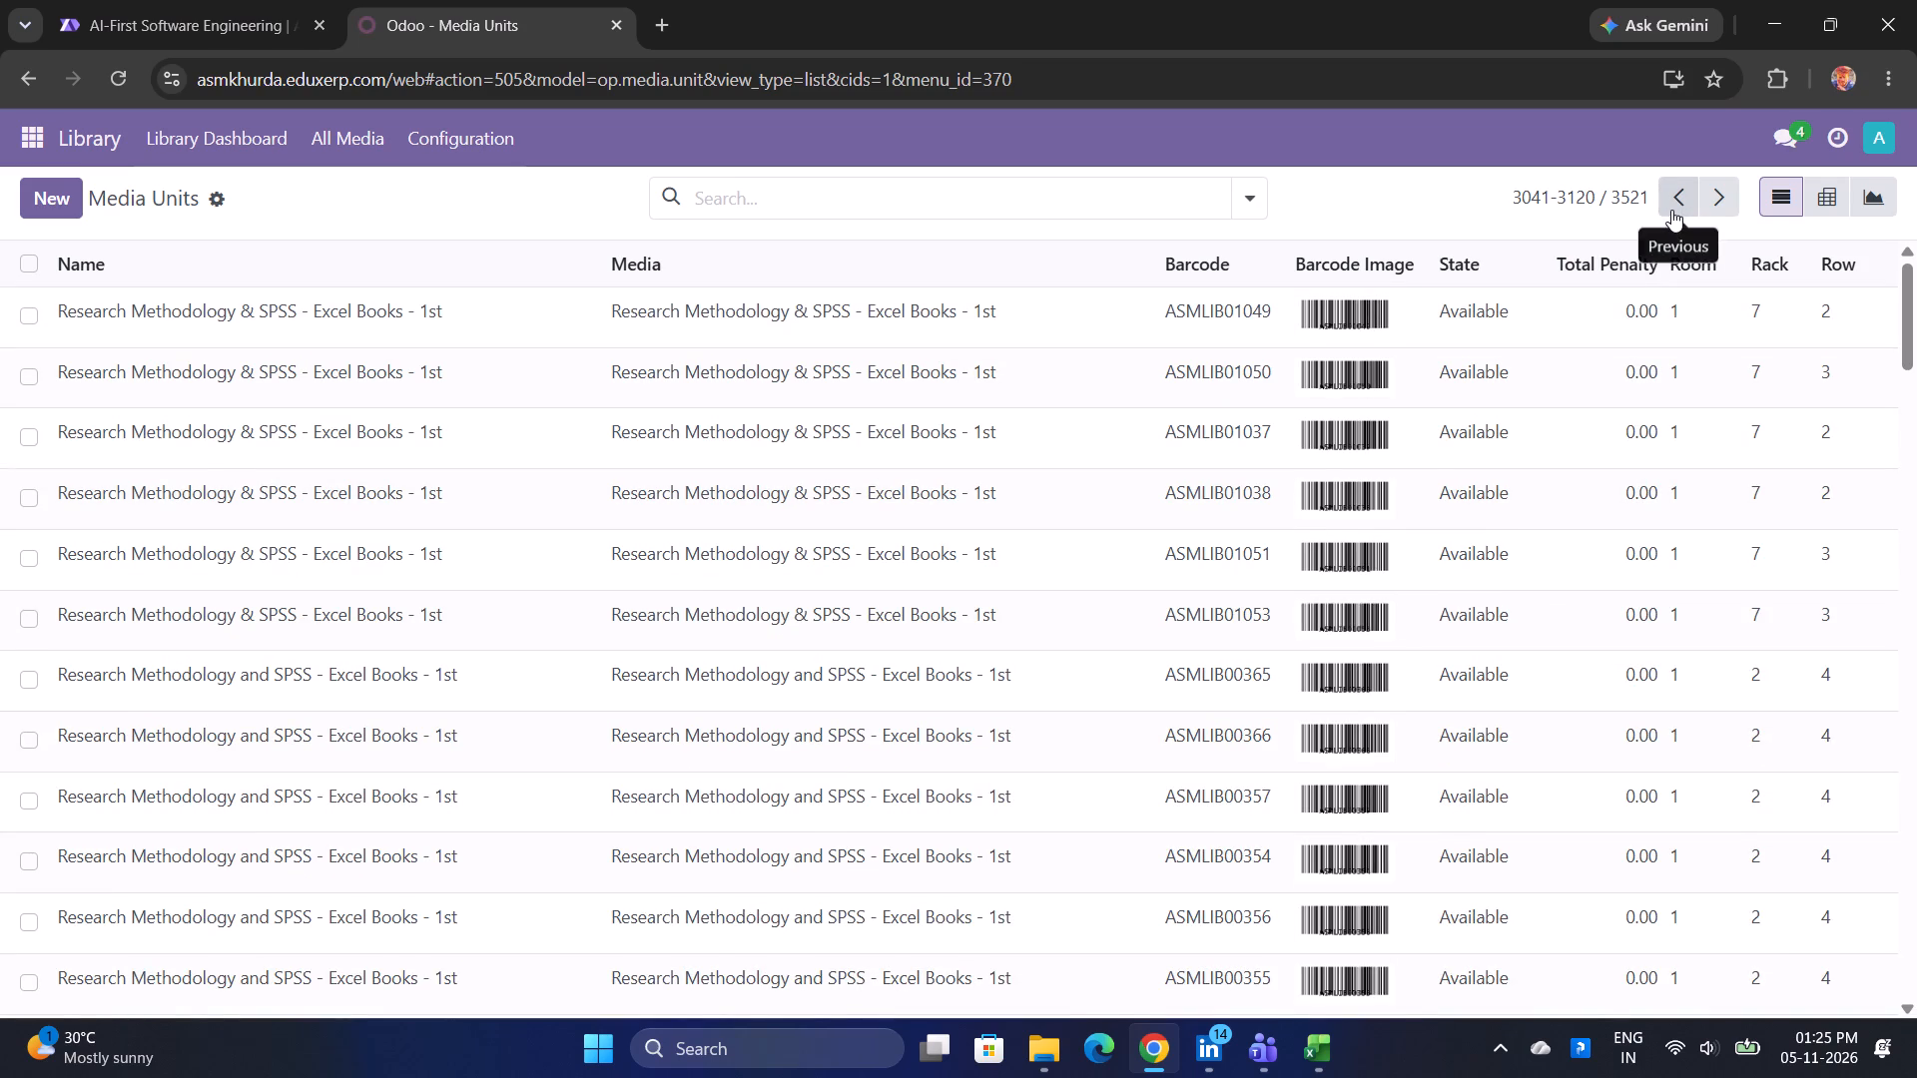
Go back to records 2961-3040 and examine which Research Methodology units still lack a barcode image.
{"action": "left_click", "coordinate": [1671, 210]}
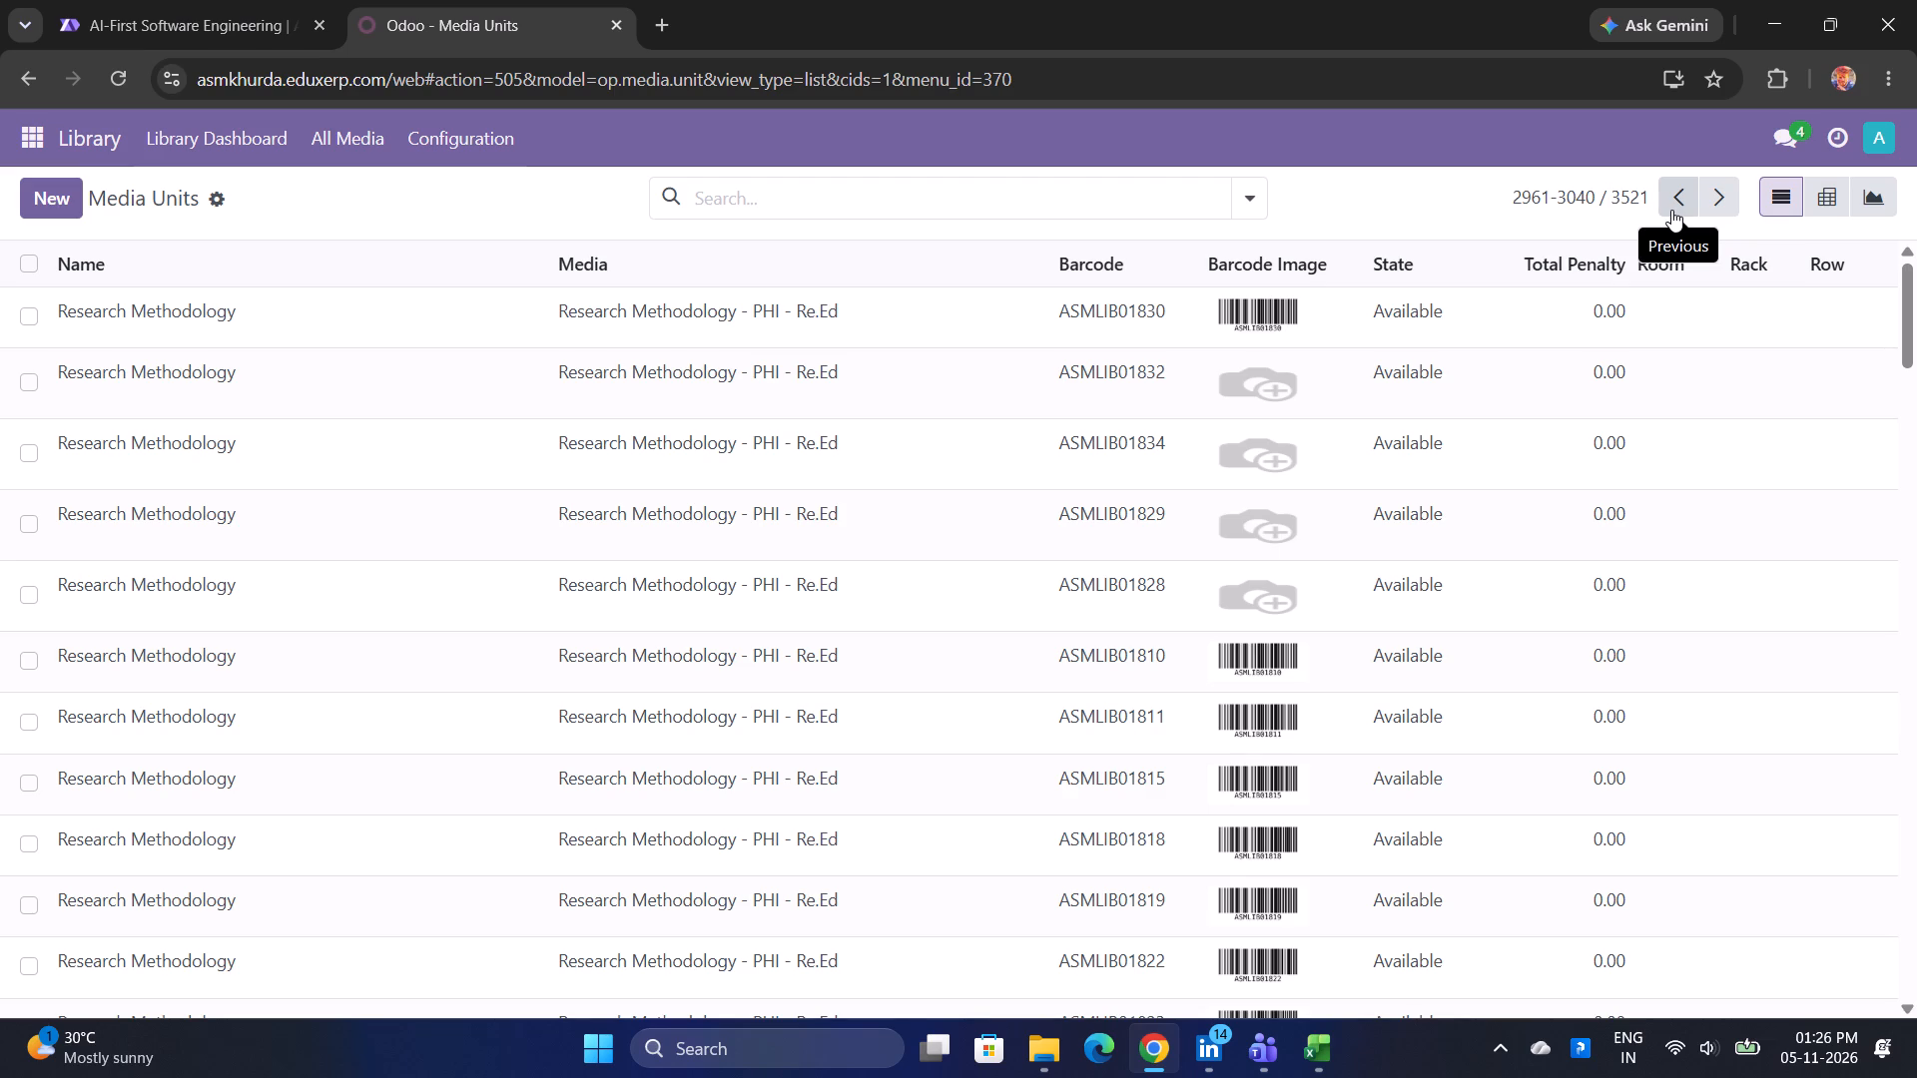
{"action": "scroll", "coordinate": [1571, 534], "scroll_direction": "up", "scroll_amount": 6}
{"action": "scroll", "coordinate": [1571, 534], "scroll_direction": "down", "scroll_amount": 7}
{"action": "scroll", "coordinate": [1571, 534], "scroll_direction": "up", "scroll_amount": 1}
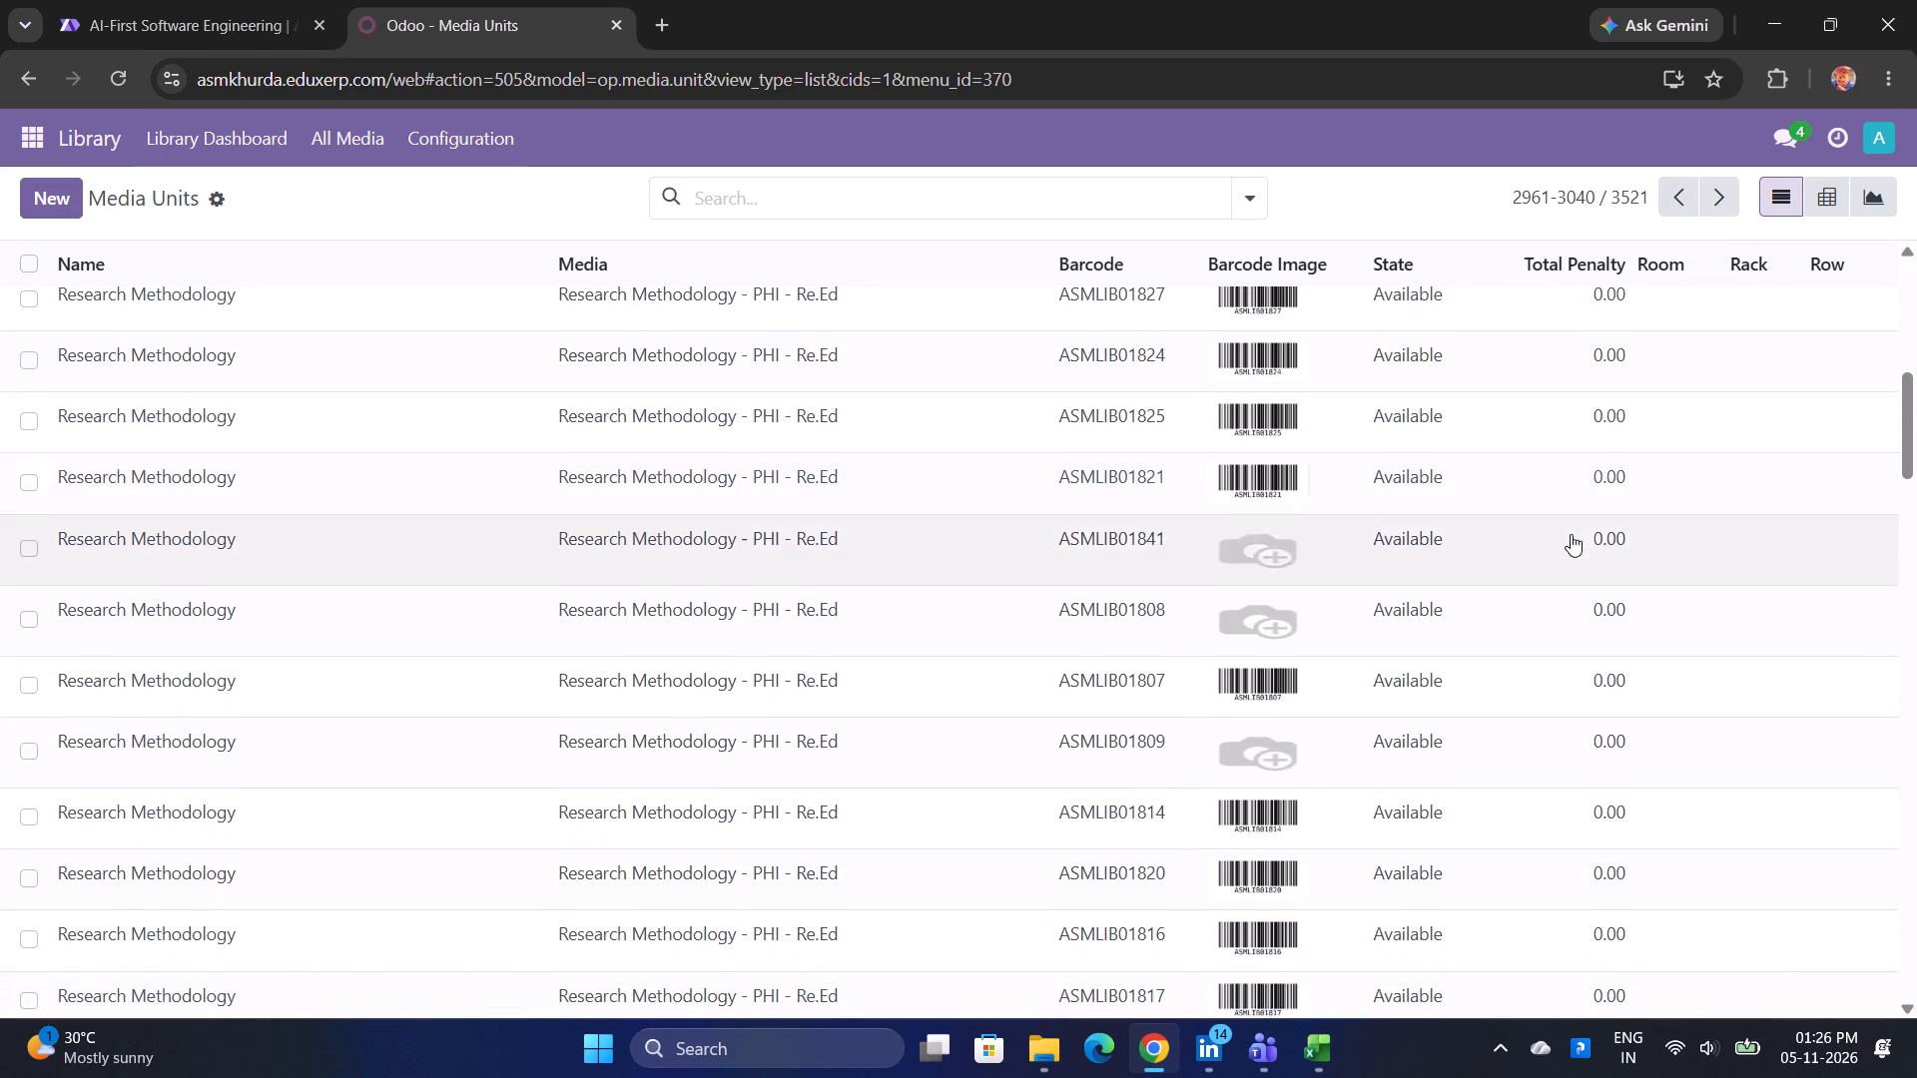
{"action": "scroll", "coordinate": [1571, 534], "scroll_direction": "up", "scroll_amount": 2}
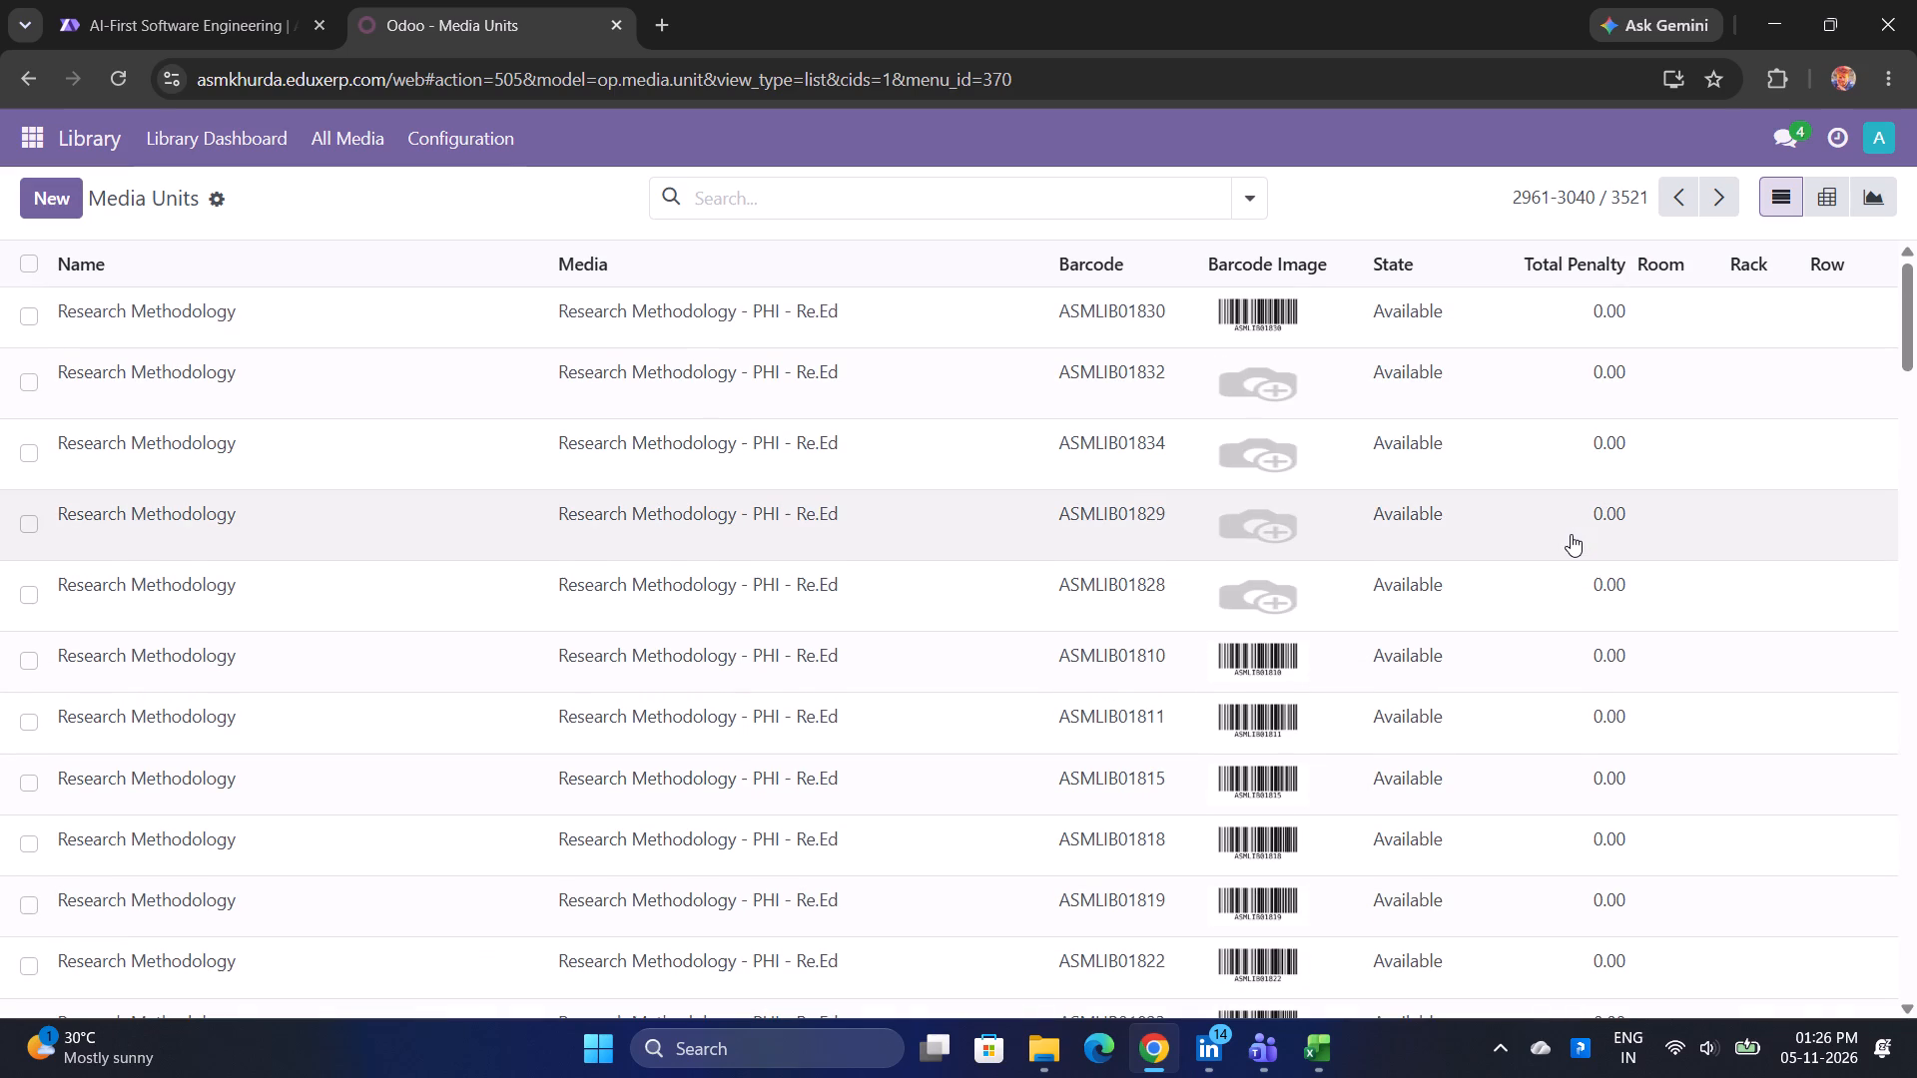
{"action": "scroll", "coordinate": [1571, 534], "scroll_direction": "down", "scroll_amount": 6}
{"action": "scroll", "coordinate": [1571, 534], "scroll_direction": "up", "scroll_amount": 1}
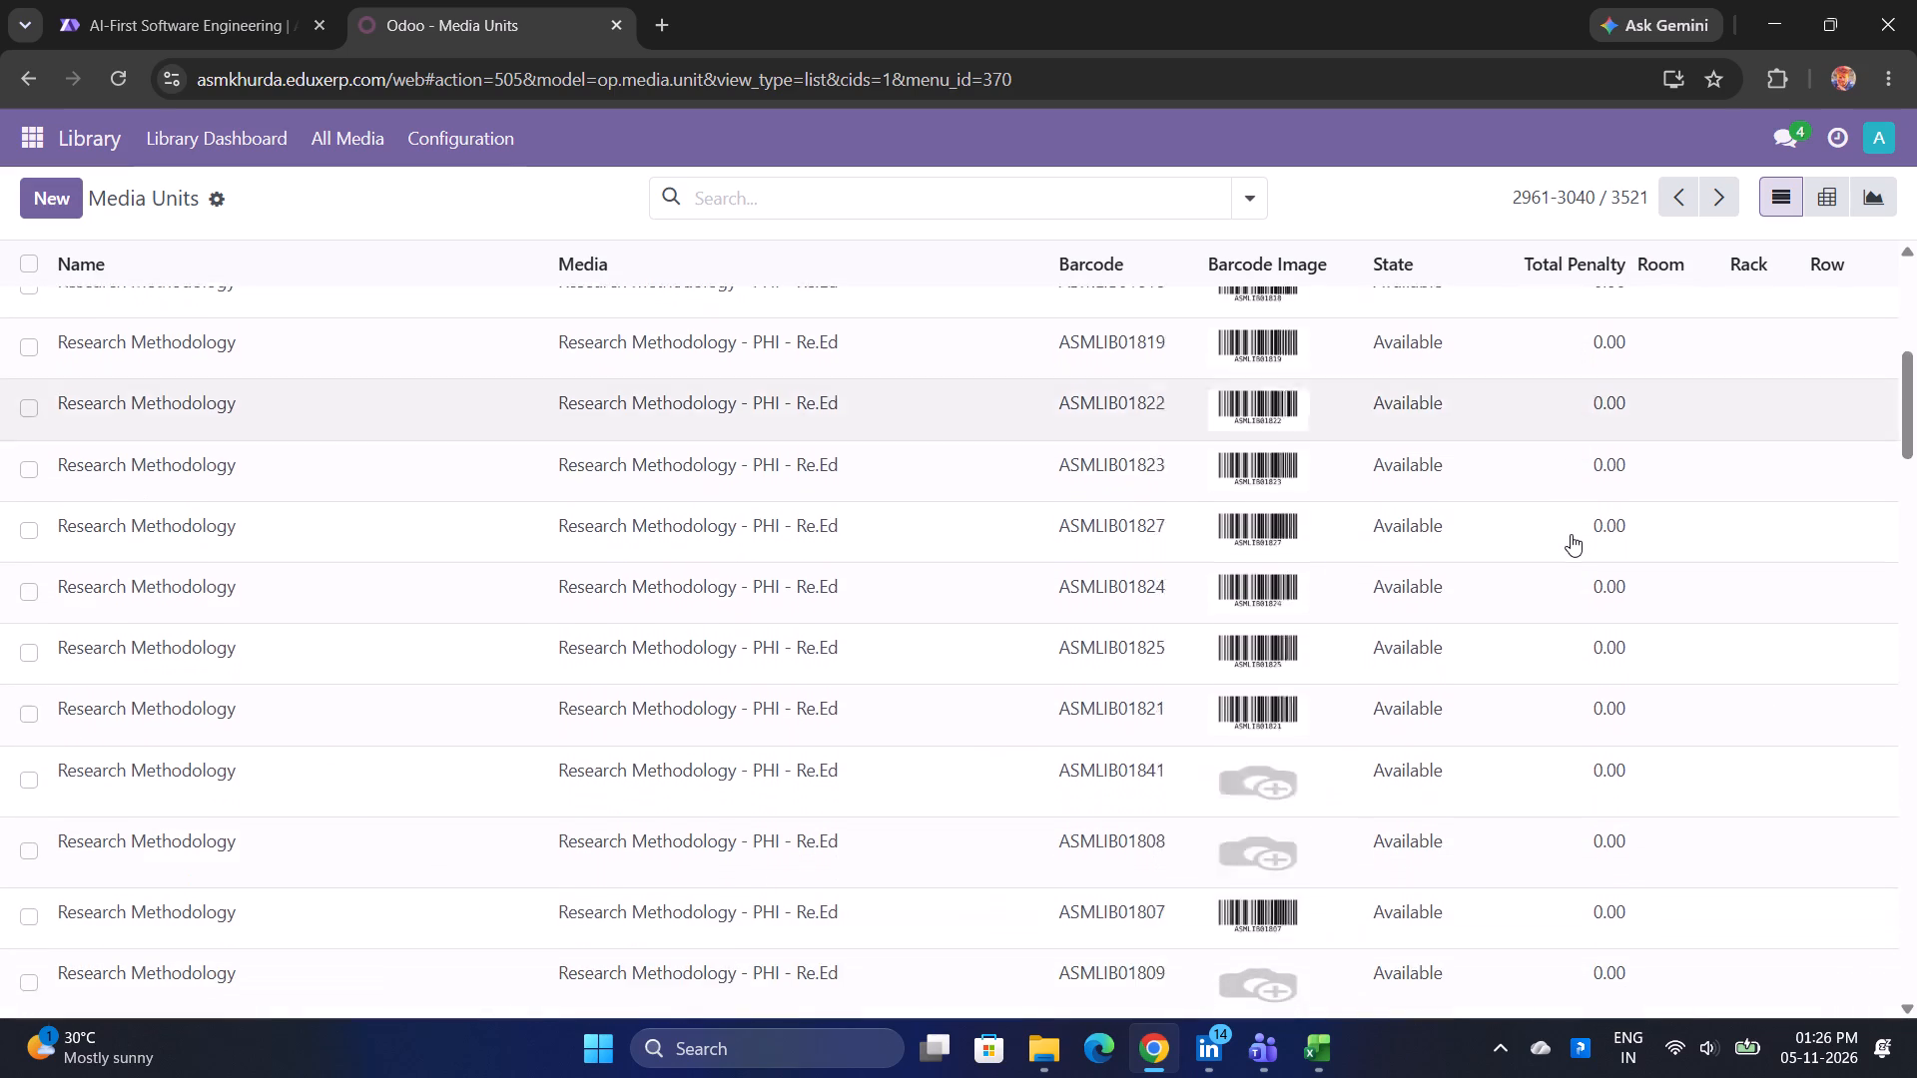
{"action": "scroll", "coordinate": [1571, 534], "scroll_direction": "up", "scroll_amount": 1}
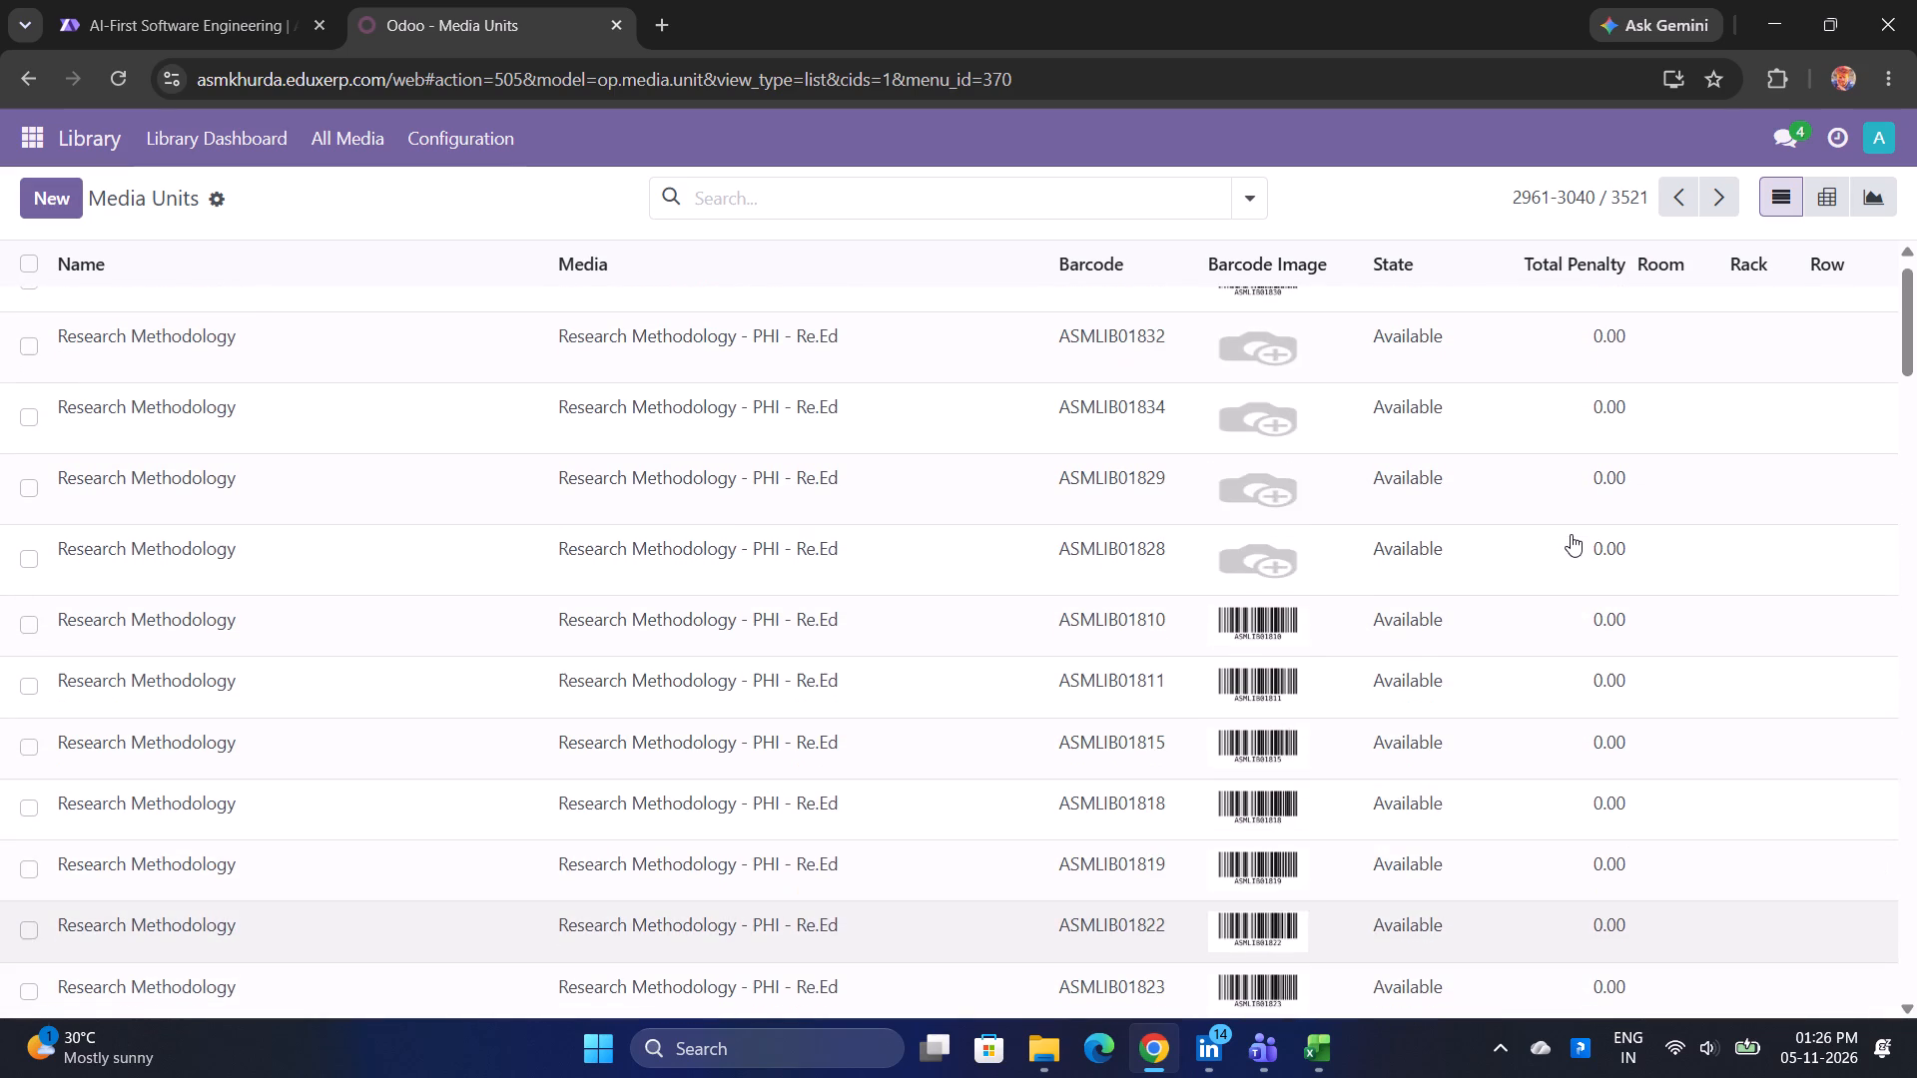
{"action": "scroll", "coordinate": [1571, 534], "scroll_direction": "up", "scroll_amount": 1}
{"action": "scroll", "coordinate": [1571, 534], "scroll_direction": "down", "scroll_amount": 1}
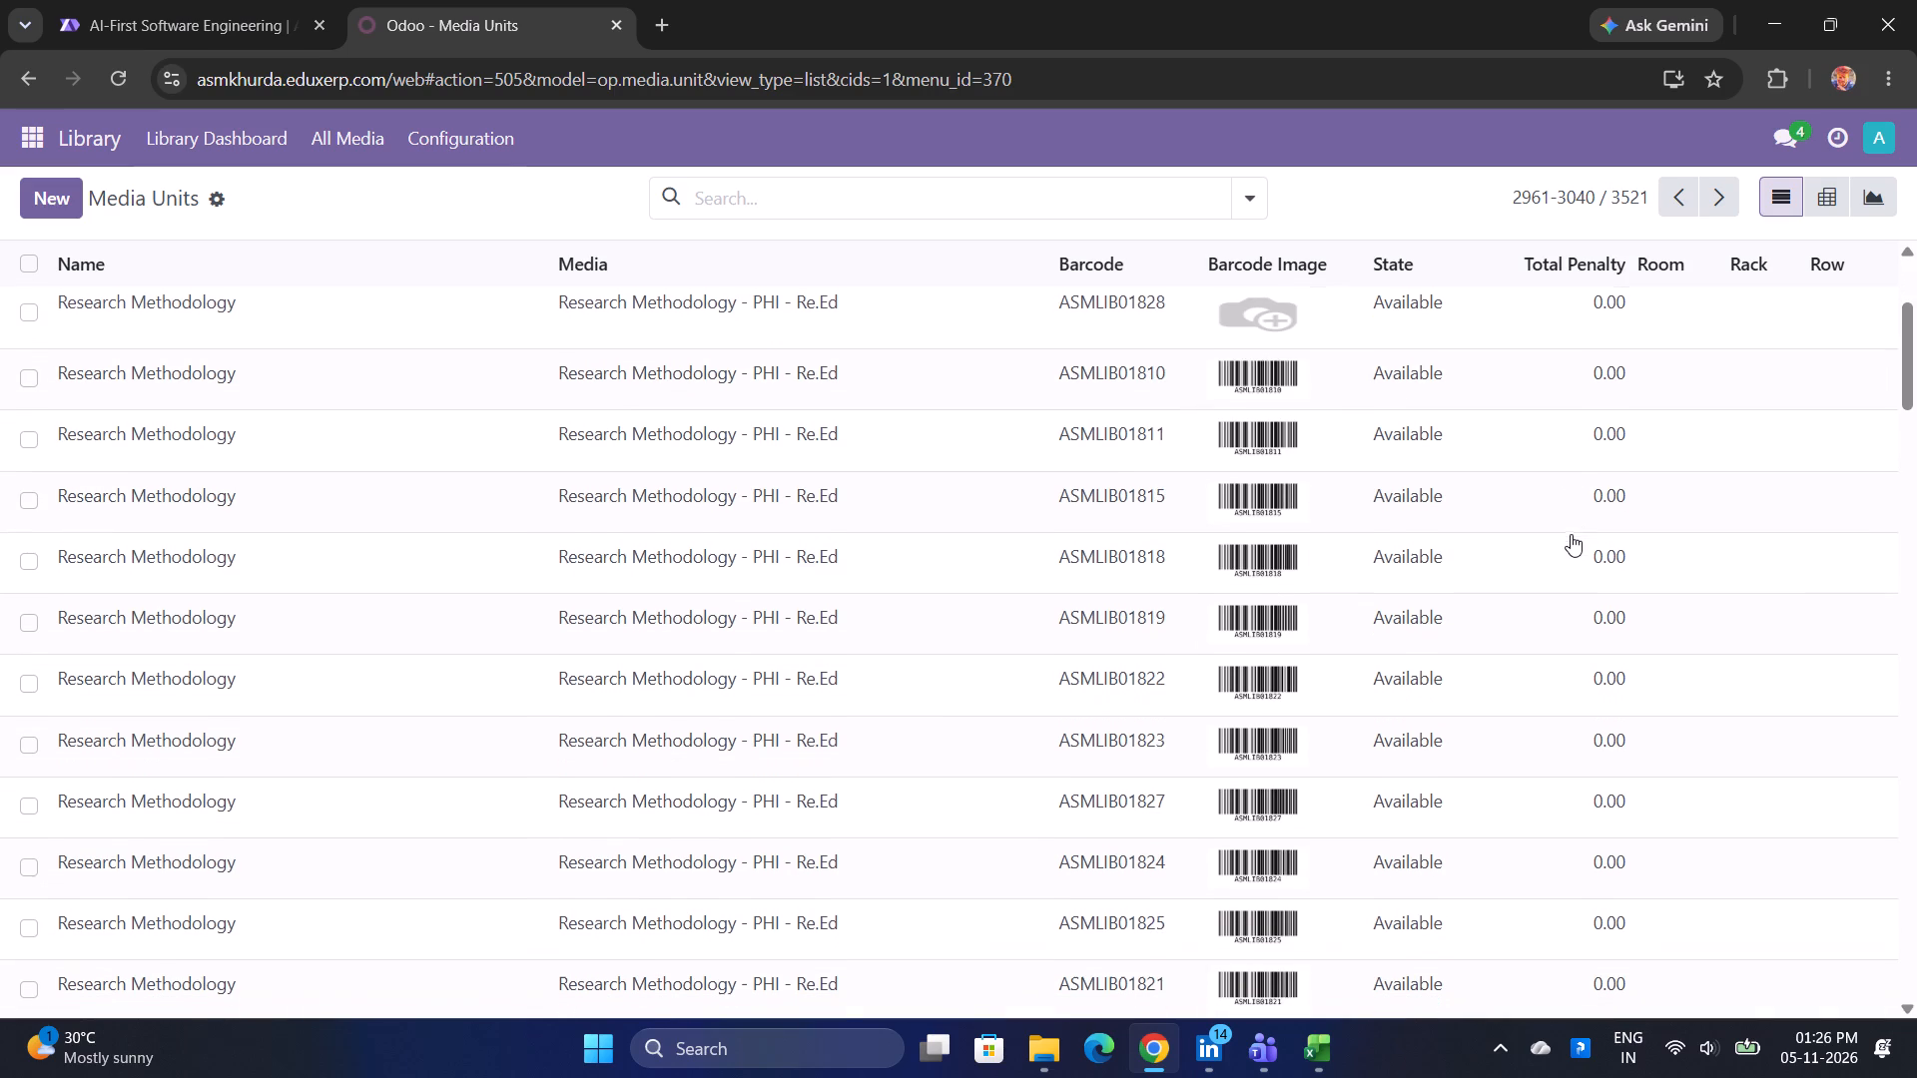
{"action": "scroll", "coordinate": [1571, 534], "scroll_direction": "down", "scroll_amount": 1}
{"action": "scroll", "coordinate": [1571, 534], "scroll_direction": "up", "scroll_amount": 4}
Generate the barcode image for Research Methodology unit 2 of 80 by saving barcode ASMLIB0183 and re-saving it as ASMLIB01832.
{"action": "left_click", "coordinate": [1466, 337]}
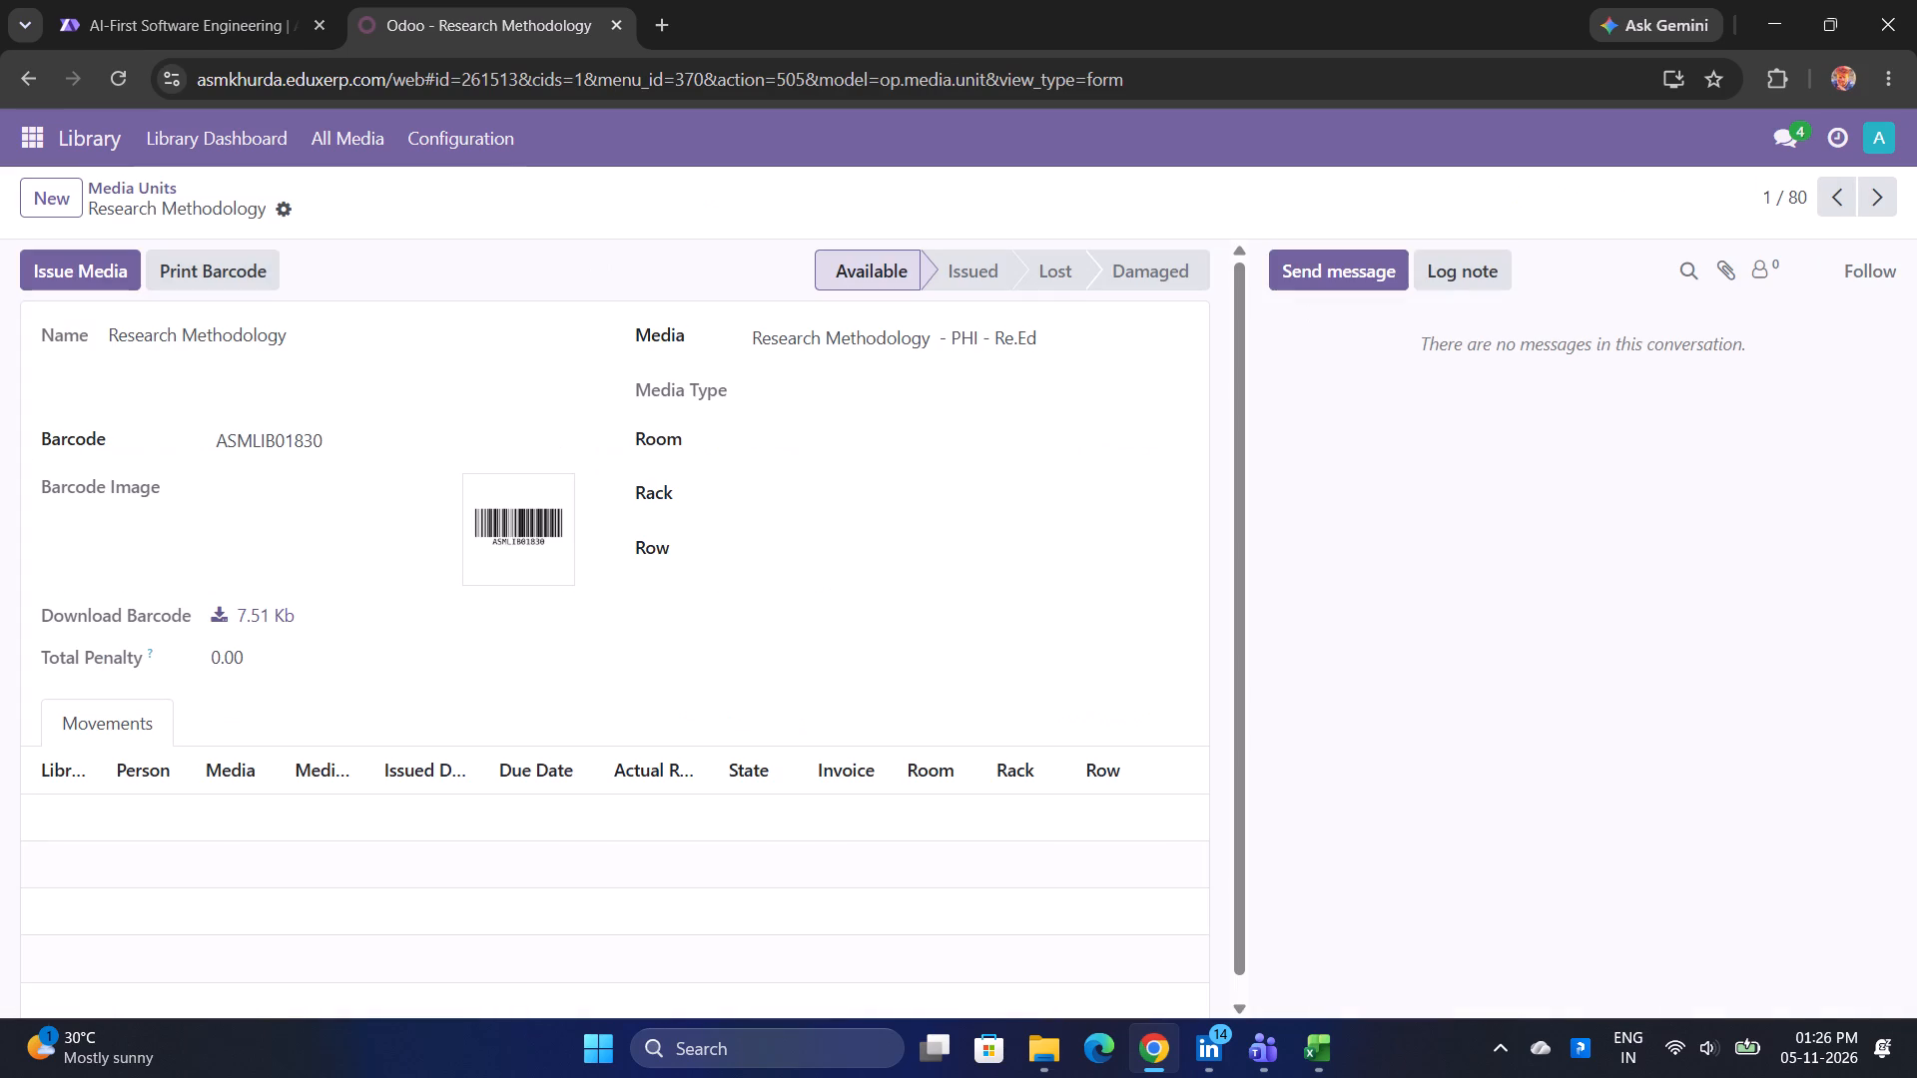
{"action": "left_click", "coordinate": [1879, 201]}
{"action": "left_click", "coordinate": [463, 425]}
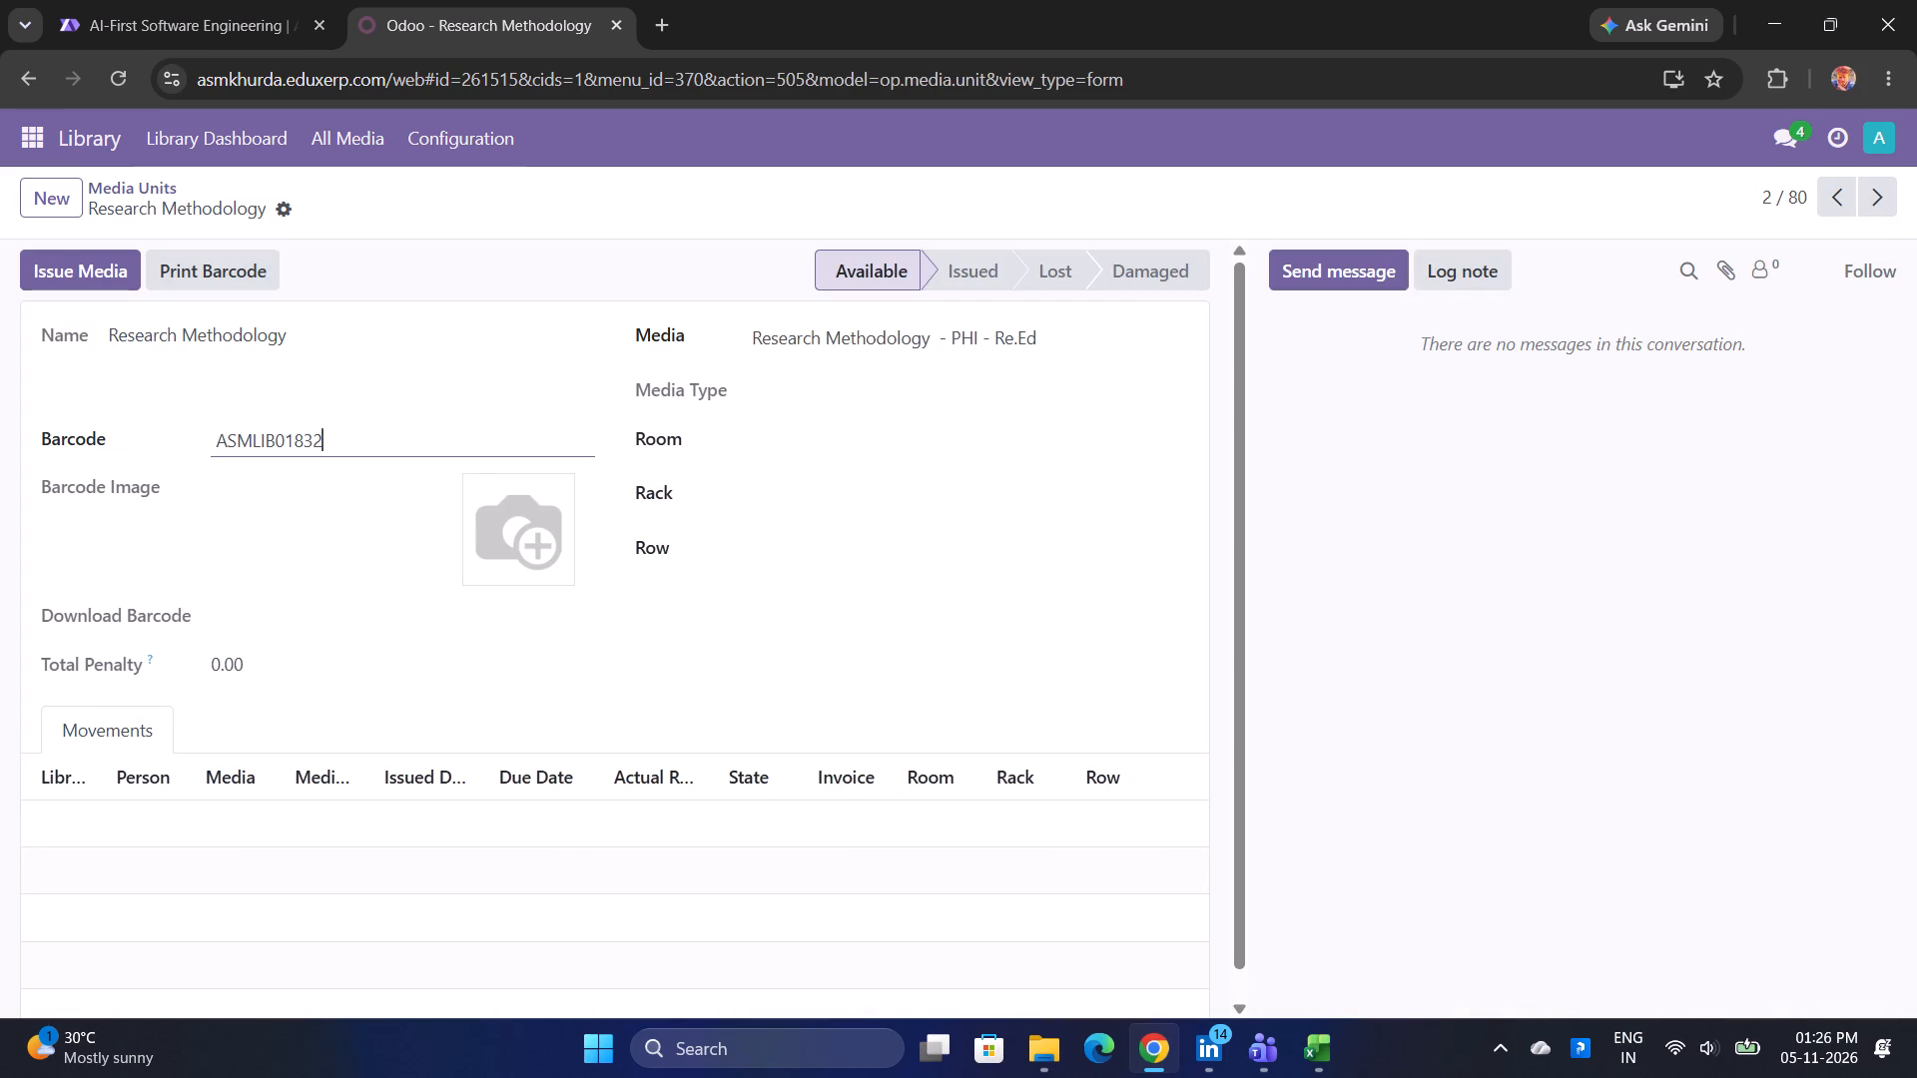
{"action": "key", "text": "BackSpace"}
{"action": "left_click", "coordinate": [328, 210]}
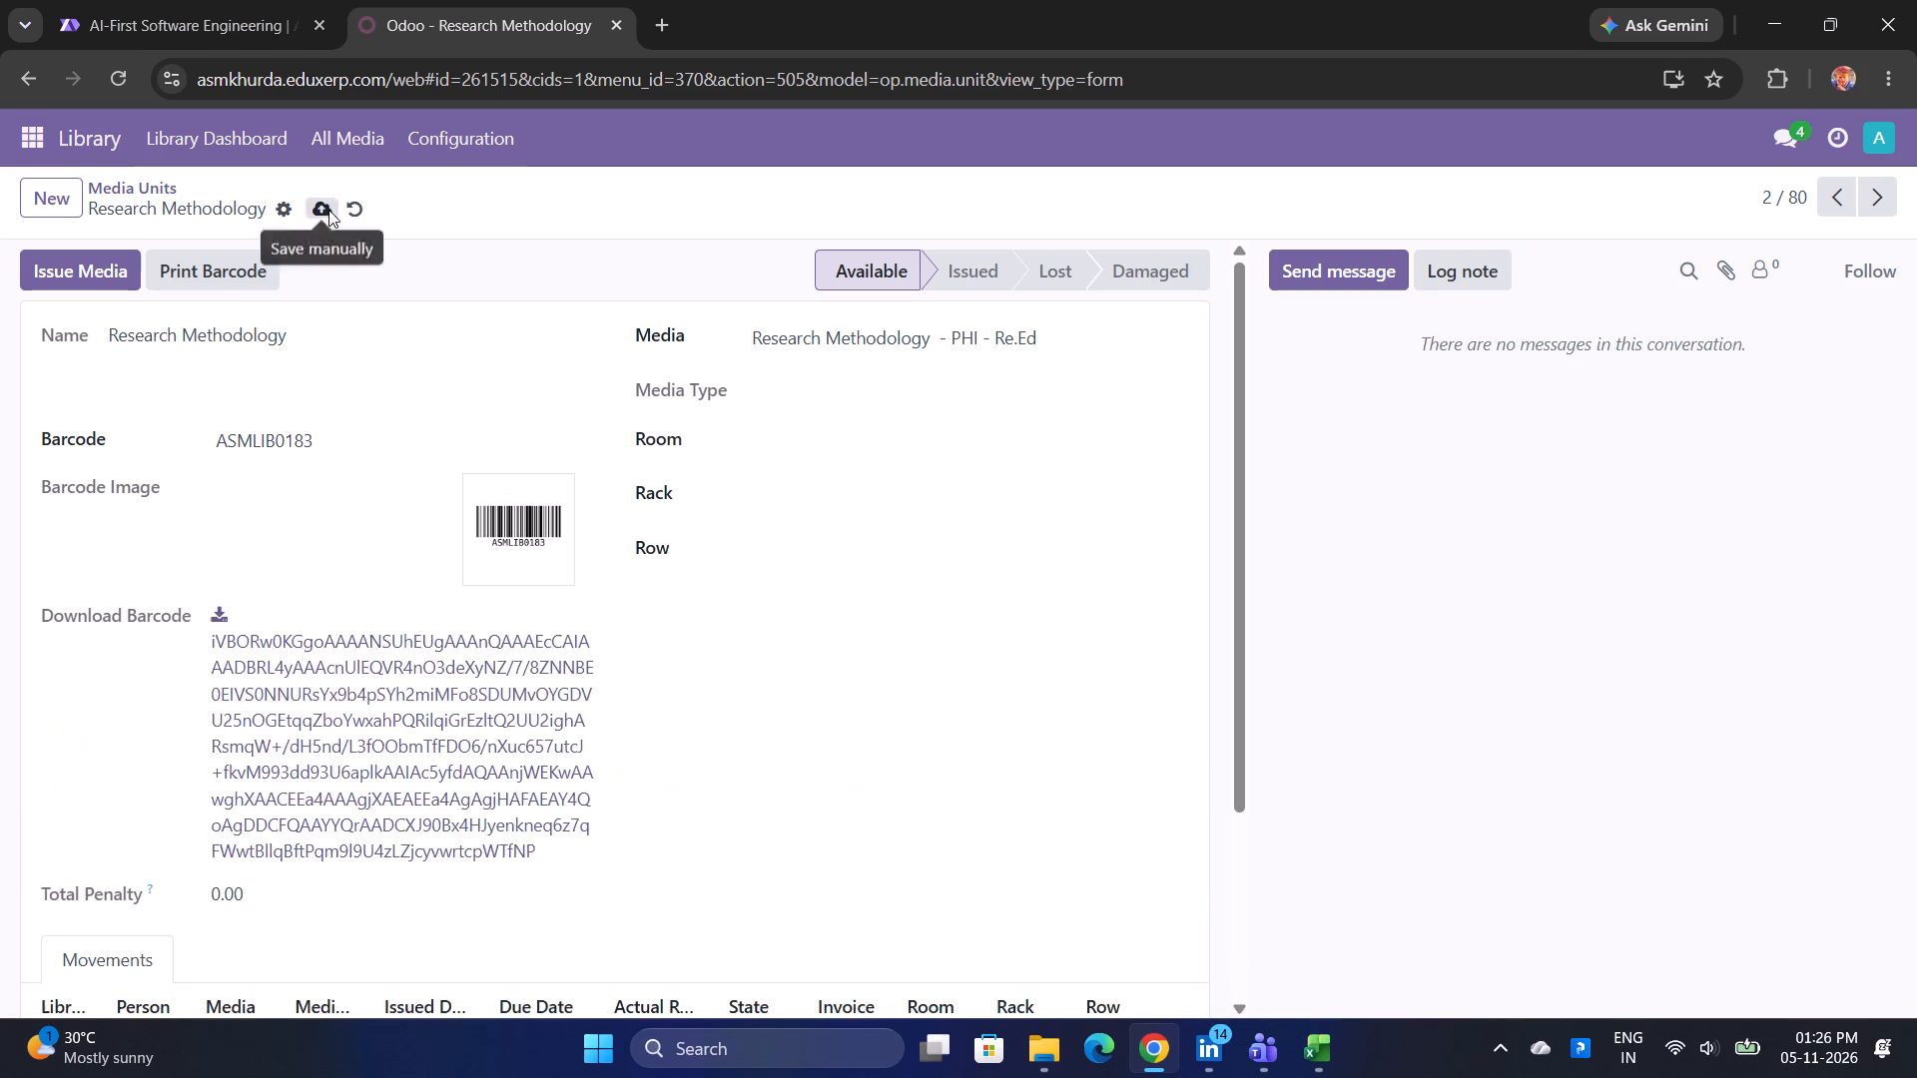
{"action": "left_click", "coordinate": [356, 449]}
{"action": "key", "text": "2"}
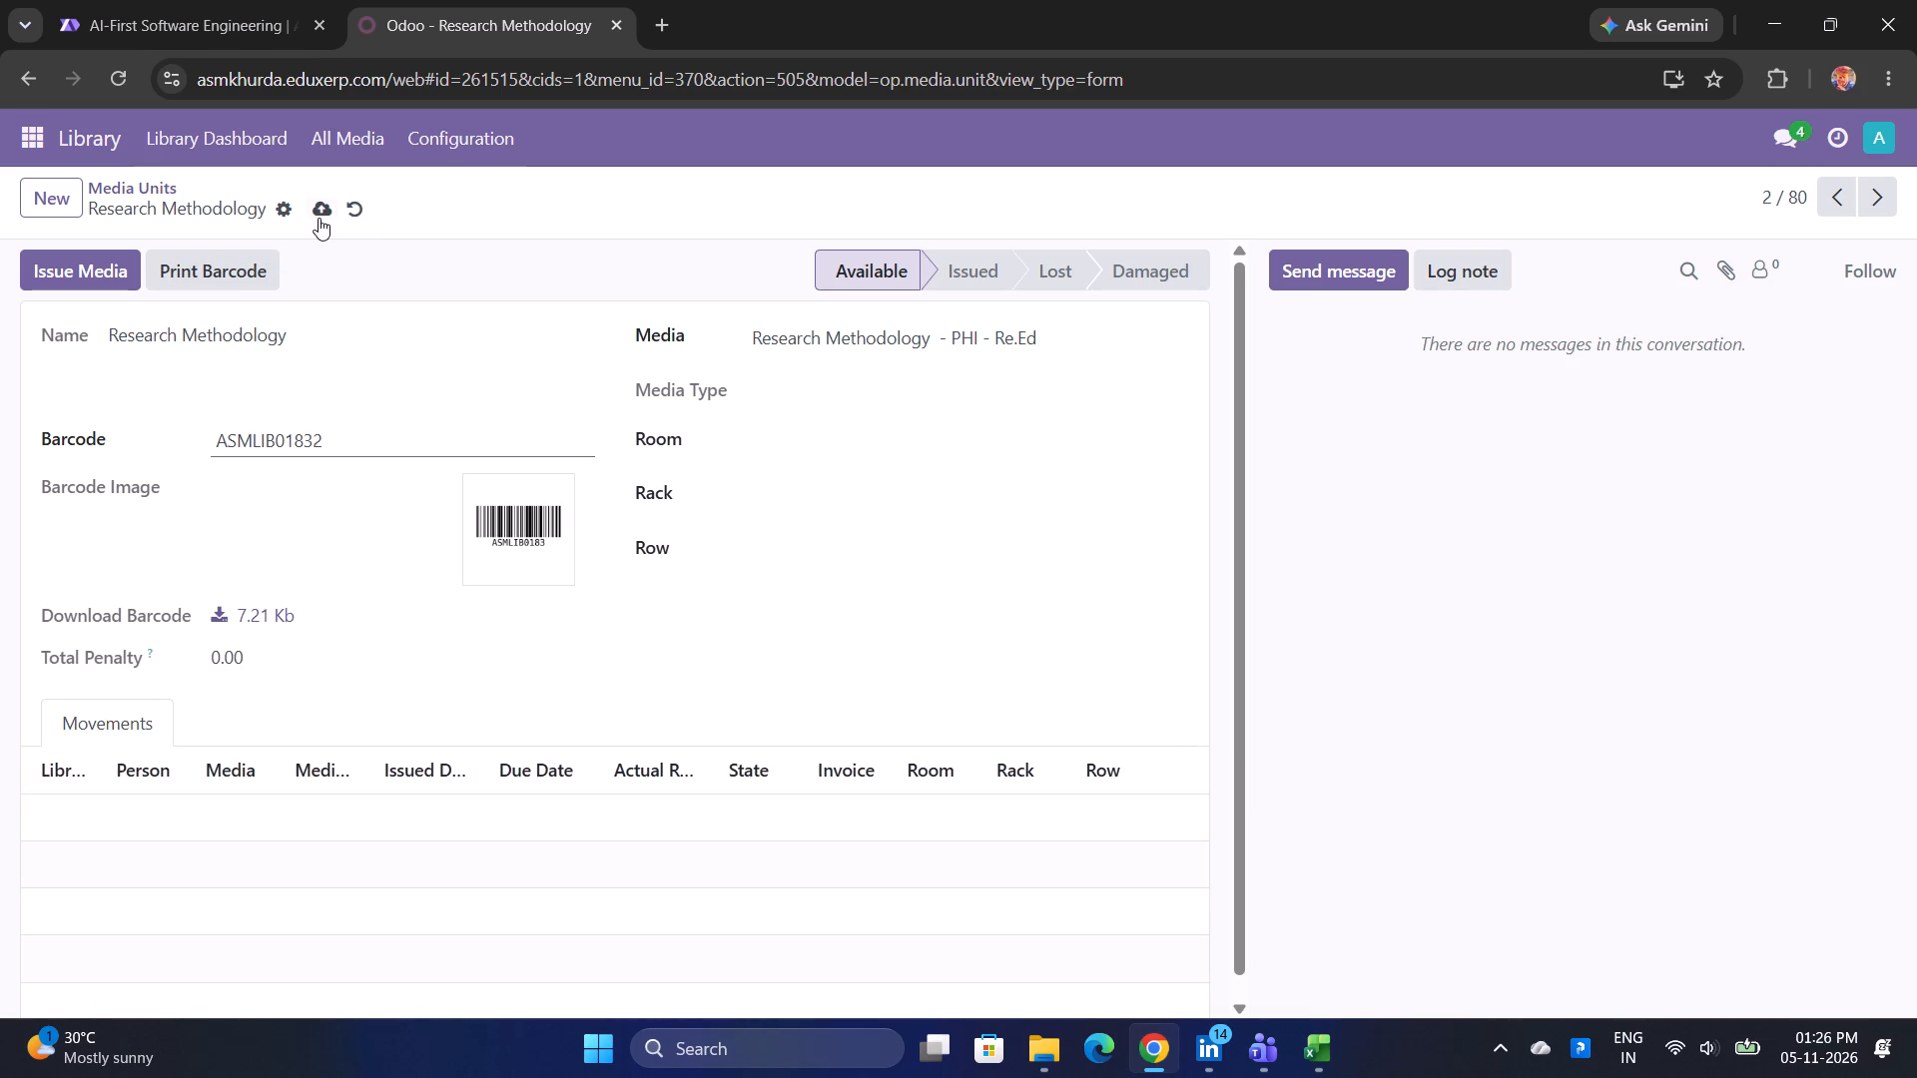
{"action": "left_click", "coordinate": [319, 218]}
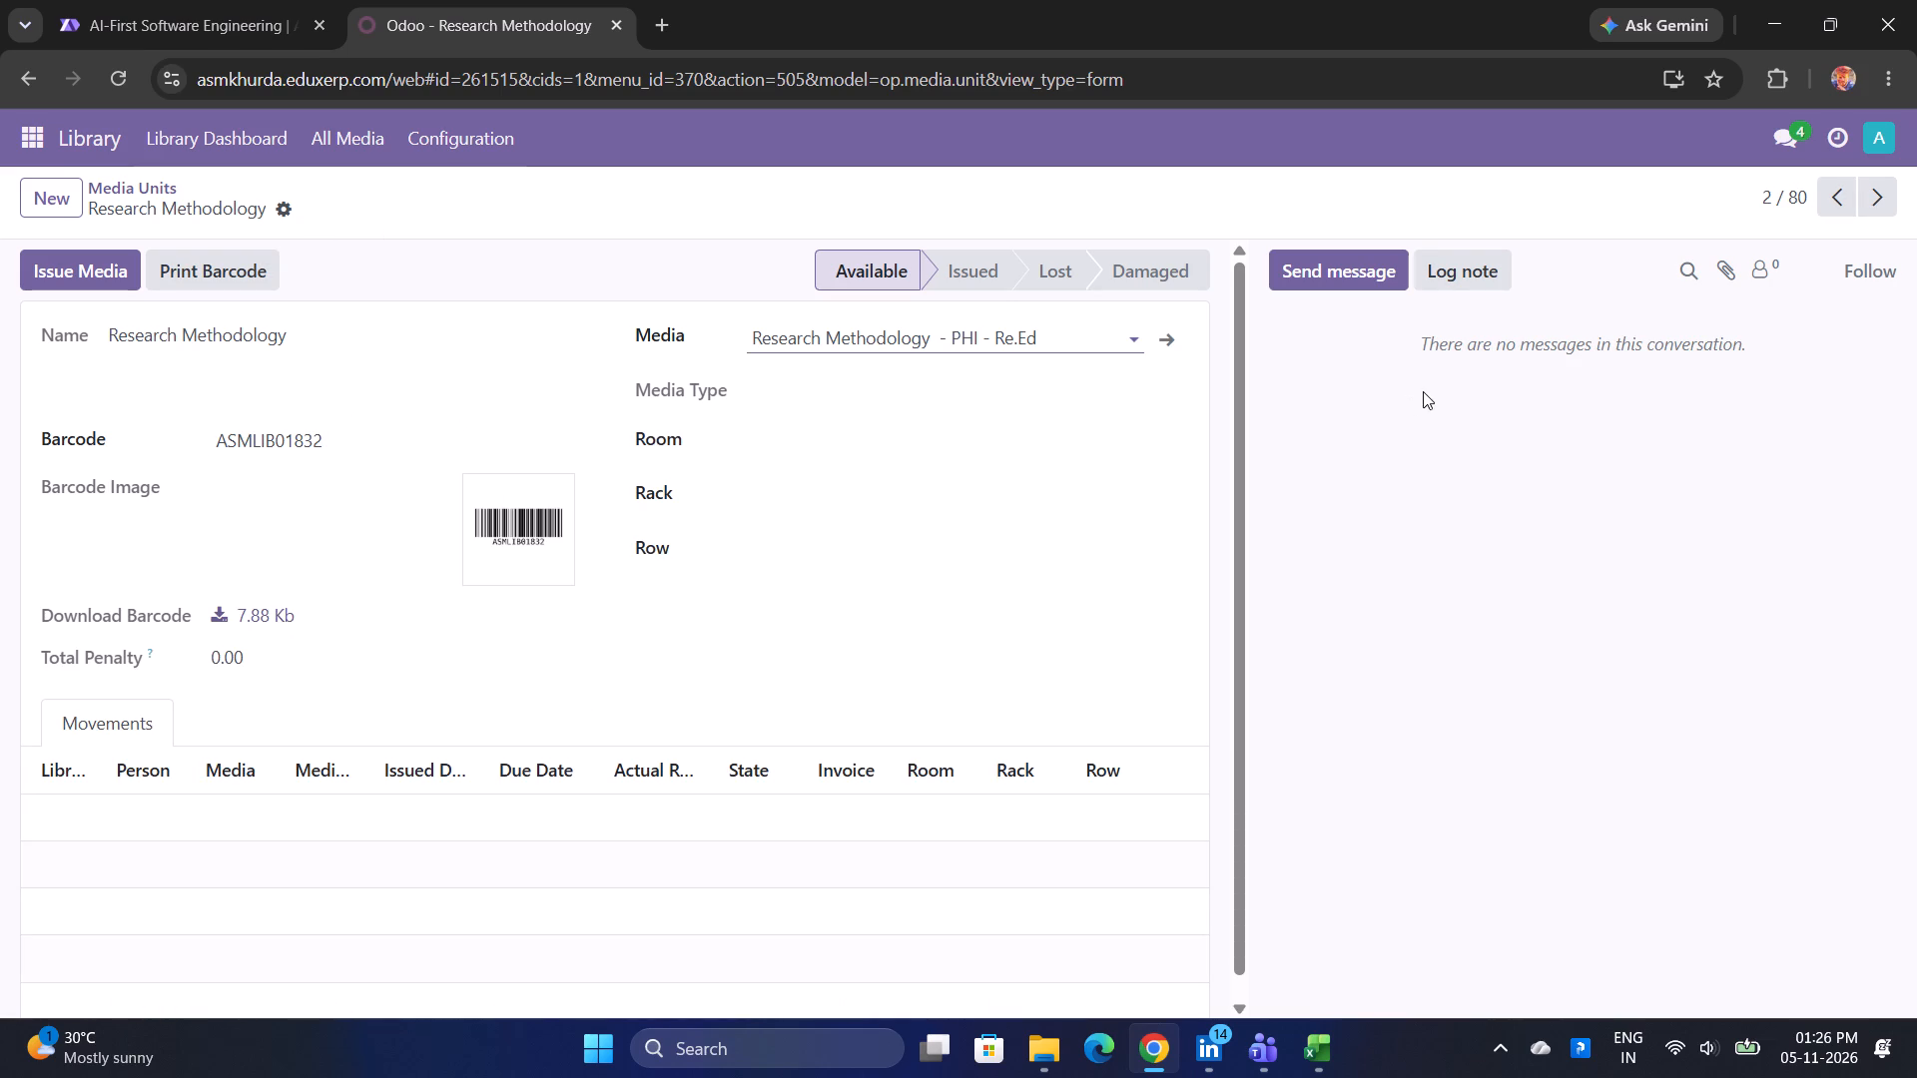
Generate the barcode image for Research Methodology unit 3 of 80 by saving barcode ASMLIB0183 and re-saving it as ASMLIB01834.
{"action": "left_click", "coordinate": [1882, 210]}
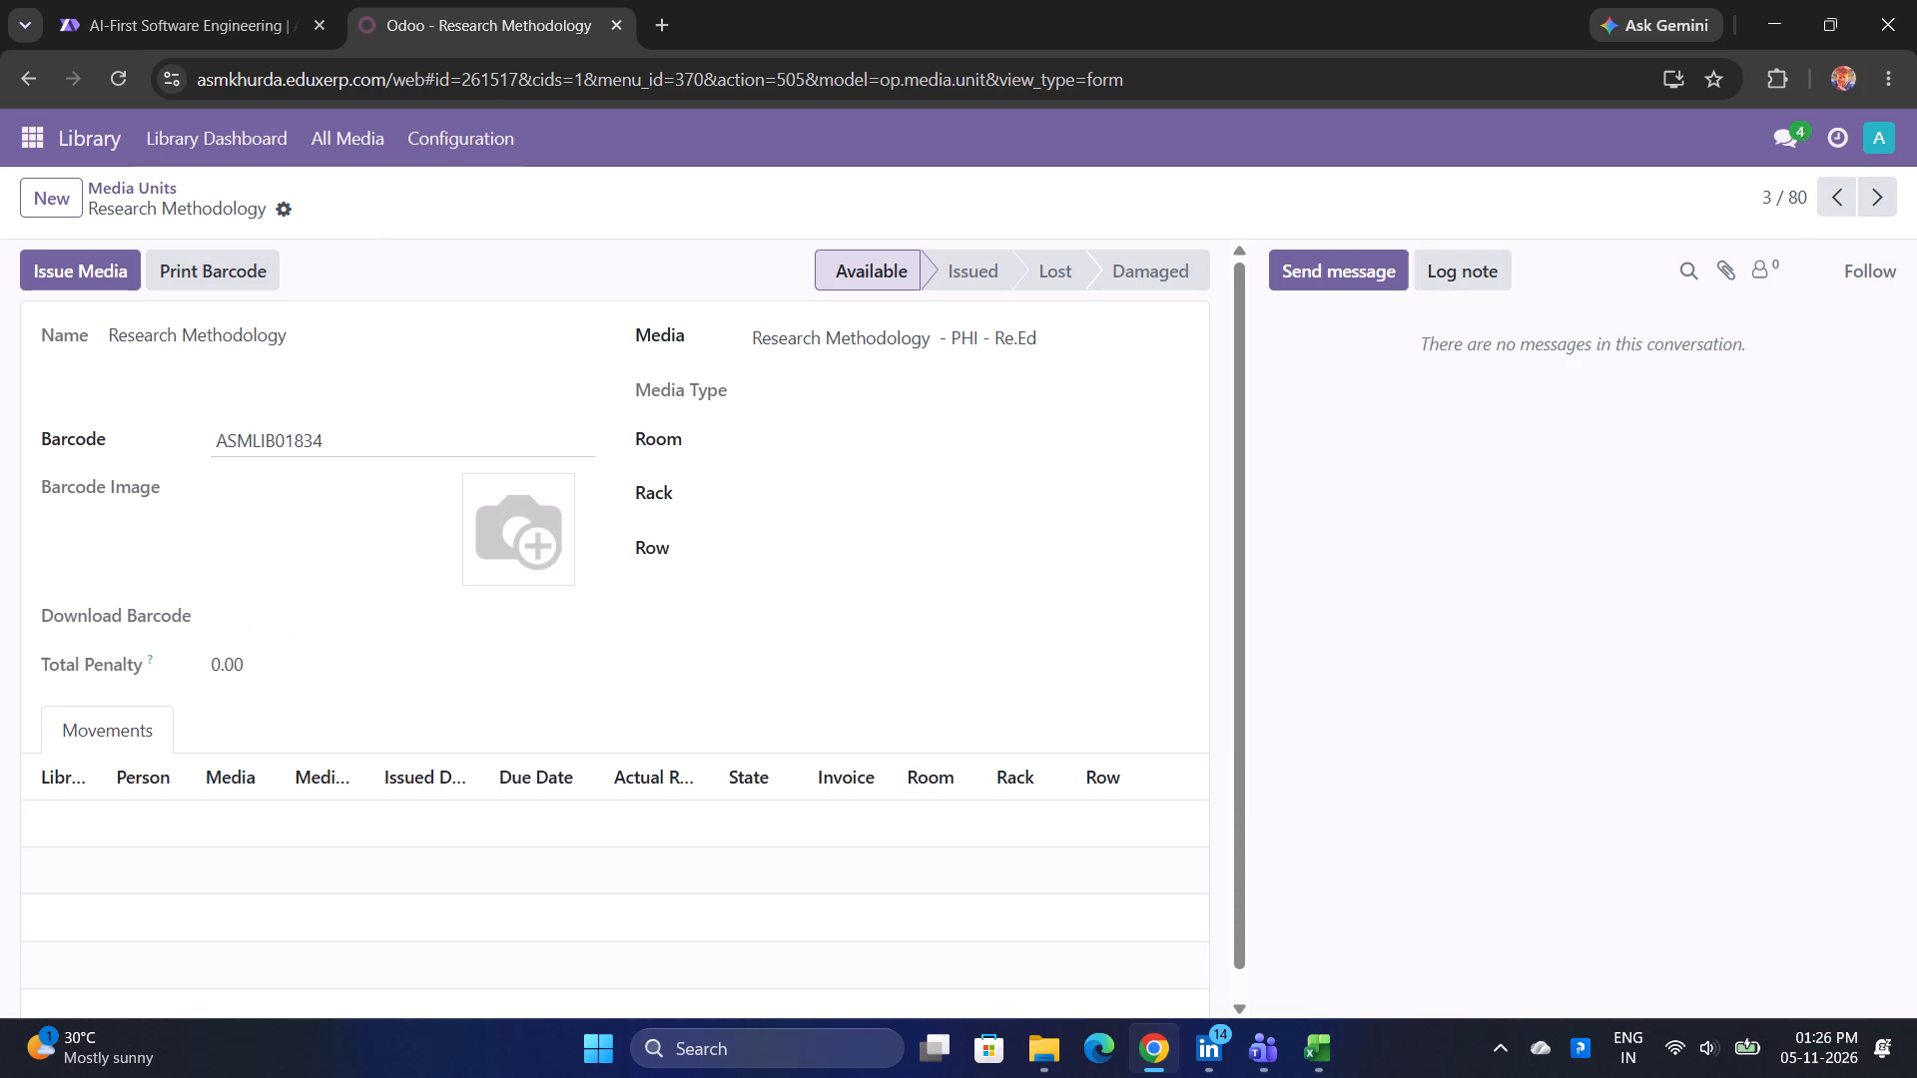
{"action": "left_click", "coordinate": [583, 428]}
{"action": "key", "text": "BackSpace"}
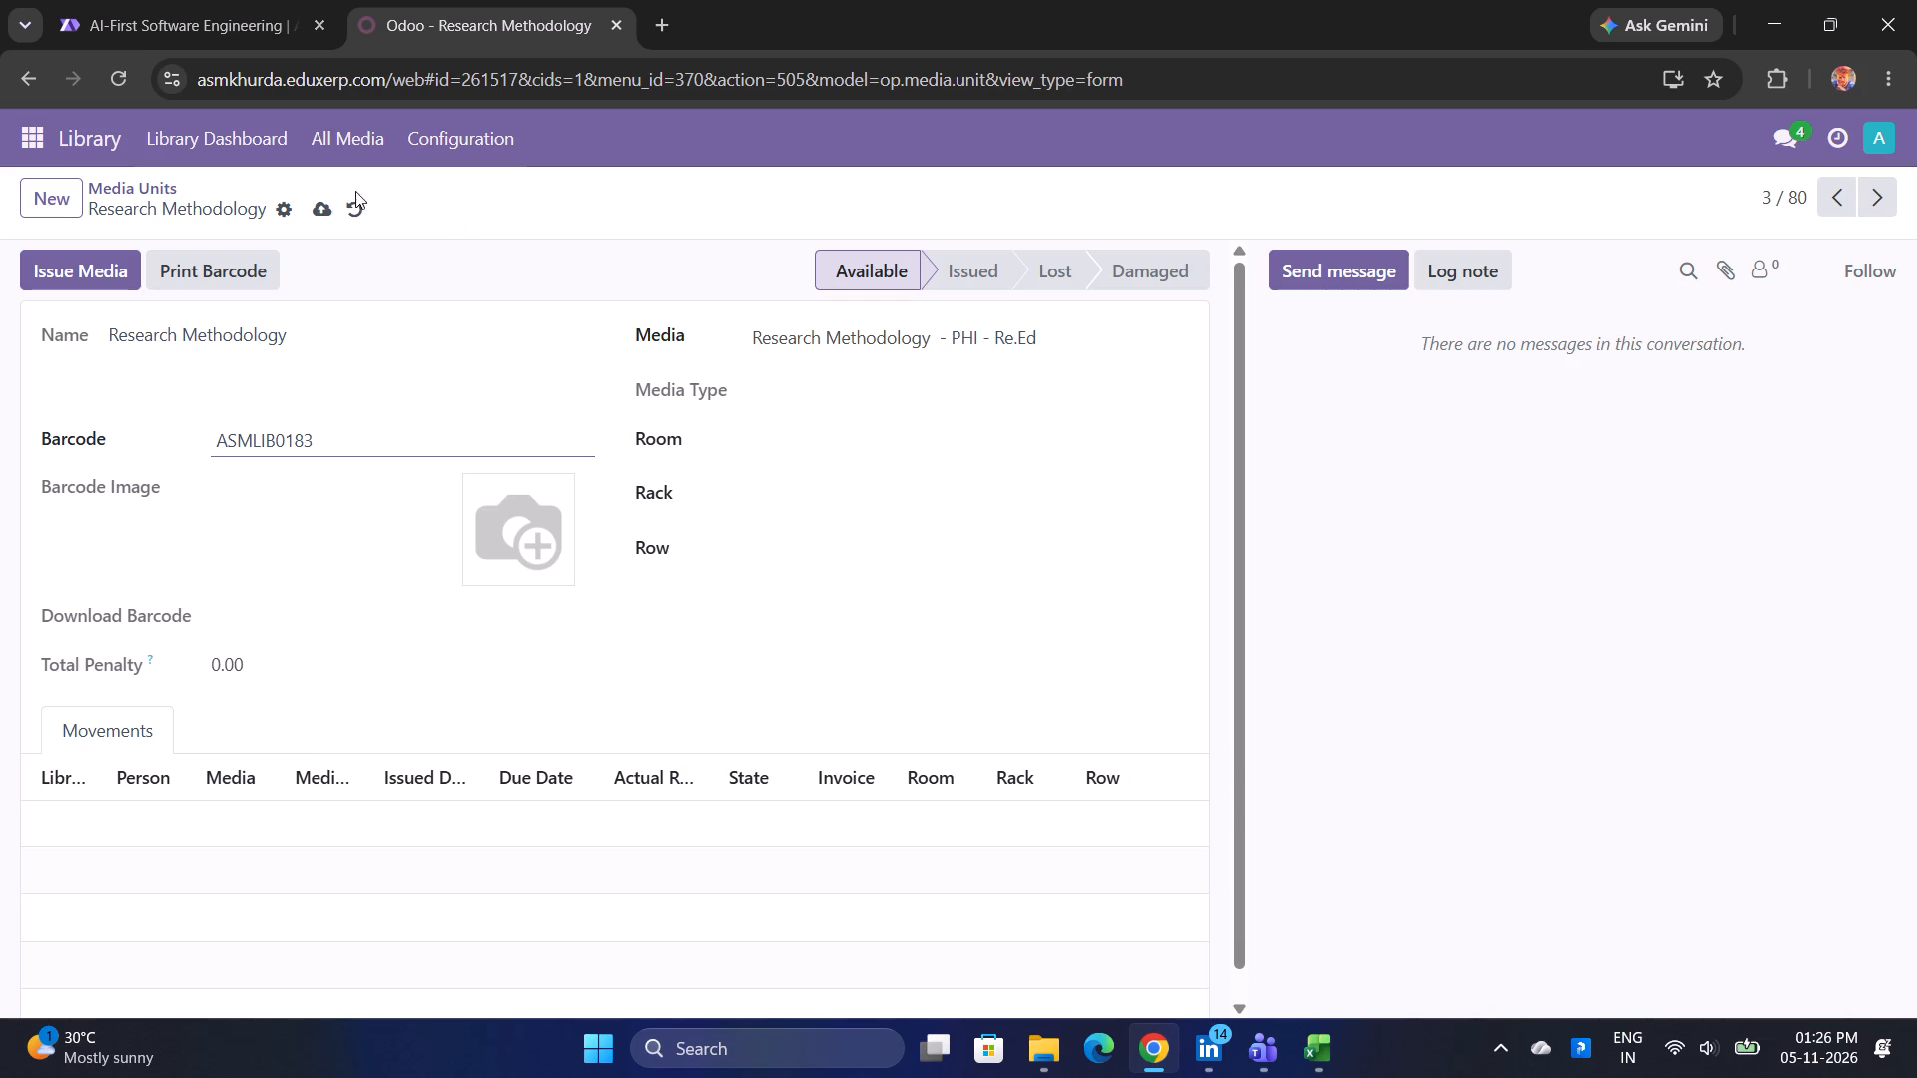
{"action": "left_click", "coordinate": [319, 205]}
{"action": "left_click", "coordinate": [336, 427]}
{"action": "key", "text": "4"}
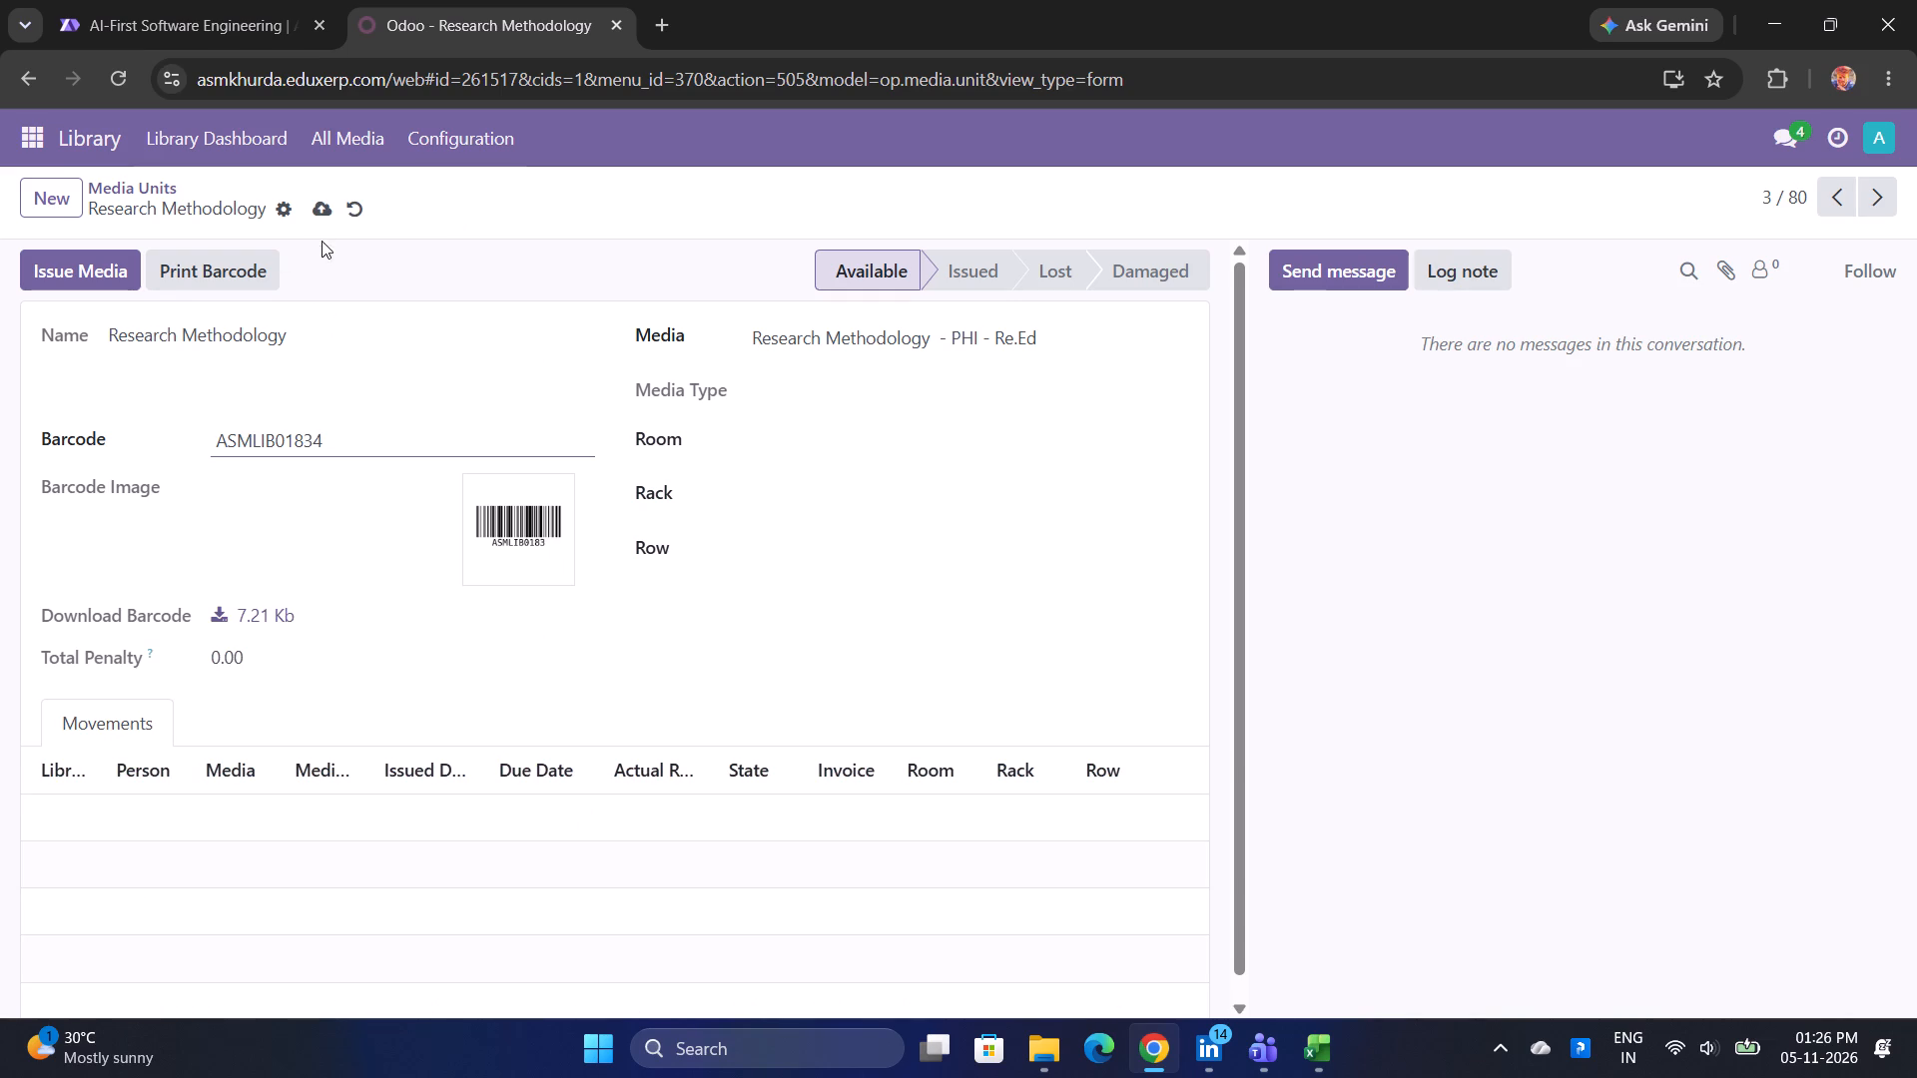
{"action": "left_click", "coordinate": [320, 212]}
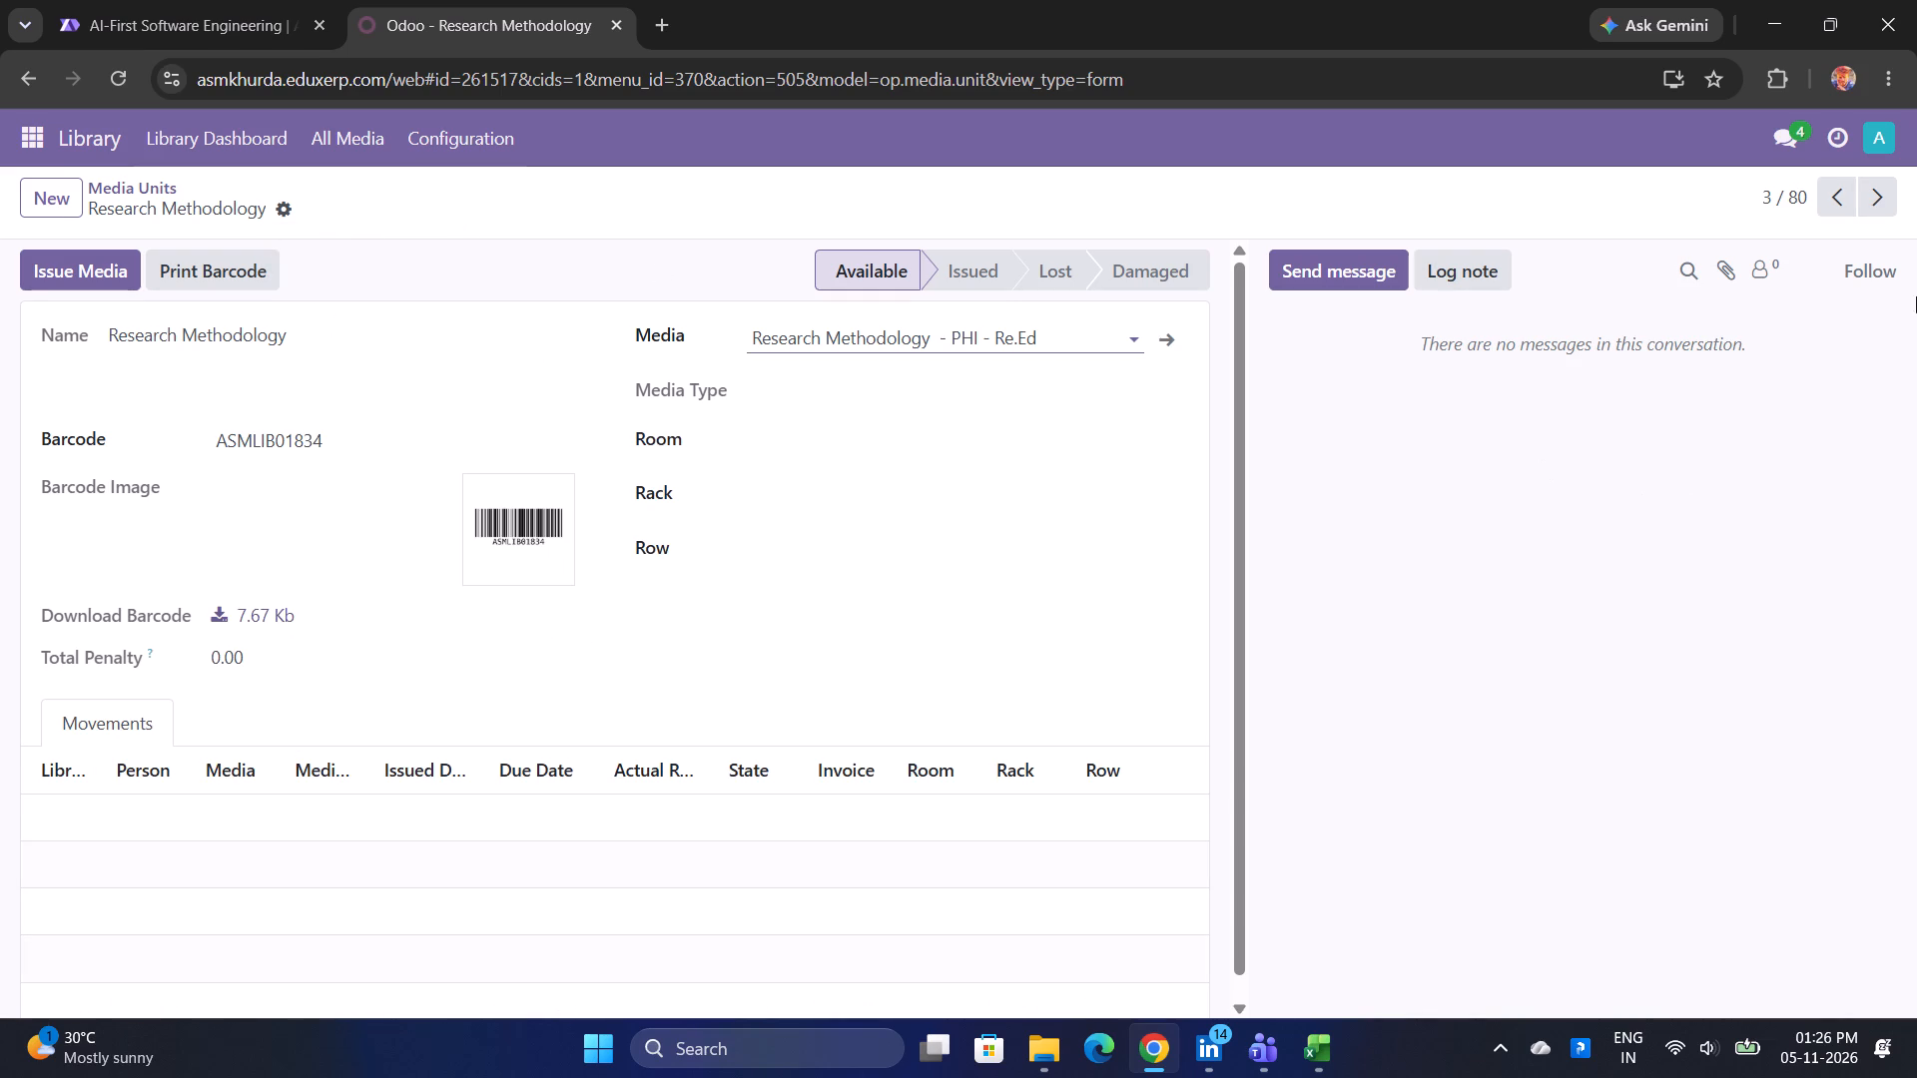
Generate the barcode image for Research Methodology unit 4 of 80 by saving barcode ASMLIB0182 and re-saving it as ASMLIB01829.
{"action": "left_click", "coordinate": [1877, 209]}
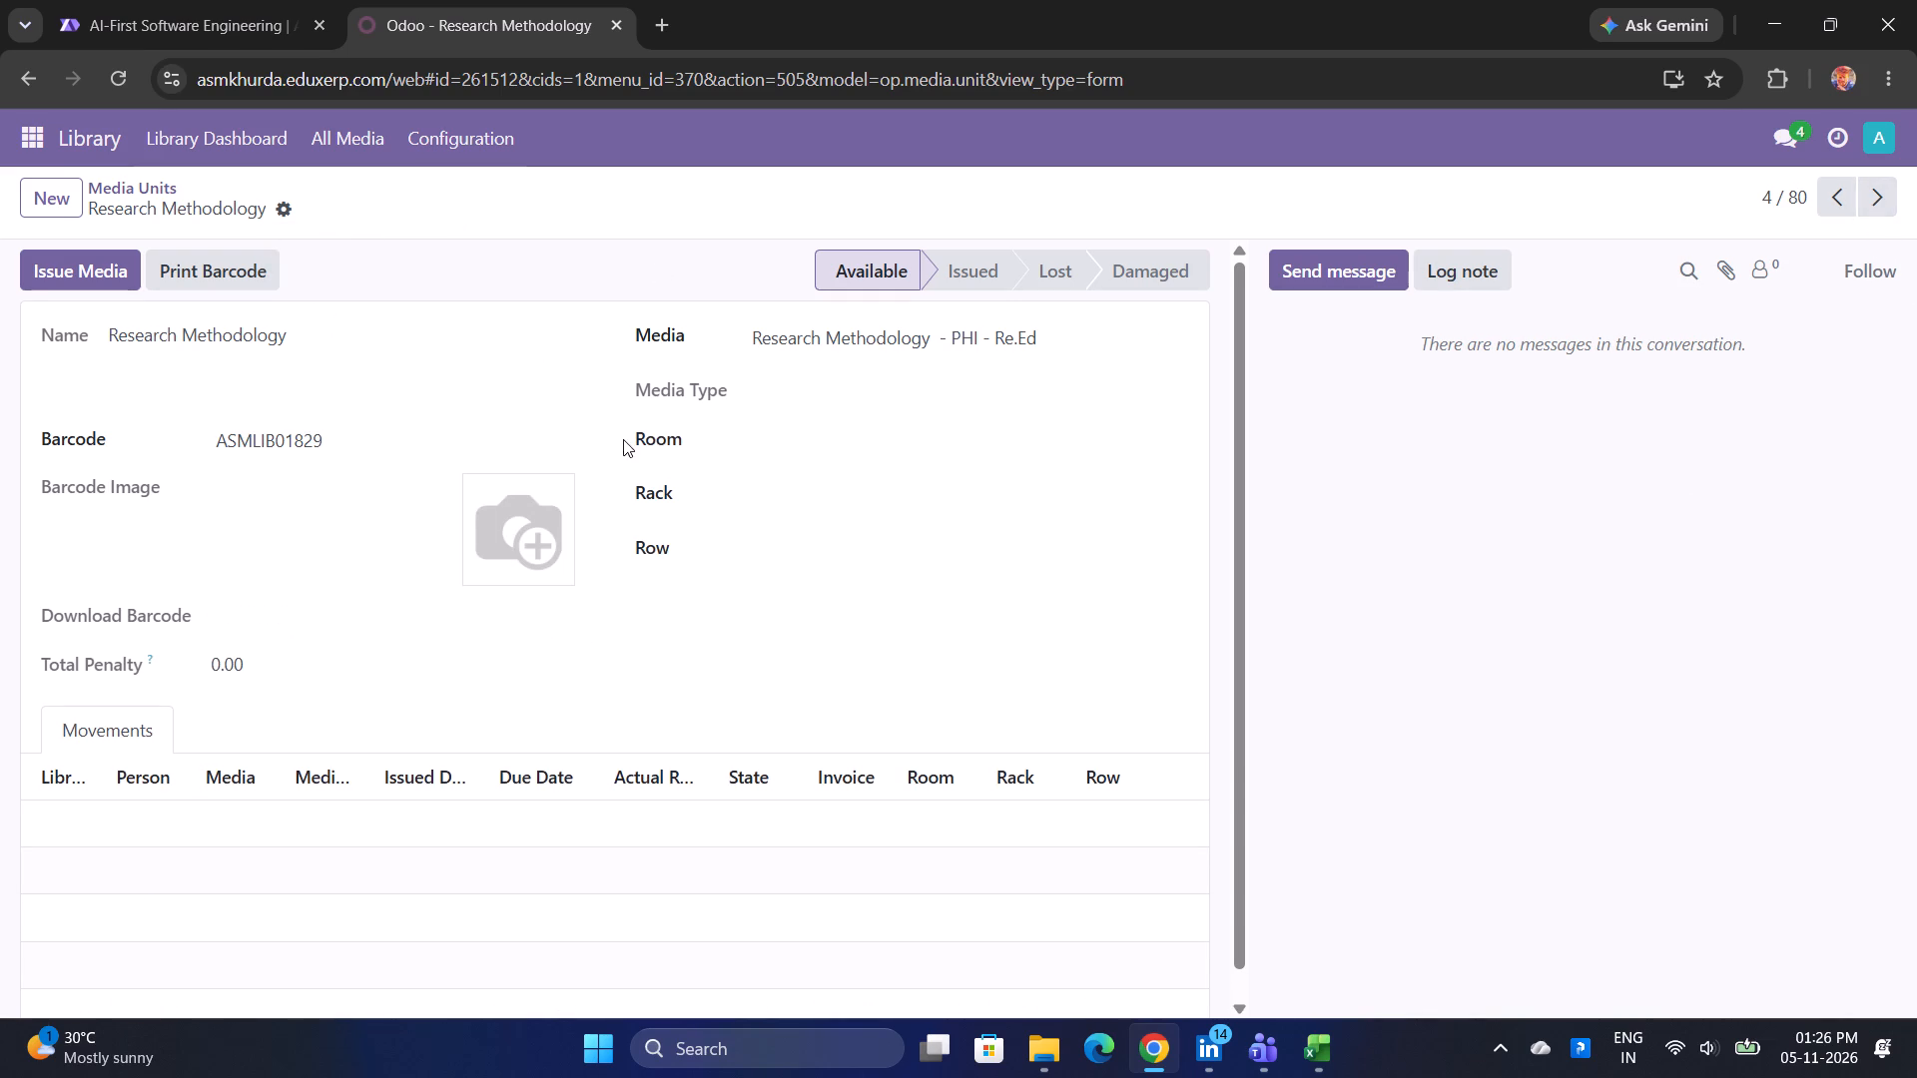
{"action": "left_click", "coordinate": [524, 435]}
{"action": "key", "text": "BackSpace"}
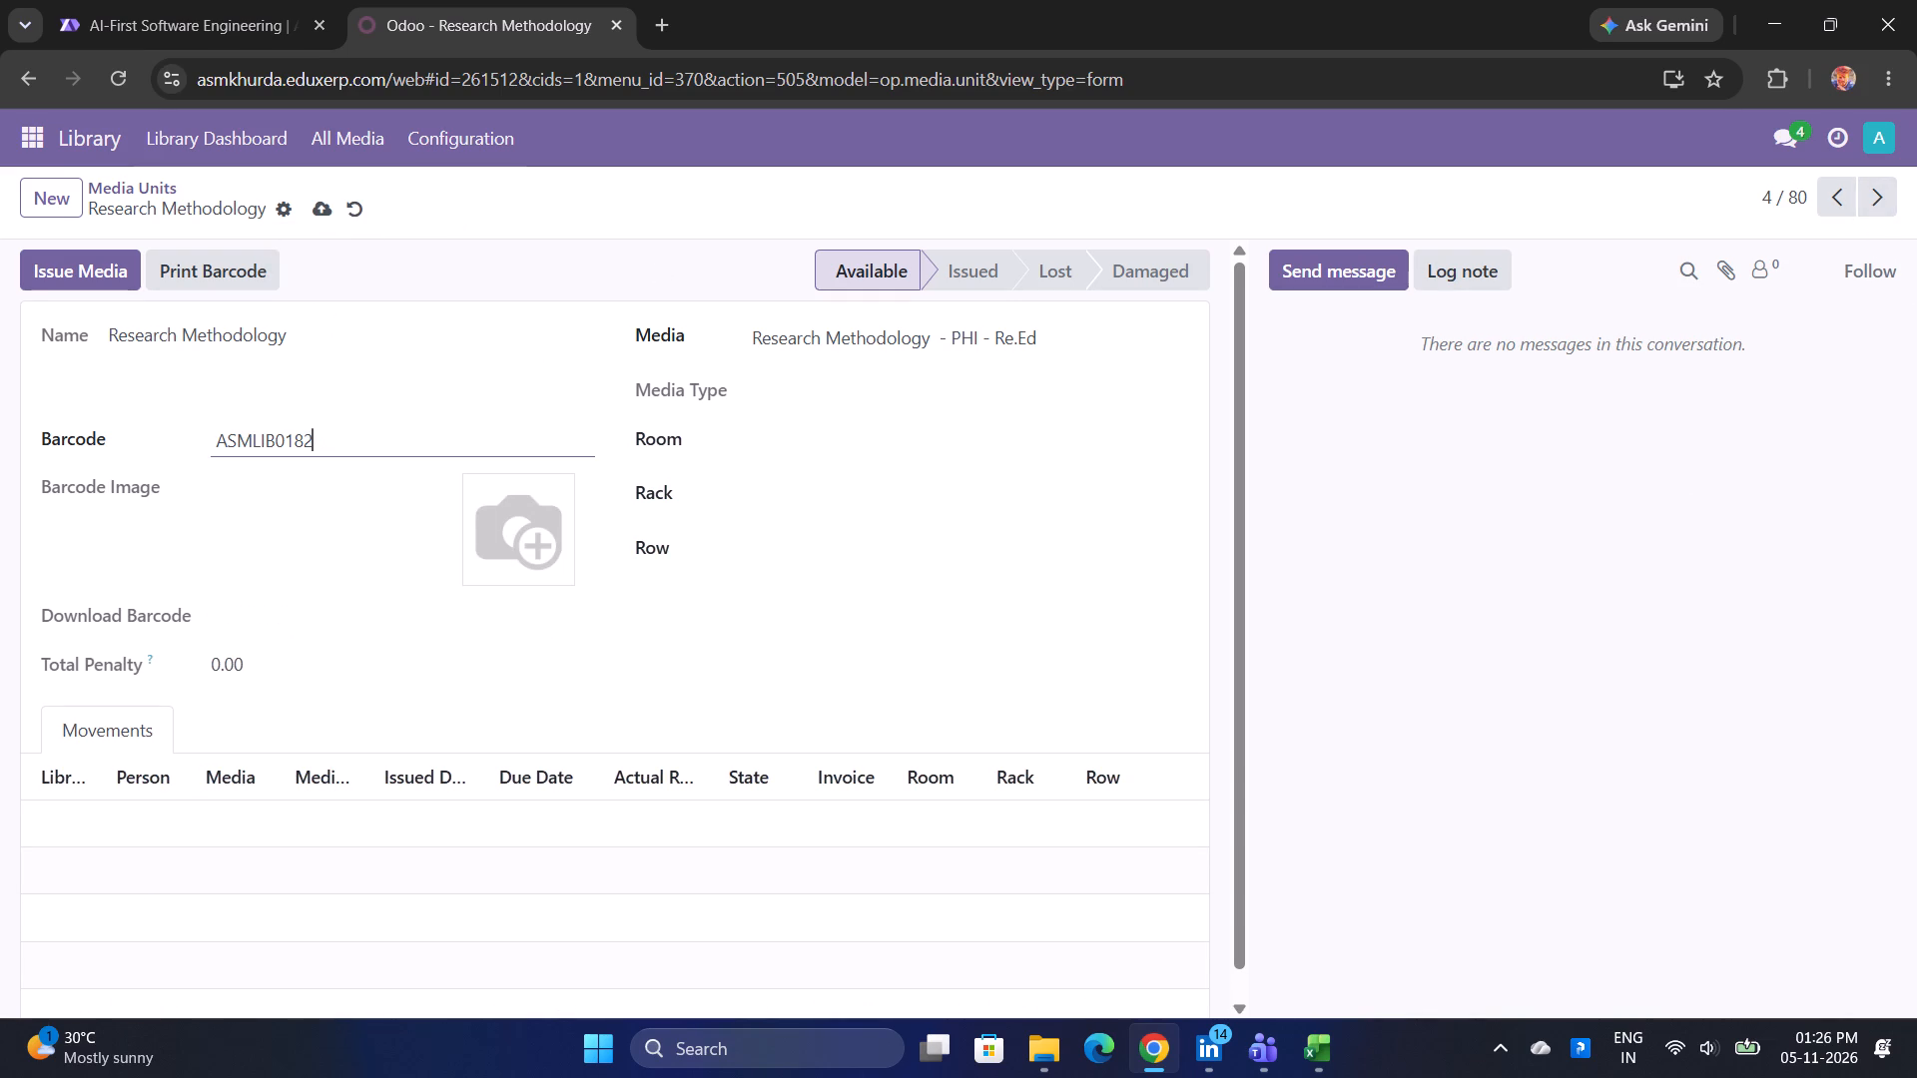
{"action": "left_click", "coordinate": [319, 205]}
{"action": "left_click", "coordinate": [334, 435]}
{"action": "key", "text": "9"}
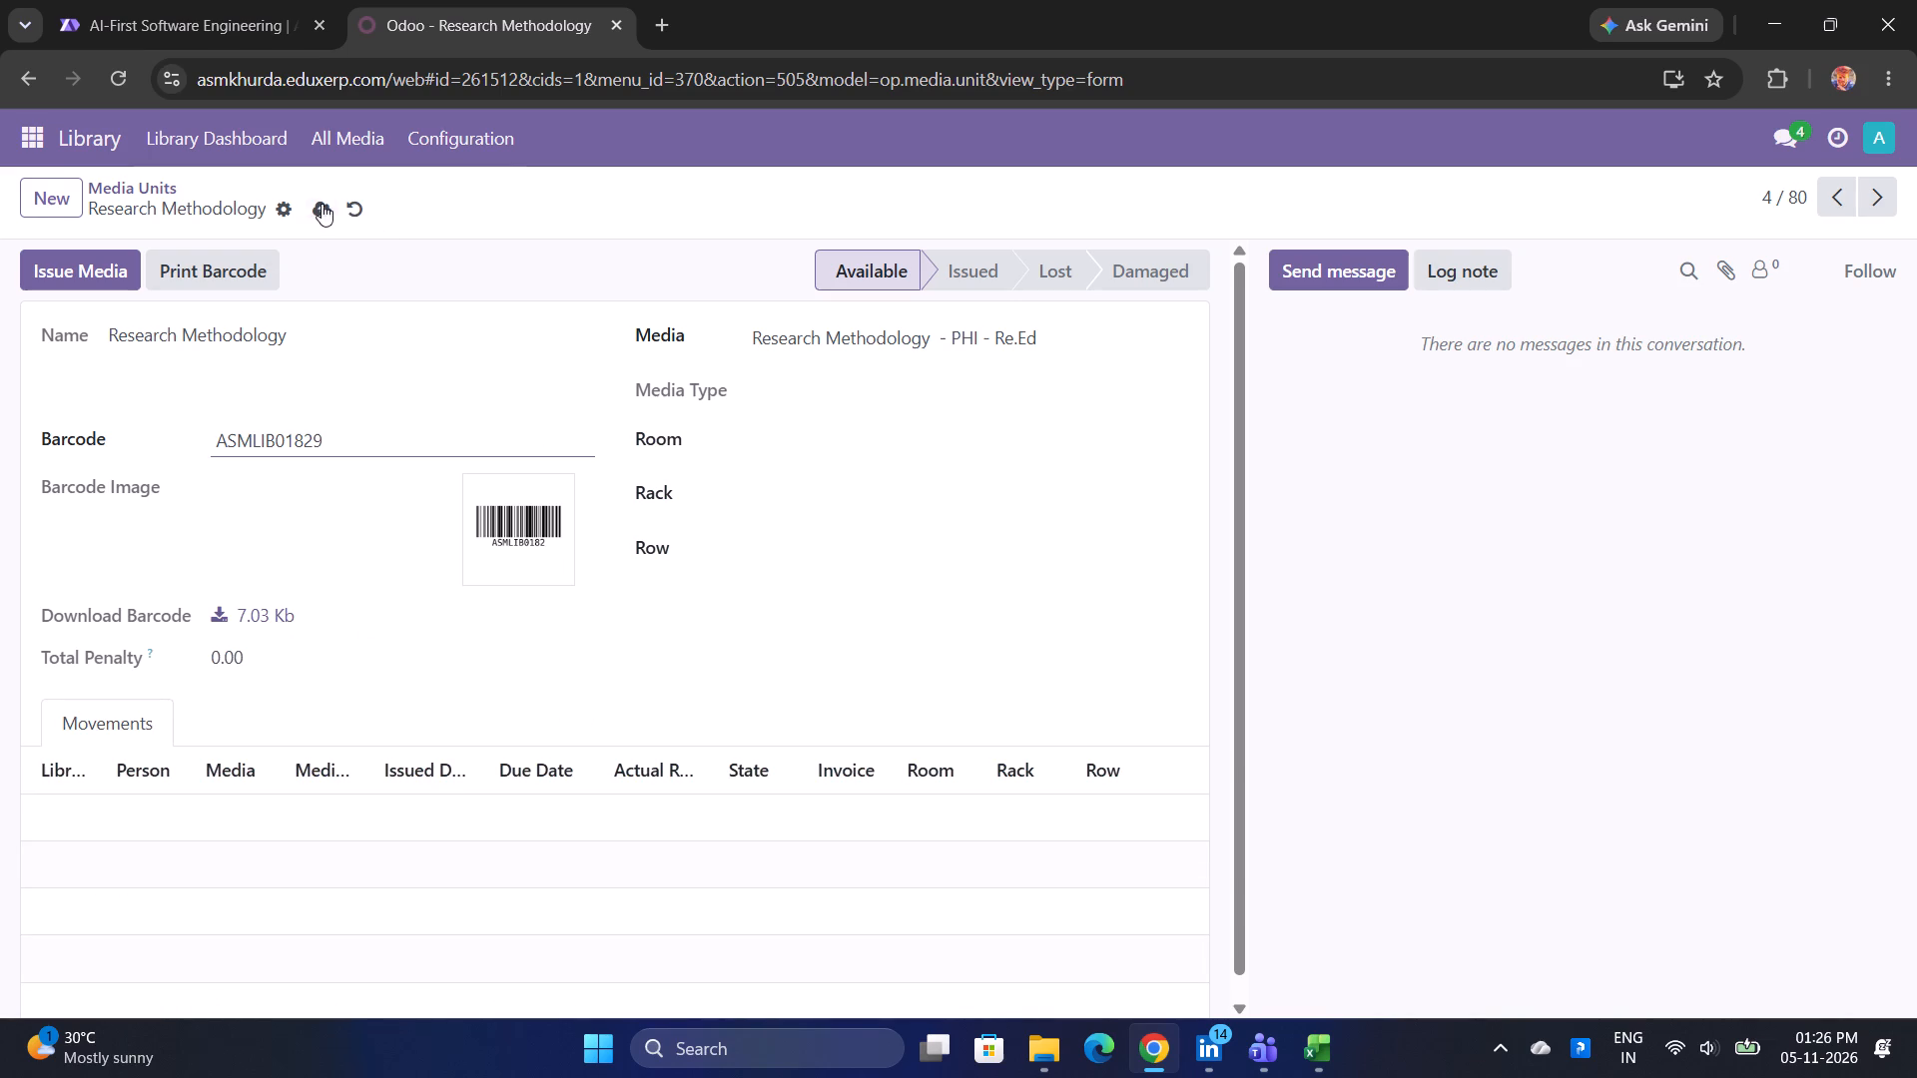
{"action": "left_click", "coordinate": [319, 200]}
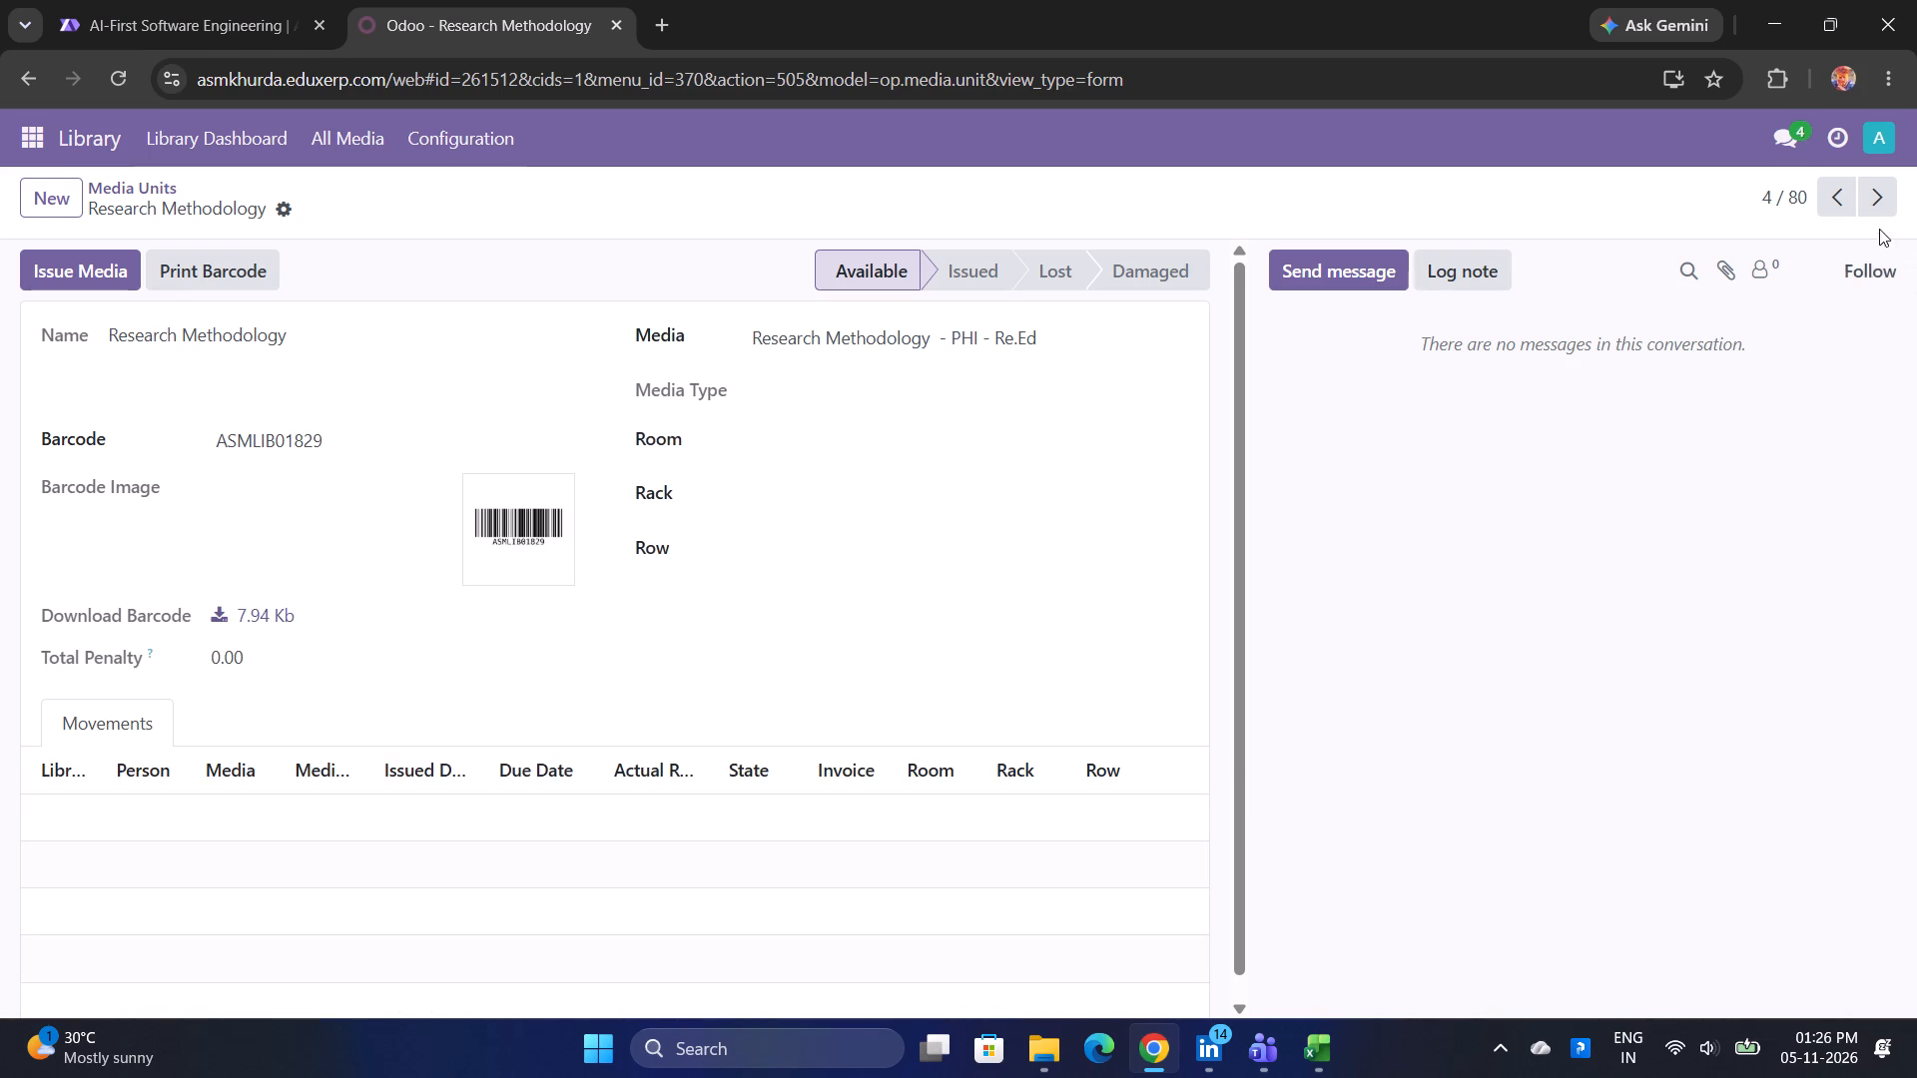
Generate the barcode image for Research Methodology unit 5 of 80 by saving barcode ASMLIB0182 and re-saving it as ASMLIB01828.
{"action": "left_click", "coordinate": [1874, 202]}
{"action": "left_click", "coordinate": [519, 437]}
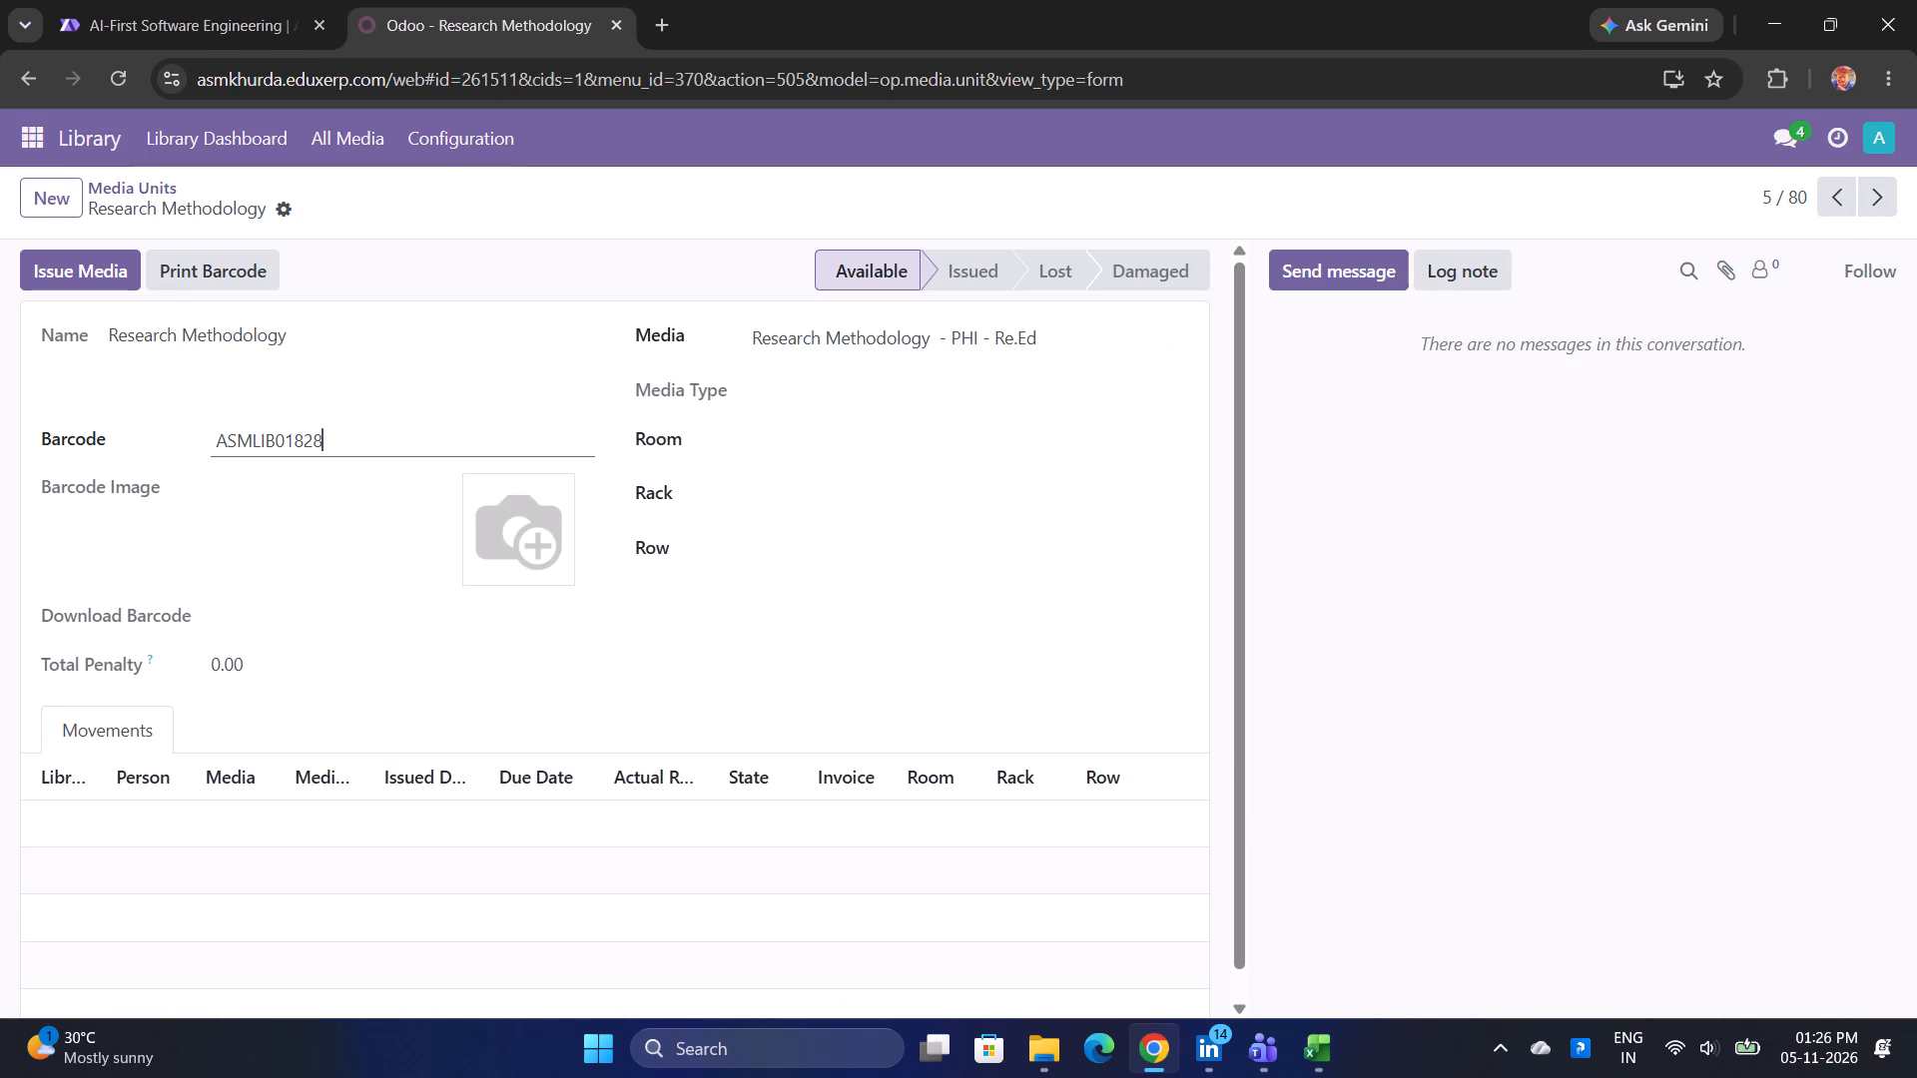
{"action": "key", "text": "BackSpace"}
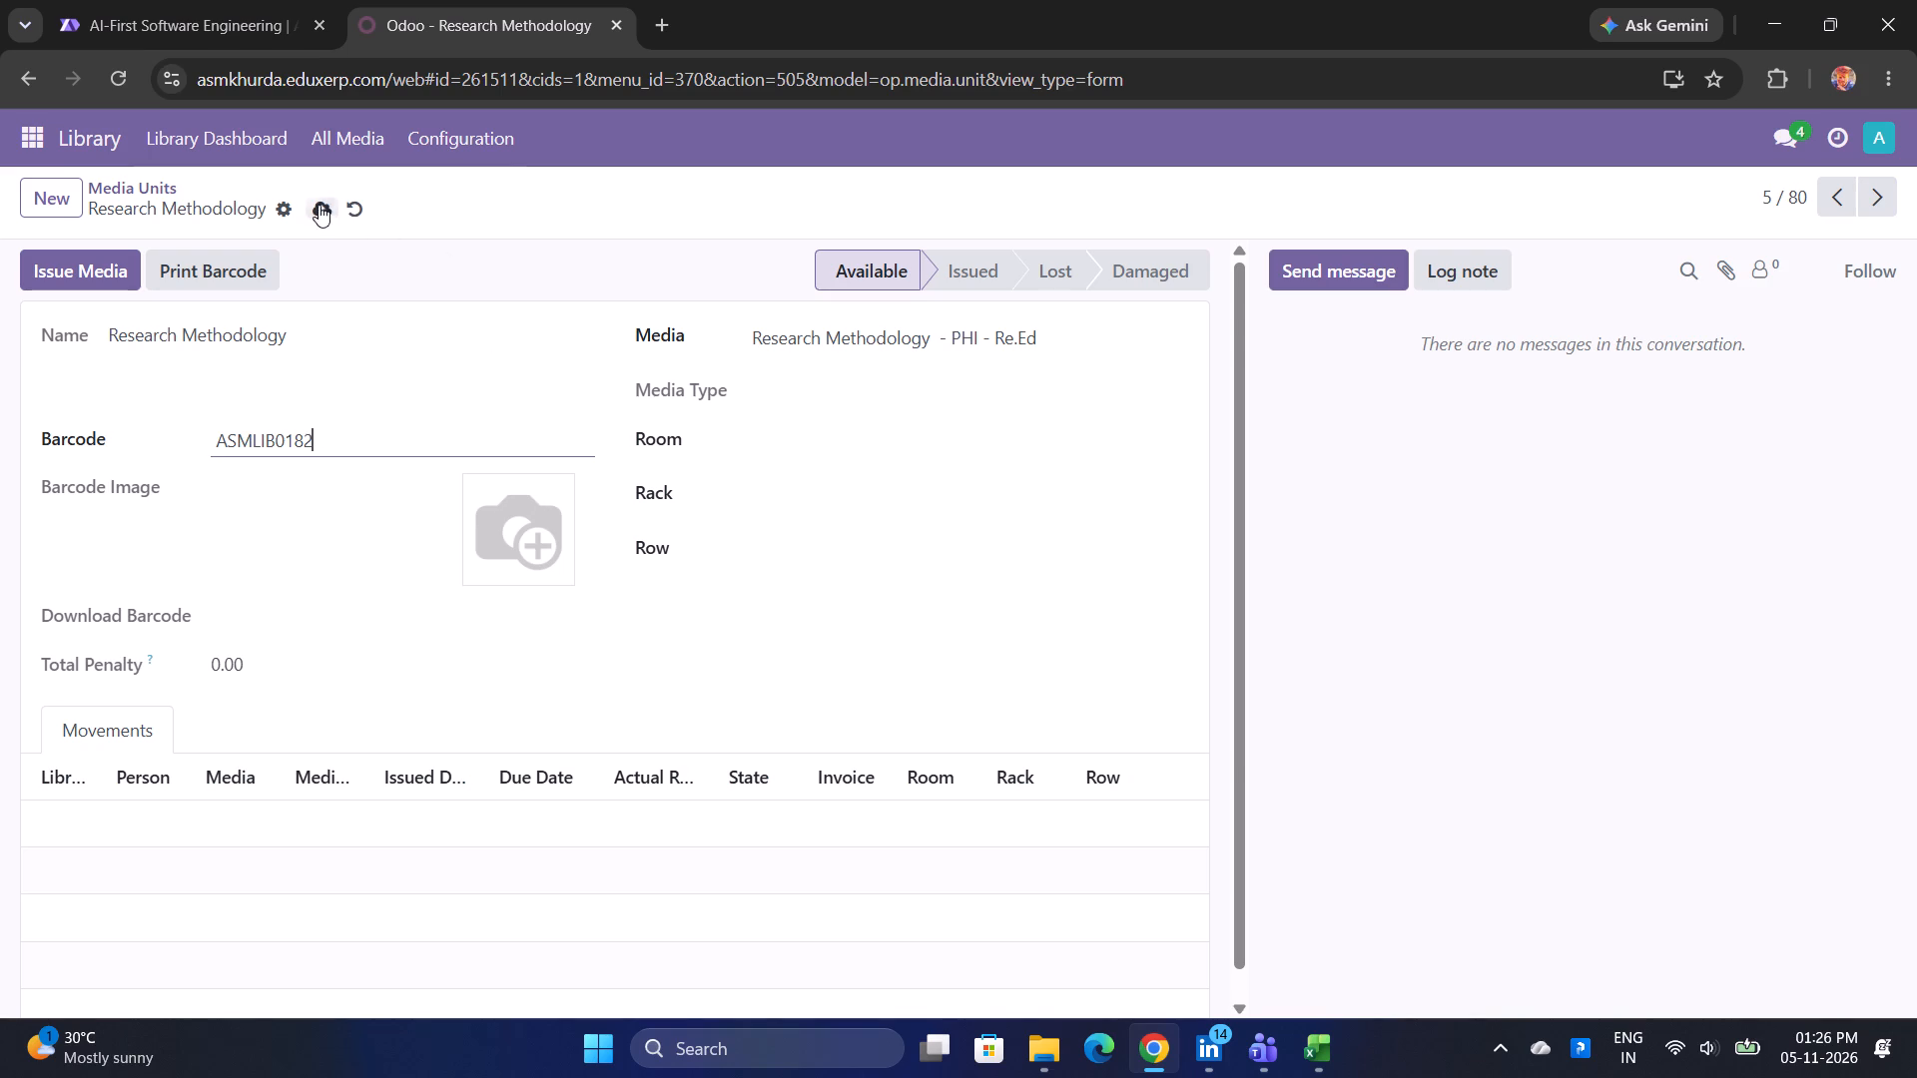
{"action": "left_click", "coordinate": [316, 200]}
{"action": "left_click", "coordinate": [368, 448]}
{"action": "key", "text": "8"}
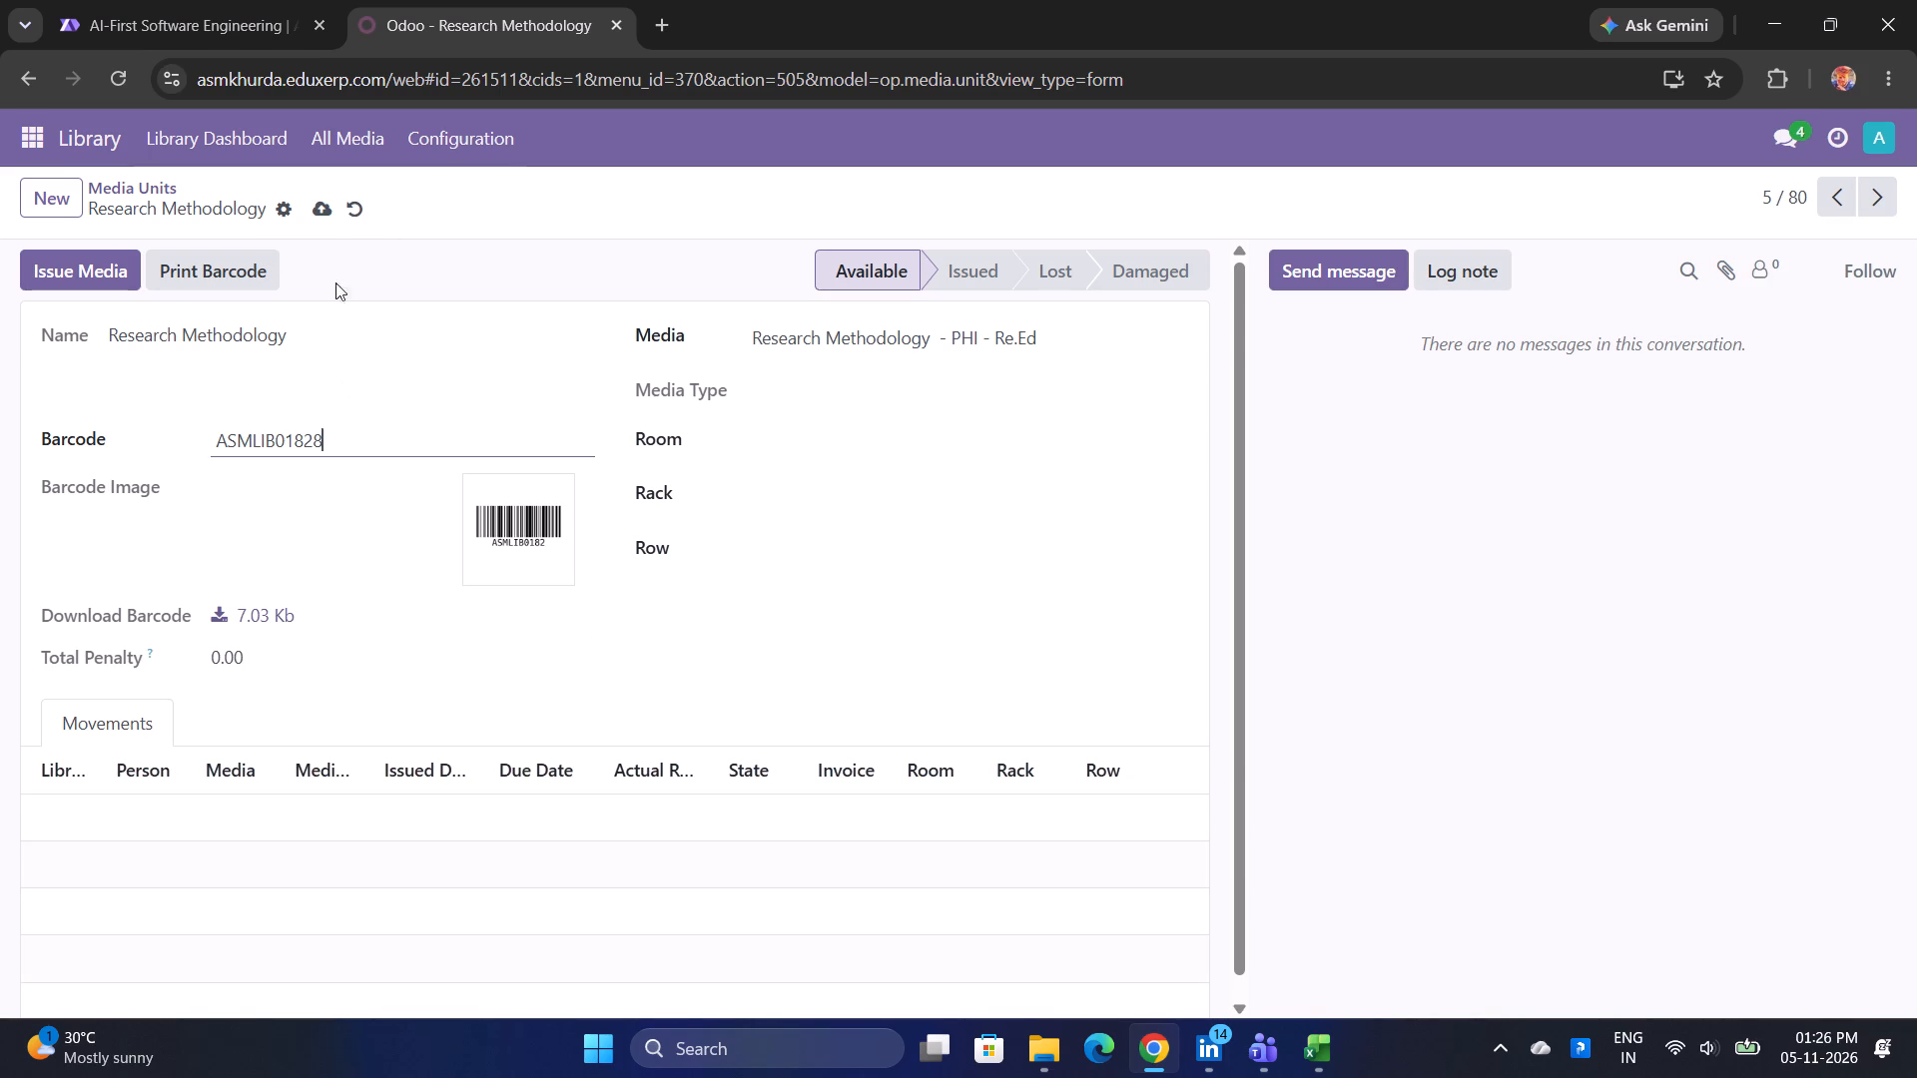
{"action": "left_click", "coordinate": [319, 214]}
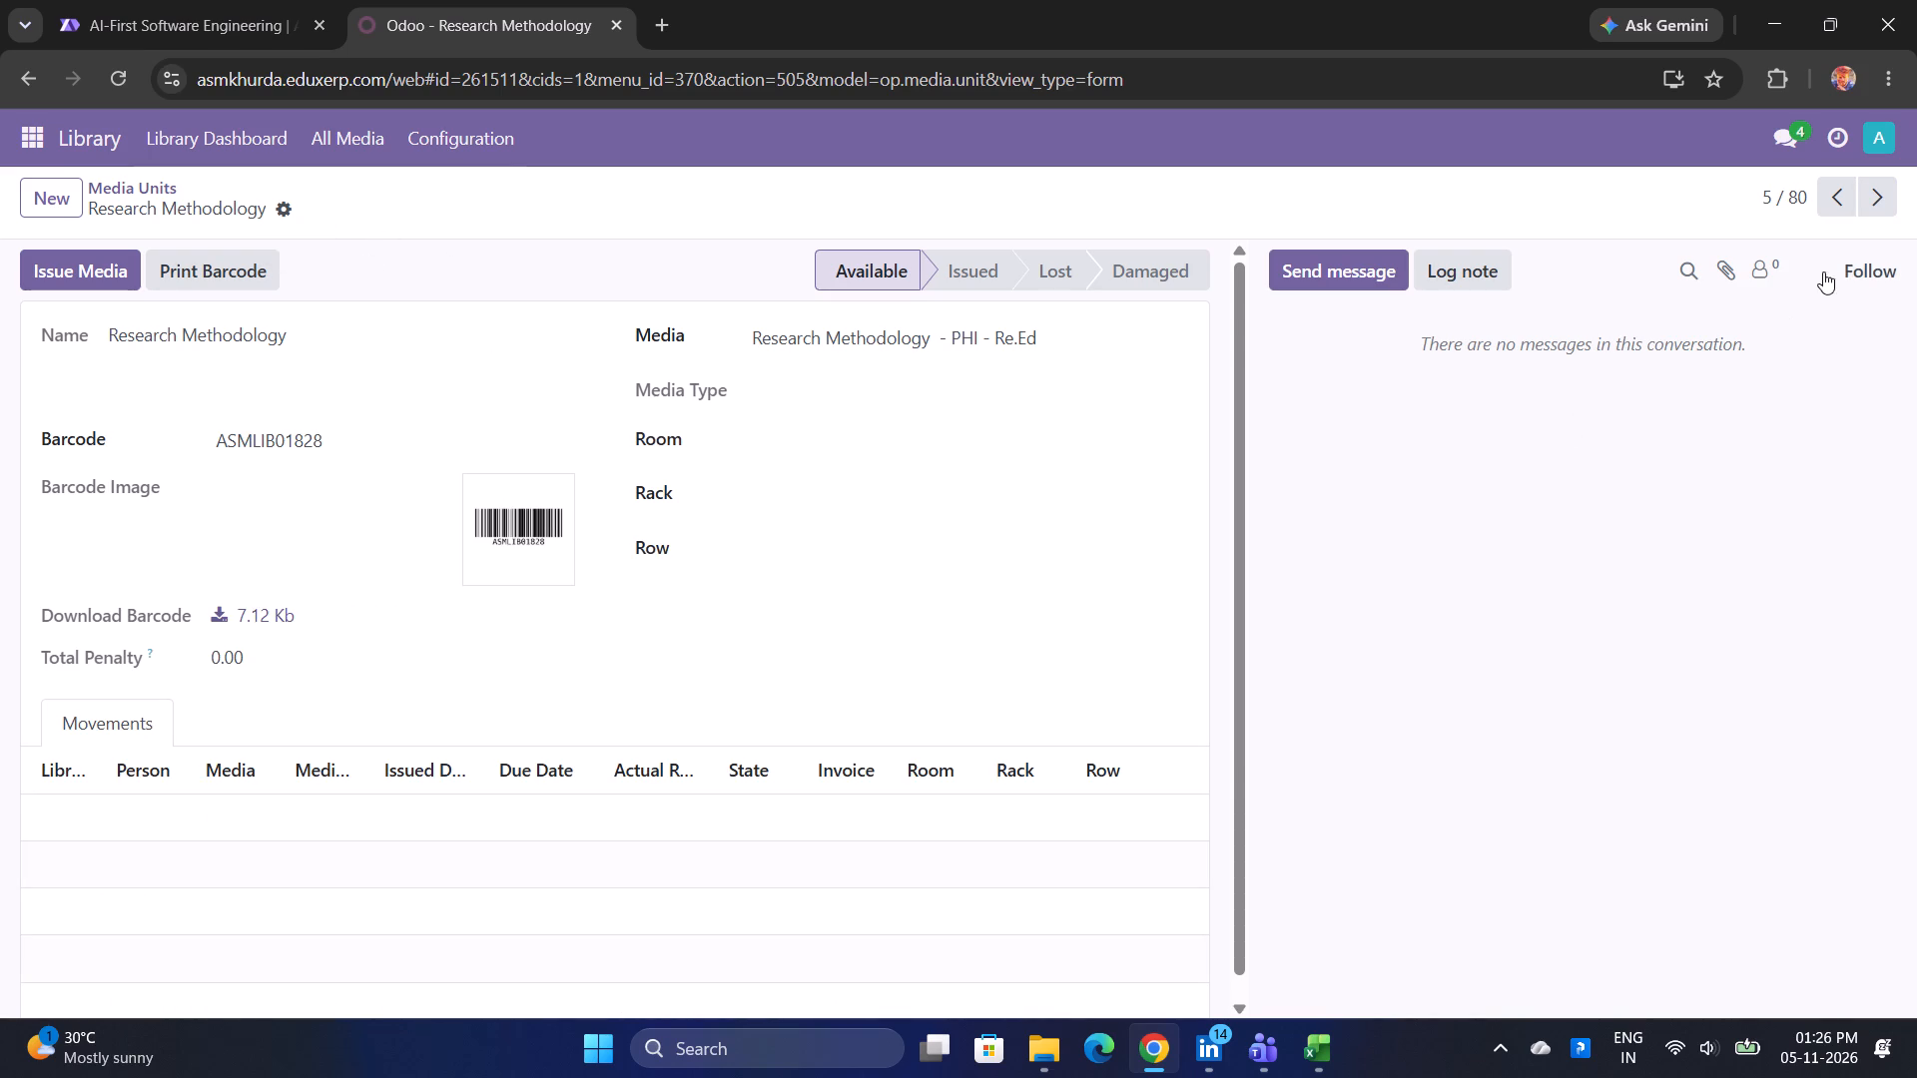
From the refreshed Media Units list, generate the barcode image for Research Methodology unit 3 of 80 by saving barcode ASMLIB0184 and re-saving it as ASMLIB01842.
{"action": "left_click", "coordinate": [1879, 186]}
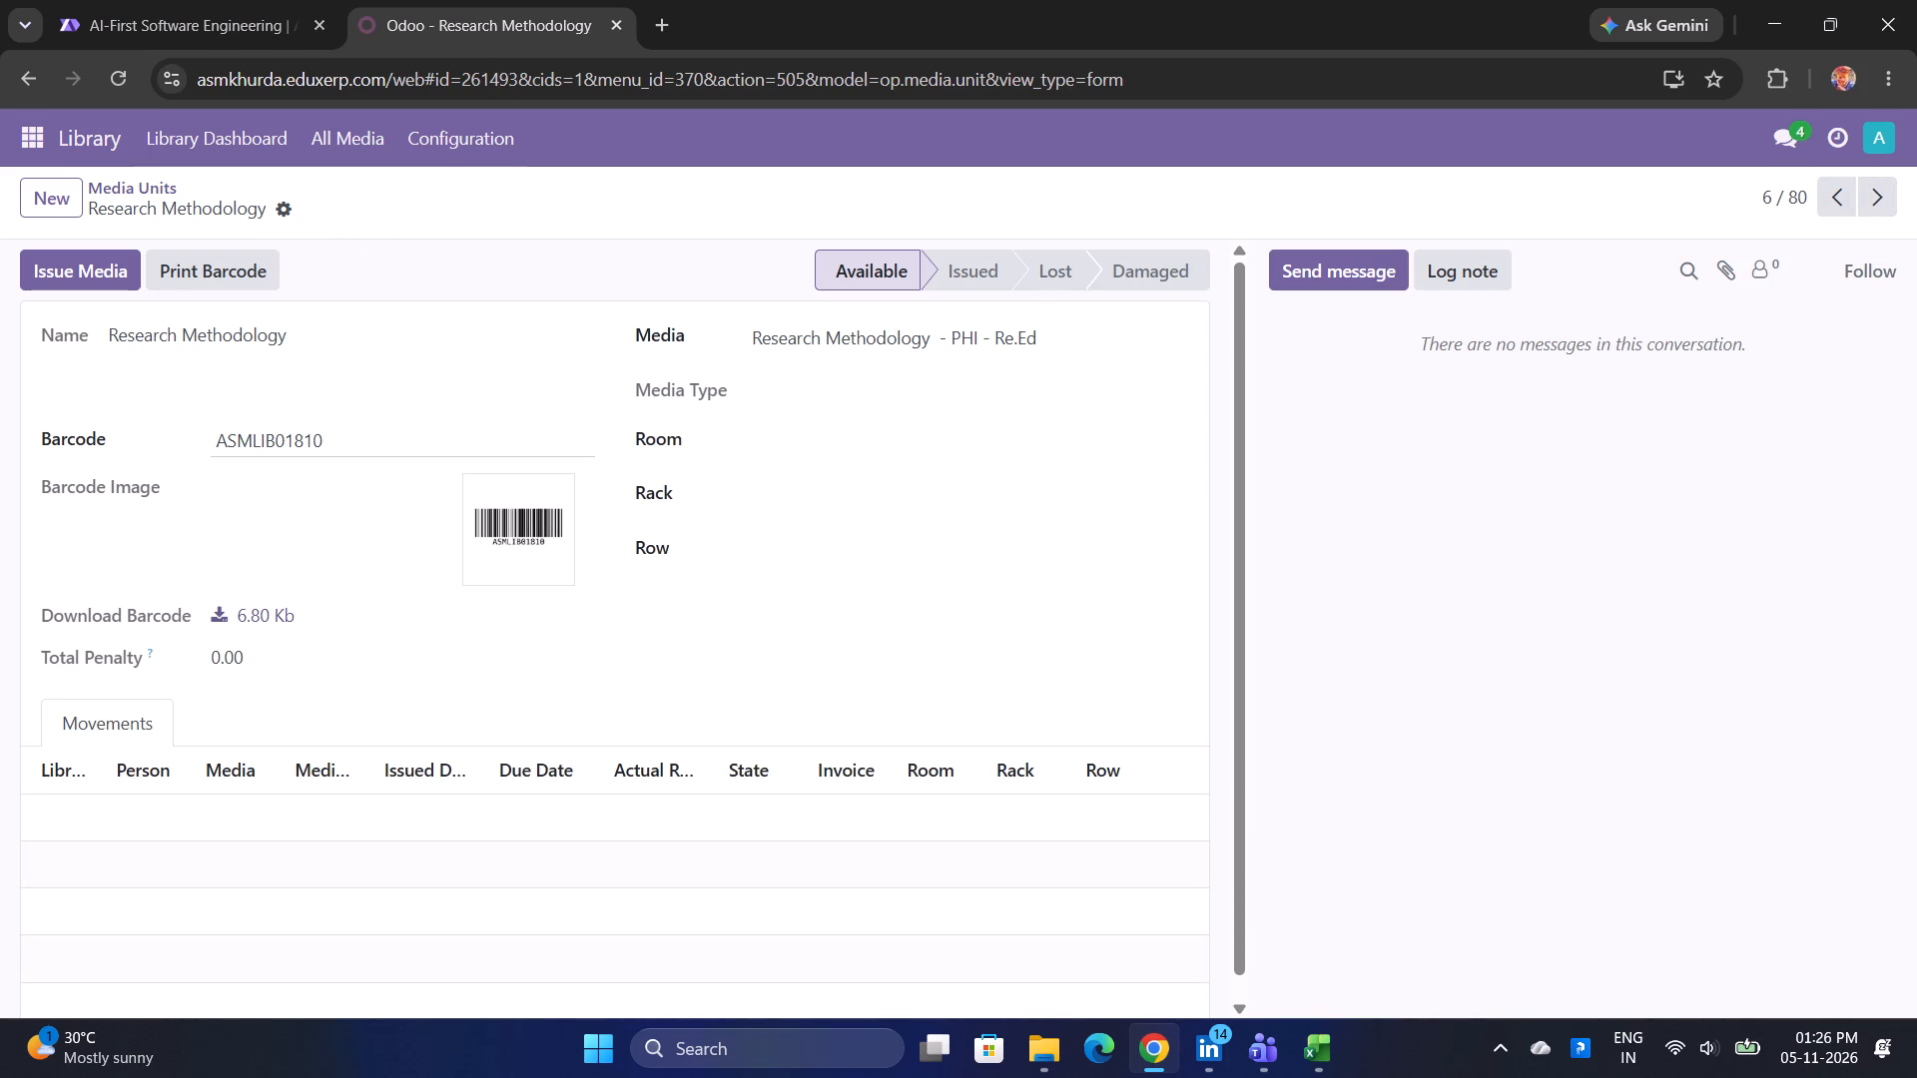
{"action": "left_click", "coordinate": [137, 194]}
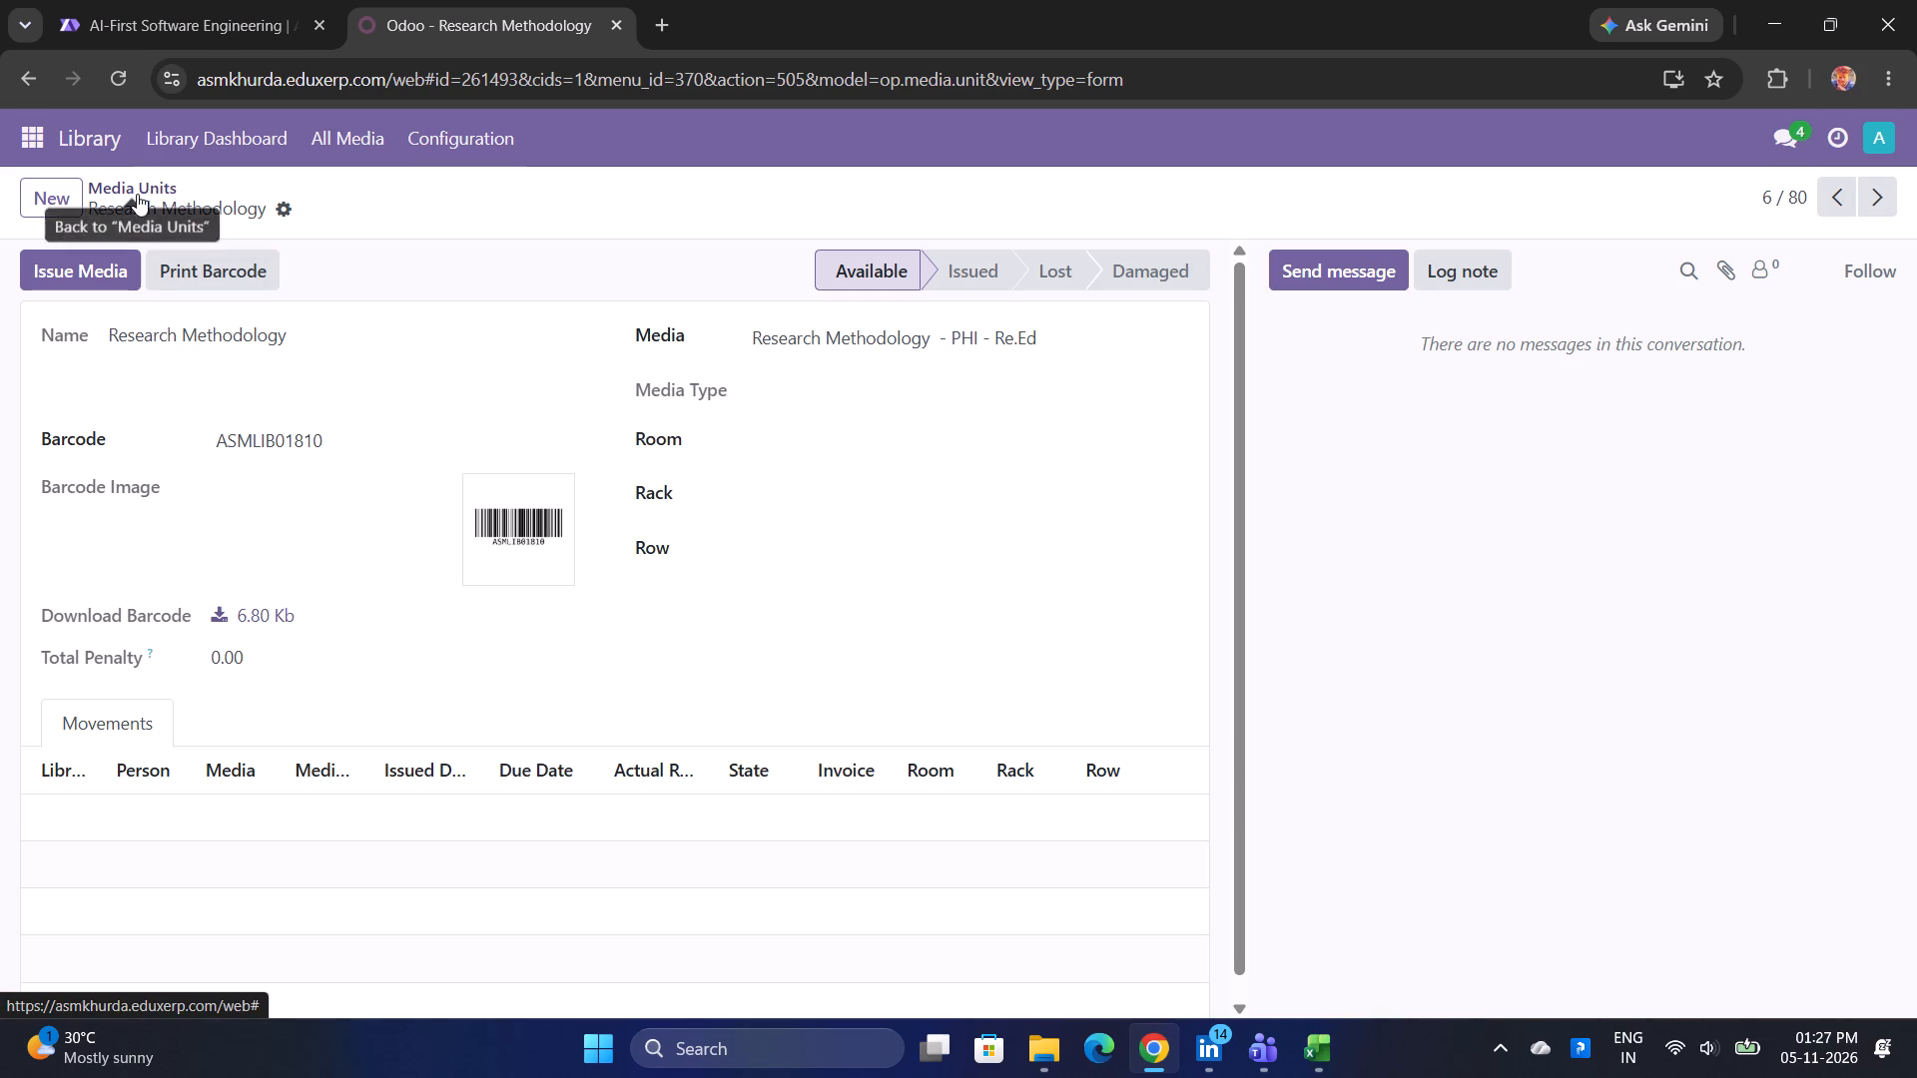
{"action": "left_click", "coordinate": [1177, 438]}
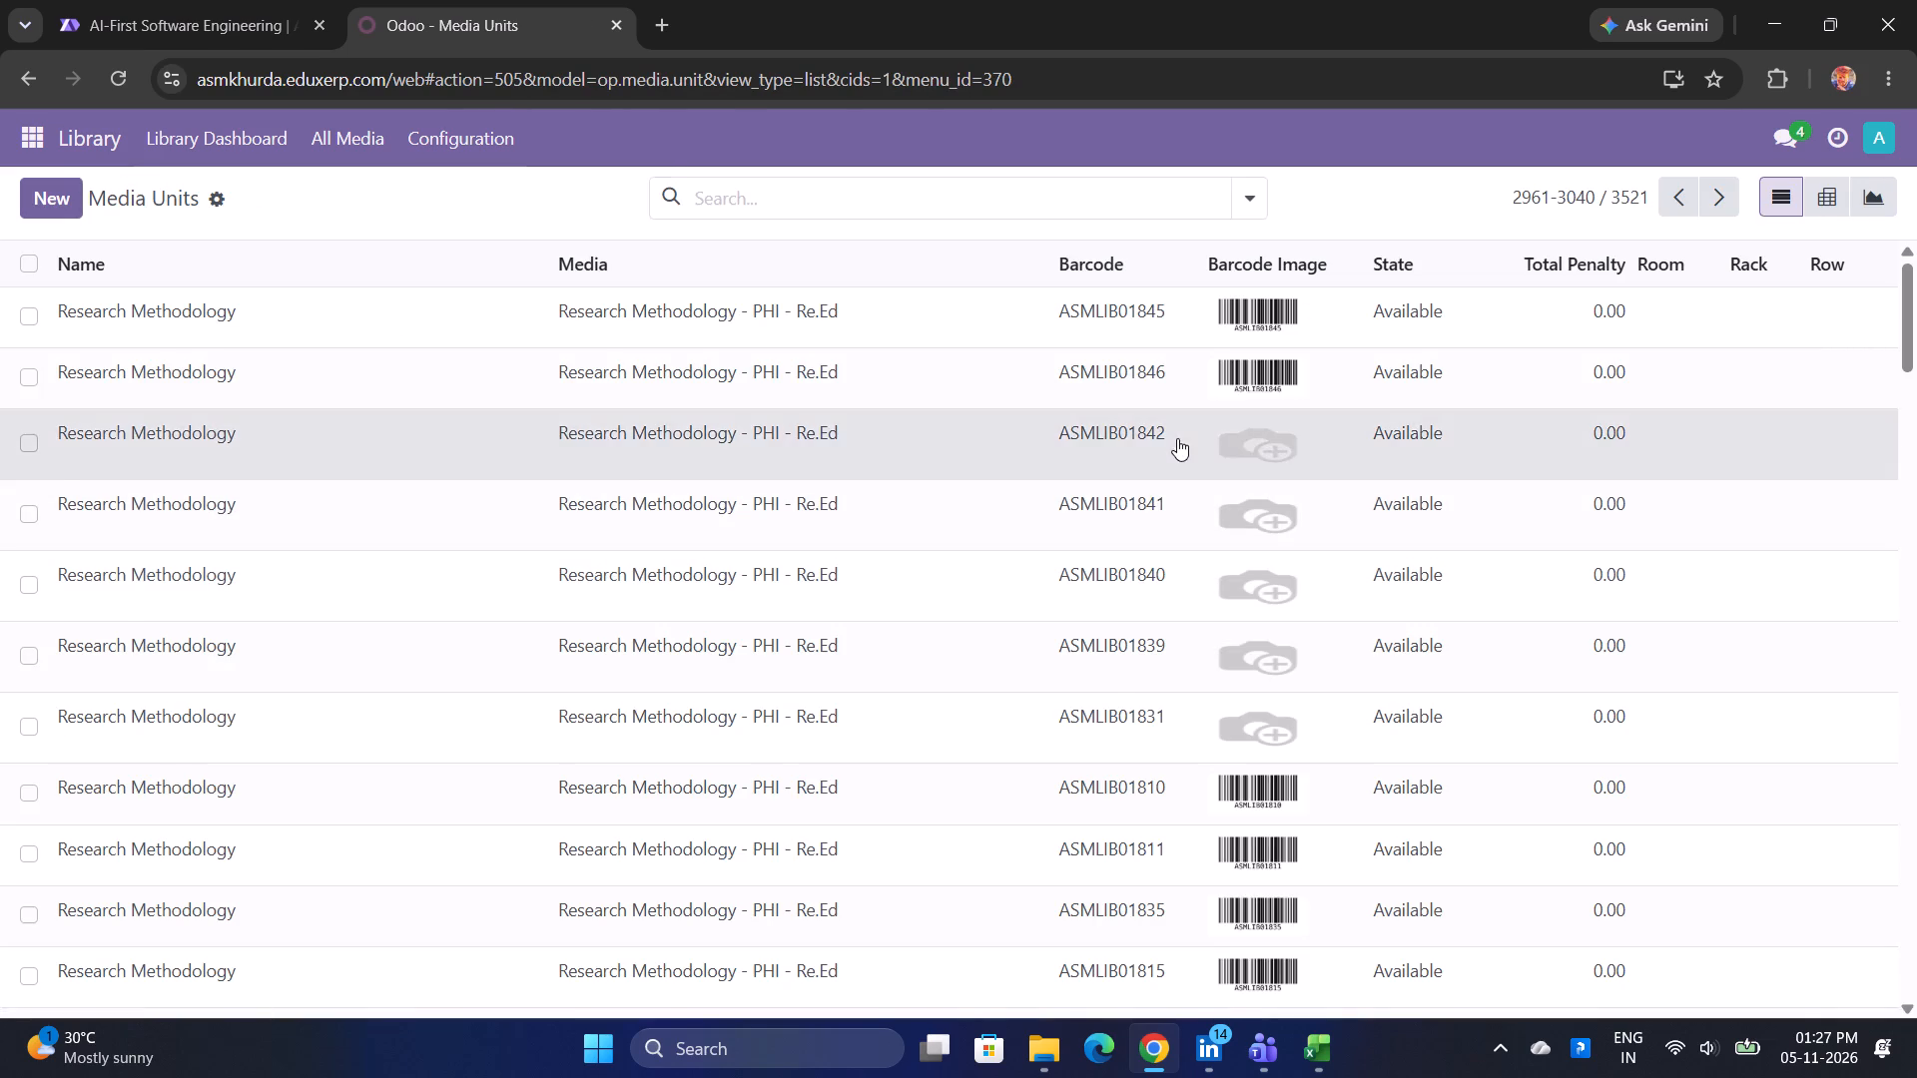
{"action": "left_click", "coordinate": [333, 449]}
{"action": "key", "text": "BackSpace"}
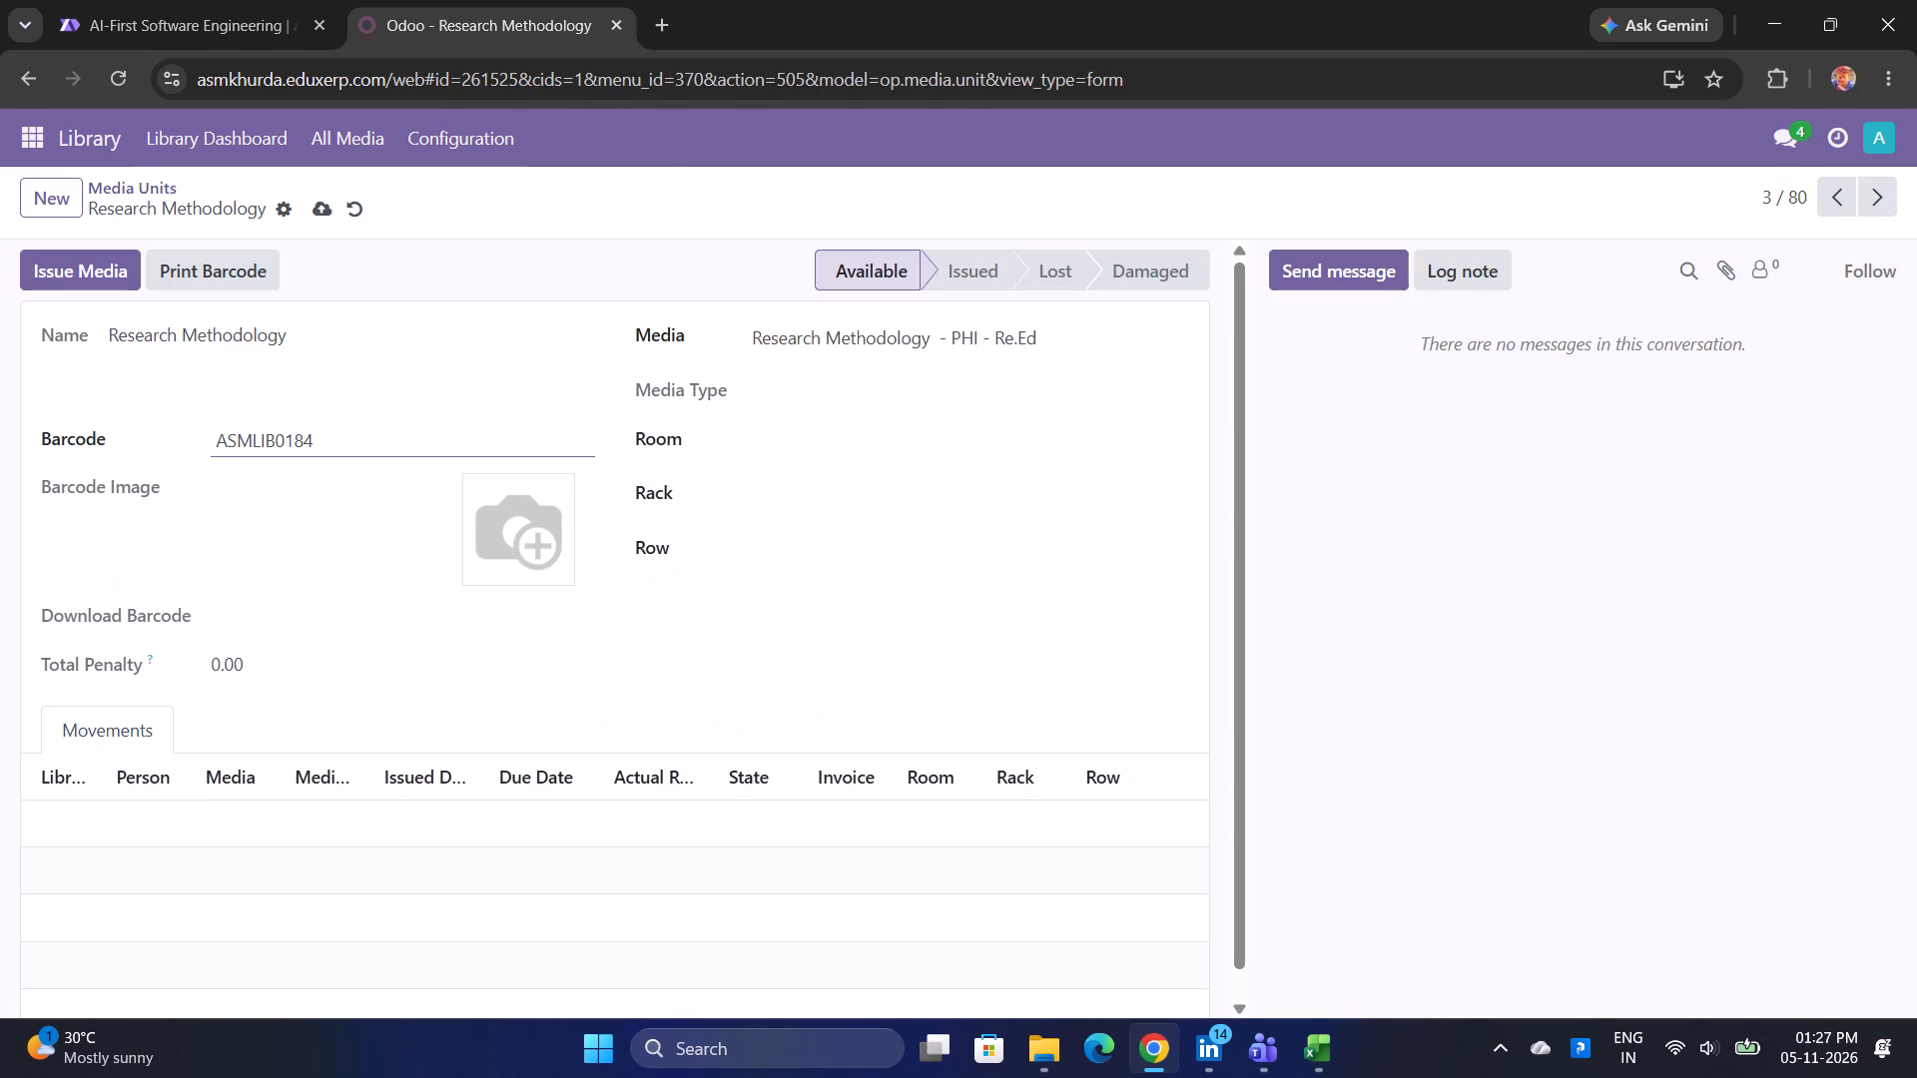
{"action": "left_click", "coordinate": [320, 206]}
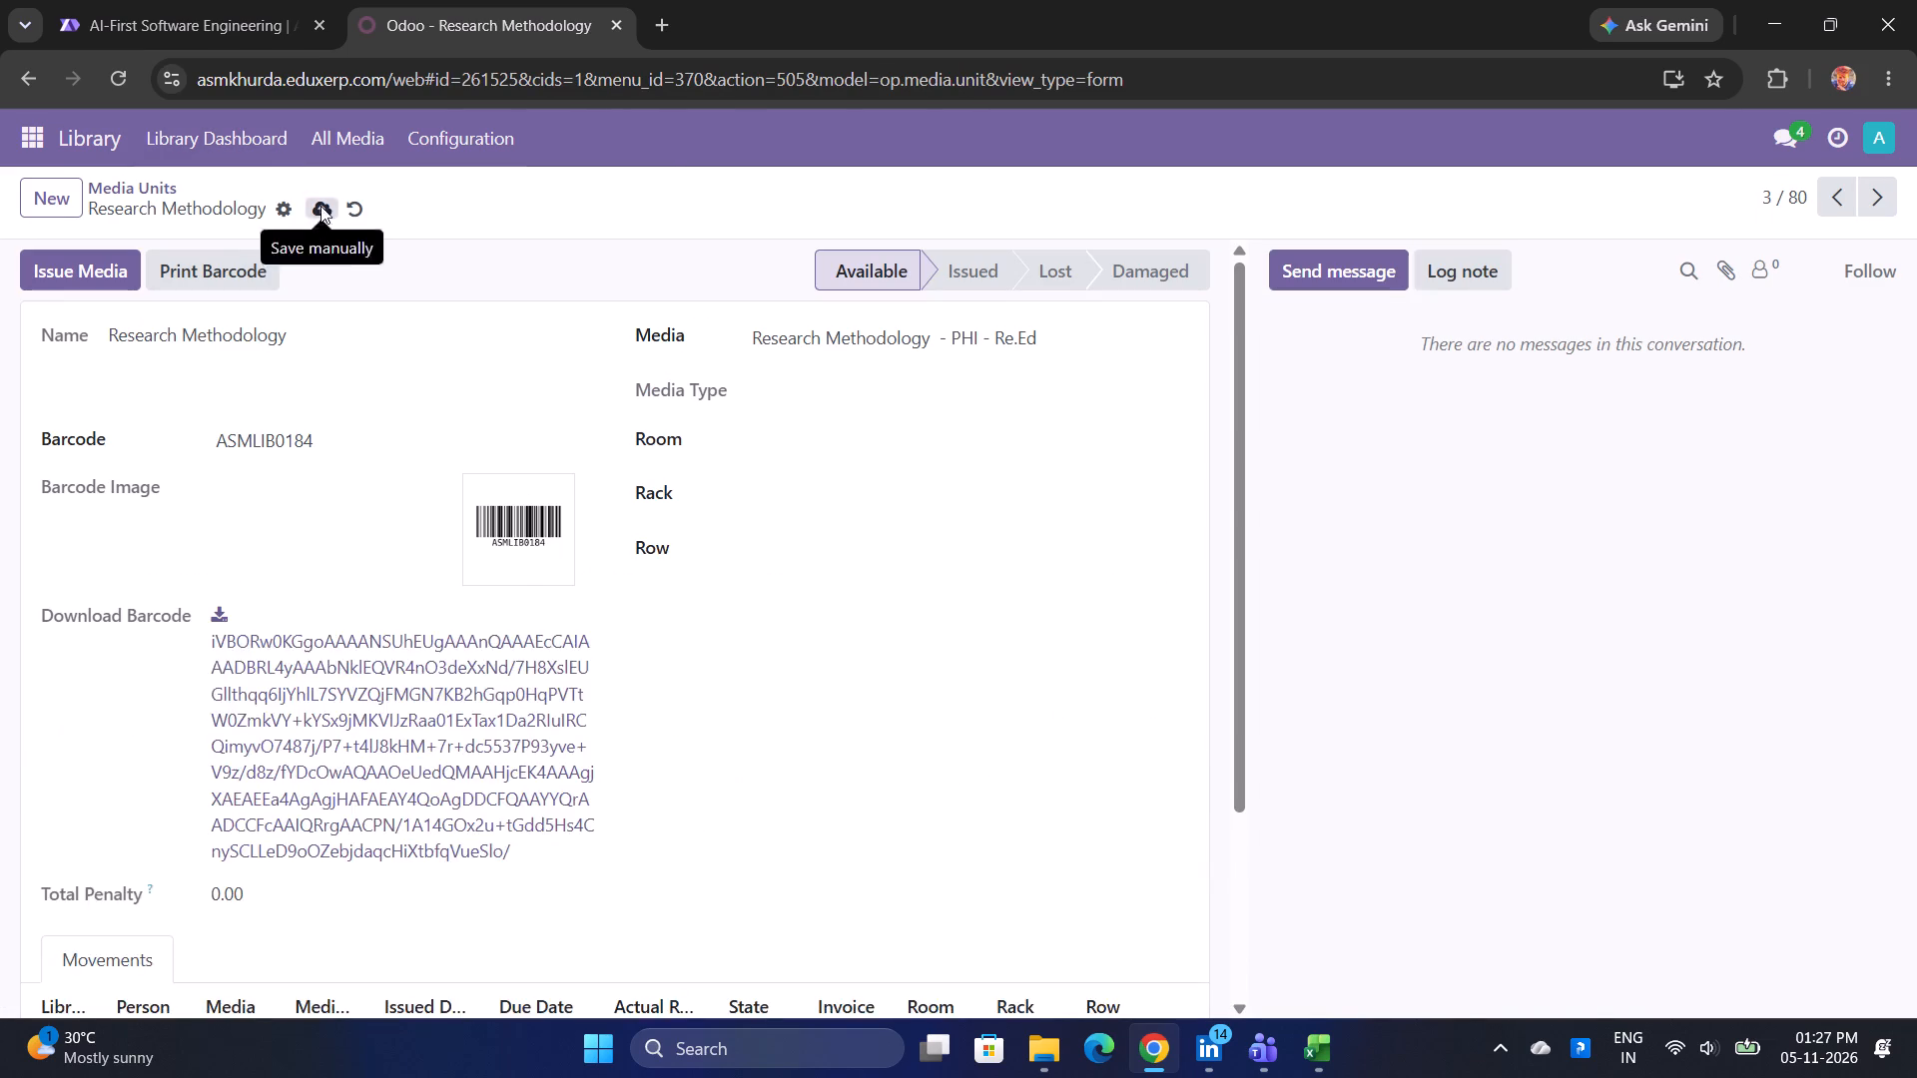
{"action": "left_click", "coordinate": [370, 428]}
{"action": "key", "text": "2"}
{"action": "left_click", "coordinate": [318, 206]}
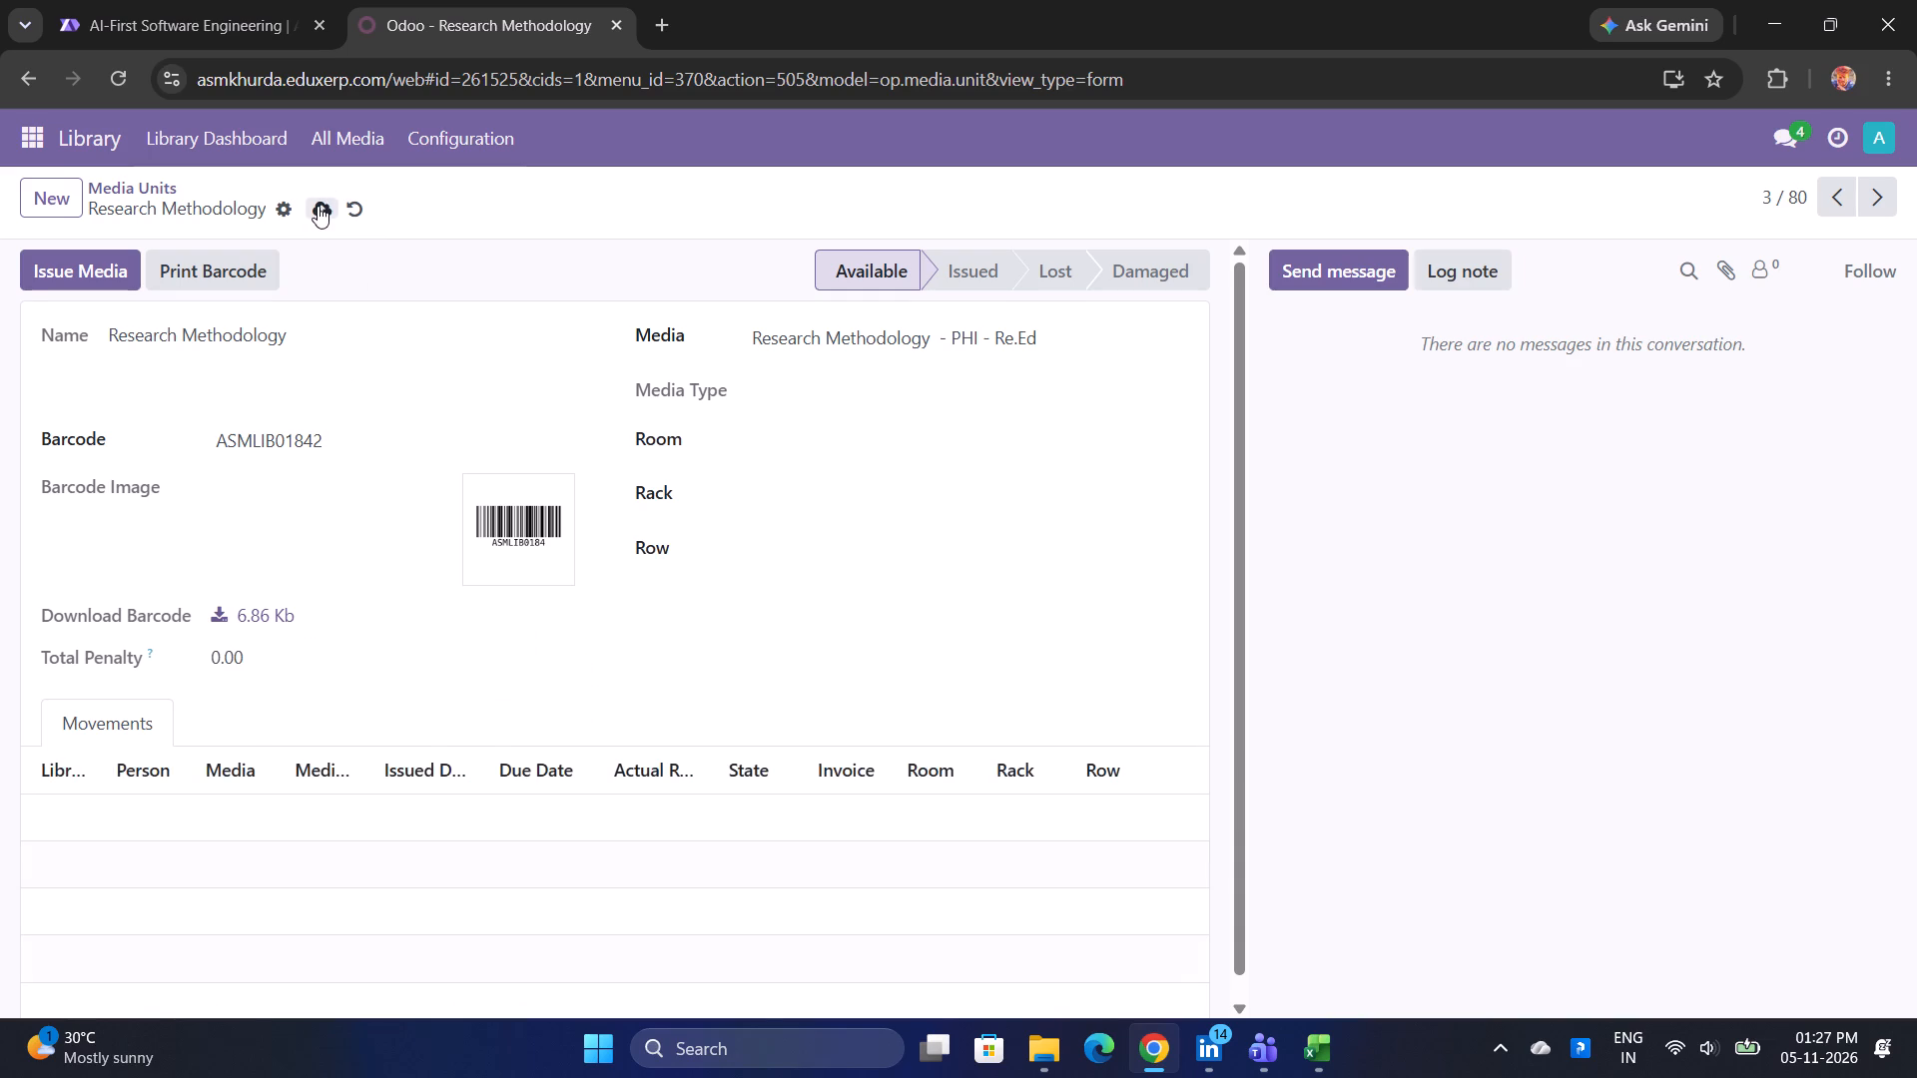
Generate the barcode image for Research Methodology unit 4 of 80 by saving barcode ASMLIB0184 and re-saving it as ASMLIB01841.
{"action": "left_click", "coordinate": [1879, 195]}
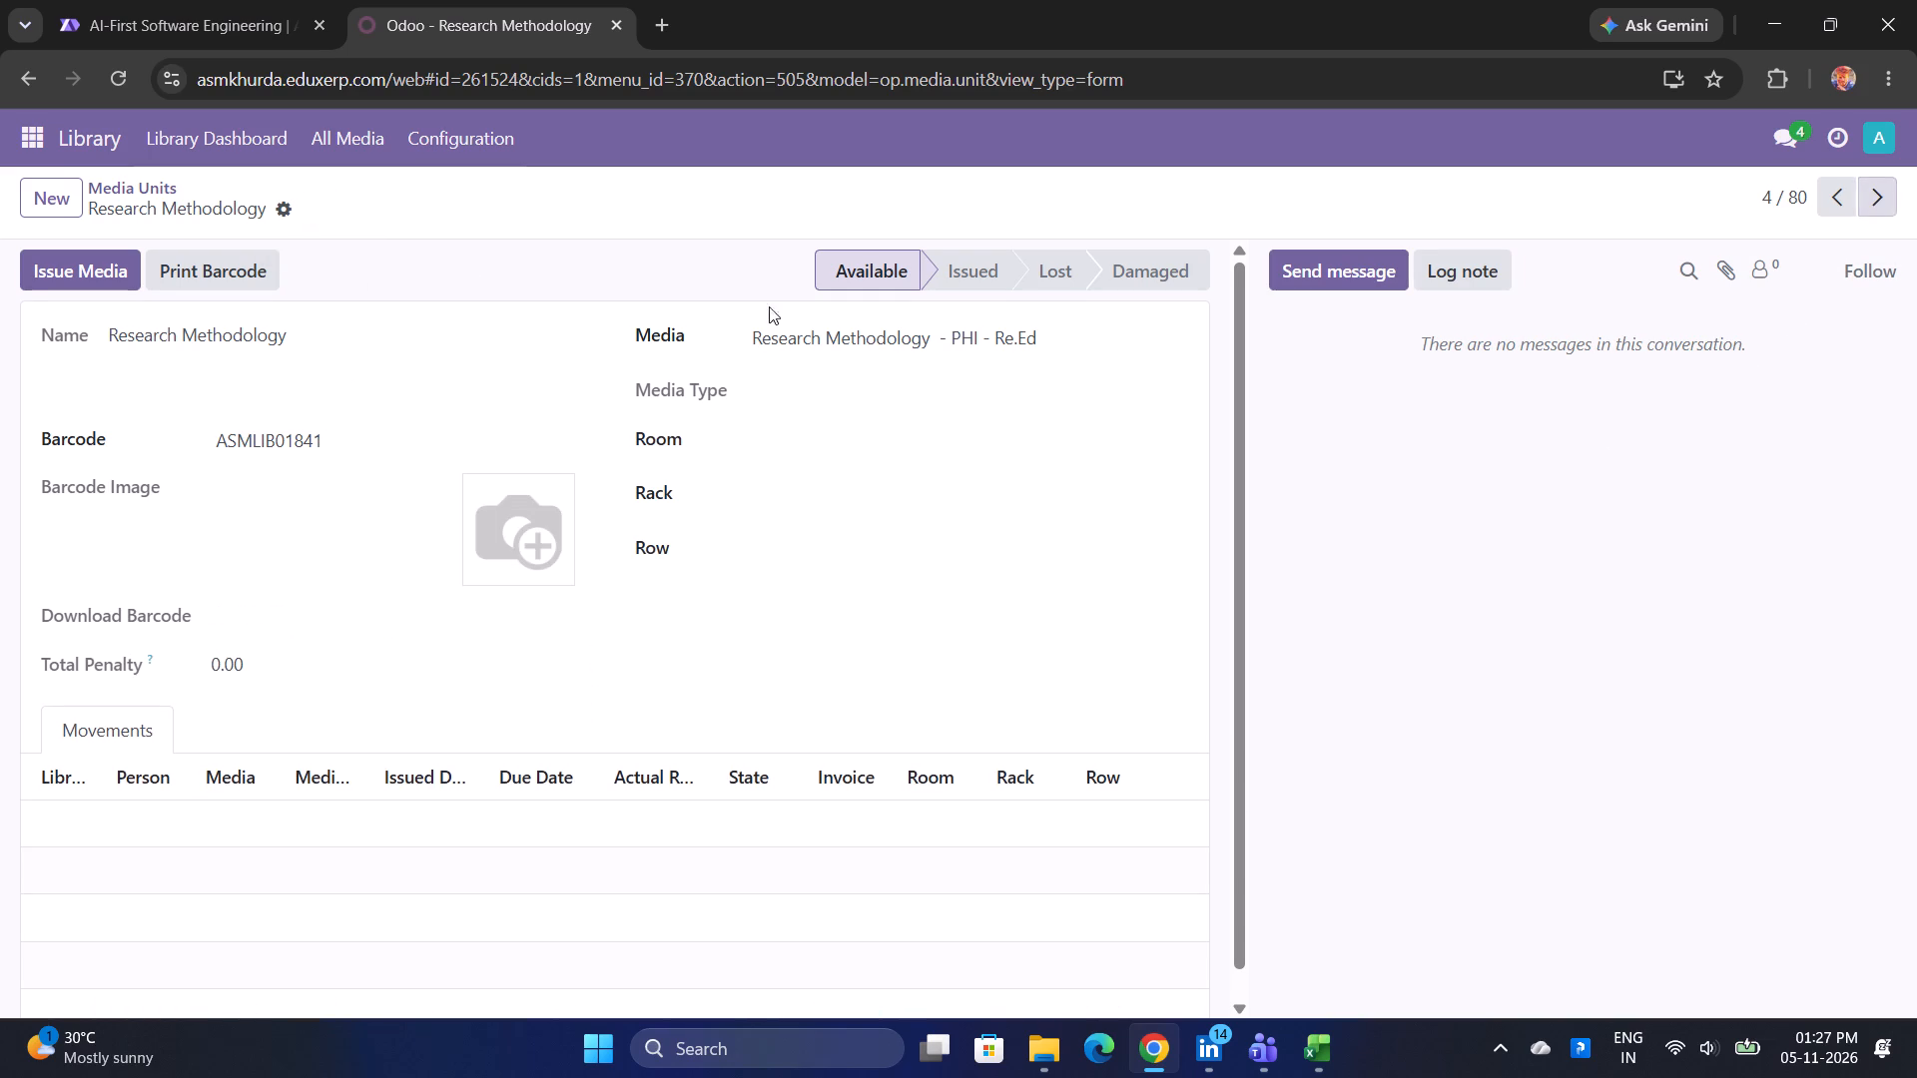
{"action": "left_click", "coordinate": [424, 440]}
{"action": "key", "text": "BackSpace"}
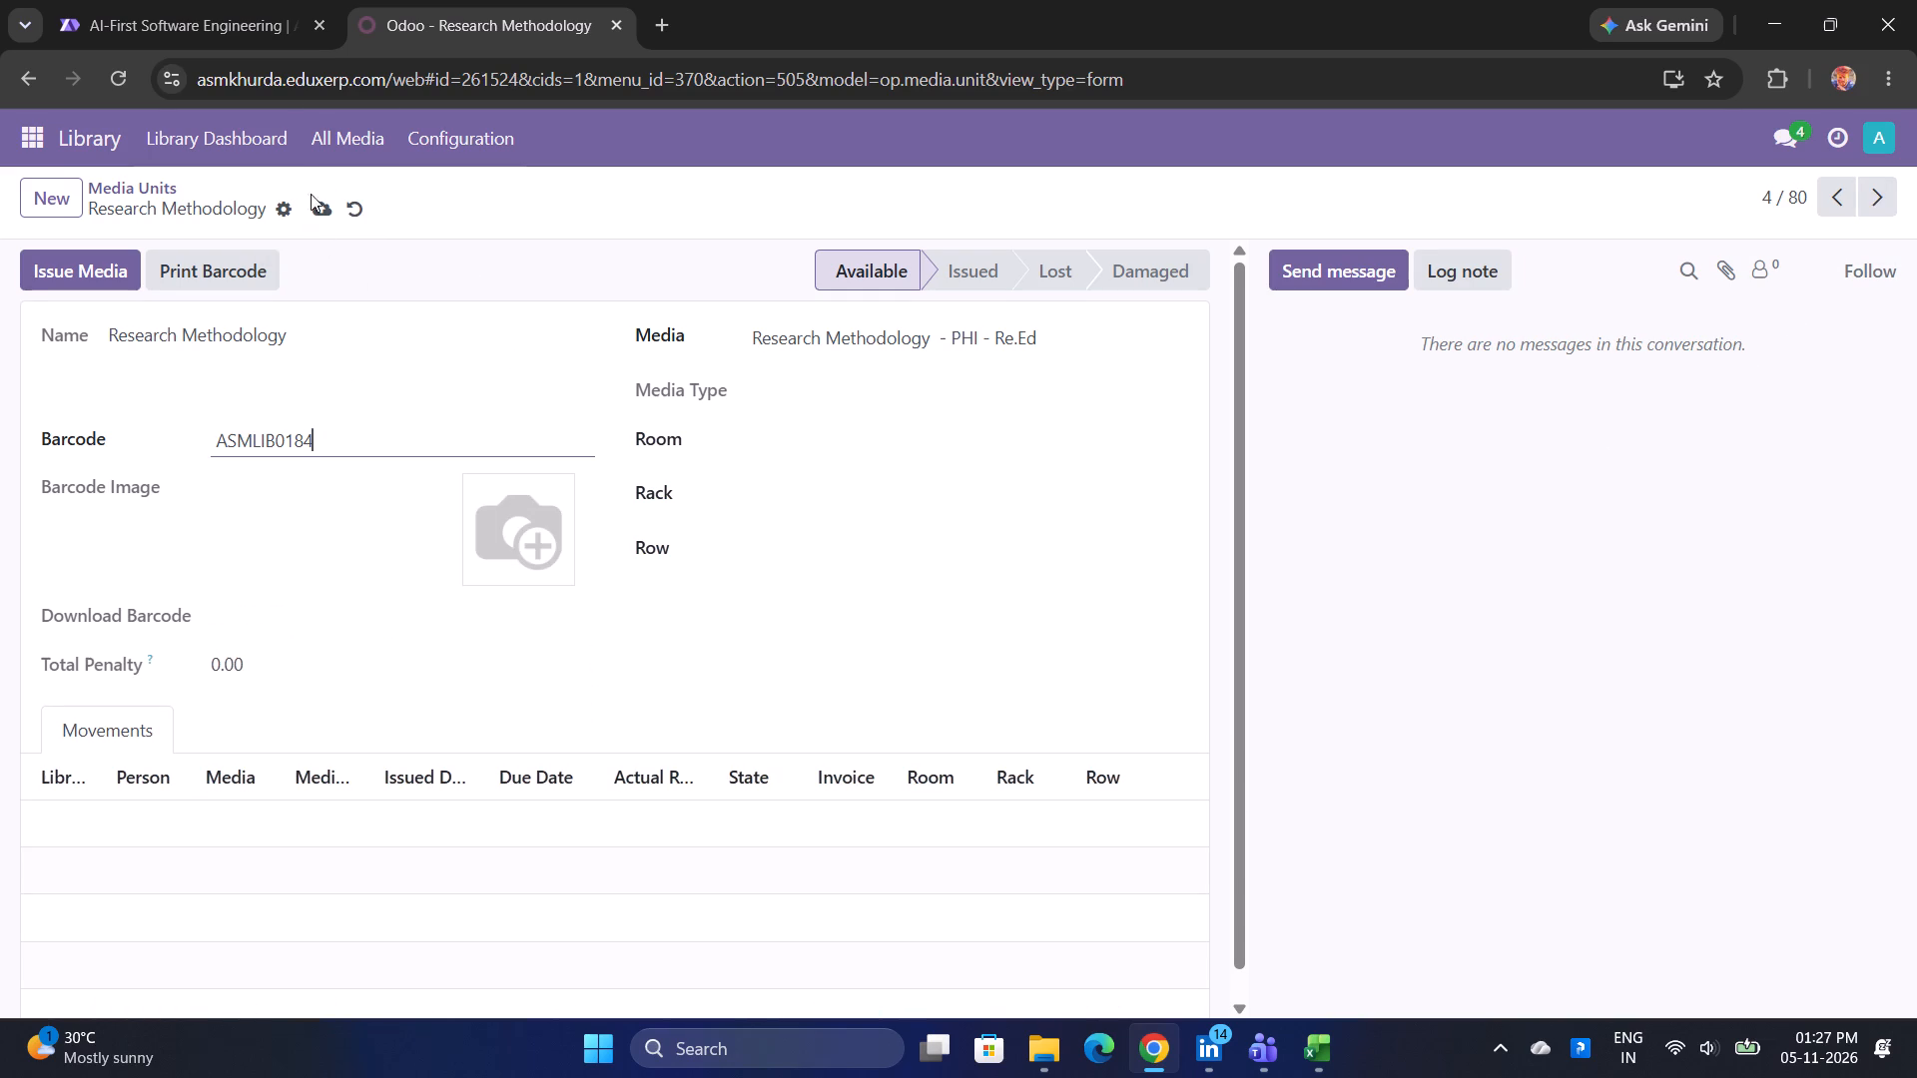
{"action": "left_click", "coordinate": [322, 205]}
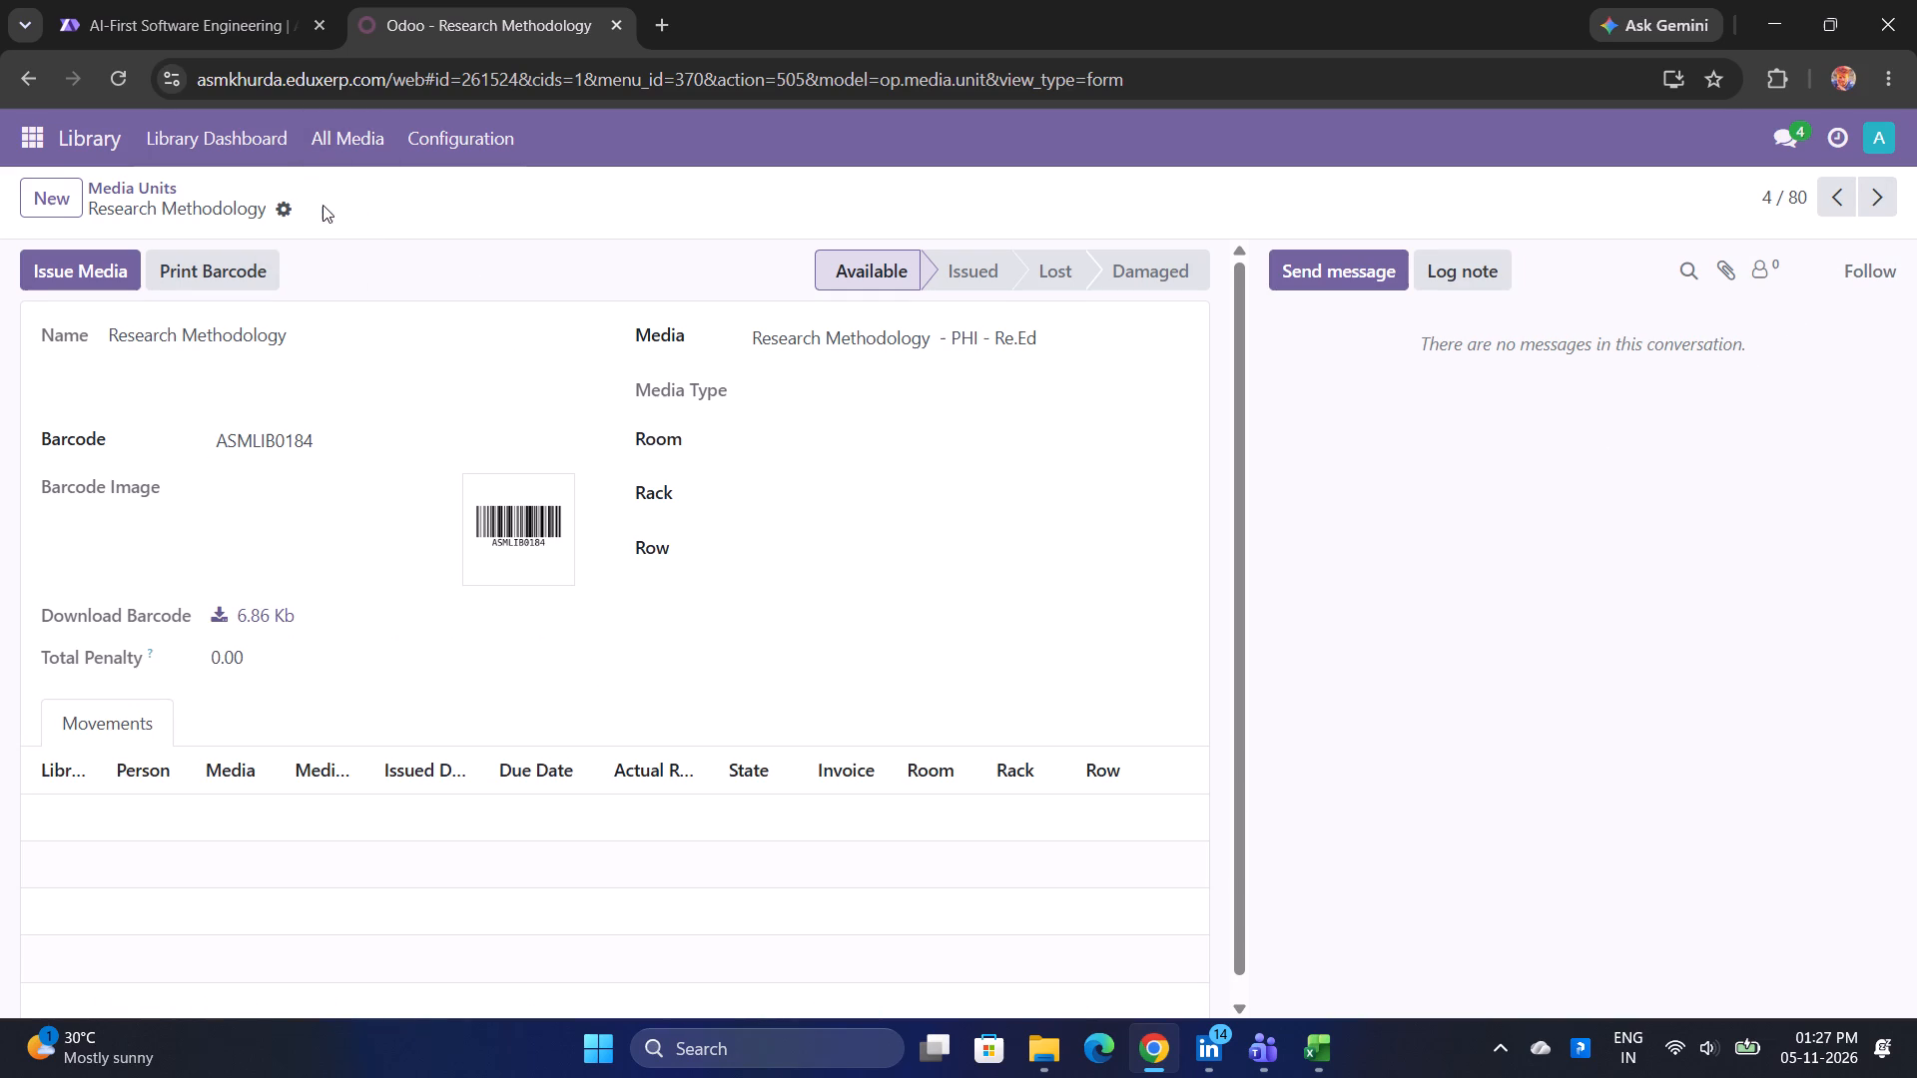
{"action": "left_click_drag", "start_coordinate": [367, 463], "coordinate": [381, 441]}
{"action": "left_click", "coordinate": [381, 441]}
{"action": "key", "text": "1"}
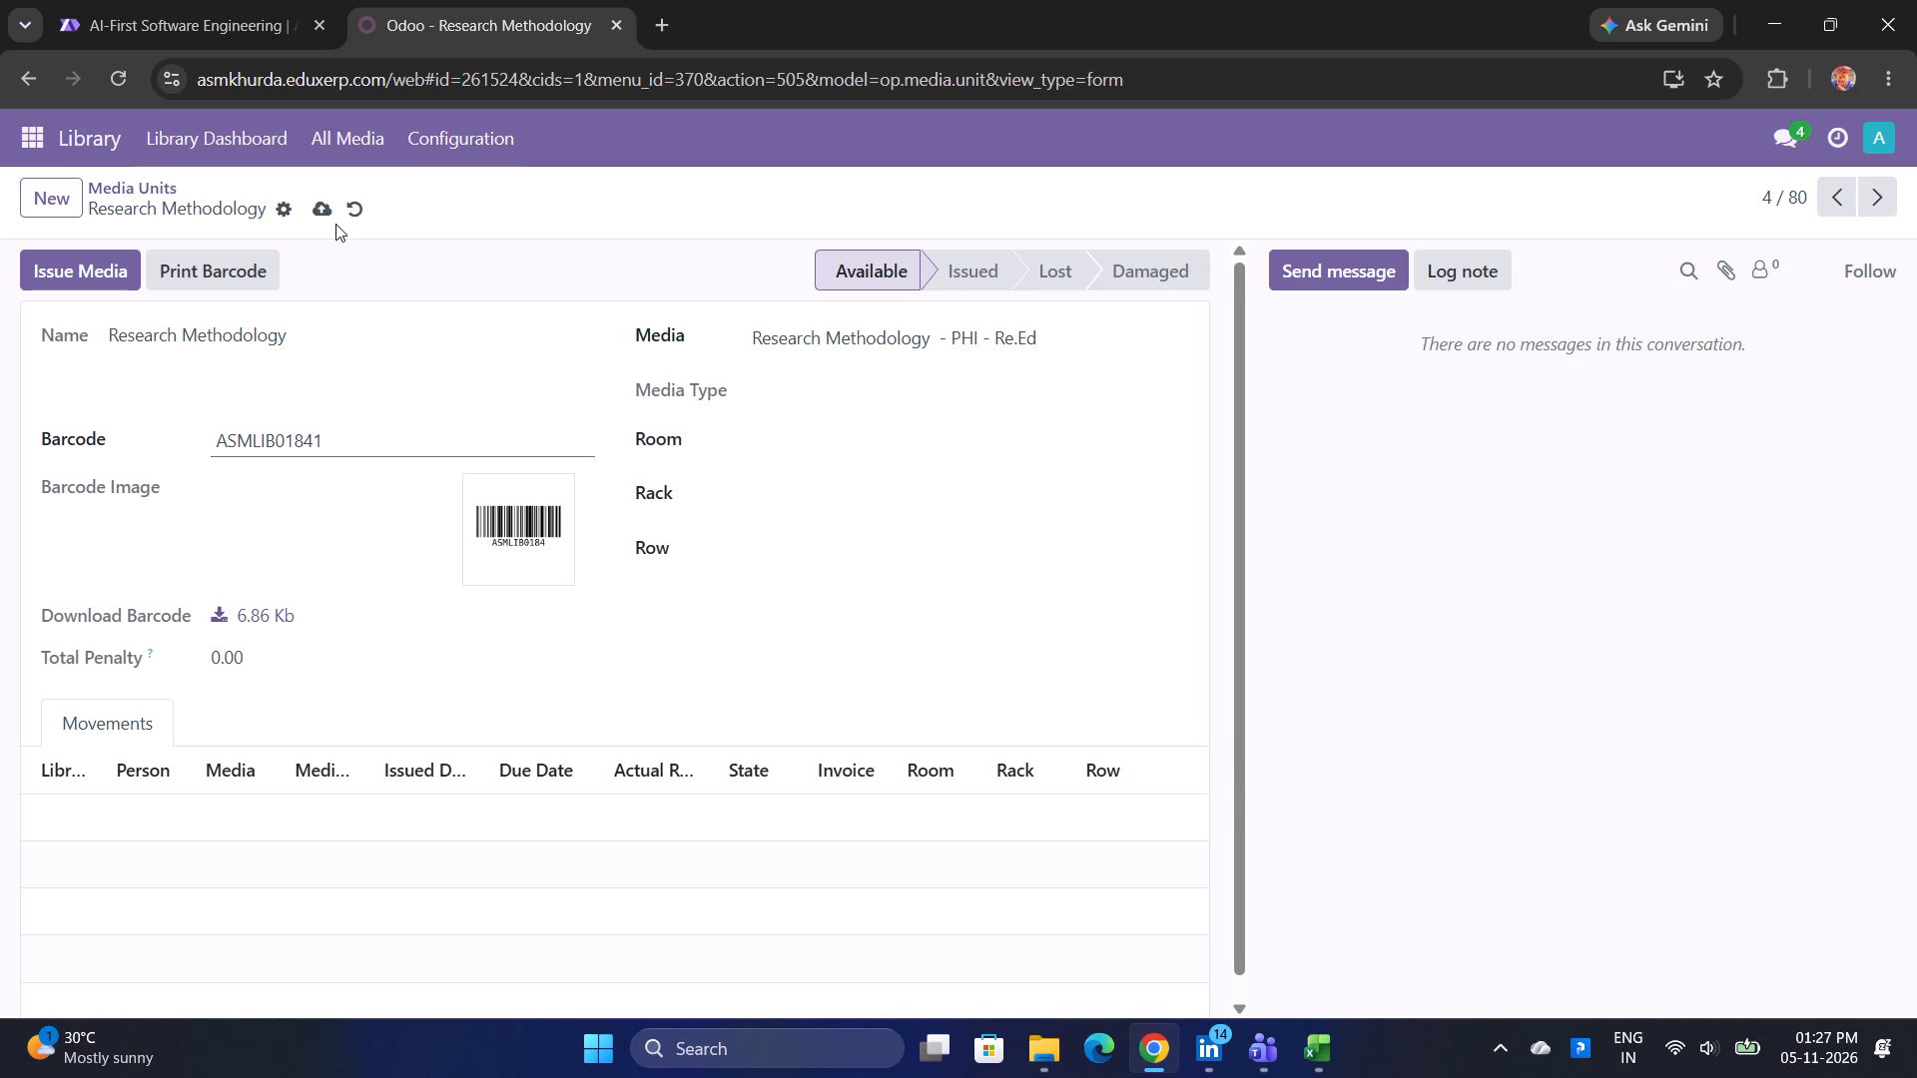
{"action": "left_click", "coordinate": [320, 216]}
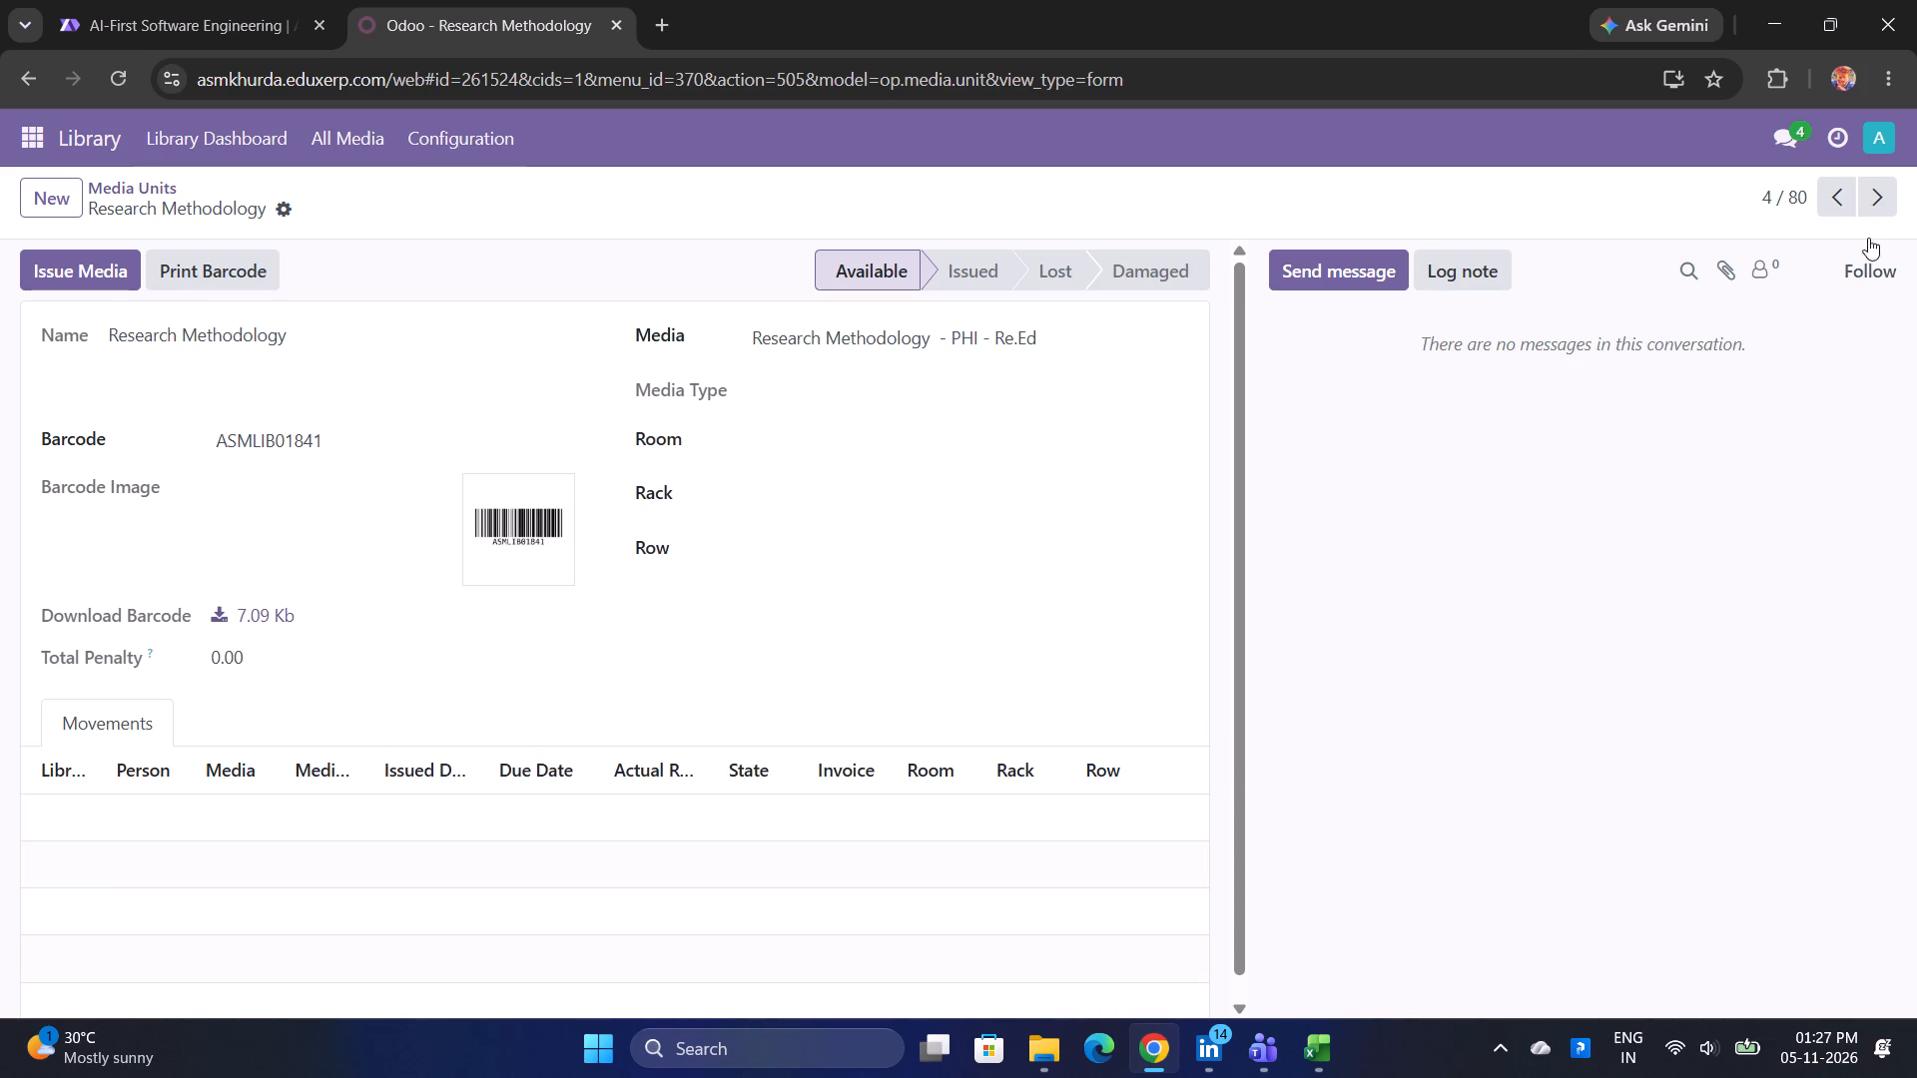
Generate the barcode image for Research Methodology unit 5 of 80 by saving barcode ASMLIB0184 and re-saving it as ASMLIB01840.
{"action": "left_click", "coordinate": [1883, 197]}
{"action": "left_click", "coordinate": [486, 446]}
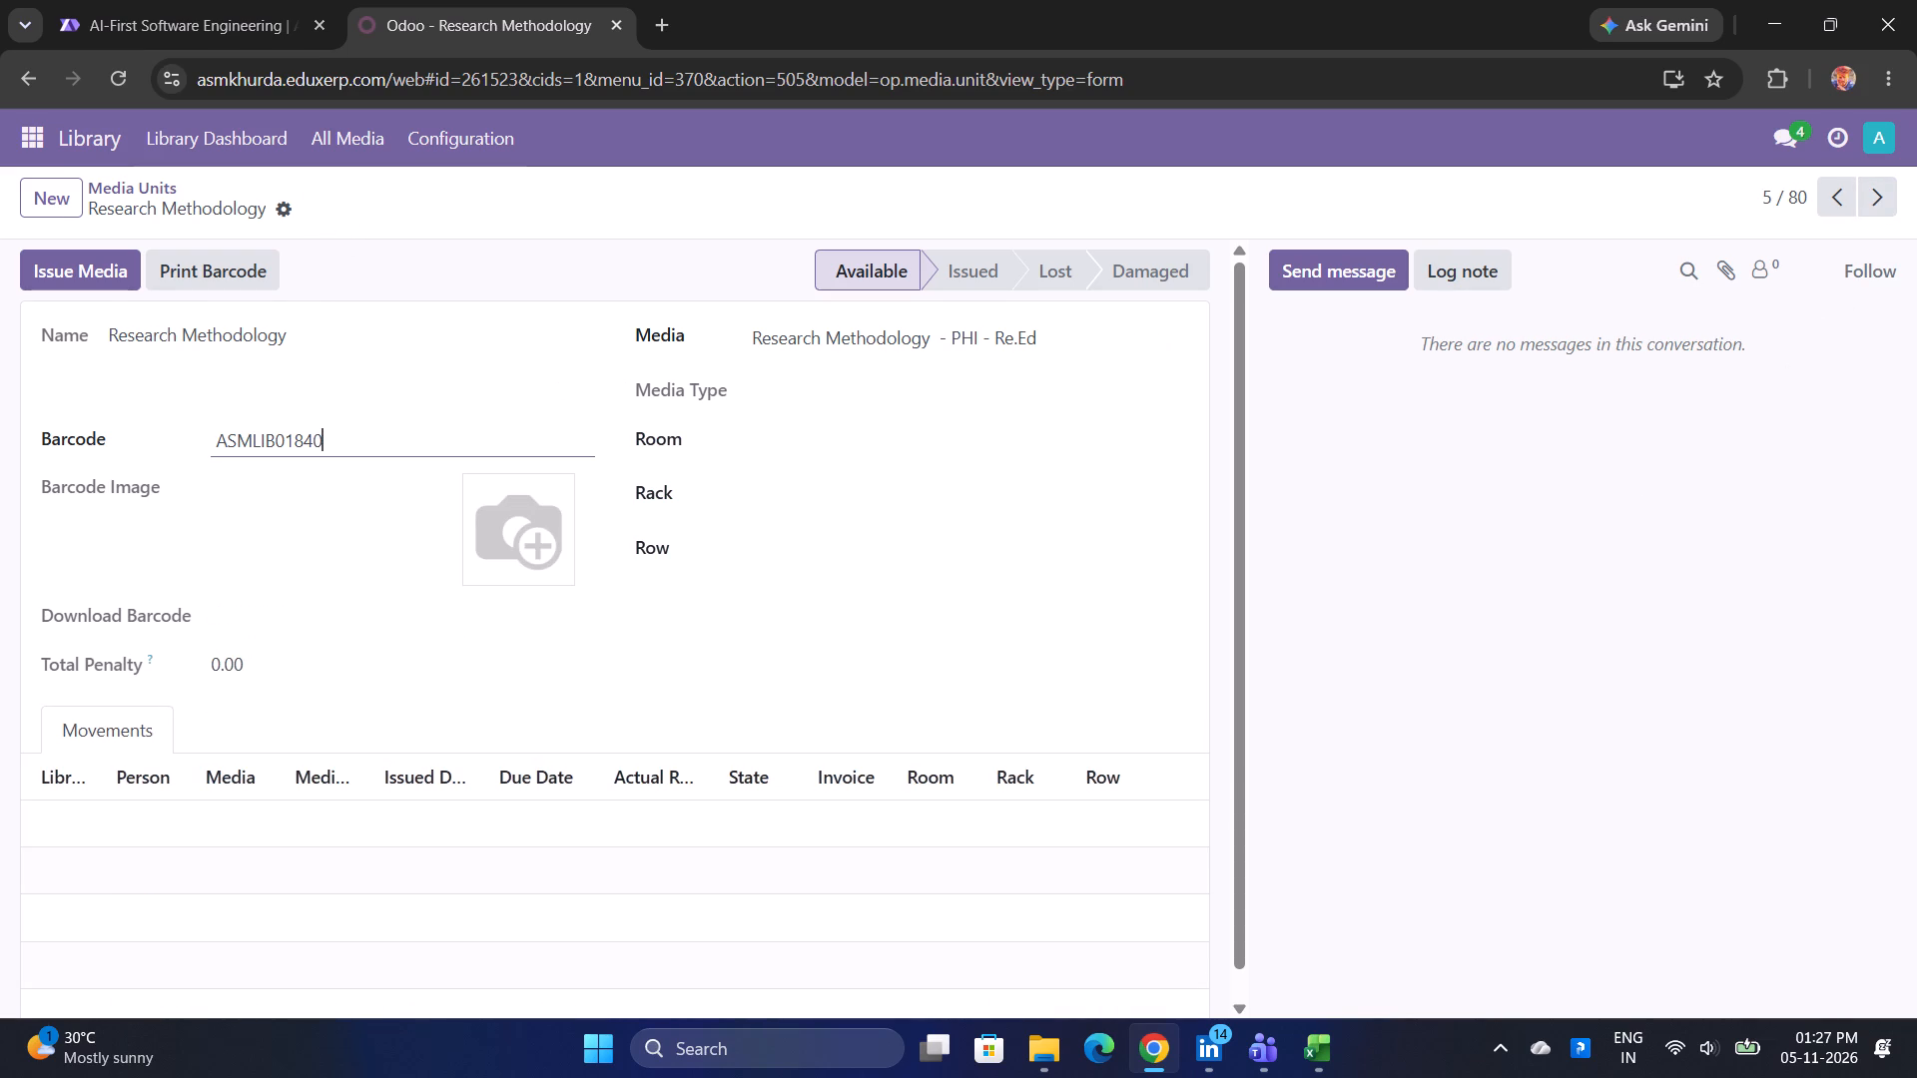
{"action": "key", "text": "BackSpace"}
{"action": "left_click", "coordinate": [326, 202]}
{"action": "left_click", "coordinate": [368, 450]}
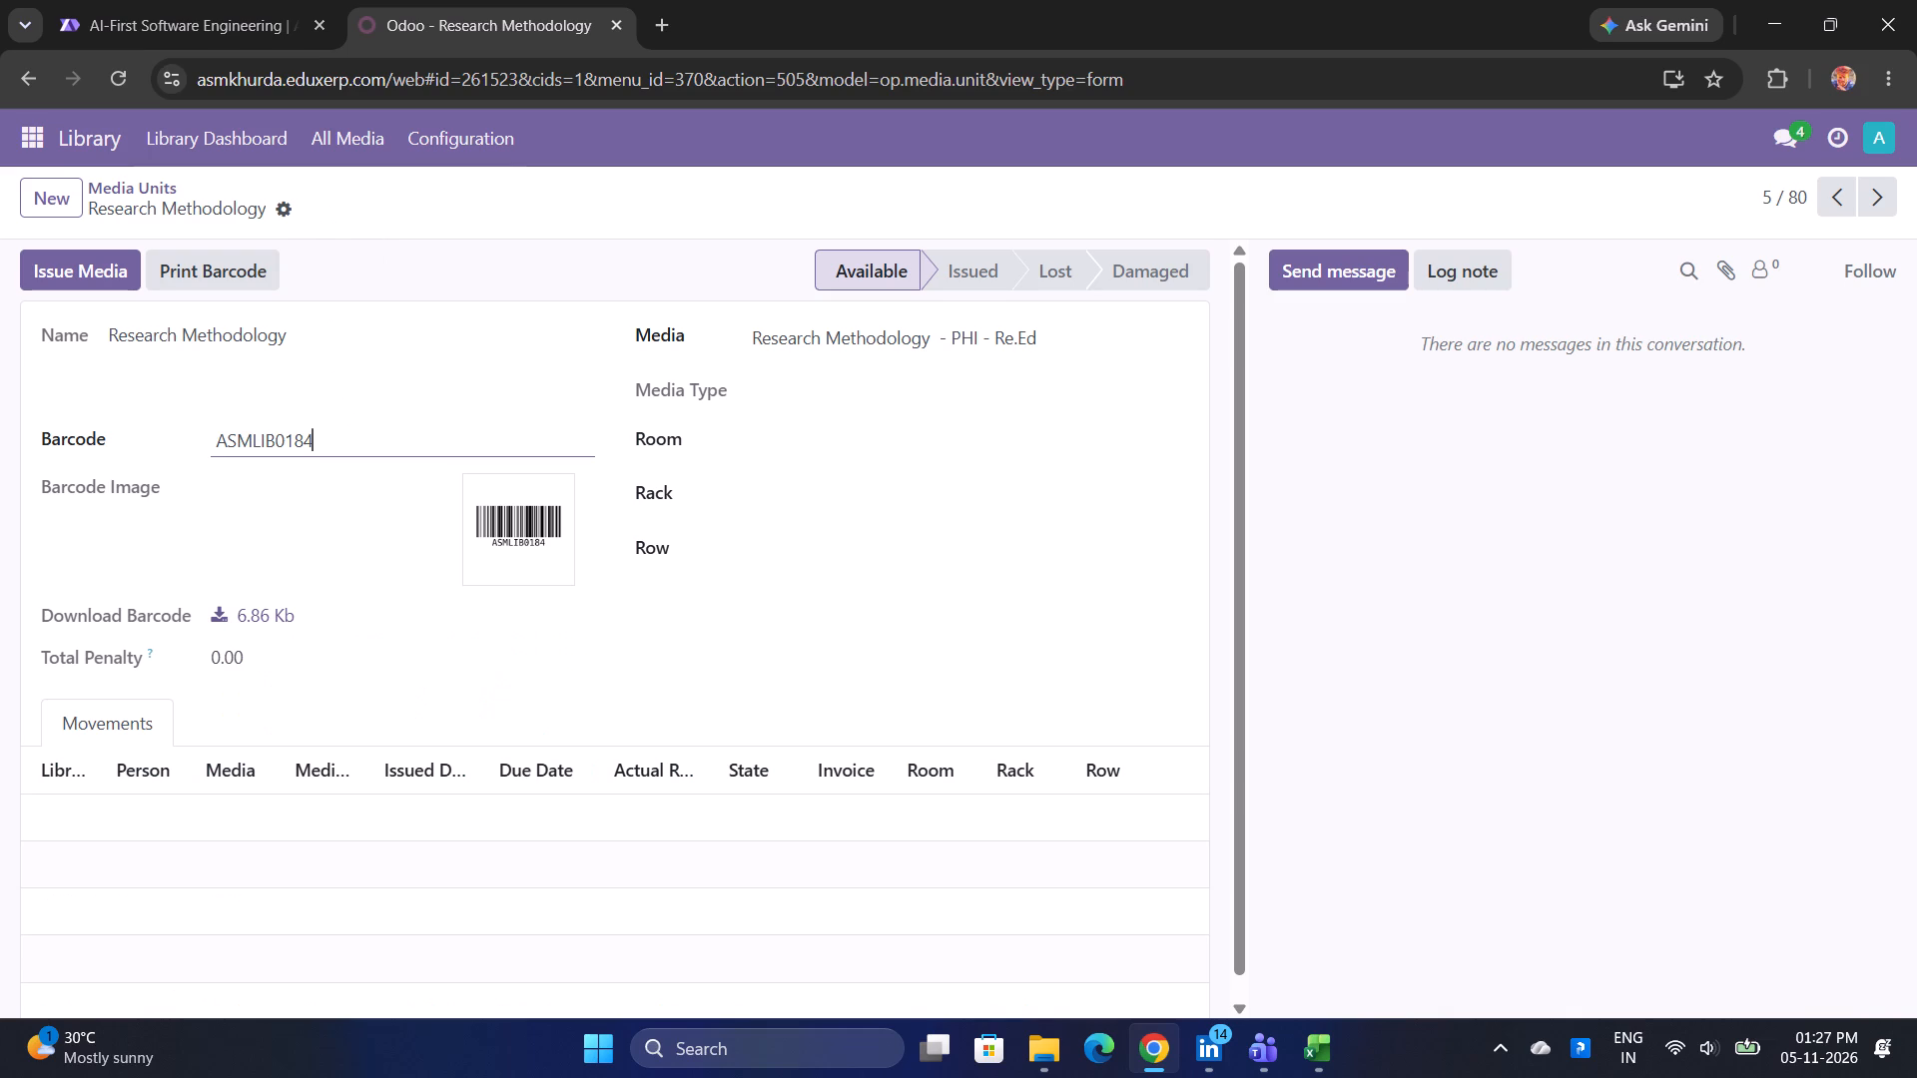
{"action": "key", "text": "0"}
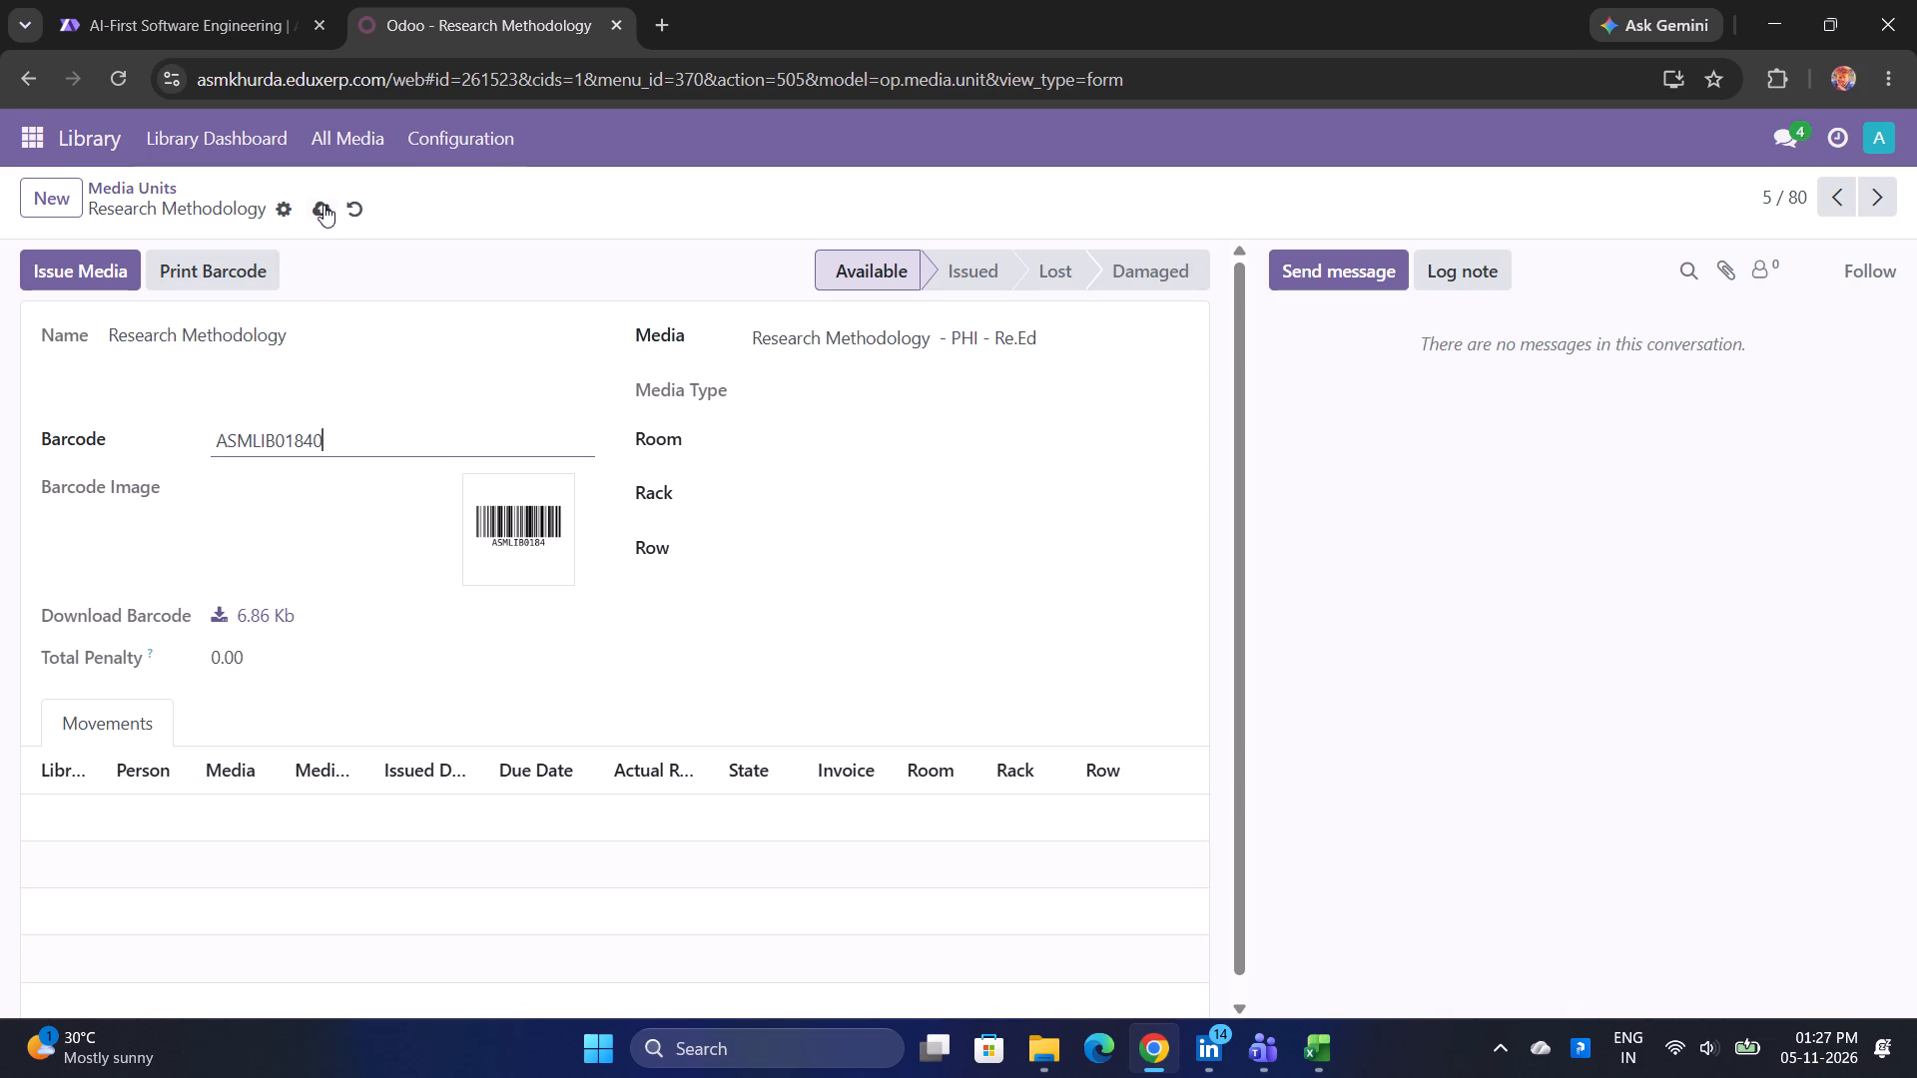
{"action": "left_click", "coordinate": [324, 199]}
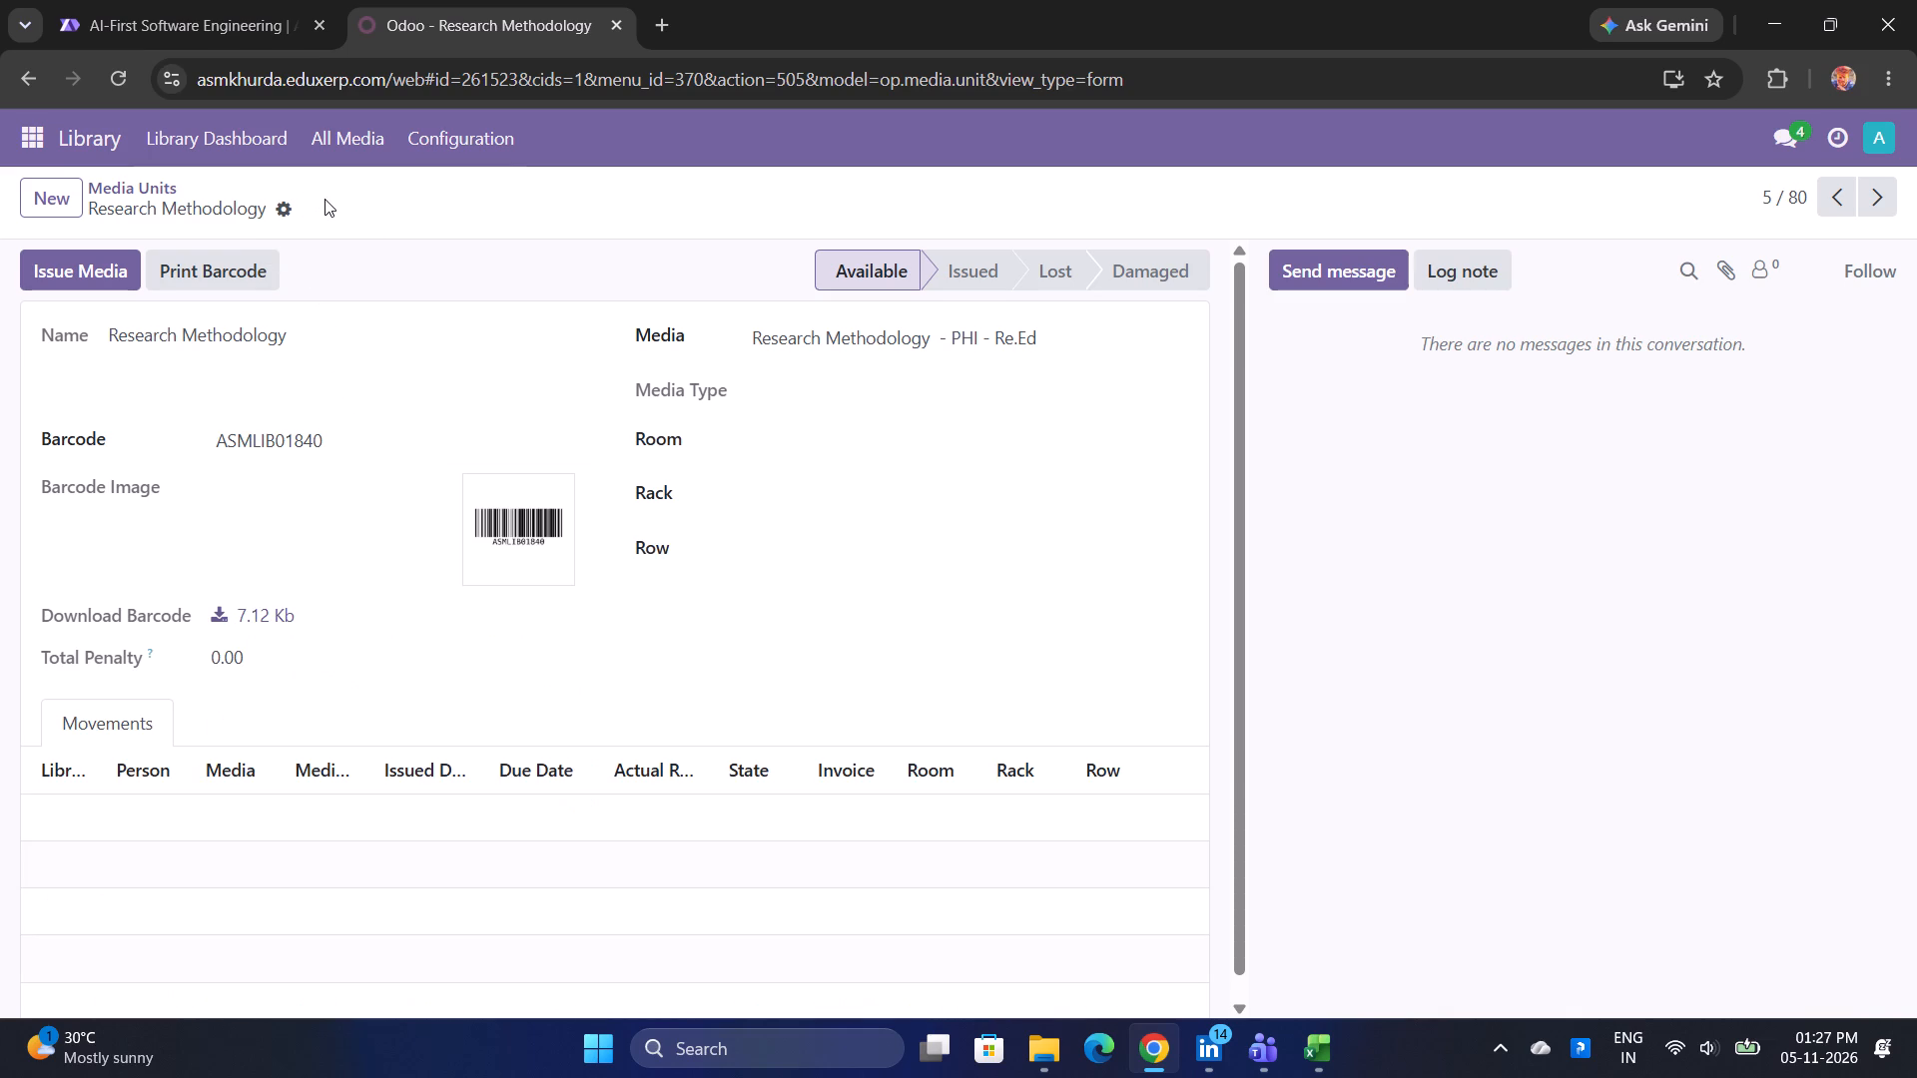
Generate the barcode image for Research Methodology unit 6 of 80 by saving barcode ASMLIB0183 and re-saving it as ASMLIB01839.
{"action": "left_click", "coordinate": [1876, 190]}
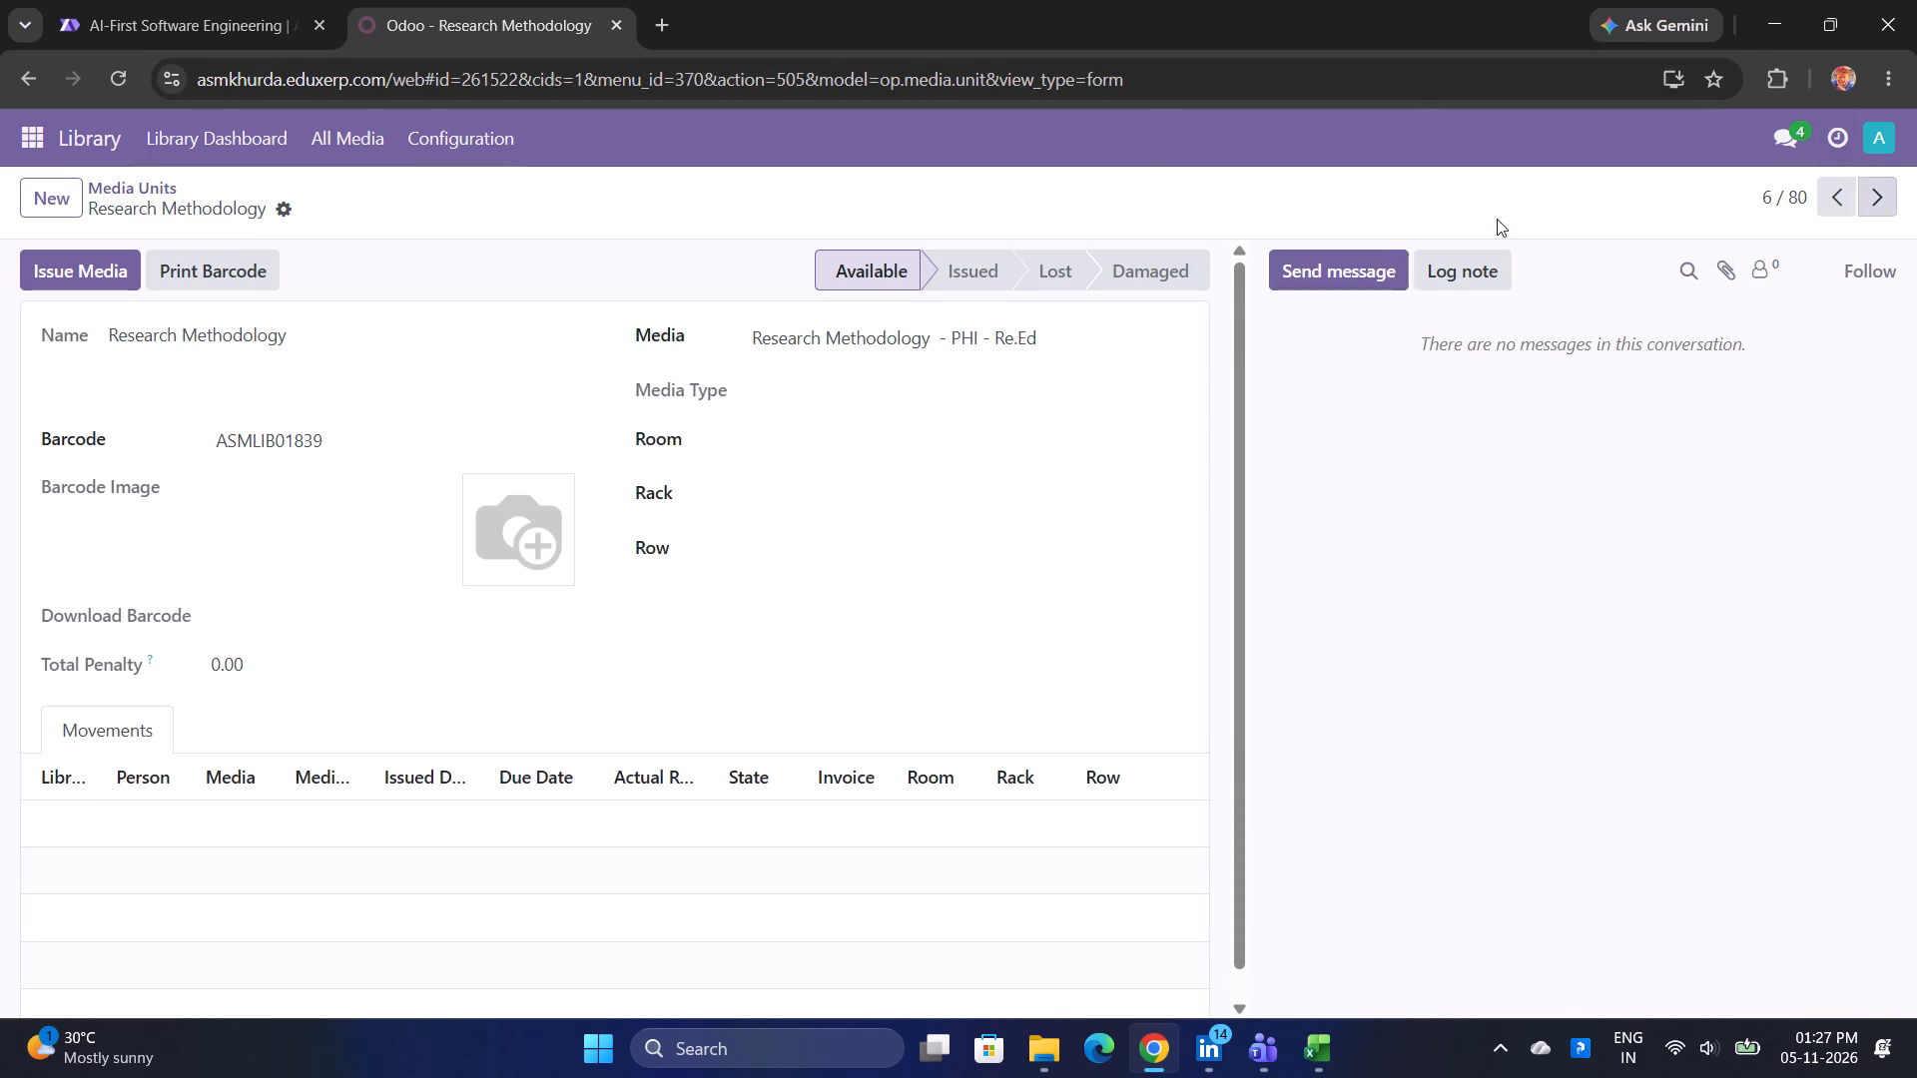
{"action": "left_click", "coordinate": [354, 450]}
{"action": "key", "text": "BackSpace"}
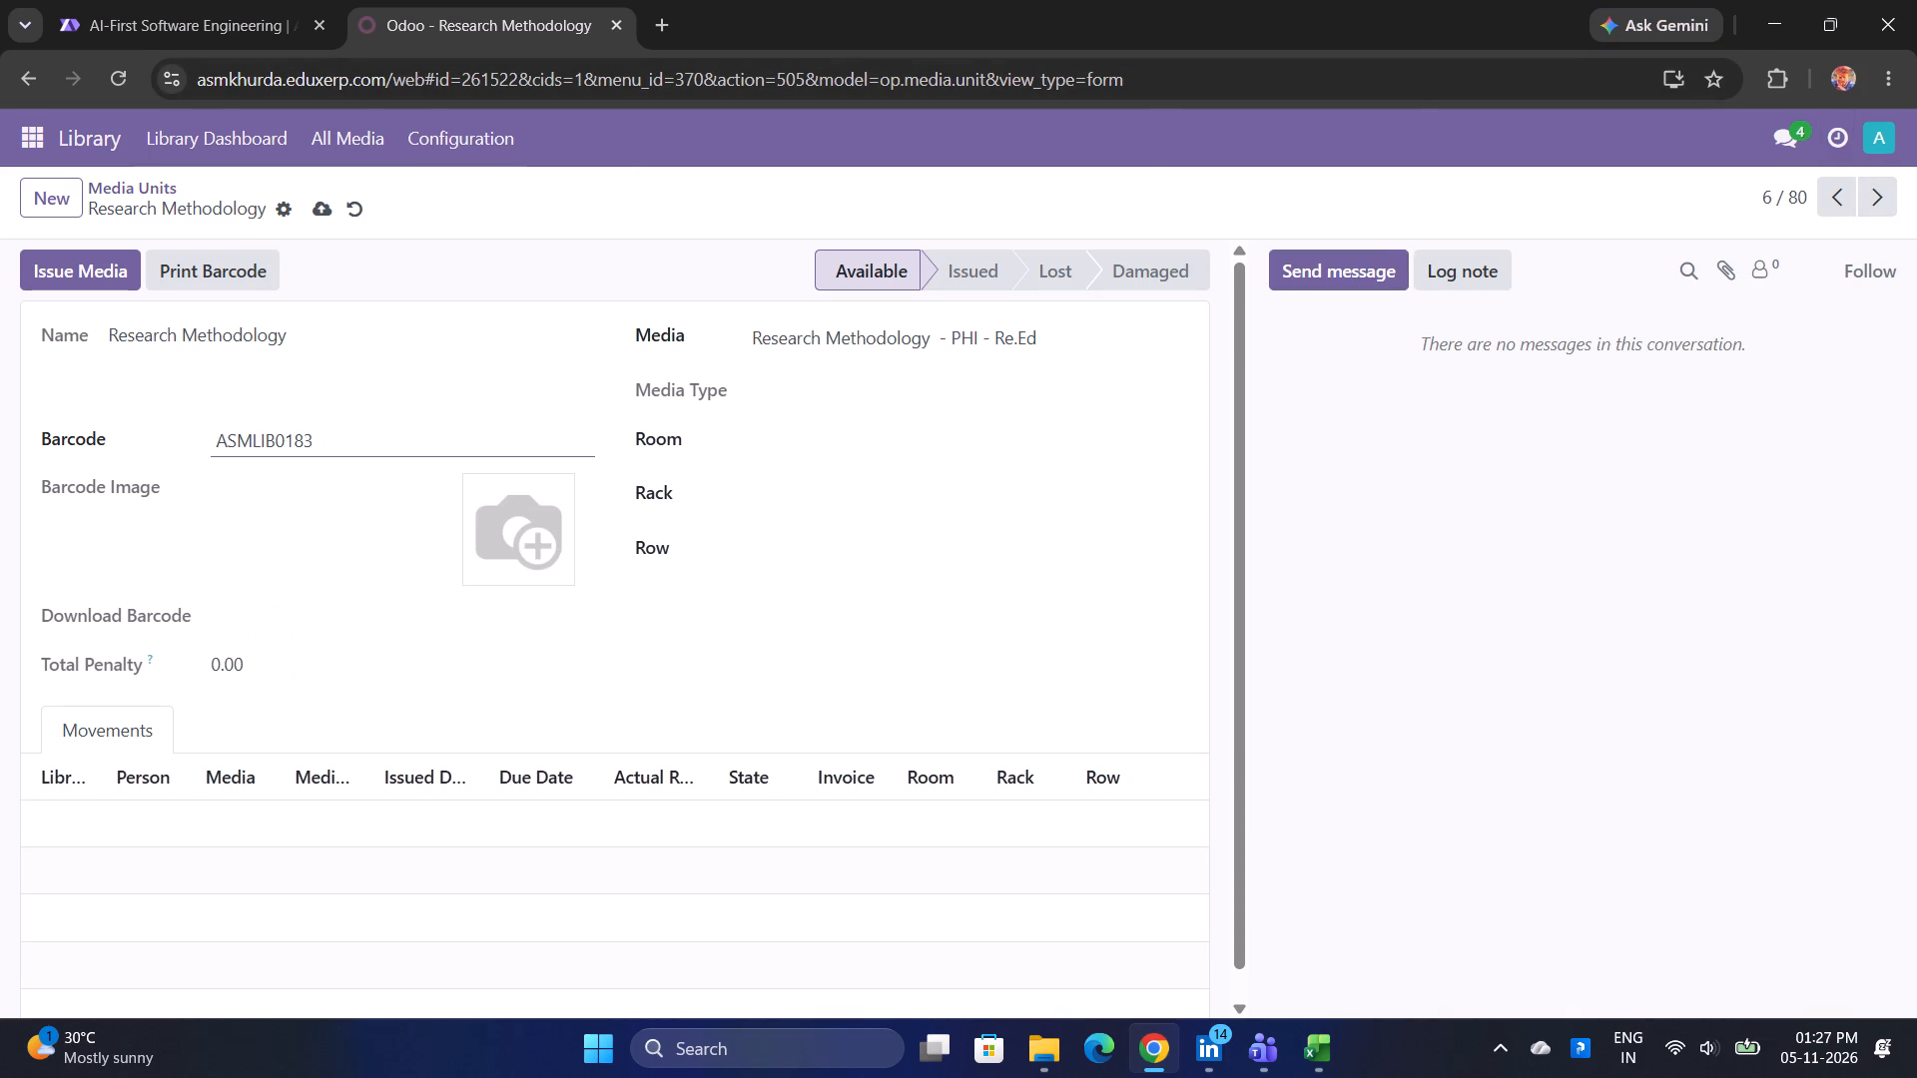
{"action": "left_click", "coordinate": [321, 206]}
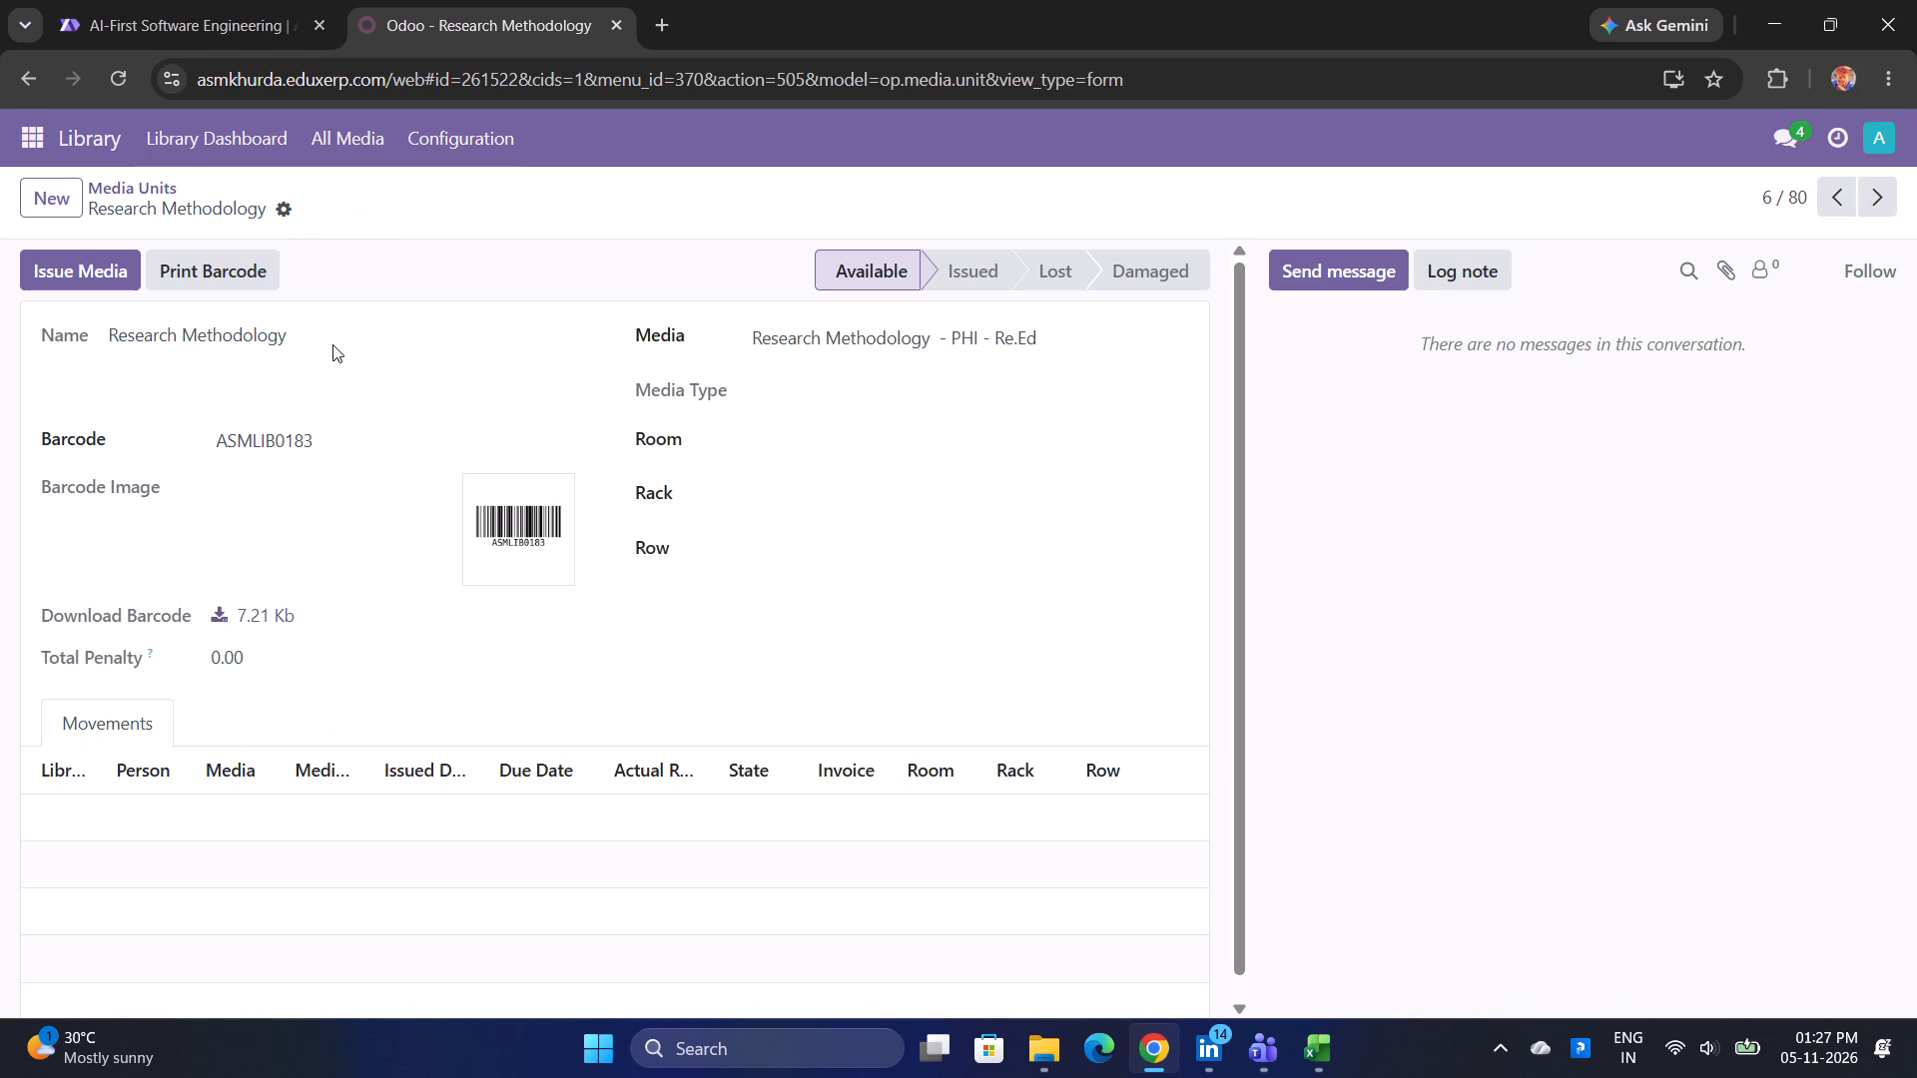
{"action": "left_click", "coordinate": [357, 440]}
{"action": "key", "text": "9"}
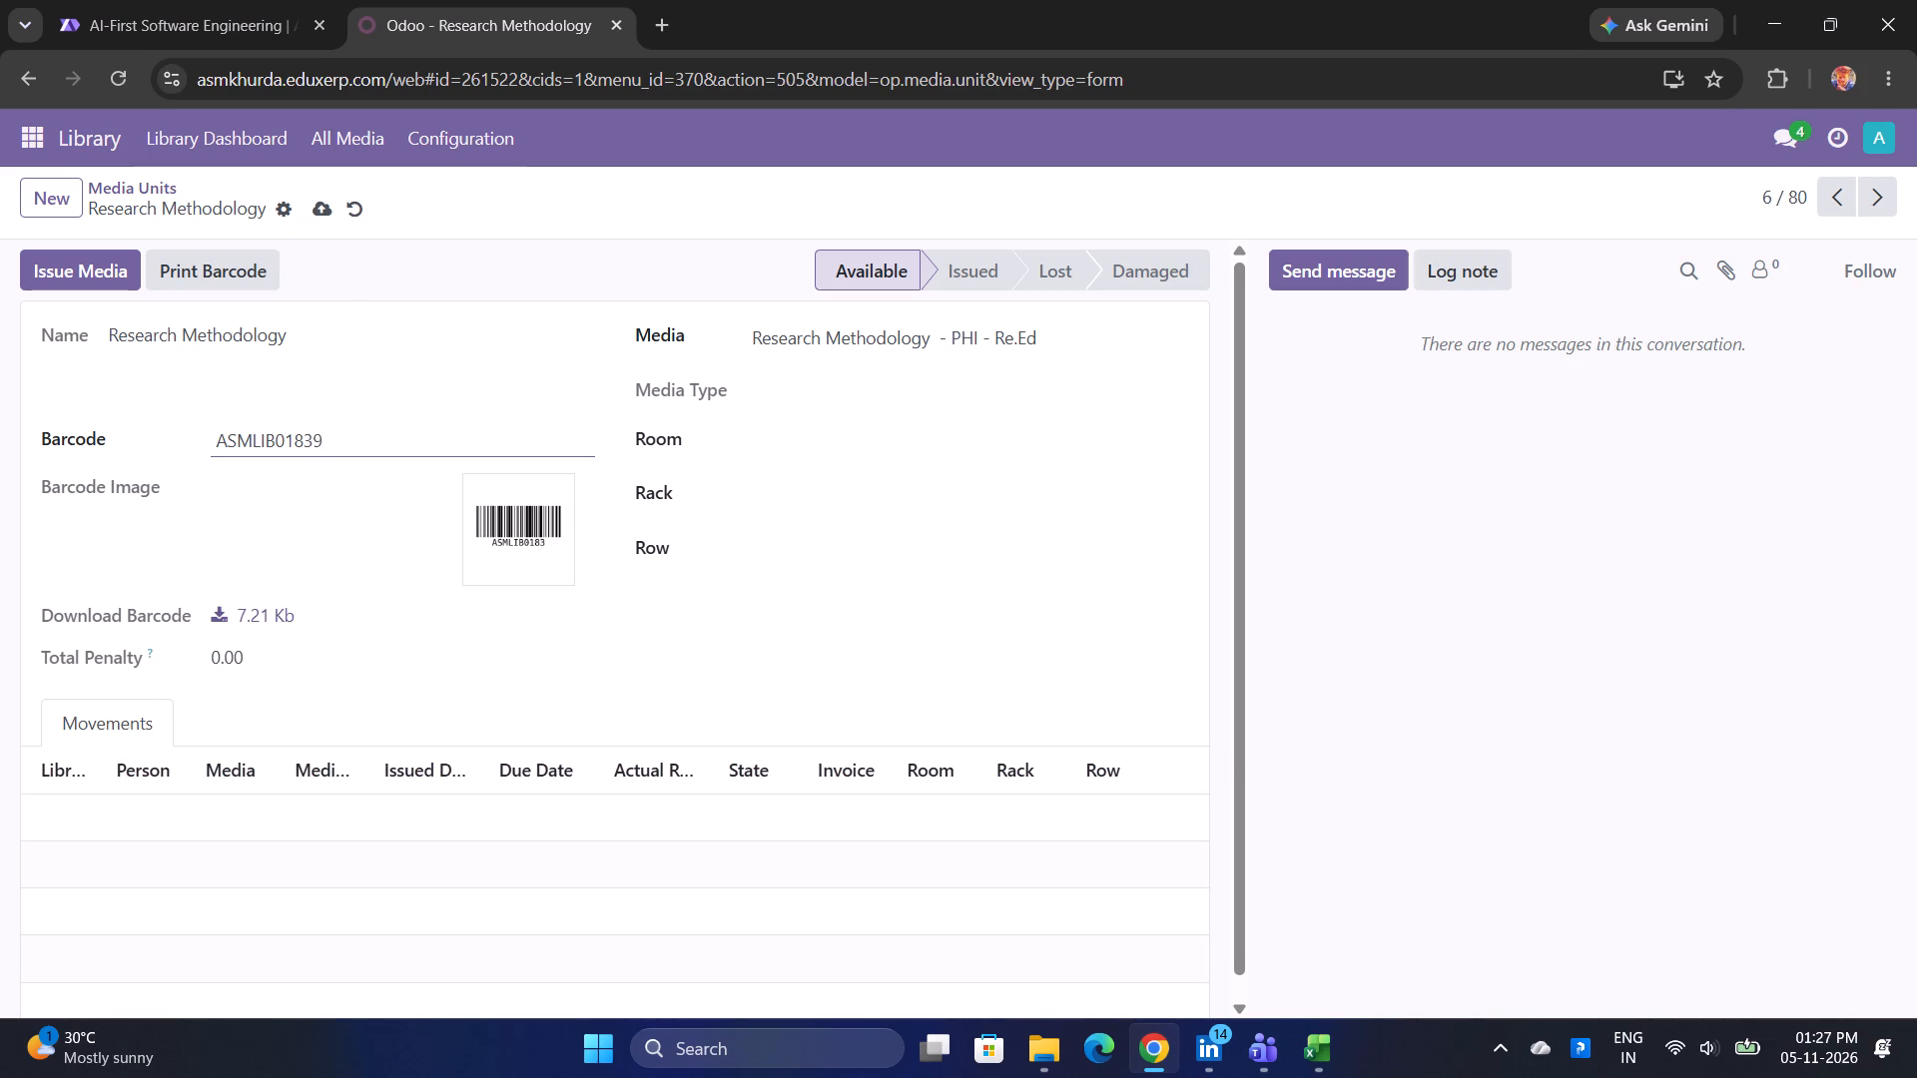
{"action": "left_click", "coordinate": [311, 208]}
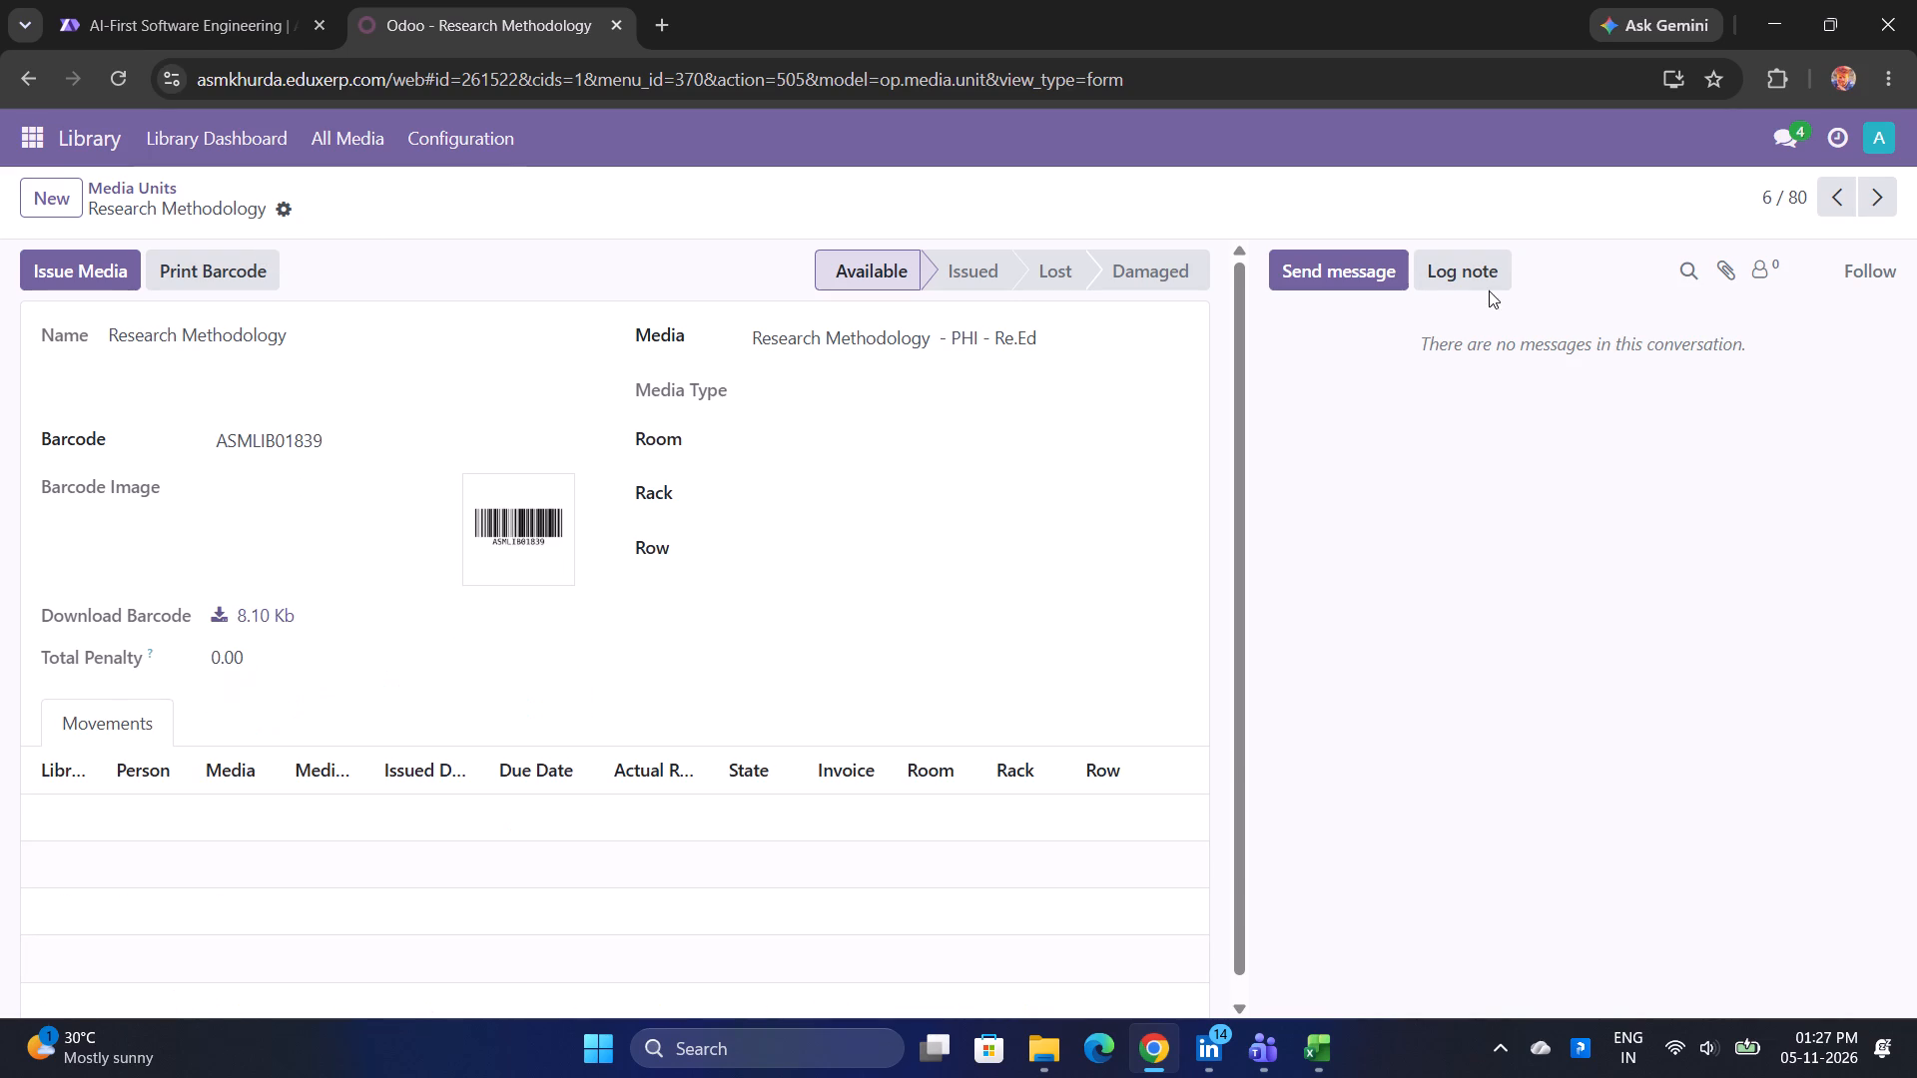
Generate the barcode image for Research Methodology unit 7 of 80 by saving barcode ASMLIB0183 and re-saving it as ASMLIB01831.
{"action": "left_click", "coordinate": [1886, 197]}
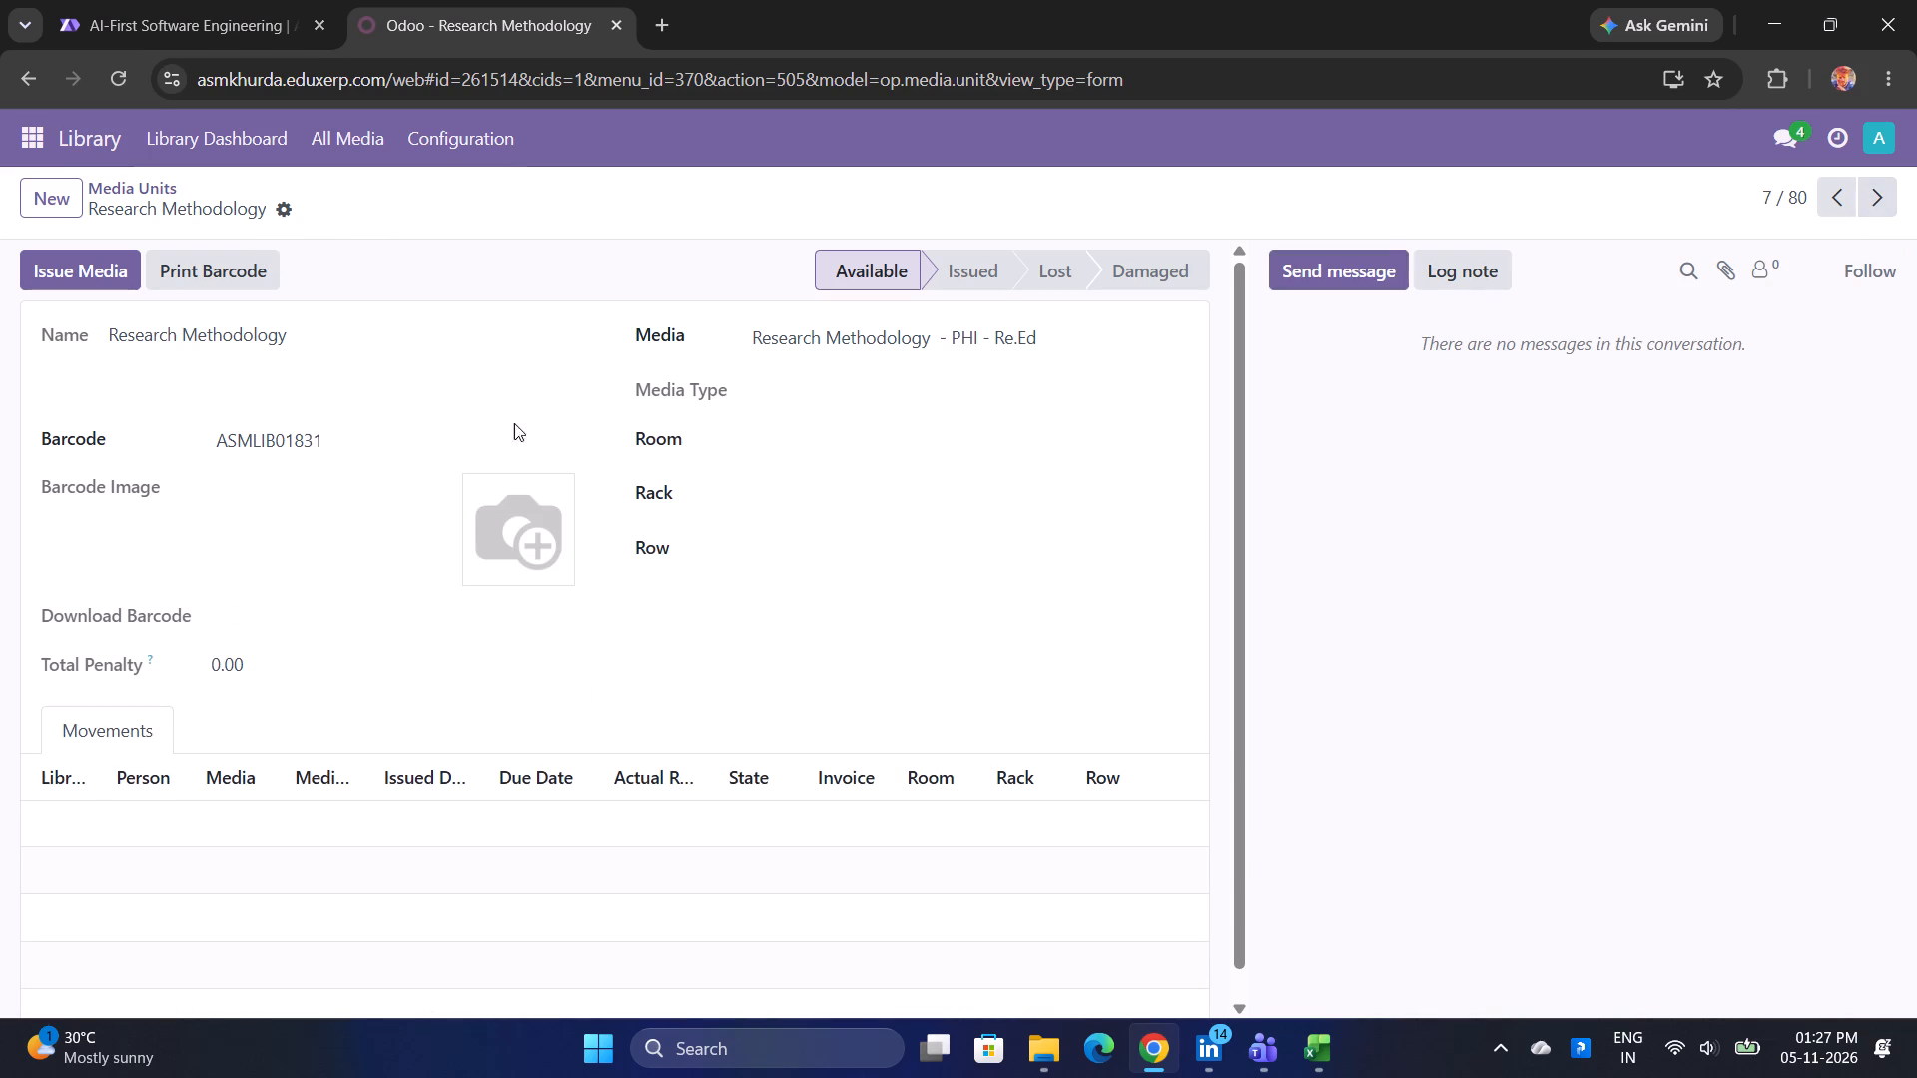
{"action": "left_click", "coordinate": [470, 432]}
{"action": "key", "text": "BackSpace"}
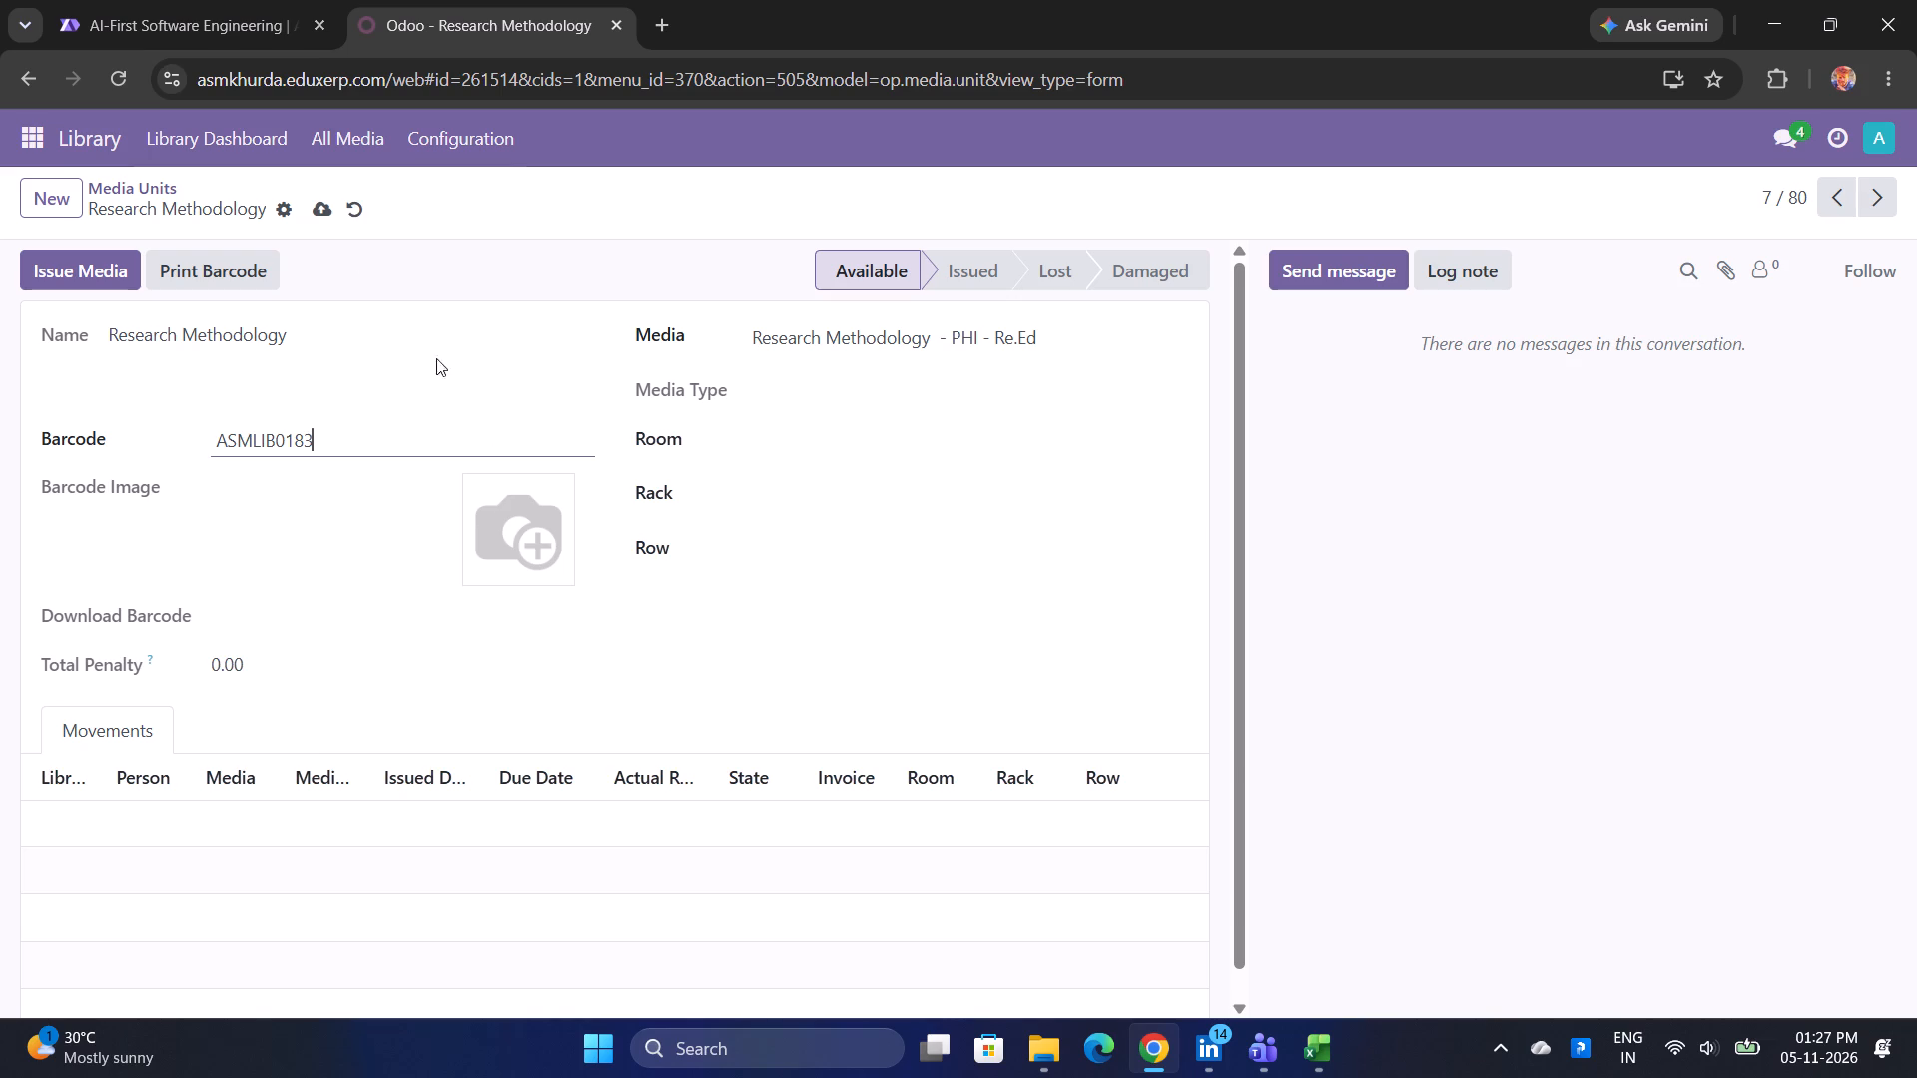
{"action": "left_click_drag", "start_coordinate": [318, 207], "coordinate": [346, 437]}
{"action": "left_click", "coordinate": [346, 437]}
{"action": "key", "text": "1"}
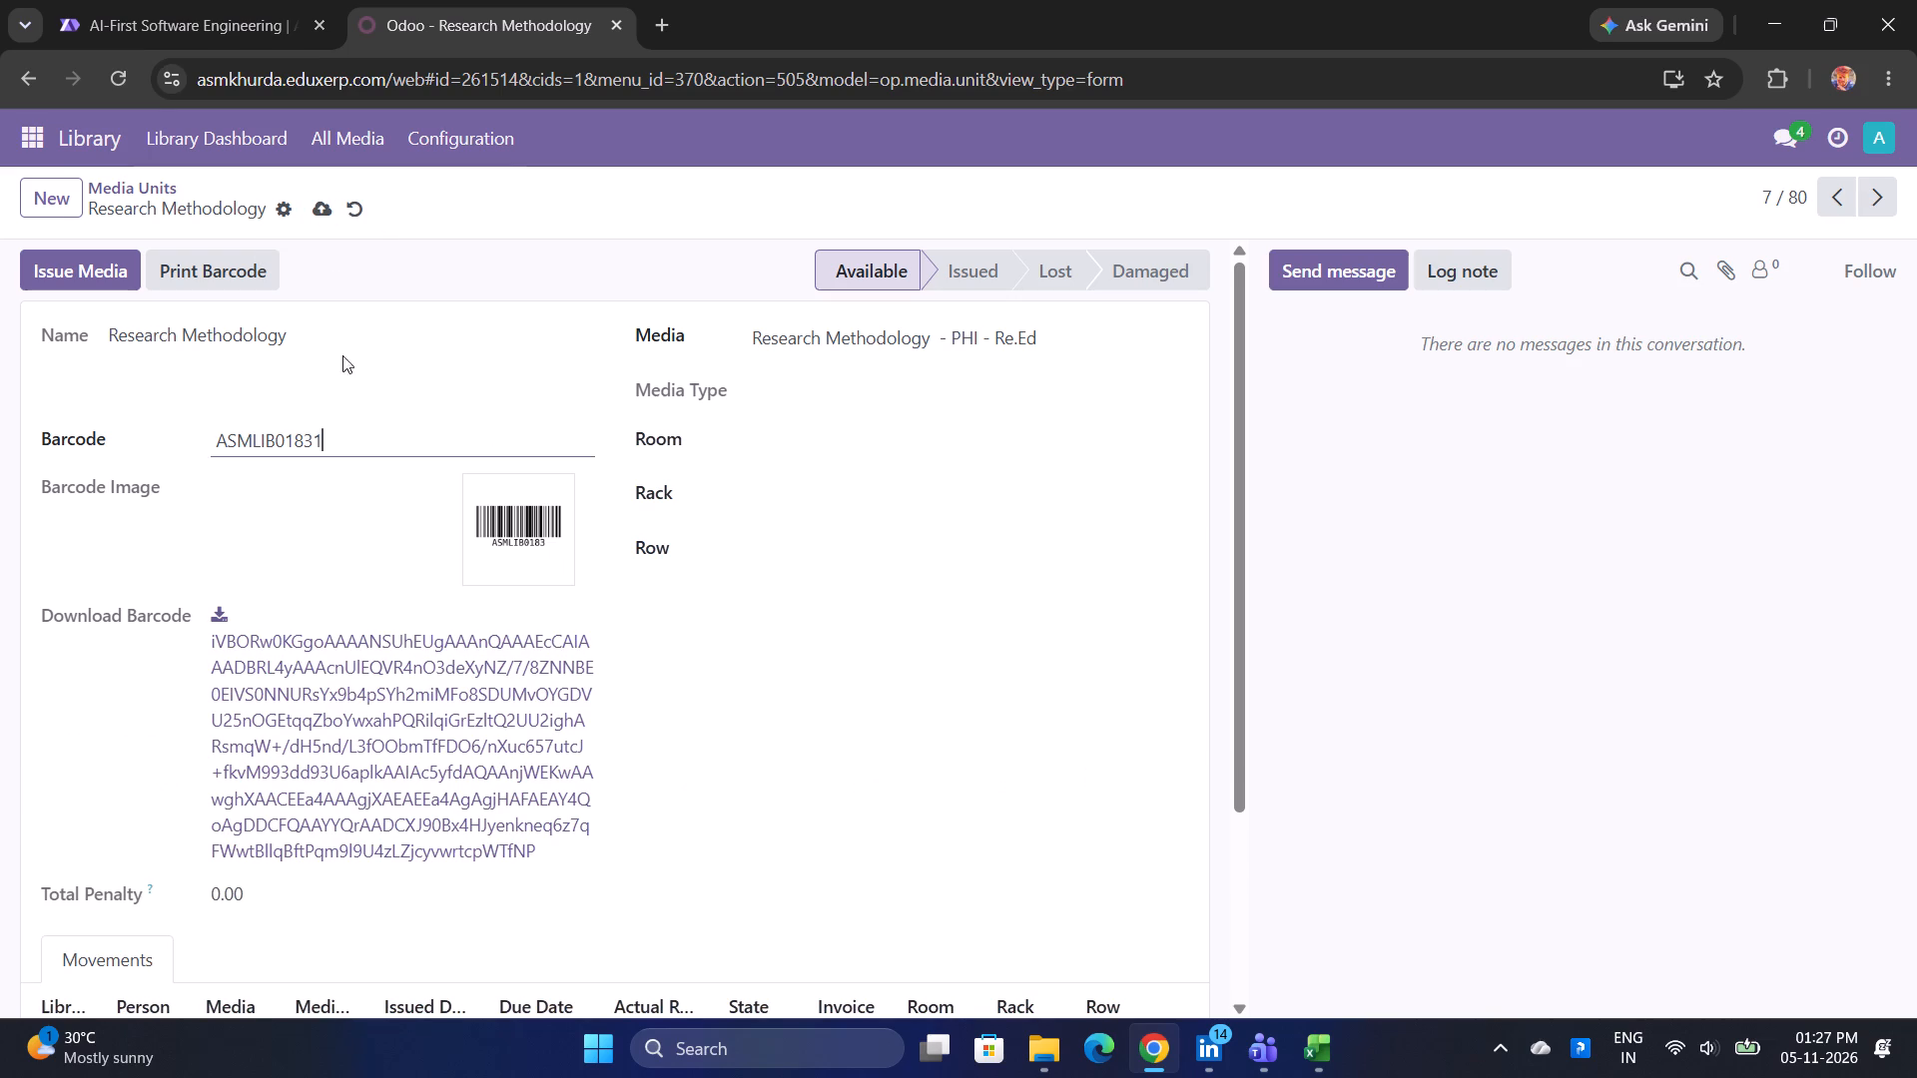
{"action": "left_click", "coordinate": [319, 205]}
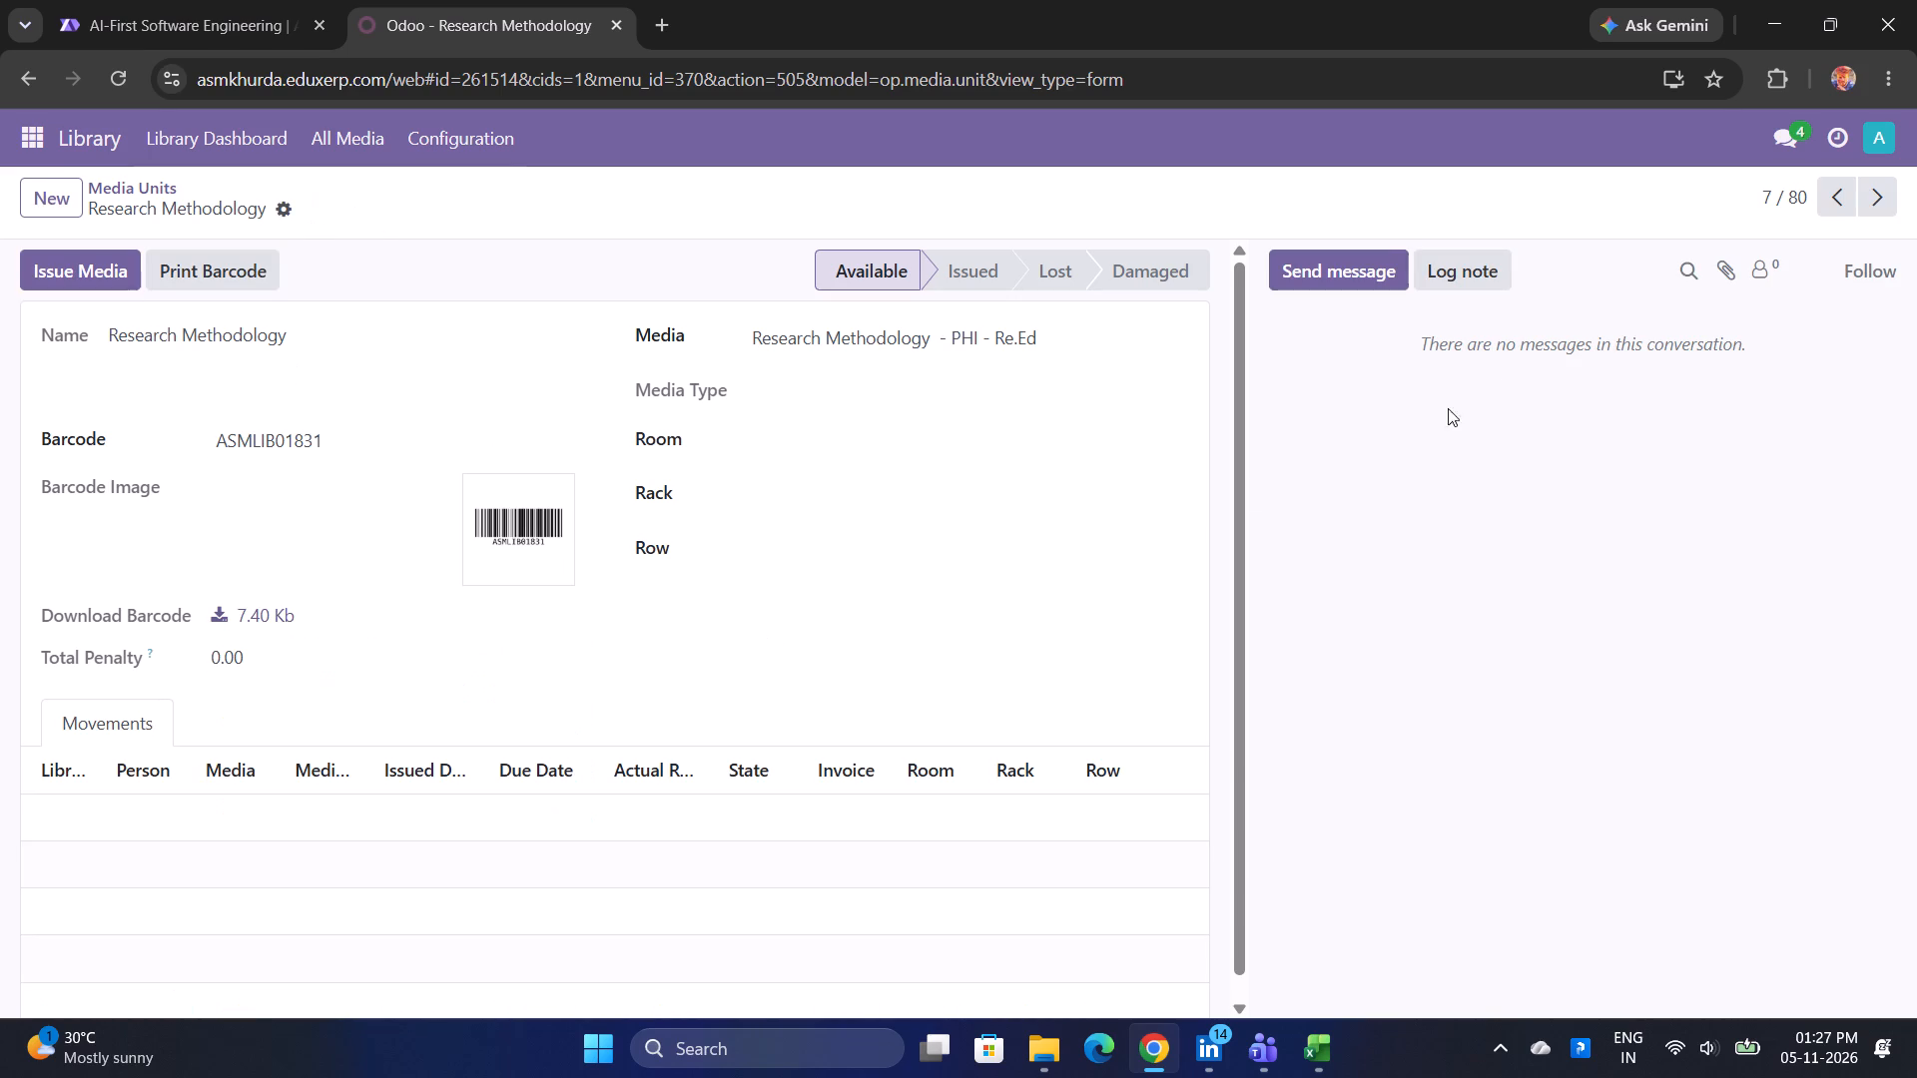
Check unit 8 of 80 and the Media Units list for units whose barcode image is missing or badly rendered.
{"action": "left_click", "coordinate": [1880, 198]}
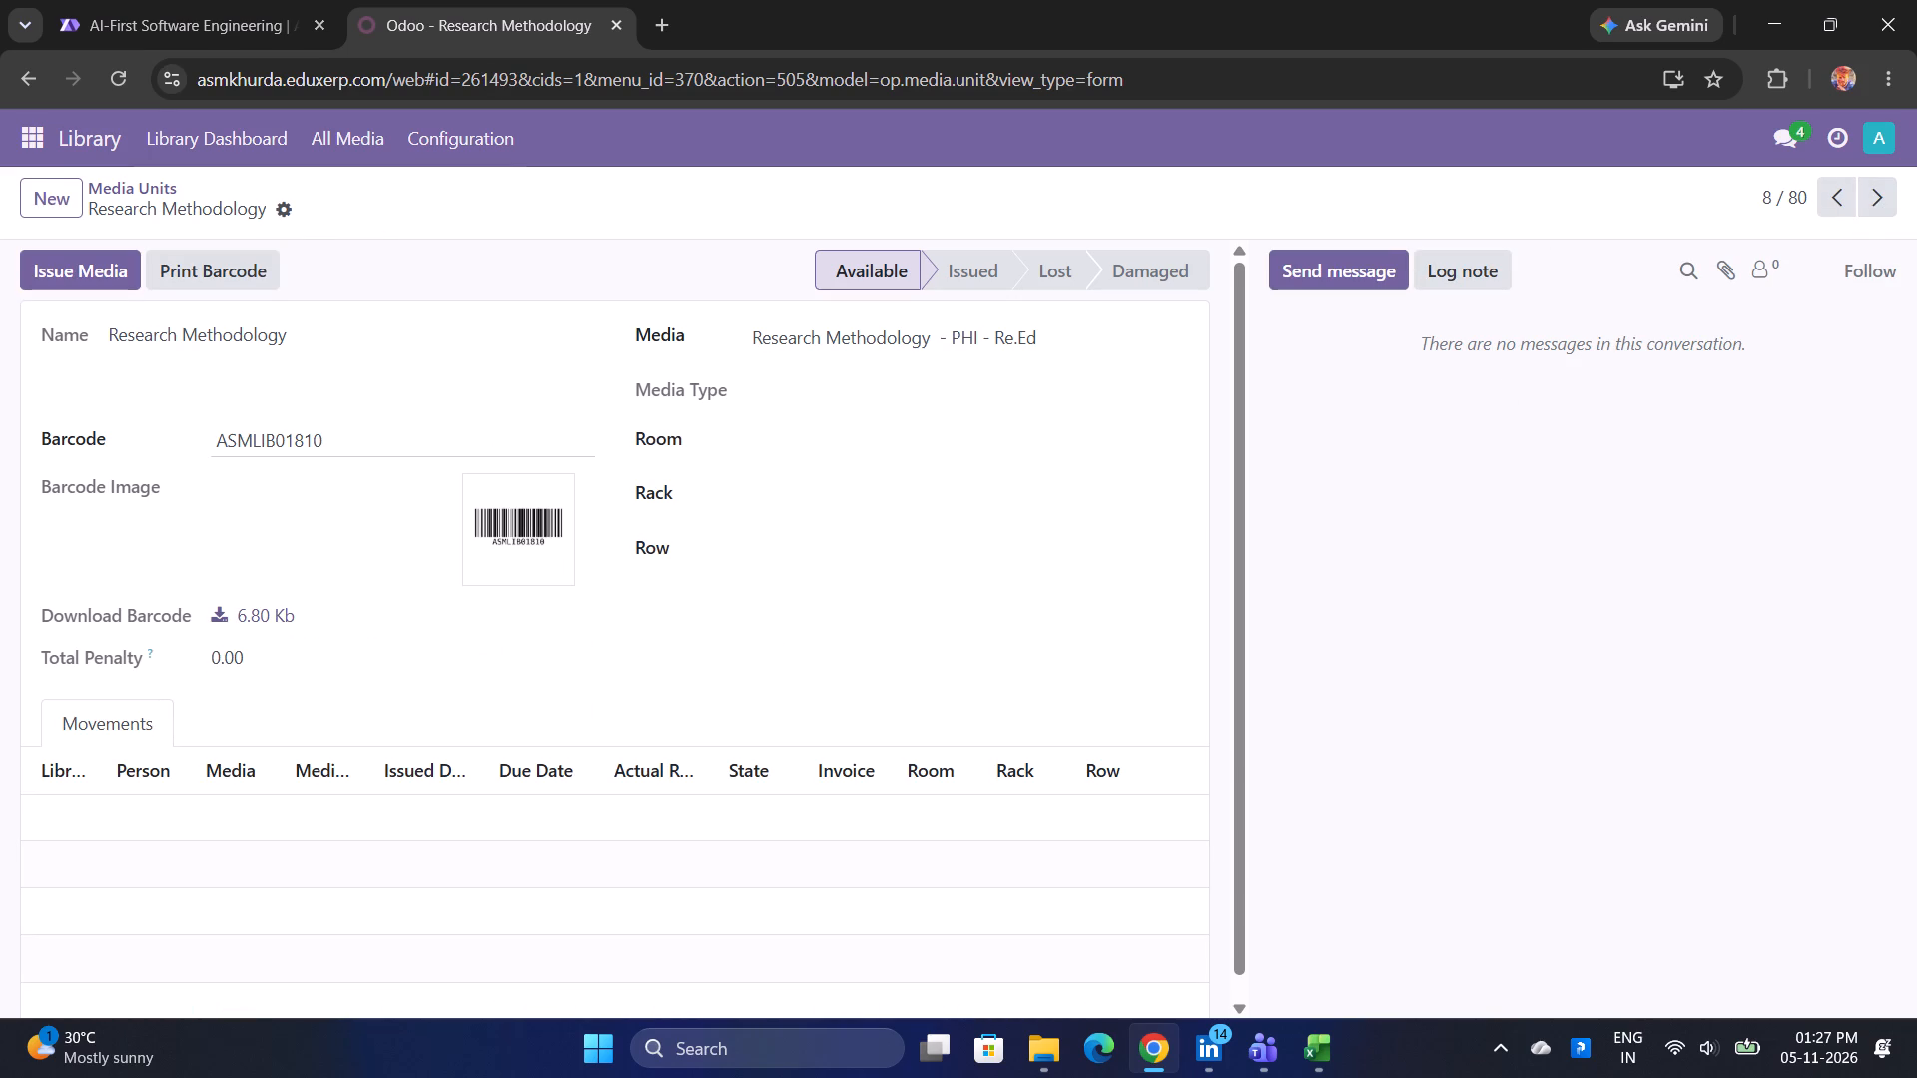
{"action": "left_click", "coordinate": [159, 189]}
{"action": "scroll", "coordinate": [1213, 773], "scroll_direction": "down", "scroll_amount": 3}
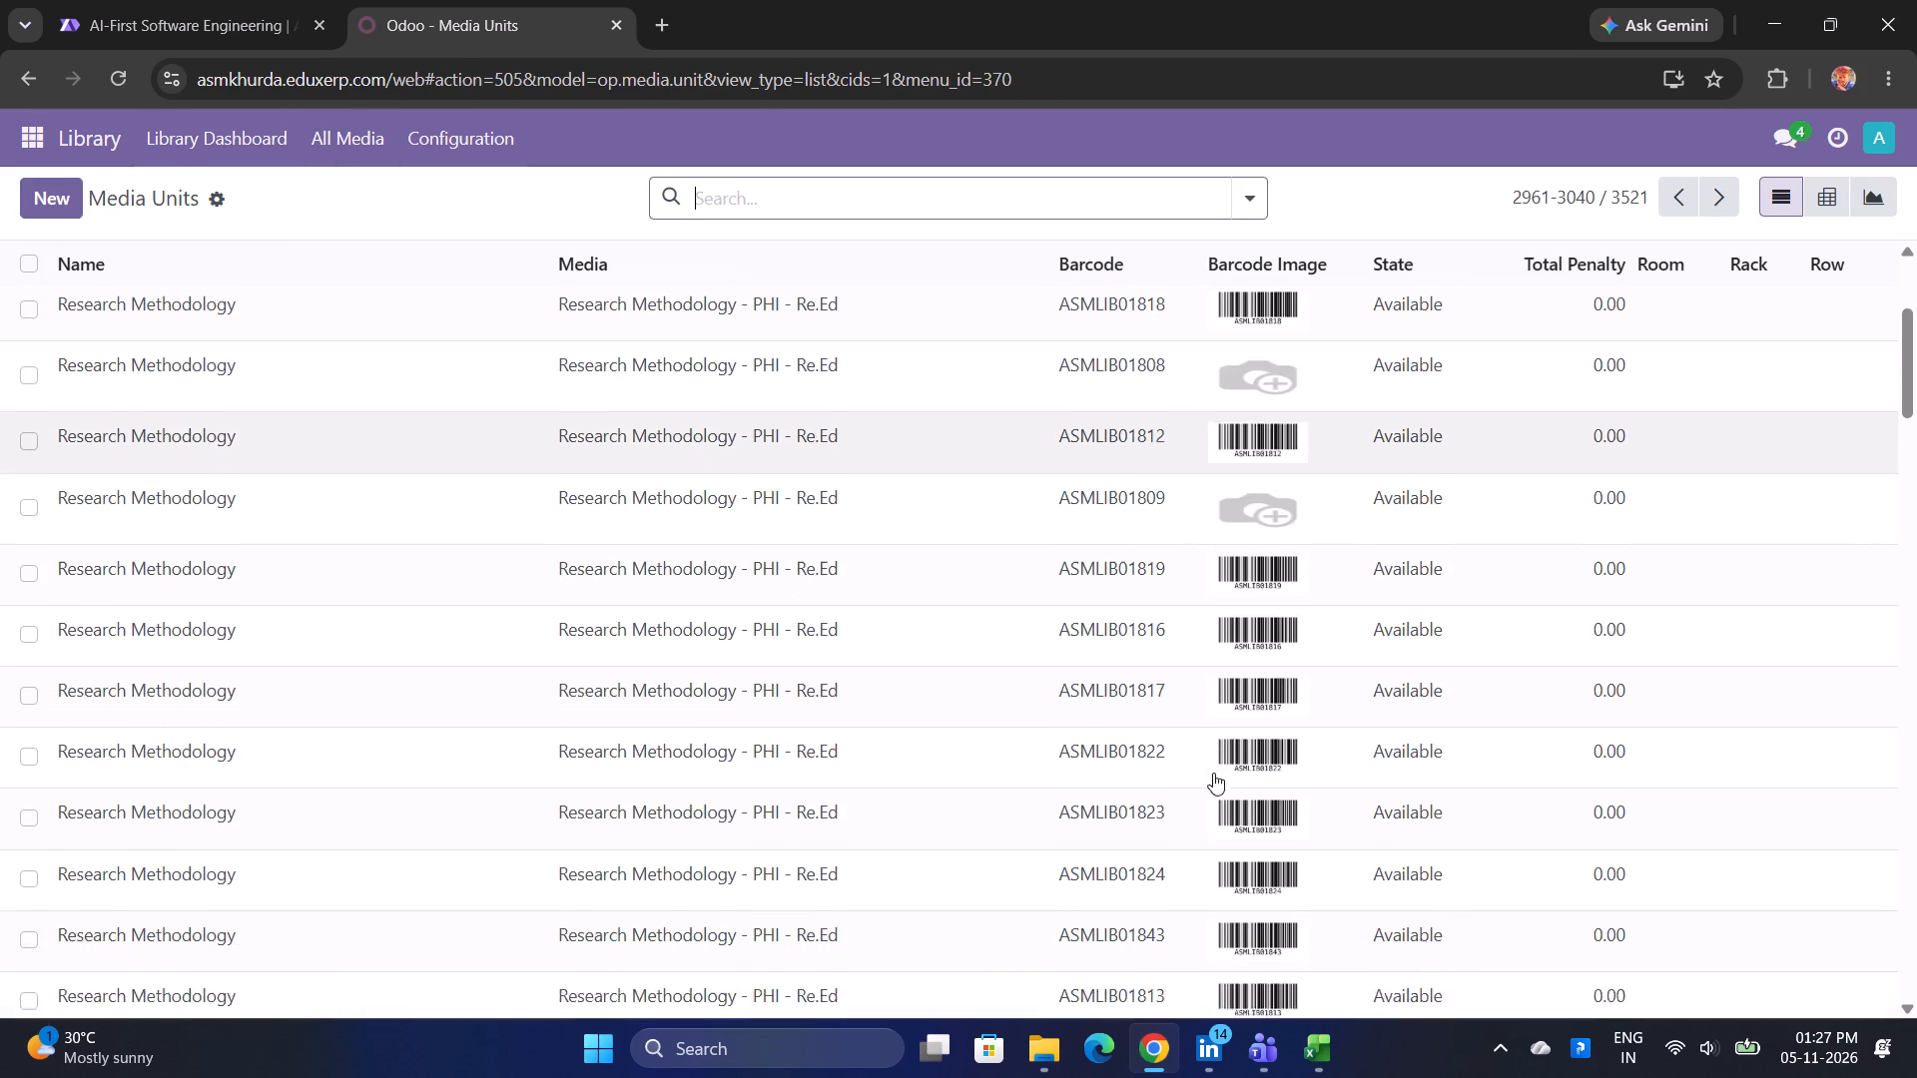
{"action": "scroll", "coordinate": [1213, 773], "scroll_direction": "down", "scroll_amount": 4}
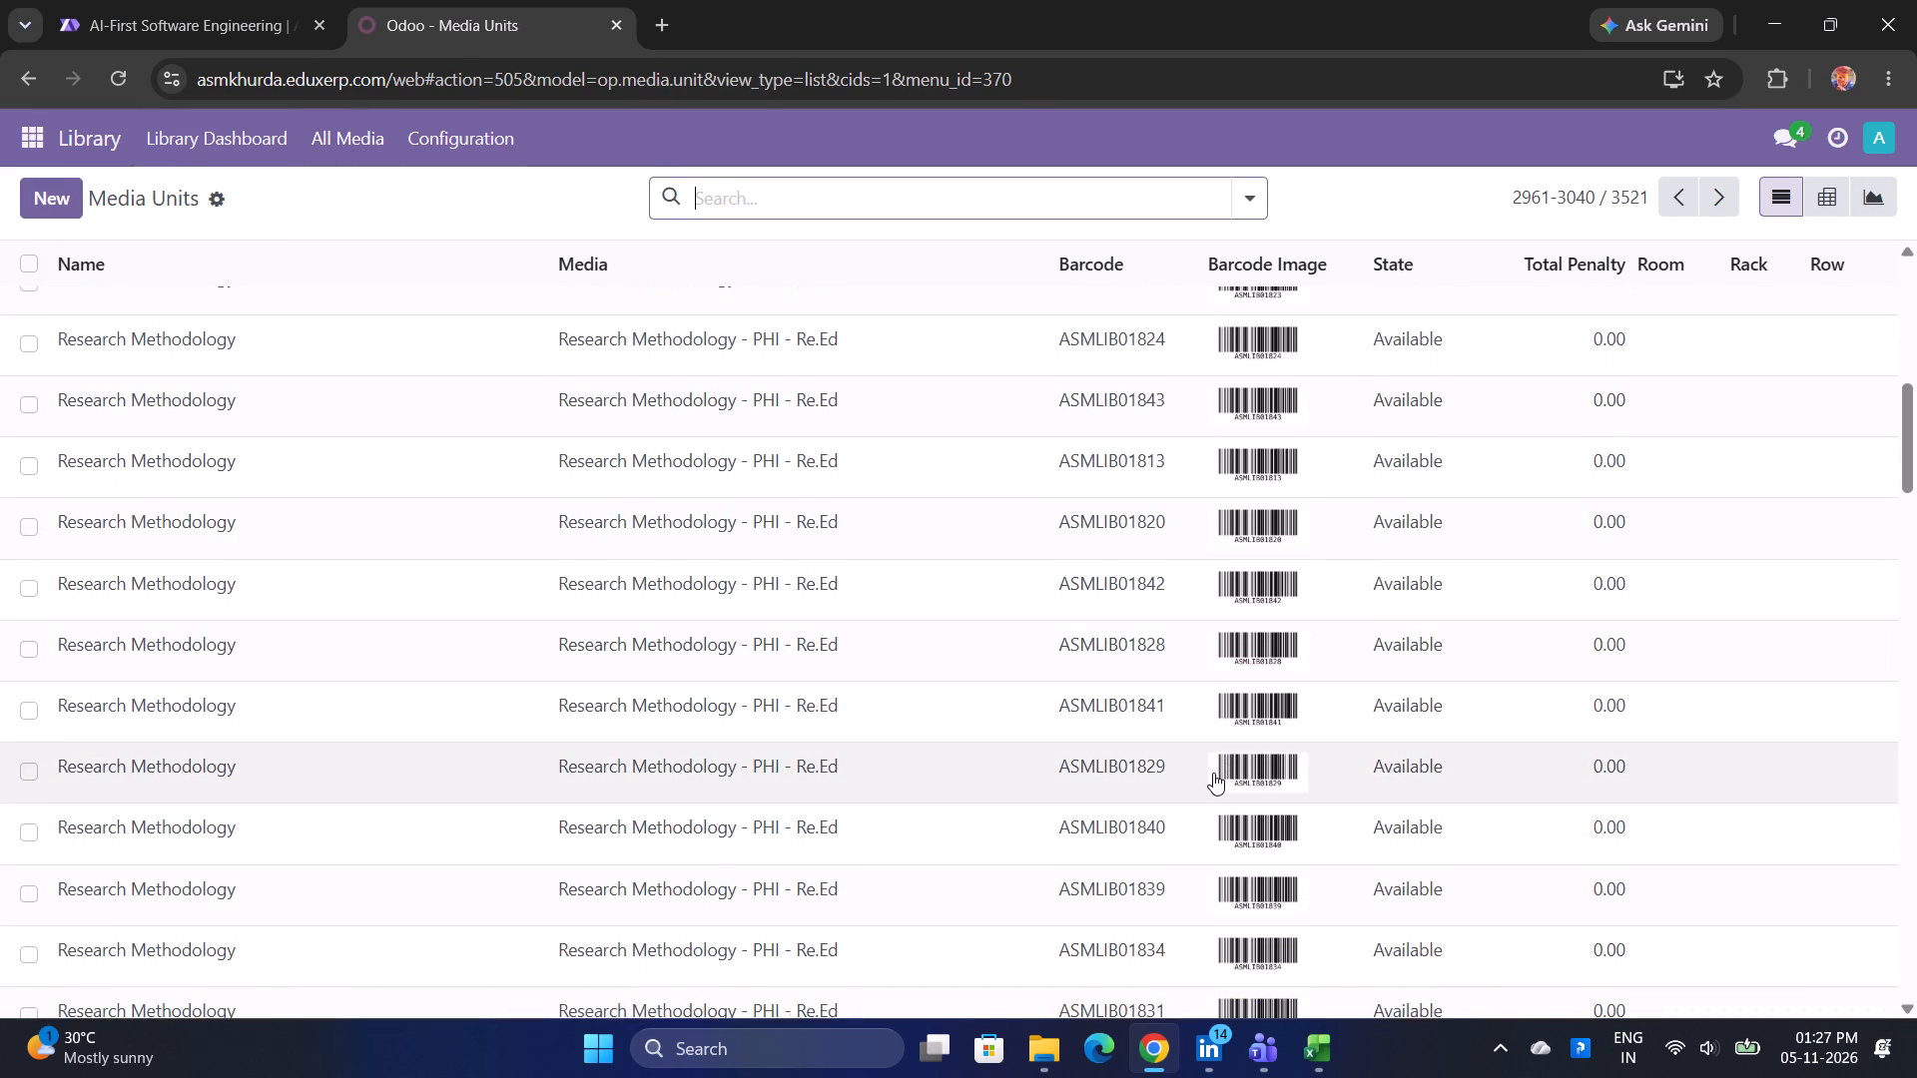
{"action": "scroll", "coordinate": [1213, 773], "scroll_direction": "down", "scroll_amount": 6}
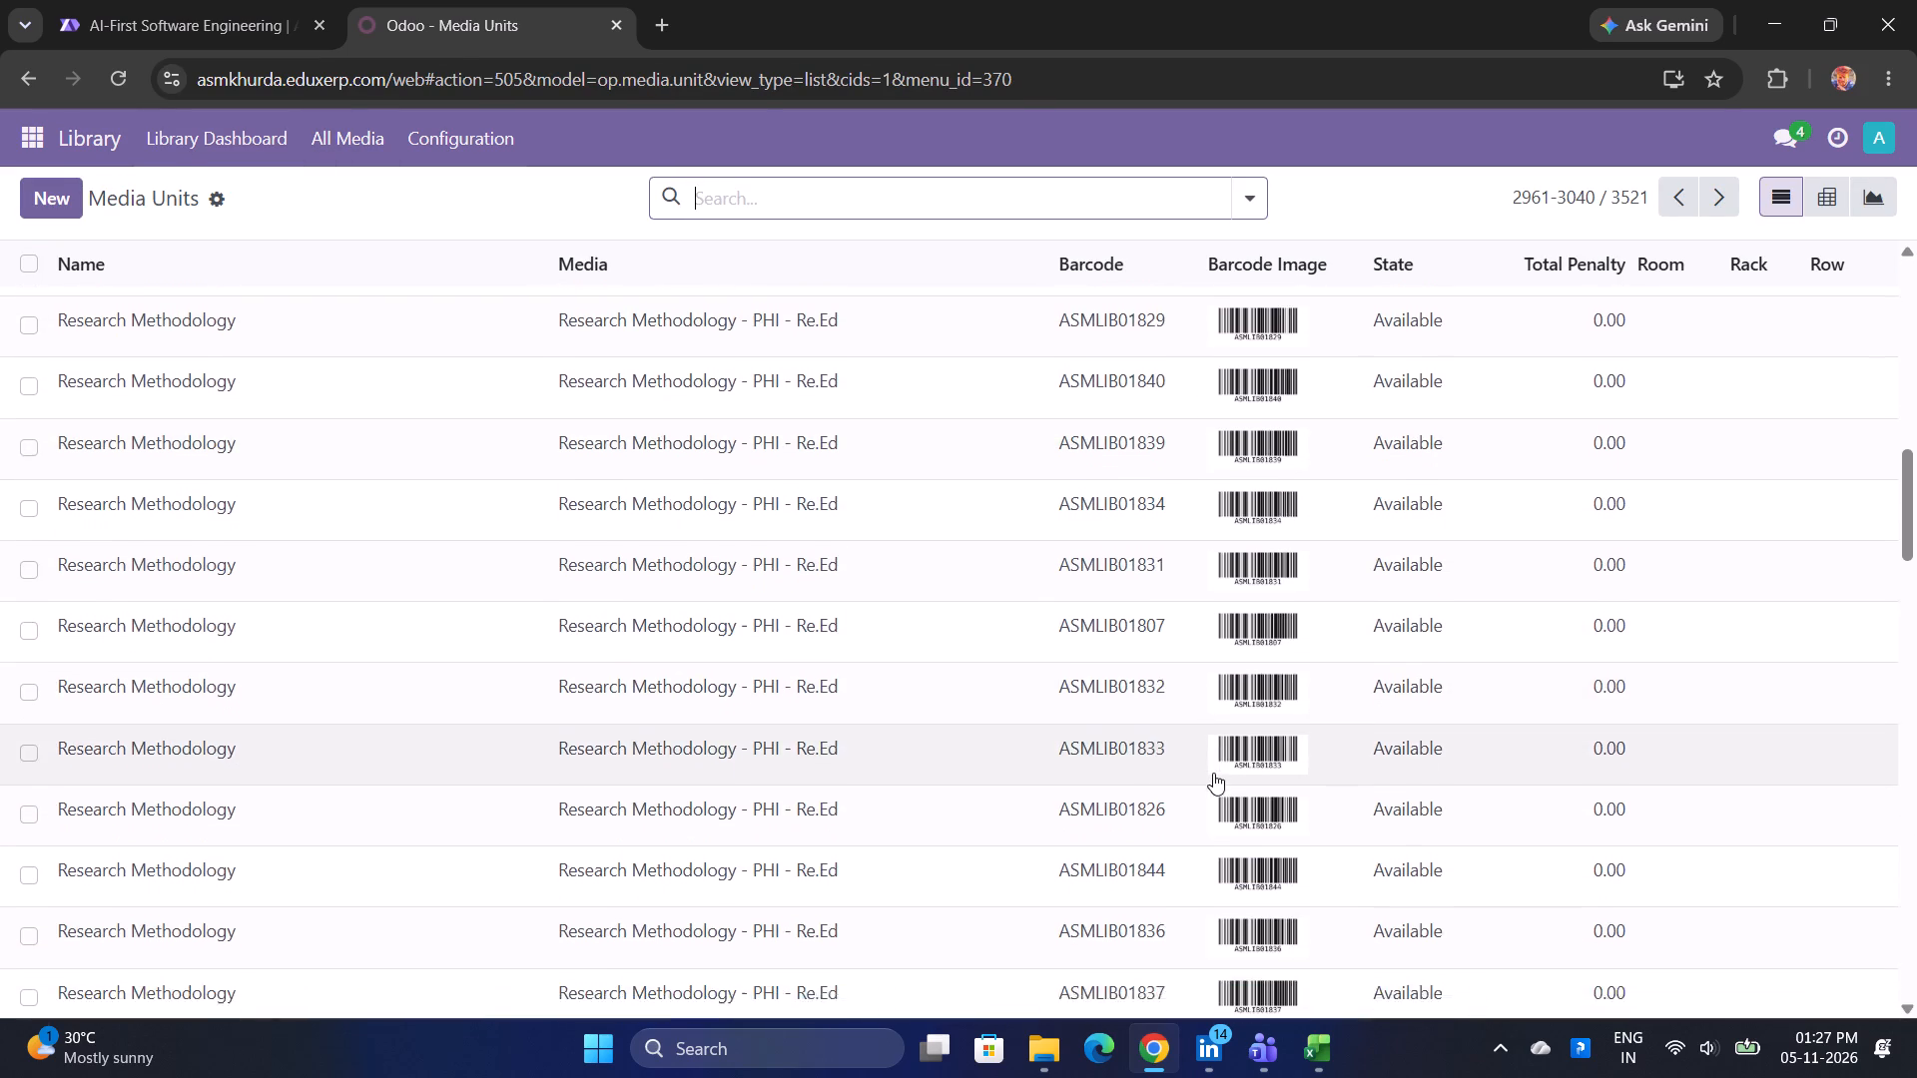
{"action": "scroll", "coordinate": [1213, 773], "scroll_direction": "down", "scroll_amount": 5}
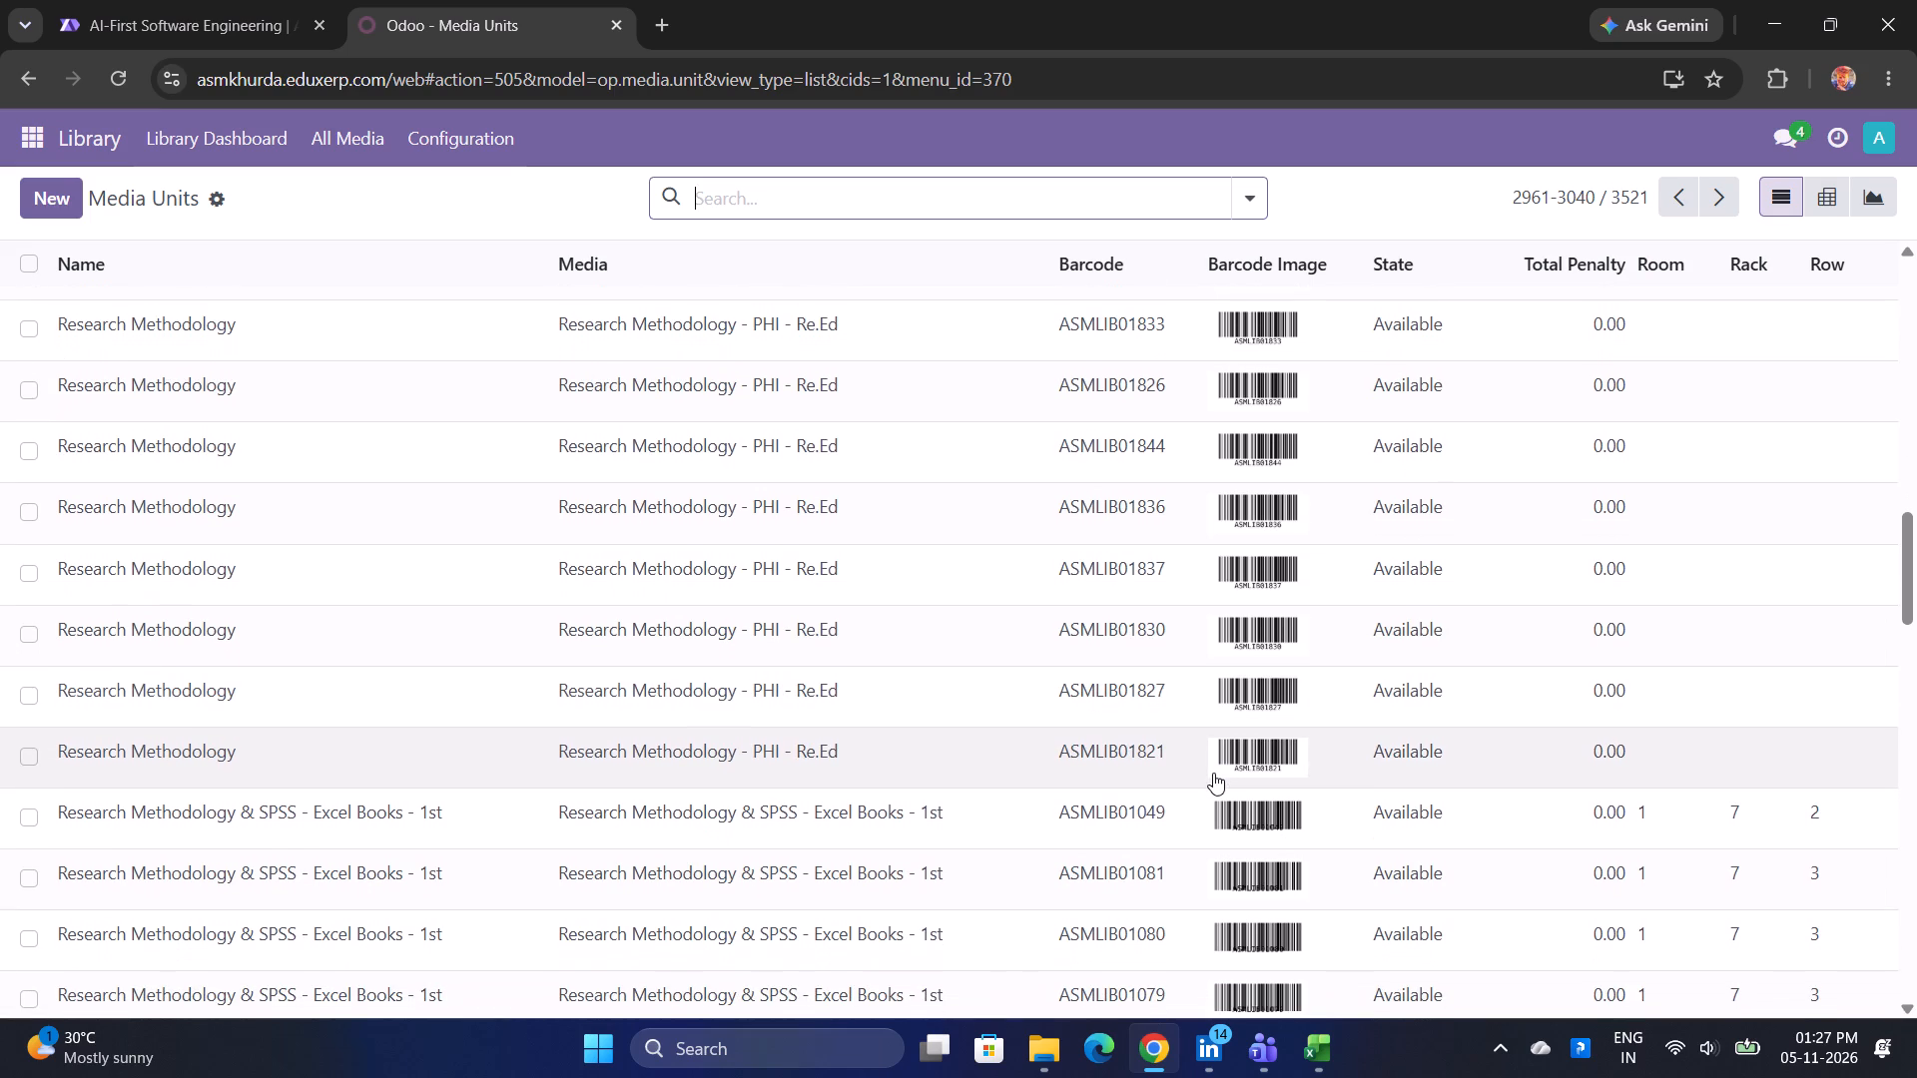
Regenerate the barcode image for Research Methodology & SPSS unit 37 of 80 by saving barcode ASMLIB0104 and re-saving it as ASMLIB01049.
{"action": "left_click", "coordinate": [1213, 773]}
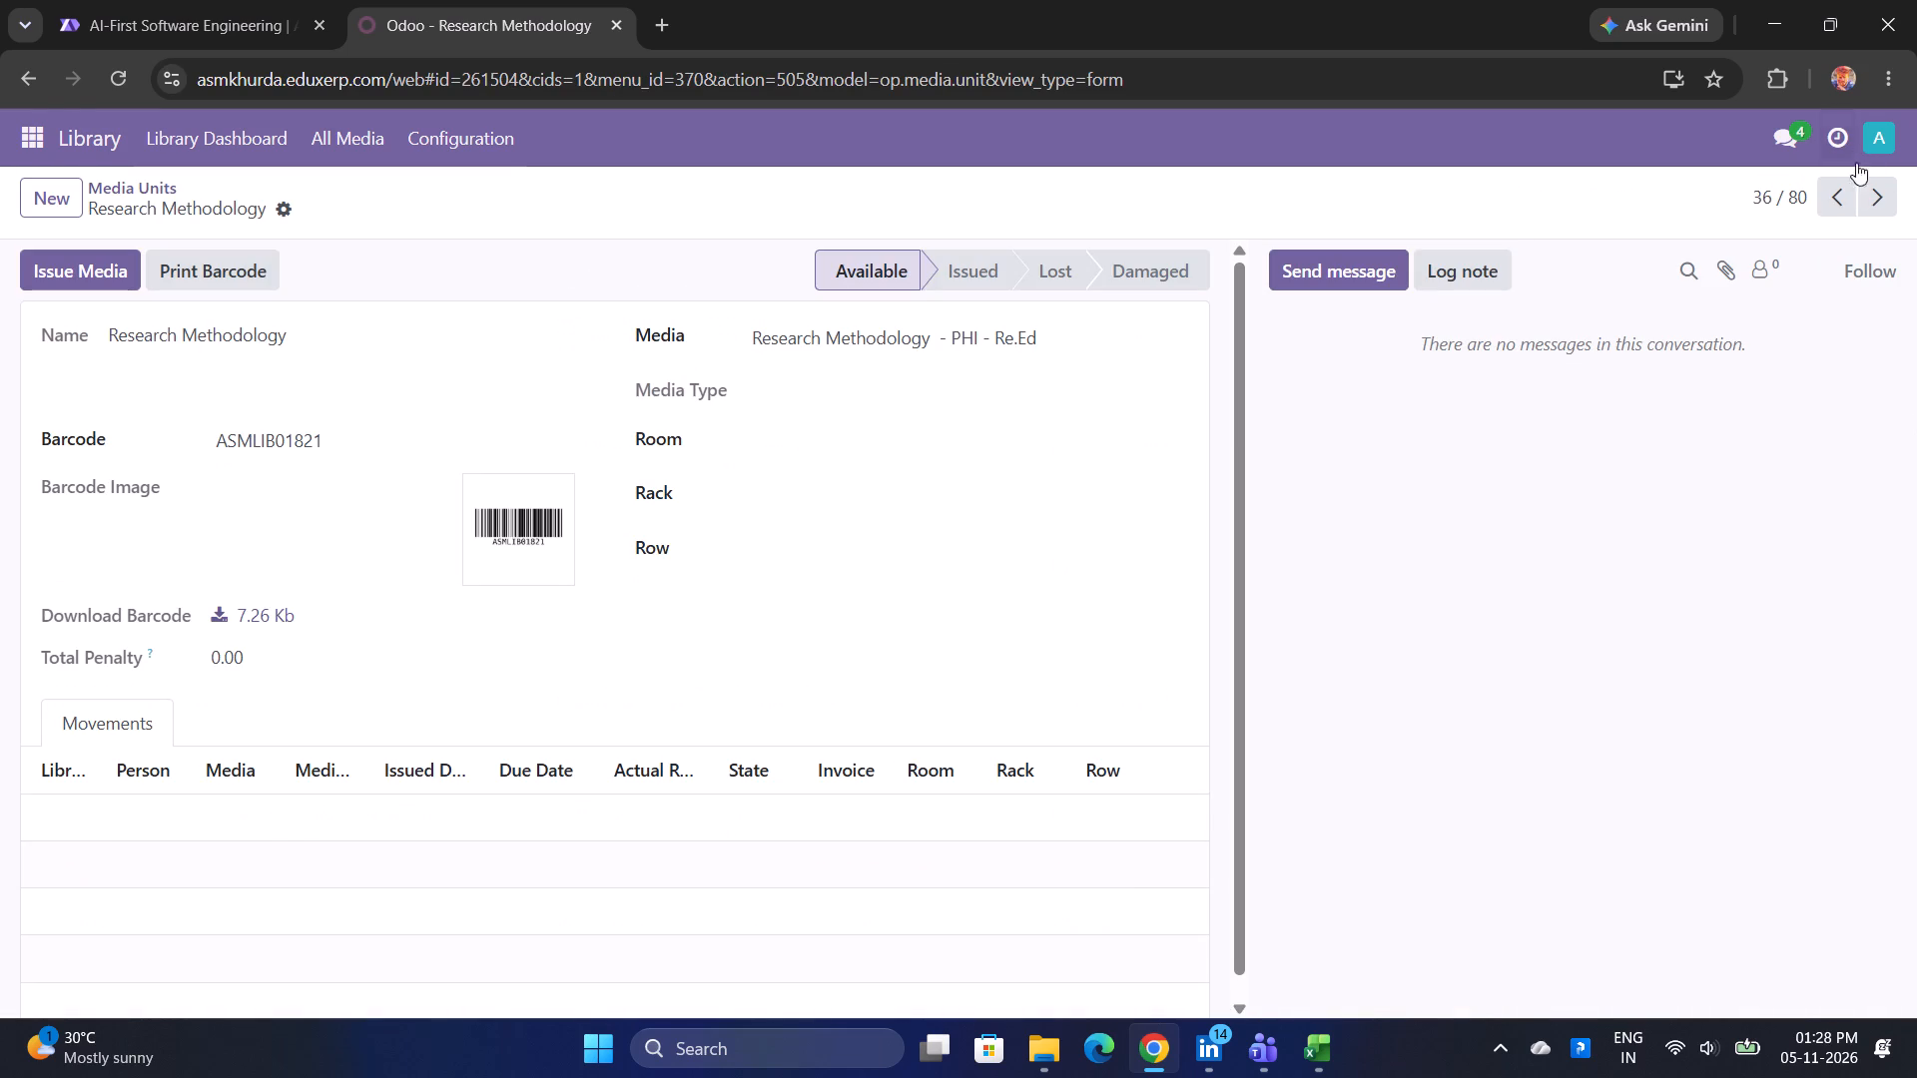
{"action": "left_click", "coordinate": [1877, 201]}
{"action": "left_click", "coordinate": [378, 444]}
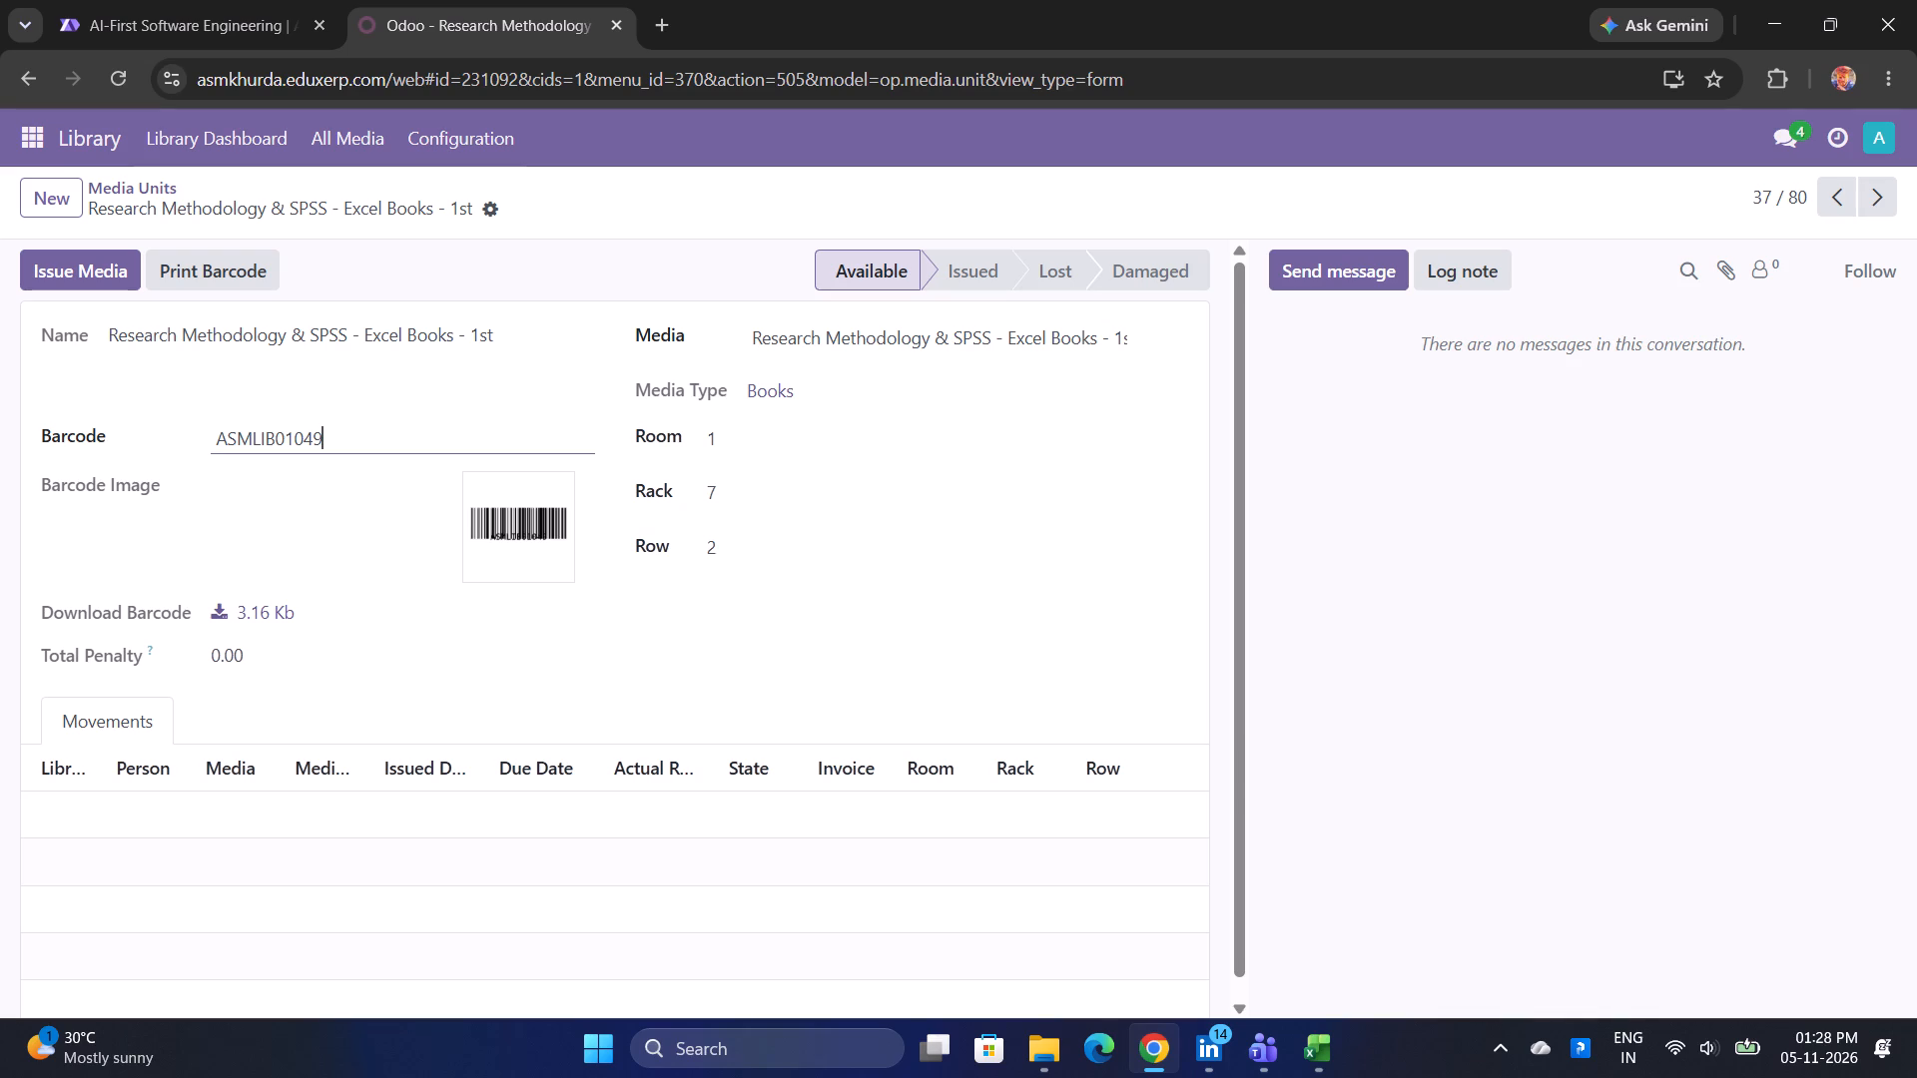
{"action": "key", "text": "BackSpace"}
{"action": "left_click", "coordinate": [517, 210]}
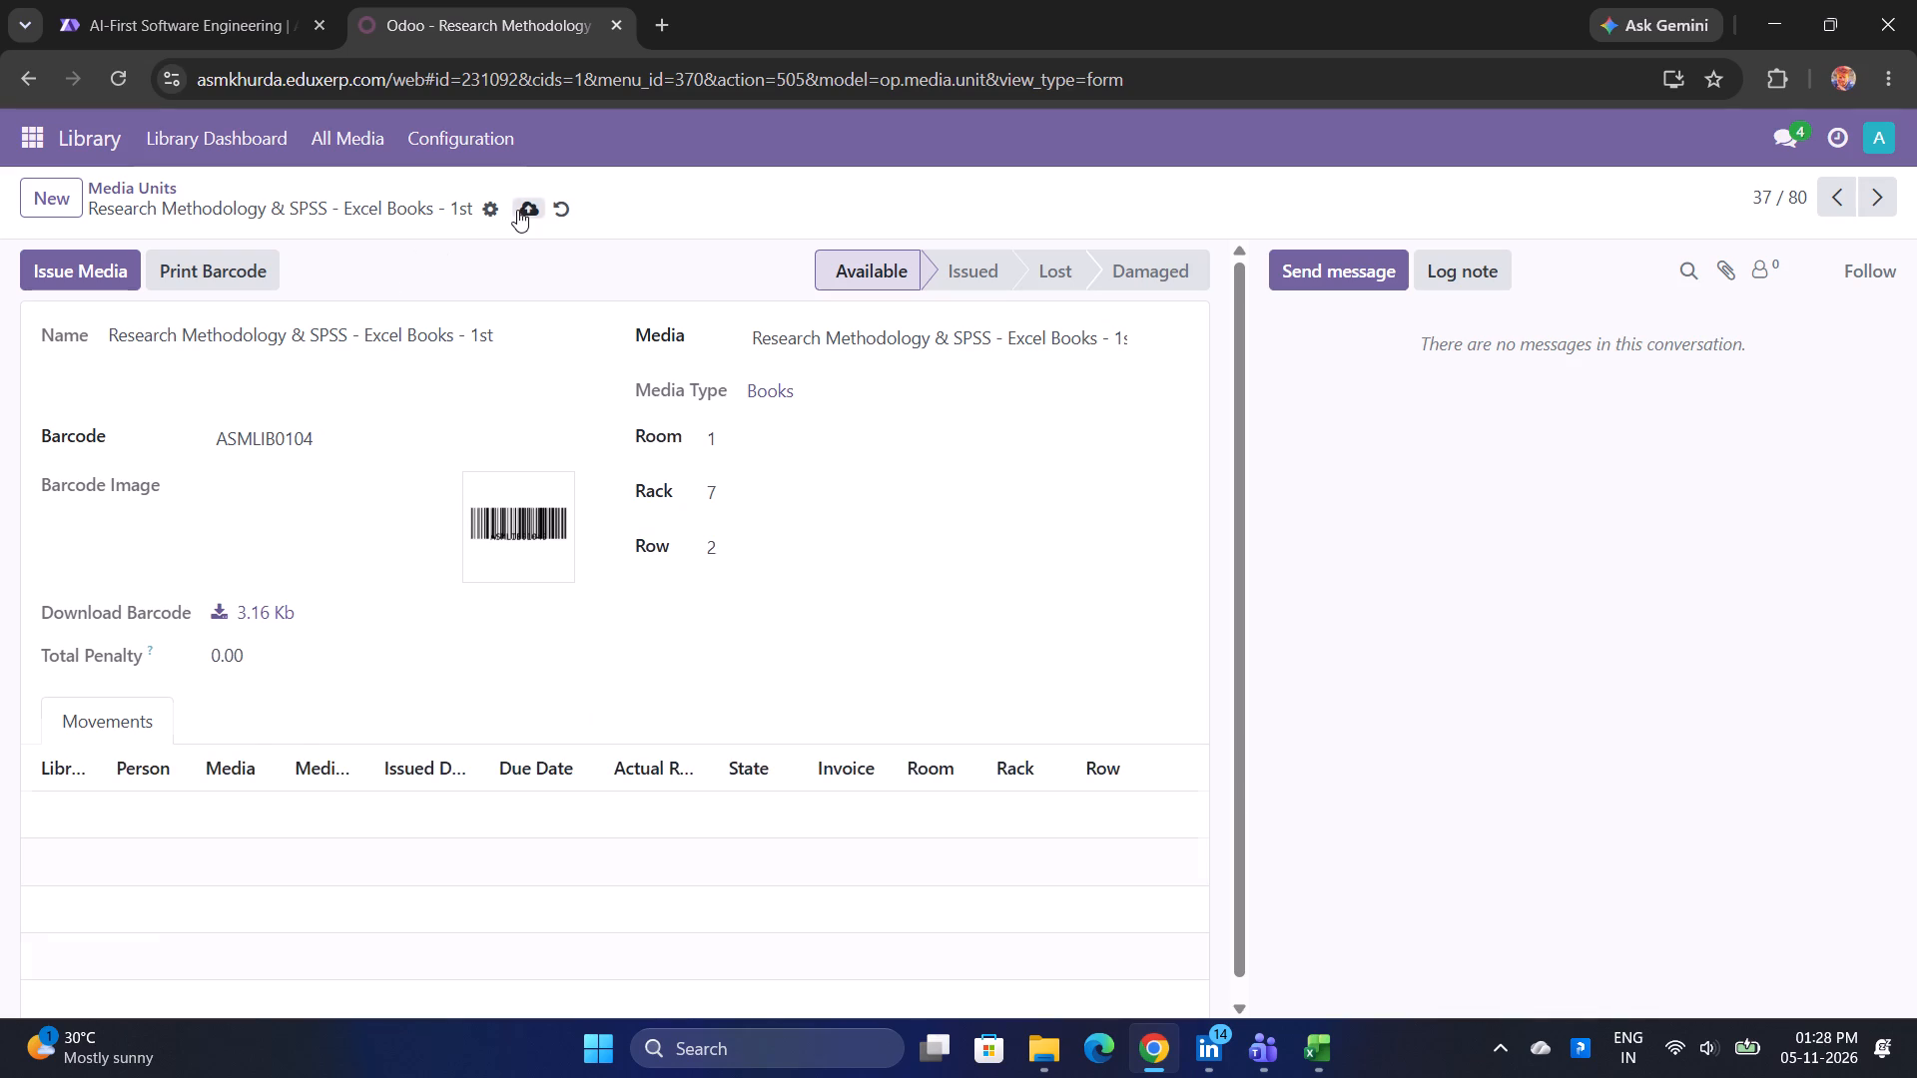
{"action": "left_click", "coordinate": [405, 423]}
{"action": "key", "text": "9"}
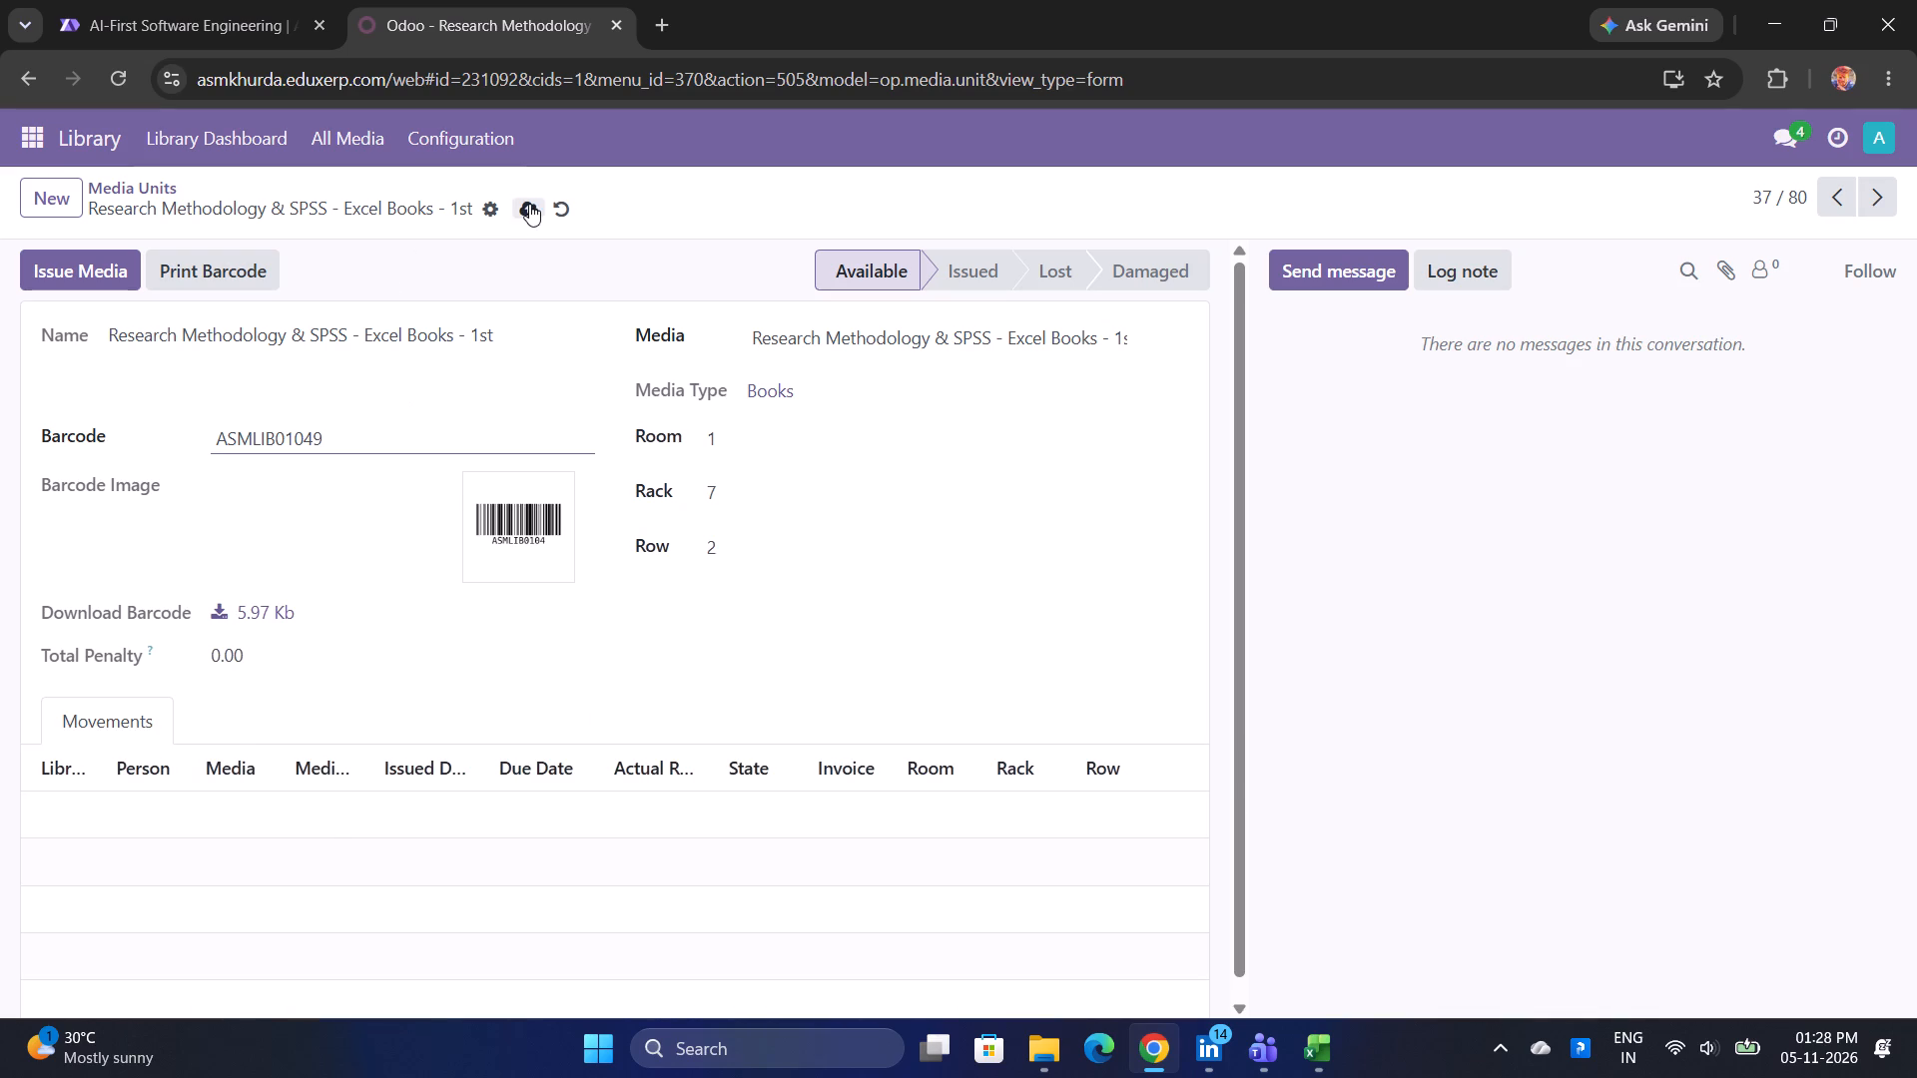
{"action": "left_click", "coordinate": [529, 204]}
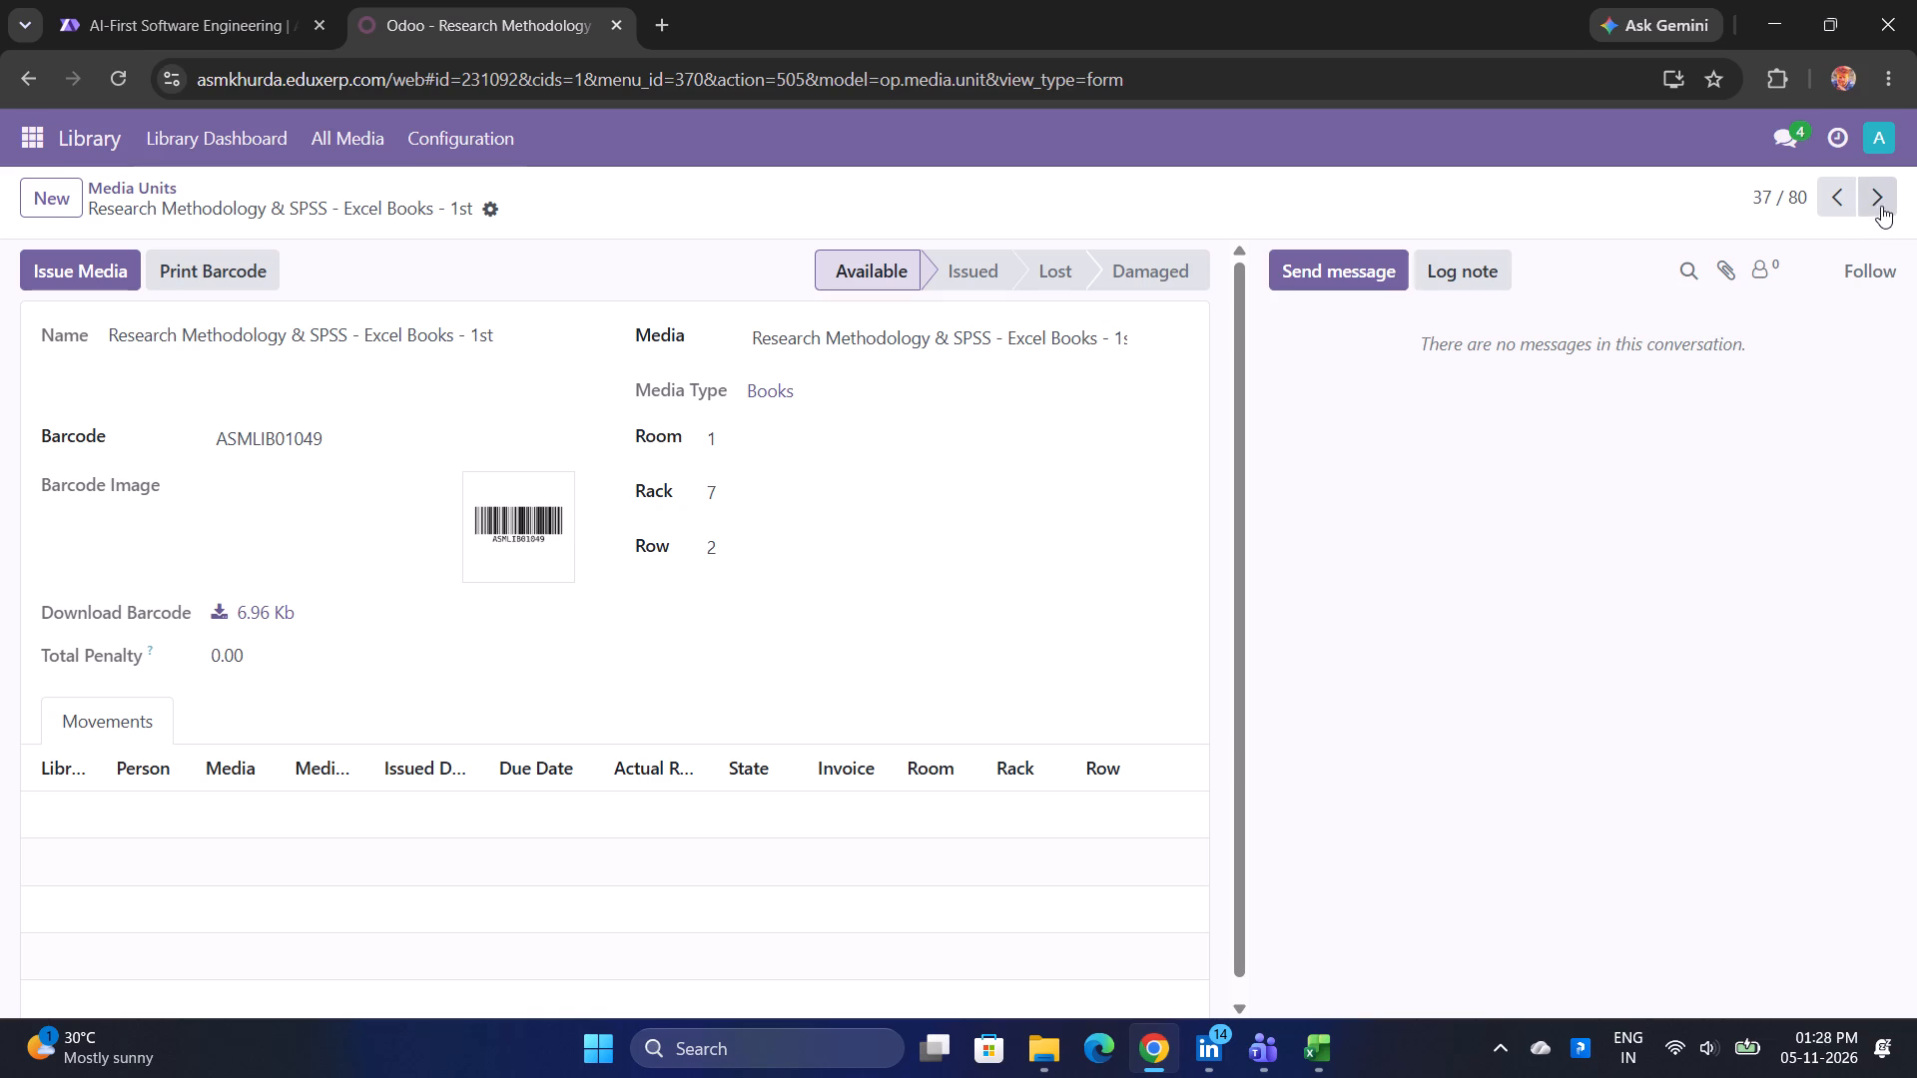
Regenerate the barcode image for Research Methodology & SPSS unit 38 of 80 by saving barcode ASMLIB0108 and re-saving it as ASMLIB01081.
{"action": "left_click", "coordinate": [1877, 203]}
{"action": "left_click", "coordinate": [556, 428]}
{"action": "key", "text": "BackSpace"}
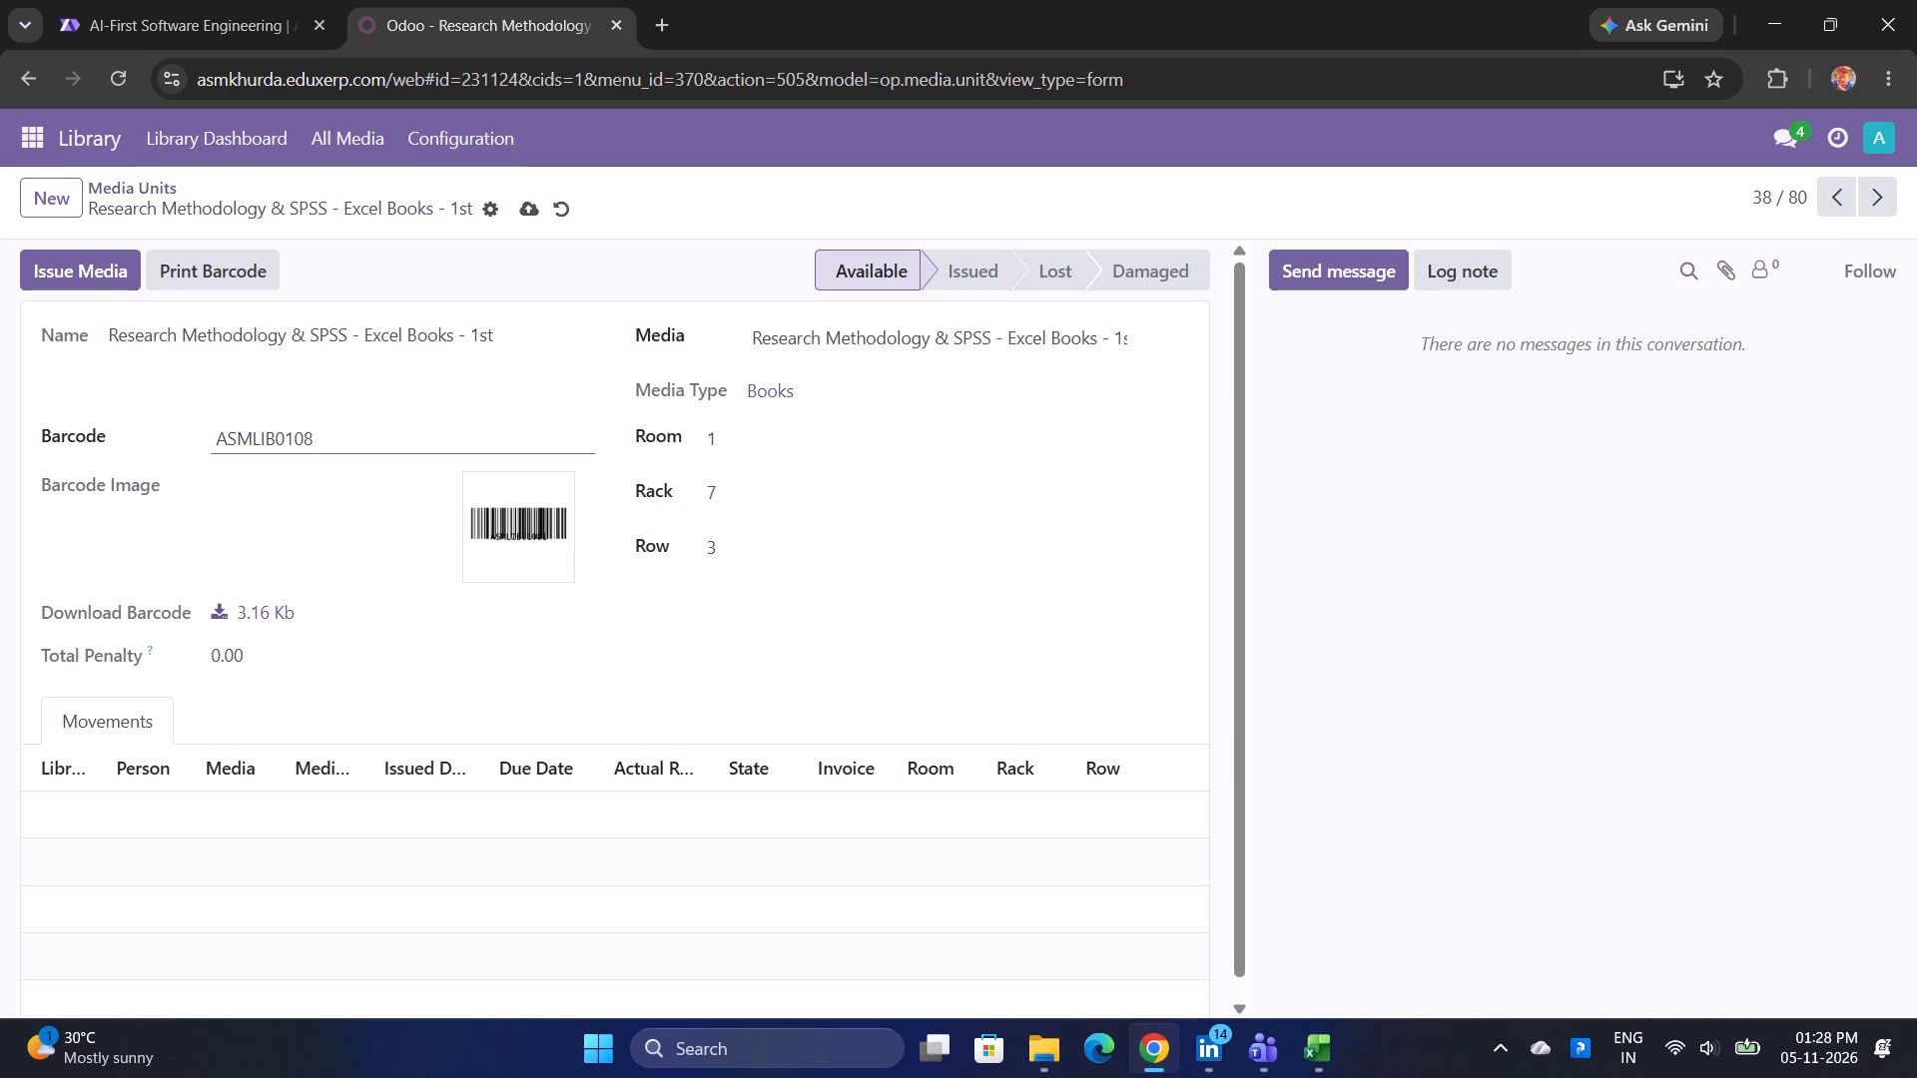
{"action": "left_click", "coordinate": [528, 214]}
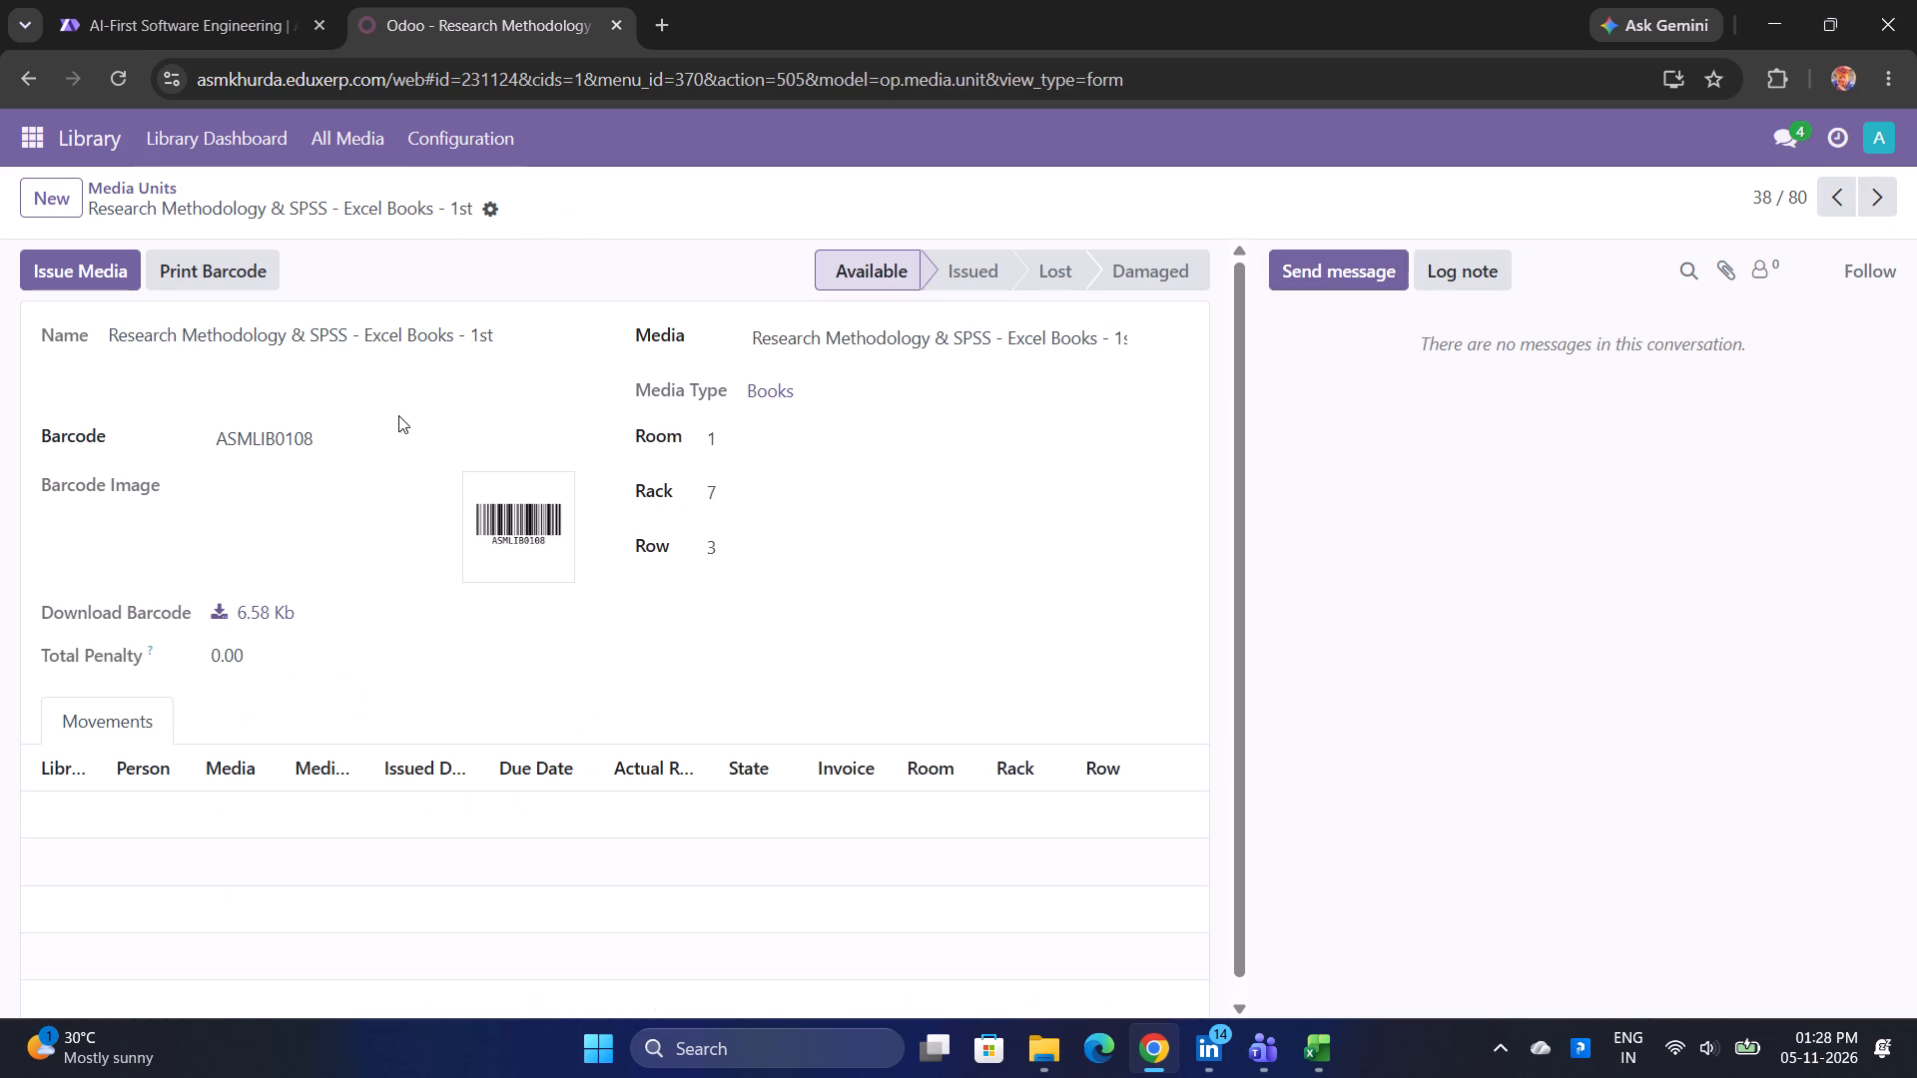
{"action": "left_click", "coordinate": [396, 426]}
{"action": "key", "text": "1"}
{"action": "left_click", "coordinate": [526, 201]}
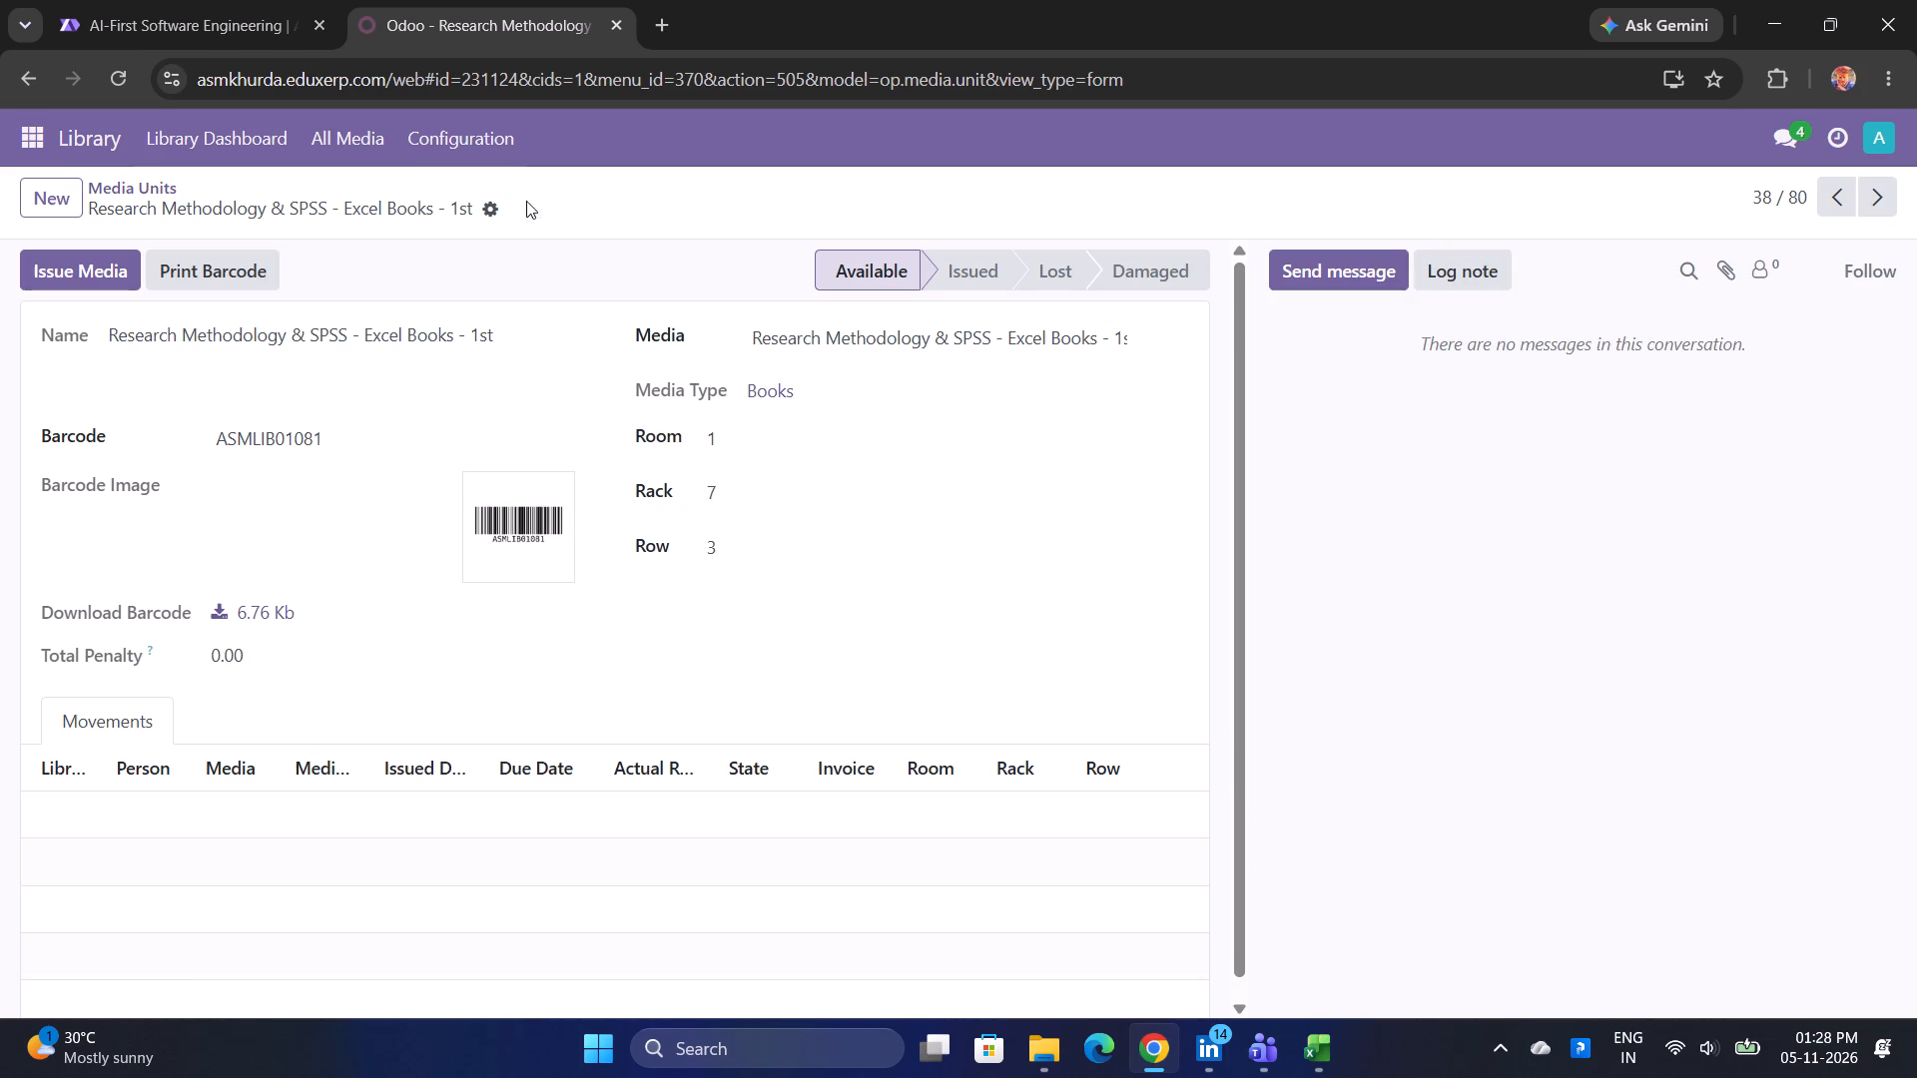
Regenerate the barcode image for Research Methodology & SPSS unit 39 of 80 by saving barcode ASMLIB0108 and re-saving it as ASMLIB01080.
{"action": "left_click", "coordinate": [1867, 190]}
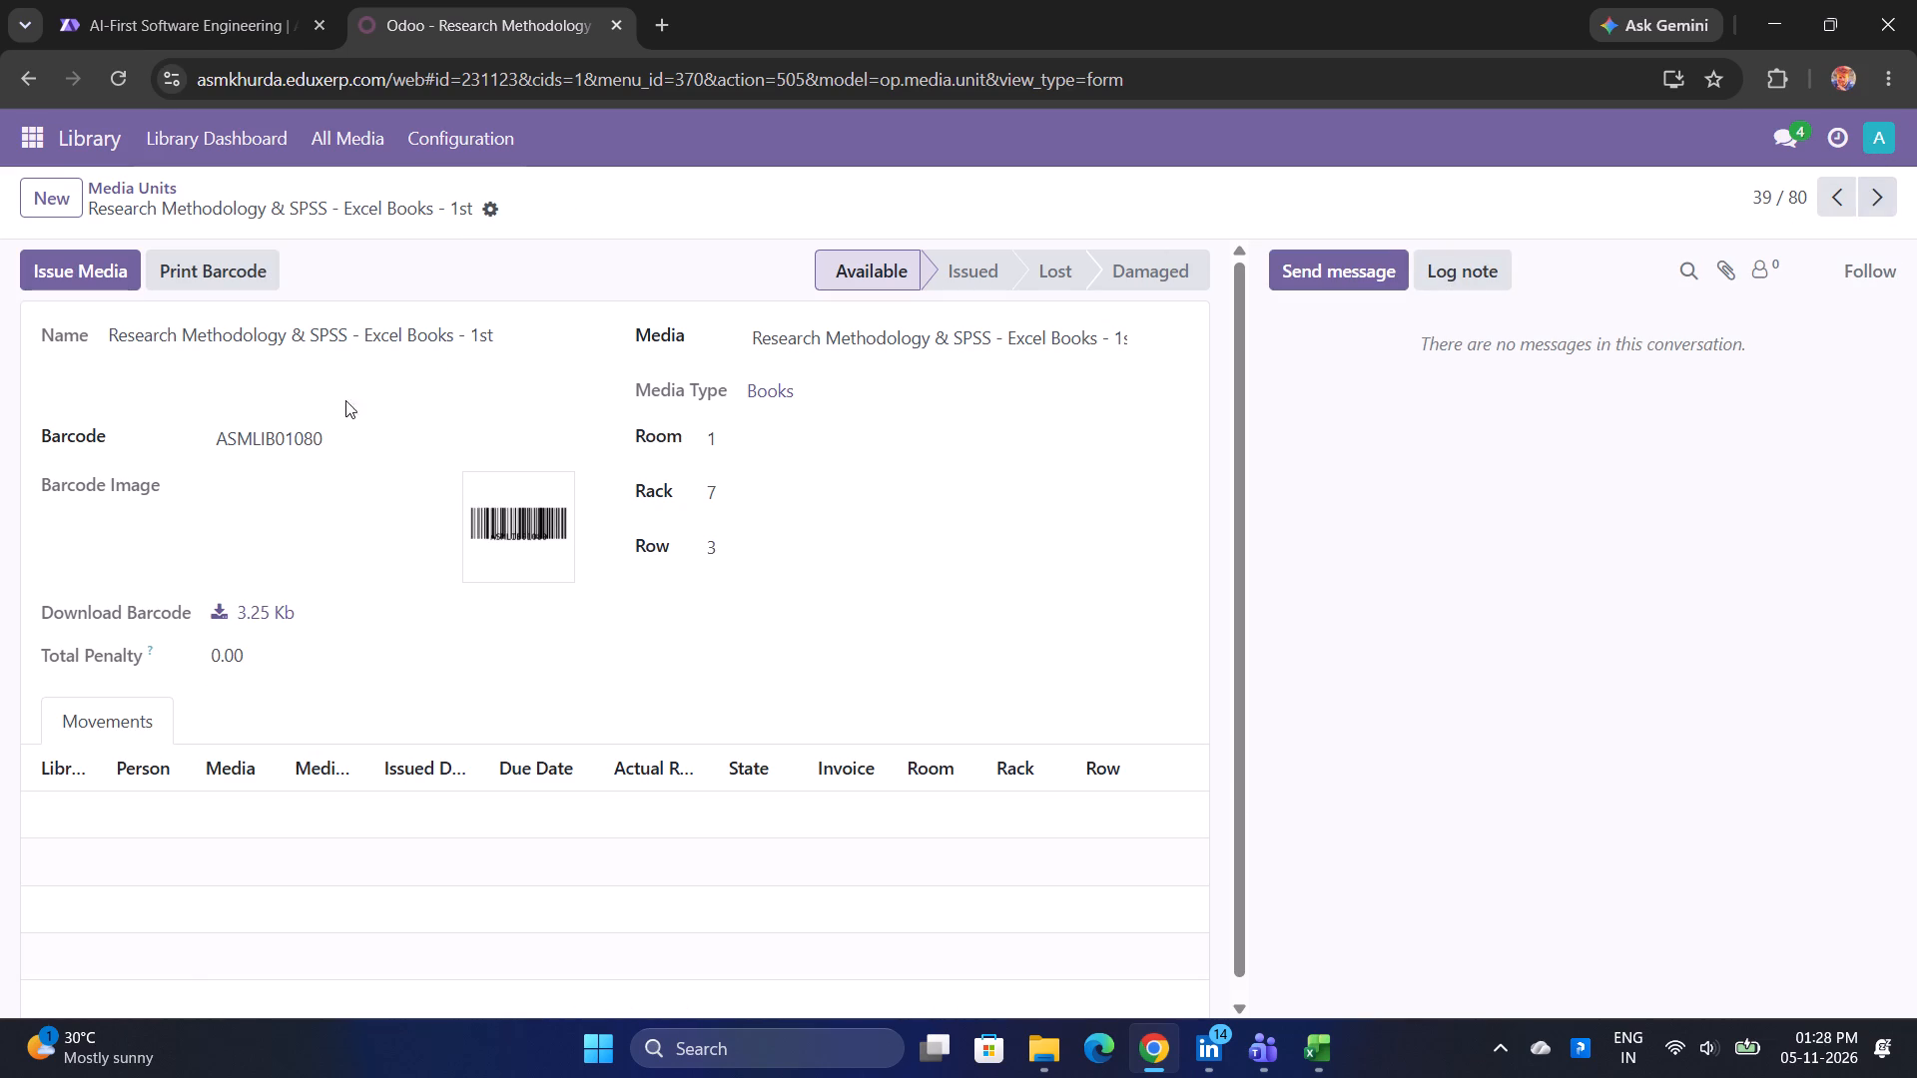
{"action": "left_click", "coordinate": [350, 450]}
{"action": "key", "text": "BackSpace"}
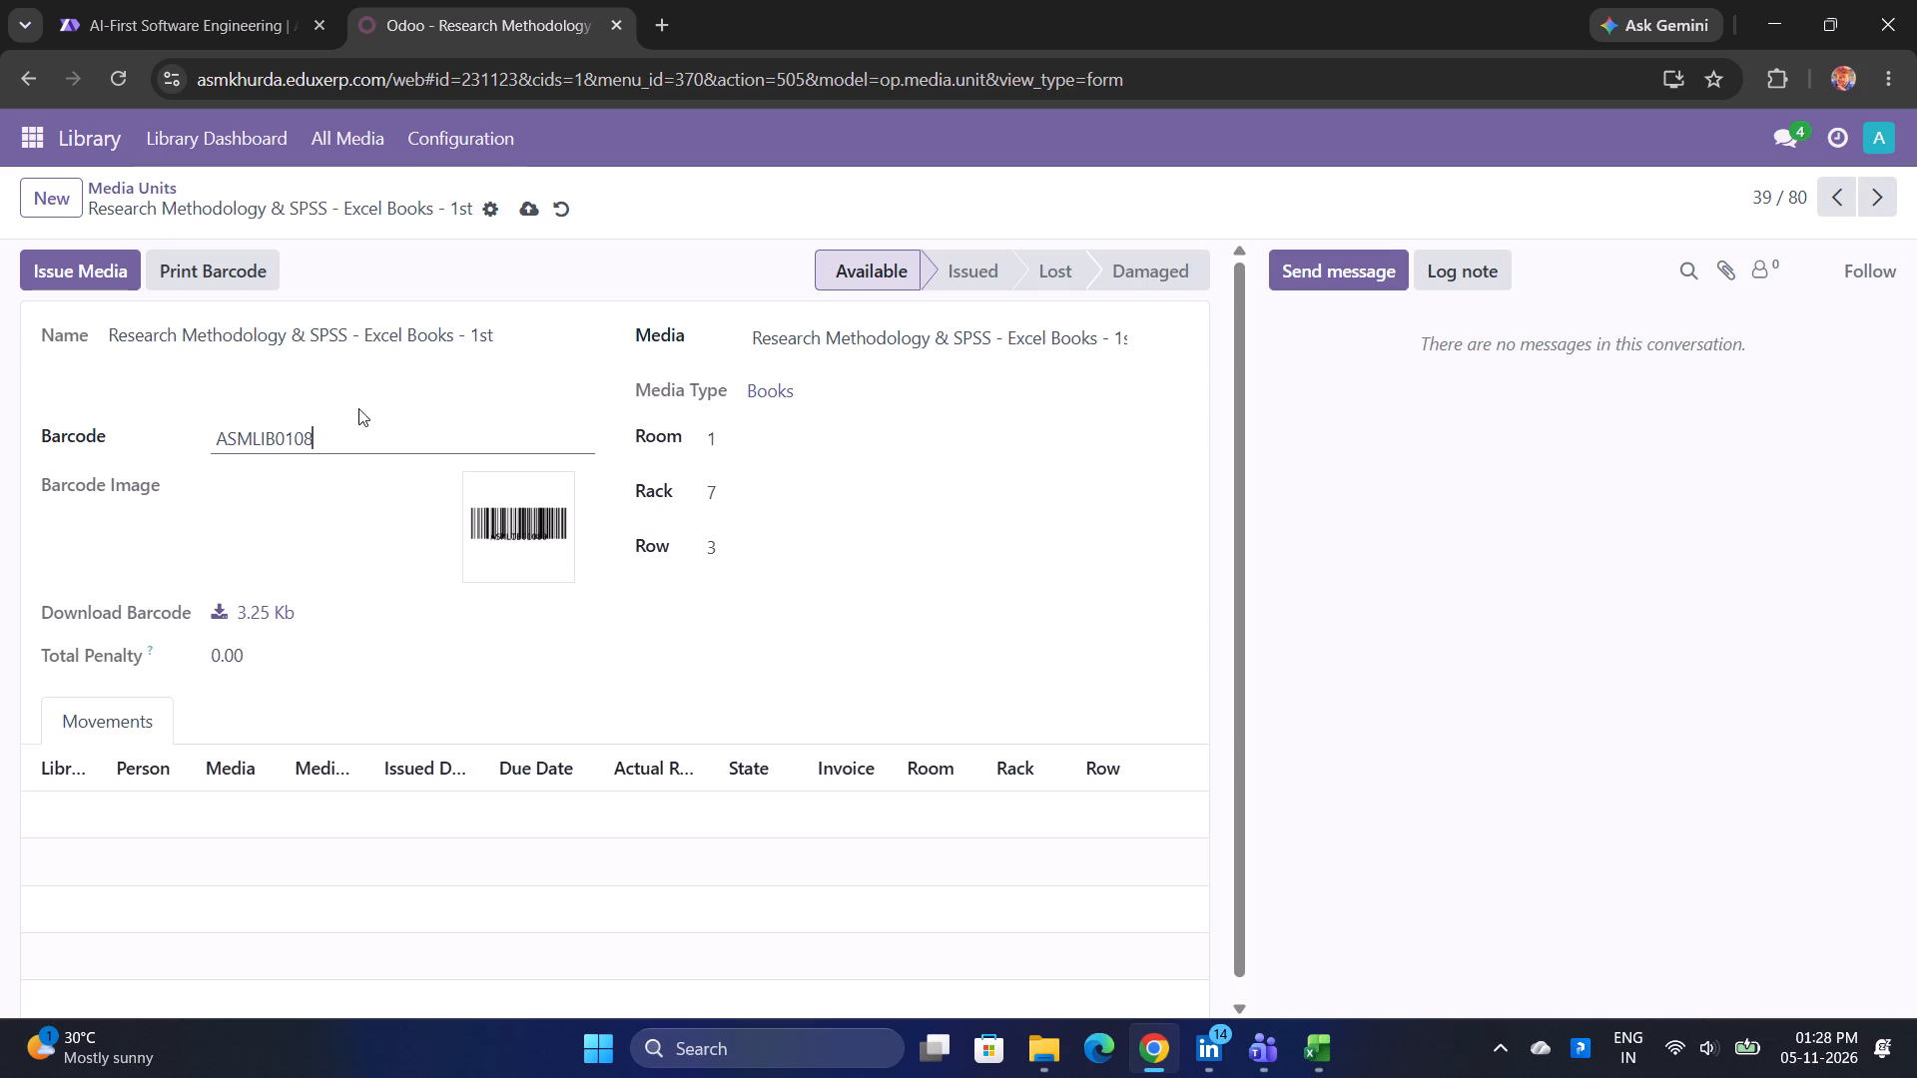
{"action": "left_click", "coordinate": [527, 204]}
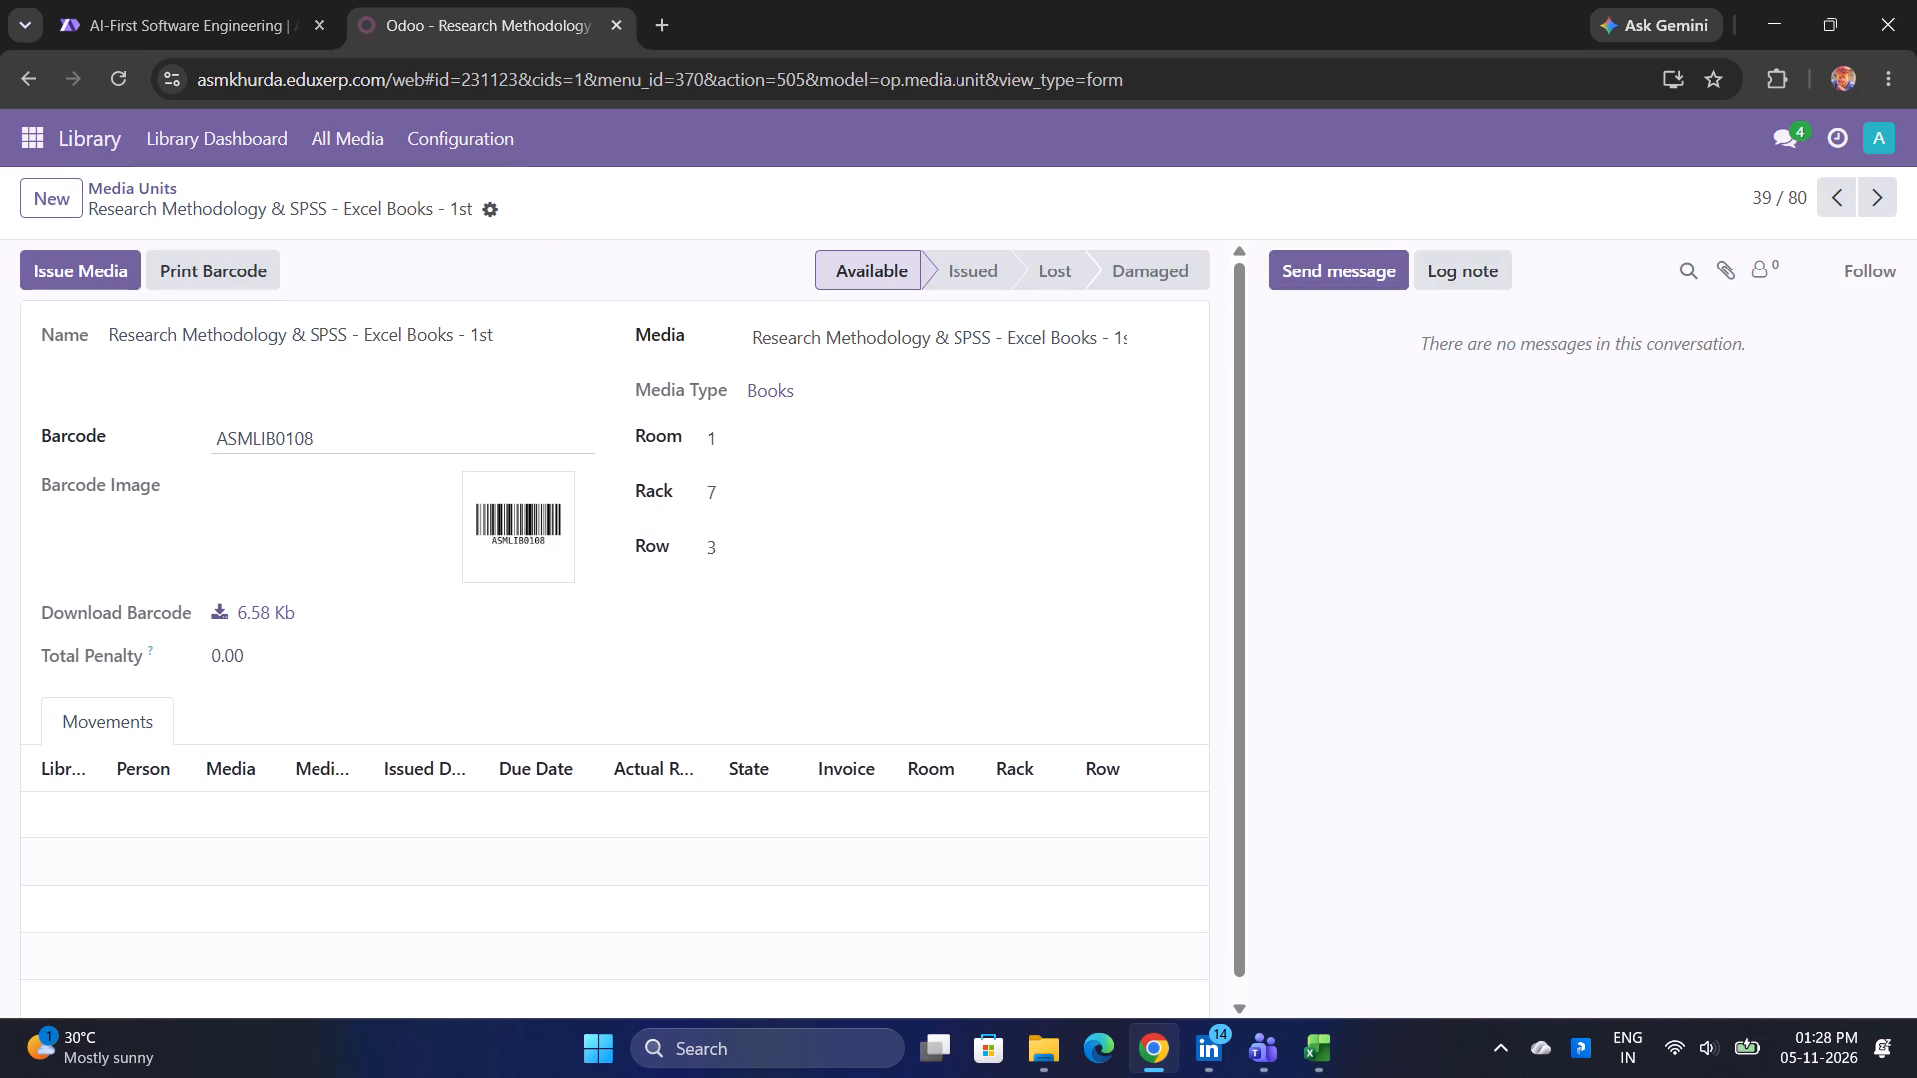
{"action": "left_click", "coordinate": [402, 436]}
{"action": "key", "text": "0"}
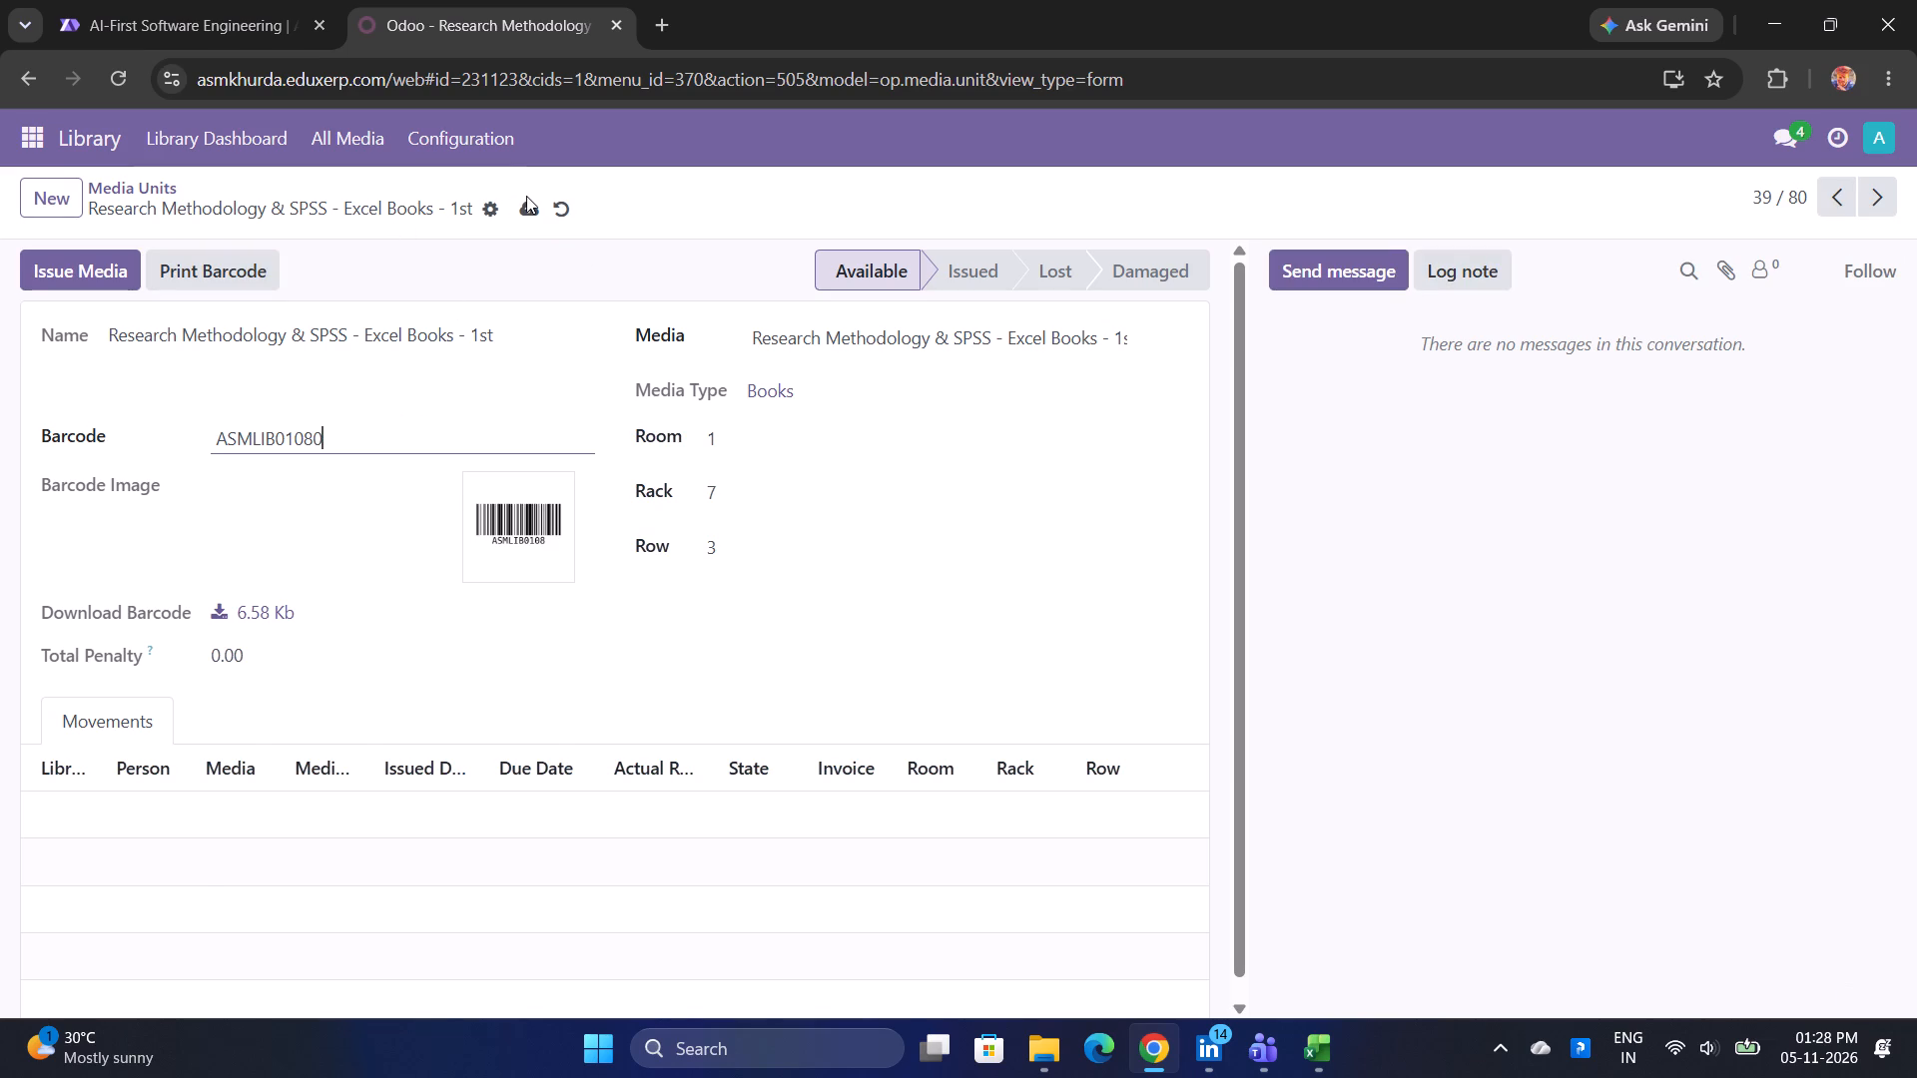
{"action": "left_click", "coordinate": [526, 196]}
{"action": "left_click", "coordinate": [526, 203]}
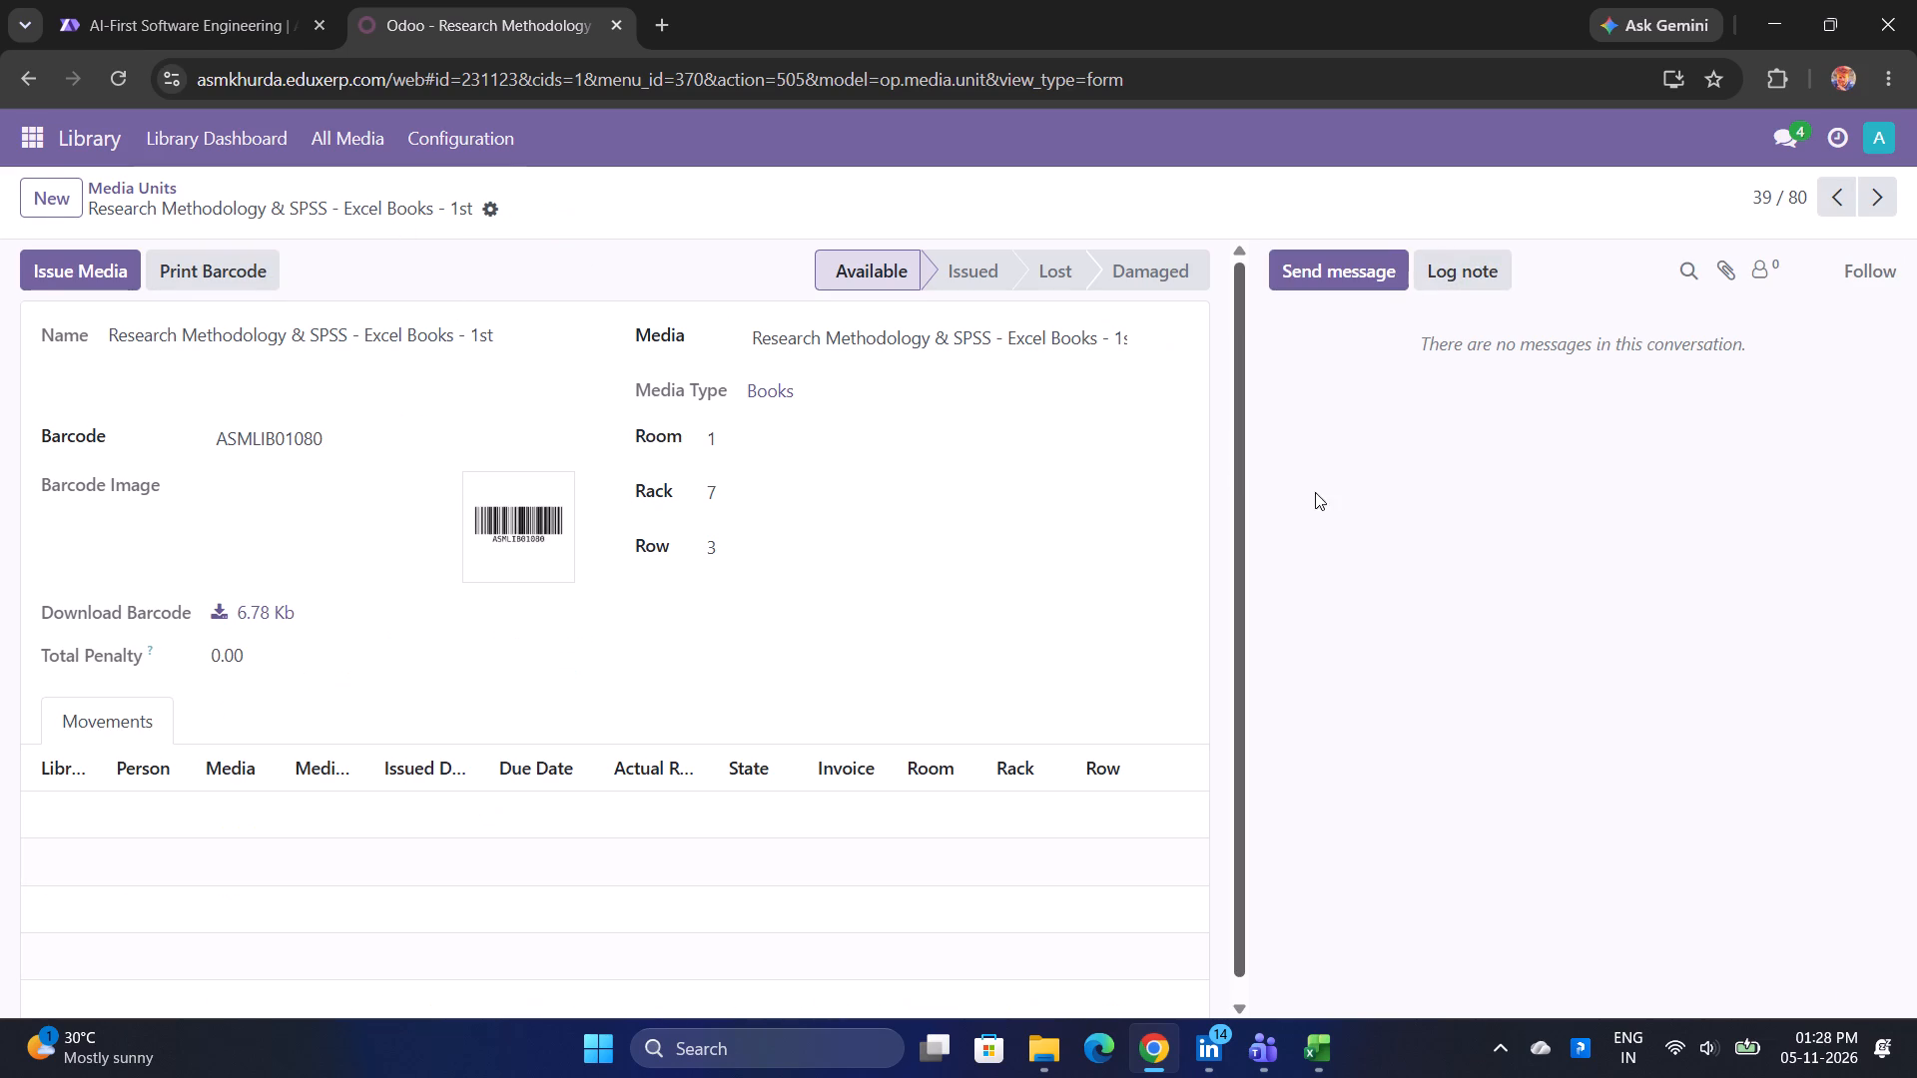
Regenerate the barcode image for Research Methodology & SPSS unit 40 of 80 by saving barcode ASMLIB0107 and re-saving it as ASMLIB01079.
{"action": "left_click", "coordinate": [1878, 187]}
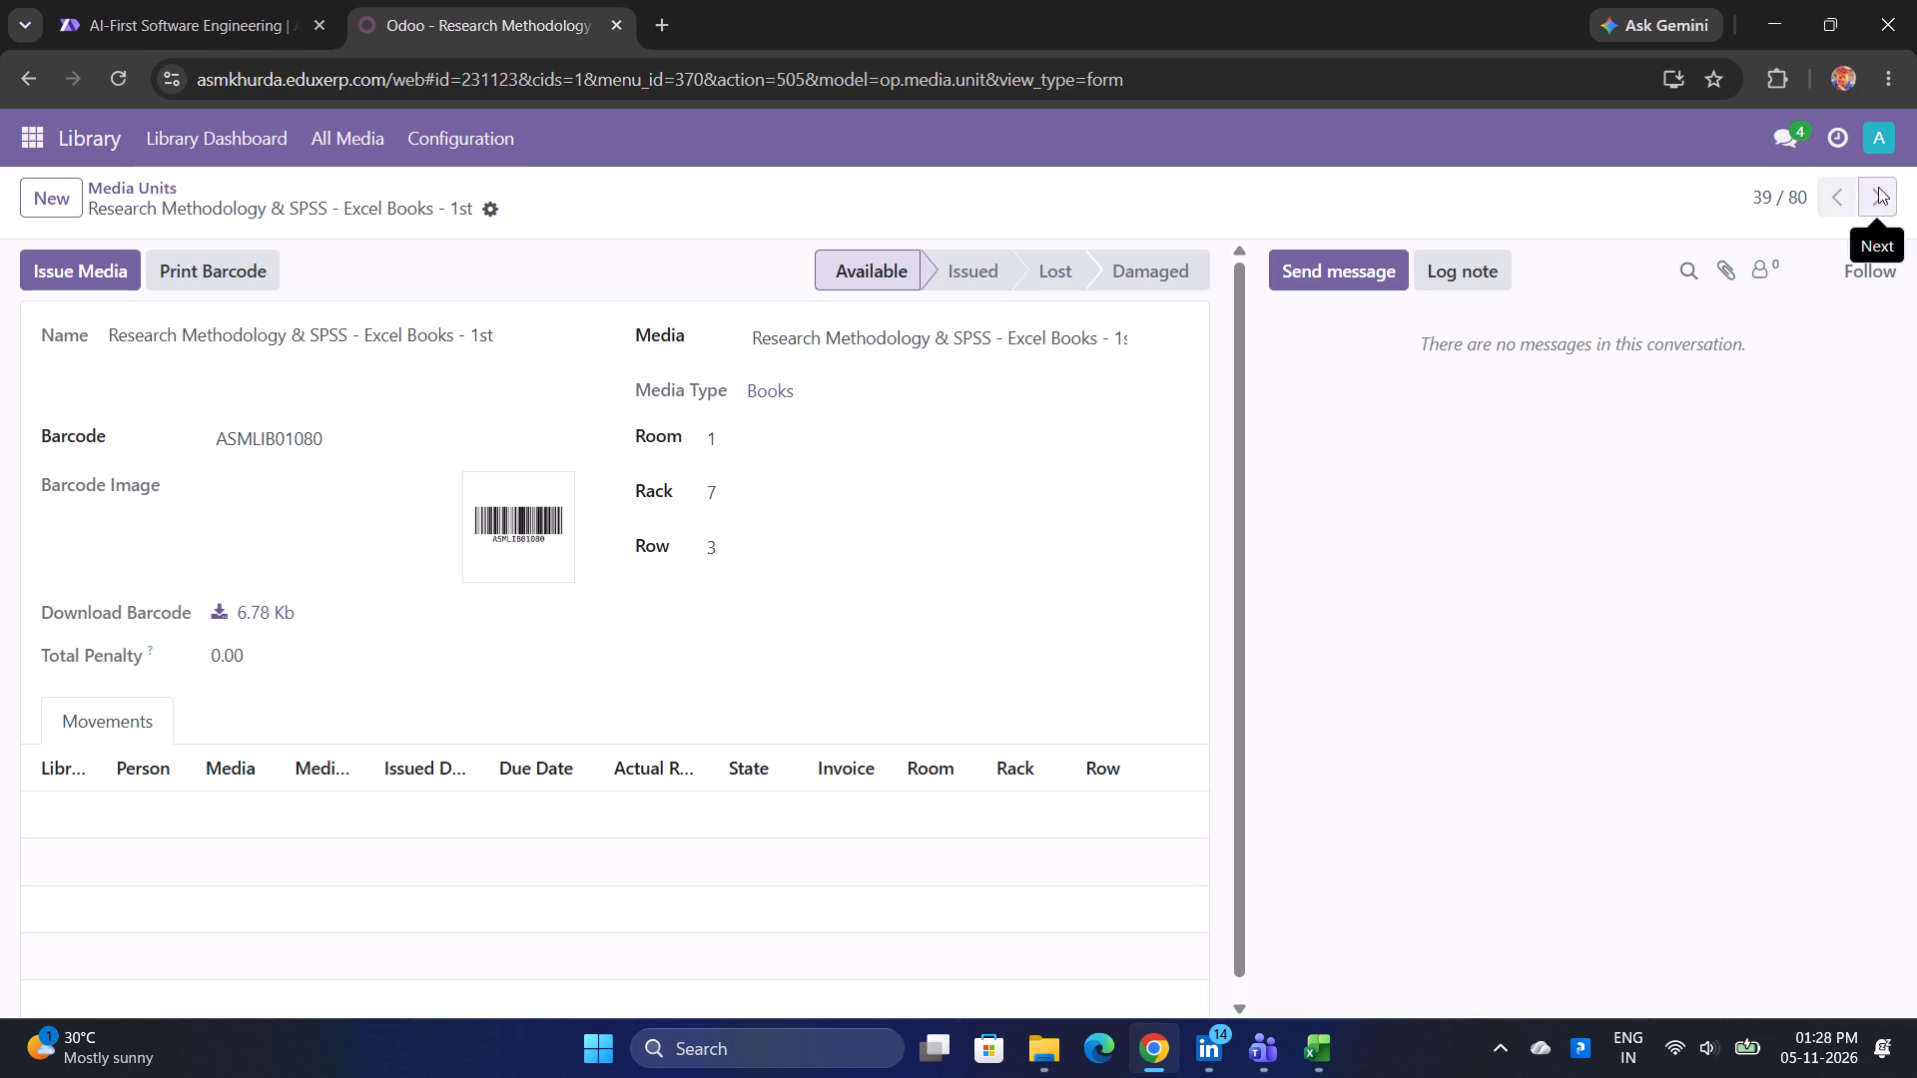
{"action": "left_click", "coordinate": [550, 442]}
{"action": "key", "text": "BackSpace"}
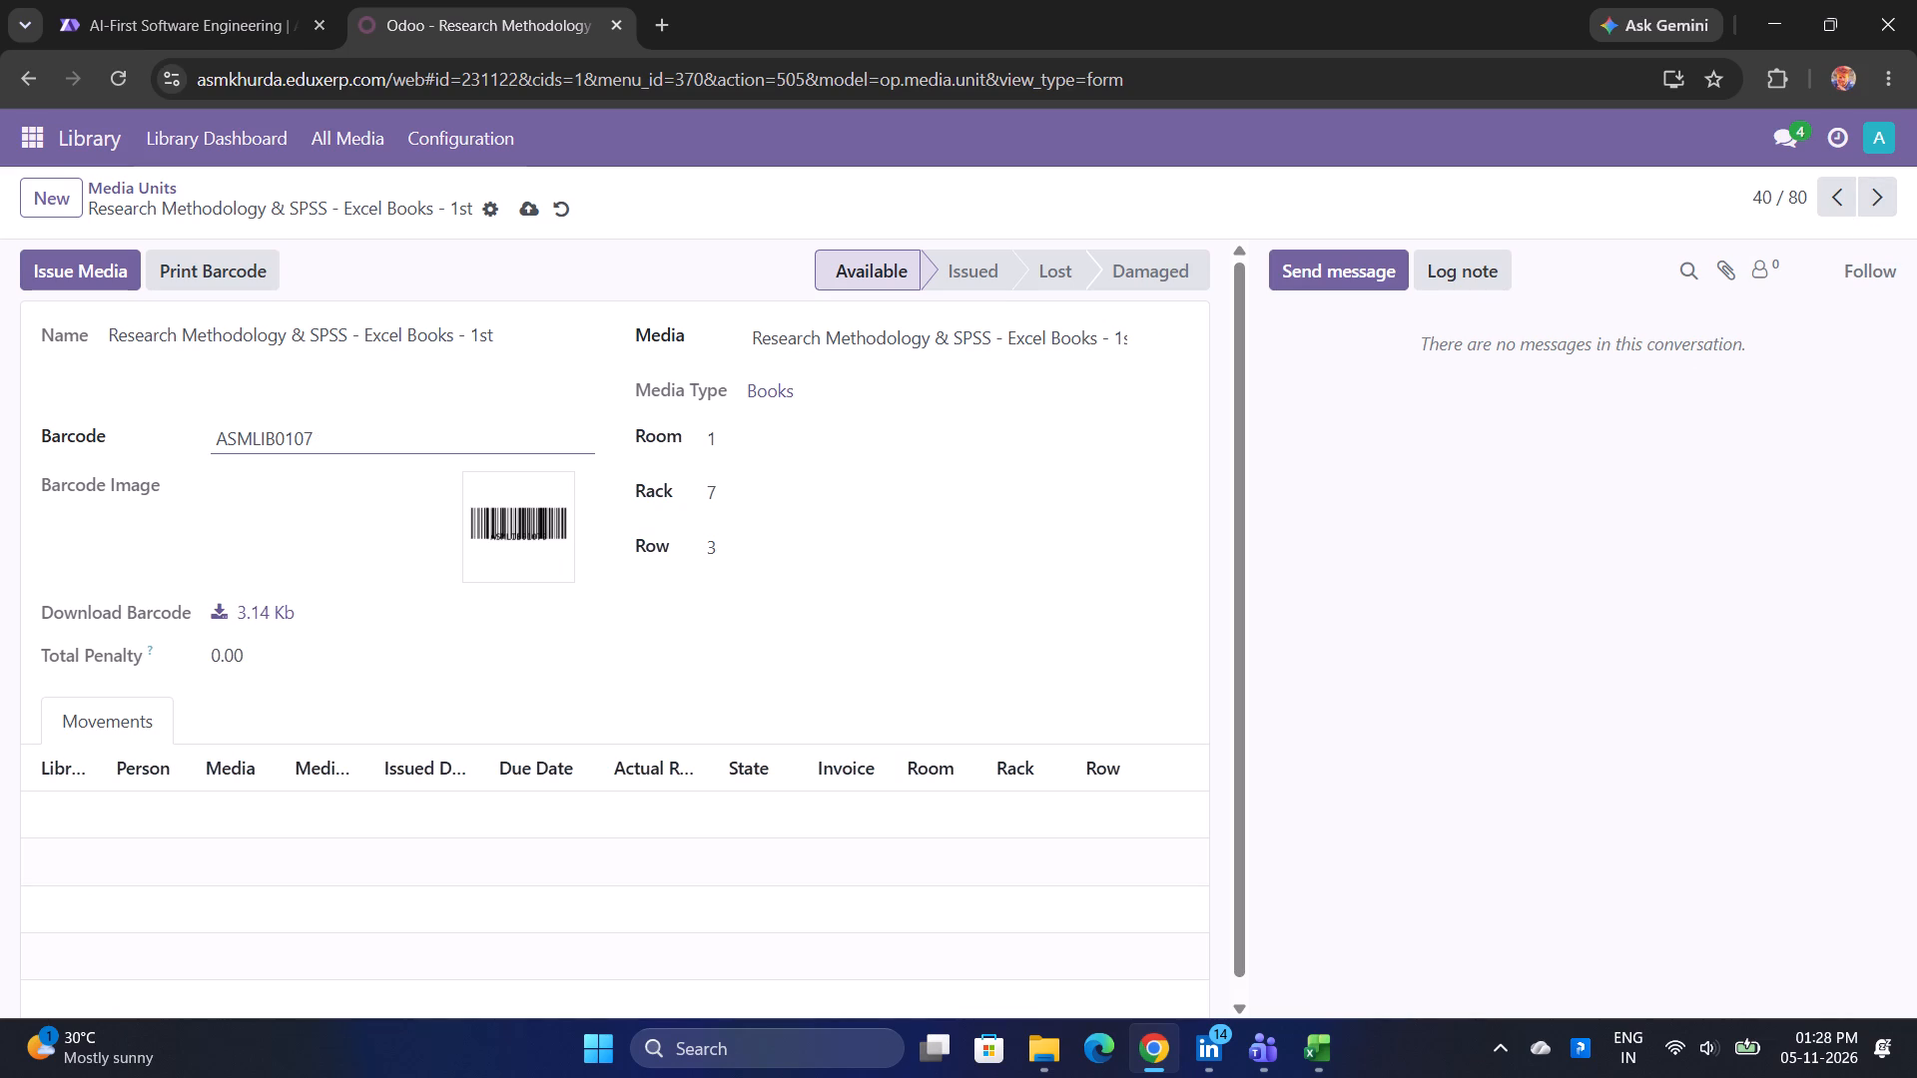
{"action": "left_click", "coordinate": [521, 202]}
{"action": "left_click", "coordinate": [447, 421]}
{"action": "key", "text": "9"}
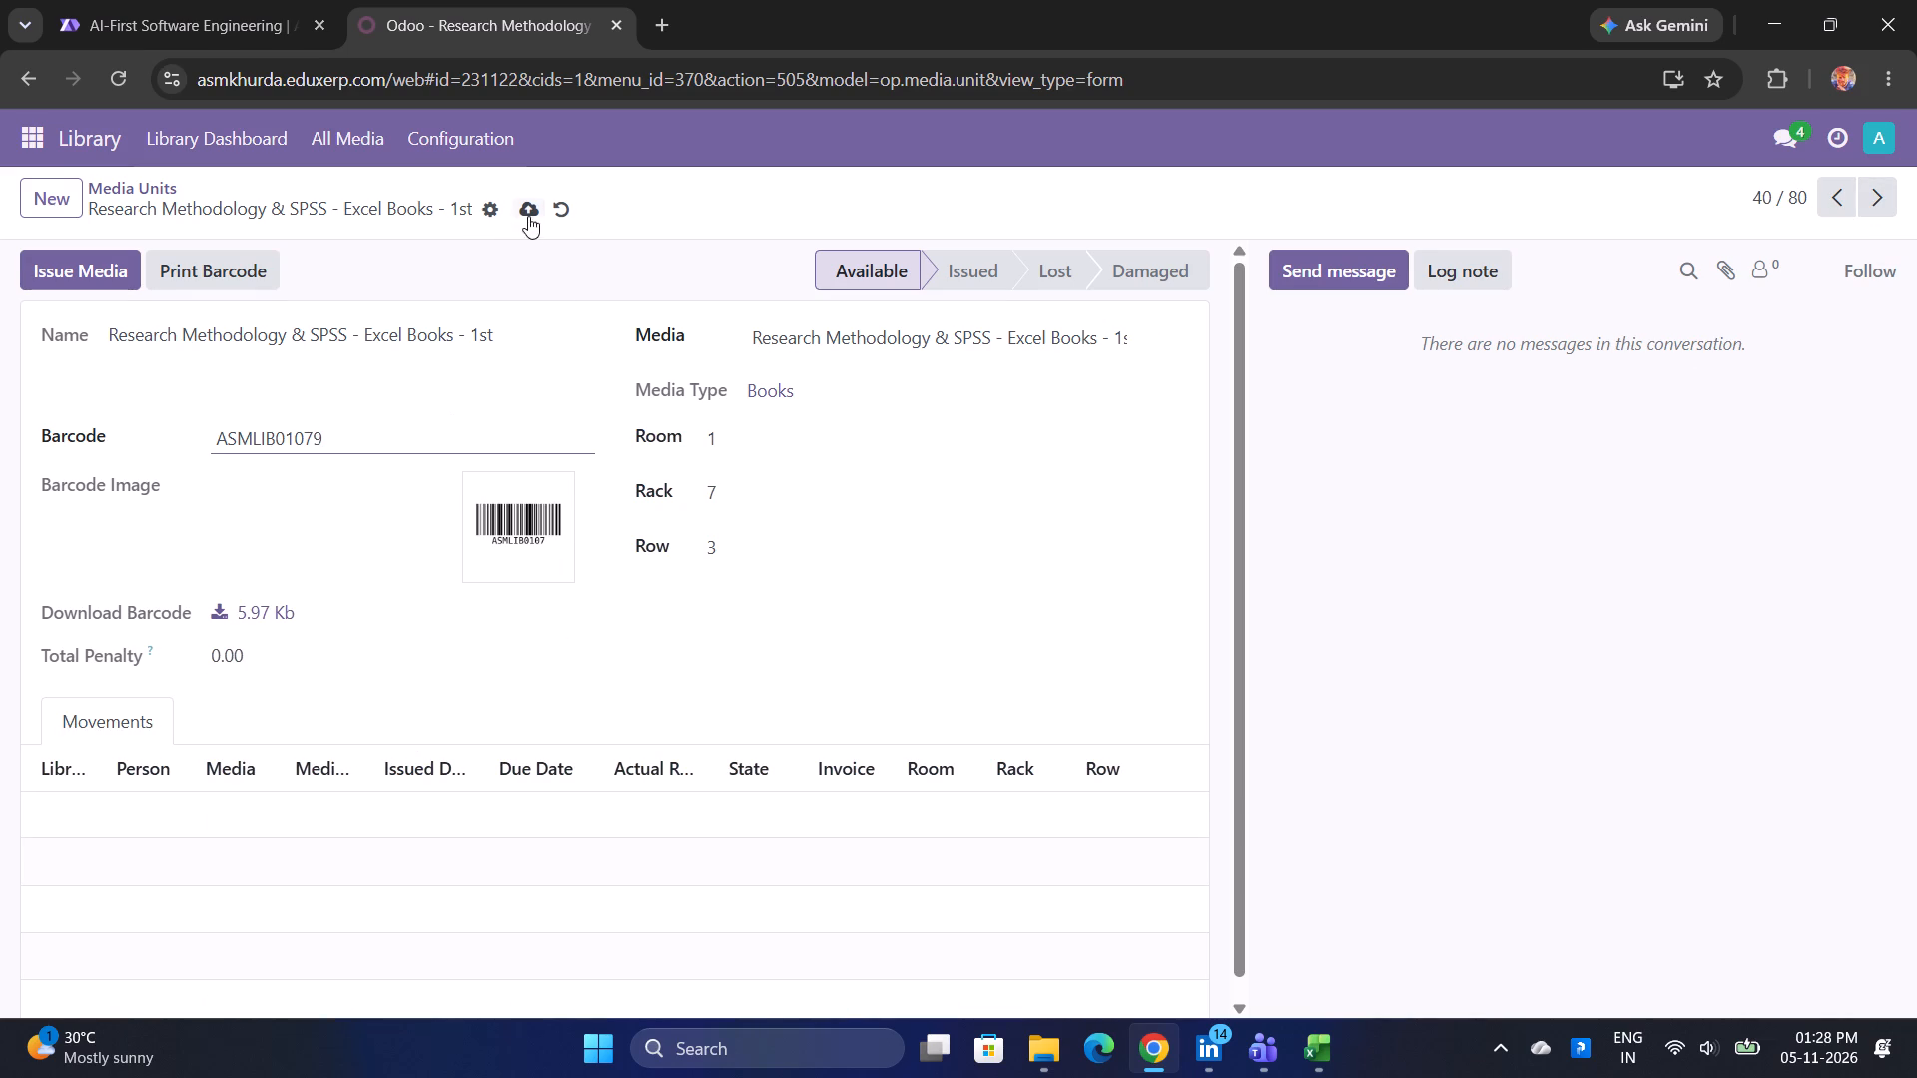
{"action": "left_click", "coordinate": [525, 209]}
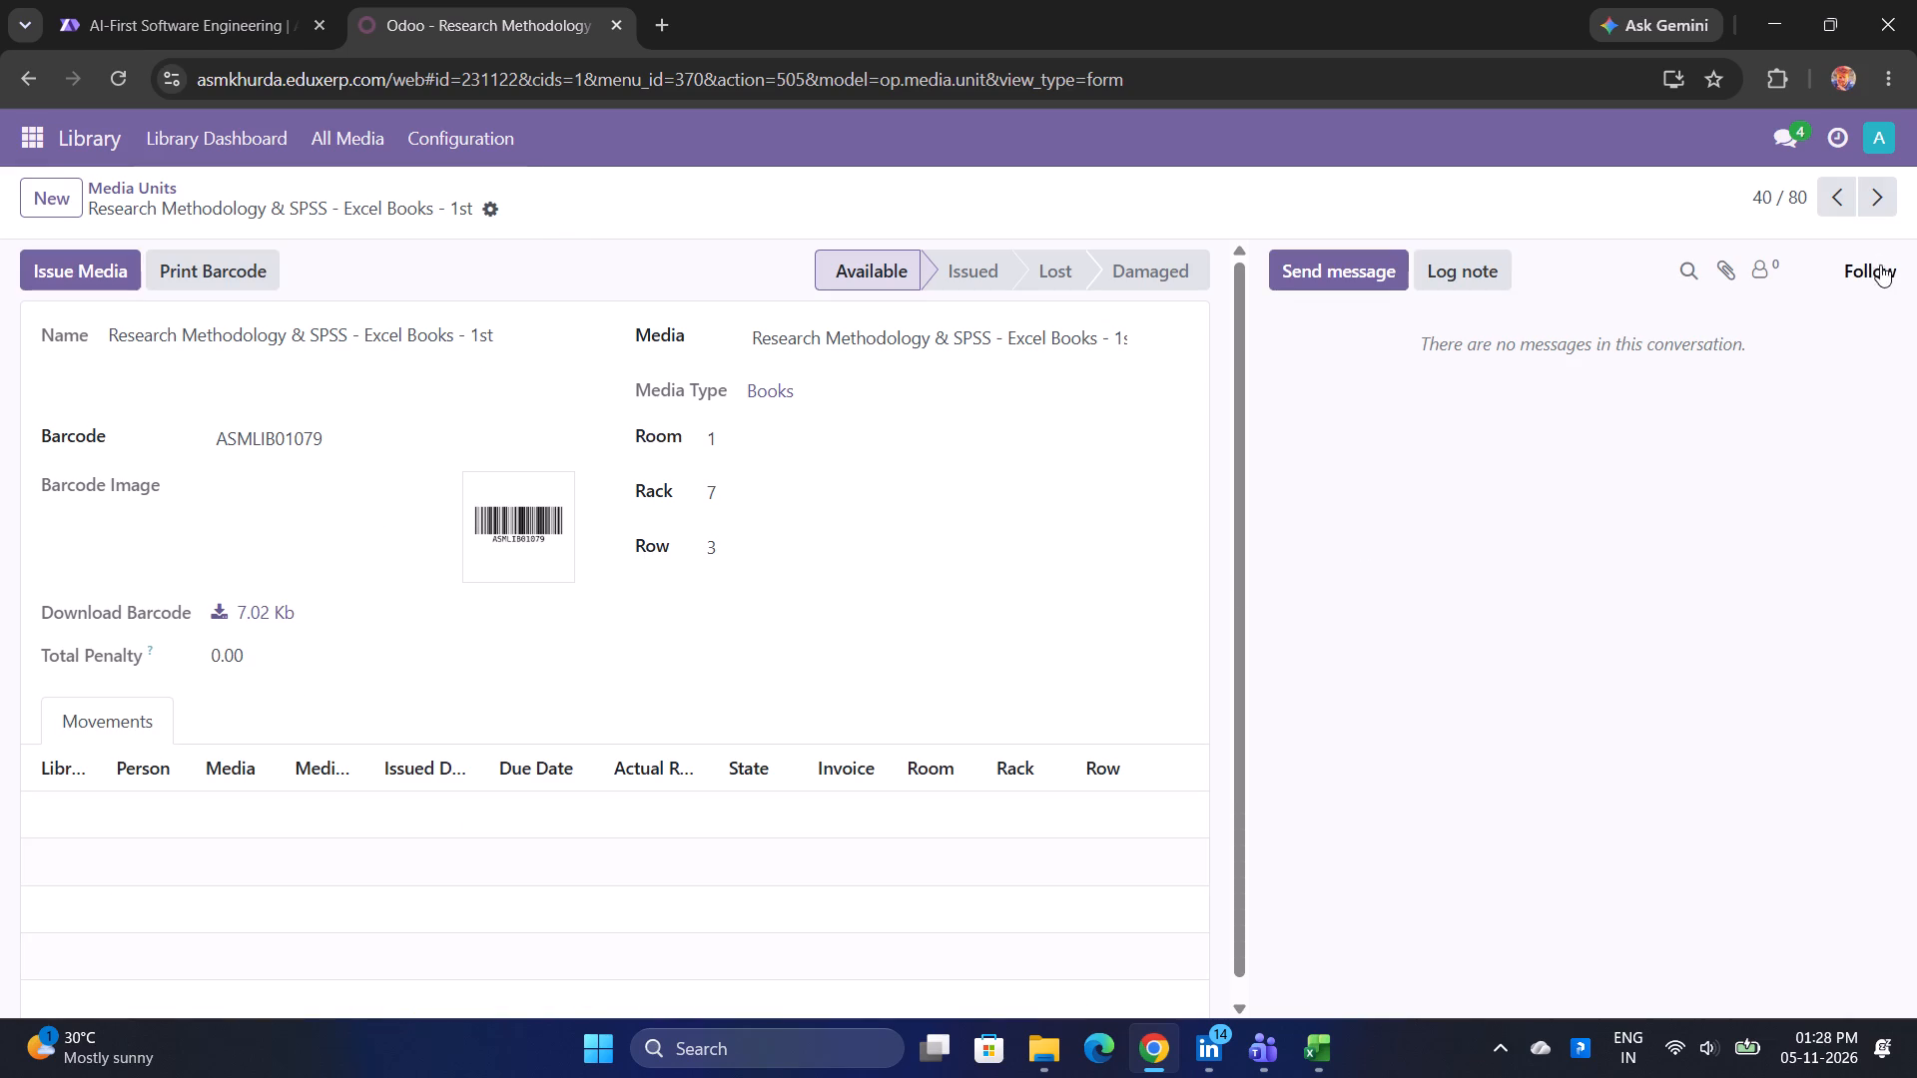
Regenerate the barcode image for Research Methodology & SPSS unit 41 of 80 by saving barcode ASMLIB0107 and re-saving it as ASMLIB01078.
{"action": "left_click", "coordinate": [1879, 198]}
{"action": "left_click", "coordinate": [438, 441]}
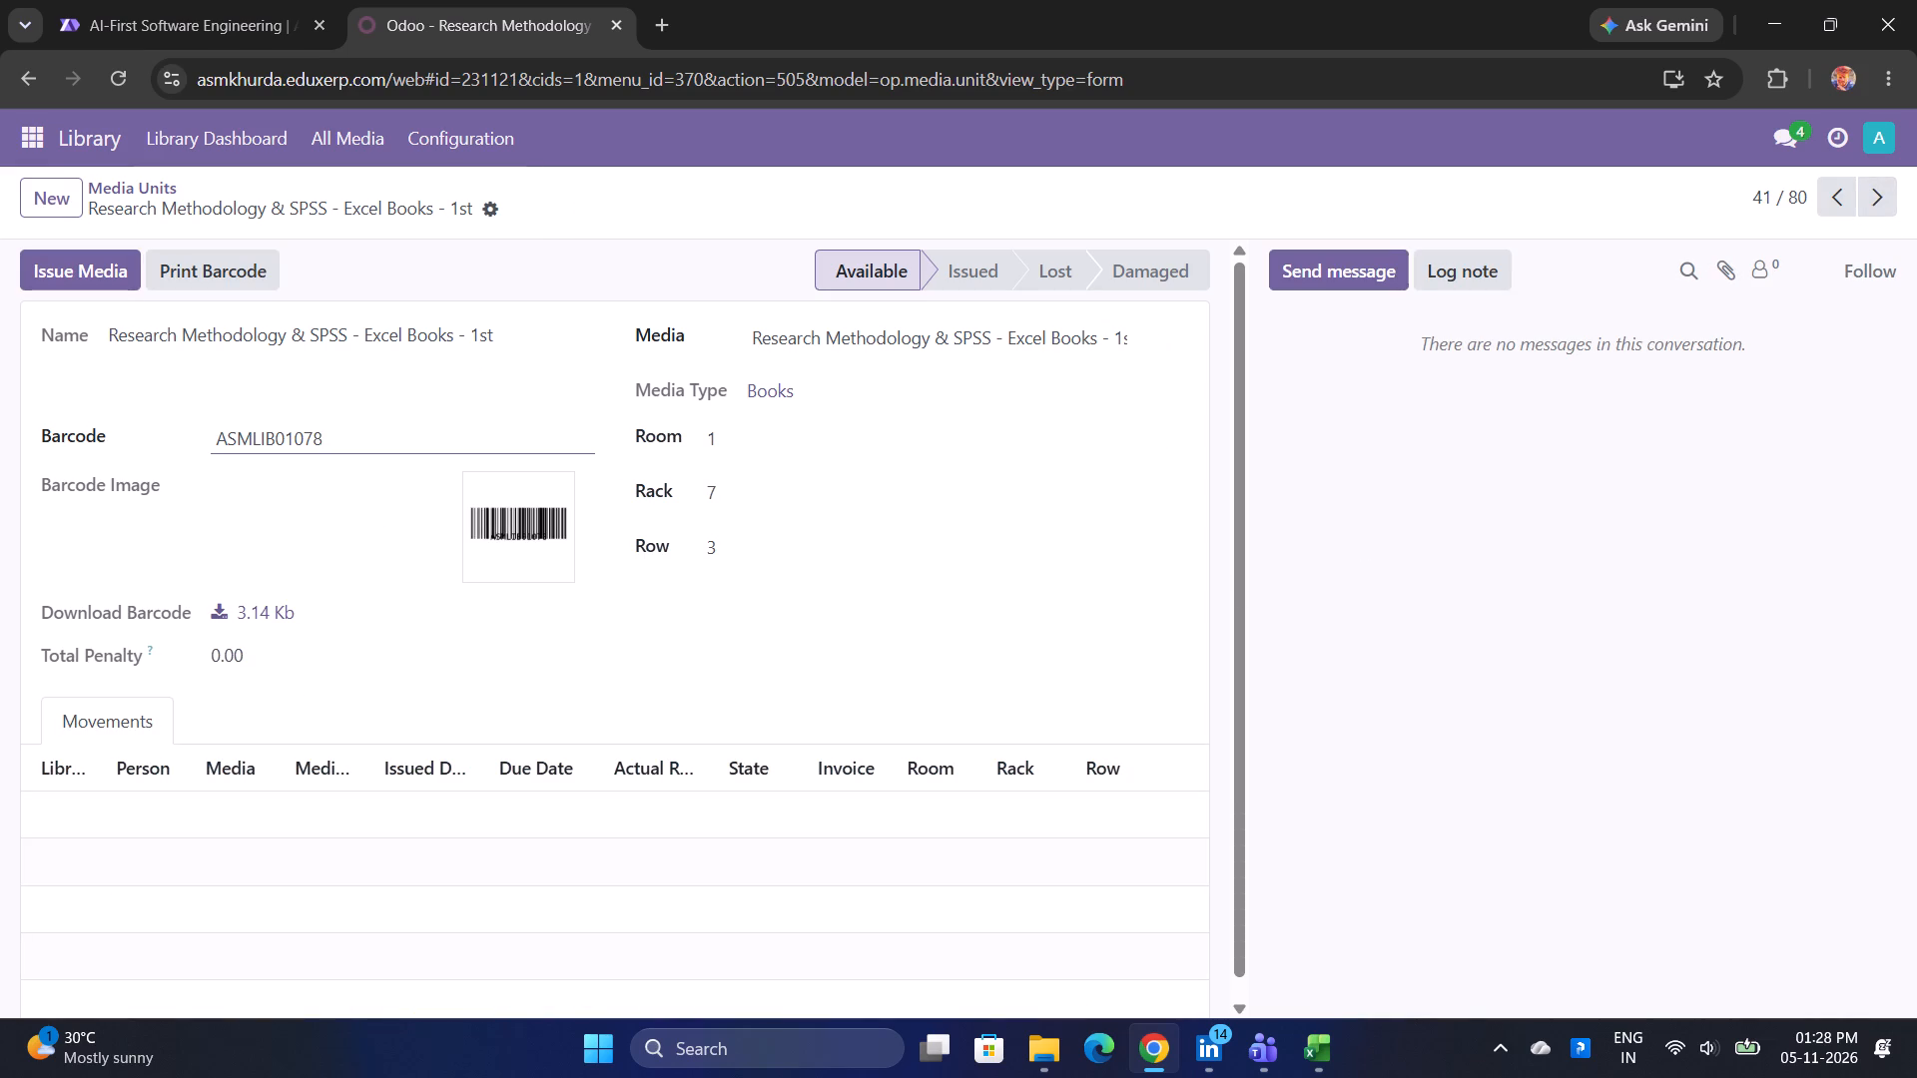
{"action": "key", "text": "BackSpace"}
{"action": "left_click", "coordinate": [536, 208]}
{"action": "left_click", "coordinate": [448, 426]}
{"action": "key", "text": "8"}
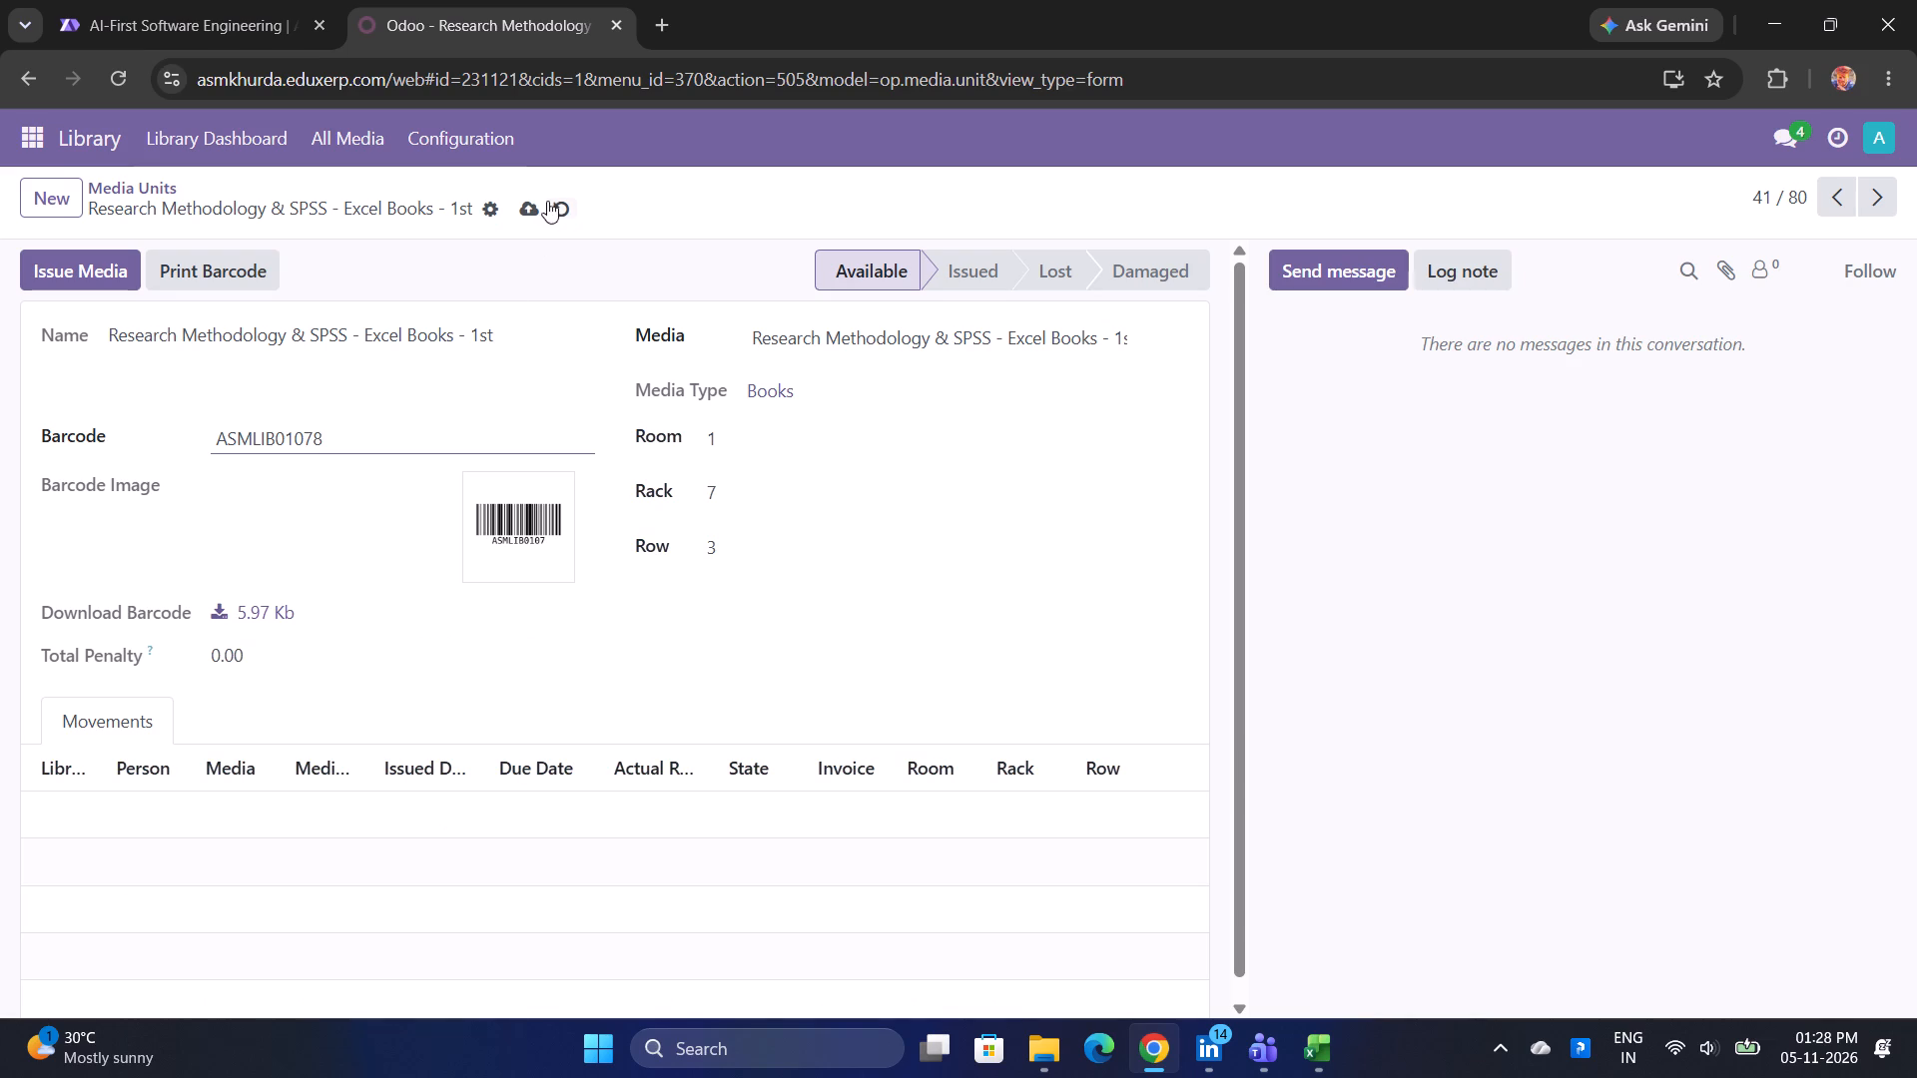
{"action": "left_click", "coordinate": [531, 202]}
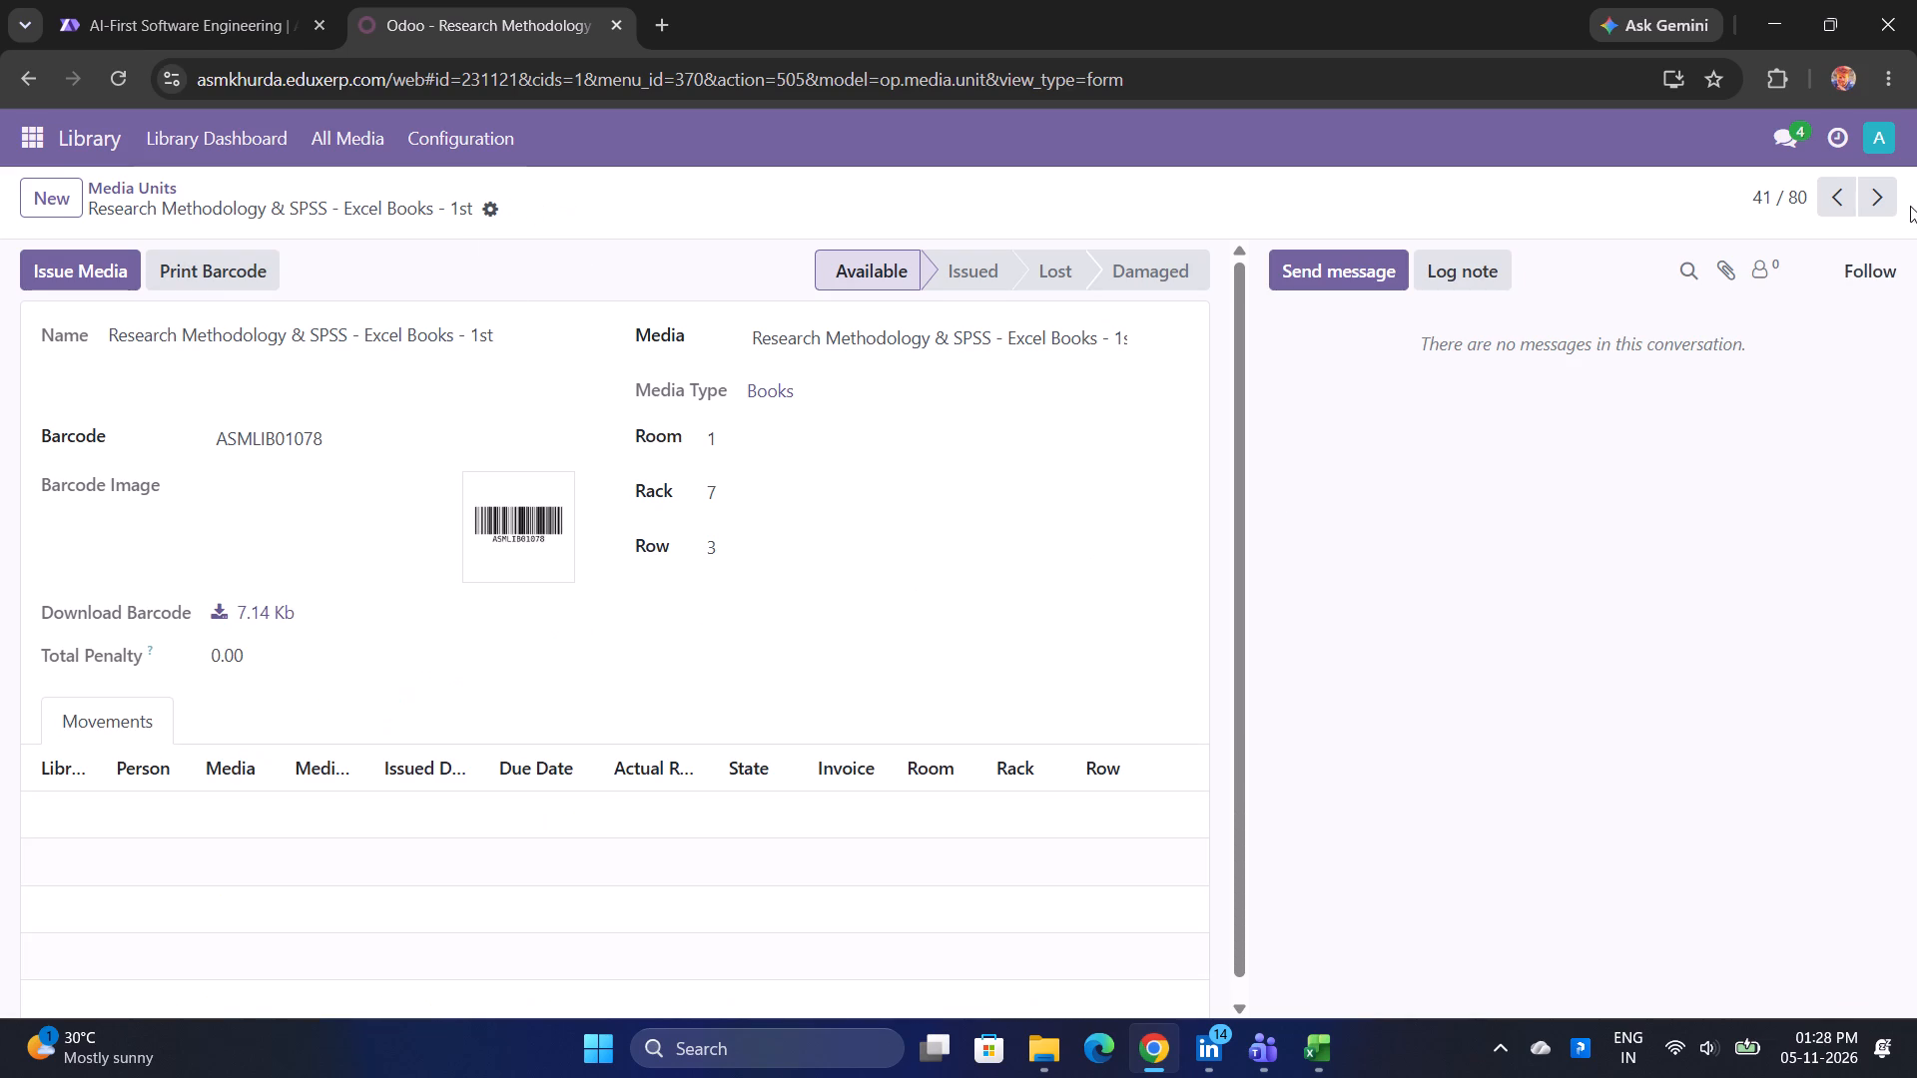
Regenerate the barcode image for Research Methodology & SPSS unit 42 of 80 by saving barcode ASMLIB0107 and re-saving it as ASMLIB01077.
{"action": "left_click", "coordinate": [1863, 195]}
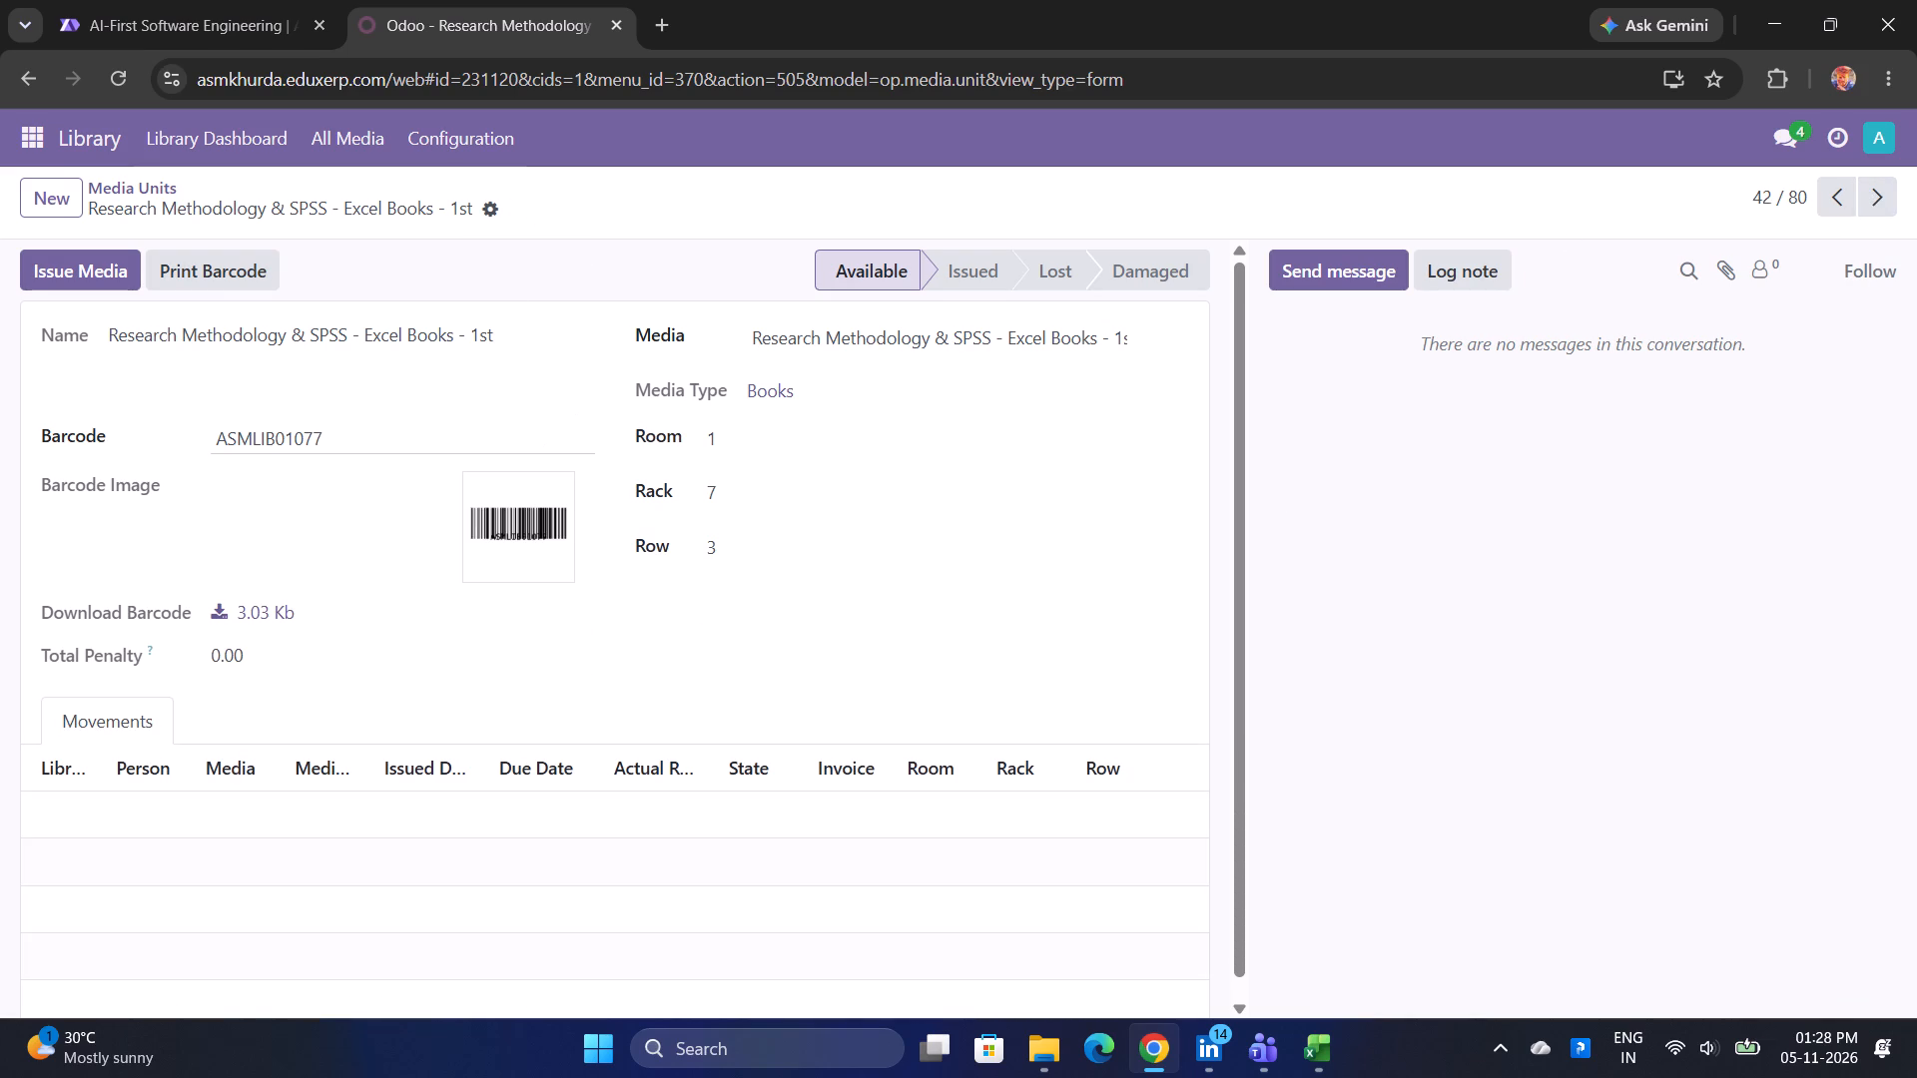
{"action": "left_click", "coordinate": [530, 431]}
{"action": "key", "text": "BackSpace"}
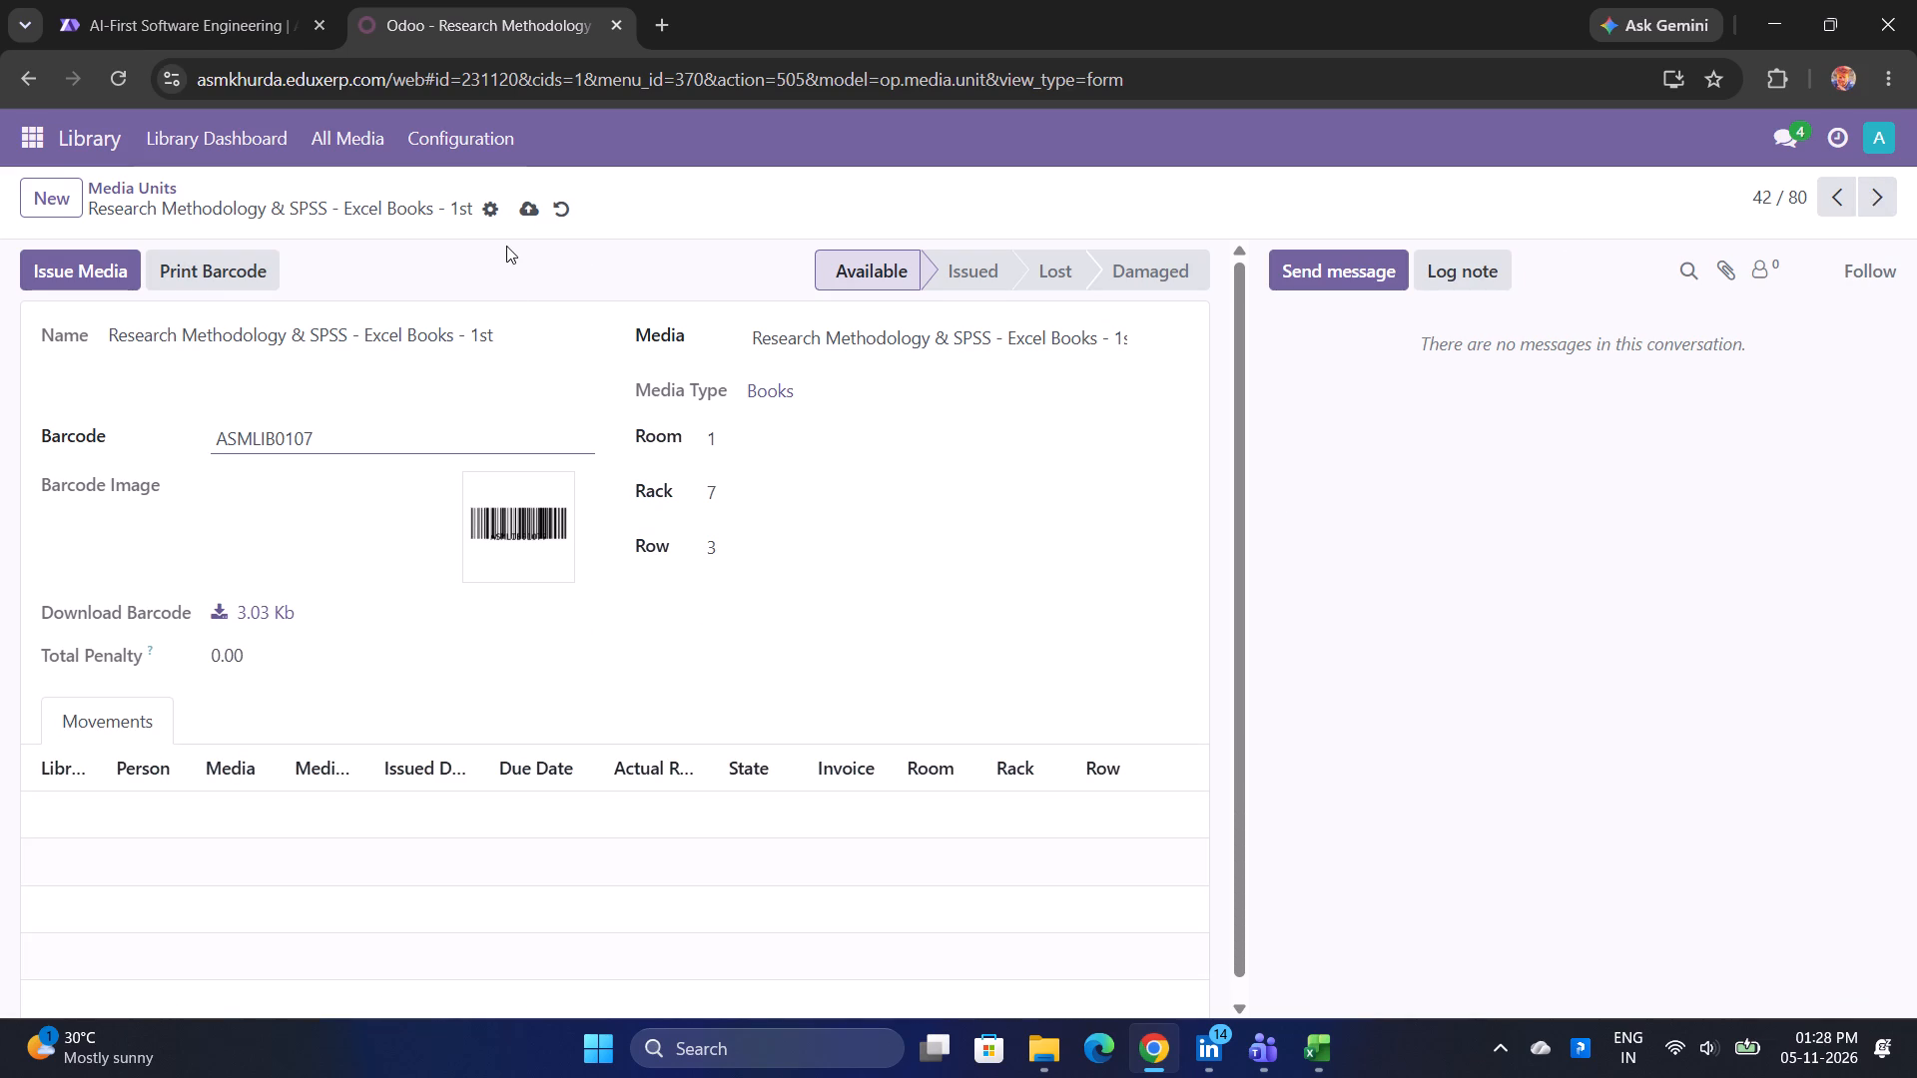
{"action": "left_click", "coordinate": [520, 205]}
{"action": "left_click", "coordinate": [400, 423]}
{"action": "key", "text": "7"}
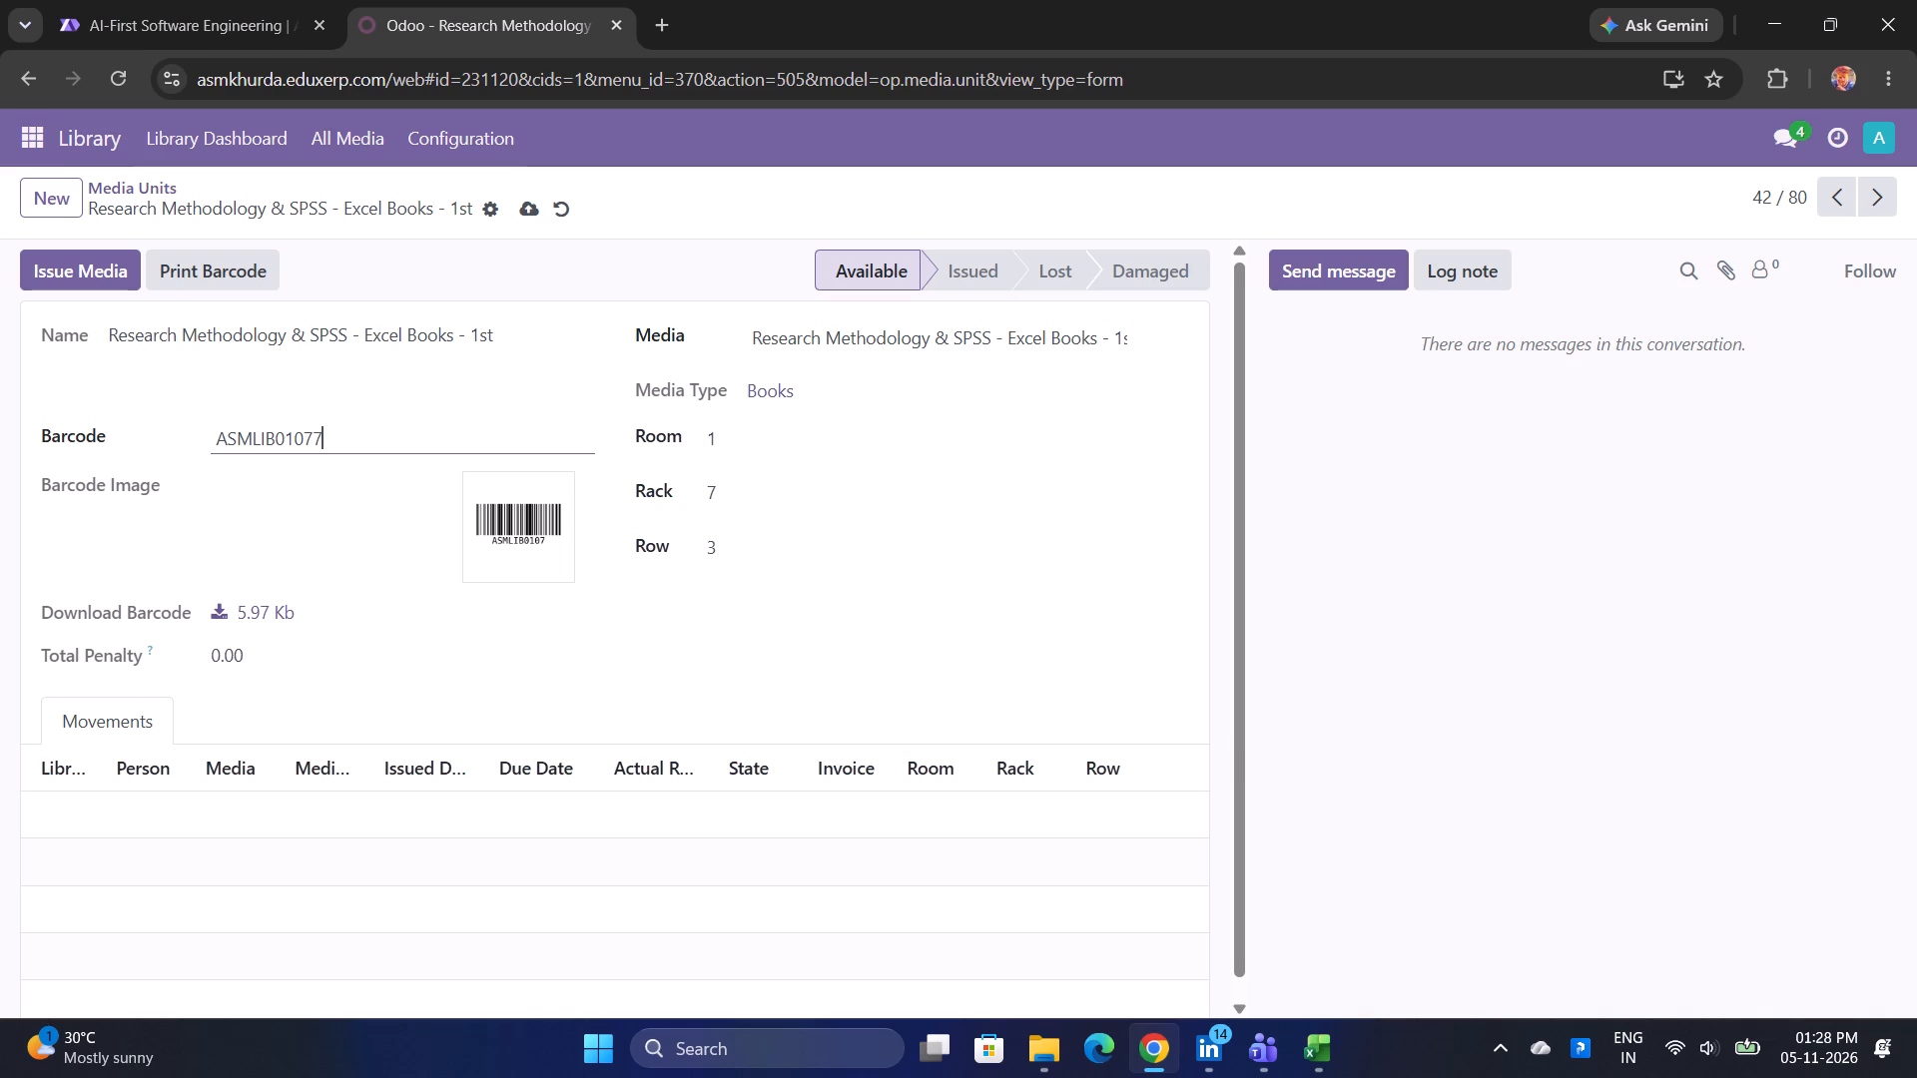
{"action": "left_click", "coordinate": [530, 210]}
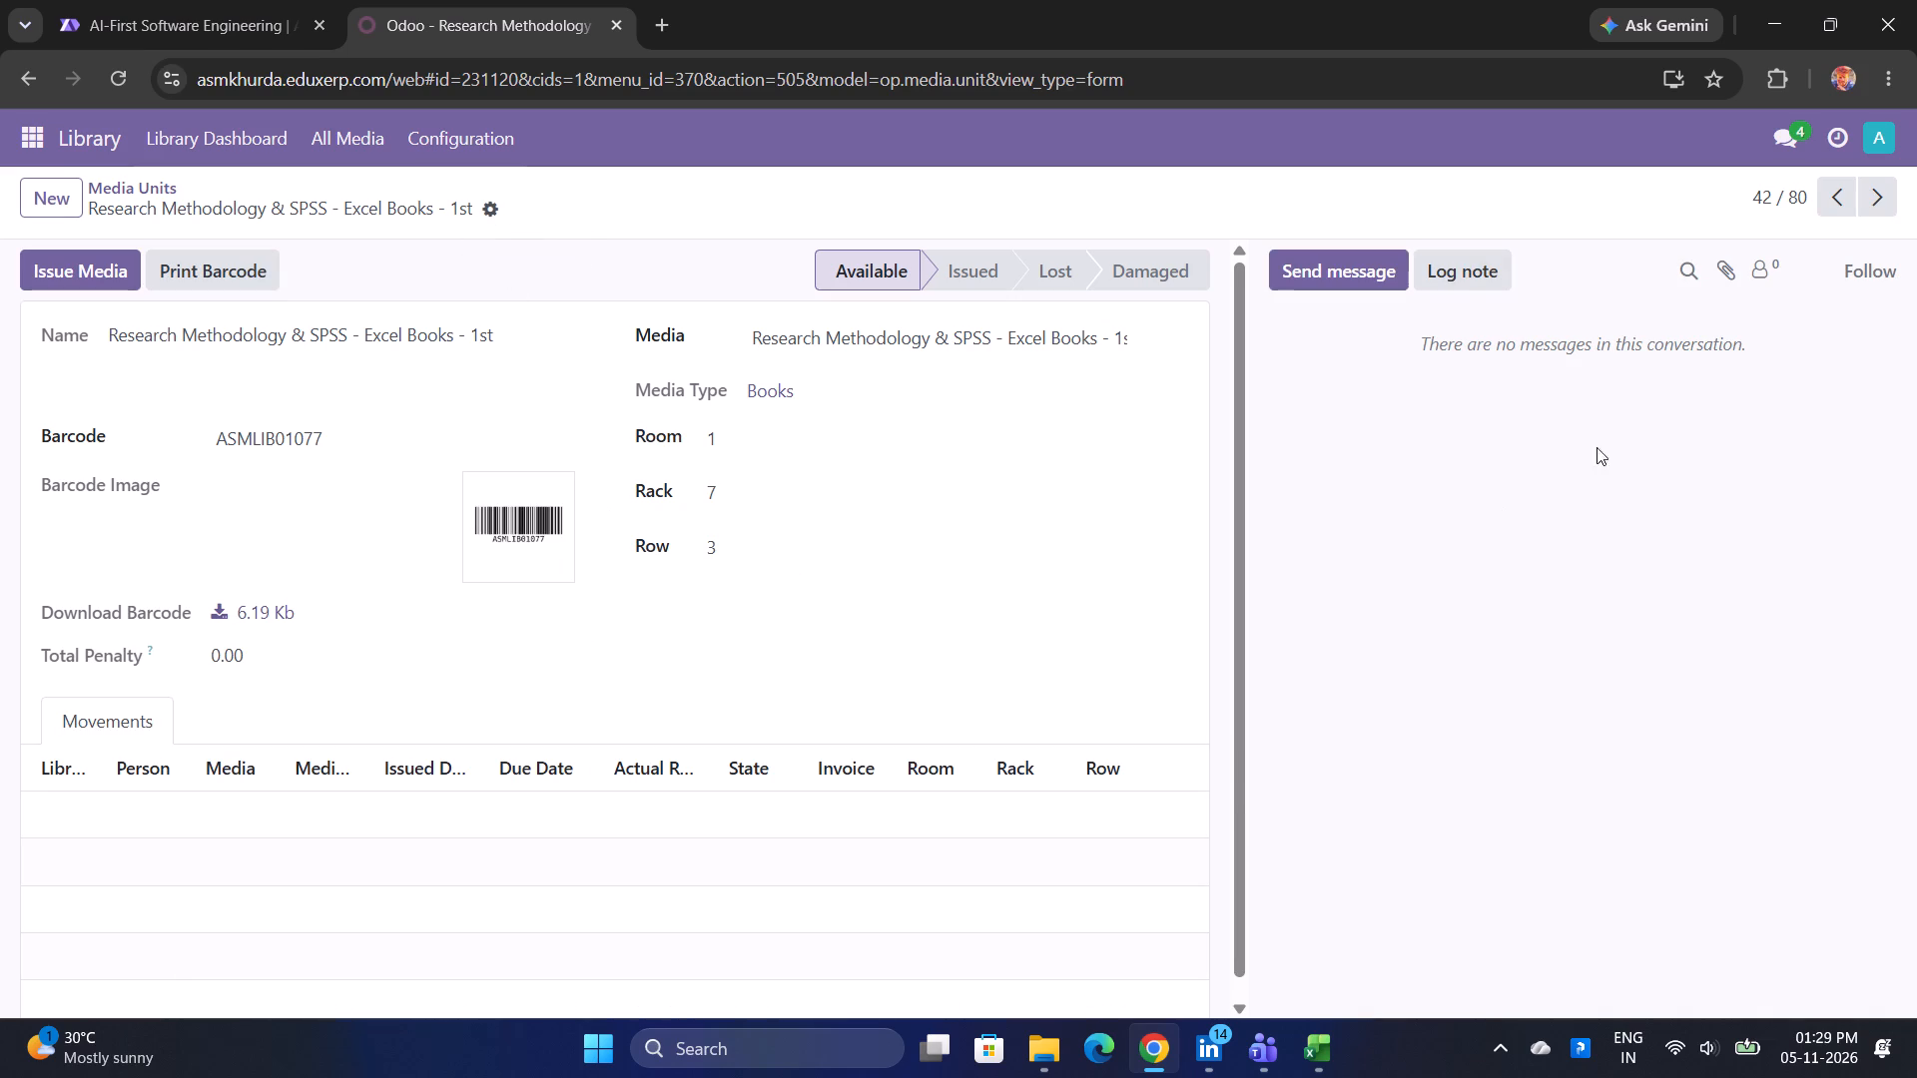
Regenerate the barcode image for Research Methodology & SPSS unit 43 of 80 by saving barcode ASMLIB0107 and re-saving it as ASMLIB01076.
{"action": "left_click", "coordinate": [1872, 203]}
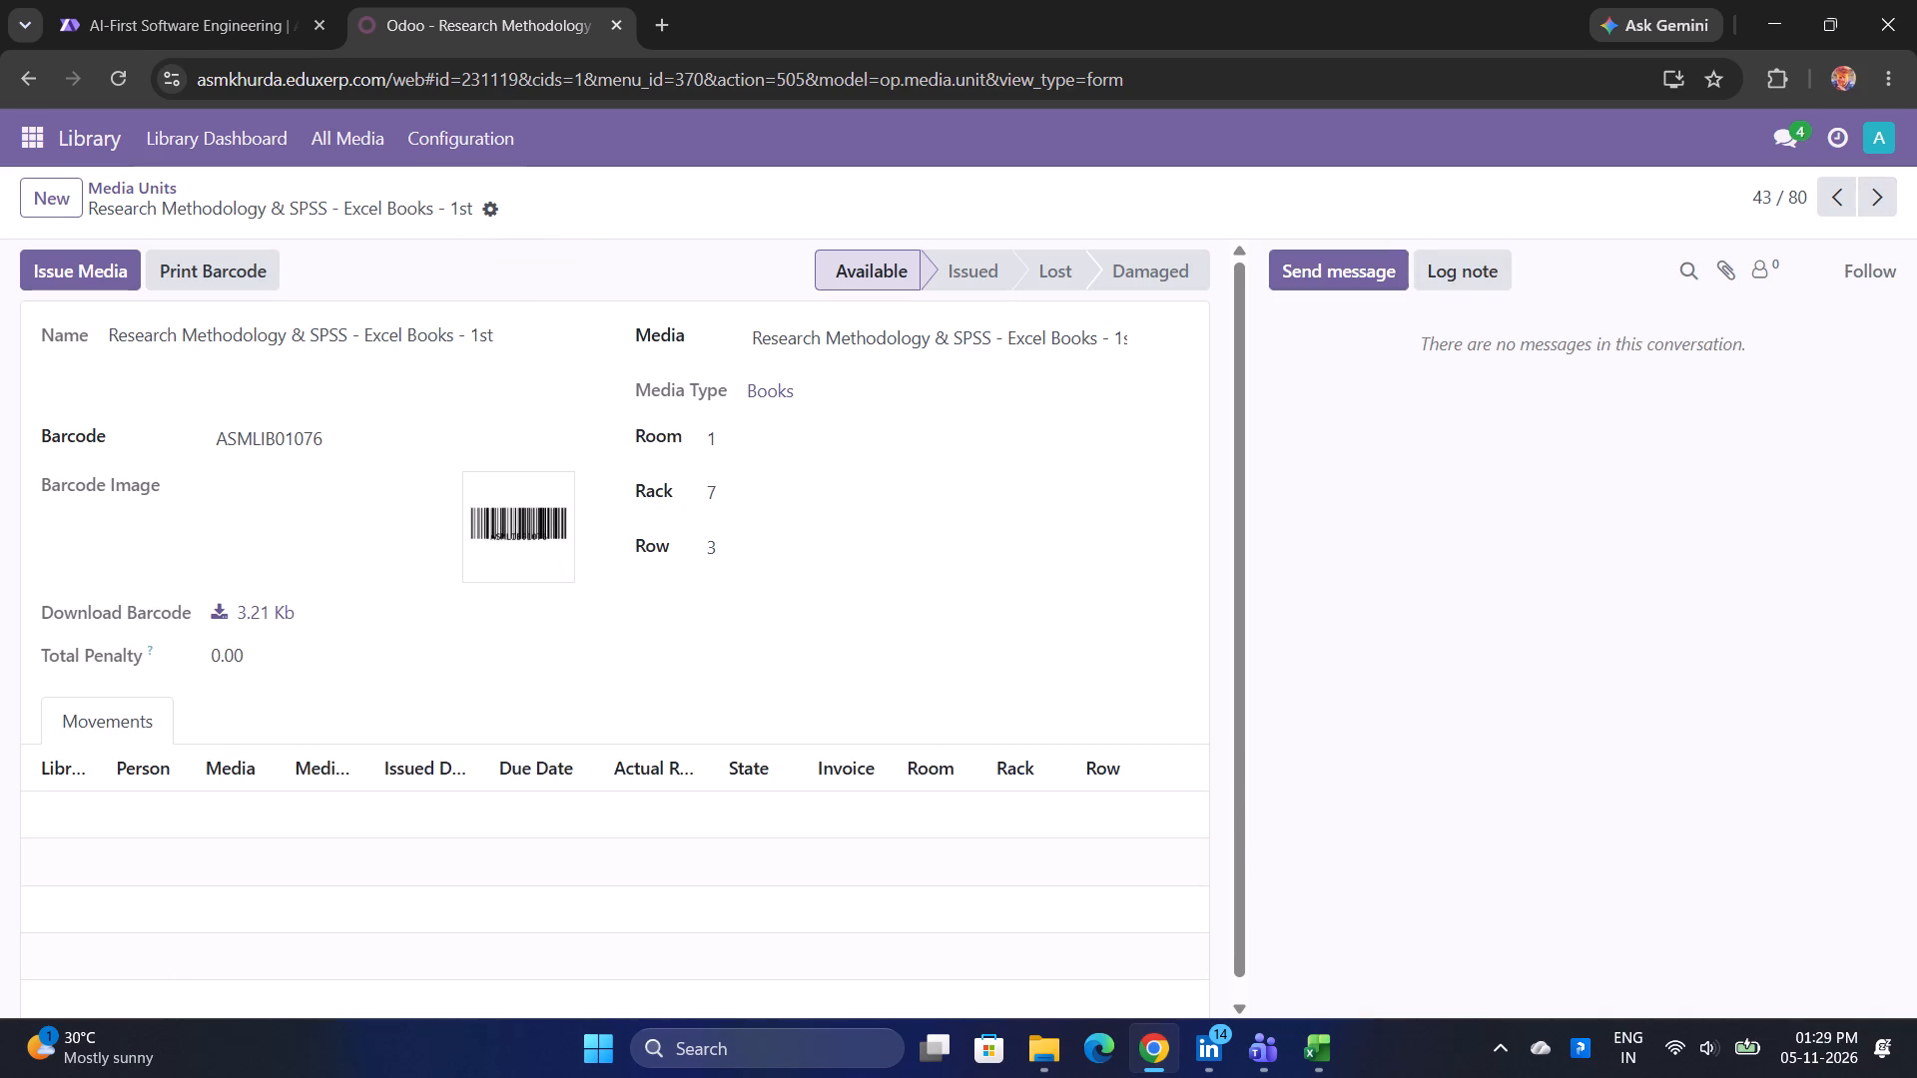
{"action": "left_click", "coordinate": [589, 429]}
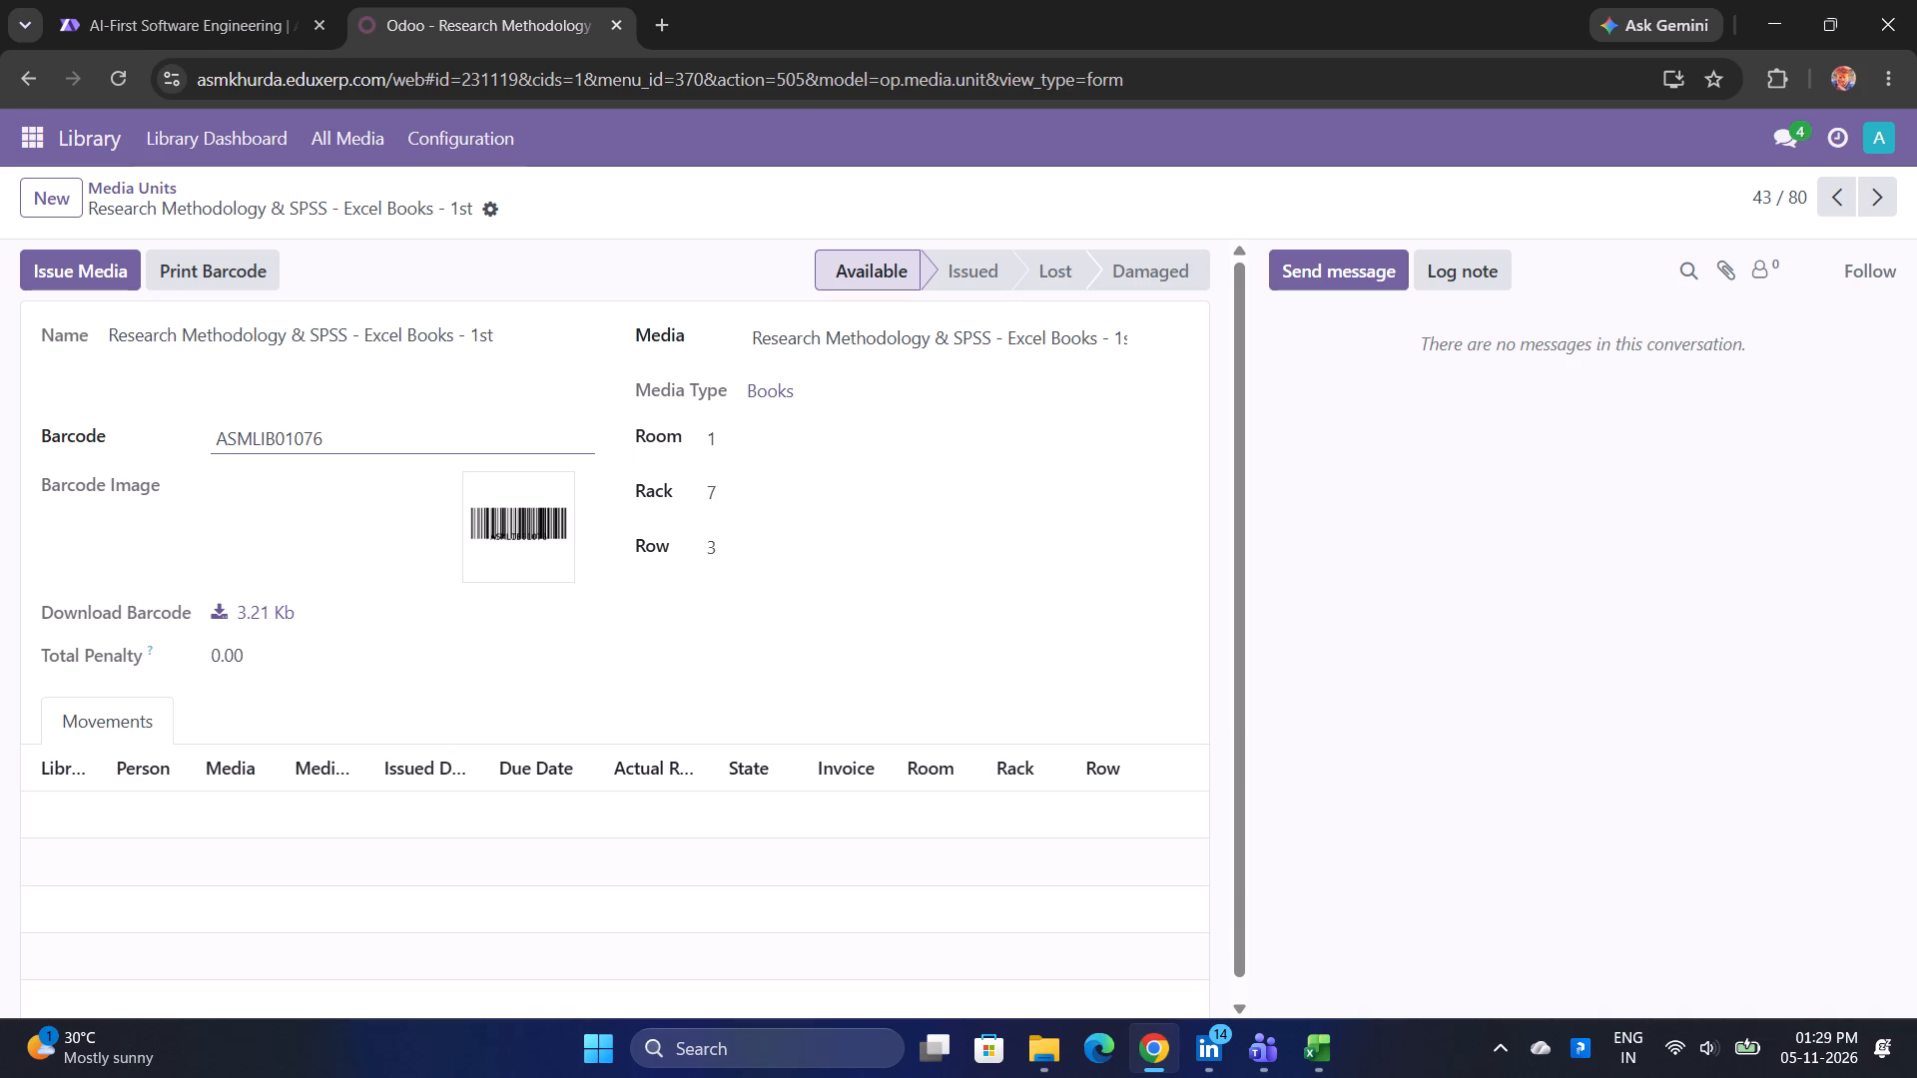
{"action": "key", "text": "BackSpace"}
{"action": "left_click", "coordinate": [526, 199]}
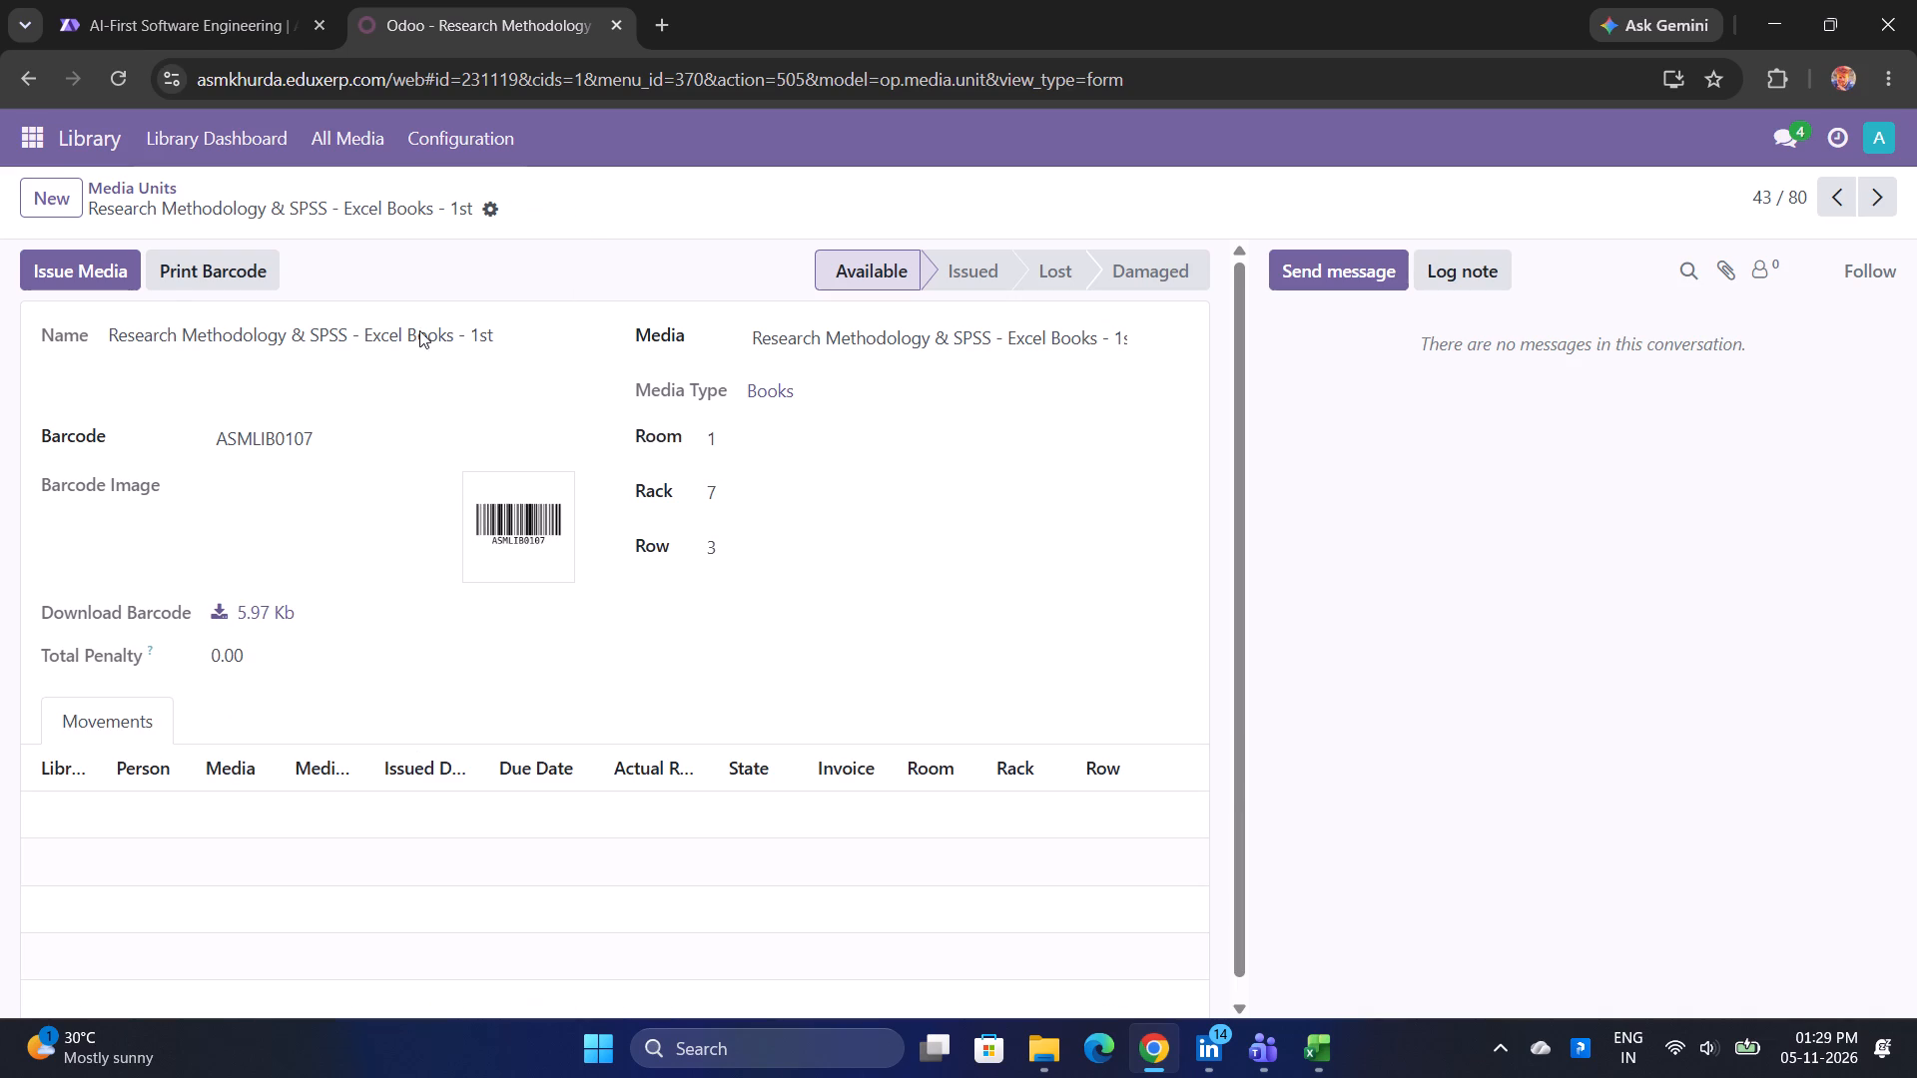
{"action": "left_click", "coordinate": [382, 440]}
{"action": "key", "text": "6"}
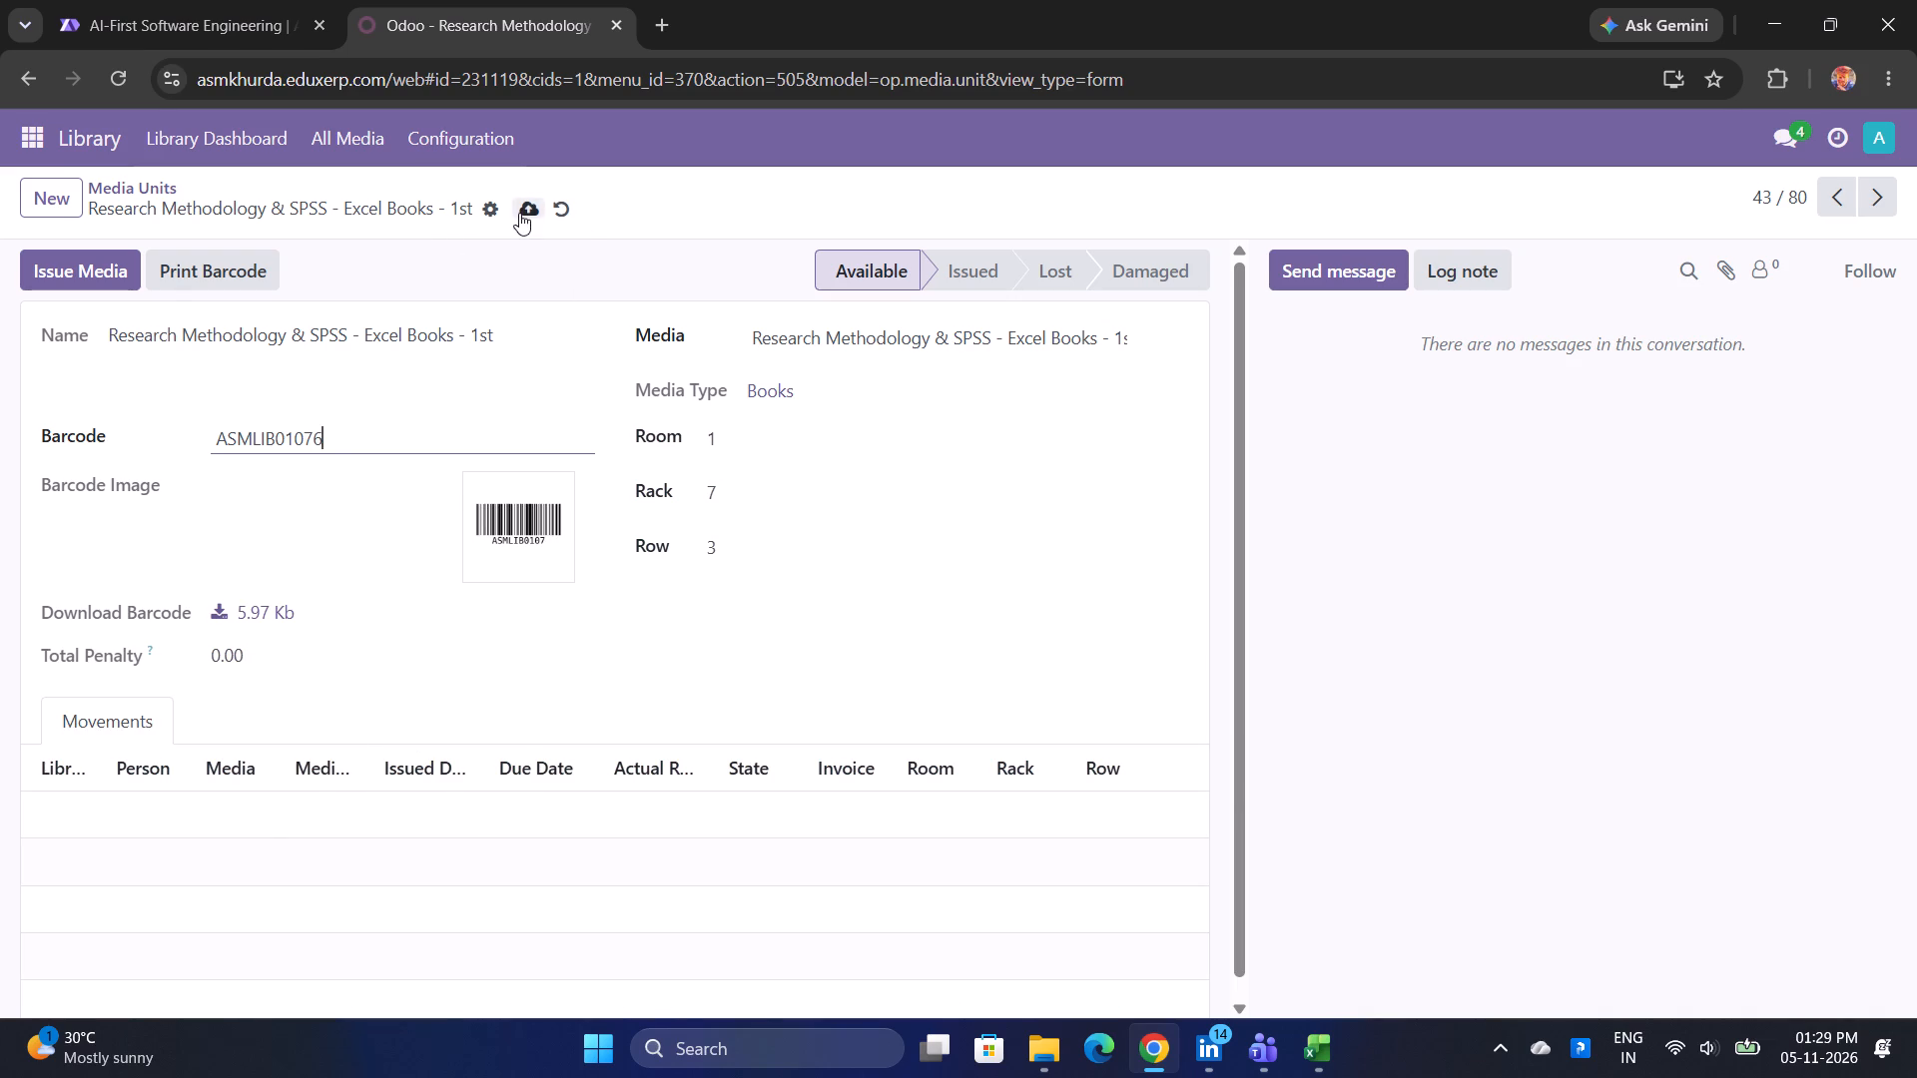
{"action": "left_click", "coordinate": [520, 213]}
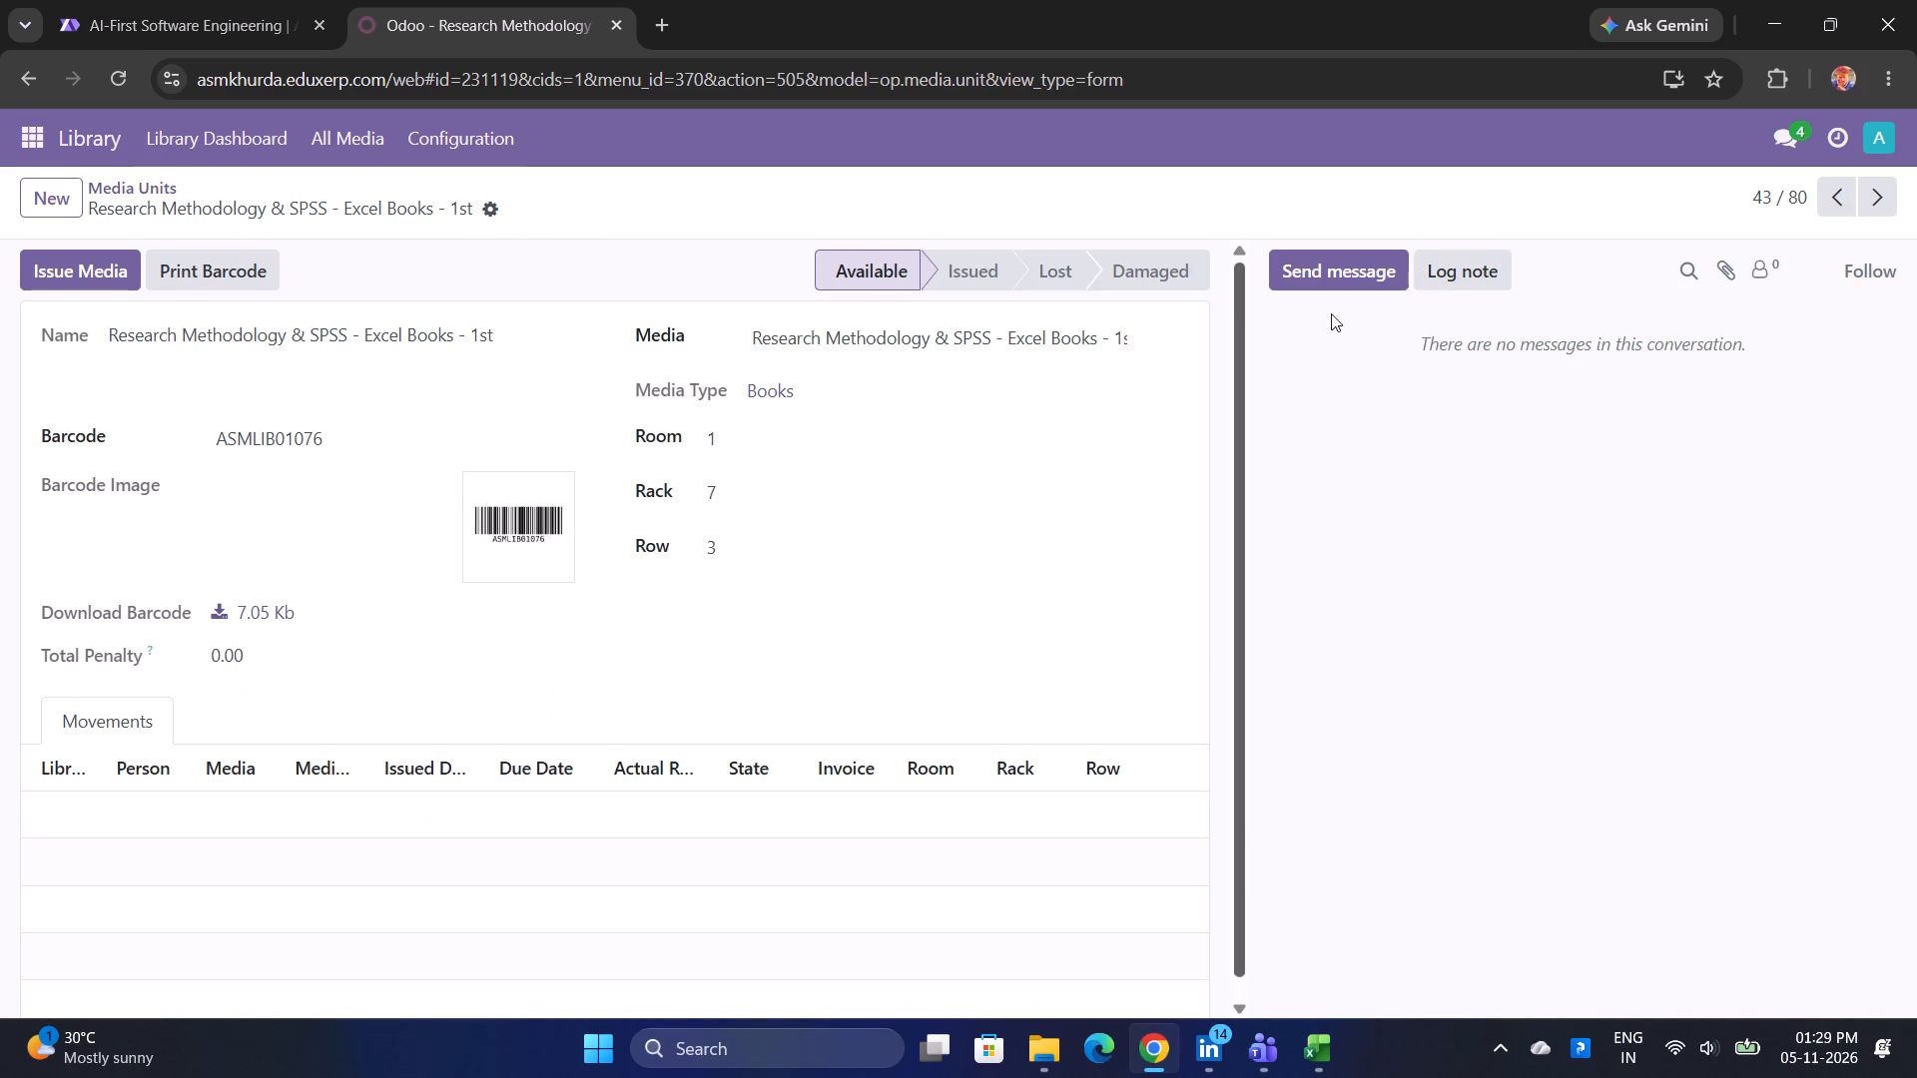
Regenerate the barcode image for Research Methodology & SPSS unit 44 of 80 by saving barcode ASMLIB0107 and re-saving it as ASMLIB01075.
{"action": "left_click", "coordinate": [1870, 194]}
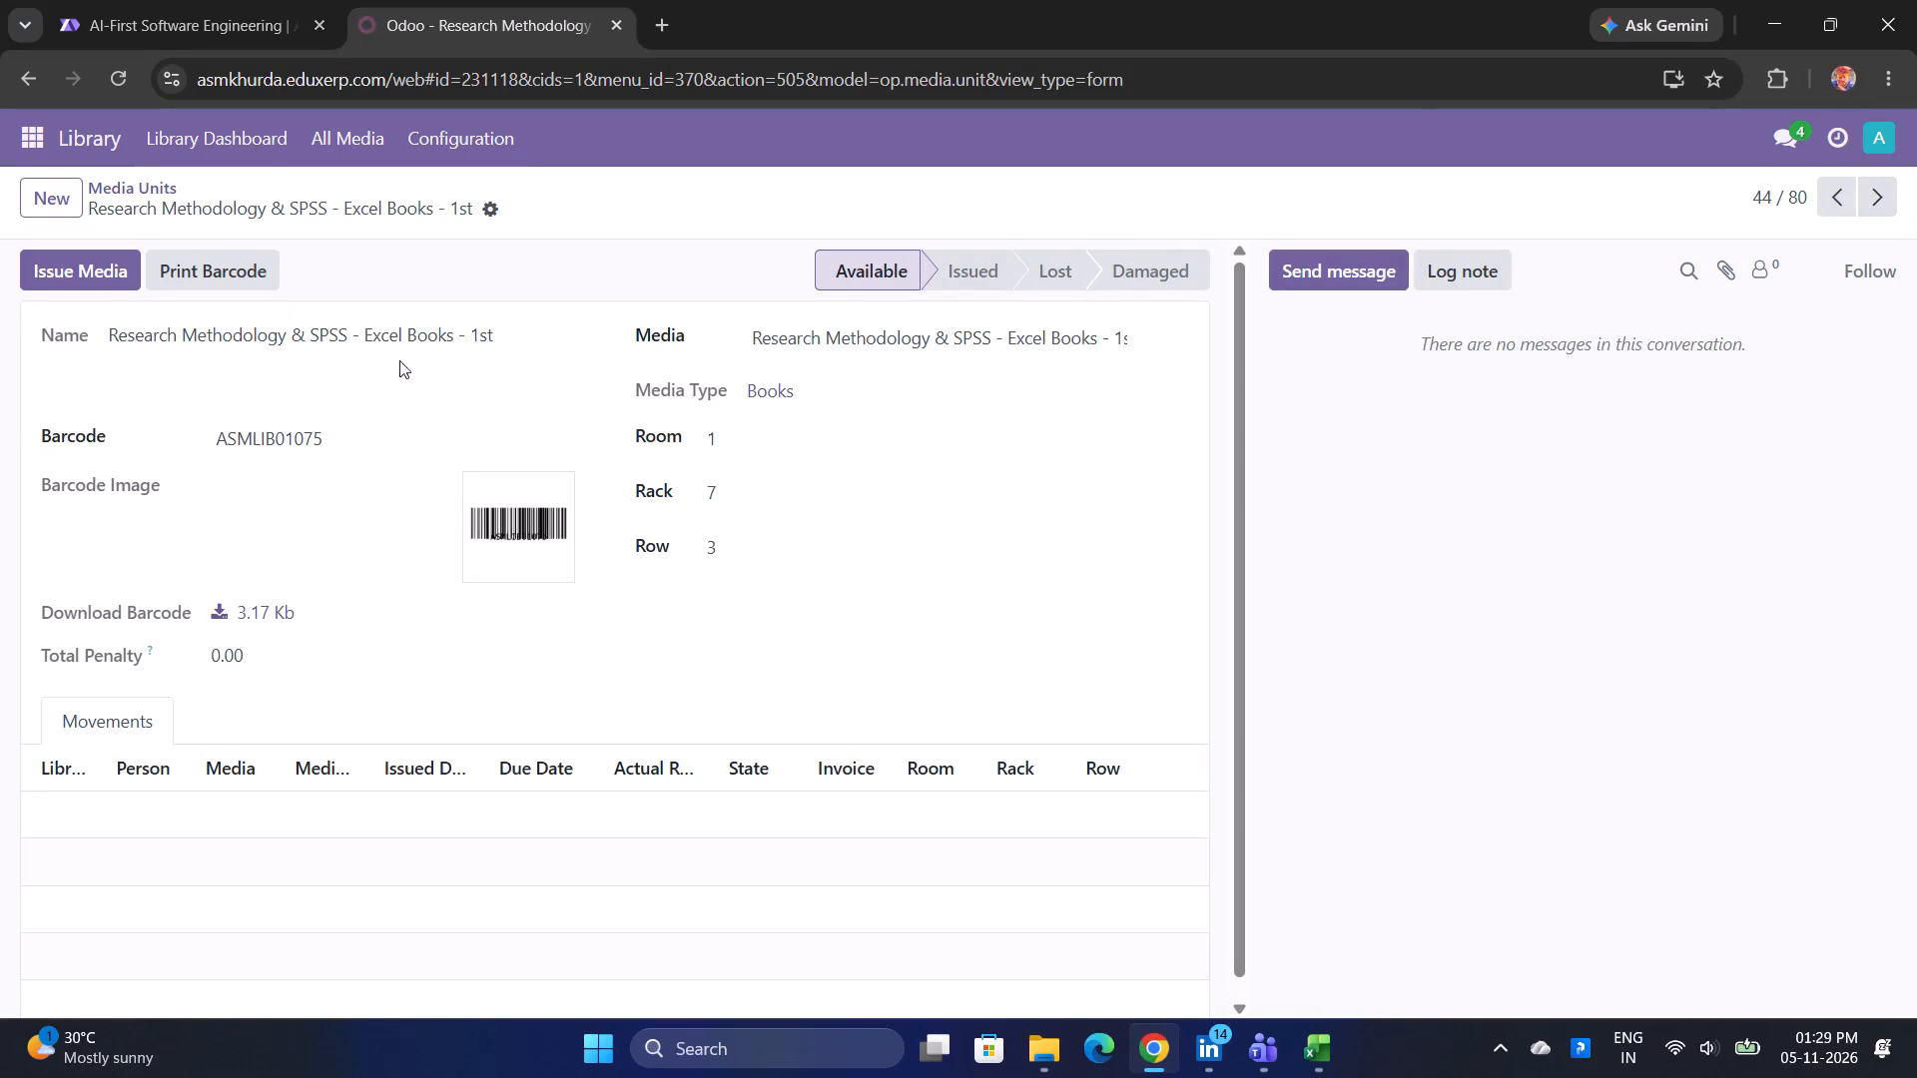
{"action": "left_click", "coordinate": [380, 428]}
{"action": "key", "text": "BackSpace"}
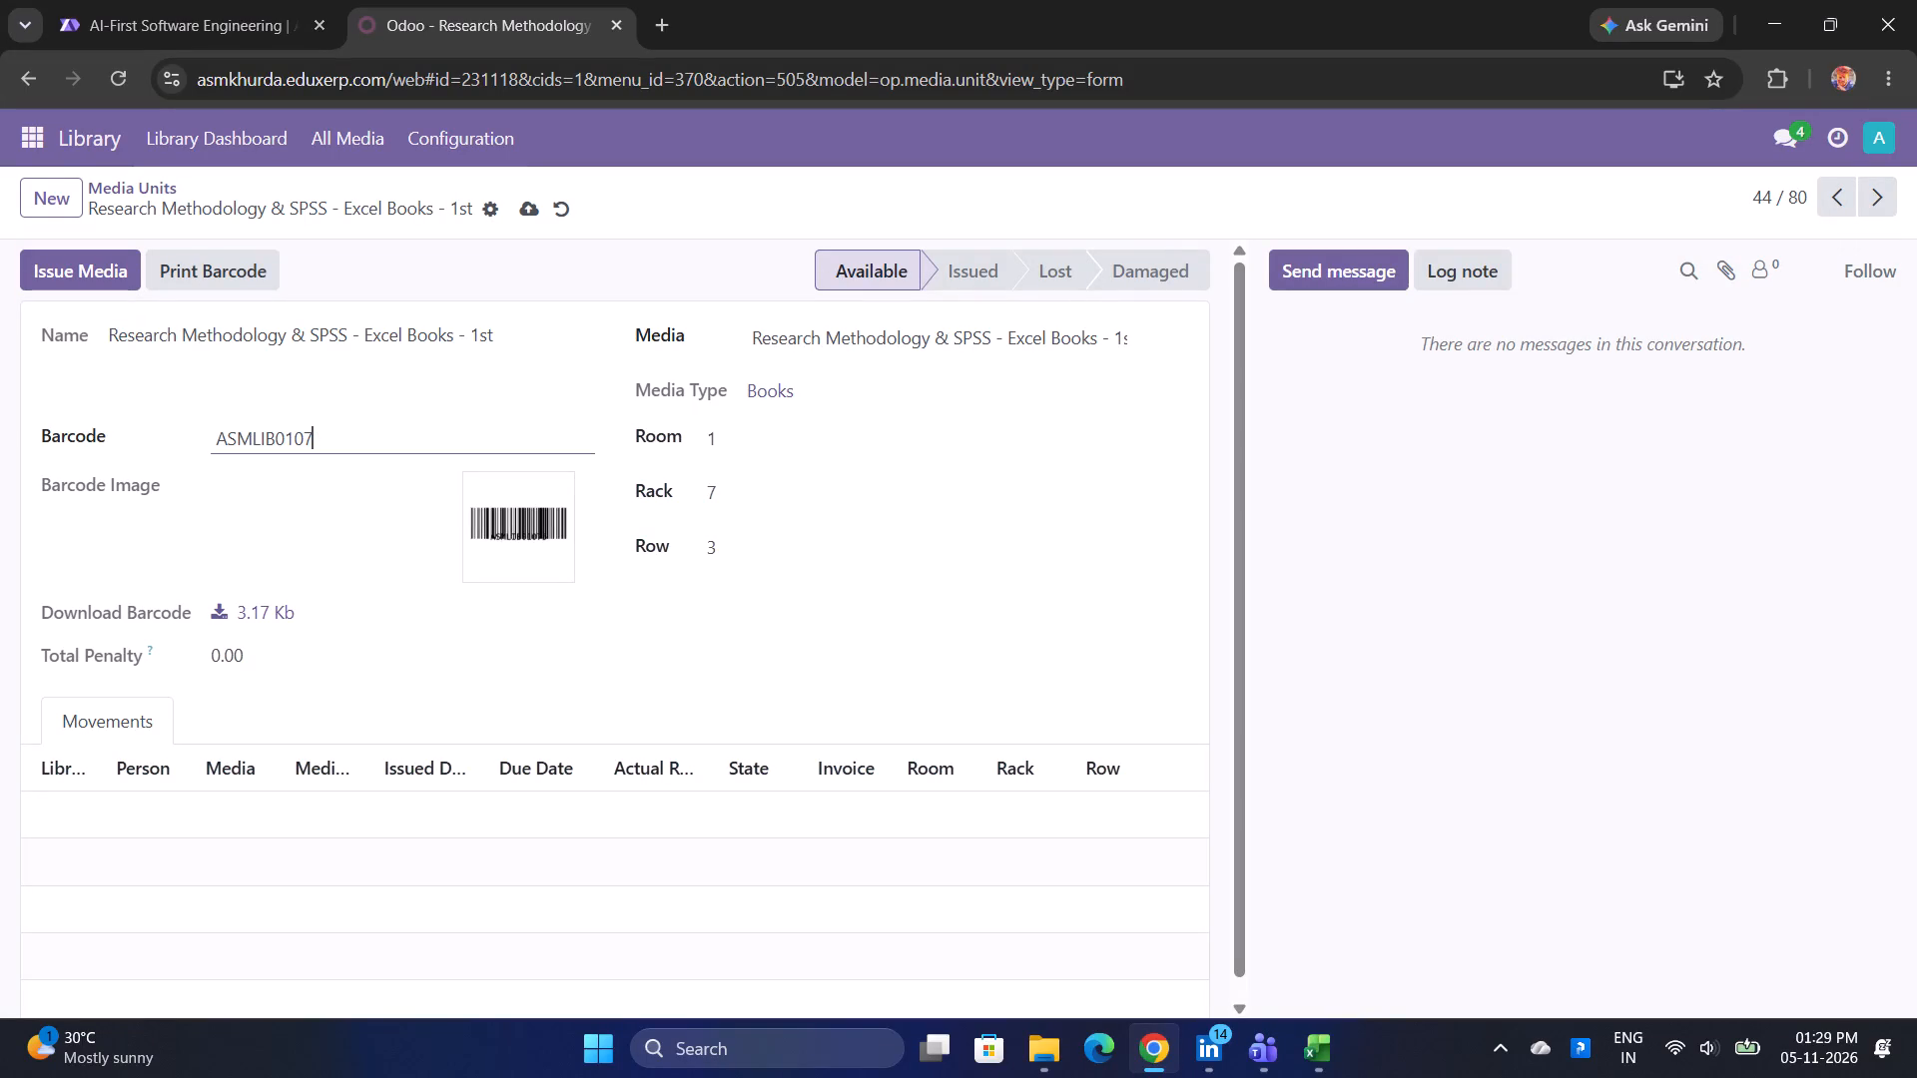
{"action": "left_click", "coordinate": [525, 209]}
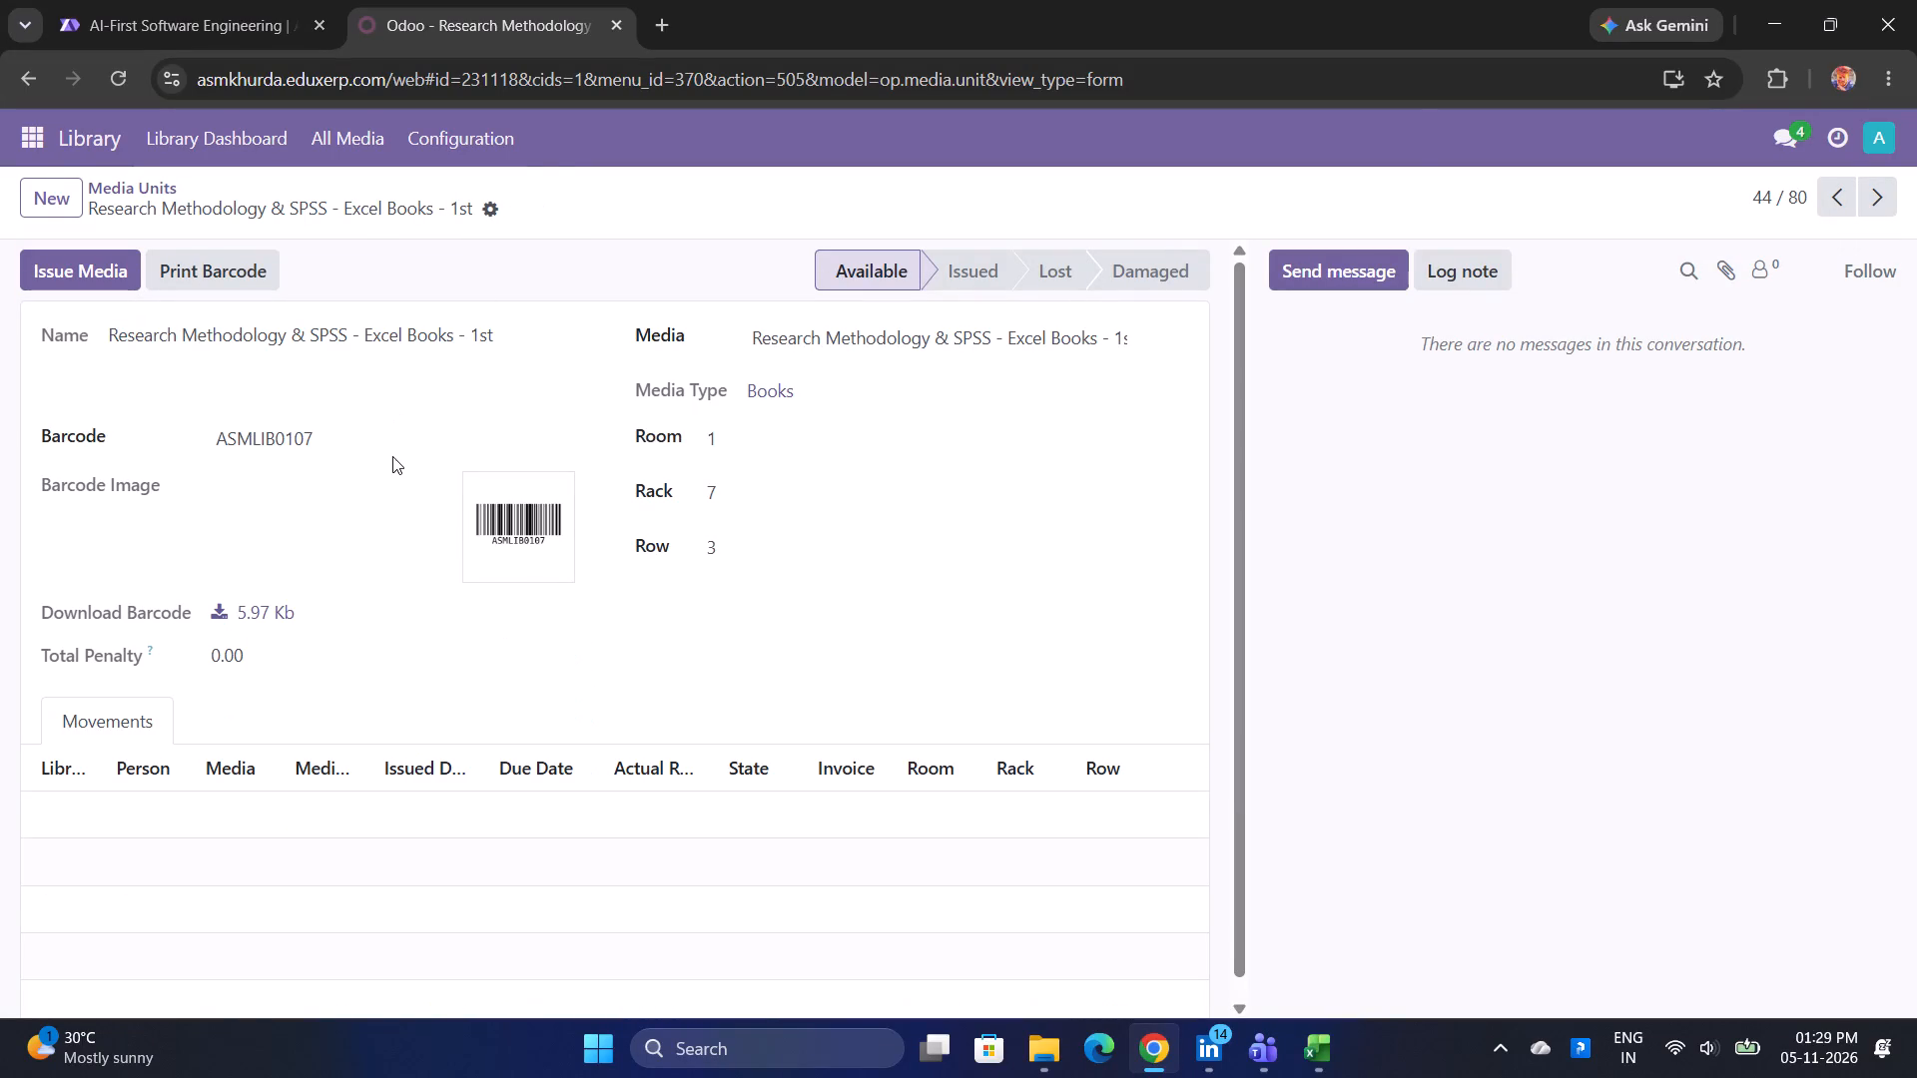
{"action": "left_click", "coordinate": [392, 456]}
{"action": "left_click", "coordinate": [420, 429]}
{"action": "key", "text": "5"}
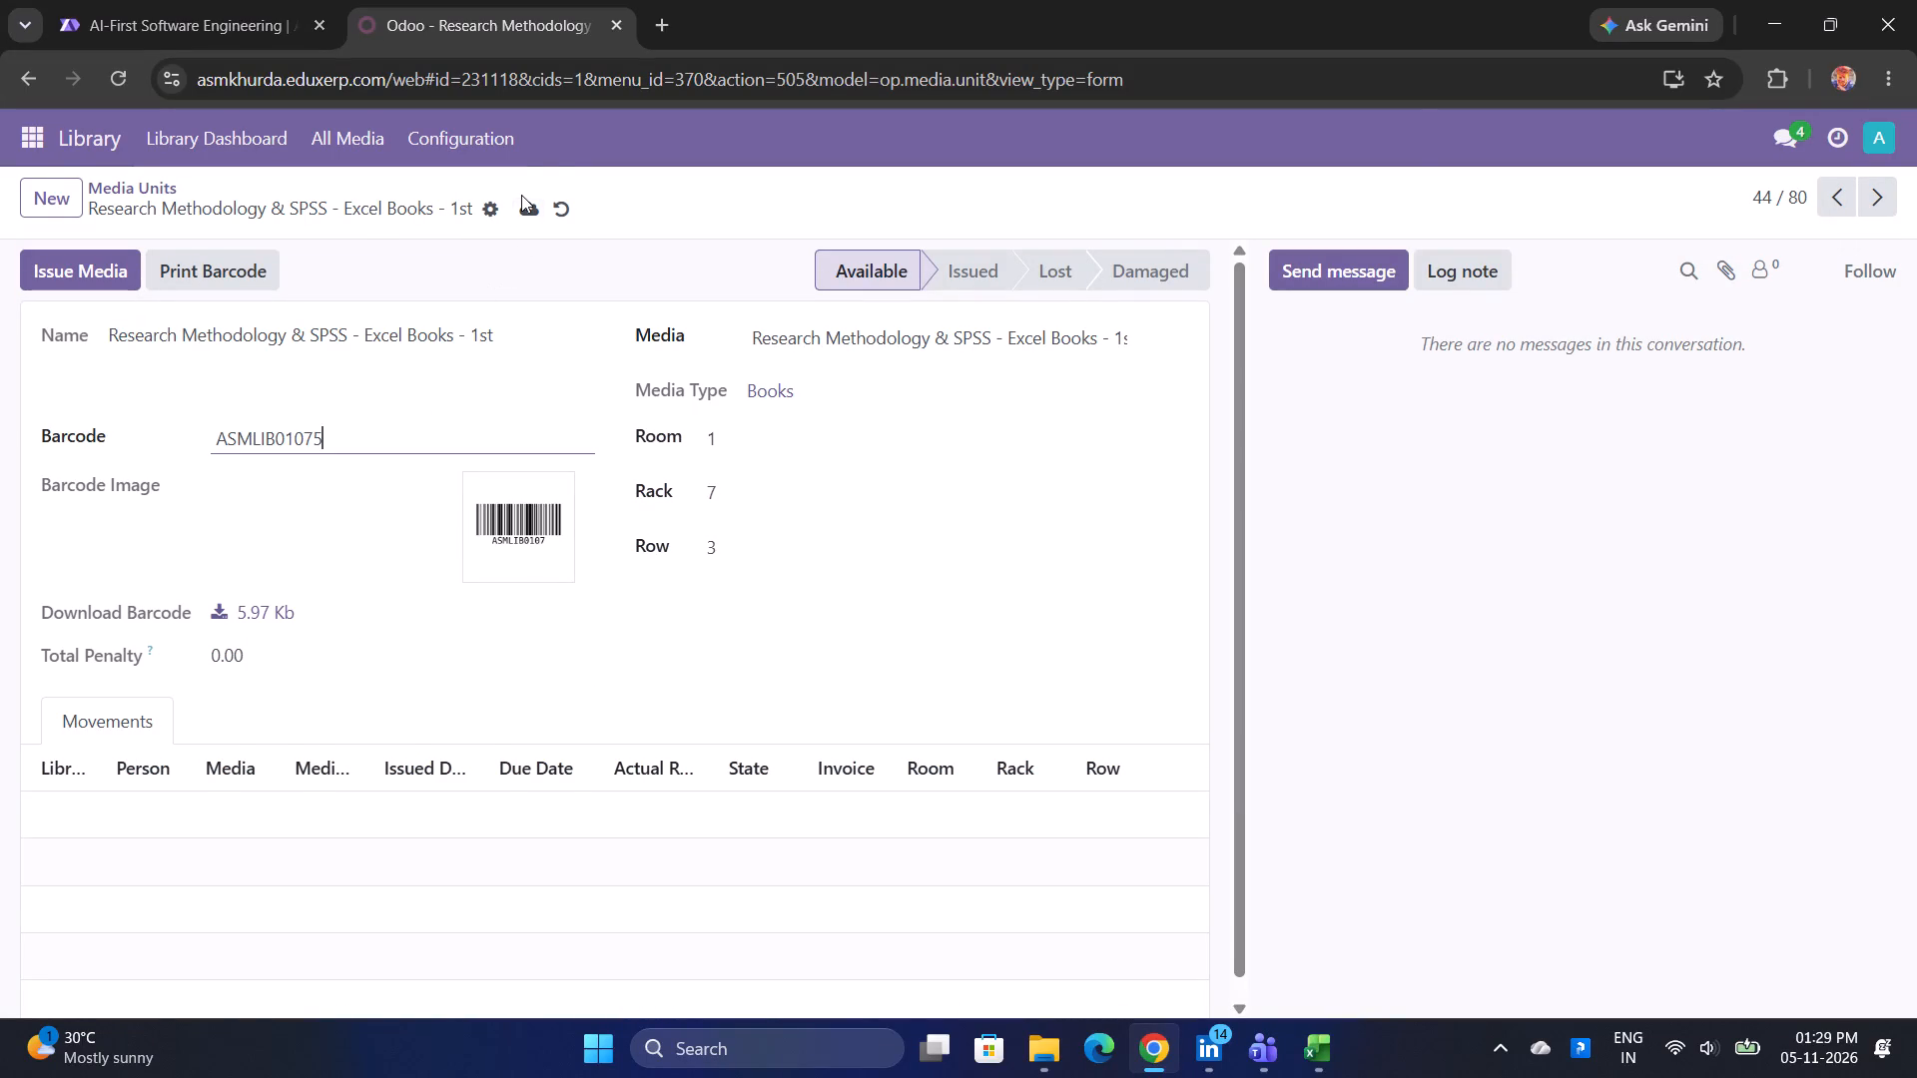
{"action": "left_click", "coordinate": [521, 195]}
{"action": "left_click", "coordinate": [525, 199]}
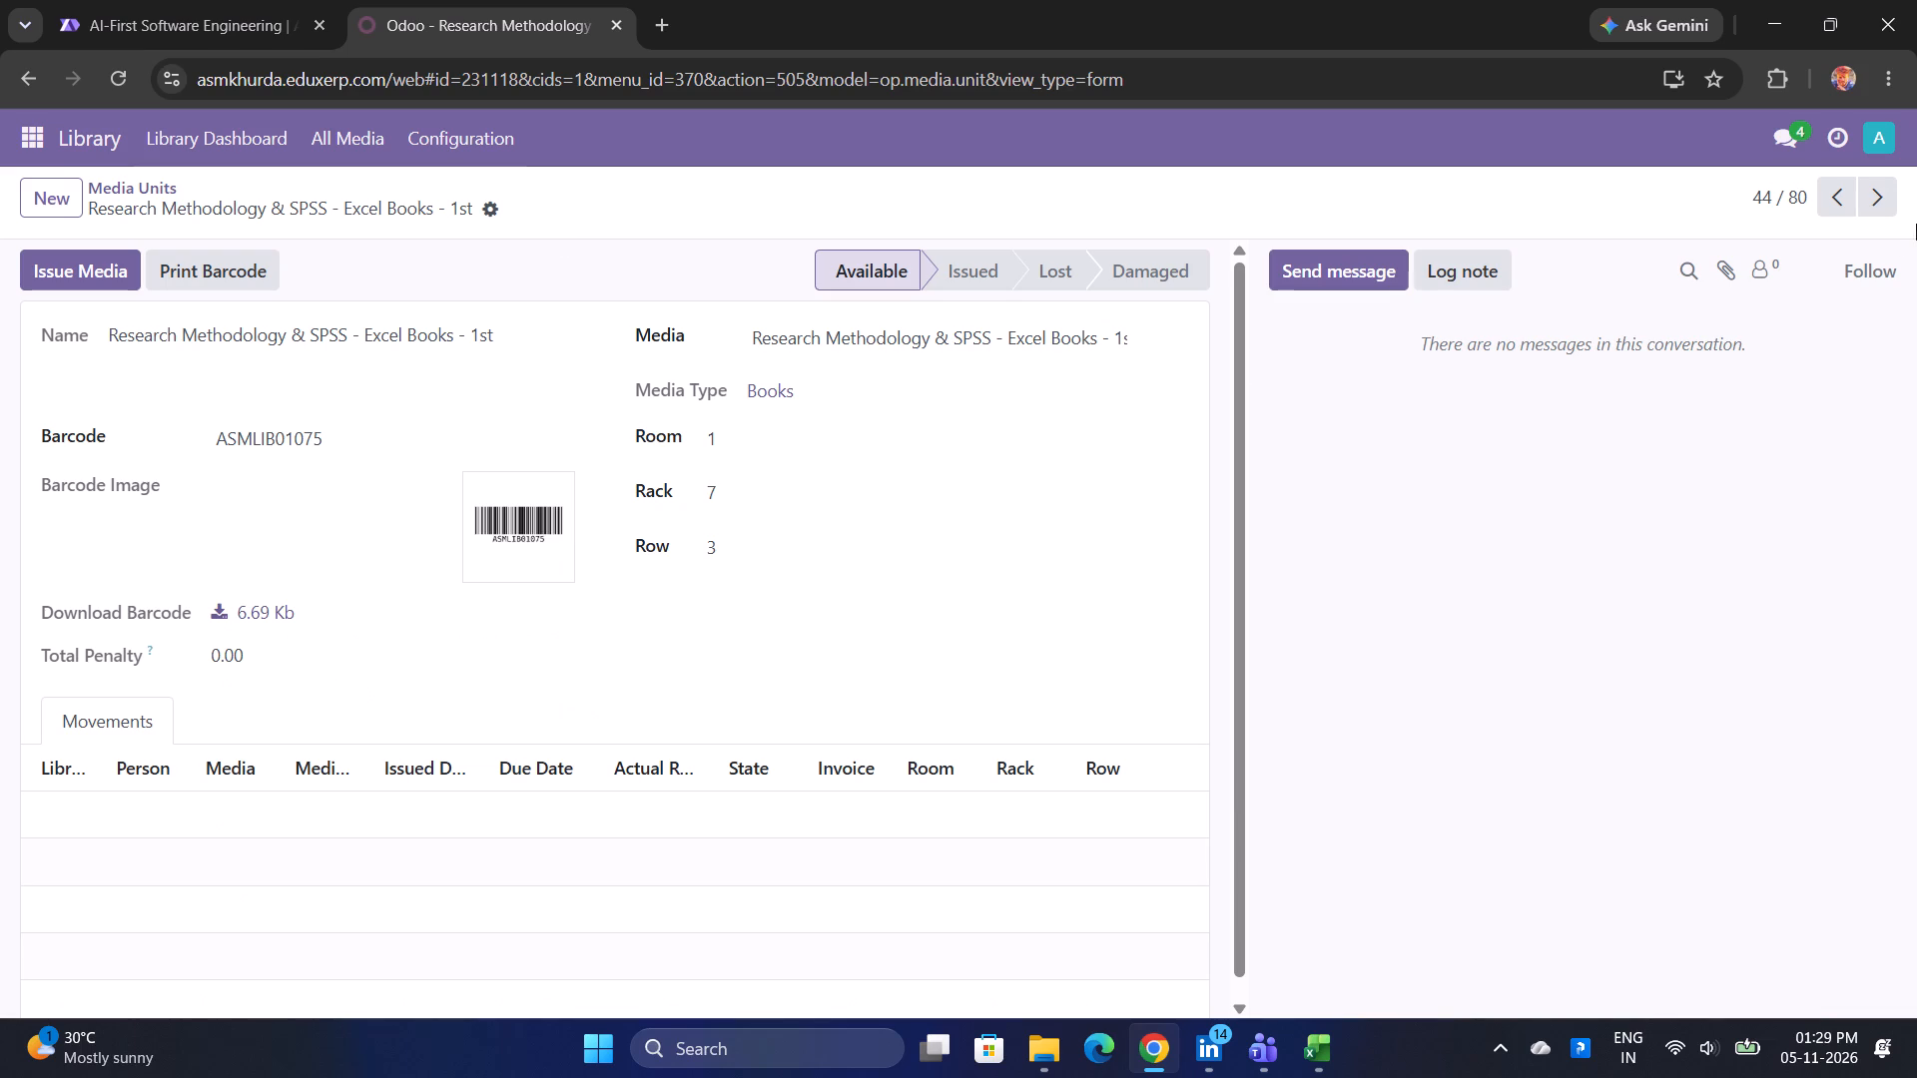
Regenerate the barcode image for Research Methodology & SPSS unit 45 of 80 by saving barcode ASMLIB0107 and re-saving it as ASMLIB01074.
{"action": "left_click", "coordinate": [1876, 190]}
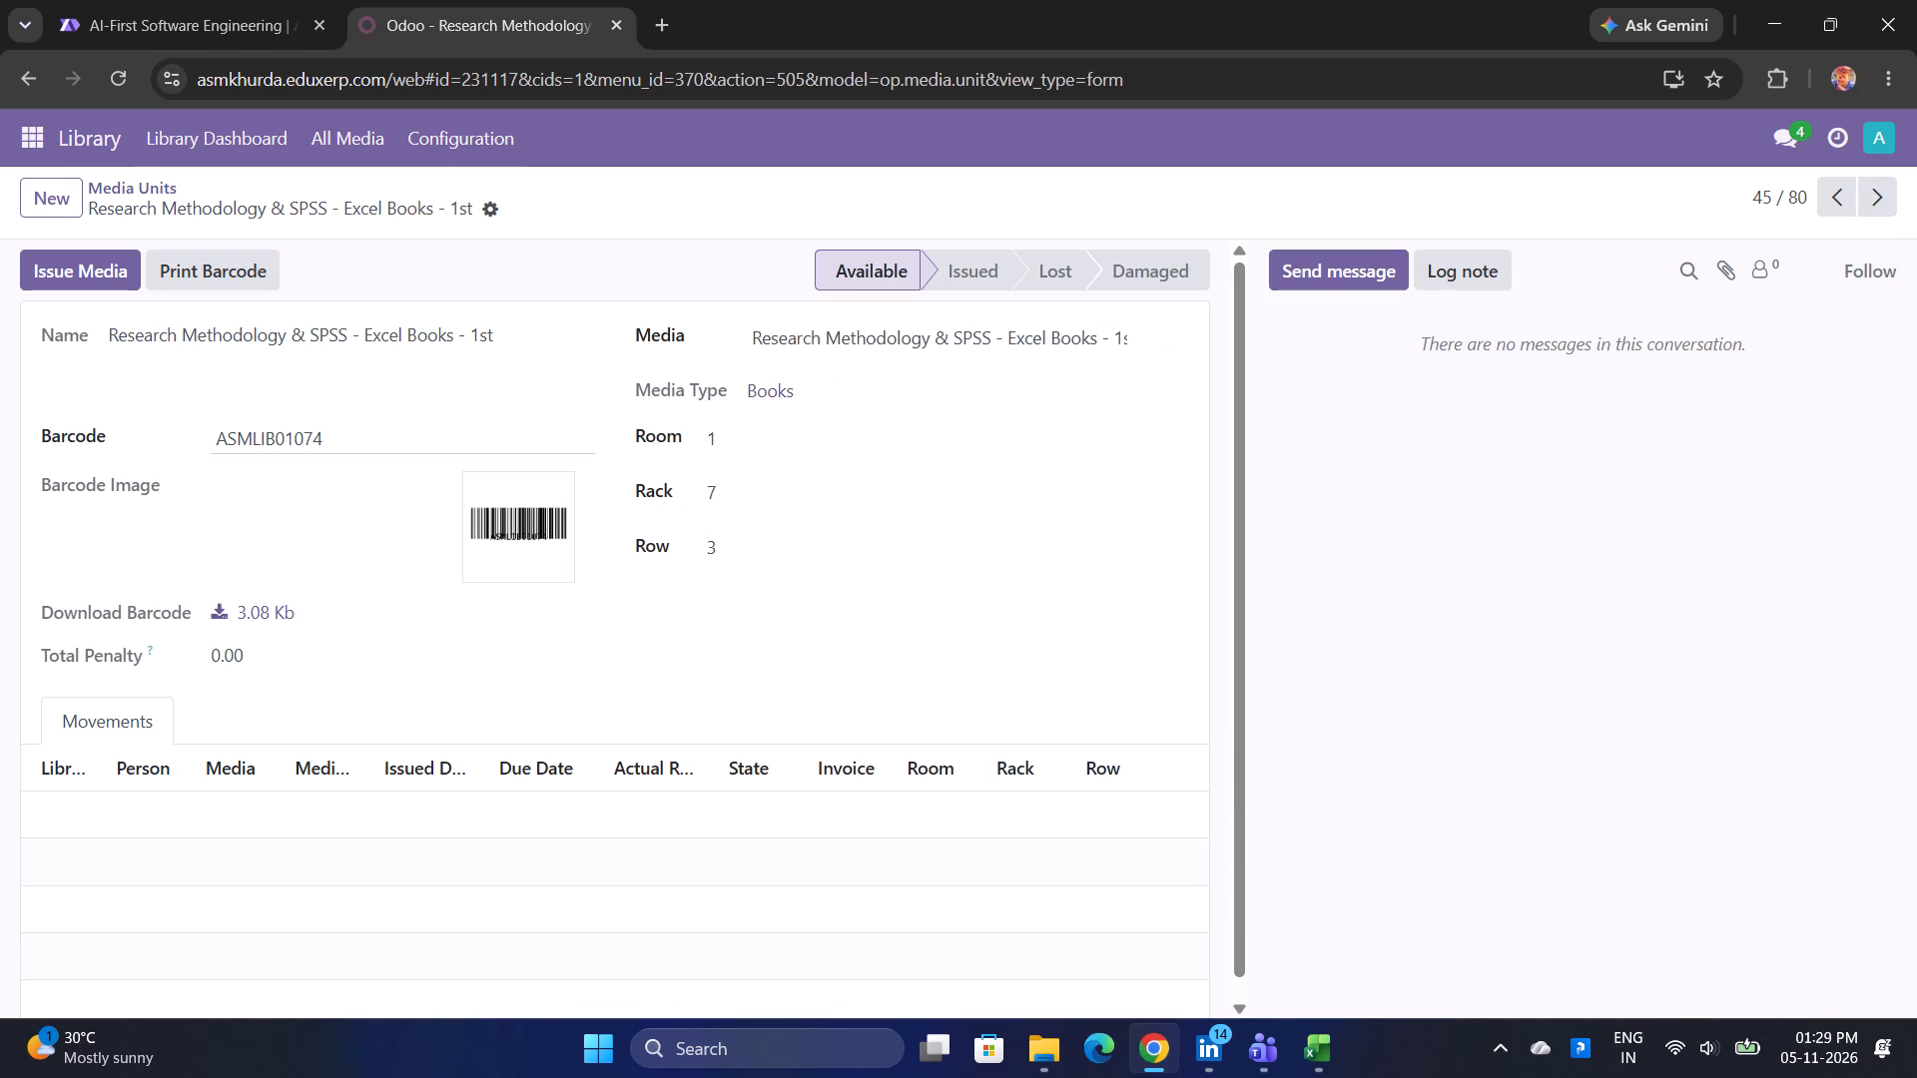
{"action": "left_click", "coordinate": [460, 438]}
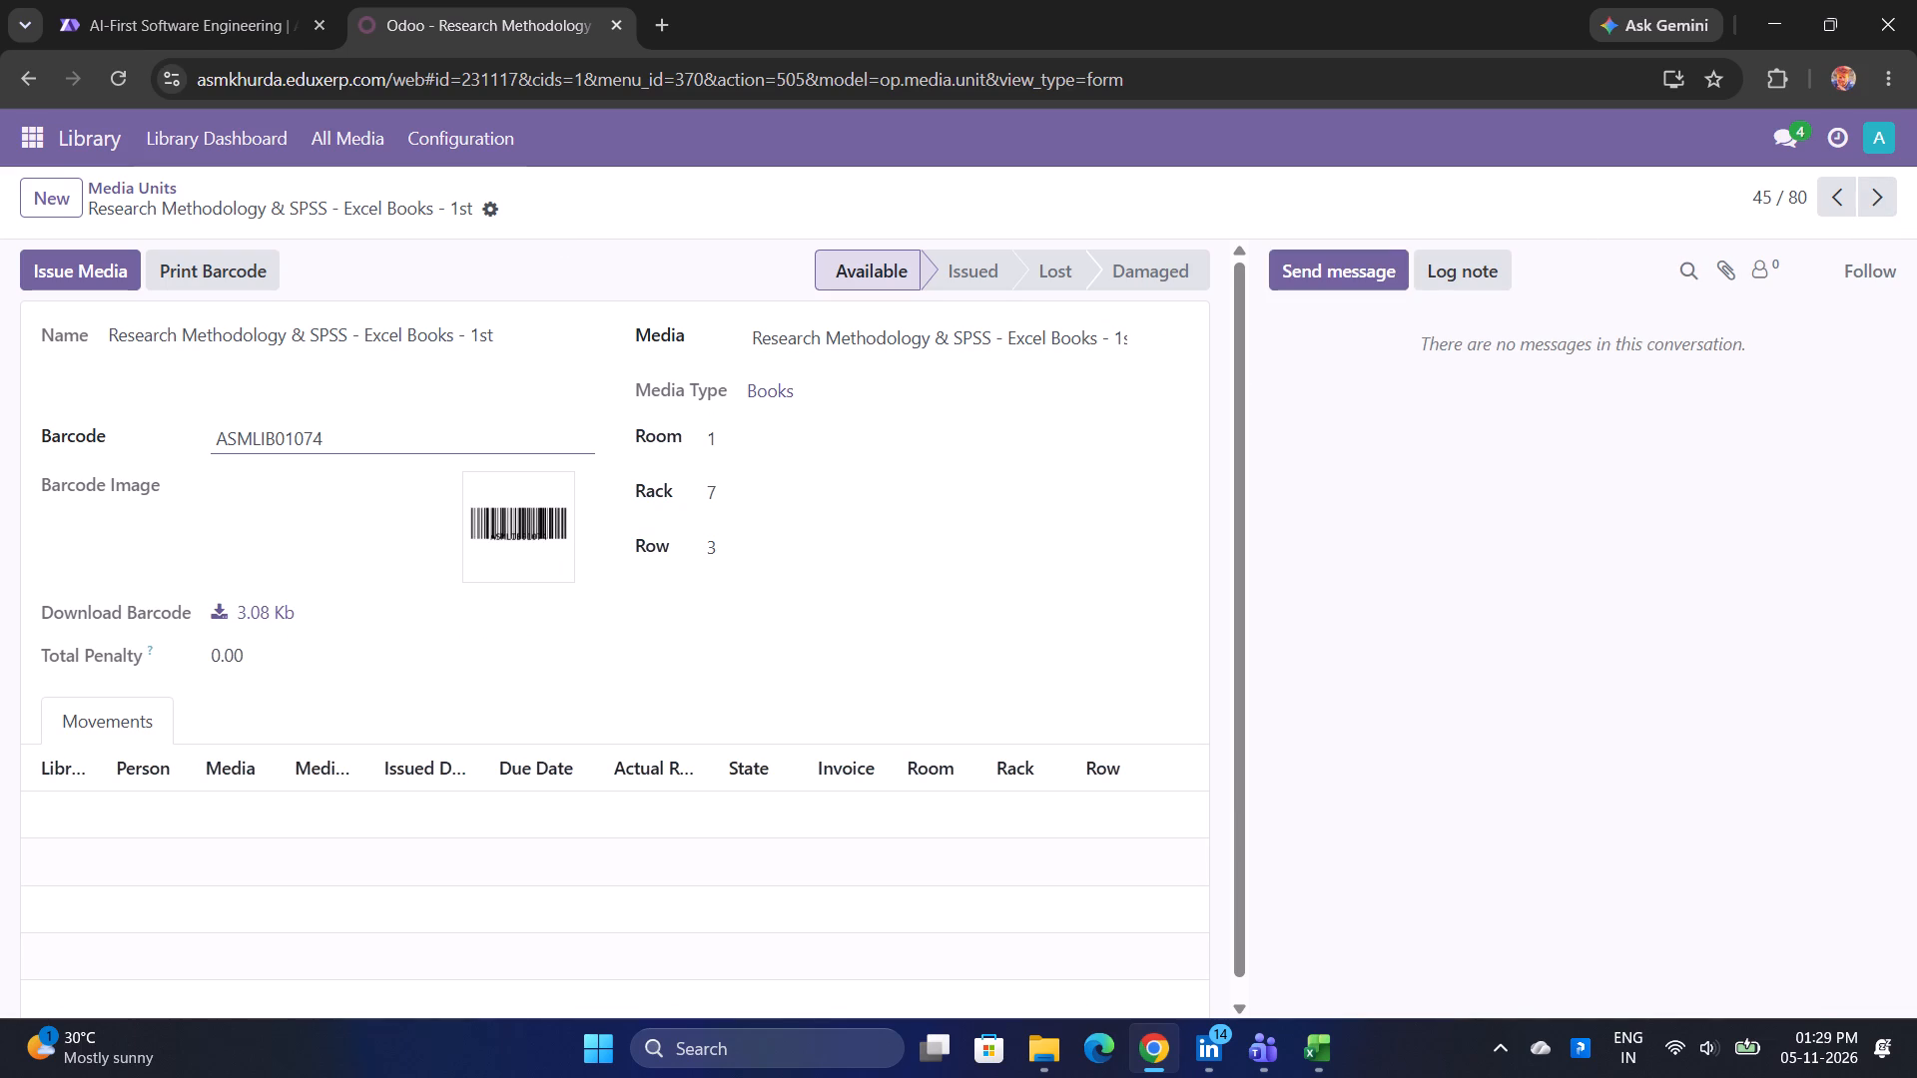
{"action": "key", "text": "BackSpace"}
{"action": "left_click", "coordinate": [532, 208]}
{"action": "left_click", "coordinate": [379, 434]}
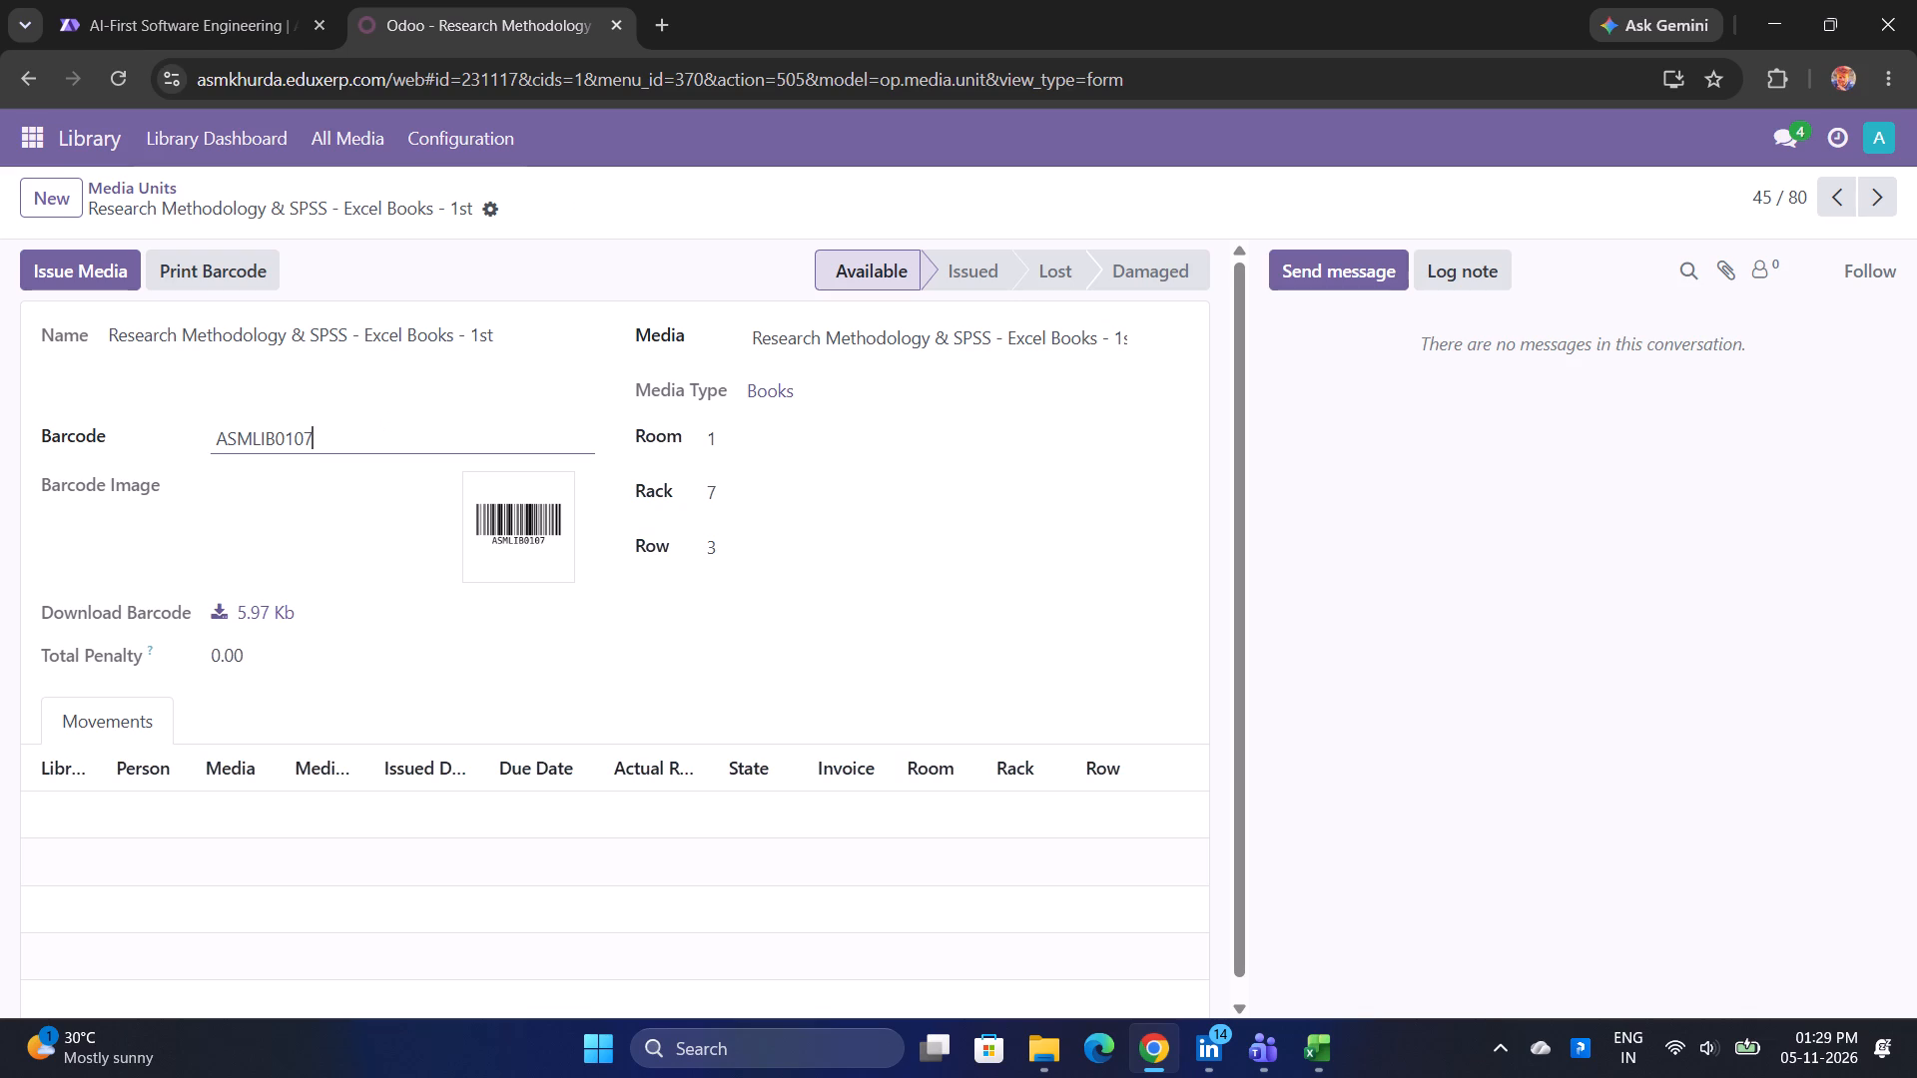
{"action": "key", "text": "4"}
{"action": "left_click", "coordinate": [523, 202]}
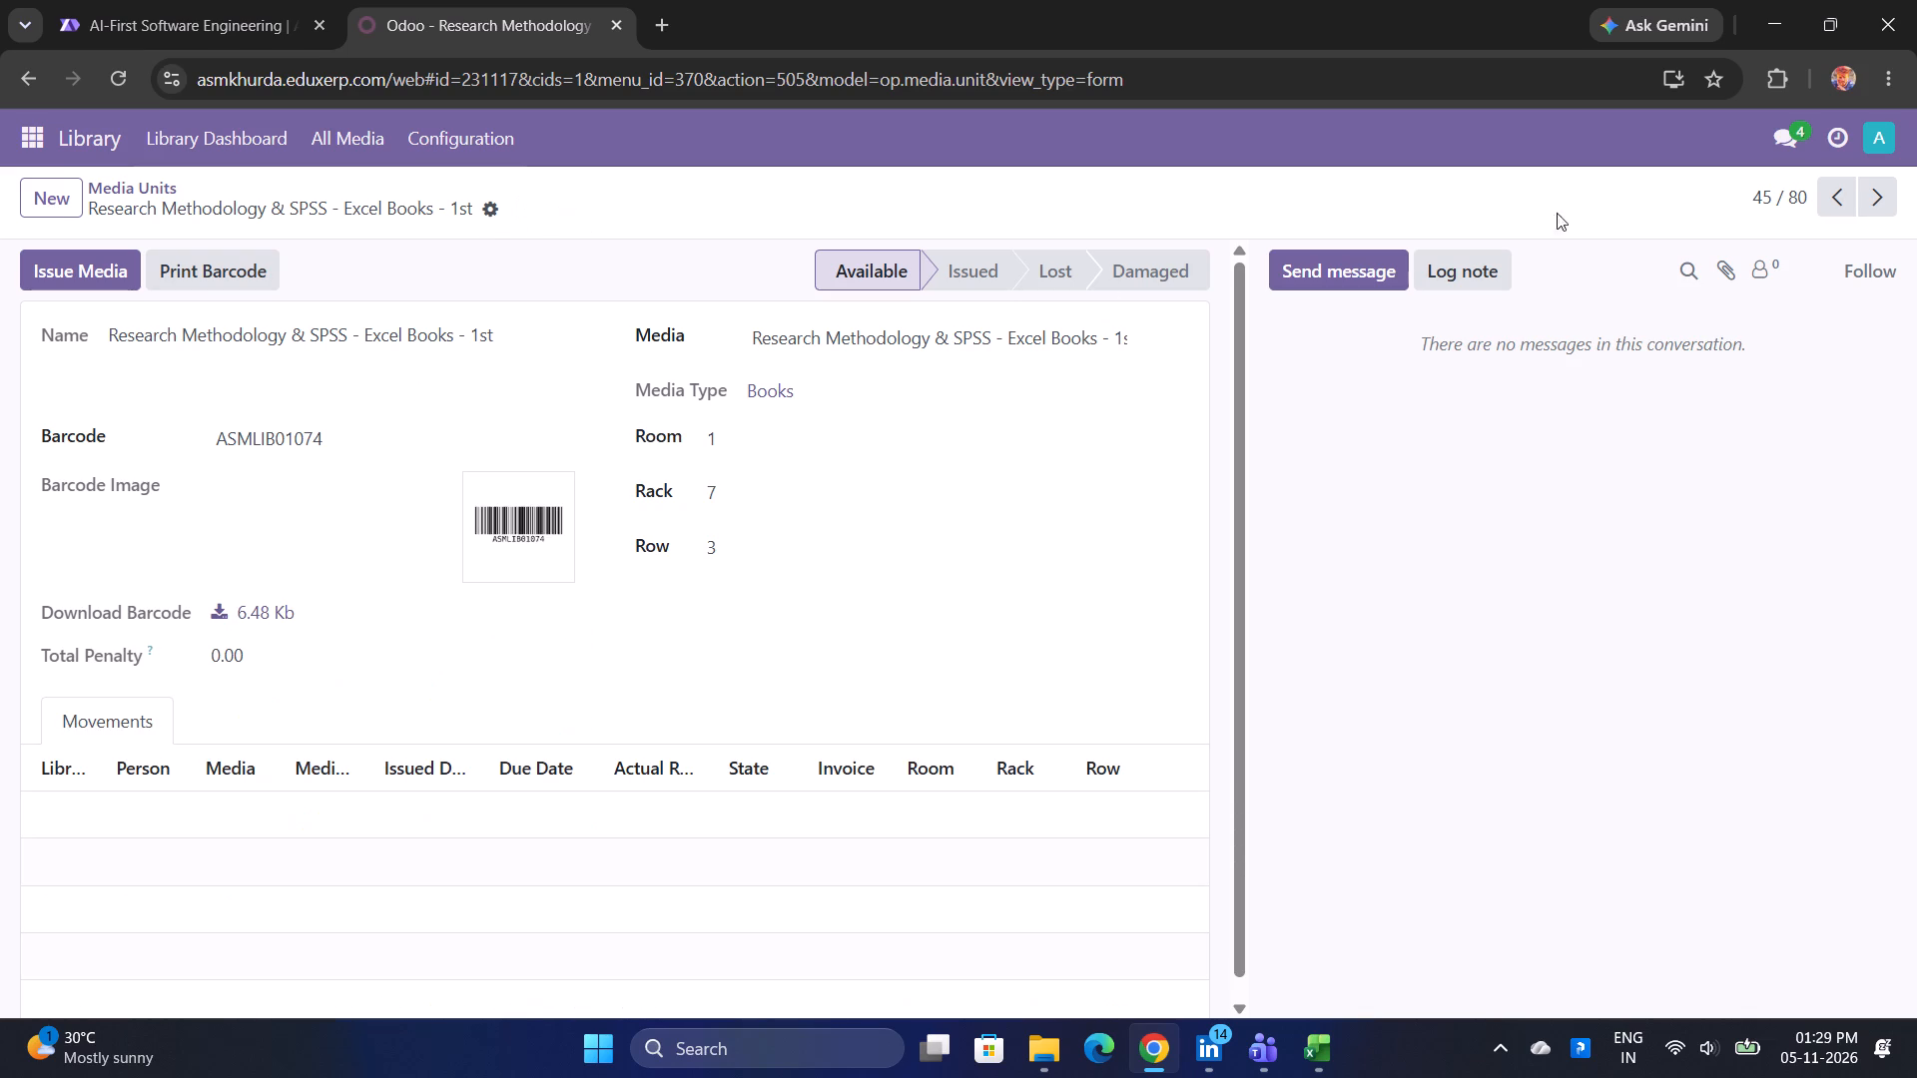
Regenerate the barcode image for Research Methodology & SPSS unit 46 of 80 by saving barcode ASMLIB0107 and re-saving it as ASMLIB01073.
{"action": "left_click", "coordinate": [1869, 201]}
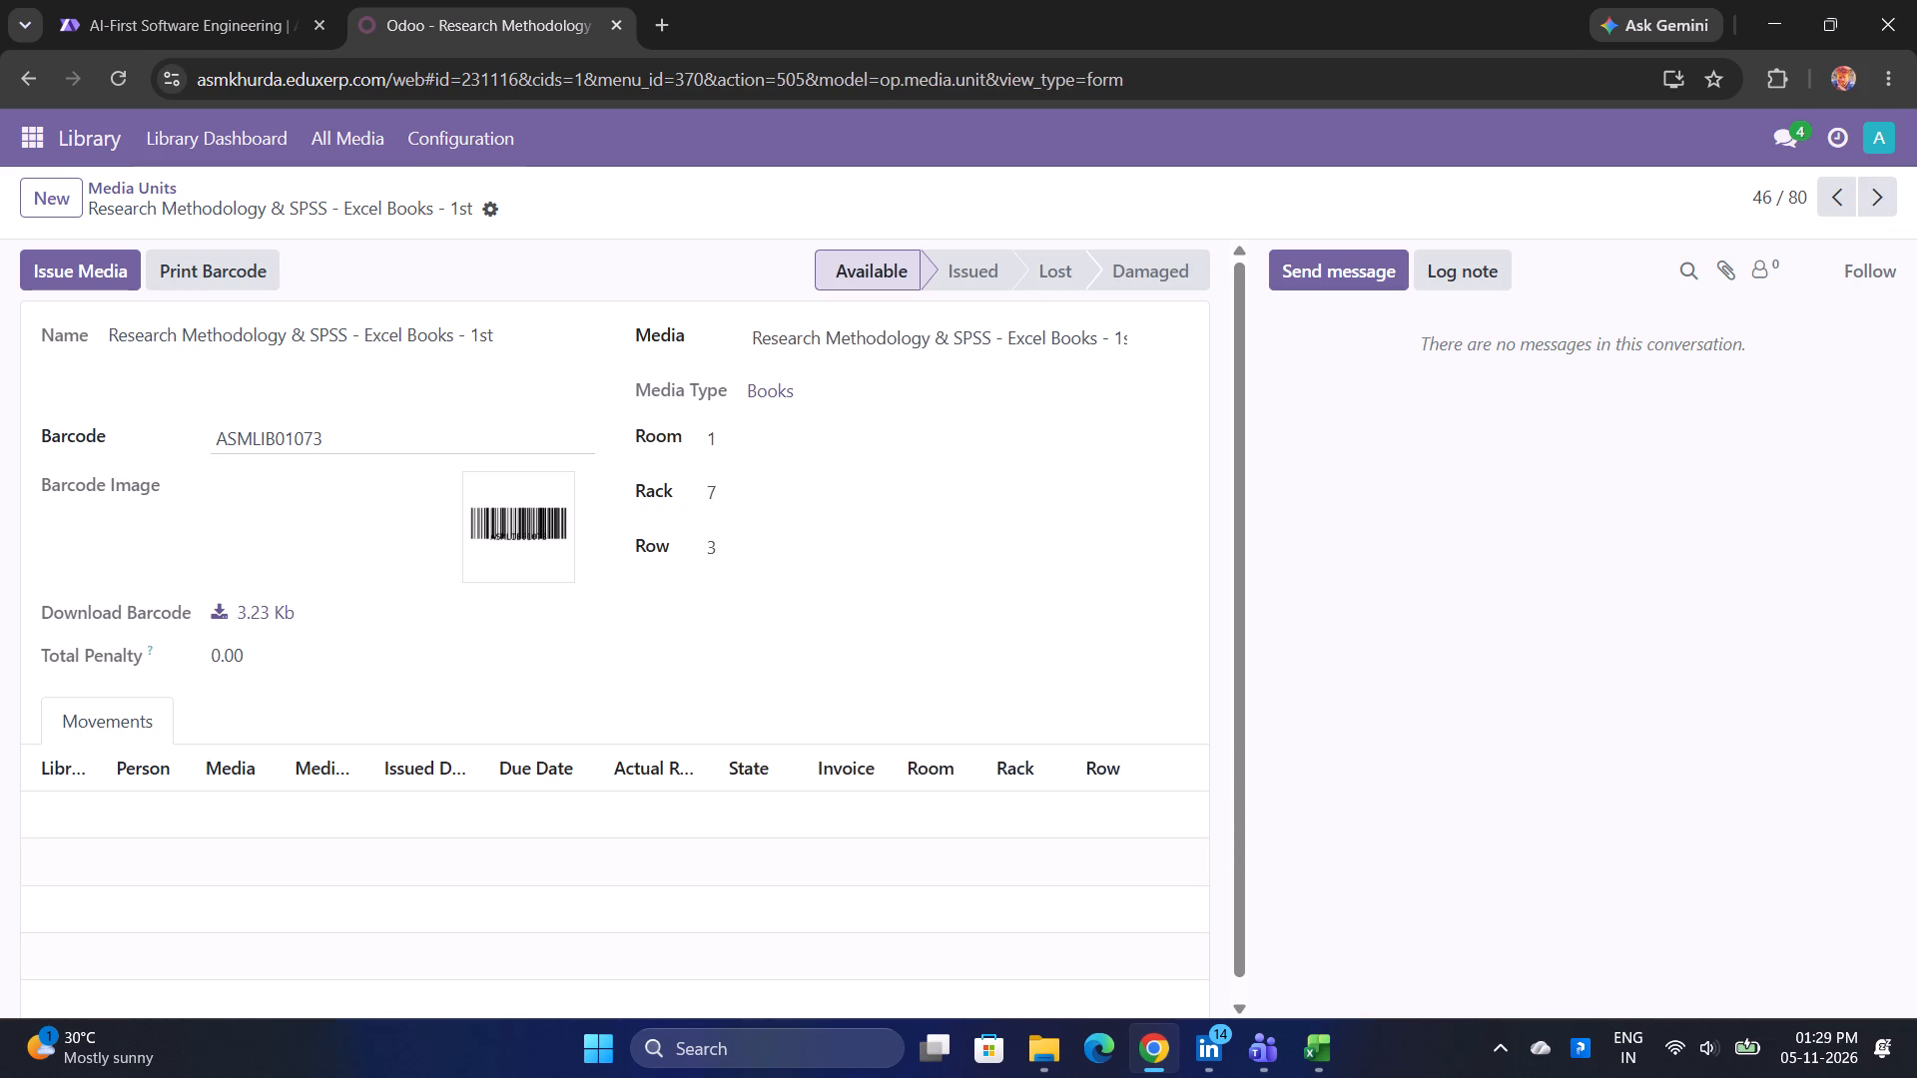
{"action": "left_click", "coordinate": [335, 443]}
{"action": "key", "text": "BackSpace"}
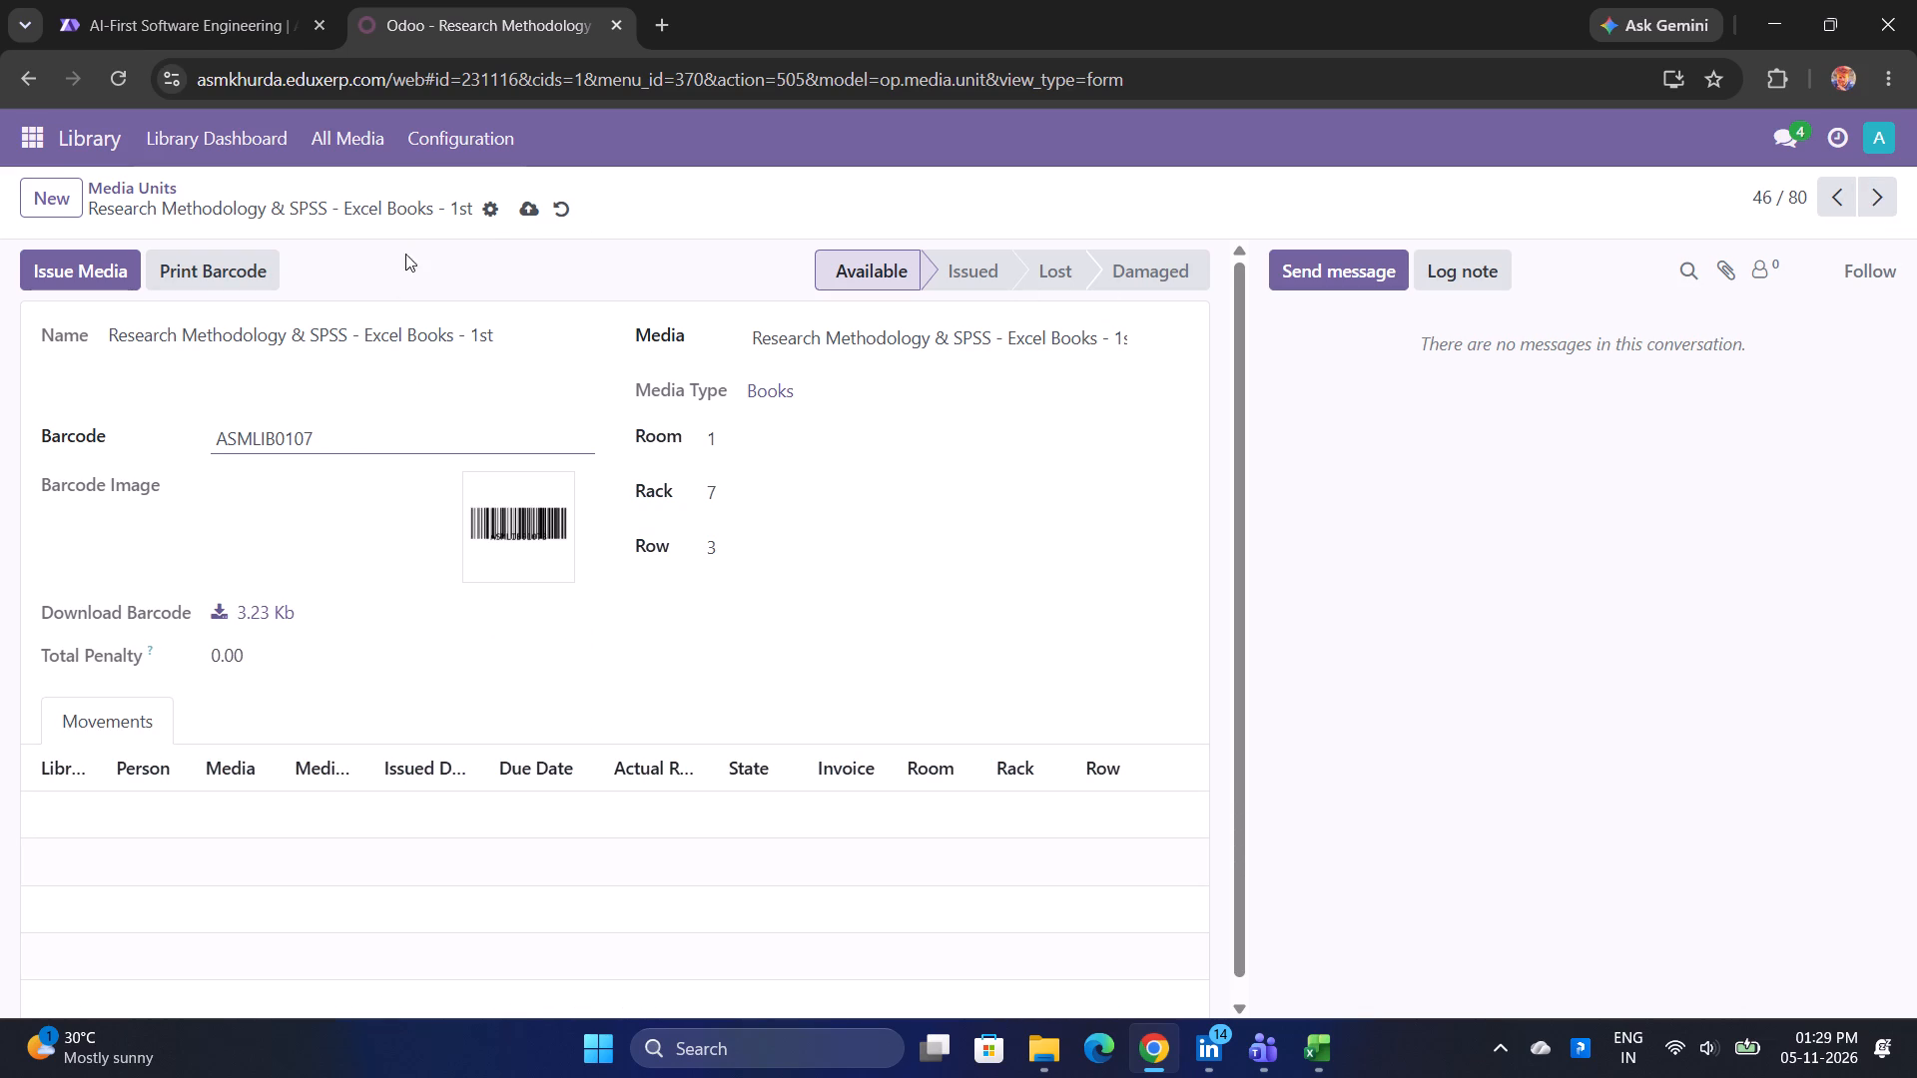
{"action": "left_click", "coordinate": [522, 203]}
{"action": "left_click", "coordinate": [395, 431]}
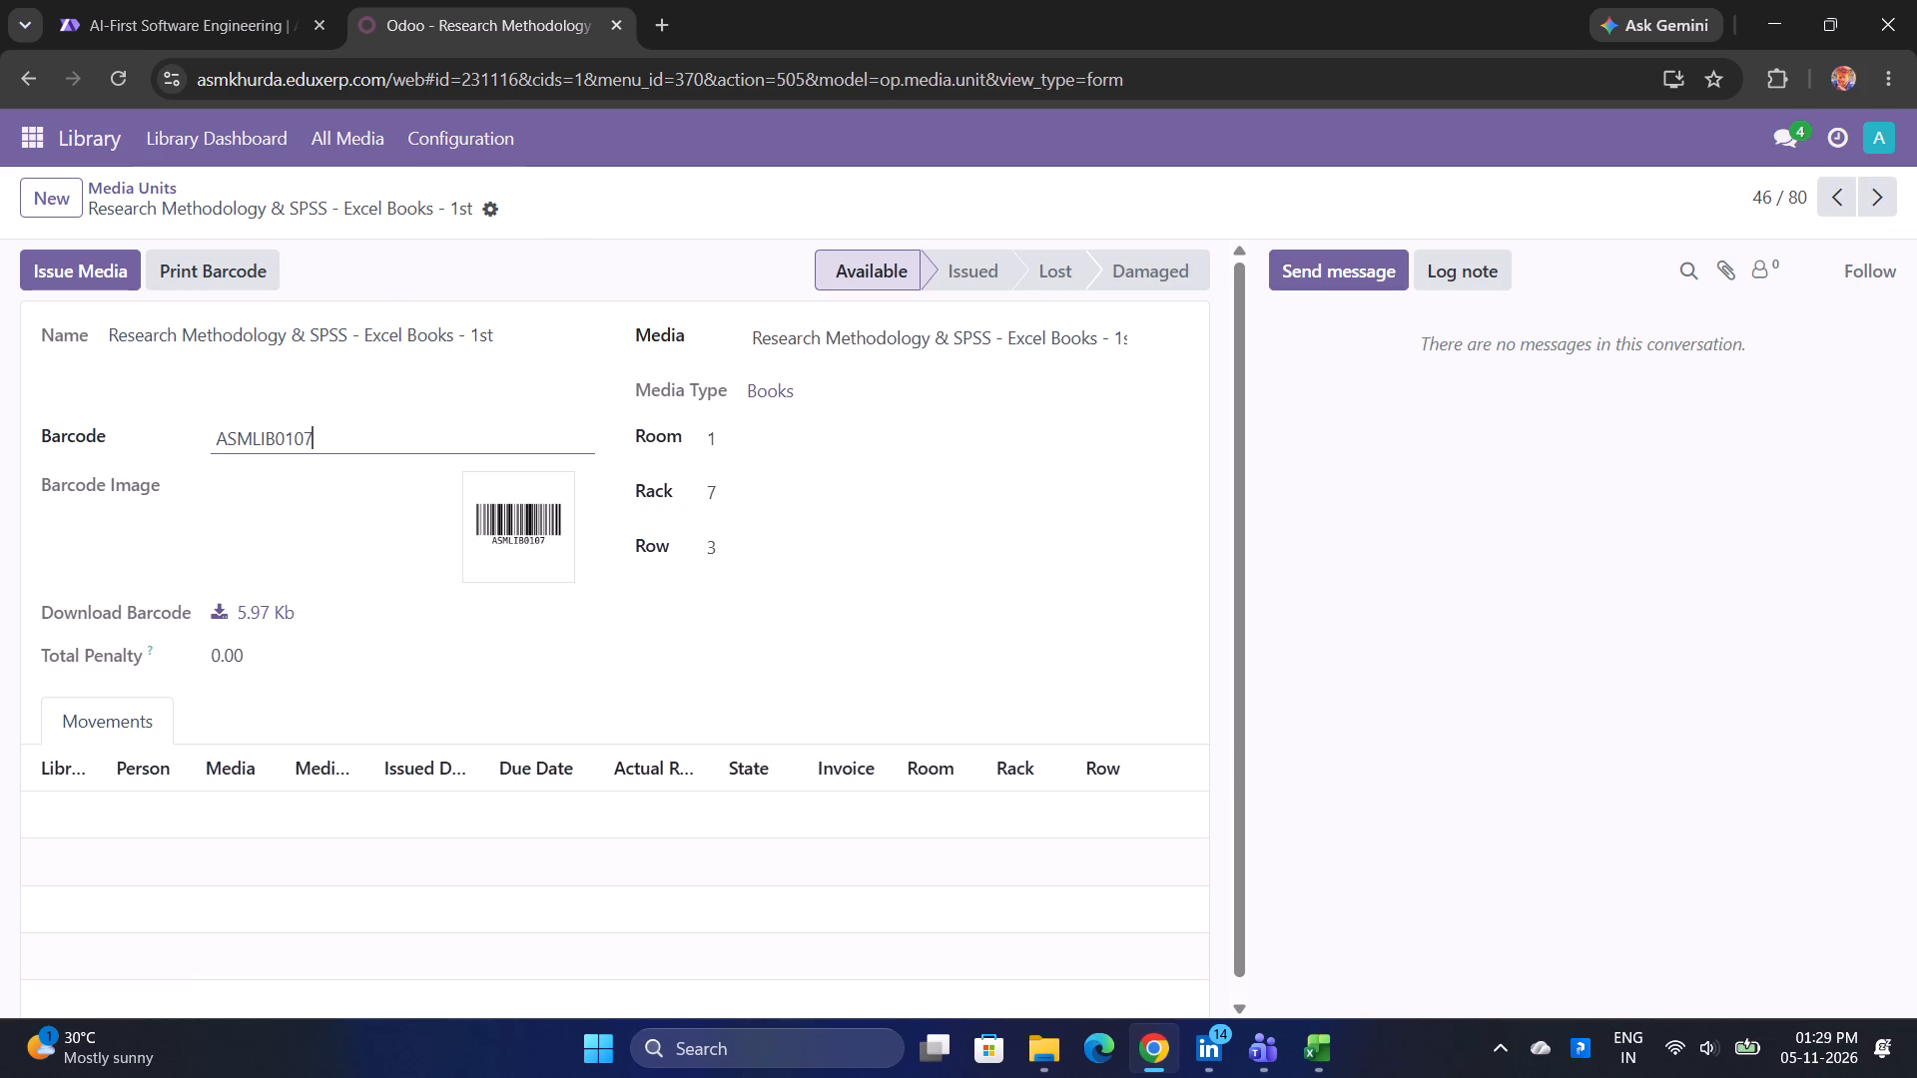
{"action": "key", "text": "3"}
{"action": "left_click", "coordinate": [526, 202]}
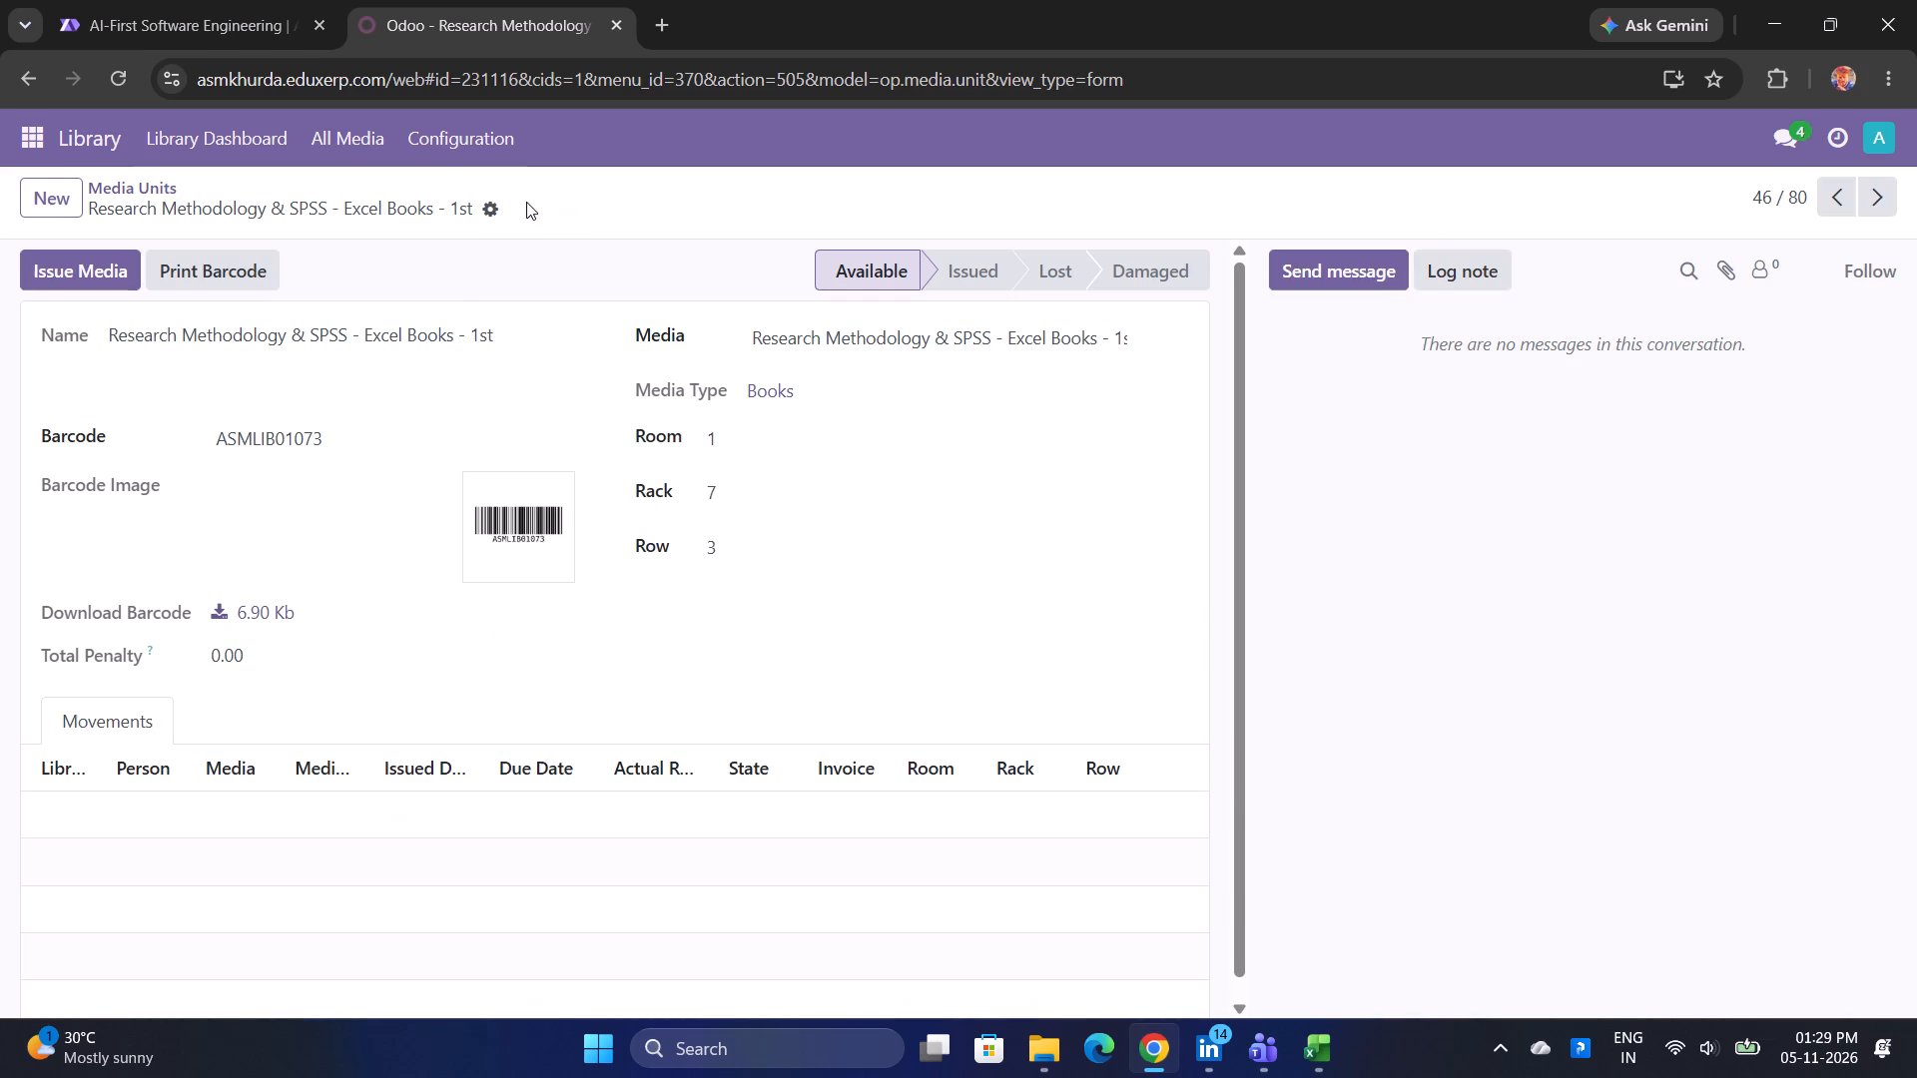
Regenerate the barcode image for Research Methodology & SPSS unit 47 of 80 by saving barcode ASMLIB0107 and re-saving it as ASMLIB01072.
{"action": "left_click", "coordinate": [1872, 194]}
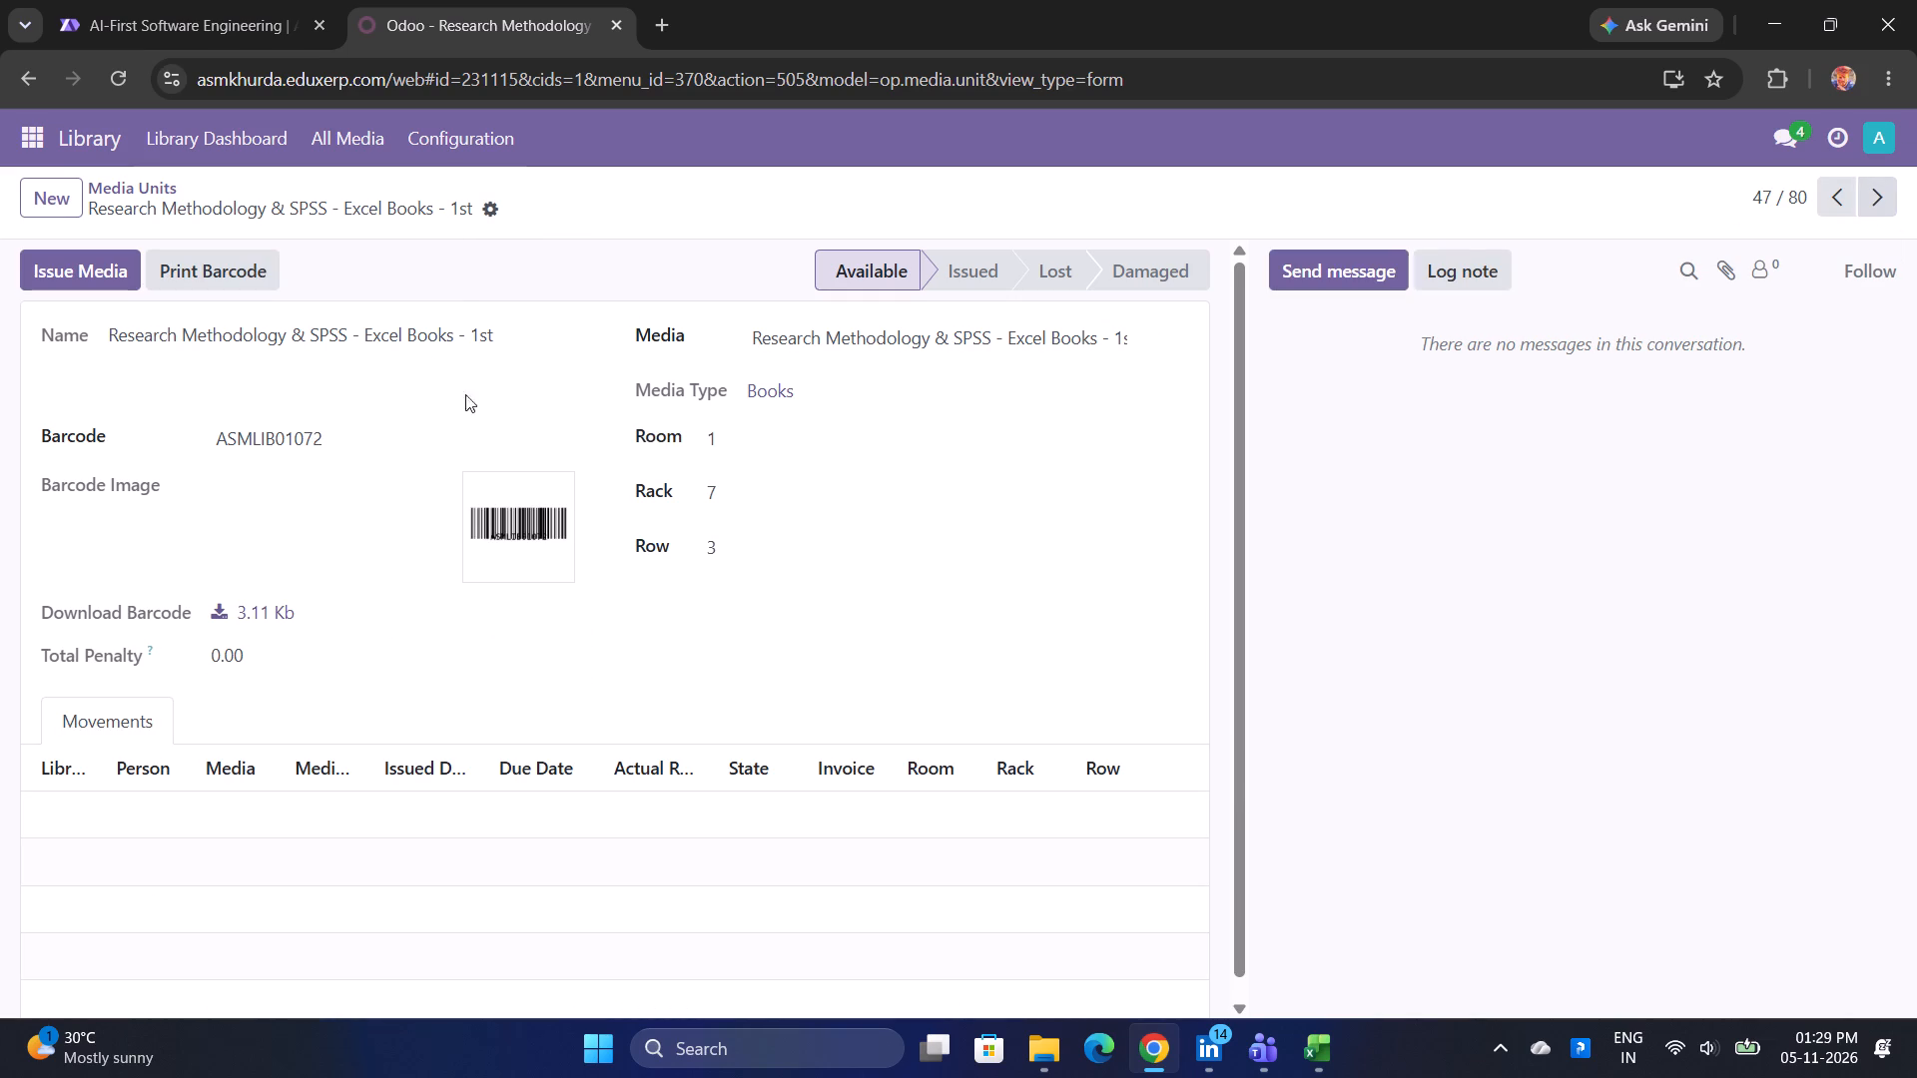
{"action": "left_click", "coordinate": [363, 422]}
{"action": "key", "text": "BackSpace"}
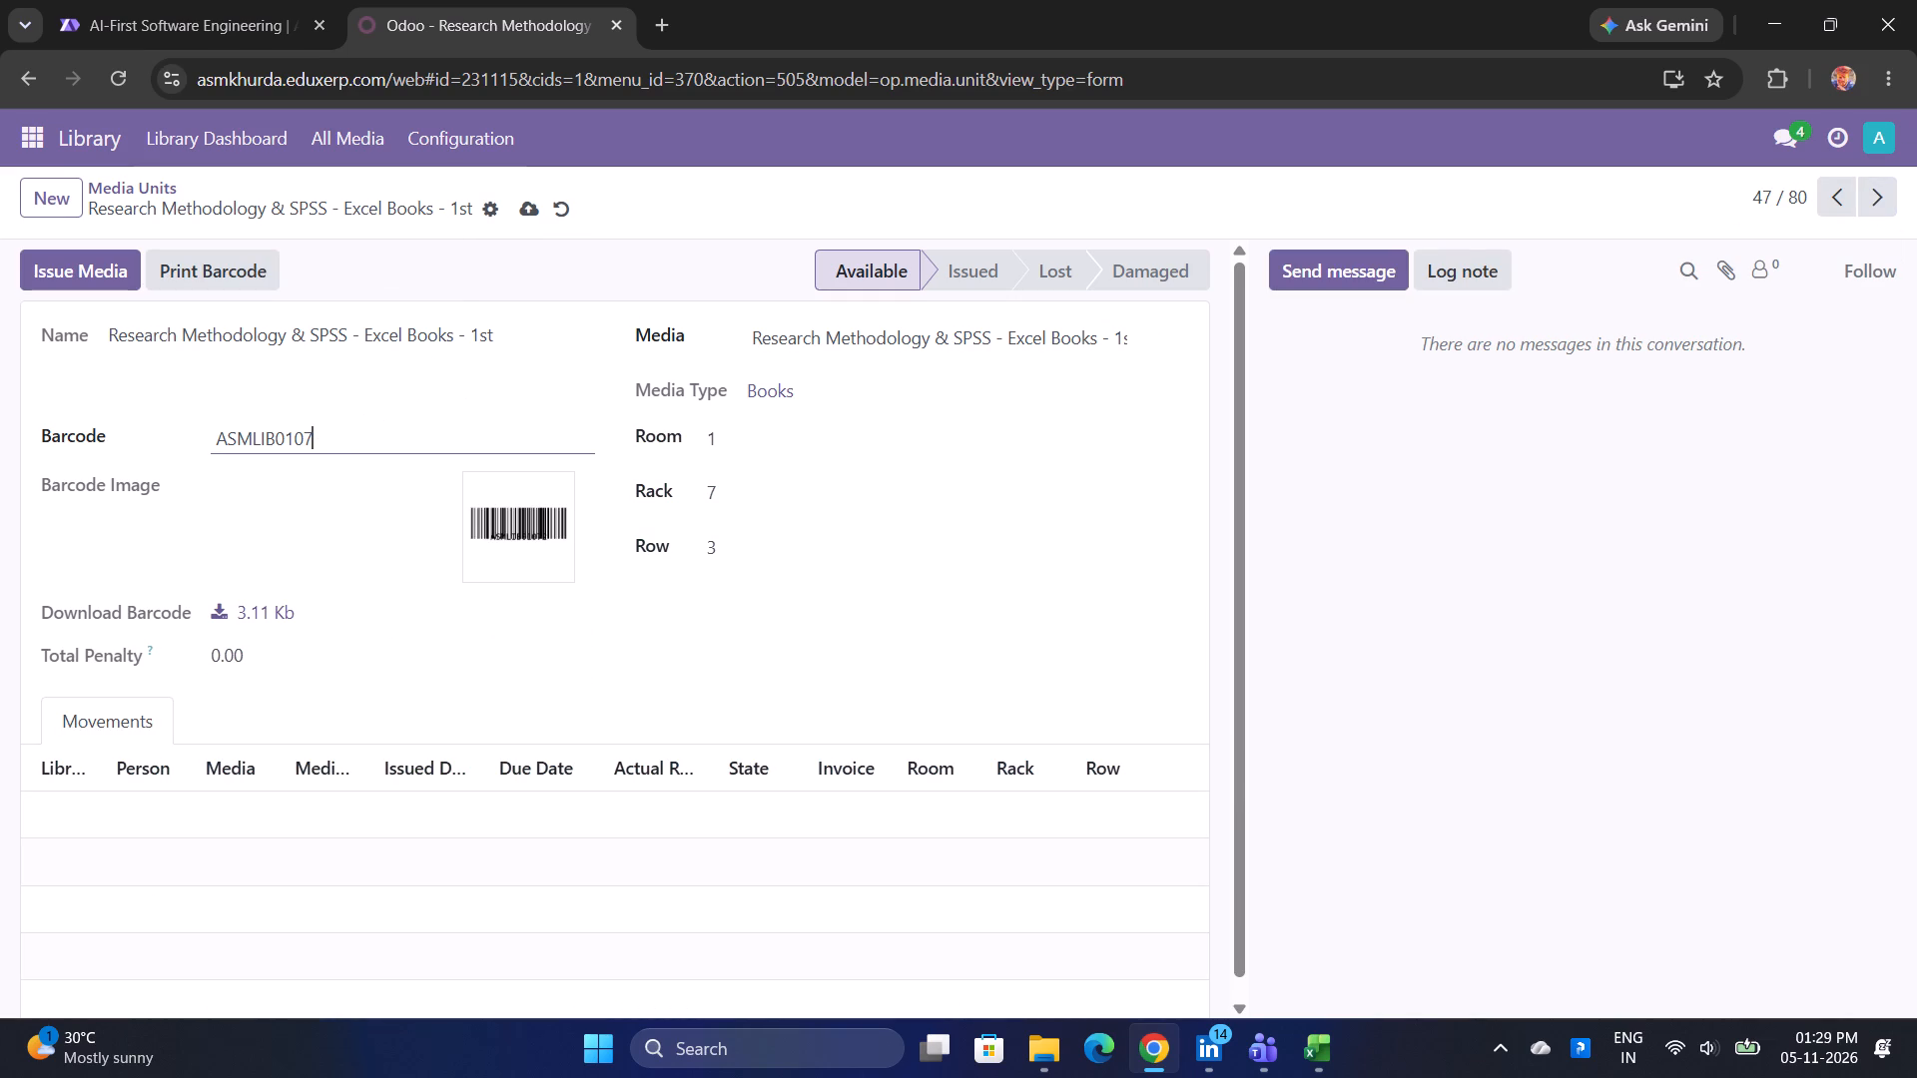
{"action": "left_click", "coordinate": [538, 194]}
{"action": "left_click", "coordinate": [536, 203]}
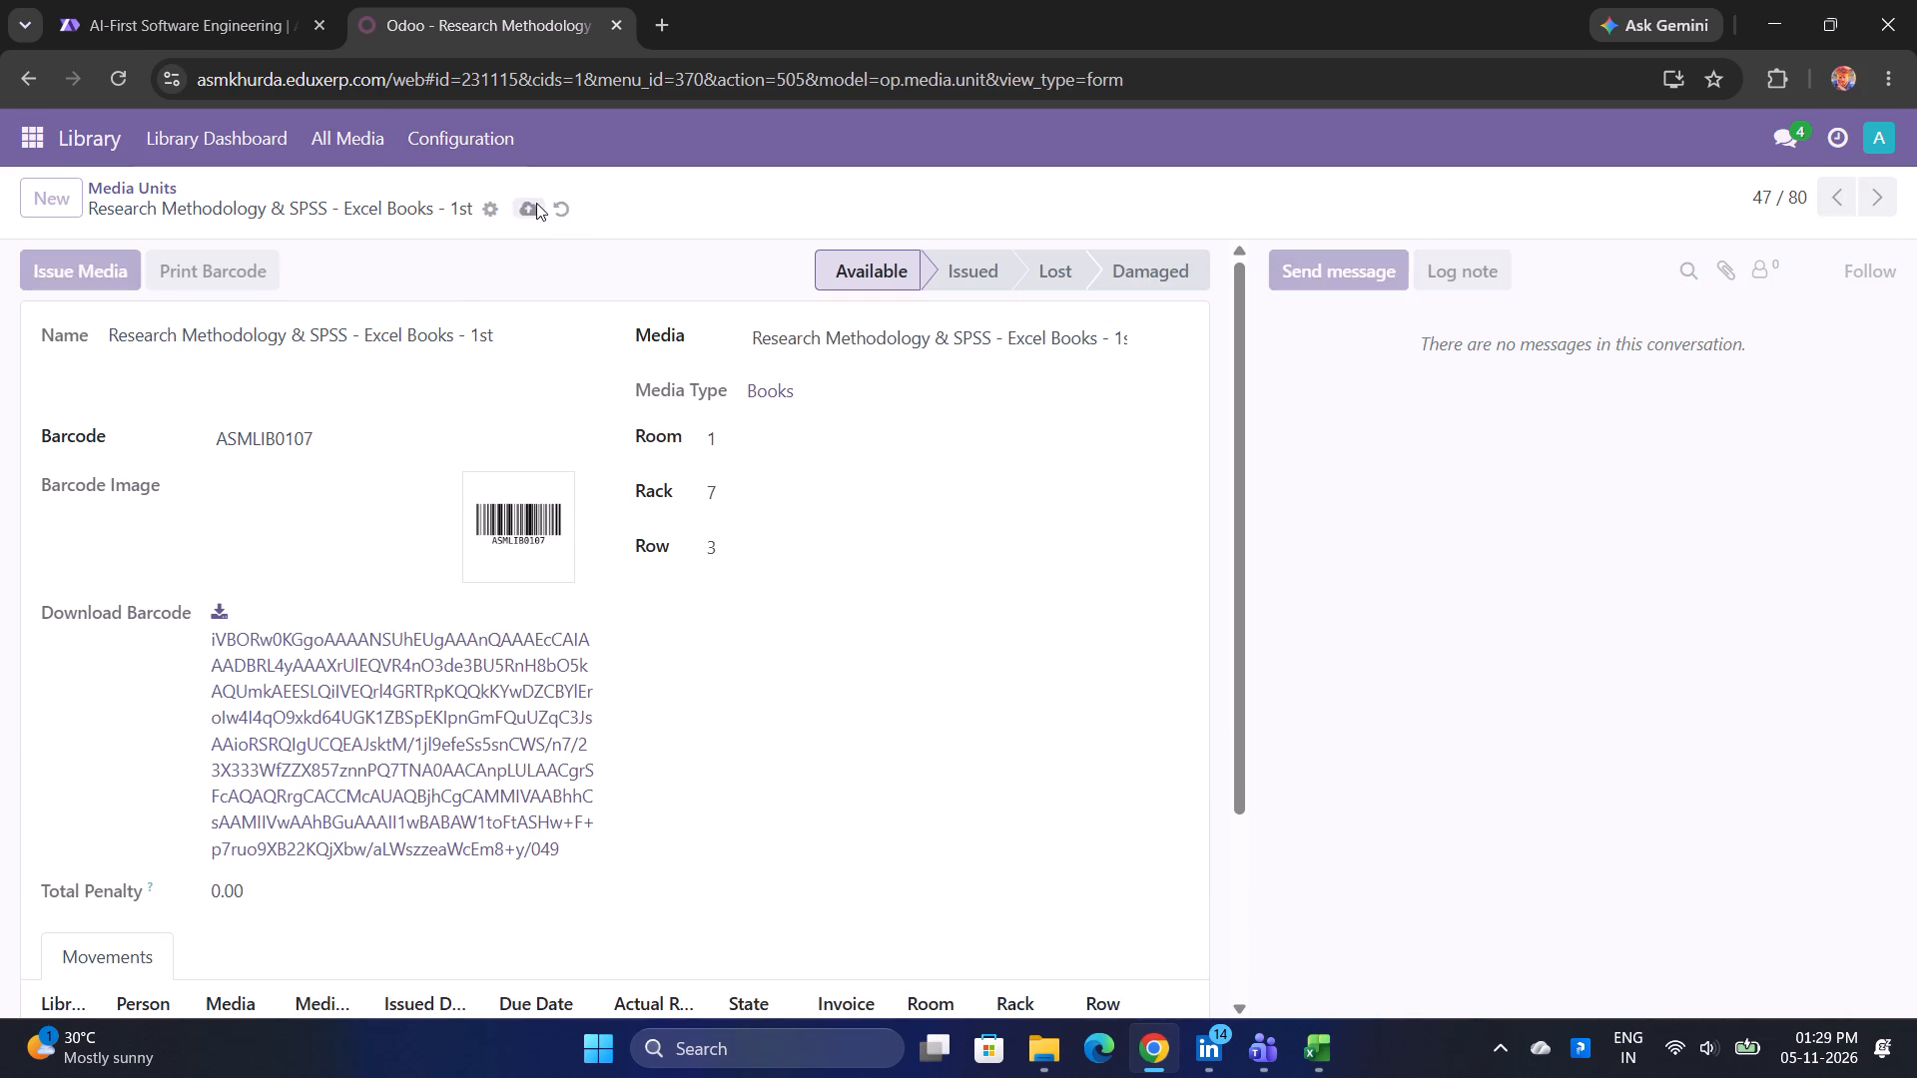
{"action": "left_click", "coordinate": [409, 421]}
{"action": "key", "text": "2"}
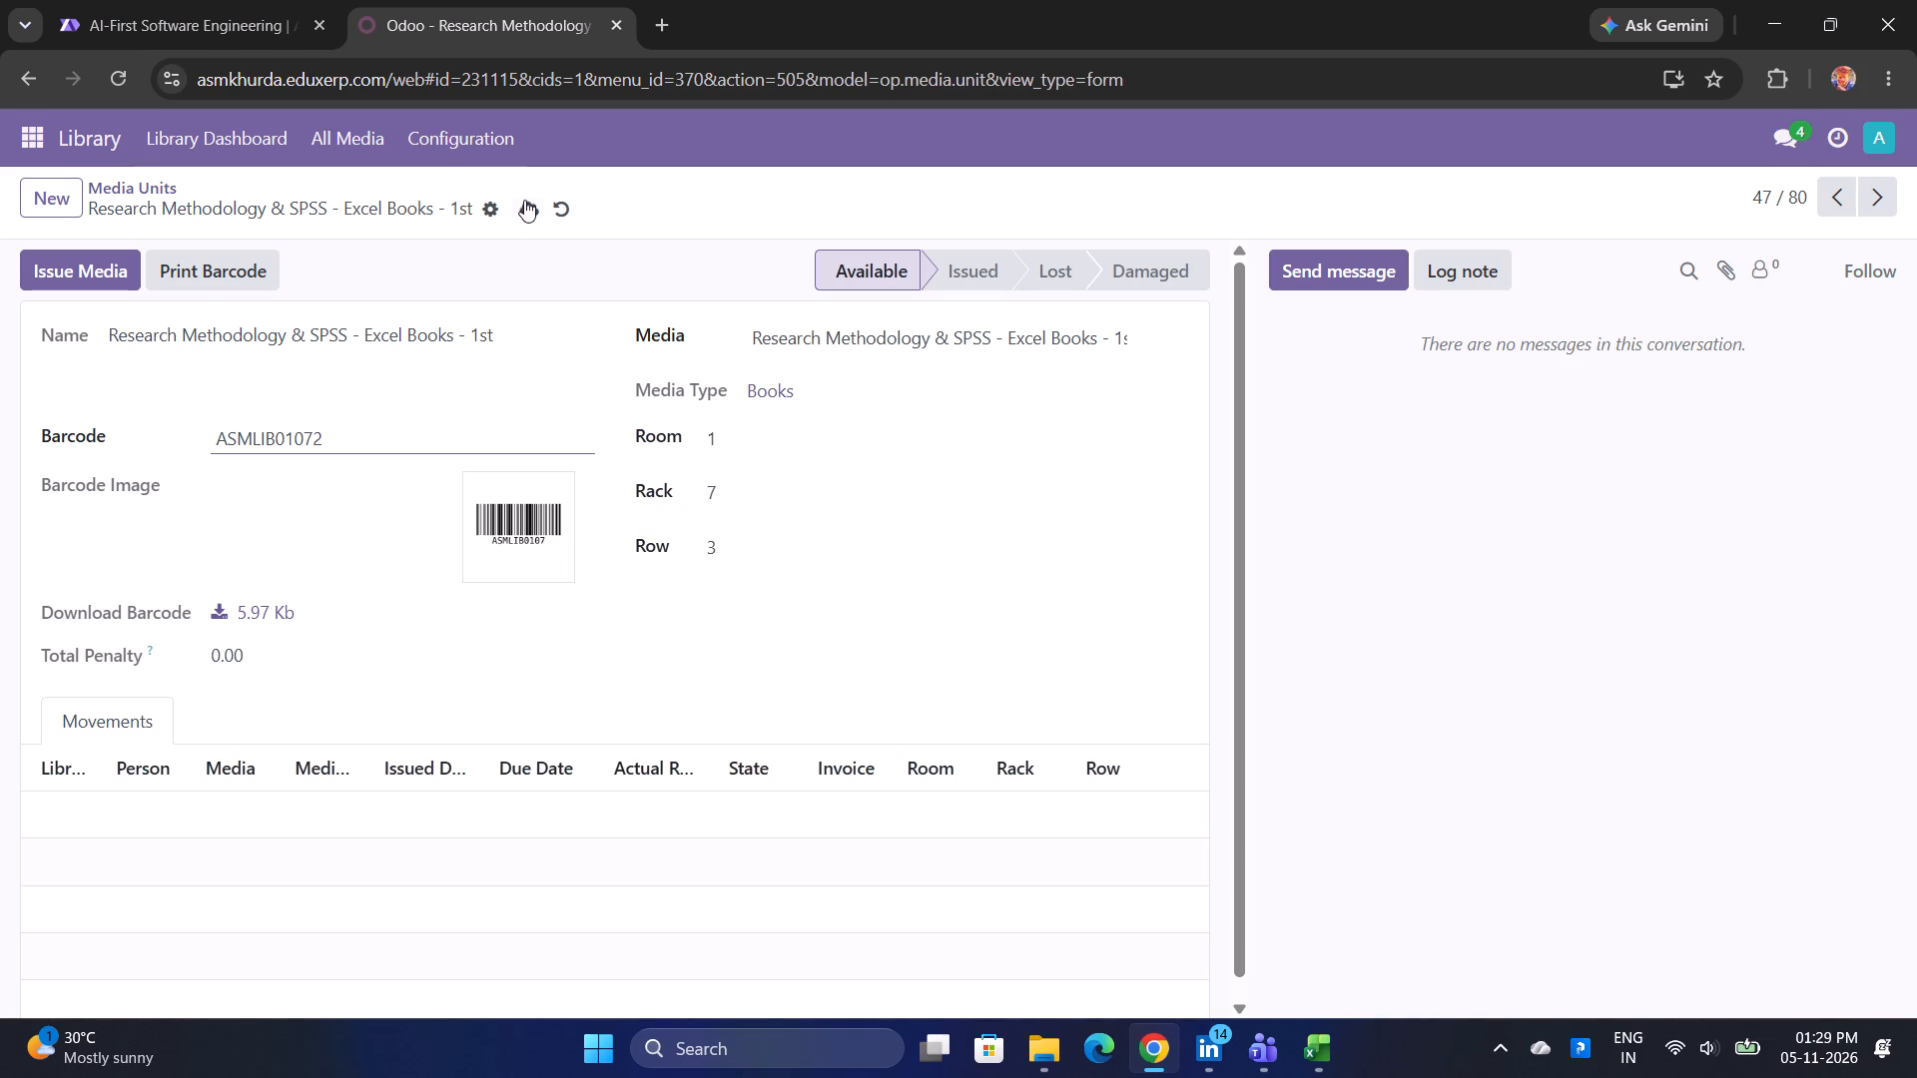
{"action": "left_click", "coordinate": [524, 203]}
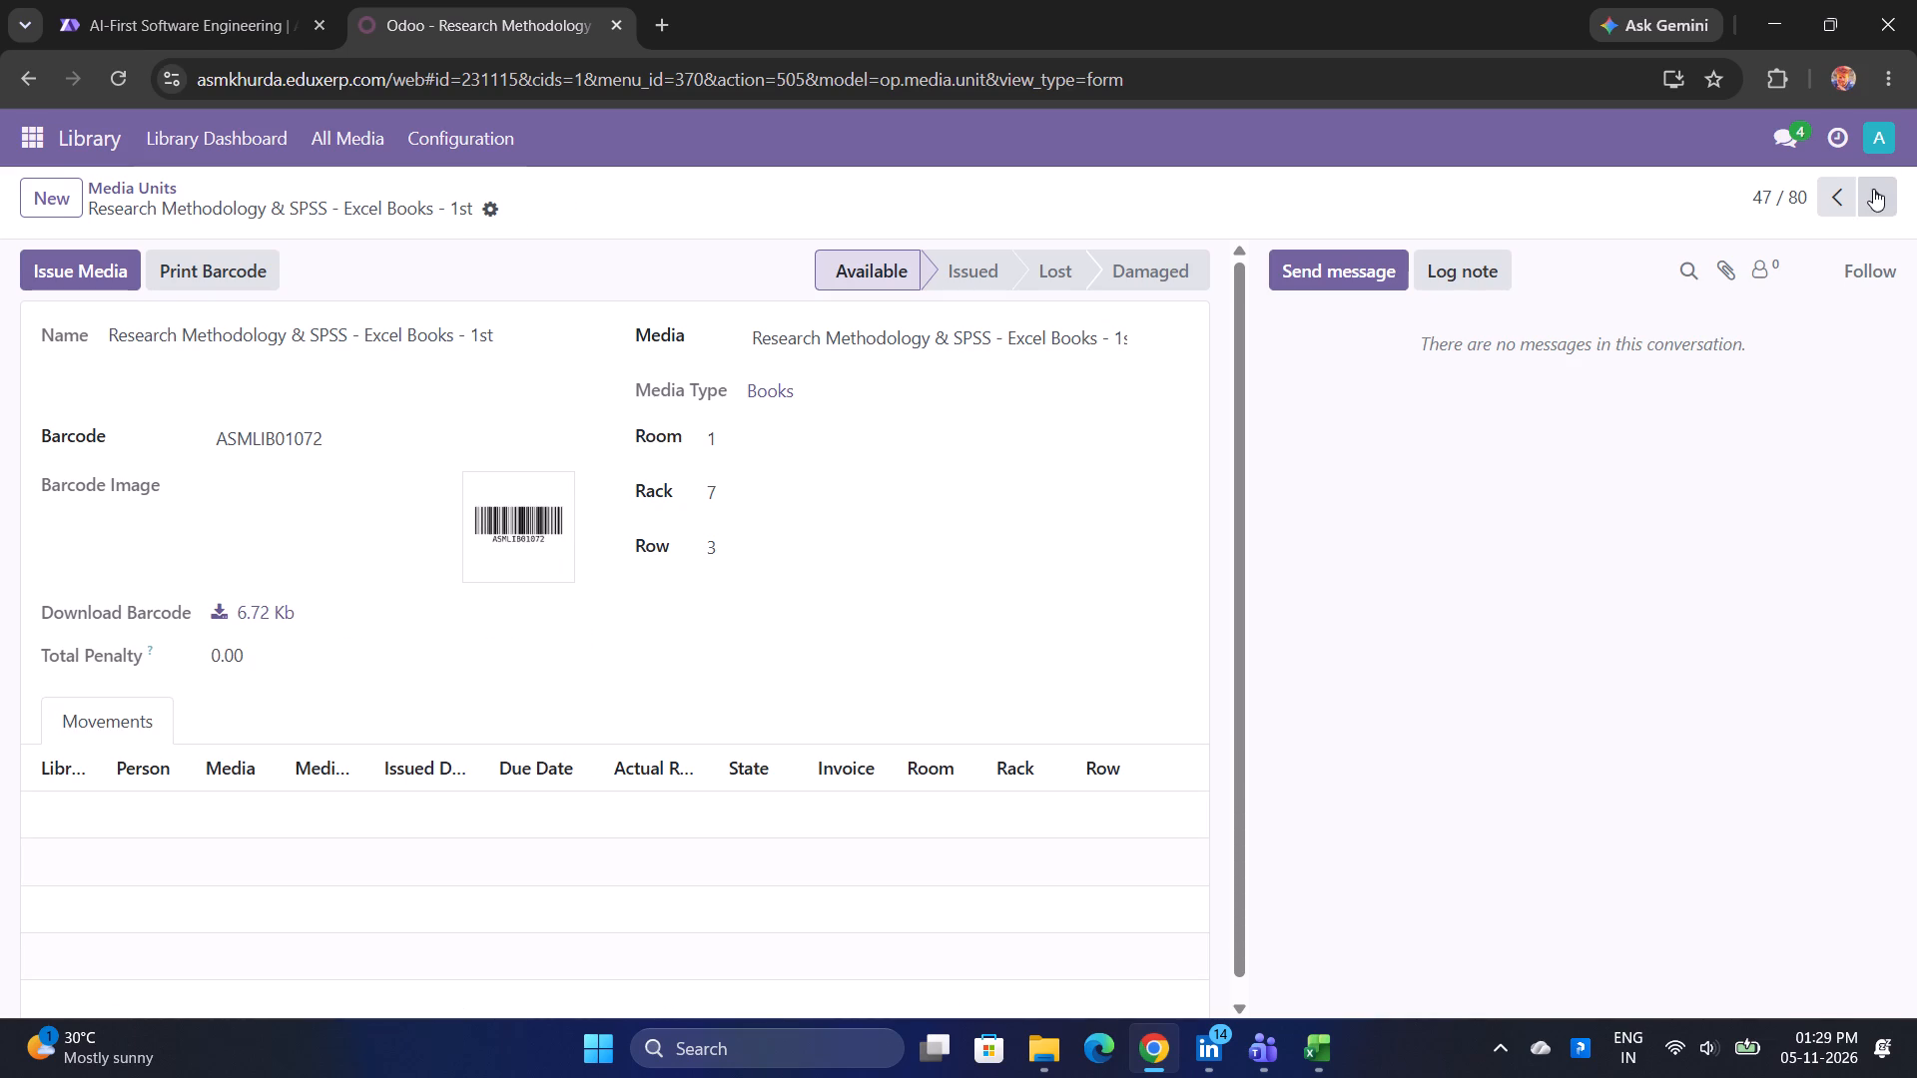
Regenerate the barcode image for Research Methodology & SPSS unit 48 of 80 by saving barcode ASMLIB0107 and re-saving it as ASMLIB01071.
{"action": "left_click", "coordinate": [1873, 189]}
{"action": "left_click", "coordinate": [509, 452]}
{"action": "key", "text": "BackSpace"}
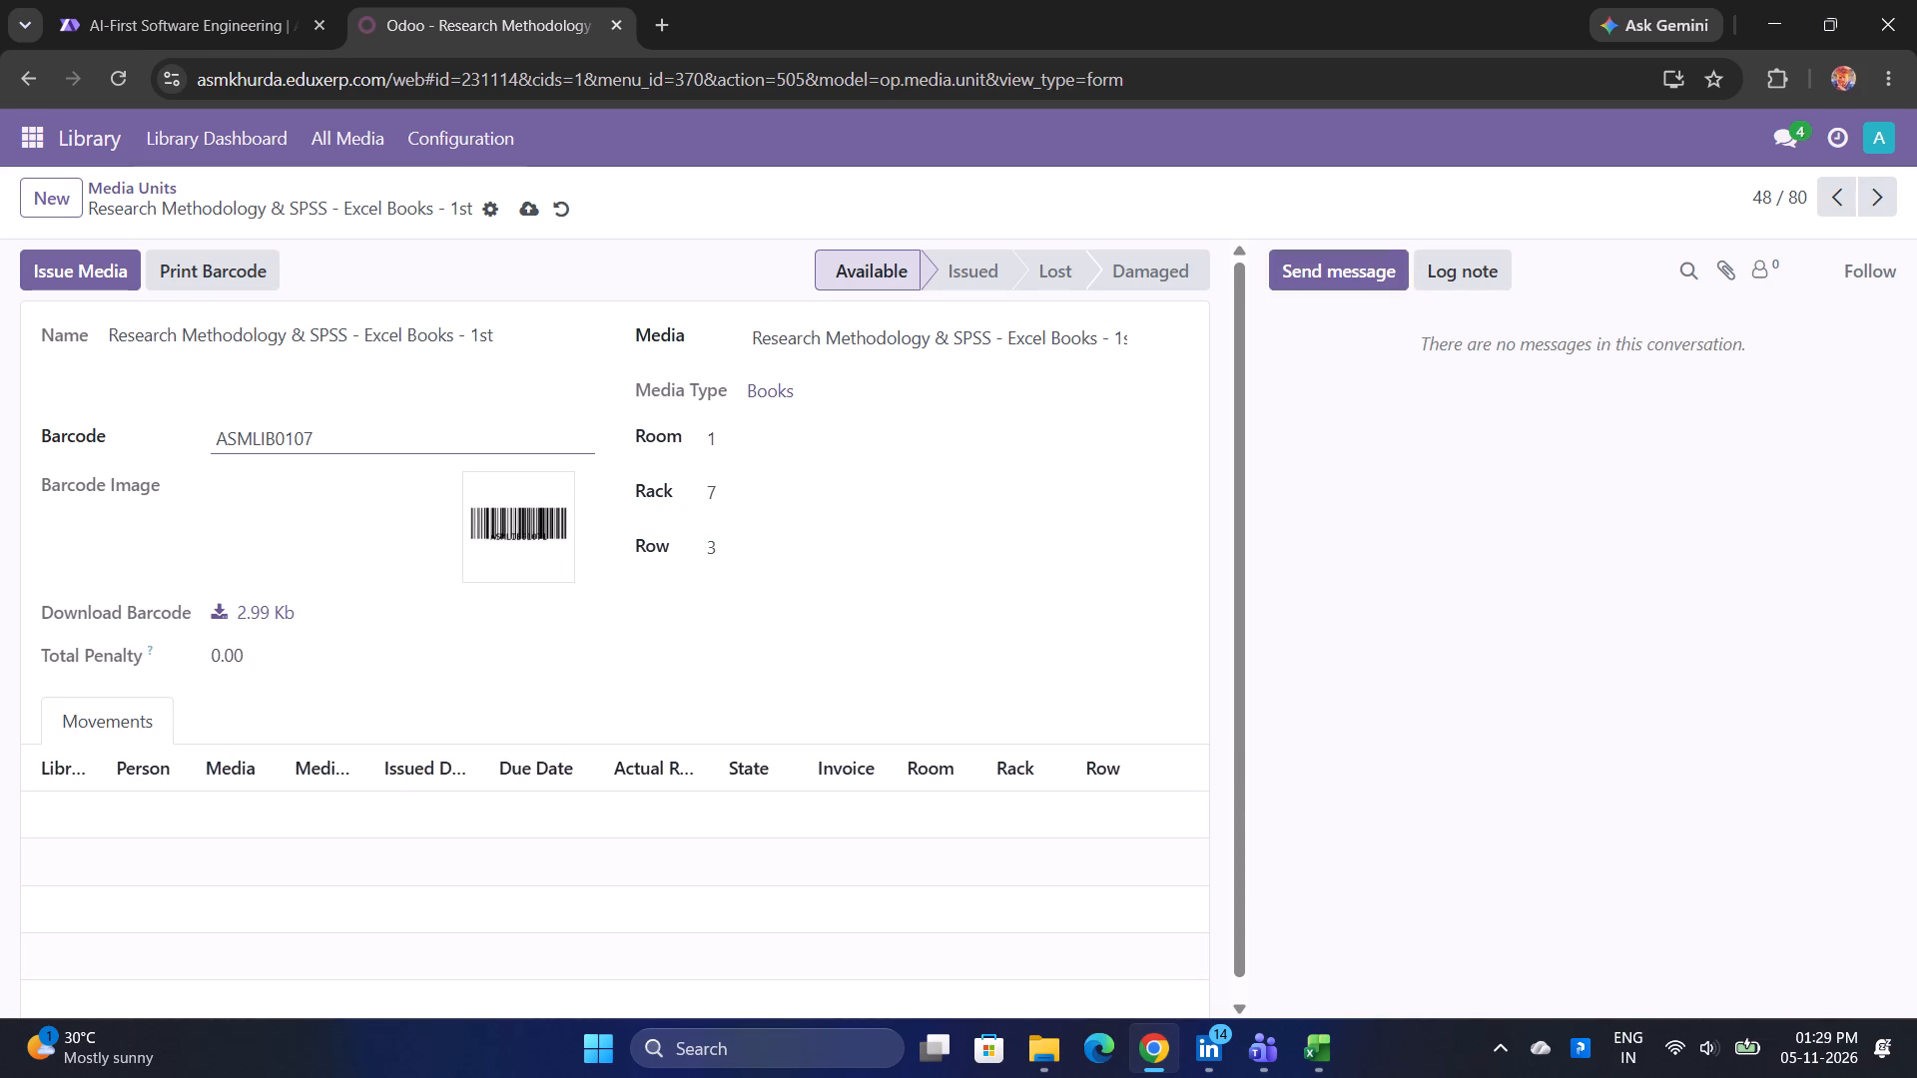
{"action": "left_click", "coordinate": [519, 218]}
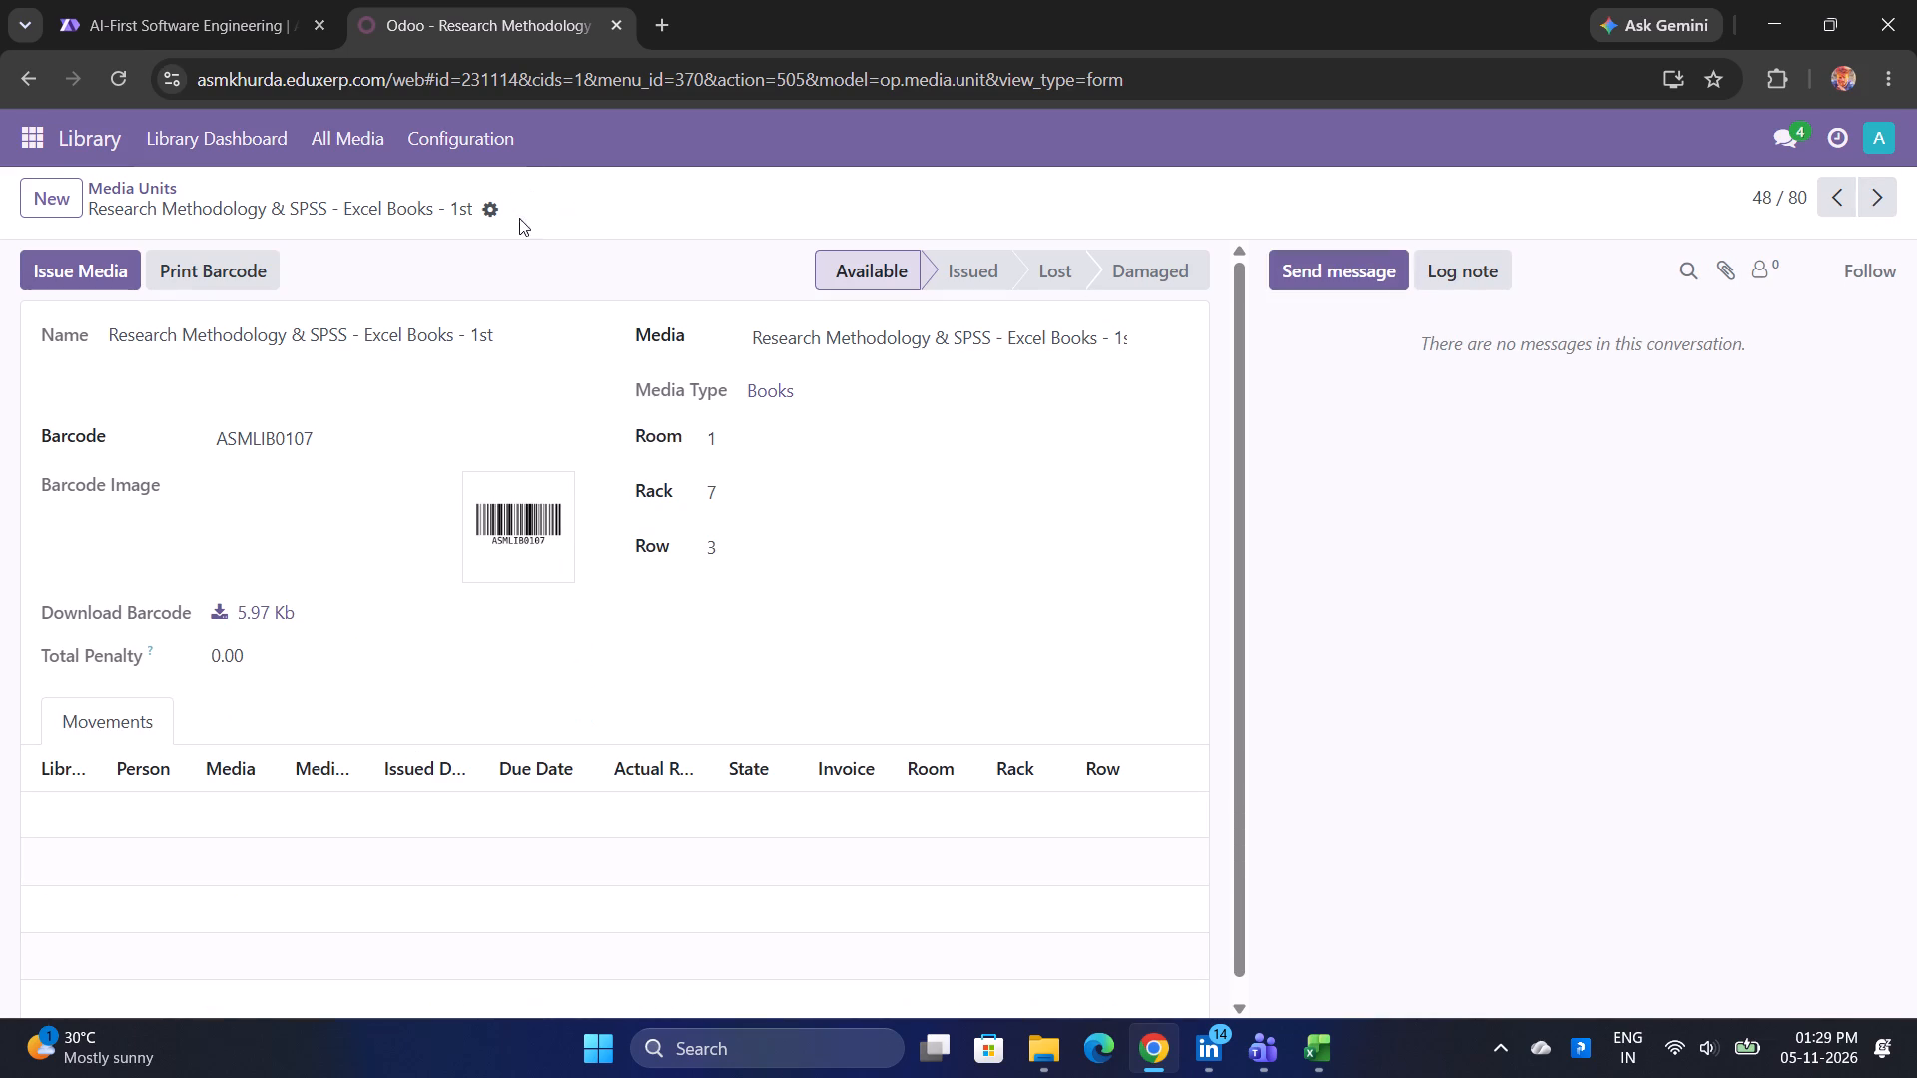
{"action": "left_click", "coordinate": [380, 427]}
{"action": "key", "text": "1"}
{"action": "left_click", "coordinate": [516, 215]}
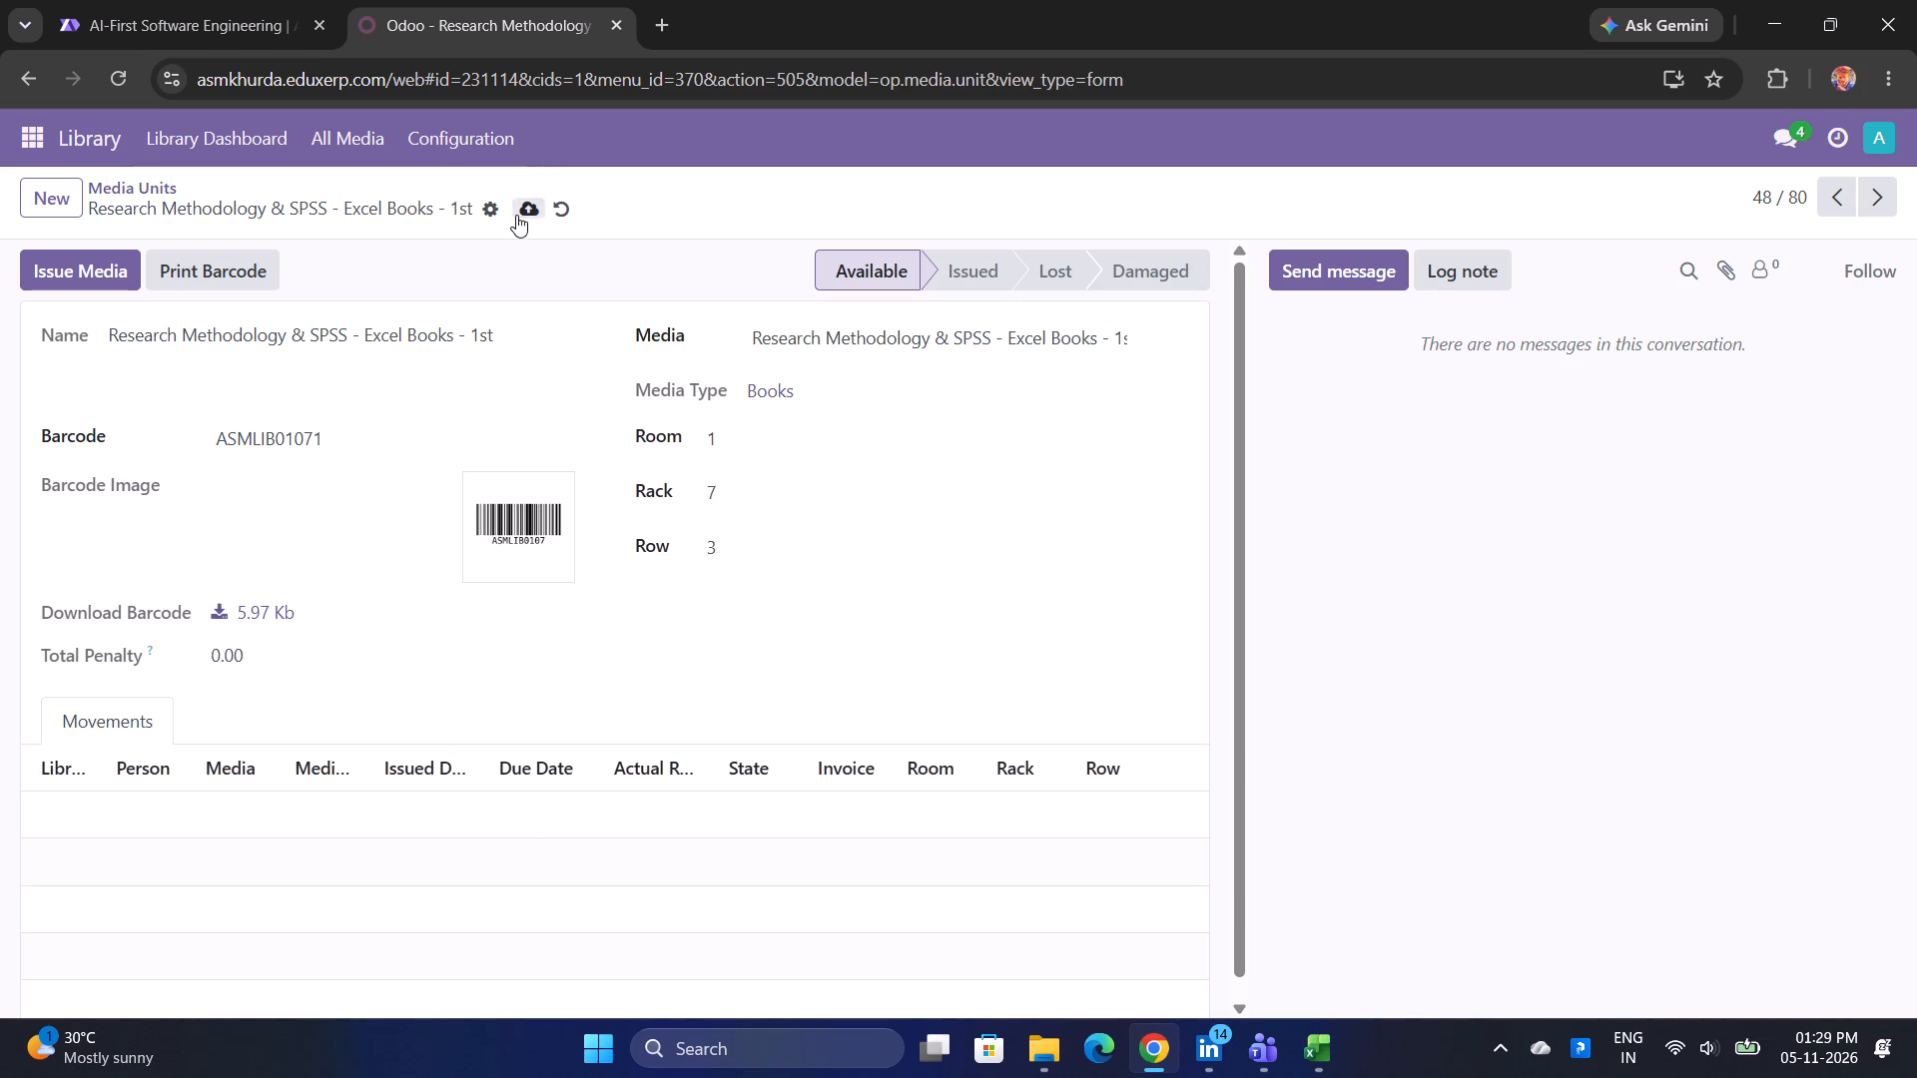
Regenerate the barcode image for Research Methodology & SPSS unit 49 of 80 by saving barcode ASMLIB0107 and re-saving it as ASMLIB01070.
{"action": "left_click", "coordinate": [1878, 189]}
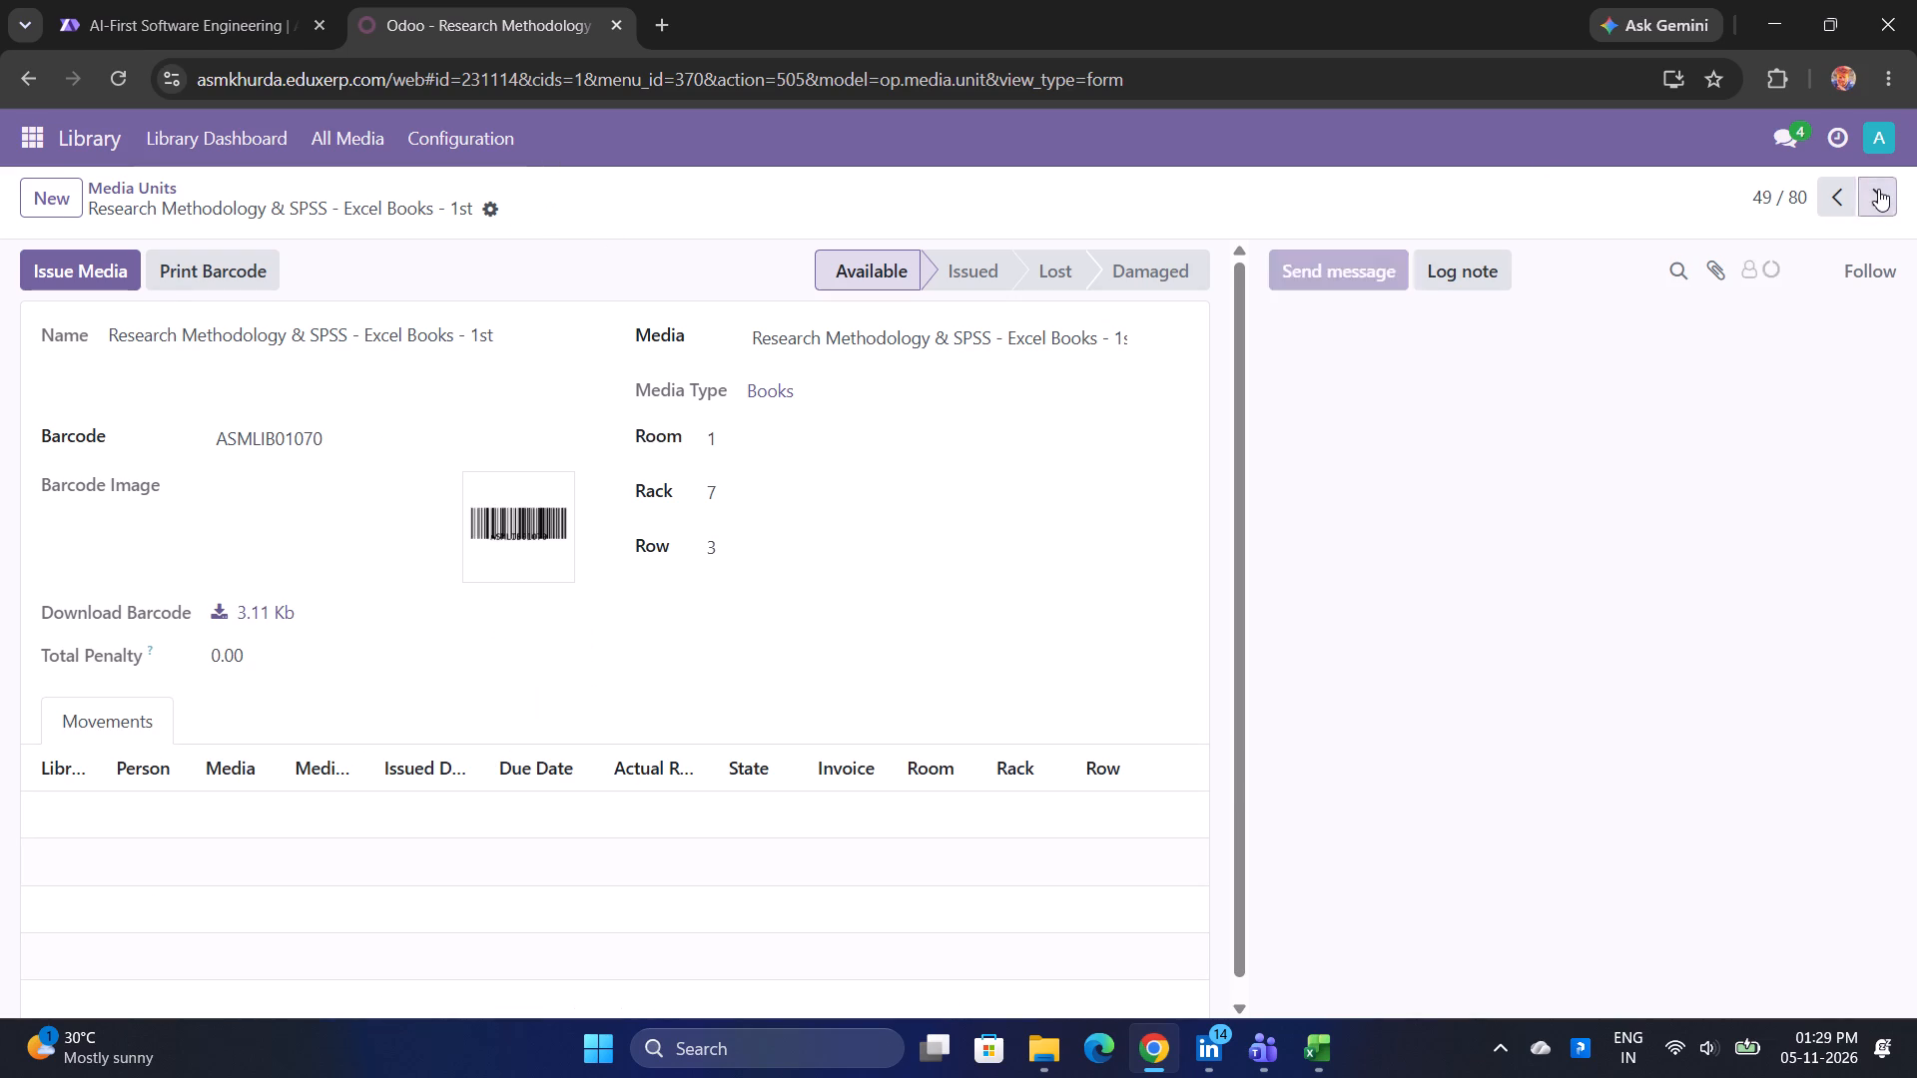
{"action": "left_click", "coordinate": [436, 417]}
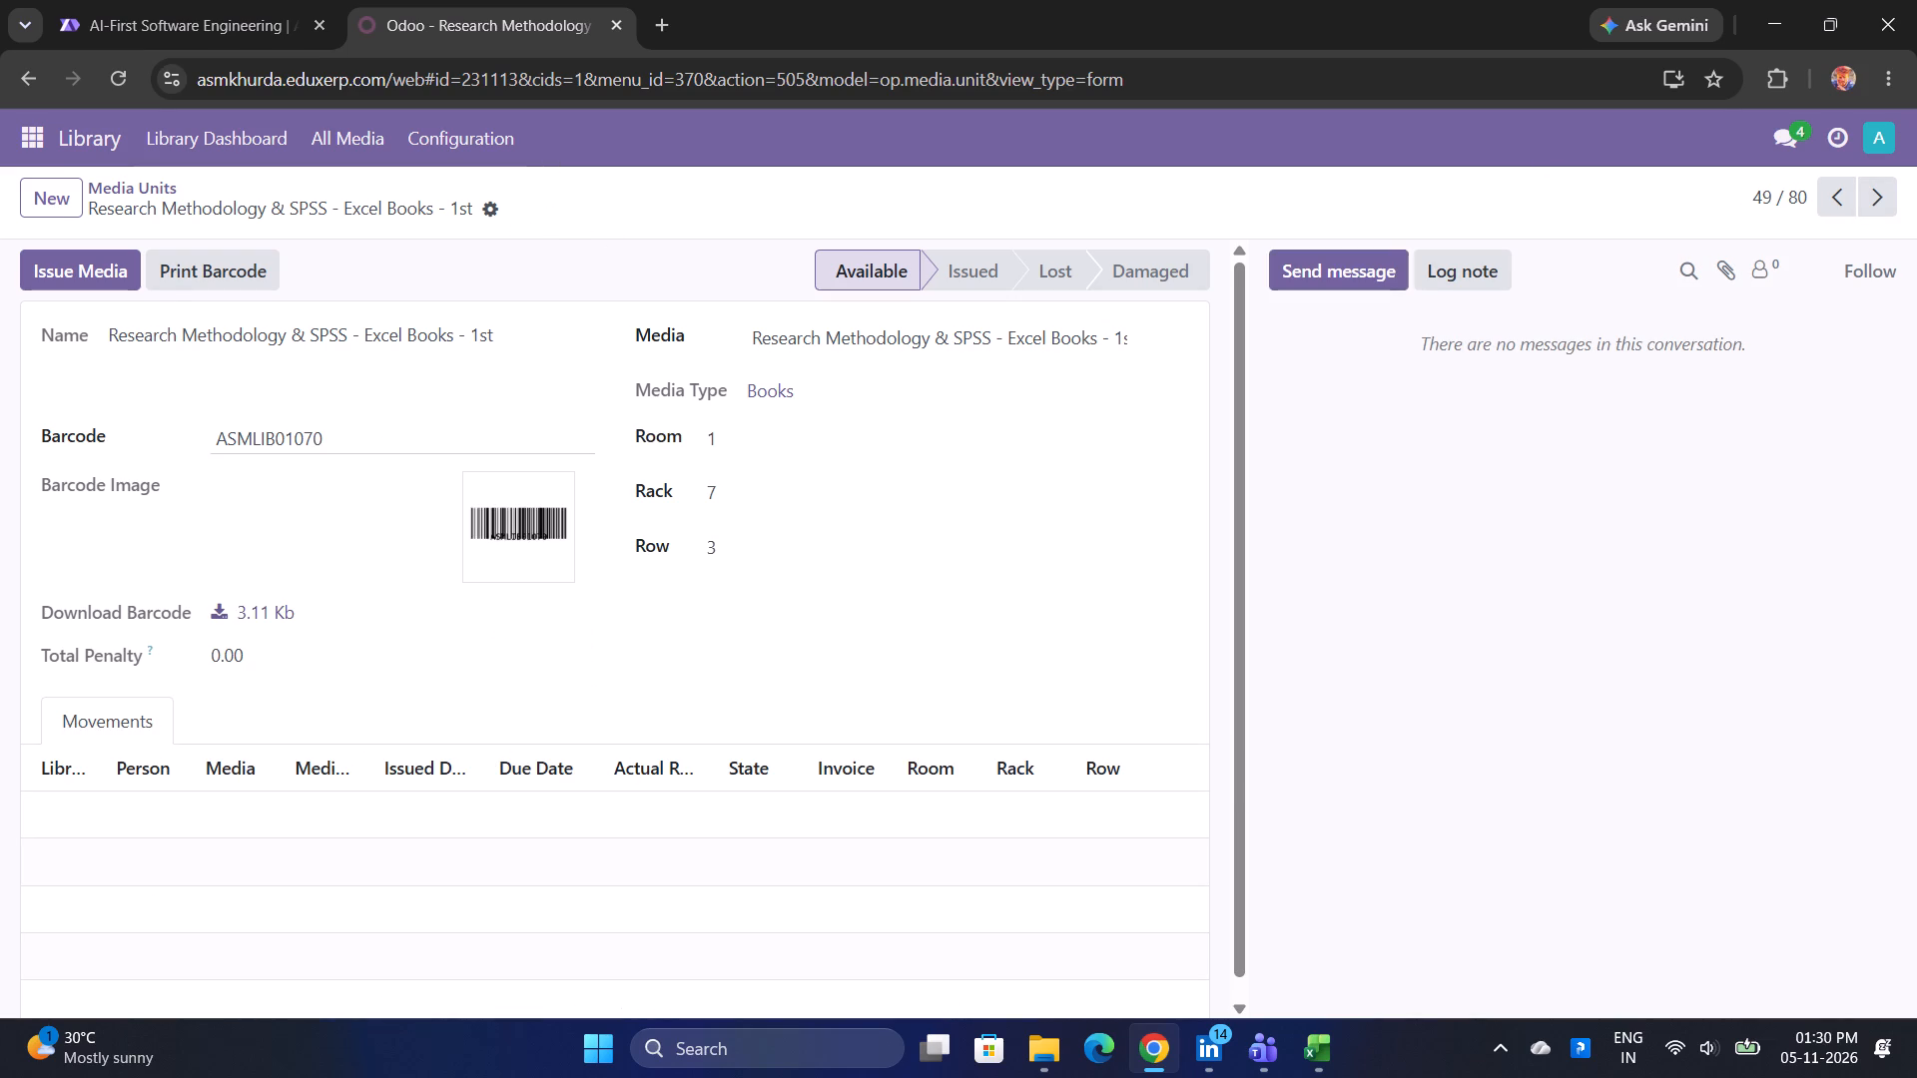
{"action": "left_click", "coordinate": [428, 433]}
{"action": "key", "text": "BackSpace"}
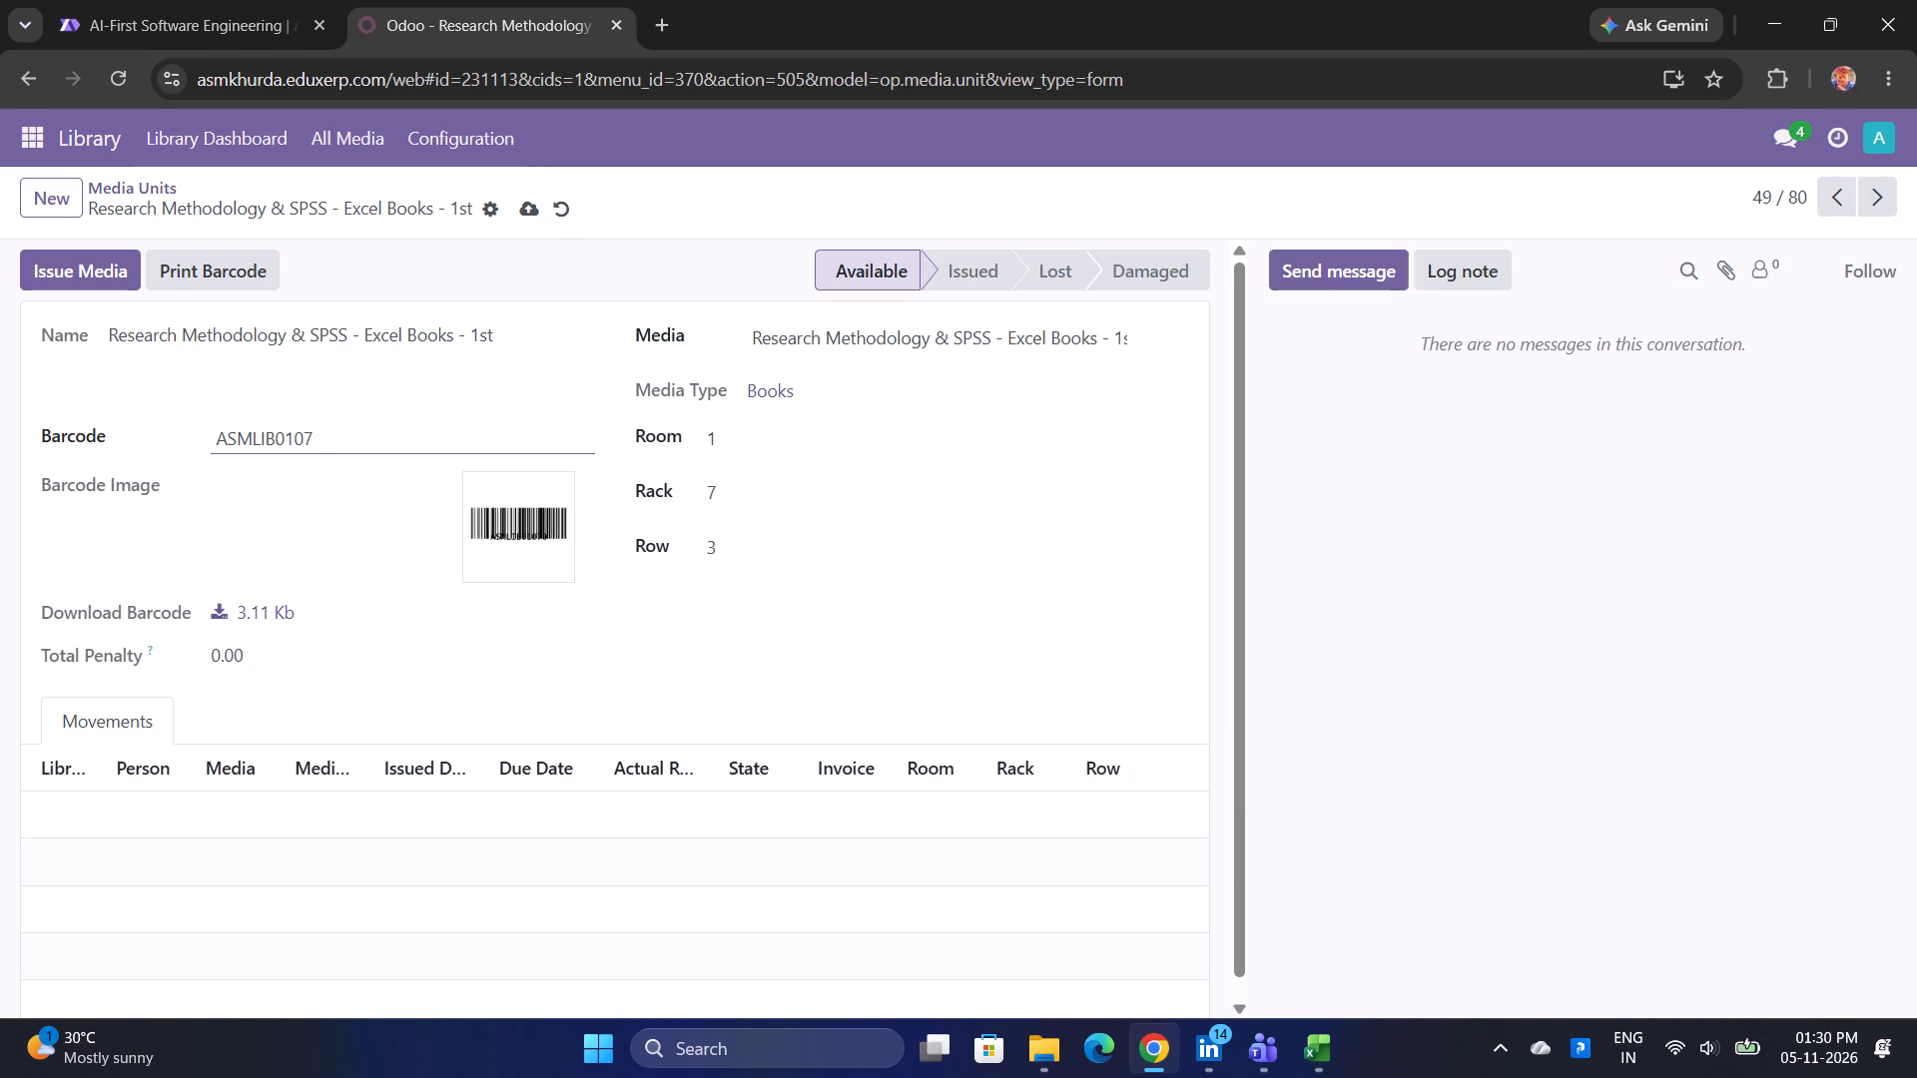
{"action": "left_click", "coordinate": [526, 205]}
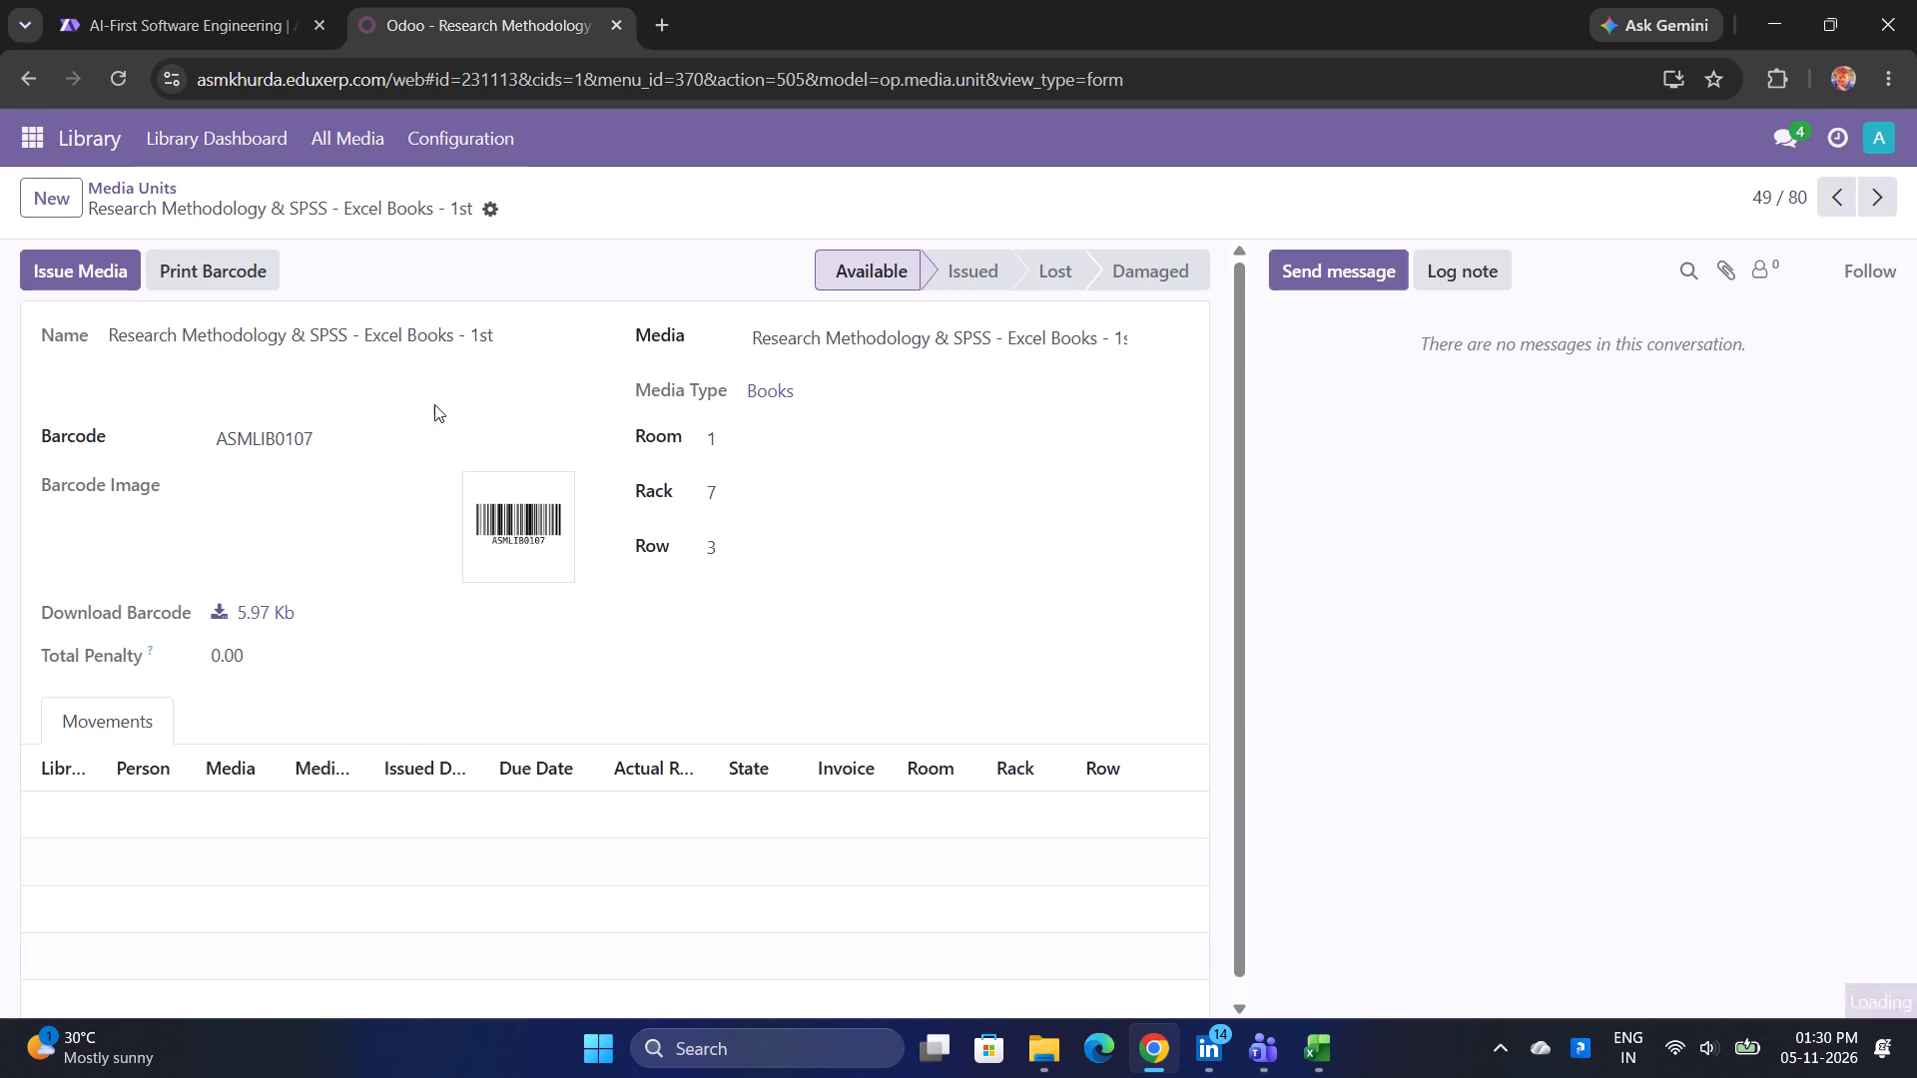
{"action": "left_click", "coordinate": [434, 425]}
{"action": "key", "text": "0"}
{"action": "left_click", "coordinate": [527, 207]}
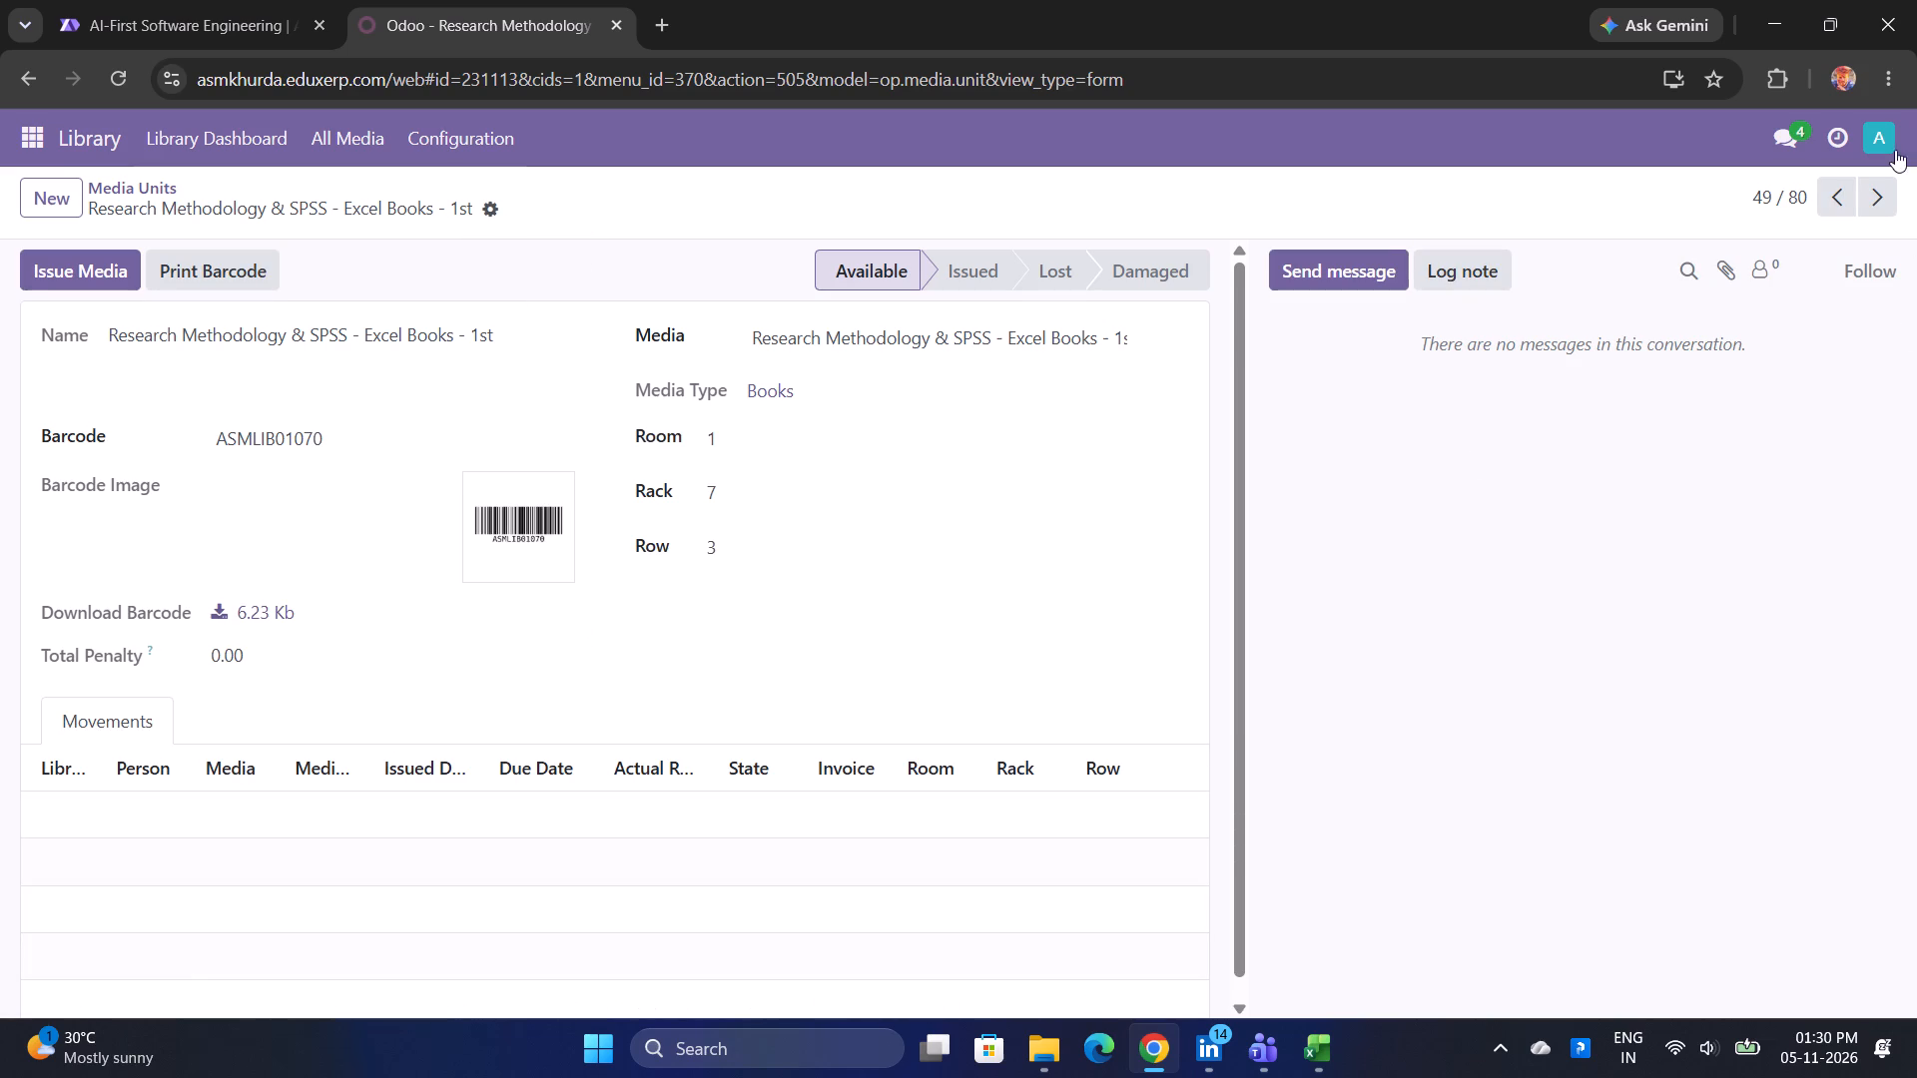
Regenerate the barcode image for Research Methodology & SPSS unit 50 of 80 by saving barcode ASMLIB0106 and re-saving it as ASMLIB01069.
{"action": "left_click", "coordinate": [1872, 206]}
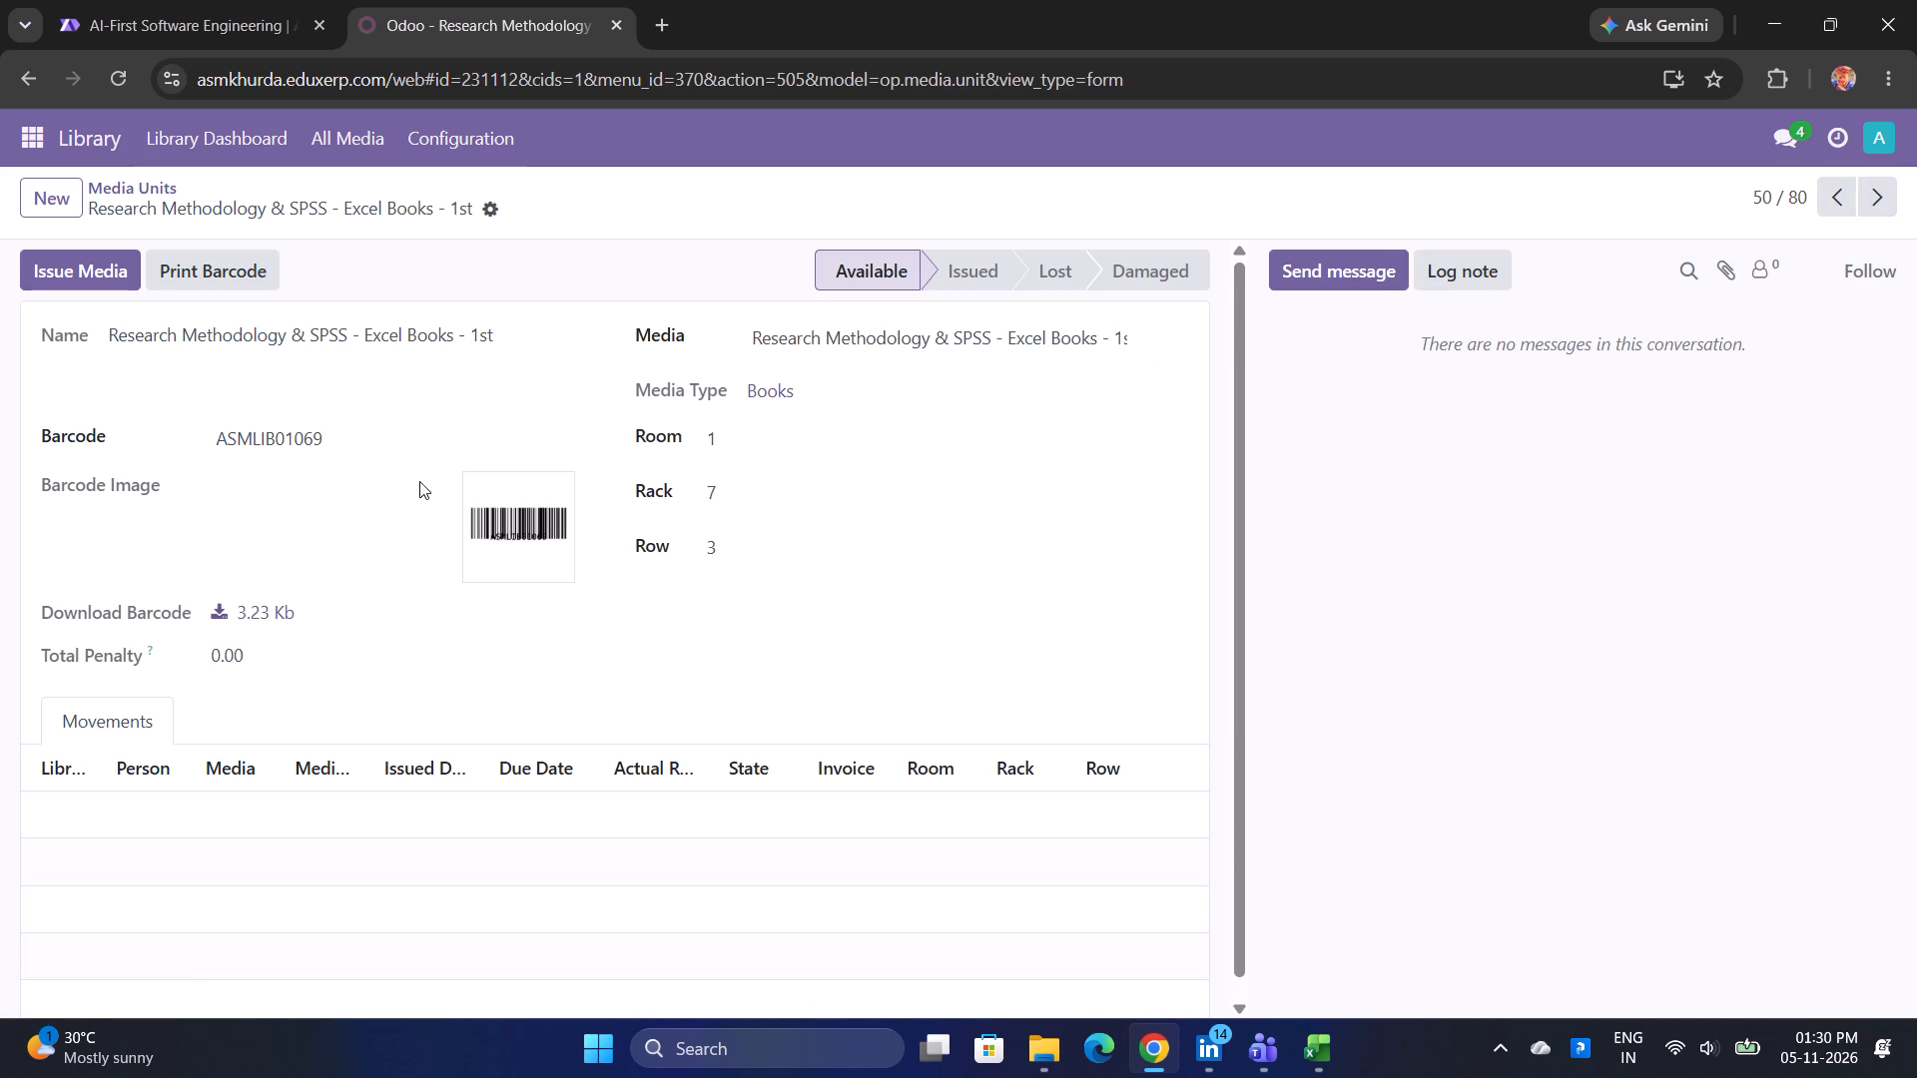
{"action": "left_click", "coordinate": [430, 443]}
{"action": "key", "text": "BackSpace"}
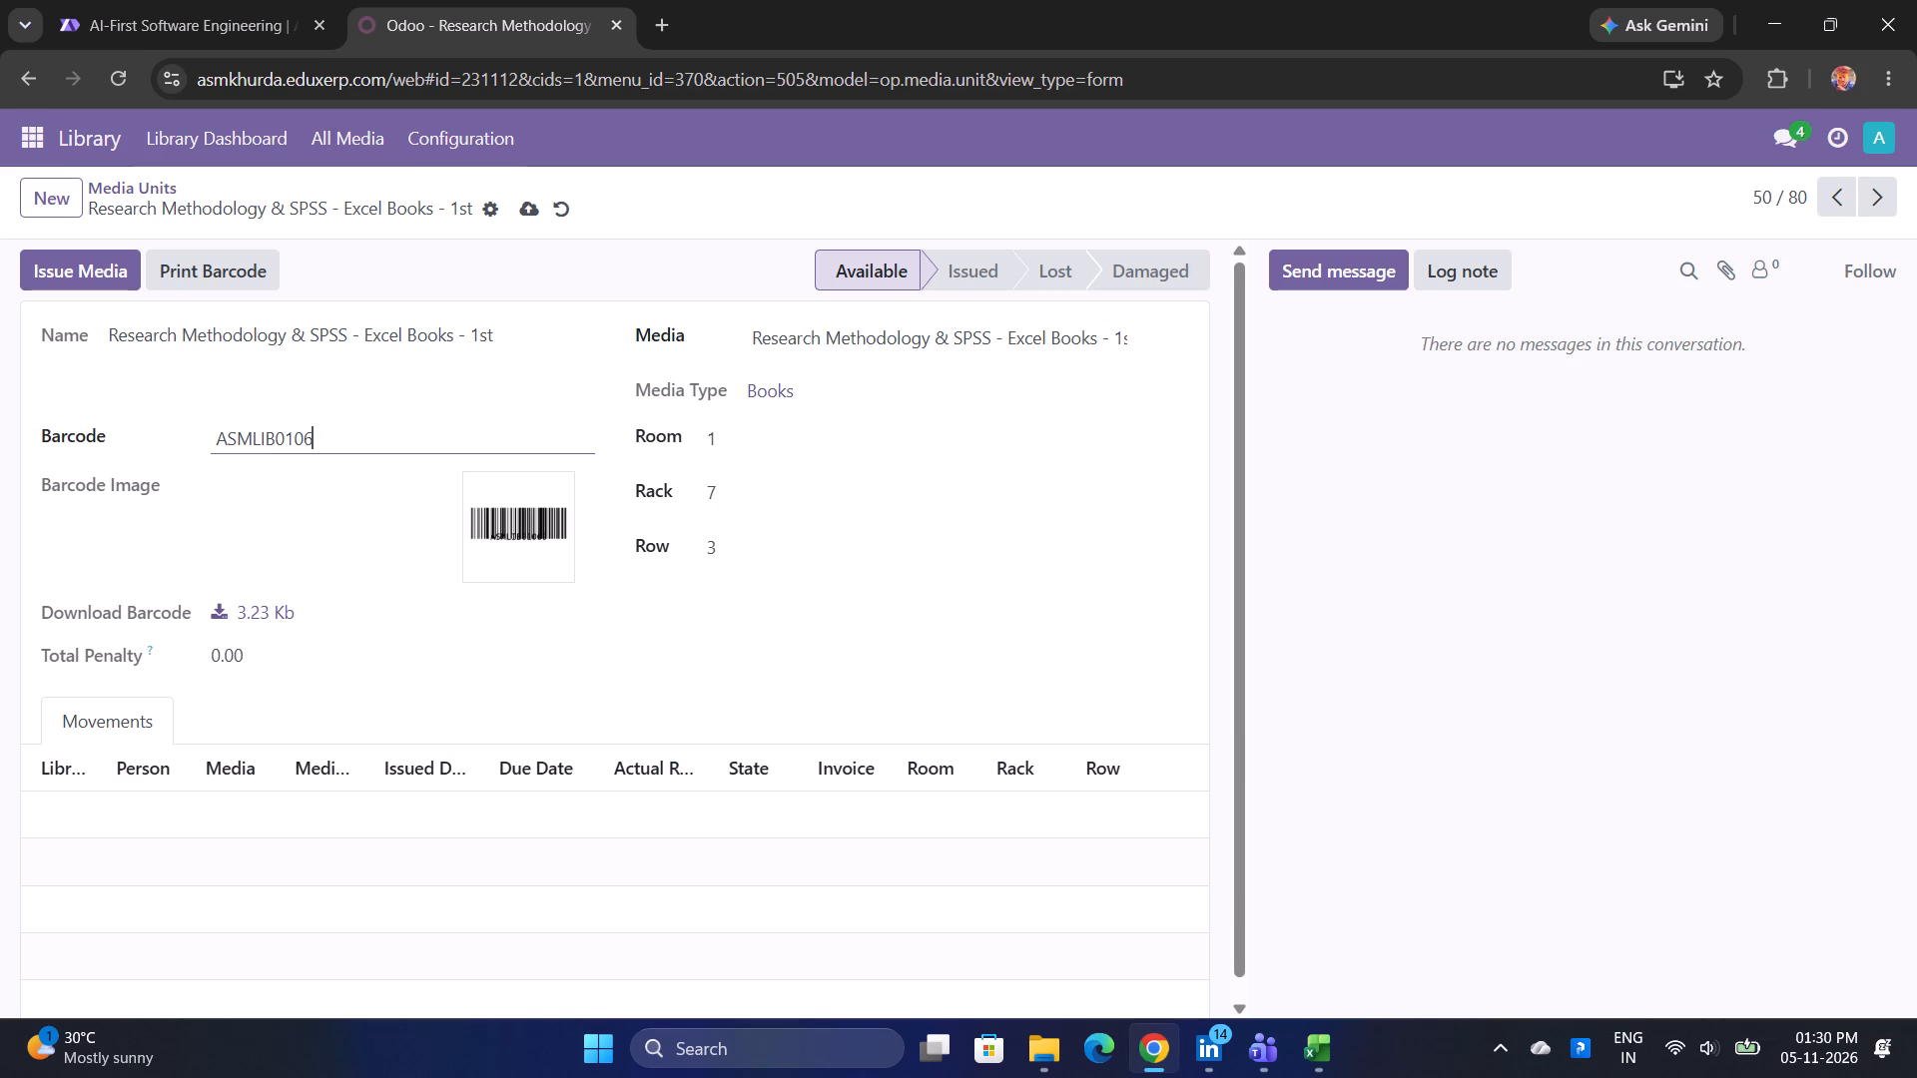
{"action": "left_click", "coordinate": [528, 205]}
{"action": "left_click", "coordinate": [361, 449]}
{"action": "key", "text": "9"}
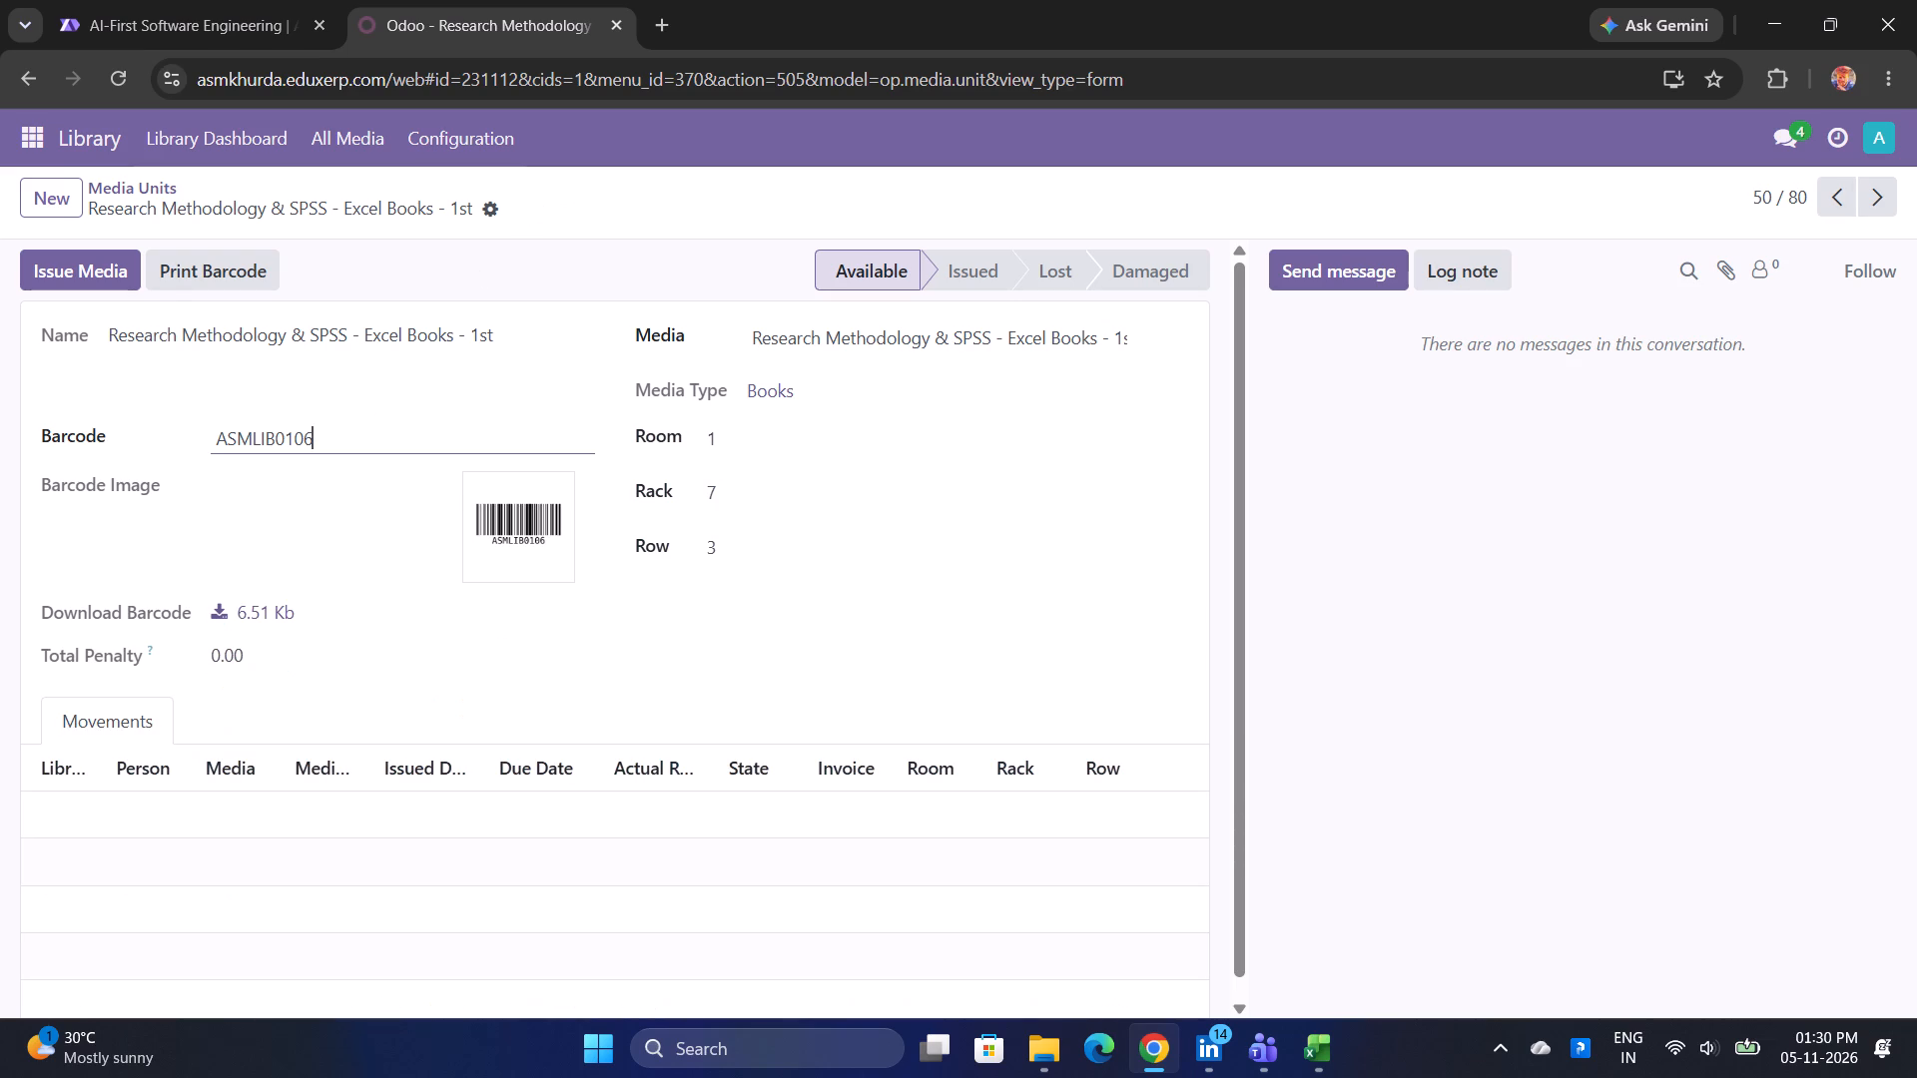
{"action": "left_click", "coordinate": [530, 206]}
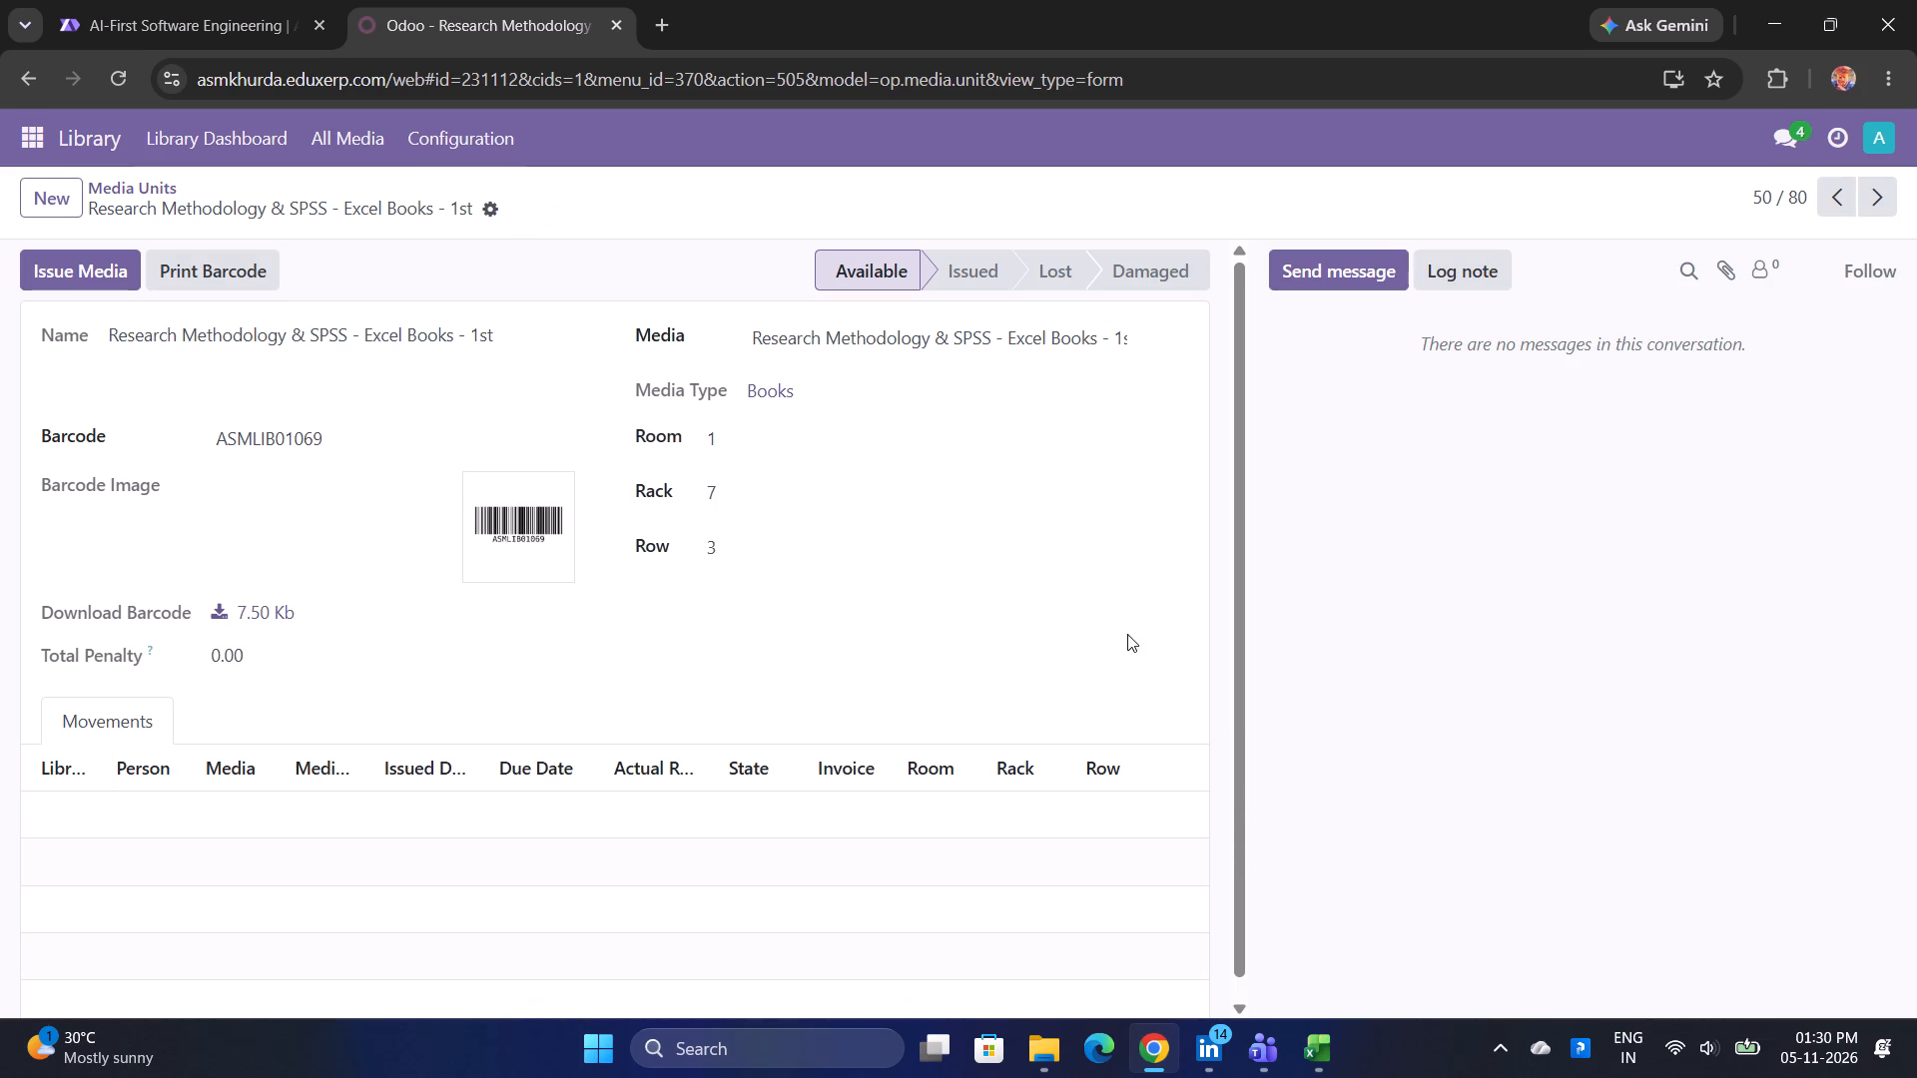
Regenerate the barcode image for Research Methodology & SPSS unit 51 of 80 by saving barcode ASMLIB0106 and re-saving it as ASMLIB01068.
{"action": "left_click", "coordinate": [1886, 211]}
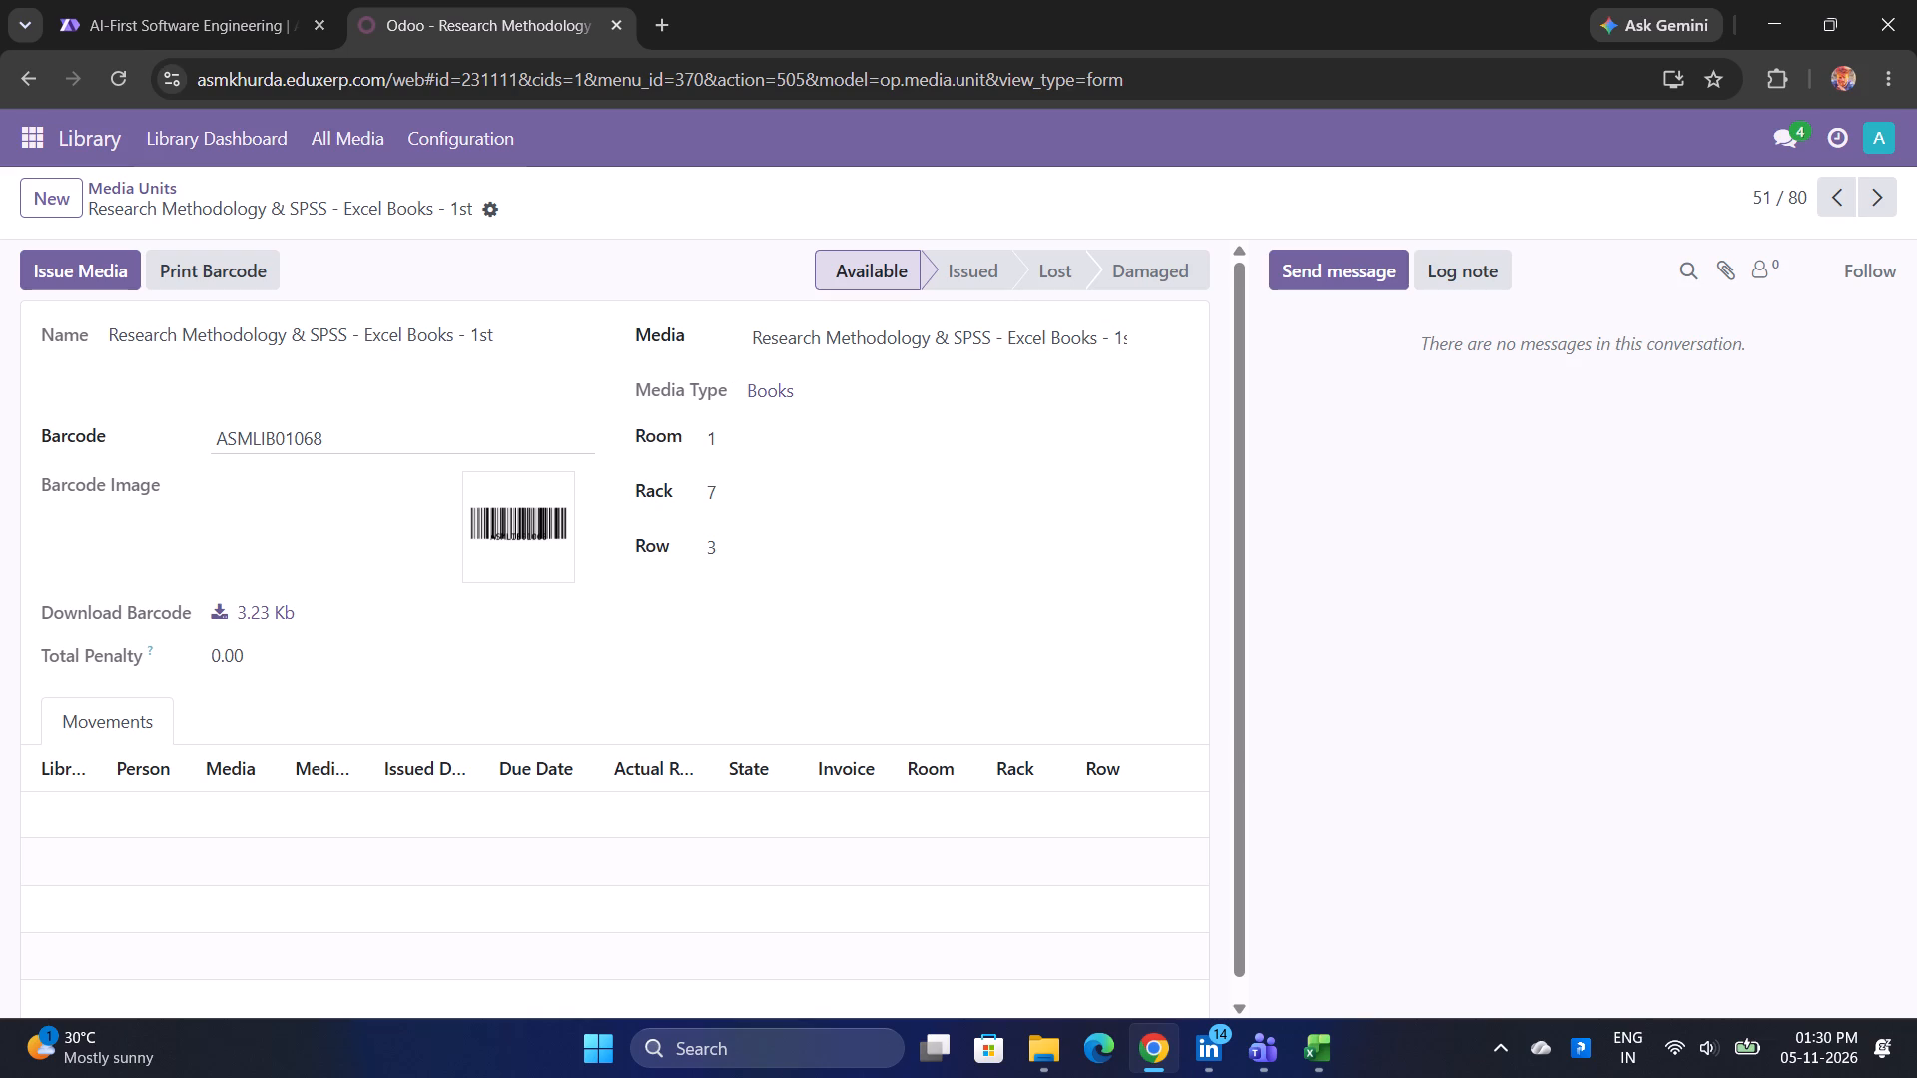
{"action": "left_click", "coordinate": [493, 449]}
{"action": "key", "text": "BackSpace"}
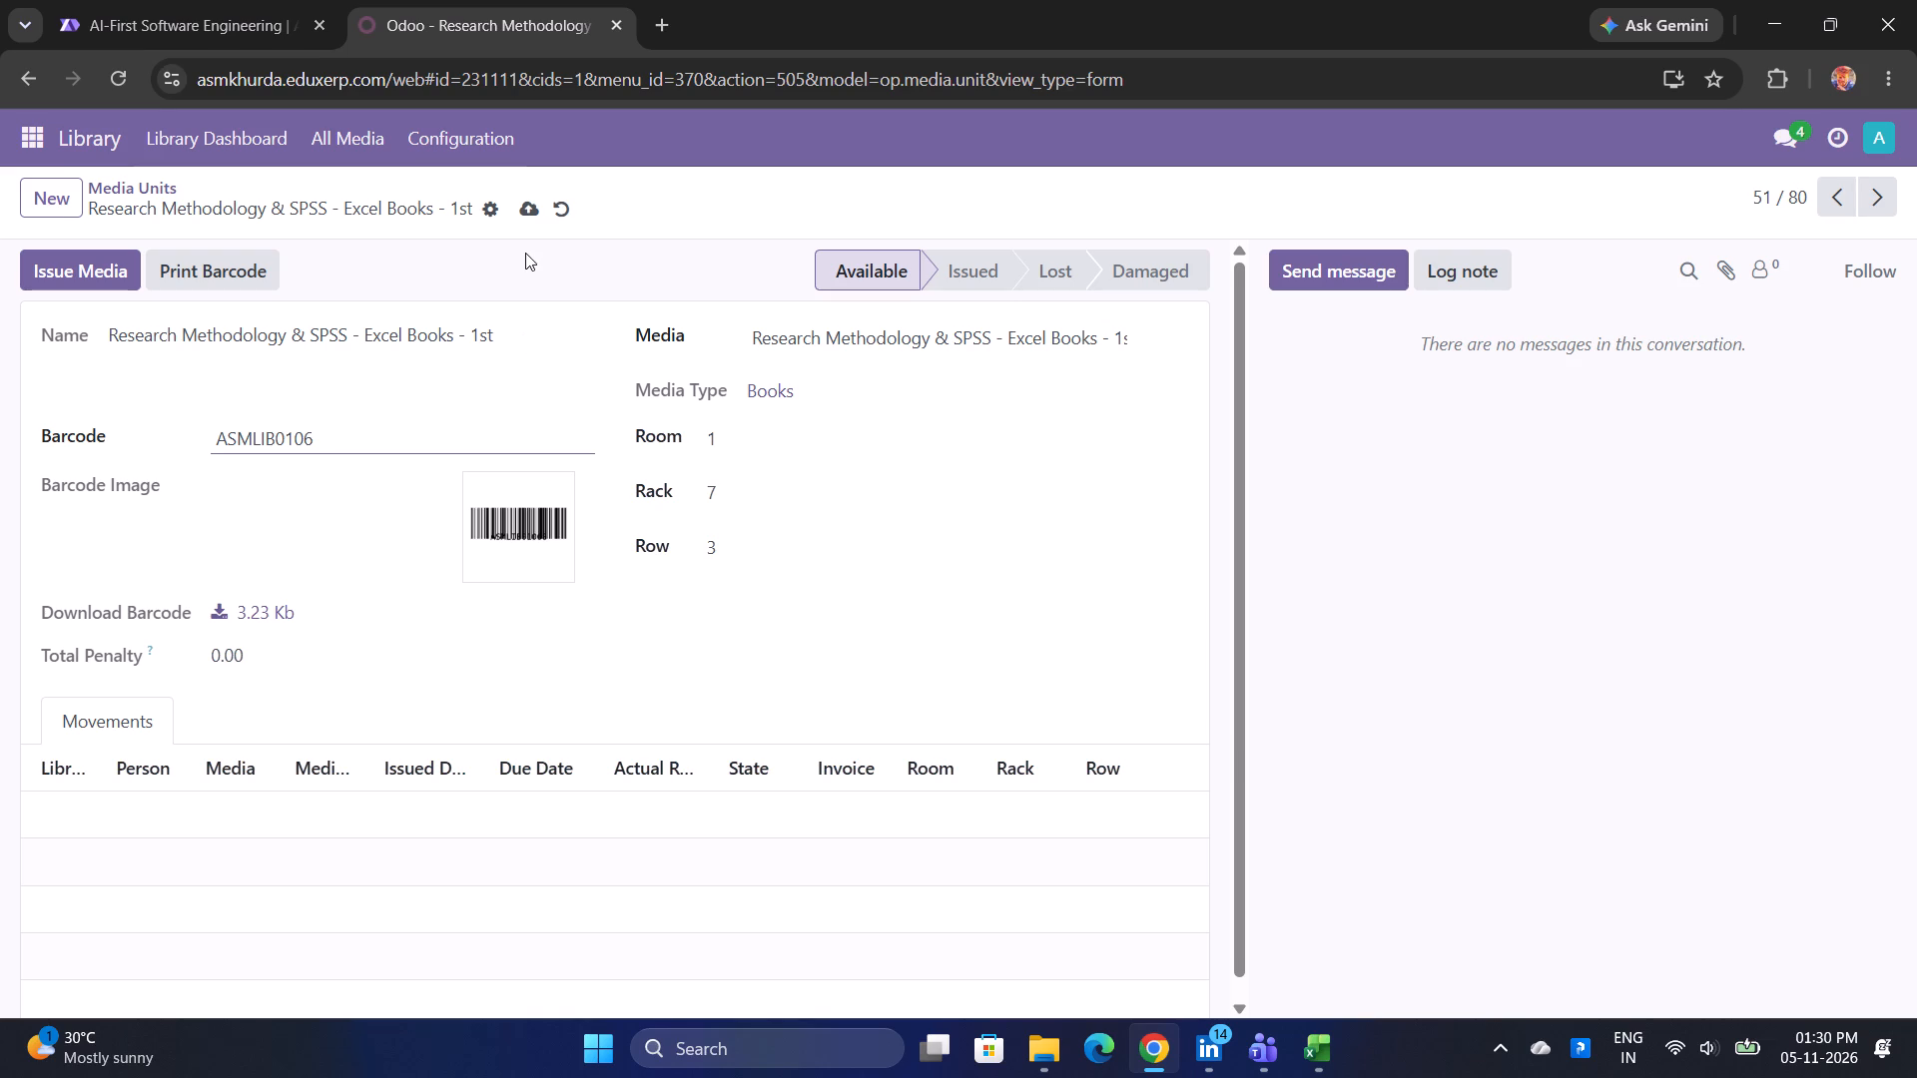
{"action": "left_click", "coordinate": [524, 203]}
{"action": "left_click", "coordinate": [435, 431]}
{"action": "key", "text": "8"}
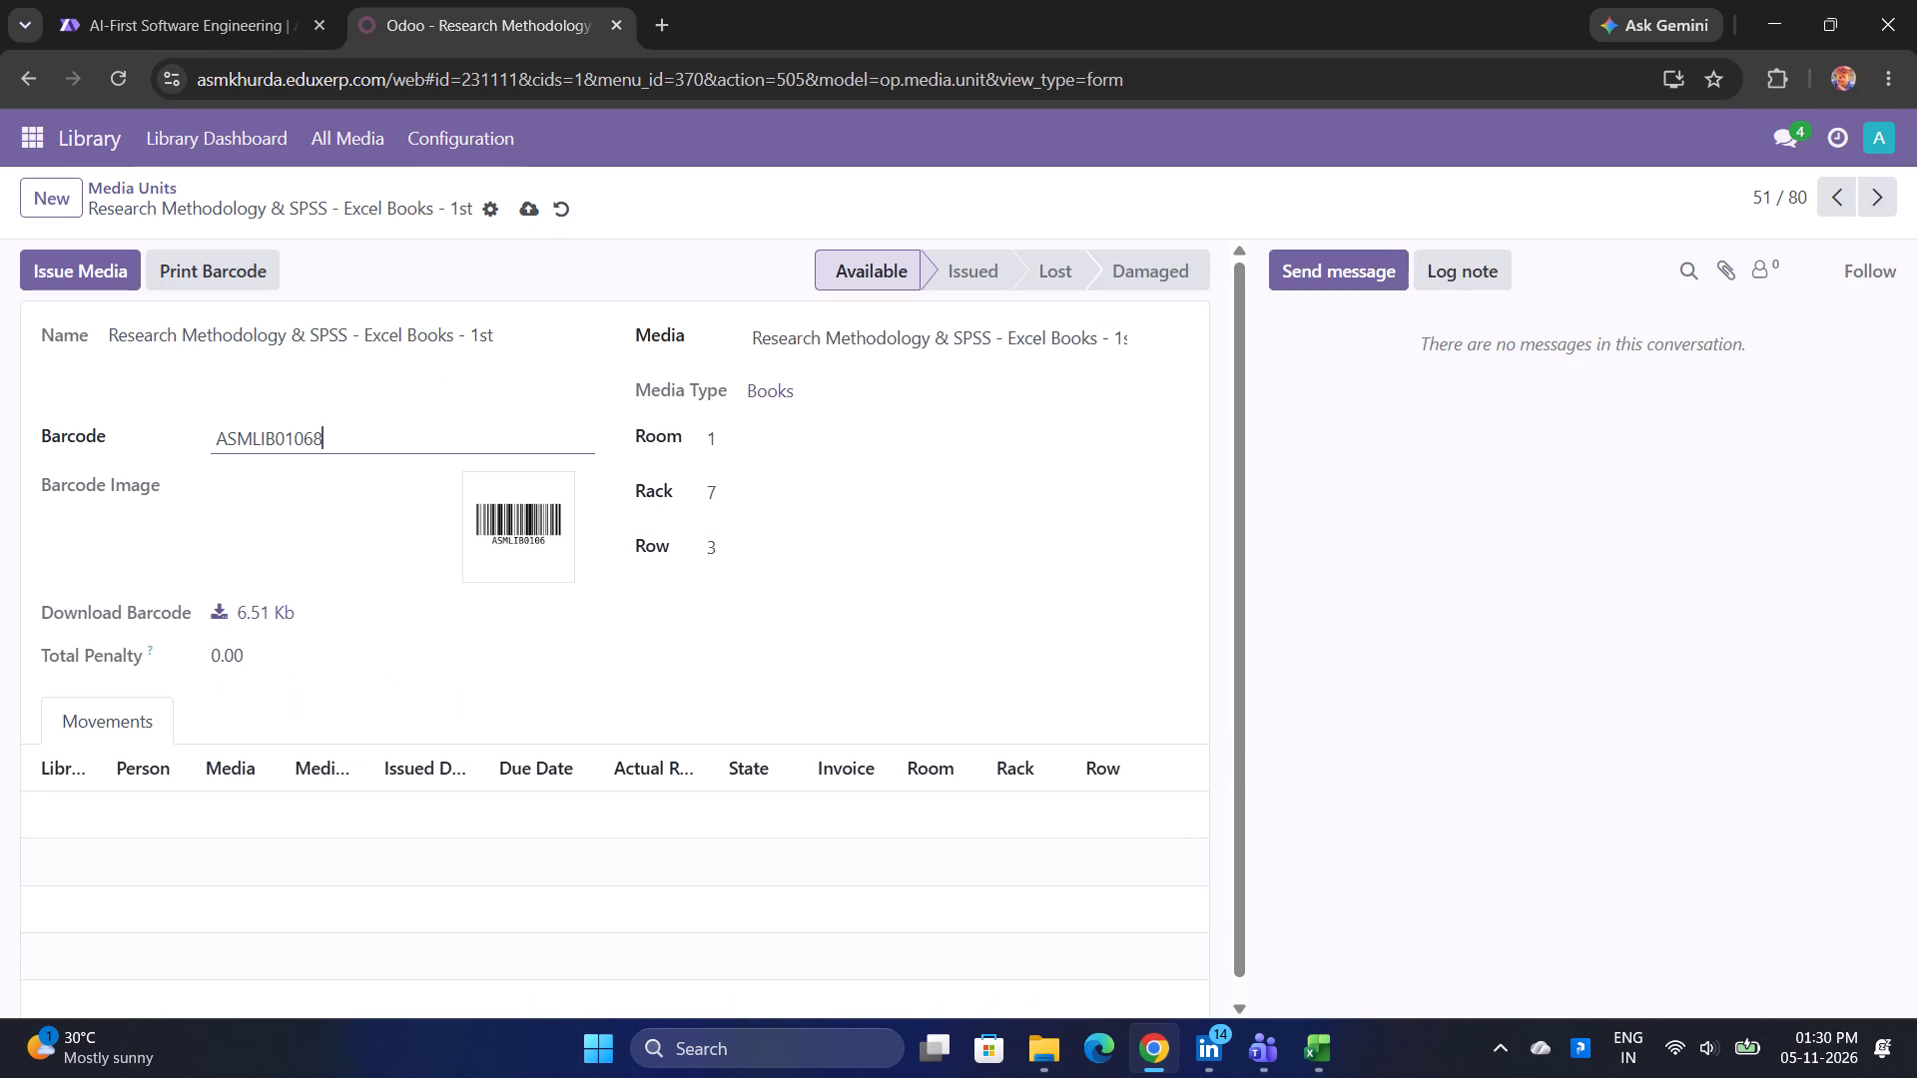
{"action": "left_click", "coordinate": [525, 202]}
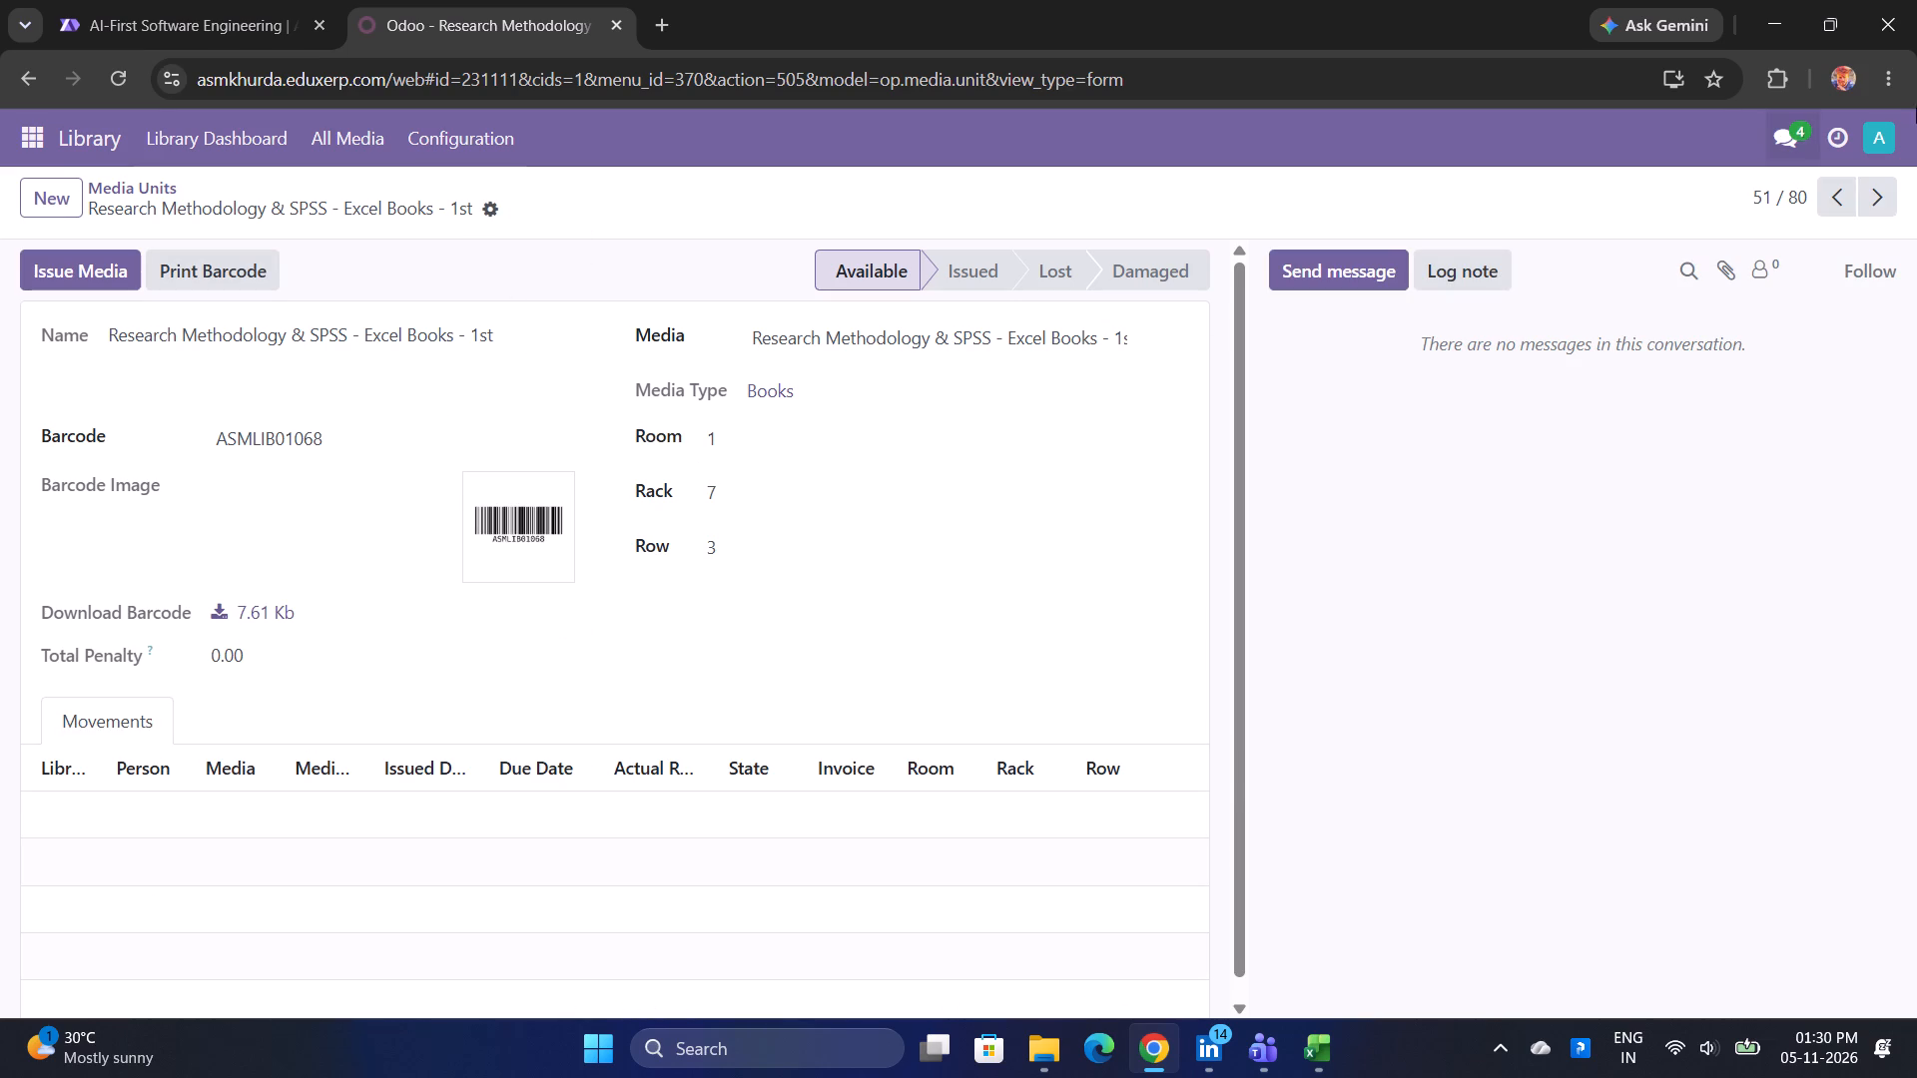
Regenerate the barcode image for Research Methodology & SPSS unit 52 of 80 by saving barcode ASMLIB0106 and re-saving it as ASMLIB01067.
{"action": "left_click", "coordinate": [1872, 193]}
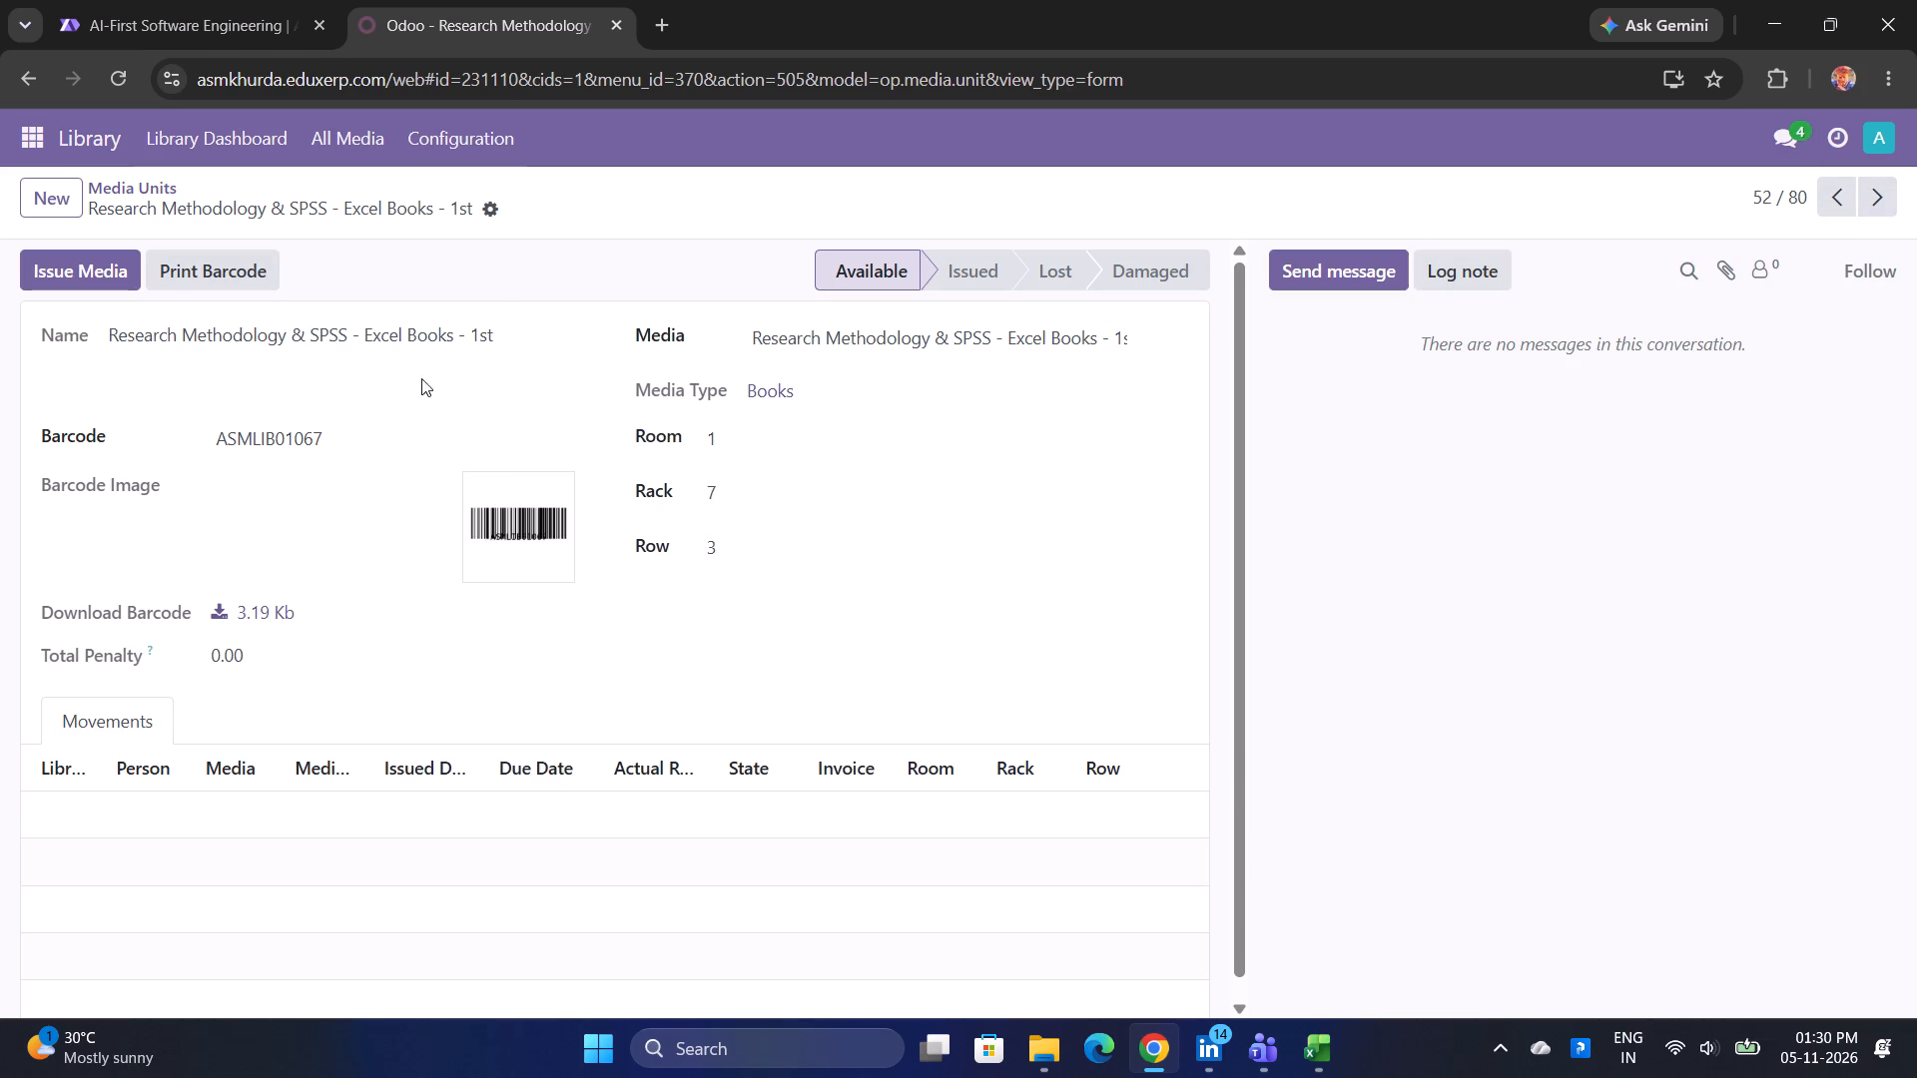
{"action": "left_click", "coordinate": [404, 446]}
{"action": "key", "text": "BackSpace"}
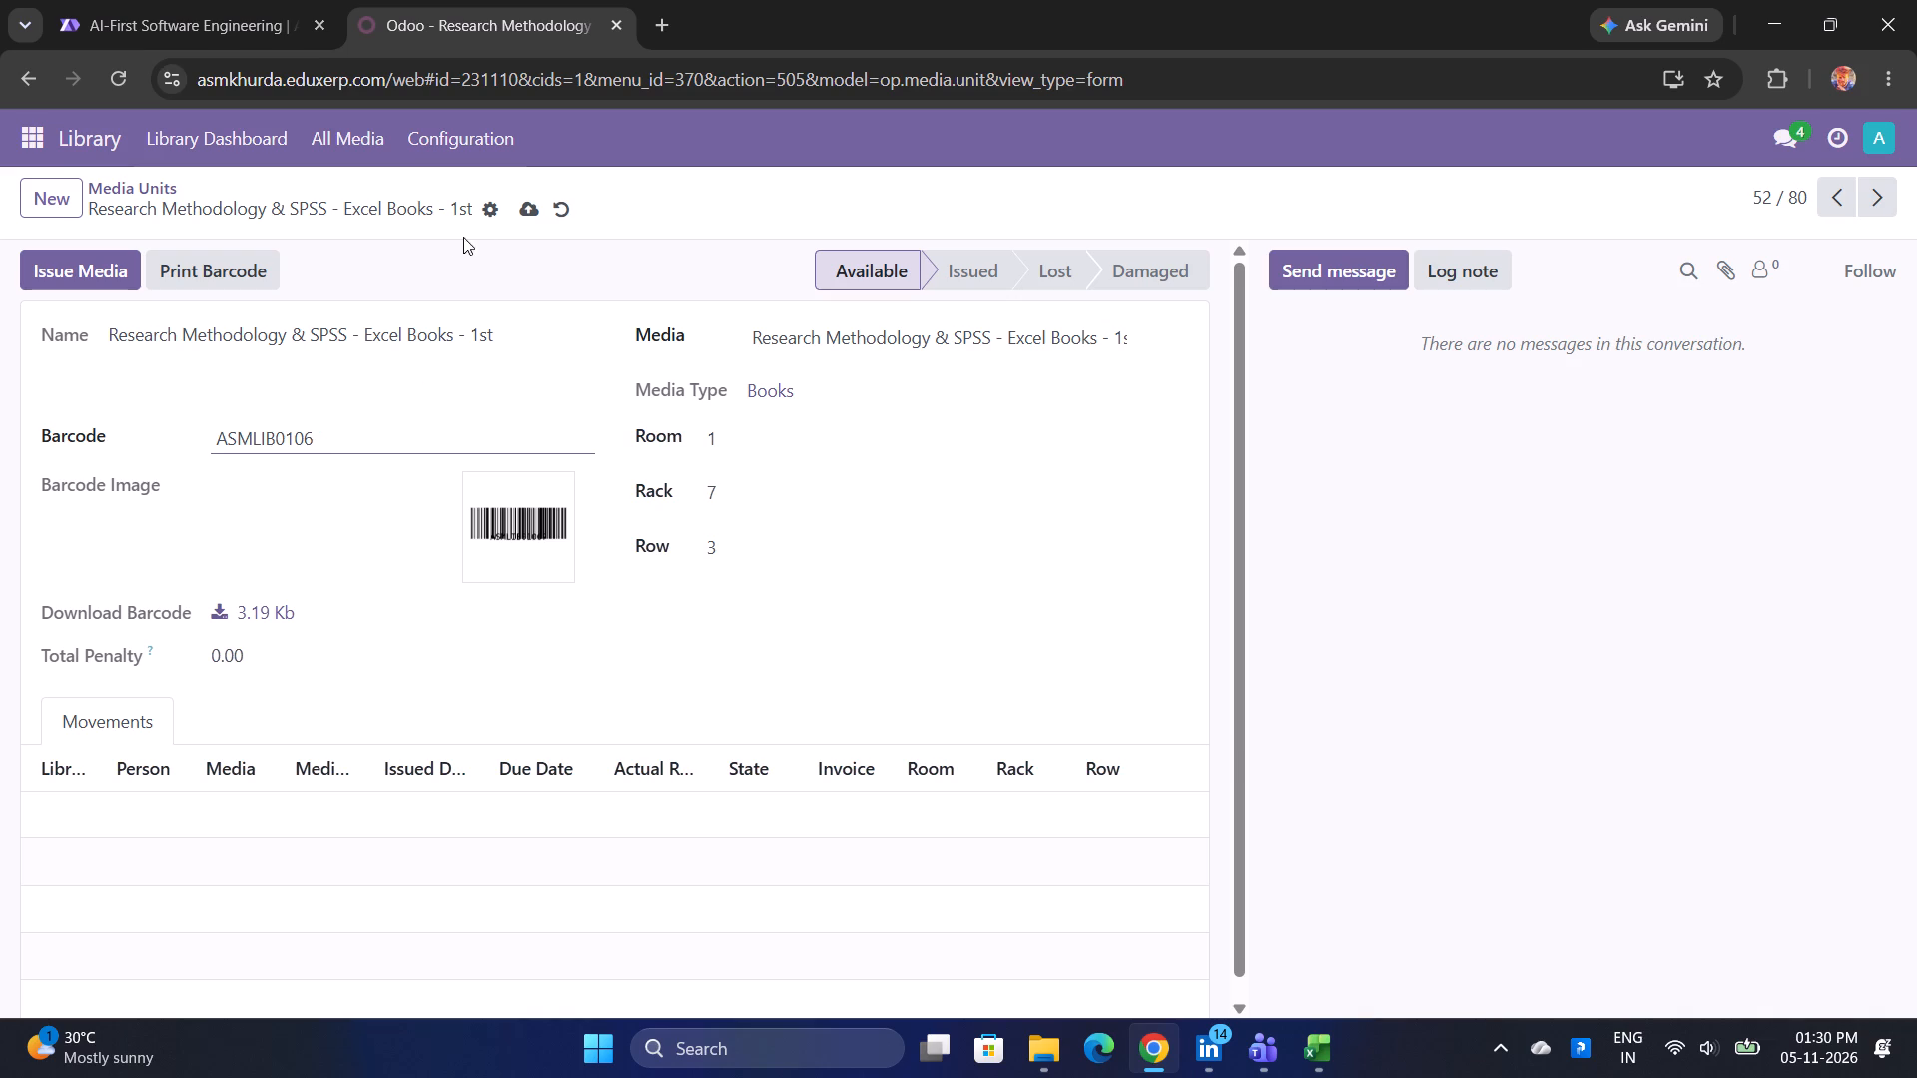
{"action": "left_click", "coordinate": [524, 206]}
{"action": "left_click", "coordinate": [390, 433]}
{"action": "key", "text": "7"}
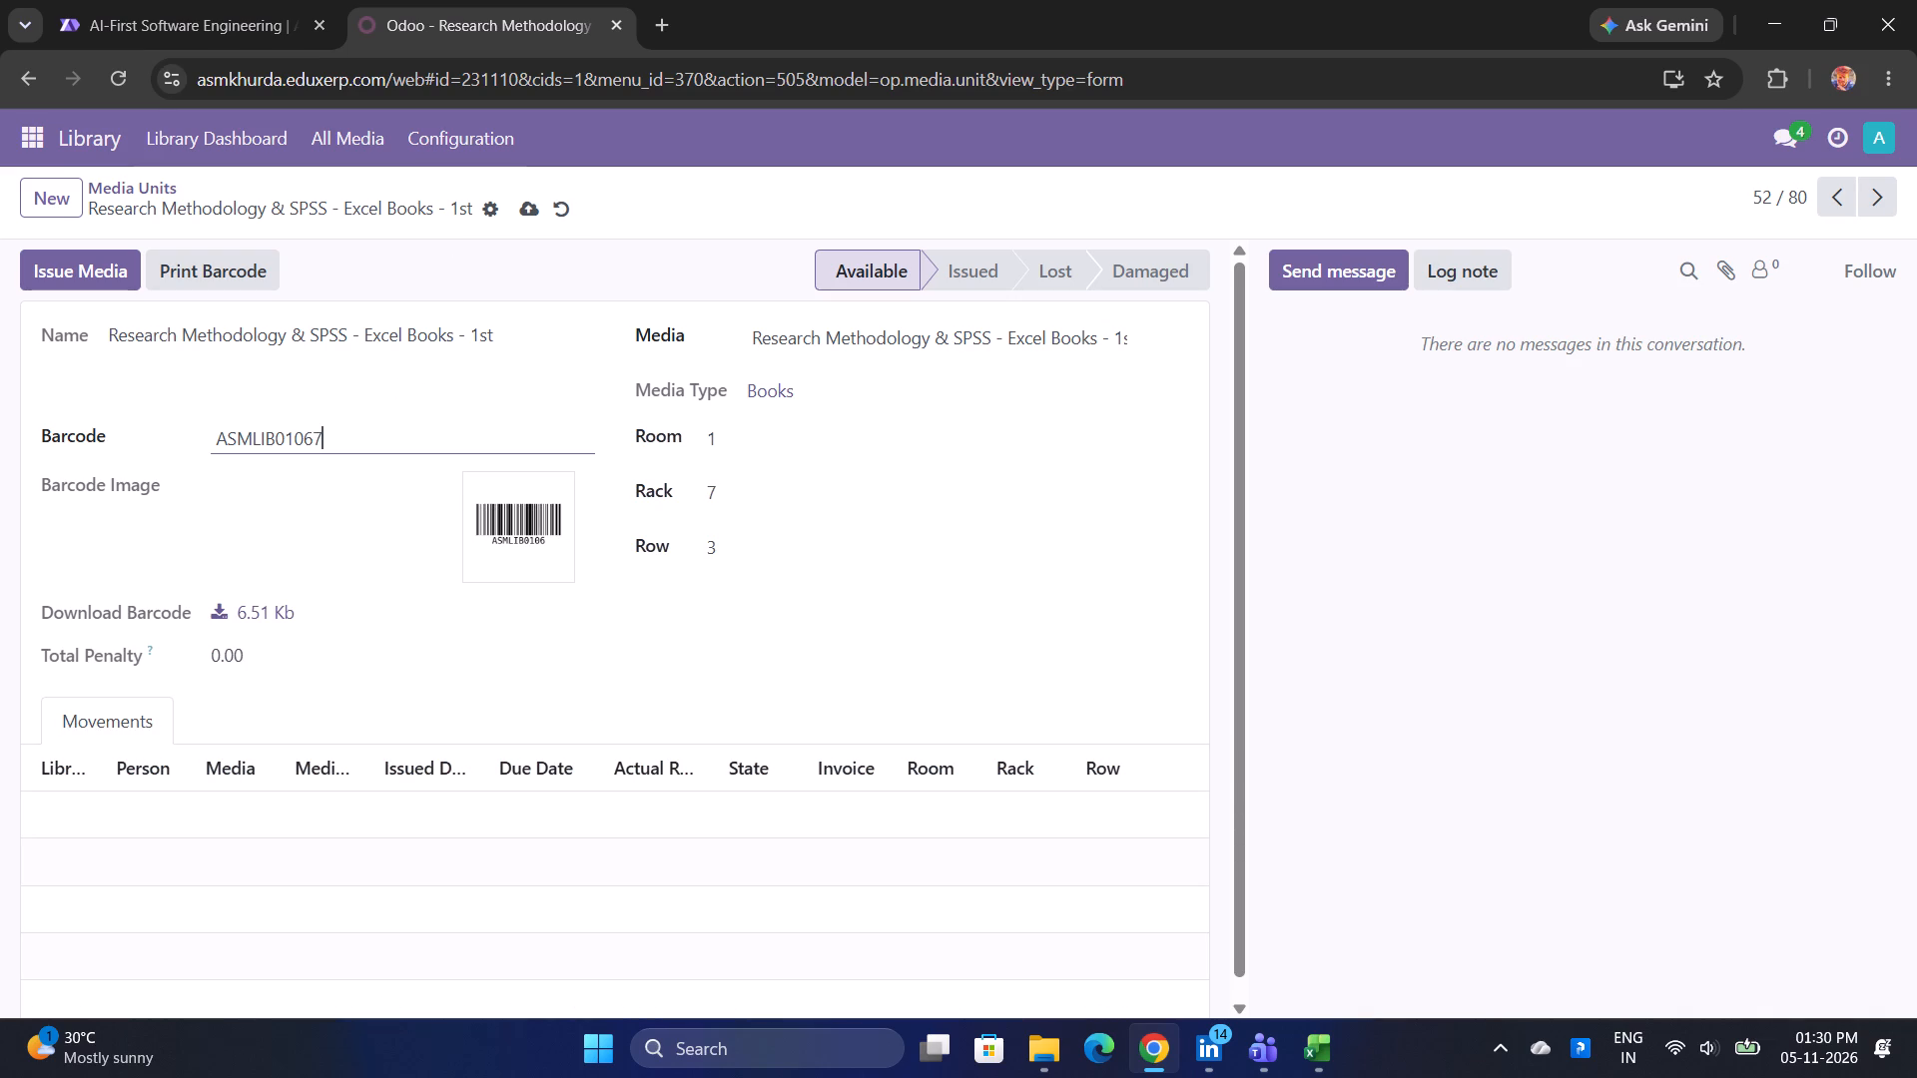
{"action": "left_click", "coordinate": [526, 210]}
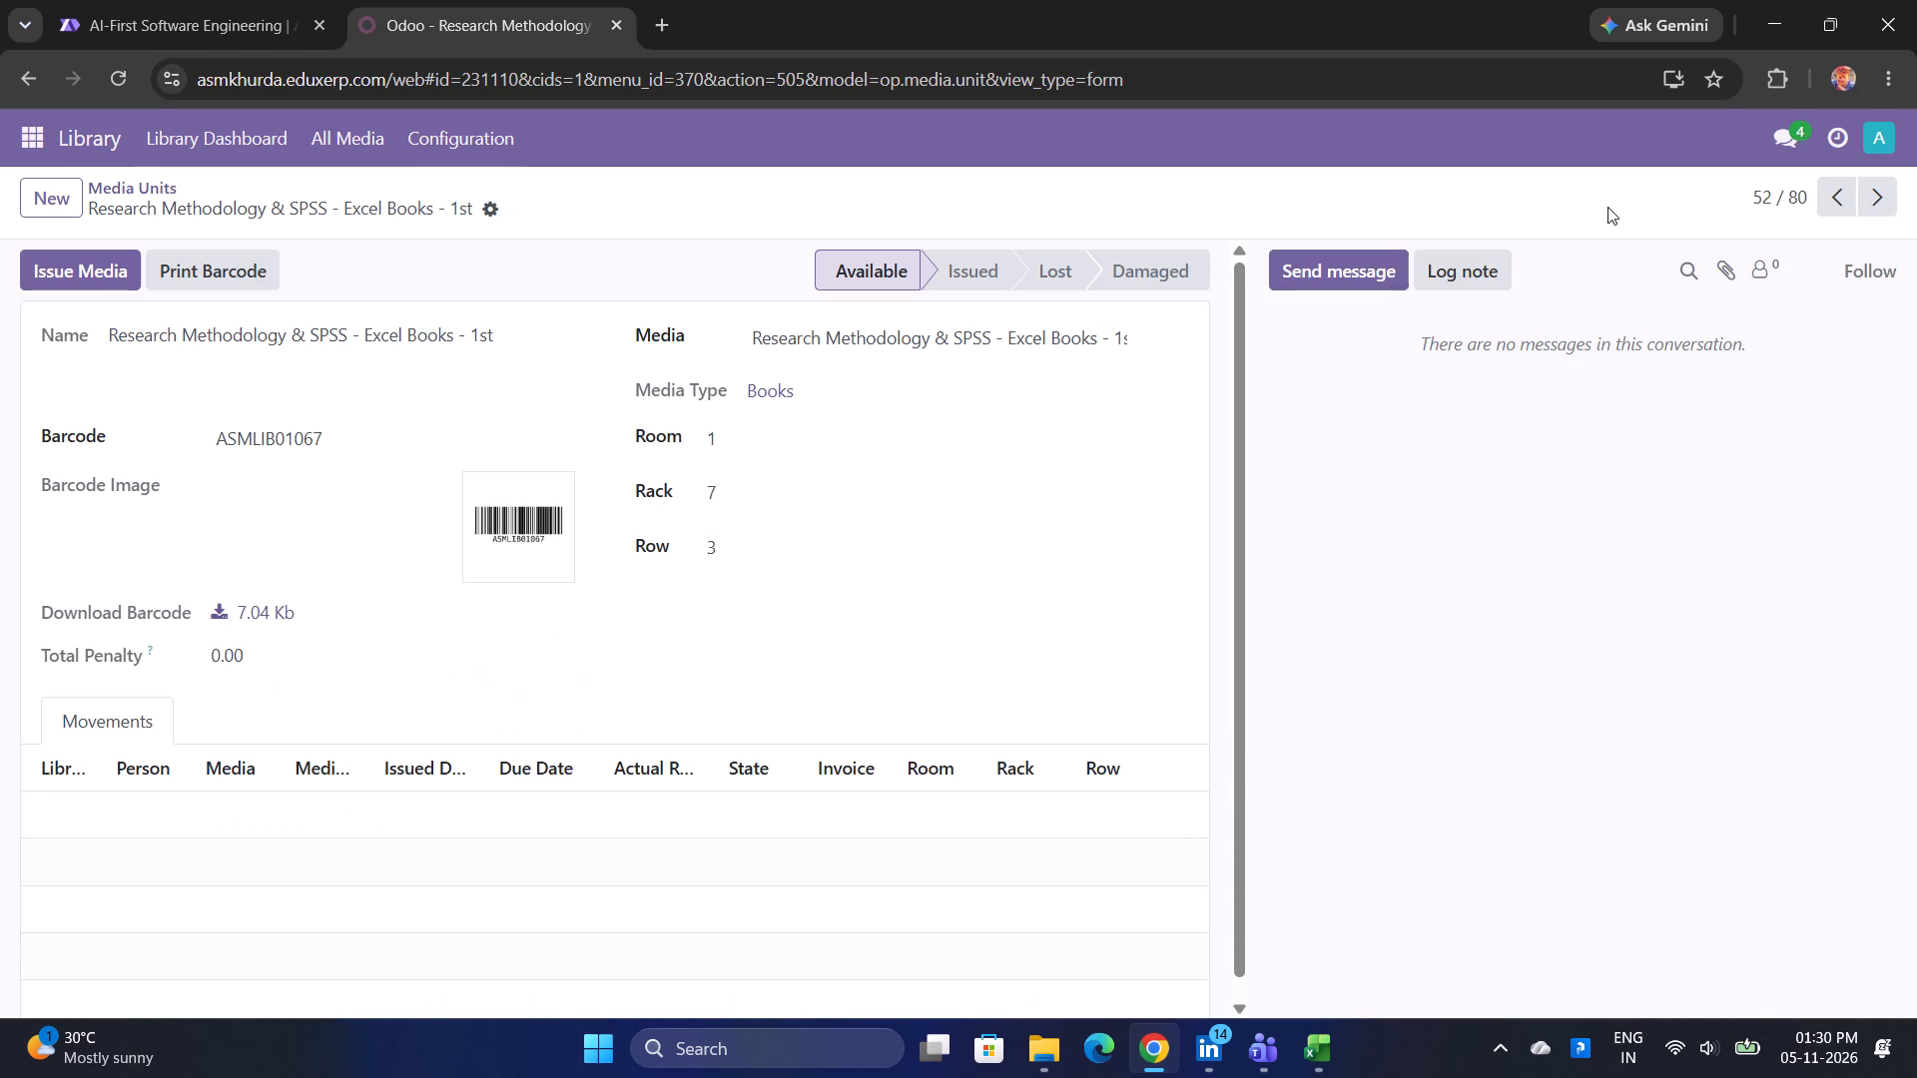
Regenerate the barcode image for Research Methodology & SPSS unit 53 of 80 by saving barcode ASMLIB0106 and re-saving it as ASMLIB01066.
{"action": "left_click", "coordinate": [1878, 186]}
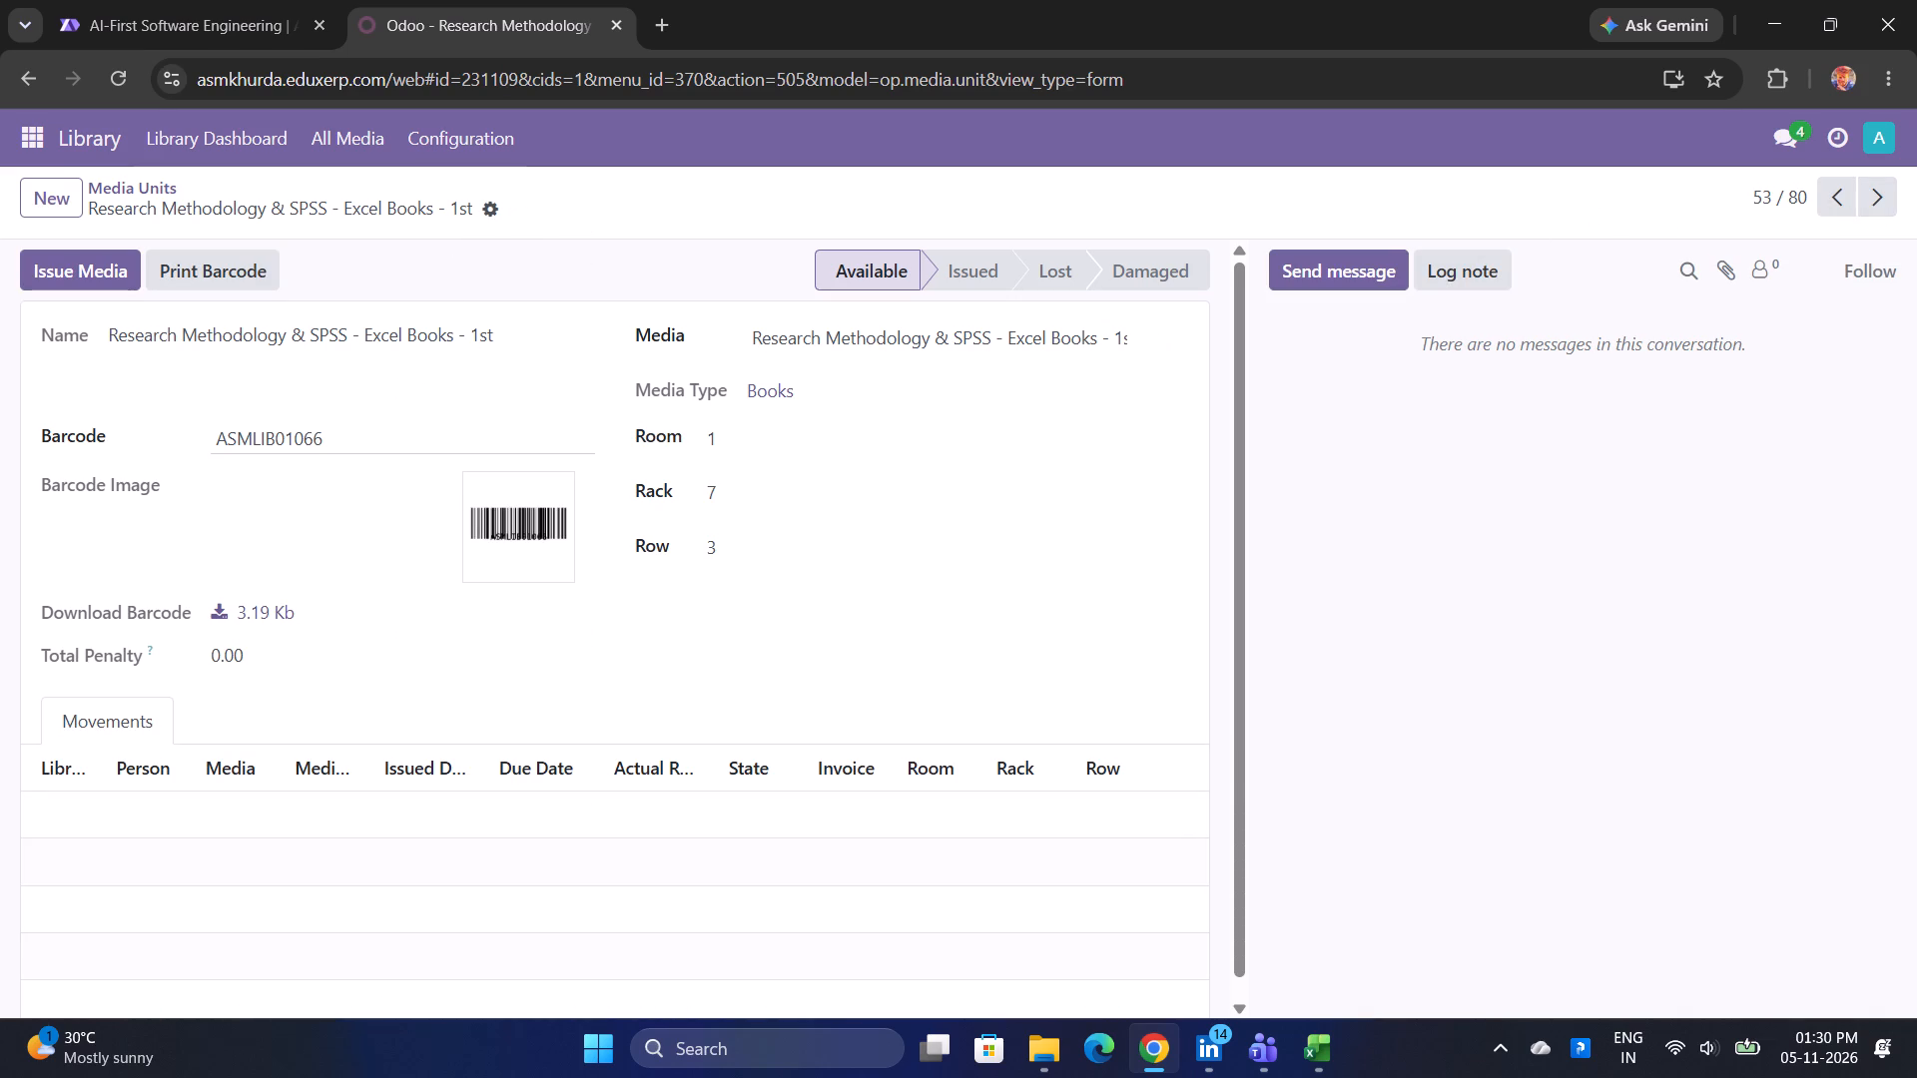
{"action": "left_click", "coordinate": [396, 436]}
{"action": "key", "text": "BackSpace"}
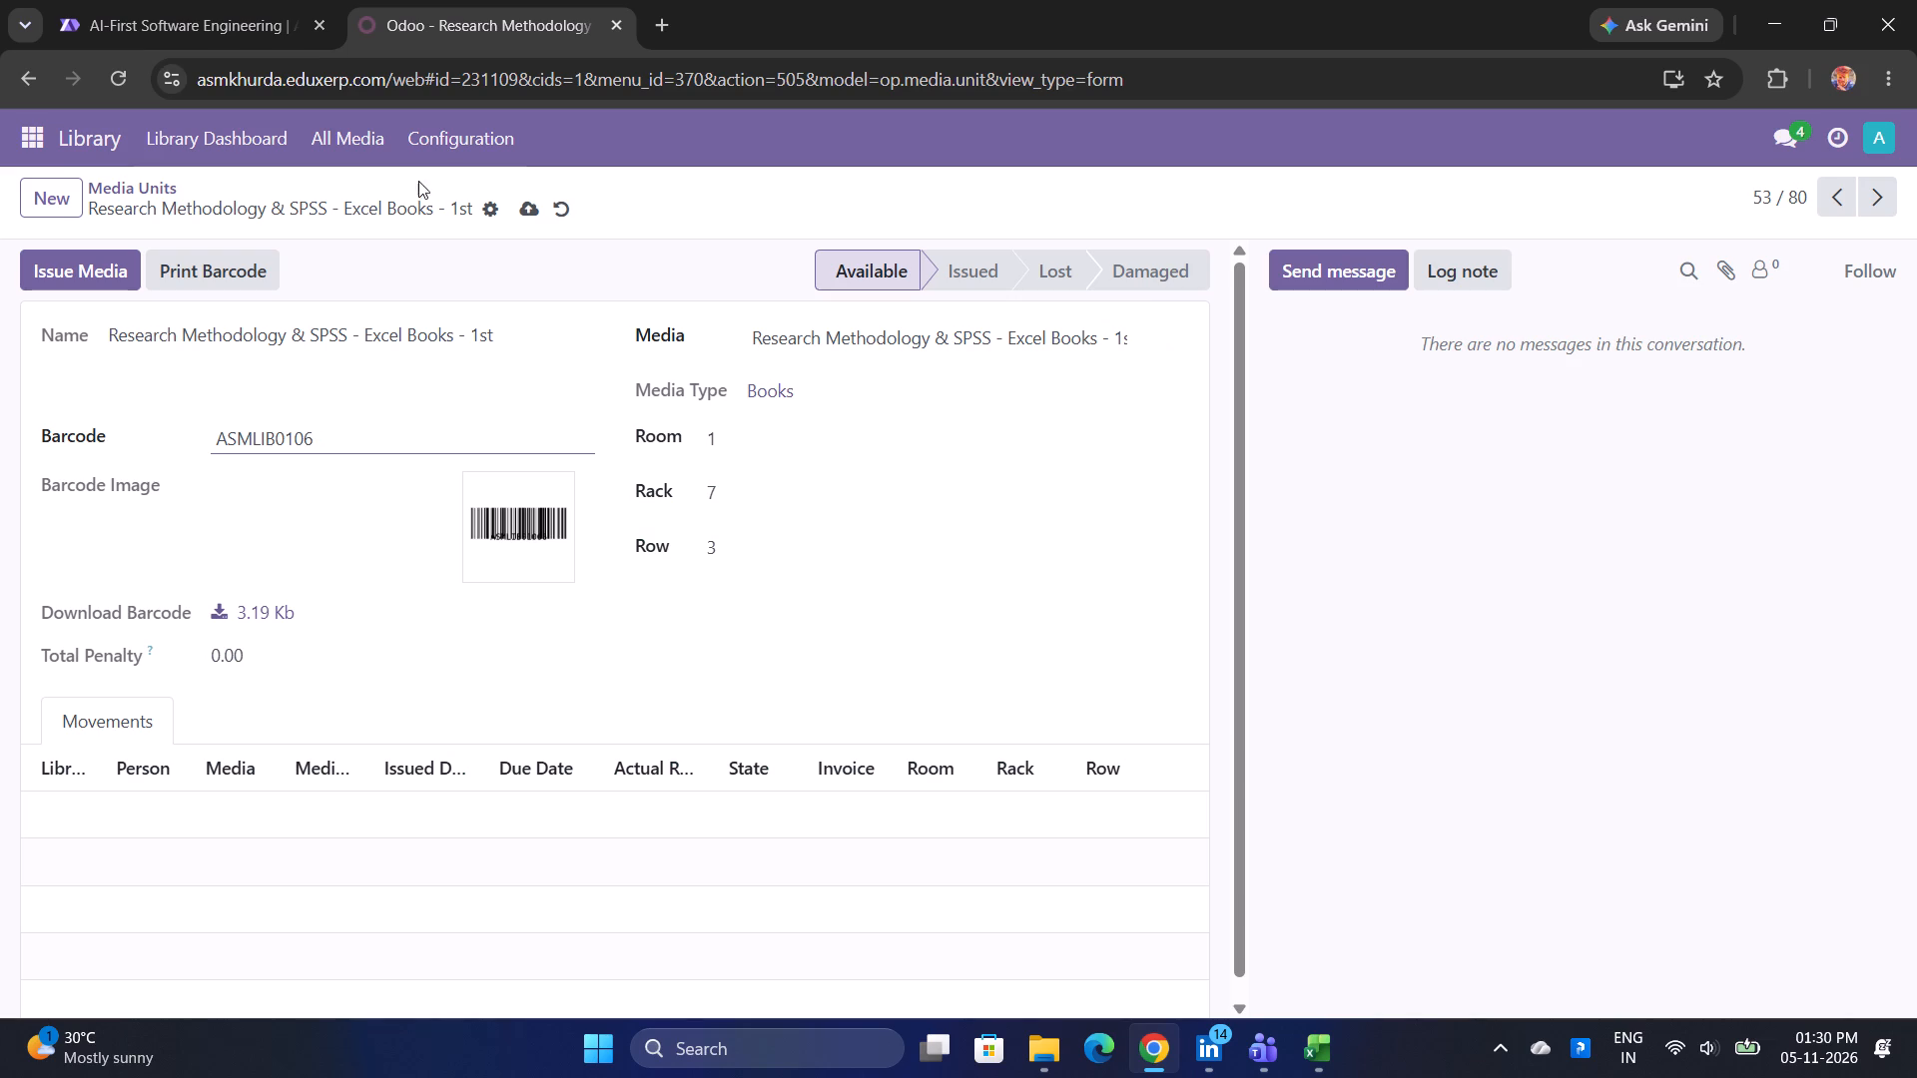
{"action": "left_click", "coordinate": [527, 208]}
{"action": "left_click", "coordinate": [393, 439]}
{"action": "key", "text": "6"}
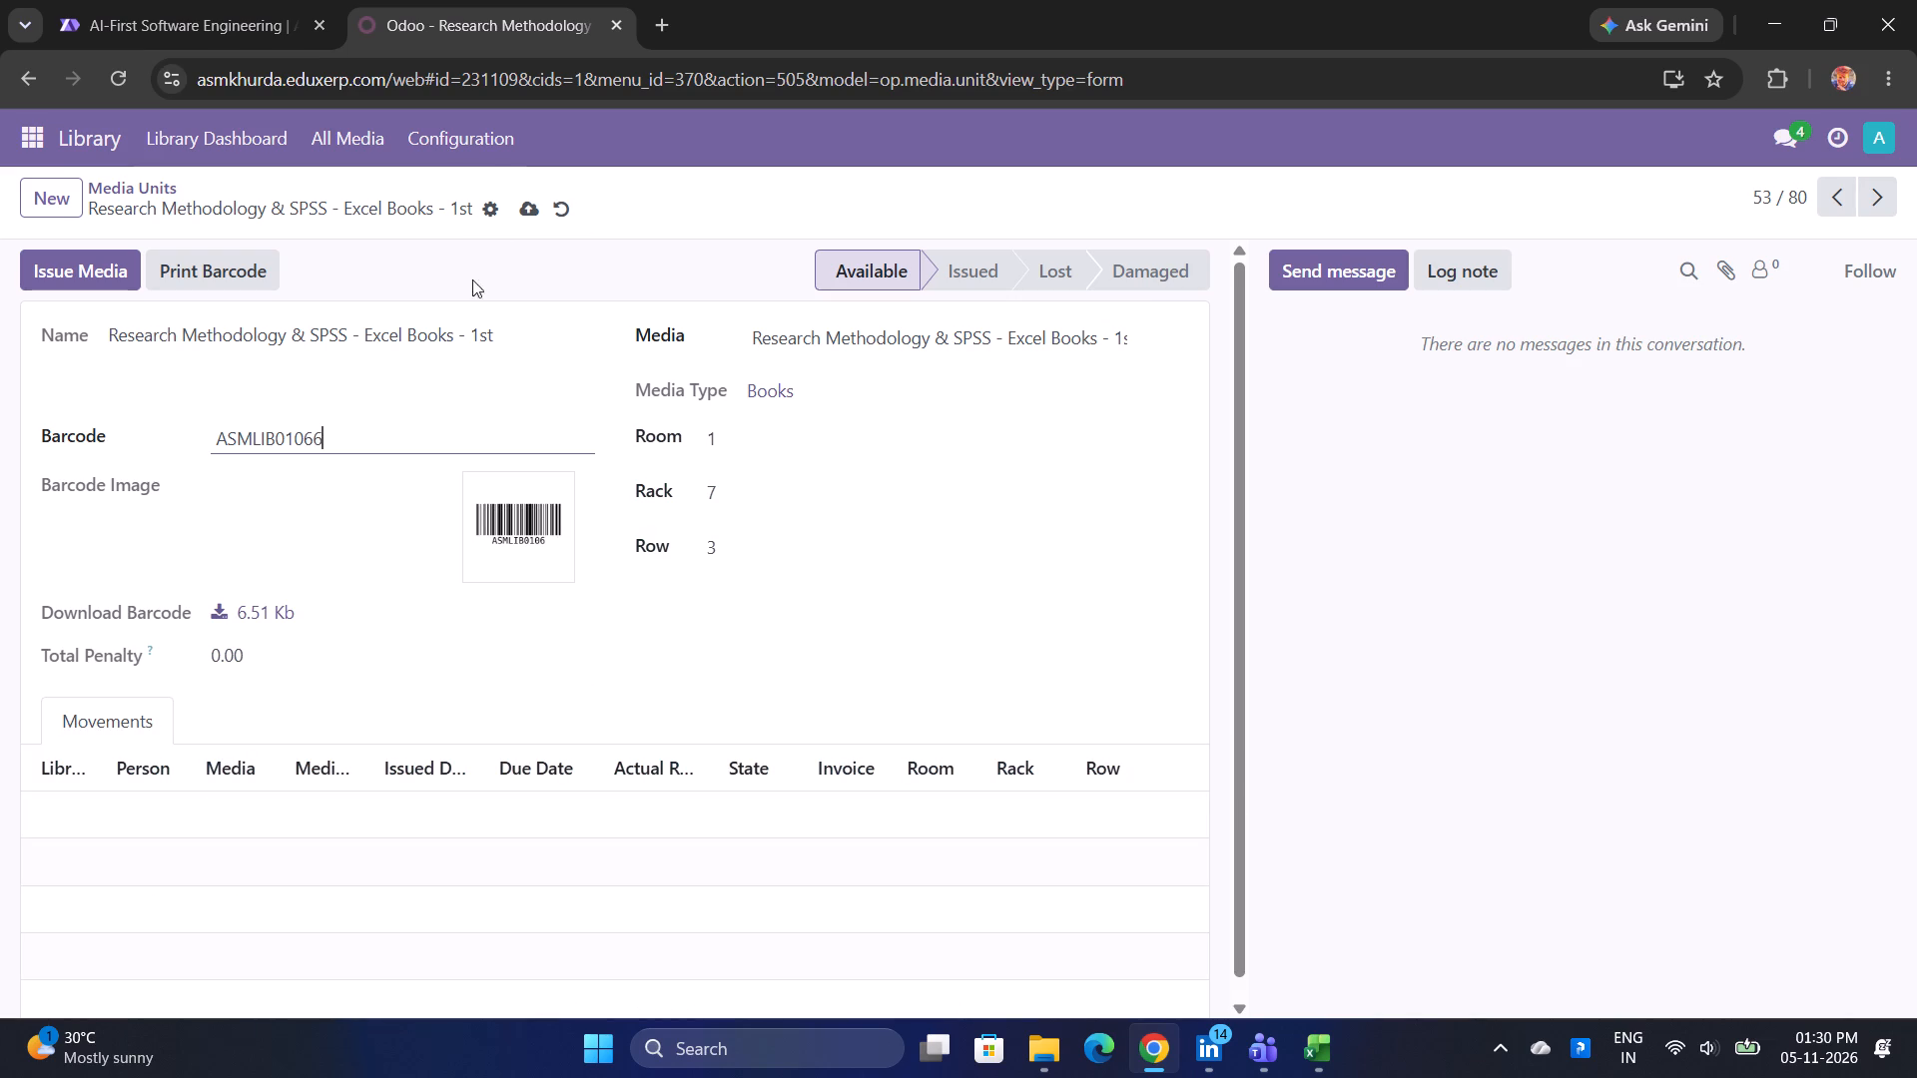
{"action": "left_click", "coordinate": [527, 214]}
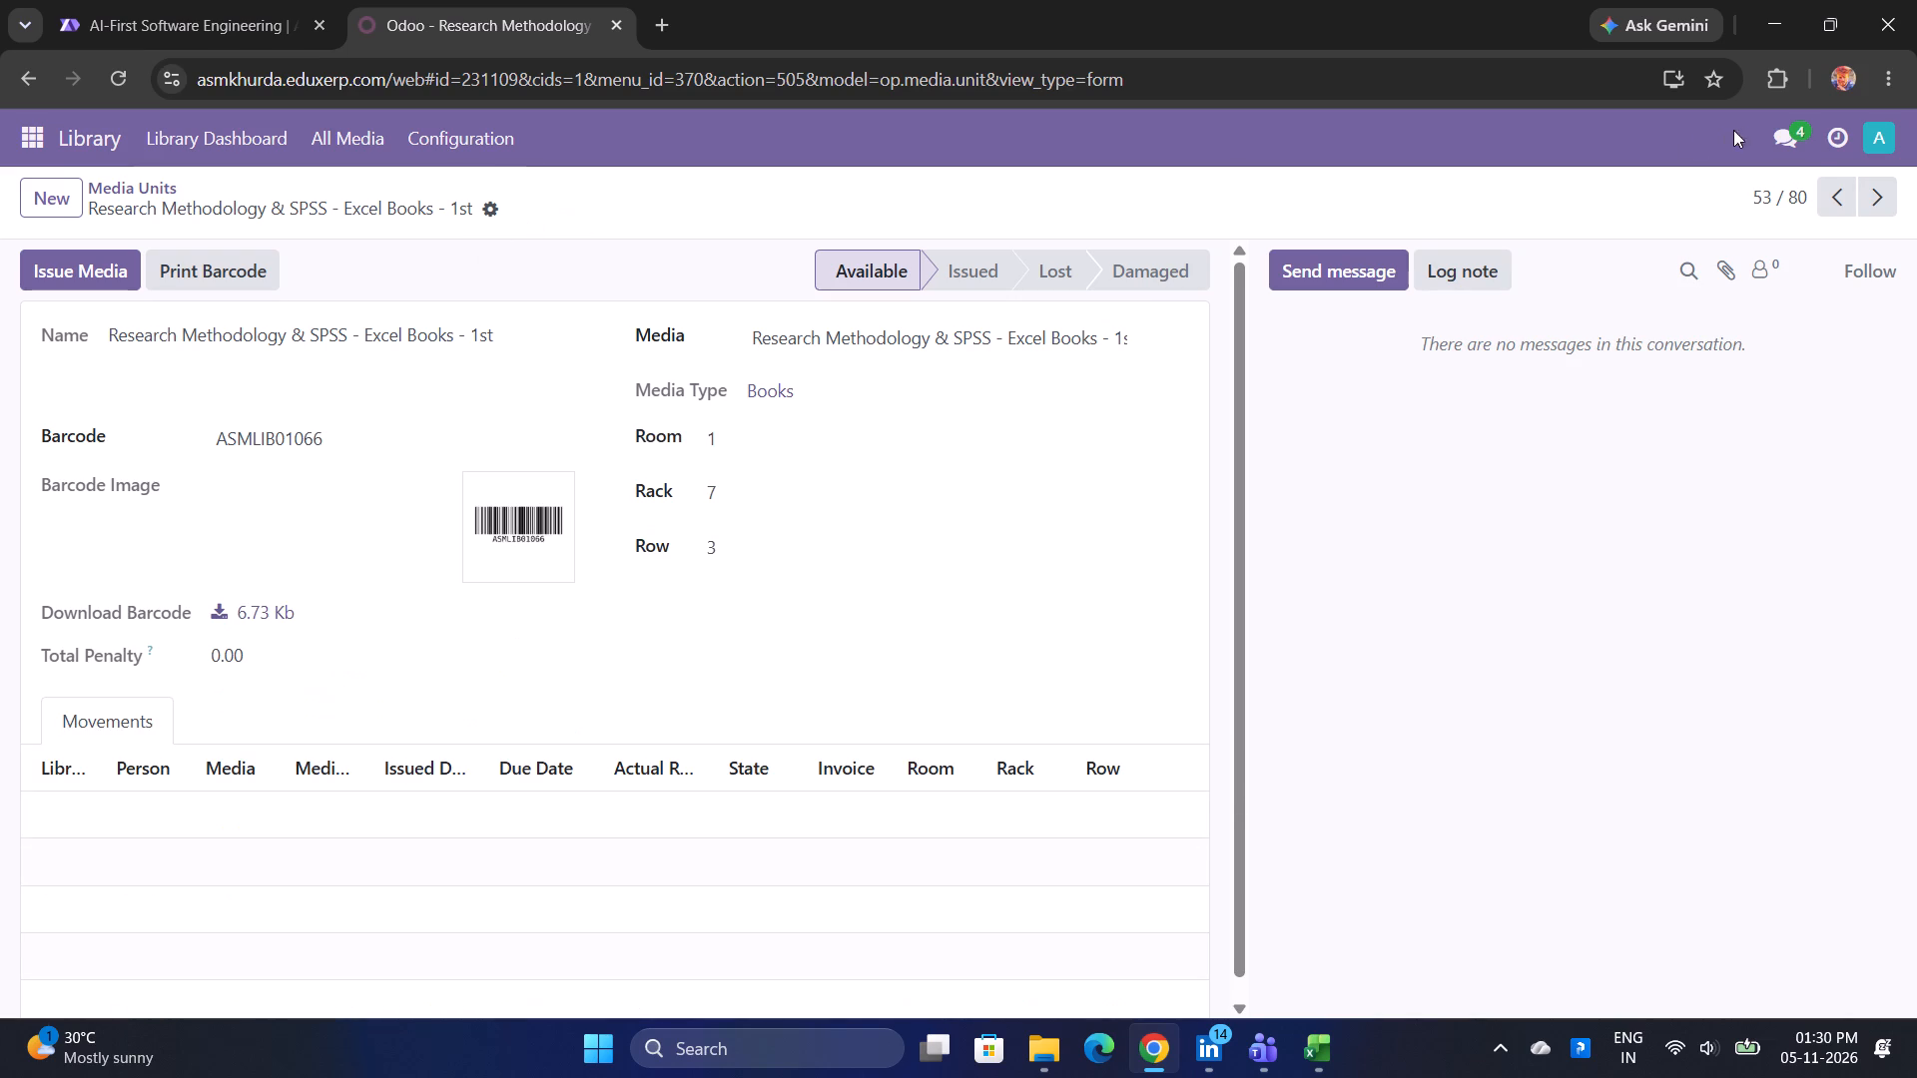
Regenerate the barcode image for Research Methodology & SPSS unit 54 of 80 by saving barcode ASMLIB0106 and re-saving it as ASMLIB01065.
{"action": "left_click", "coordinate": [1883, 191]}
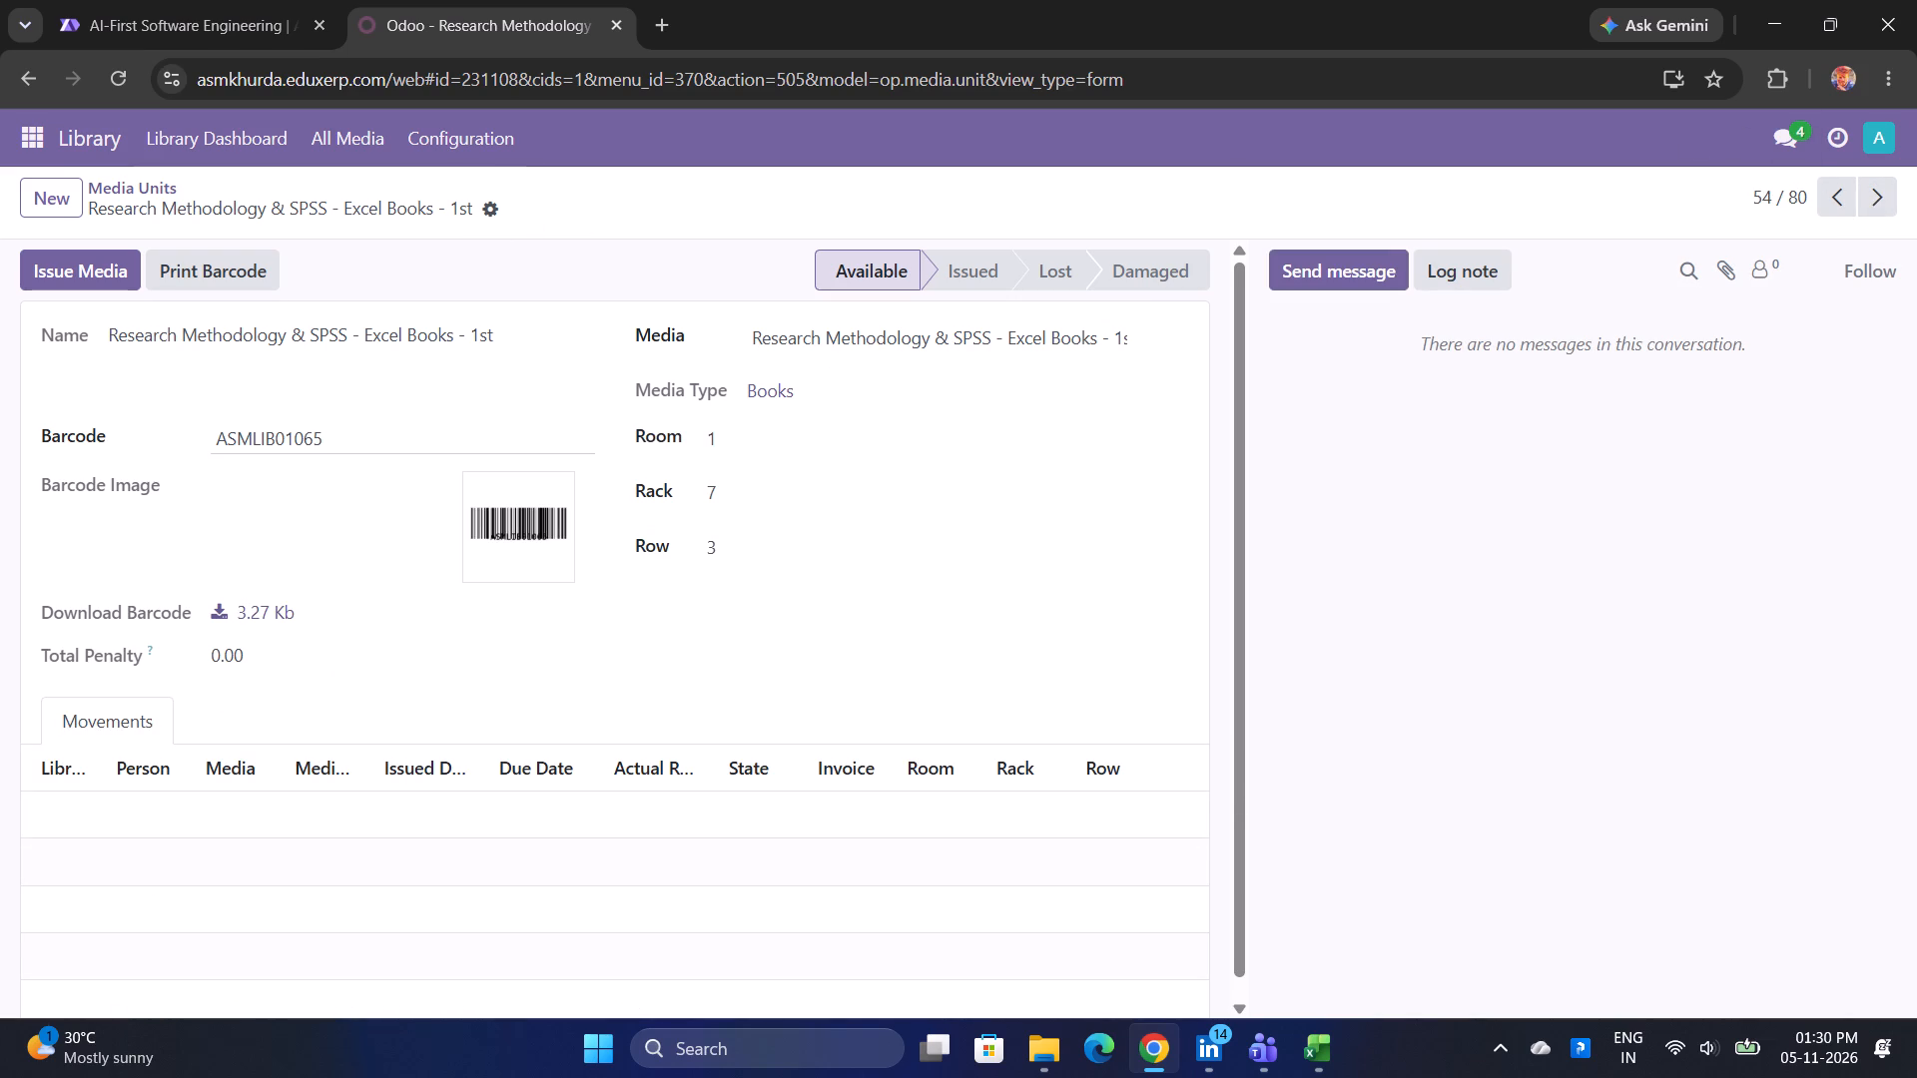
{"action": "left_click", "coordinate": [356, 441]}
{"action": "key", "text": "BackSpace"}
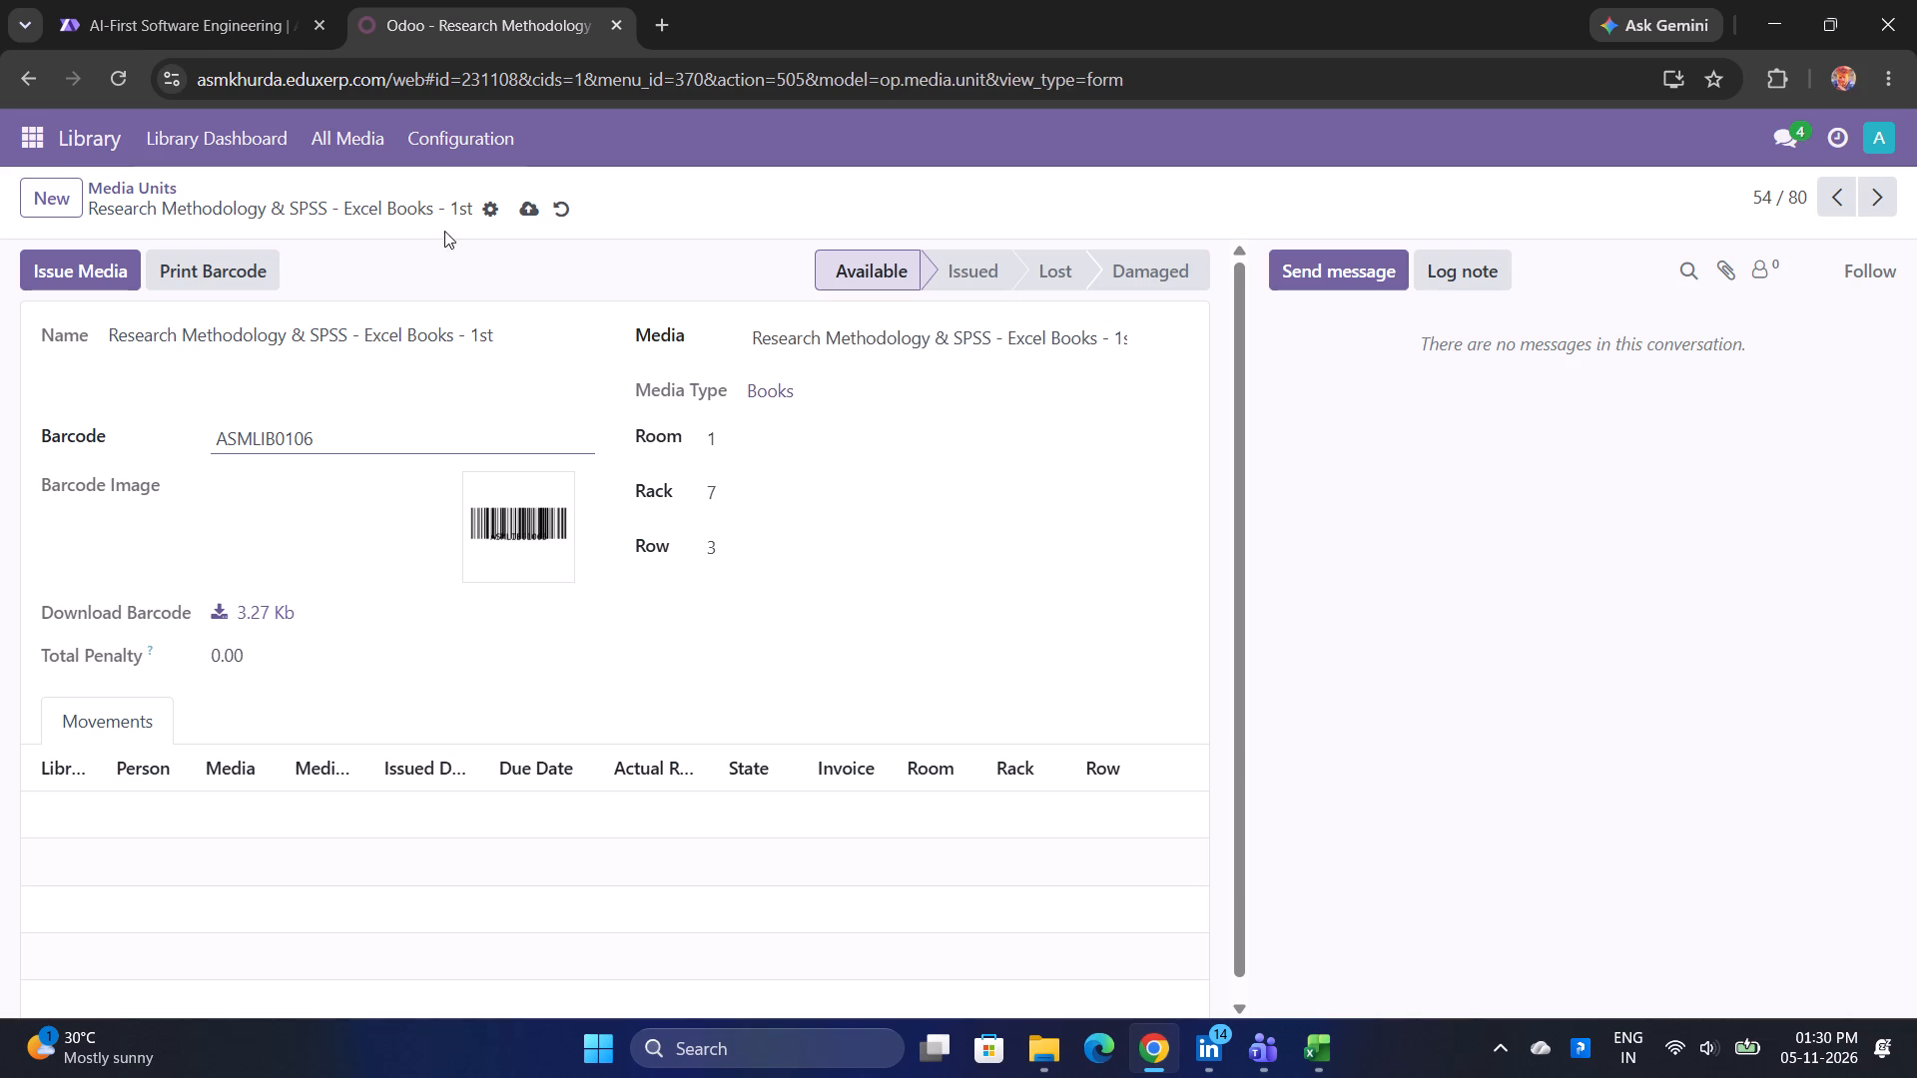
{"action": "left_click", "coordinate": [526, 204]}
{"action": "left_click", "coordinate": [391, 444]}
{"action": "key", "text": "5"}
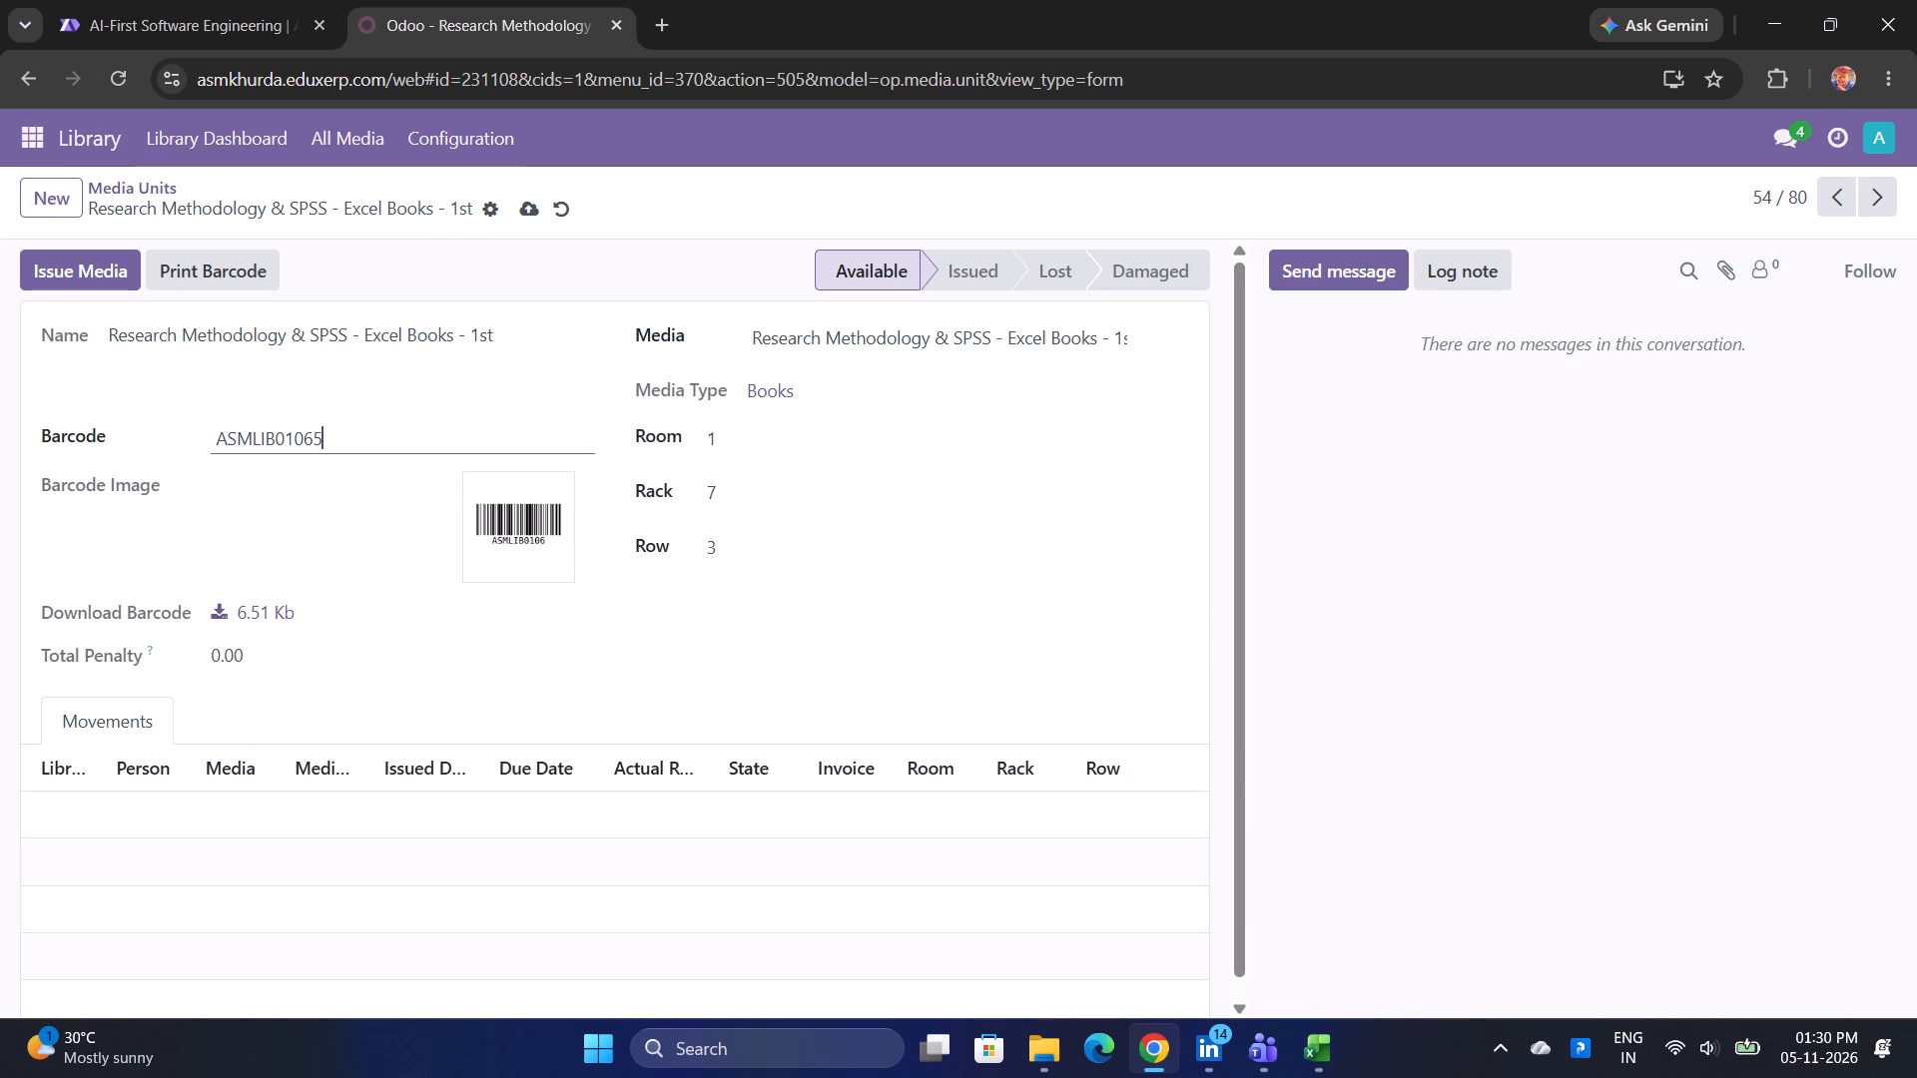
{"action": "left_click", "coordinate": [523, 208]}
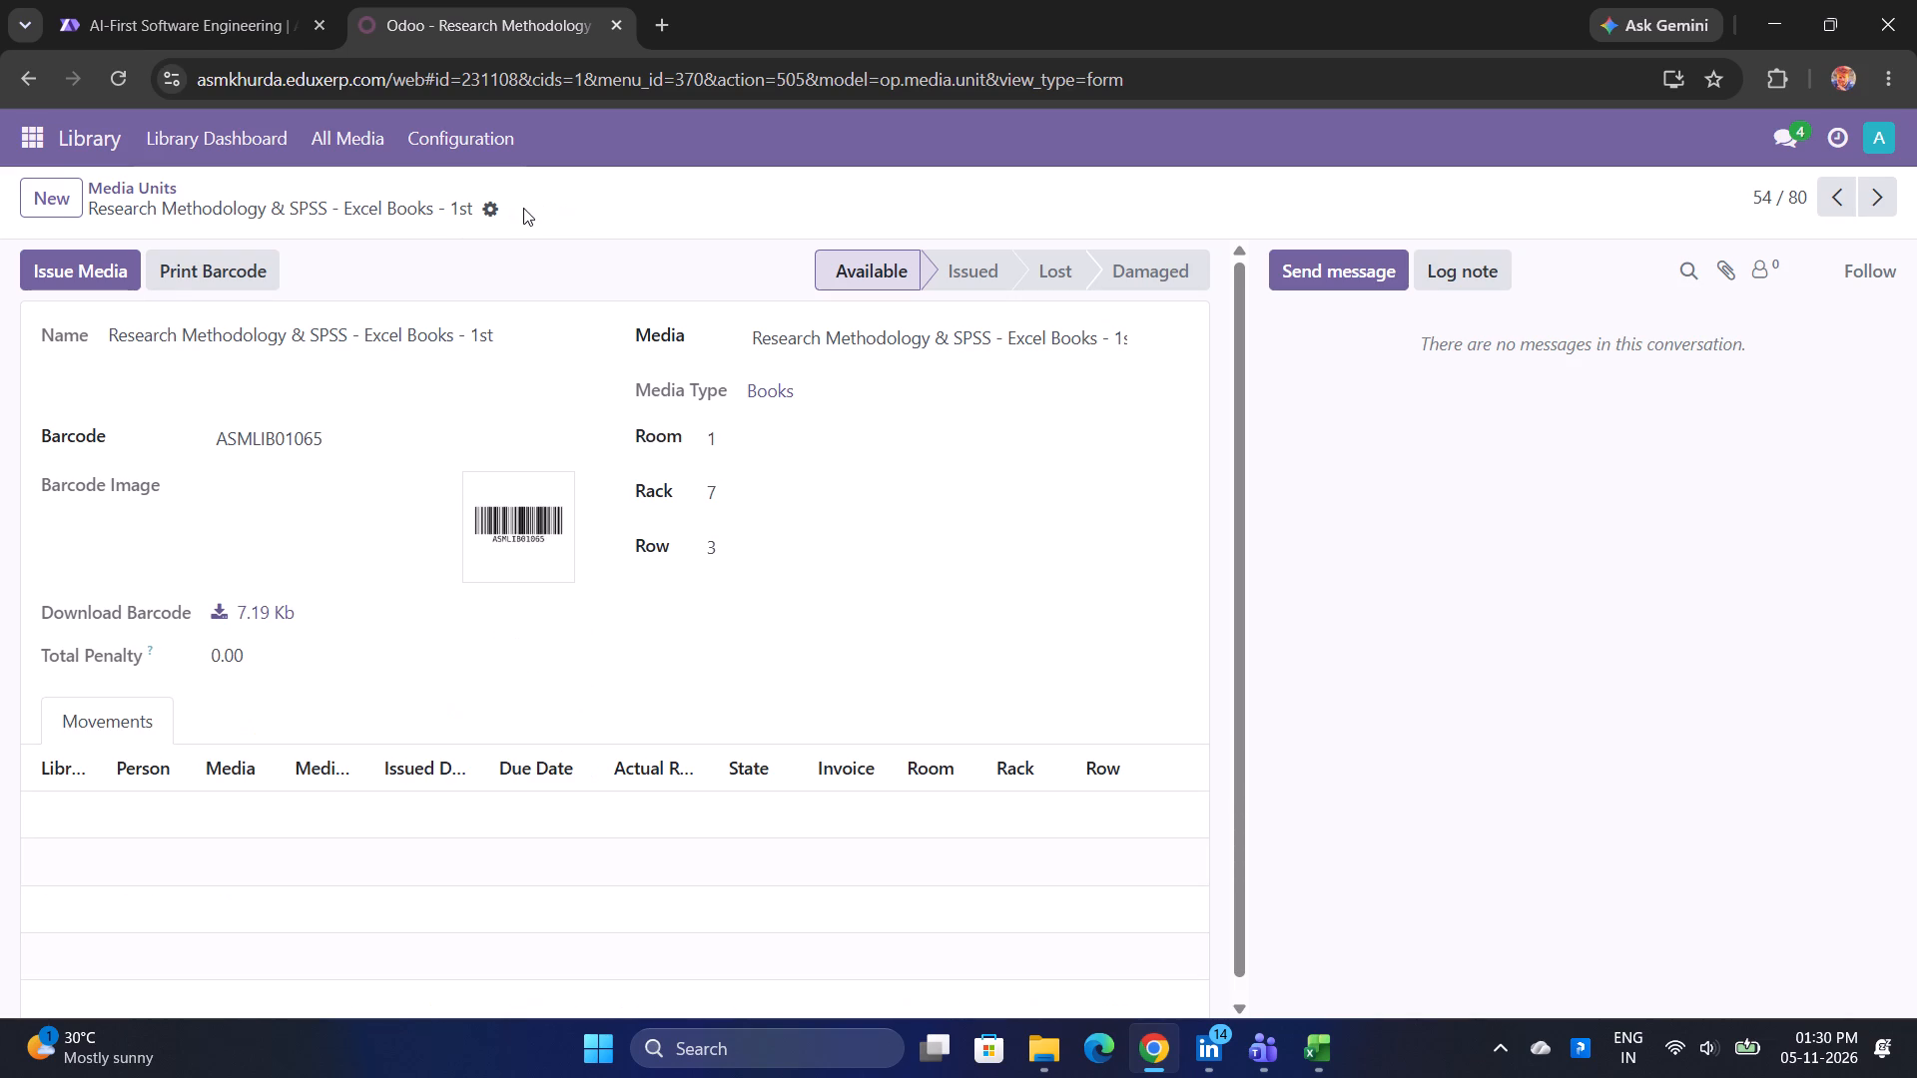
Regenerate the barcode image for Research Methodology & SPSS unit 55 of 80 by saving barcode ASMLIB0106 and re-saving it as ASMLIB01064.
{"action": "left_click", "coordinate": [1886, 193]}
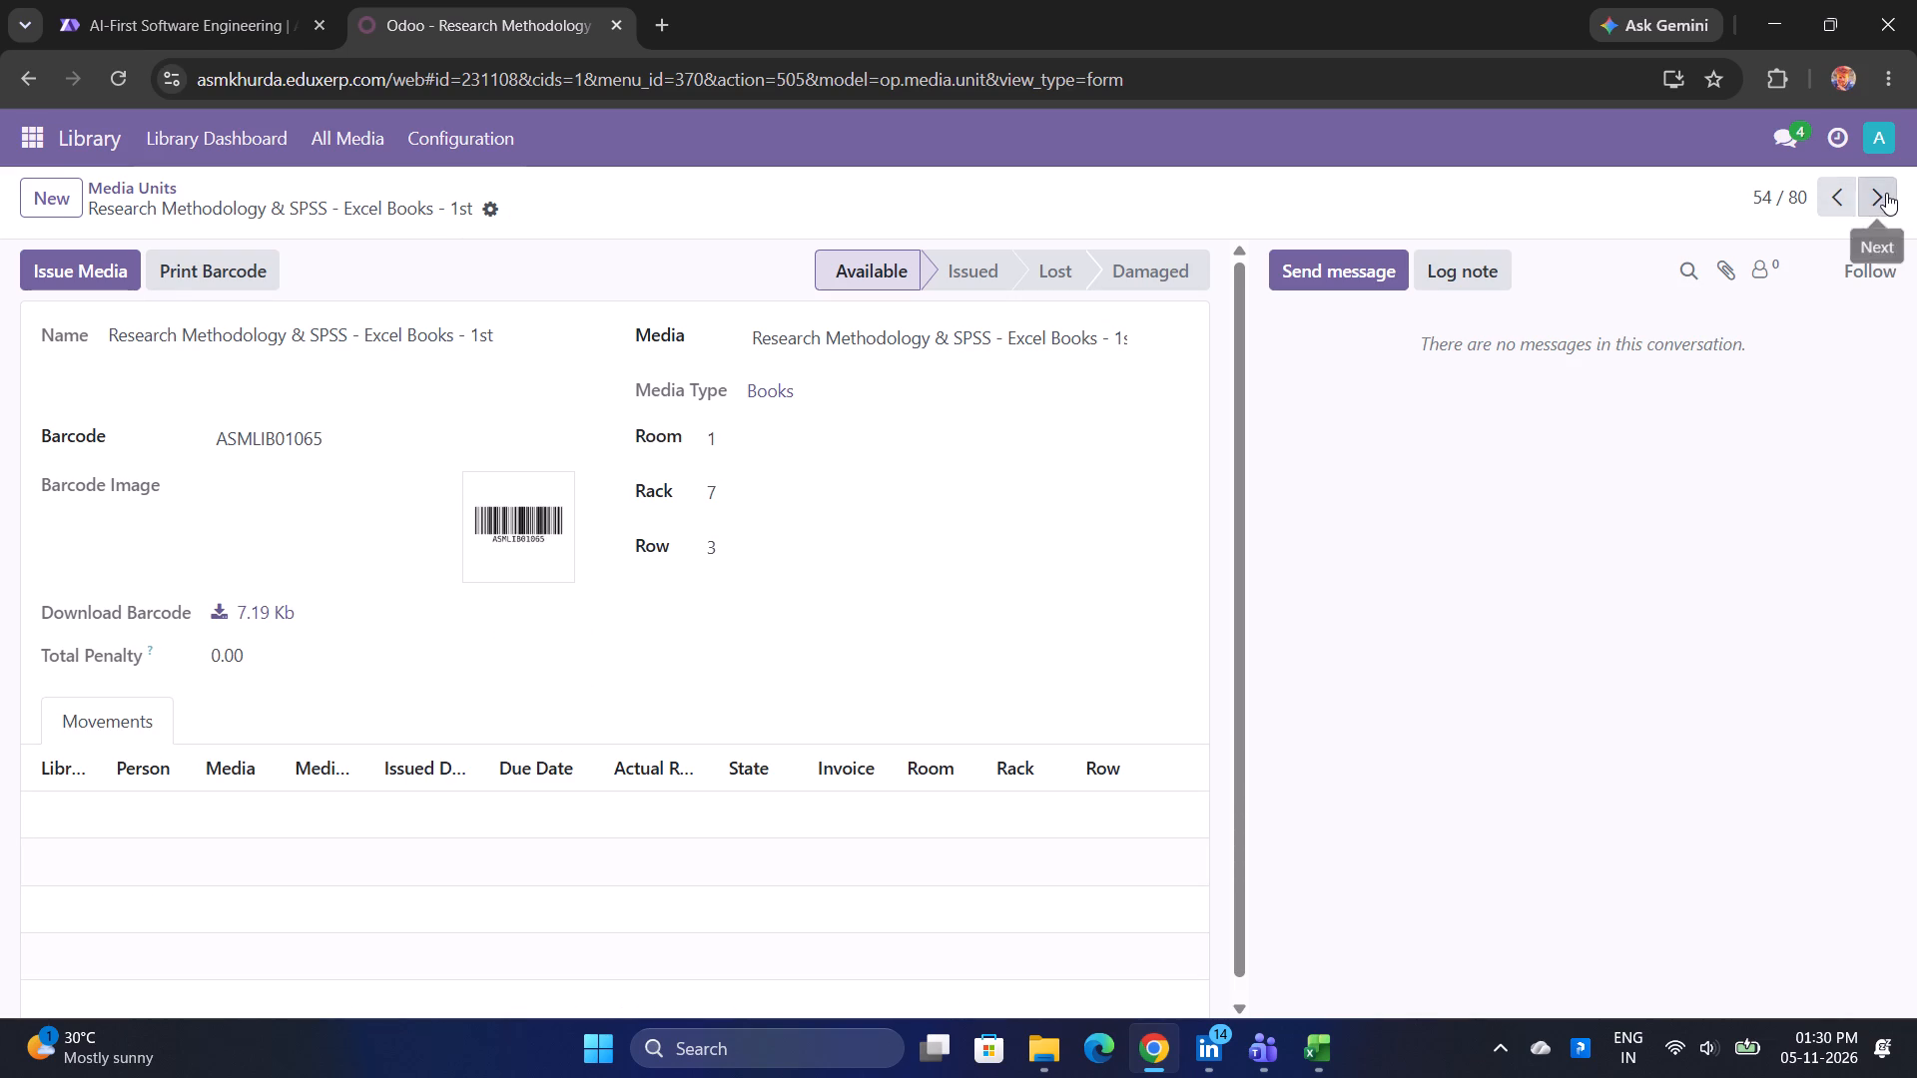
{"action": "left_click", "coordinate": [423, 437]}
{"action": "key", "text": "BackSpace"}
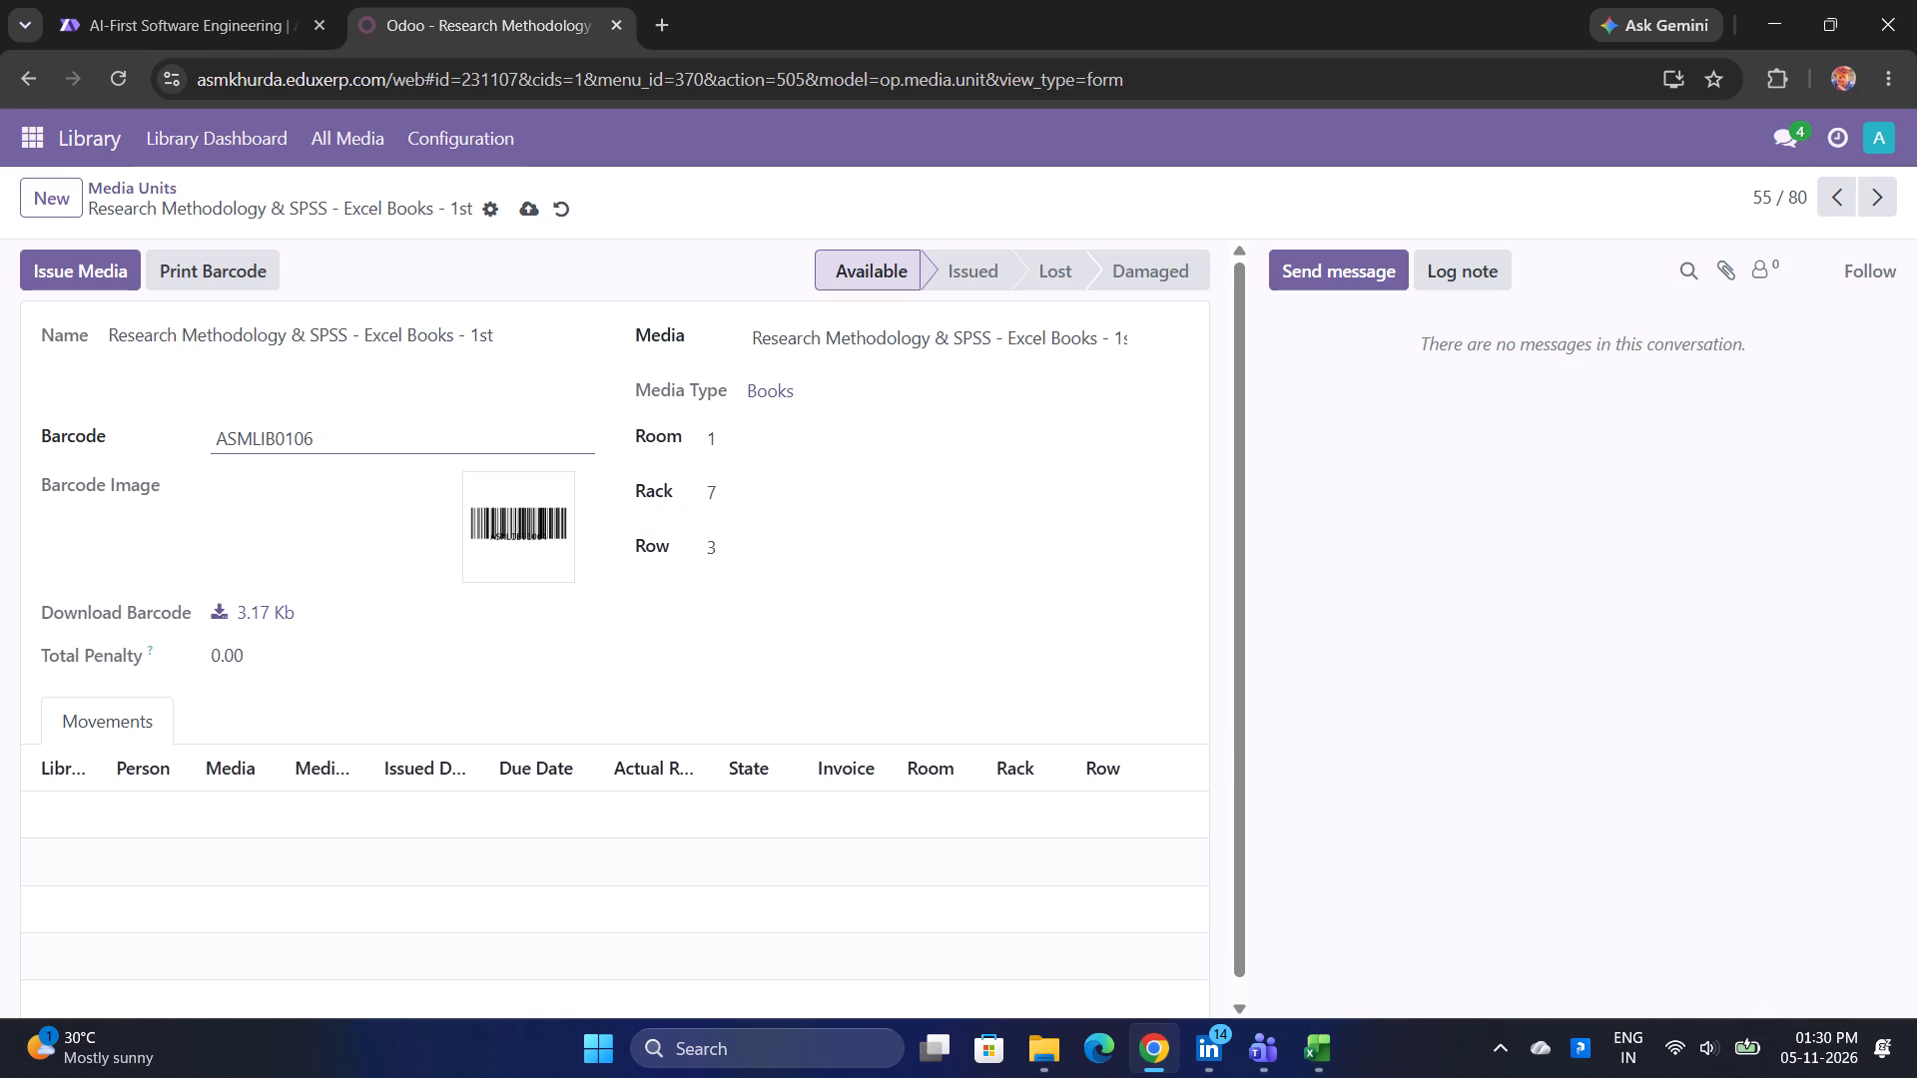
{"action": "left_click", "coordinate": [536, 208]}
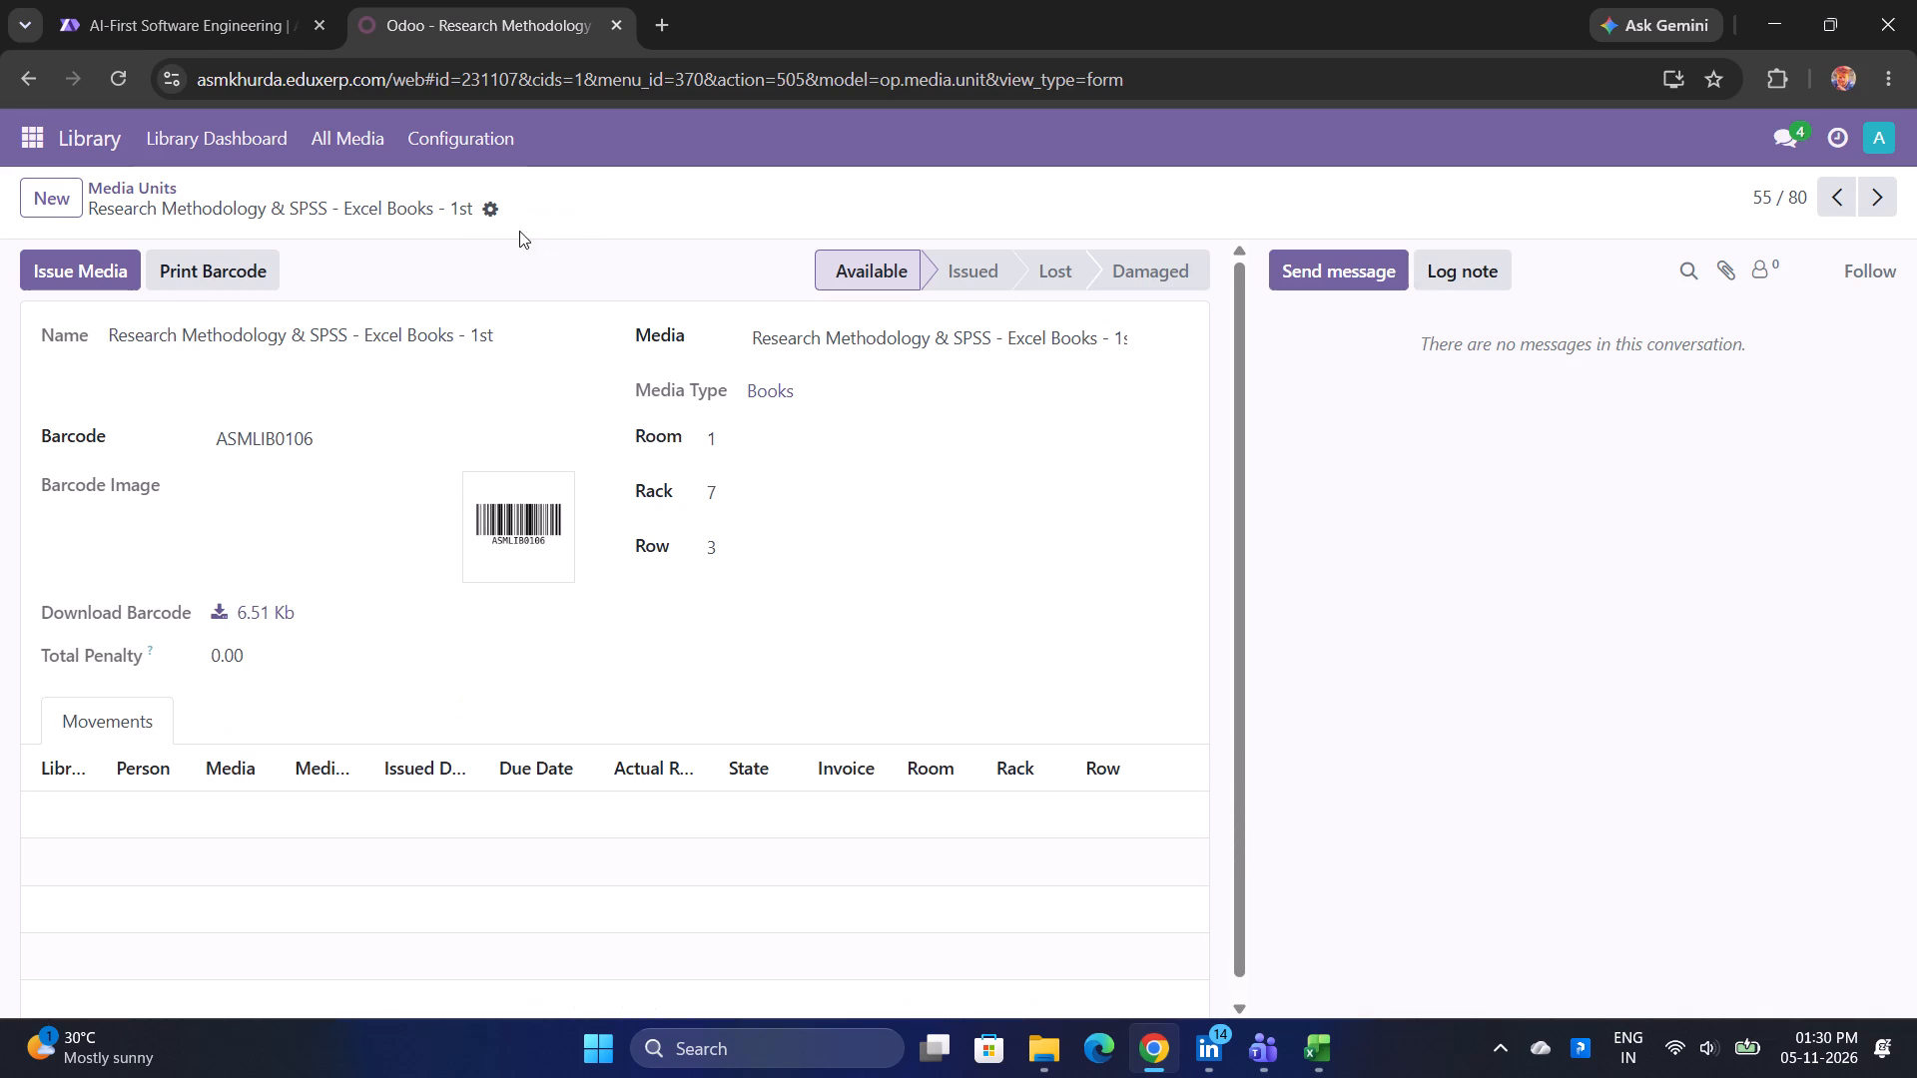
{"action": "left_click", "coordinate": [429, 447]}
{"action": "key", "text": "4"}
{"action": "left_click", "coordinate": [525, 211]}
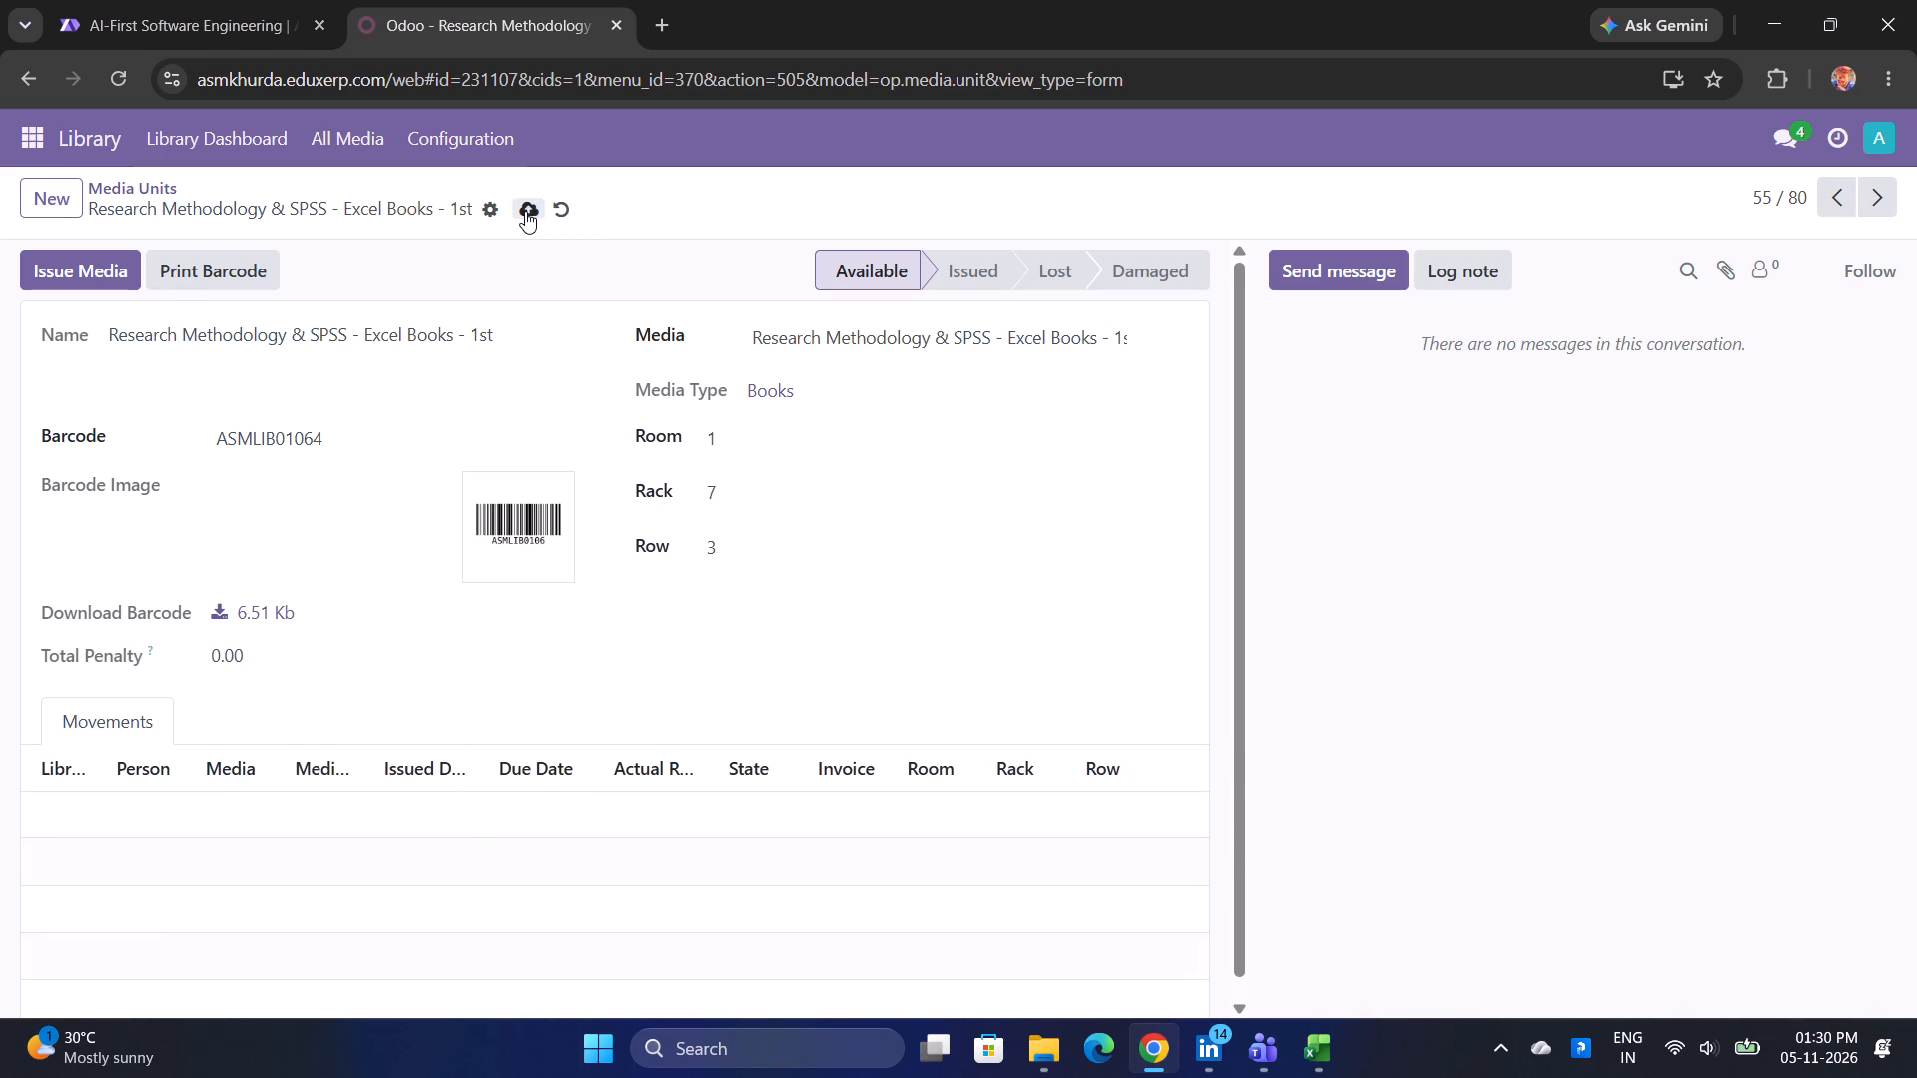
Regenerate the barcode image for Research Methodology & SPSS unit 56 of 80 by saving barcode ASMLIB0106 and re-saving it as ASMLIB01063.
{"action": "left_click", "coordinate": [1887, 191]}
{"action": "left_click", "coordinate": [456, 417]}
{"action": "left_click", "coordinate": [455, 425]}
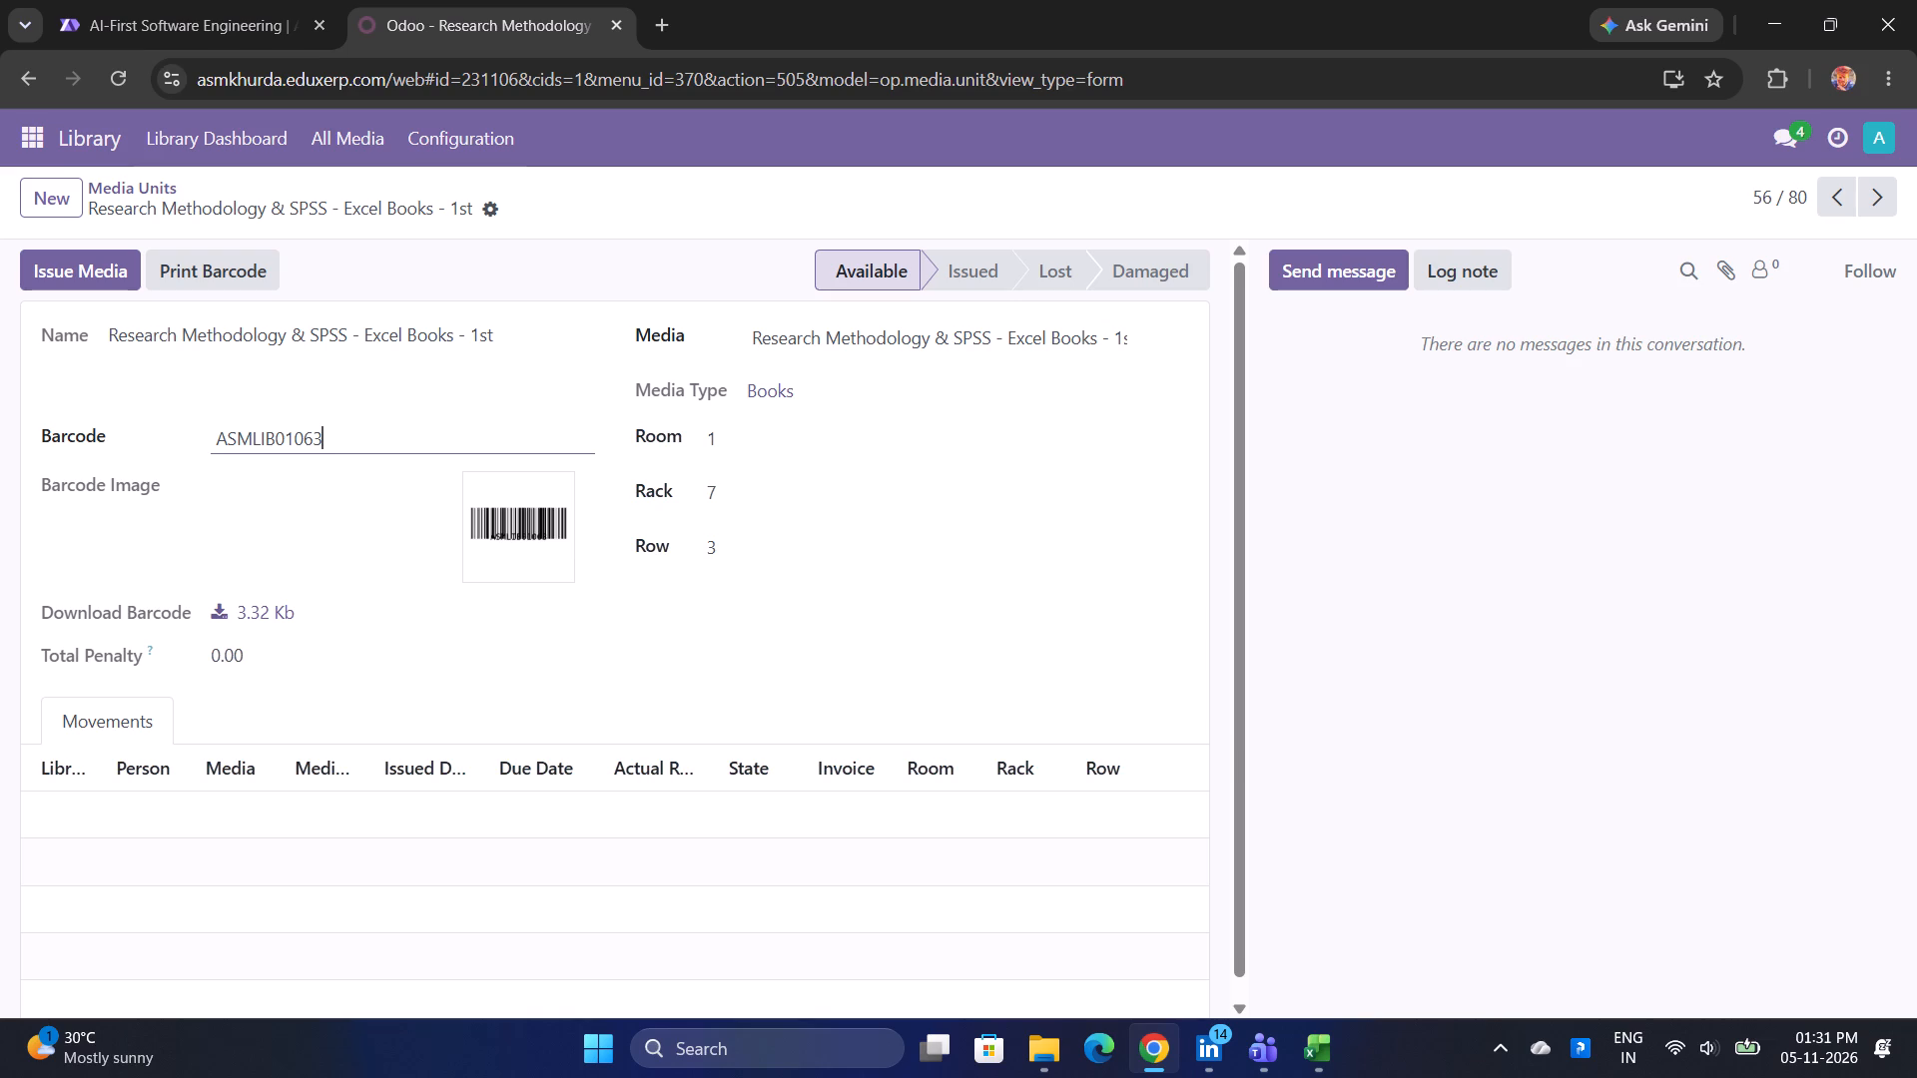
{"action": "key", "text": "BackSpace"}
{"action": "left_click", "coordinate": [530, 200]}
{"action": "left_click", "coordinate": [387, 447]}
{"action": "key", "text": "3"}
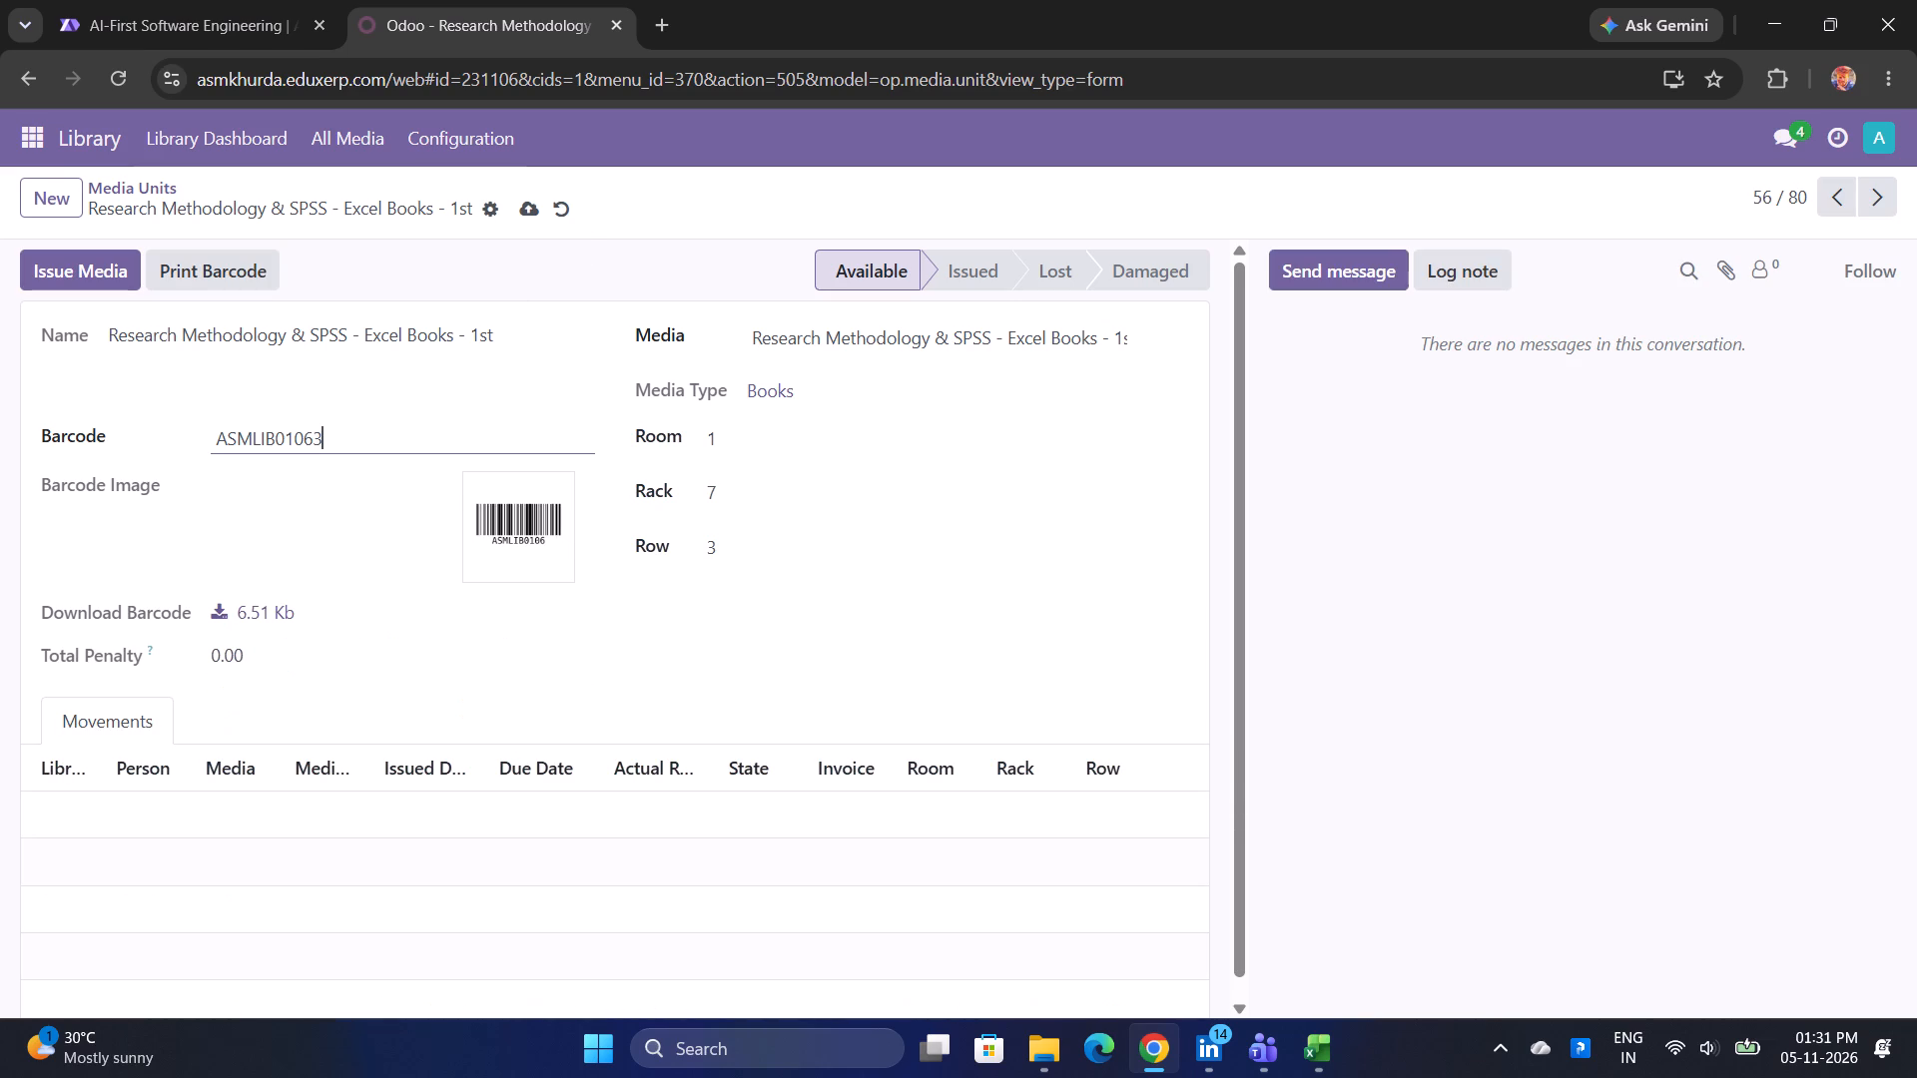
{"action": "left_click", "coordinate": [520, 208]}
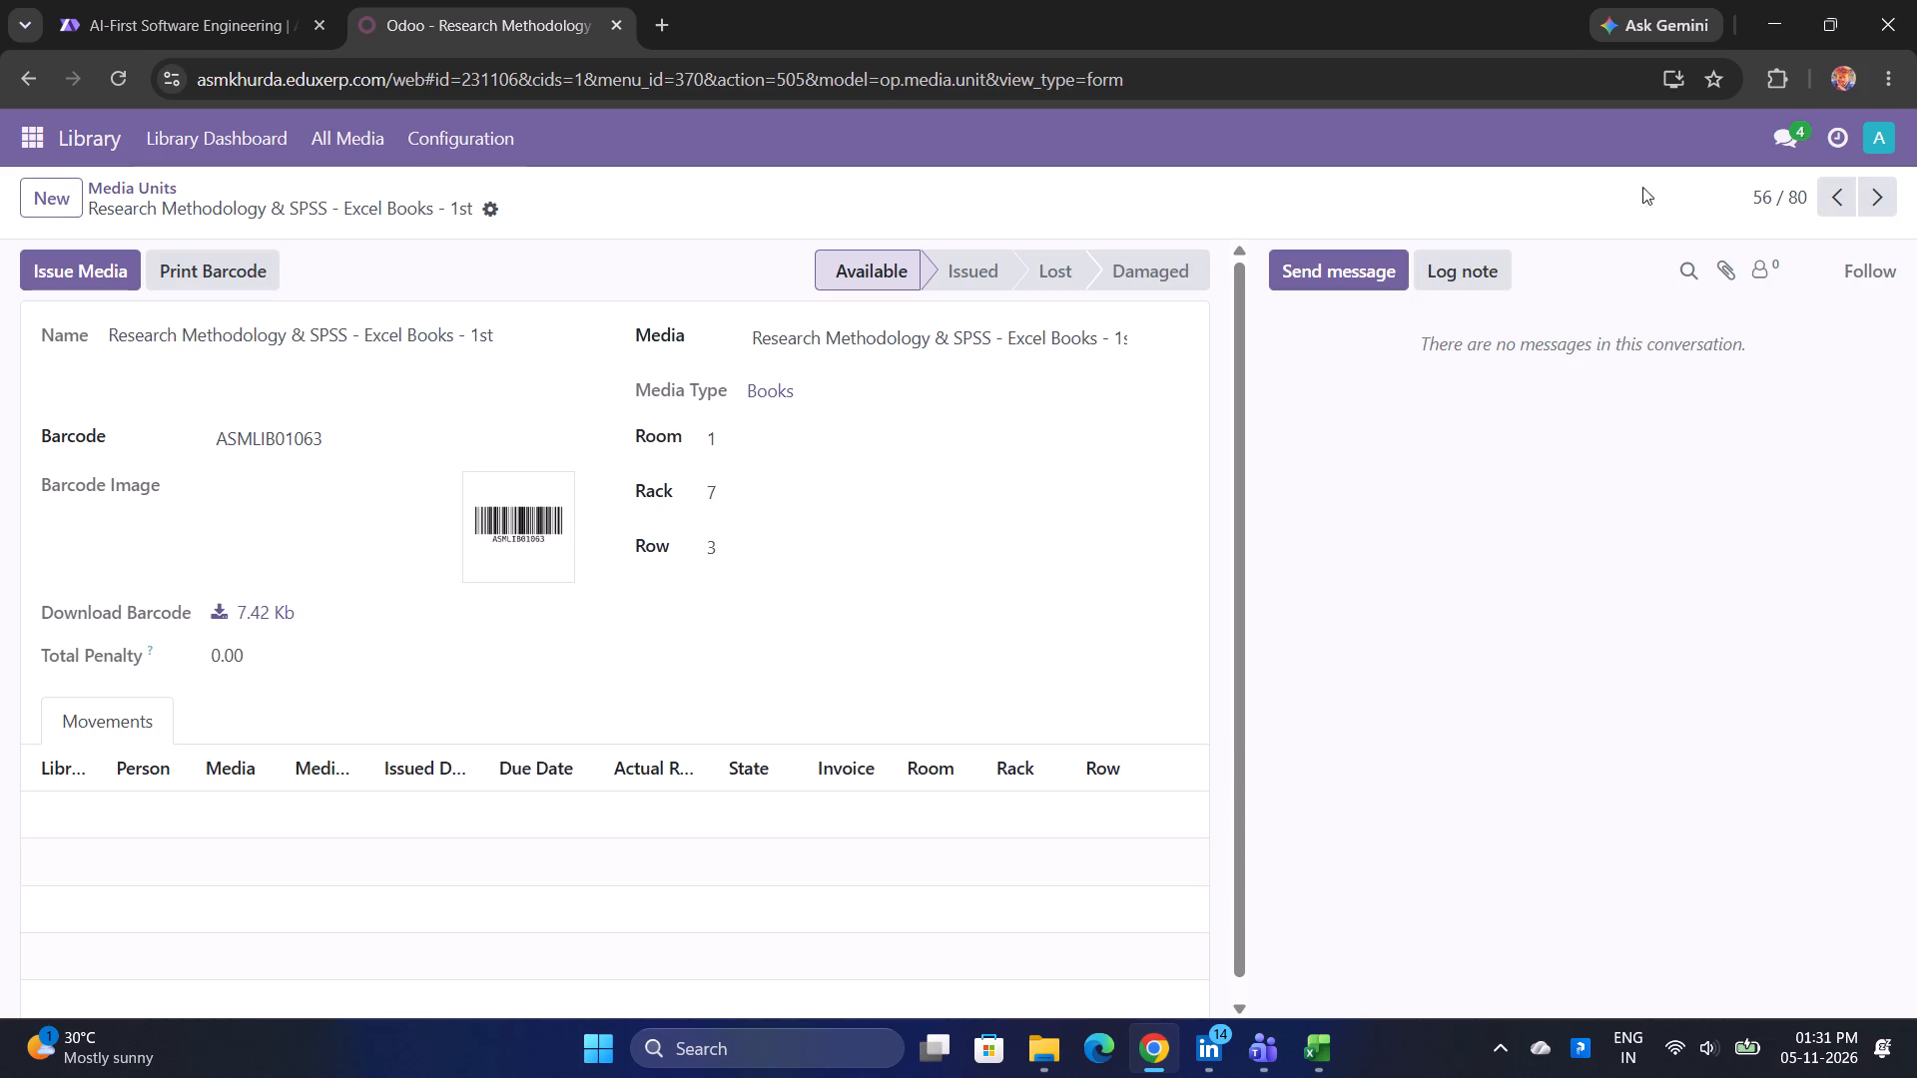
Regenerate the barcode image for Research Methodology & SPSS unit 57 of 80 by saving barcode ASMLIB0106 and re-saving it as ASMLIB01062.
{"action": "left_click", "coordinate": [1869, 203]}
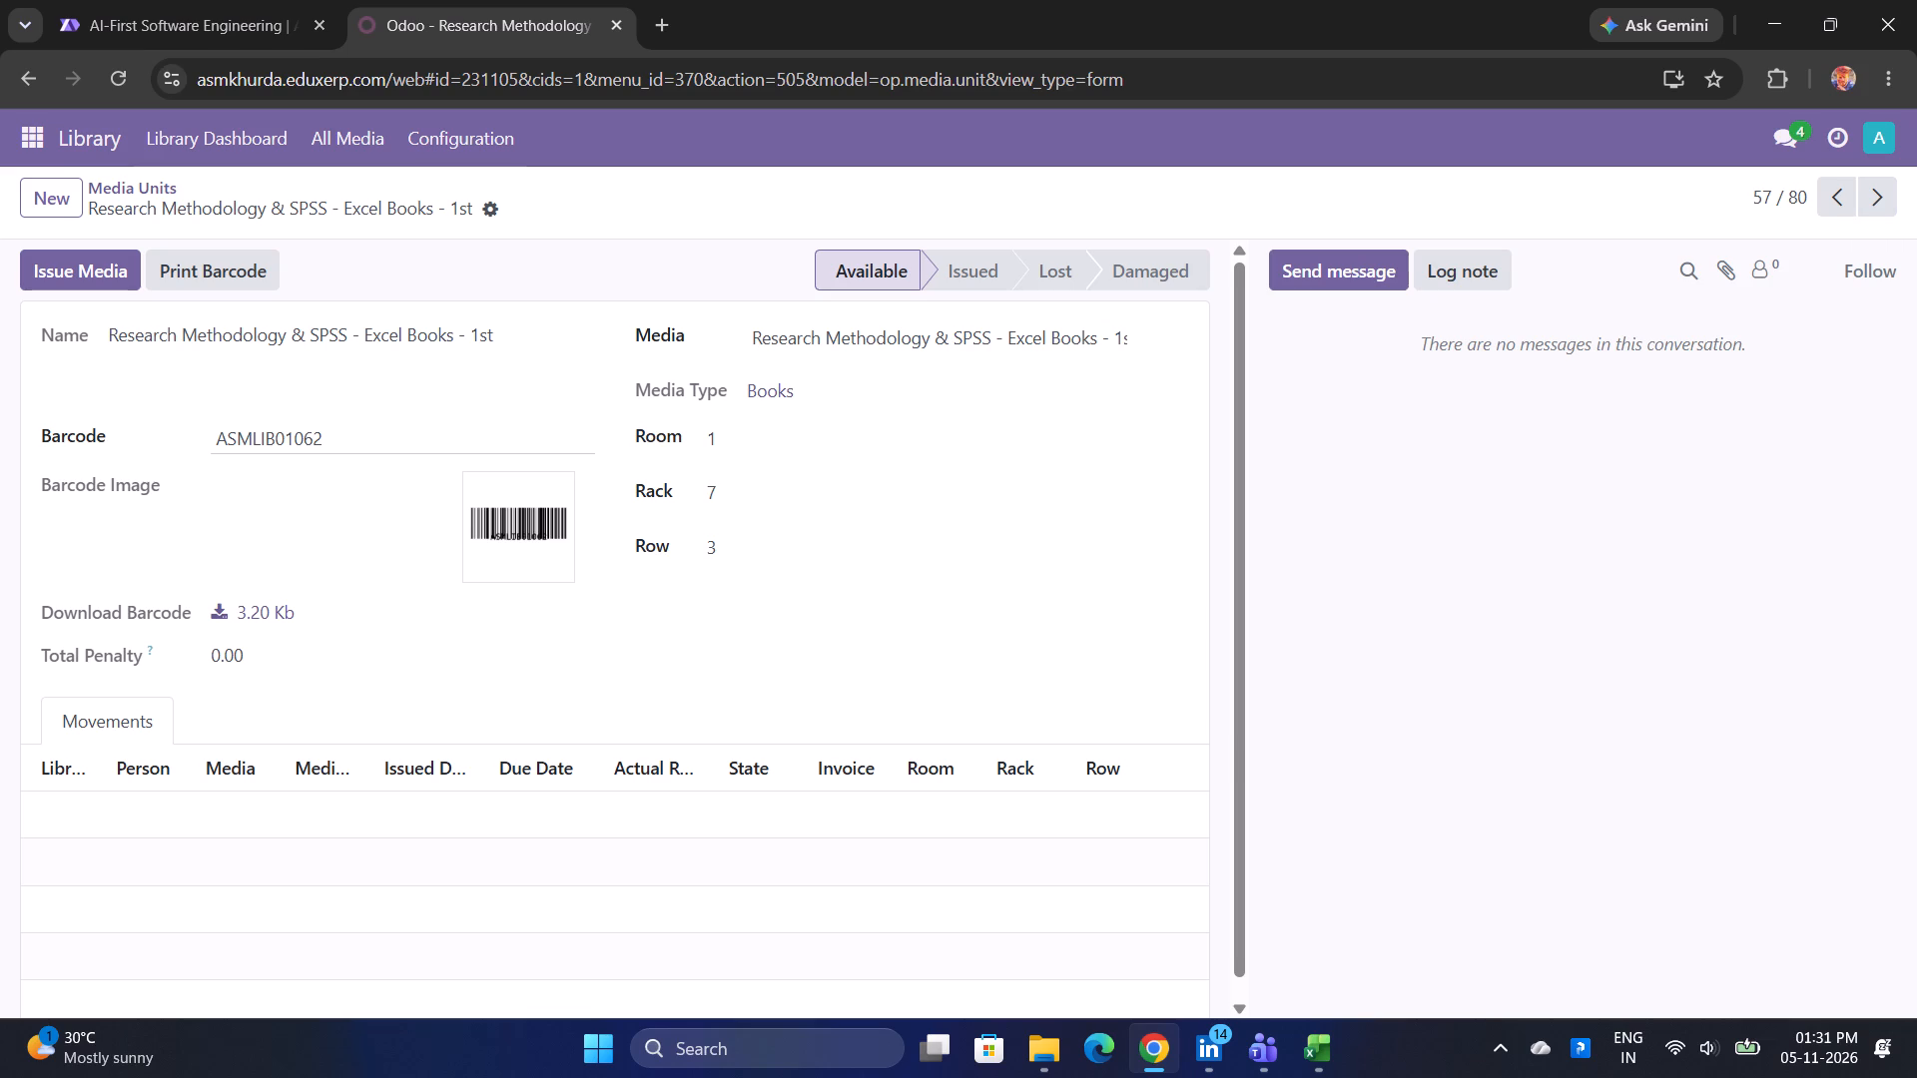
{"action": "left_click", "coordinate": [367, 439]}
{"action": "key", "text": "BackSpace"}
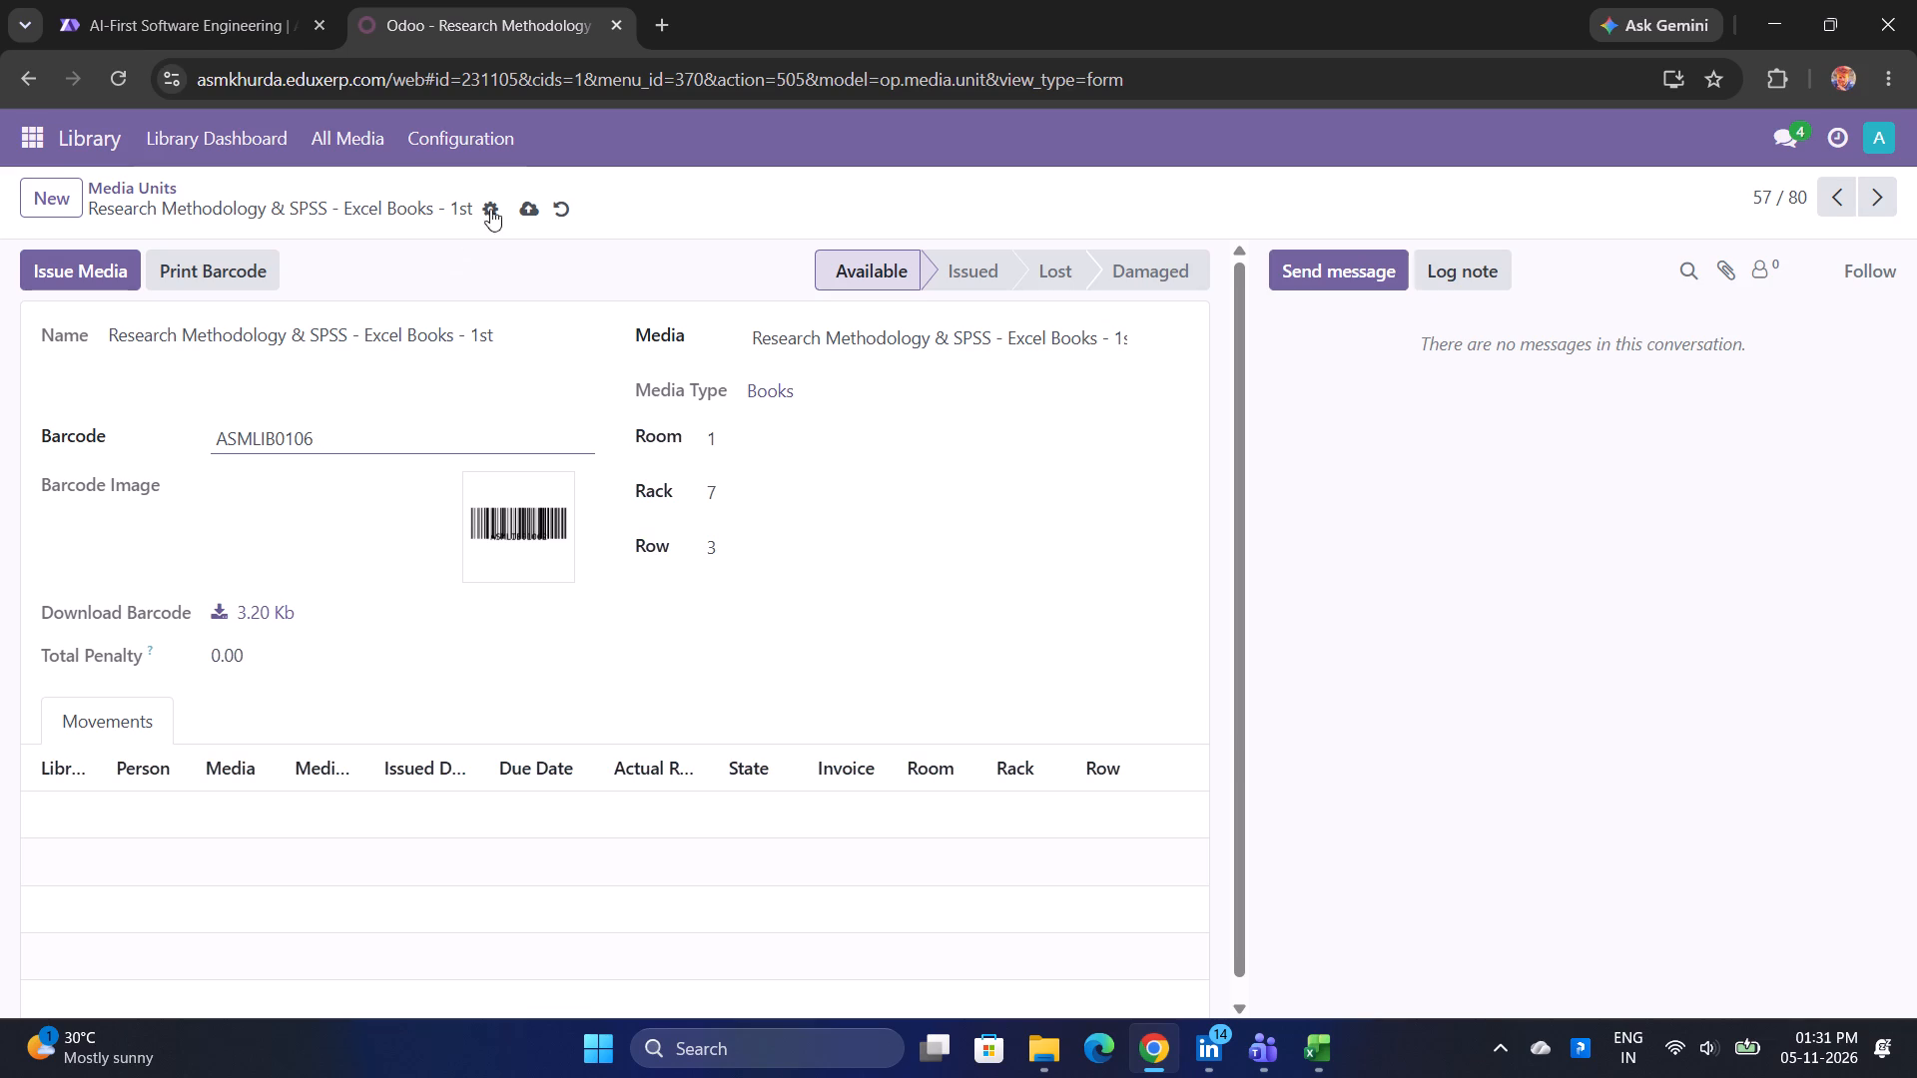
{"action": "left_click", "coordinate": [528, 205]}
{"action": "left_click", "coordinate": [350, 430]}
{"action": "key", "text": "2"}
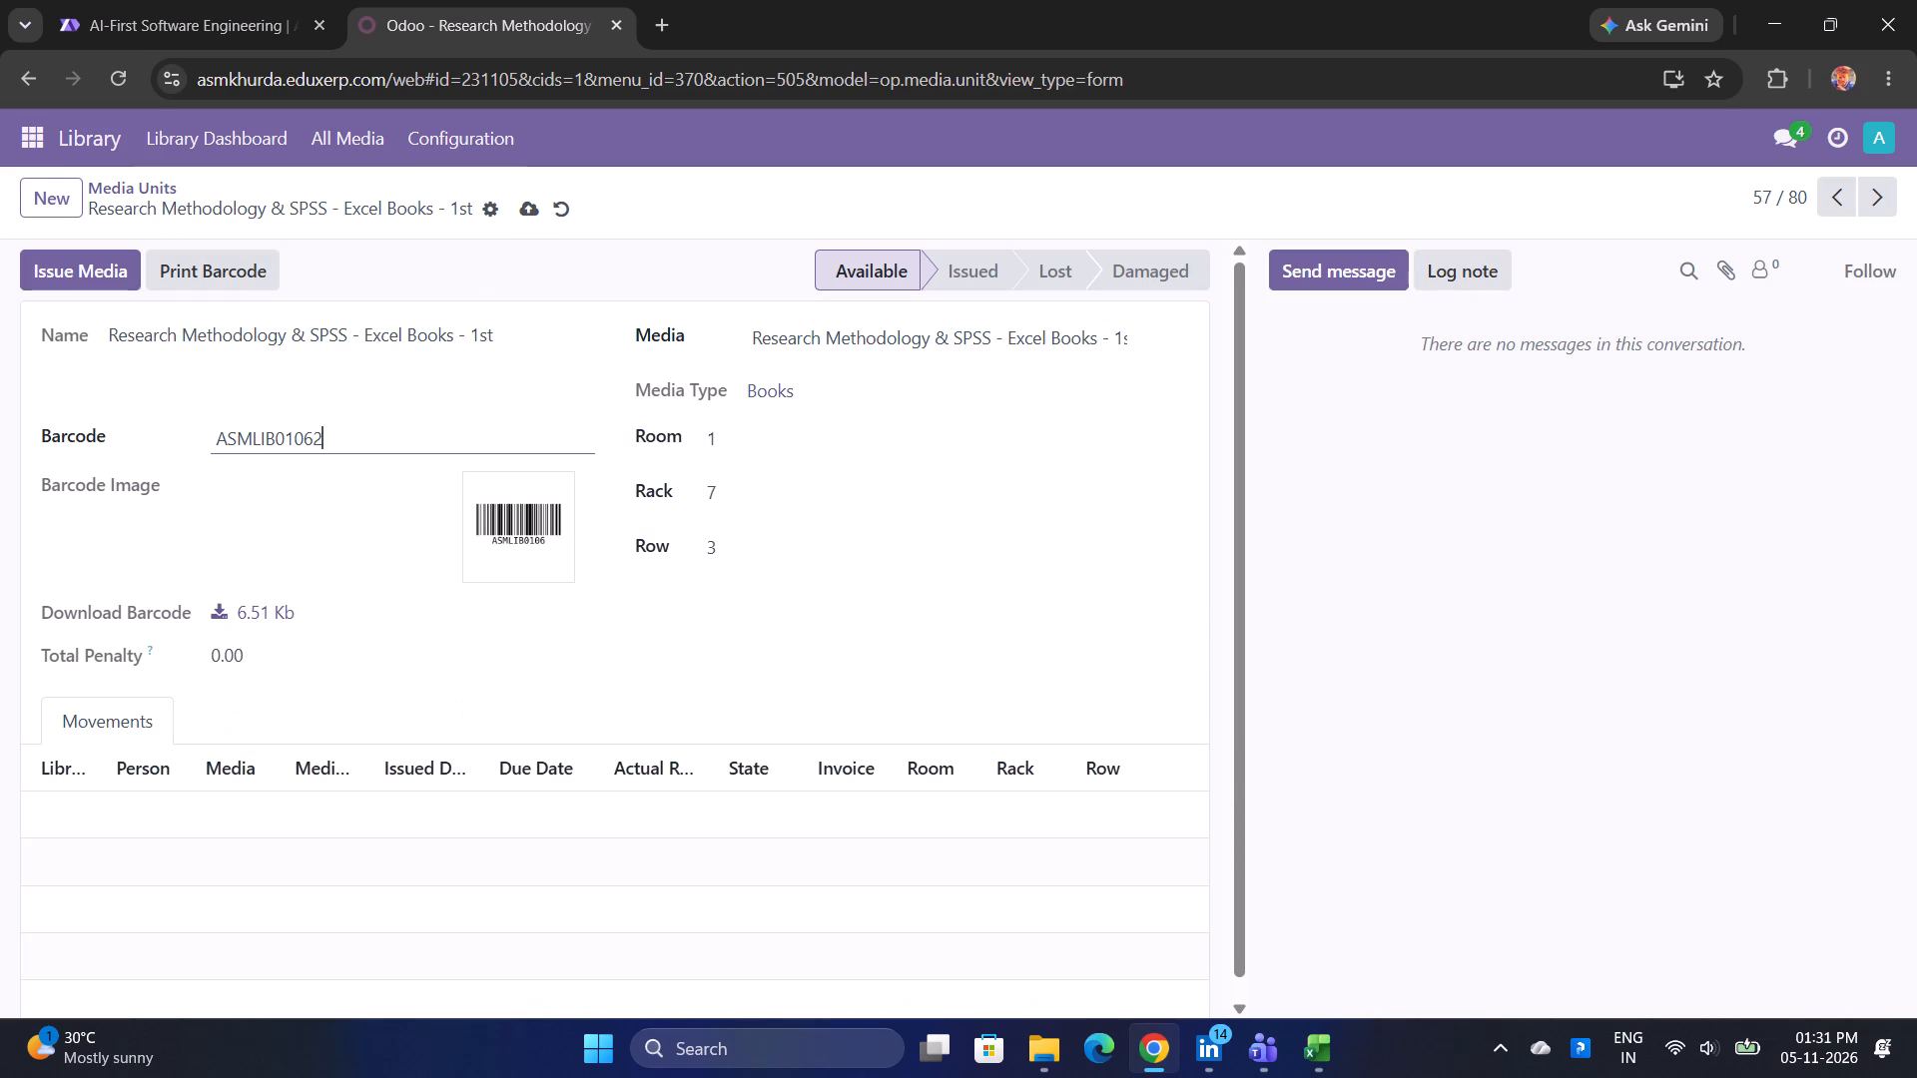
{"action": "left_click", "coordinate": [522, 208]}
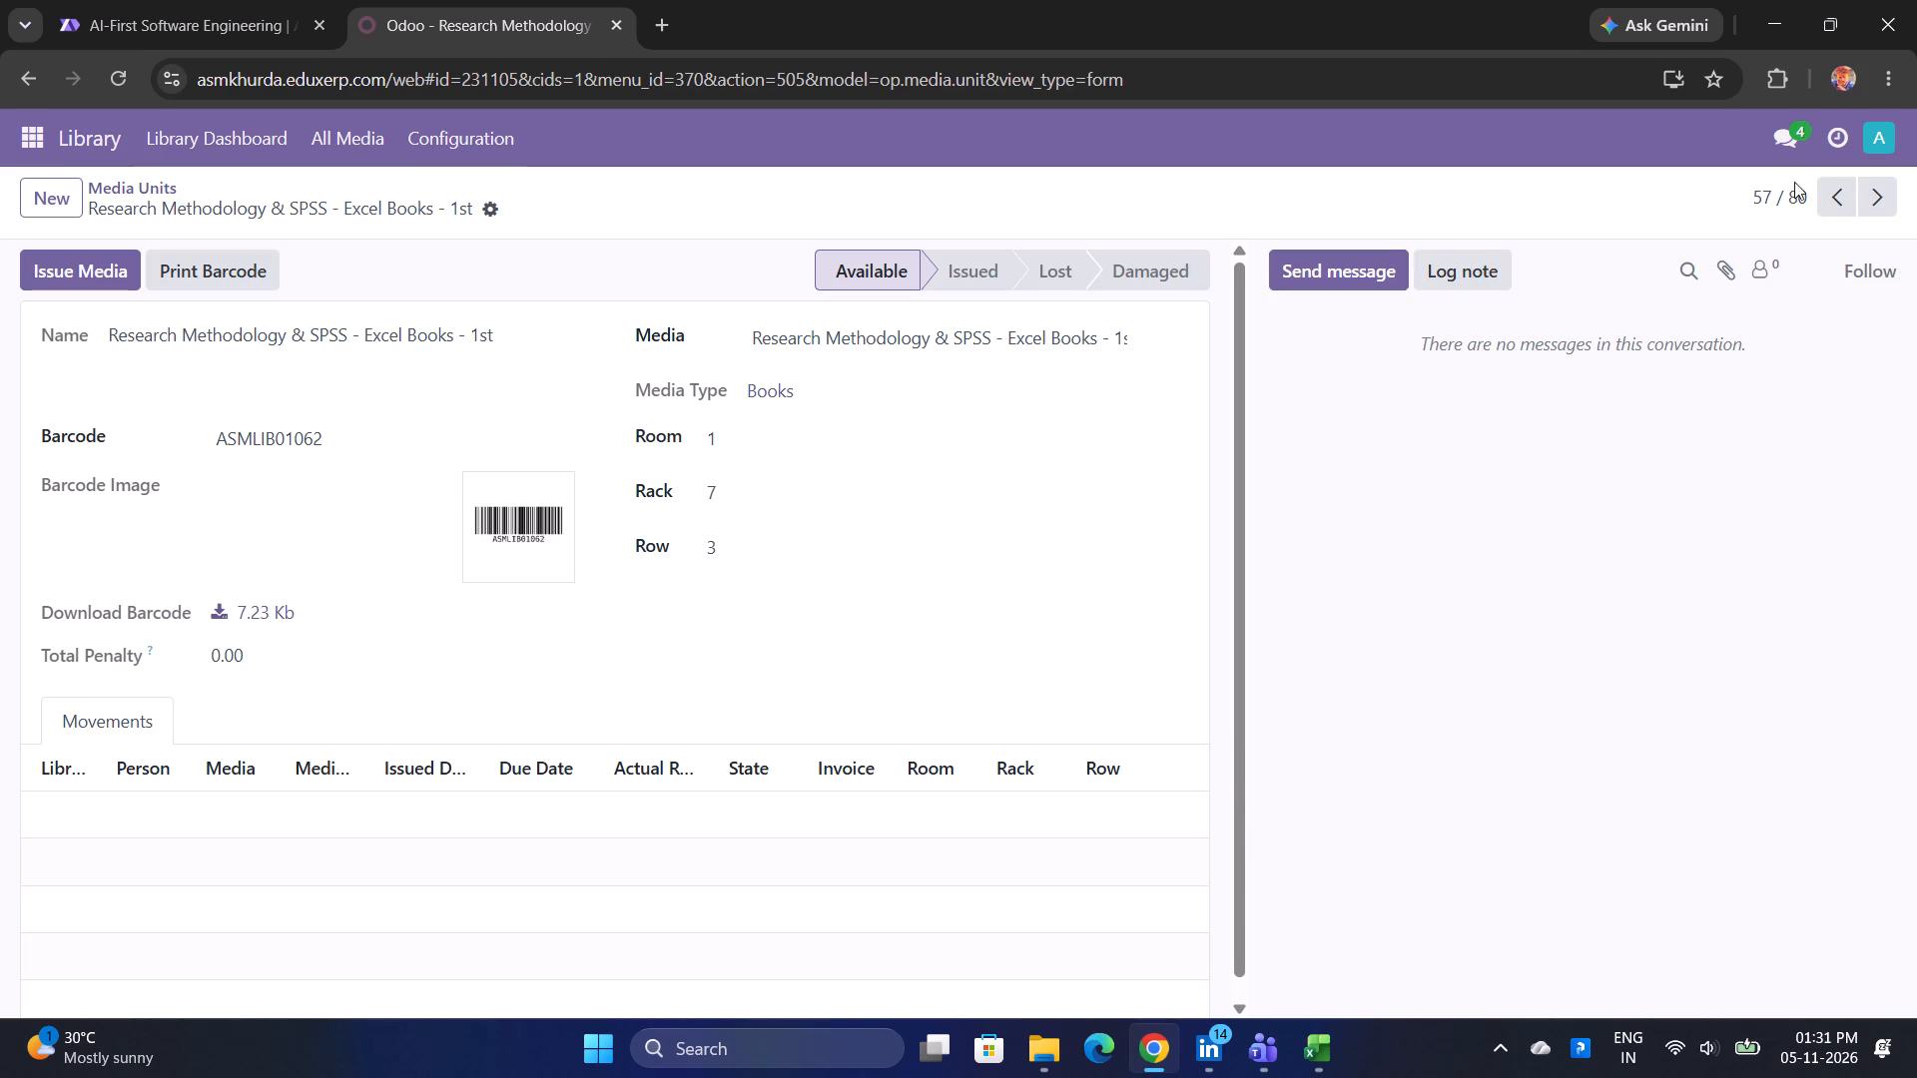
Regenerate the barcode image for Research Methodology & SPSS unit 58 of 80 by saving barcode ASMLIB0106 and re-saving it as ASMLIB01061.
{"action": "left_click", "coordinate": [1871, 198]}
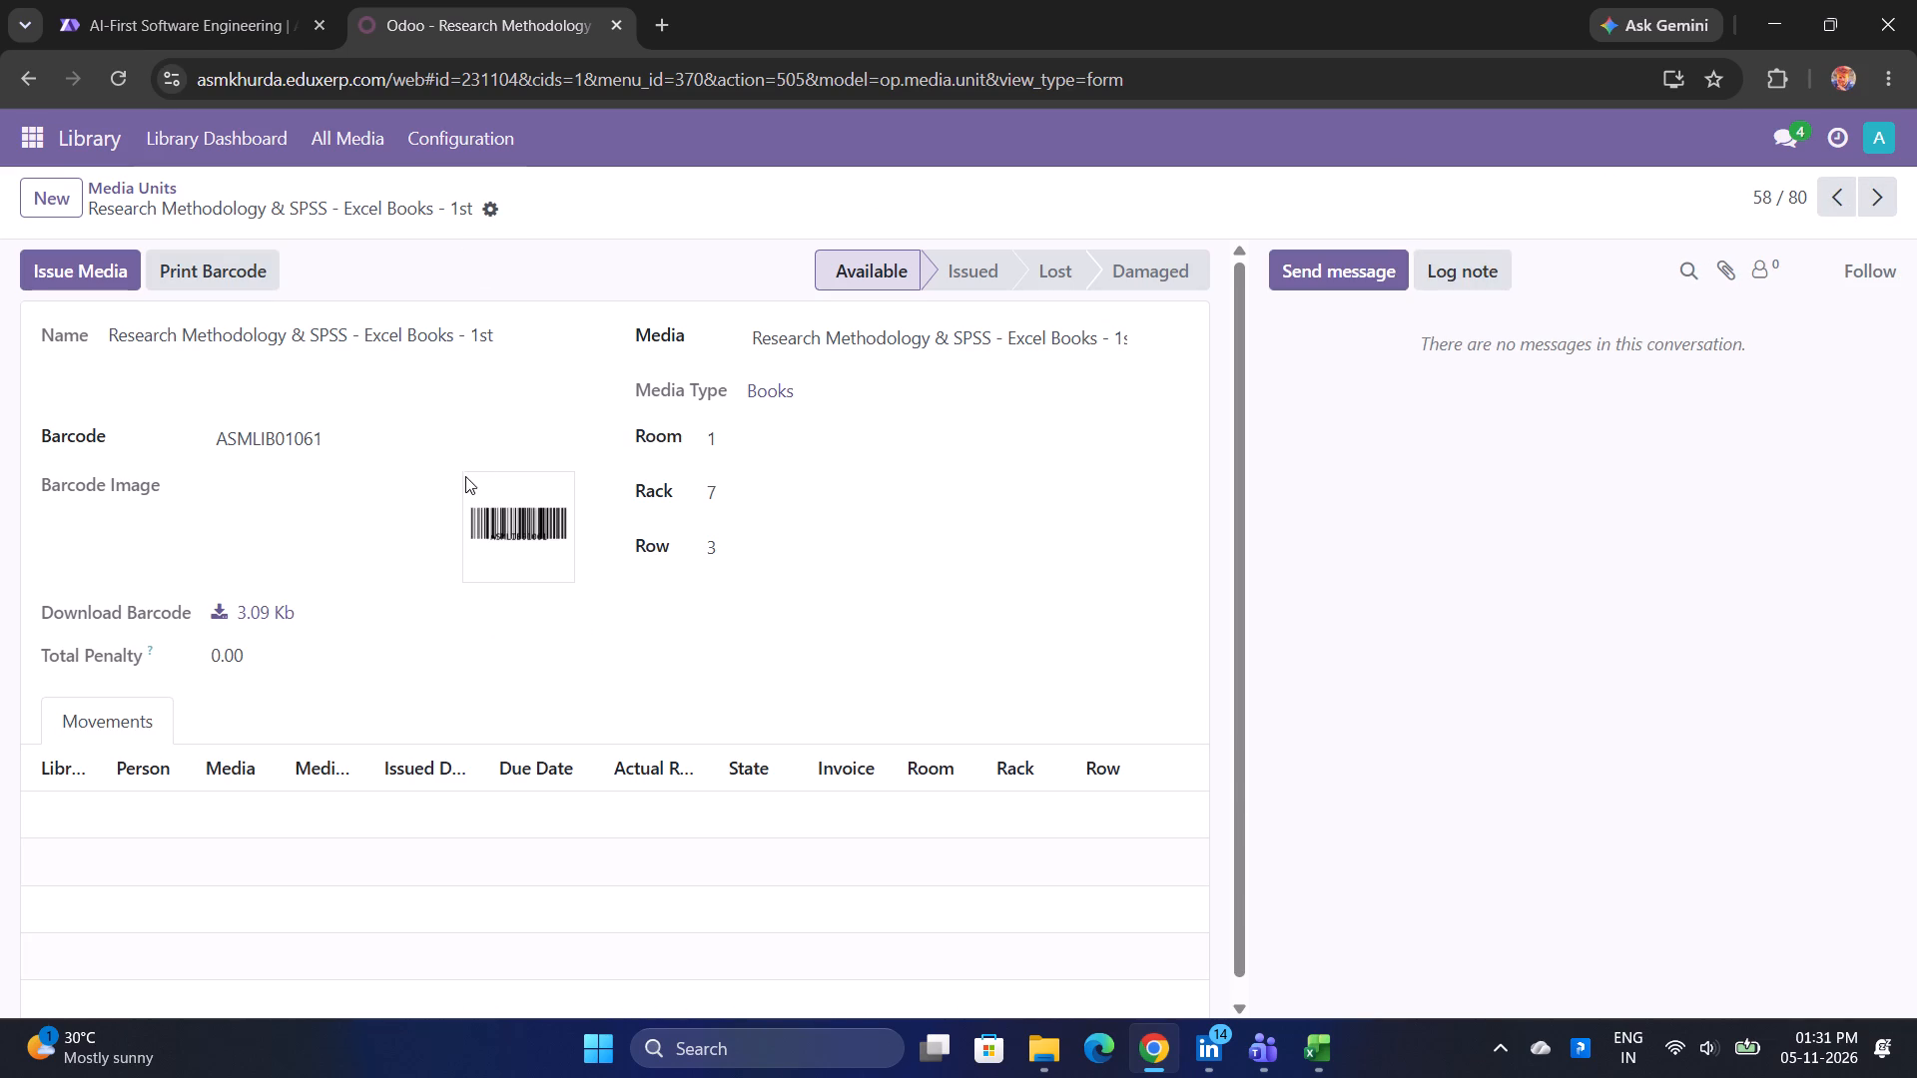
{"action": "left_click", "coordinate": [490, 427]}
{"action": "key", "text": "BackSpace"}
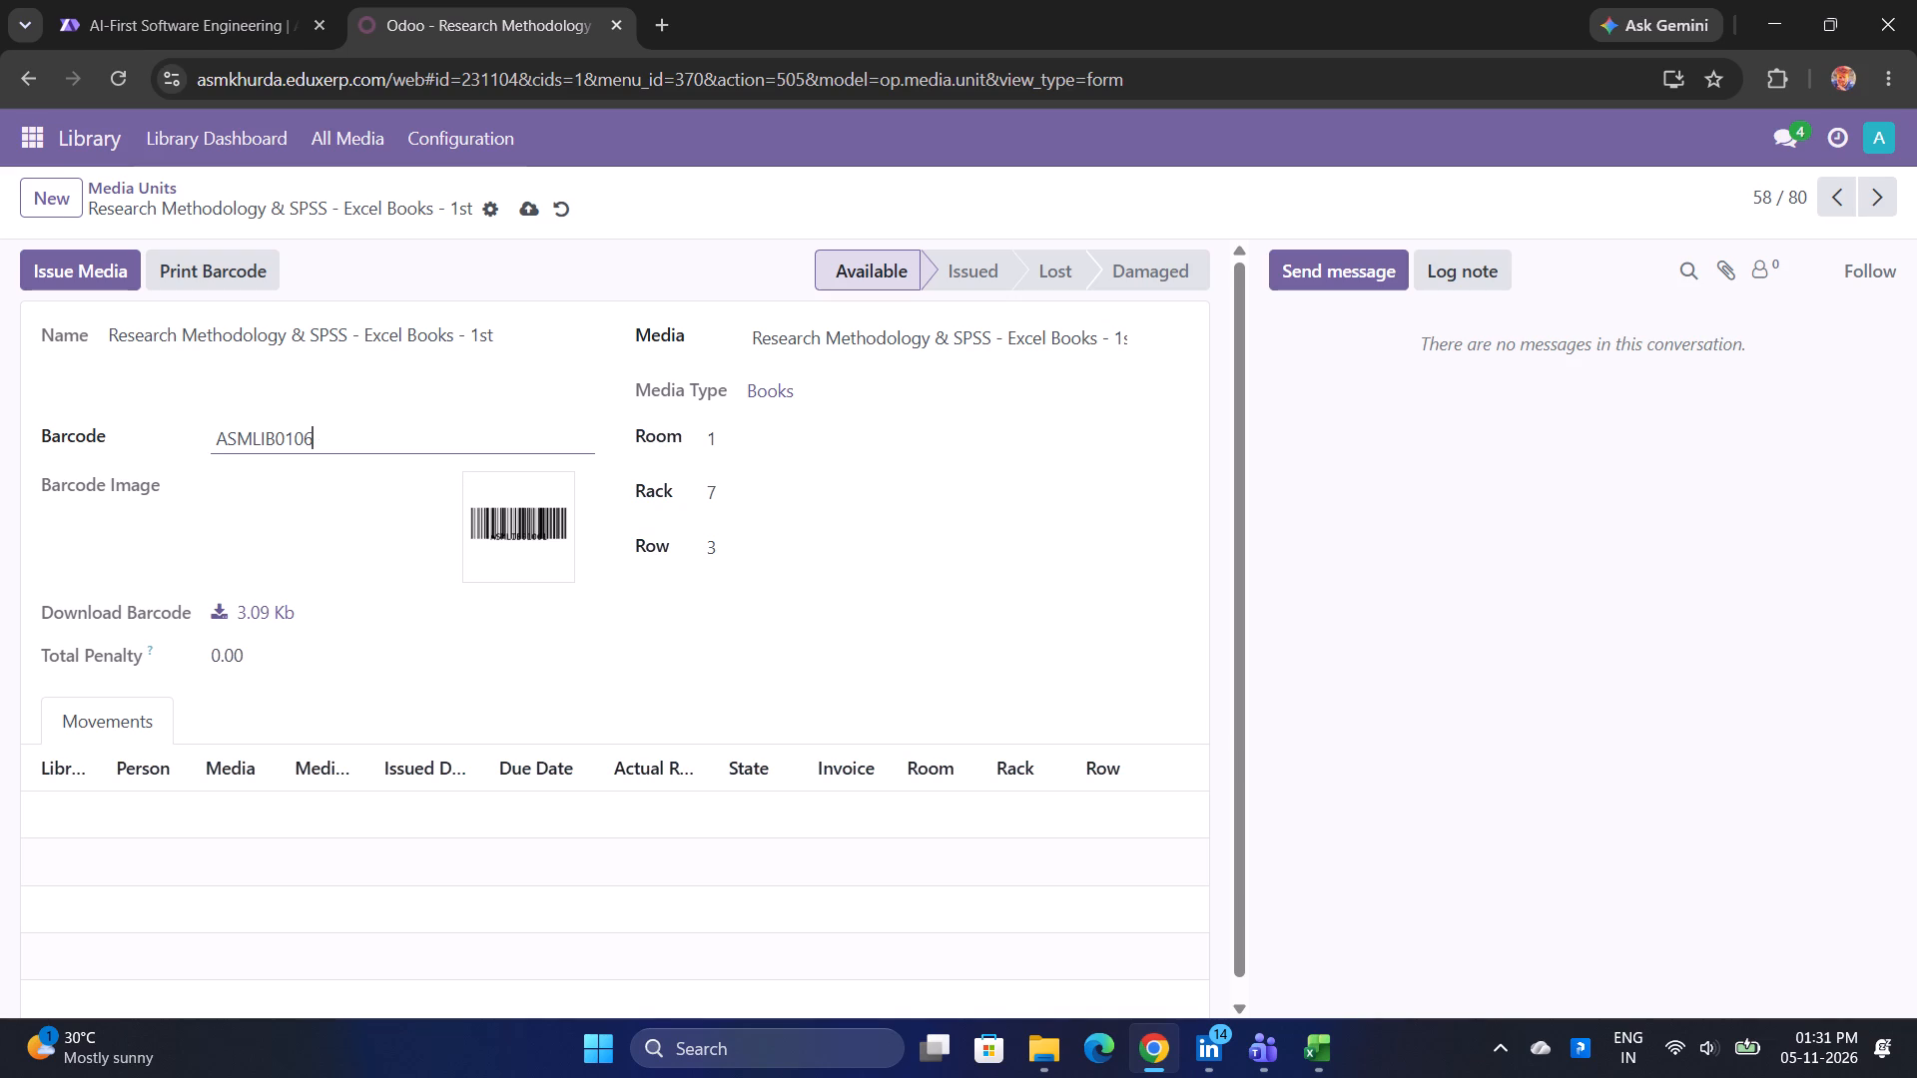
{"action": "left_click", "coordinate": [531, 207]}
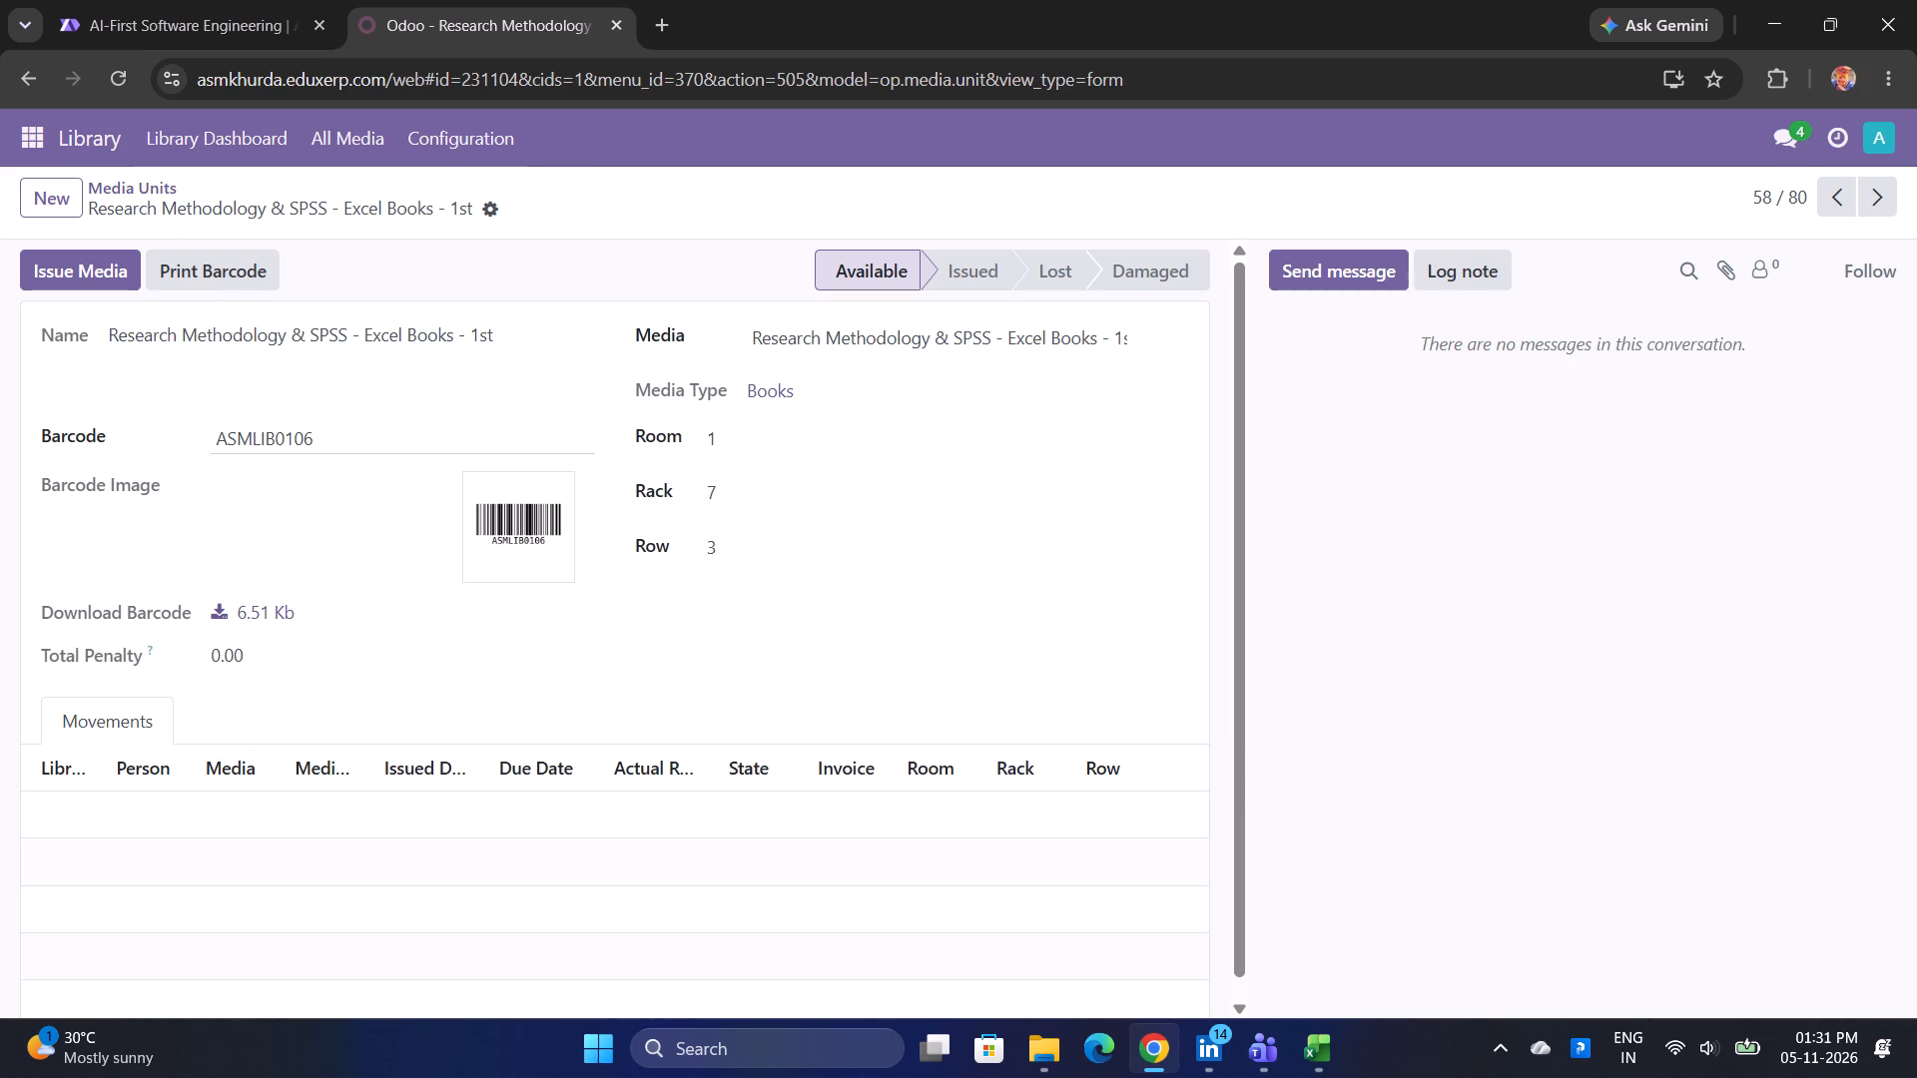
{"action": "left_click", "coordinate": [389, 439]}
{"action": "key", "text": "1"}
{"action": "left_click", "coordinate": [521, 192]}
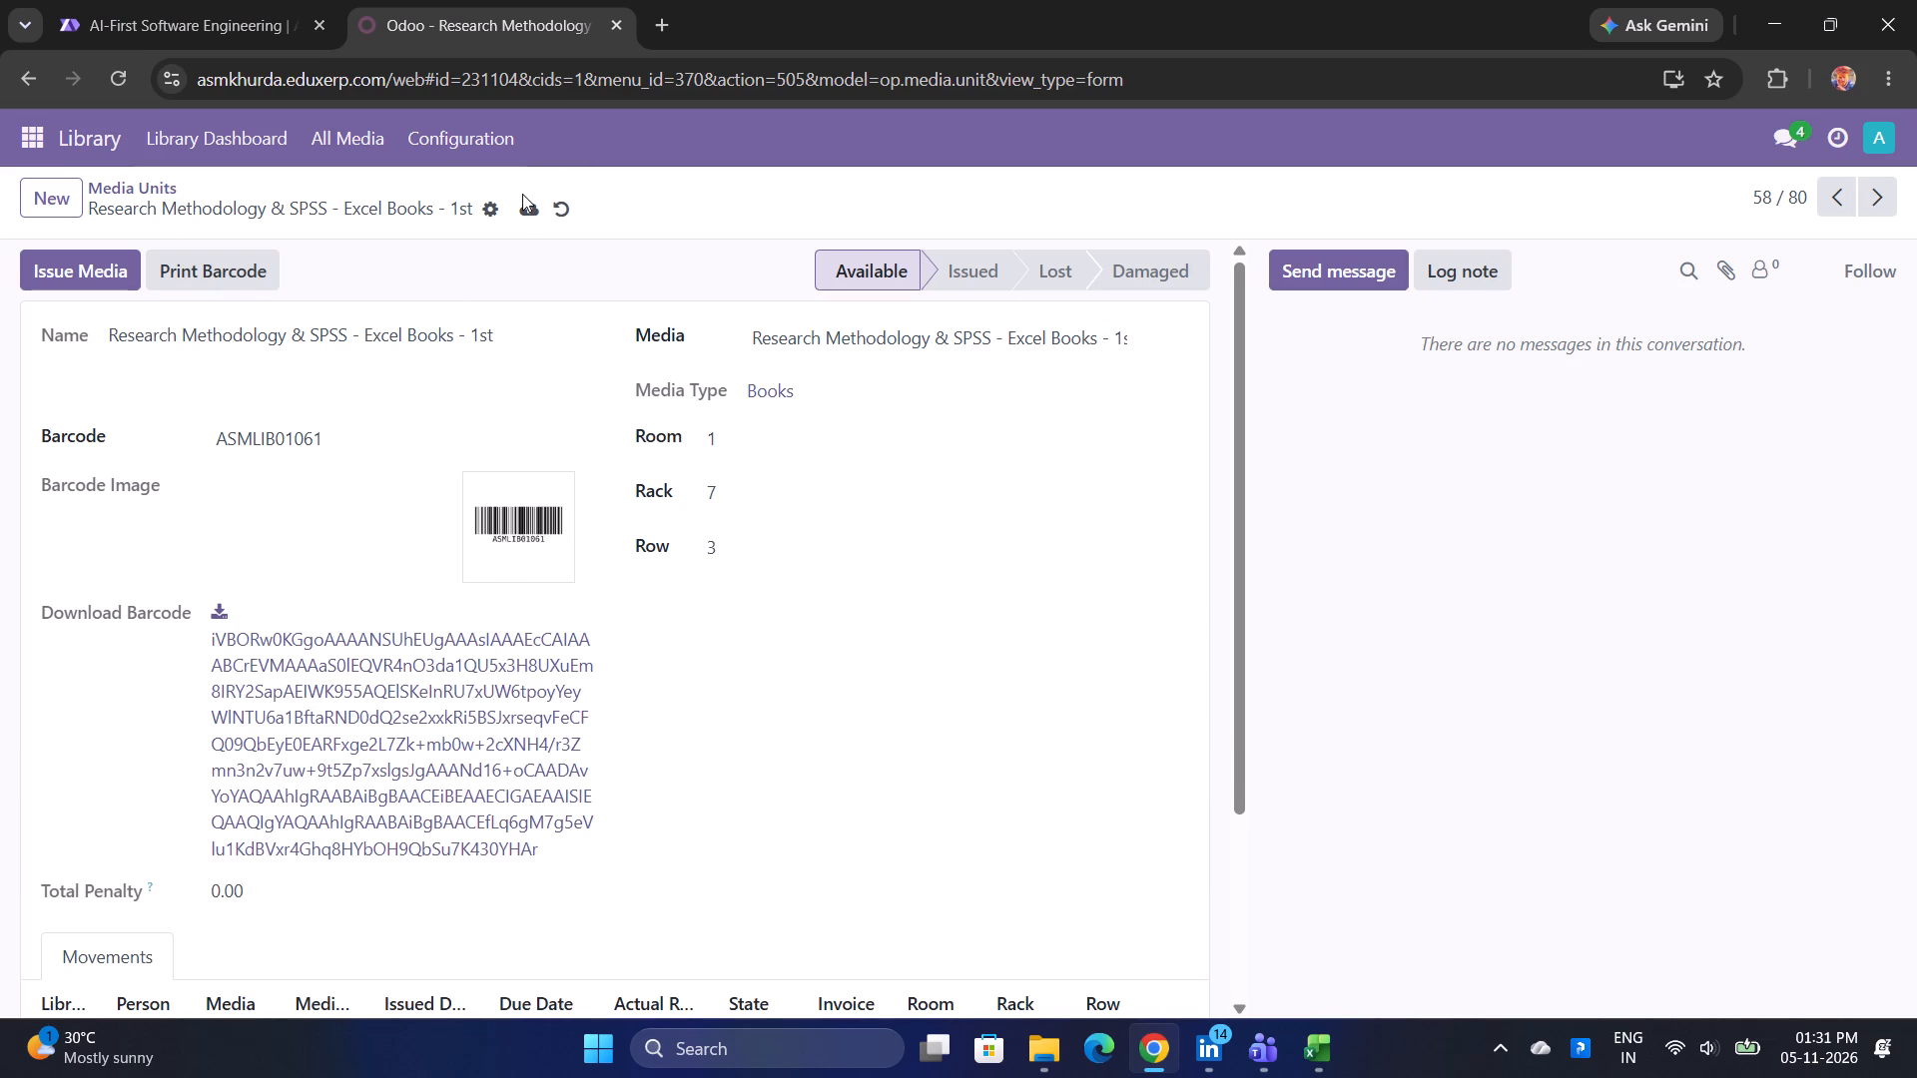
{"action": "left_click", "coordinate": [522, 194]}
{"action": "left_click_drag", "start_coordinate": [523, 195], "coordinate": [527, 204]}
{"action": "left_click", "coordinate": [527, 204]}
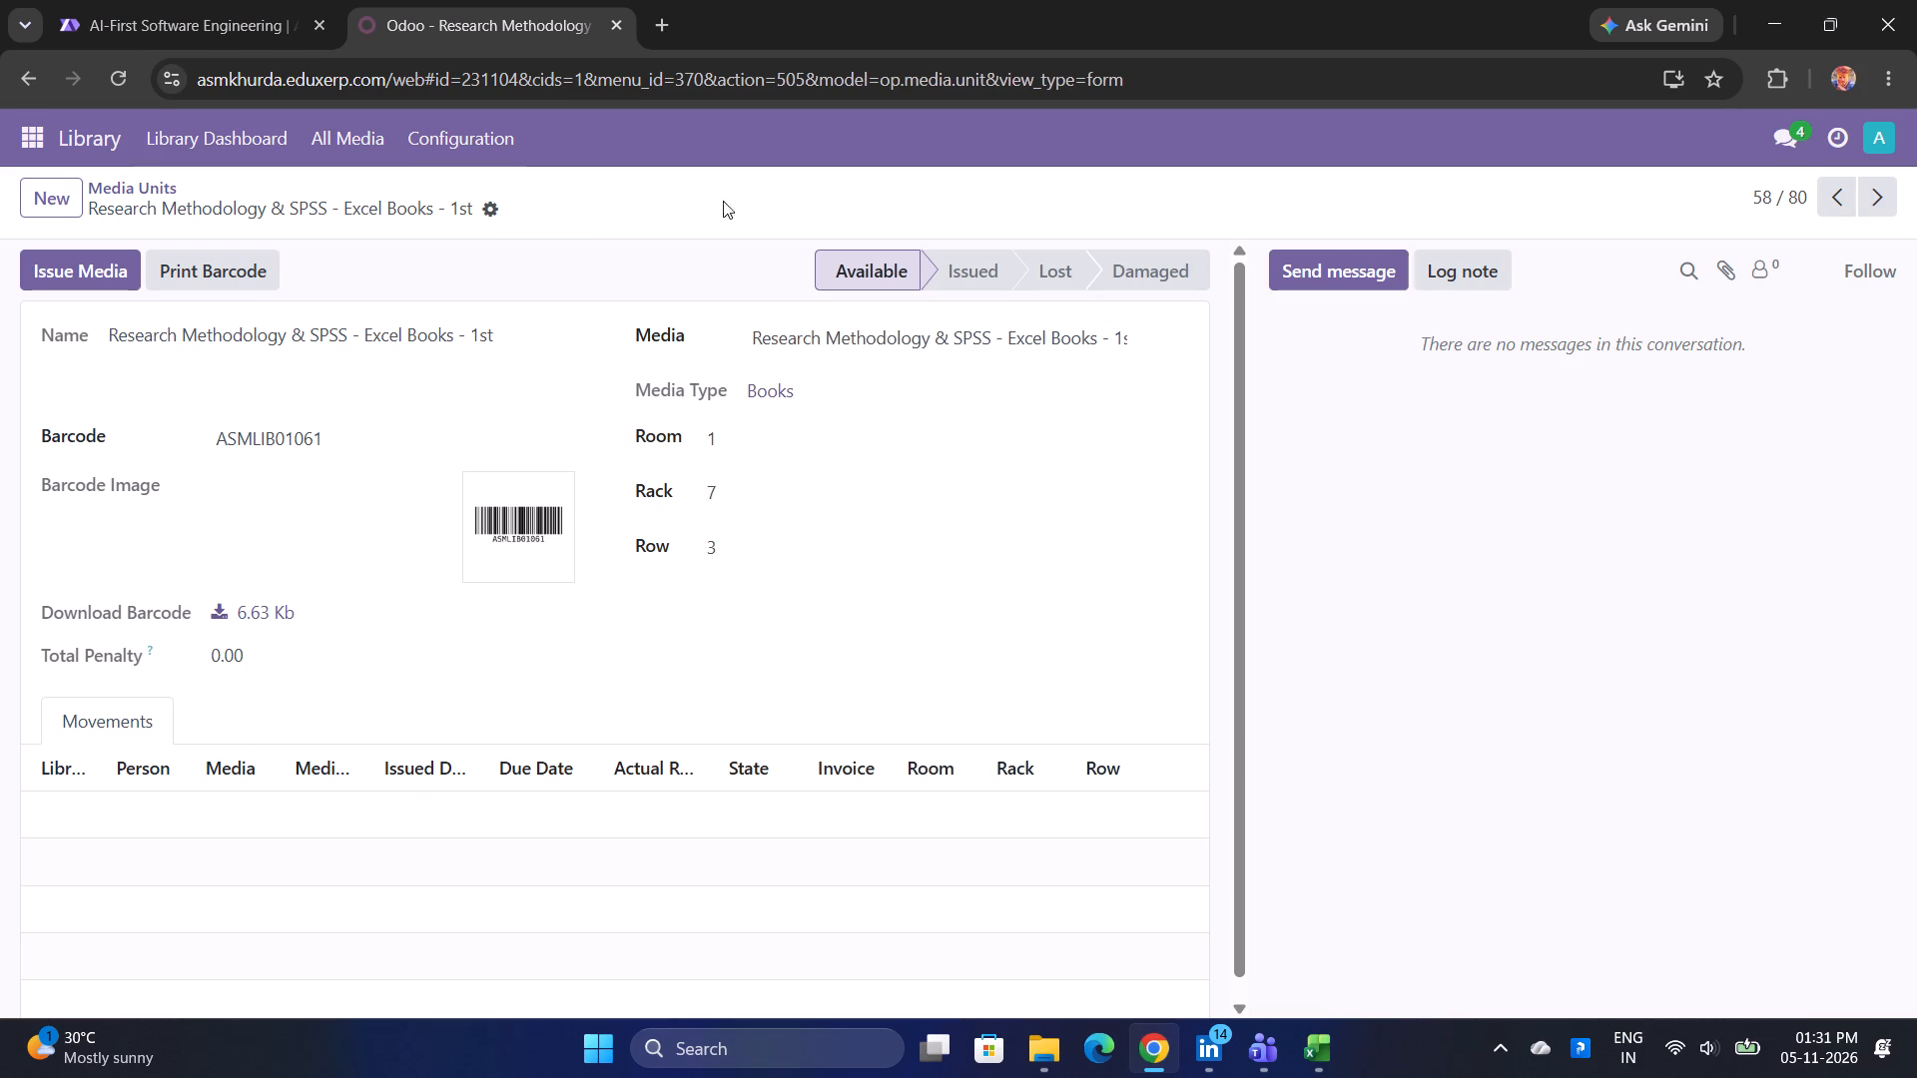
Regenerate the barcode image for Research Methodology & SPSS unit 59 of 80 by saving barcode ASMLIB0106 and re-saving it as ASMLIB01060.
{"action": "left_click", "coordinate": [1881, 192]}
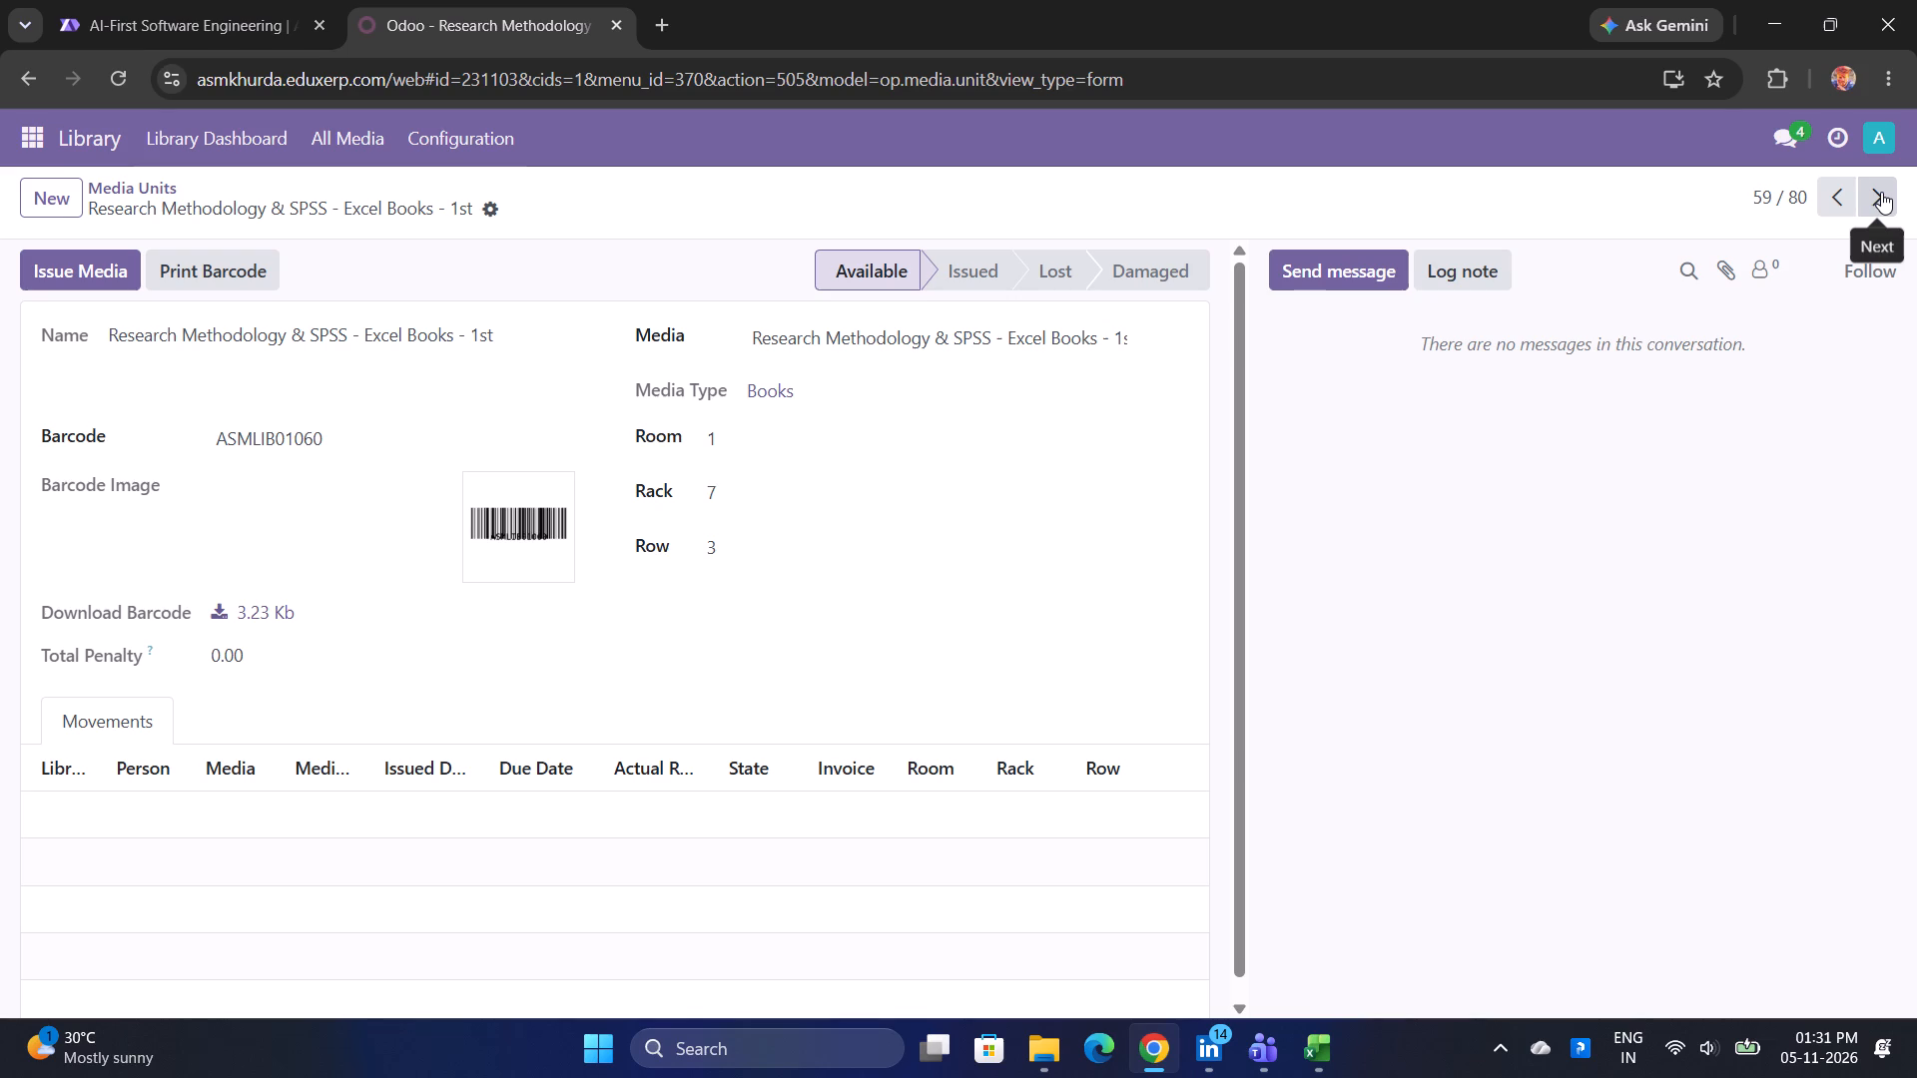
{"action": "left_click", "coordinate": [507, 438]}
{"action": "key", "text": "BackSpace"}
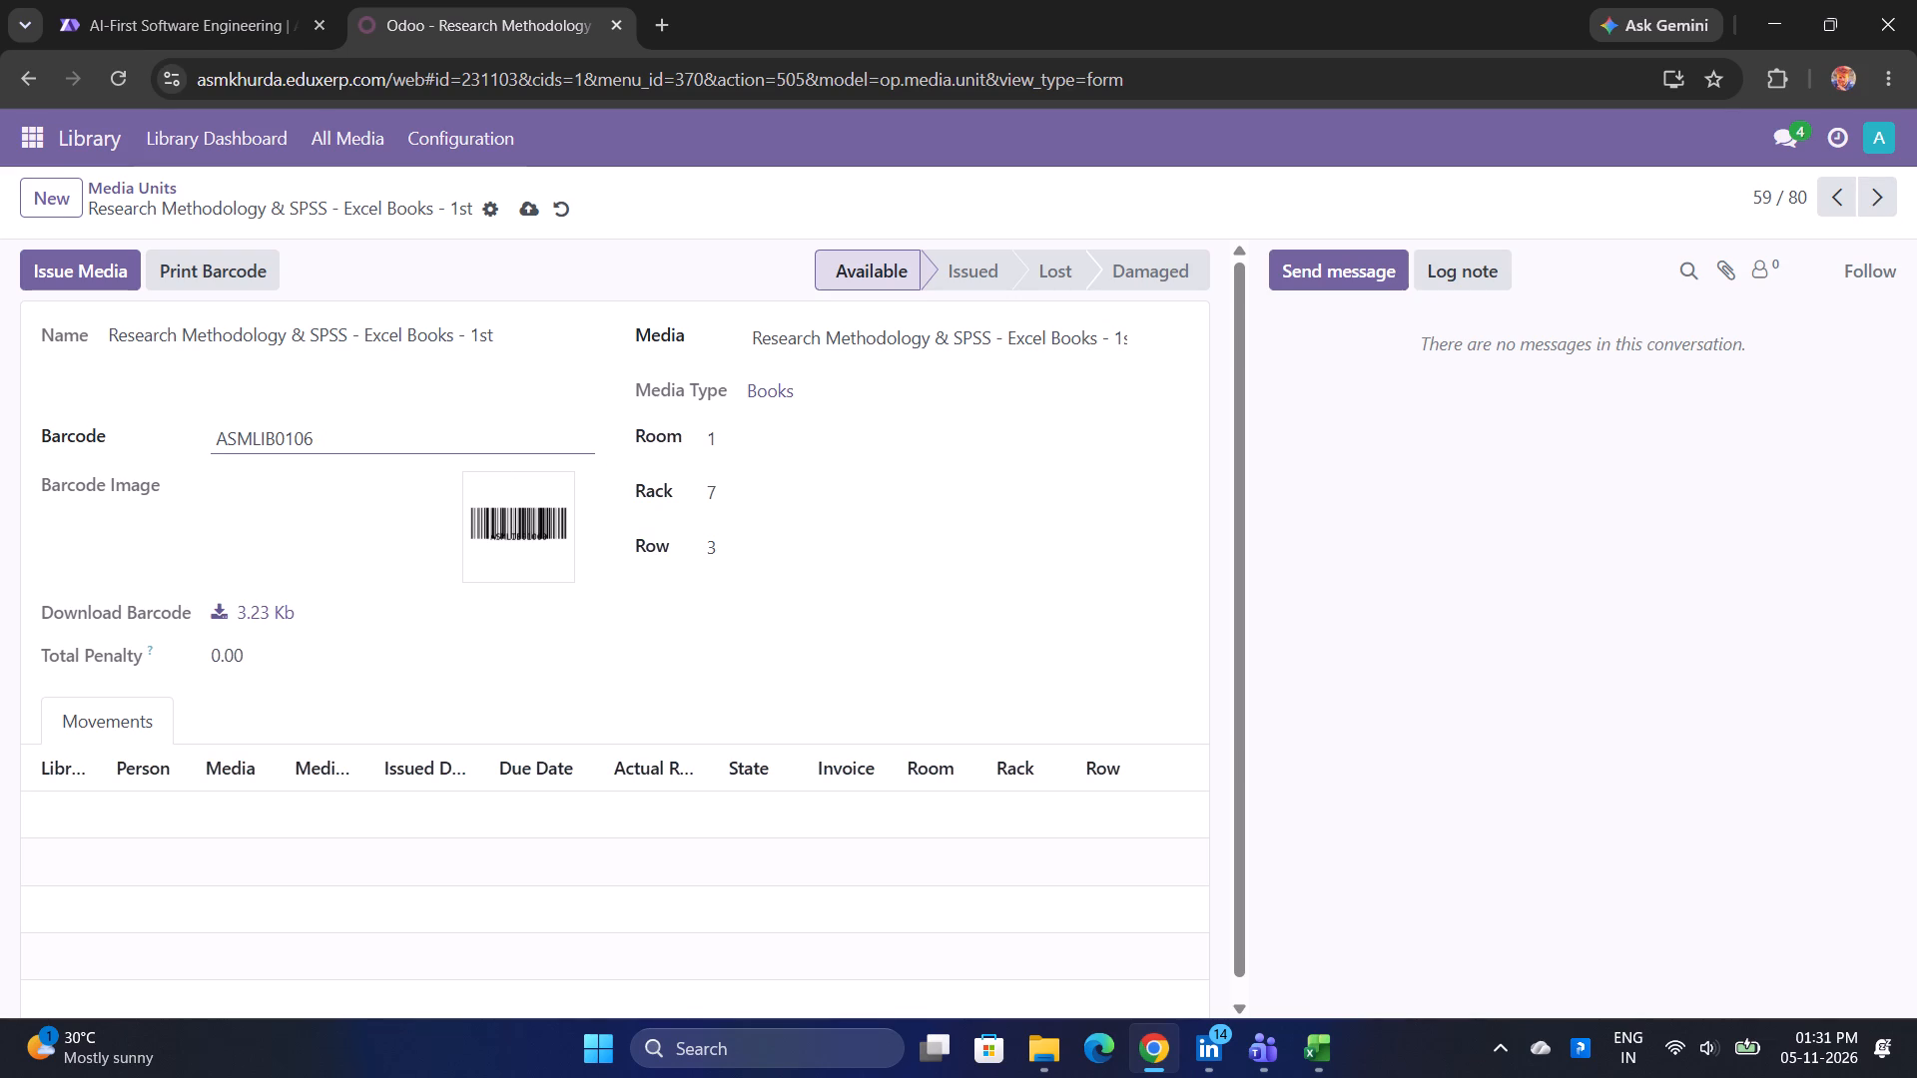
{"action": "left_click", "coordinate": [526, 199]}
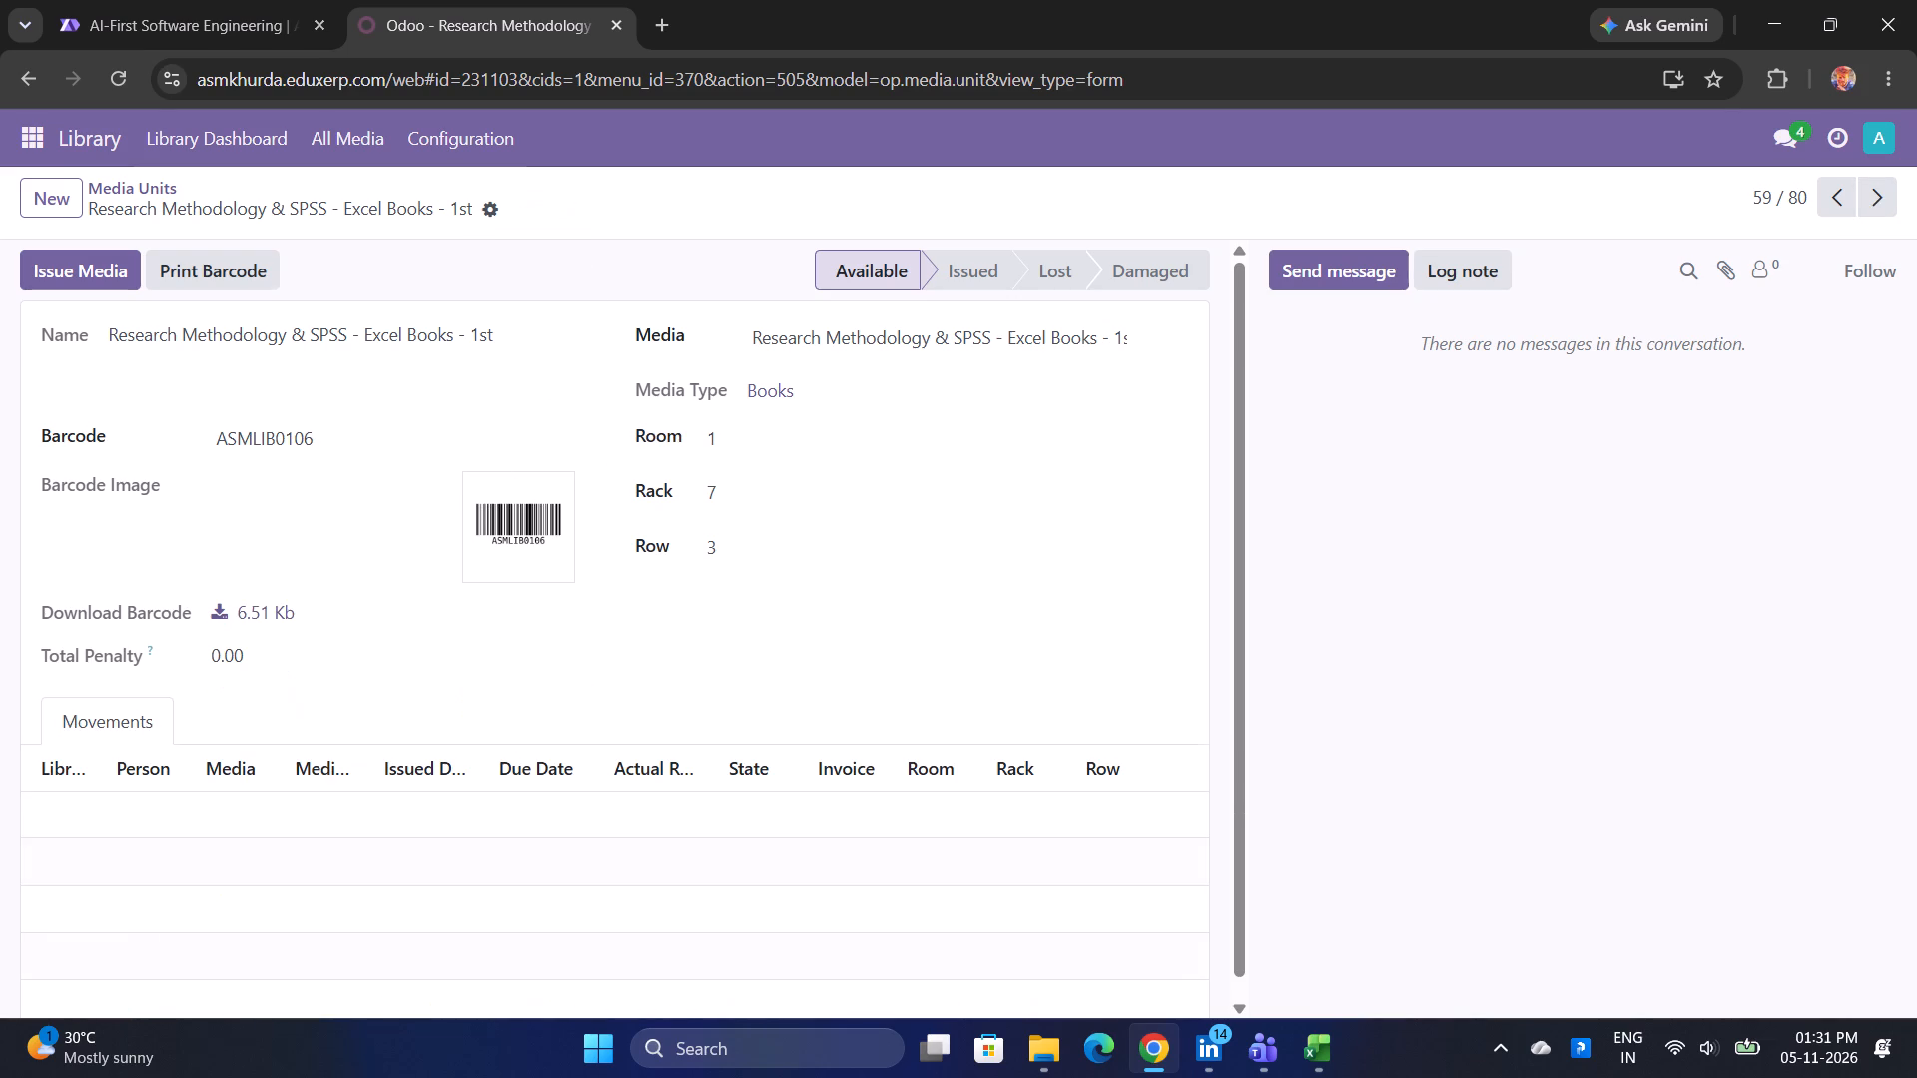
{"action": "left_click", "coordinate": [421, 423]}
{"action": "key", "text": "0"}
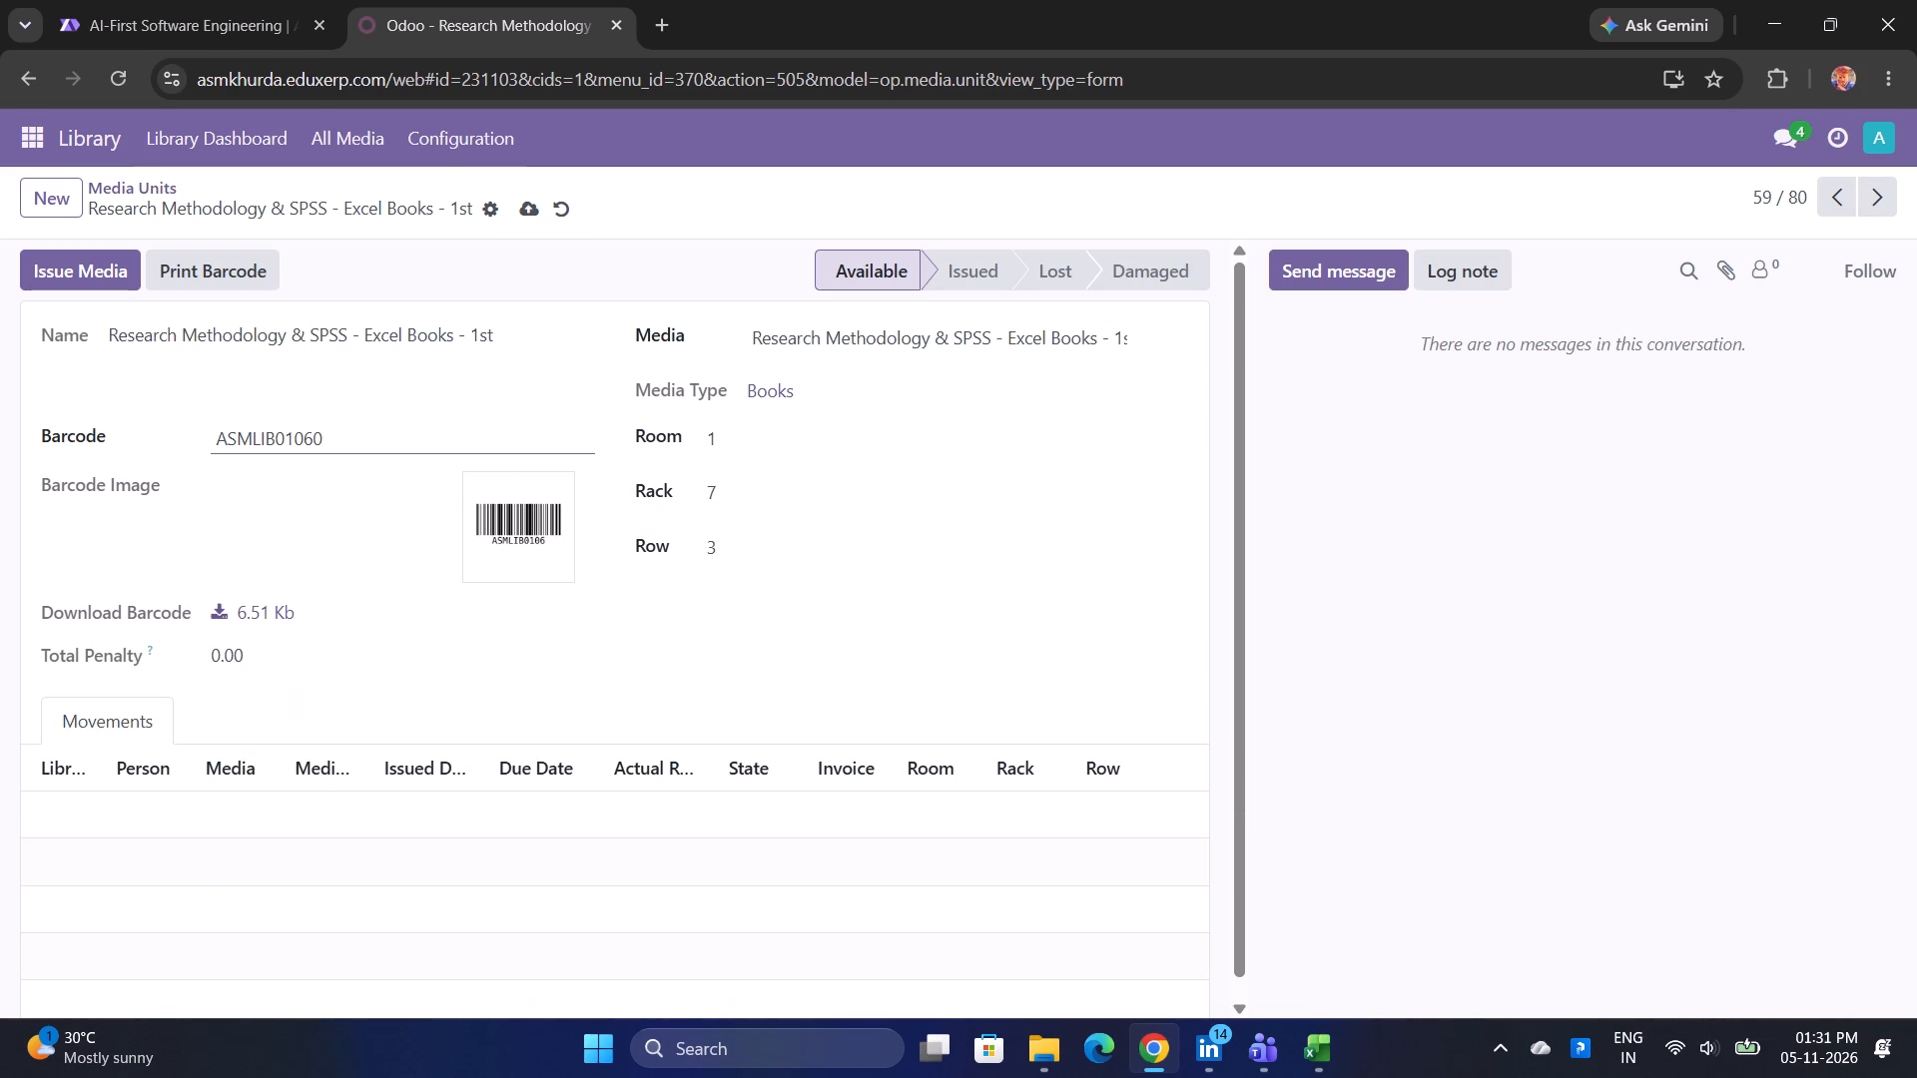
{"action": "left_click", "coordinate": [531, 208]}
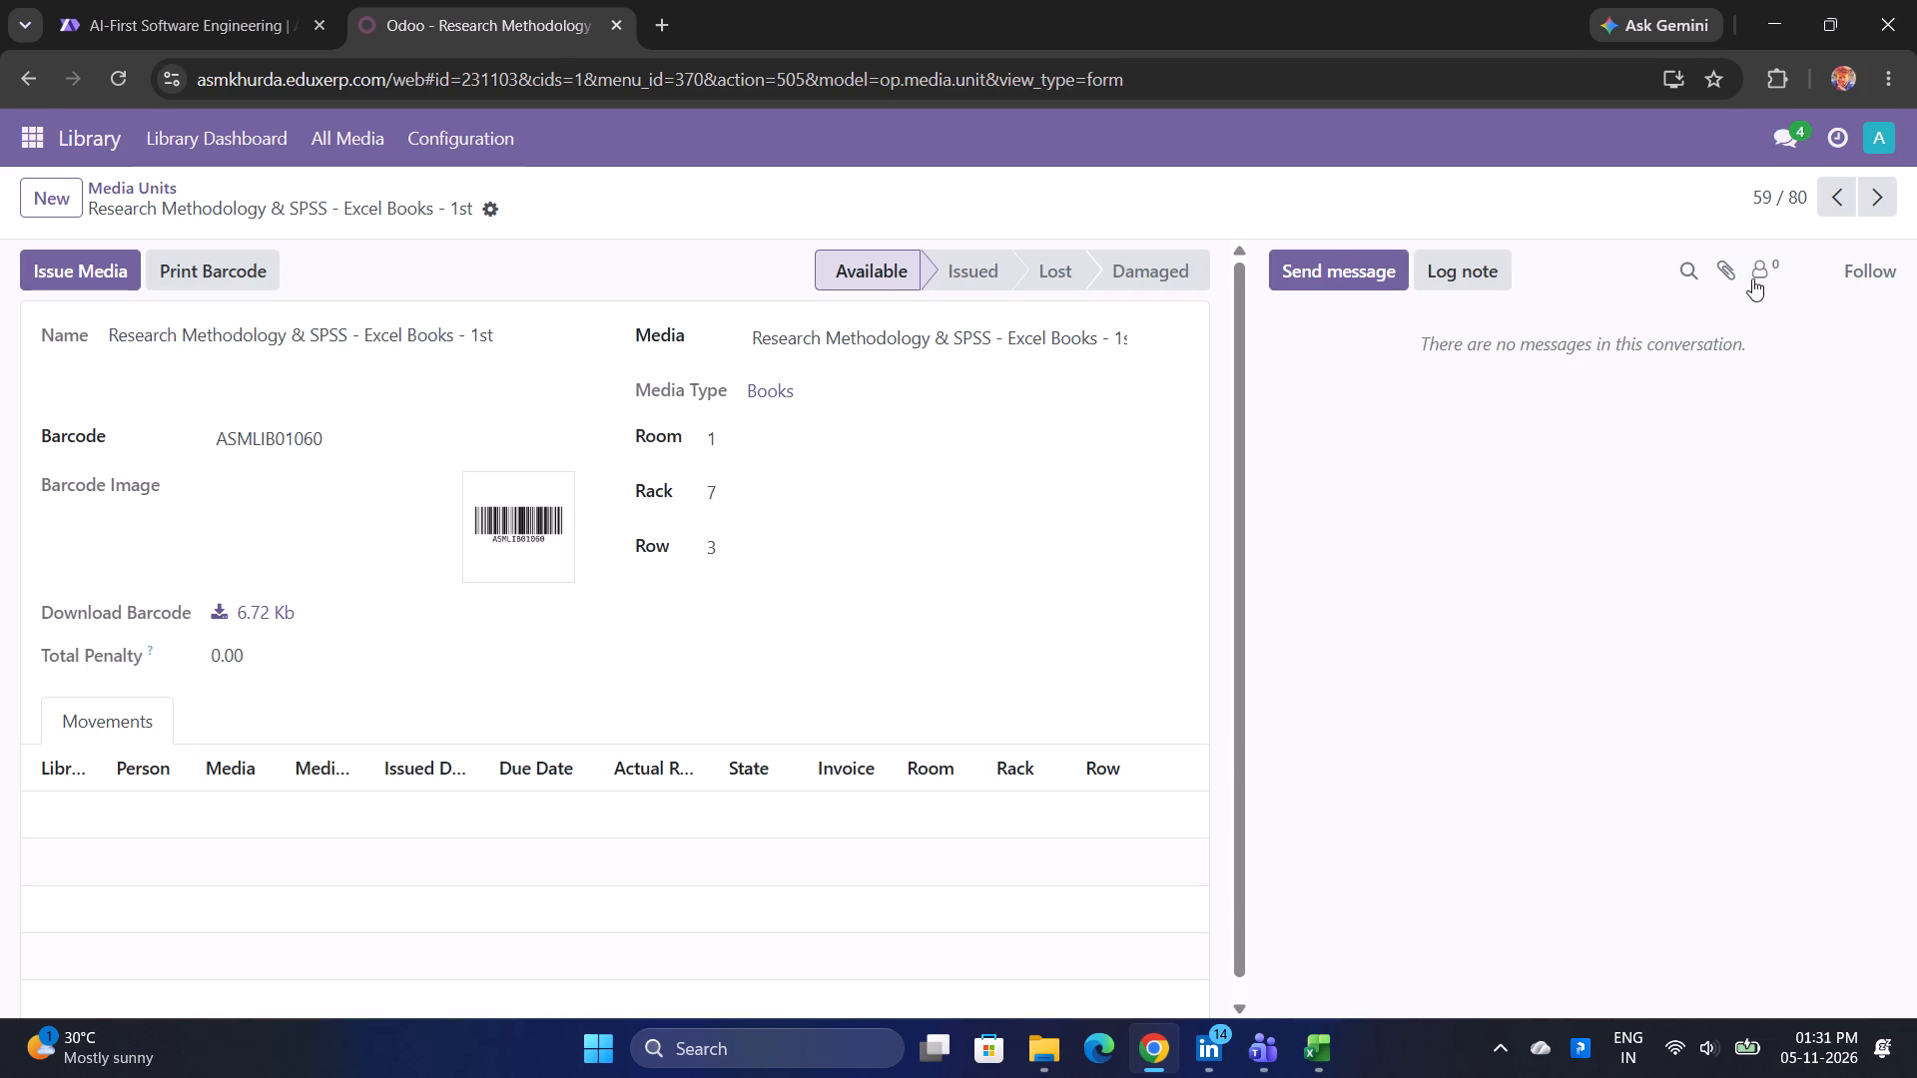
Regenerate the barcode image for Research Methodology & SPSS unit 60 of 80 by saving barcode ASMLIB0105 and re-saving it as ASMLIB01059.
{"action": "left_click", "coordinate": [1883, 188]}
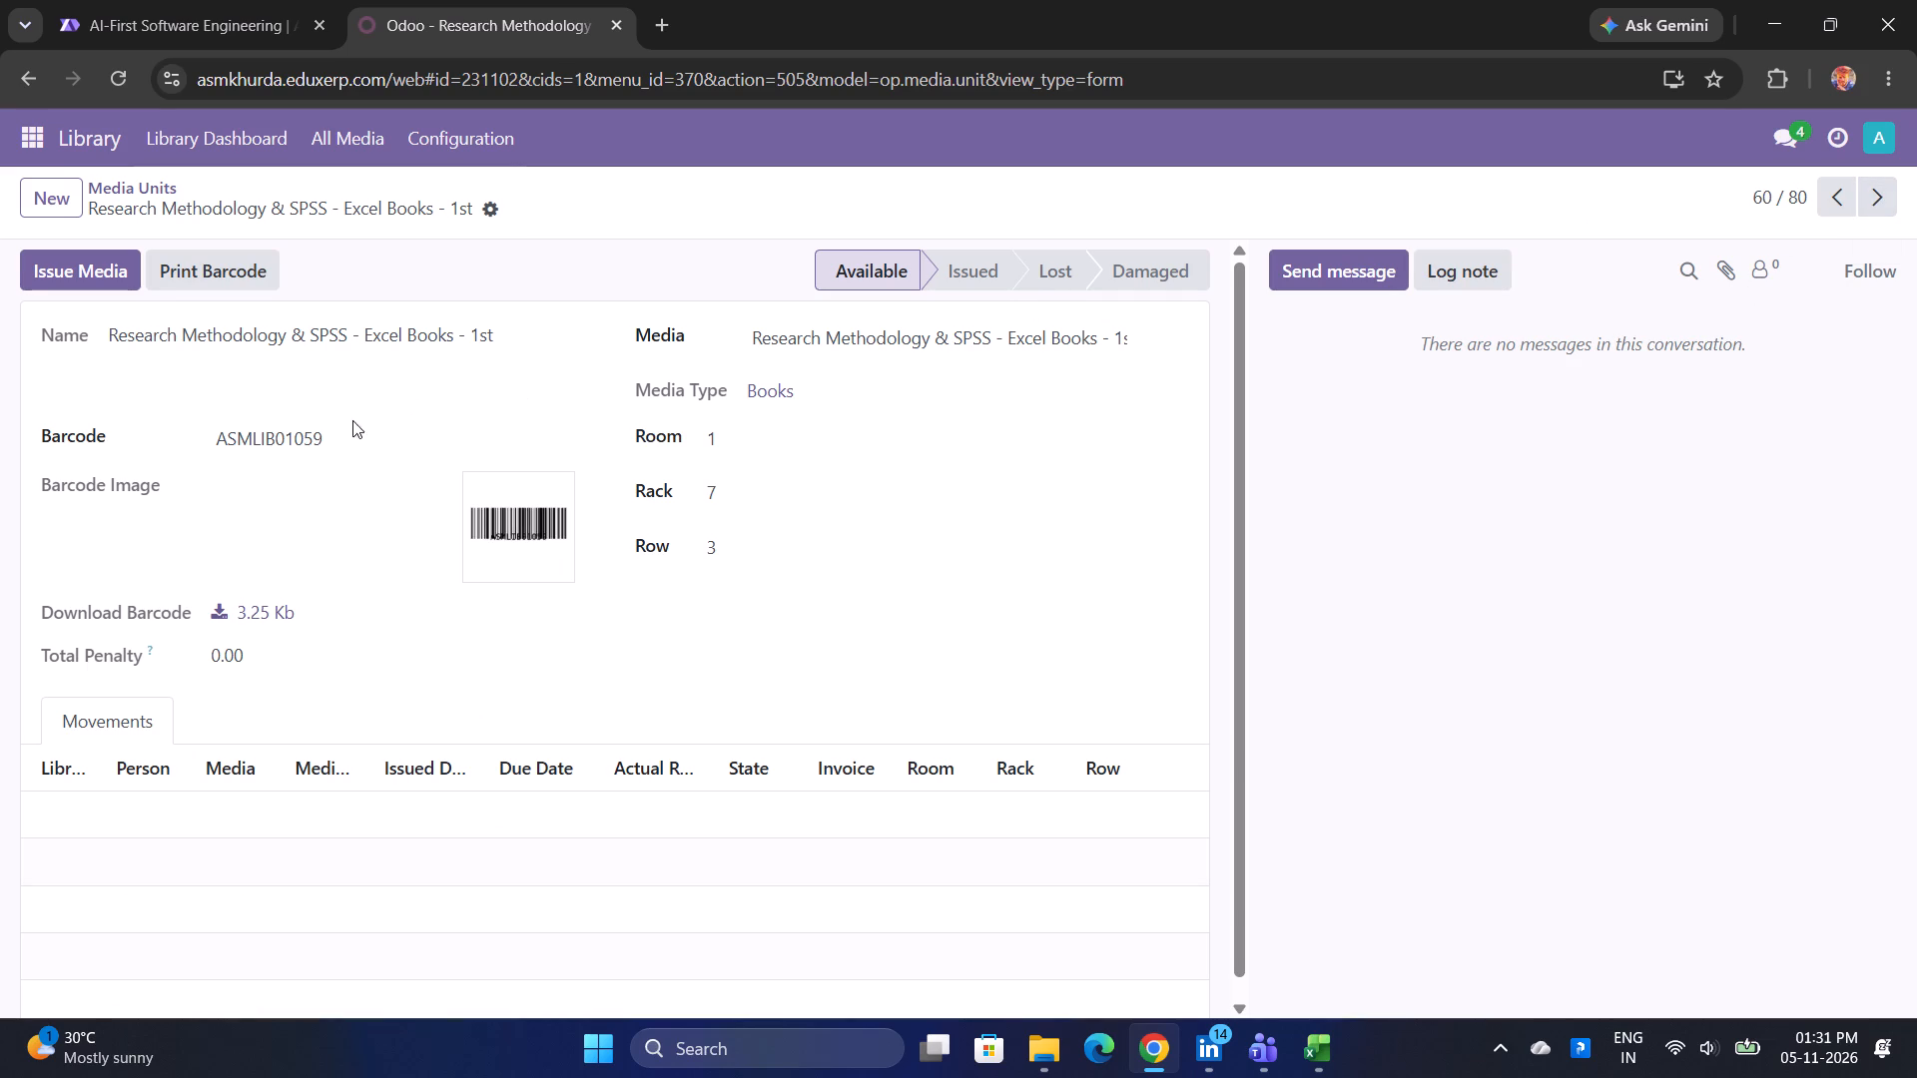
{"action": "left_click", "coordinate": [345, 437]}
{"action": "key", "text": "BackSpace"}
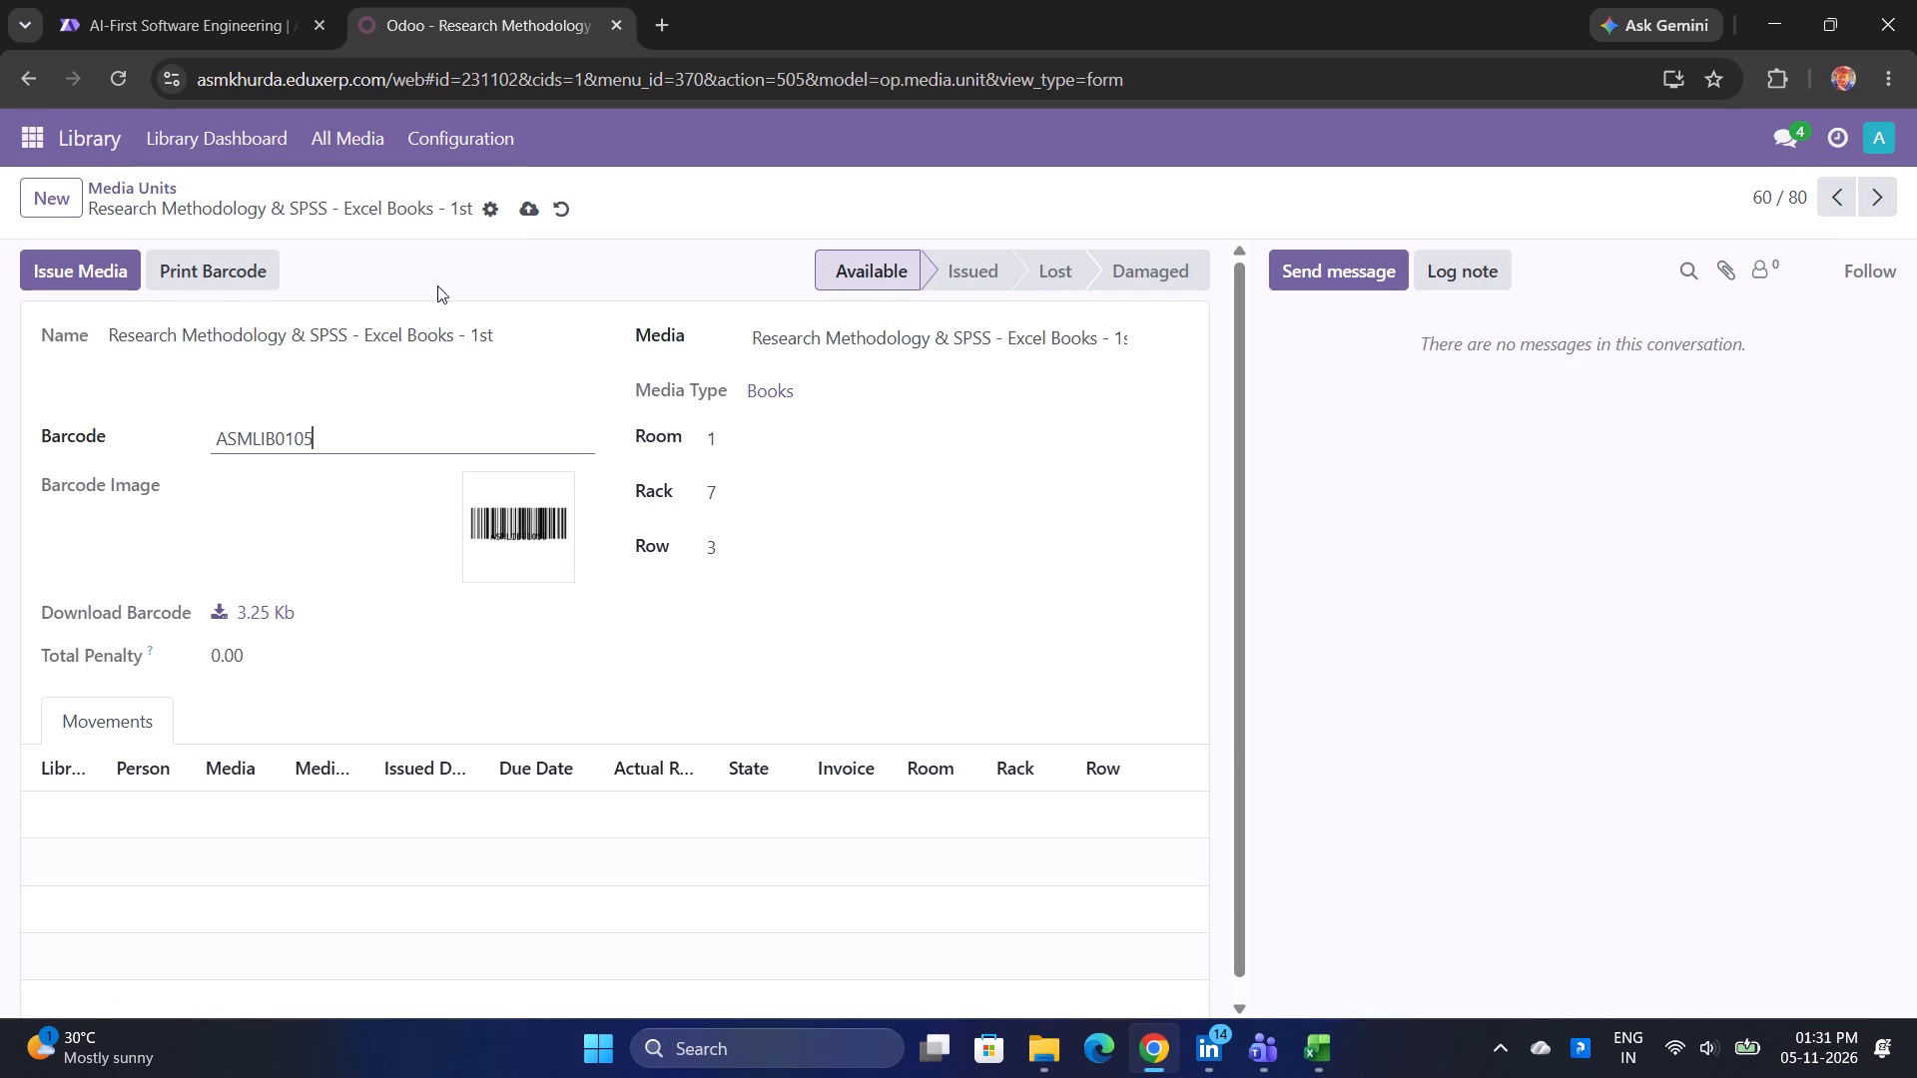
{"action": "left_click", "coordinate": [520, 209]}
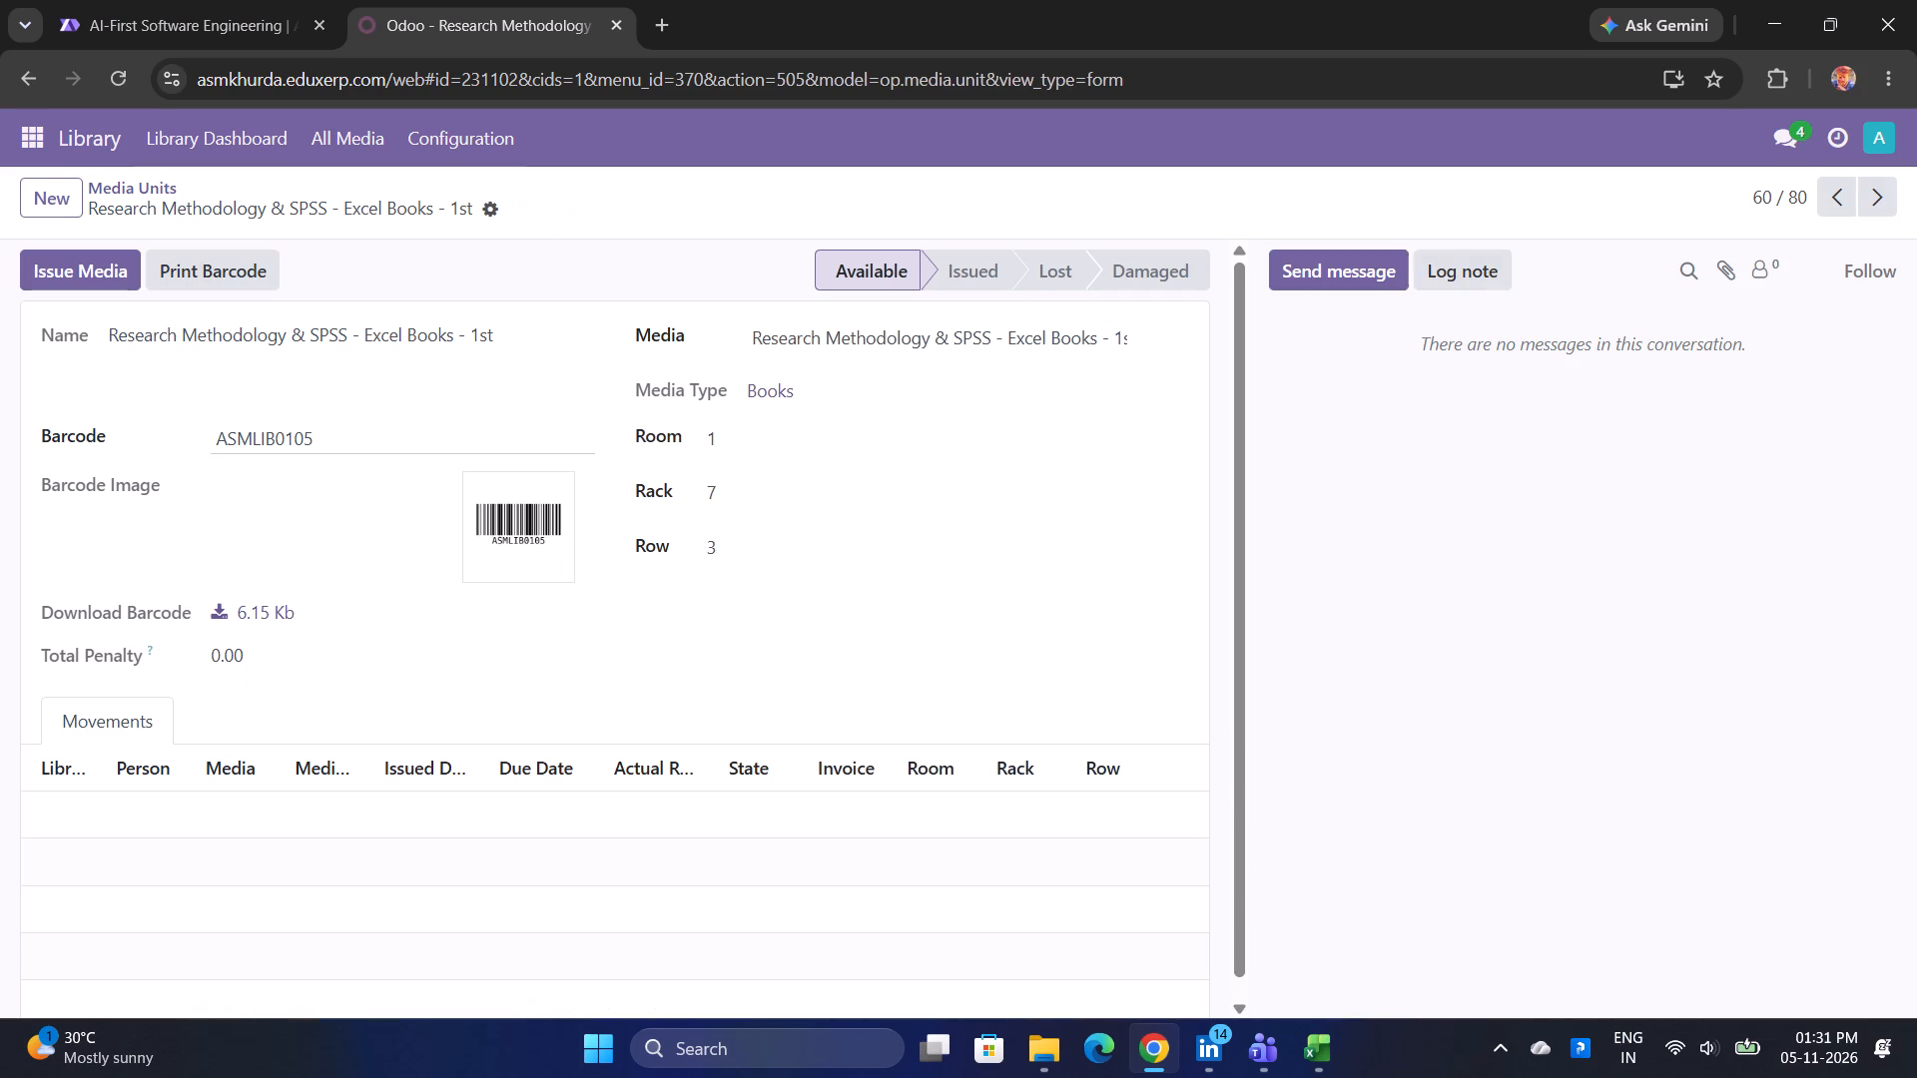
{"action": "left_click", "coordinate": [401, 431]}
{"action": "key", "text": "9"}
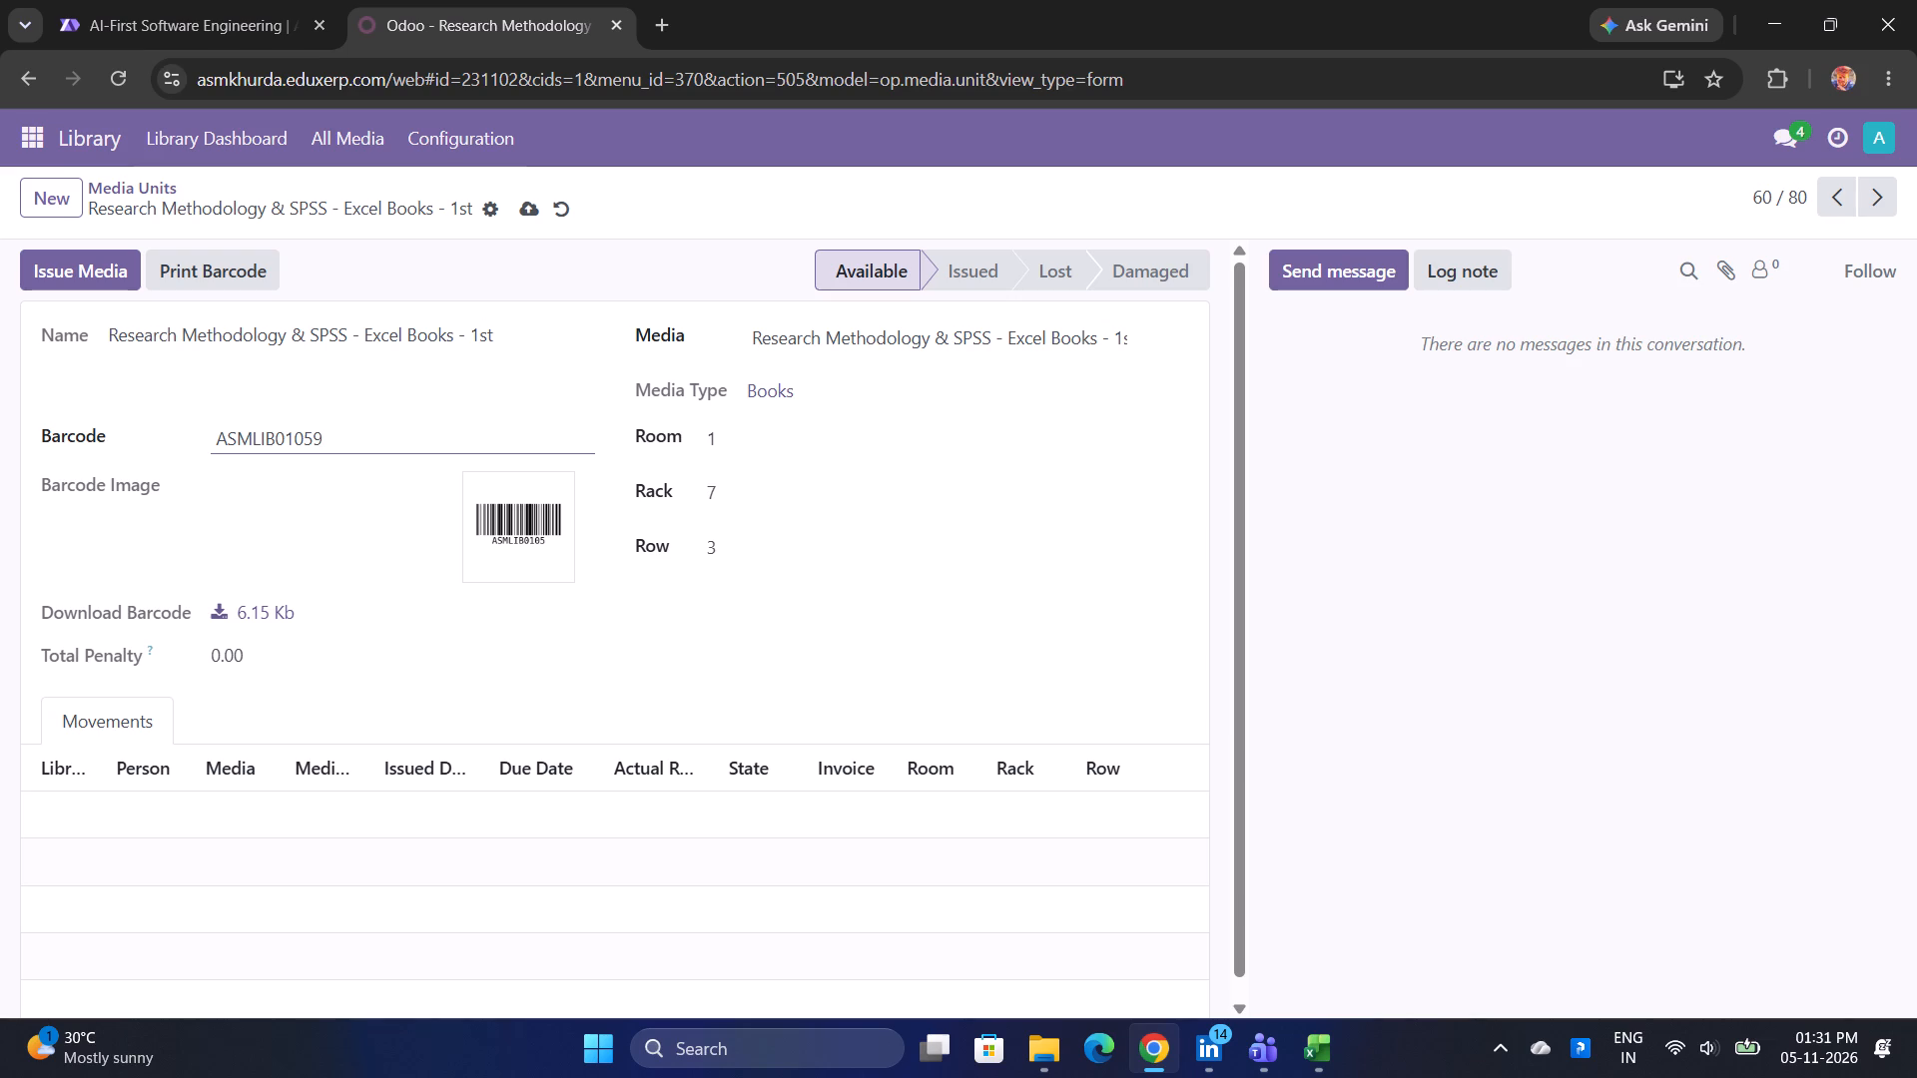
{"action": "left_click", "coordinate": [524, 203]}
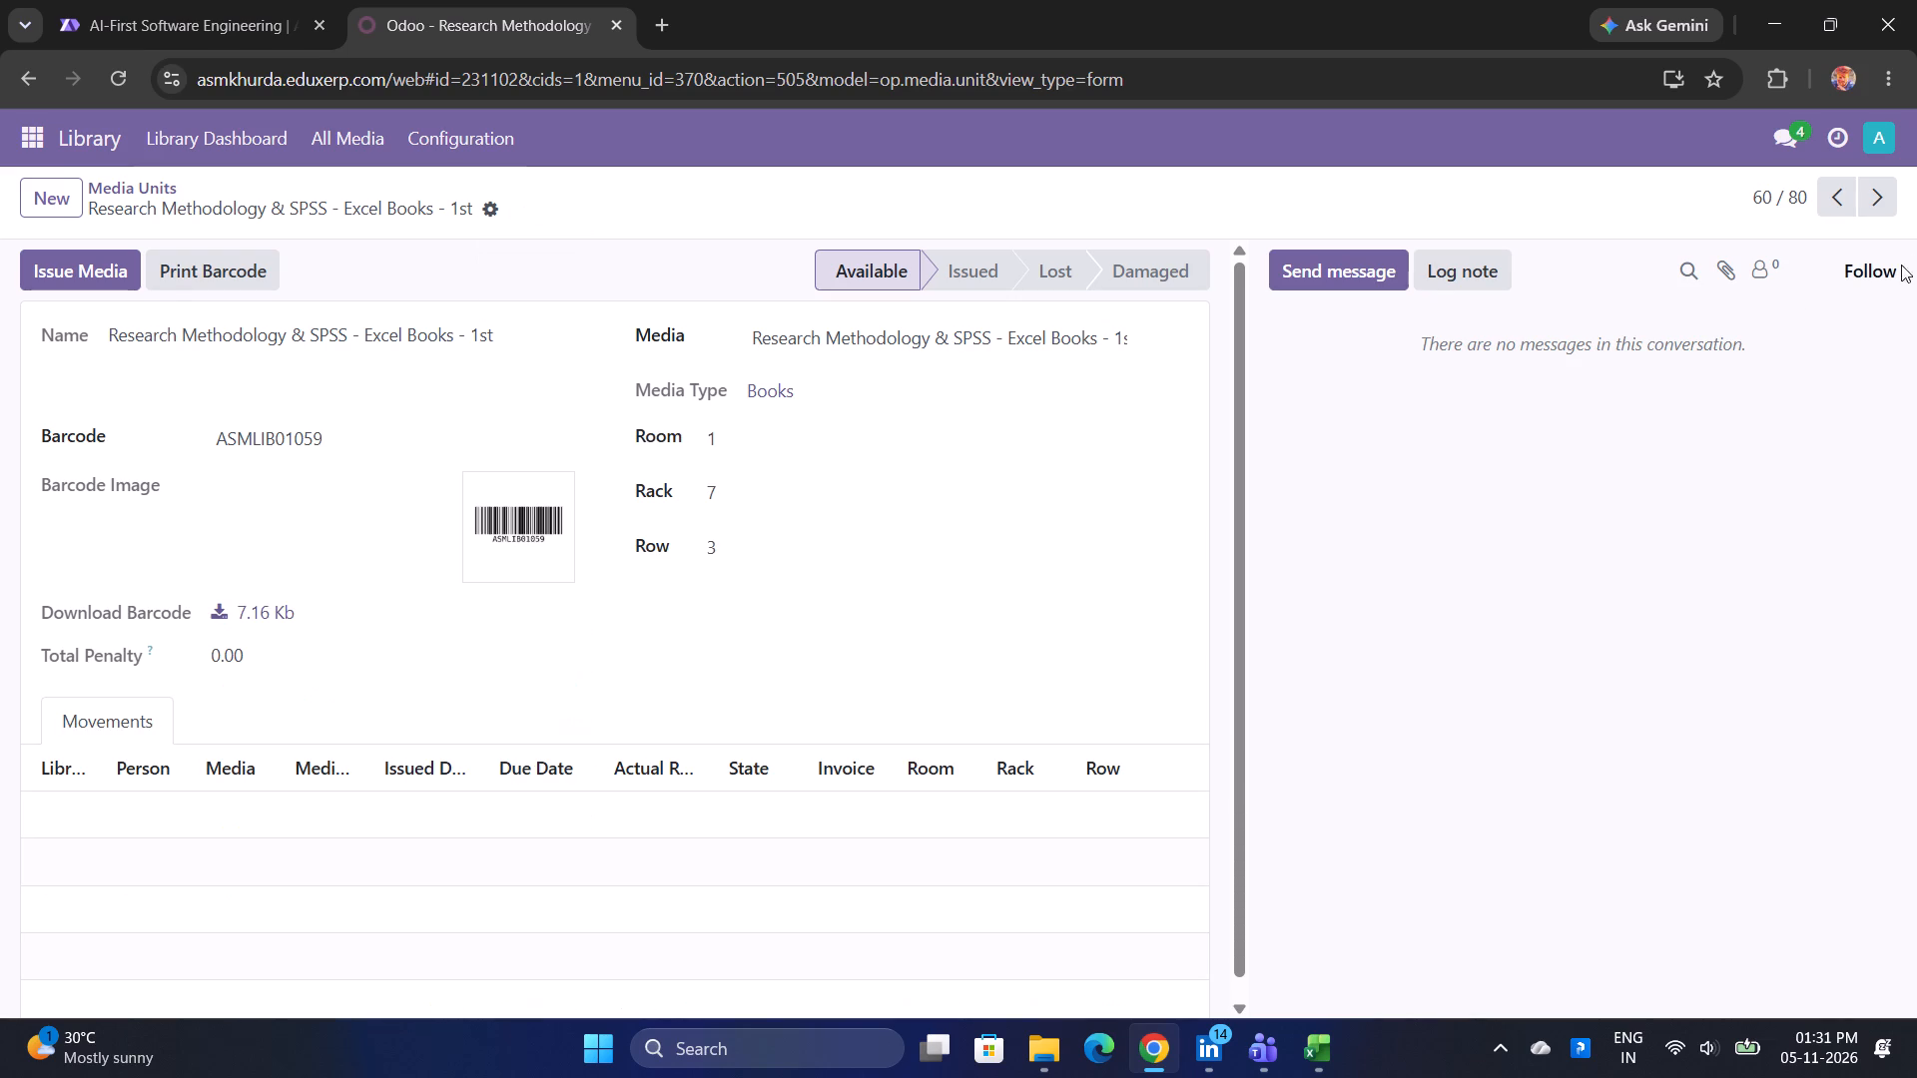
Regenerate the barcode image for Research Methodology & SPSS unit 61 of 80 by saving barcode ASMLIB0105 and re-saving it as ASMLIB01058.
{"action": "left_click", "coordinate": [1880, 197]}
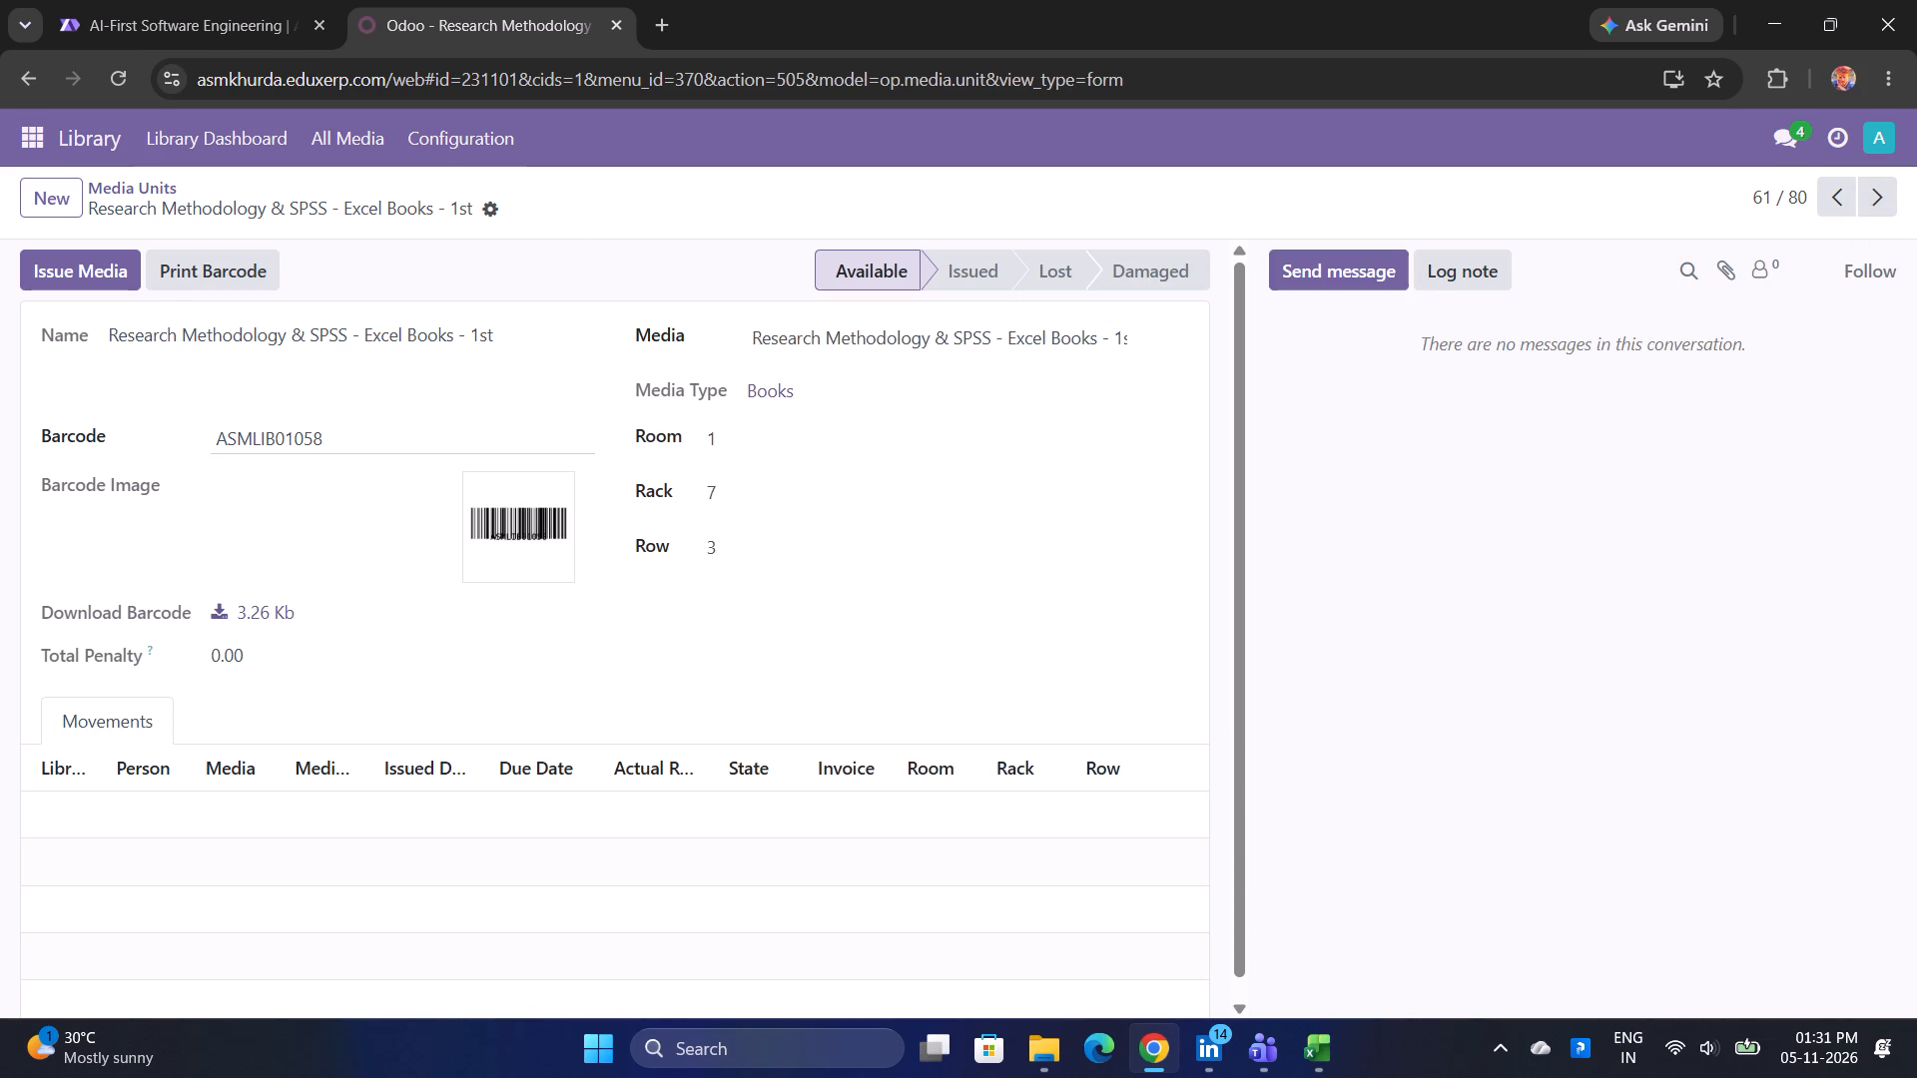
{"action": "left_click", "coordinate": [539, 434]}
{"action": "key", "text": "BackSpace"}
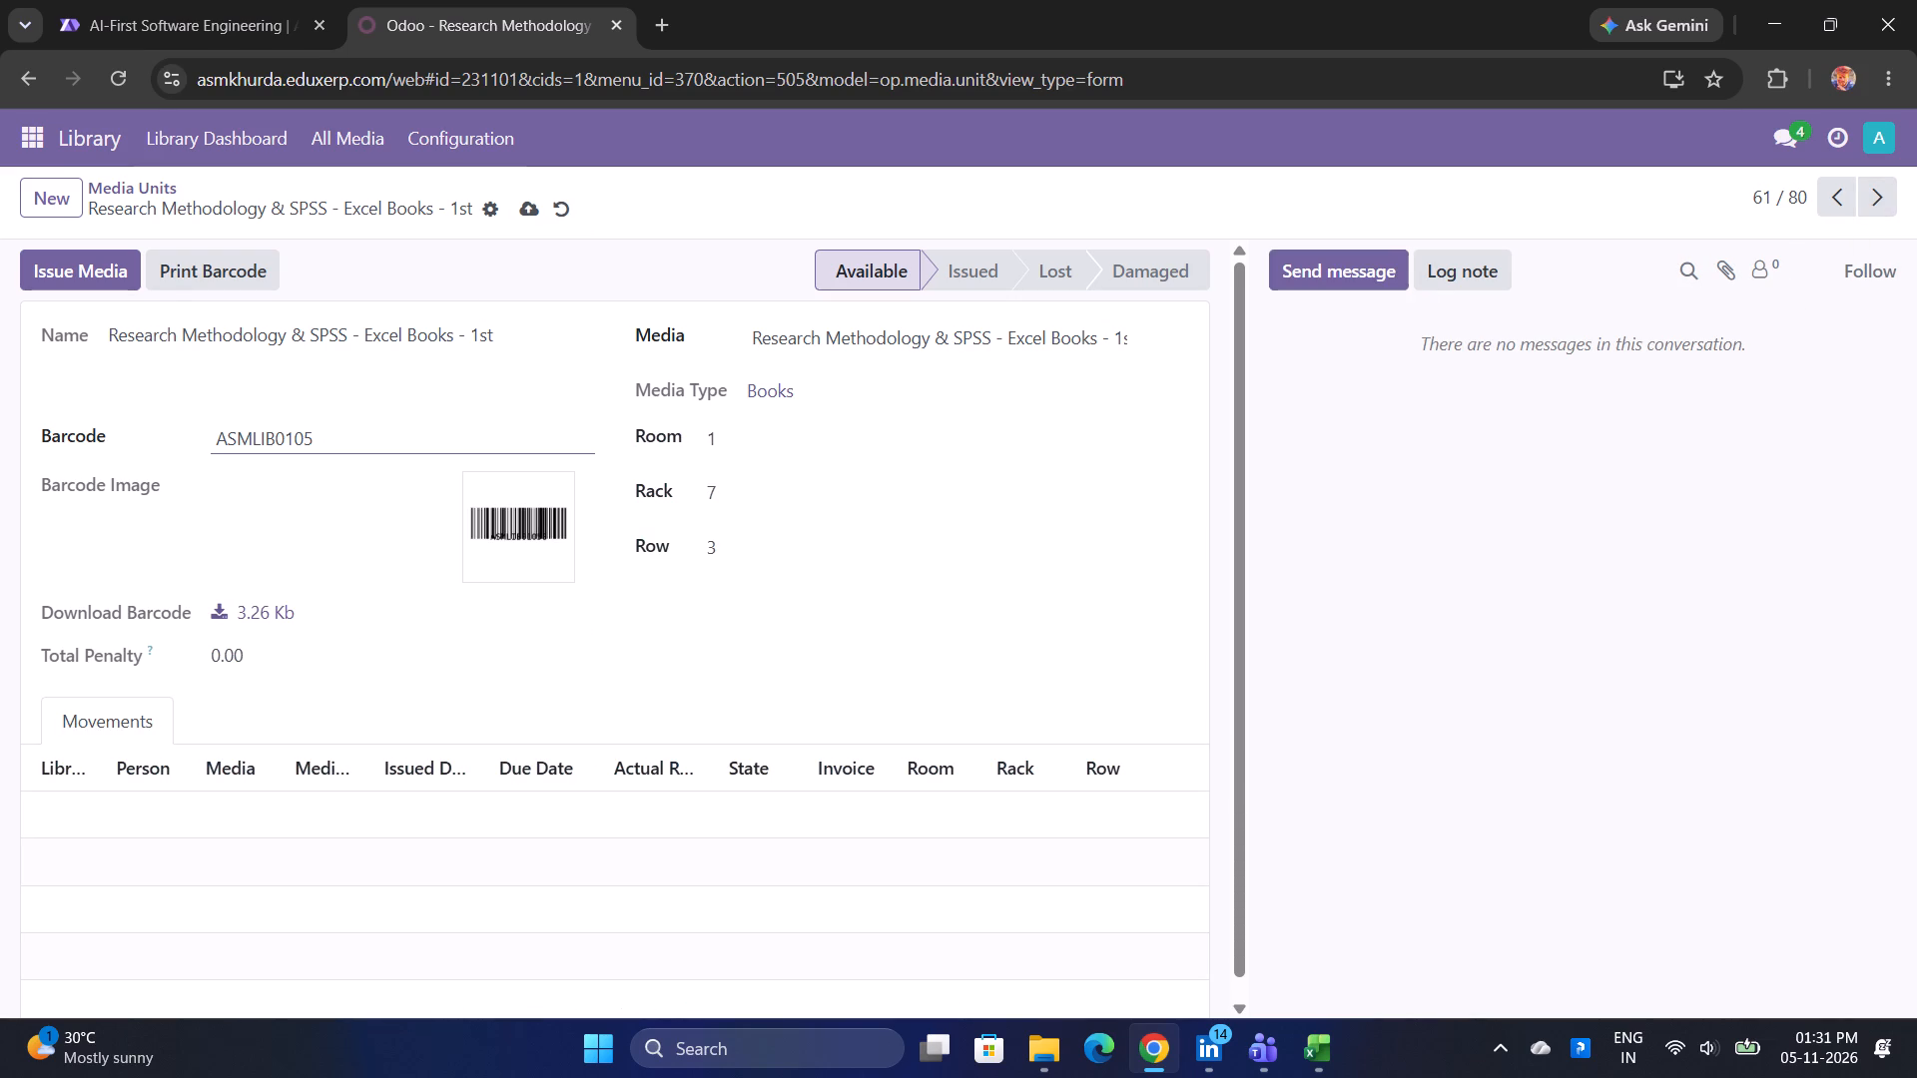
{"action": "left_click", "coordinate": [532, 202]}
{"action": "left_click", "coordinate": [392, 425]}
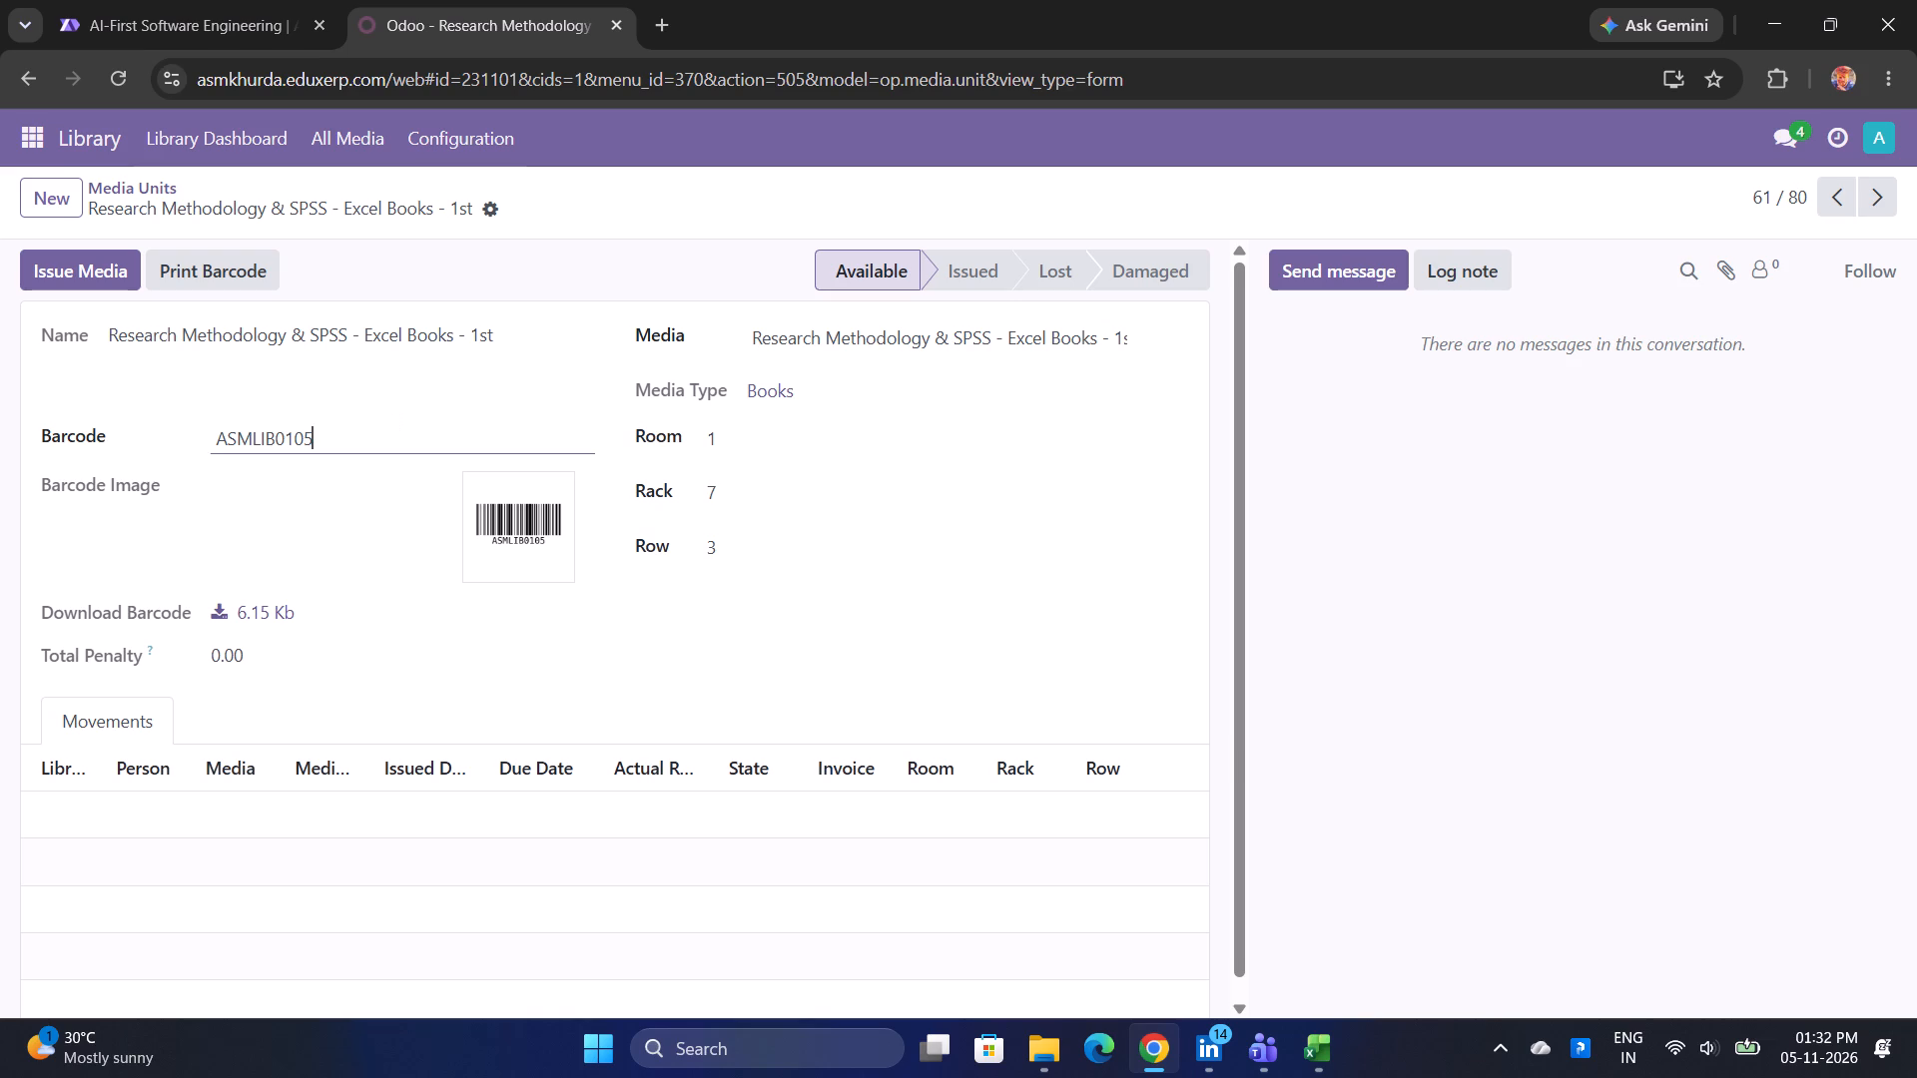
{"action": "key", "text": "8"}
{"action": "double_click", "coordinate": [532, 208]}
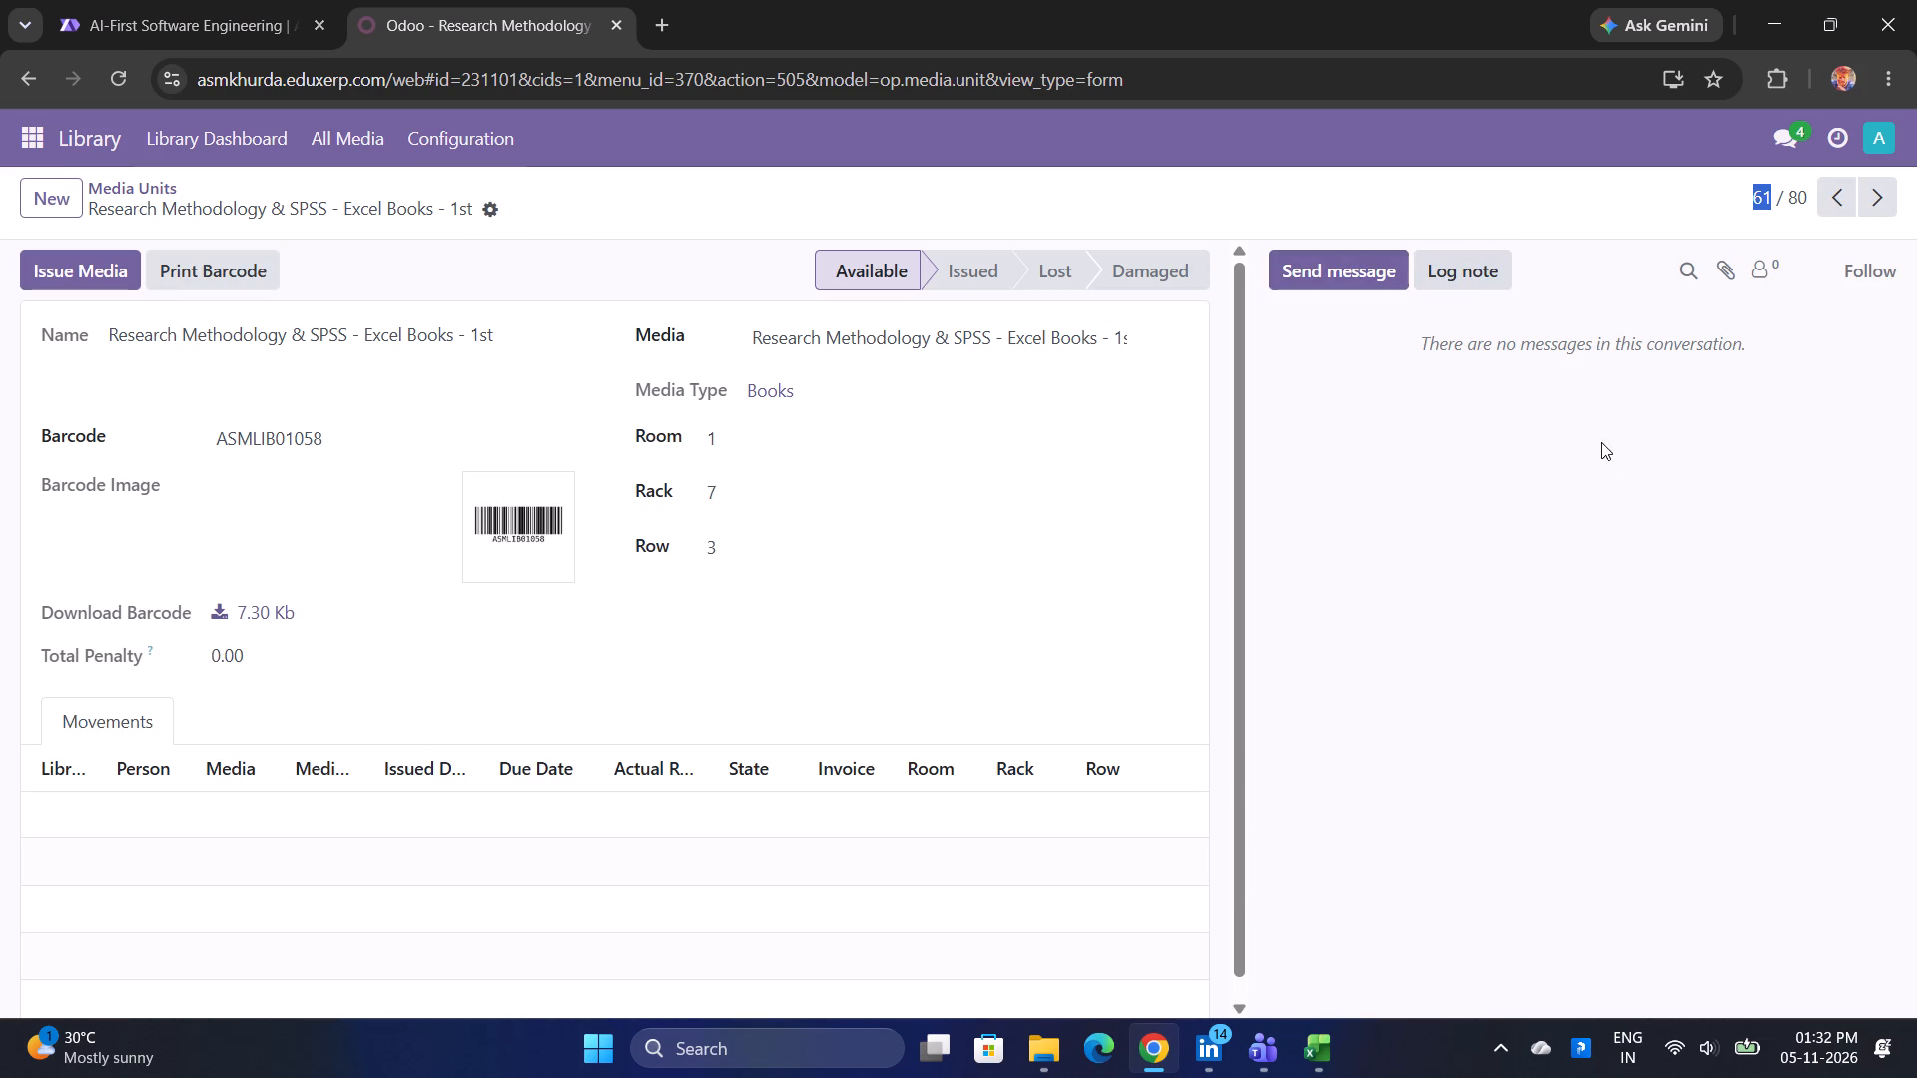
{"action": "left_click", "coordinate": [1619, 479]}
Regenerate the barcode image for Research Methodology & SPSS unit 62 of 80 by saving barcode ASMLIB0105 and re-saving it as ASMLIB01057.
{"action": "left_click", "coordinate": [1865, 207]}
{"action": "left_click", "coordinate": [442, 450]}
{"action": "key", "text": "BackSpace"}
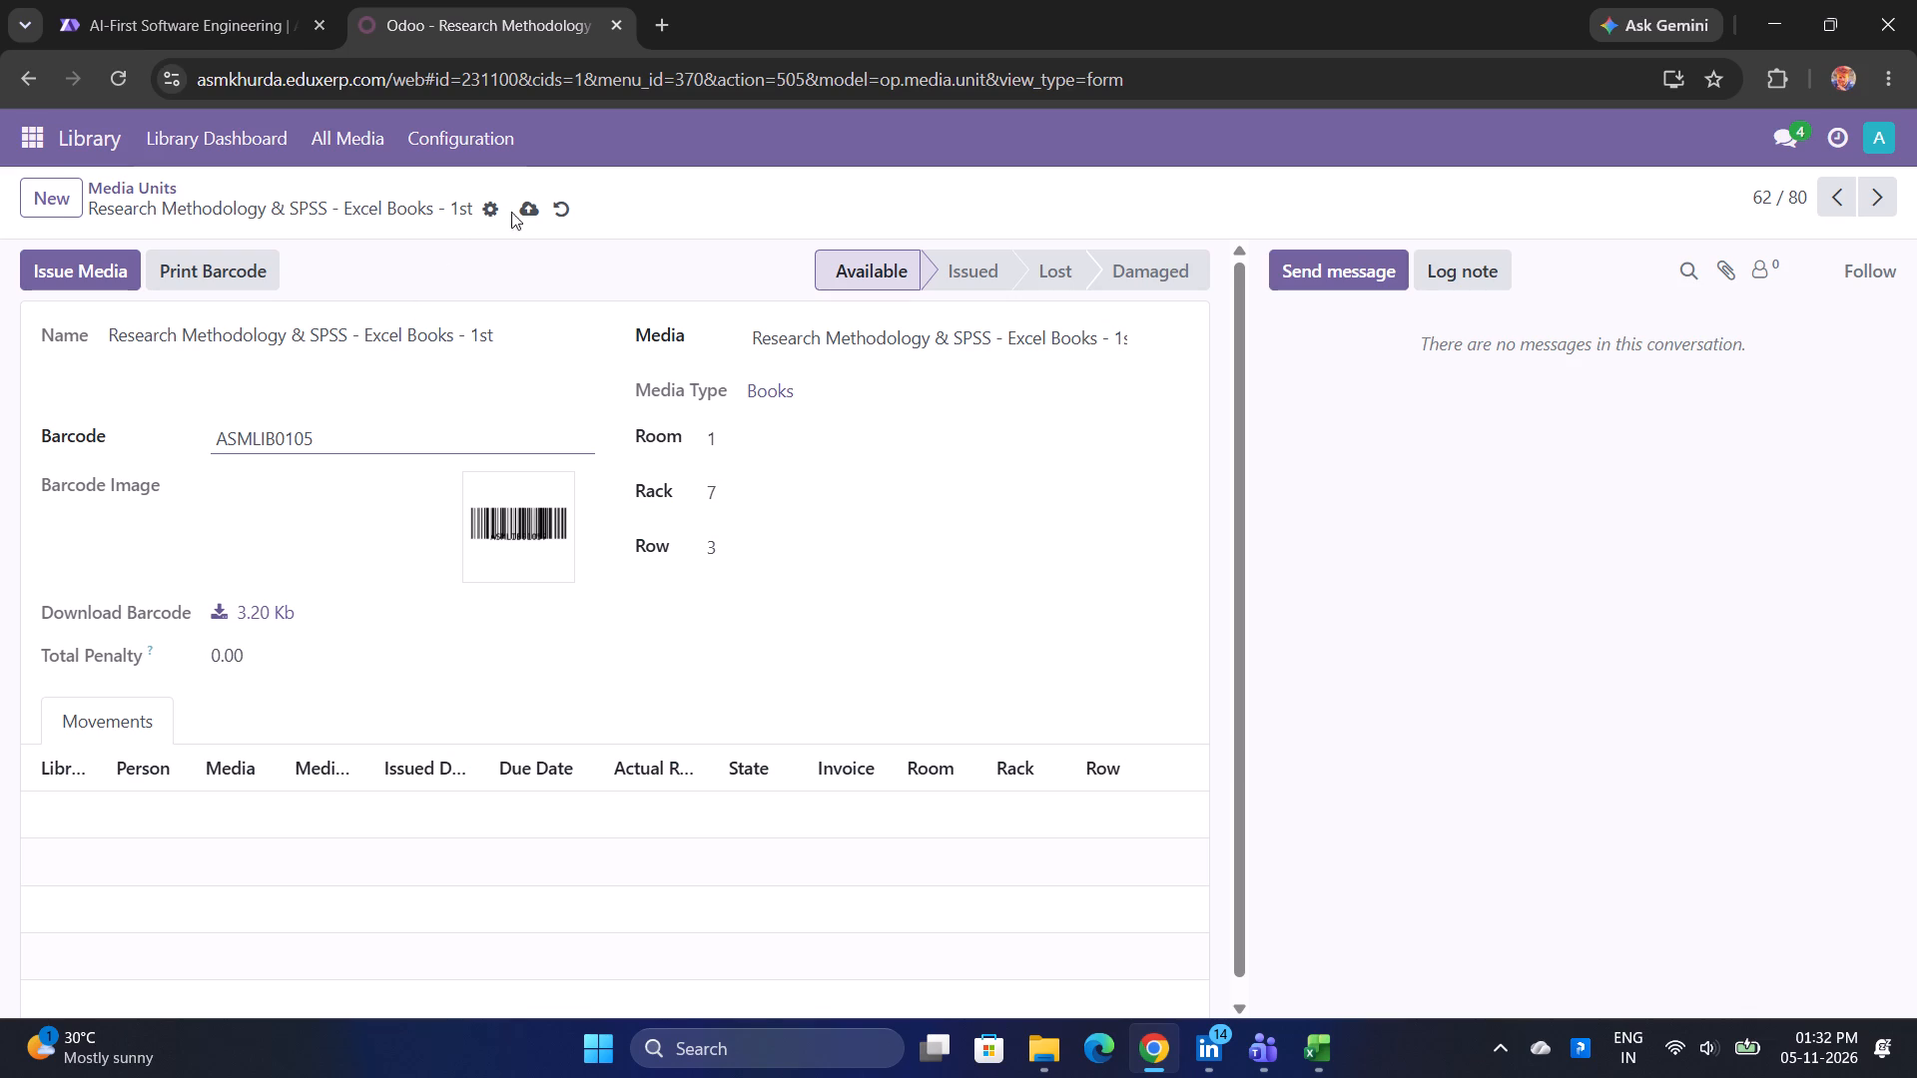
{"action": "left_click", "coordinate": [520, 208]}
{"action": "left_click", "coordinate": [412, 429]}
{"action": "key", "text": "7"}
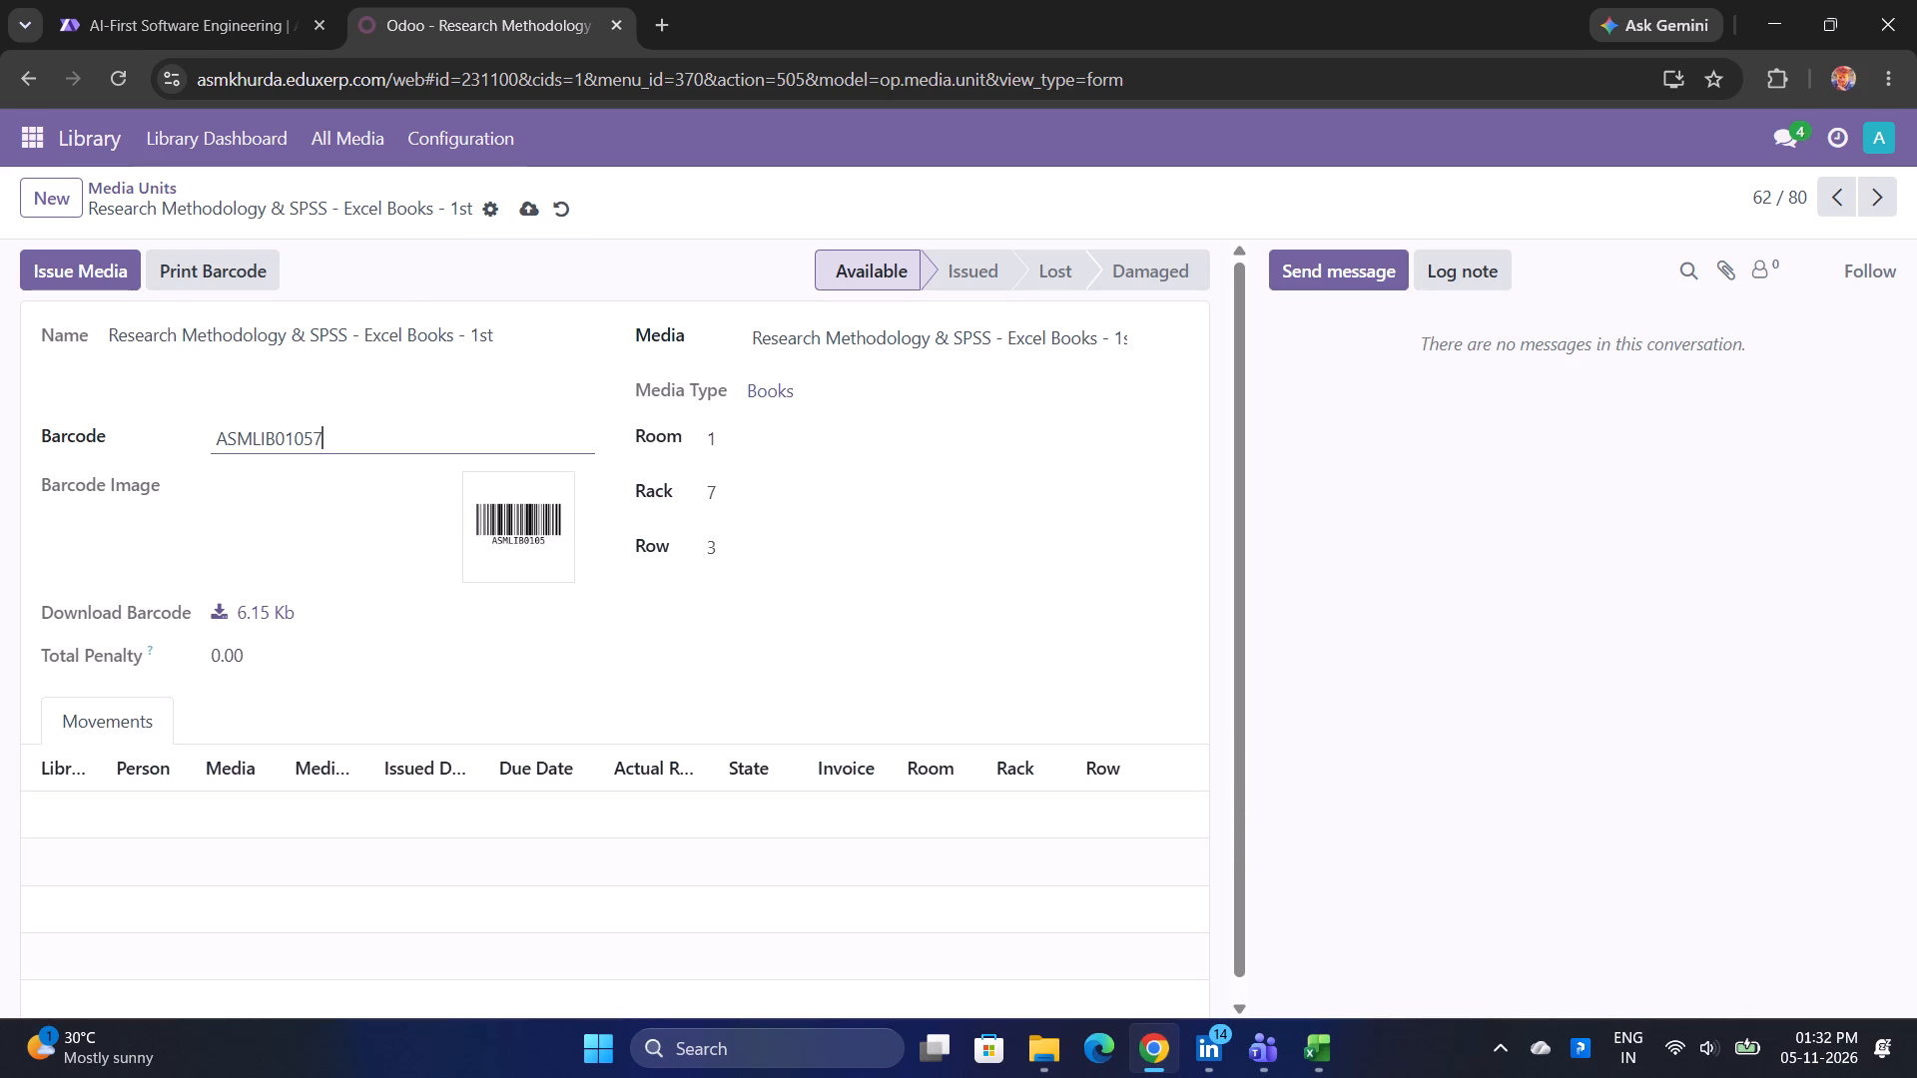
{"action": "left_click", "coordinate": [531, 203]}
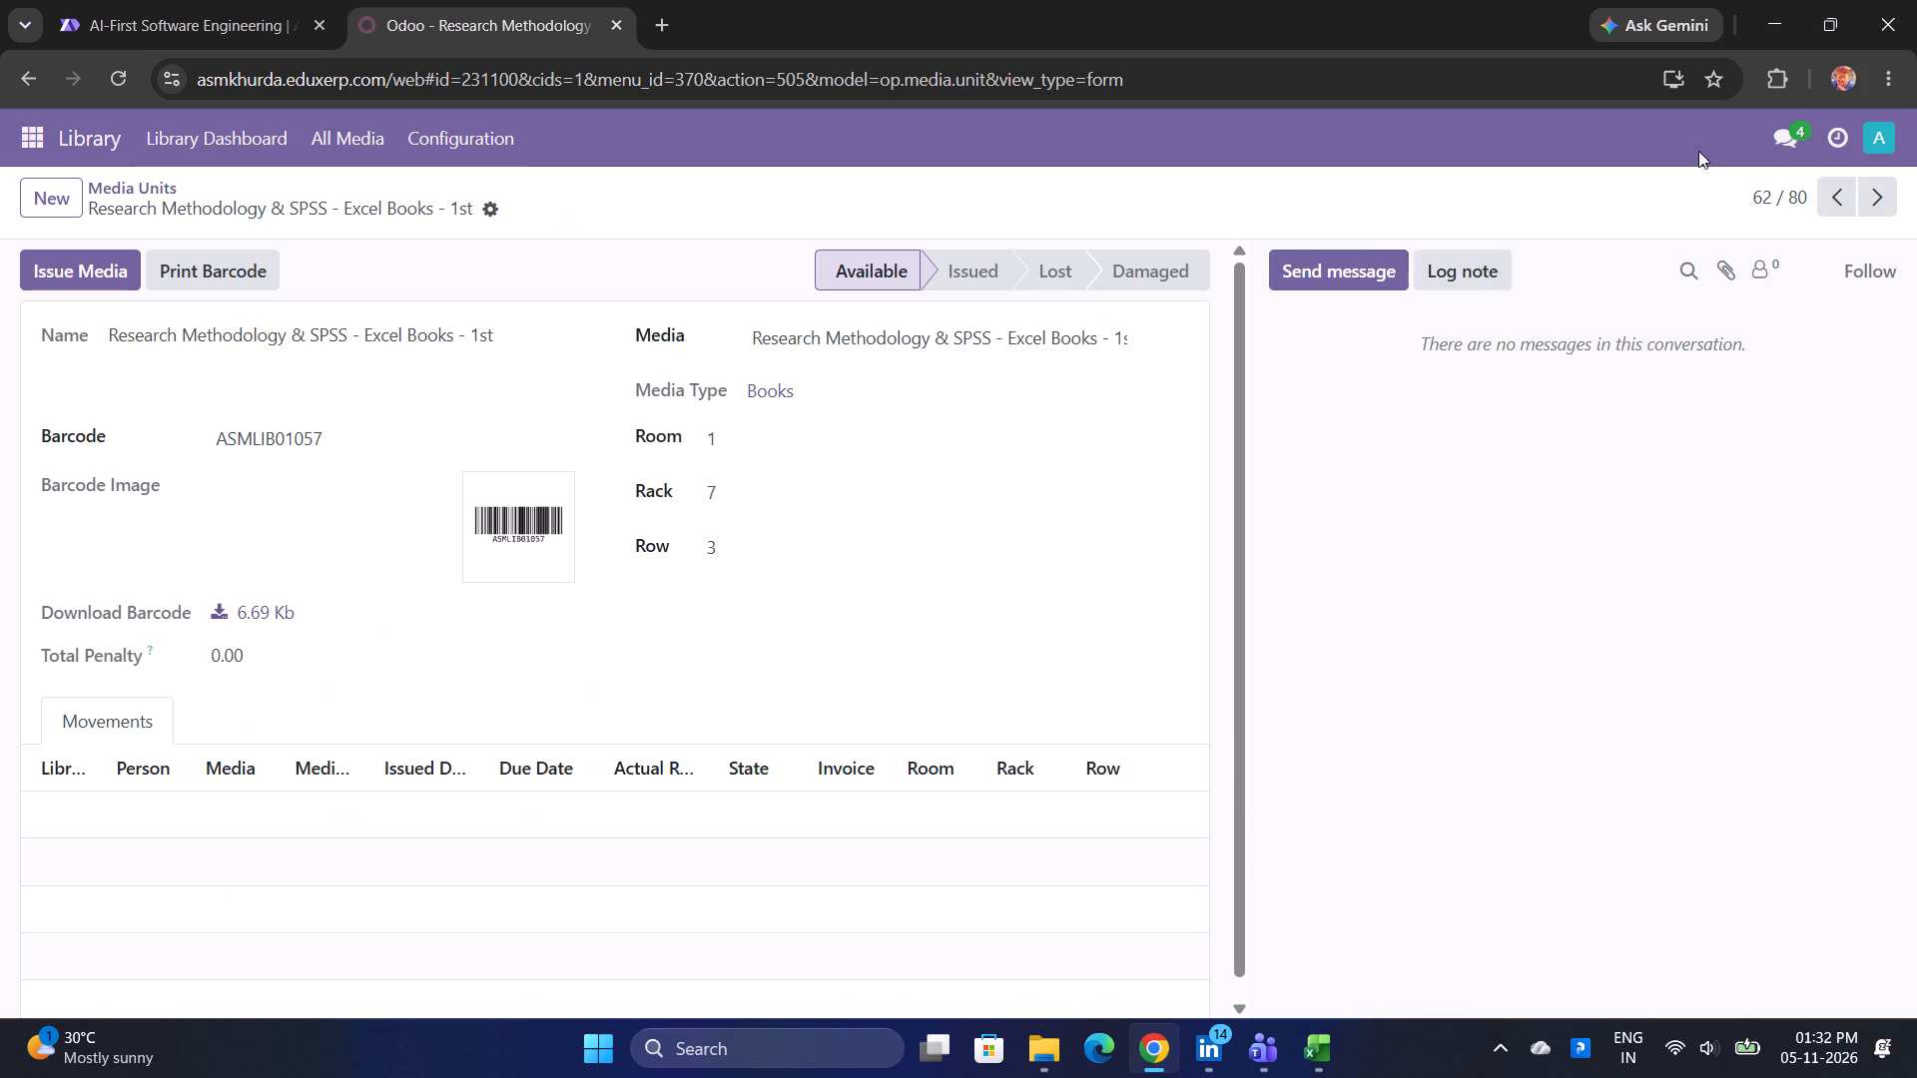
Regenerate the barcode image for Research Methodology & SPSS unit 63 of 80 by saving barcode ASMLIB0105 and re-saving it as ASMLIB01056.
{"action": "left_click", "coordinate": [1874, 197]}
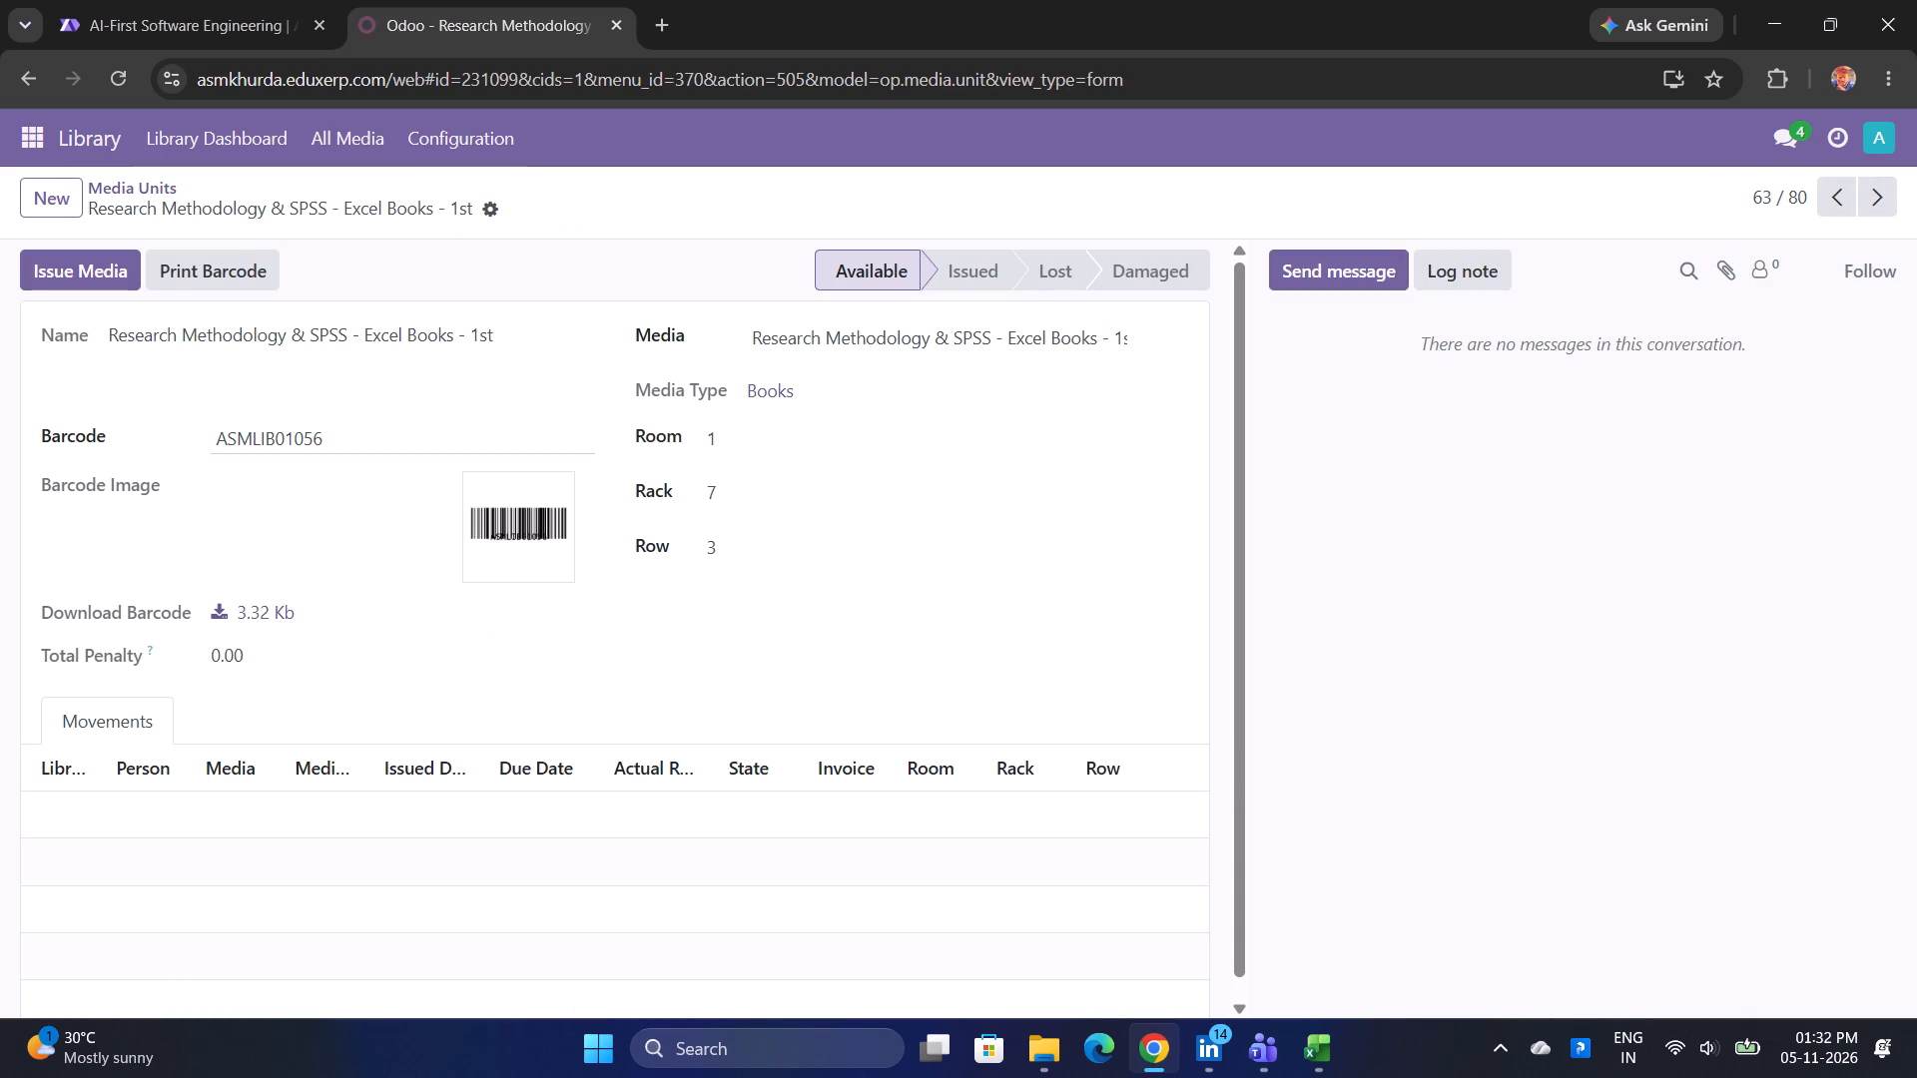
{"action": "left_click_drag", "start_coordinate": [502, 460], "coordinate": [504, 445]}
{"action": "left_click", "coordinate": [504, 445]}
{"action": "key", "text": "BackSpace"}
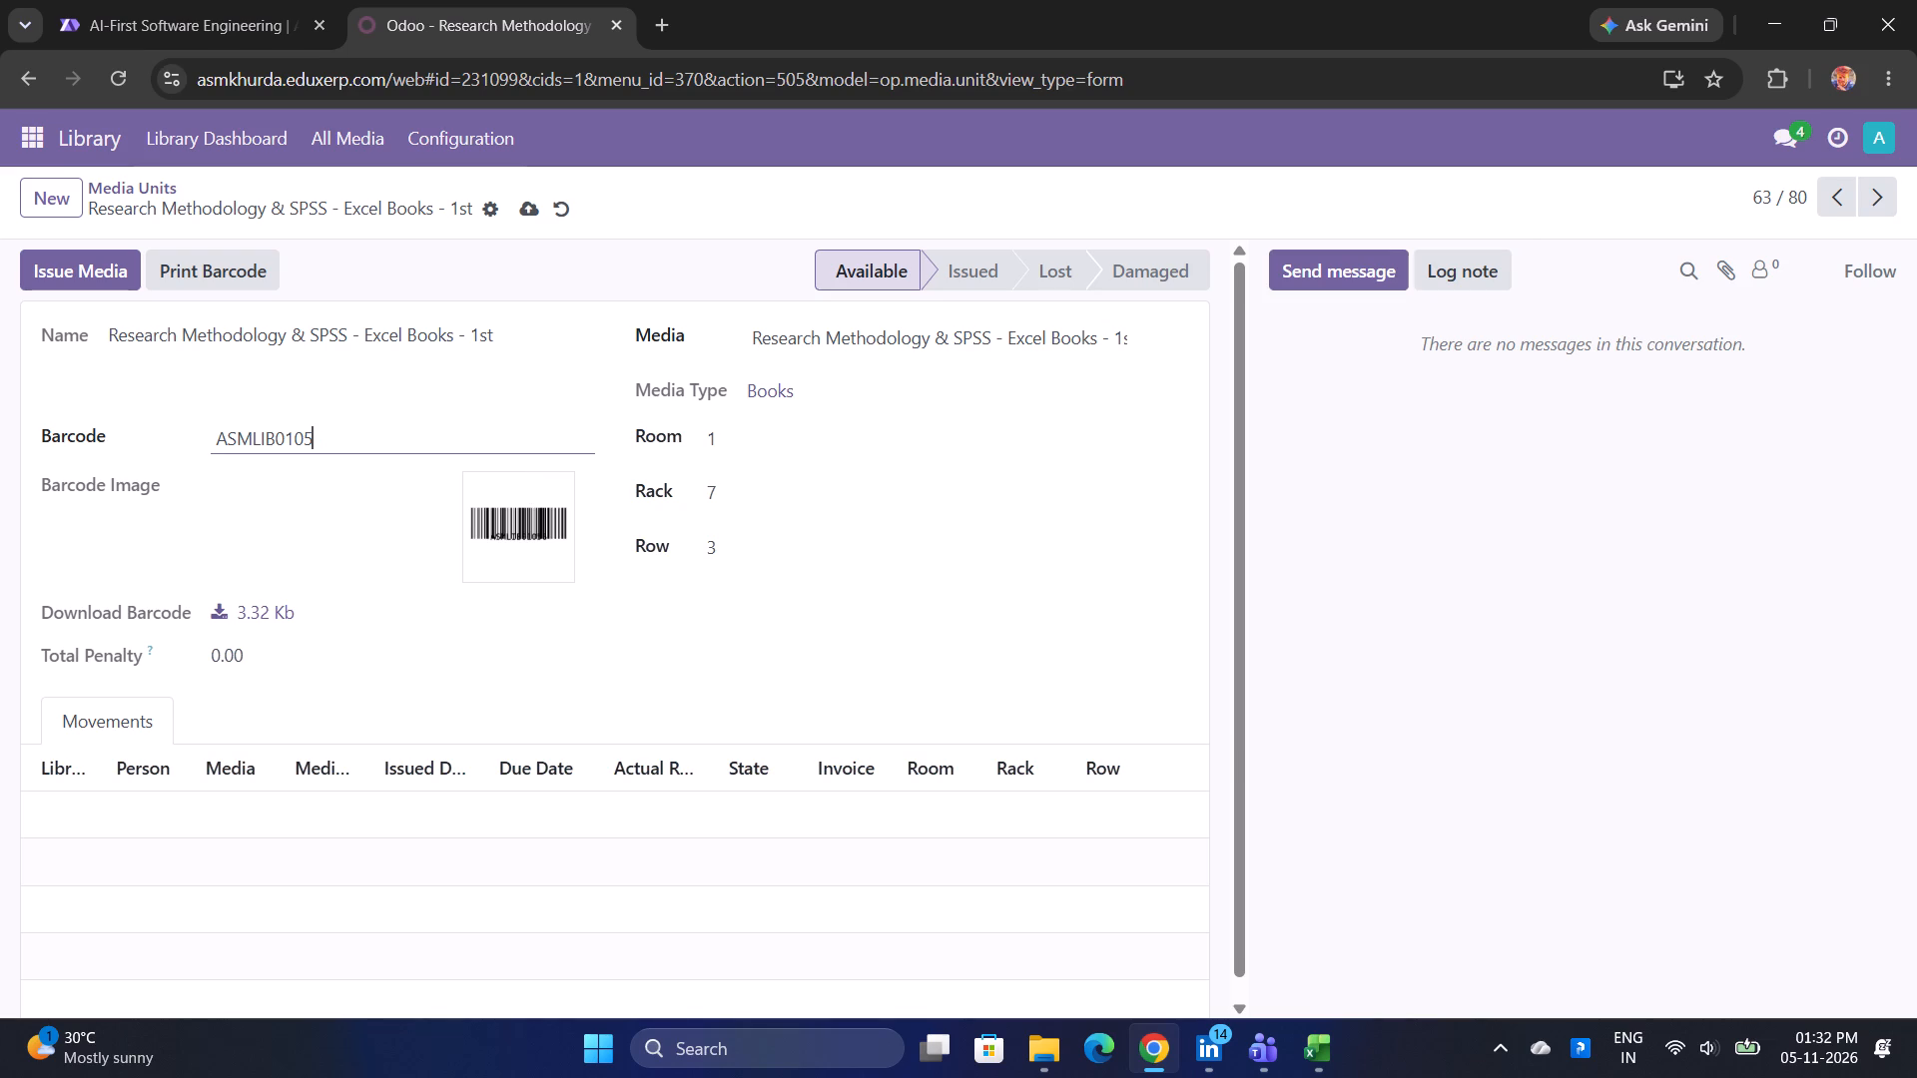
{"action": "left_click", "coordinate": [521, 203]}
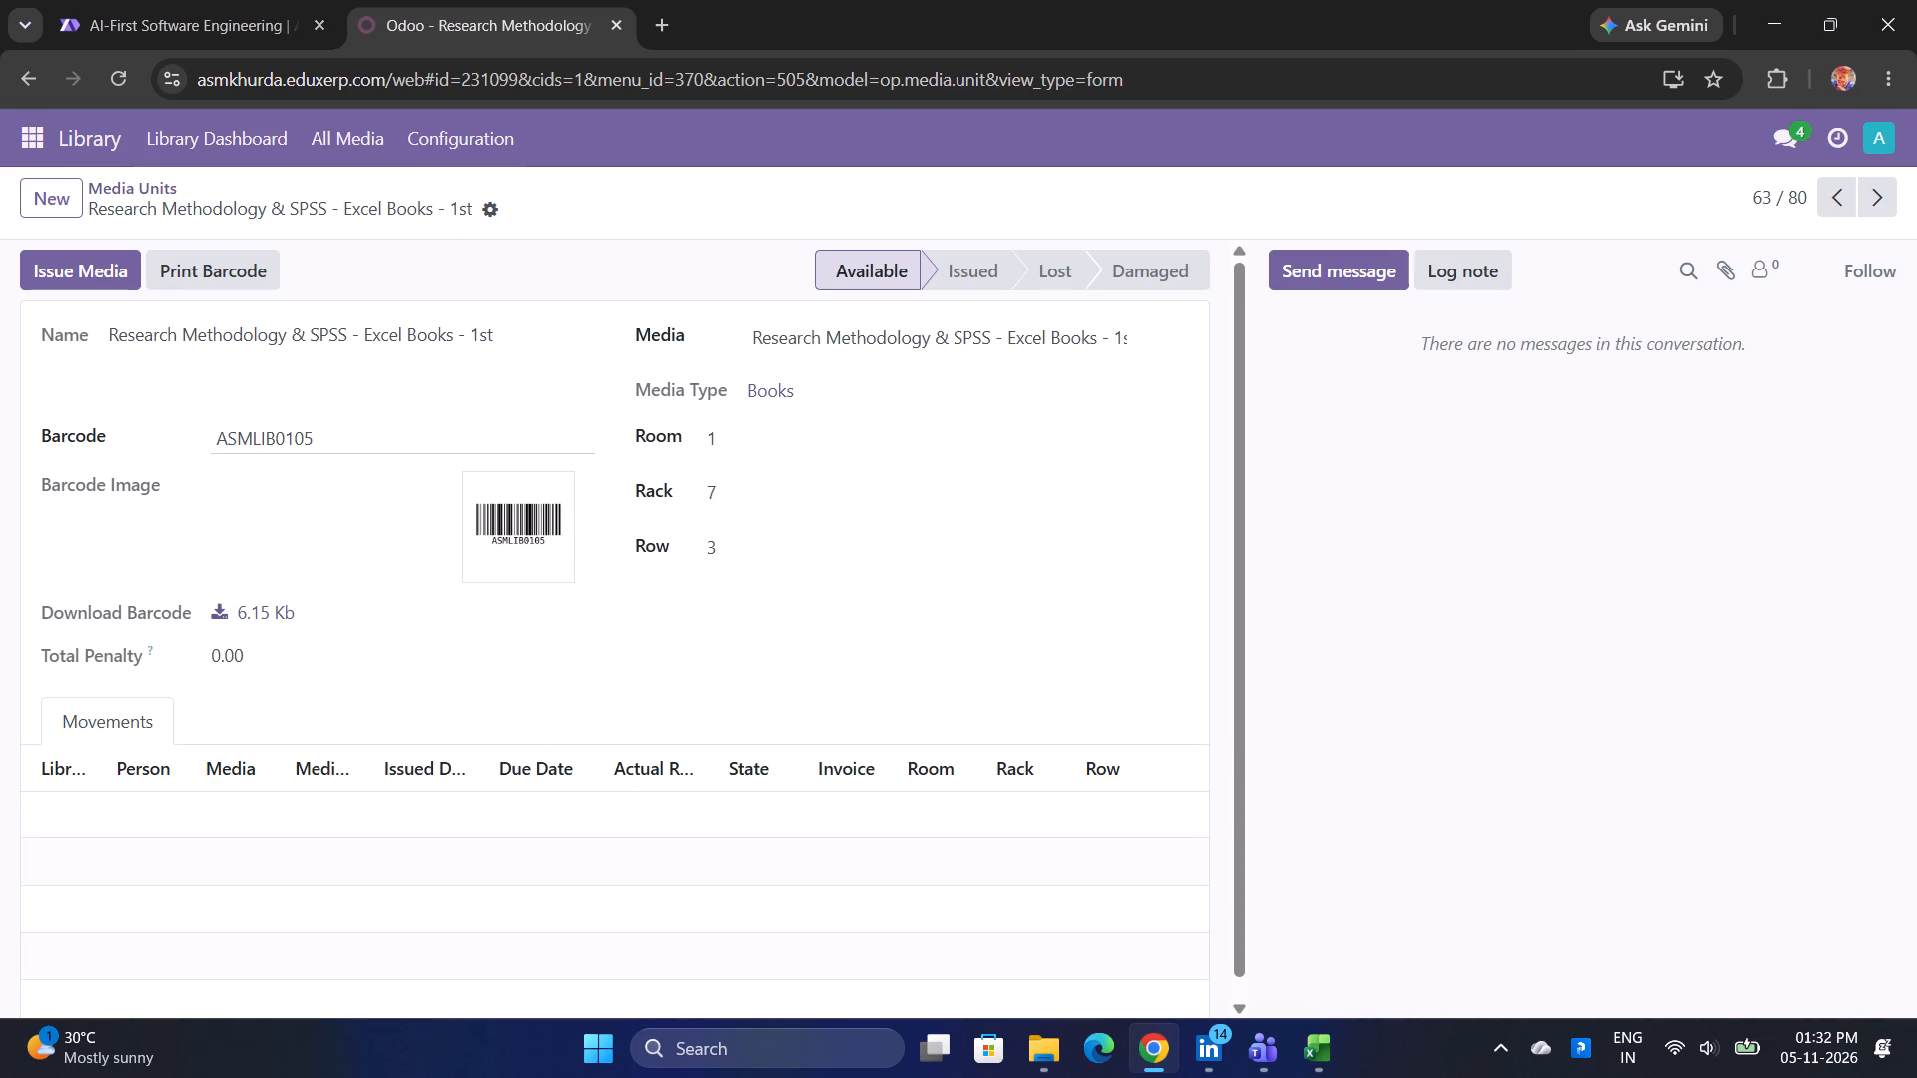
{"action": "left_click", "coordinate": [381, 421]}
{"action": "key", "text": "6"}
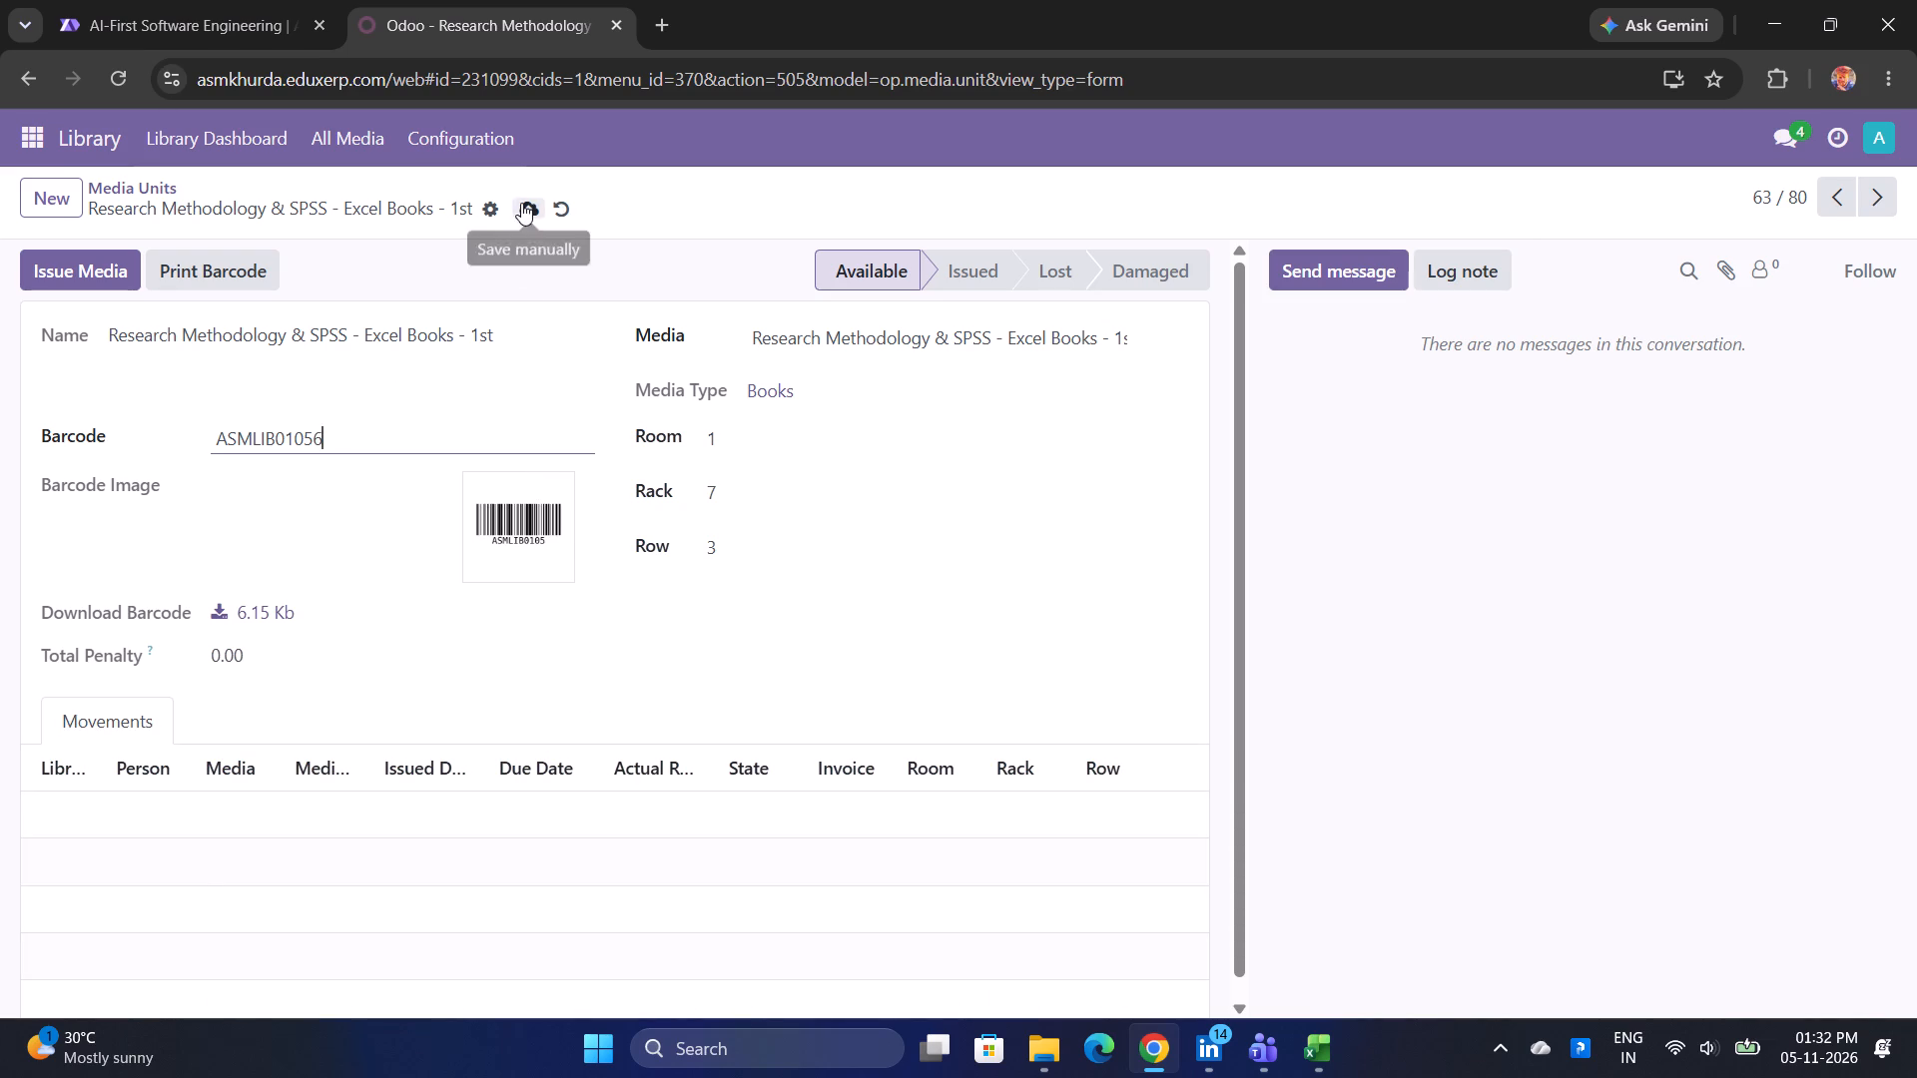
{"action": "left_click", "coordinate": [521, 203]}
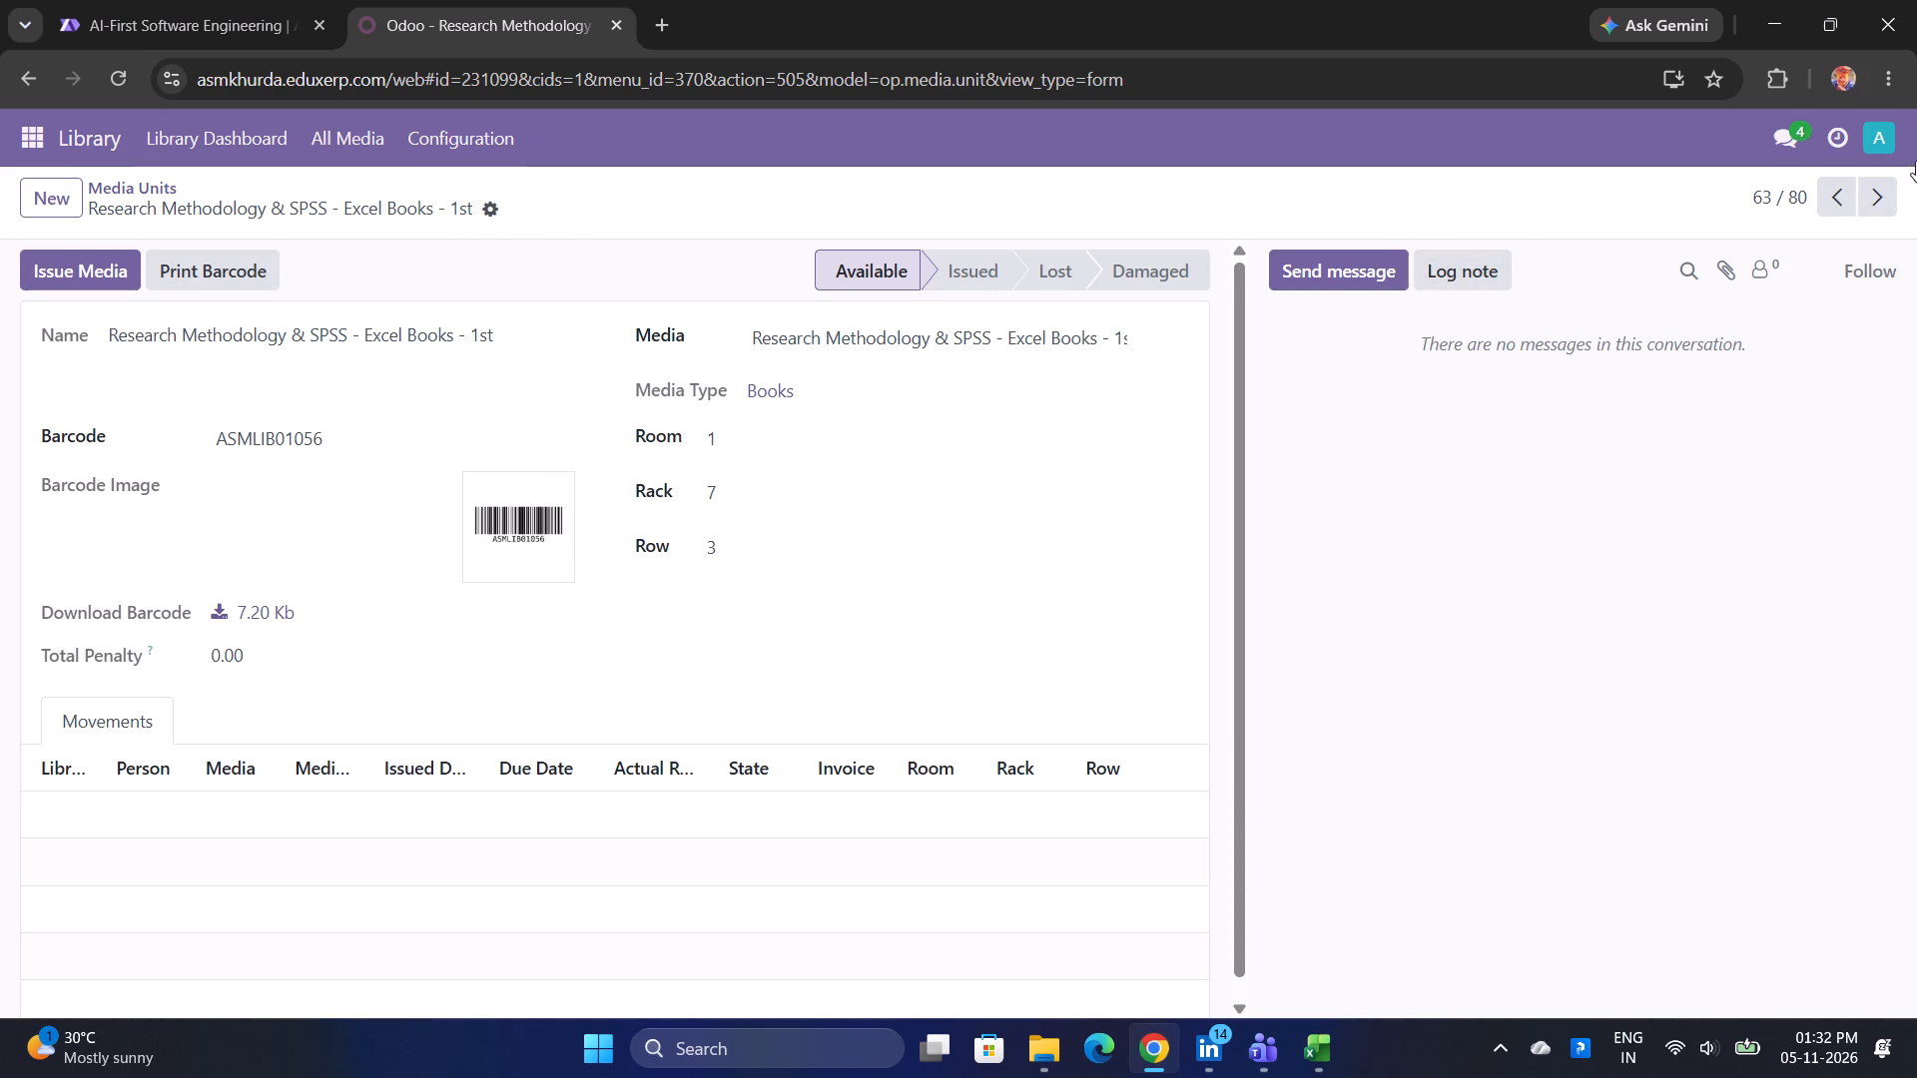
Regenerate the barcode image for Research Methodology & SPSS unit 64 of 80 by saving barcode ASMLIB0105 and re-saving it as ASMLIB01055.
{"action": "left_click", "coordinate": [1887, 194]}
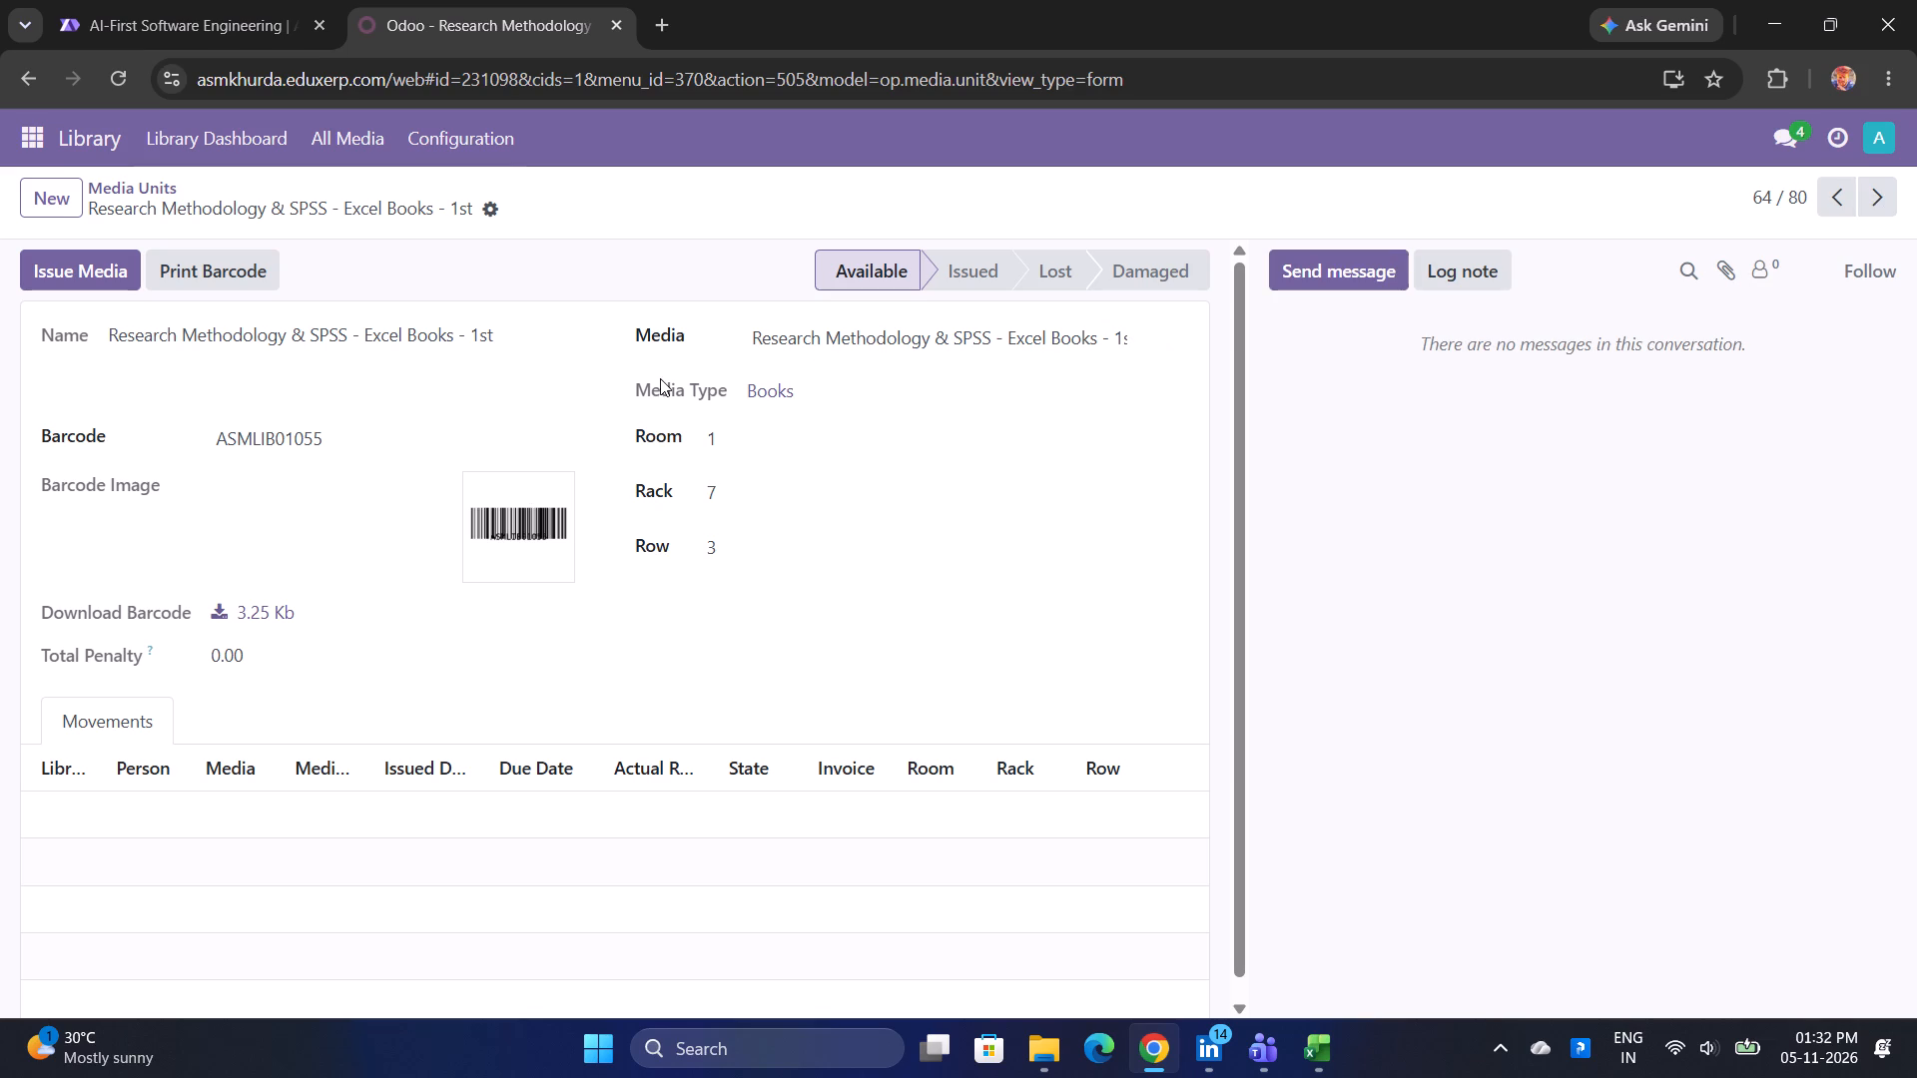
{"action": "left_click", "coordinate": [367, 439]}
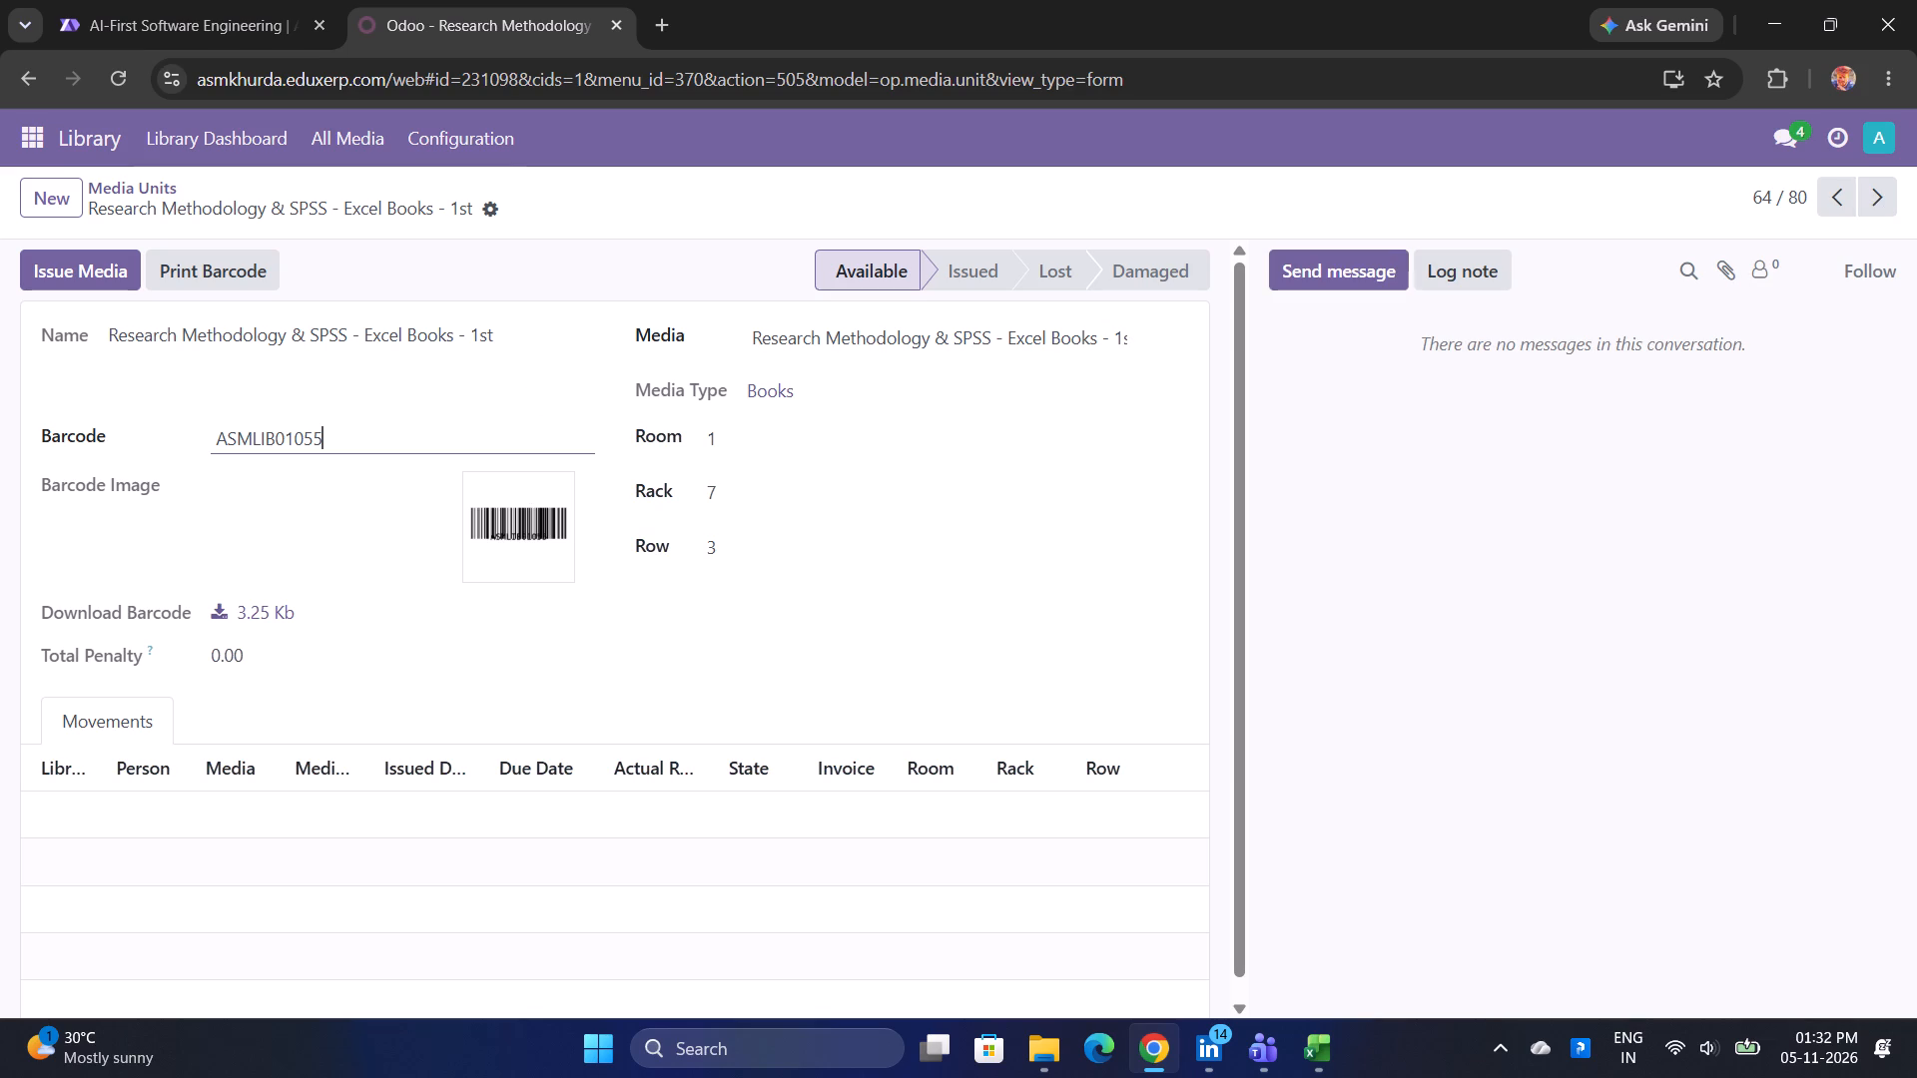
{"action": "key", "text": "BackSpace"}
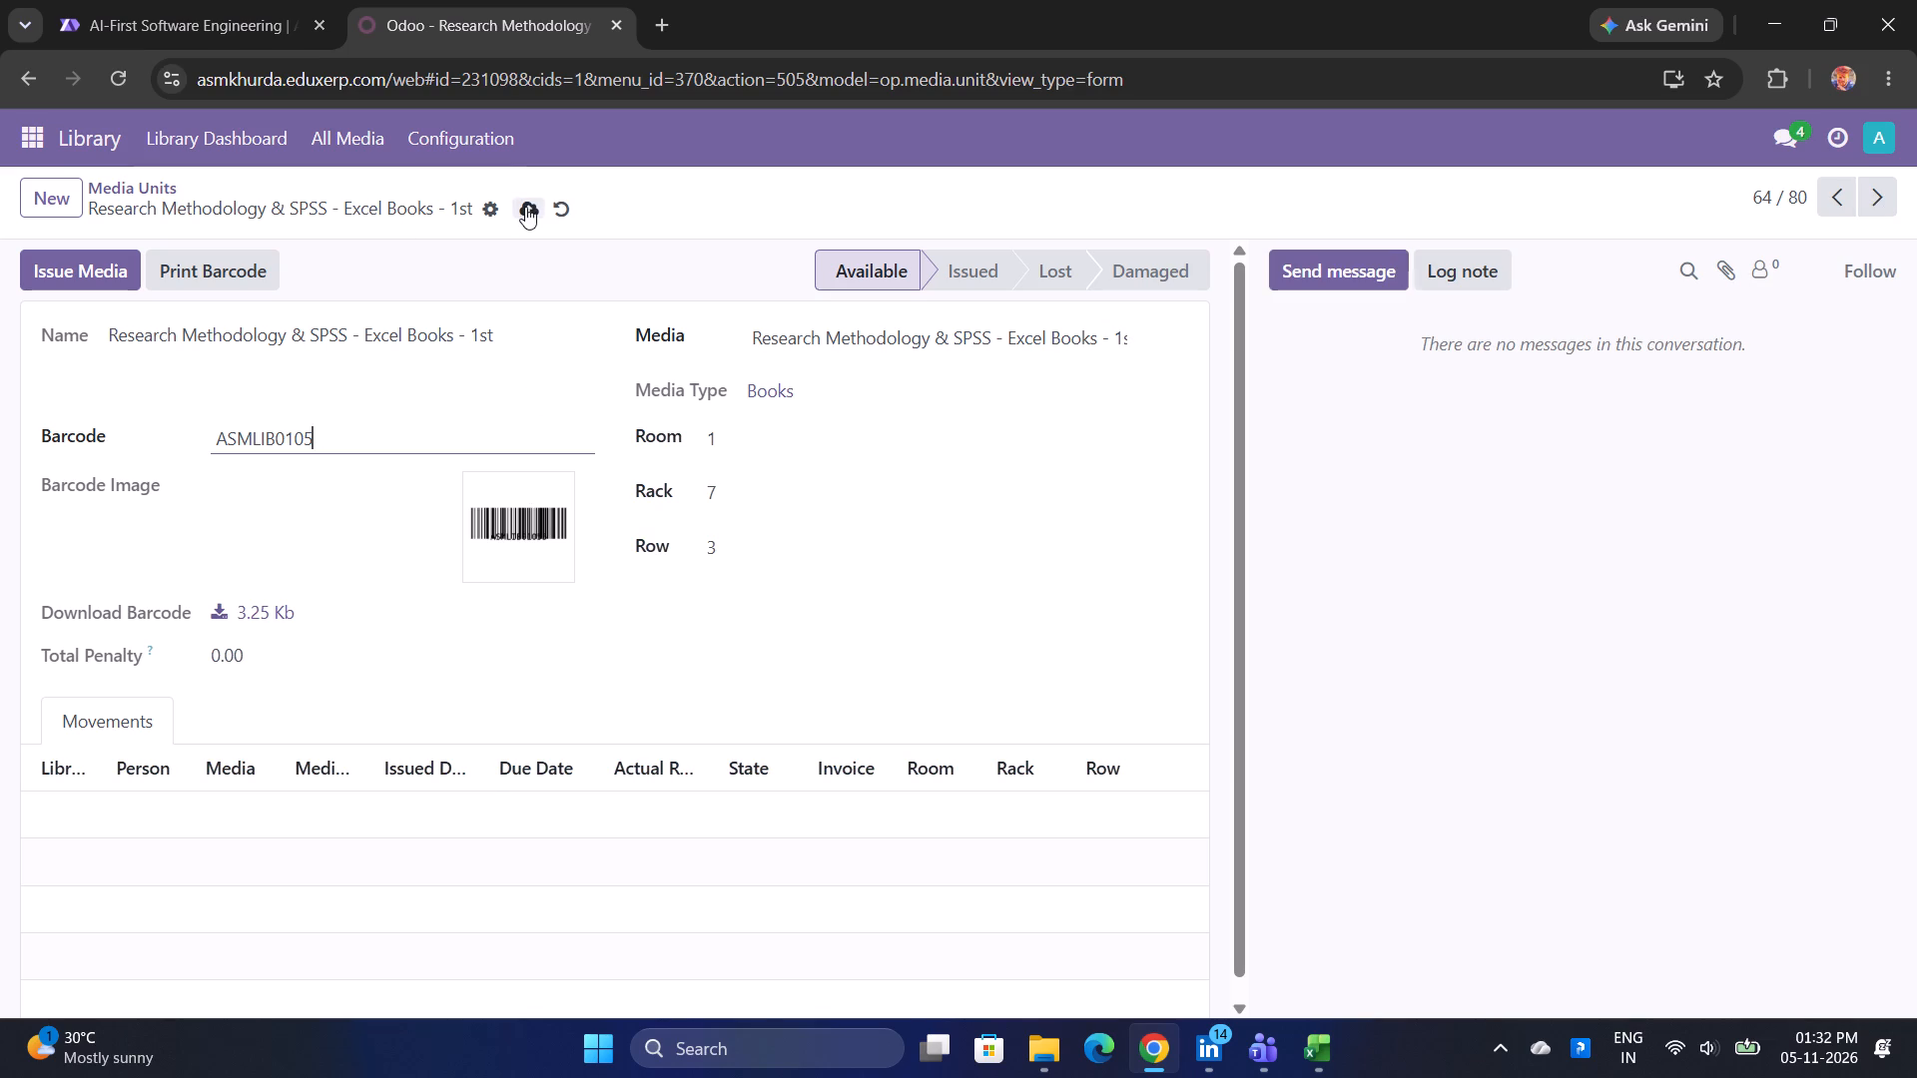
{"action": "left_click", "coordinate": [525, 207]}
{"action": "left_click", "coordinate": [378, 443]}
{"action": "key", "text": "5"}
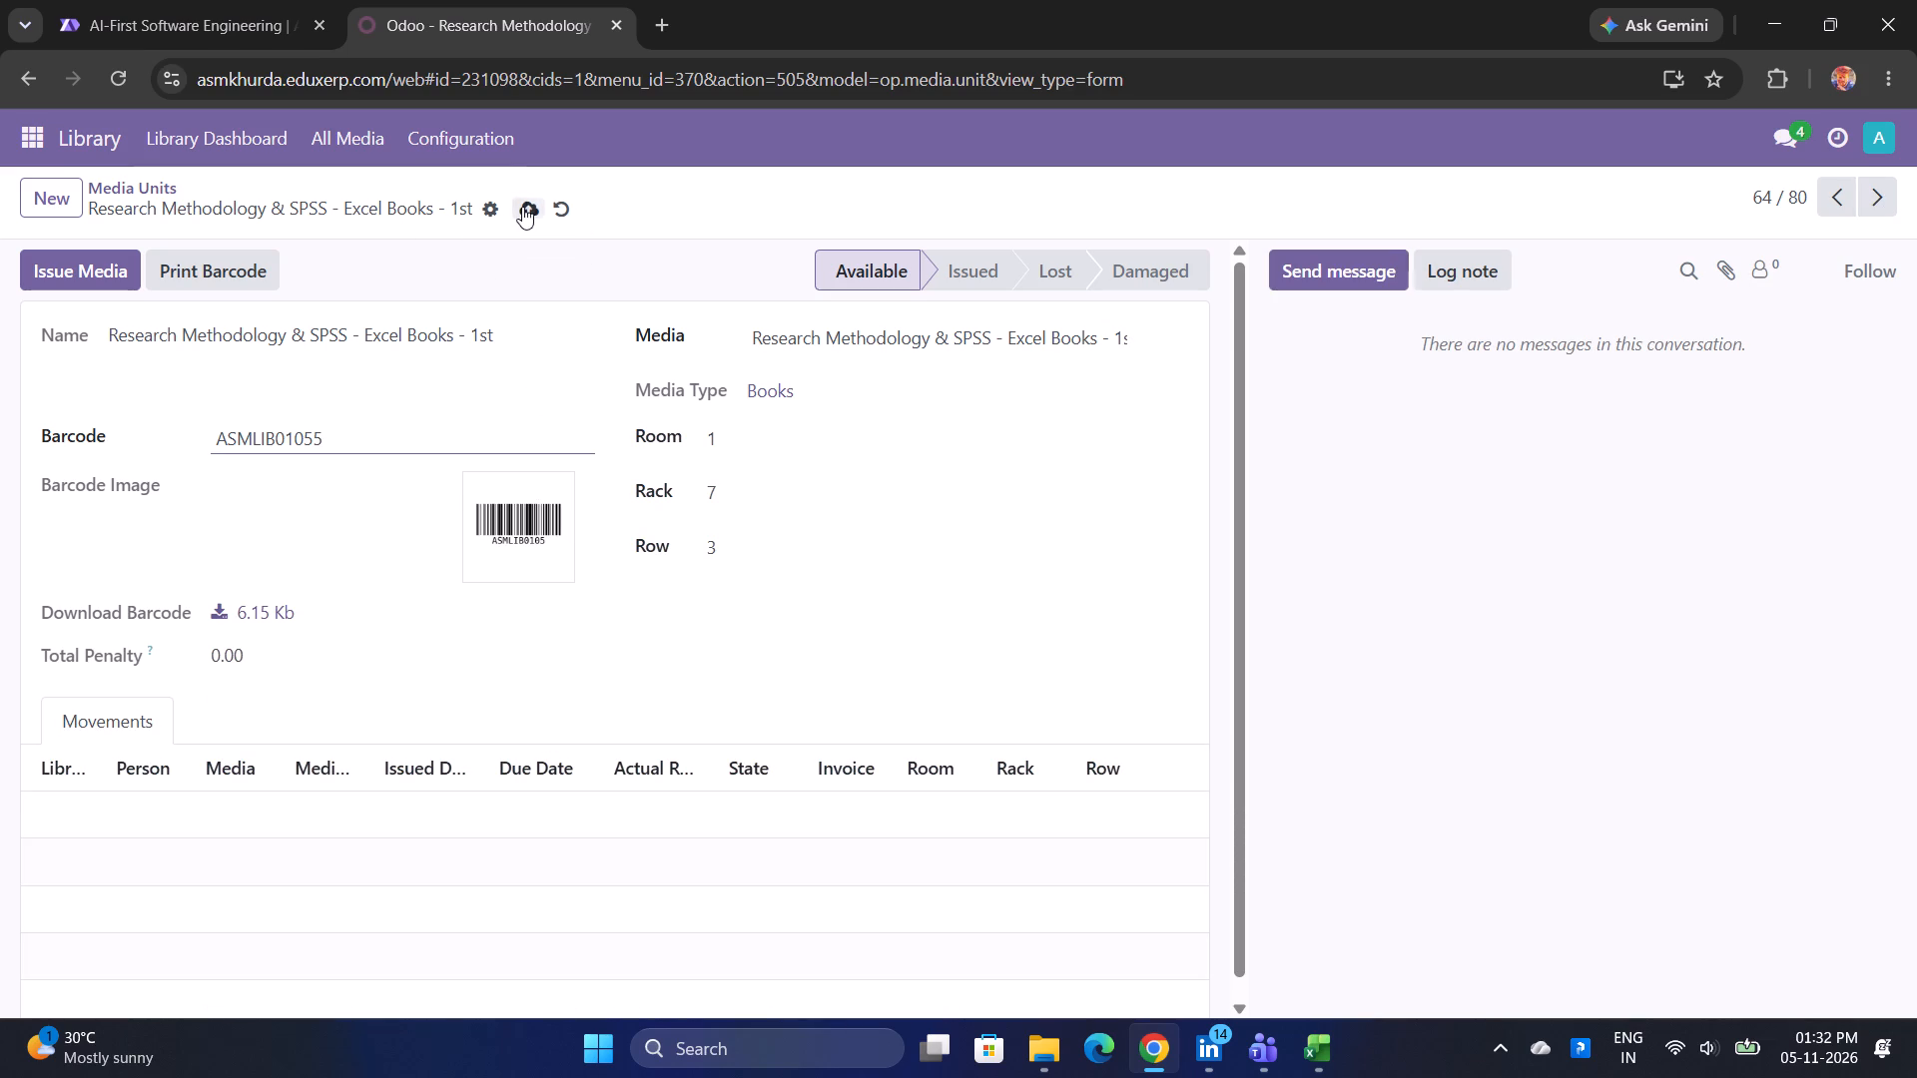
{"action": "left_click", "coordinate": [523, 206]}
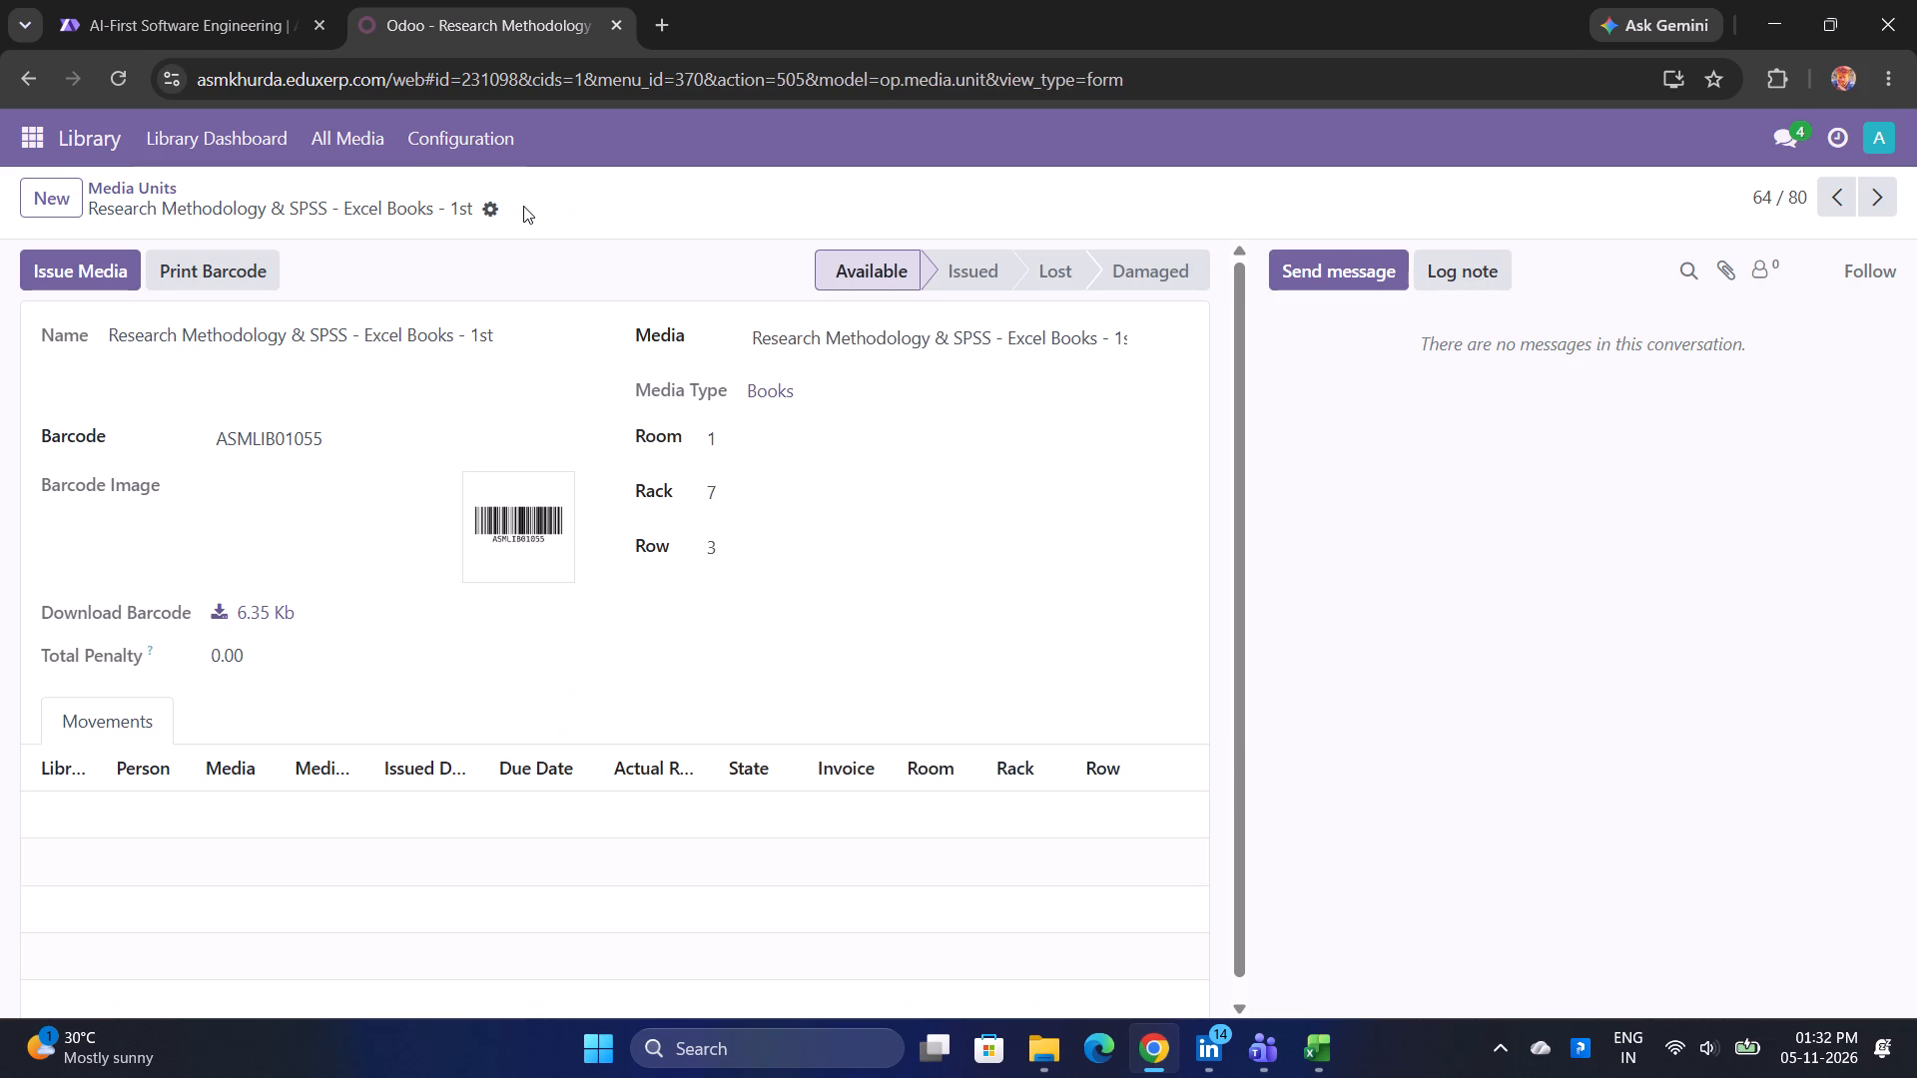